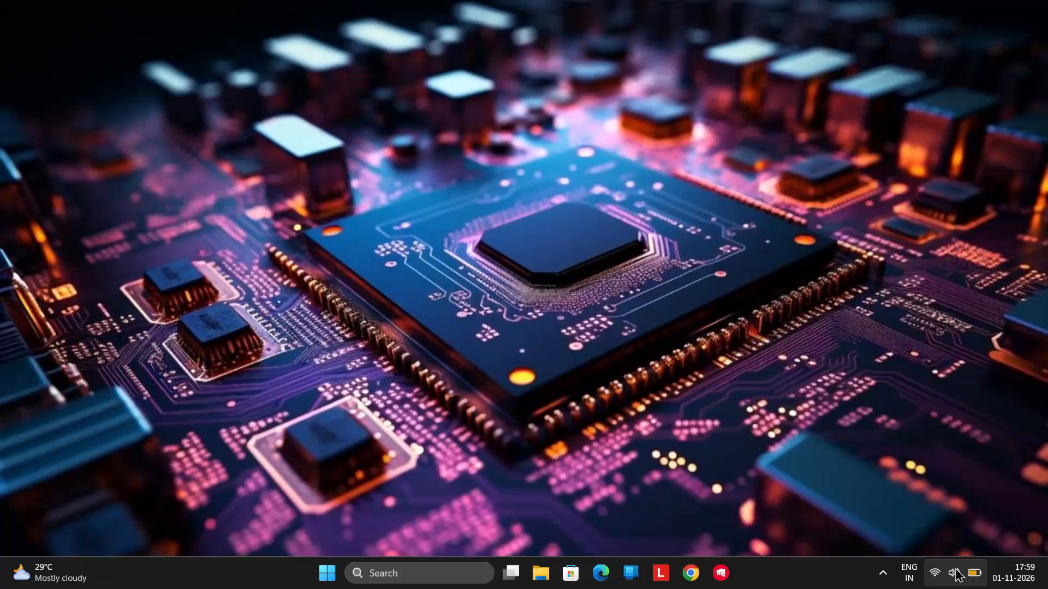
Lower the system sound volume from the quick settings to near its minimum.
left_click(955, 567)
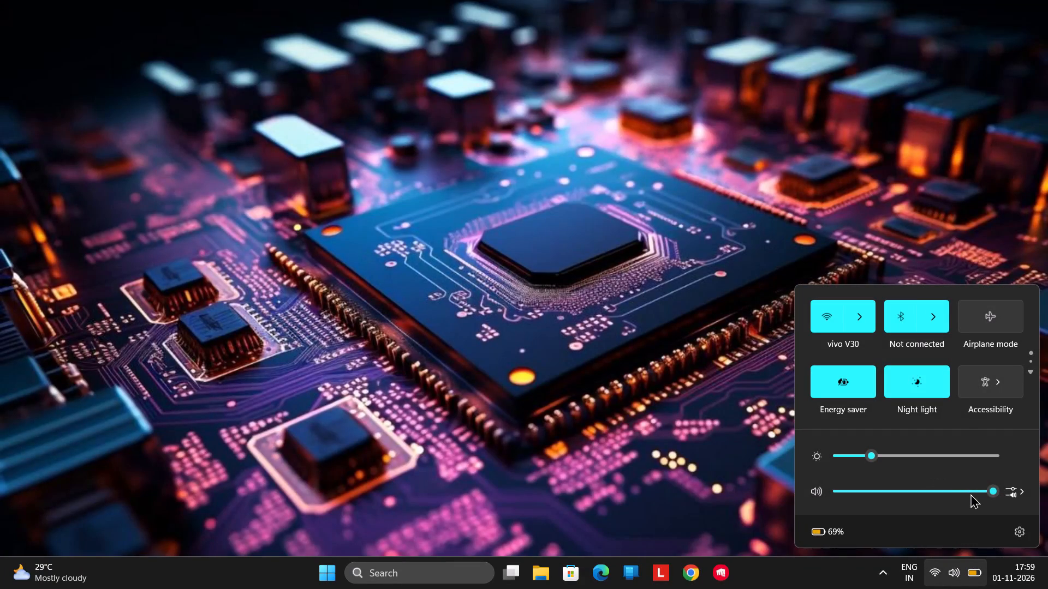
left_click(970, 491)
left_click(847, 492)
left_click(640, 374)
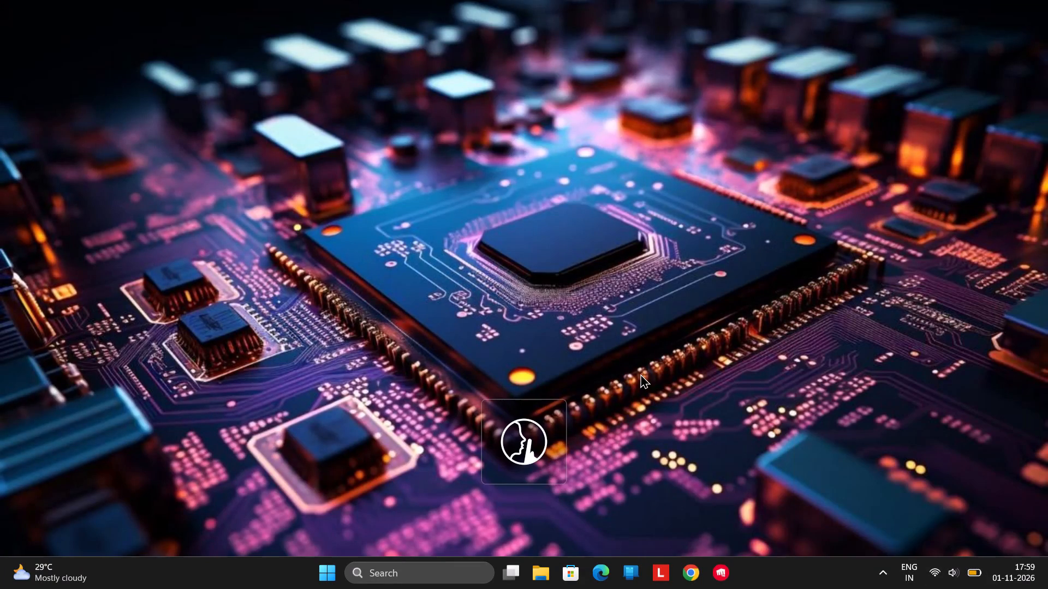
Search the computer for "ex" and launch the top matching result.
left_click(408, 577)
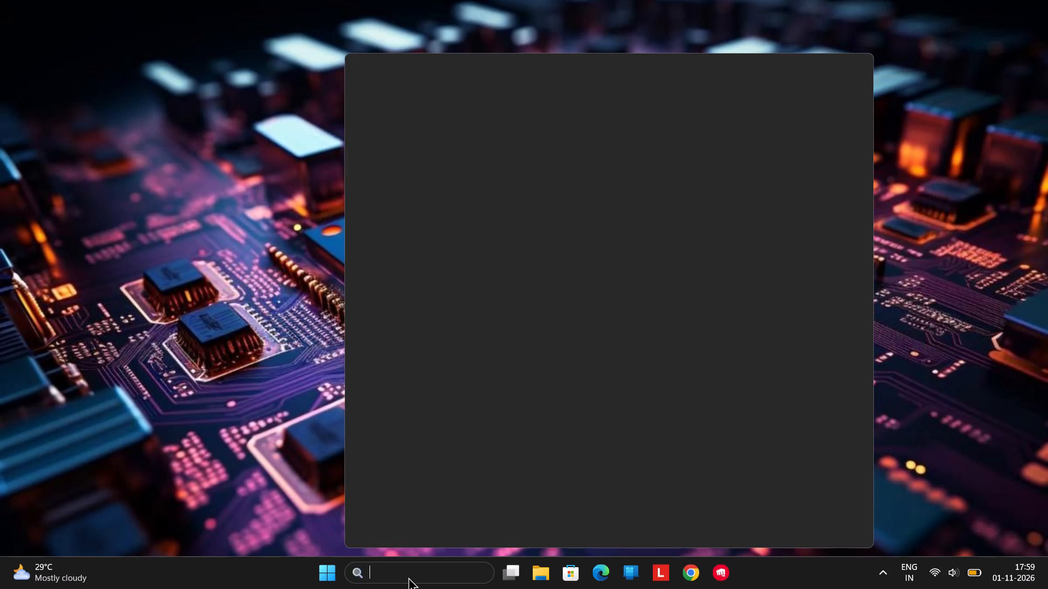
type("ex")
left_click(408, 154)
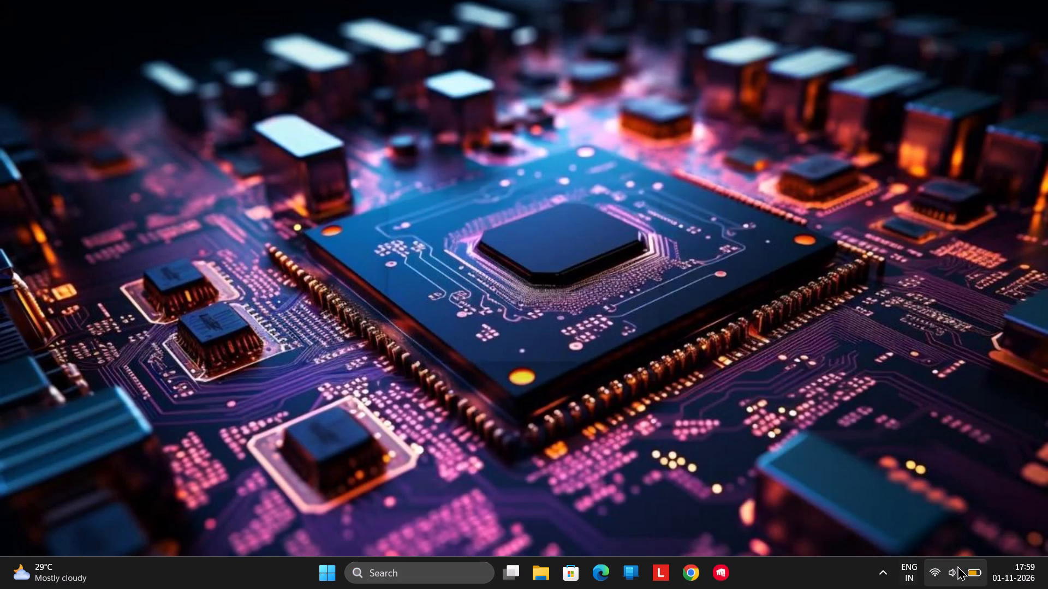
Raise the screen brightness to about a third of its range in the system quick settings.
left_click(958, 566)
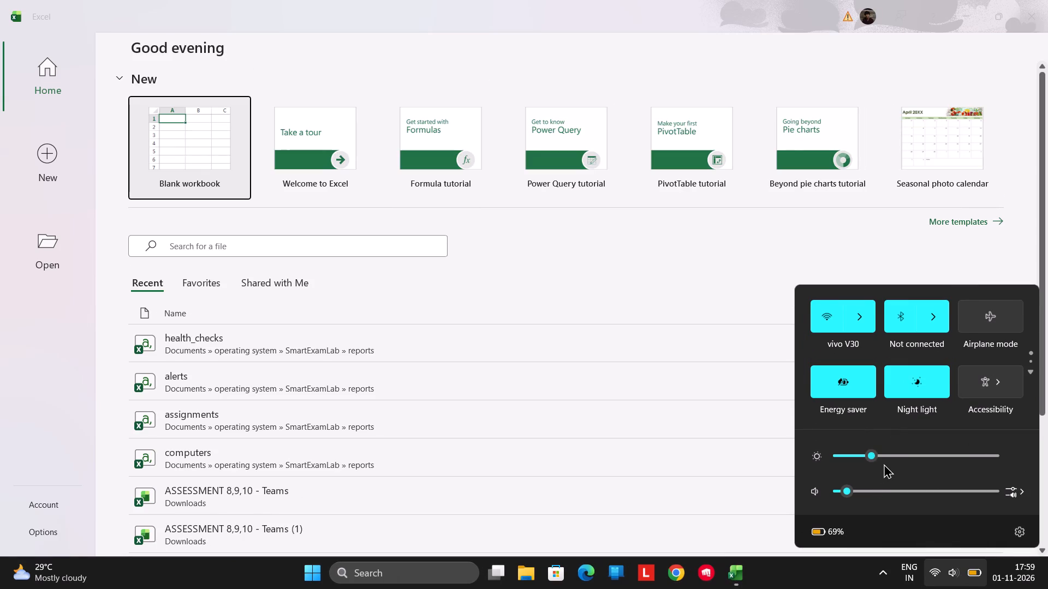
left_click(891, 454)
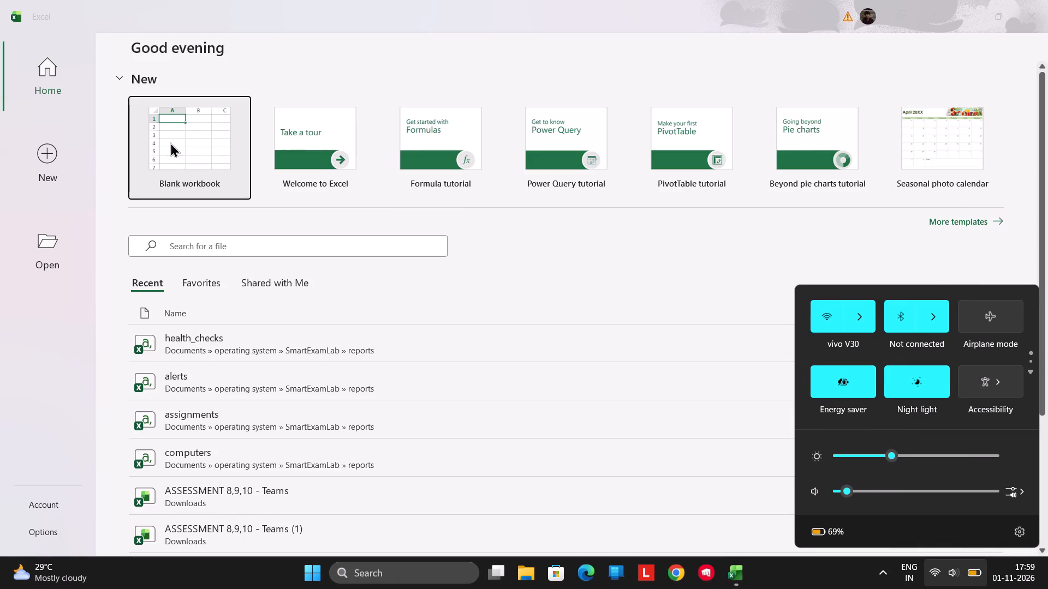
Create a new blank workbook.
left_click(189, 155)
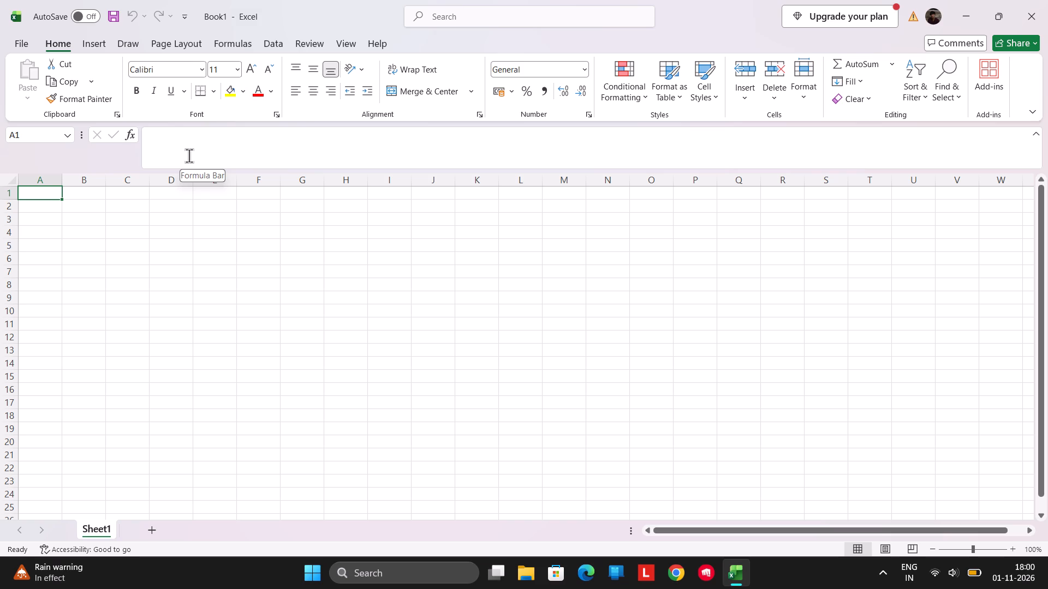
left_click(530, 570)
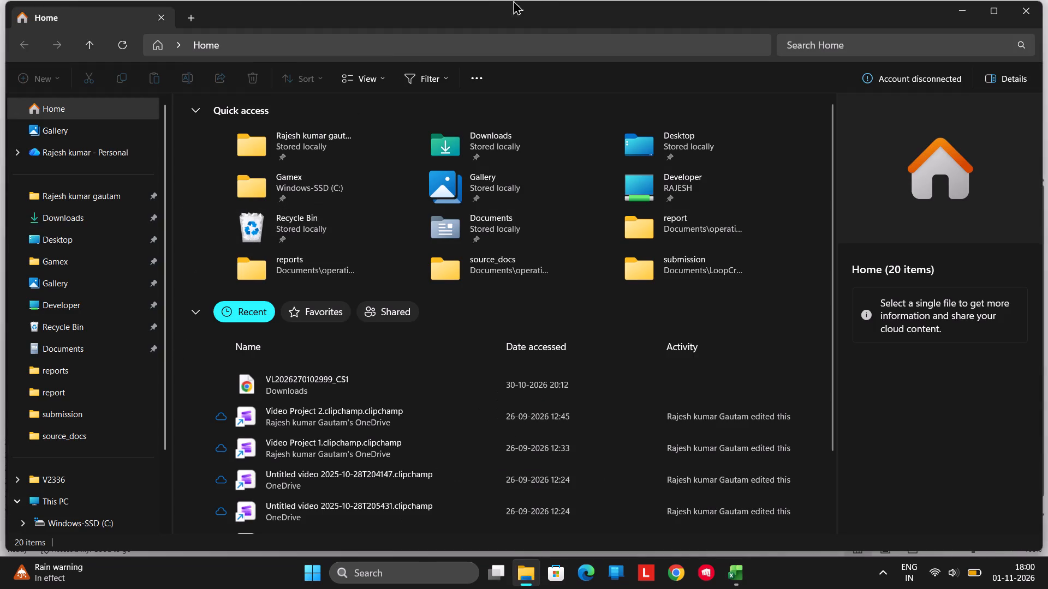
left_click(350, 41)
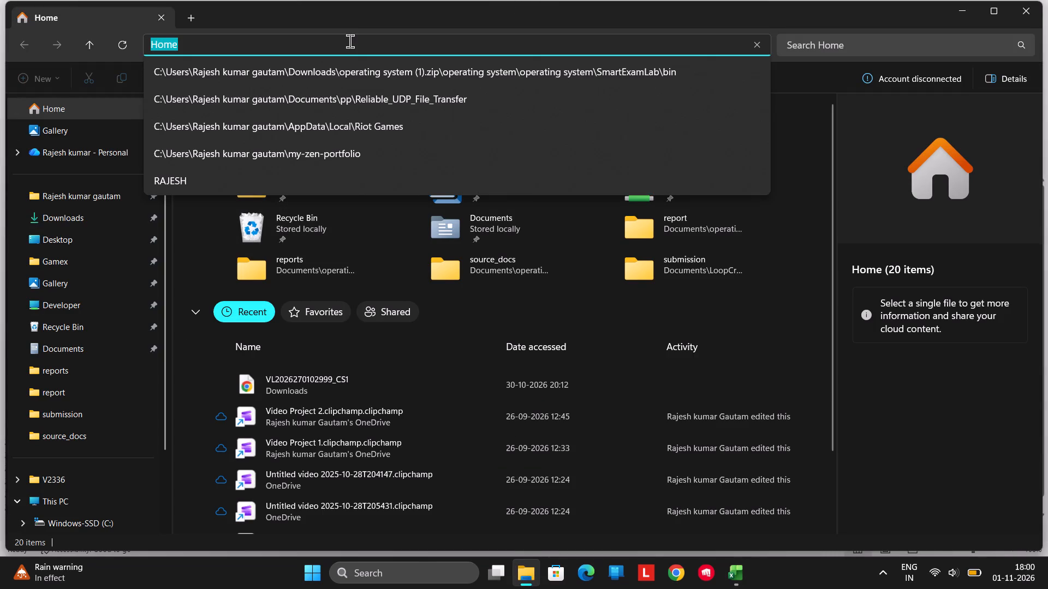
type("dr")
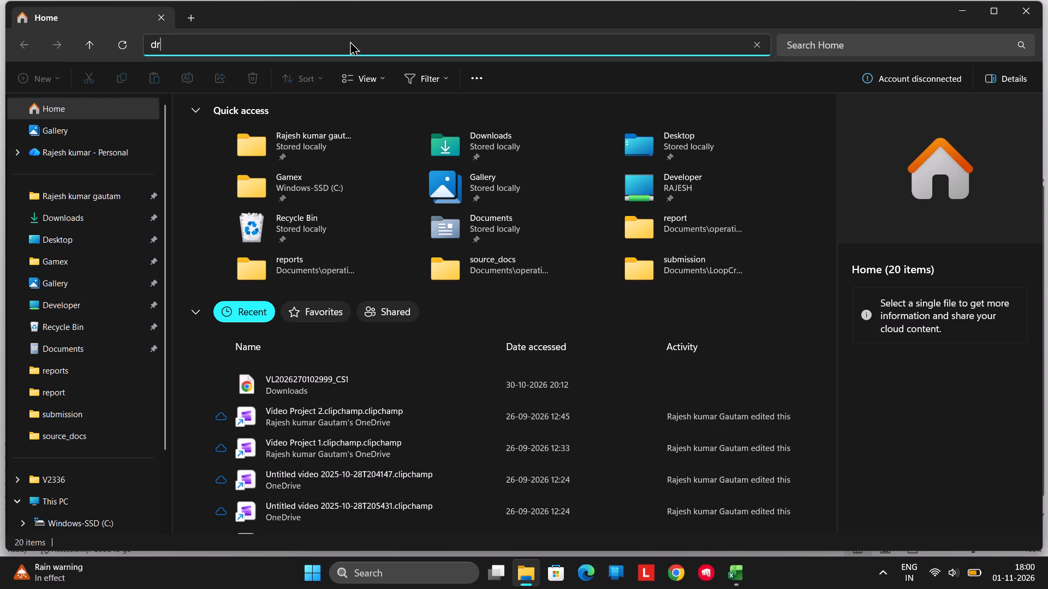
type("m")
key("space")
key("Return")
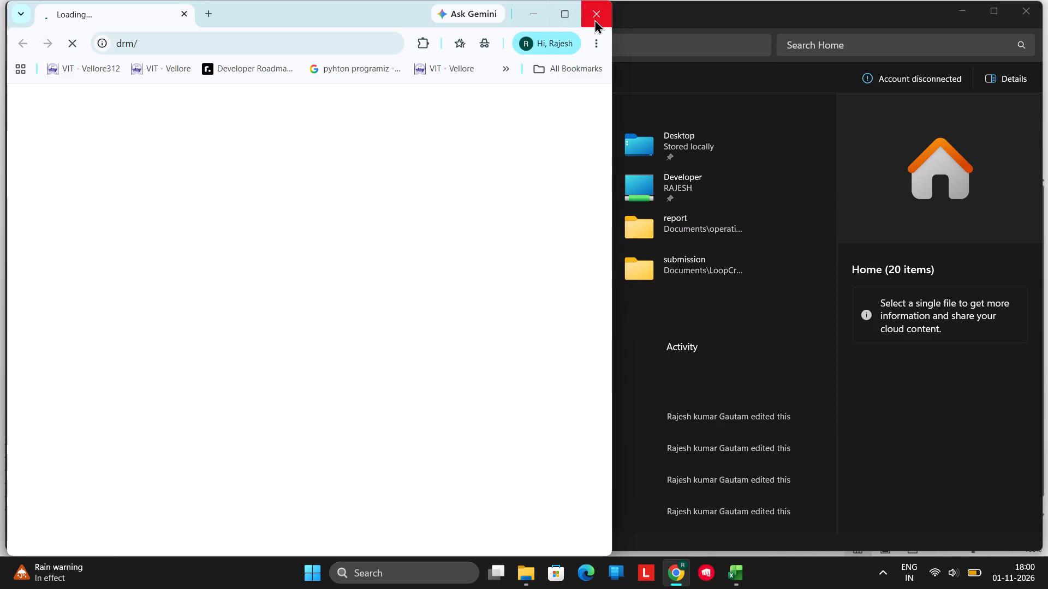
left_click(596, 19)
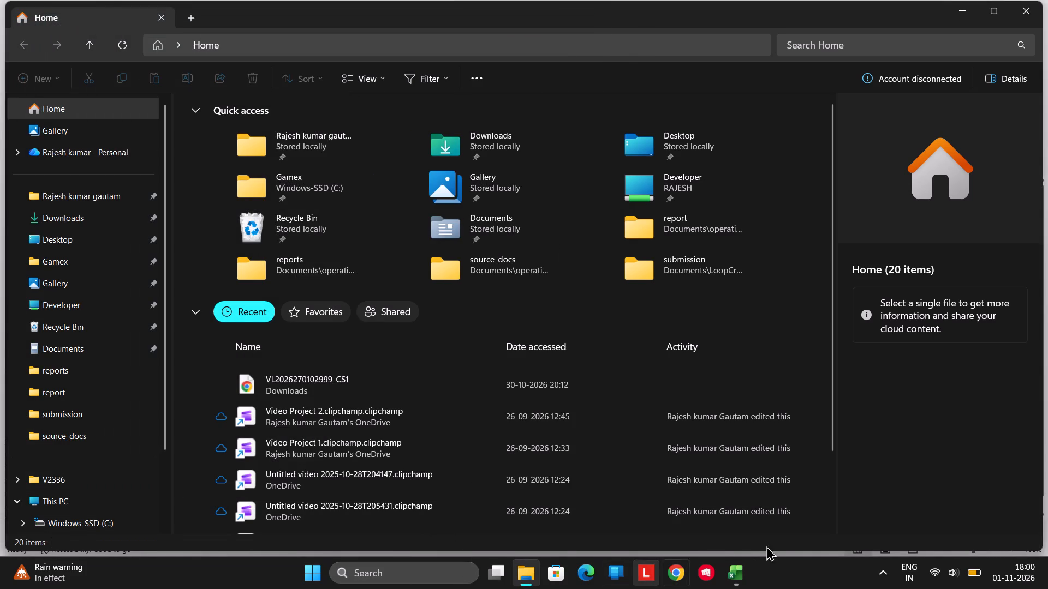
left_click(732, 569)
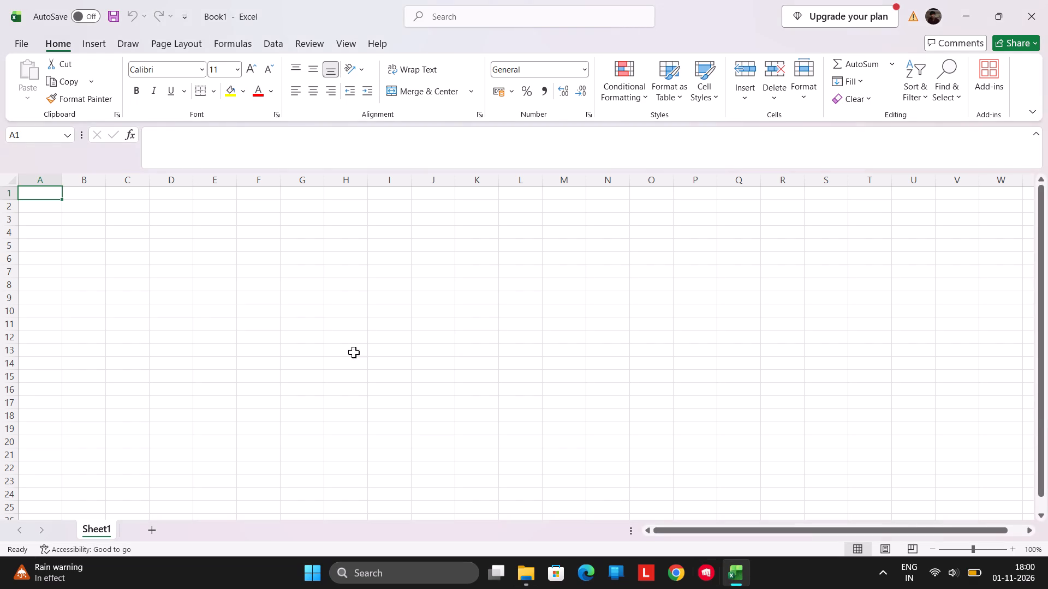
Set cell A1's font size to 18 and enter the title DRM INTERIOR COMP in it.
left_click(40, 193)
left_click(236, 70)
left_click(219, 200)
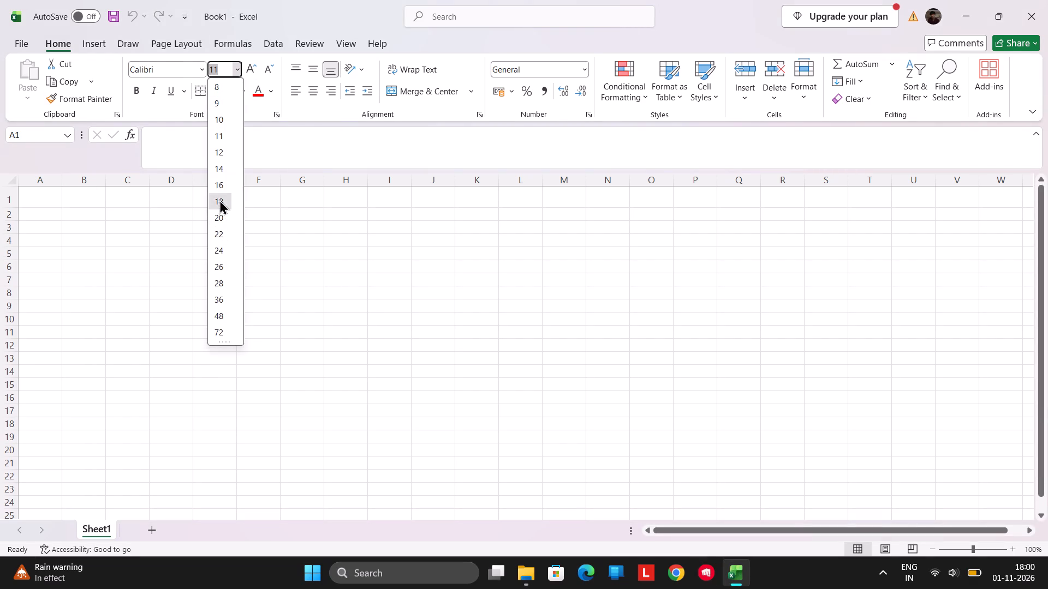
key("d")
key("BackSpace")
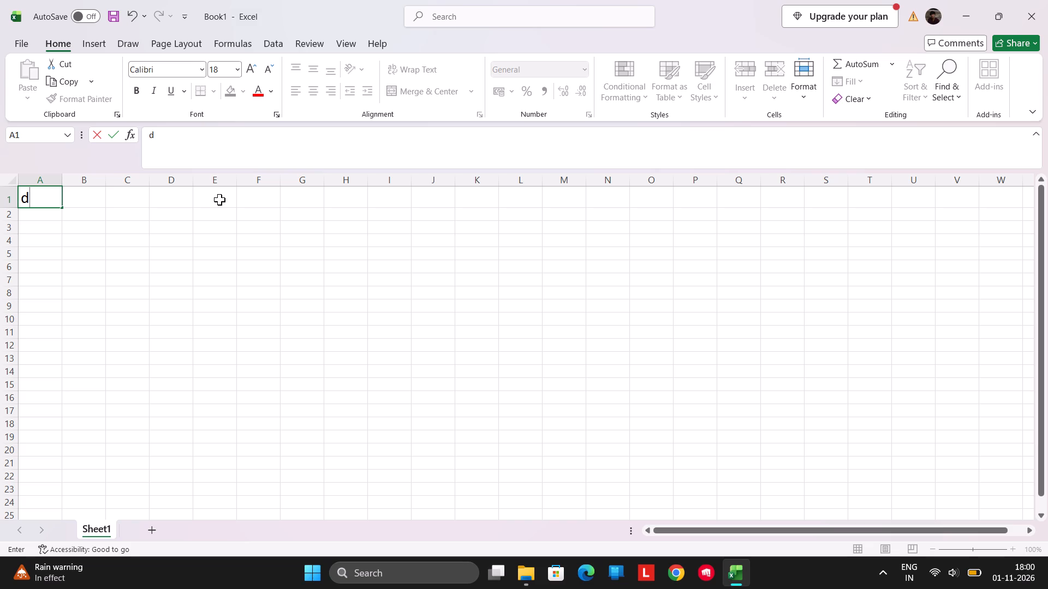
left_click(237, 68)
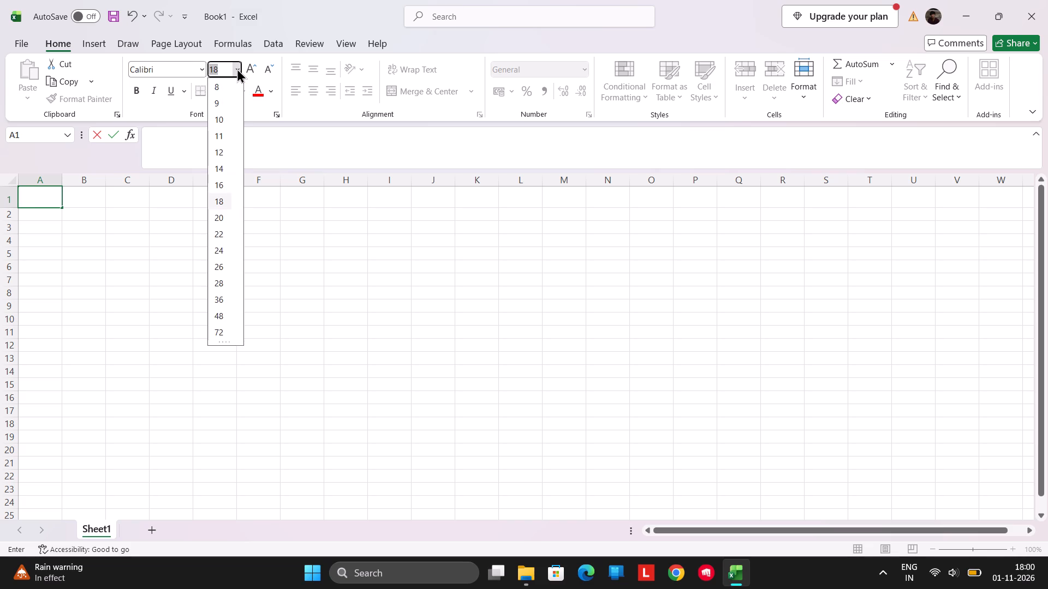
left_click(224, 240)
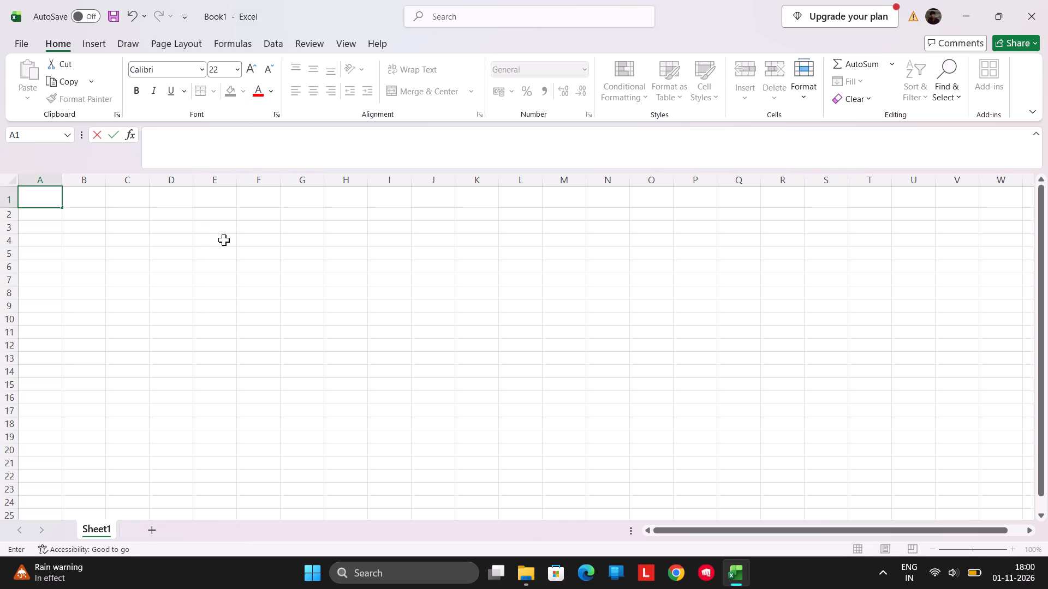
key("d")
key("BackSpace")
type("DE")
key("BackSpace")
type("RM INT")
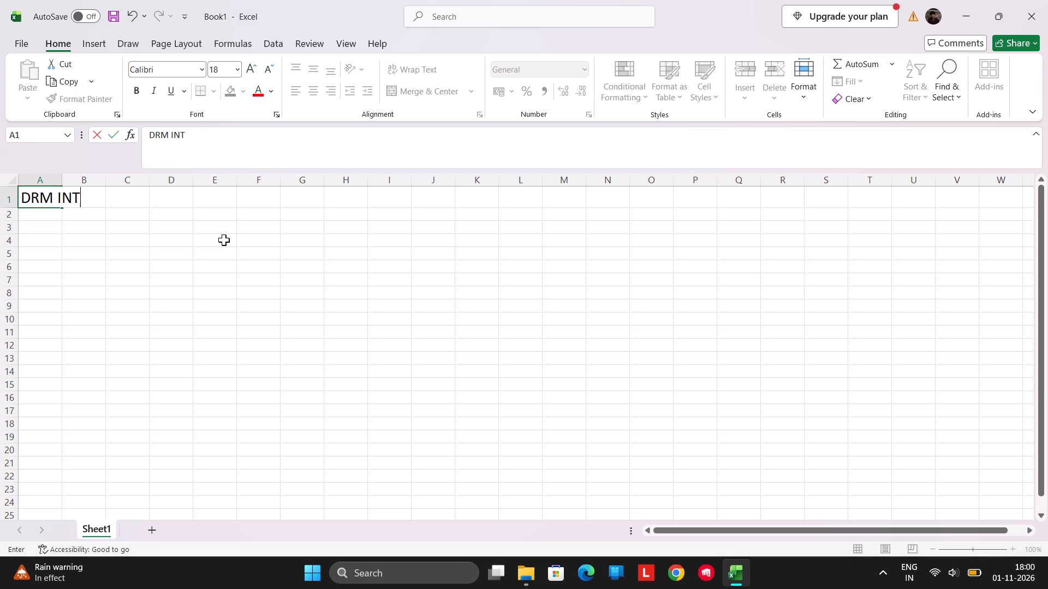
type("ERIOR COMP")
key("space")
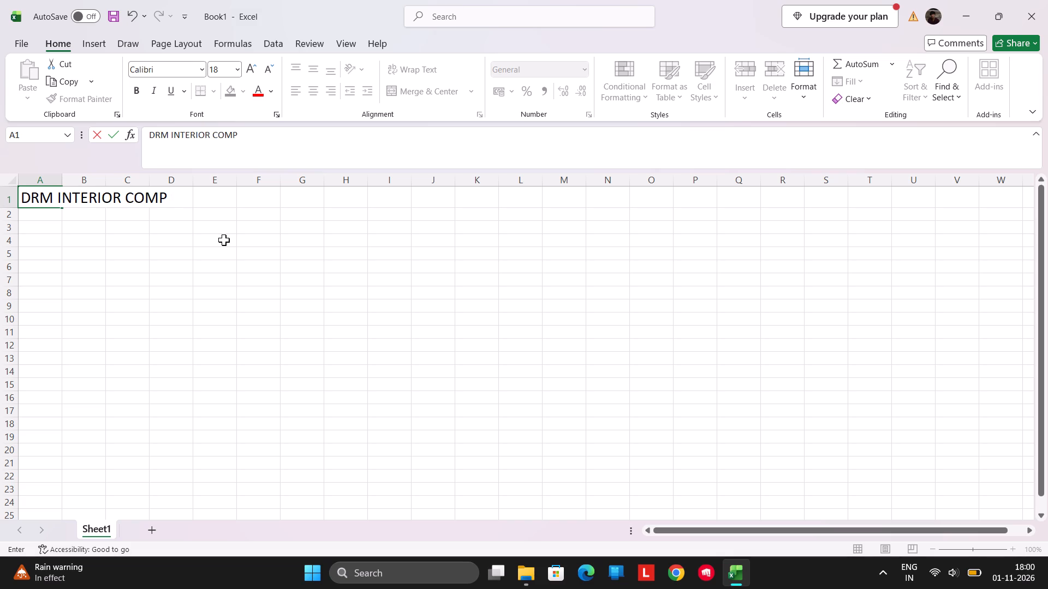
Make the whole title text in cell A1 bold and set its font size to 26.
left_click(140, 89)
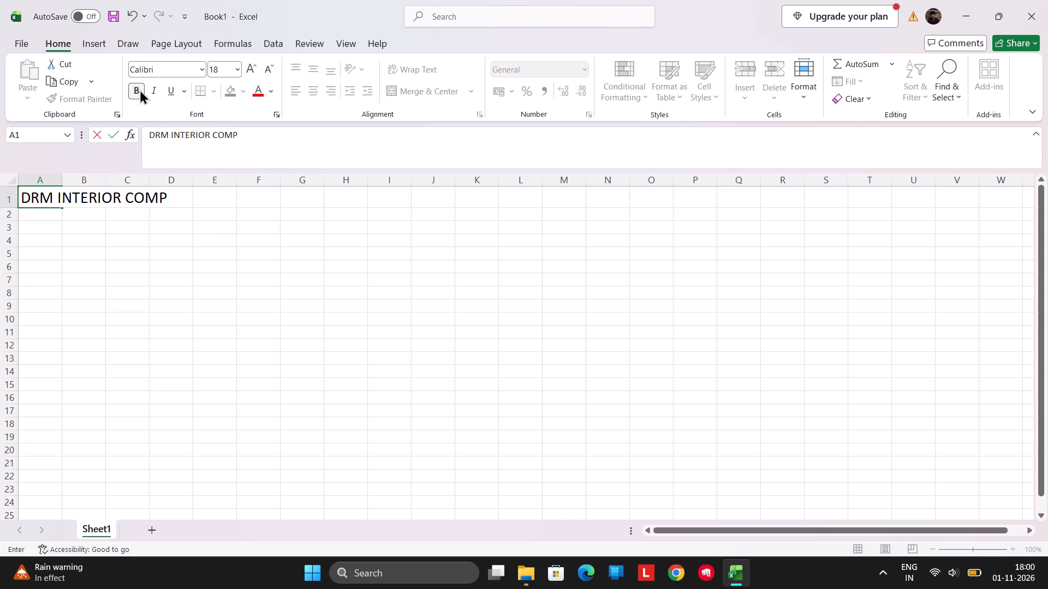
left_click(140, 89)
left_click_drag(174, 191, 0, 185)
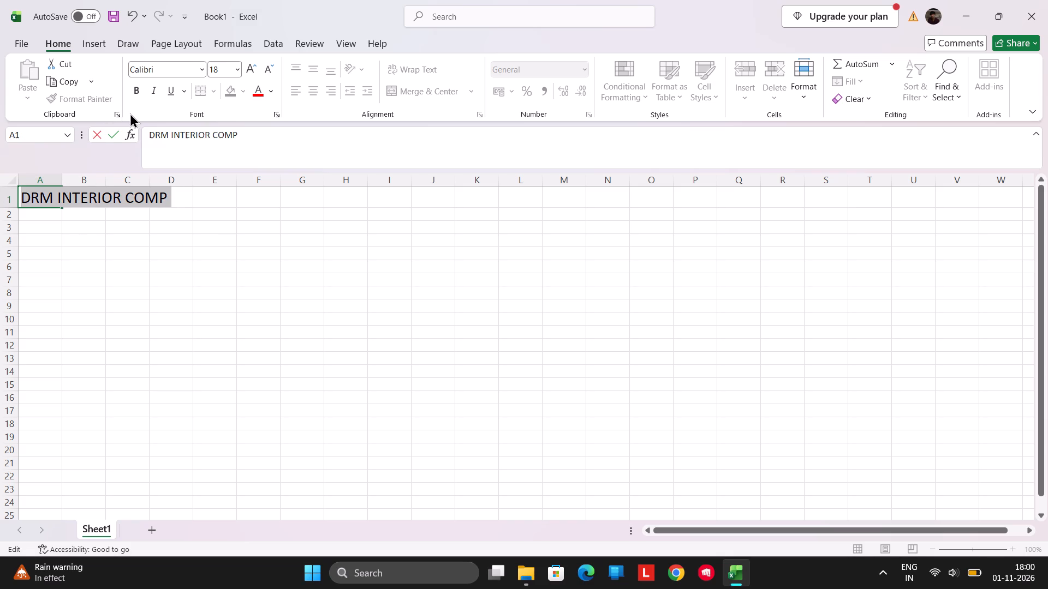
left_click(137, 88)
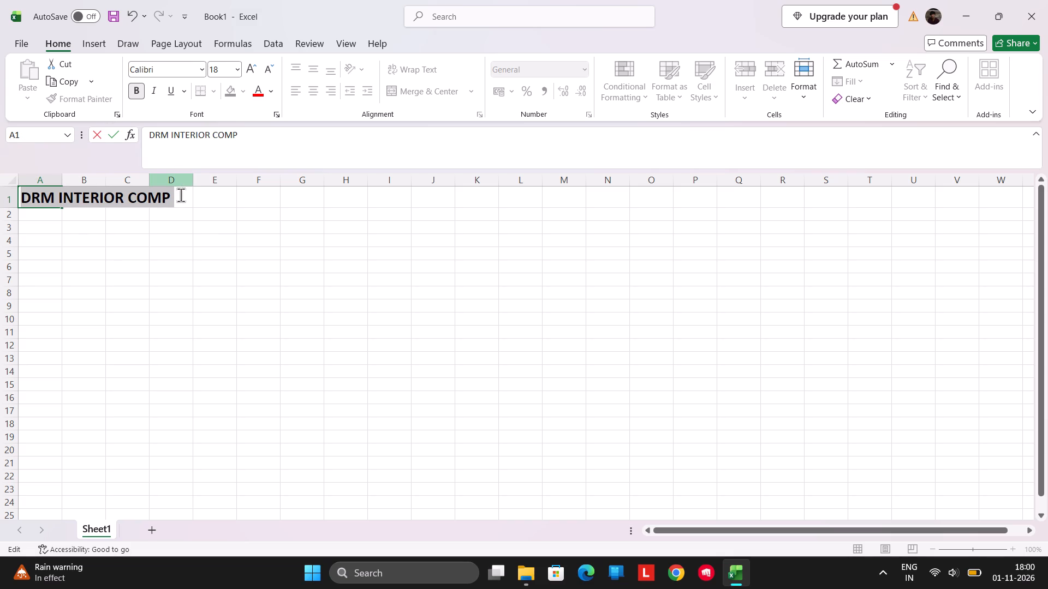
left_click(242, 67)
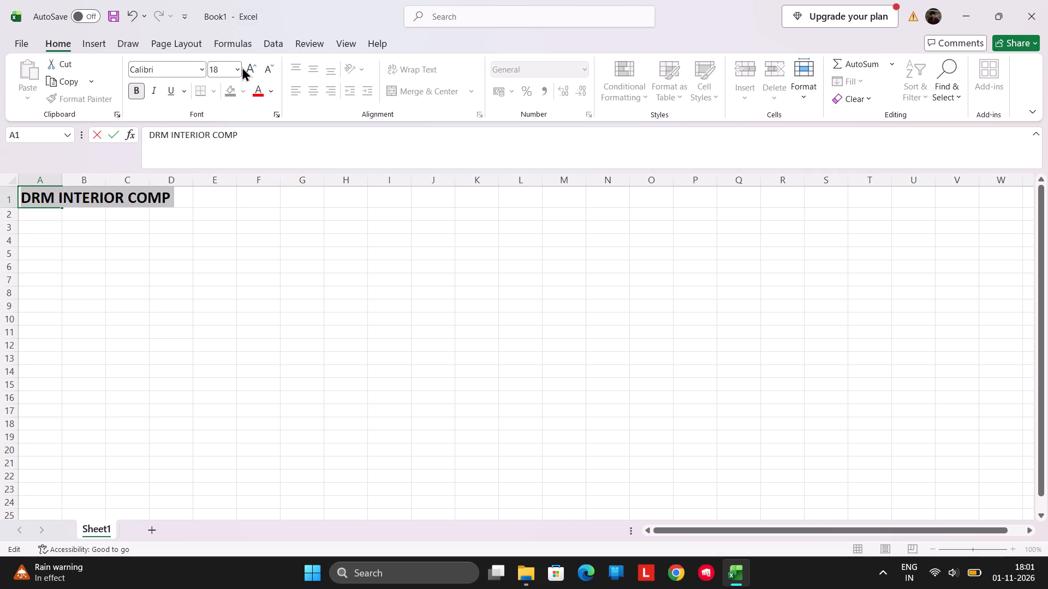
left_click(239, 67)
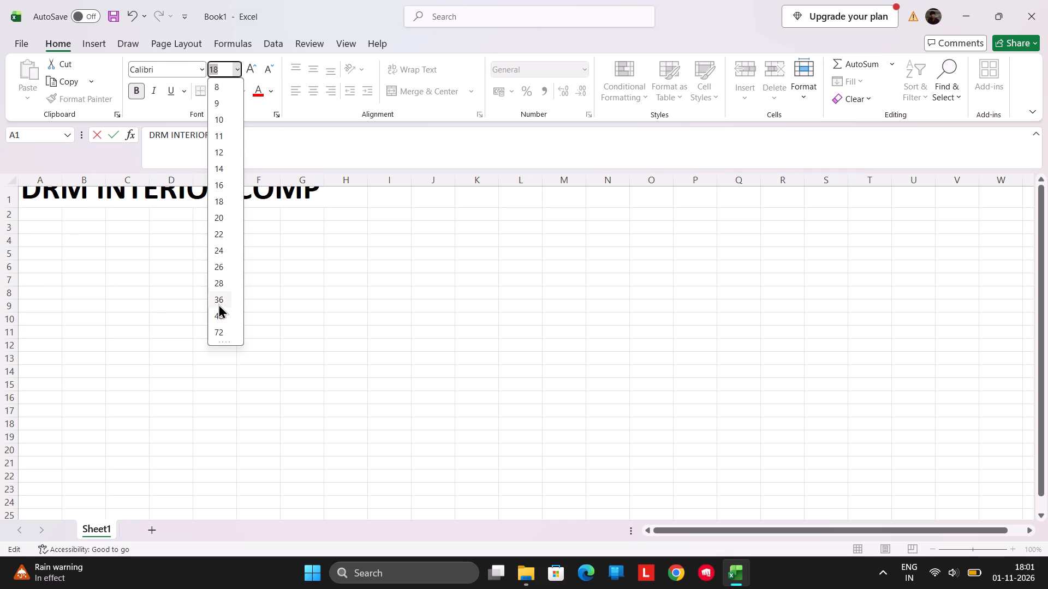
left_click(222, 268)
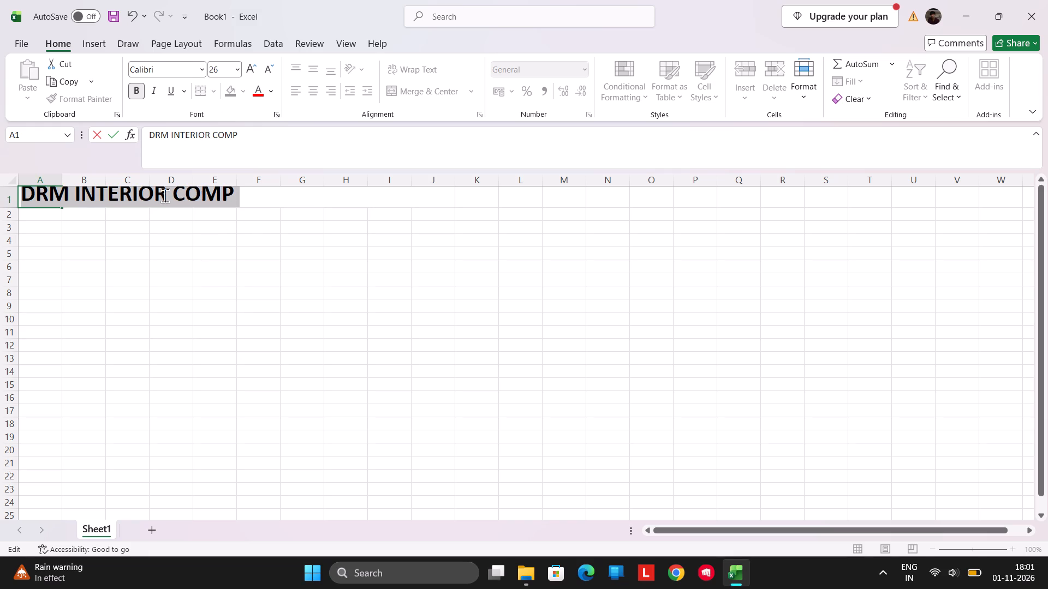
Indent the title in cell A1 with ten leading spaces and commit the entry, moving to cell A2.
triple_click(22, 195)
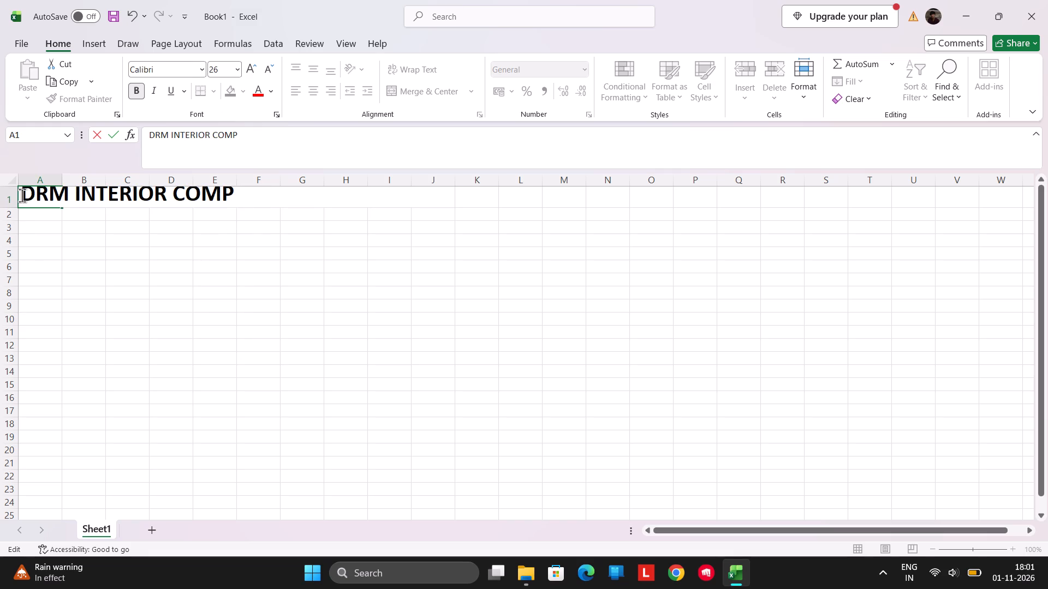
double_click(22, 195)
left_click(22, 195)
key("space")
key("space")
key("space")
key("space")
key("space")
key("space")
key("space")
key("space")
key("space")
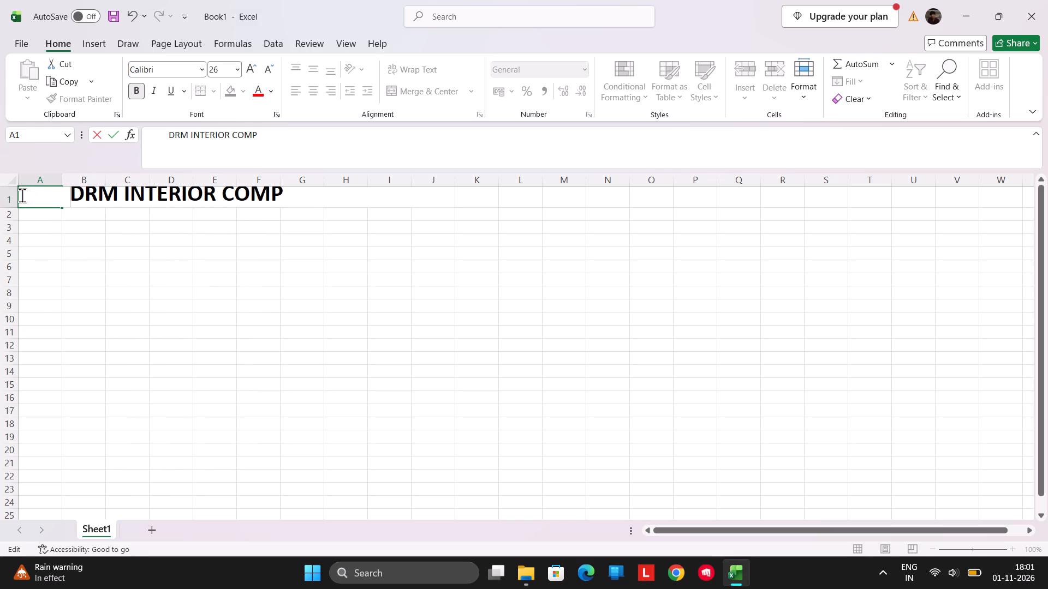
key("space")
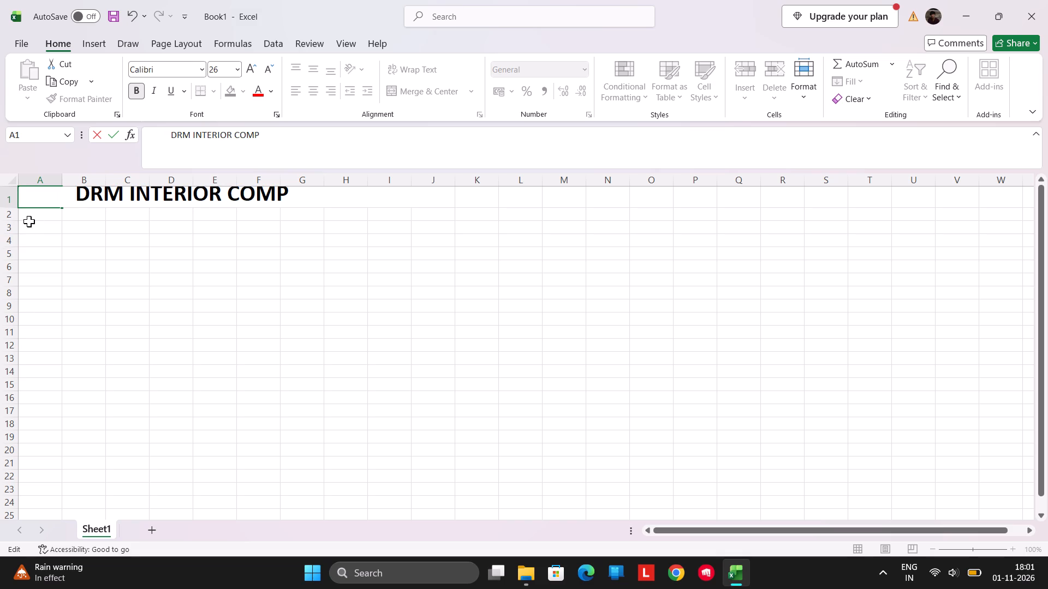
left_click(35, 215)
left_click(40, 227)
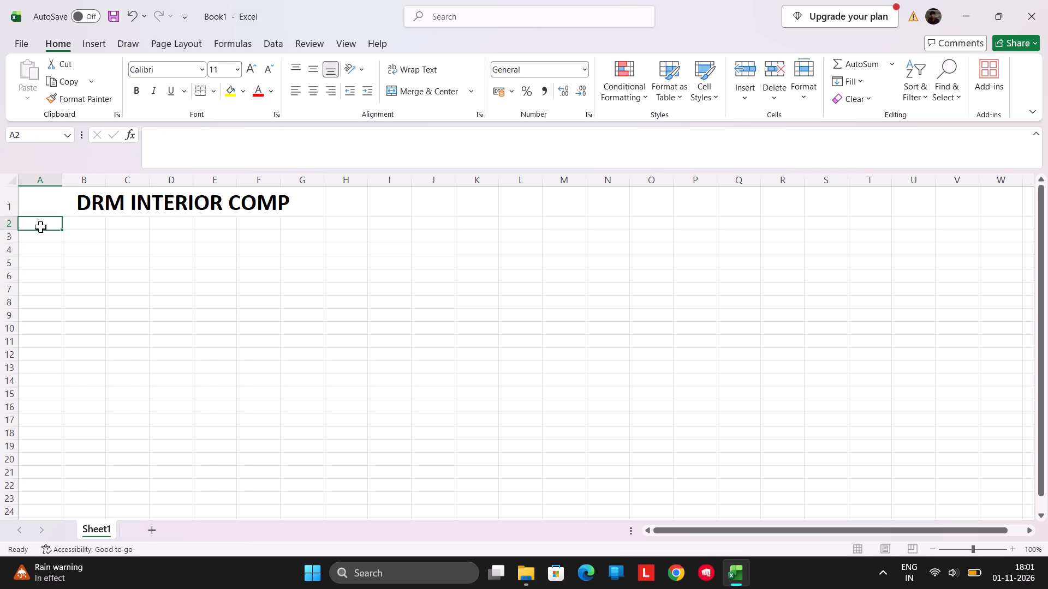
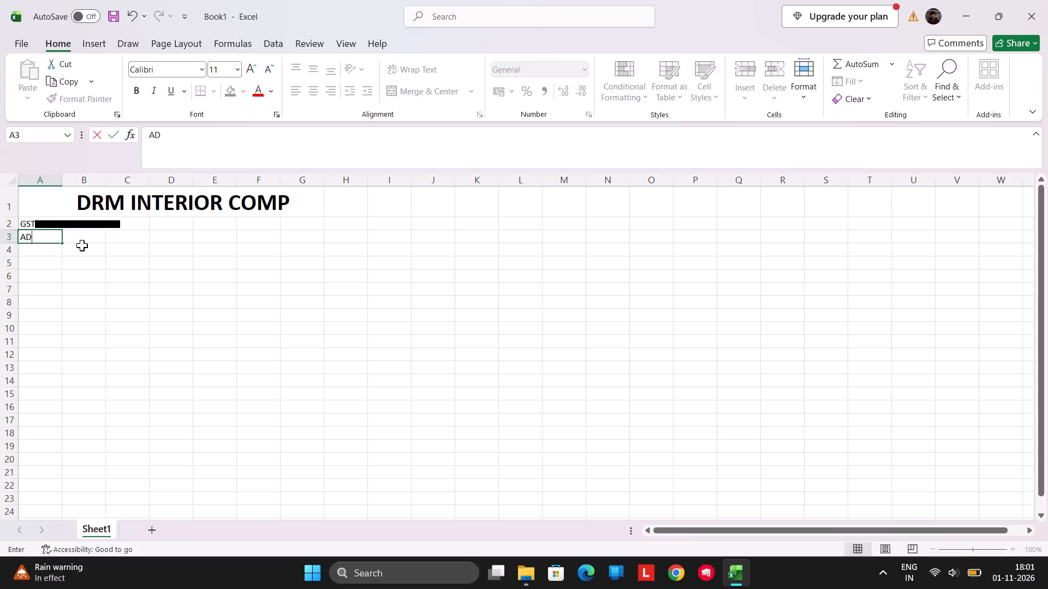
Complete the ADD- line in cell A3 with the company's address, using a comma before the plot number, and commit the entry.
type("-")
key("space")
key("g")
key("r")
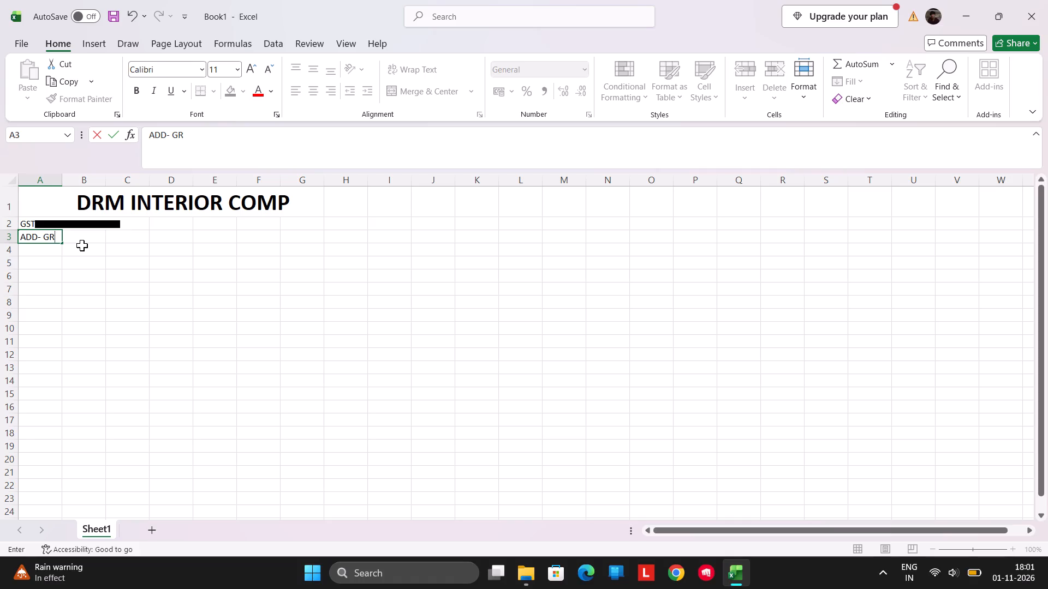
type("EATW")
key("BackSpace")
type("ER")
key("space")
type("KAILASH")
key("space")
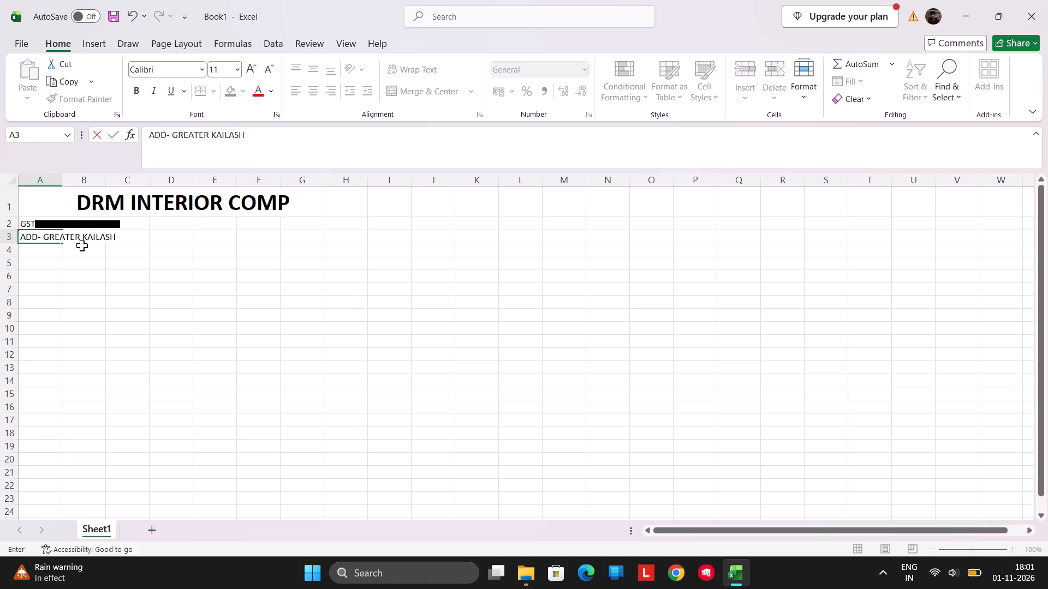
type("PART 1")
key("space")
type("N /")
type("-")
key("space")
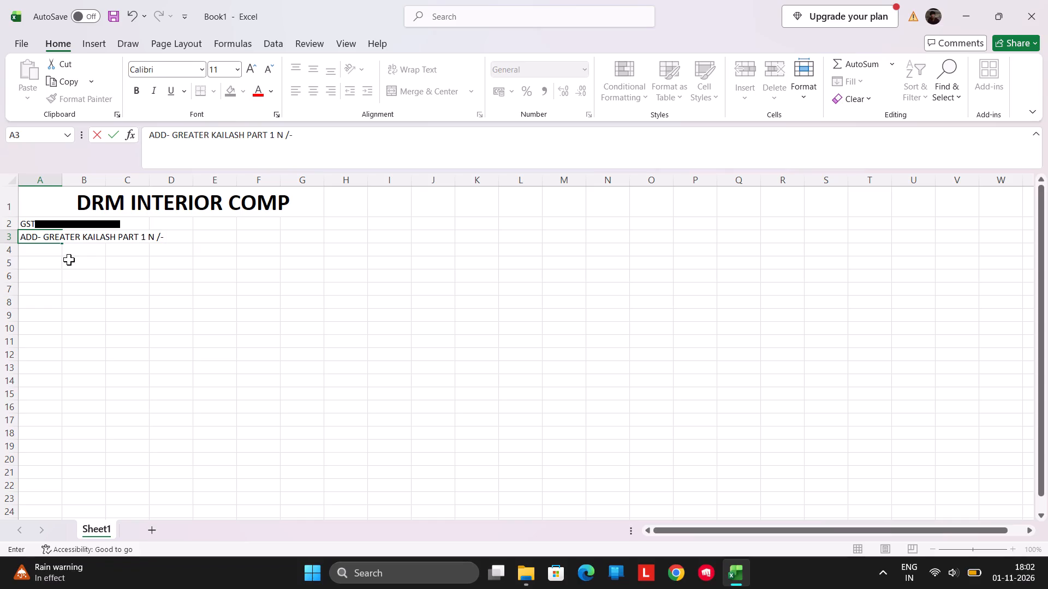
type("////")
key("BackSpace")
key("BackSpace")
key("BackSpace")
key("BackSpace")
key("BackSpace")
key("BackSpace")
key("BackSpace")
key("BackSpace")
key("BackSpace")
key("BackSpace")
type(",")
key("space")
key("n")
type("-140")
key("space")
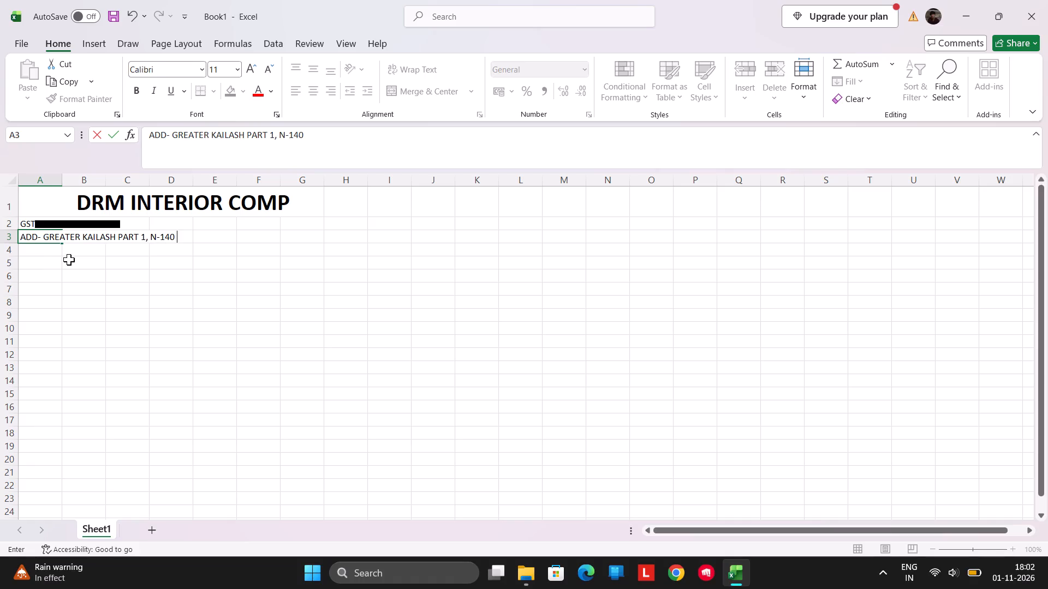
left_click(43, 253)
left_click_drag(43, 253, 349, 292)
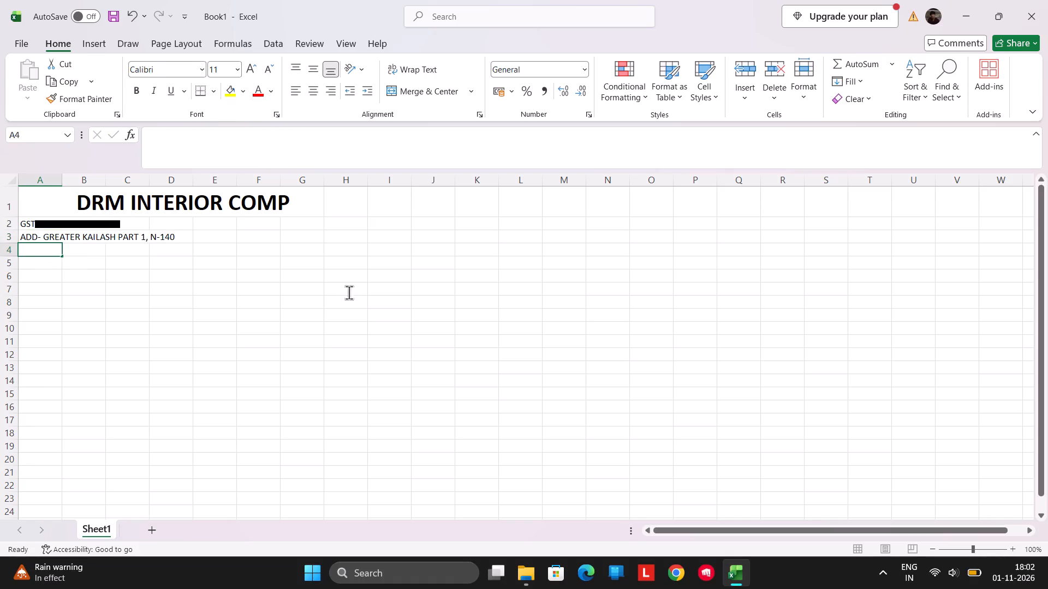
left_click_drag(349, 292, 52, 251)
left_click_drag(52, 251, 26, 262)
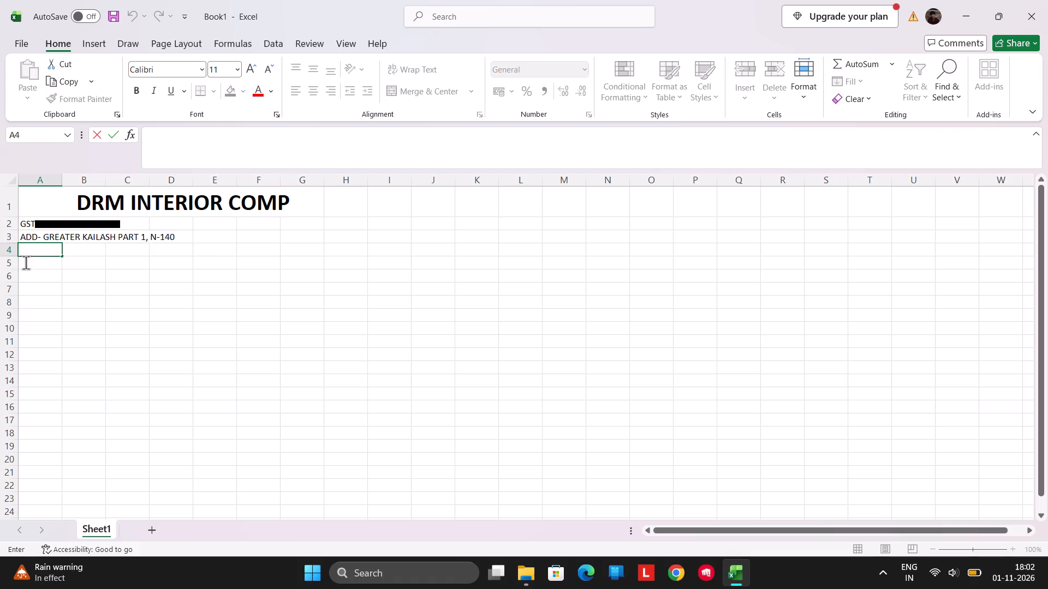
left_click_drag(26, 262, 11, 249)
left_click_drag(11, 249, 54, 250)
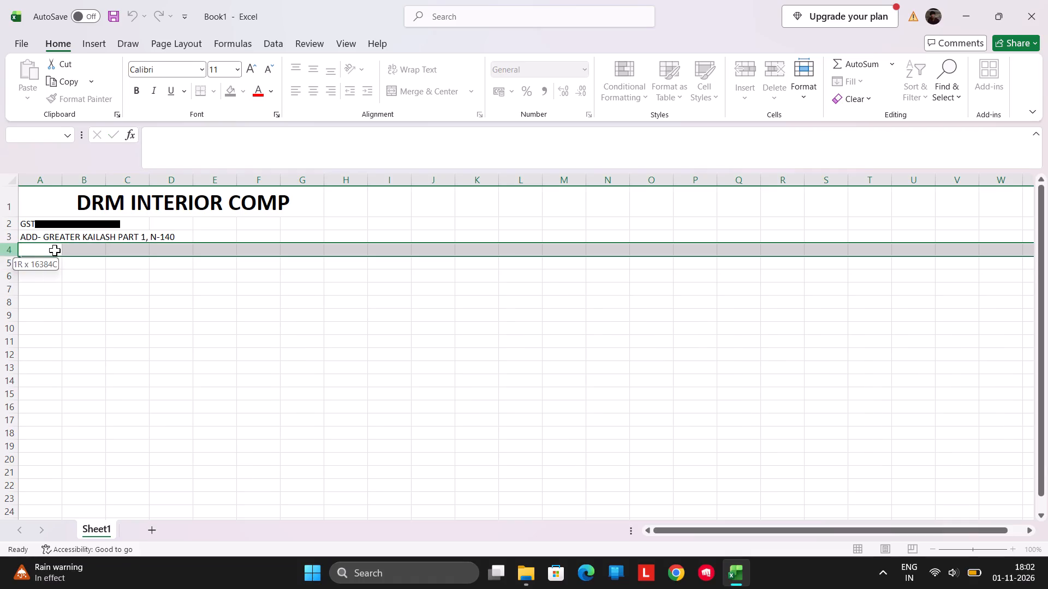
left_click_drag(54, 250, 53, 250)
Apply All Borders to the cell range A4:H40 below the address line.
left_click(53, 250)
left_click_drag(54, 248, 243, 271)
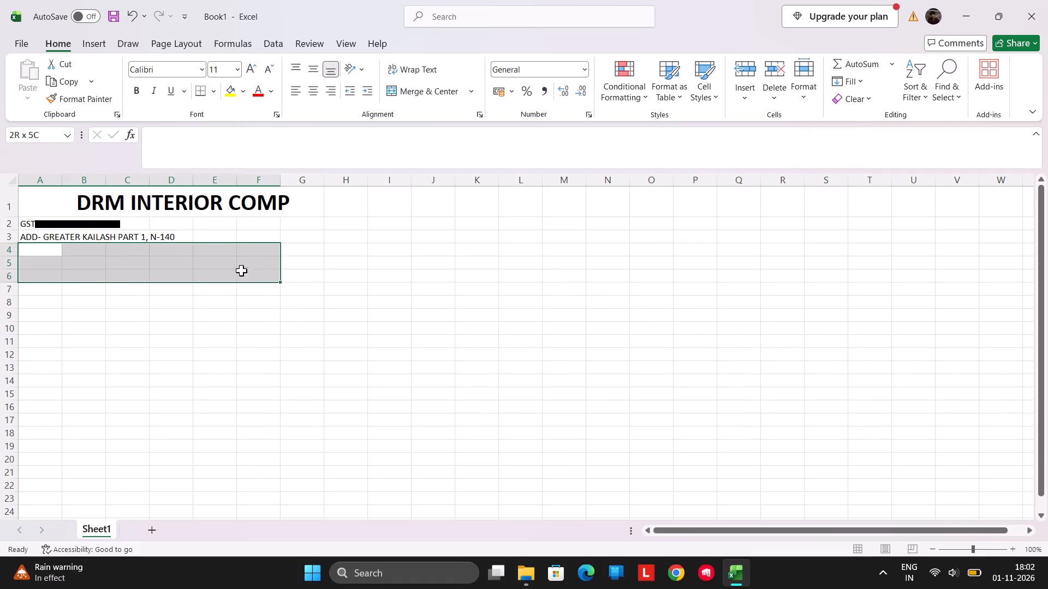
left_click_drag(243, 271, 342, 432)
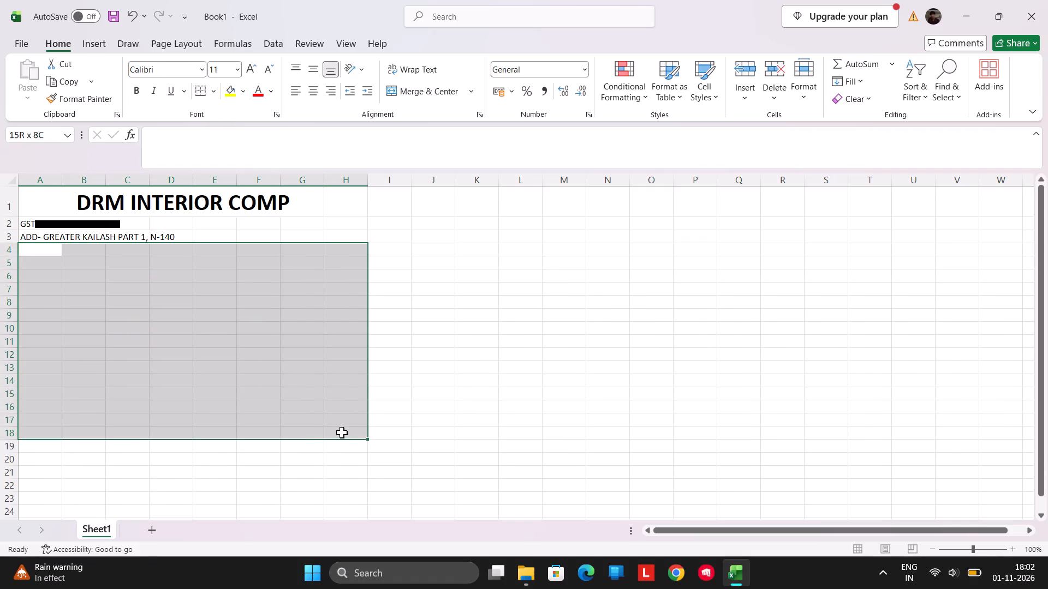
left_click_drag(342, 432, 341, 518)
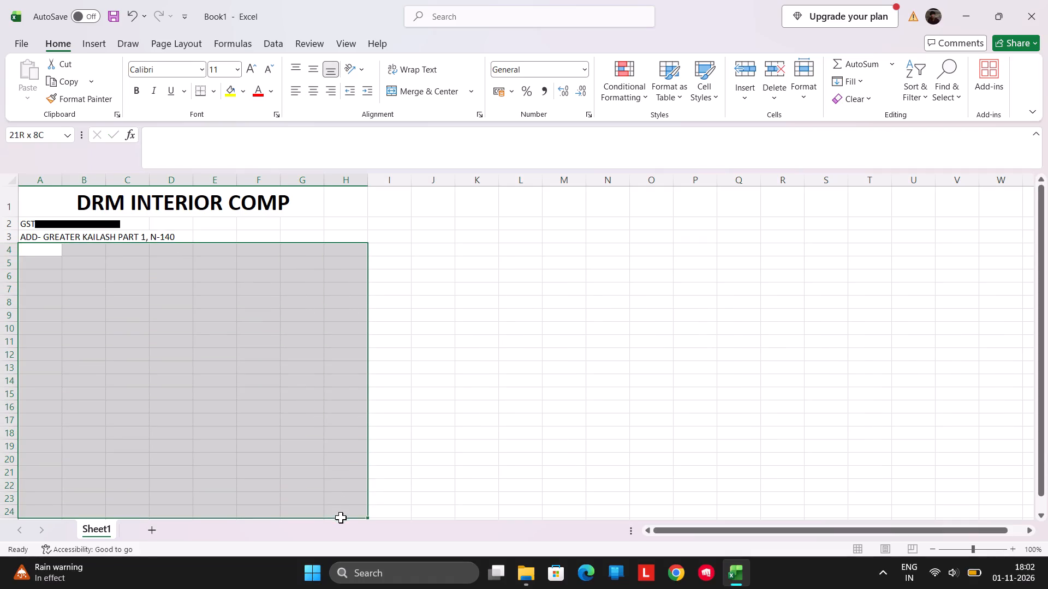
left_click_drag(341, 518, 341, 484)
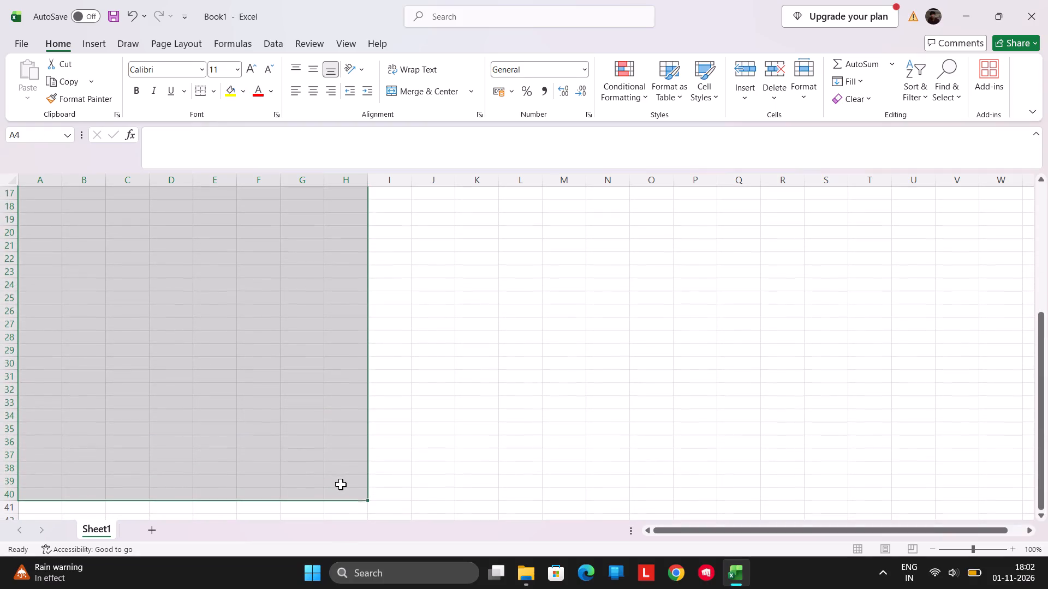
left_click(213, 91)
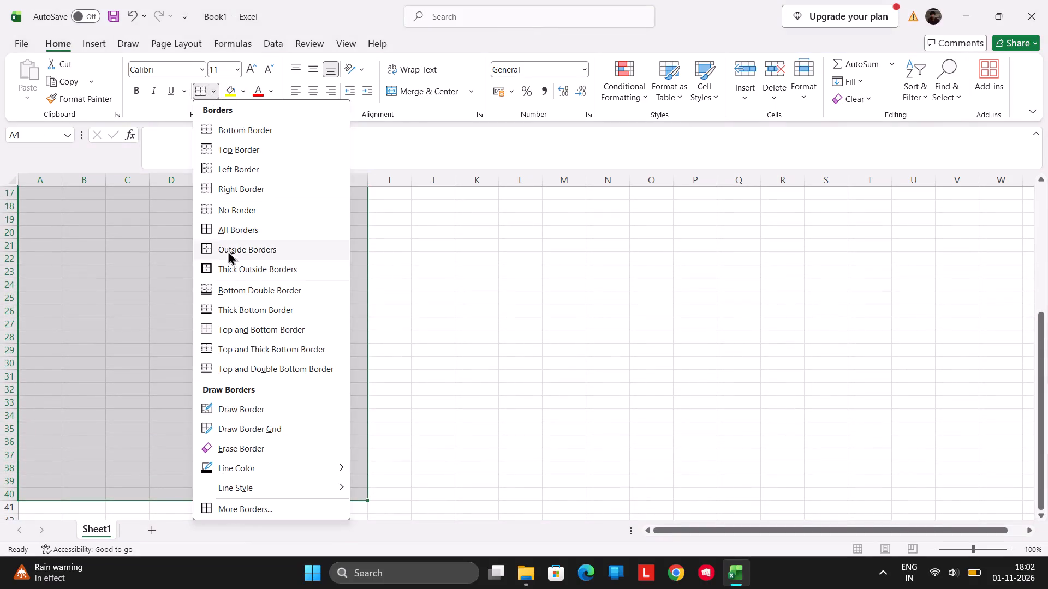
left_click(240, 232)
left_click(159, 289)
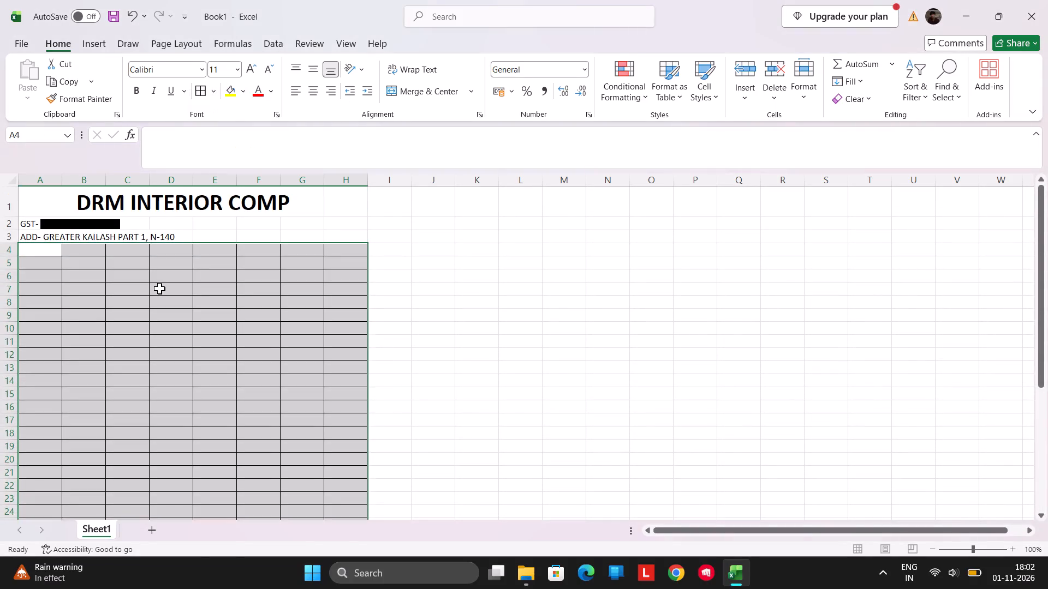
Enter the column headings S.NO, ITEM, QTY, UNIT, RATE and AMOUNT across cells A4 to F4.
left_click(36, 250)
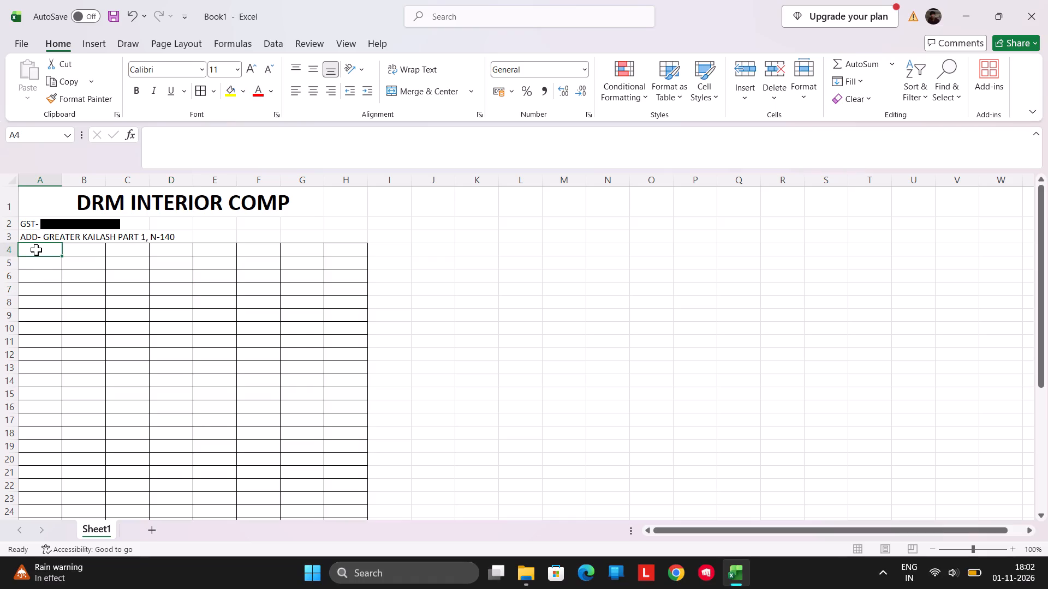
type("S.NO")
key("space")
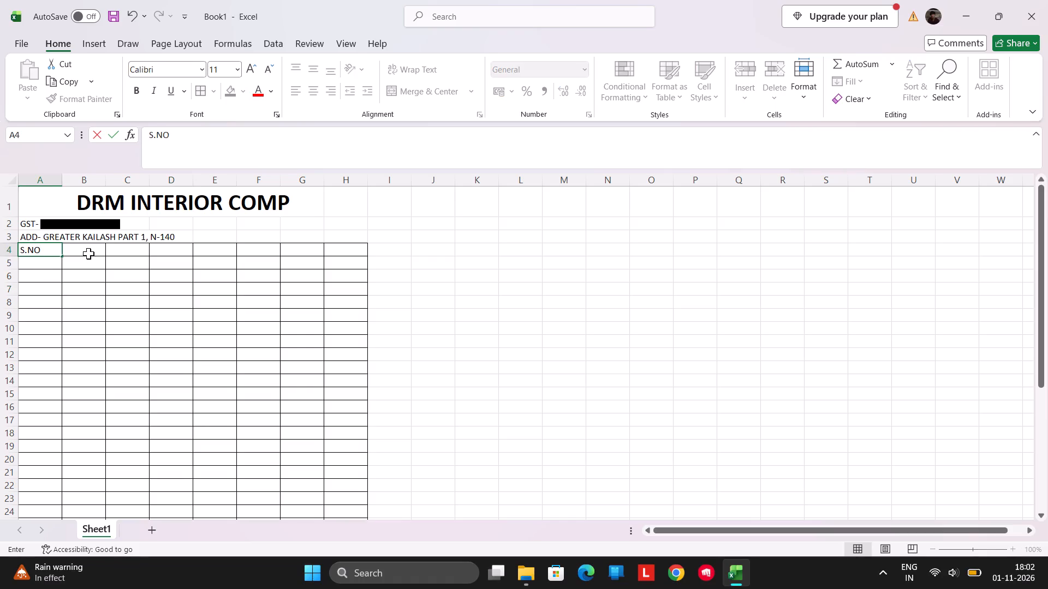
left_click(87, 253)
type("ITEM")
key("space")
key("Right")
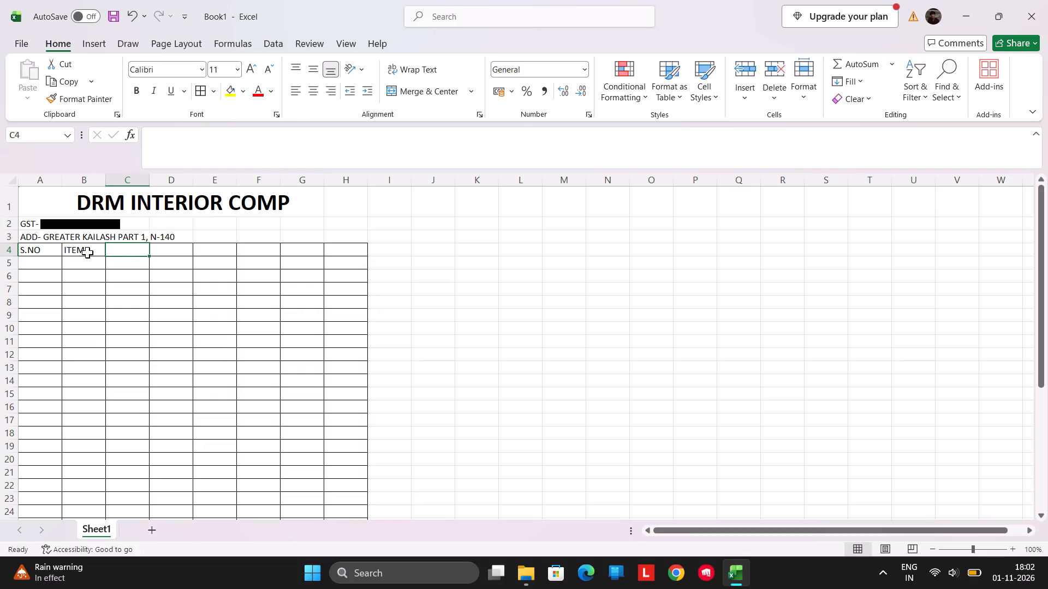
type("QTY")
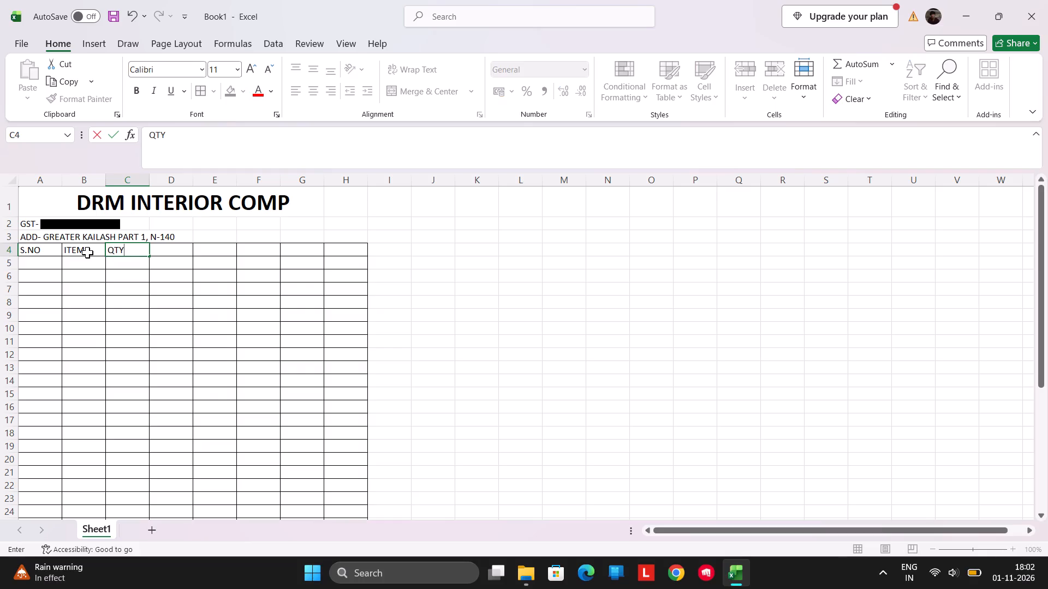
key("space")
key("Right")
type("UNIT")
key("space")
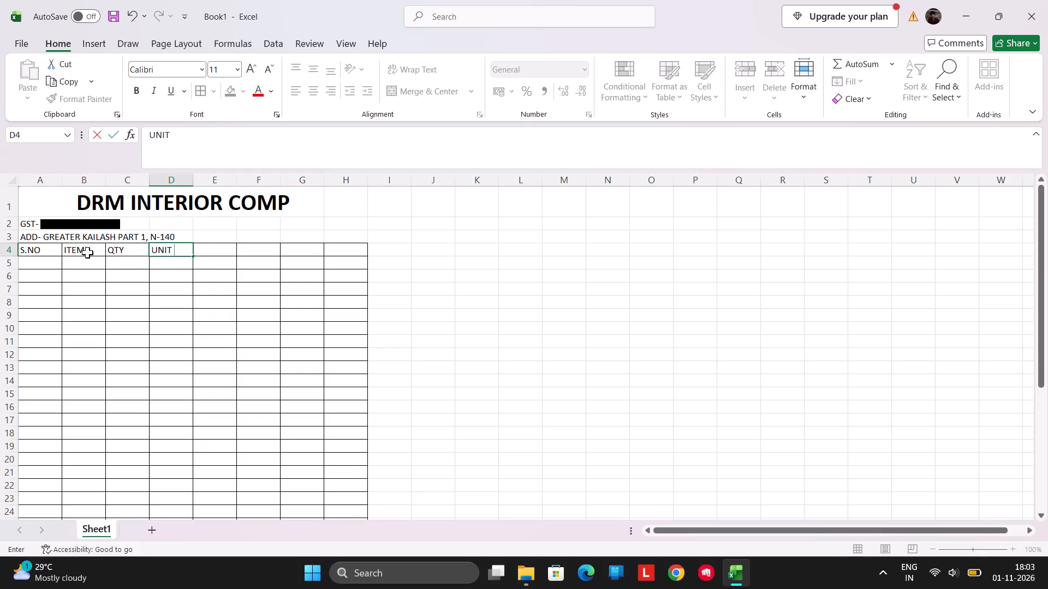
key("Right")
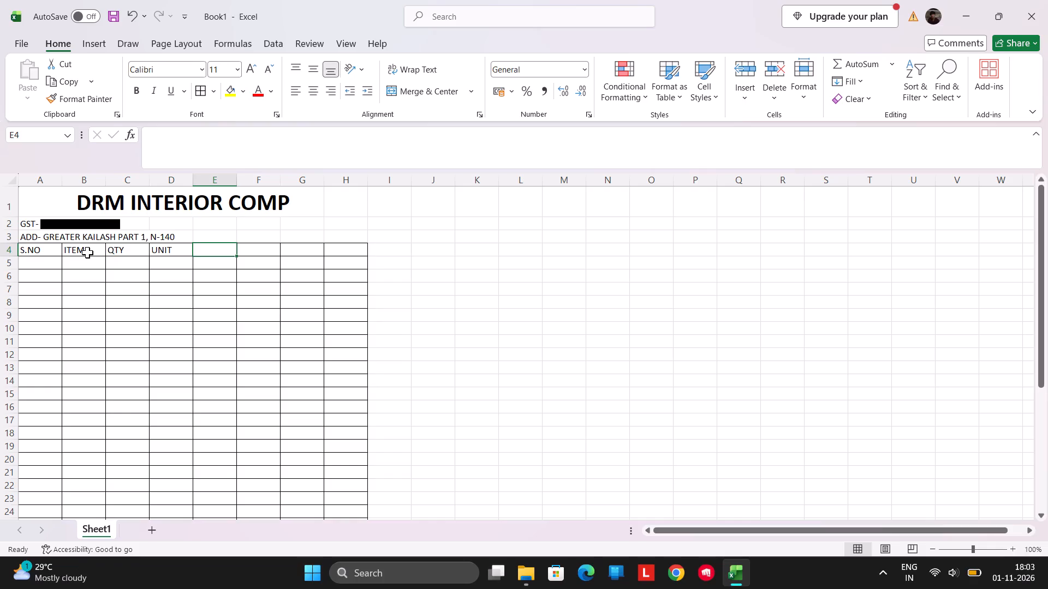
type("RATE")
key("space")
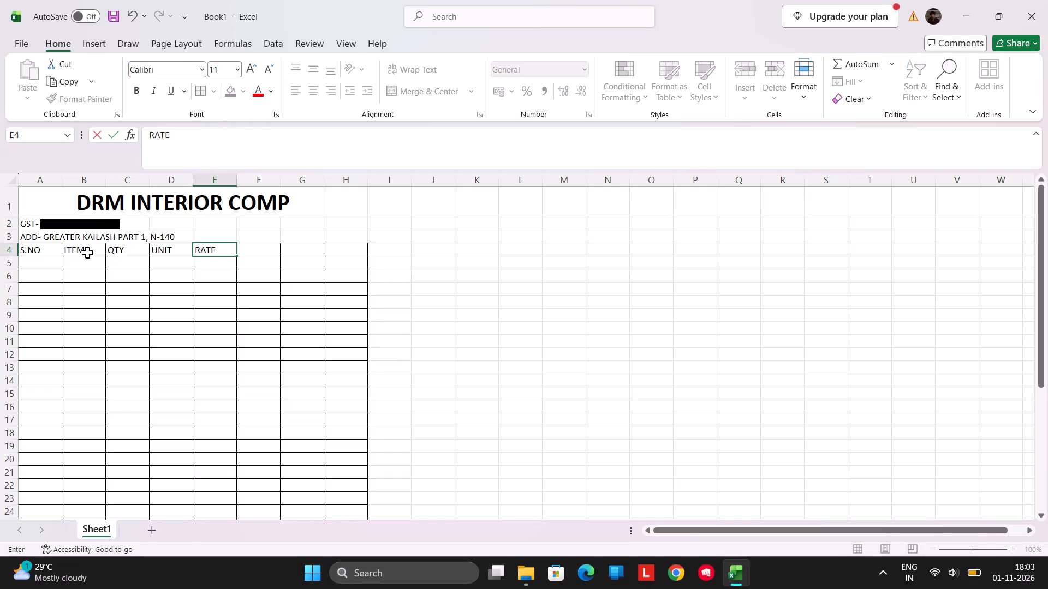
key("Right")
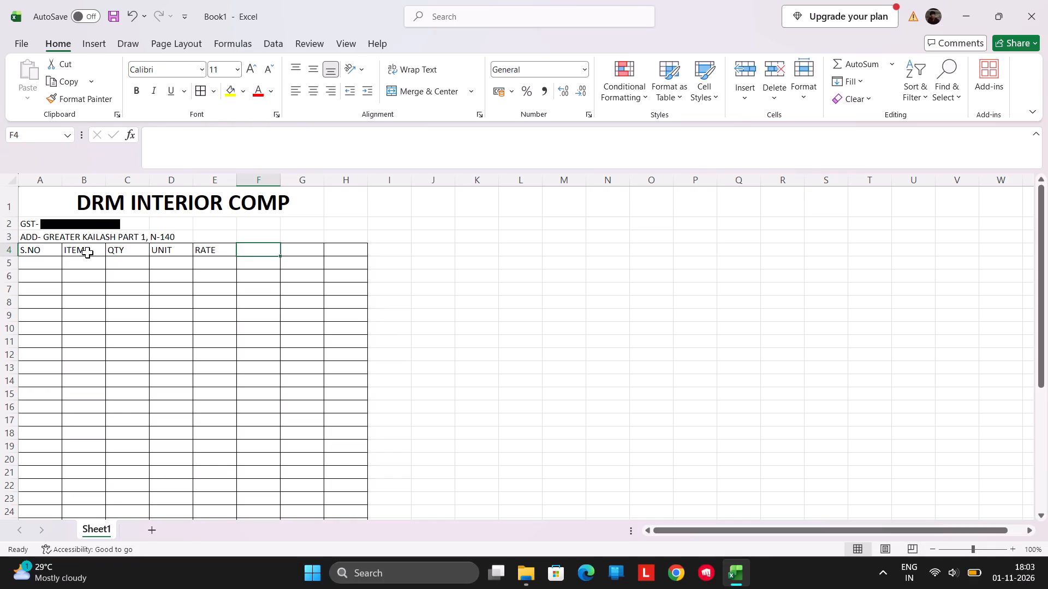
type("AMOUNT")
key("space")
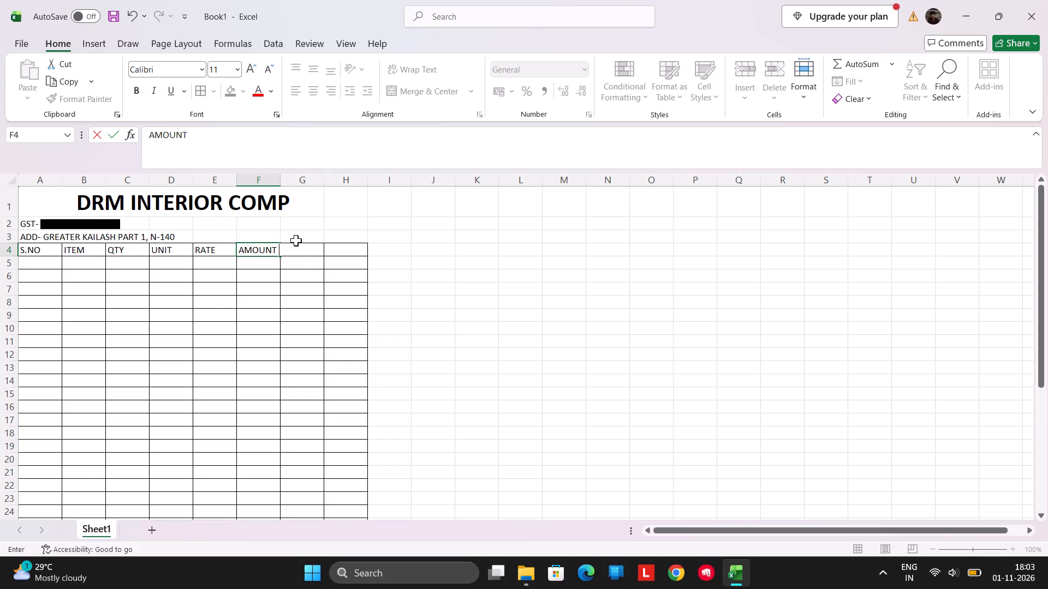
Delete the unused cells G3:H40 beside the AMOUNT column so the bordered table ends at column F.
left_click_drag(296, 241, 353, 537)
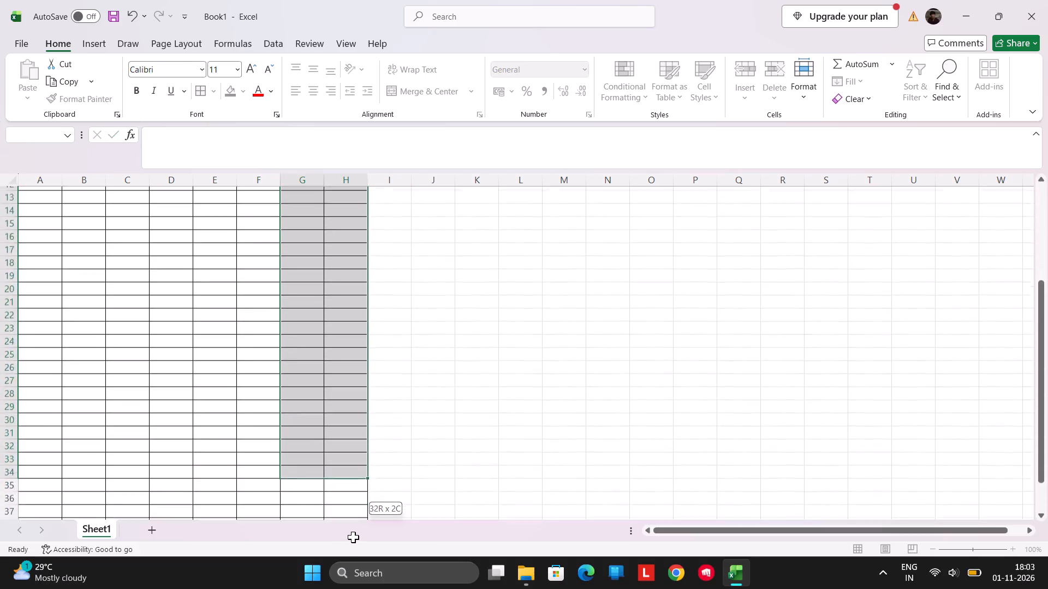
left_click_drag(353, 537, 355, 534)
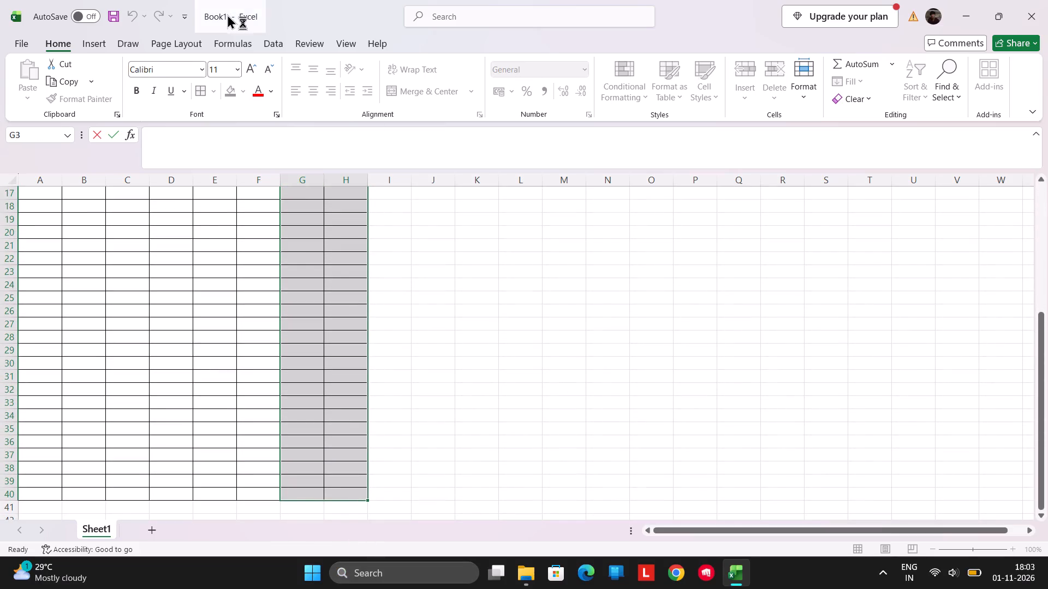
right_click(362, 255)
left_click(421, 296)
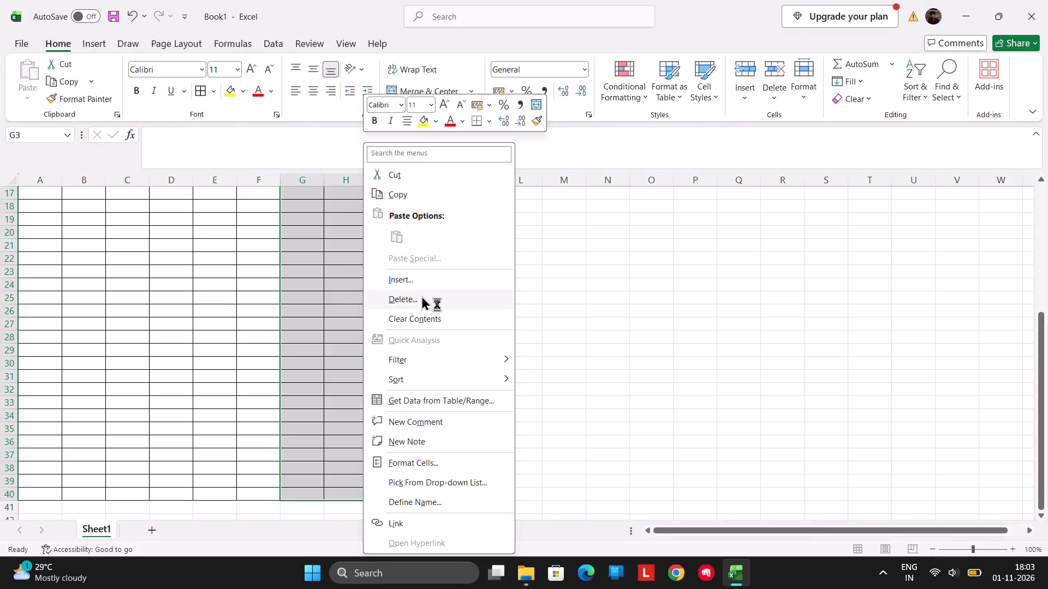
left_click(398, 352)
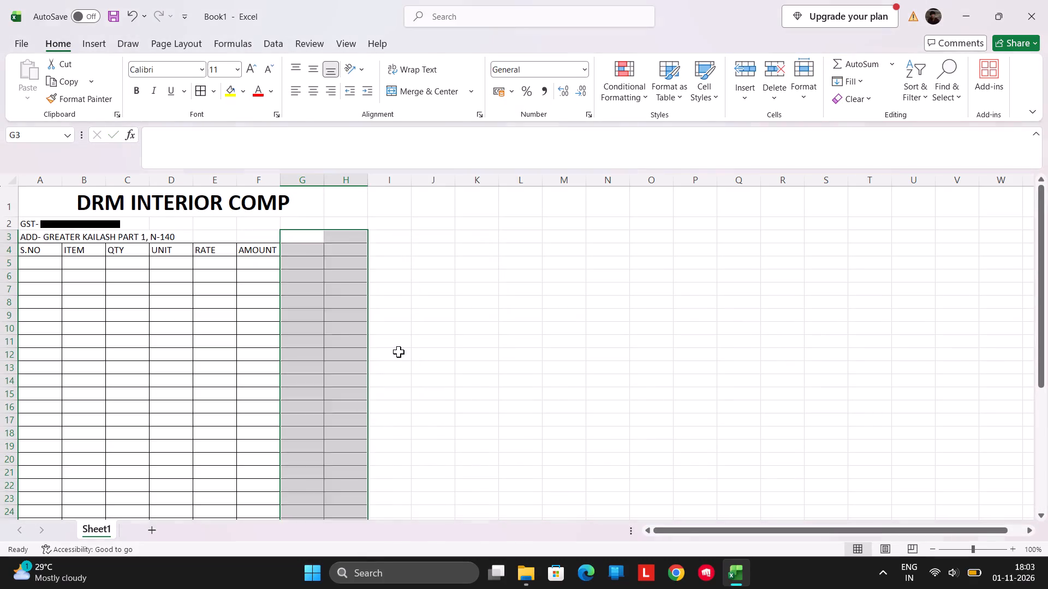
left_click(401, 298)
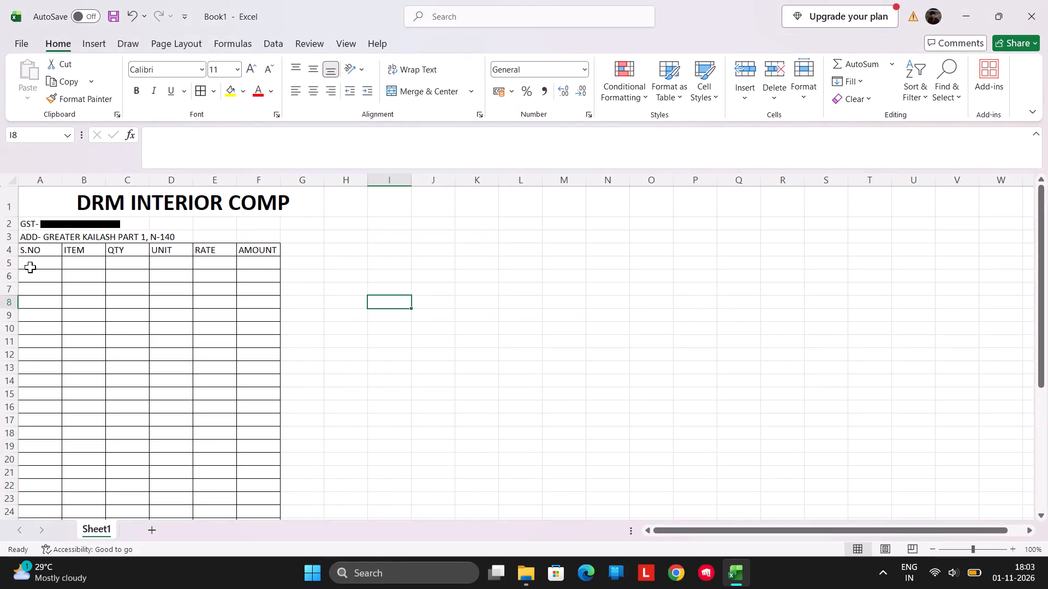
Enter 1 as the first serial number in cell A5 under S.NO.
double_click(32, 266)
left_click(32, 266)
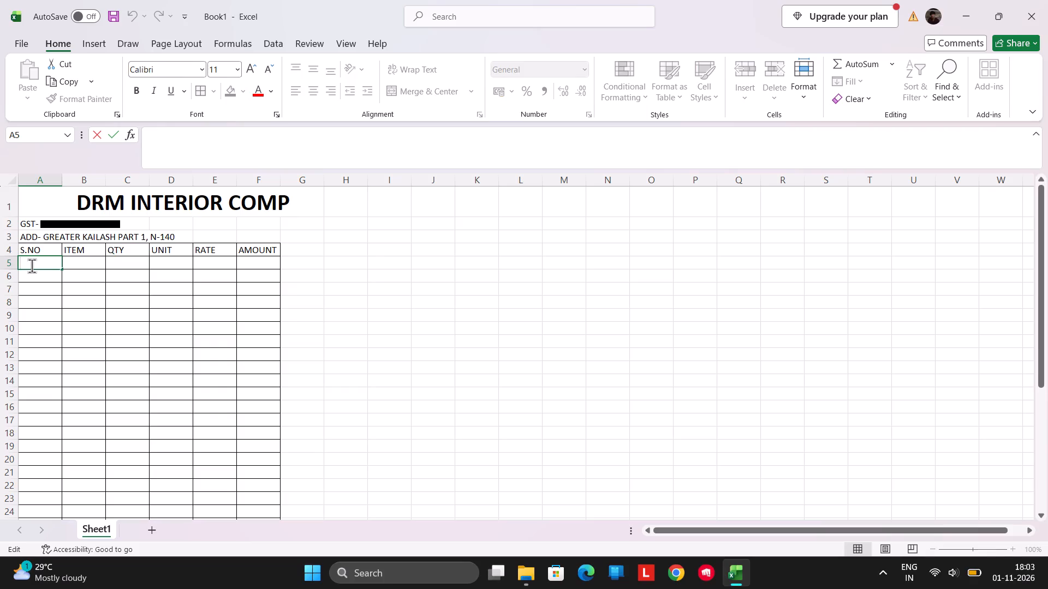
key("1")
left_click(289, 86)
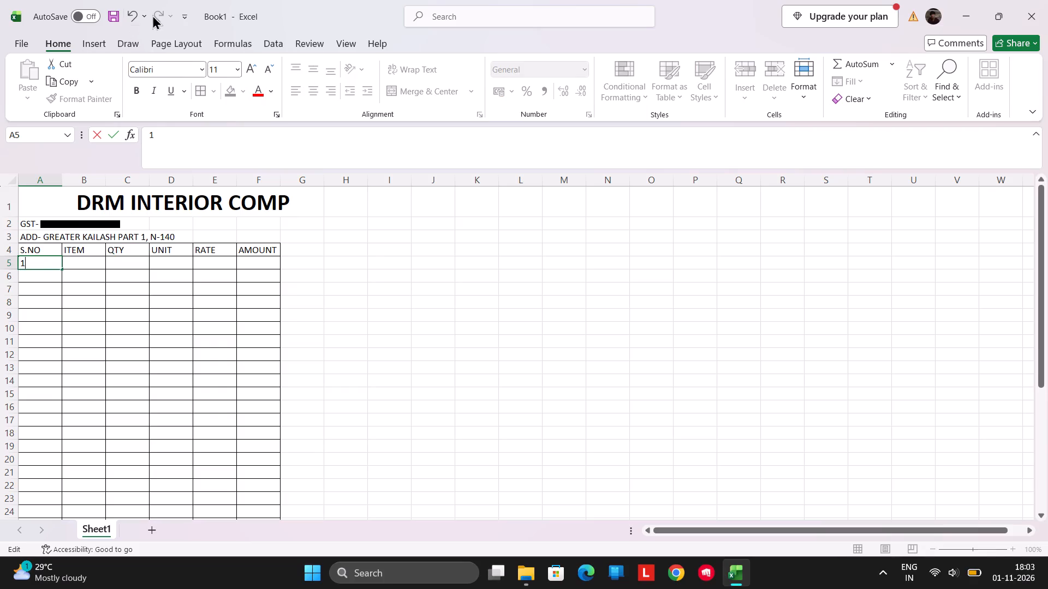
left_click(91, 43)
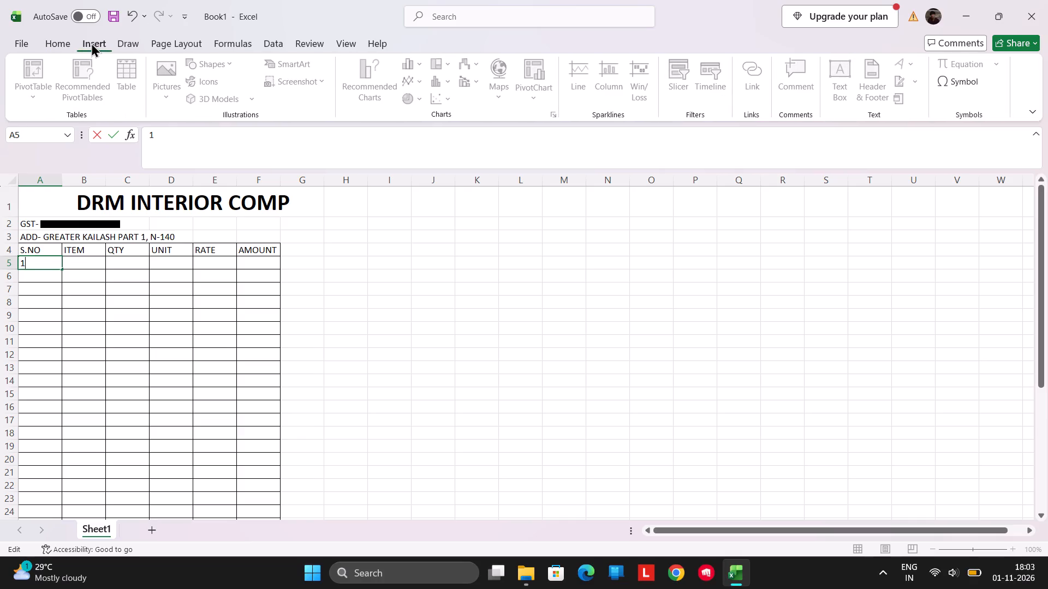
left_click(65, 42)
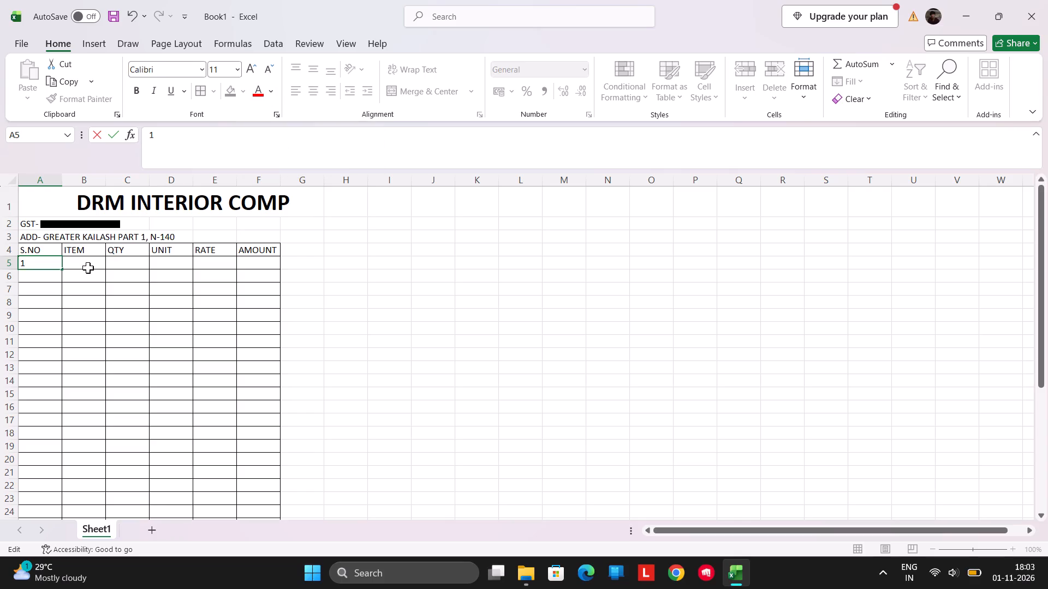
Narrow column A so that it just fits the S.NO heading.
left_click(62, 181)
left_click_drag(62, 181, 52, 181)
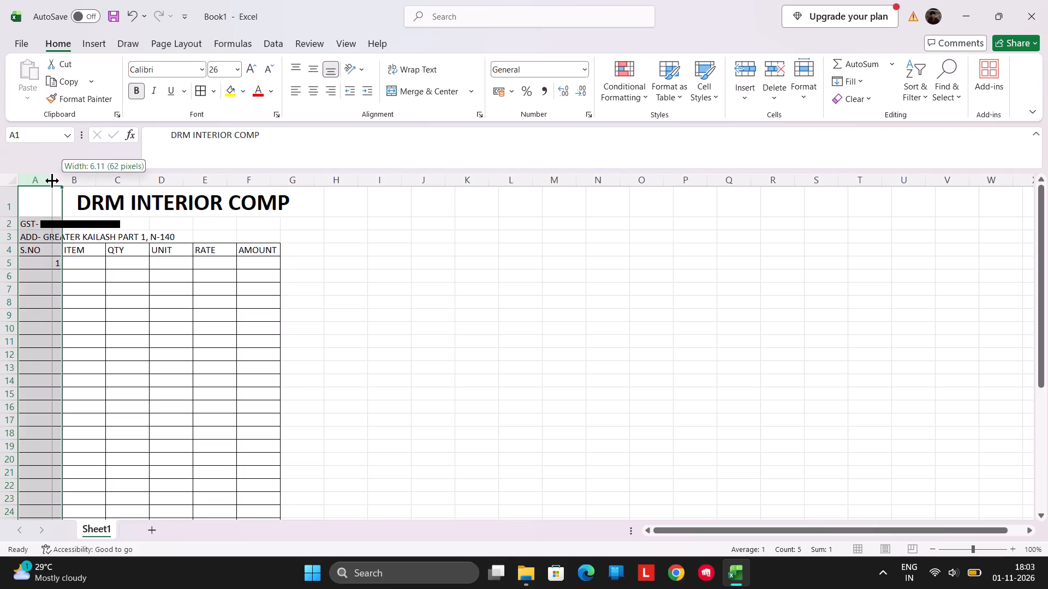
left_click_drag(52, 181, 45, 181)
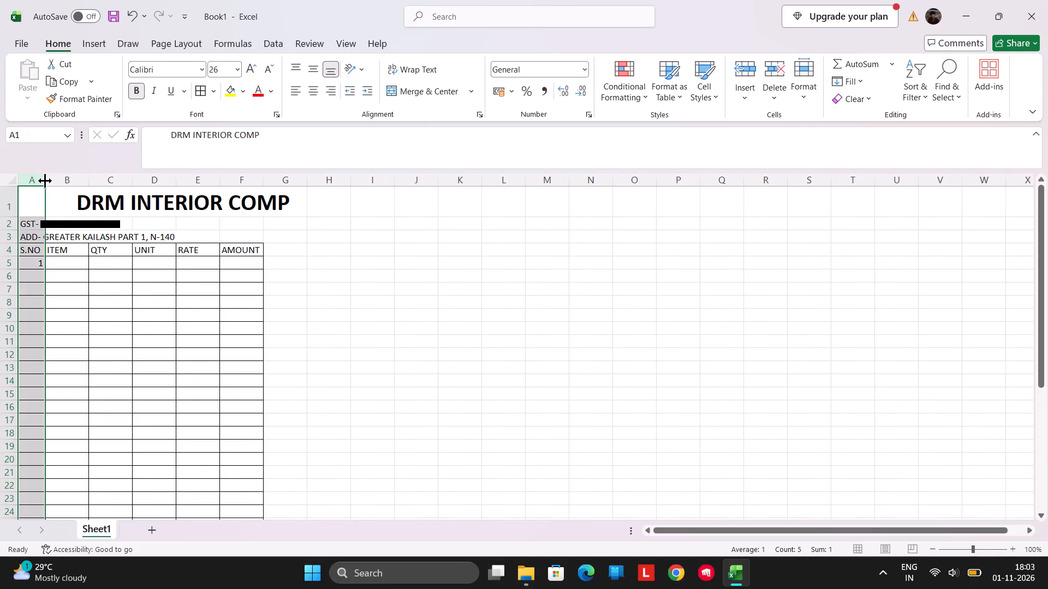
Enter the serial numbers 2 to 10 down the S.NO column in cells A6 to A14.
left_click(27, 279)
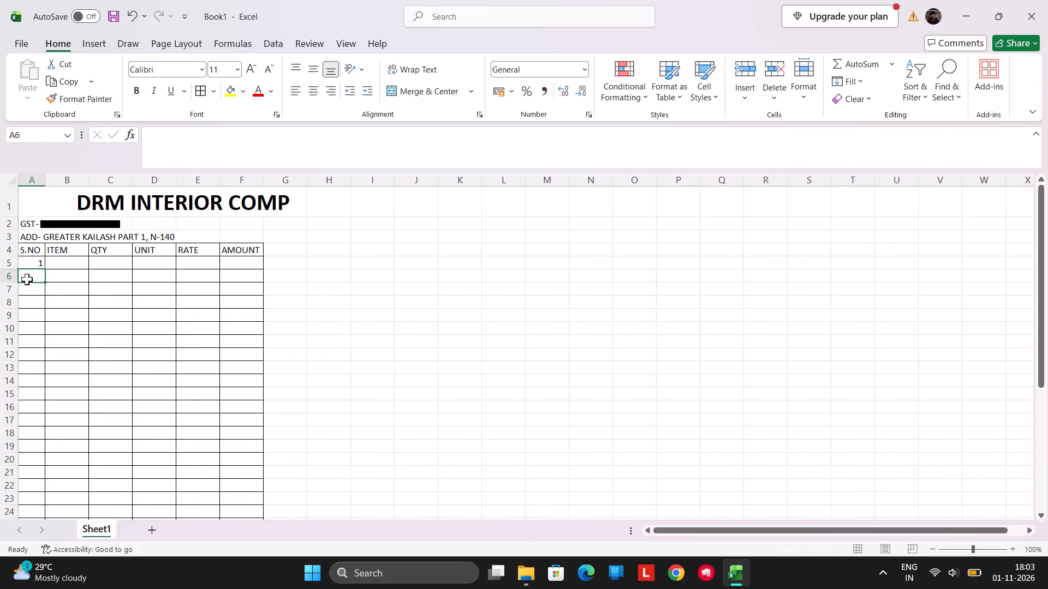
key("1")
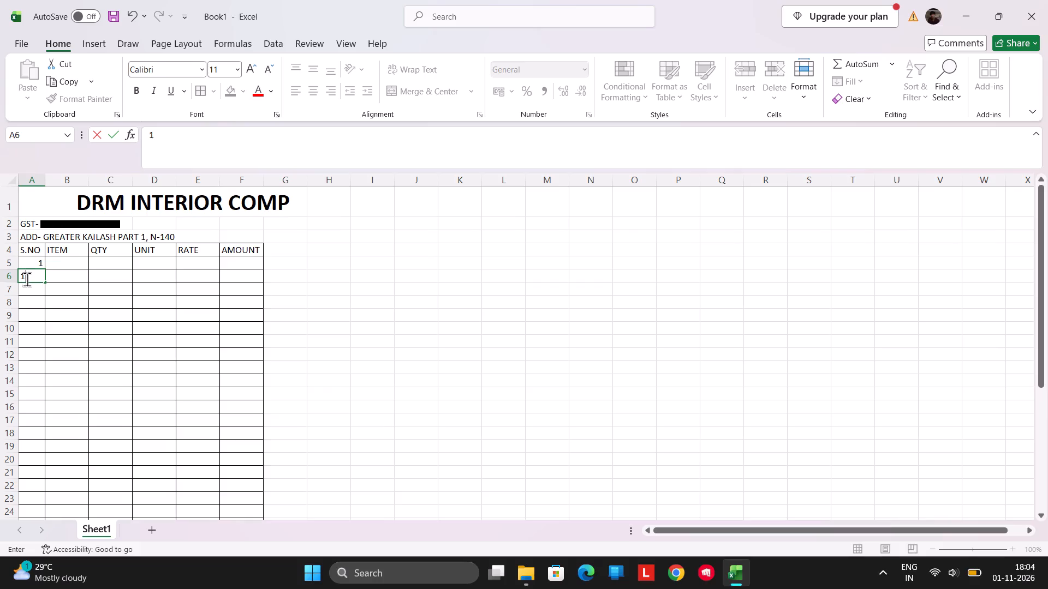
key("BackSpace")
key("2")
key("Right")
key("Left")
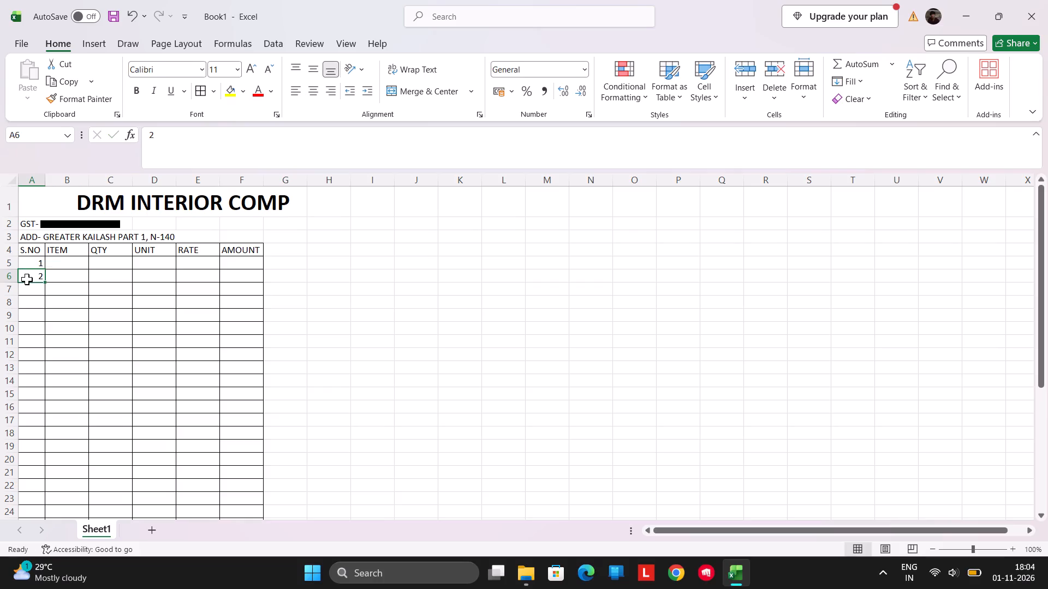
key("Return")
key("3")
key("Return")
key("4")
key("Return")
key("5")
key("Return")
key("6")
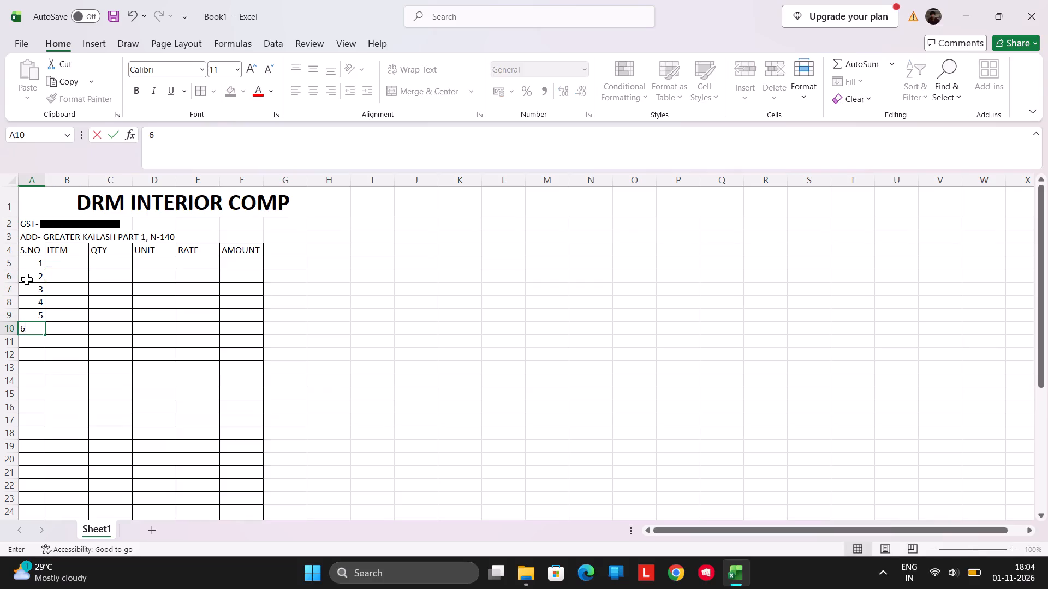
key("Return")
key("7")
key("Return")
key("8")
key("Return")
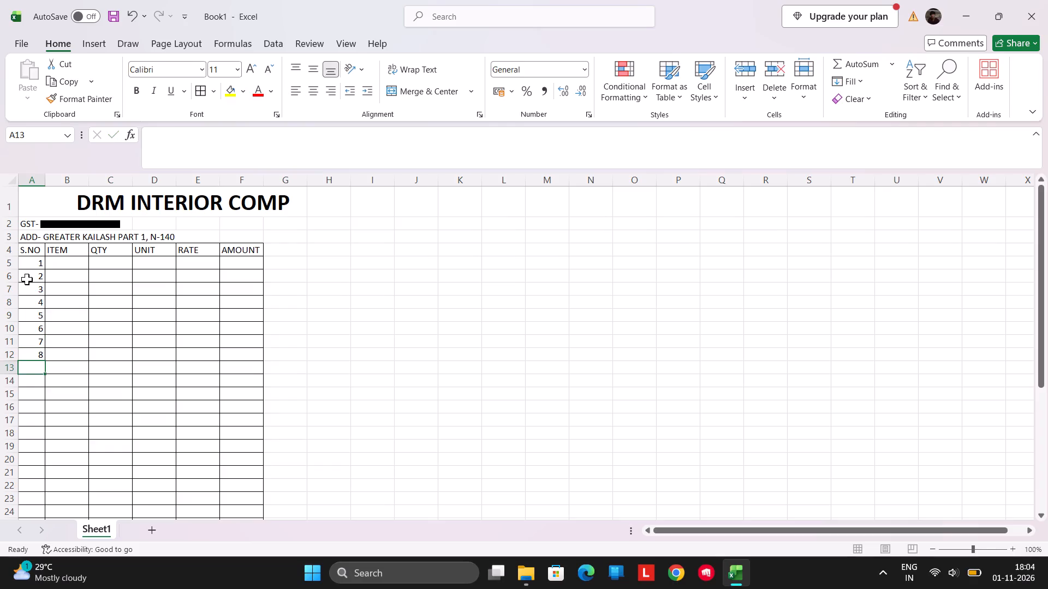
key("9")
key("Return")
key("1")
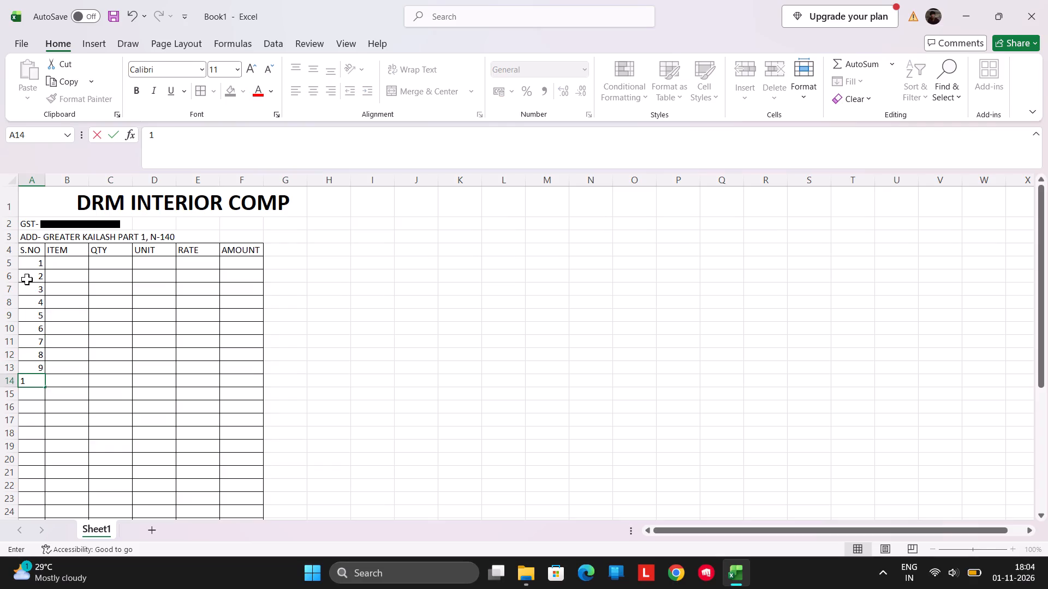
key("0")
key("Return")
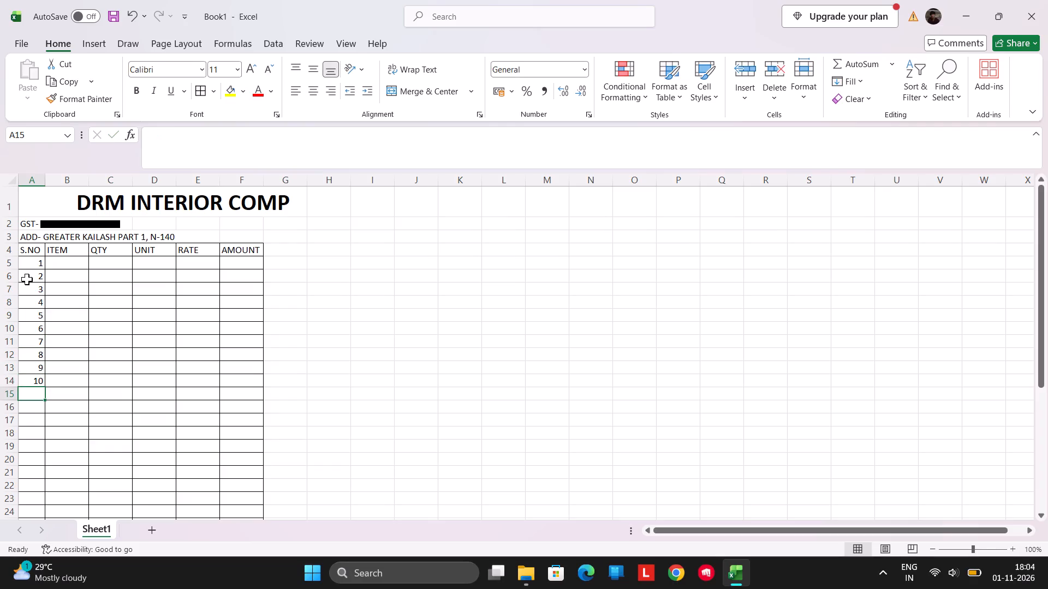
Select cell B5 and widen the ITEM column B to more than five times its default width.
key("Up")
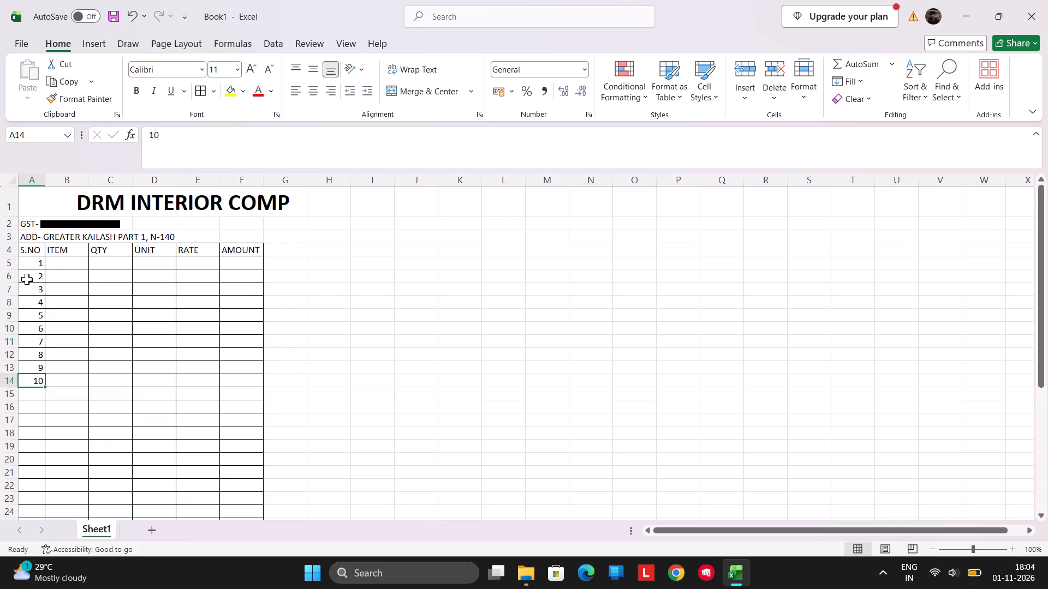
key("Up")
key("Up")
key("Up")
key("Up")
key("Up")
key("Up")
key("Up")
key("Up")
key("Up")
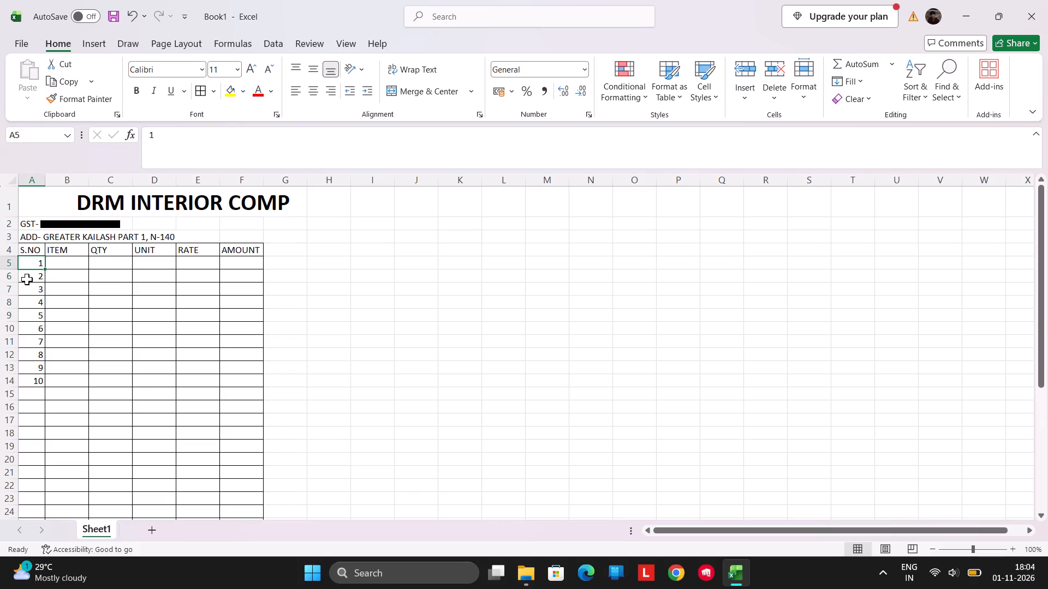
key("Right")
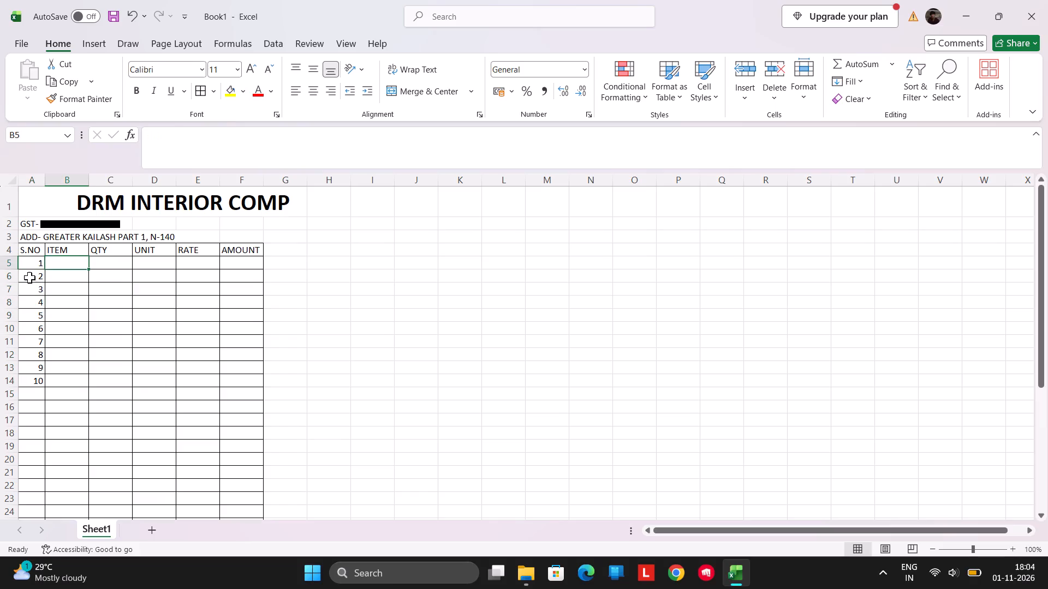
left_click_drag(88, 182, 122, 188)
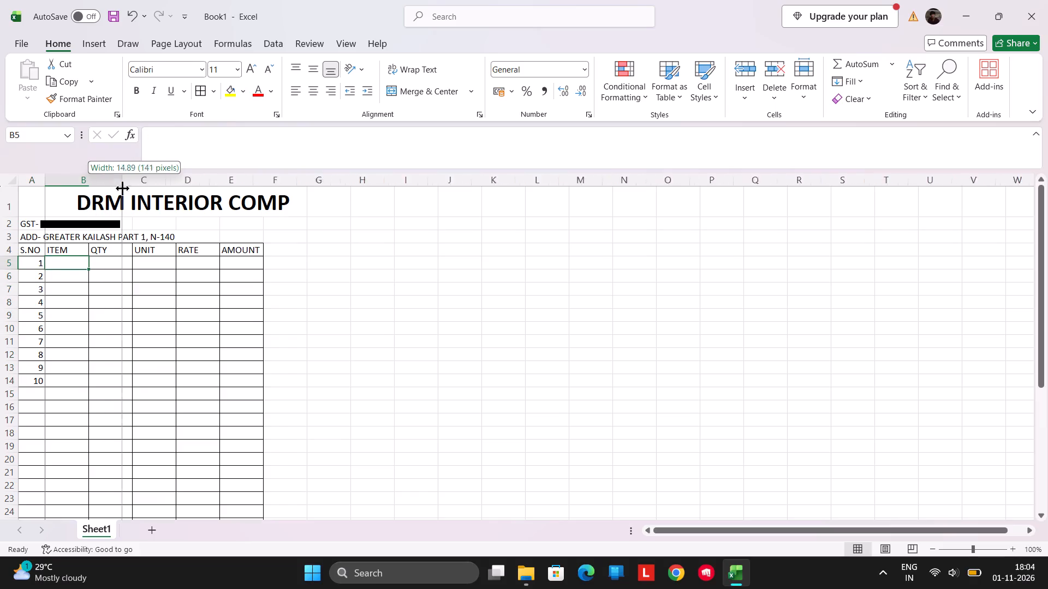
left_click_drag(122, 188, 285, 146)
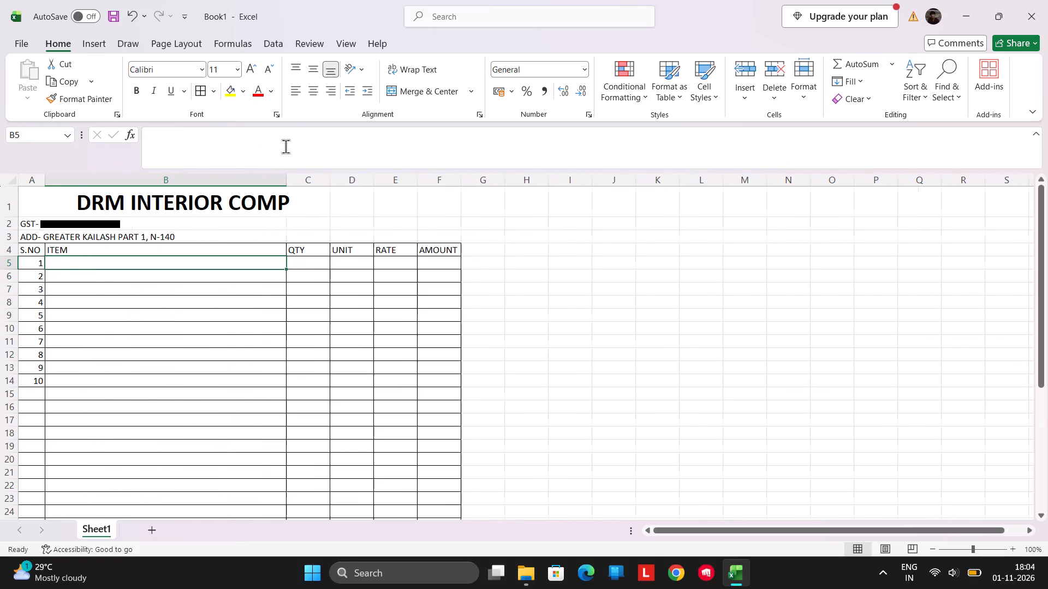
left_click_drag(285, 146, 308, 146)
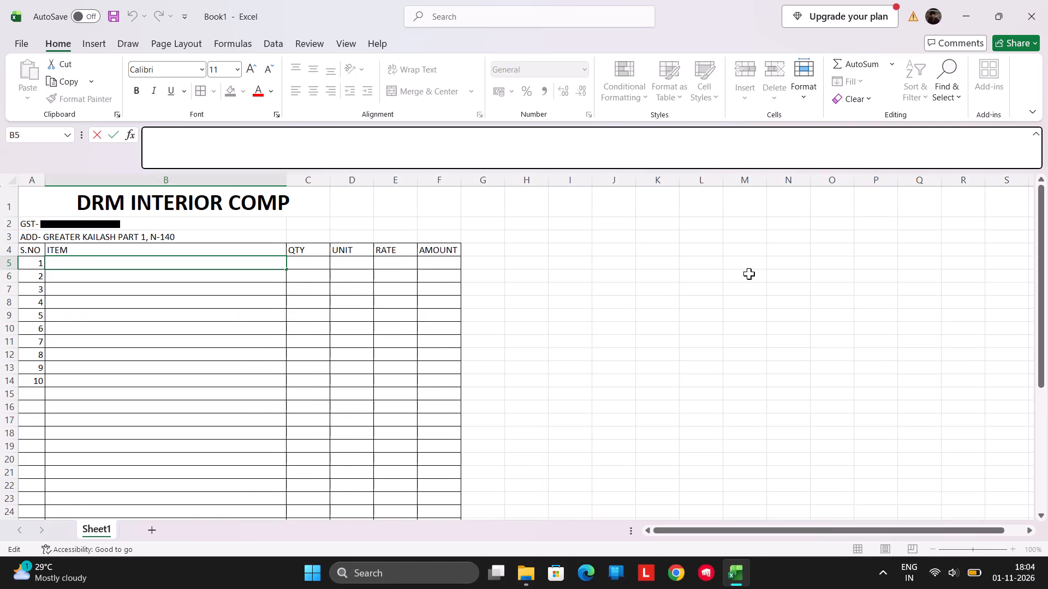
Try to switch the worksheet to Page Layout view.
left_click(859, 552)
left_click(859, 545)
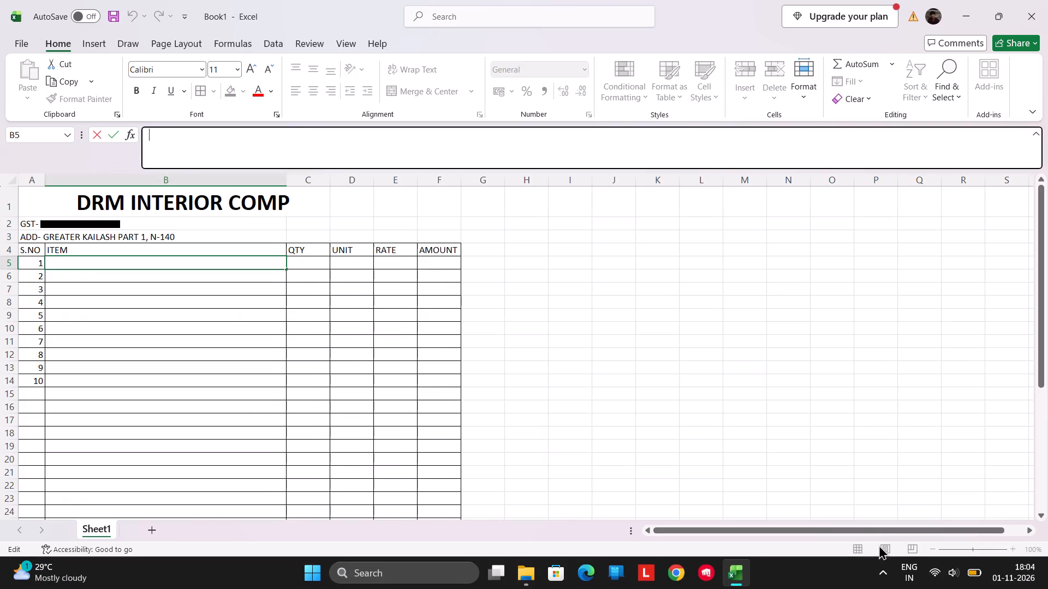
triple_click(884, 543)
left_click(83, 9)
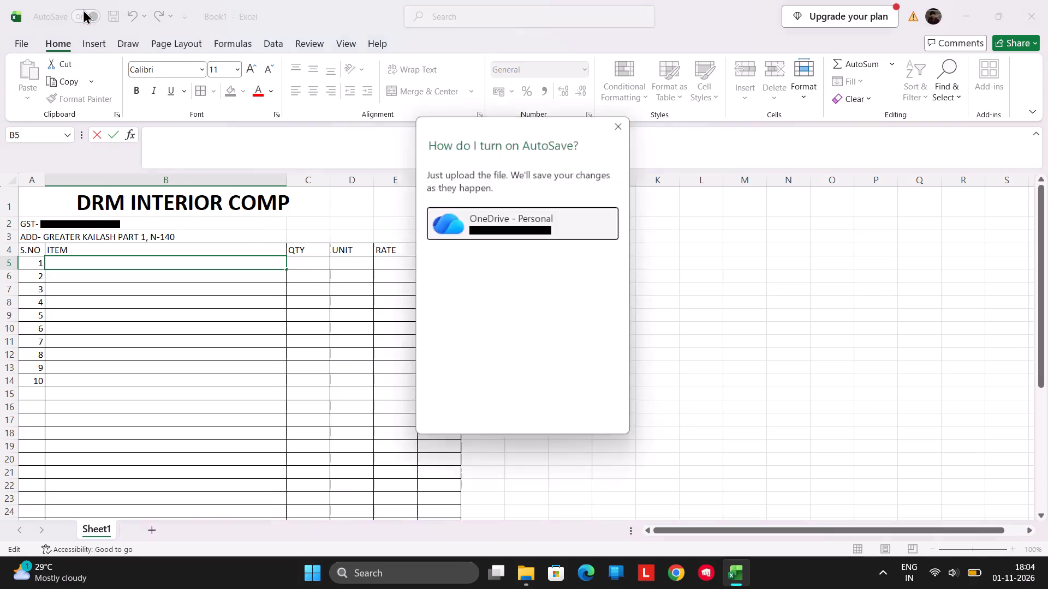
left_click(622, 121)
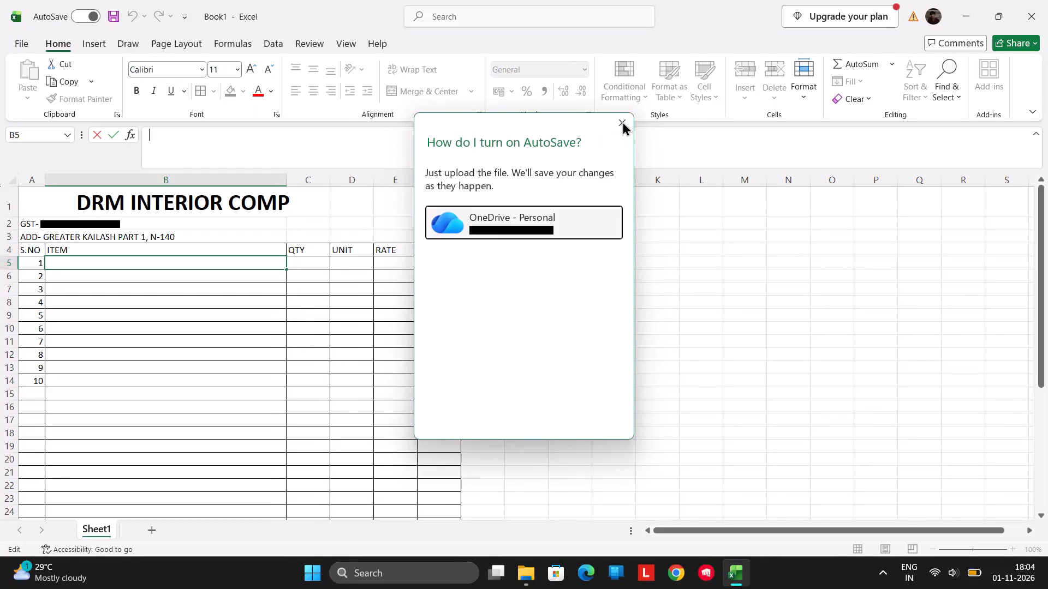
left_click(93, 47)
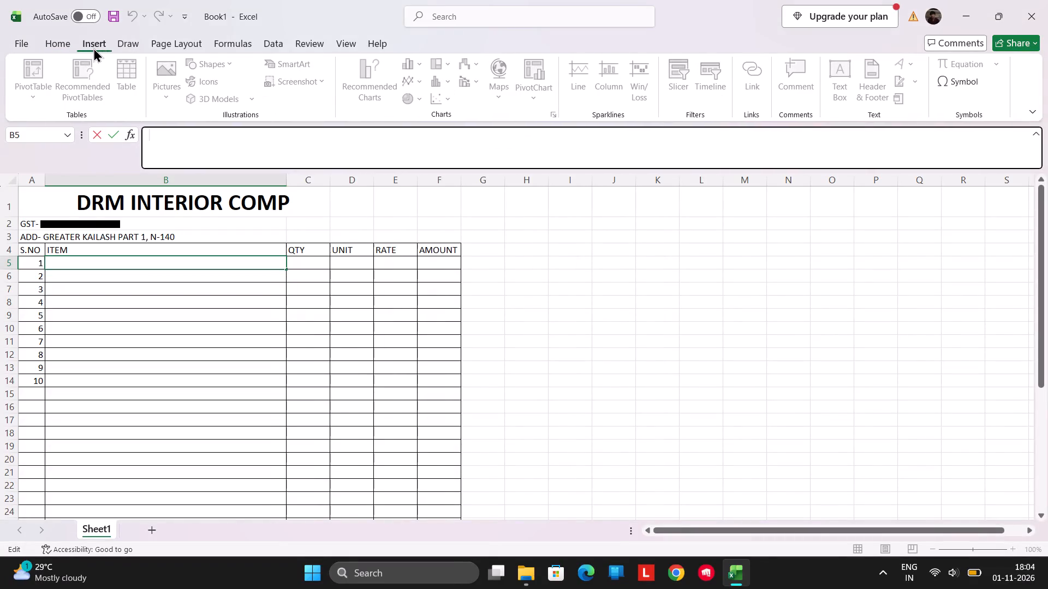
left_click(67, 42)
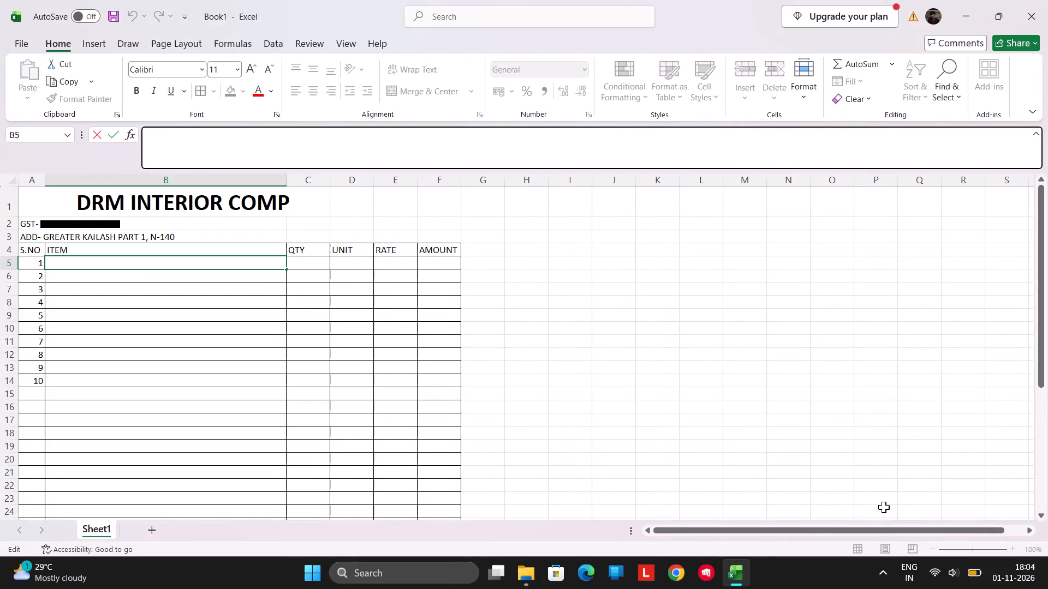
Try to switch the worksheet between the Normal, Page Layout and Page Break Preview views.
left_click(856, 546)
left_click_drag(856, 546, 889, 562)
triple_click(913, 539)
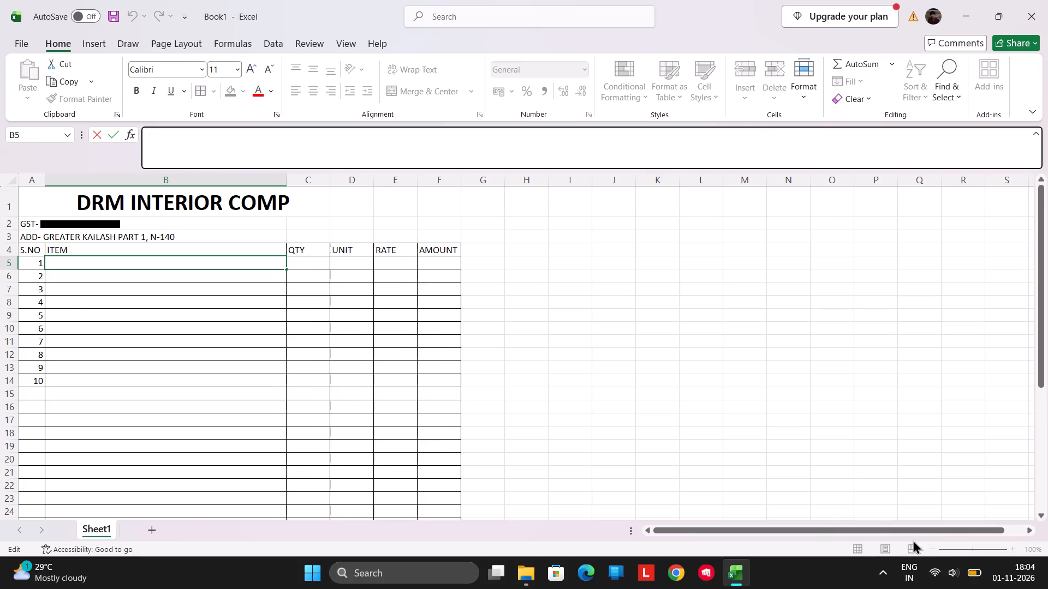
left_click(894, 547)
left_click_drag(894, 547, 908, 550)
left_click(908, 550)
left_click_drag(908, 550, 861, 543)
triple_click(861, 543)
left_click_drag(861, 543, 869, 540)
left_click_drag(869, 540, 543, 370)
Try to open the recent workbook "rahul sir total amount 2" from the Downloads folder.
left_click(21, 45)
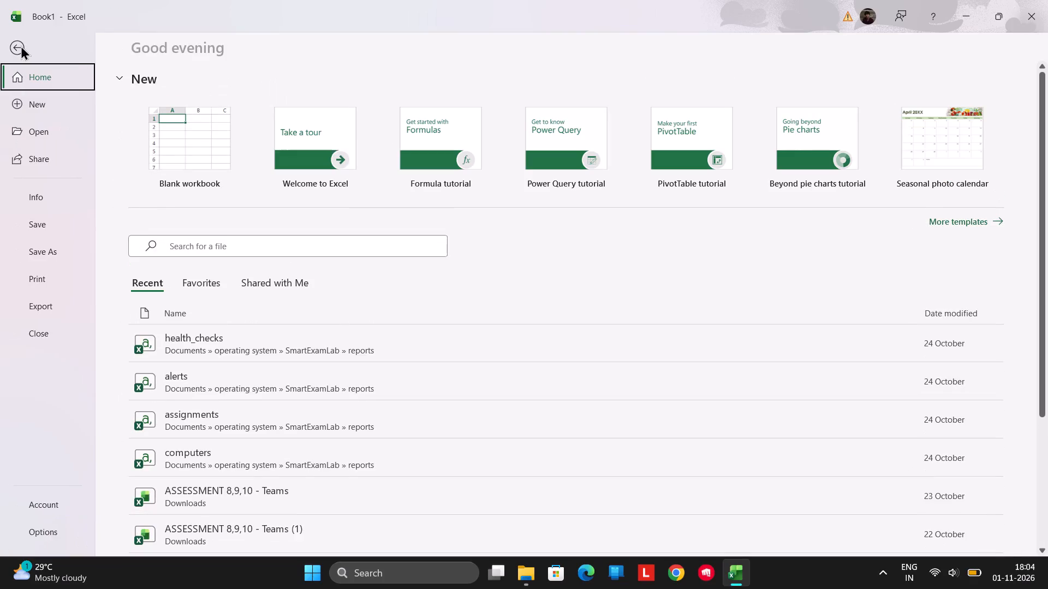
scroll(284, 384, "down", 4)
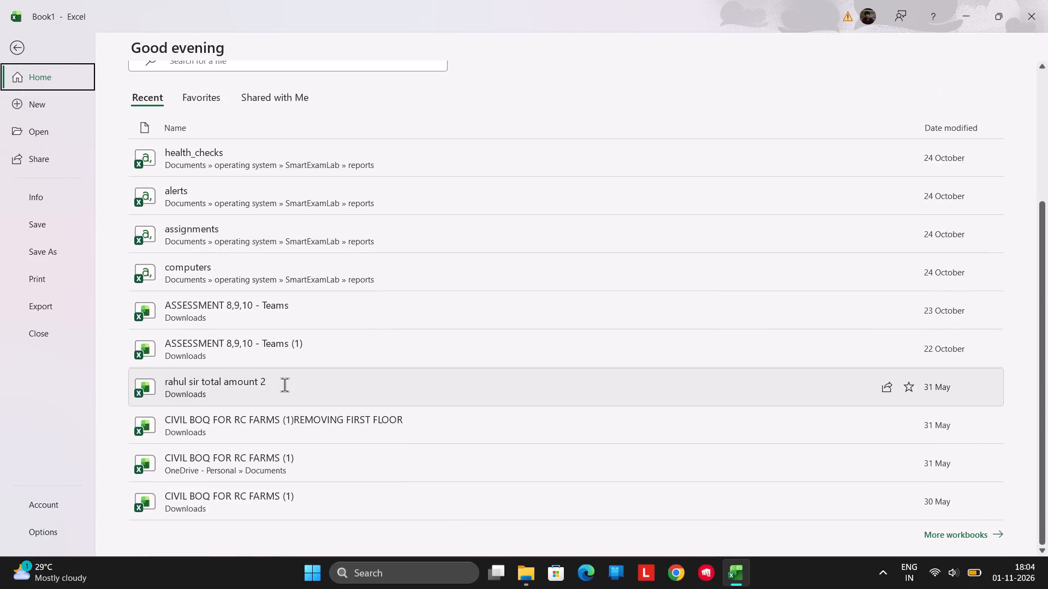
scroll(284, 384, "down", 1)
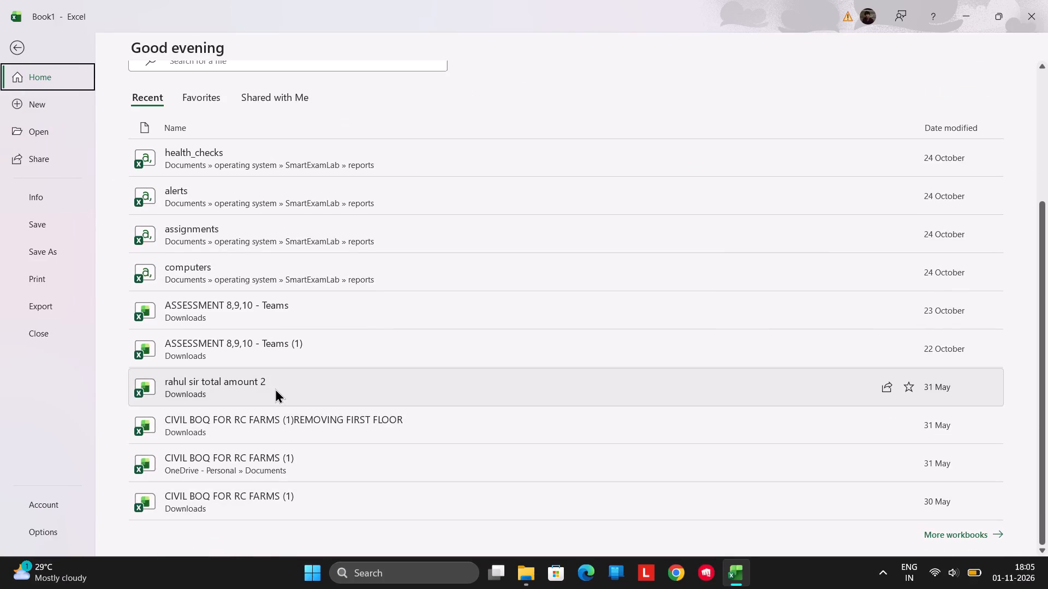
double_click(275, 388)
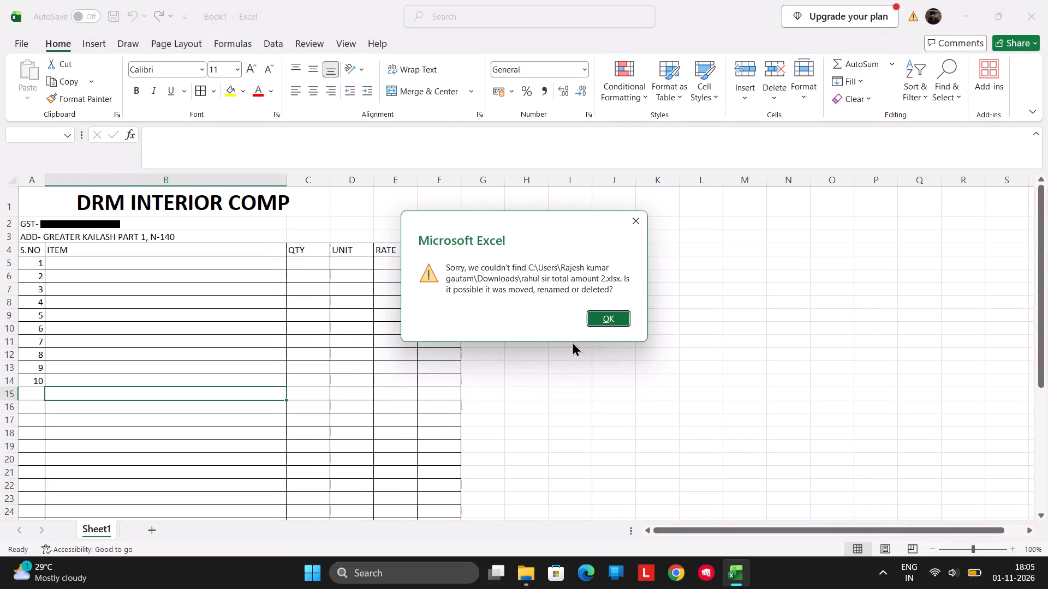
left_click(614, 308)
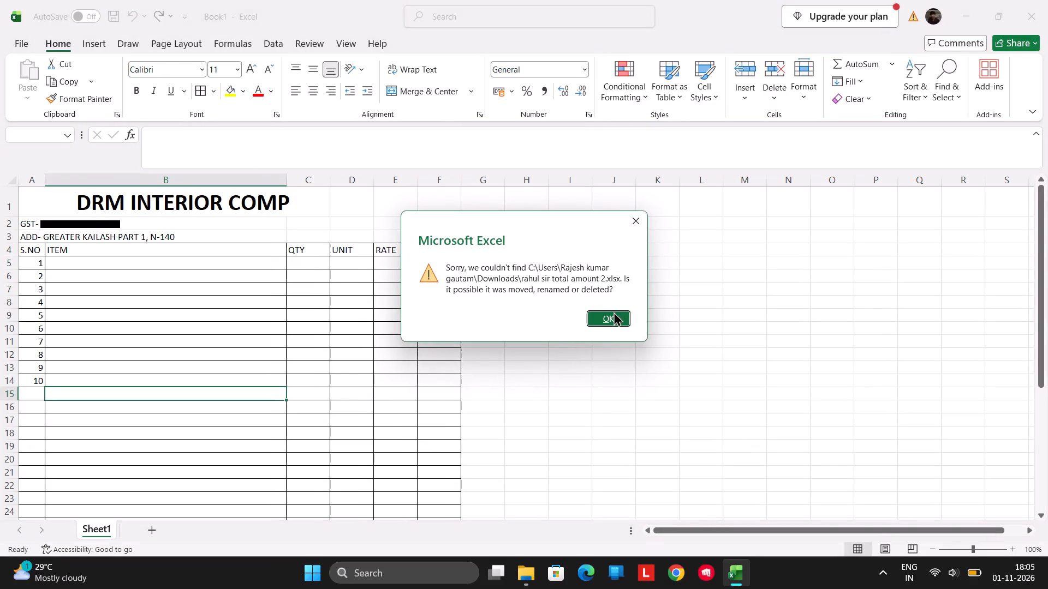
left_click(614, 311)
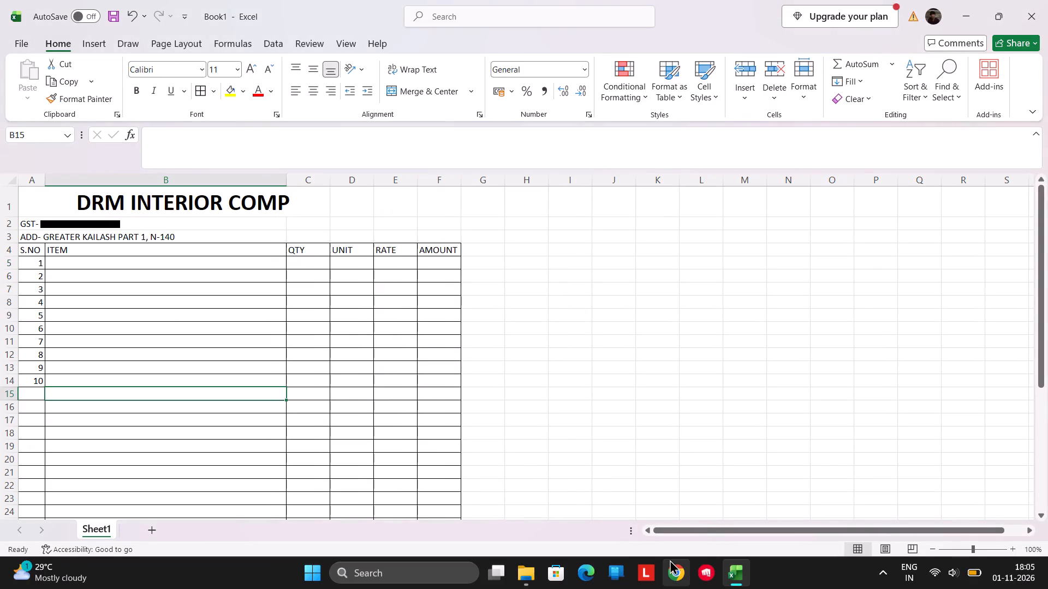
Switch the worksheet to Page Layout view.
left_click(886, 546)
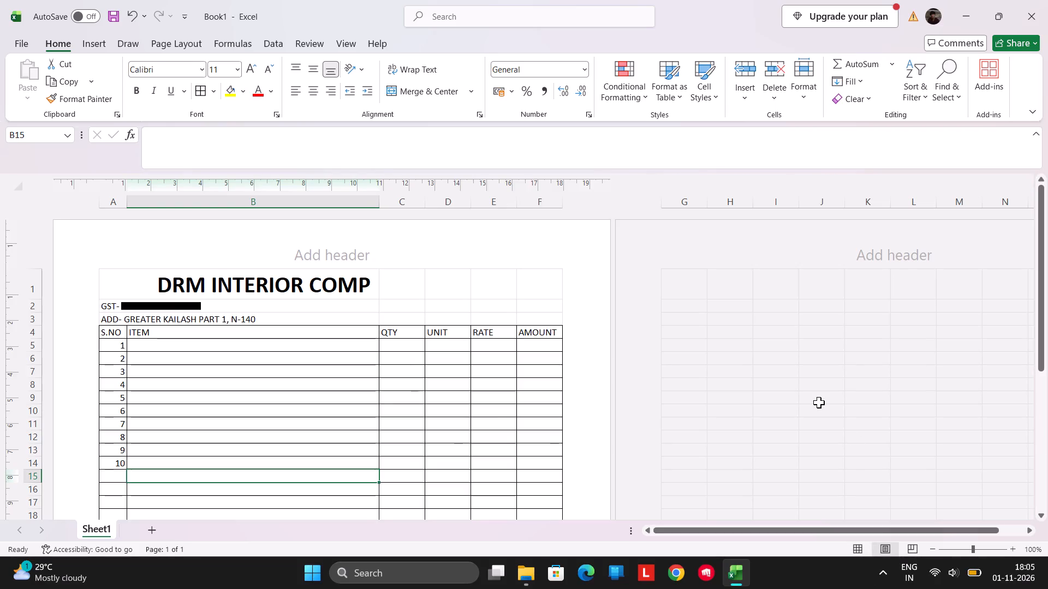
scroll(808, 398, "down", 8)
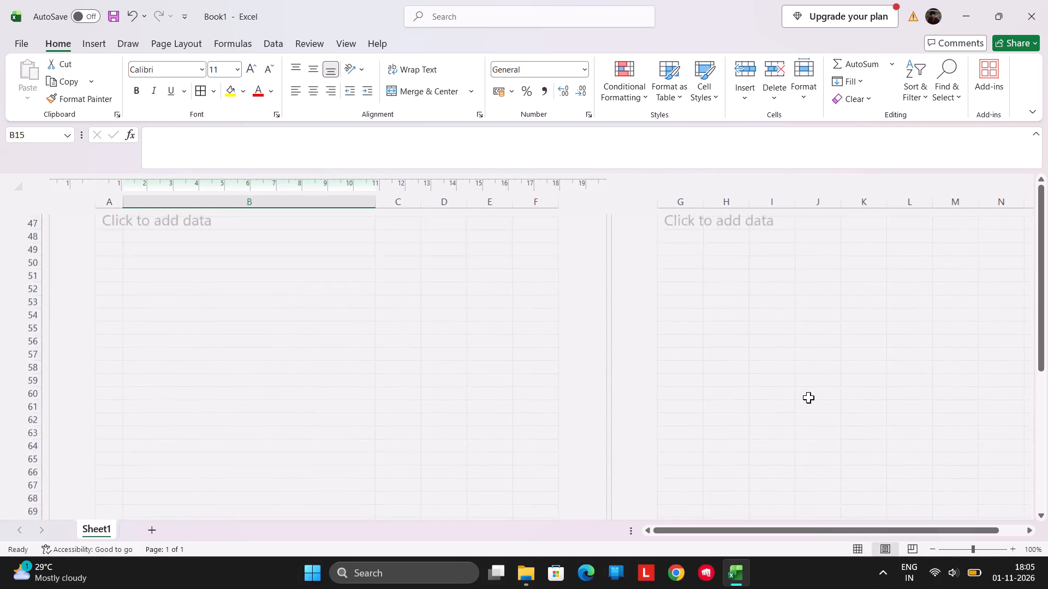
scroll(808, 398, "down", 1)
scroll(808, 398, "up", 3)
scroll(808, 398, "down", 2)
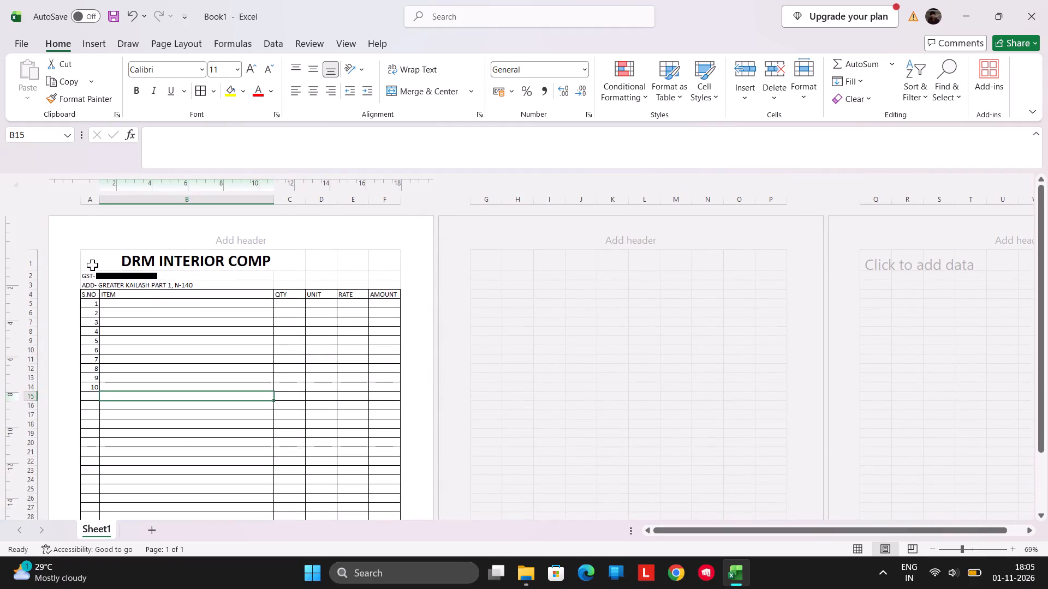
Set the font size of the whole item table, cells A4 to F41, to 16.
left_click_drag(73, 282, 78, 309)
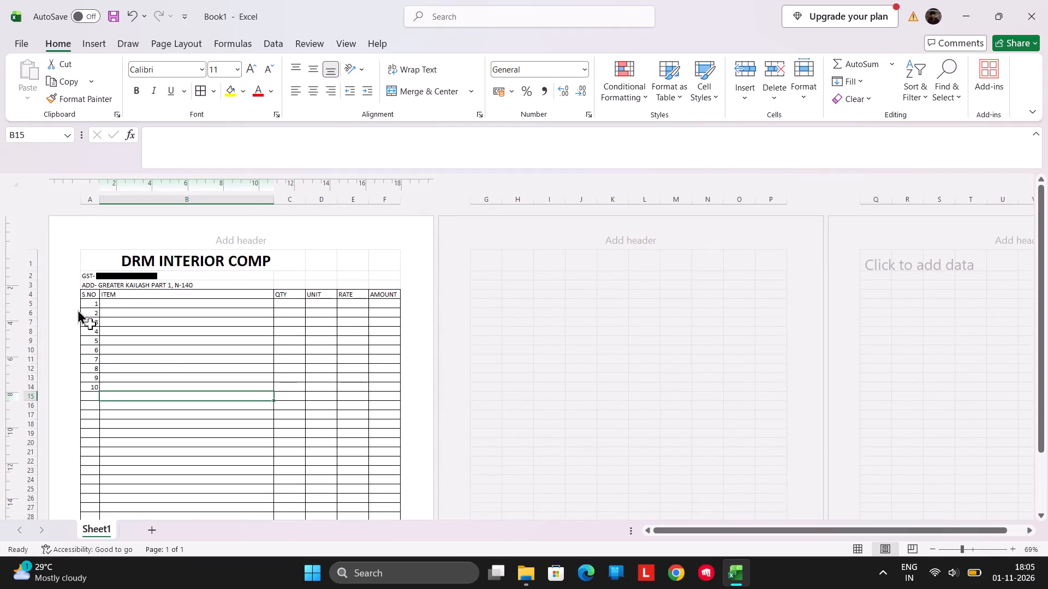
left_click_drag(78, 309, 82, 293)
left_click_drag(82, 293, 370, 438)
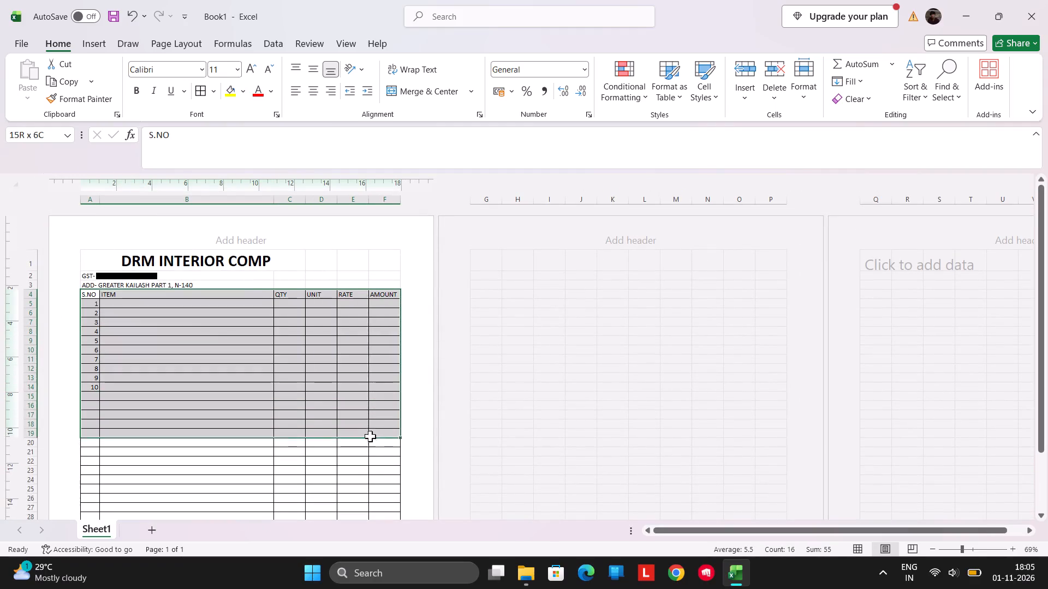
left_click_drag(370, 438, 389, 542)
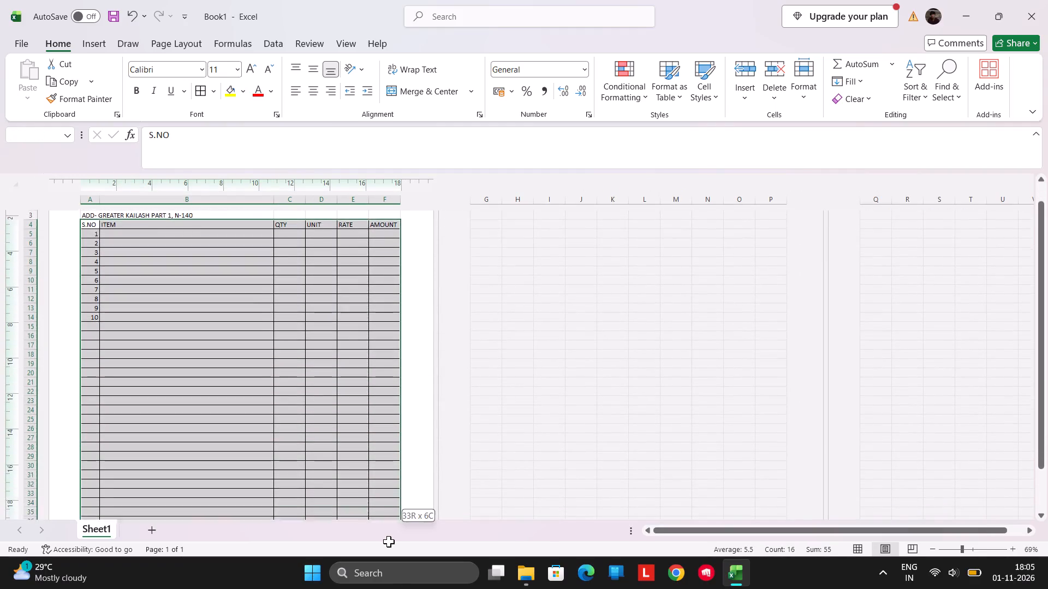
left_click_drag(389, 542, 381, 512)
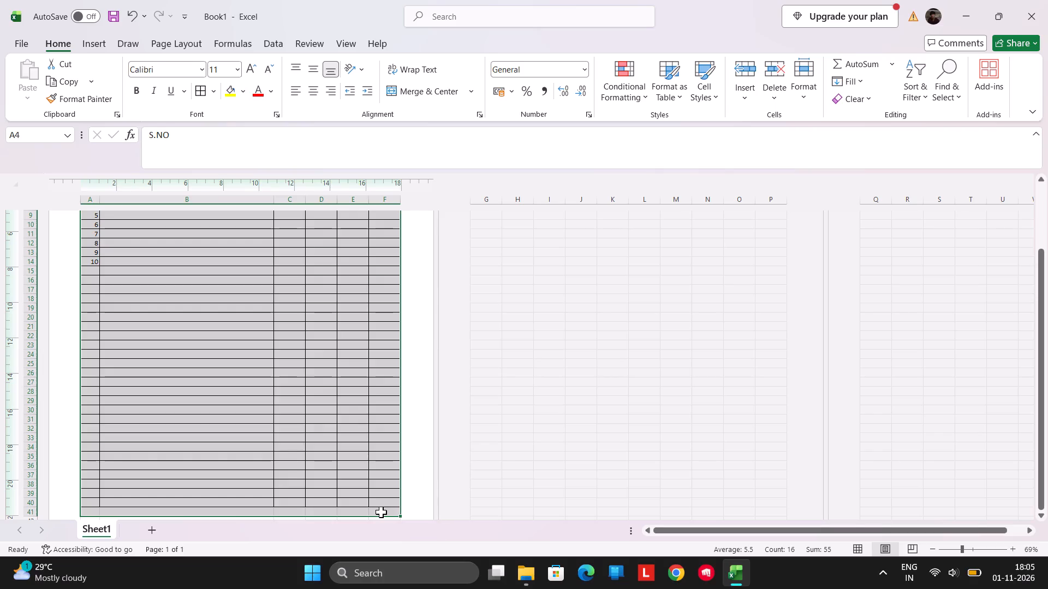
left_click(239, 66)
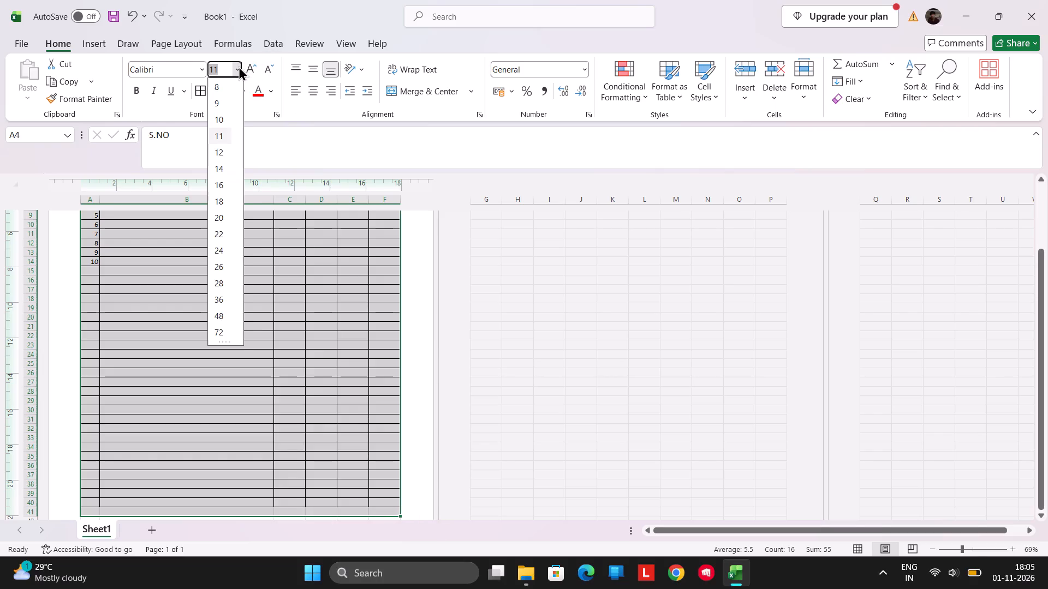
left_click(224, 184)
Align the contents of the item table cells A4 to F41 to the top and left.
scroll(221, 378, "down", 3)
scroll(221, 378, "up", 1)
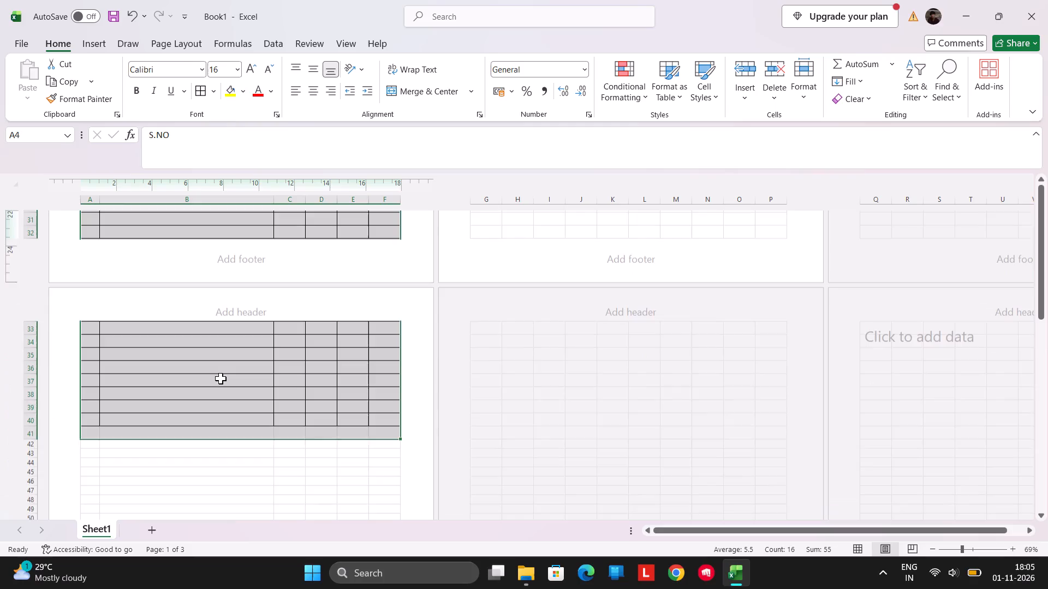
scroll(221, 378, "up", 2)
scroll(221, 378, "down", 1)
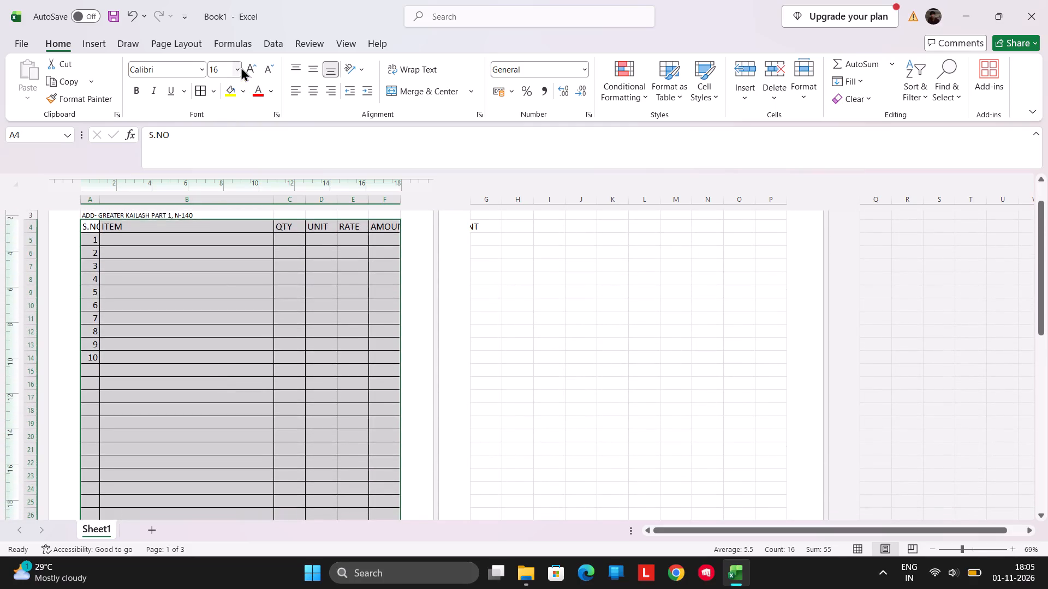
left_click(297, 69)
left_click(295, 94)
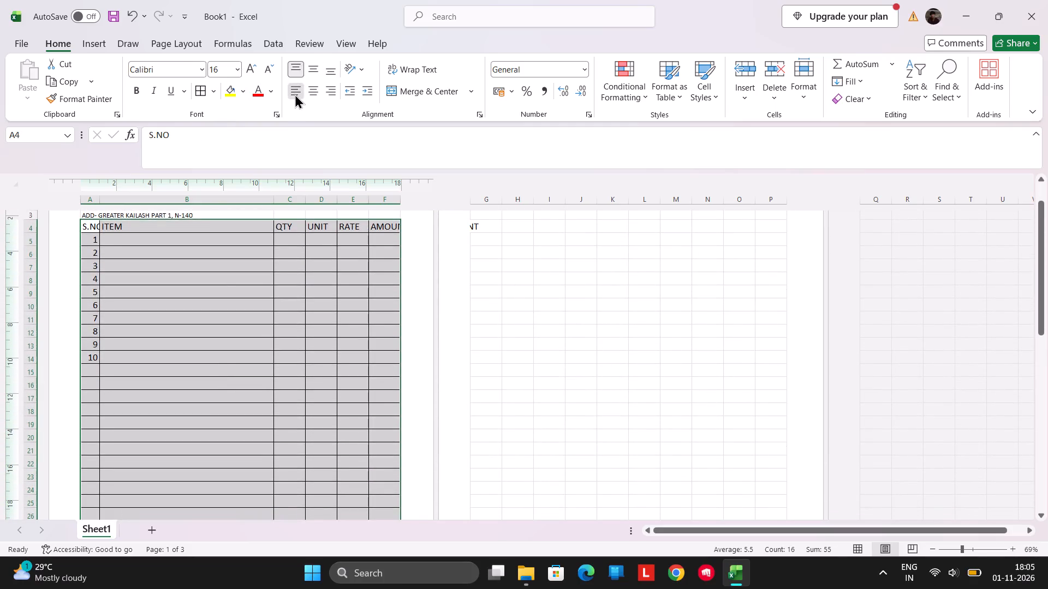
left_click(112, 244)
Select the AMOUNT column F and narrow the ITEM column B slightly to free page width for the other columns.
scroll(284, 259, "down", 2)
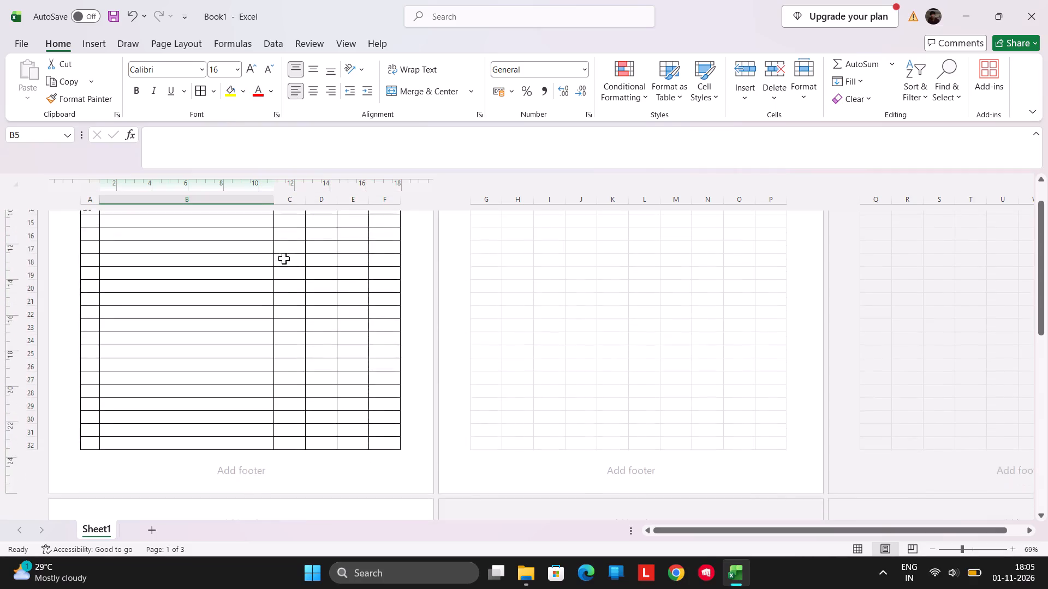
scroll(284, 259, "up", 4)
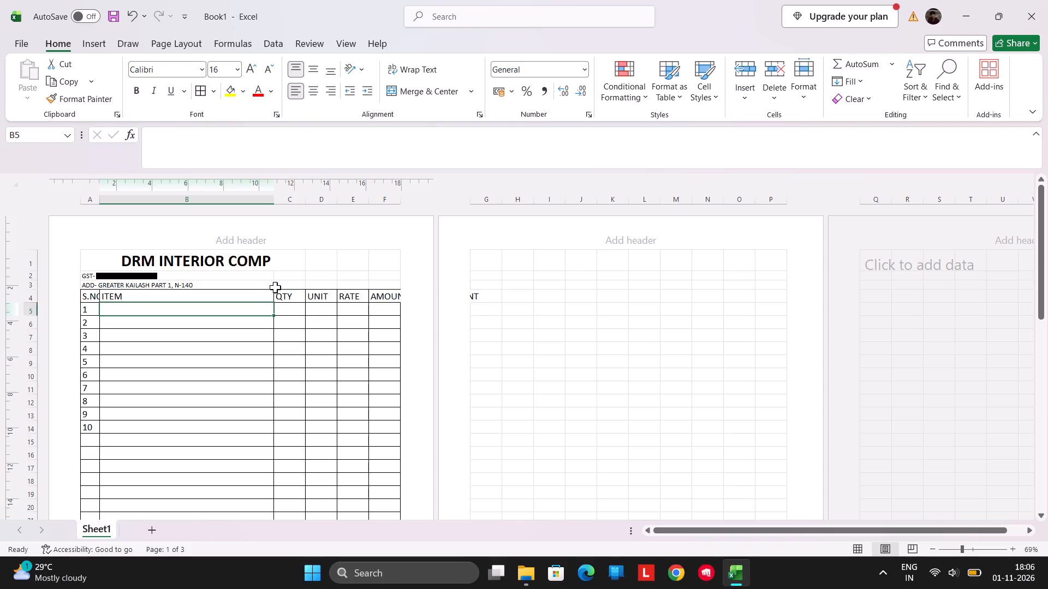
left_click_drag(292, 177, 295, 177)
left_click_drag(295, 177, 293, 195)
left_click(293, 195)
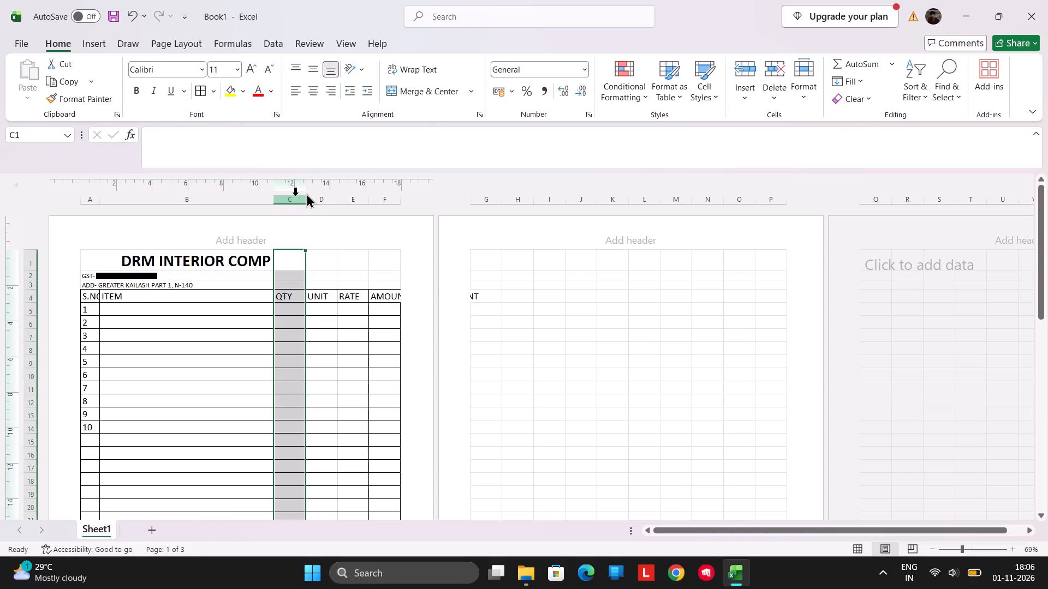
left_click(387, 178)
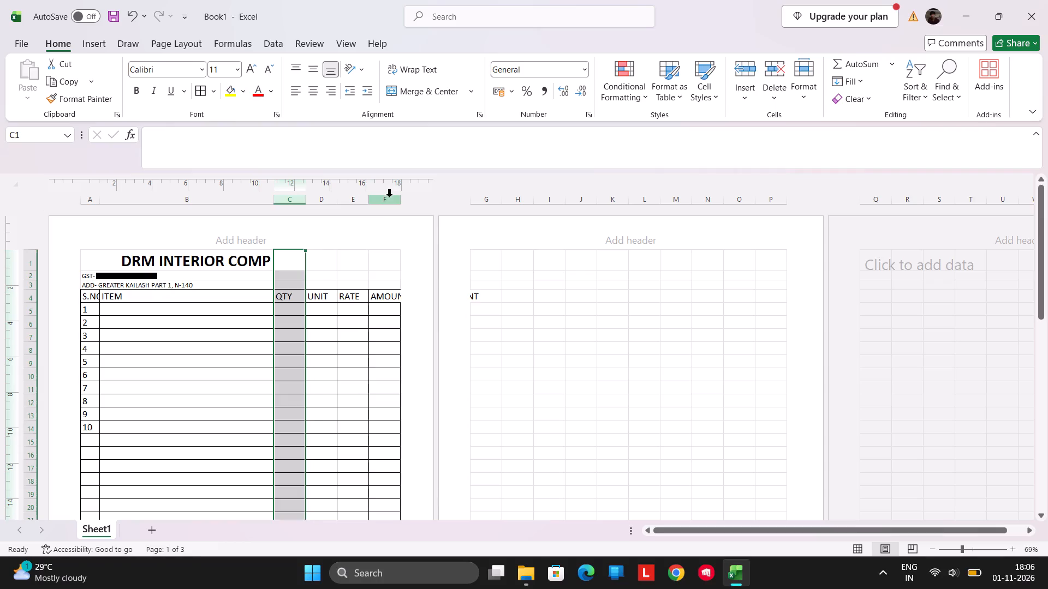
left_click(389, 197)
left_click(400, 178)
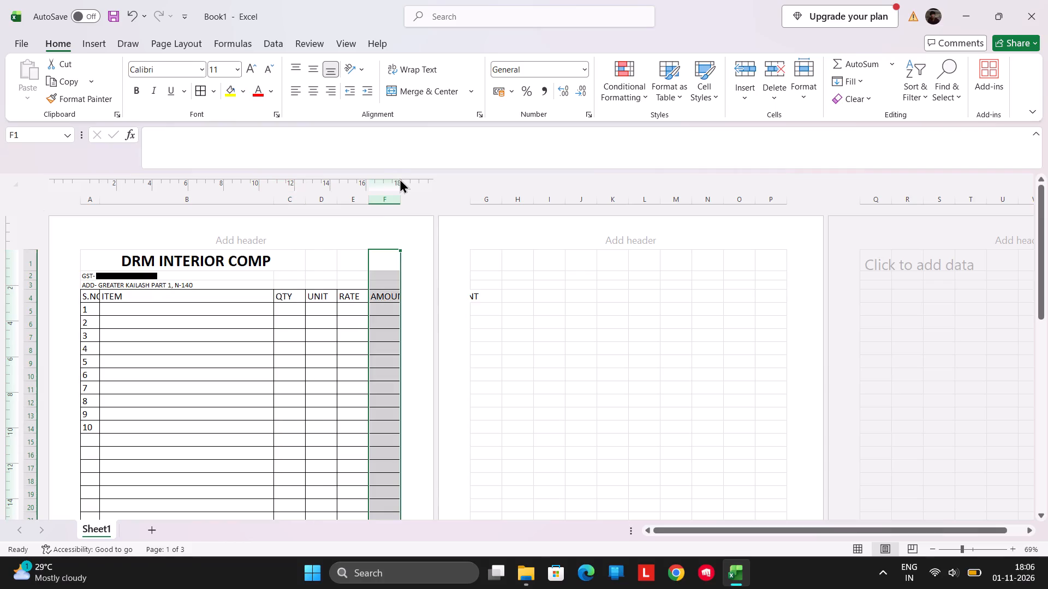
left_click_drag(400, 178, 378, 177)
left_click_drag(275, 199, 268, 199)
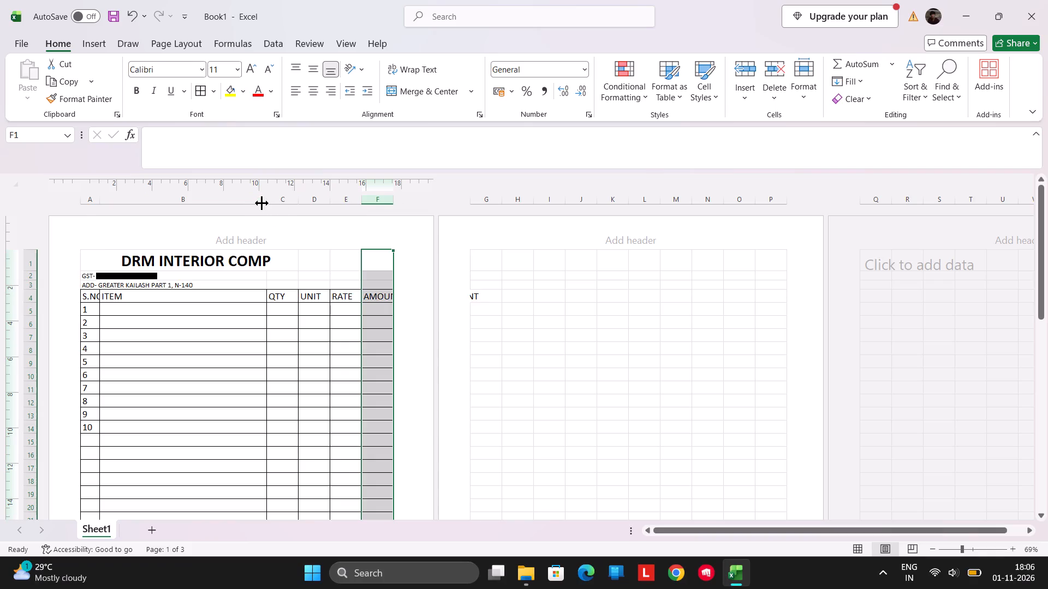
left_click_drag(266, 203, 252, 202)
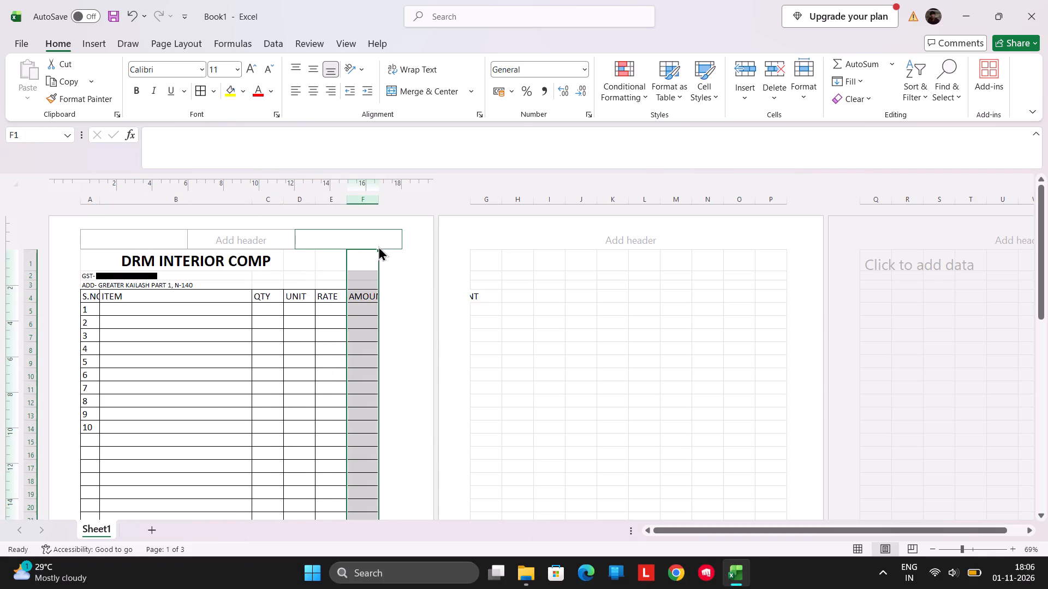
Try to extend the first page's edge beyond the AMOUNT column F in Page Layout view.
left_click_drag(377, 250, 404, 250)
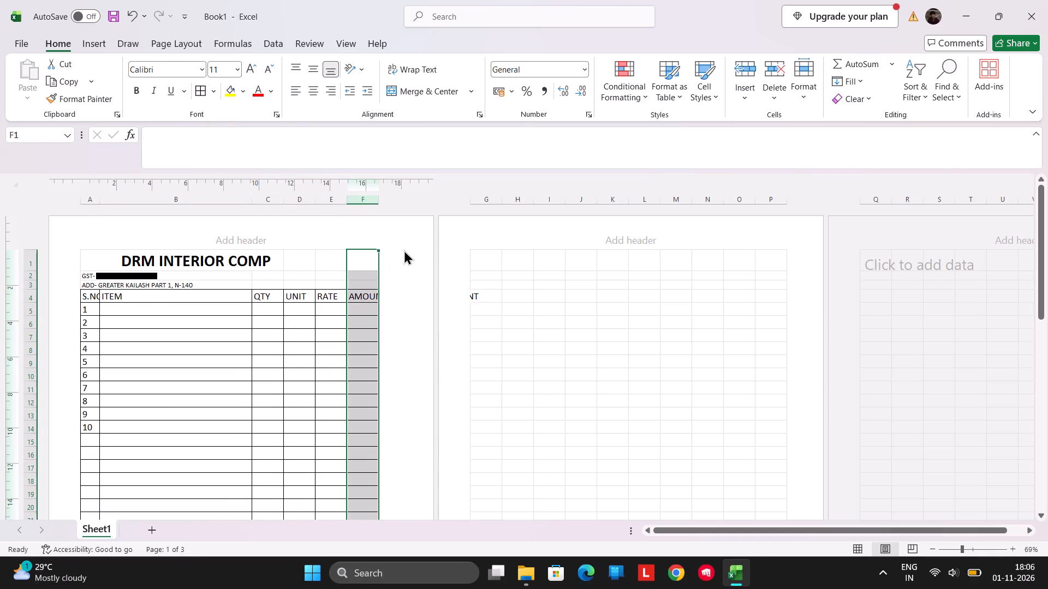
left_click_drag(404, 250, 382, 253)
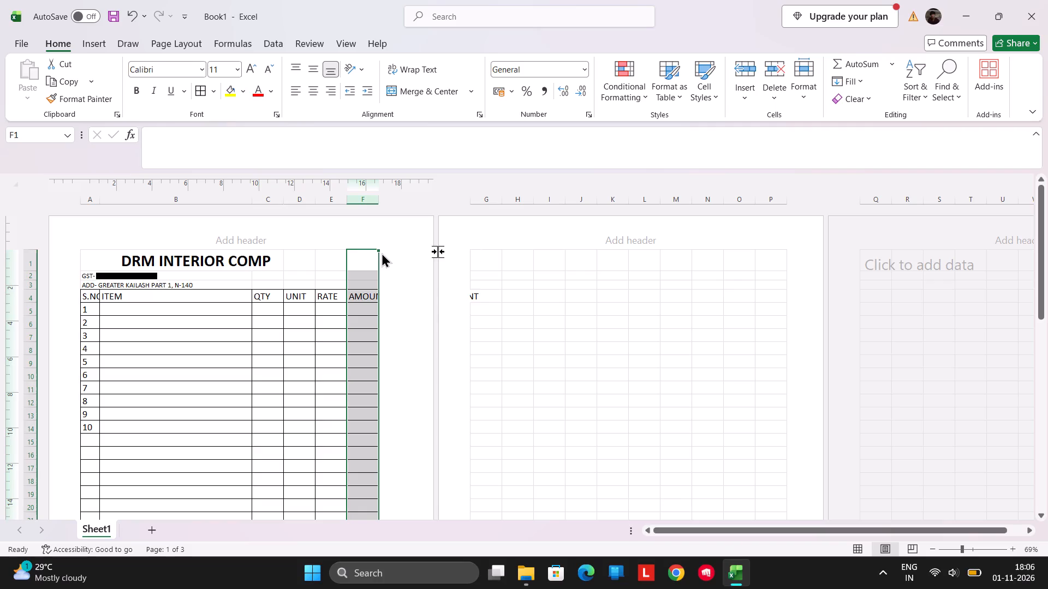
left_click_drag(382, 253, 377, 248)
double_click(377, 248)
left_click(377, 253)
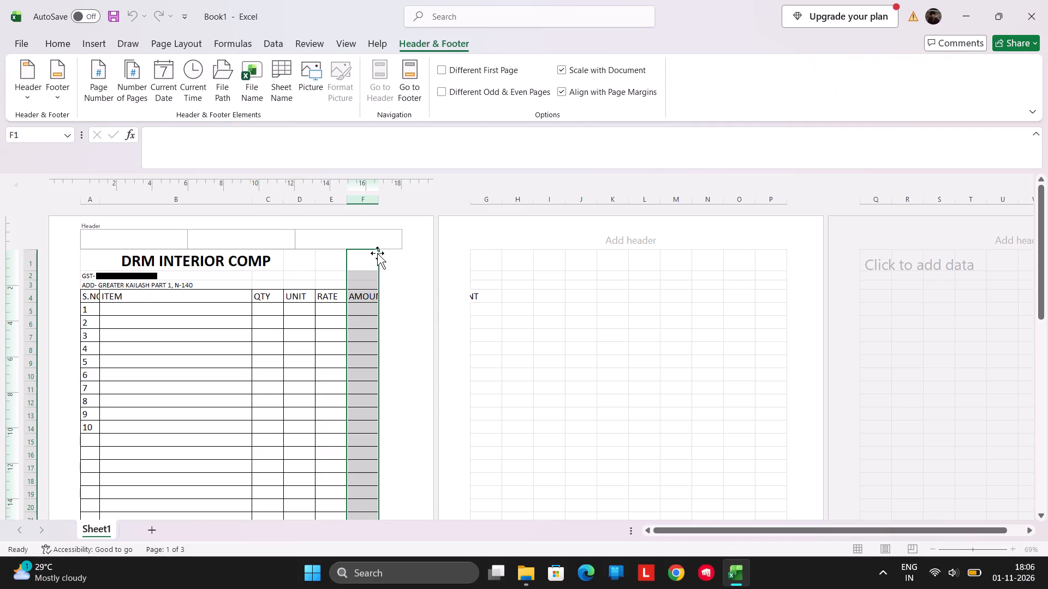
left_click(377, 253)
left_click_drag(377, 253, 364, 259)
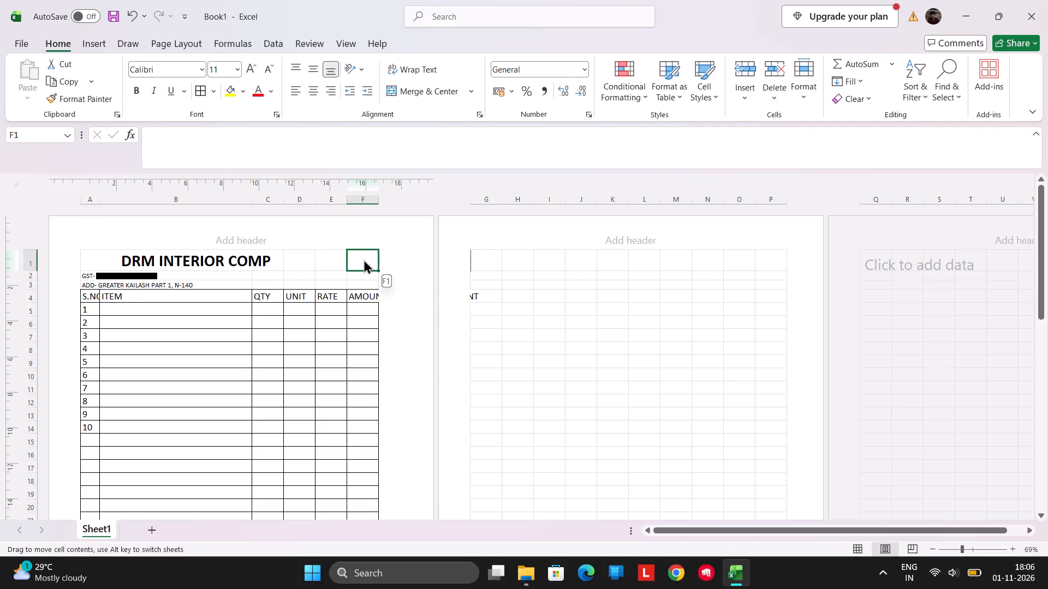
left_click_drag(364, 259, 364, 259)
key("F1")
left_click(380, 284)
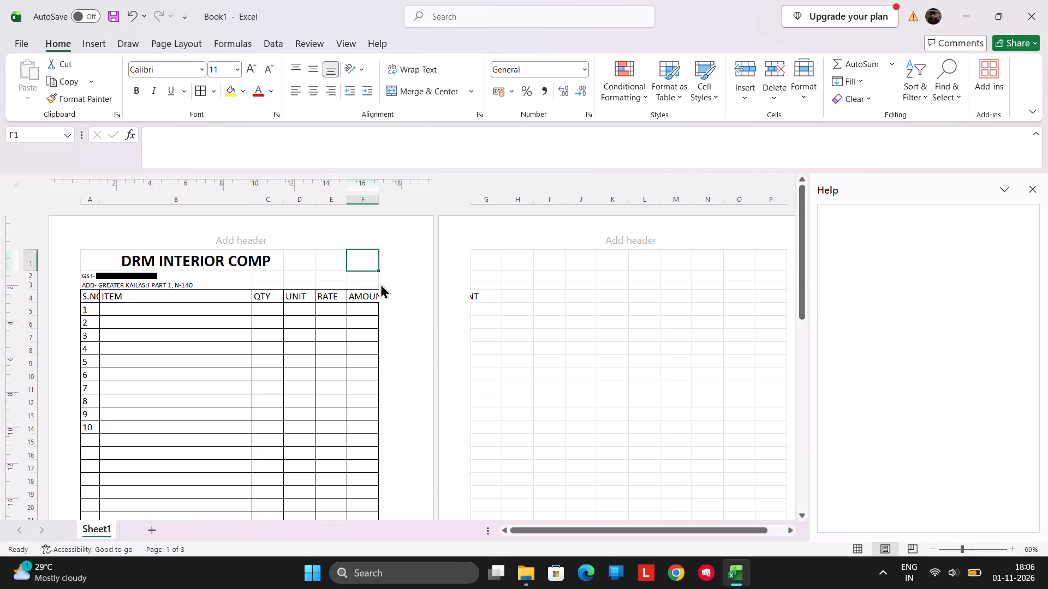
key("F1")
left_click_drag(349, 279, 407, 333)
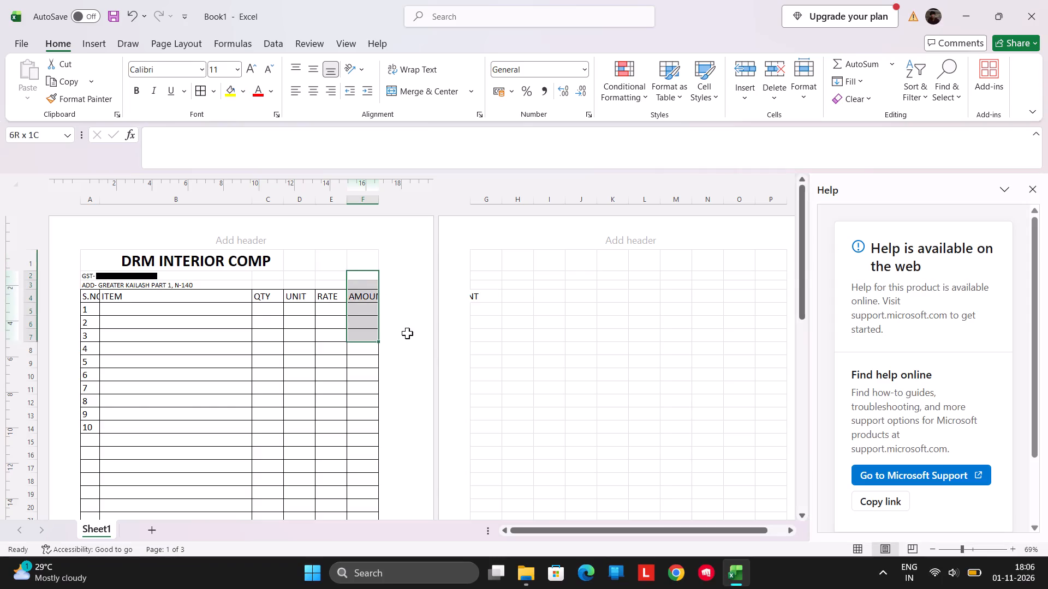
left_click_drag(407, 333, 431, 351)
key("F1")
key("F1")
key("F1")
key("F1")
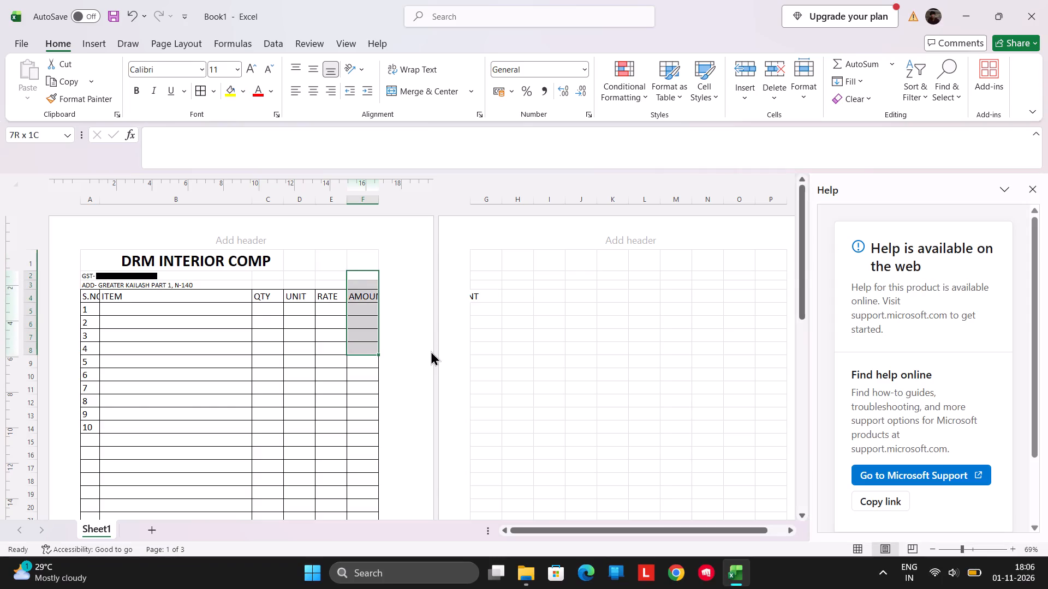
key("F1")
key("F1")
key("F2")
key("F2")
Hide the white space between the pages and select the AMOUNT header cell F4.
left_click(438, 318)
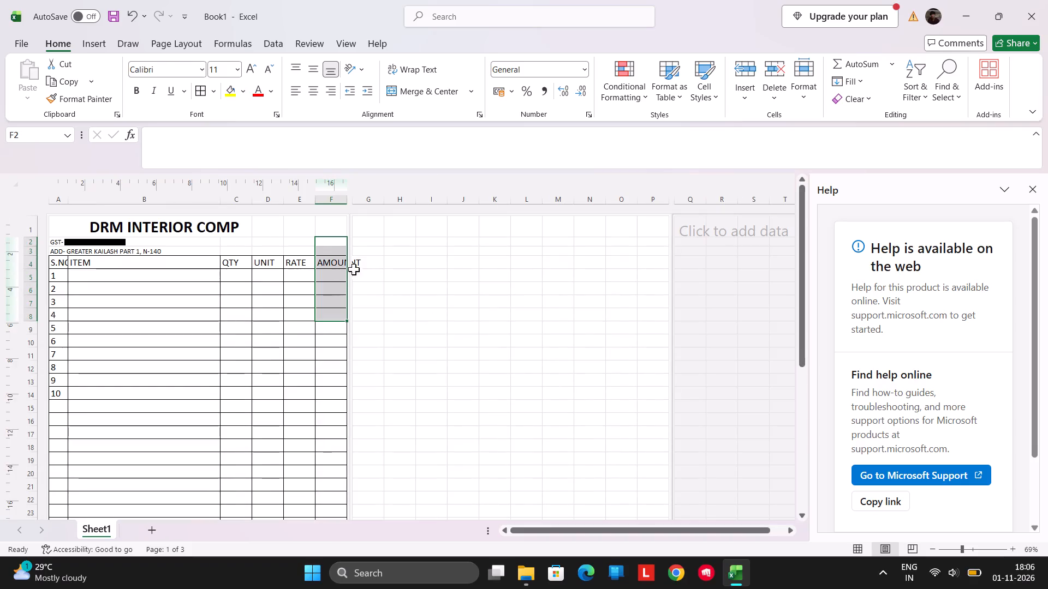
left_click(367, 266)
left_click(342, 264)
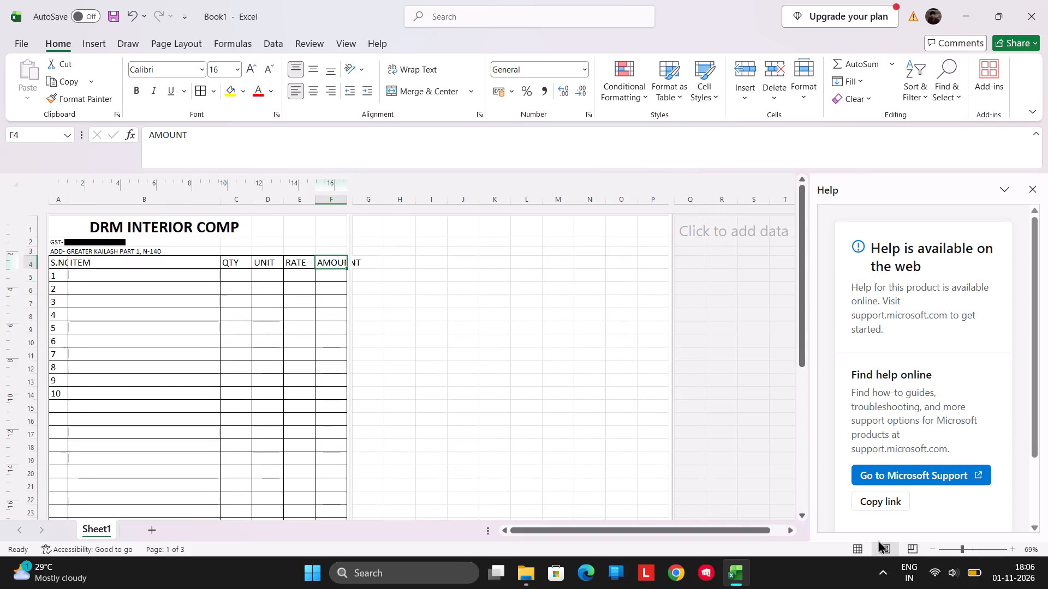
In Page Break Preview, move the vertical page break after column F outward past column G, putting columns A to G on one page width.
left_click(850, 546)
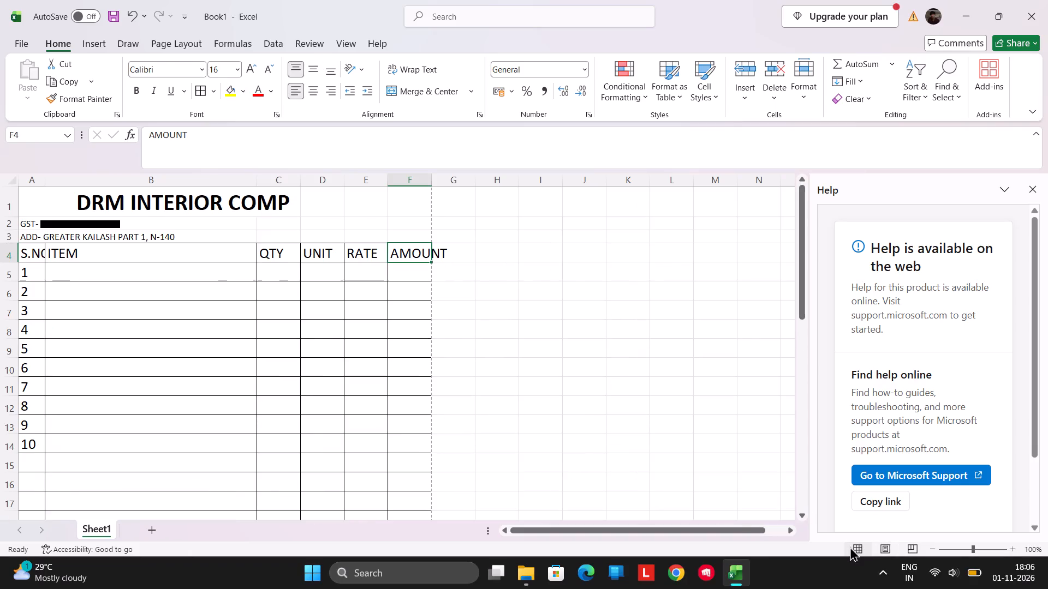
left_click(910, 550)
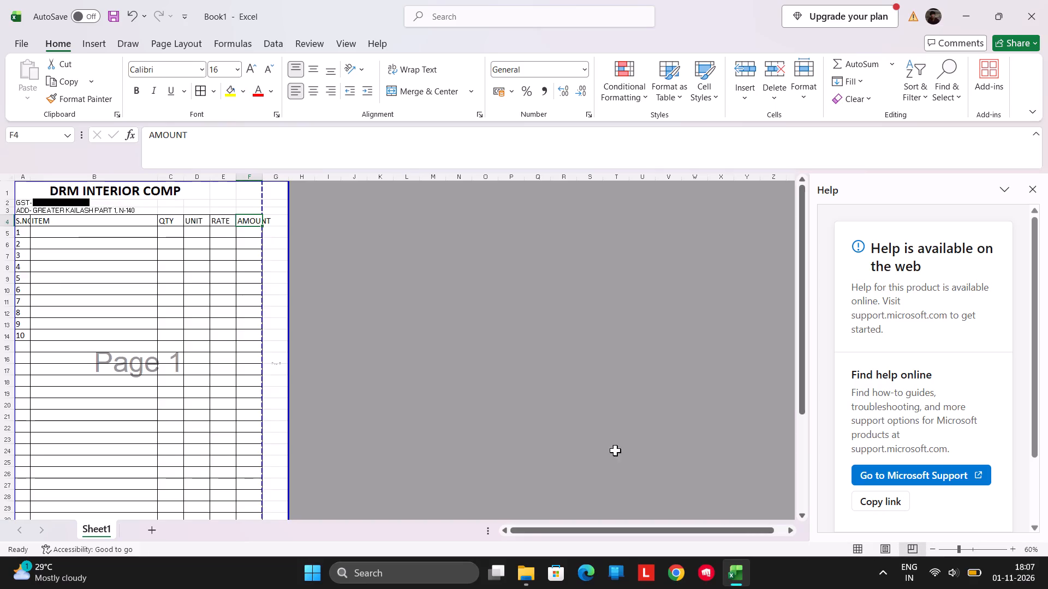
left_click_drag(261, 199, 276, 197)
left_click_drag(276, 197, 291, 196)
left_click(261, 260)
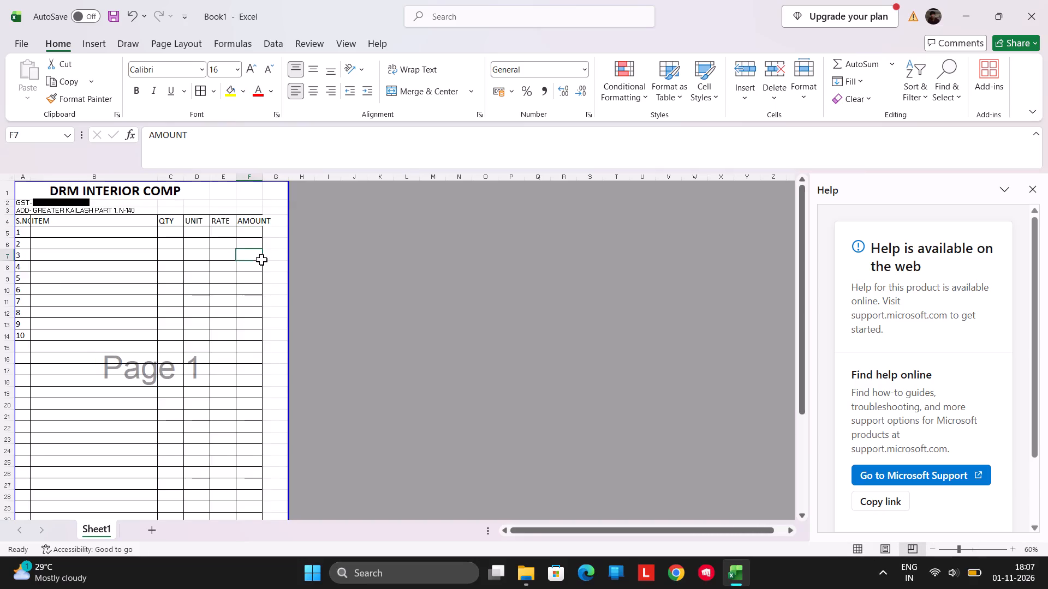
left_click(277, 223)
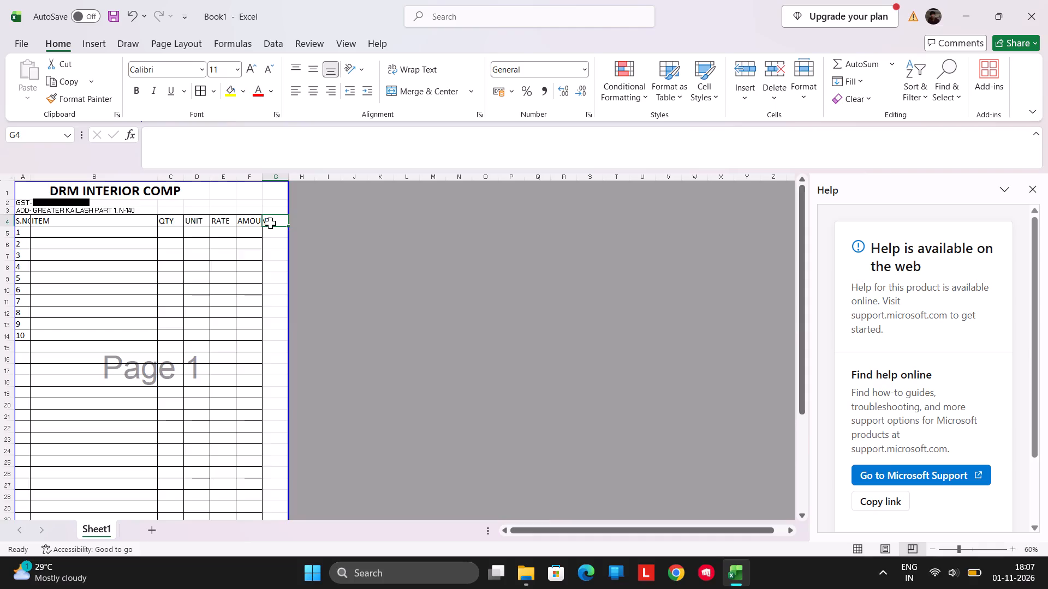
left_click(251, 205)
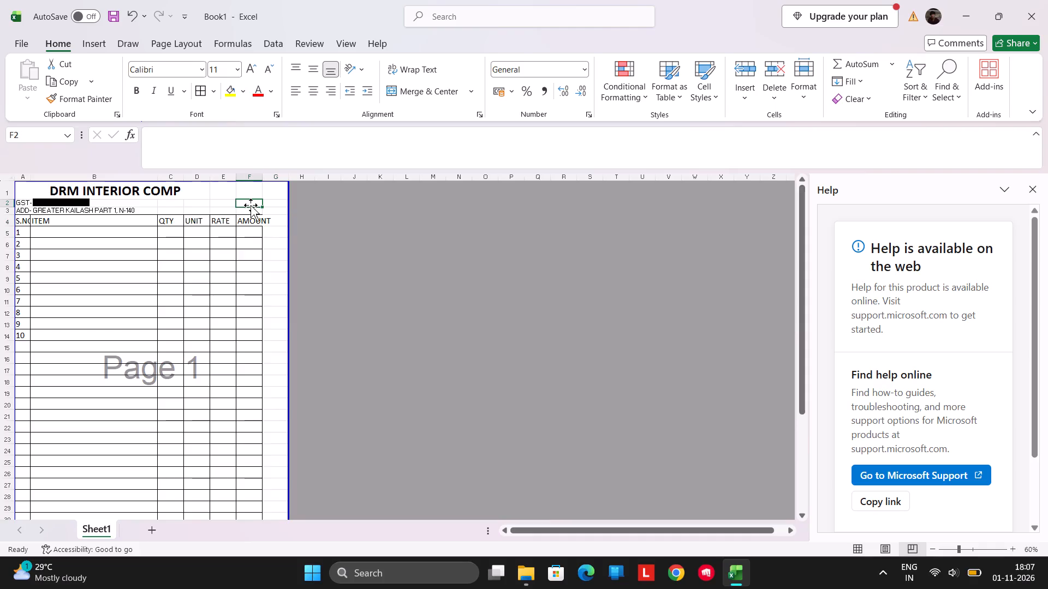
Switch to Page Layout view and examine at several zoom levels how the item table falls across the printed pages.
left_click(882, 544)
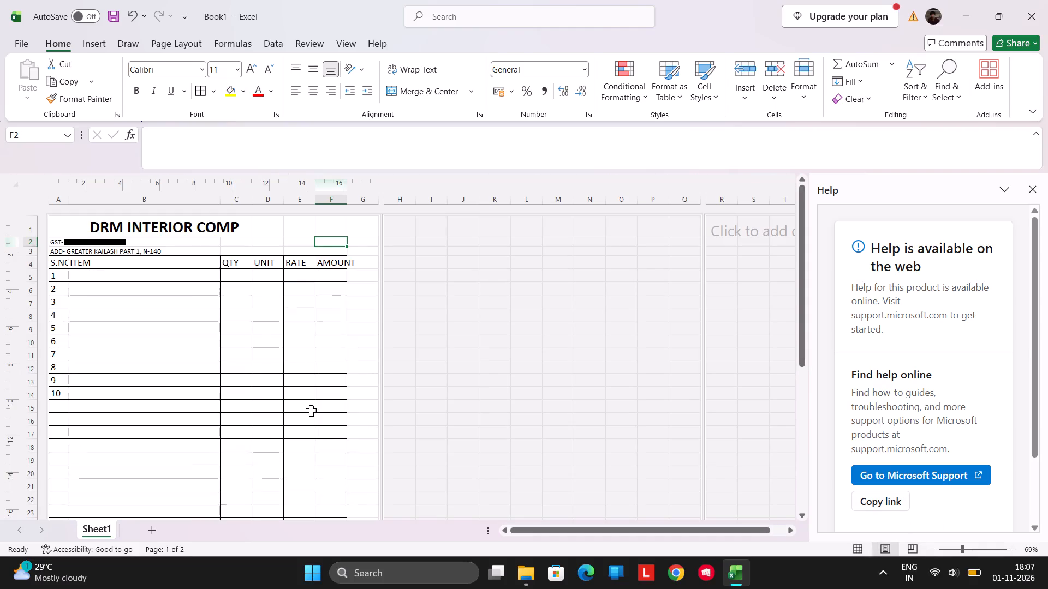
scroll(303, 354, "down", 3)
scroll(303, 354, "up", 2)
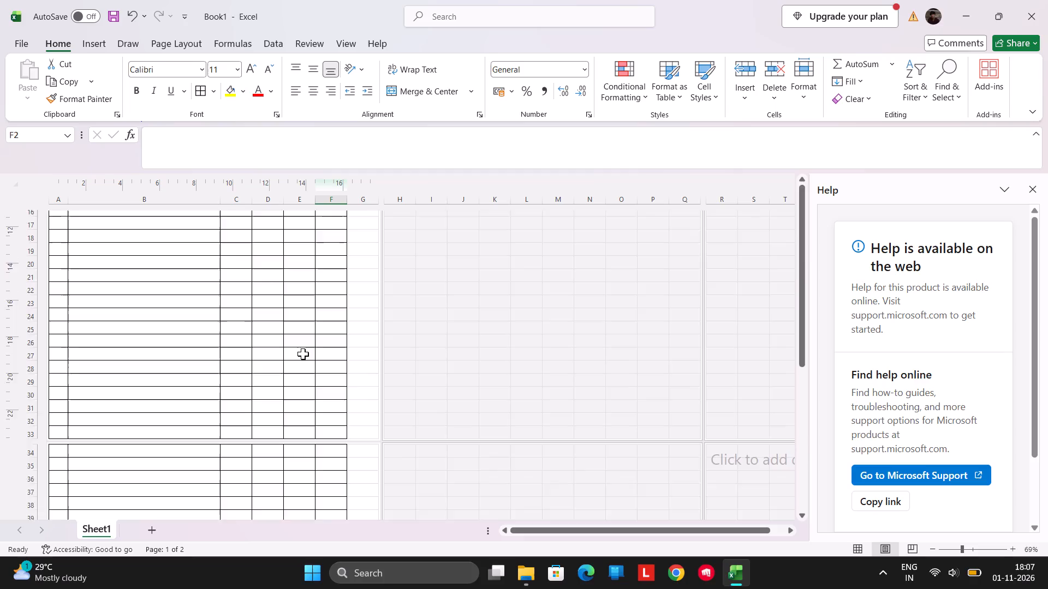
scroll(303, 354, "up", 4)
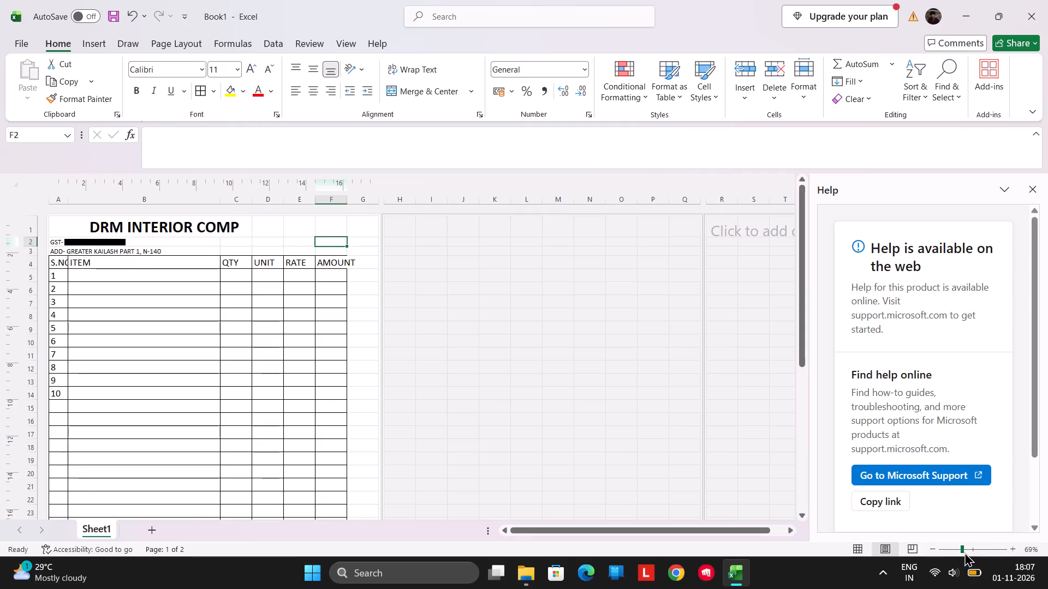
left_click_drag(964, 552, 987, 552)
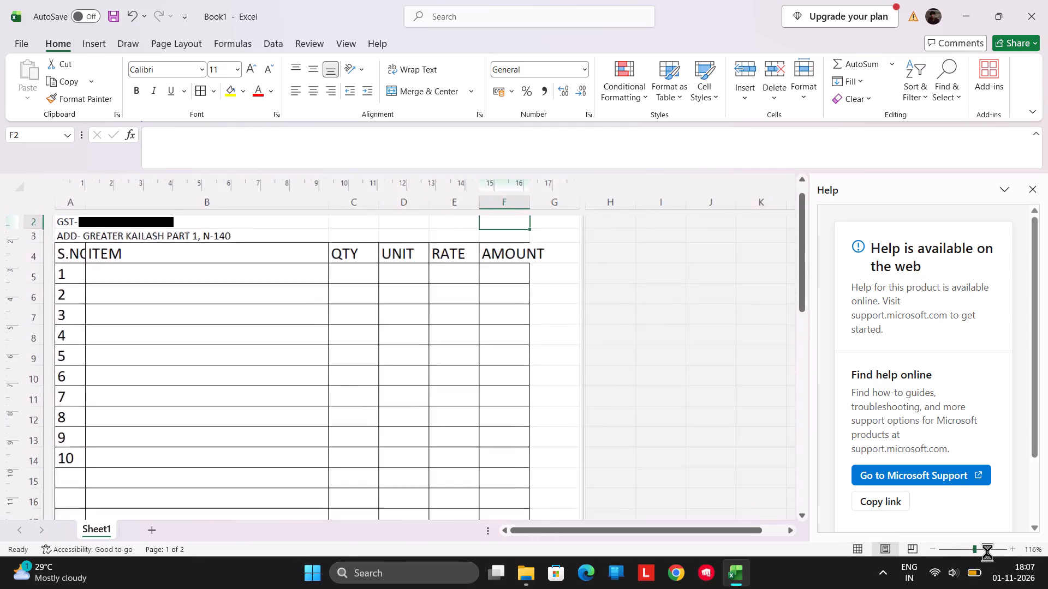
left_click_drag(987, 552, 968, 554)
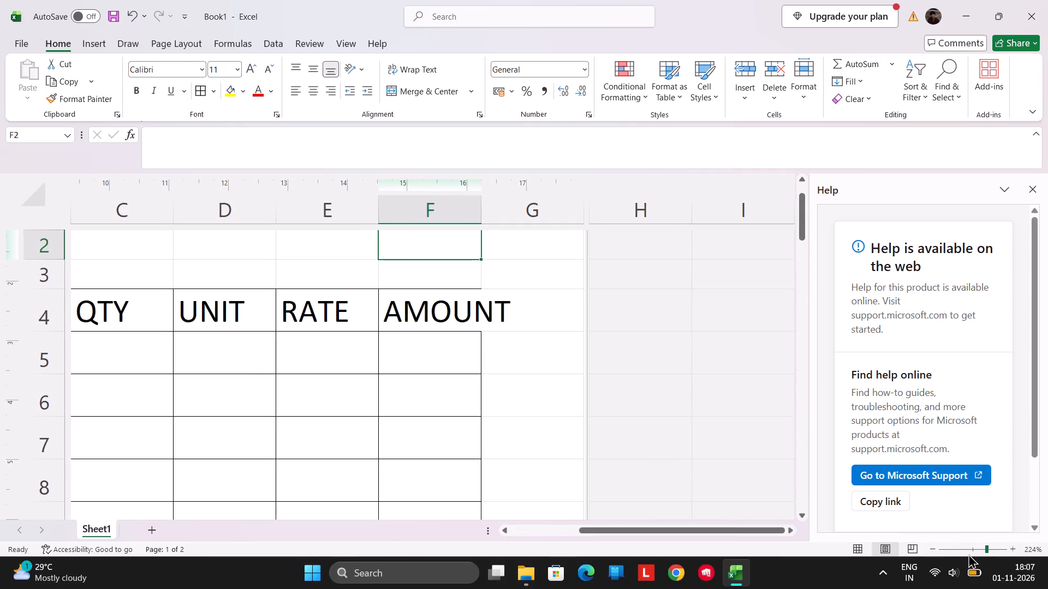
left_click_drag(968, 554, 958, 546)
left_click(958, 546)
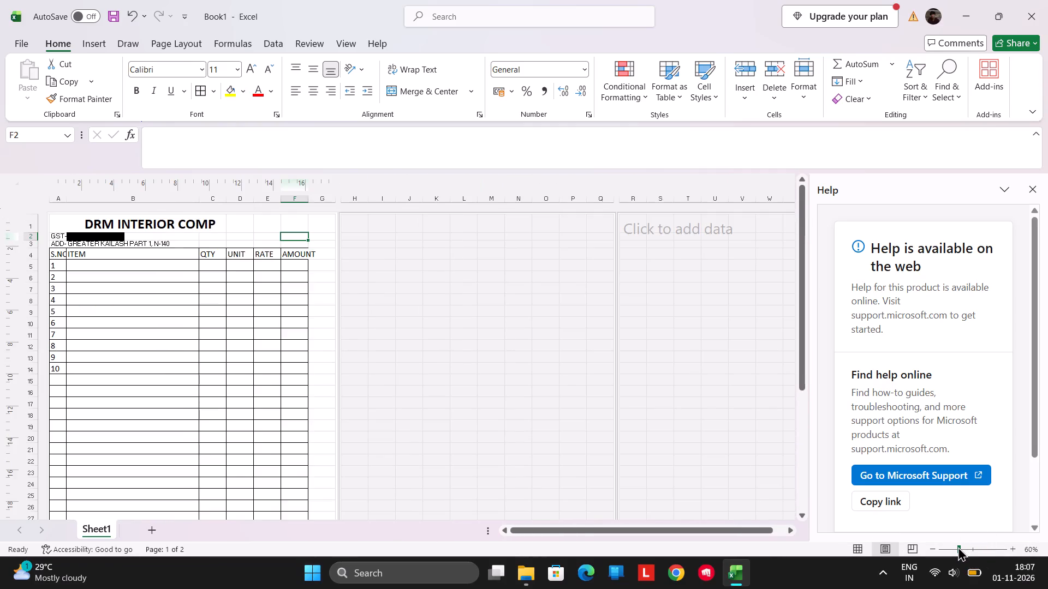
left_click(958, 546)
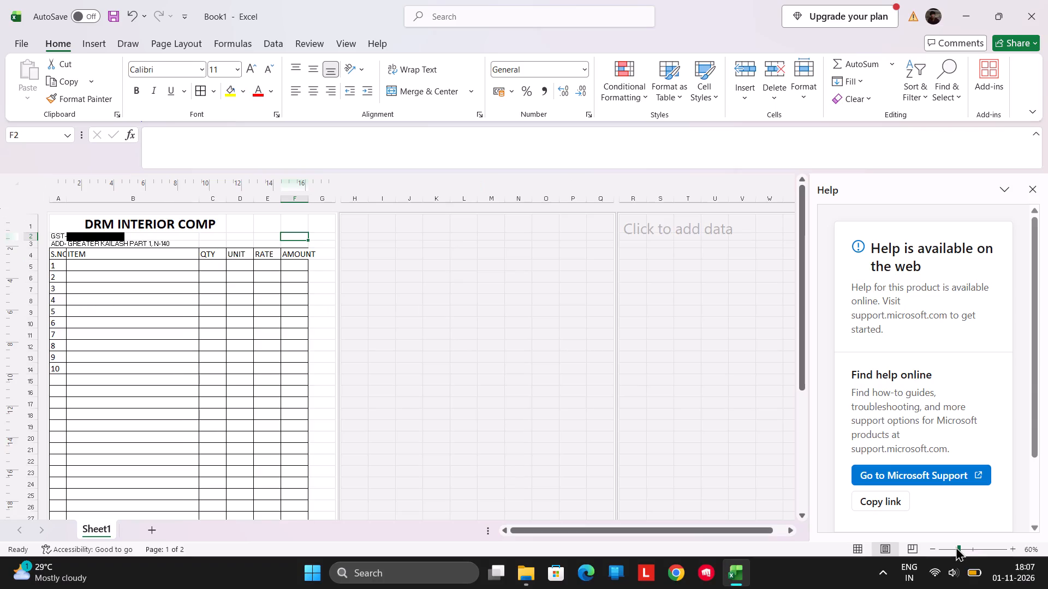
left_click(955, 546)
left_click(954, 546)
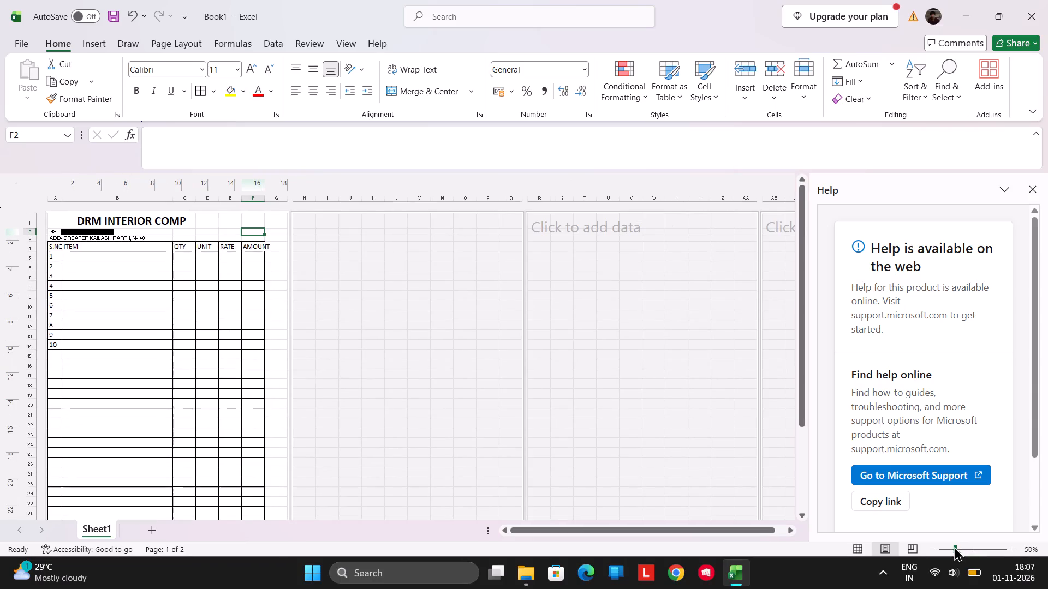
left_click(949, 546)
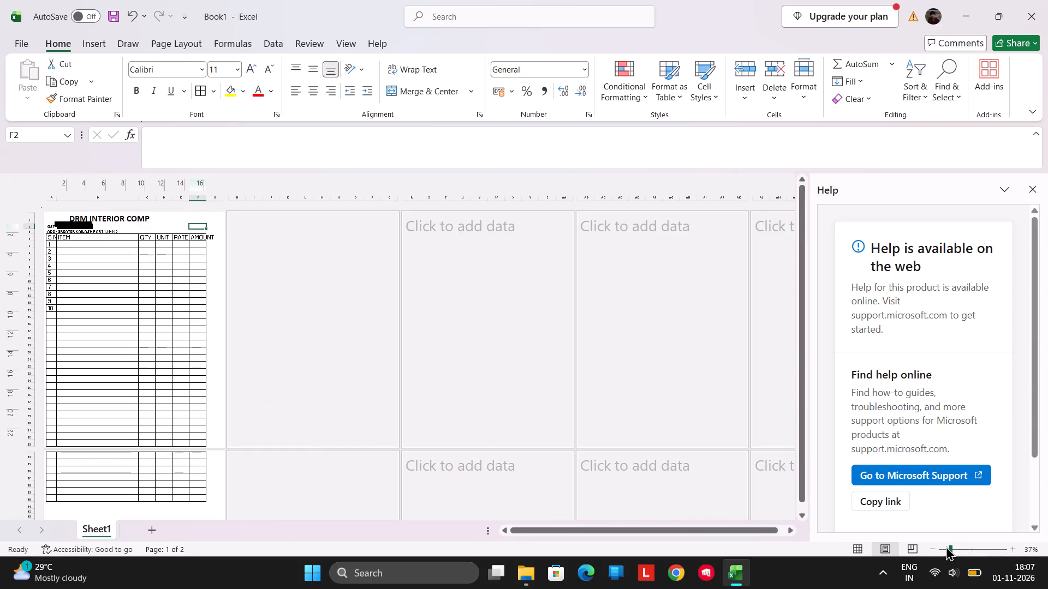
scroll(688, 425, "left", 6)
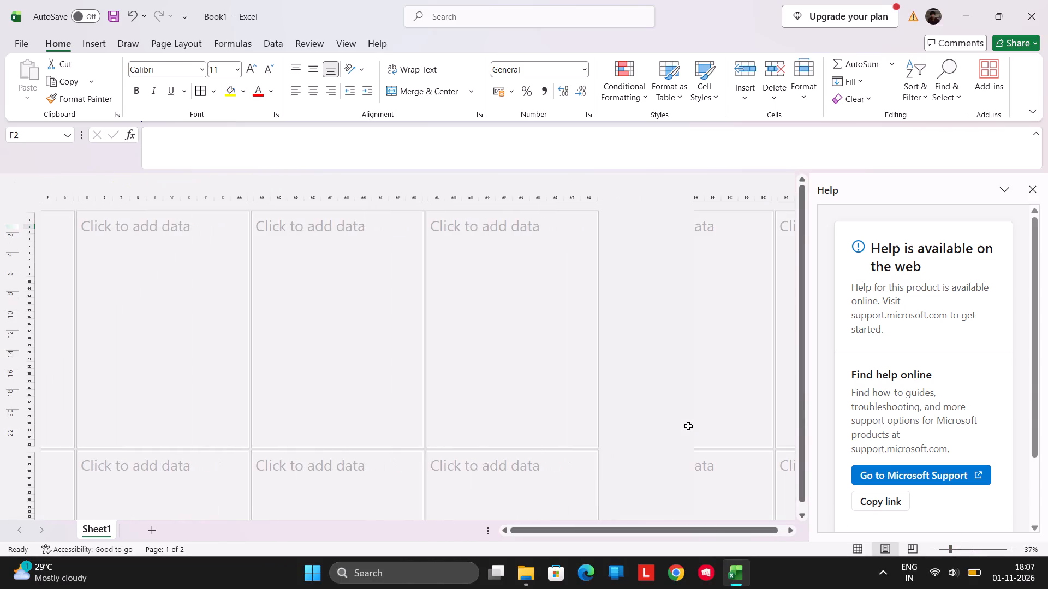
scroll(688, 425, "left", 2)
scroll(688, 425, "right", 4)
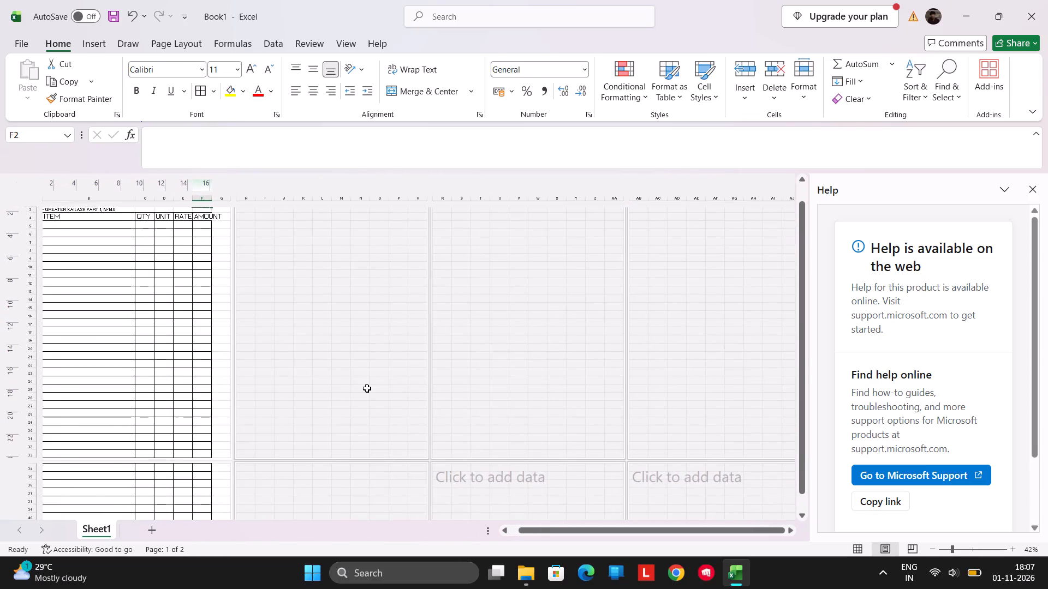
scroll(362, 387, "right", 3)
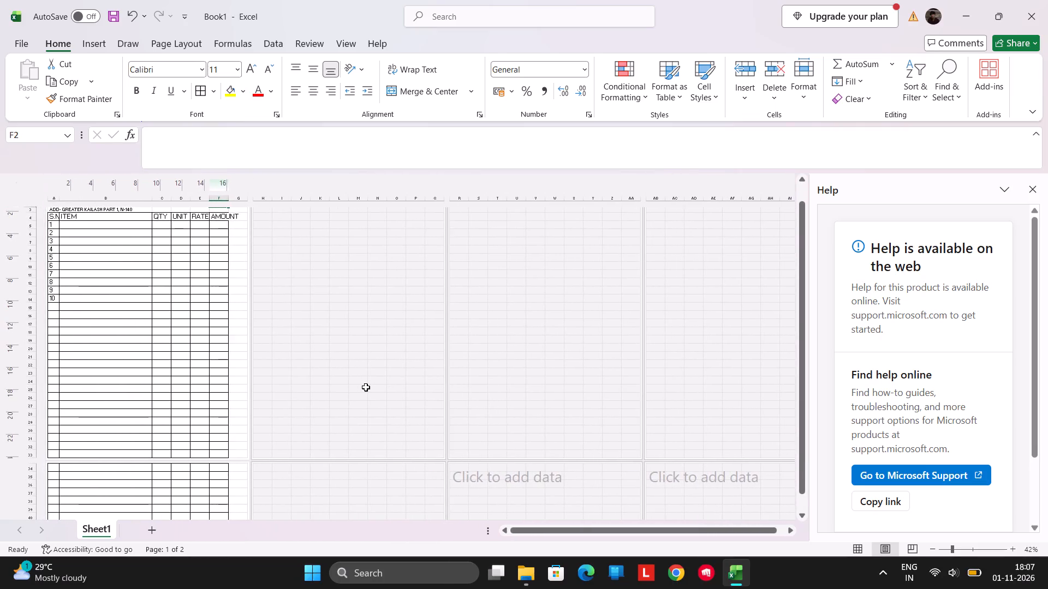
scroll(370, 384, "right", 7)
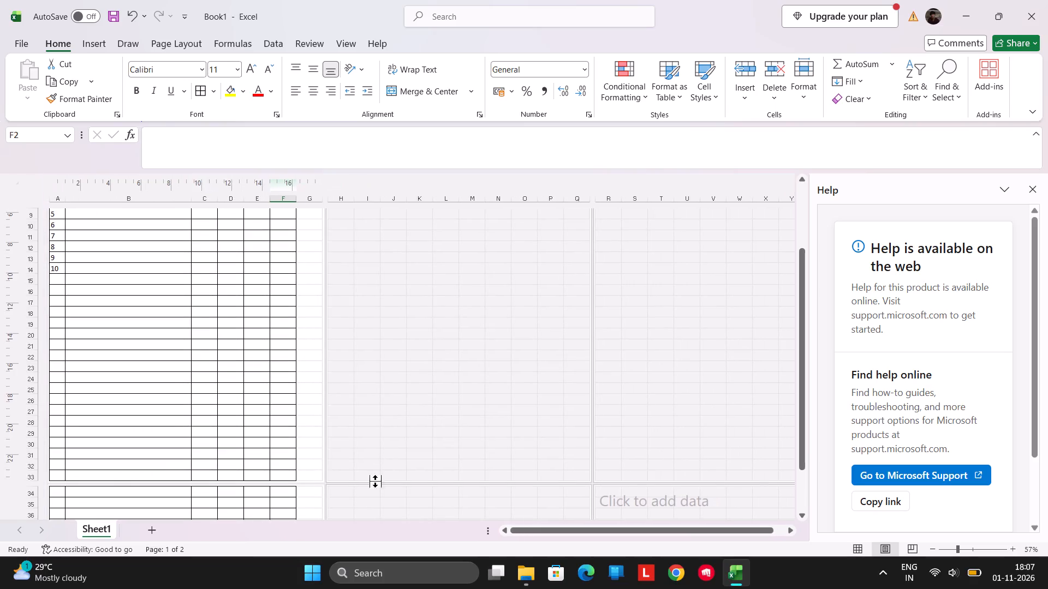
scroll(230, 279, "up", 2)
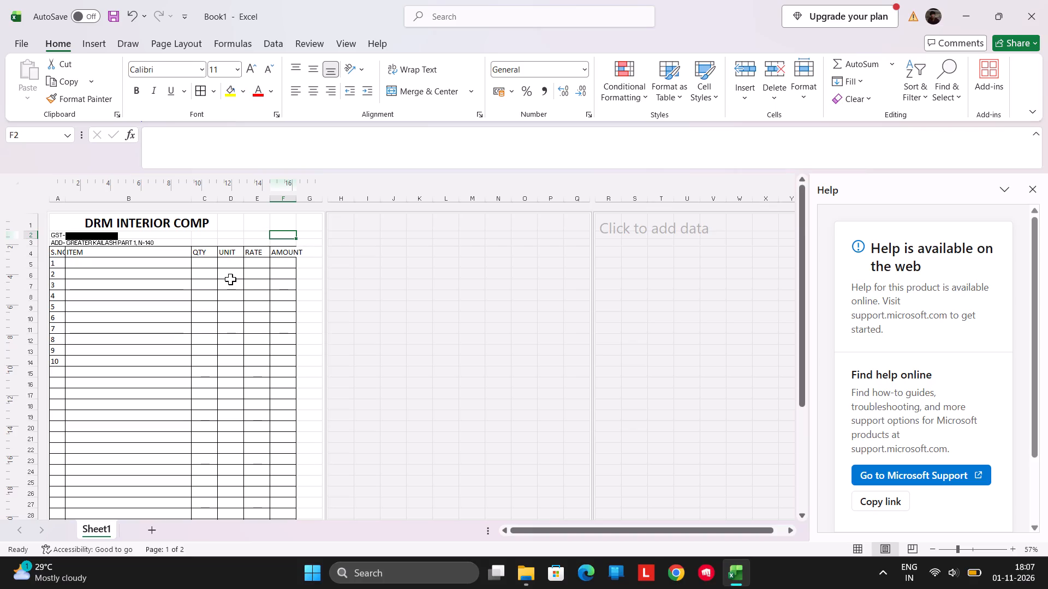
Set the paper size to A3, 29.7 cm x 42 cm.
left_click(182, 44)
left_click(195, 85)
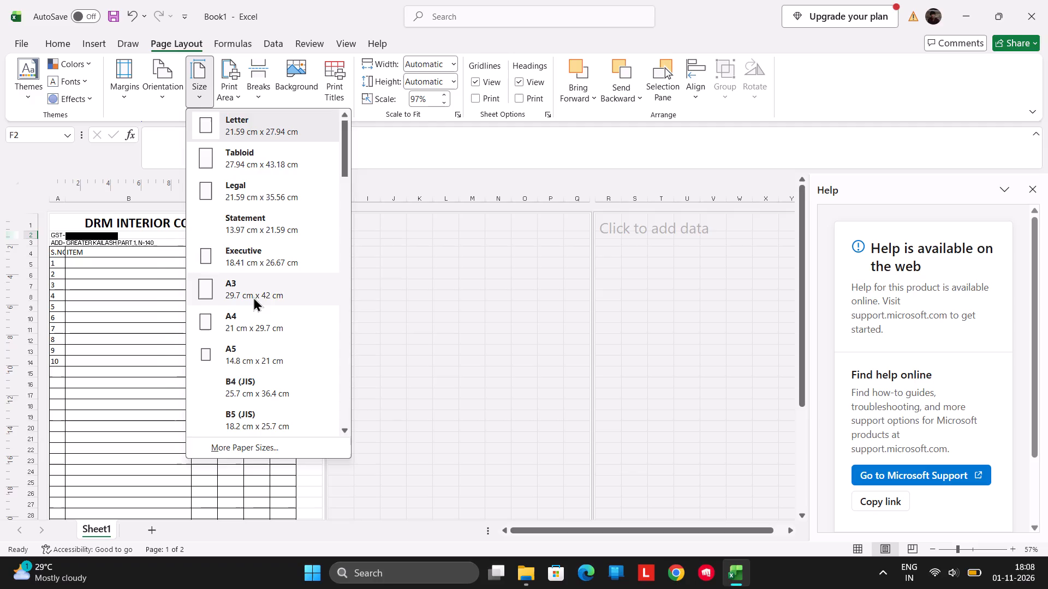
left_click(251, 299)
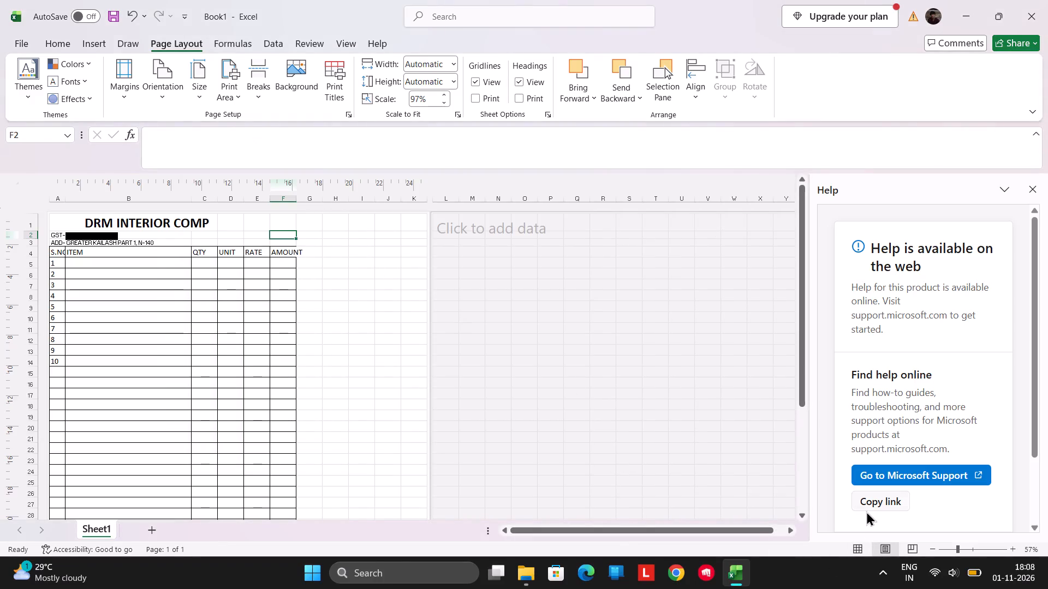
In Page Break Preview, extend the print area's outer edge from column G to column I.
left_click(919, 550)
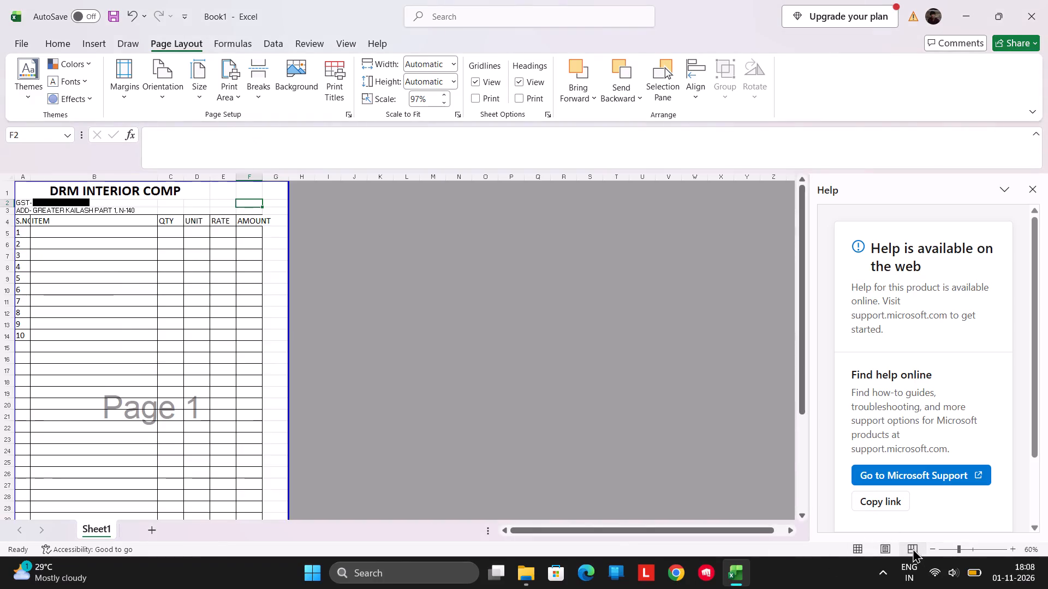
left_click_drag(287, 196, 353, 199)
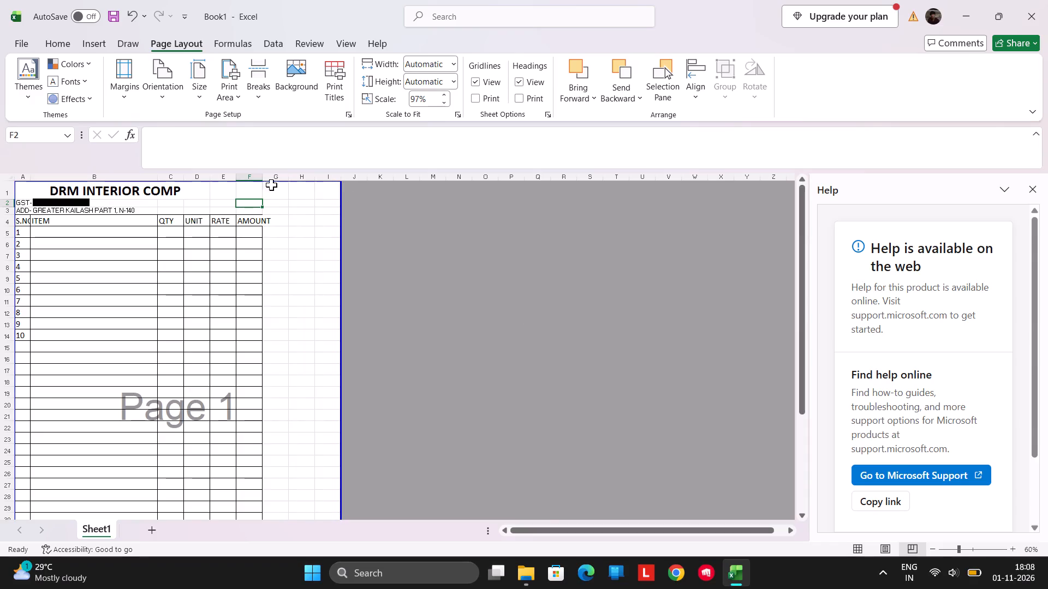
Extend the print area's outer edge to column J, check the result in Page Layout view, and return to Normal view.
left_click_drag(342, 236, 347, 236)
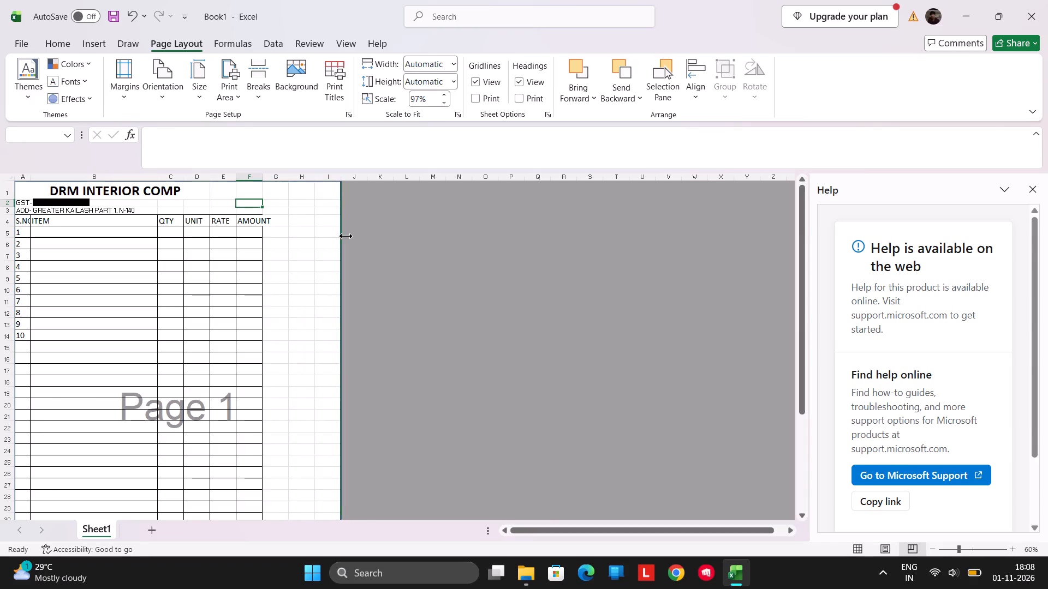
left_click_drag(347, 236, 362, 236)
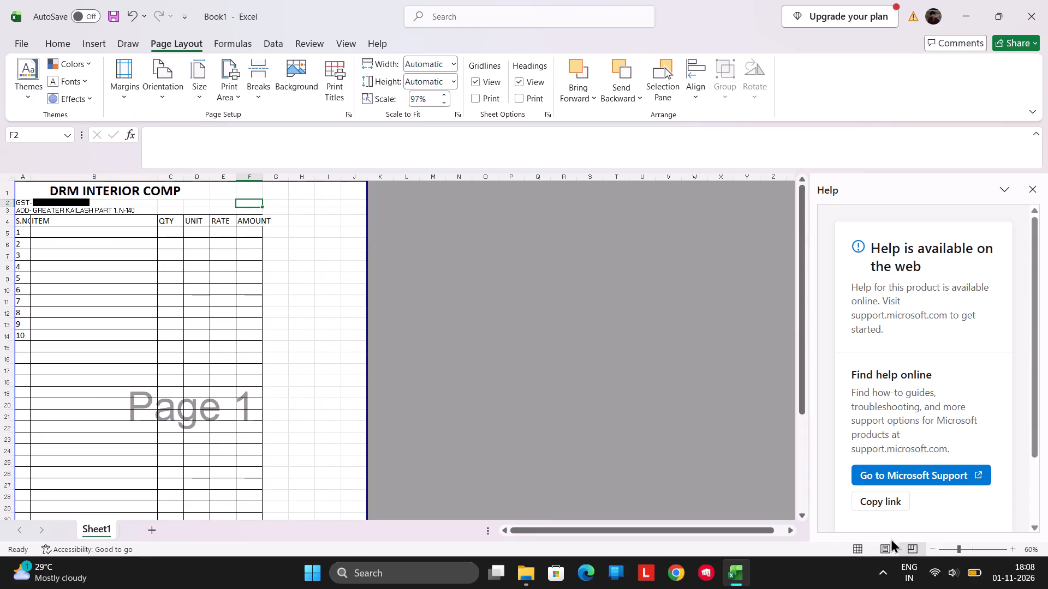
left_click(883, 548)
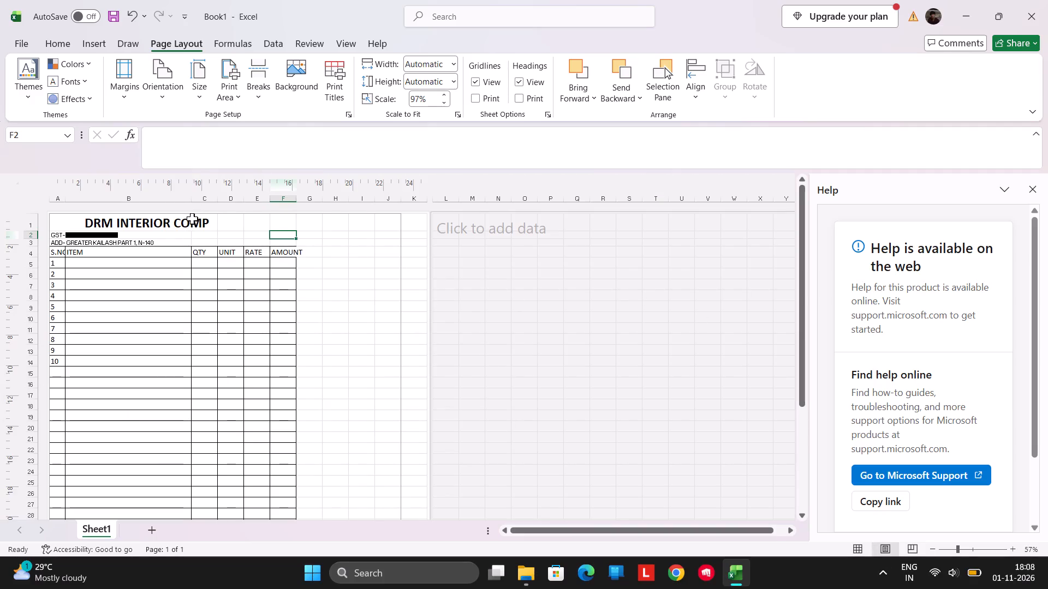
left_click(856, 545)
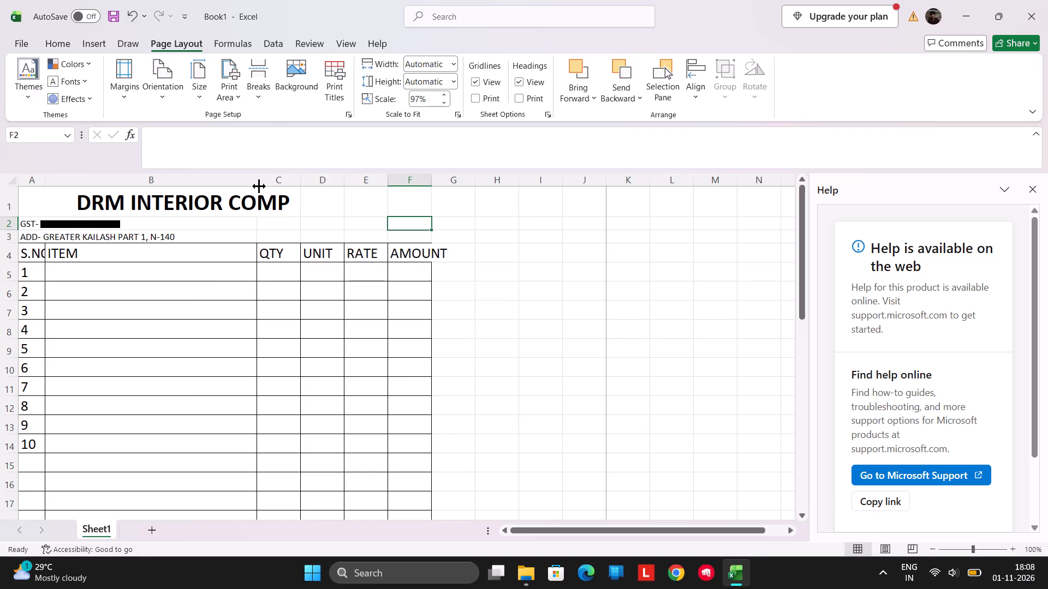
Widen the ITEM column B to nearly twice its width so the item table fills more of the page.
left_click(259, 187)
left_click(244, 177)
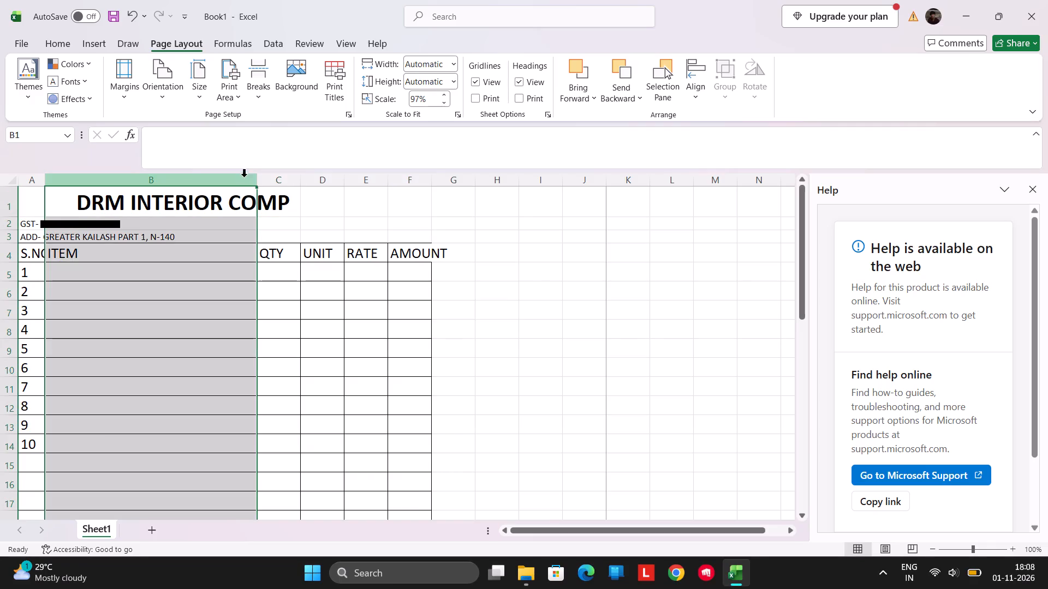
left_click_drag(255, 181, 327, 185)
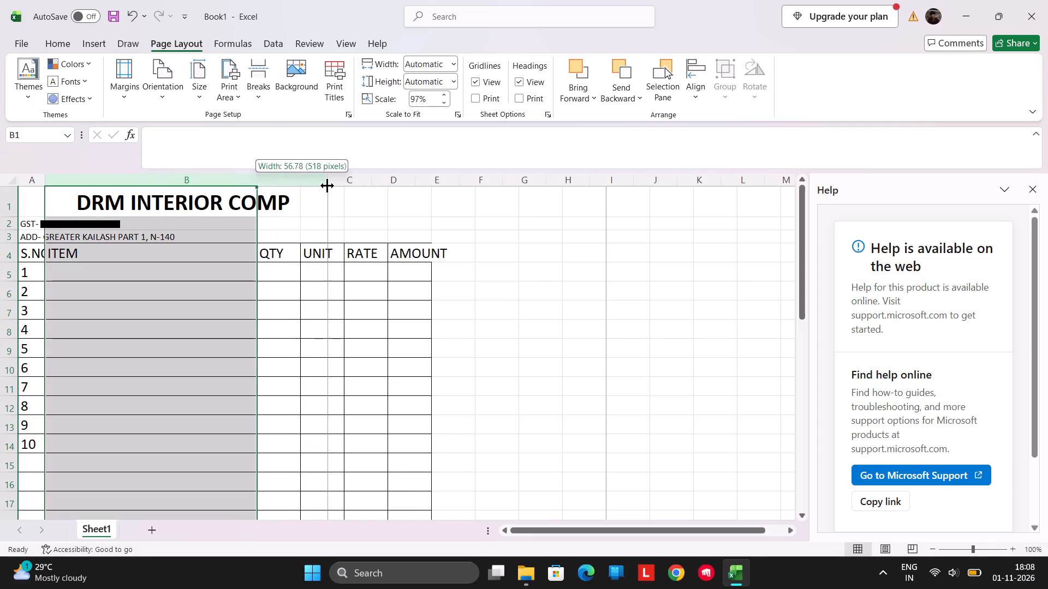
left_click_drag(327, 185, 362, 183)
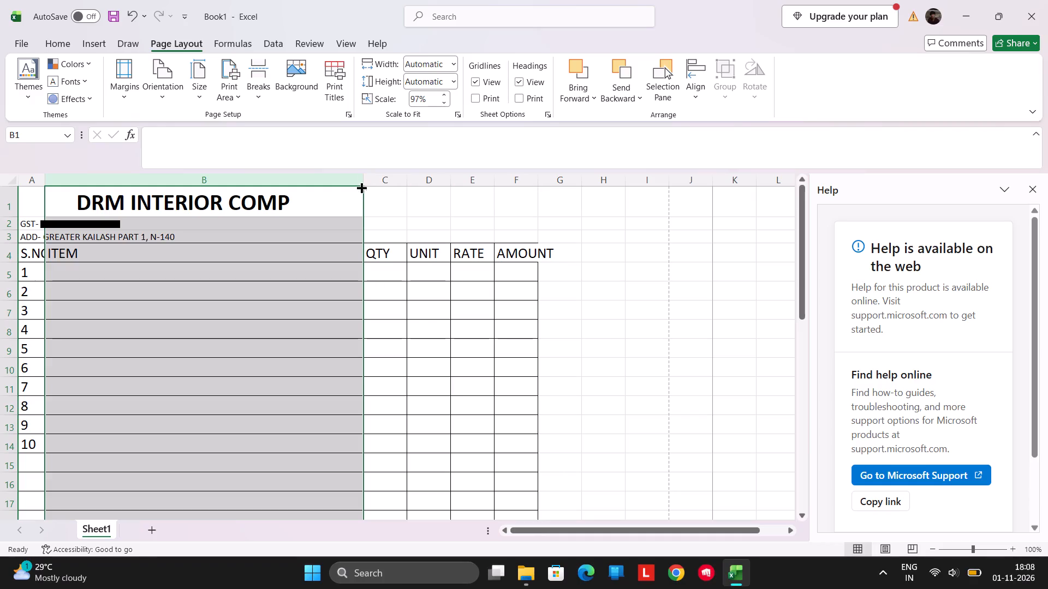
left_click_drag(364, 185, 431, 193)
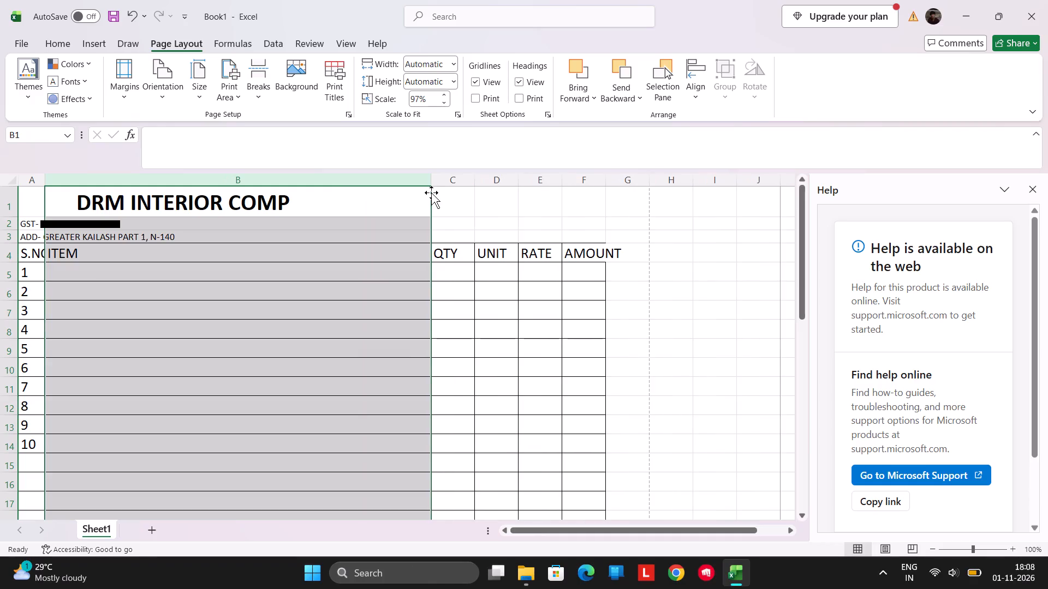
Widen the AMOUNT column F to the page-break line and the S.NO column A just enough to fit its heading.
left_click_drag(606, 183, 661, 181)
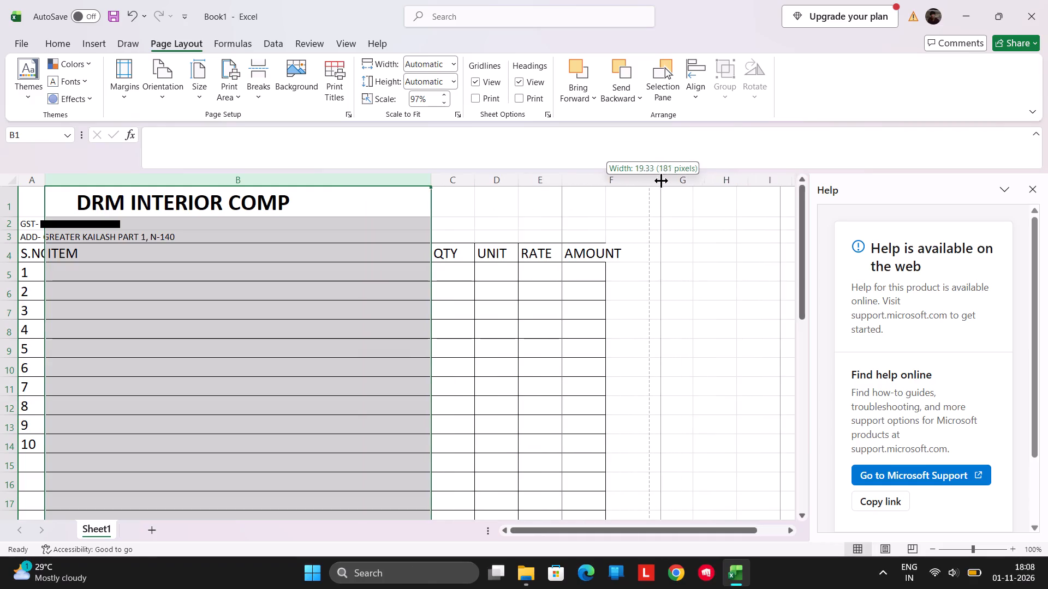
left_click_drag(661, 181, 649, 180)
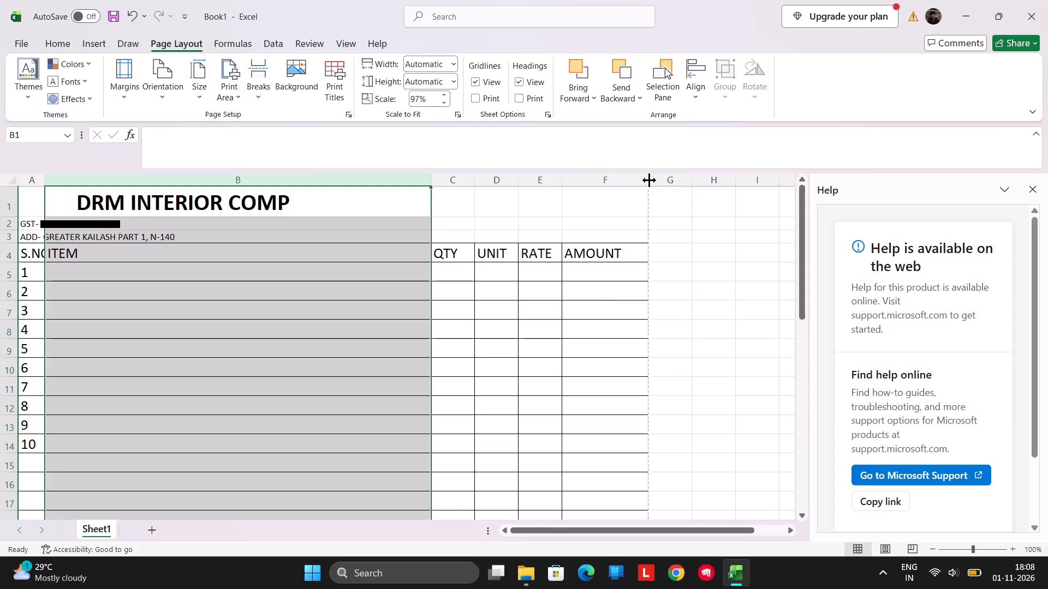
left_click(565, 187)
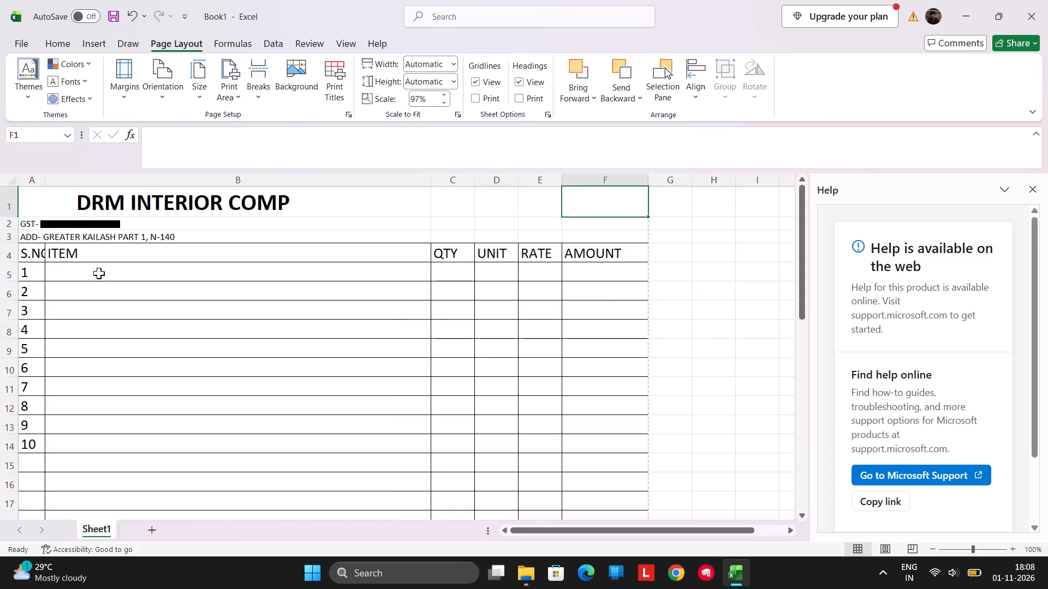
left_click(98, 273)
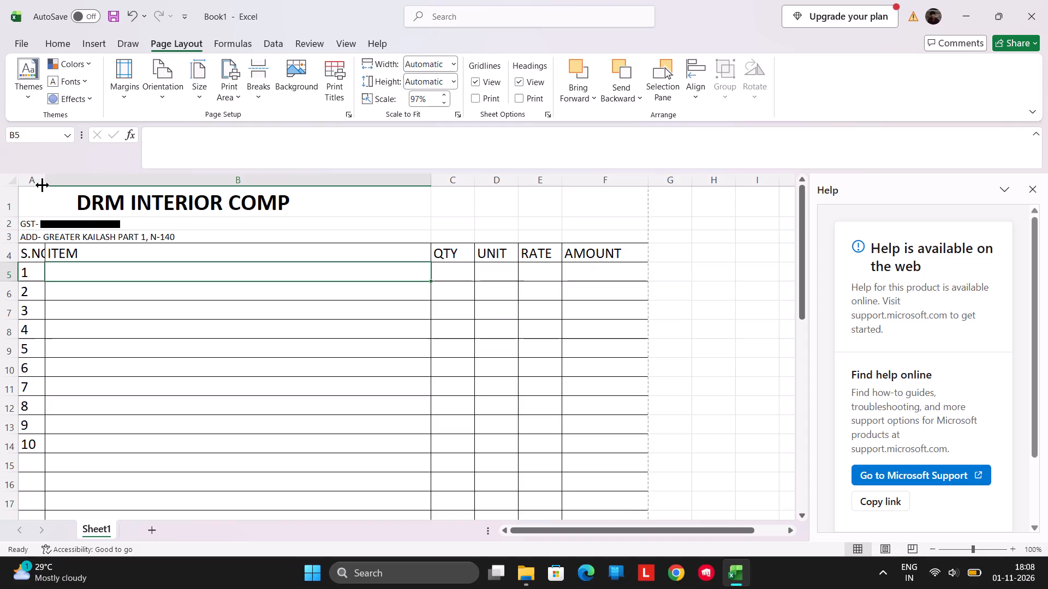
left_click_drag(44, 185, 49, 187)
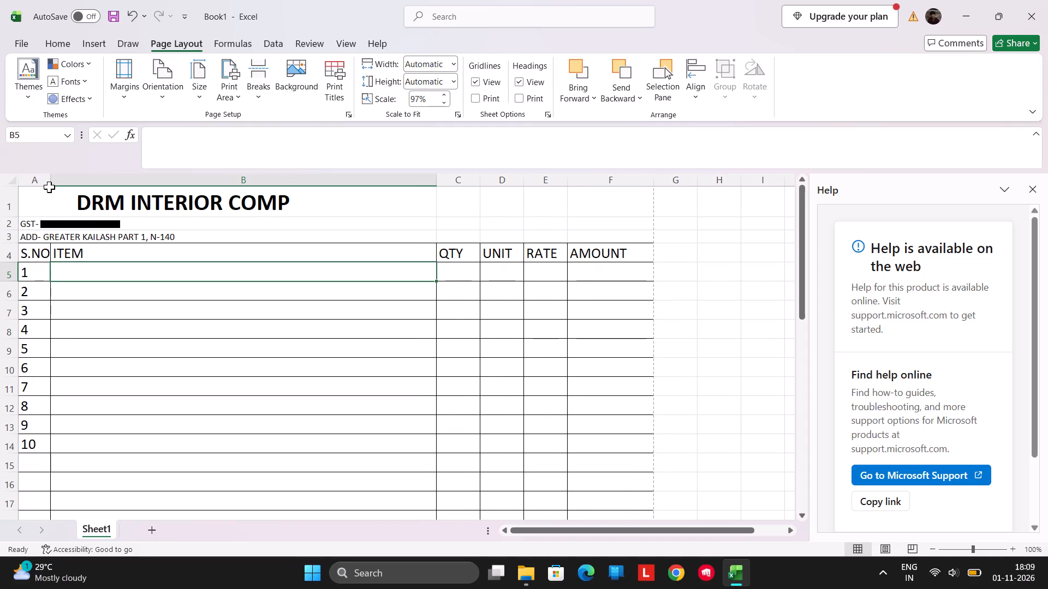
Start saving the workbook under a new name on this computer, entering RAHUL SIR as the file name.
left_click(25, 40)
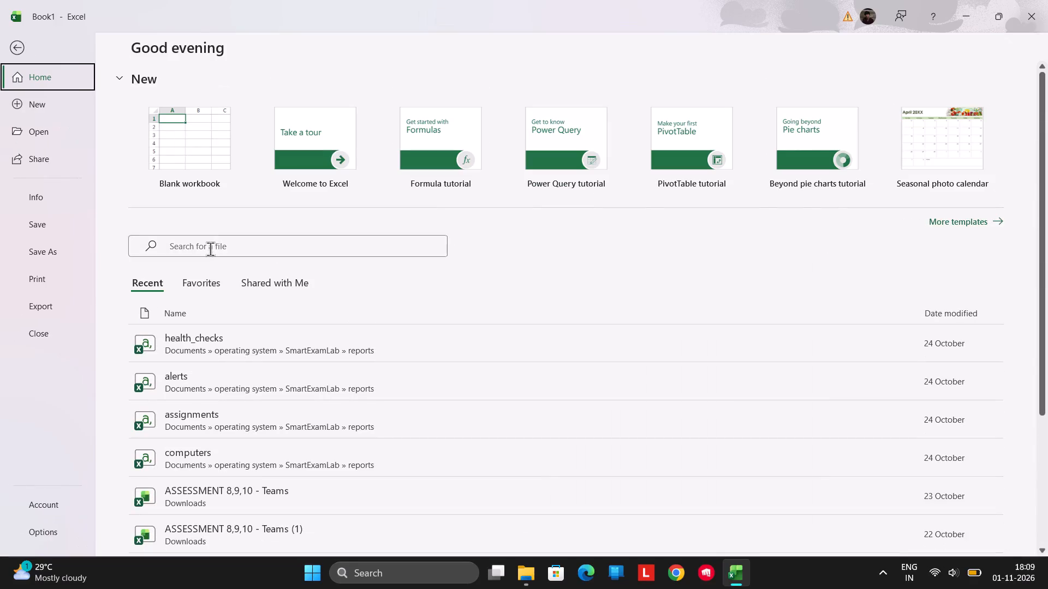
left_click(45, 251)
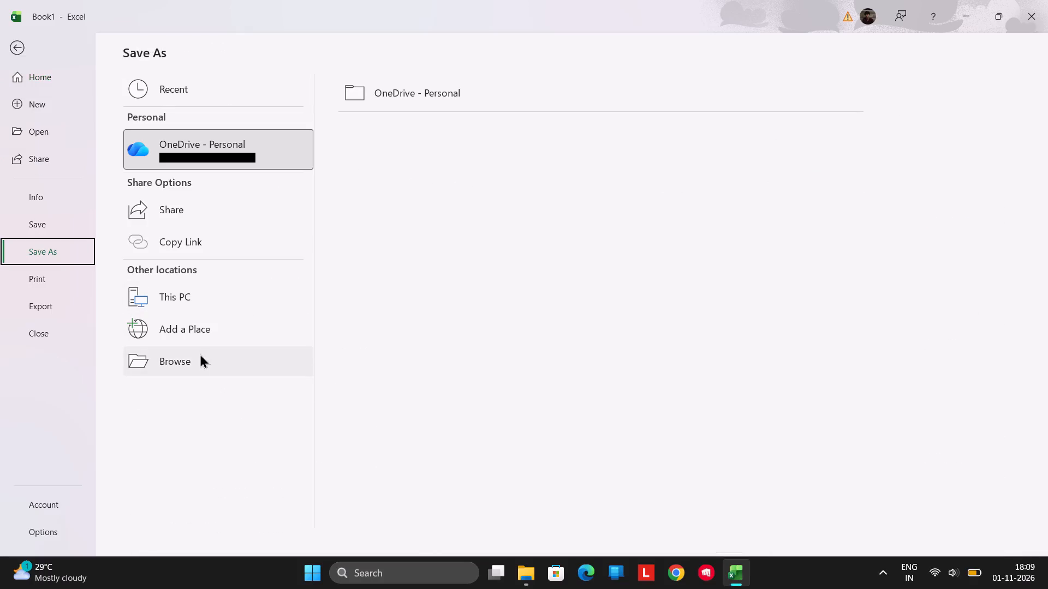
left_click(200, 354)
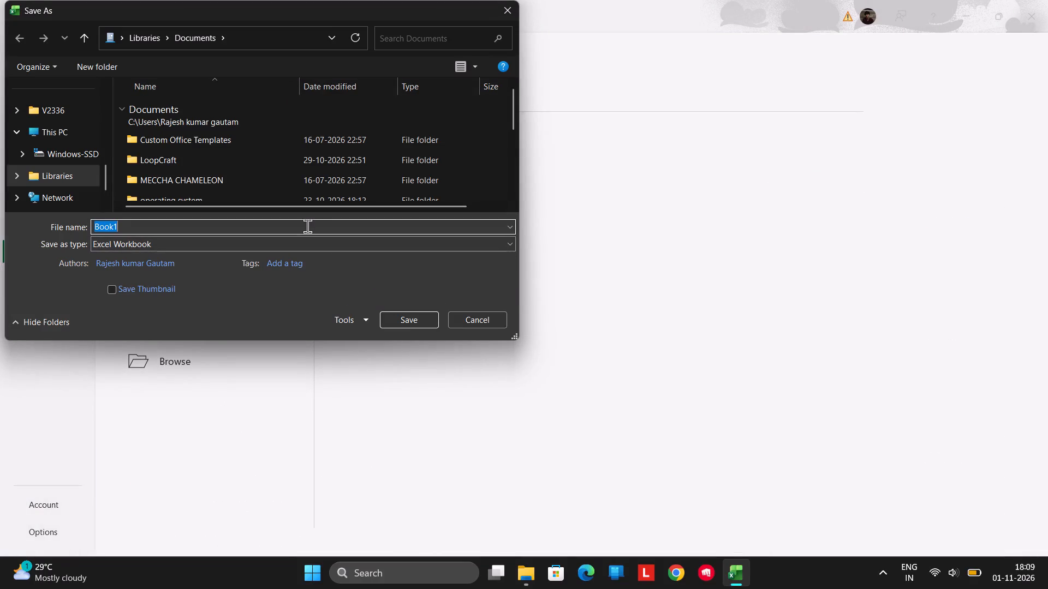
left_click(307, 226)
key("BackSpace")
key("BackSpace")
key("BackSpace")
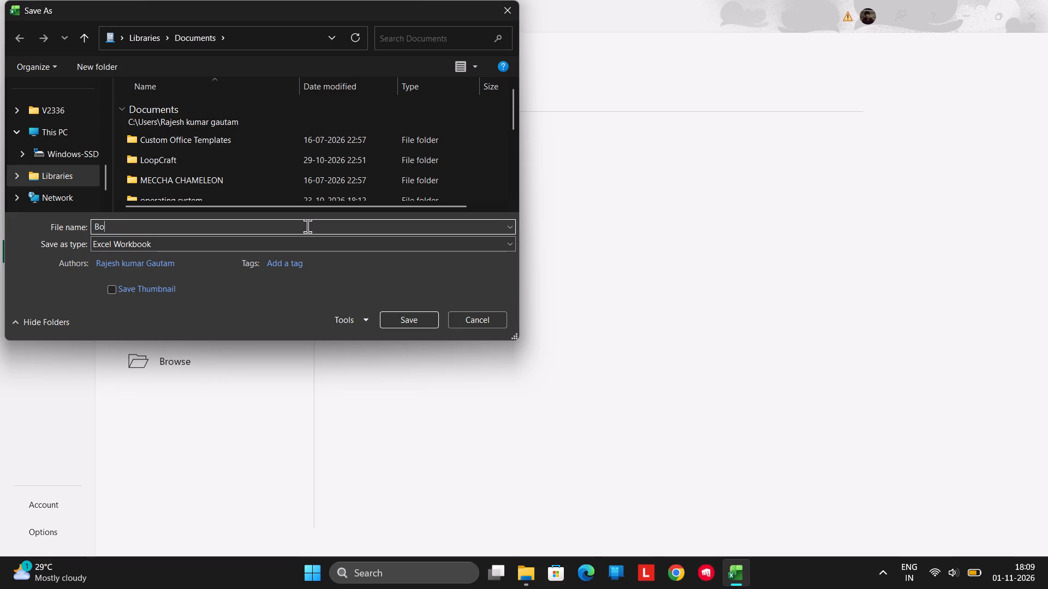
key("BackSpace")
key("BackSpace")
key("BackSpace")
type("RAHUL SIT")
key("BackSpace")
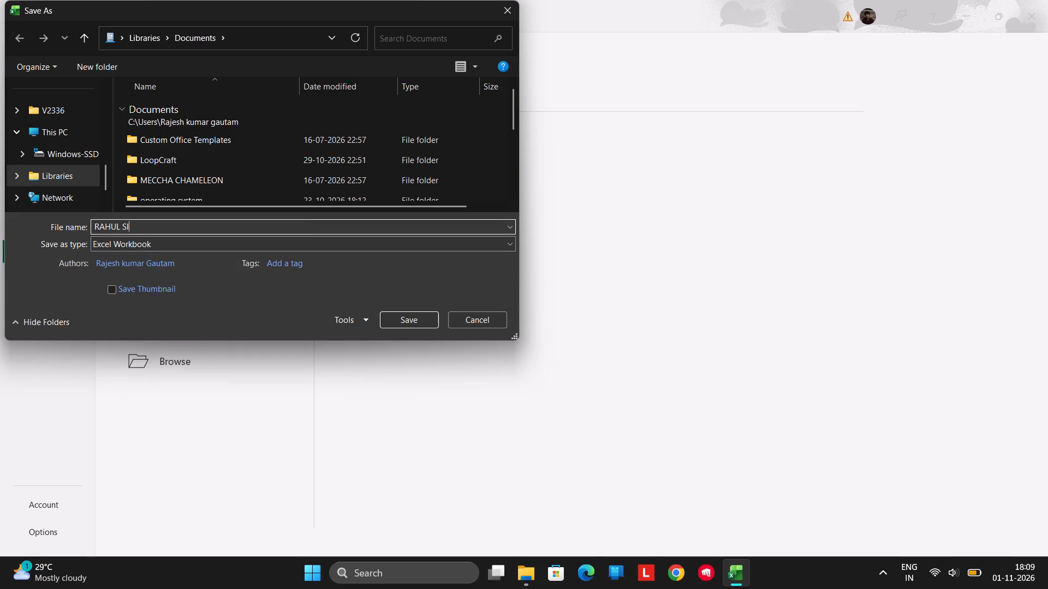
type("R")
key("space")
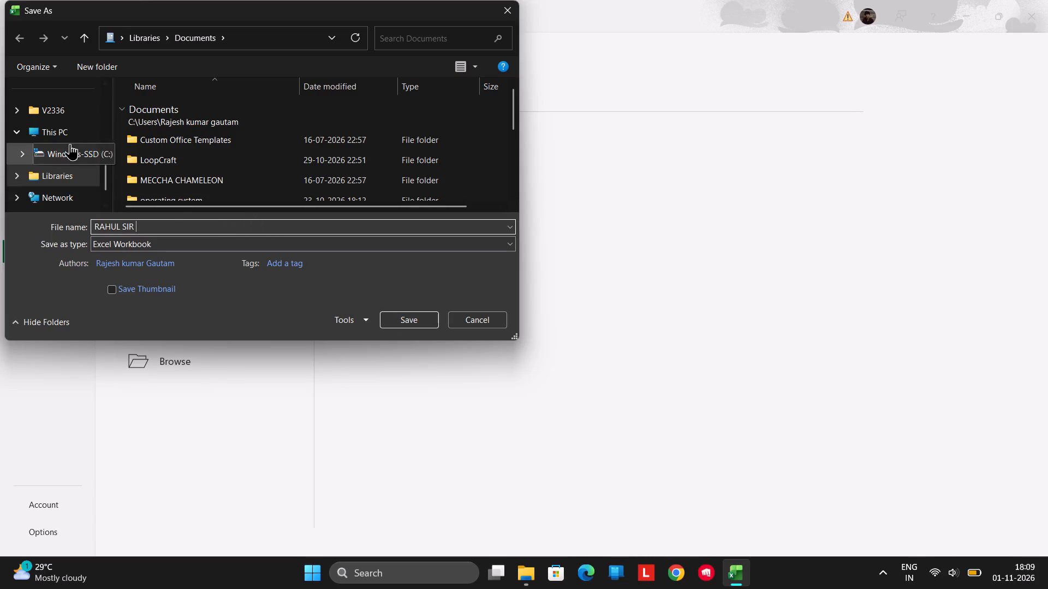
Choose the Downloads folder as the location and save the file as an Excel Workbook.
scroll(65, 173, "down", 1)
scroll(65, 173, "up", 3)
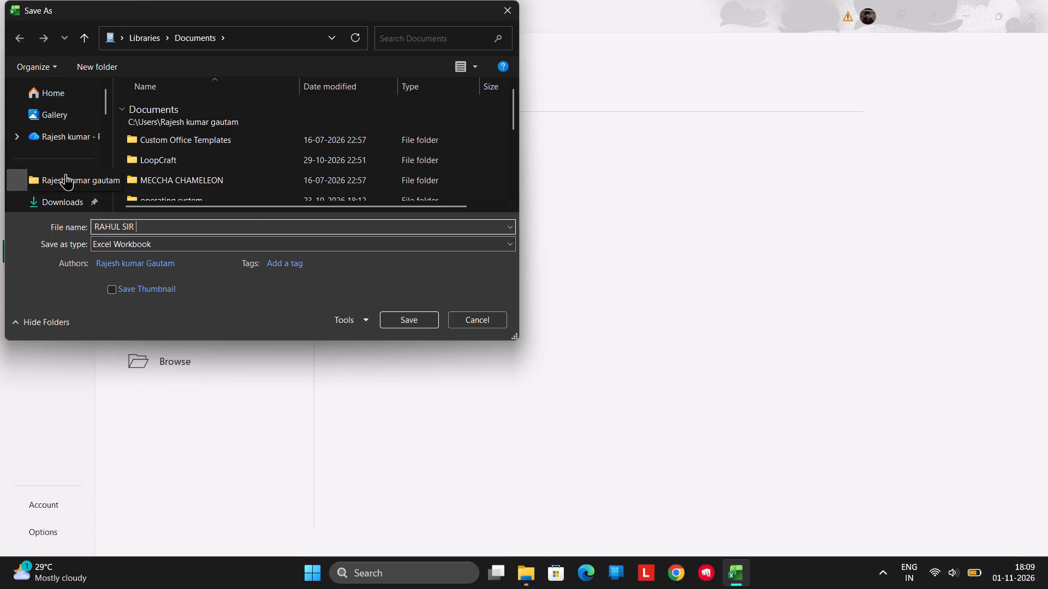
scroll(65, 173, "up", 1)
left_click(57, 198)
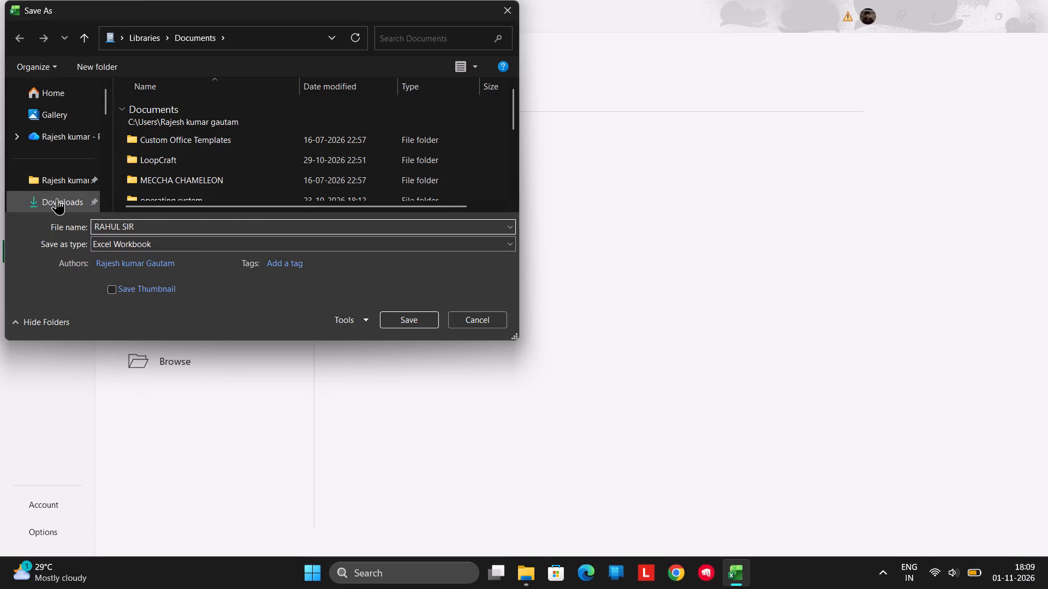
left_click(420, 321)
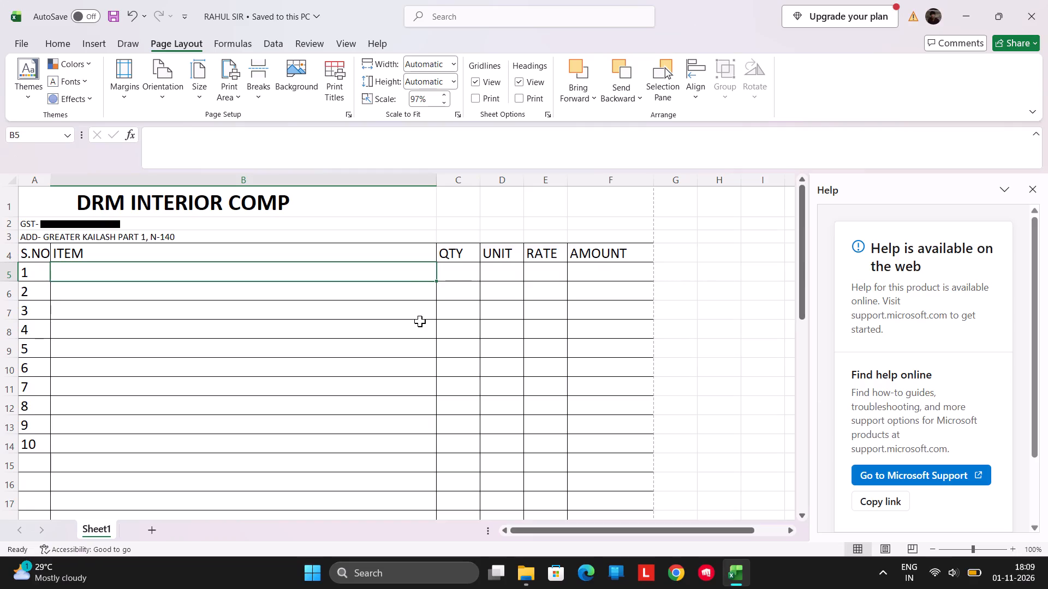
Switch to File Explorer and open the saved RAHUL SIR workbook from the recent files, then from the Downloads folder.
left_click(521, 582)
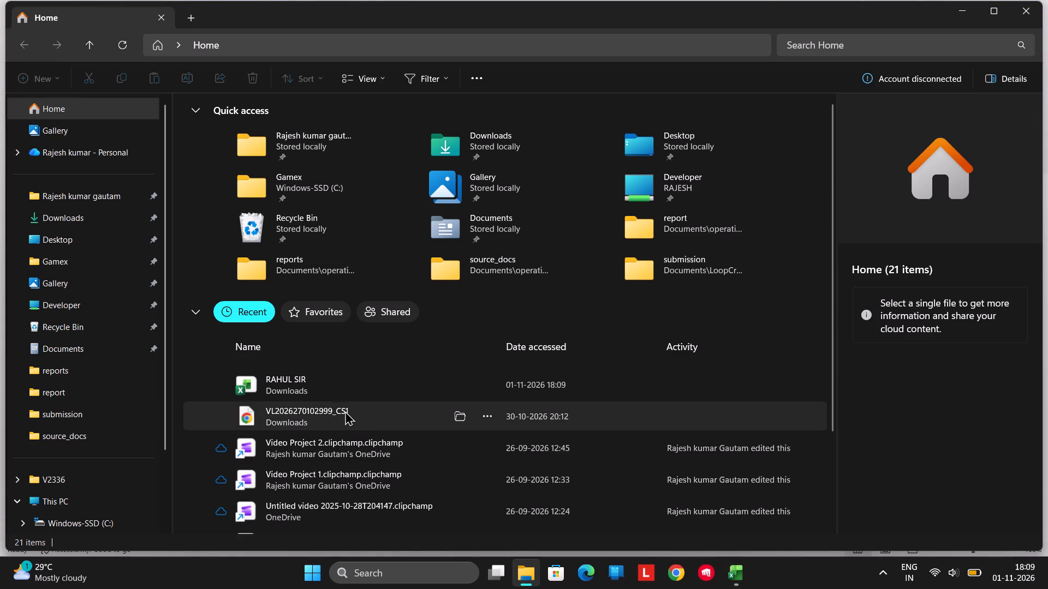
double_click(334, 388)
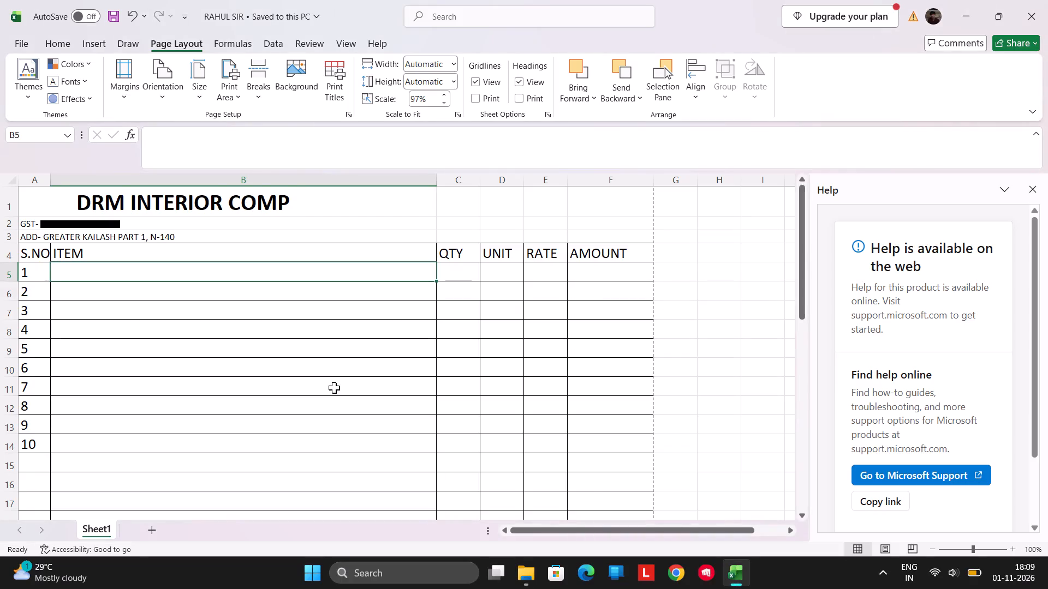
scroll(334, 388, "up", 1)
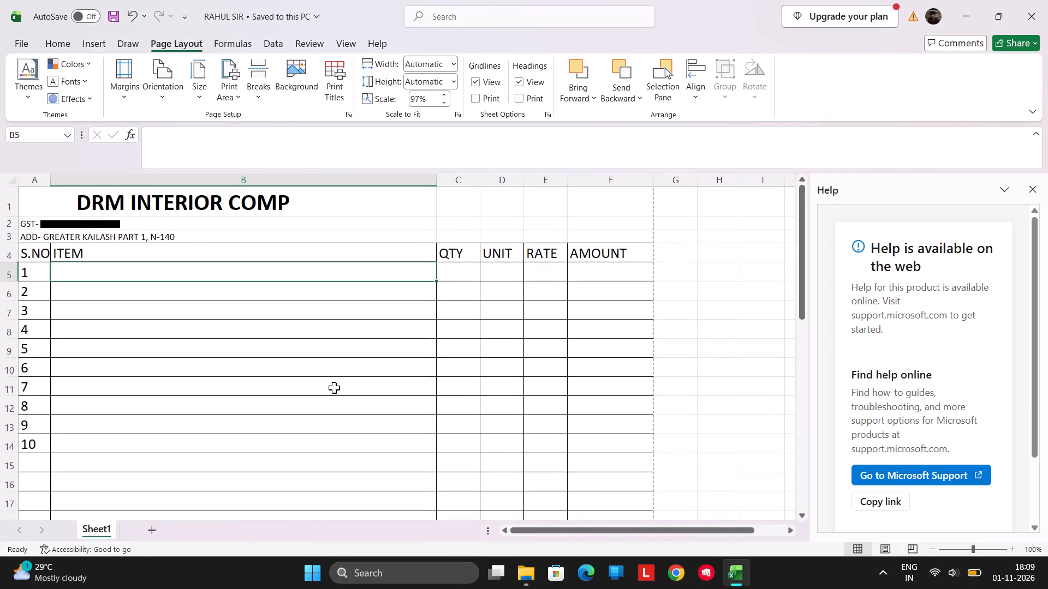
left_click(519, 575)
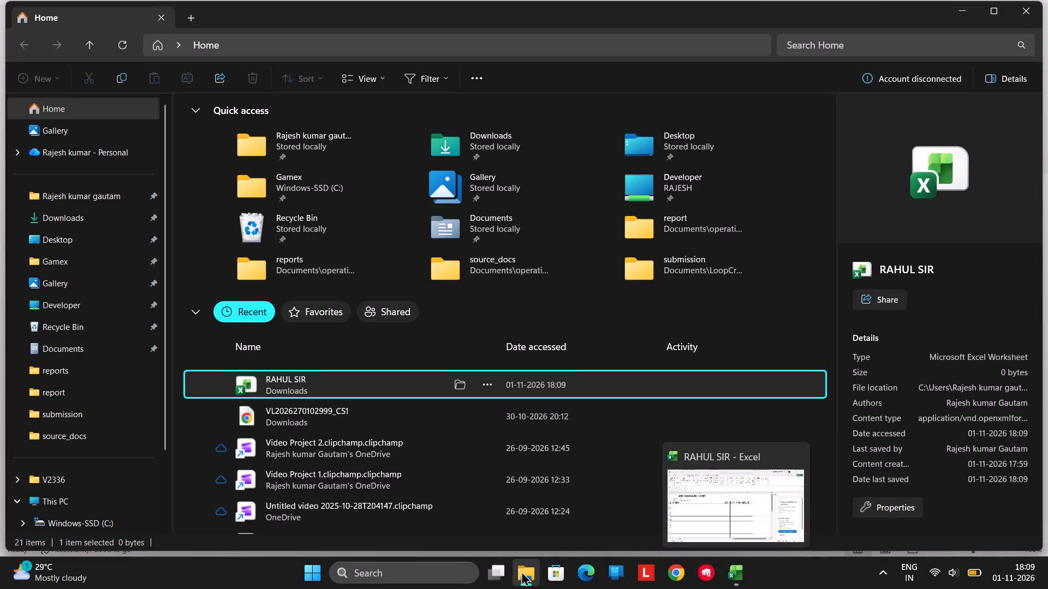
left_click(105, 214)
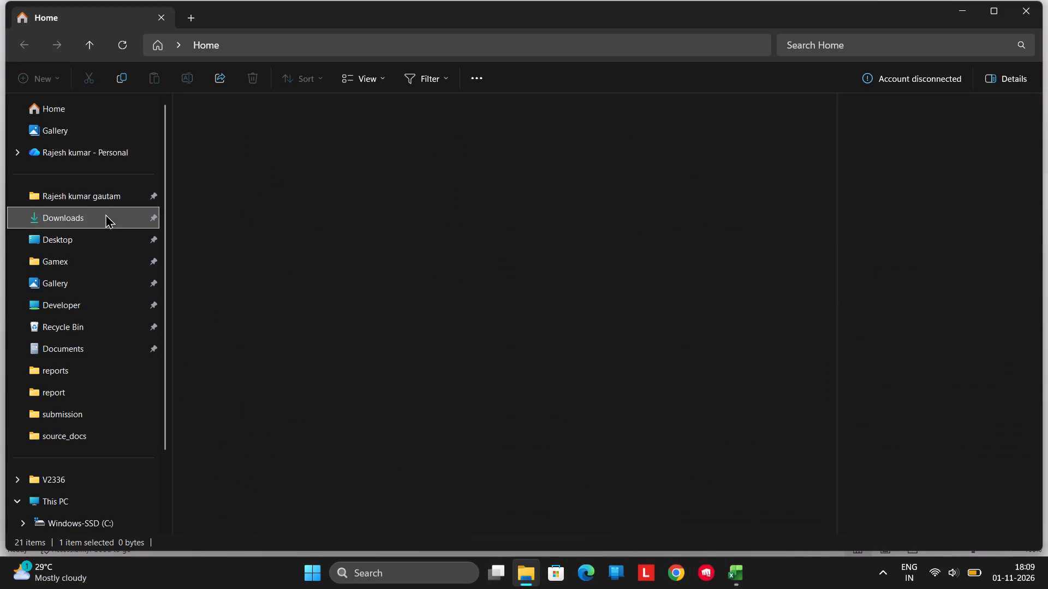
double_click(212, 140)
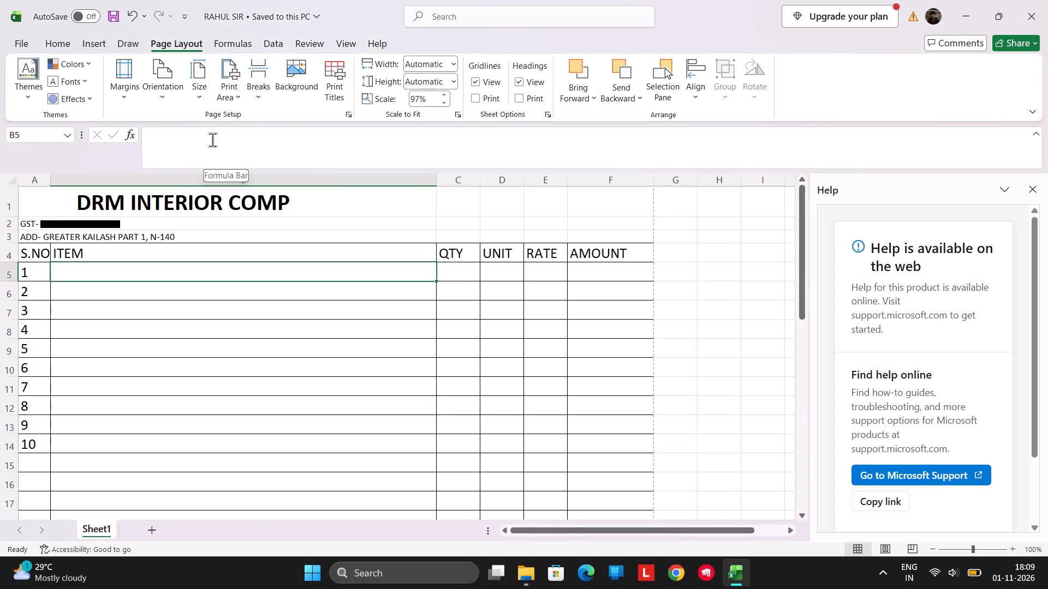
Enter Precast wall as the item for serial number 1 in cell B5.
left_click(88, 274)
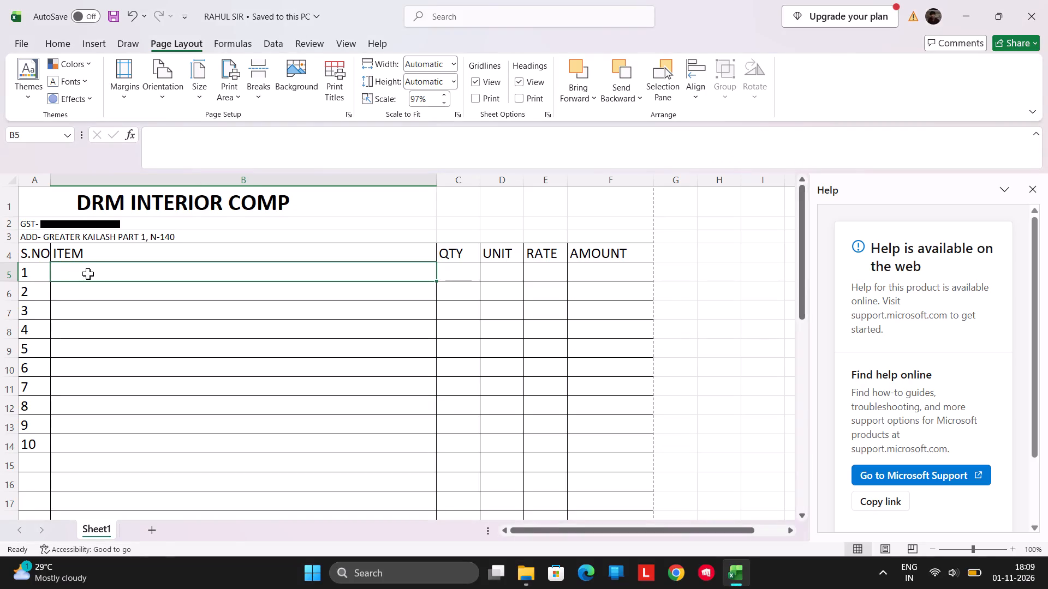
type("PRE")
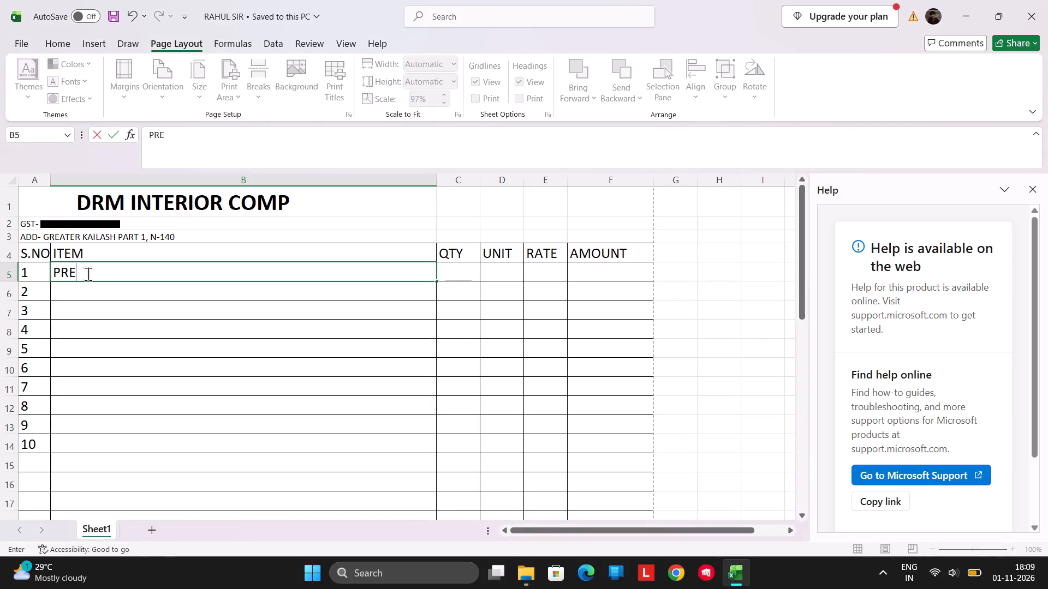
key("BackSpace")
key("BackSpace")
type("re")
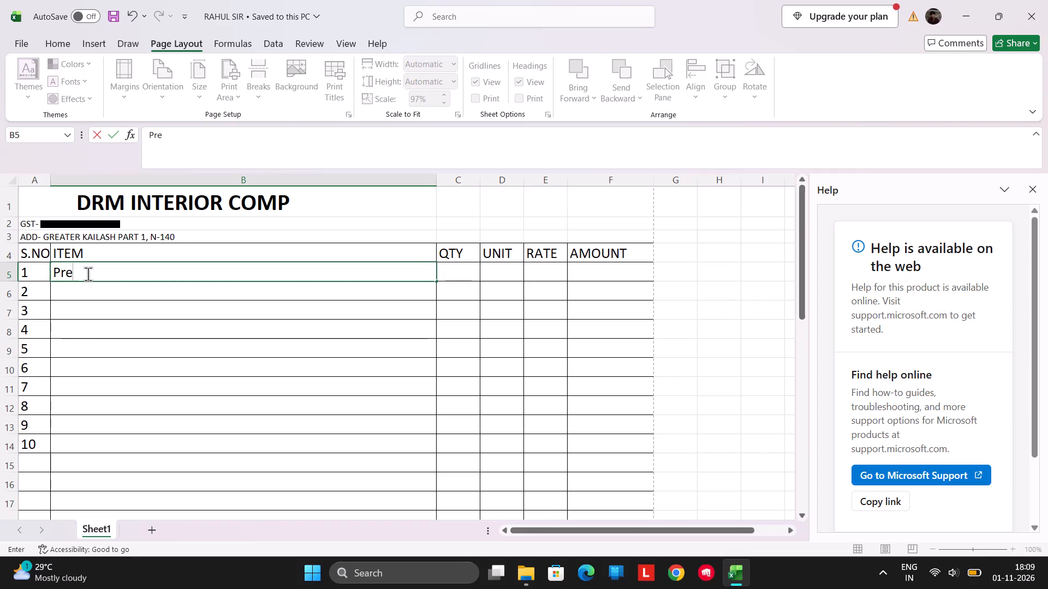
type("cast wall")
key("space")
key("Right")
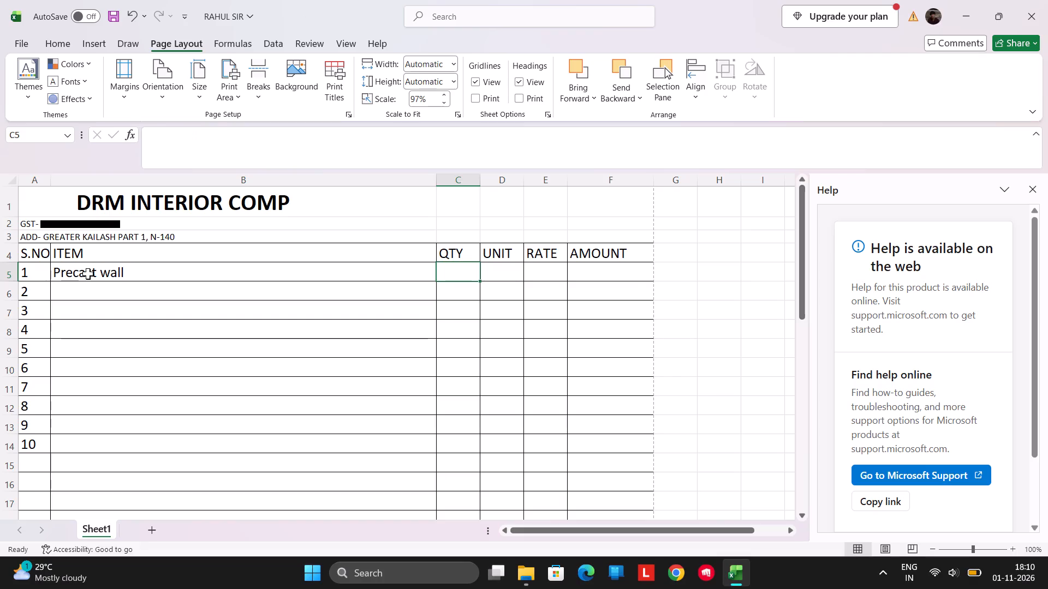
Fill in the Precast wall row with quantity 15942, unit sq/ft and rate 70.
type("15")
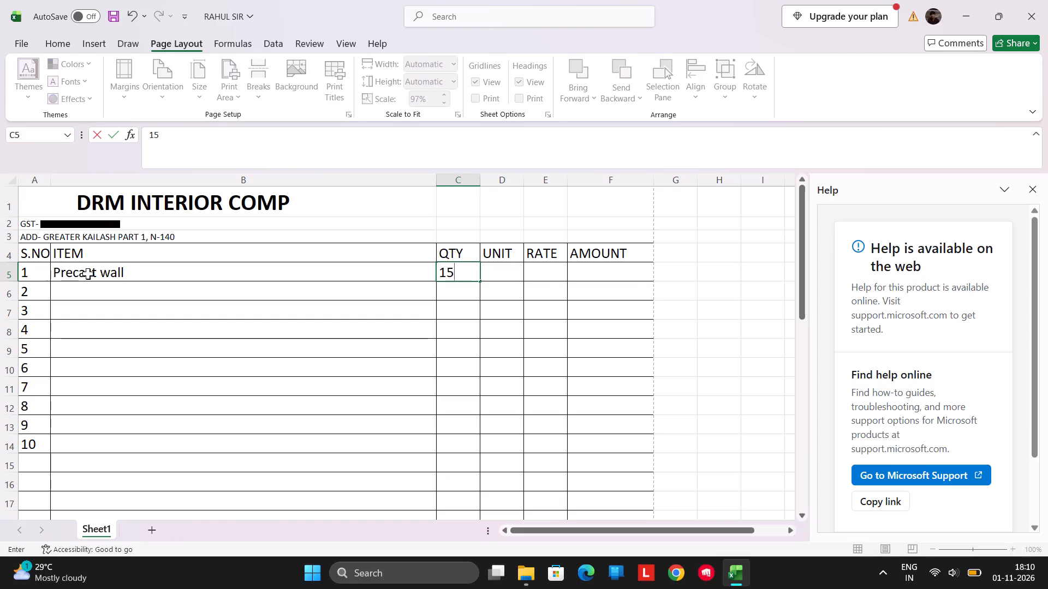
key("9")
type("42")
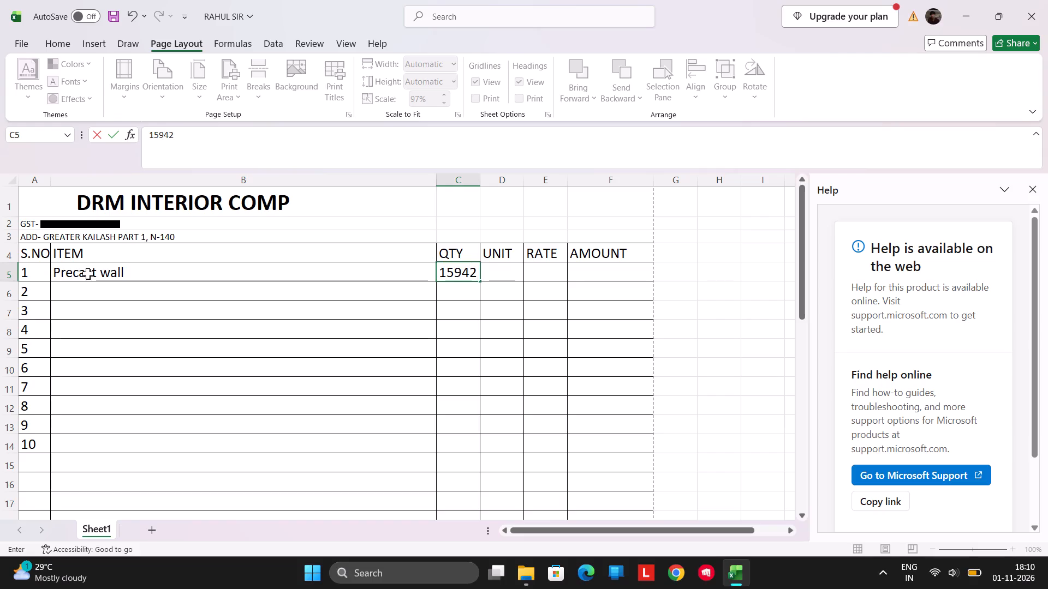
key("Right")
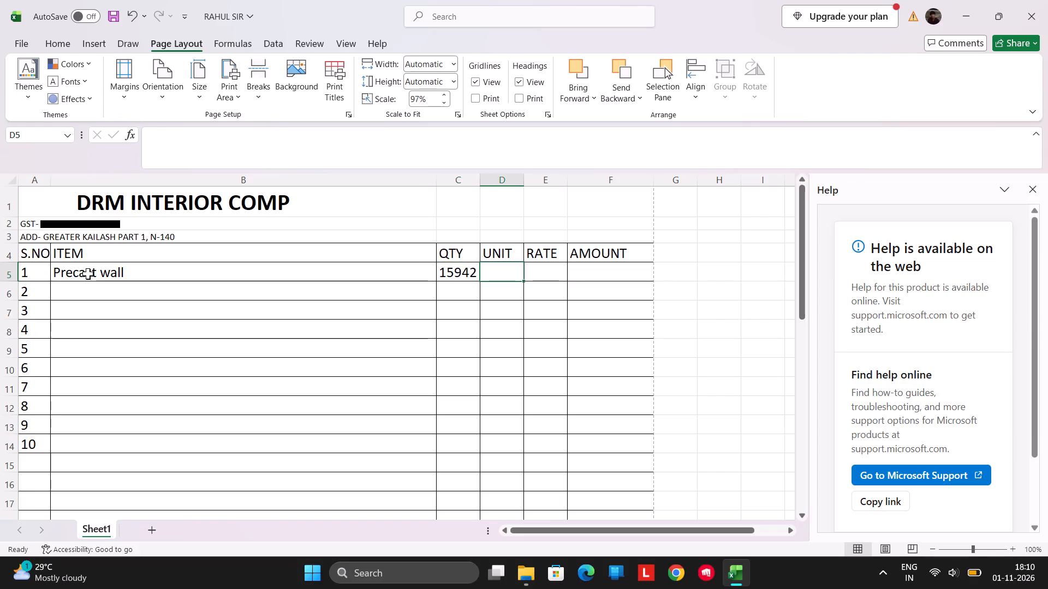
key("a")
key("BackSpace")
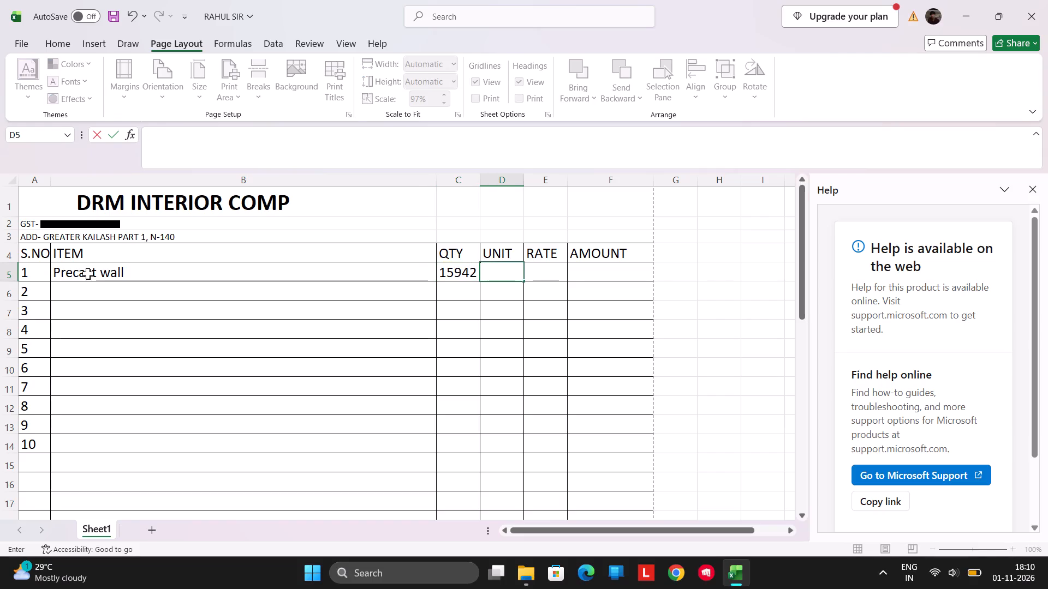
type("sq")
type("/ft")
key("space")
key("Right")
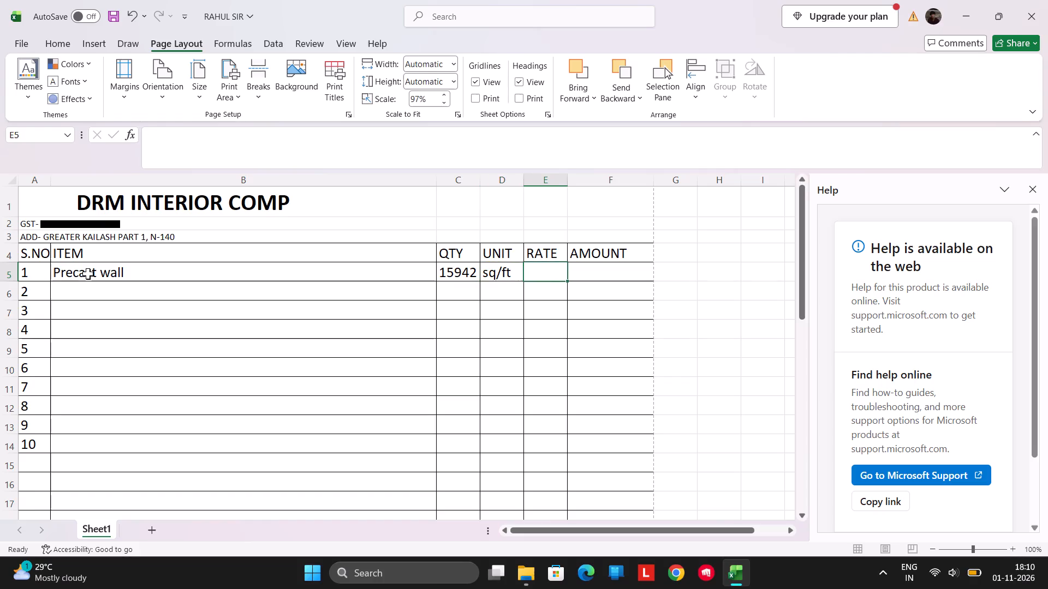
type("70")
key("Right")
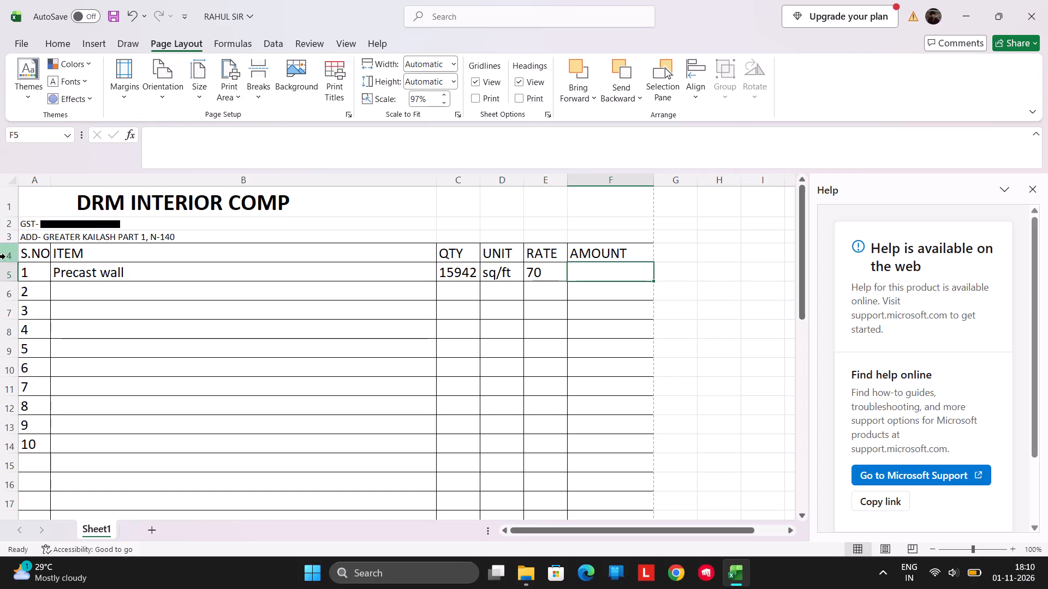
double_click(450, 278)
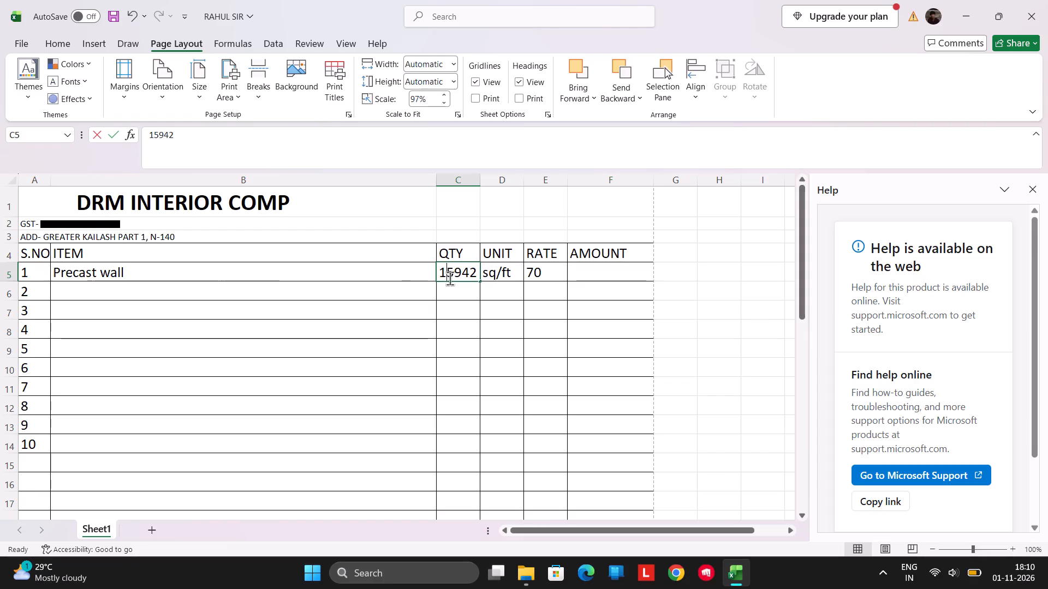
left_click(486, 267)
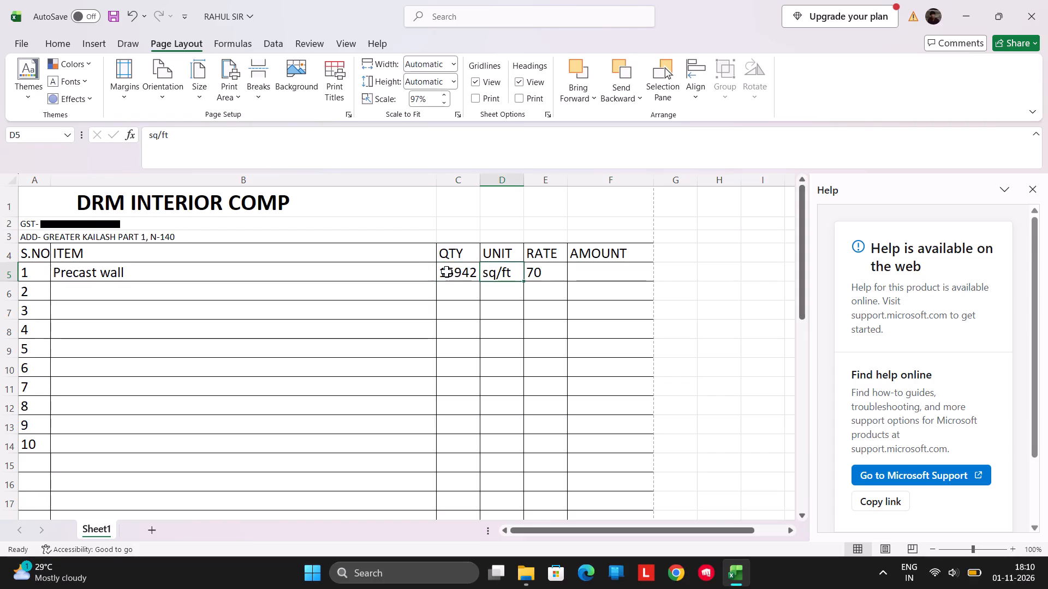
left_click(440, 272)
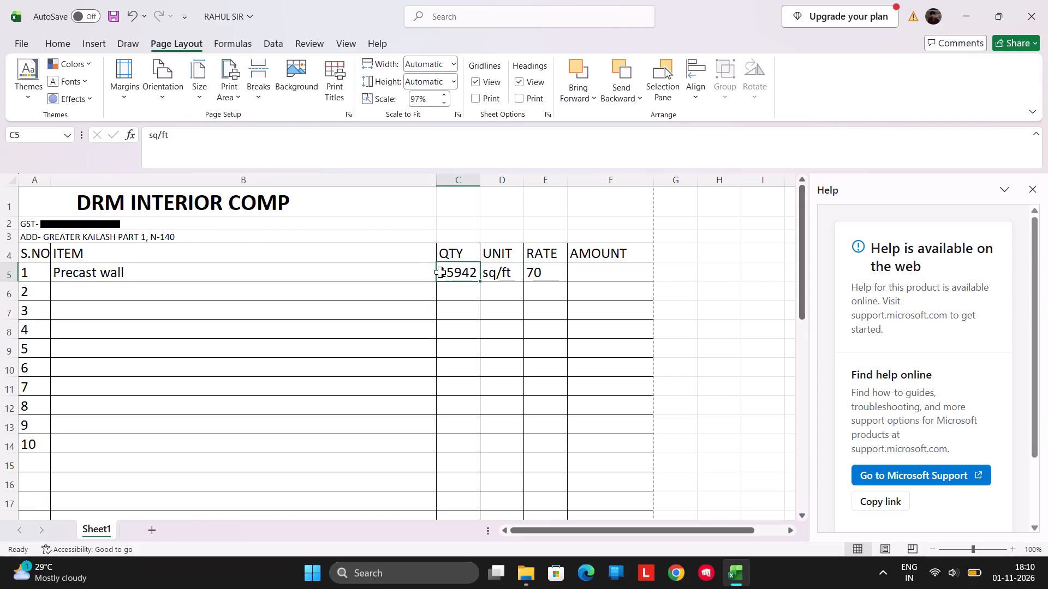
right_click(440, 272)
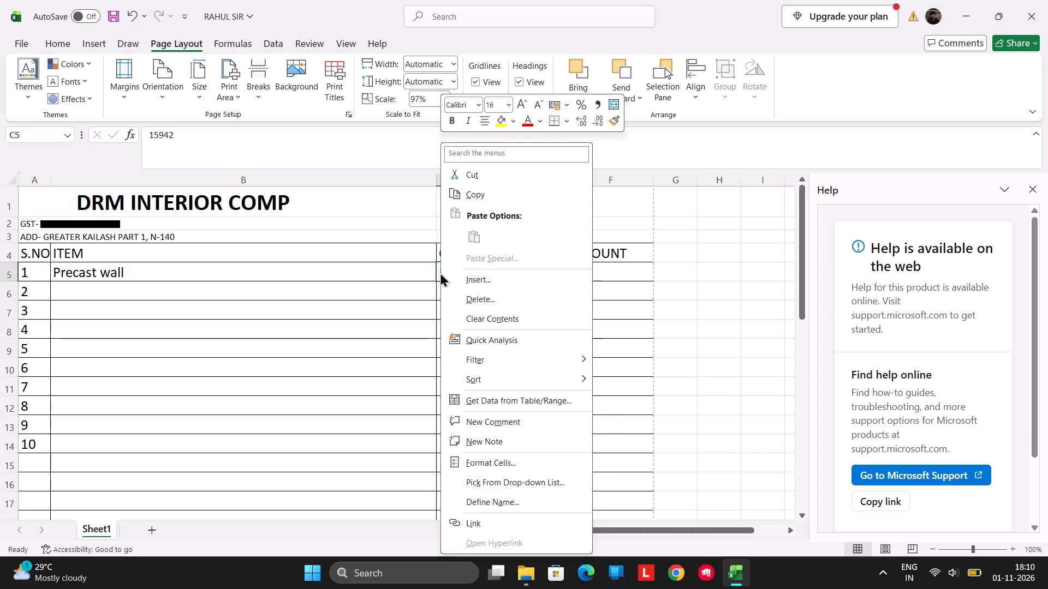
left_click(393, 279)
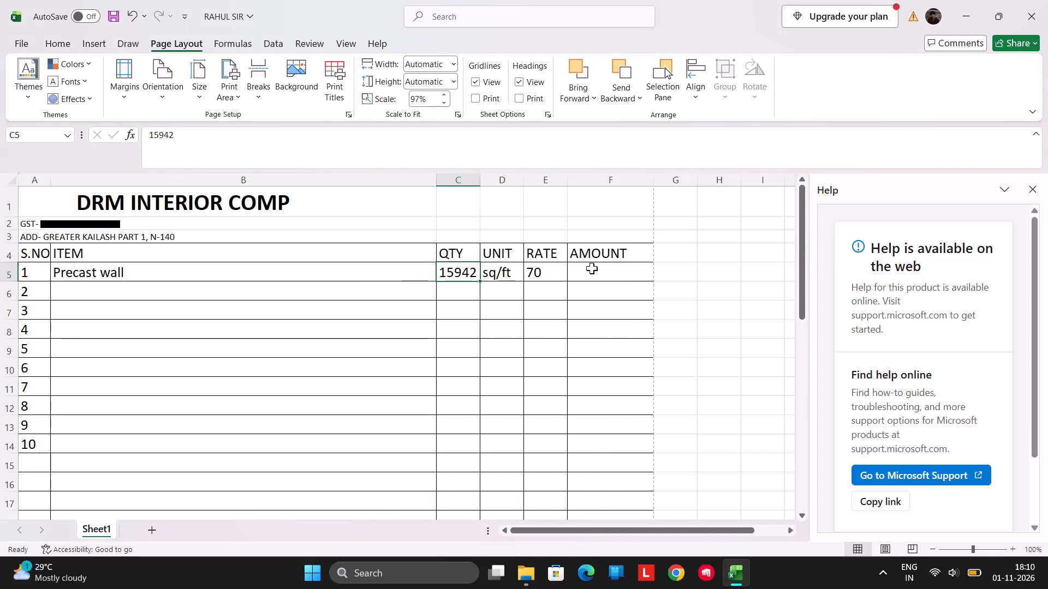
Enter 11,15,940 -/ as the amount for the Precast wall item in cell F5.
left_click(593, 268)
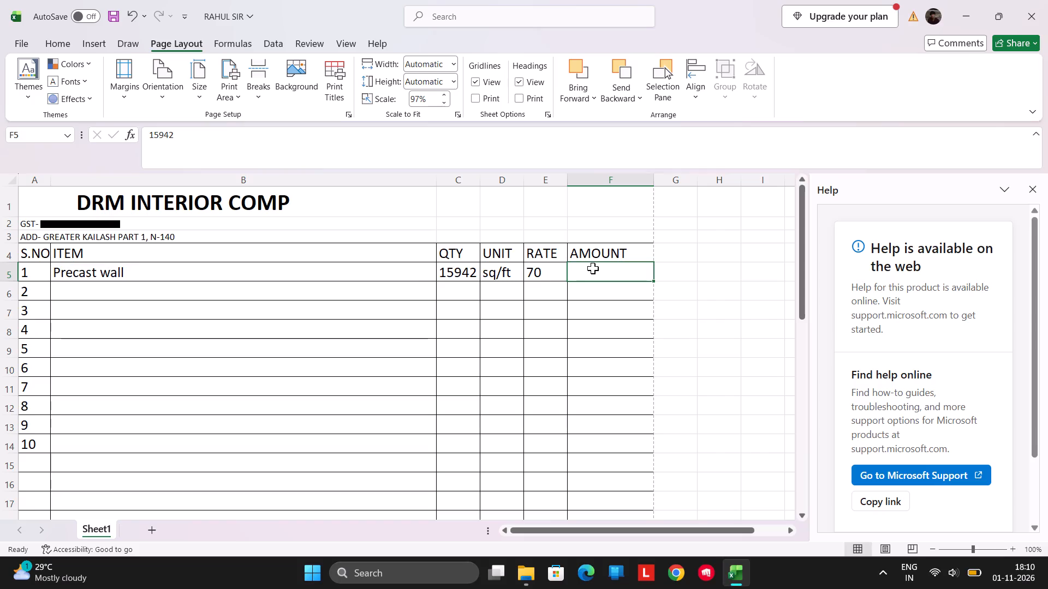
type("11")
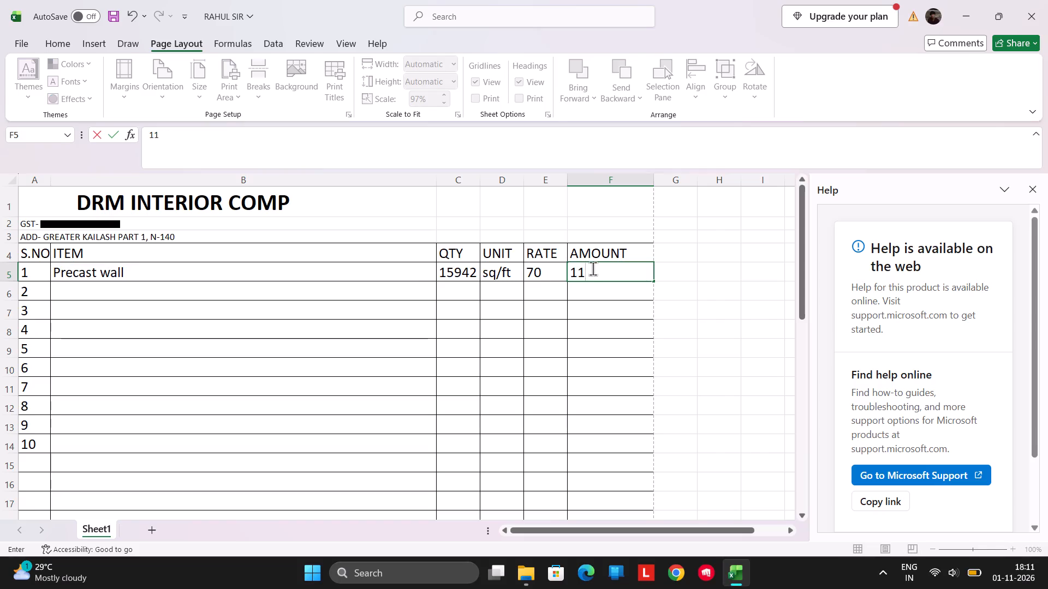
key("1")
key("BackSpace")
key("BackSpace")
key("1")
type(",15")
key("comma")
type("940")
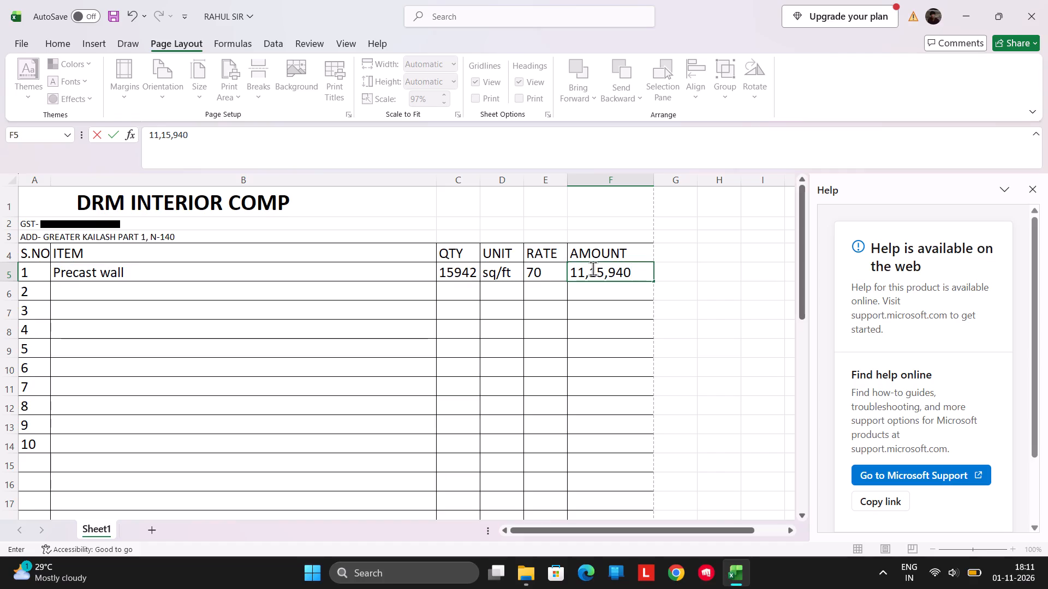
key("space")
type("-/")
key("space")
Enter Jcb working as the item for serial number 2 in cell B6.
left_click(133, 292)
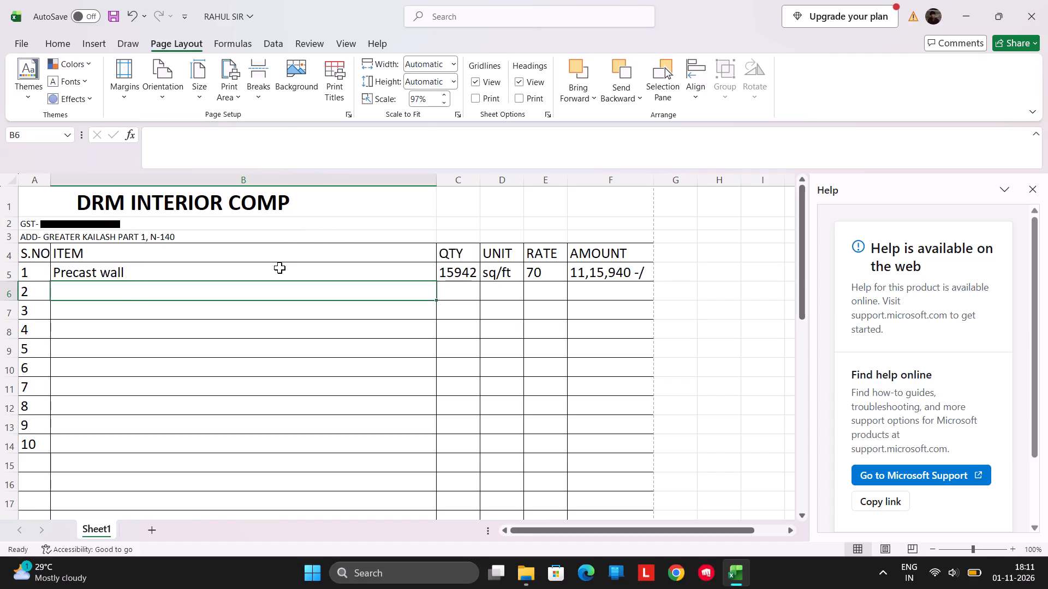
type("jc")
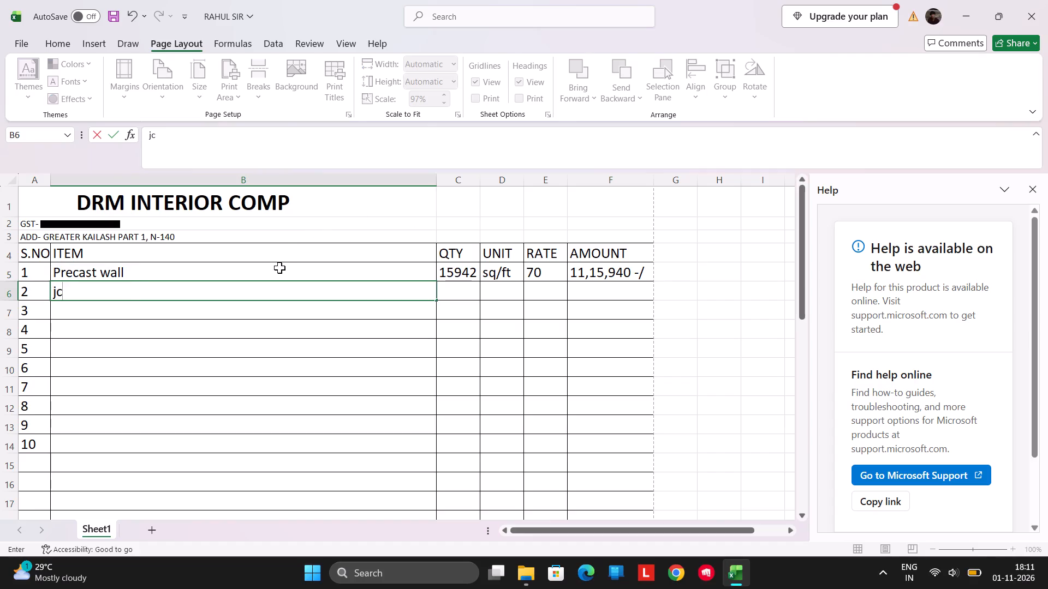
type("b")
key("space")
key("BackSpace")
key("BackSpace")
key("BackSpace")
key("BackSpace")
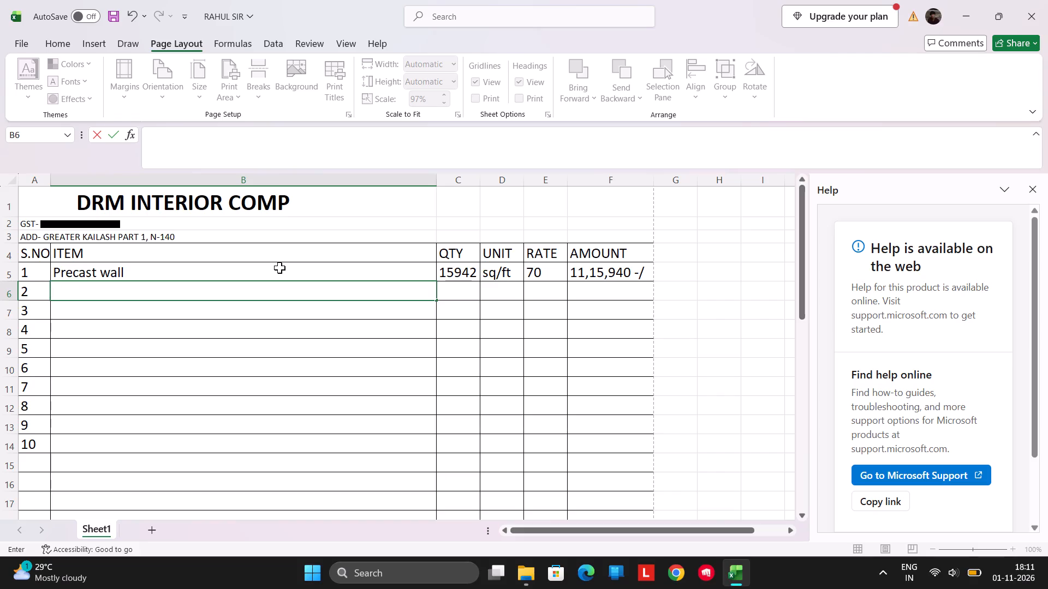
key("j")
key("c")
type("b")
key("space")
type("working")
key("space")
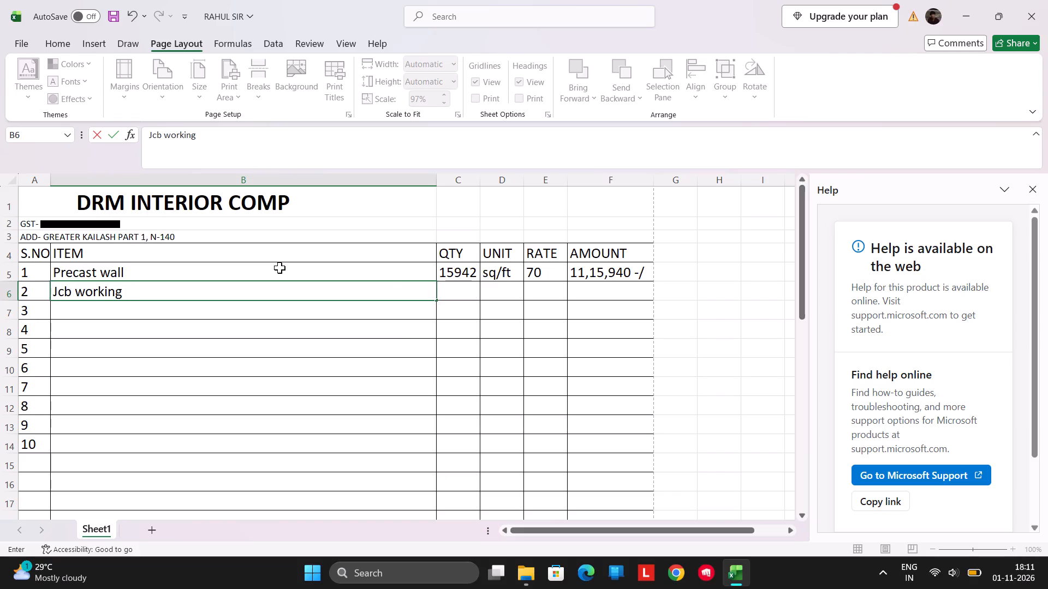
Fill in the Jcb working row with quantity 27, unit hour and rate 1200.
left_click(452, 297)
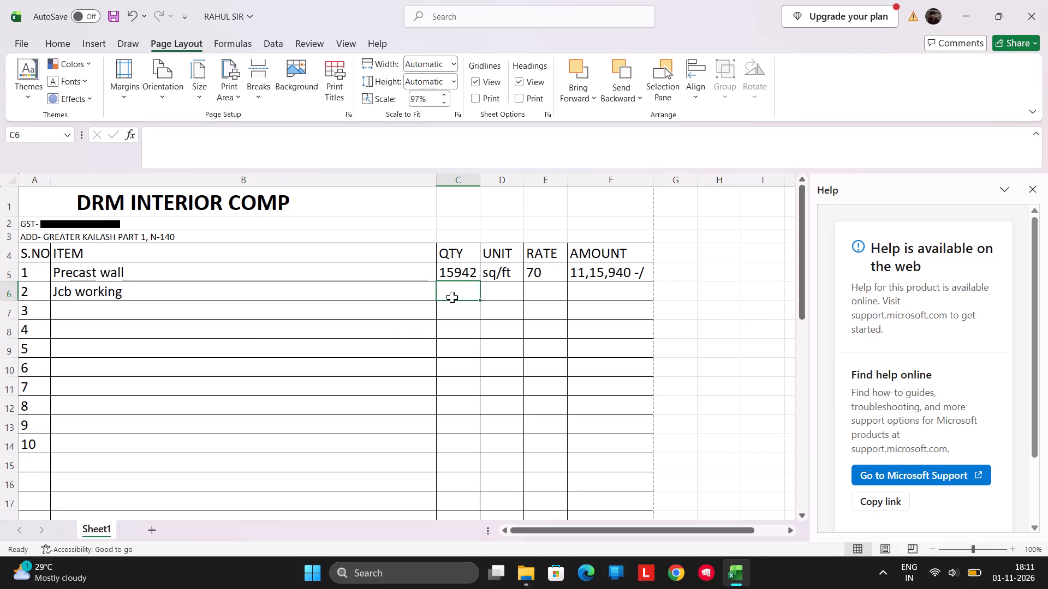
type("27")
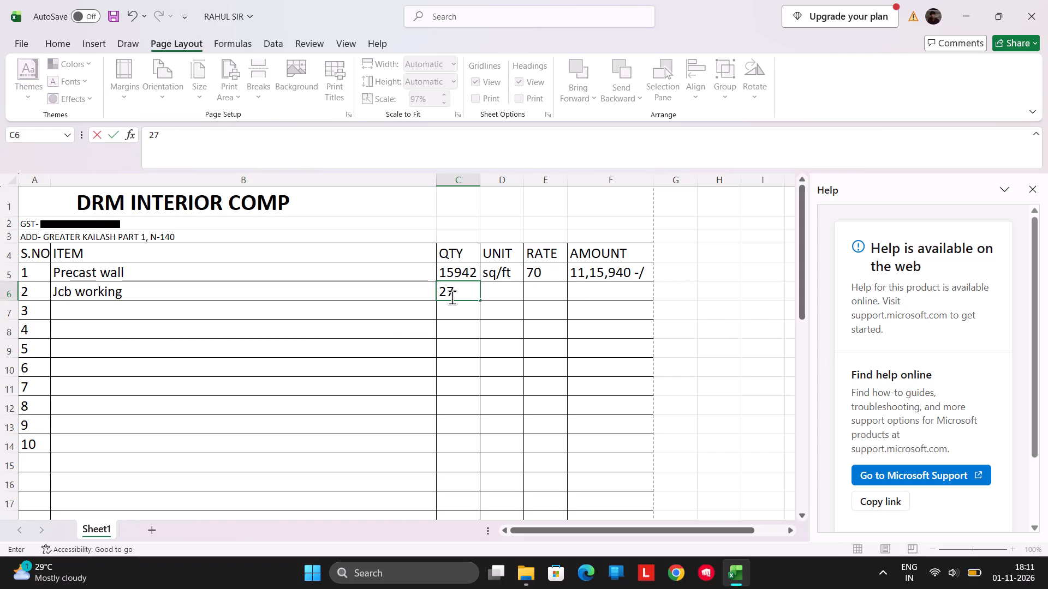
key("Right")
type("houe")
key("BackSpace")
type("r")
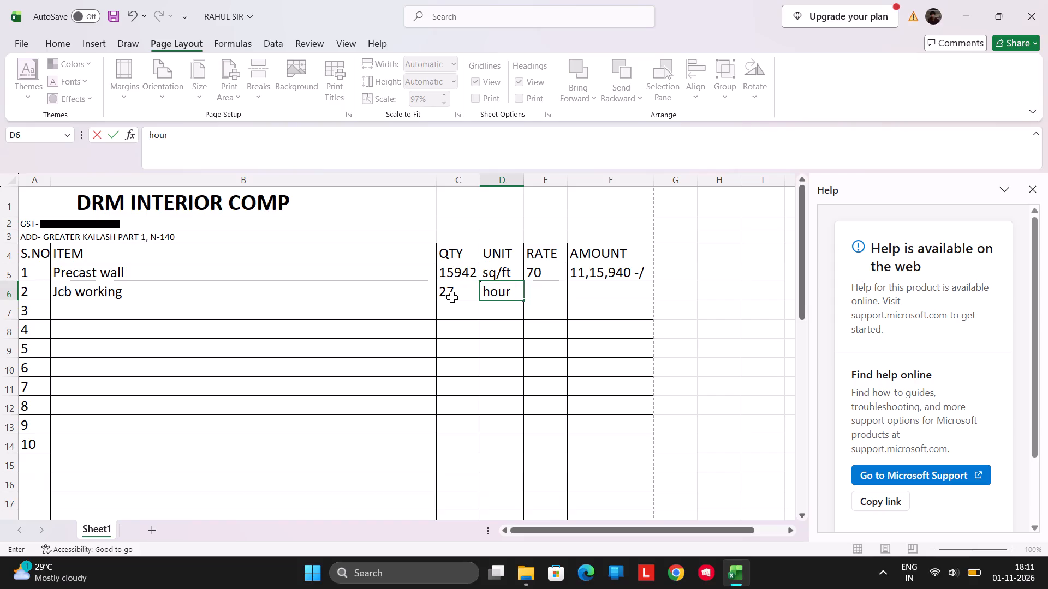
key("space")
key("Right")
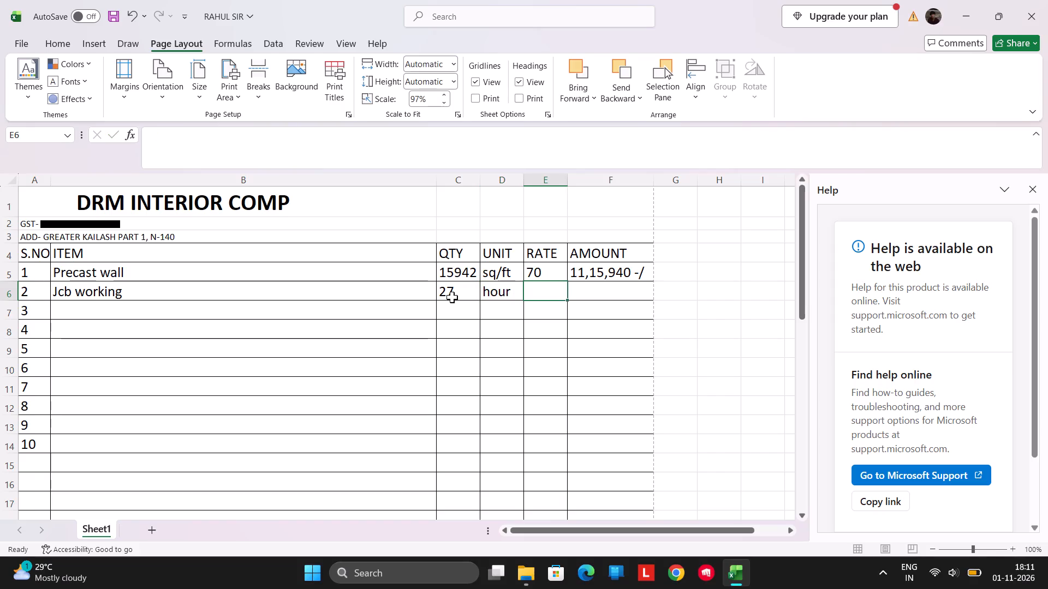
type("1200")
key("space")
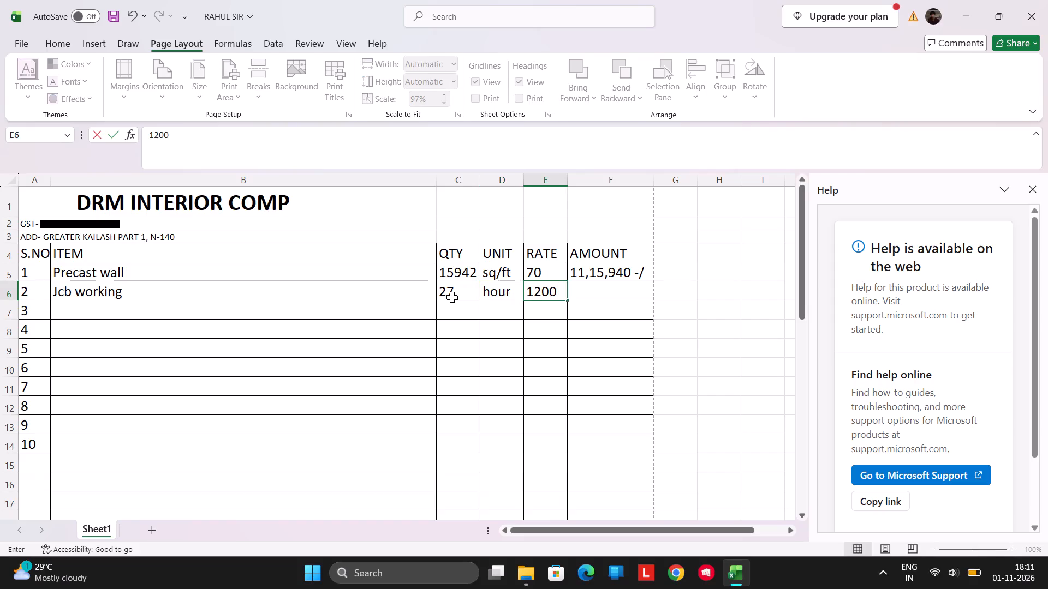
Enter 32,400-/ as the amount for the Jcb working item in cell F6.
left_click(583, 286)
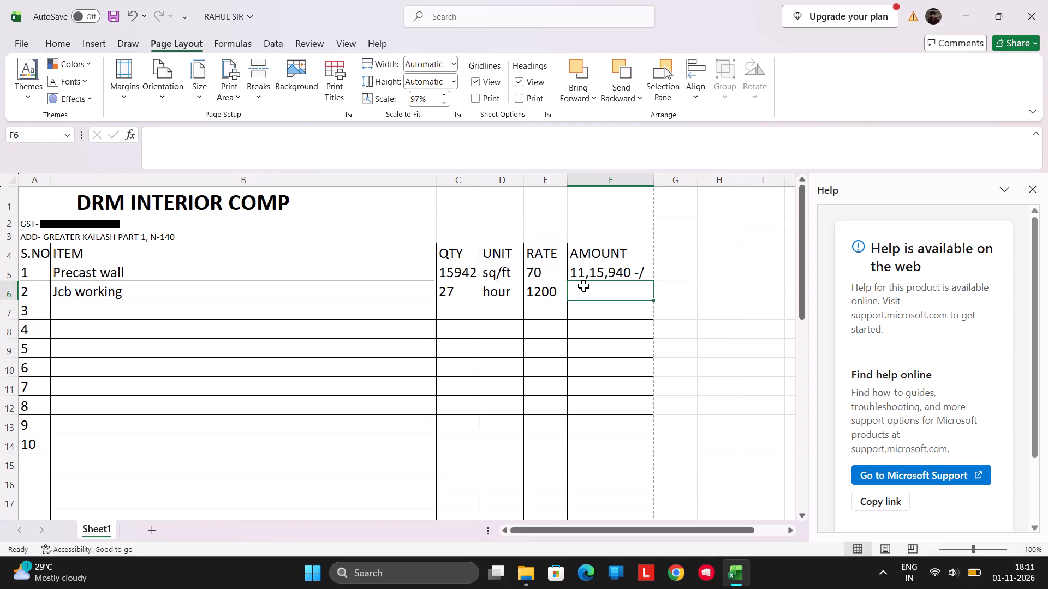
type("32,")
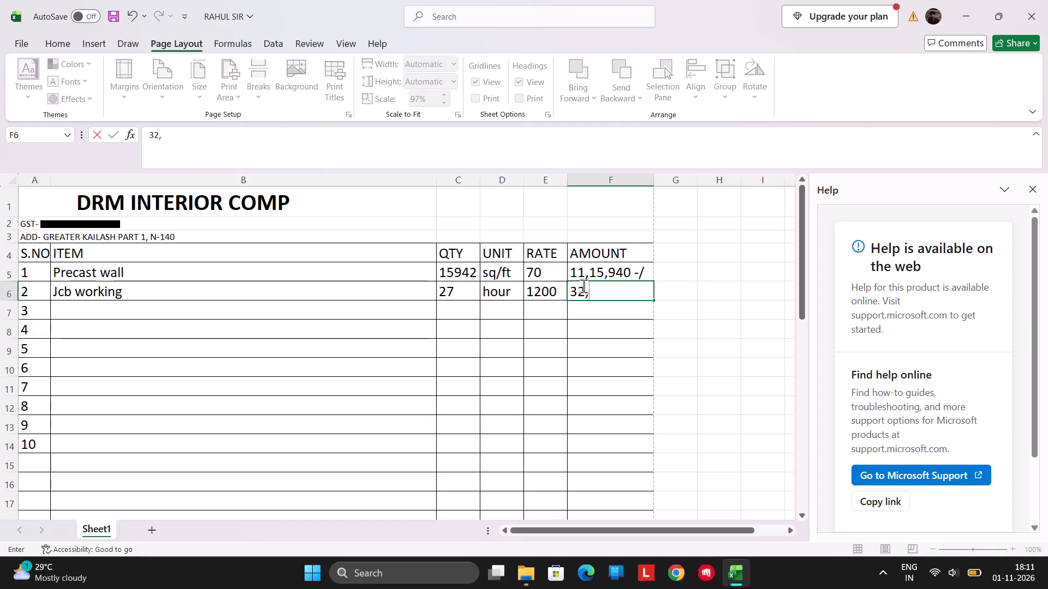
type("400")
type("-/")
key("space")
Enter Diesal, with a capital D, as the item for serial number 3 in cell B7.
left_click(166, 318)
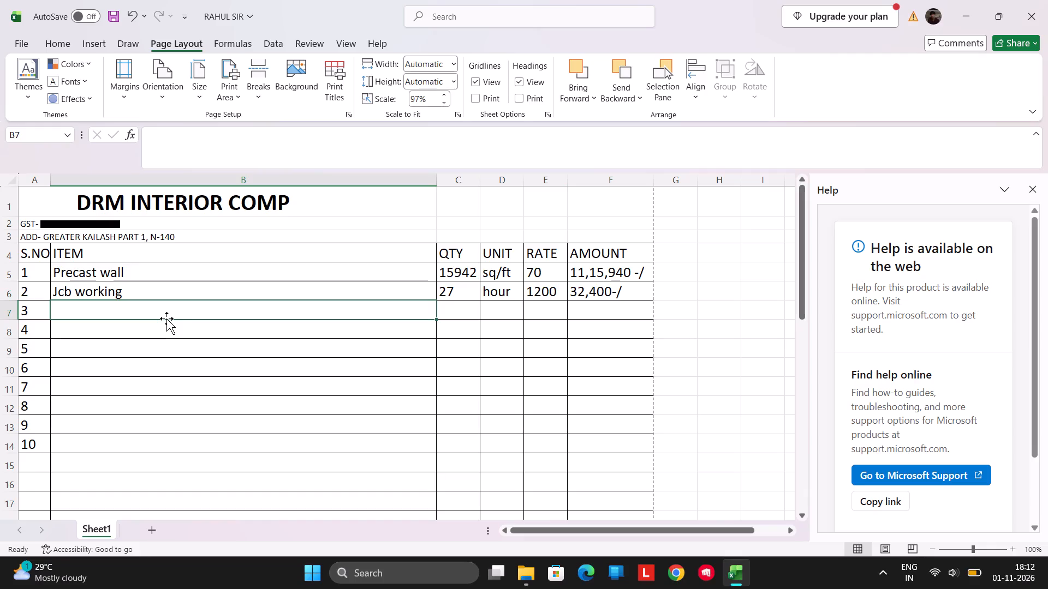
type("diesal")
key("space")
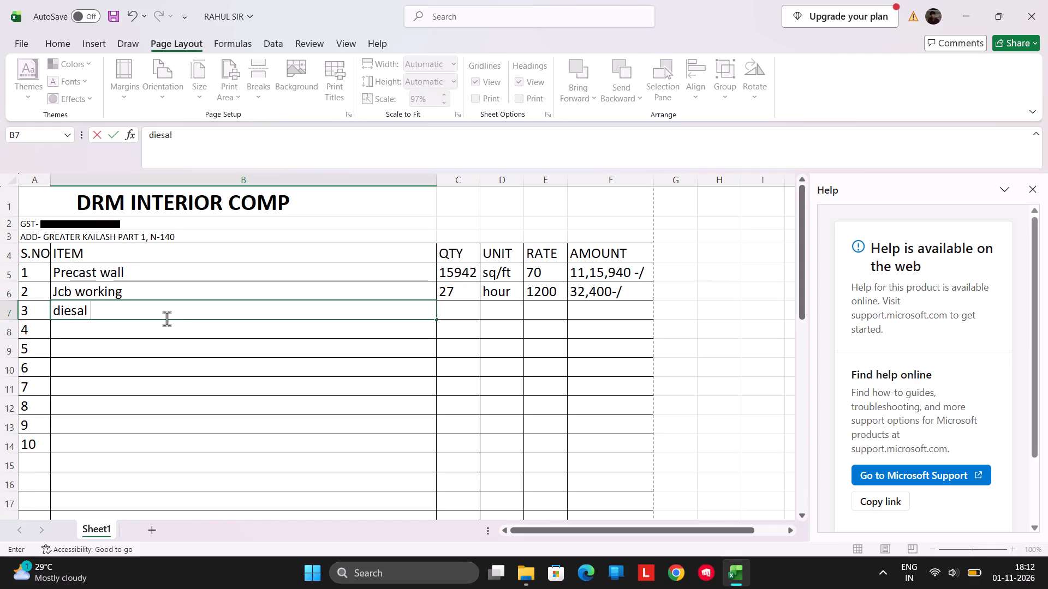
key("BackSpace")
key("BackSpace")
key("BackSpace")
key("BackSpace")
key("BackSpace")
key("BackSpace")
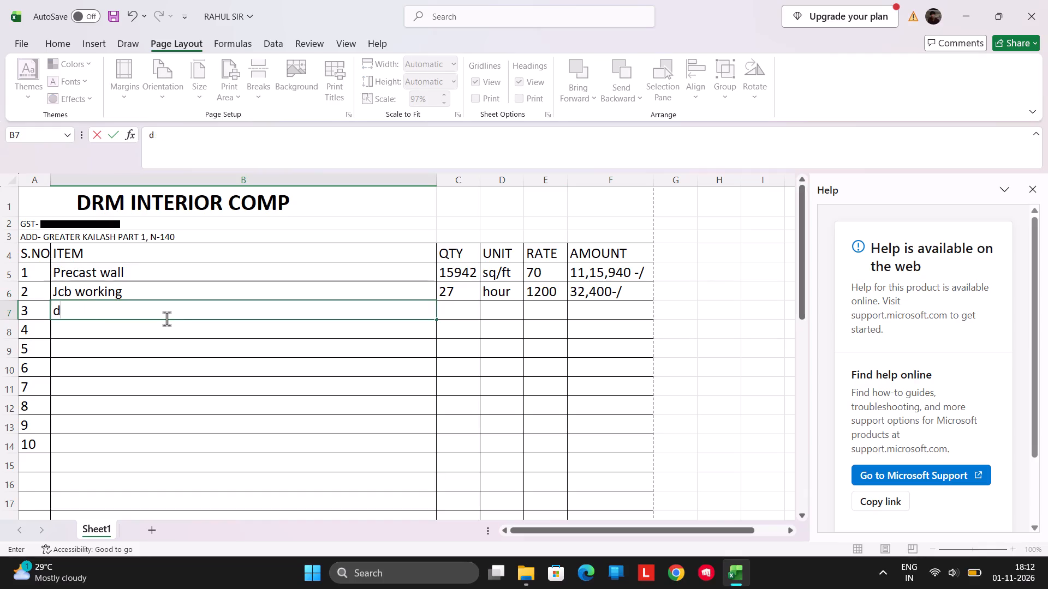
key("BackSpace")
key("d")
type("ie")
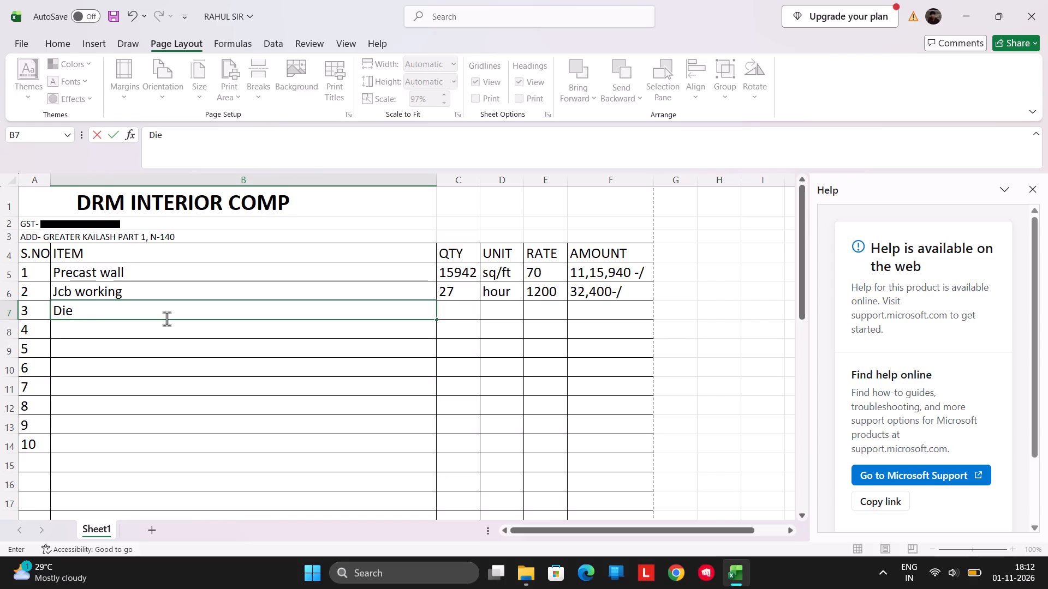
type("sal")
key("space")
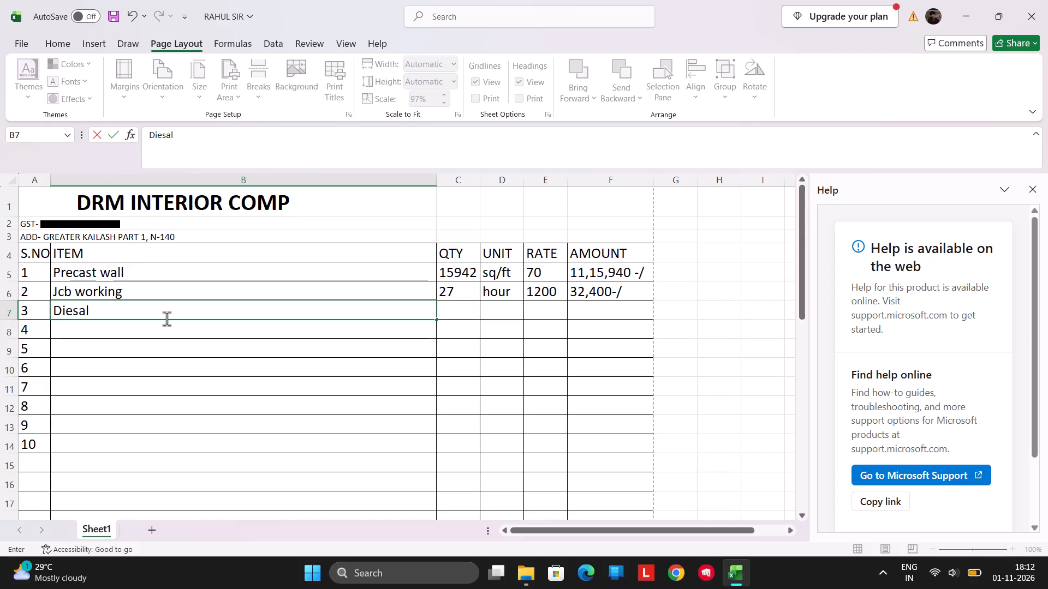
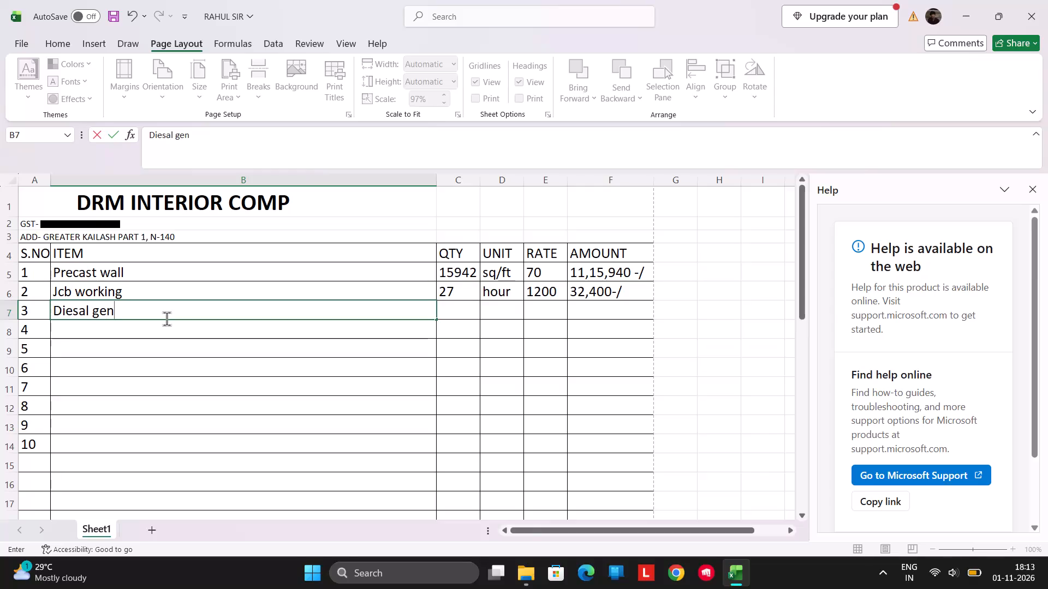
Complete the serial number 3 item in cell B7 so it reads Diesal genrater for all work used.
type("ratw")
key("BackSpace")
type("er")
key("space")
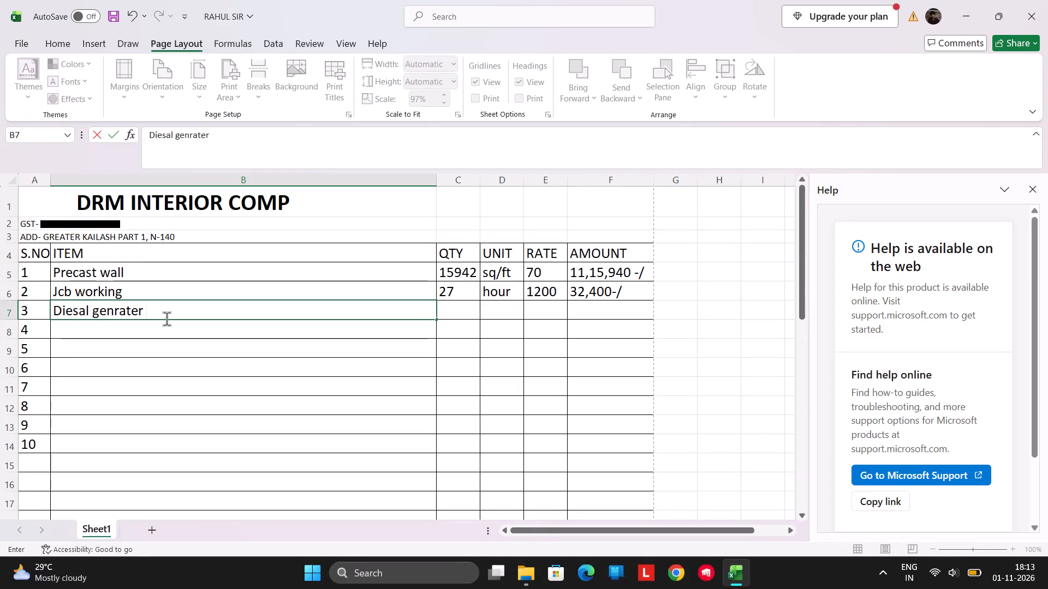
key("f")
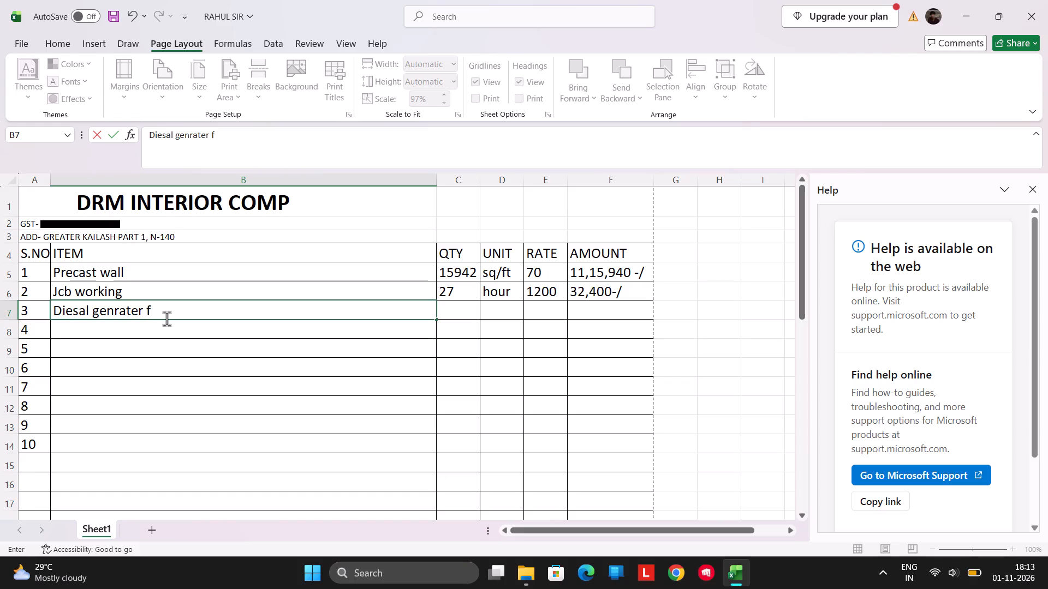
key("o")
type("r all")
type("wo")
key("BackSpace")
key("BackSpace")
key("space")
type("work used")
key("space")
key("Right")
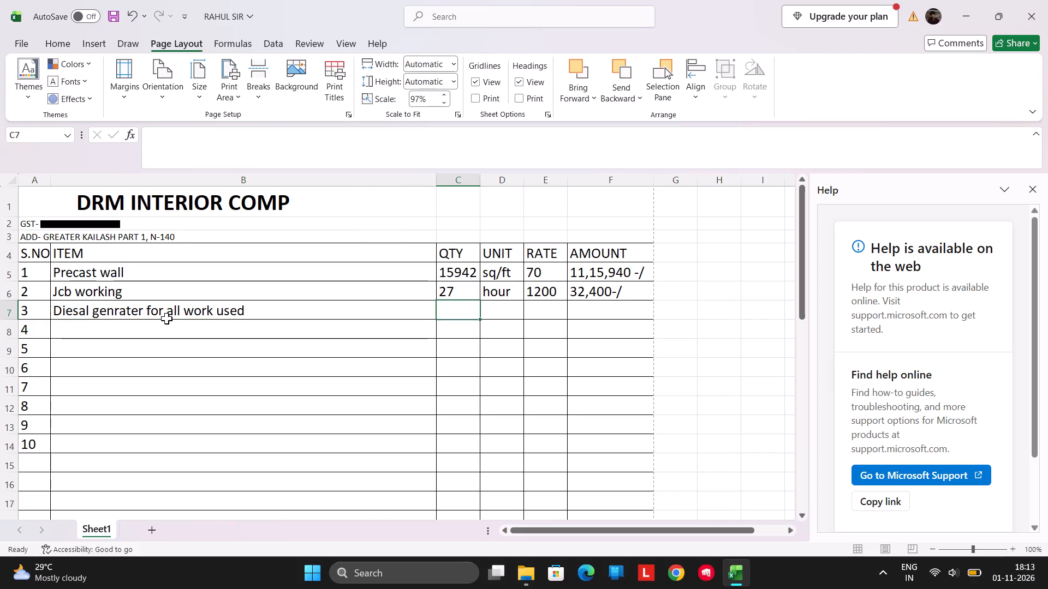
Fill in the diesel generator row with lum as the quantity and sum as the unit.
key("Right")
key("Right")
key("Right")
key("Left")
key("Left")
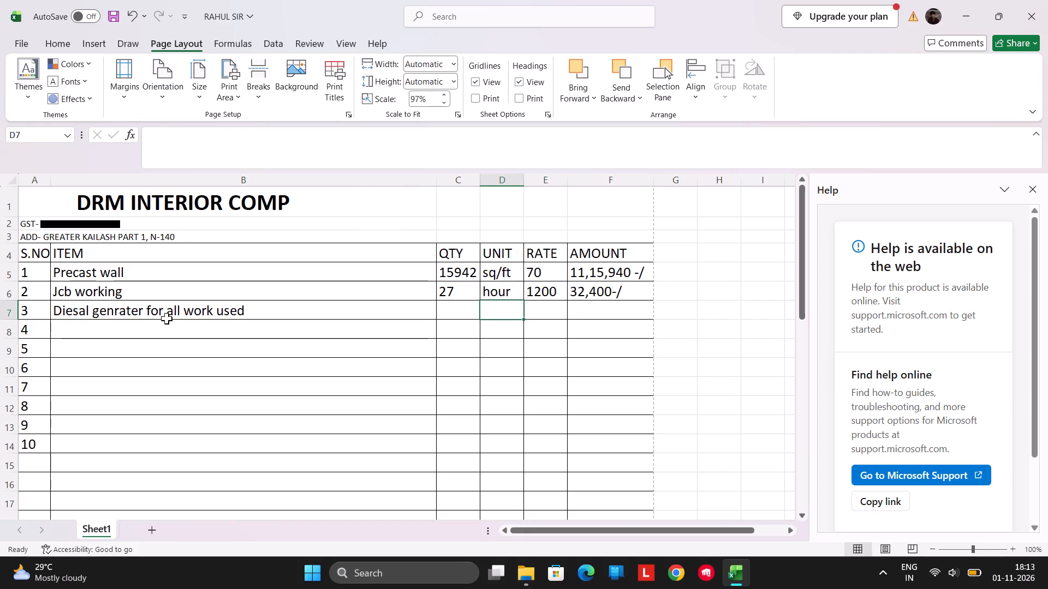
key("Left")
type("lum")
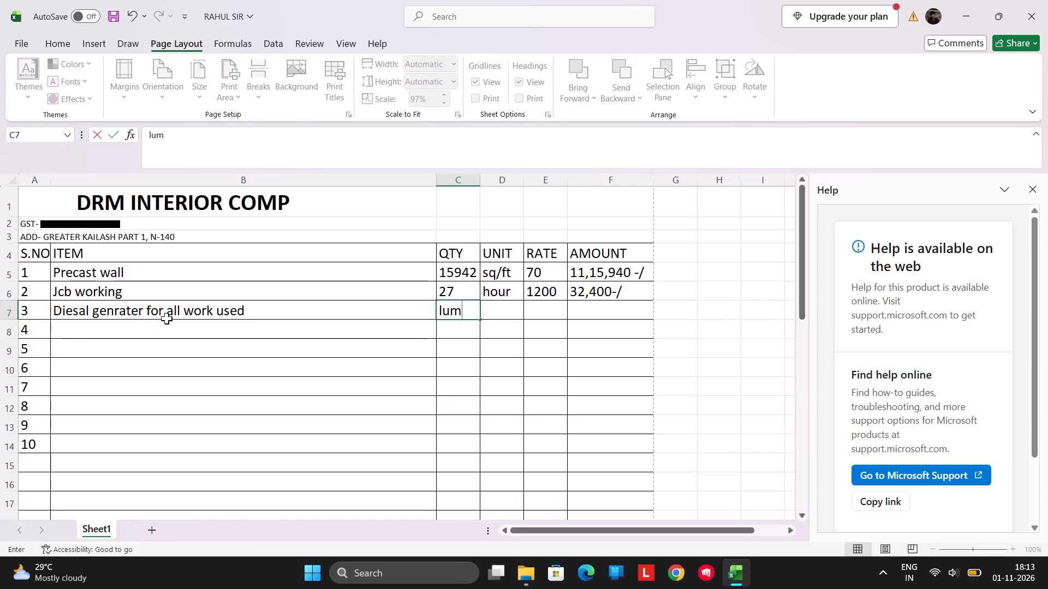
key("Right")
type("sum")
key("Right")
Enter 29,650 /- as the amount for the diesel generator item in cell F7.
key("Right")
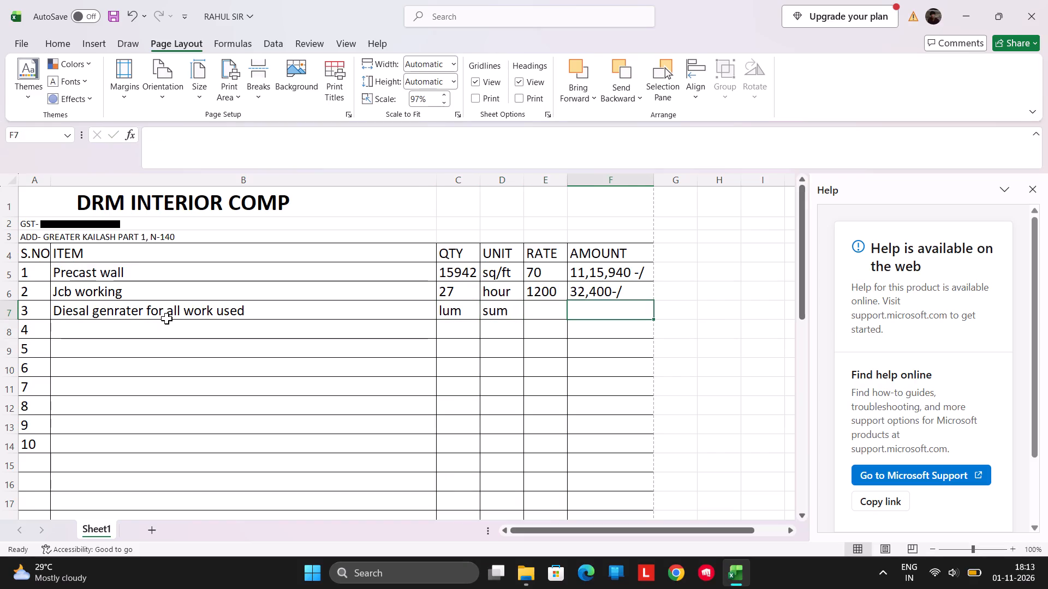
type("29")
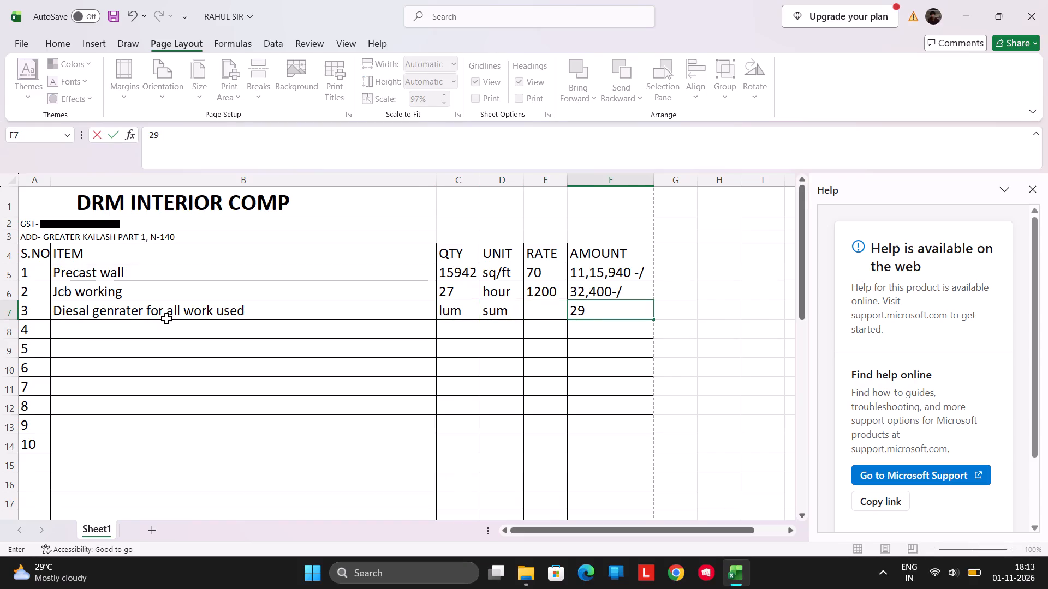
type("650")
key("BackSpace")
key("BackSpace")
key("BackSpace")
type(",650")
key("space")
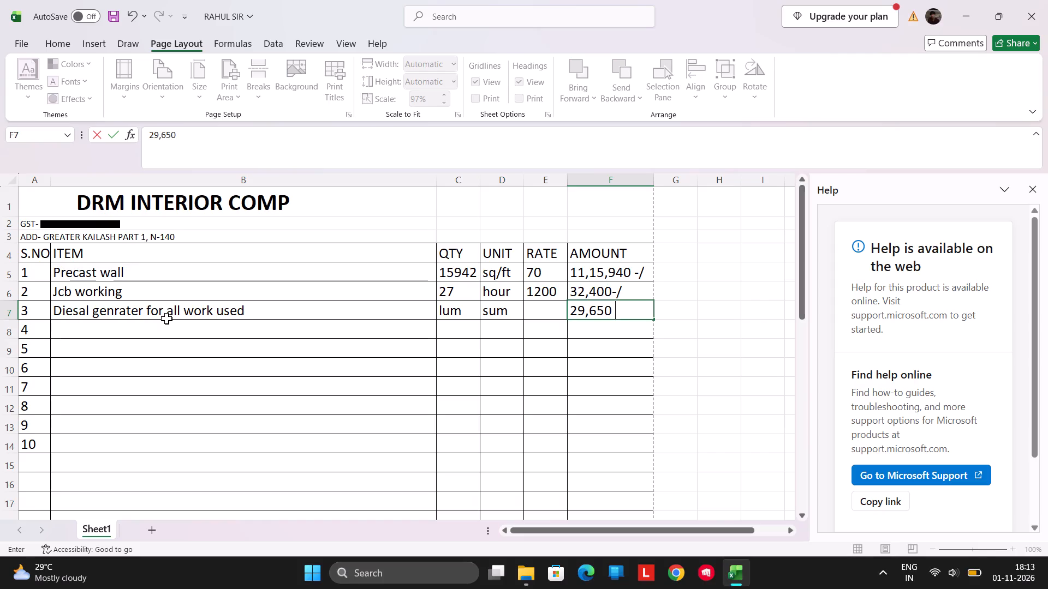
type("/-")
key("space")
key("Down")
Enter diesal lavling for tractor as the item for serial number 4 in cell B8.
key("Left")
key("Left")
key("Left")
key("Left")
key("Left")
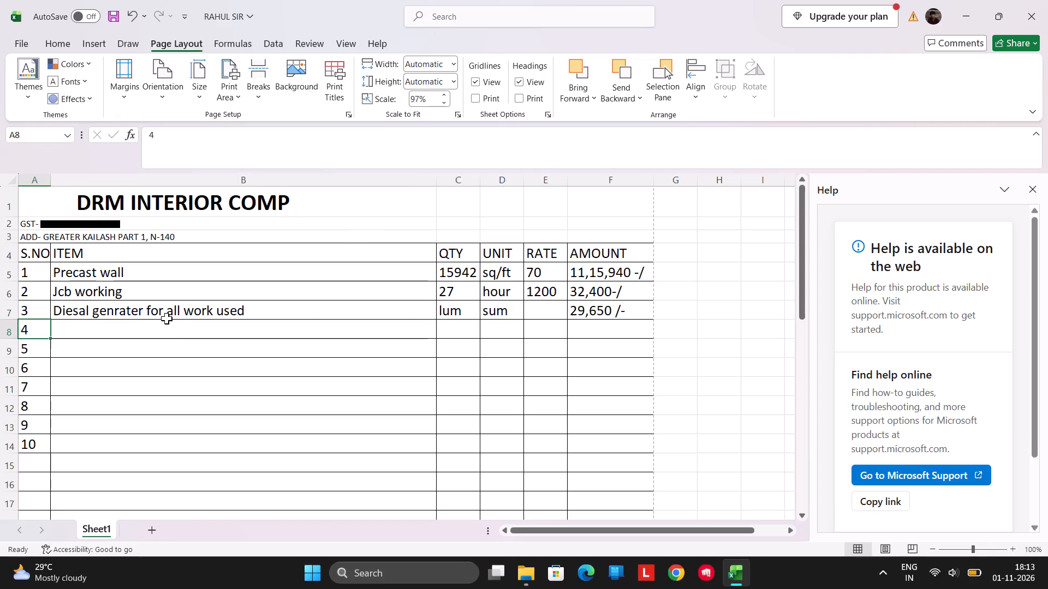
key("Right")
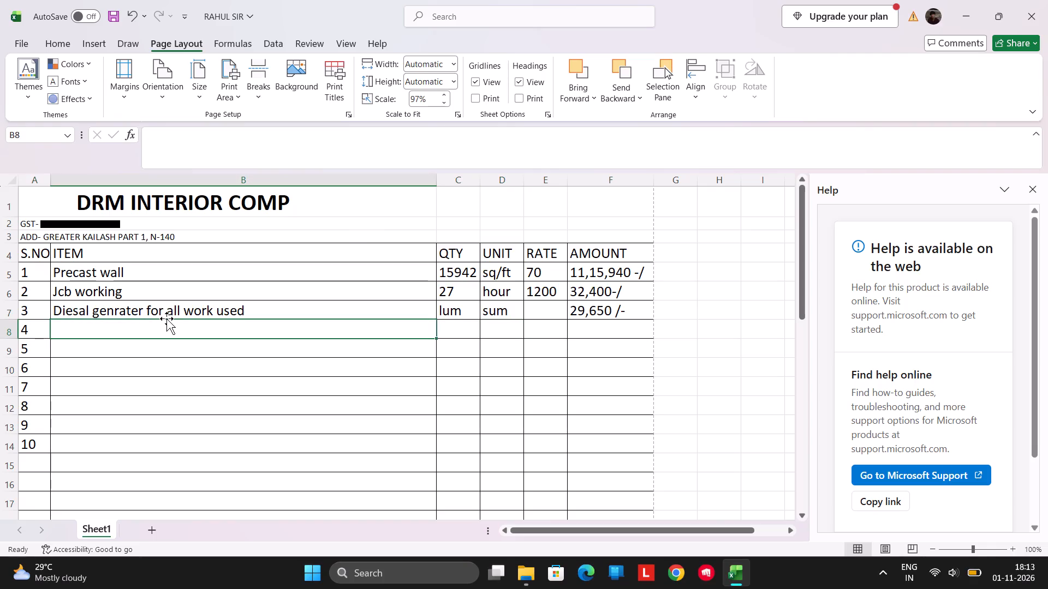
type("die")
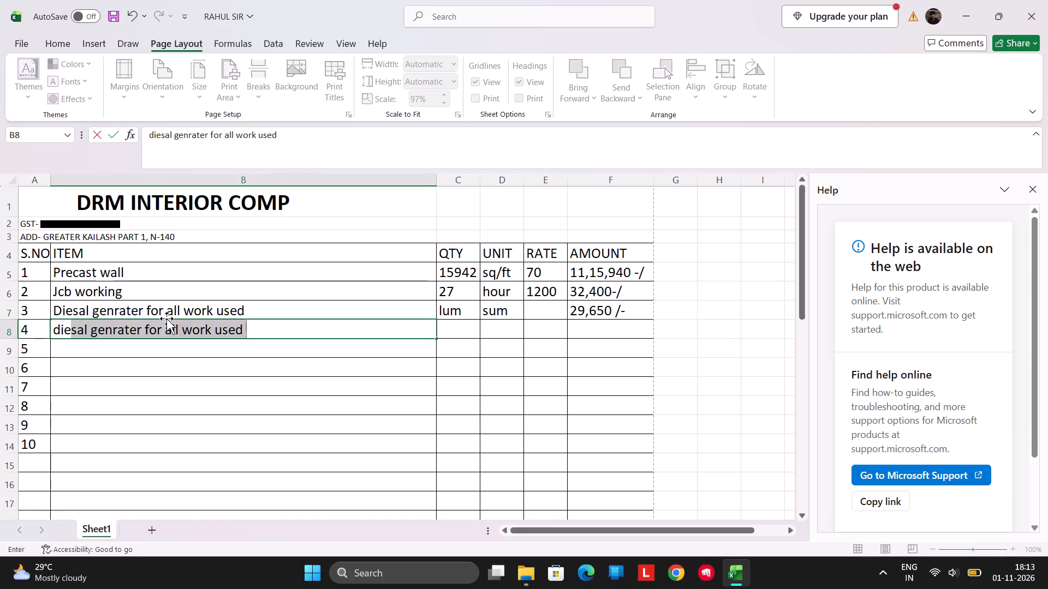
type("sal lavling")
key("space")
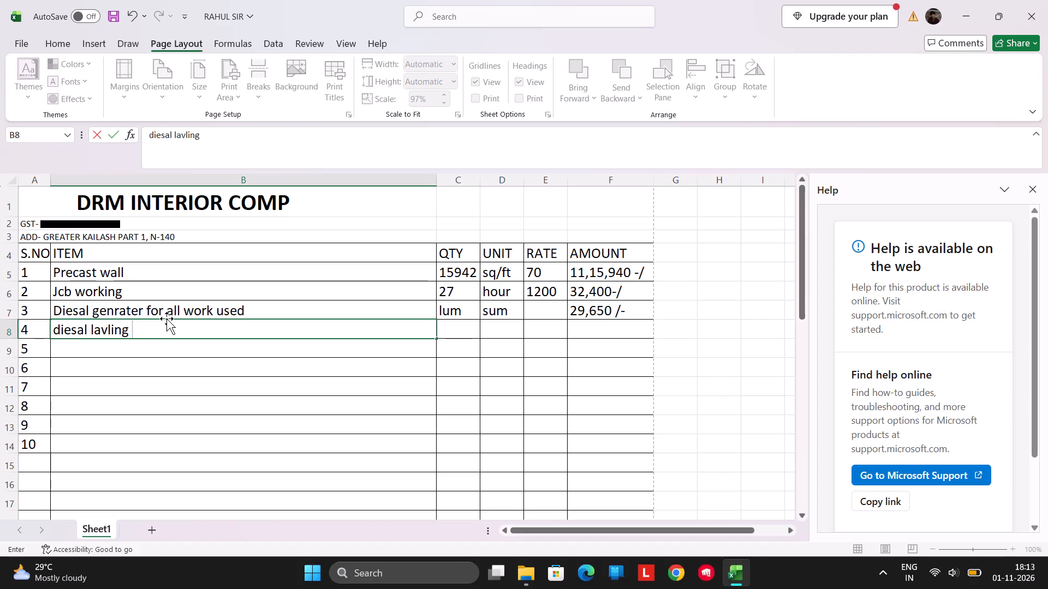
type("fo")
key("space")
key("BackSpace")
key("BackSpace")
key("BackSpace")
type("fir")
key("space")
key("BackSpace")
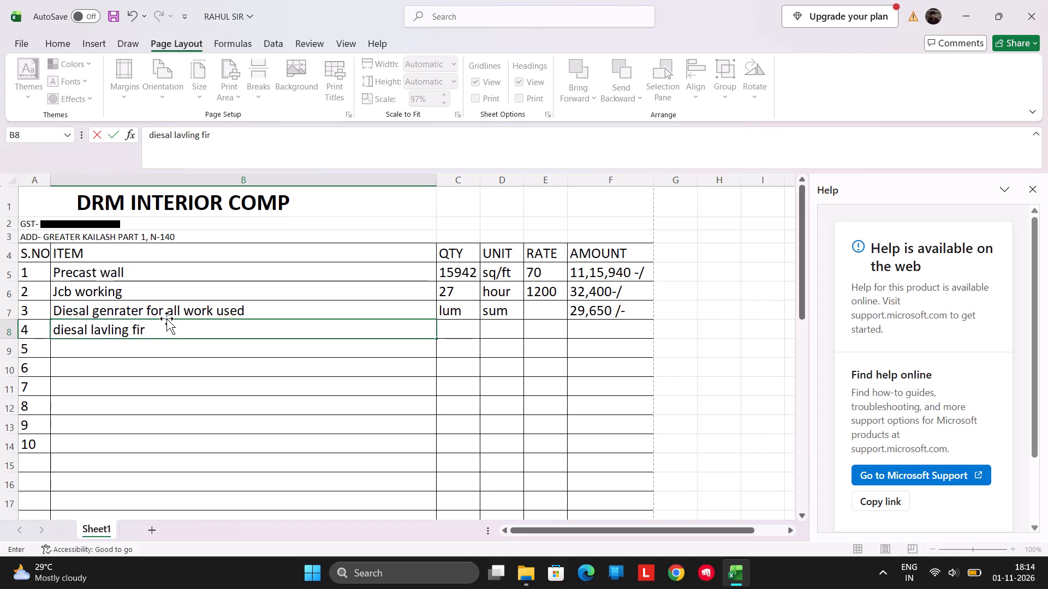
key("BackSpace")
key("BackSpace")
key("o")
type("r yr")
key("BackSpace")
key("BackSpace")
type("tractor")
key("space")
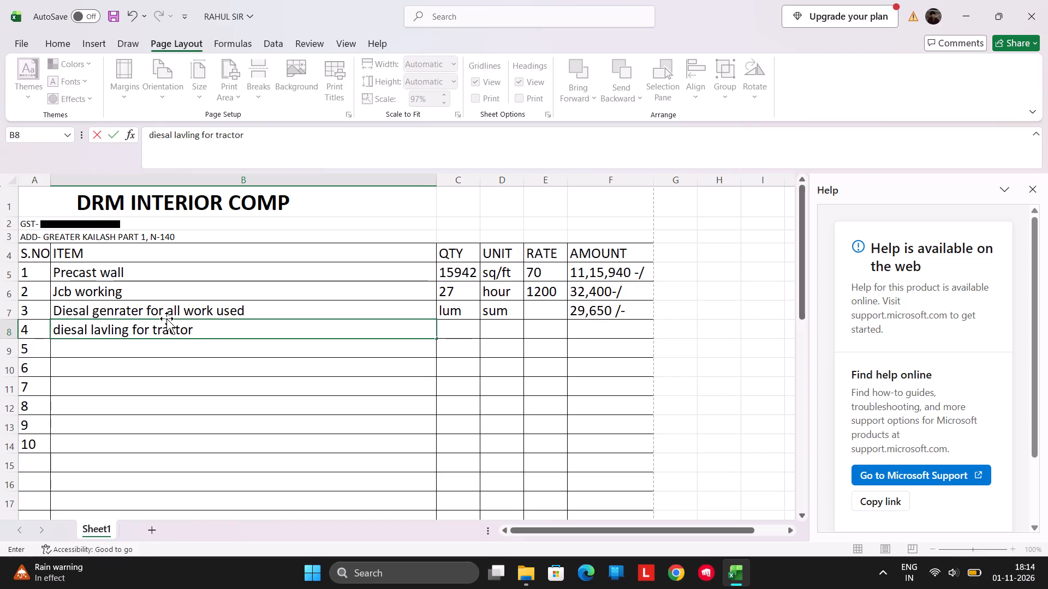
key("Right")
Enter 1,73,850 /- as the amount for the tractor item in cell F8.
key("Right")
key("Right")
key("Right")
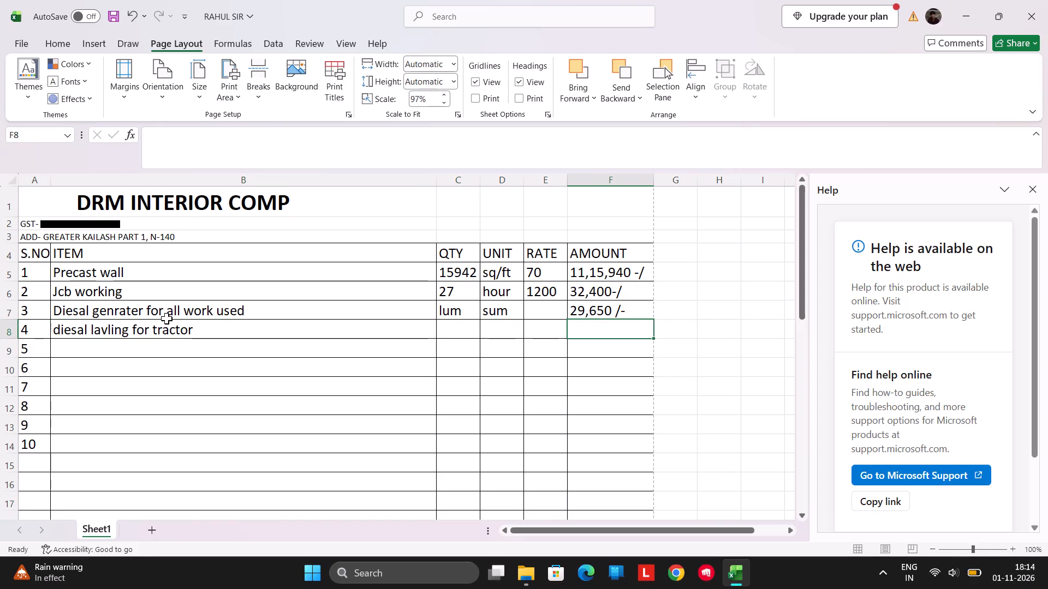
key("1")
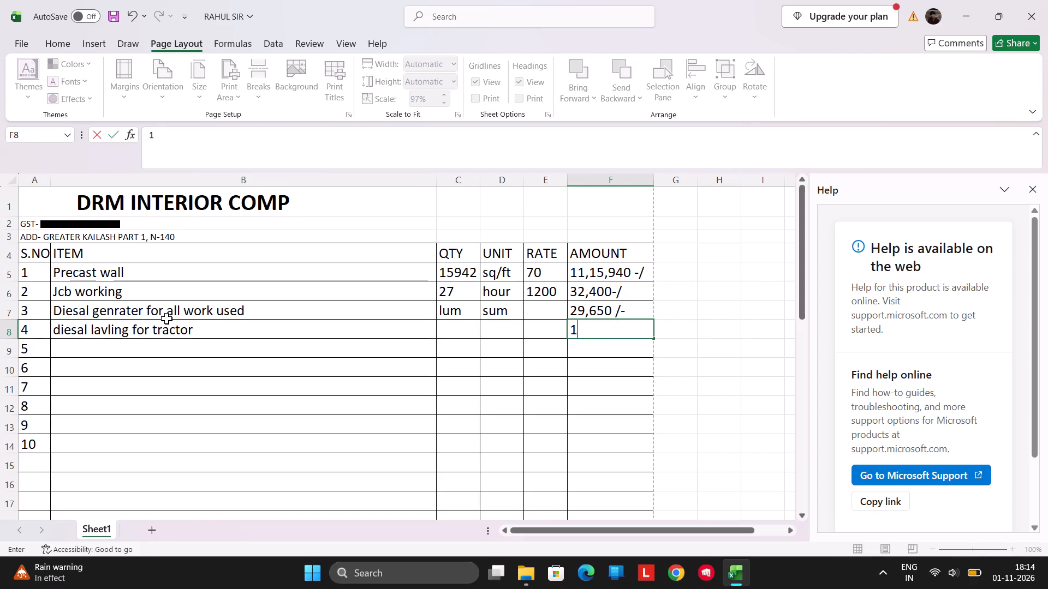
type("73")
type("85")
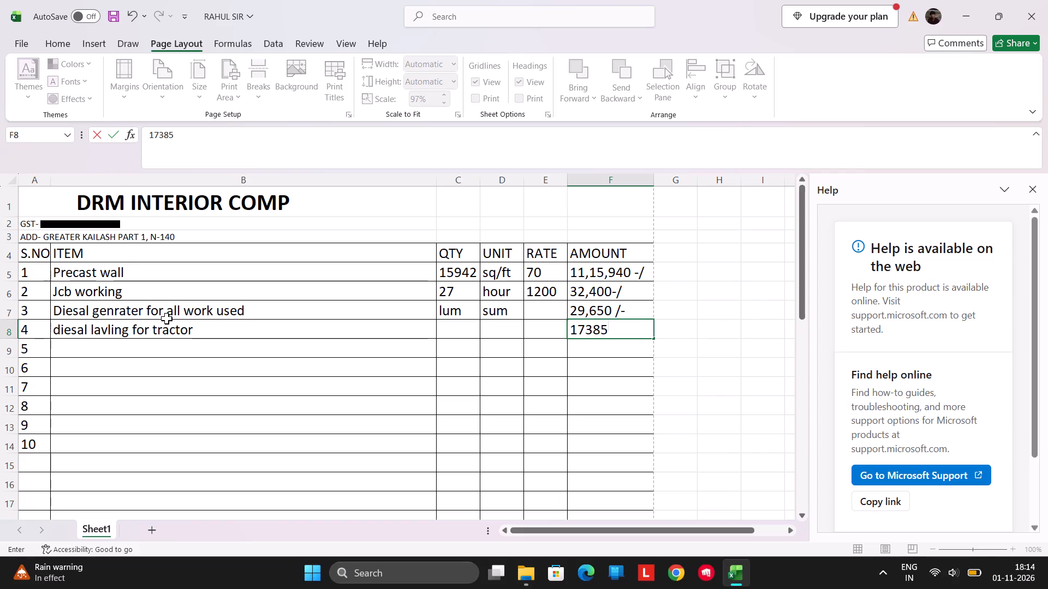
key("BackSpace")
key("BackSpace")
key("BackSpace")
key("BackSpace")
key("comma")
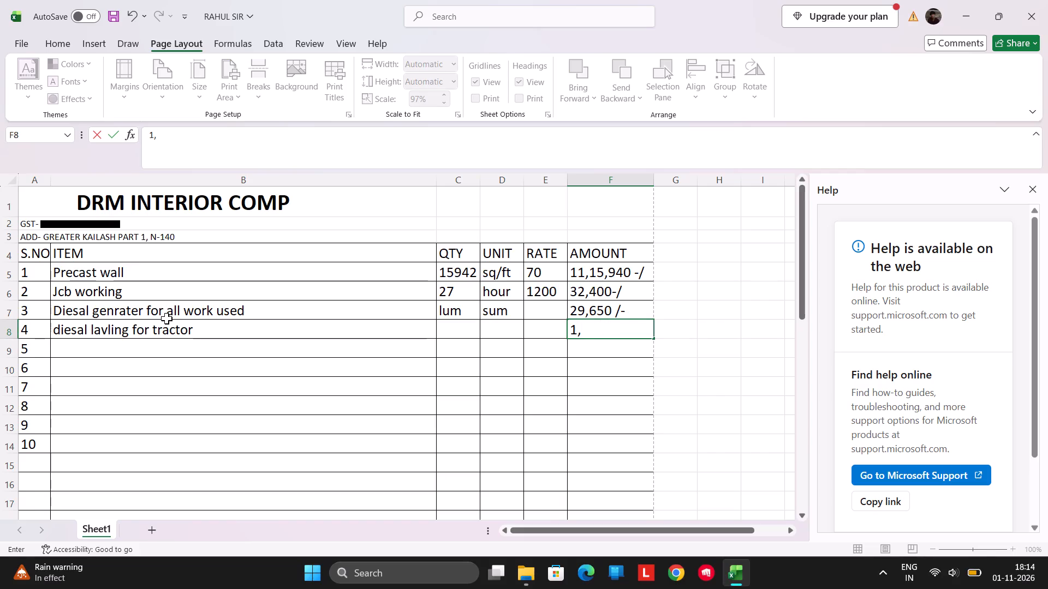
type("73")
key("comma")
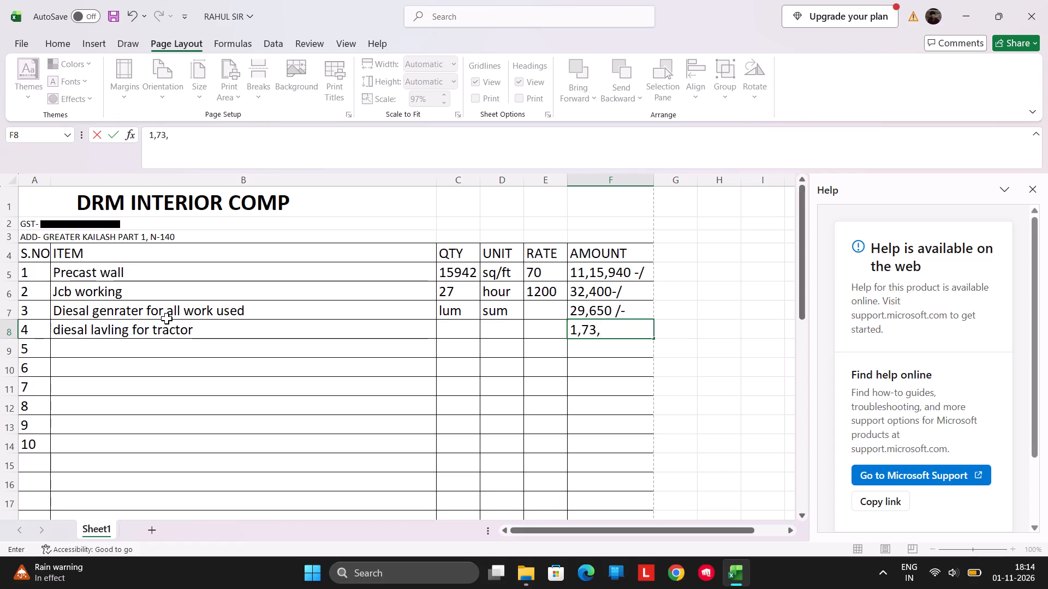
type("850 /=")
key("BackSpace")
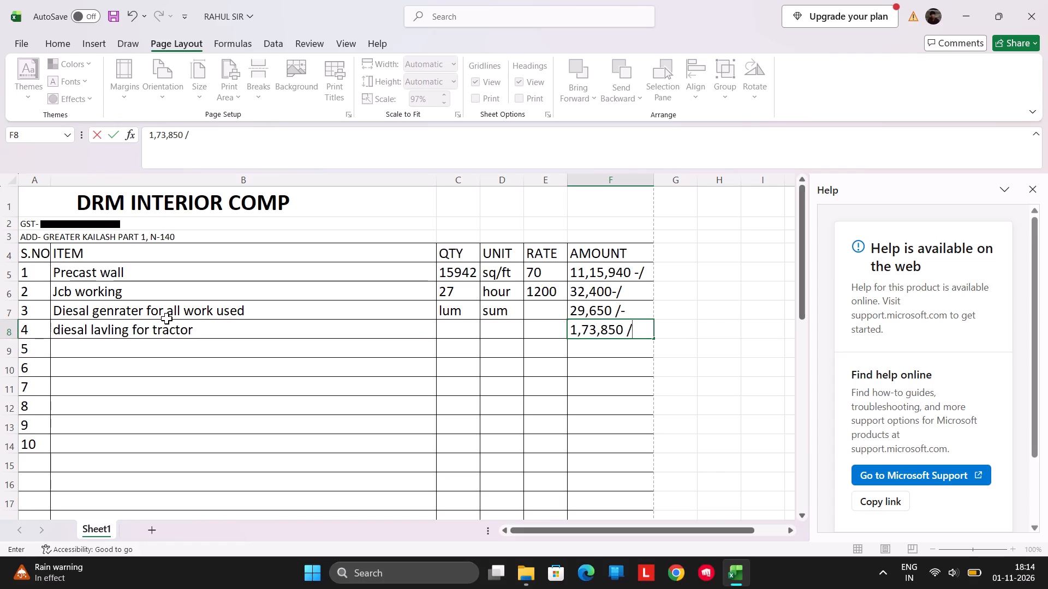
key("minus")
key("Up")
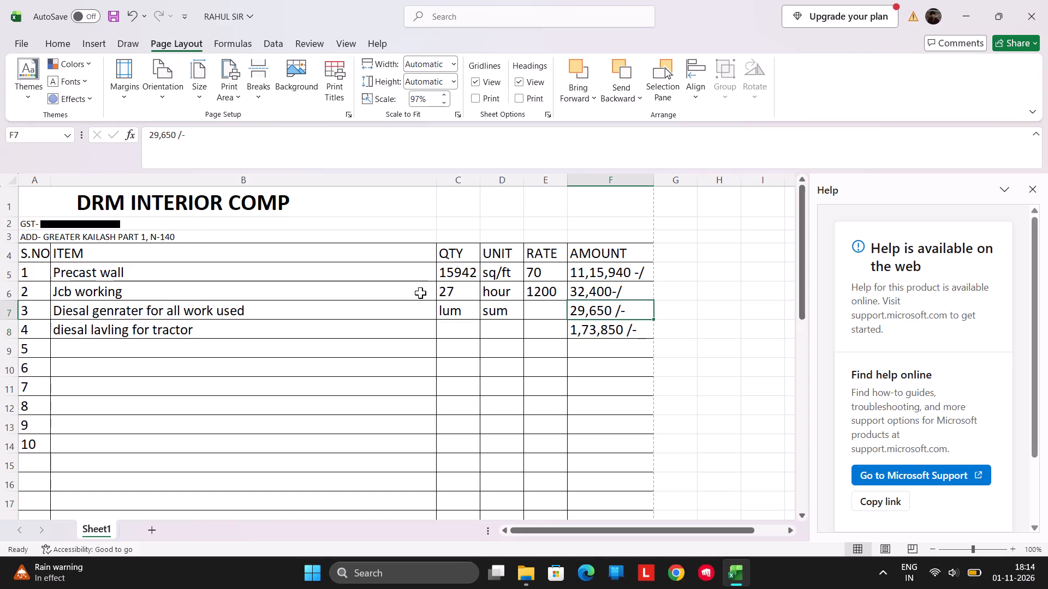
Correct the ending of the Jcb working amount in cell F6 so that it reads 32,400/-.
double_click(637, 286)
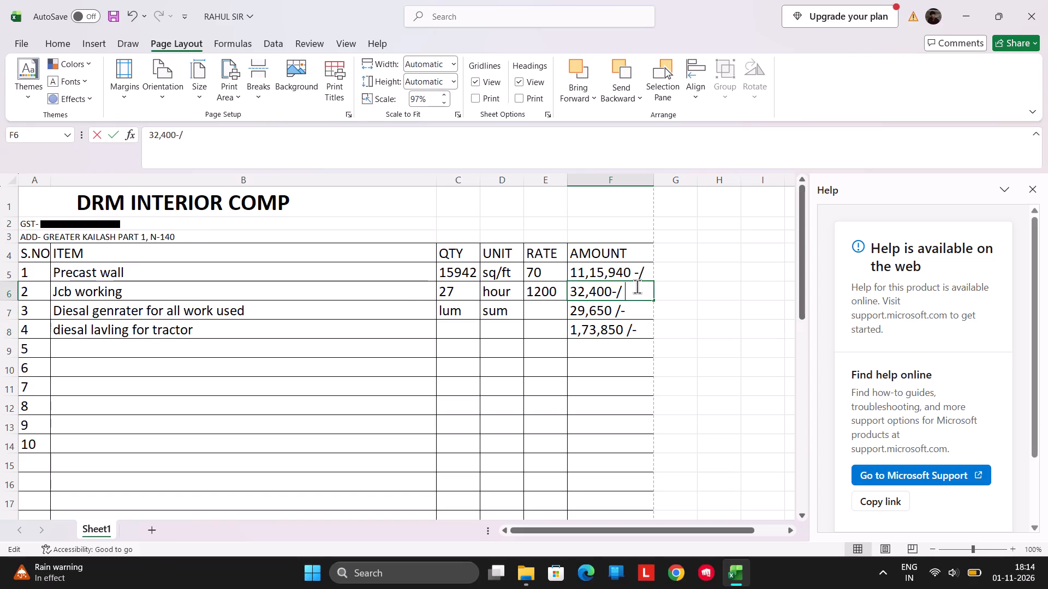
key("BackSpace")
key("BackSpace")
type("/-")
key("space")
key("BackSpace")
key("BackSpace")
key("BackSpace")
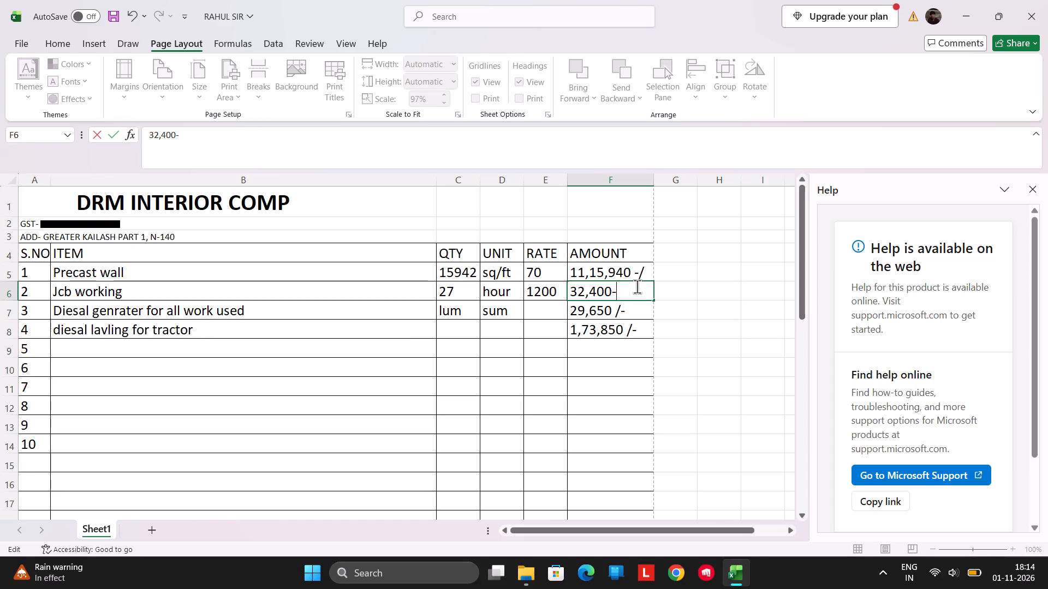
key("BackSpace")
type("/-")
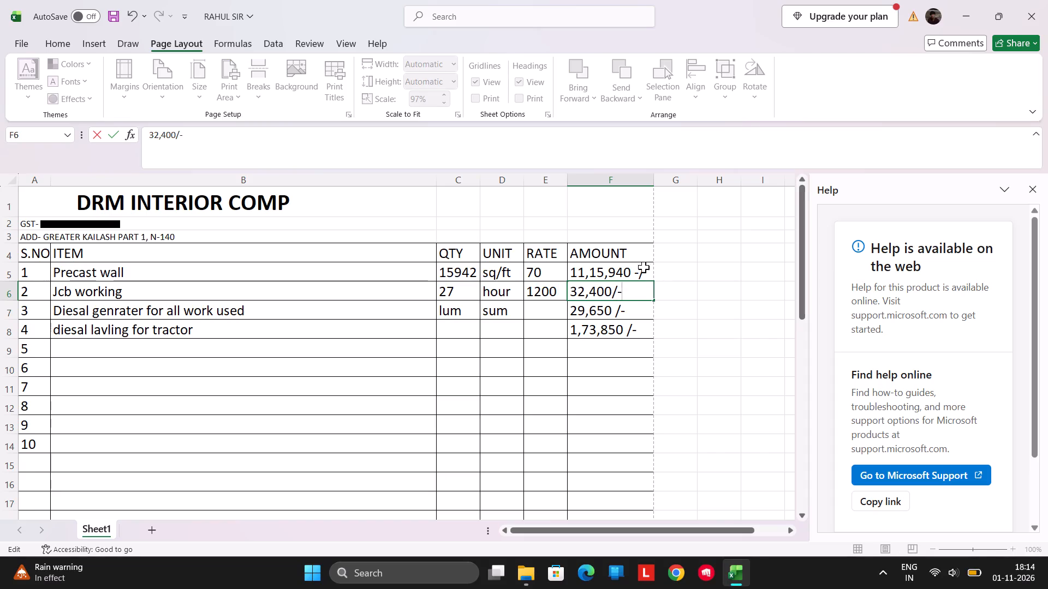
Correct the ending of the Precast wall amount in cell F5 so that it reads 11,15,940 /-.
left_click(651, 274)
double_click(651, 274)
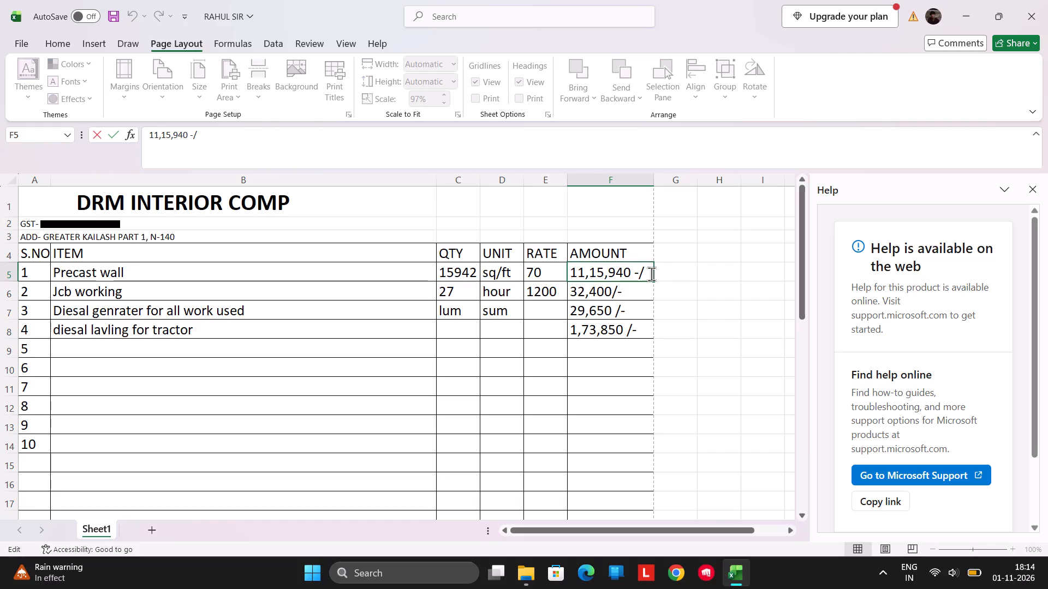
key("BackSpace")
key("BackSpace")
key("BackSpace")
type("/-")
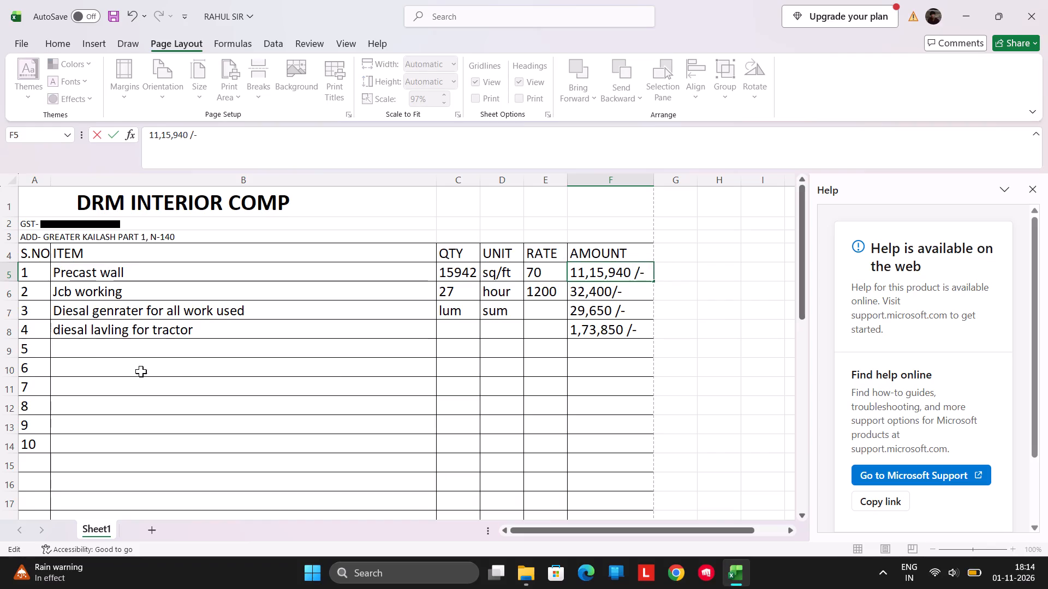
Enter an item beginning with computer for serial number 5 in cell B9.
left_click(110, 349)
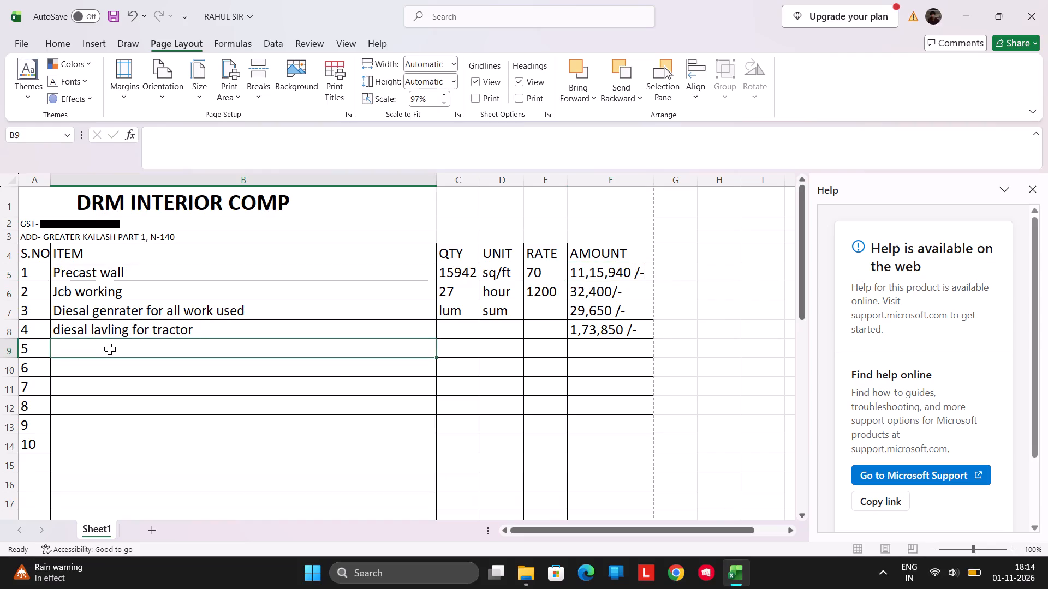
type("com")
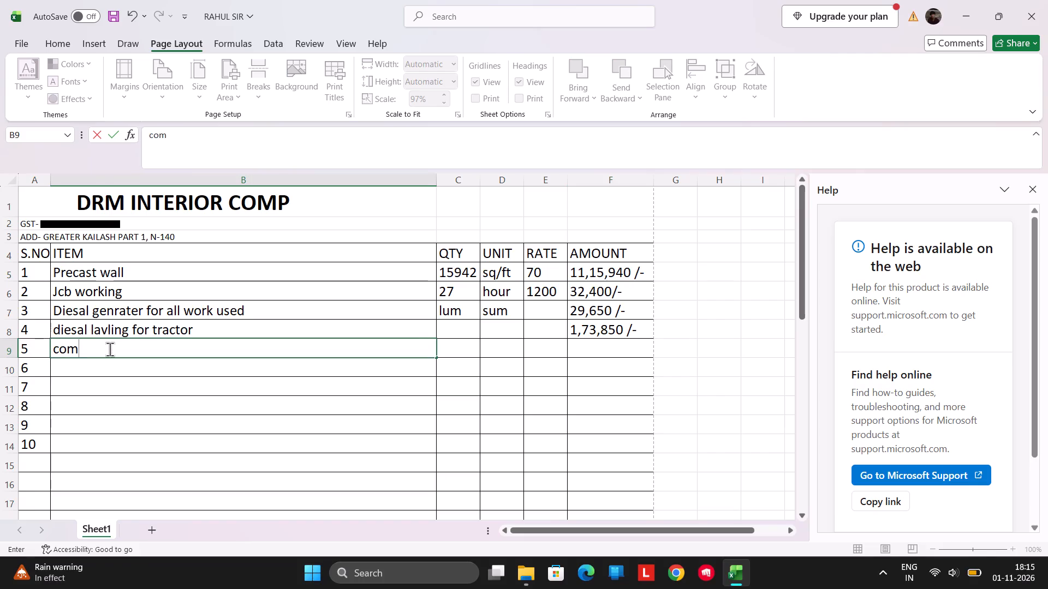
type("putr")
key("BackSpace")
key("BackSpace")
type("er")
key("space")
key("slash")
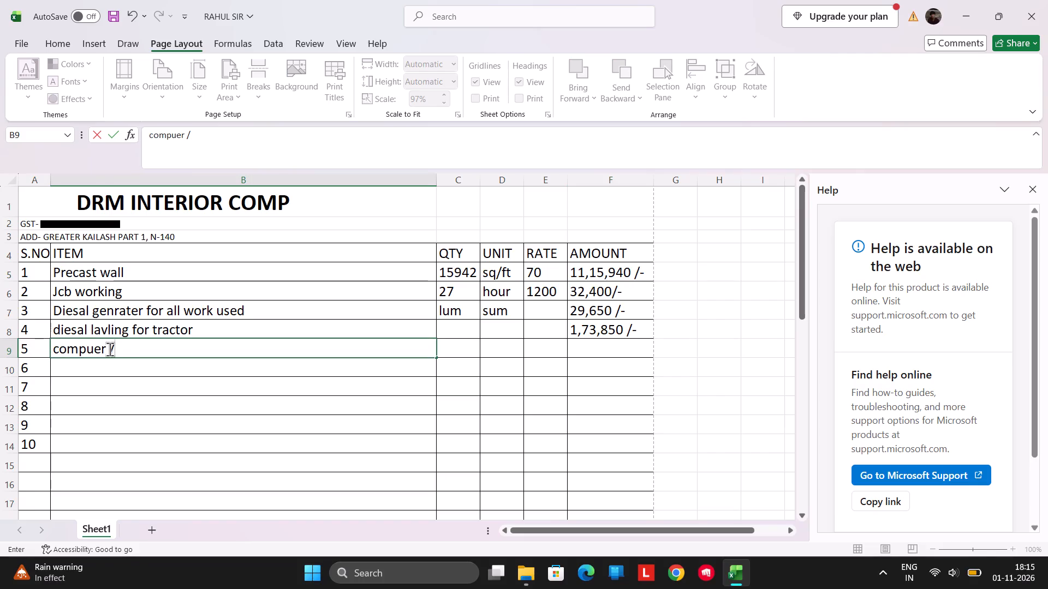
key("BackSpace")
key("BackSpace")
key("BackSpace")
key("BackSpace")
key("BackSpace")
key("u")
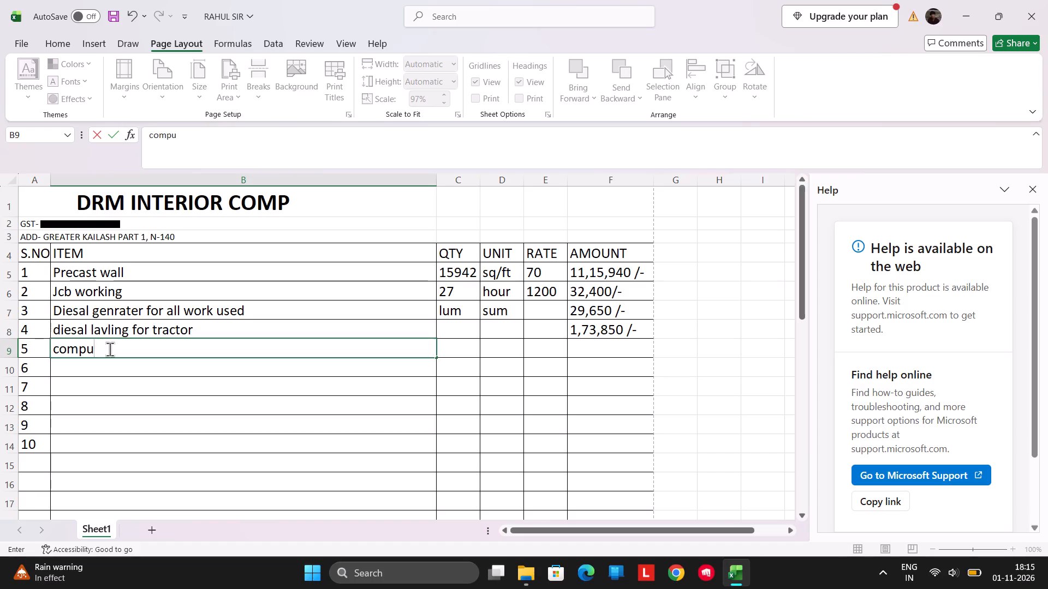
type("ter")
key("space")
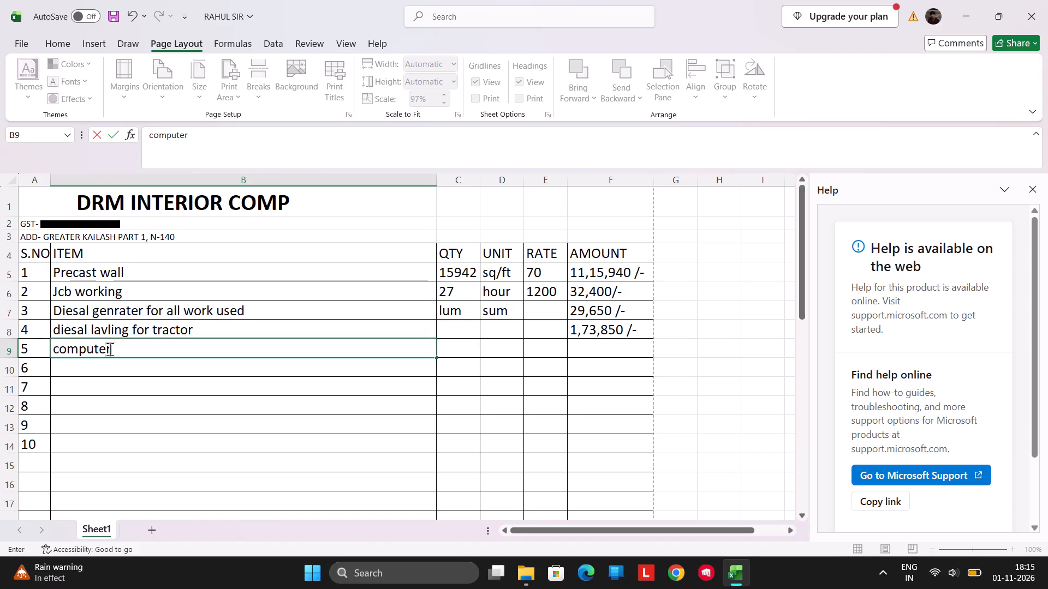
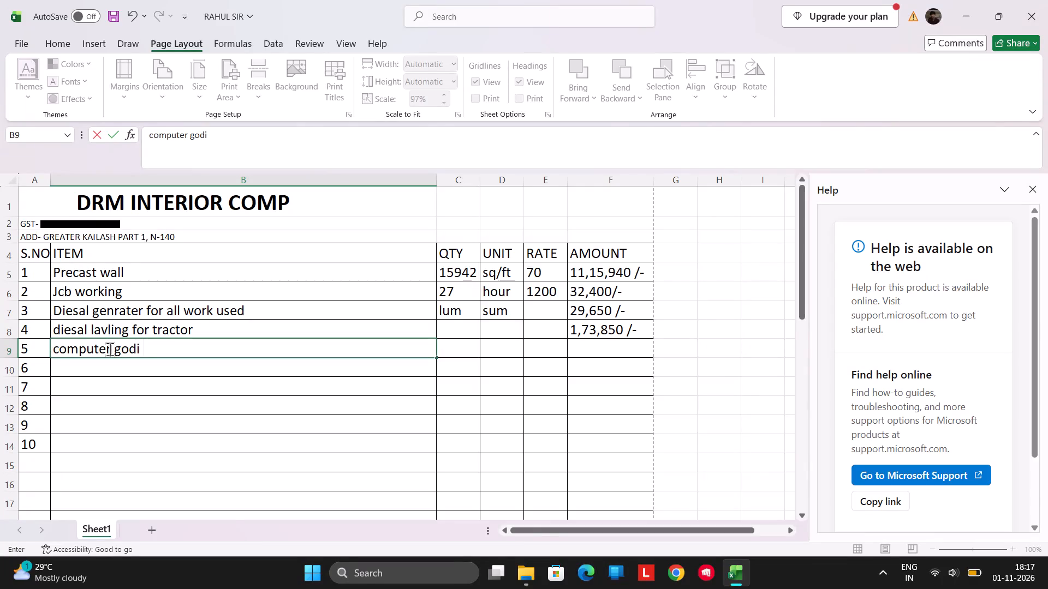
Complete the item for serial number 5 in cell B9 so that it reads computer godi rent.
type("rent")
key("space")
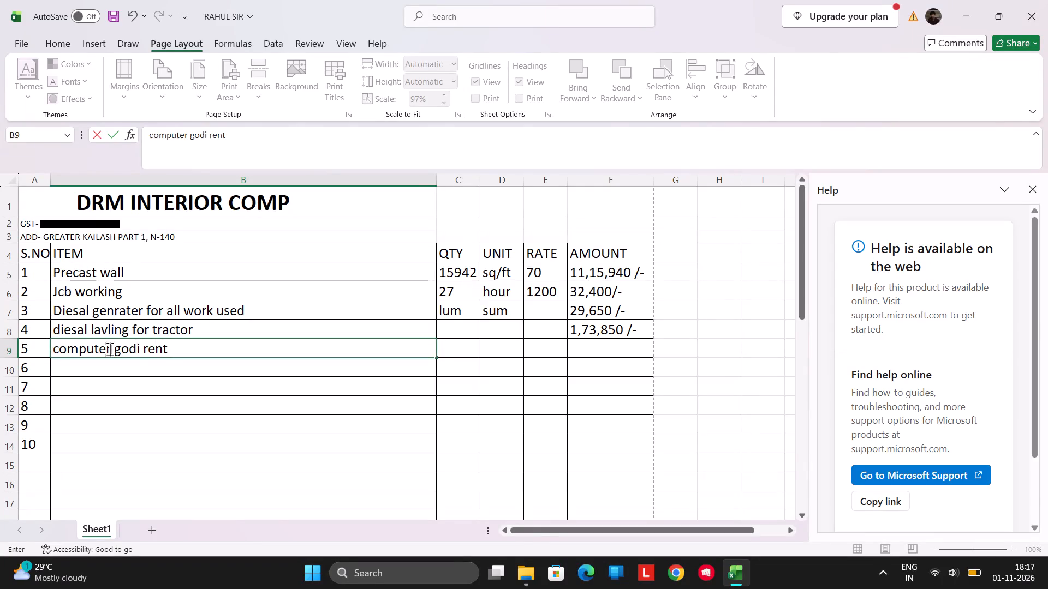
key("Right")
Enter 17500 /- as the amount for the computer godi rent item in cell F9.
key("Right")
key("Right")
key("Right")
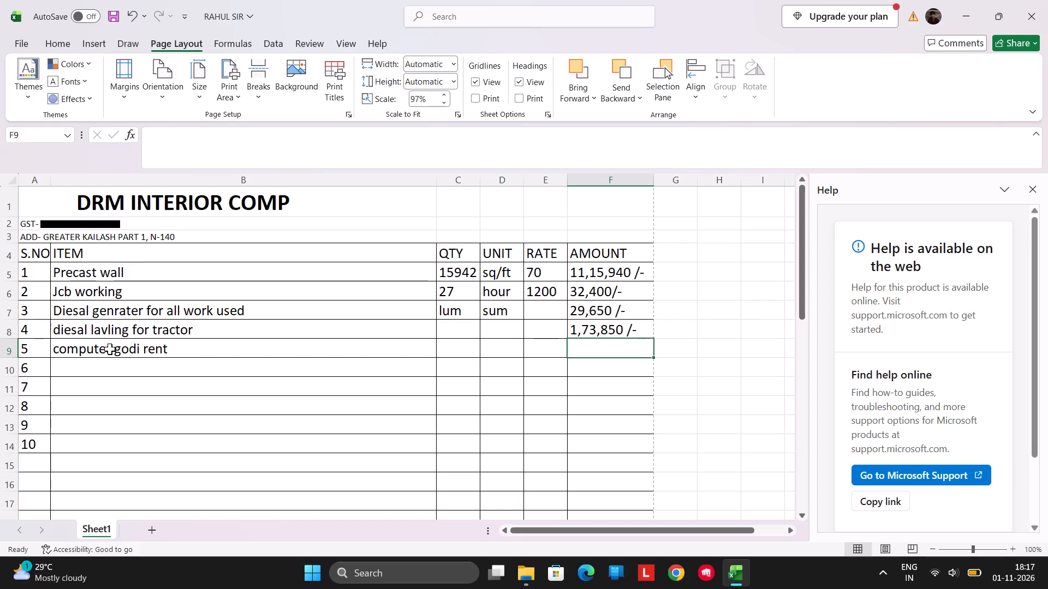
type("176")
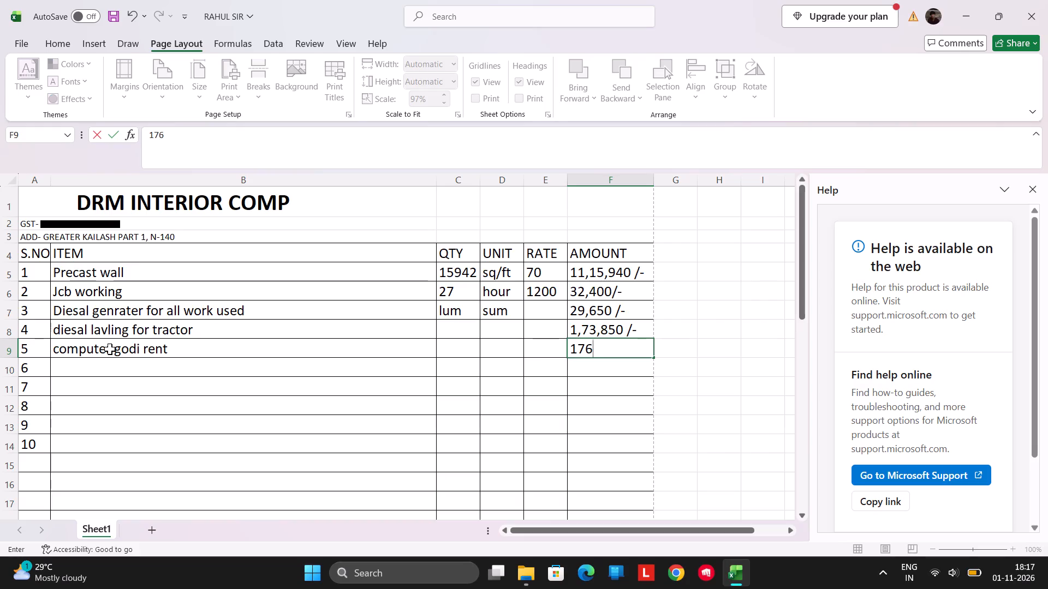
key("BackSpace")
type("500")
key("space")
type("/-")
key("Down")
Enter Tractor cash as the item for serial number 6 in cell B10.
key("Left")
key("Left")
key("Left")
key("Left")
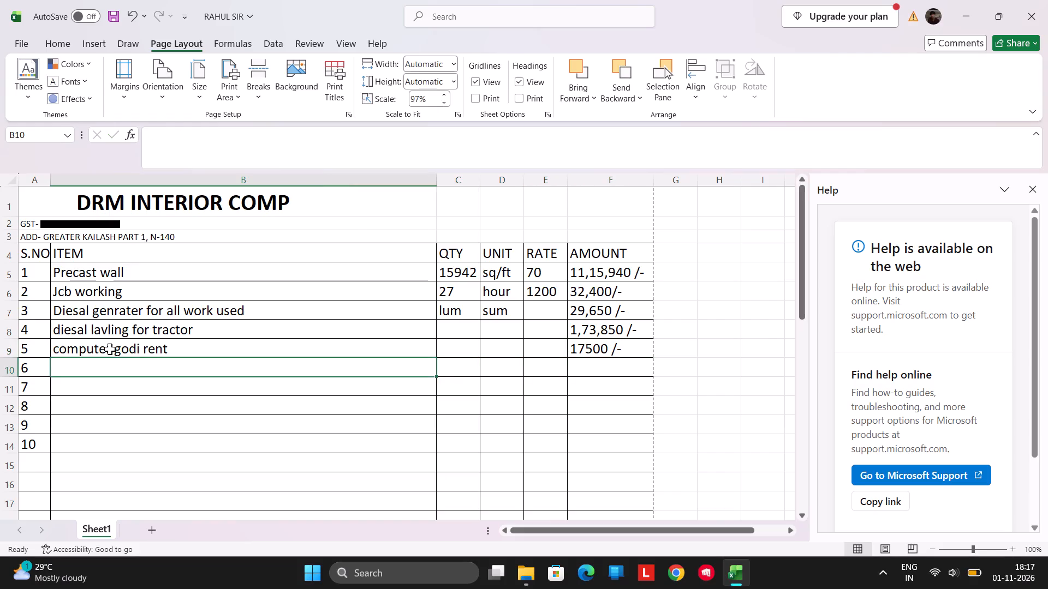
type("tracto")
key("BackSpace")
key("BackSpace")
key("BackSpace")
key("BackSpace")
key("BackSpace")
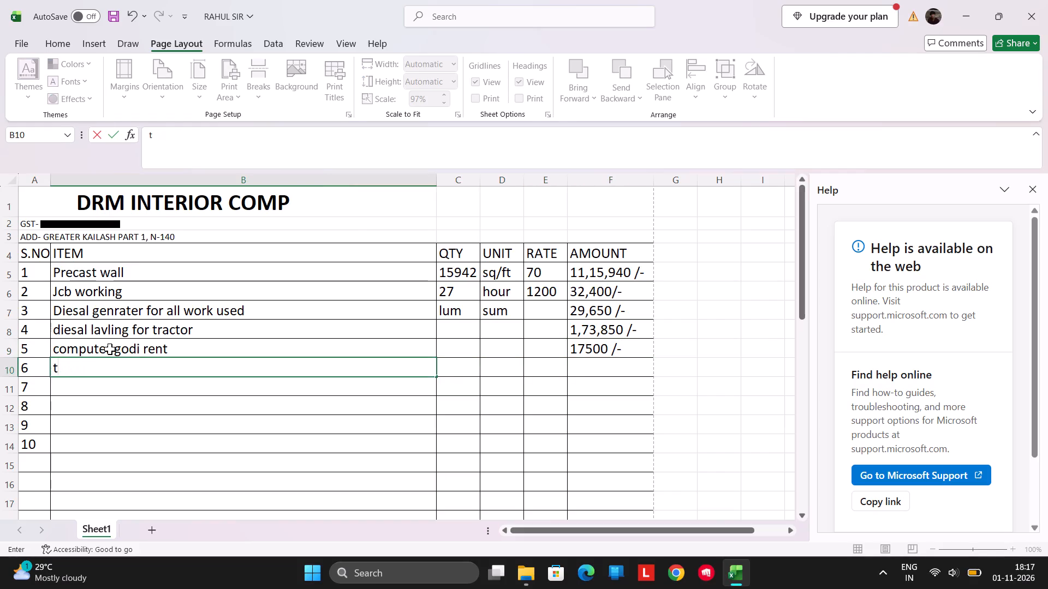
key("BackSpace")
key("t")
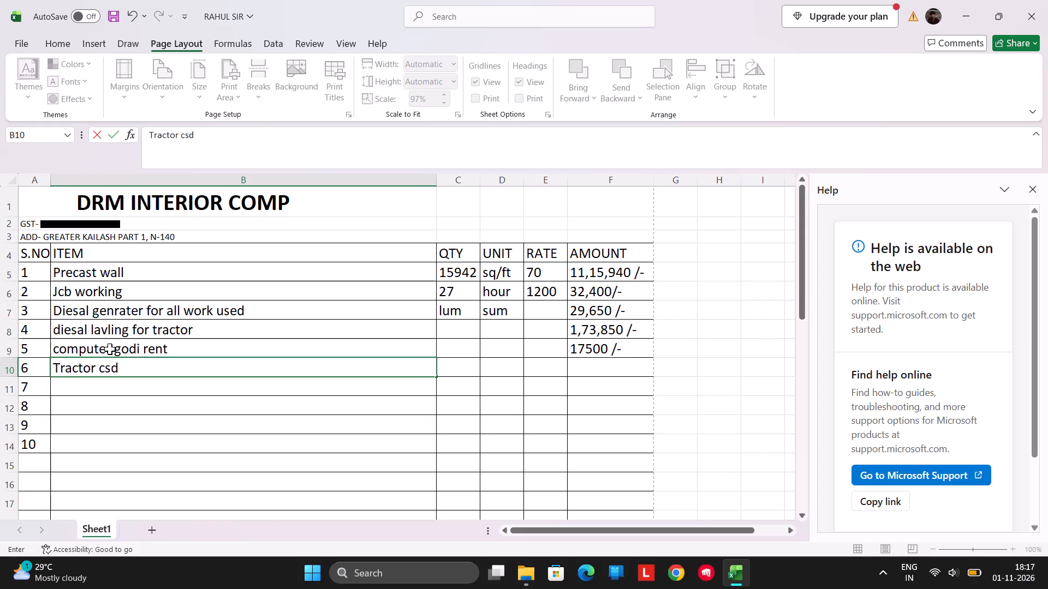
key("BackSpace")
key("BackSpace")
type("ash 0")
key("BackSpace")
key("Right")
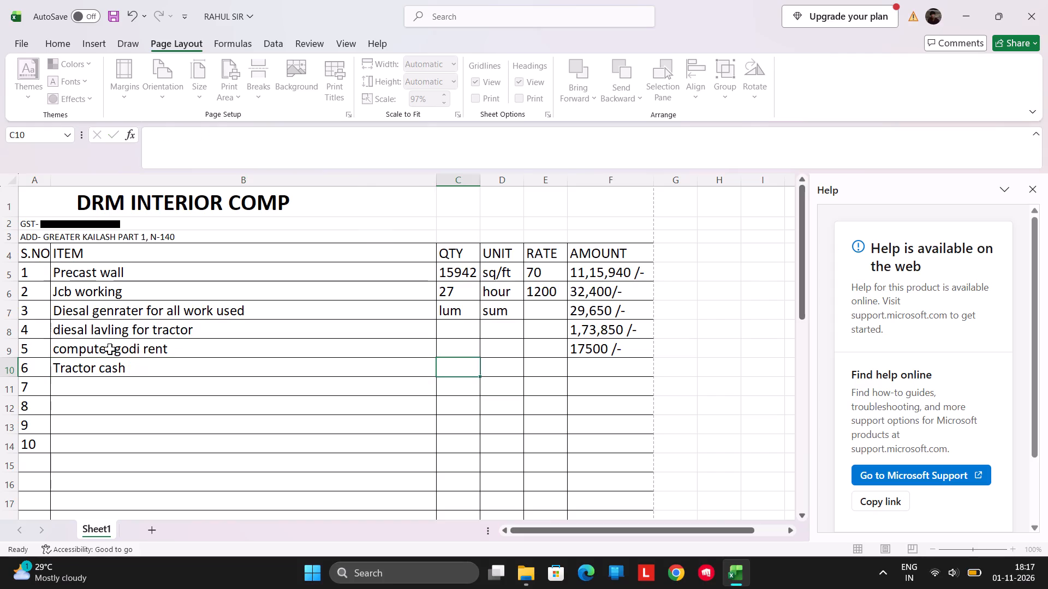
Enter 2,00,000/- as the amount for the Tractor cash item in cell F10.
key("Right")
key("Right")
key("Right")
type("2,00,000")
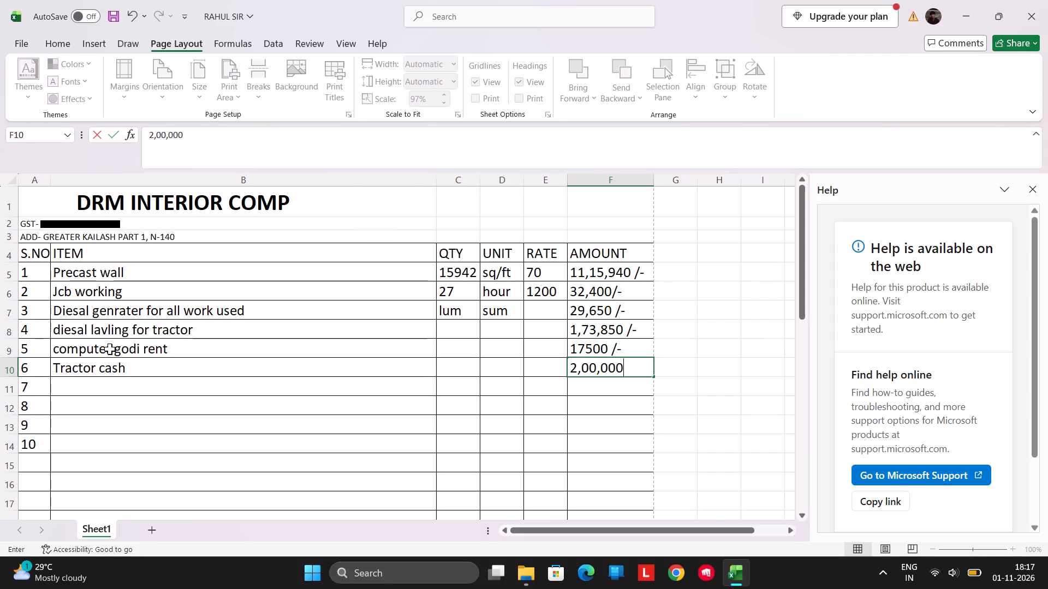
type("/-")
key("space")
key("Down")
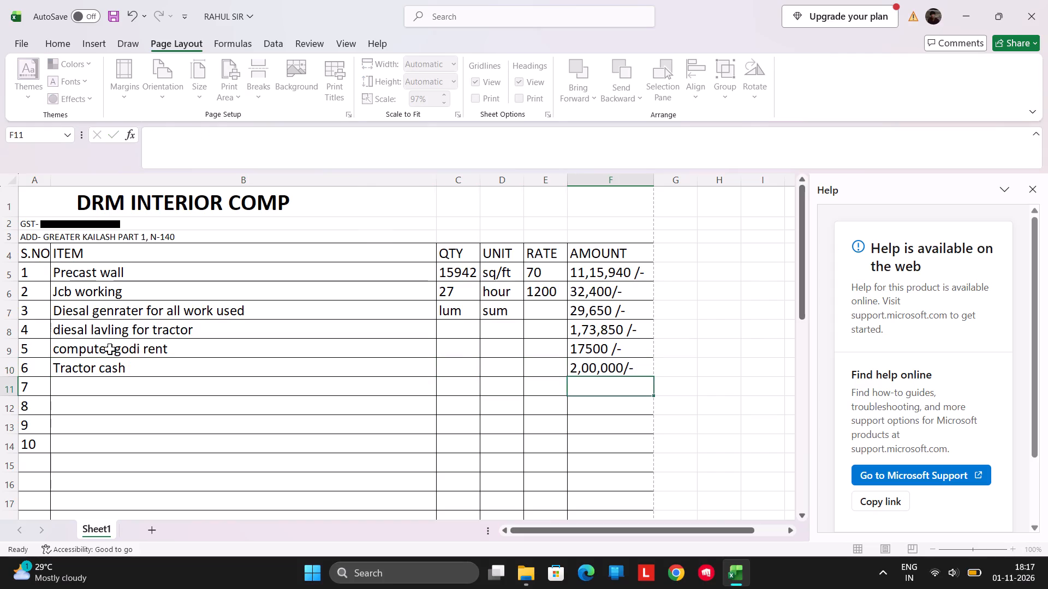
Go to the item cell for serial number 7, cell B11.
key("Left")
key("Left")
key("Left")
key("Left")
key("Left")
key("Right")
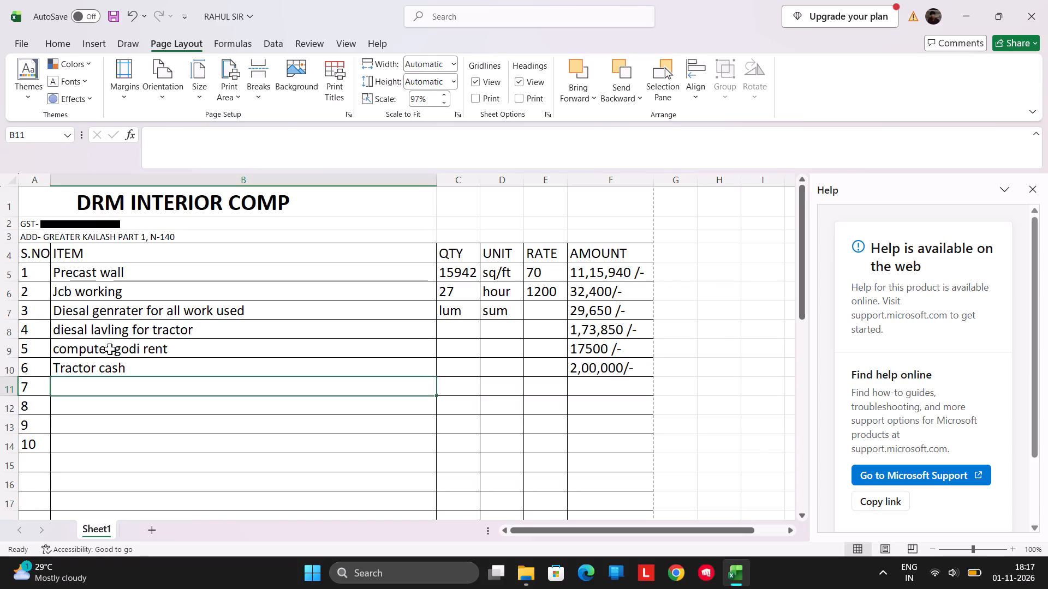
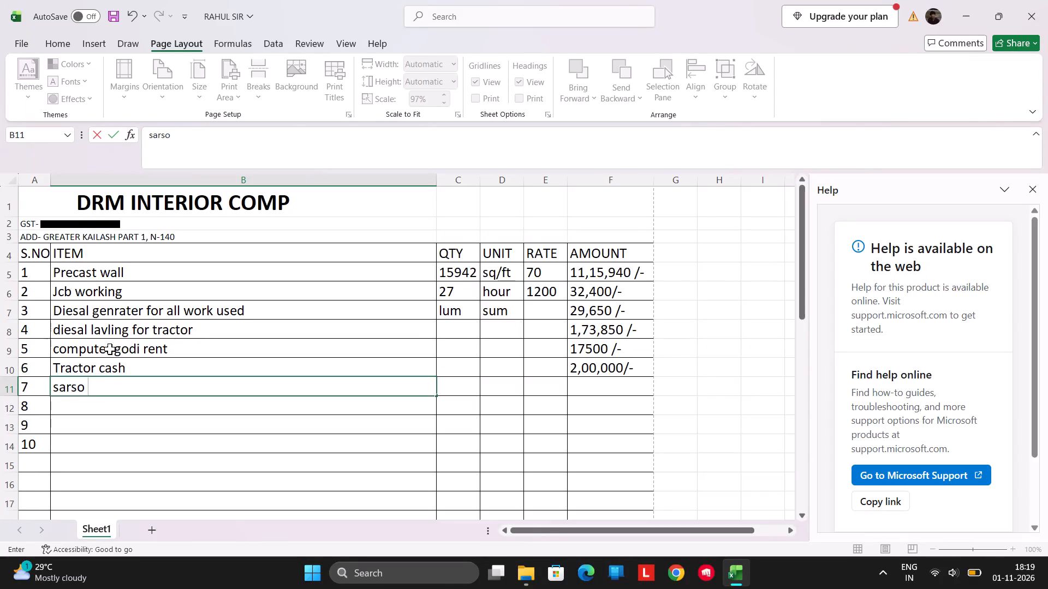
Enter Sarso seeds Dap potas as the item for serial number 7 in cell B11, replacing the lowercase draft text.
key("BackSpace")
key("BackSpace")
key("BackSpace")
key("BackSpace")
key("BackSpace")
key("BackSpace")
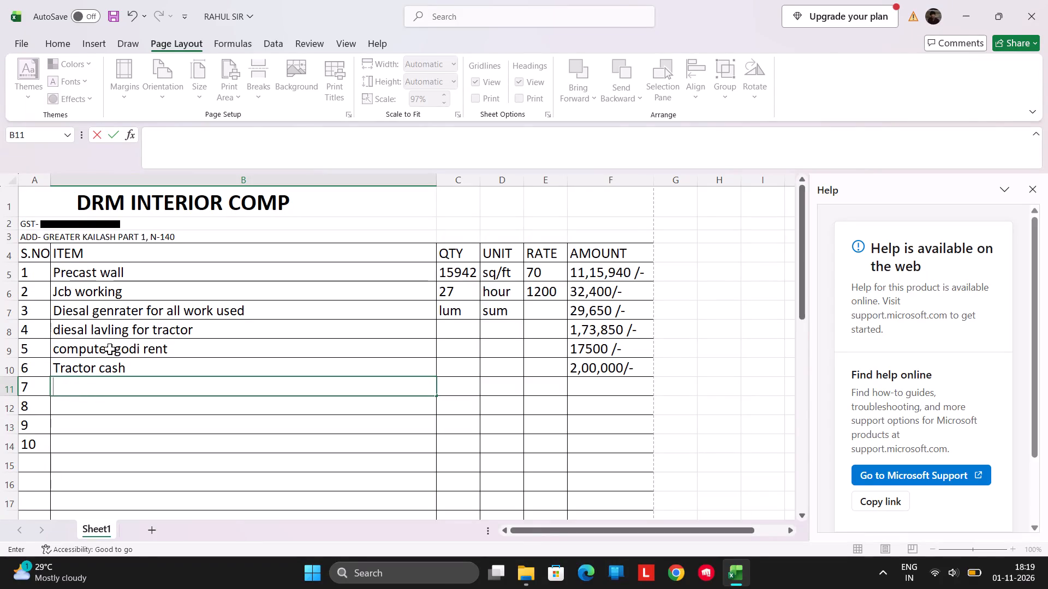
type("SA")
key("BackSpace")
type("ar")
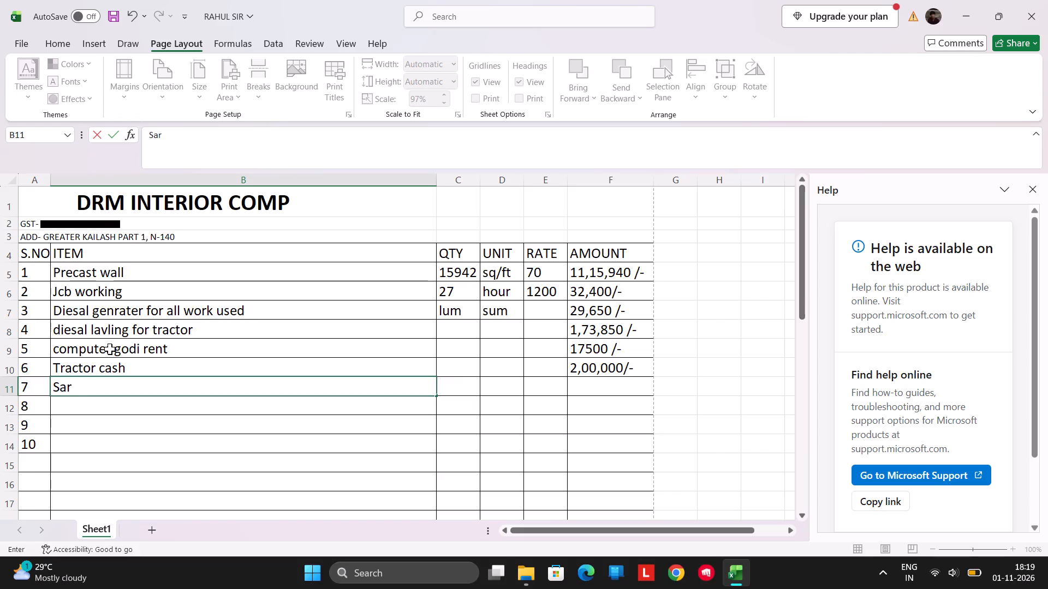
type("son")
key("BackSpace")
key("space")
key("9")
key("BackSpace")
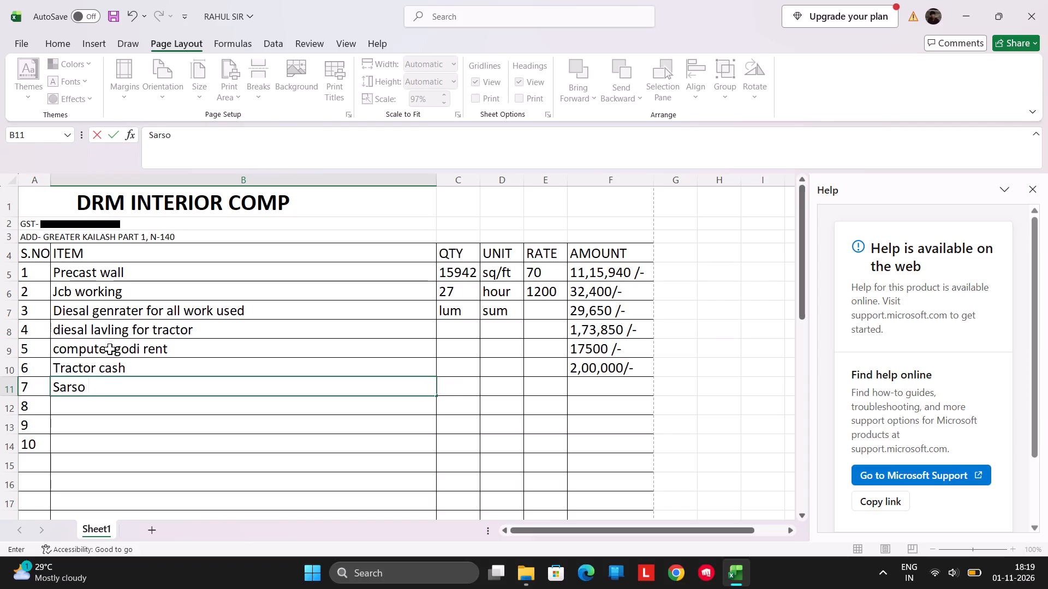
type("see")
type("ds")
key("space")
type("dap")
key("space")
key("BackSpace")
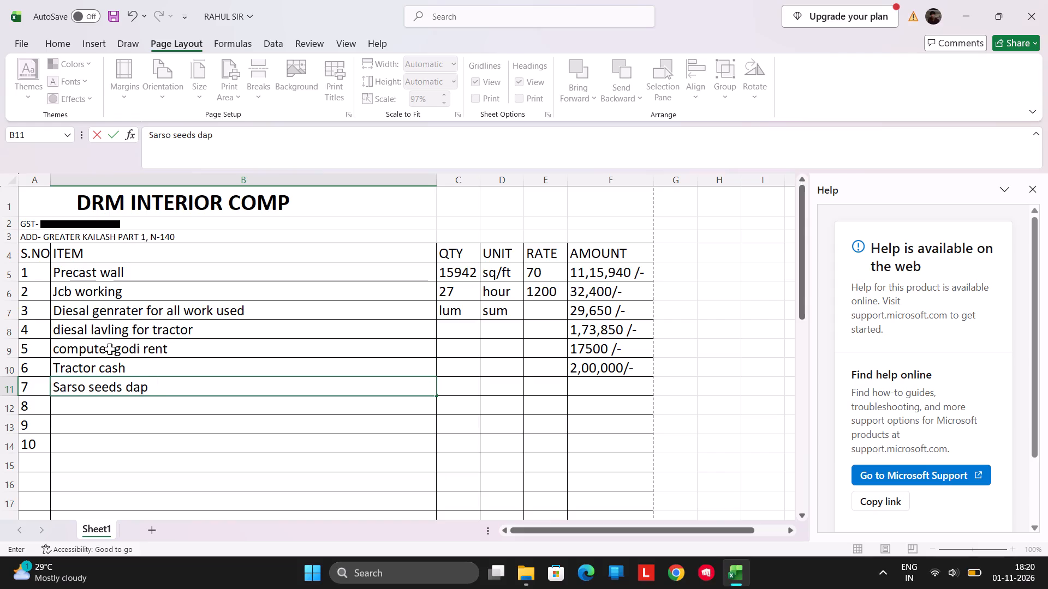
key("BackSpace")
key("BackSpace")
key("BackSpace")
key("d")
key("a")
type("p")
key("space")
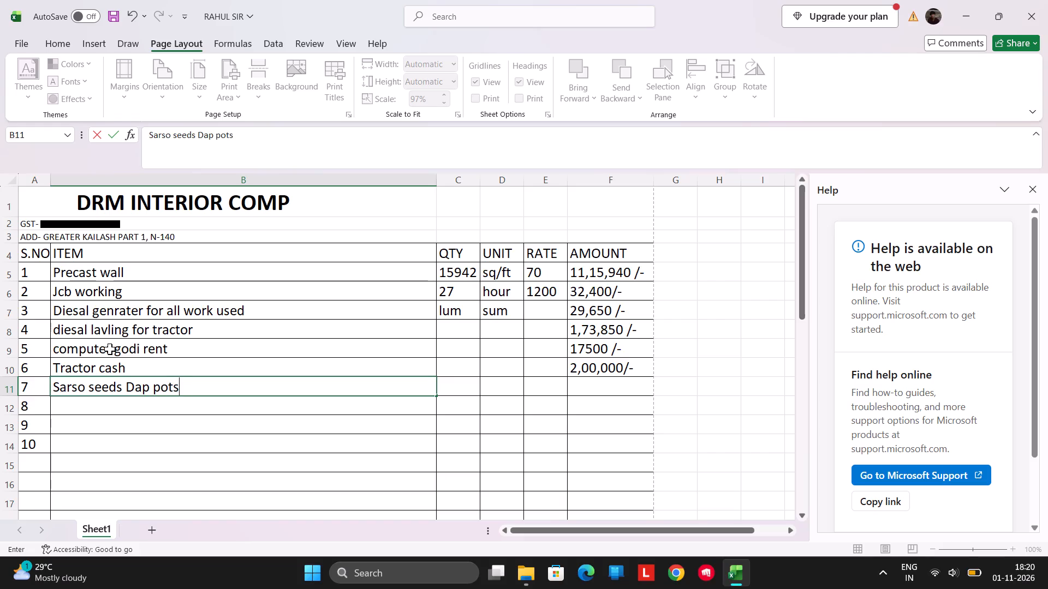
type("s")
key("space")
key("BackSpace")
key("BackSpace")
key("BackSpace")
key("BackSpace")
key("BackSpace")
type("otas")
key("space")
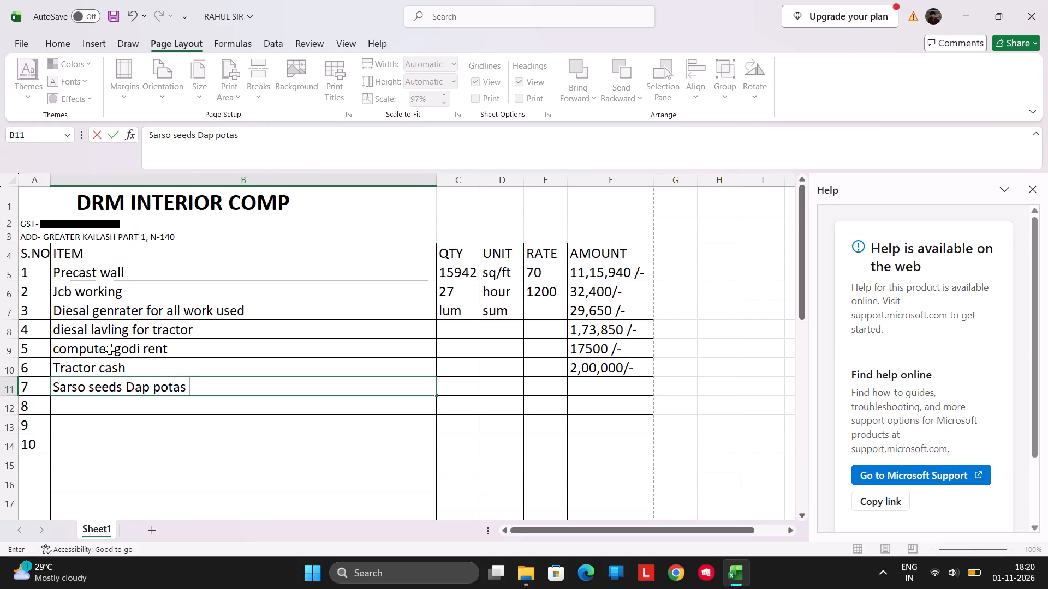
Enter 32,700/- as the amount for the Sarso seeds Dap potas item in cell F11.
key("Right")
key("Right")
key("Right")
key("Right")
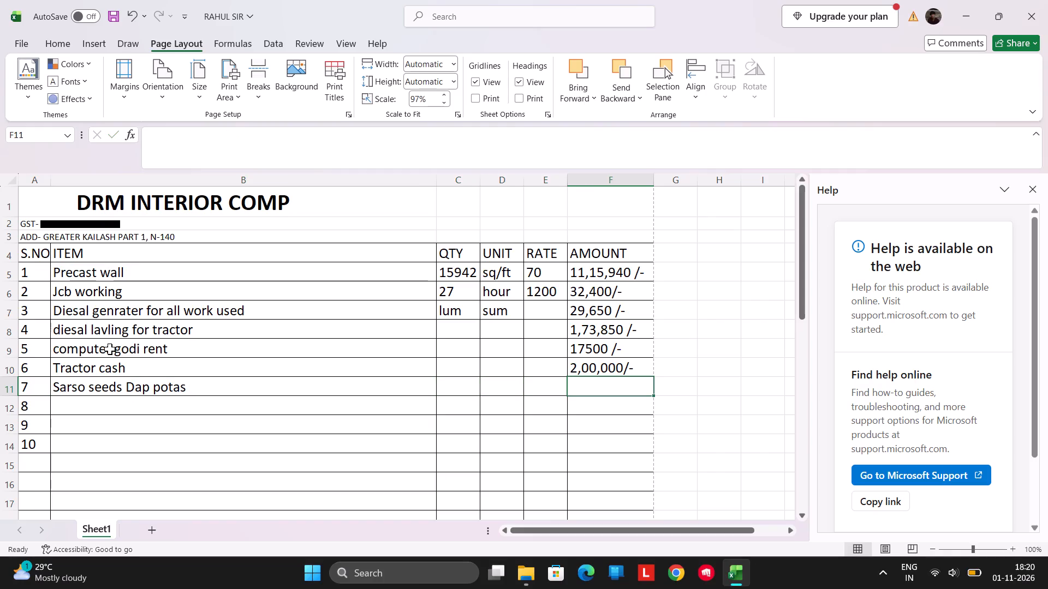
type("32")
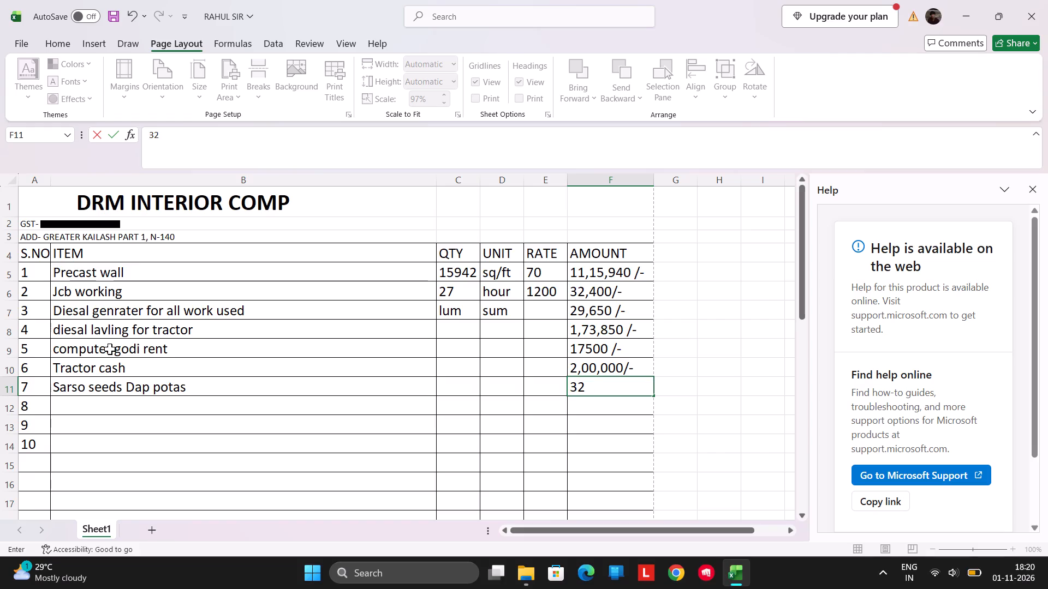
type(",7")
type("00")
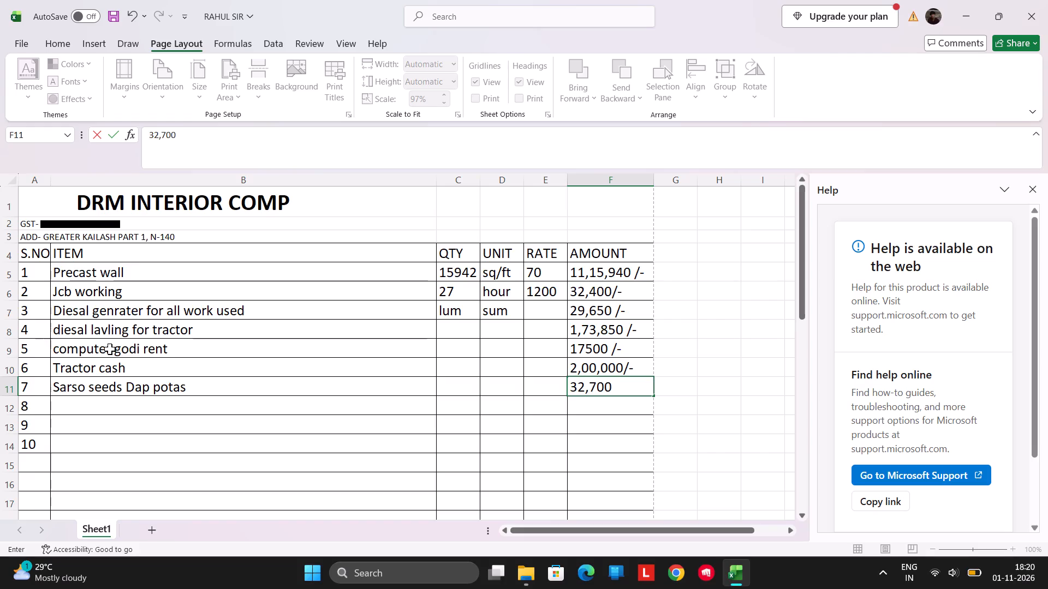
type("/-")
key("space")
Enter Gober khad, with a capital G, as the item for serial number 8 in cell B12.
key("Down")
key("Left")
key("Left")
key("Left")
key("Left")
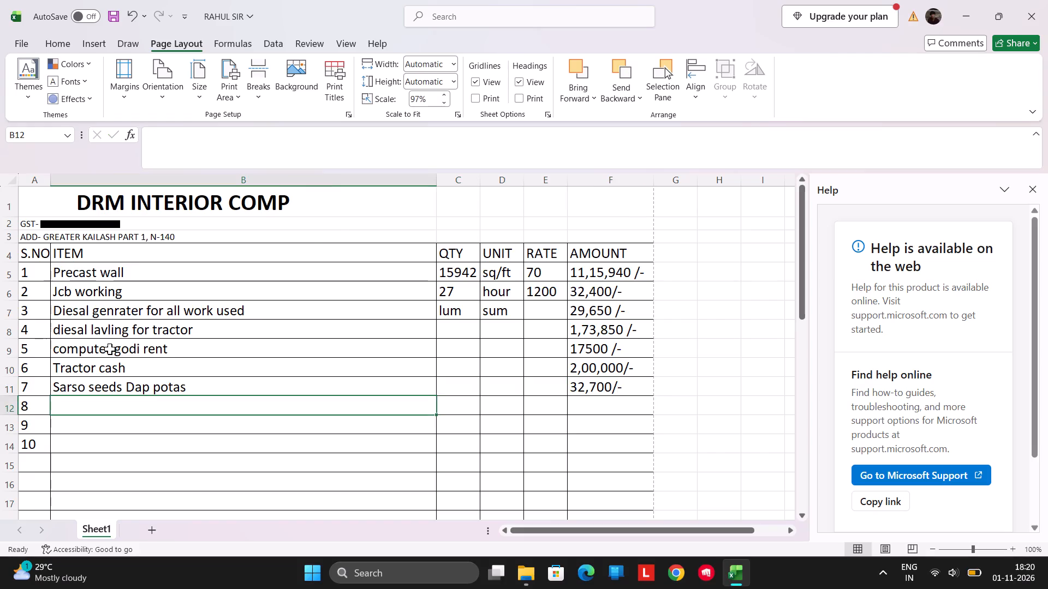
key("g")
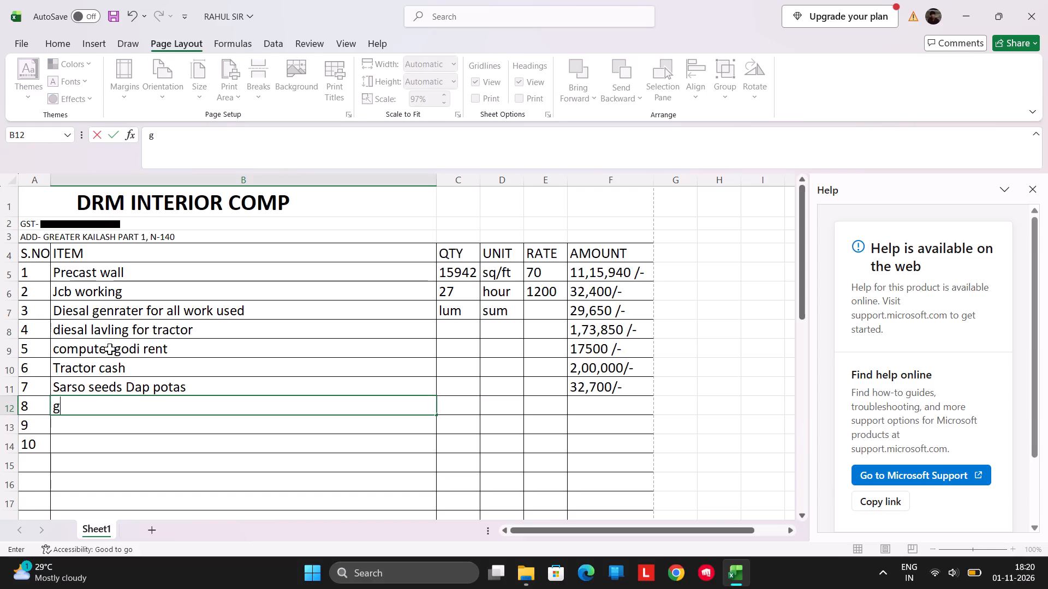
type("ober")
key("space")
type("khad")
key("space")
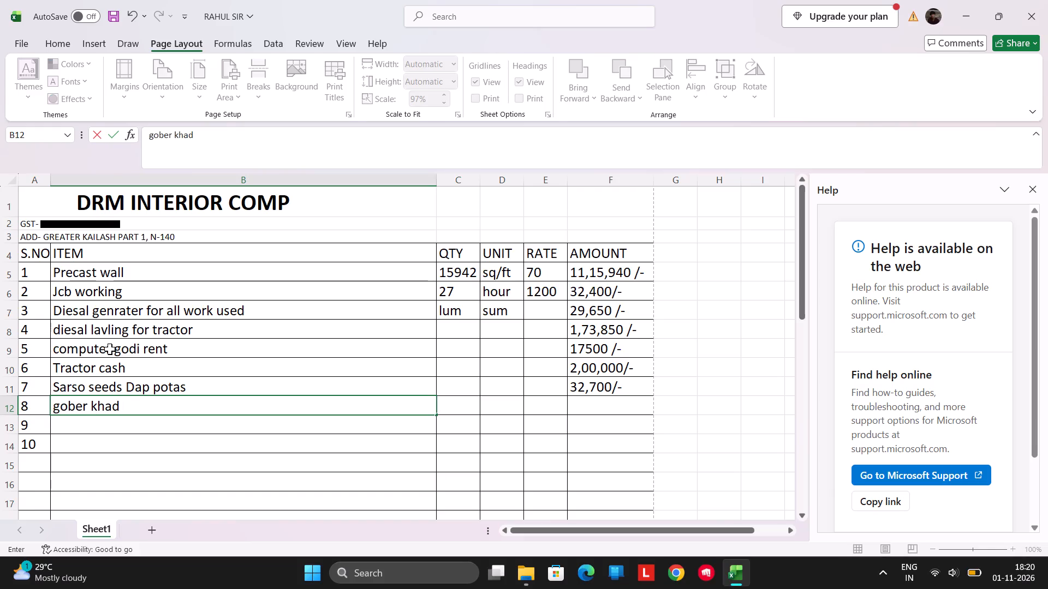
key("BackSpace")
key("BackSpace")
key("BackSpace")
key("BackSpace")
key("BackSpace")
key("BackSpace")
key("BackSpace")
key("BackSpace")
key("BackSpace")
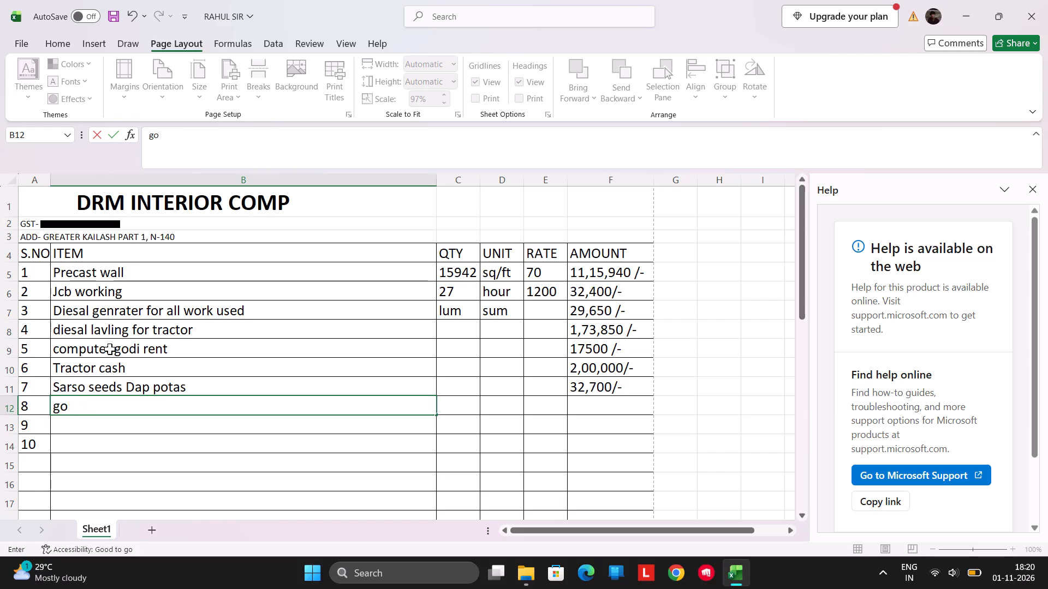
key("BackSpace")
key("BackSpace")
key("g")
key("o")
type("ber l")
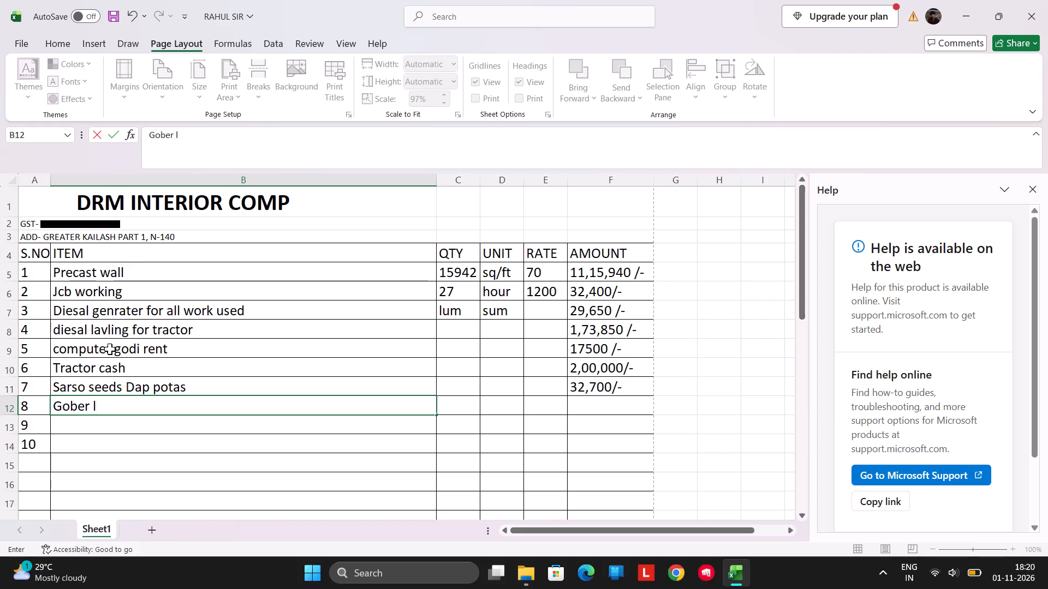
key("BackSpace")
type("khad")
key("space")
Fill the Gober khad row with quantity 30, unit gadi and rate 4000 in cells C12 to E12.
key("Right")
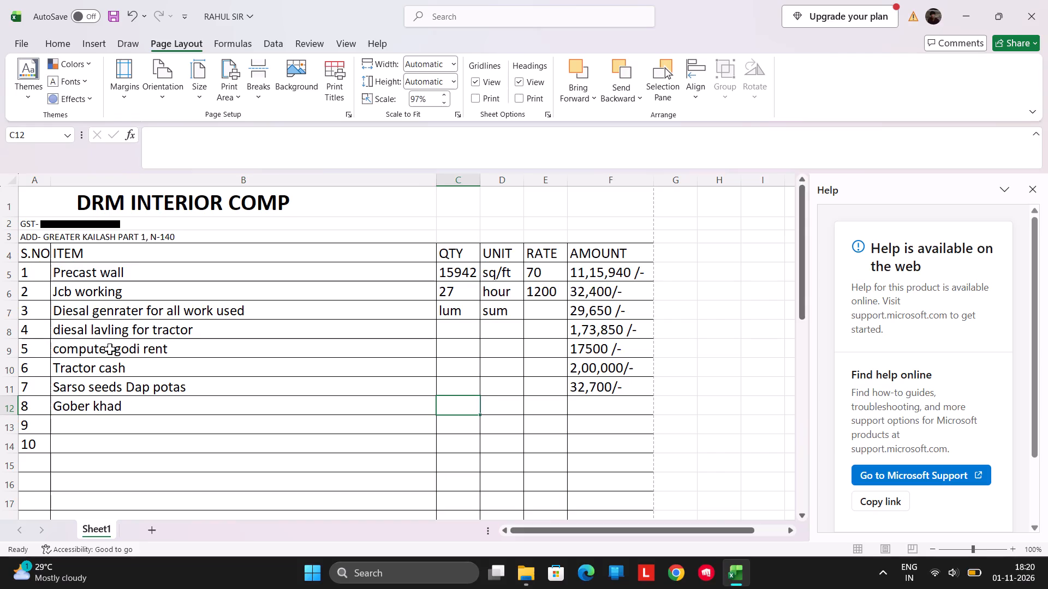
key("Right")
key("Right")
key("Right")
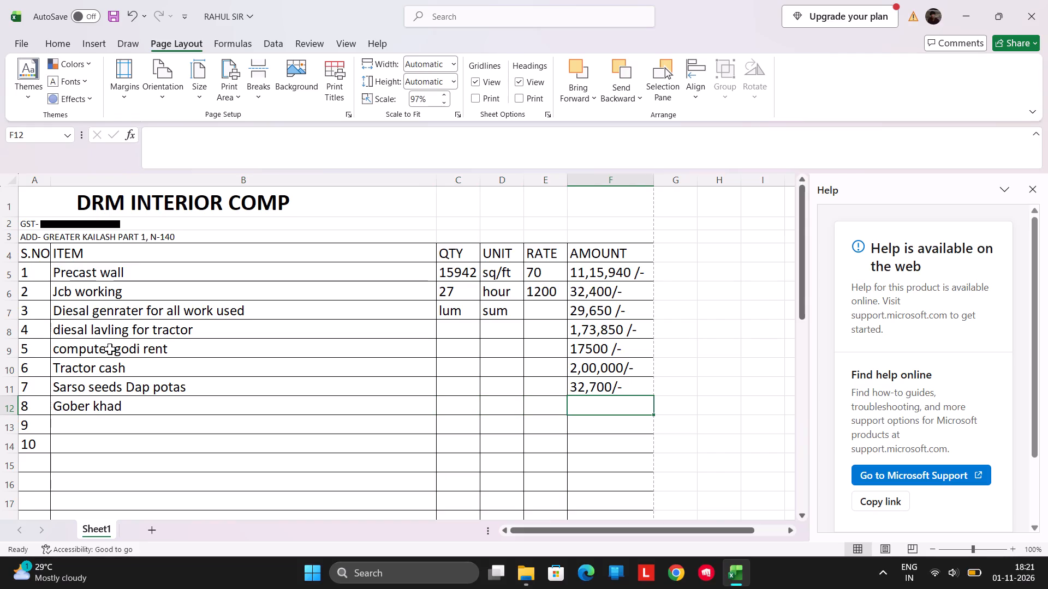
key("Left")
key("Left")
key("Left")
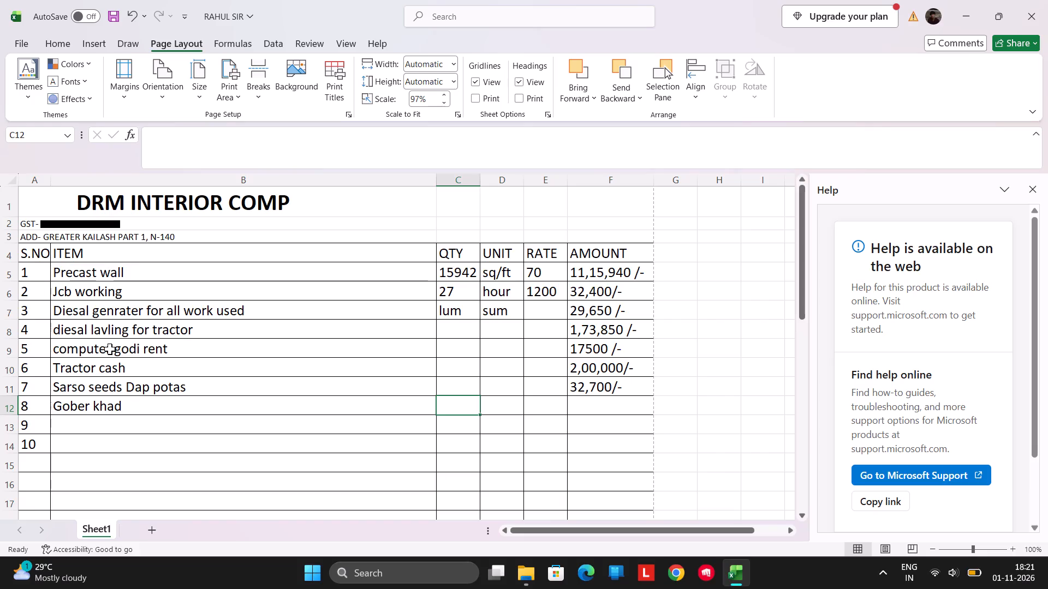
type("30")
key("Right")
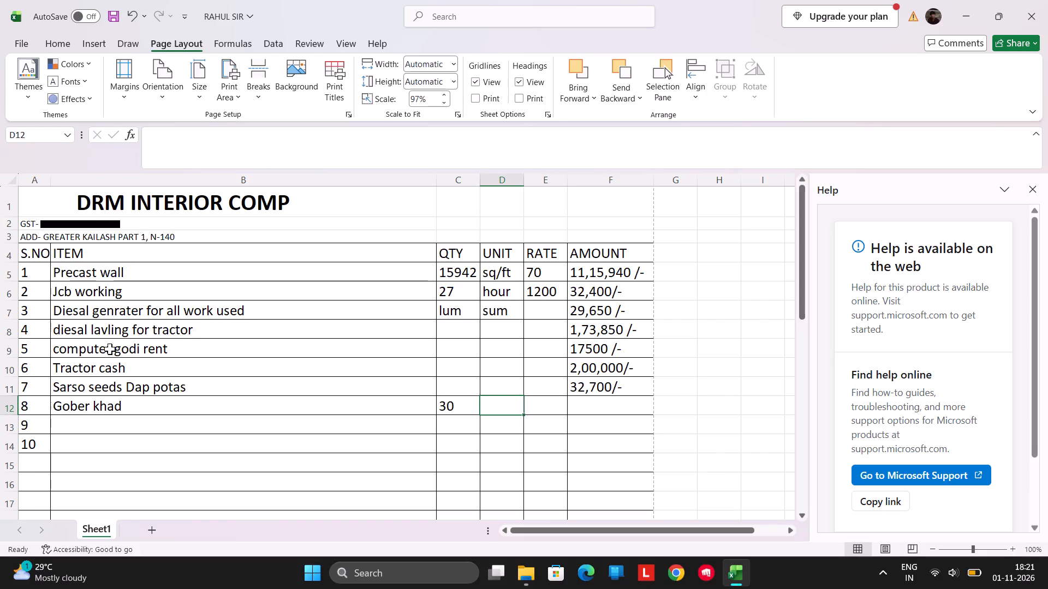
type("gadi")
key("space")
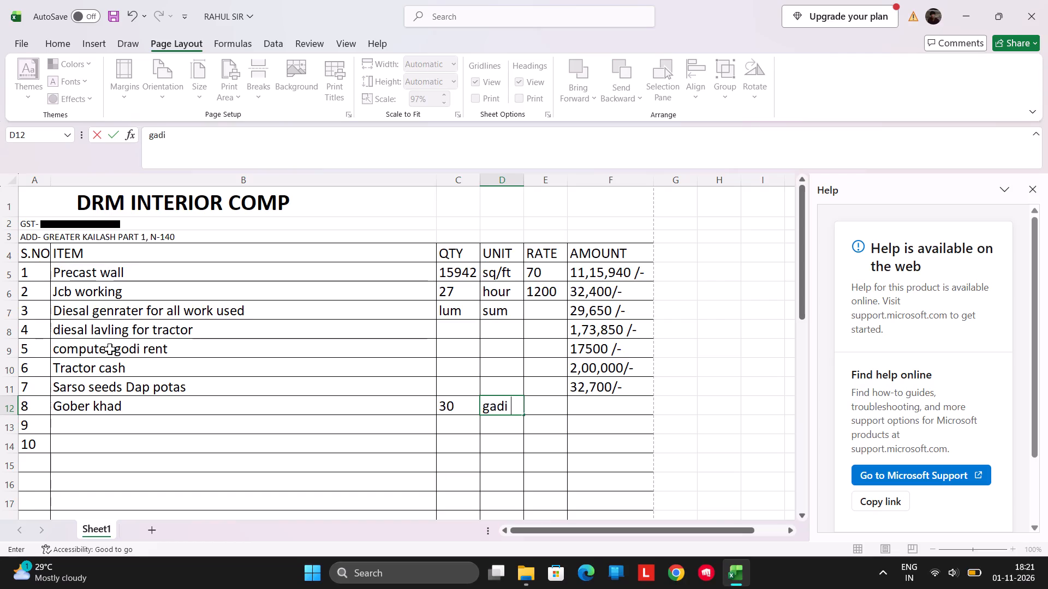
key("Right")
type("4000")
key("Right")
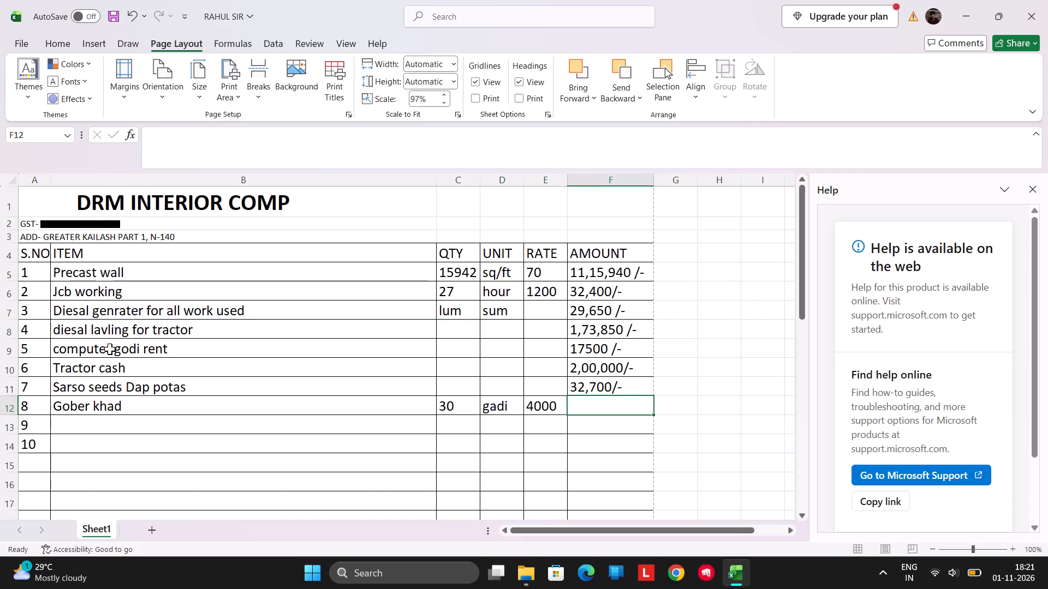
Enter 1,20,000 /- as the amount for the Gober khad item in cell F12.
key("1")
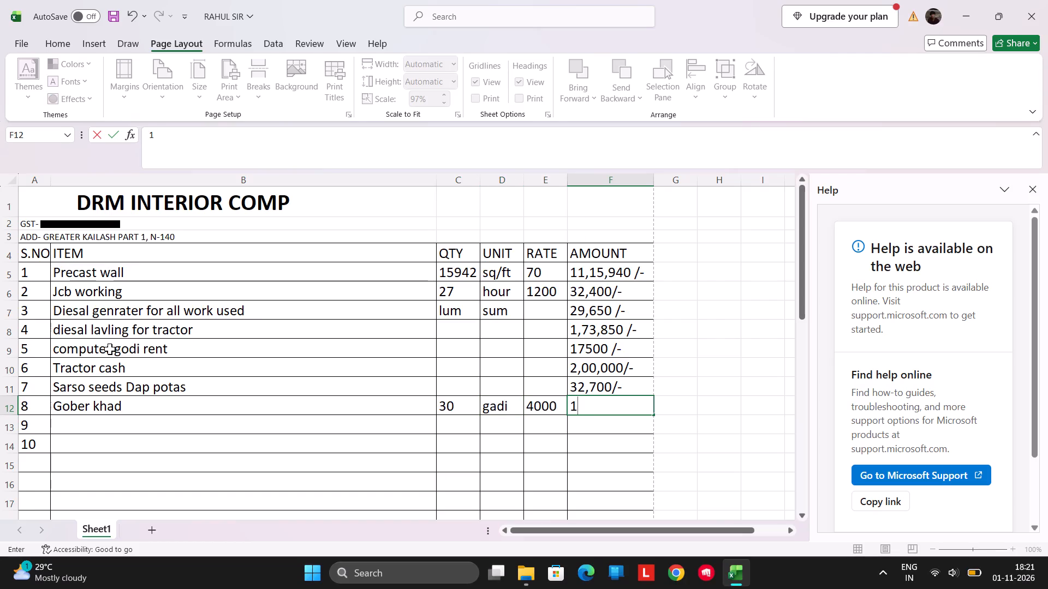
type(",20,000 /-")
key("space")
key("Down")
Start the item for serial number 9 in cell B13 with a capital D.
key("Left")
key("Left")
key("Left")
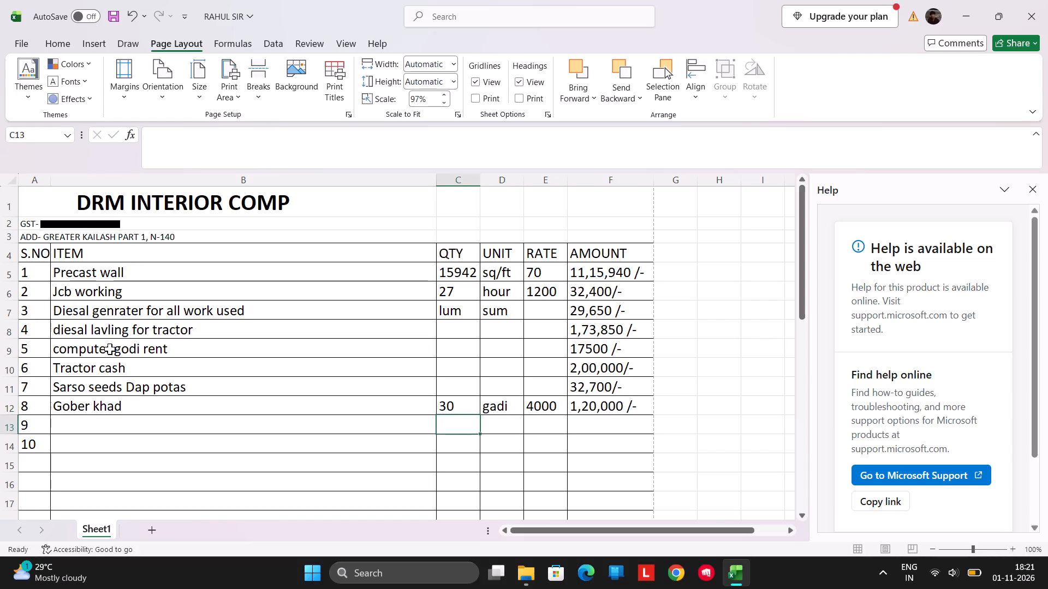
key("Left")
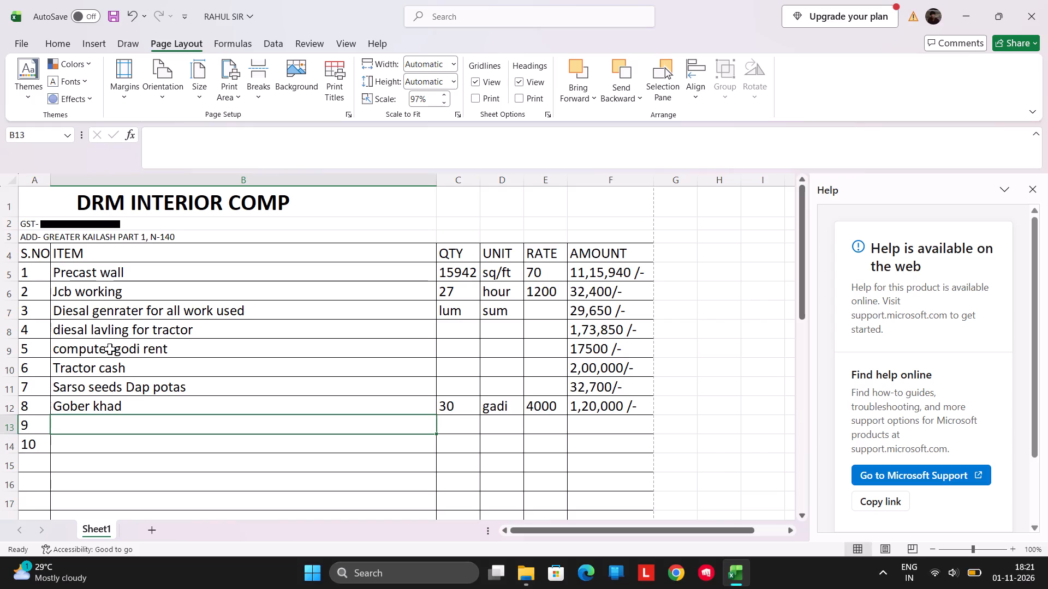
type("di")
key("BackSpace")
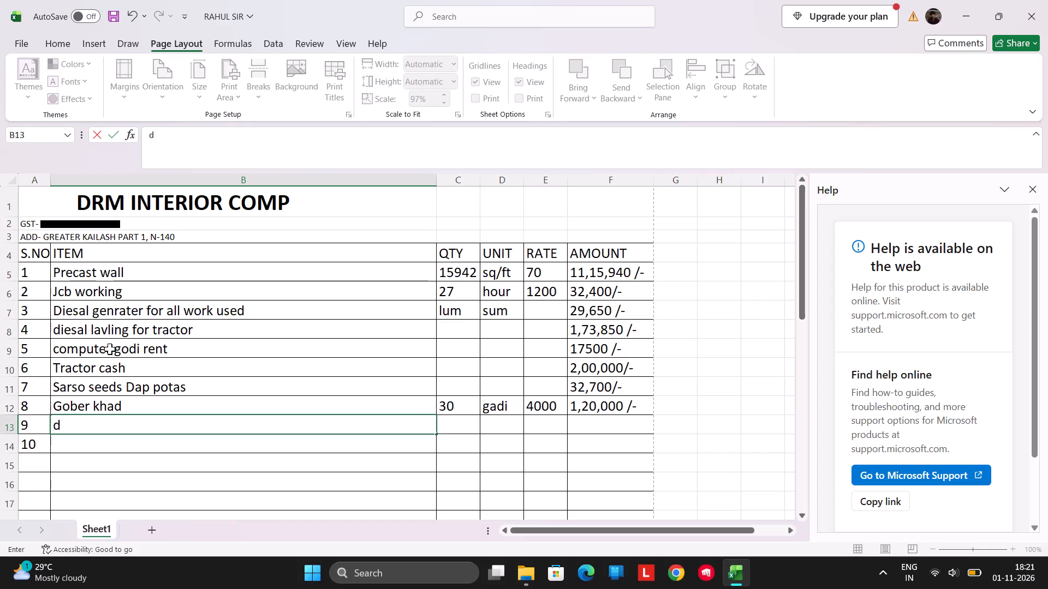
key("BackSpace")
type("DIE")
key("BackSpace")
key("BackSpace")
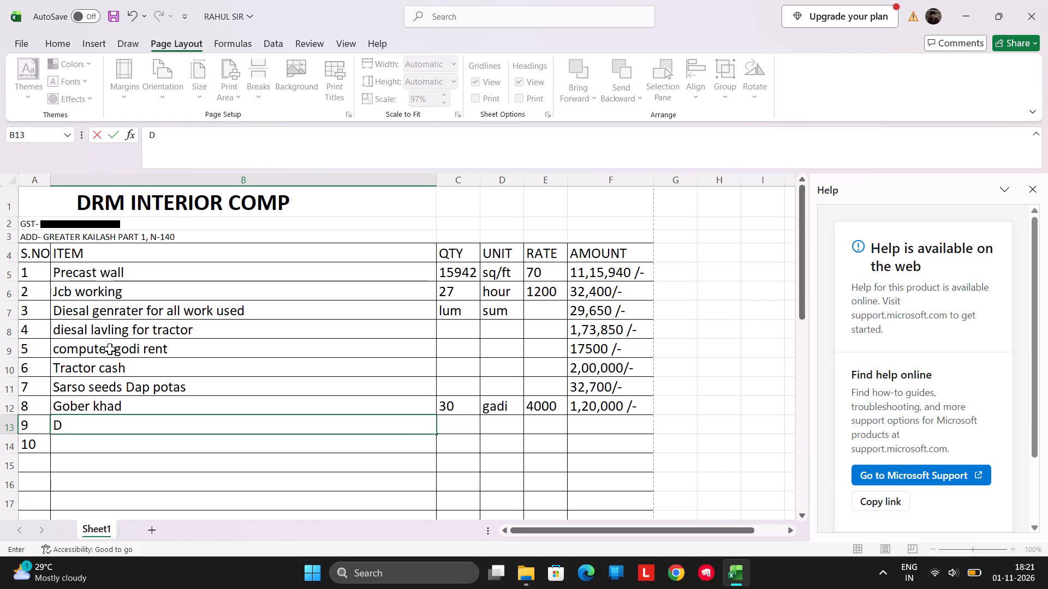
Turn on text wrapping for the serial number 4 item in cell B8.
left_click(202, 332)
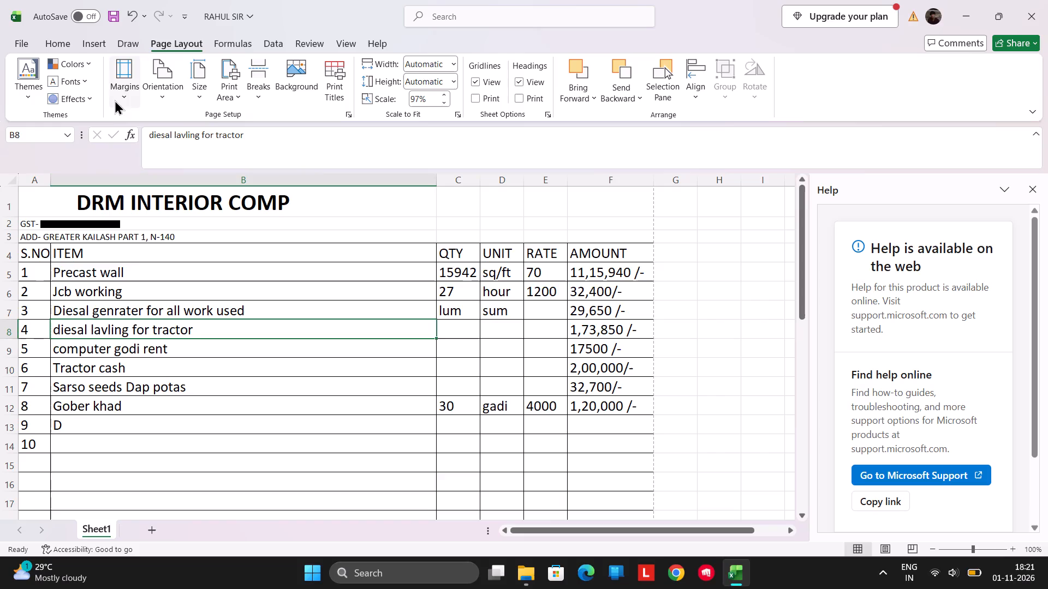
left_click(63, 40)
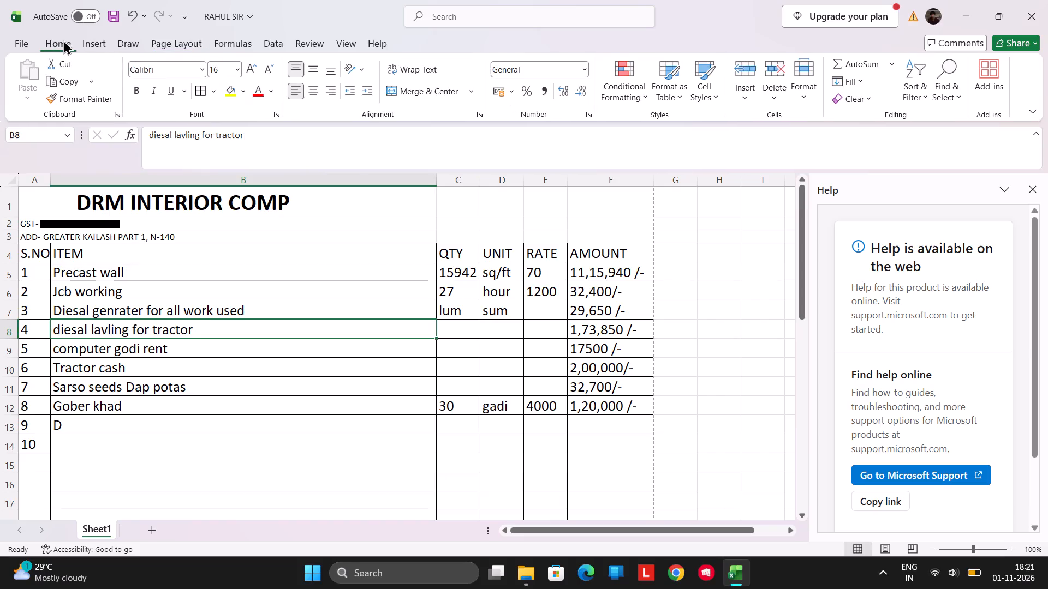
left_click(426, 67)
Extend the serial number 4 item in cell B8 to read diesal lavling for tractor & Gober khad spread.
left_click(206, 328)
double_click(206, 328)
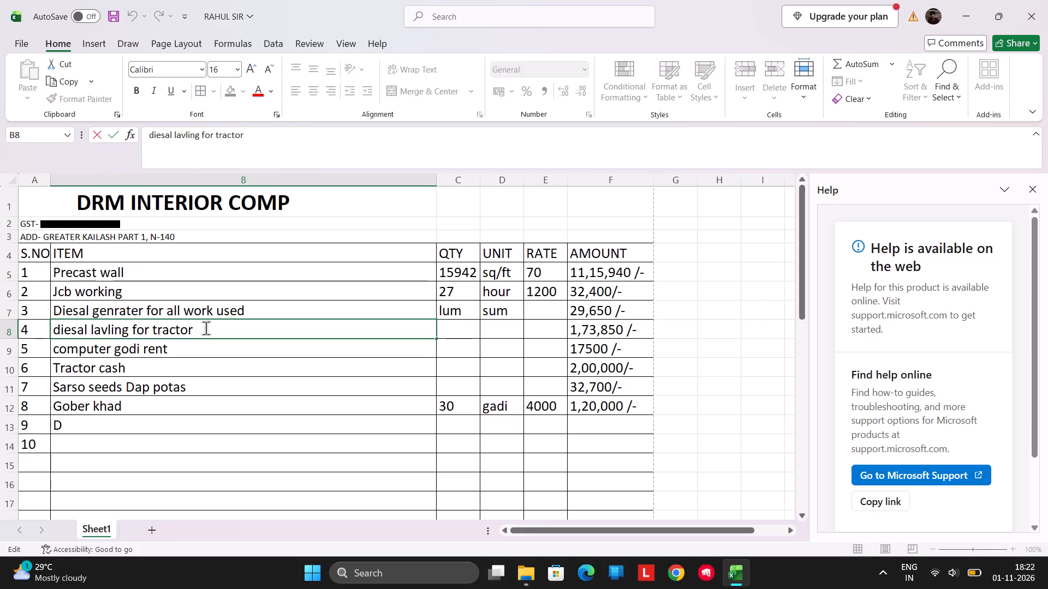
key("space")
key("space")
key("BackSpace")
key("BackSpace")
type("nhj")
key("BackSpace")
key("BackSpace")
key("BackSpace")
key("shift+ampersand")
key("space")
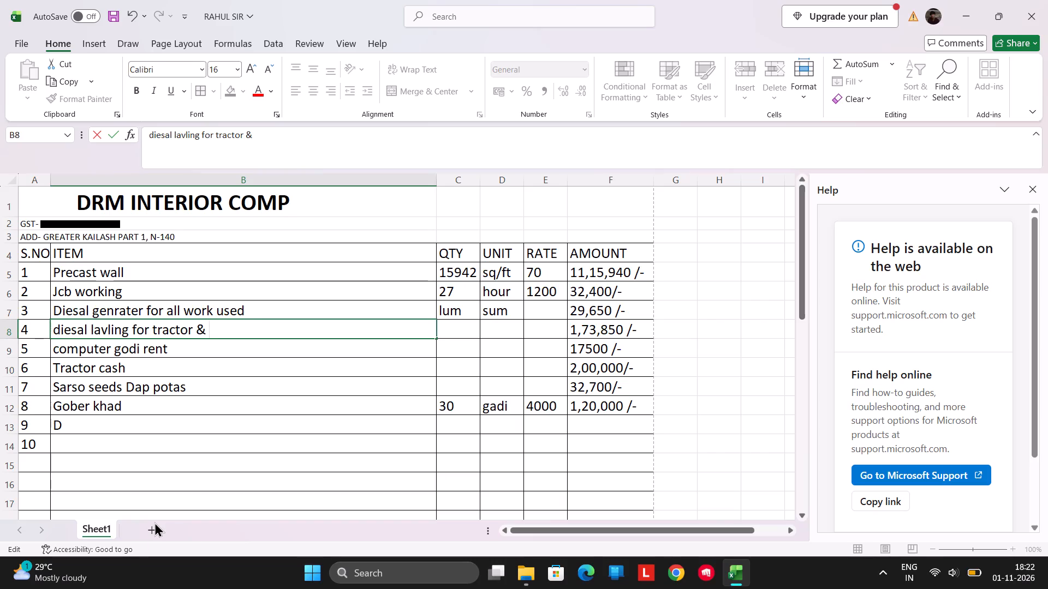
type("go")
key("BackSpace")
key("BackSpace")
key("g")
type("ober khad")
key("space")
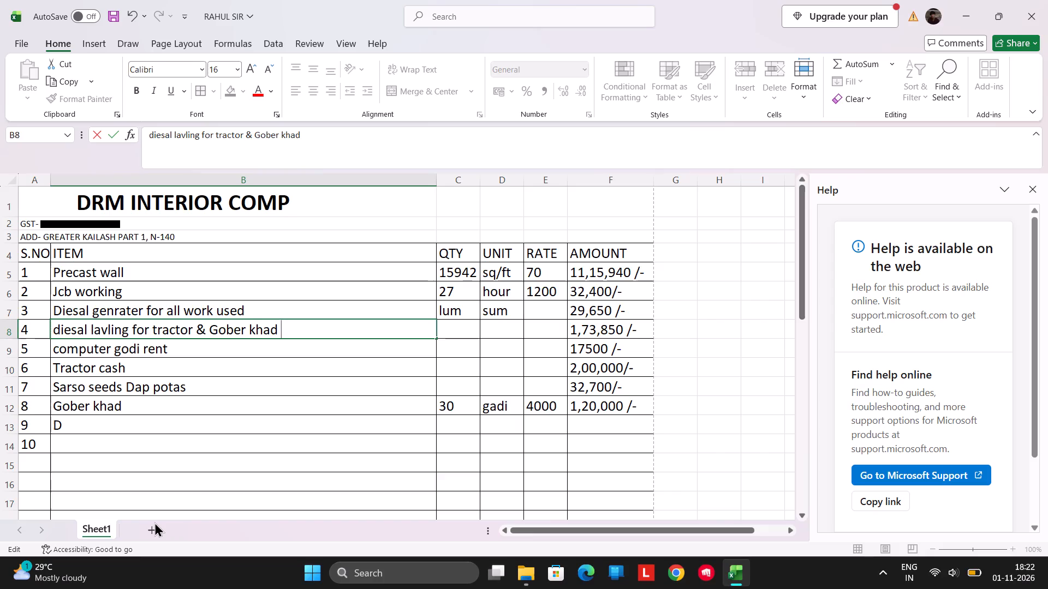
type("sp")
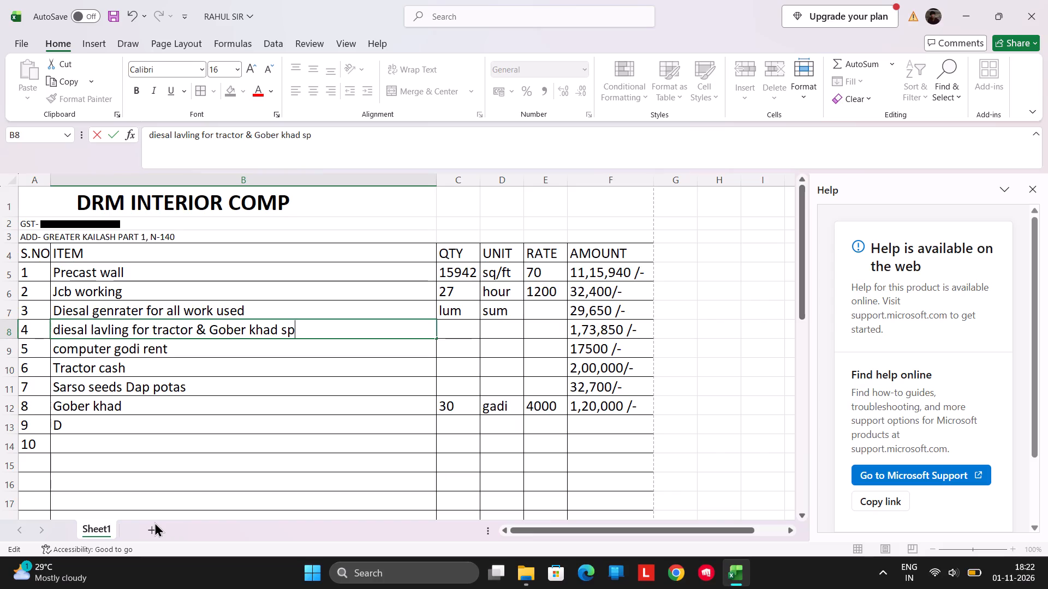
type("read")
key("space")
left_click(166, 409)
Continue the serial number 9 item in cell B13 so that it reads Diesal.
left_click(117, 425)
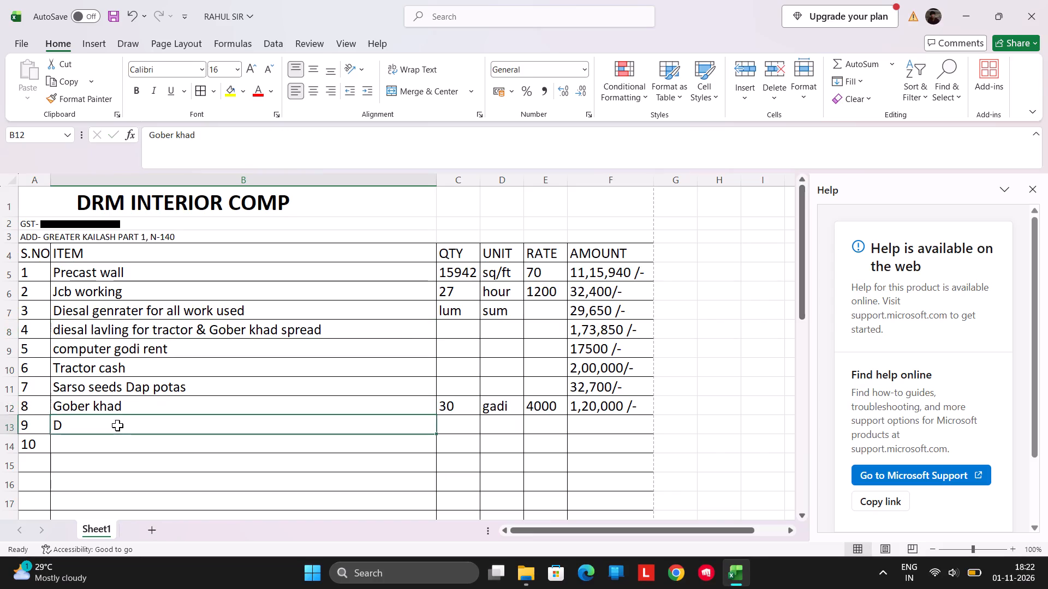
double_click(117, 425)
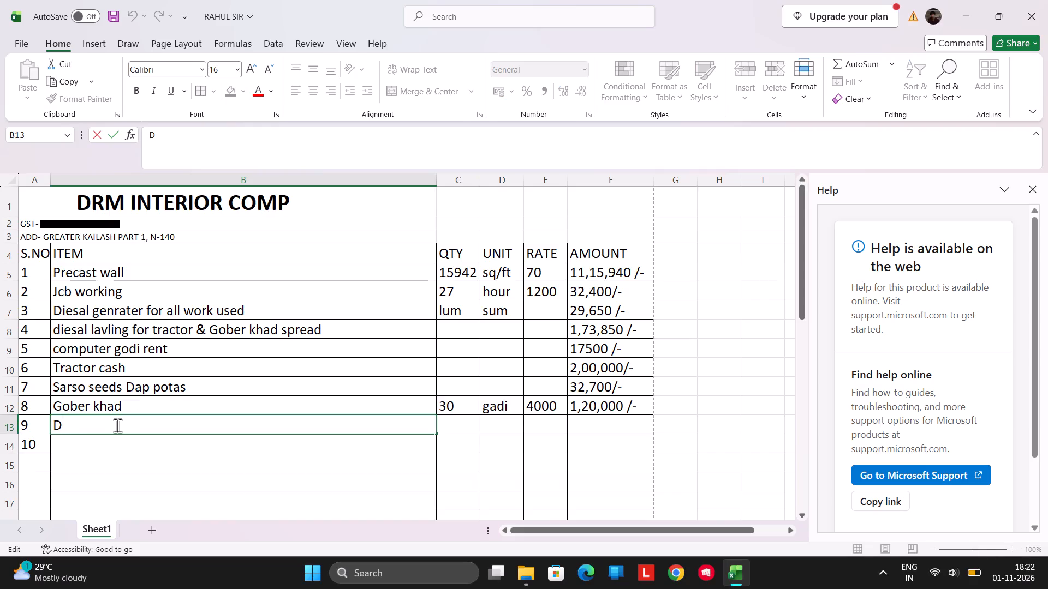
type("iesal")
key("space")
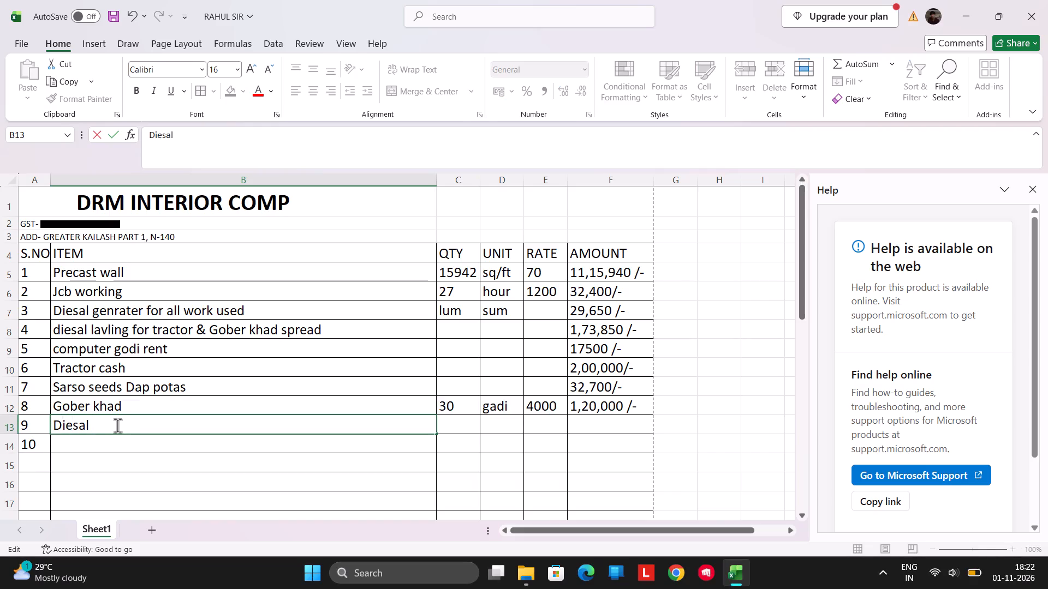
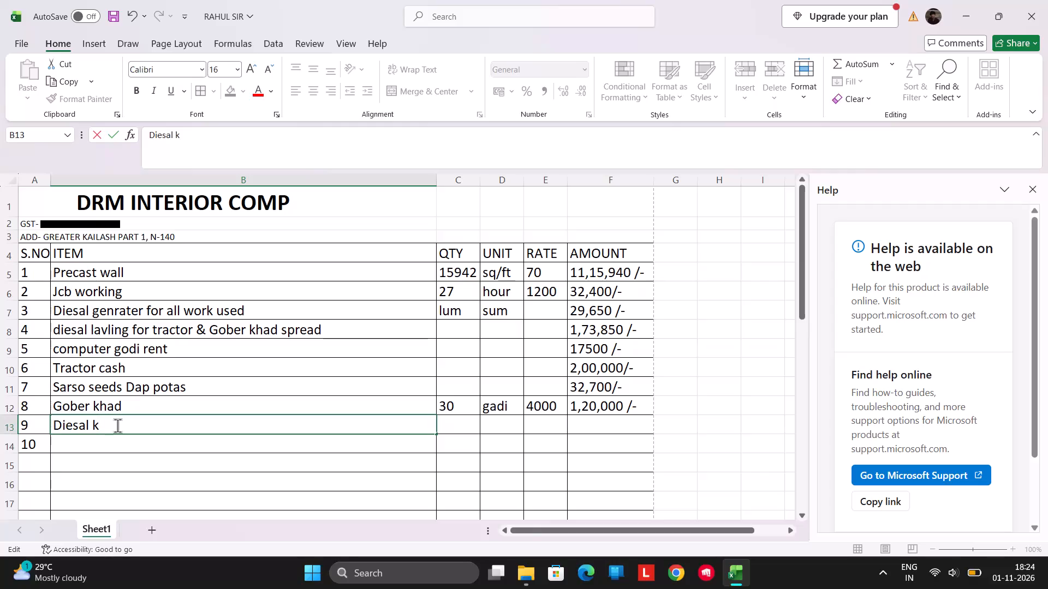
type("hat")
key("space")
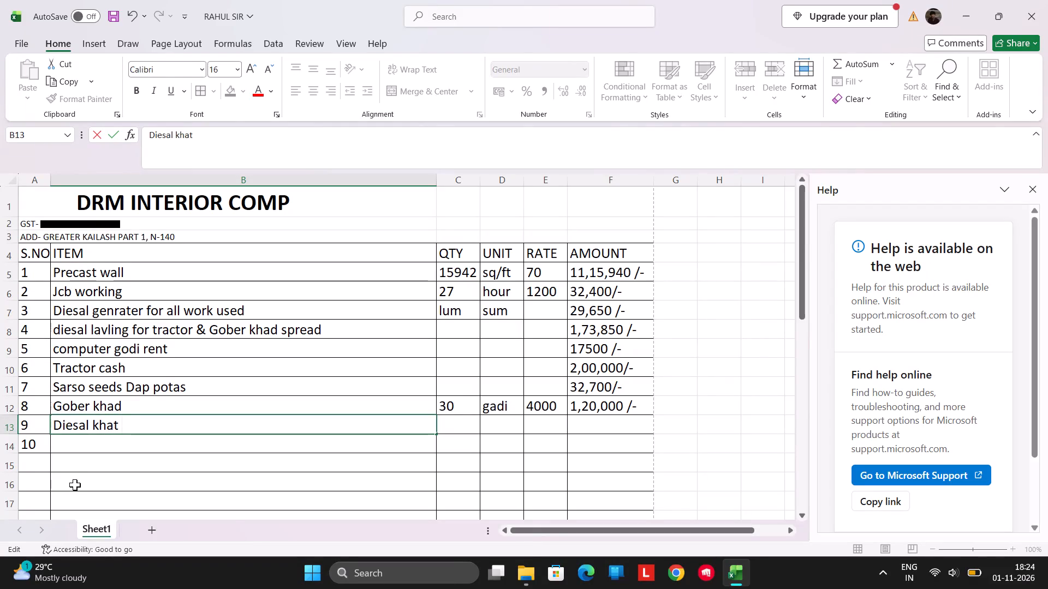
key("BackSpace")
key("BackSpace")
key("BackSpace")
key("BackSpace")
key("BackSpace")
Complete the serial number 9 item in cell B13 so that it reads Diesal tractor khet jotne me.
type("tractor")
key("space")
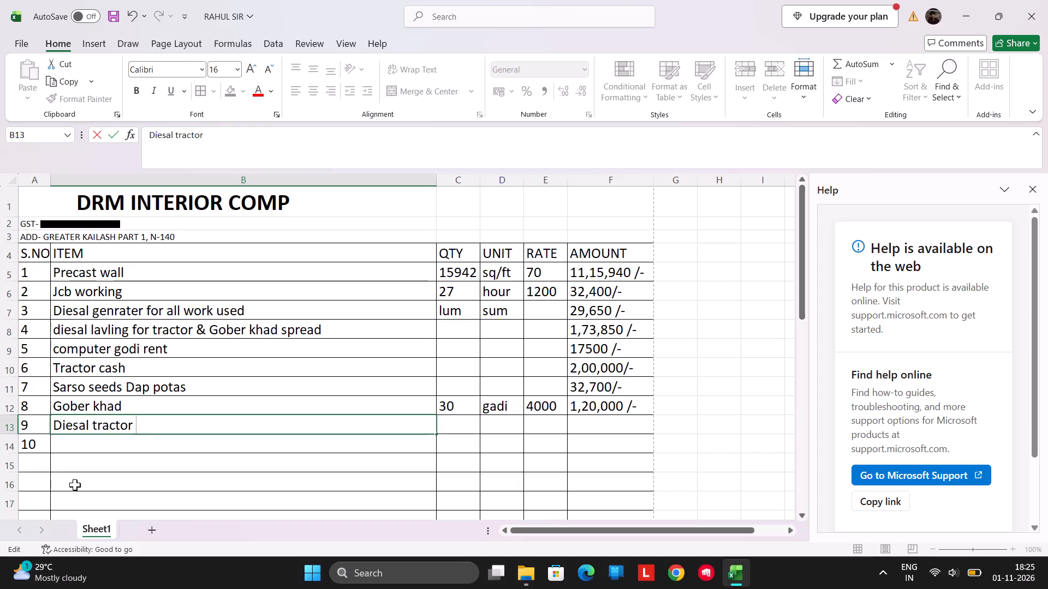
key("k")
key("h")
type("et")
key("space")
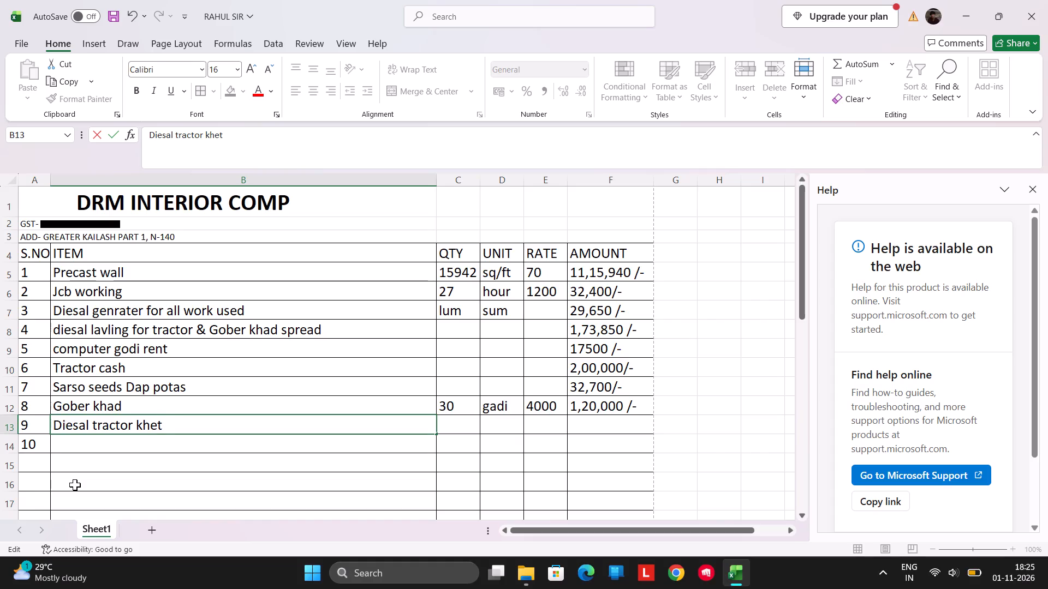
type("jpot")
key("BackSpace")
key("BackSpace")
key("BackSpace")
key("o")
key("t")
type("ne")
key("space")
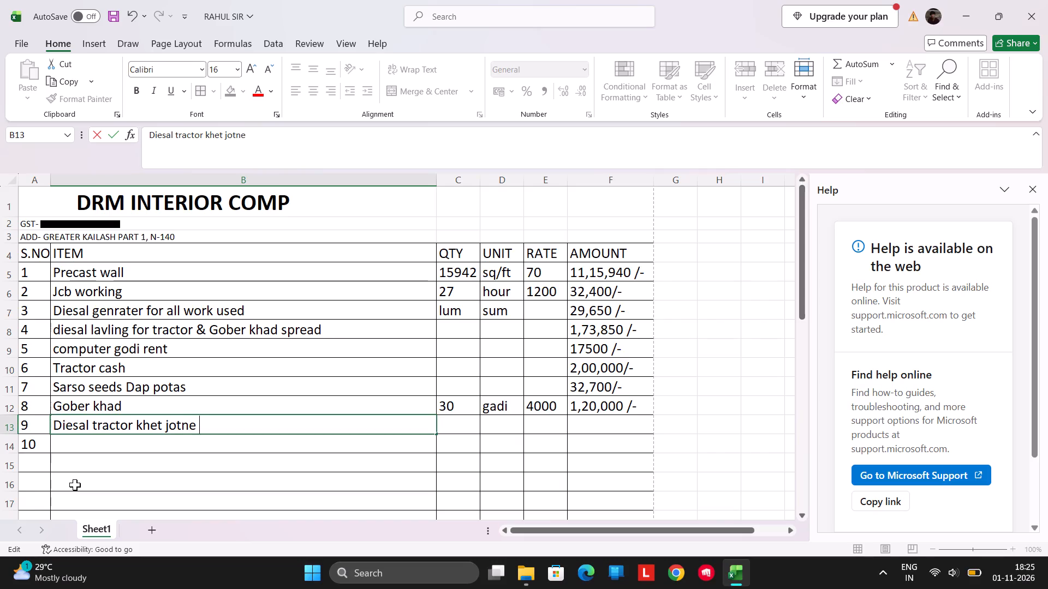
type("me")
key("space")
Enter the amount 21000 /- for serial number 9 in cell F13.
key("Right")
key("Right")
key("Right")
key("Right")
key("Right")
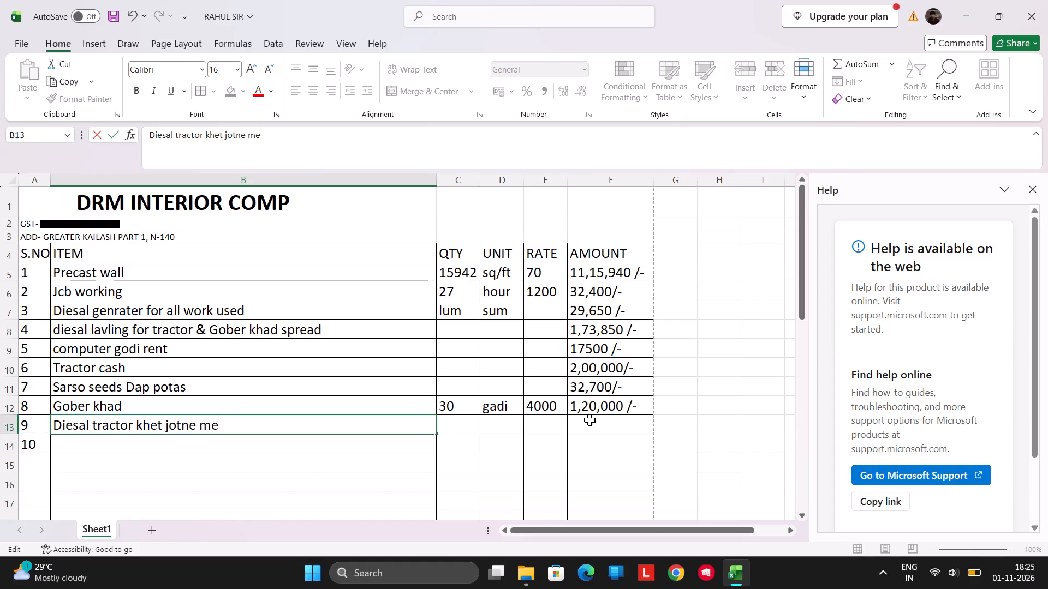
left_click(589, 420)
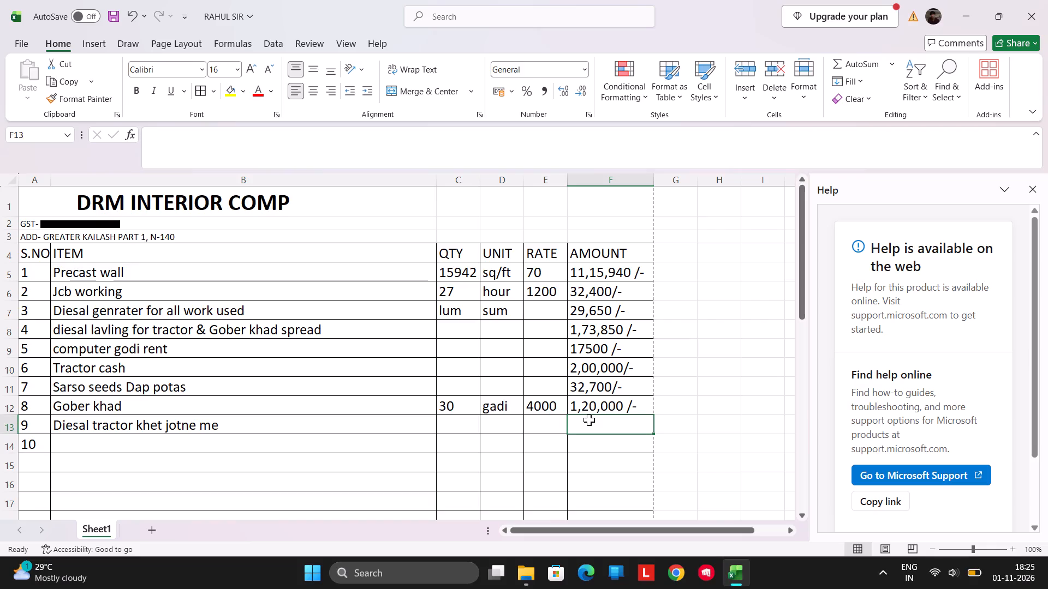
type("21")
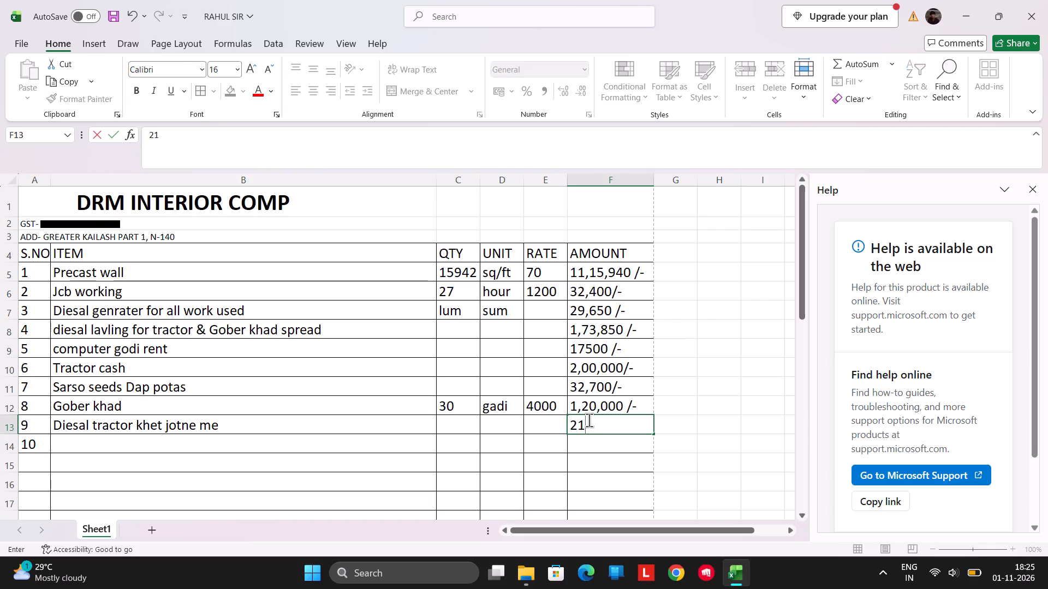
type("000")
key("space")
type("/-")
key("space")
key("Down")
Add serial number 11 in cell A15, below serial number 10.
key("Left")
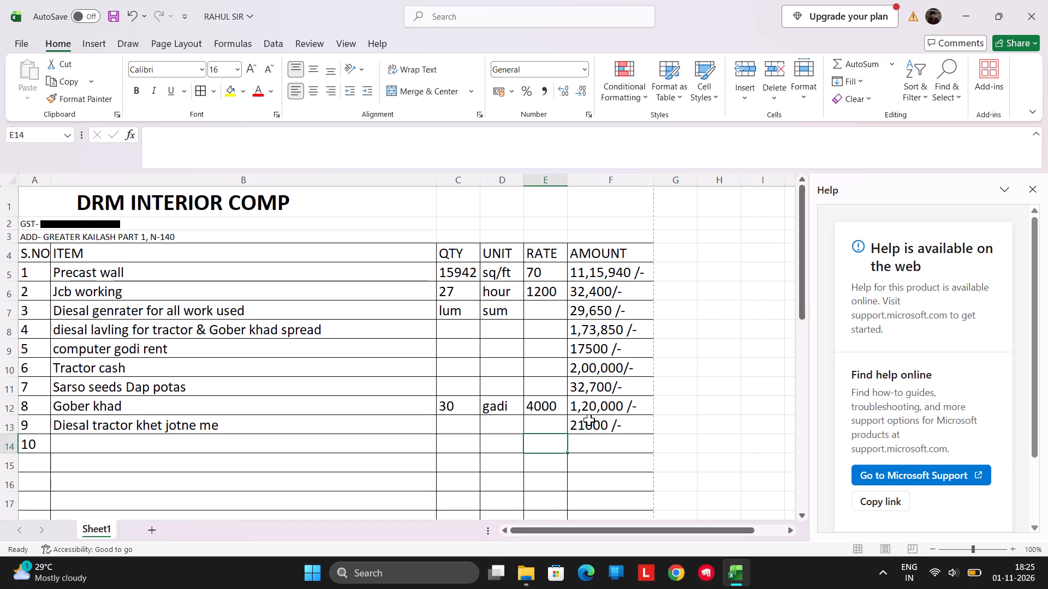
key("Left")
key("Left")
key("Left")
key("Left")
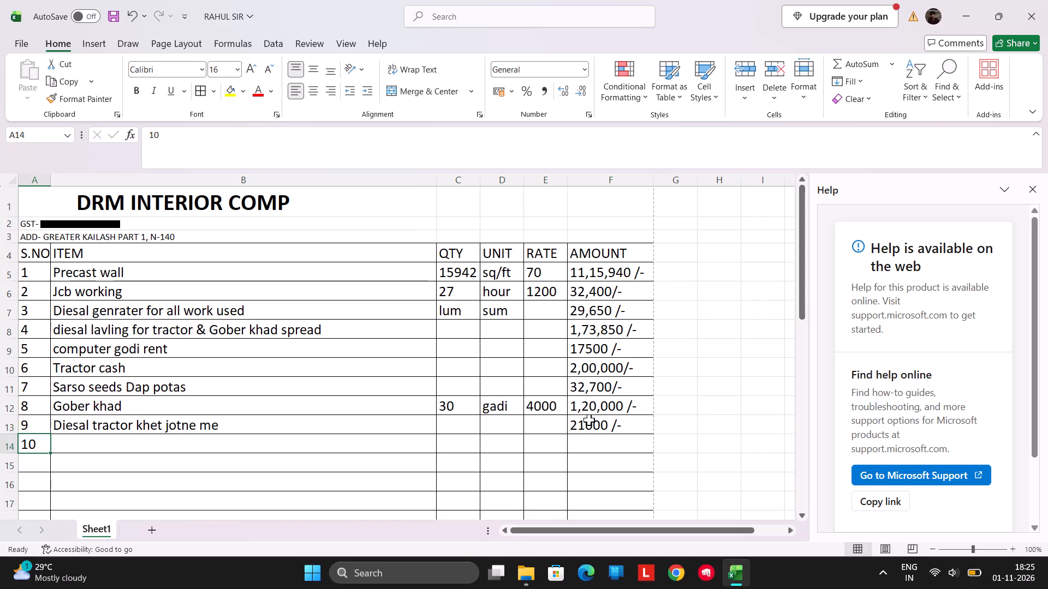
key("Down")
type("11")
key("Right")
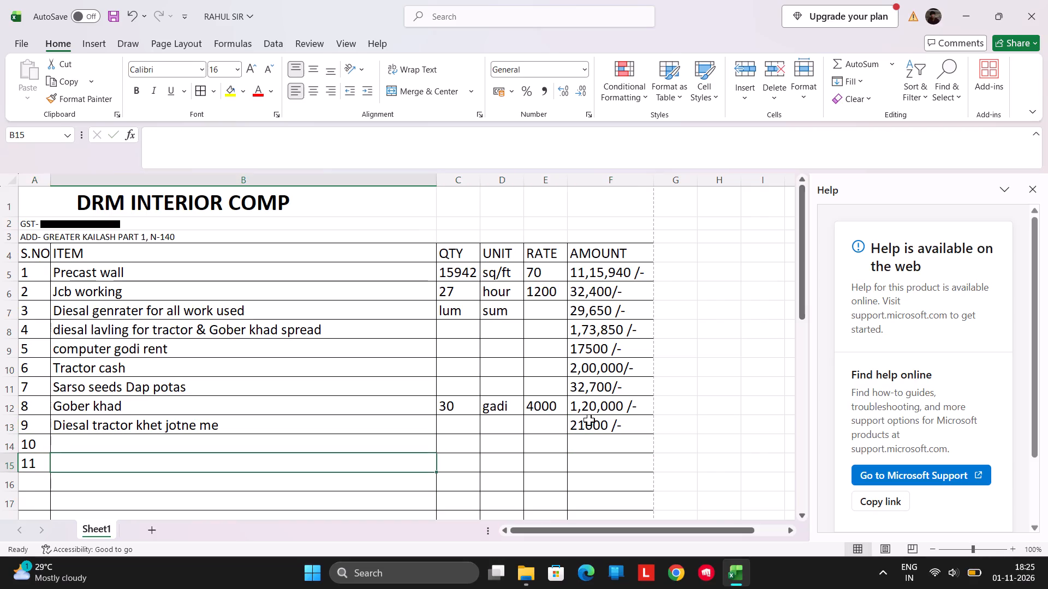
Enter sarso plantage as the serial number 10 item in cell B14.
key("Up")
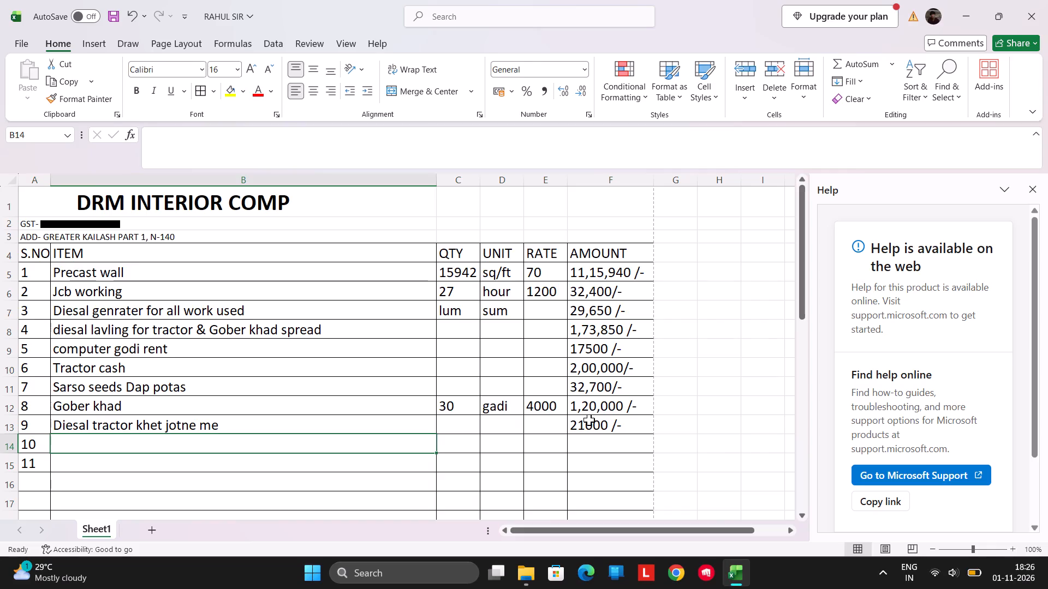
type("sar")
type("so")
key("space")
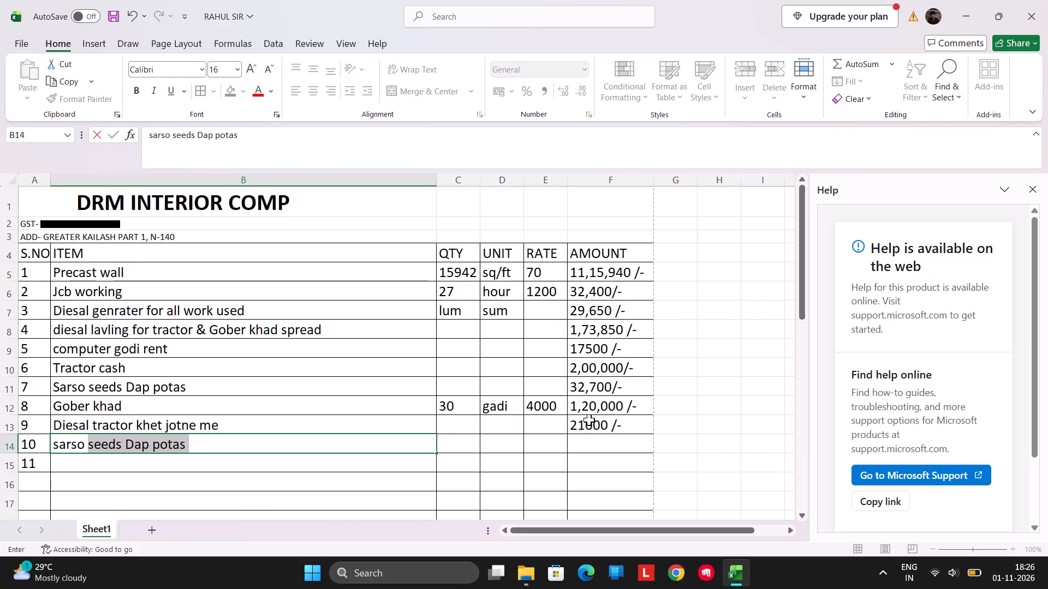
type("plantage")
key("space")
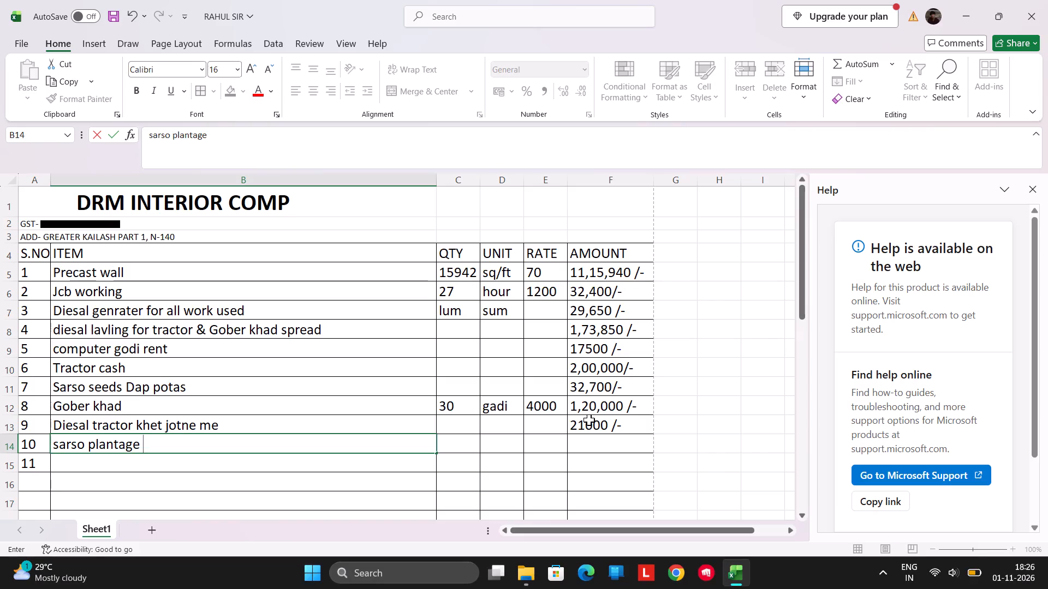
key("Right")
Enter the amount 8000 /- for serial number 10 in cell F14.
key("Right")
key("Right")
key("Right")
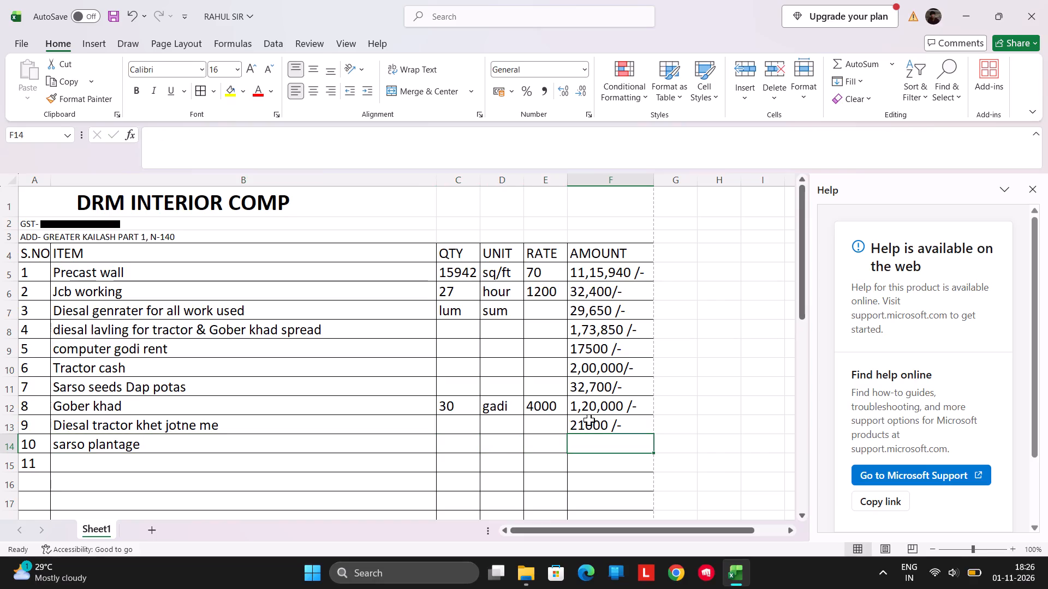
type("8000 /-")
key("space")
key("Down")
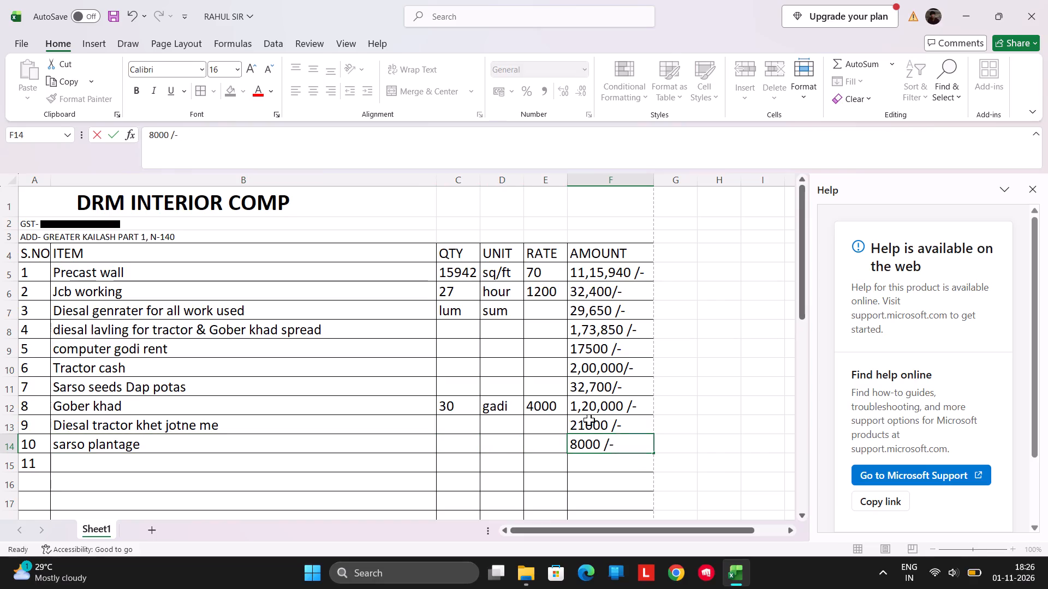
Enter driver two as the serial number 11 item in cell B15.
key("Left")
key("Left")
key("Left")
key("Left")
key("Left")
key("Down")
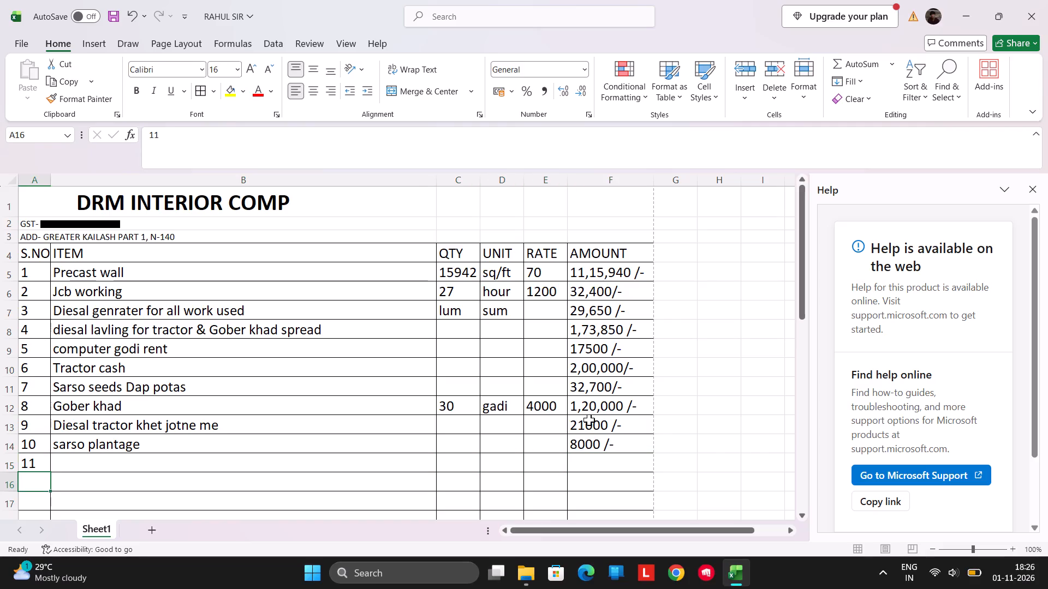
key("Right")
key("Up")
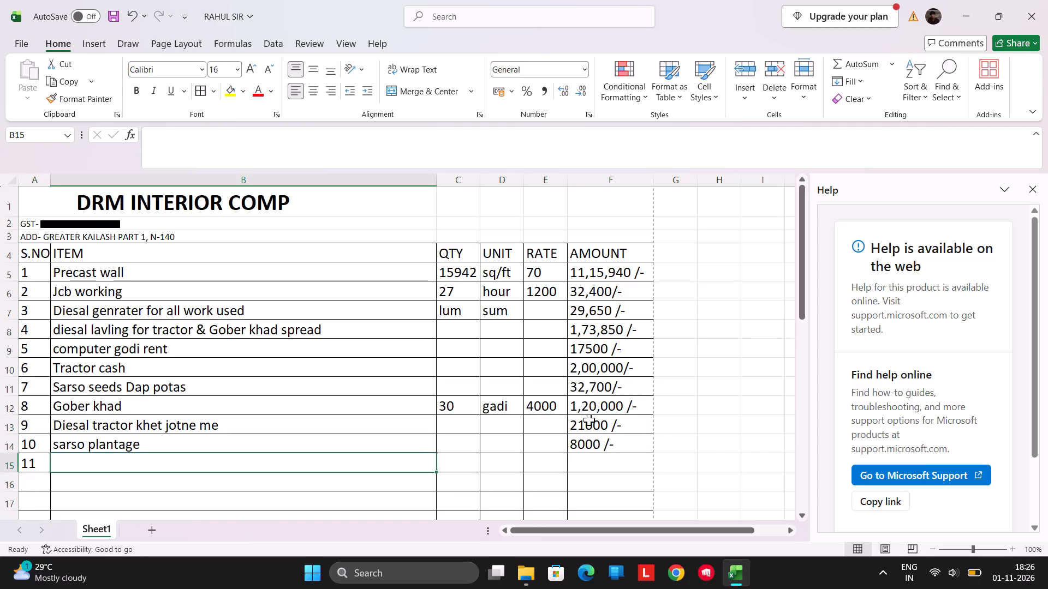
type("driver")
key("space")
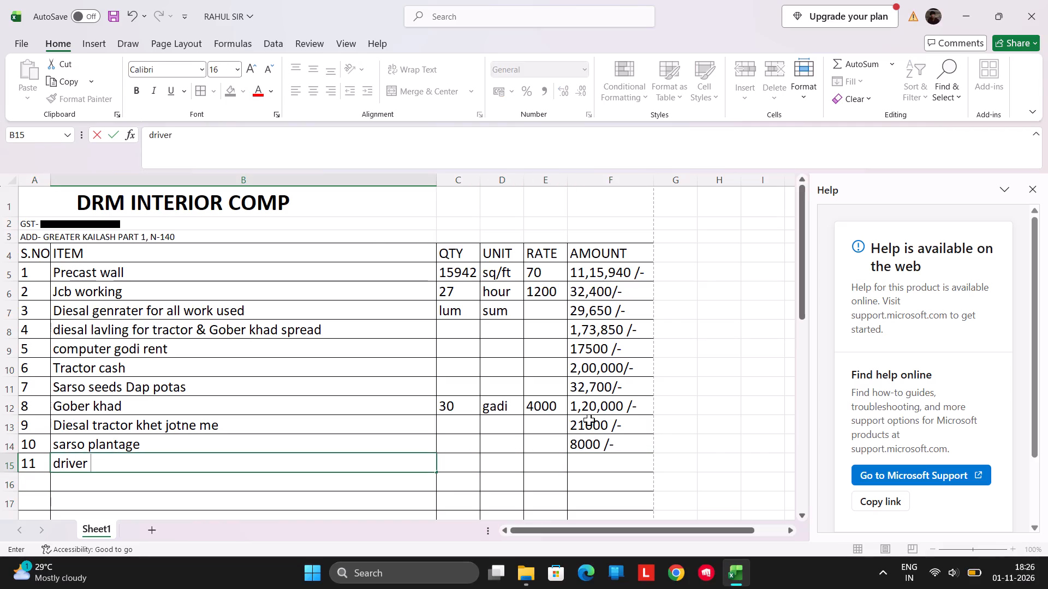
type("two")
key("space")
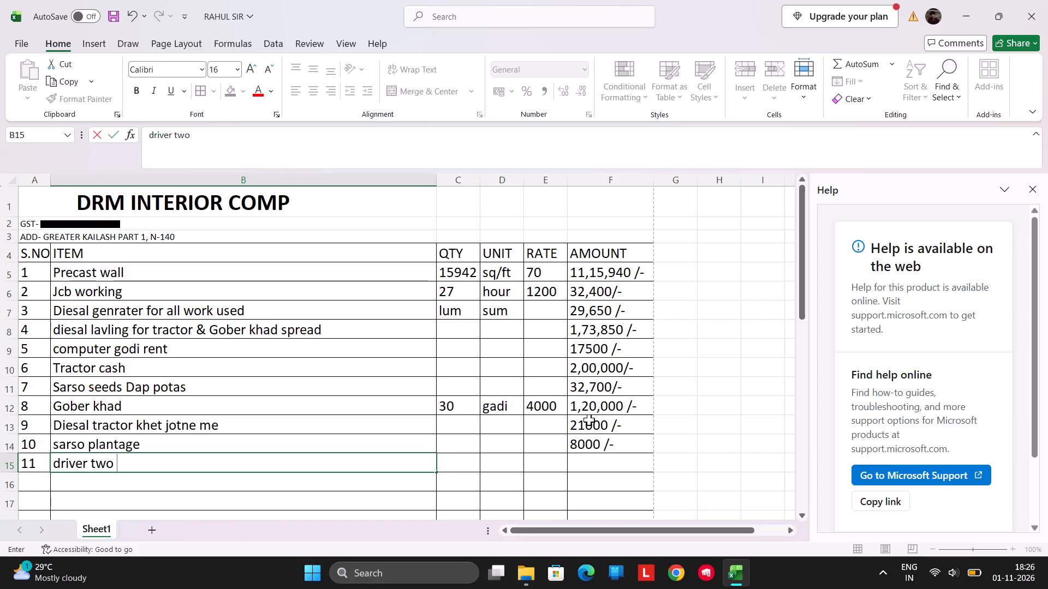
key("Left")
Capitalise the first letter of the serial number 11 item in cell B15 so that it reads Driver two.
key("Left")
key("Right")
double_click(589, 420)
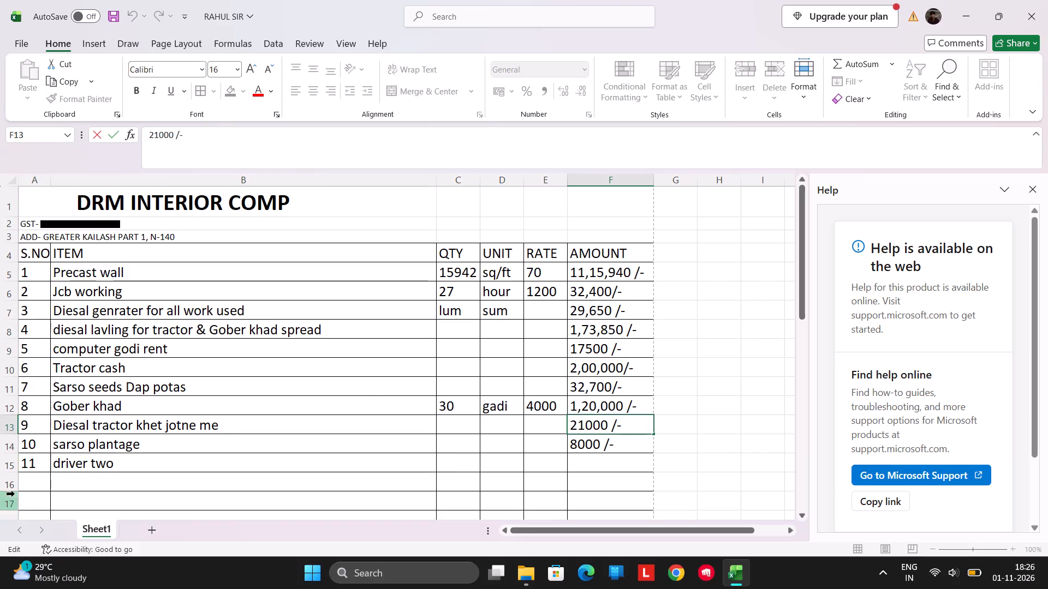
double_click(59, 464)
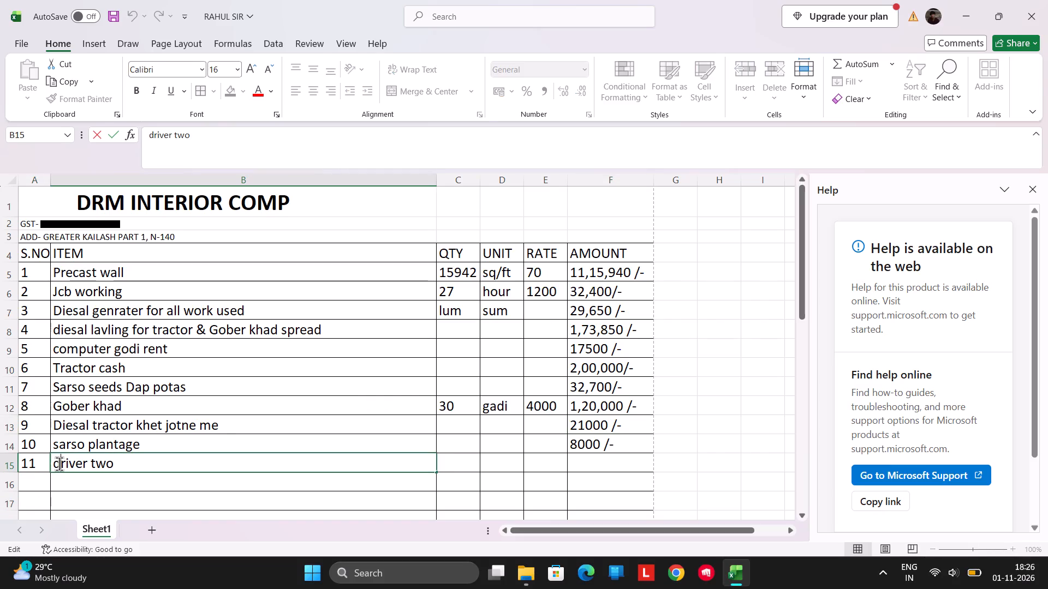
key("BackSpace")
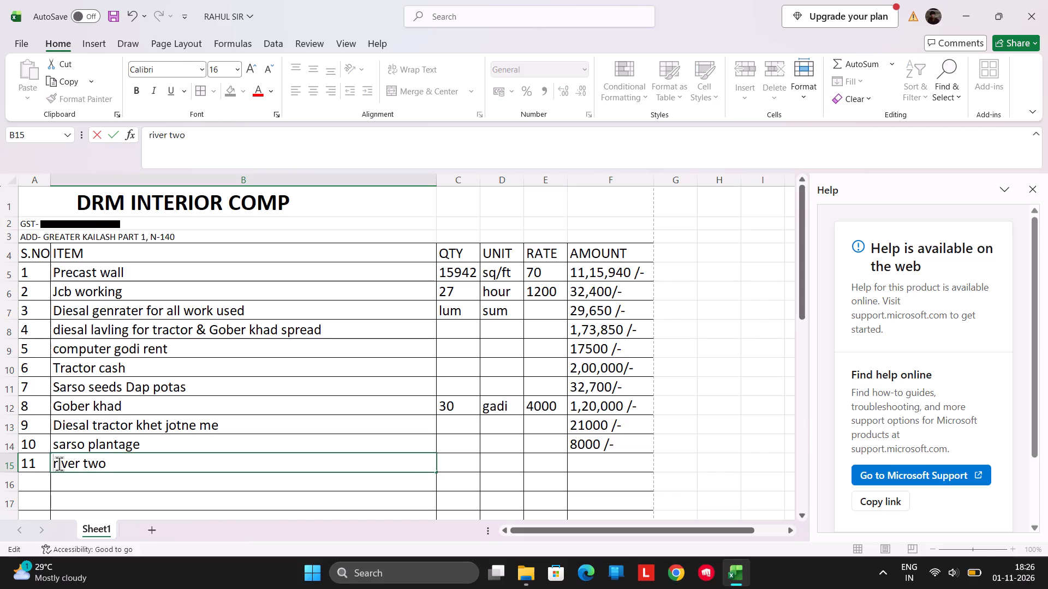
key("d")
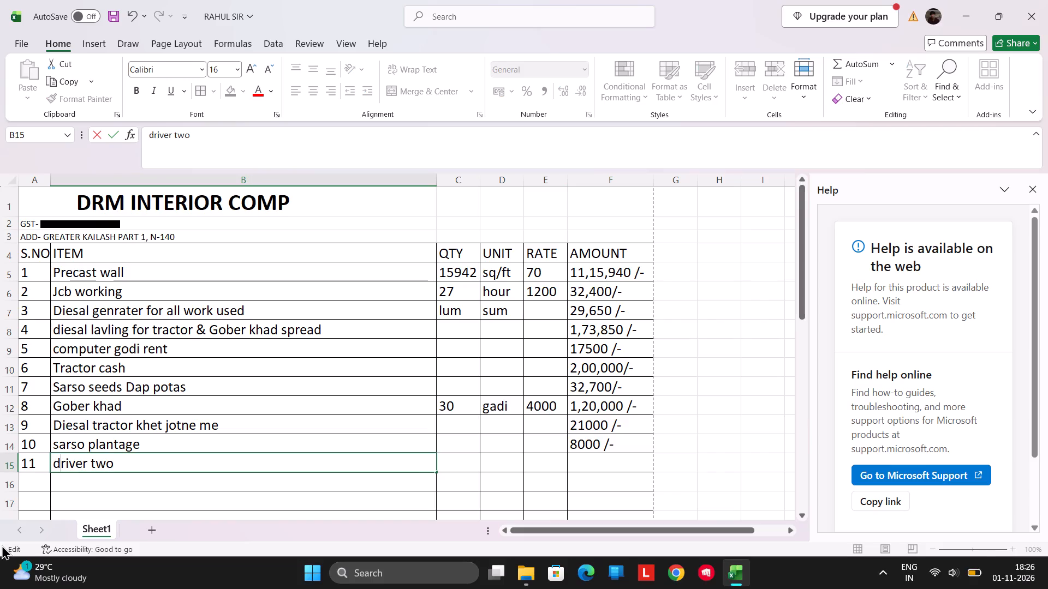
key("BackSpace")
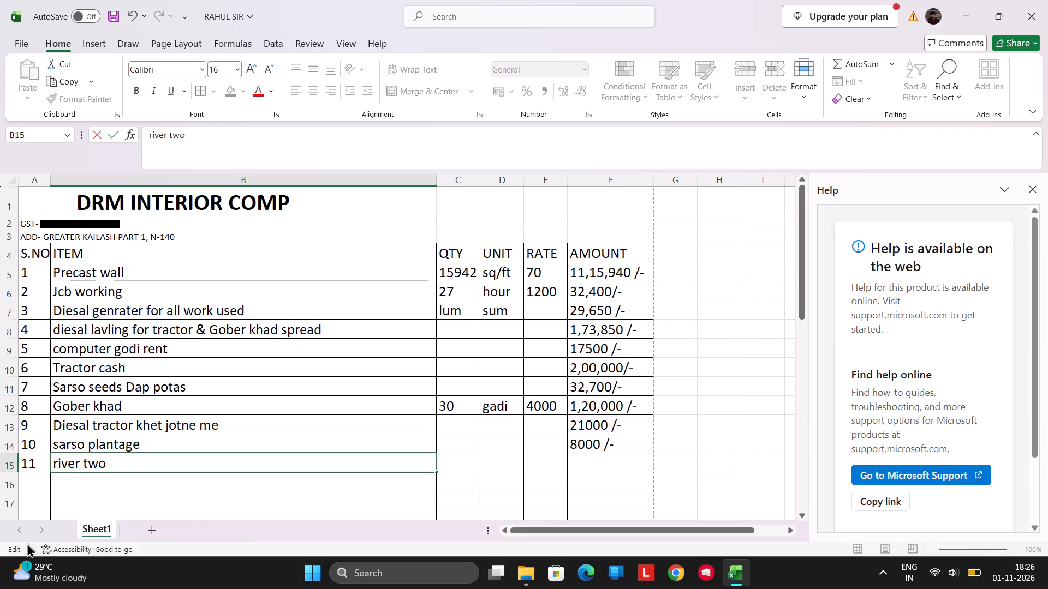
key("d")
Append 8000+ 20000 to the serial number 11 item in cell B15 so that it reads Driver two 8000+ 20000.
key("Right")
key("Right")
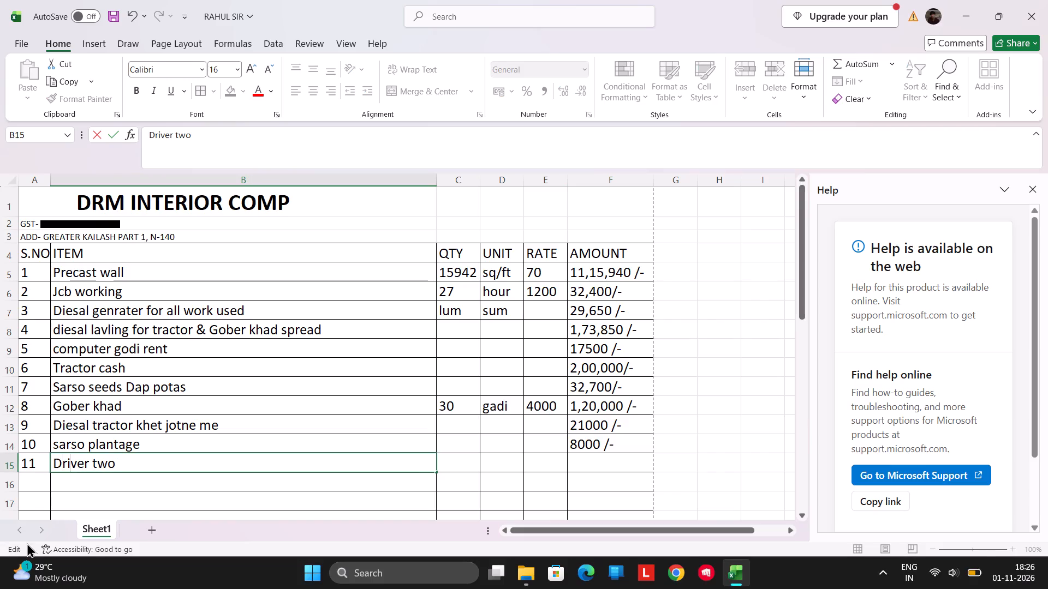
key("Right")
key("Right")
key("Right")
key("Right")
key("Right")
key("Right")
key("Right")
key("Right")
key("Right")
key("space")
key("Return")
key("Right")
key("Up")
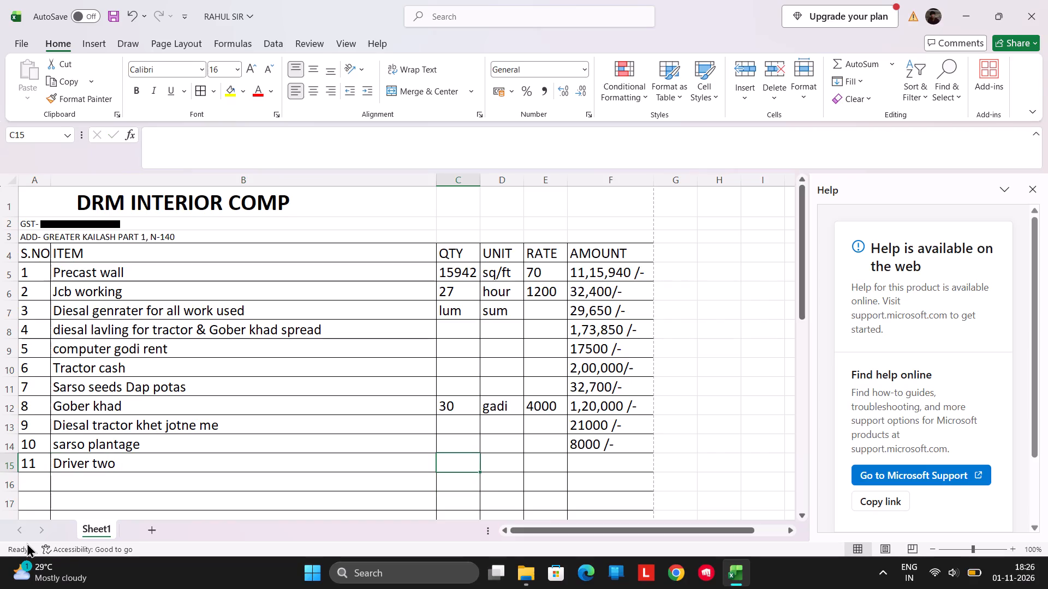
key("Left")
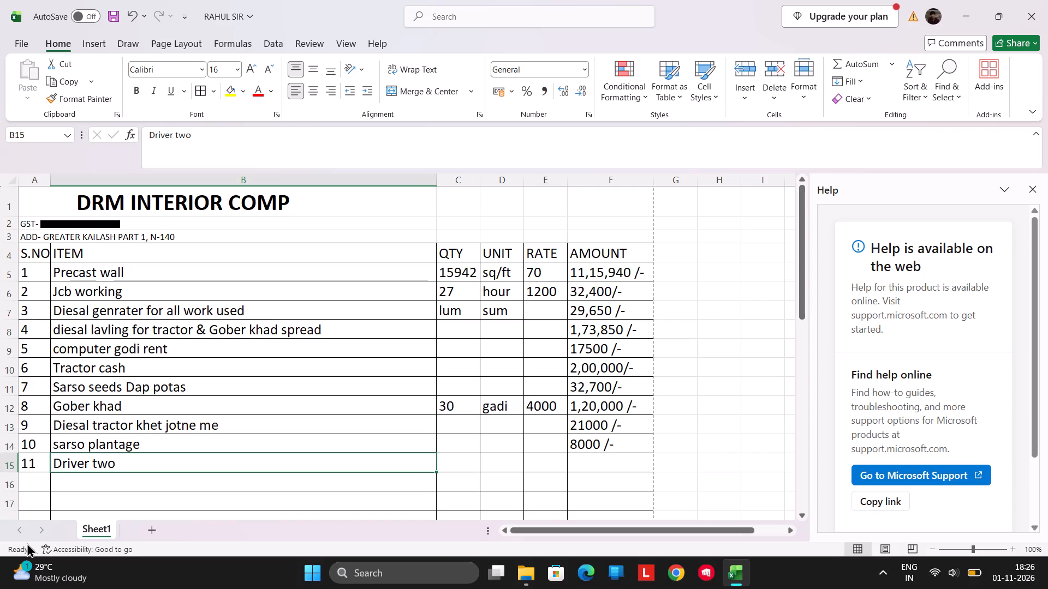
double_click(140, 459)
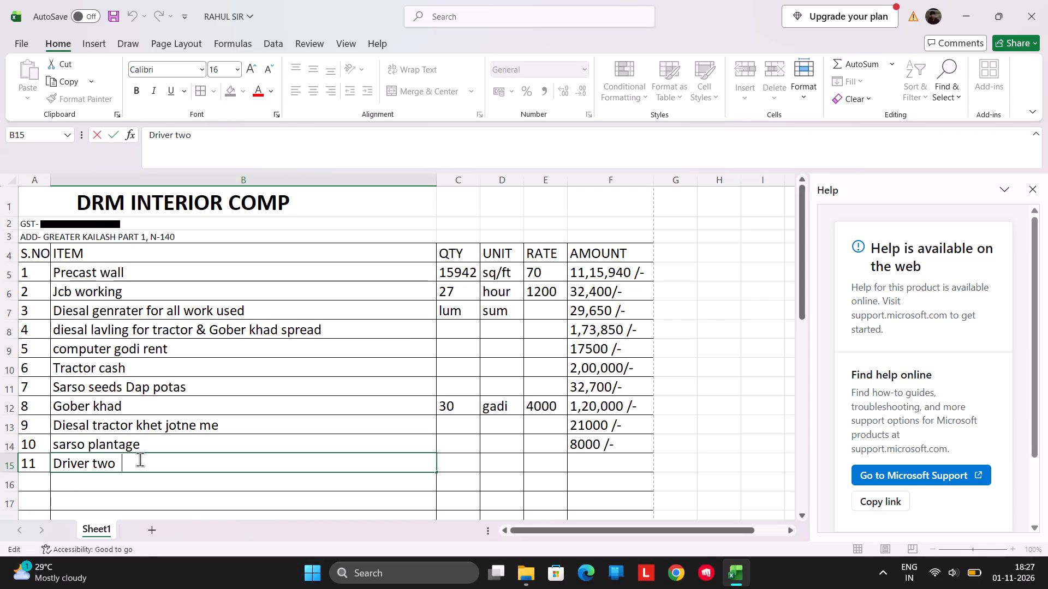
key("8")
type("000")
key("equal")
key("BackSpace")
type("+")
key("space")
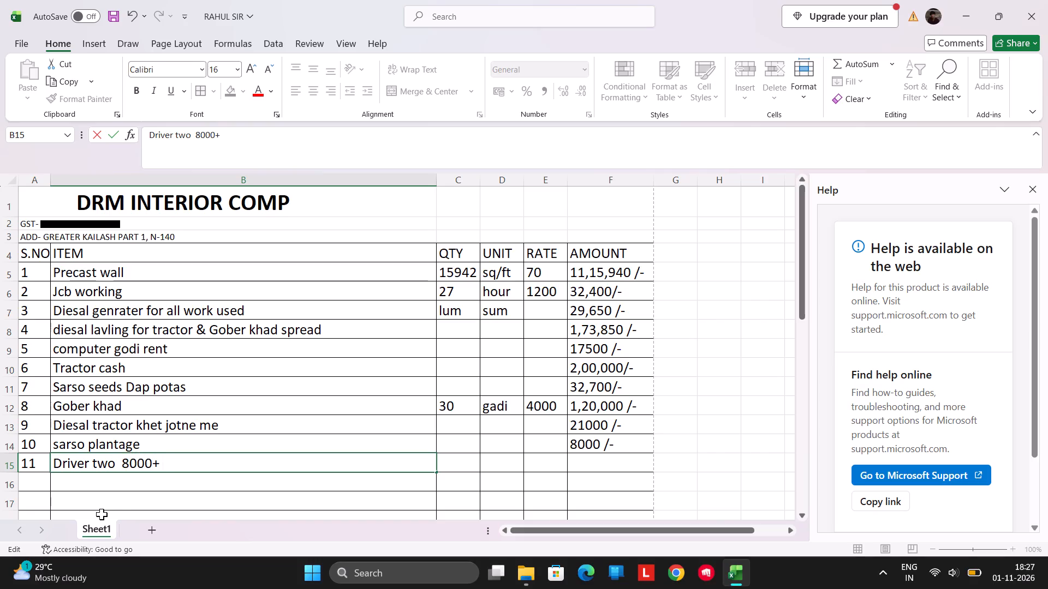
type("20000")
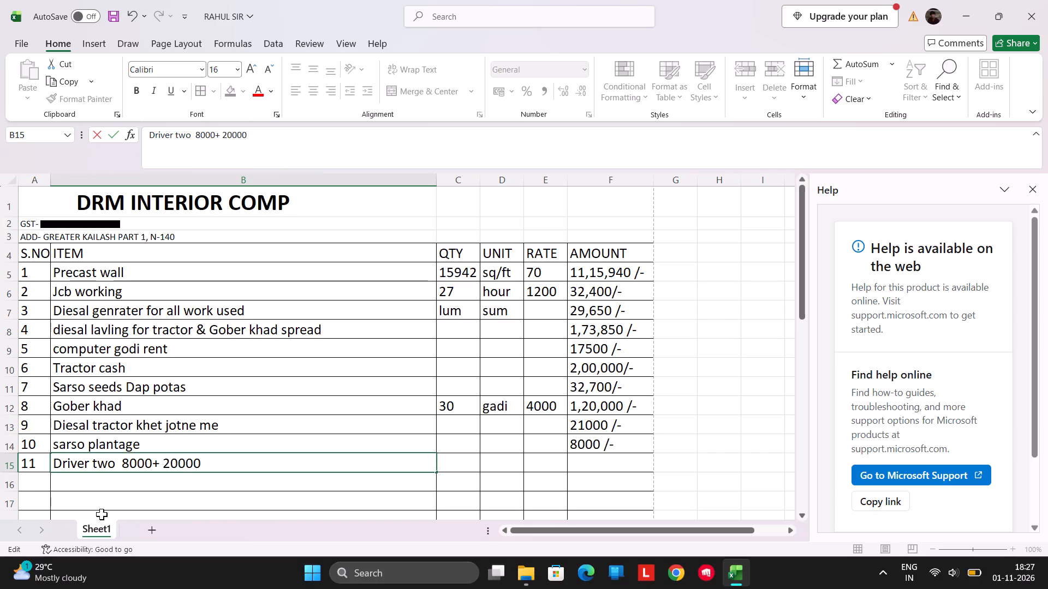
Enter the amount 28,000/- for serial number 11 in cell F15.
left_click(588, 463)
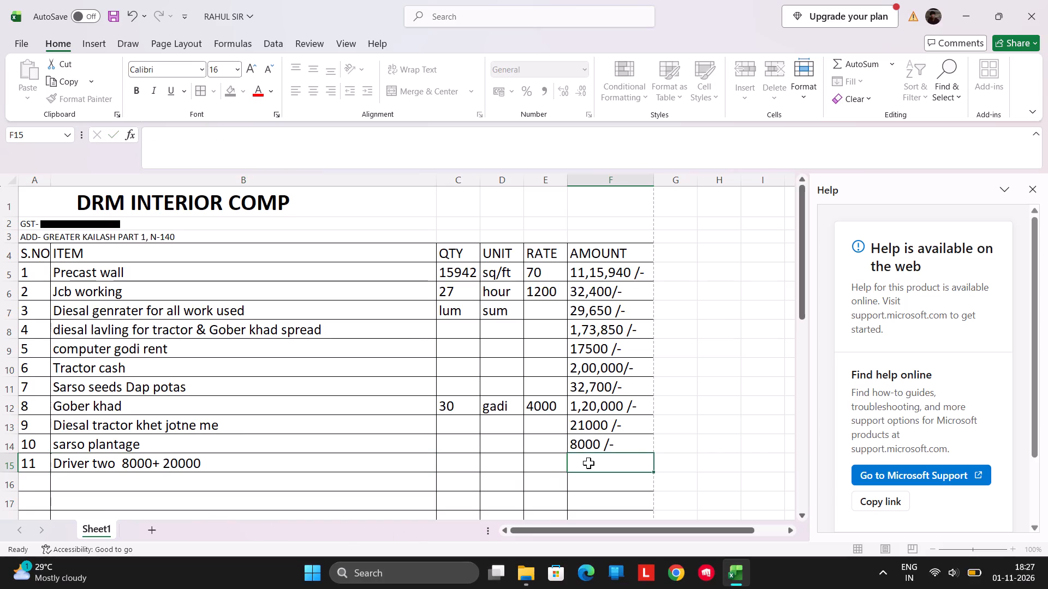
type("28.")
key("BackSpace")
type(",000")
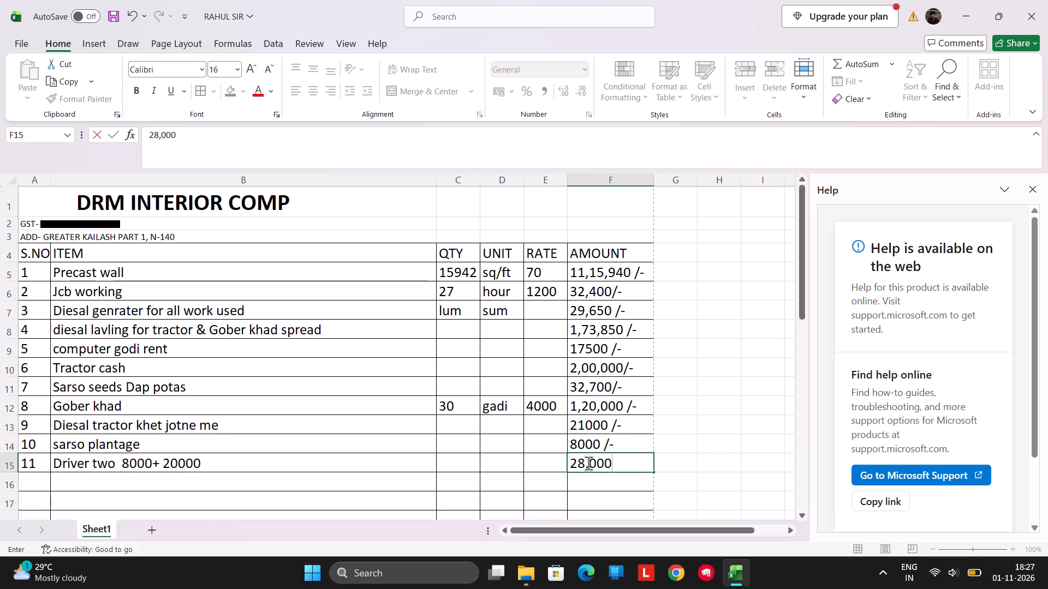
type("/-")
key("space")
Enter serial number 12 in cell A16.
left_click(39, 482)
type("12")
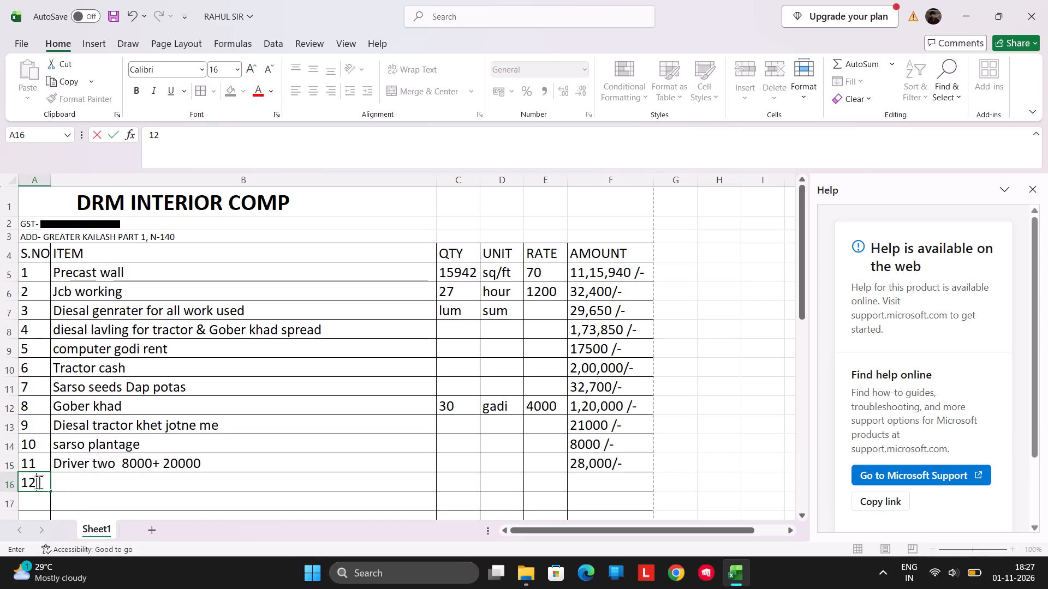
key("Right")
Try centre alignment on the range B5:G40, ending with the whole range left-aligned.
scroll(39, 482, "down", 4)
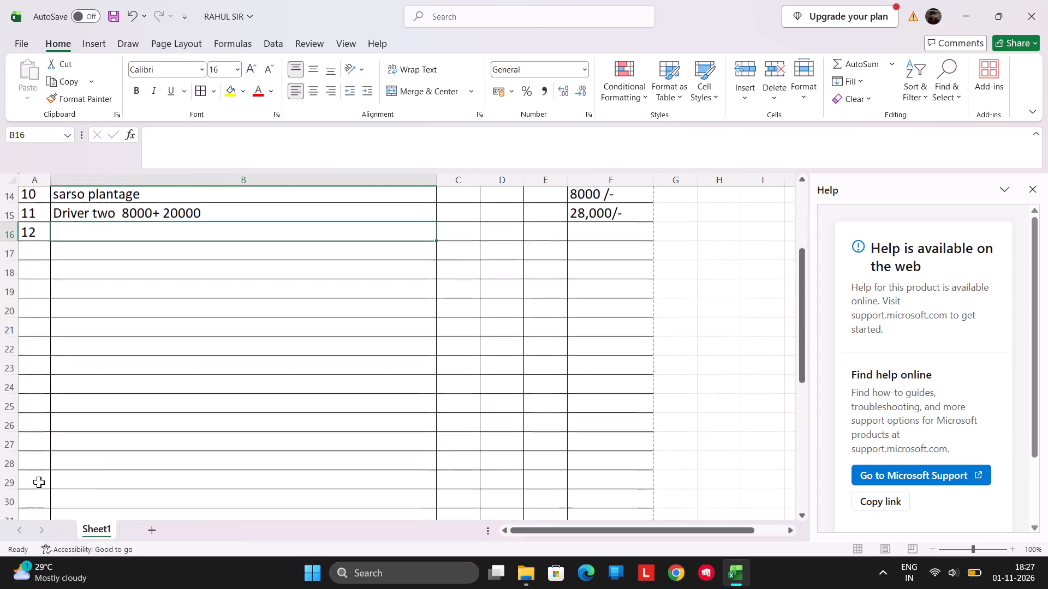
scroll(39, 482, "down", 3)
scroll(39, 482, "up", 4)
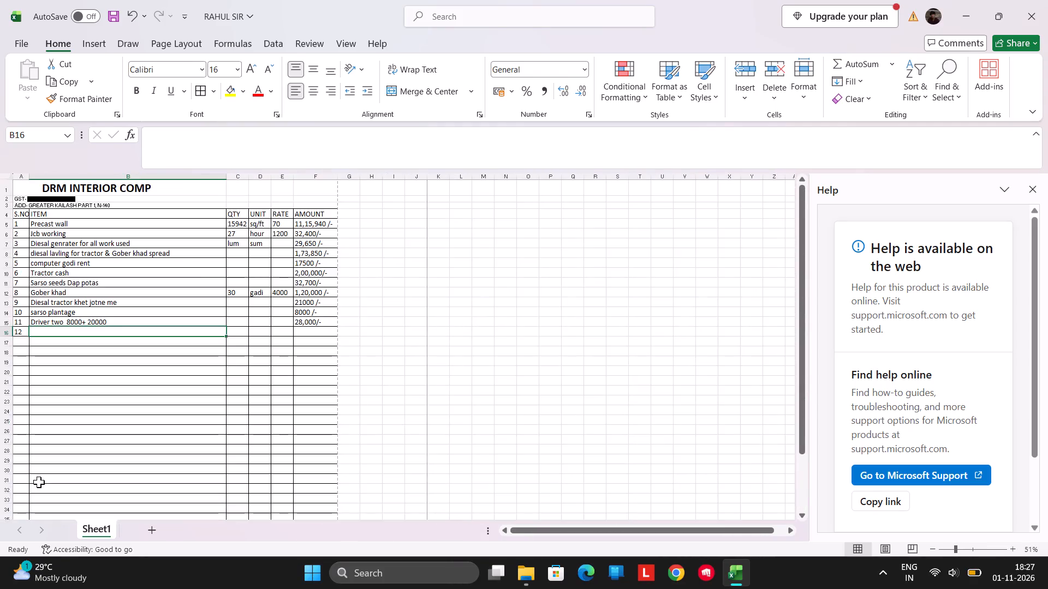
scroll(39, 482, "up", 2)
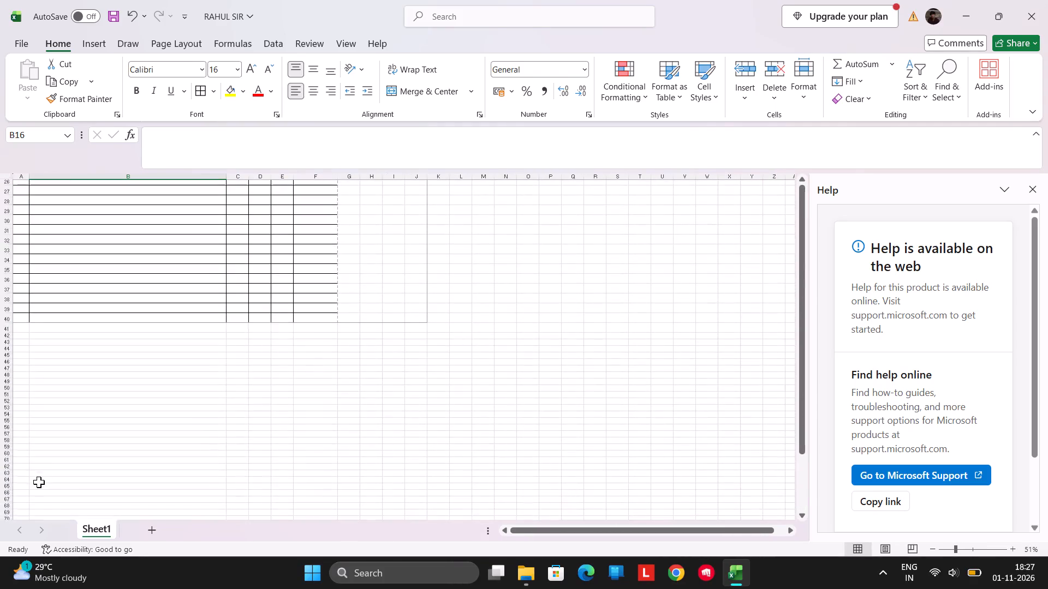
scroll(39, 482, "up", 1)
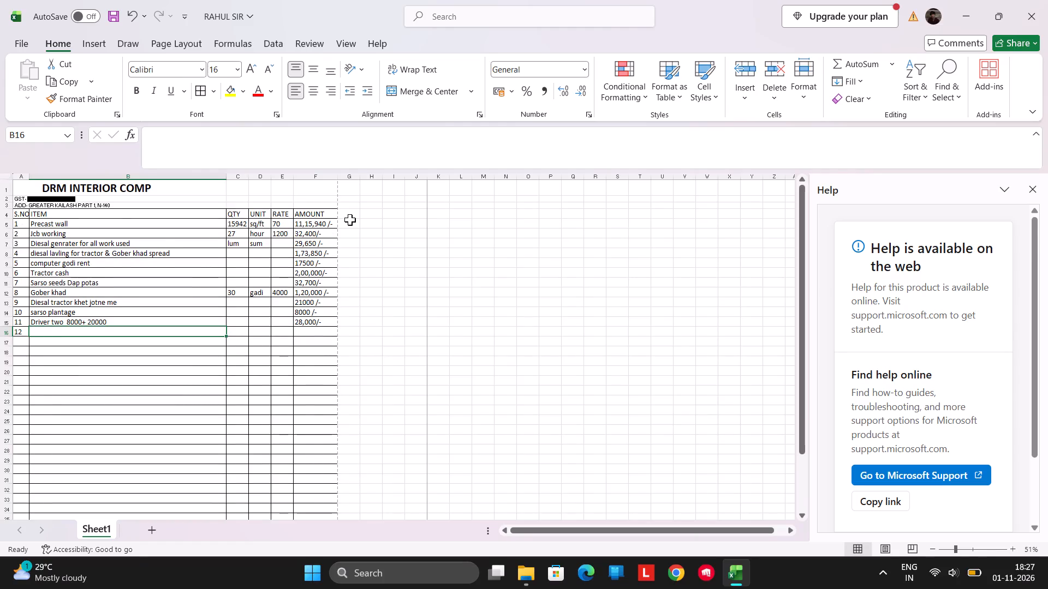
left_click_drag(350, 220, 115, 375)
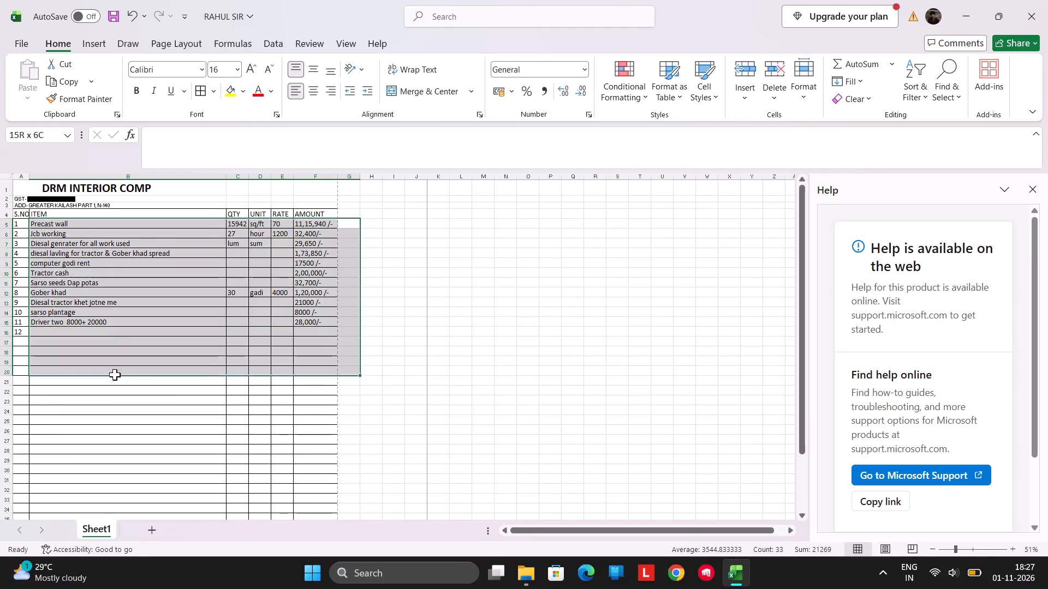
left_click_drag(115, 375, 118, 524)
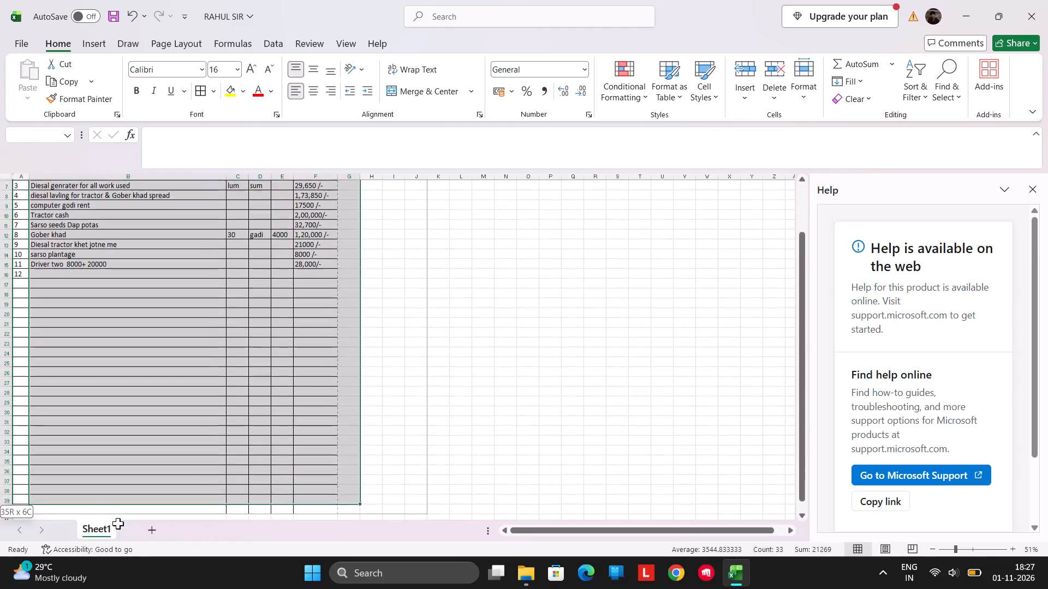
left_click_drag(118, 524, 132, 500)
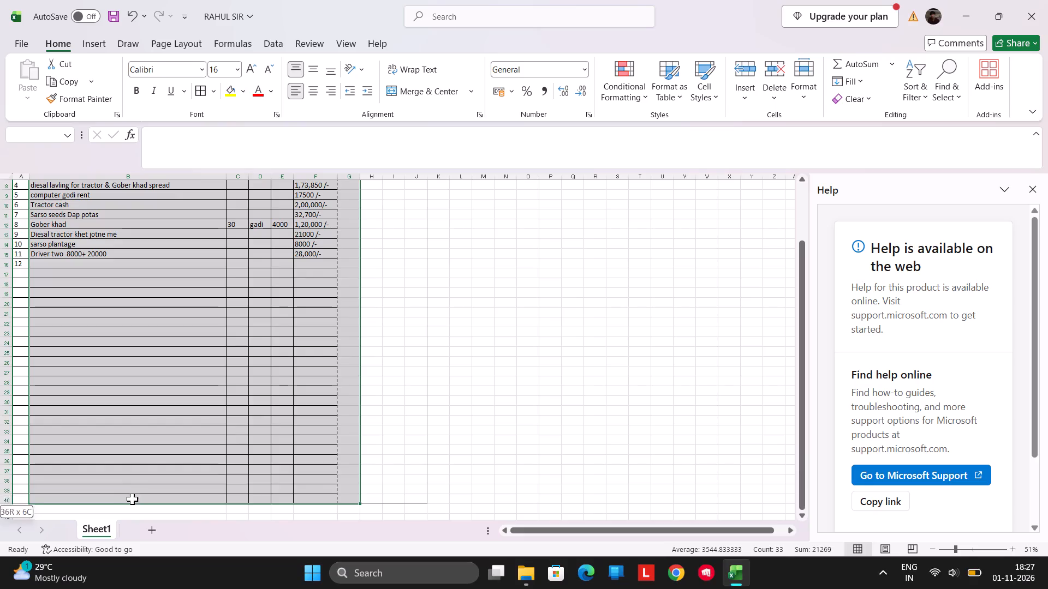
left_click_drag(132, 500, 134, 496)
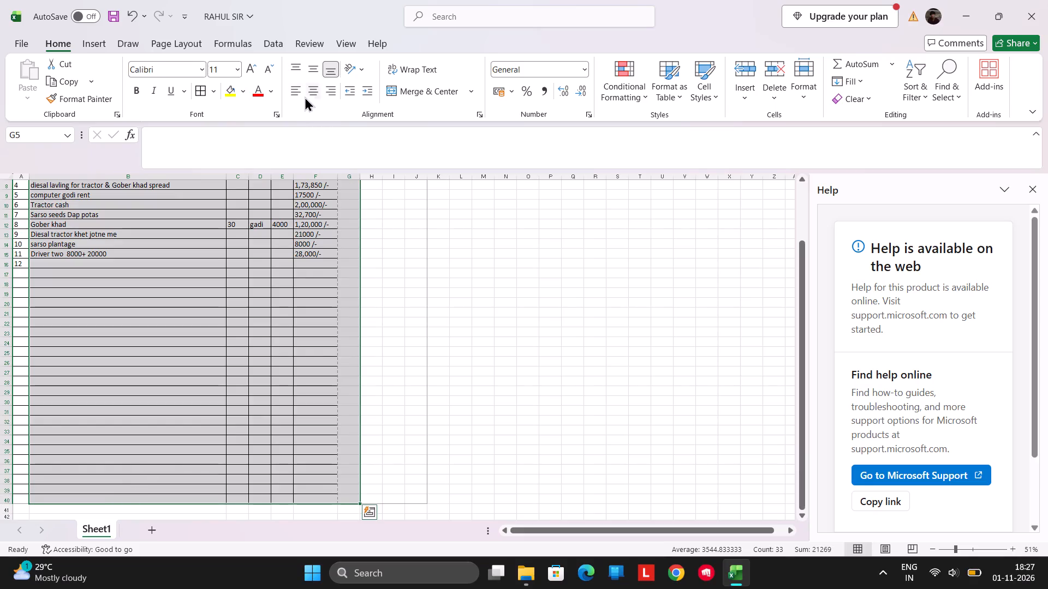
left_click(299, 92)
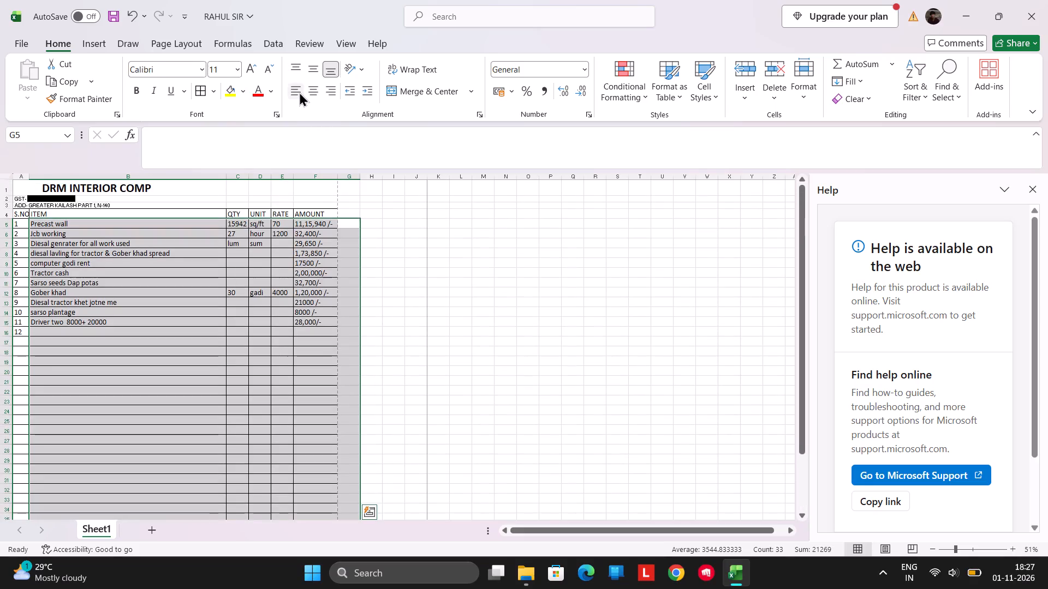
left_click(314, 92)
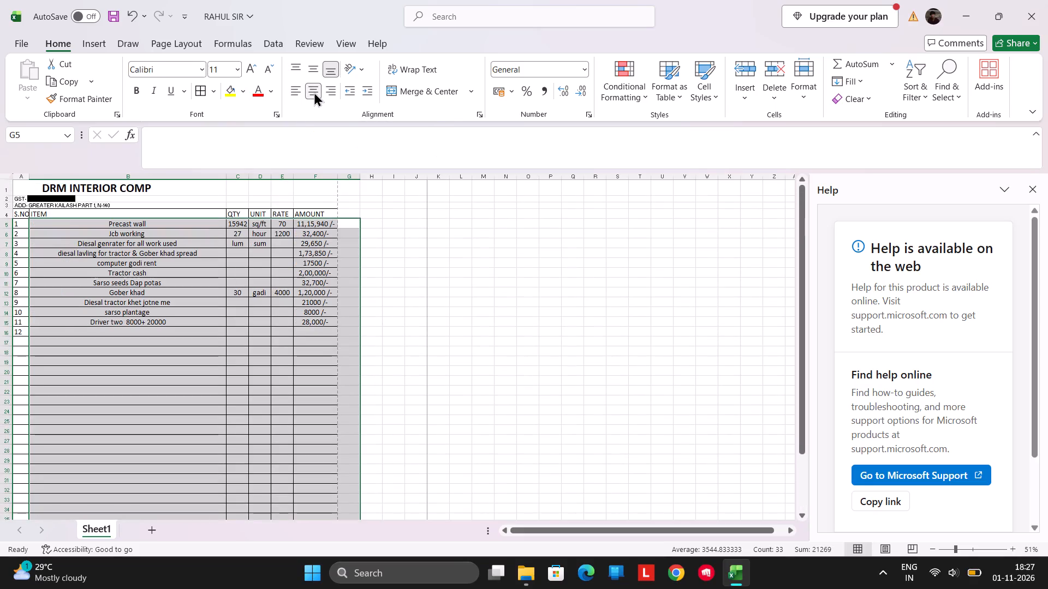
left_click(293, 93)
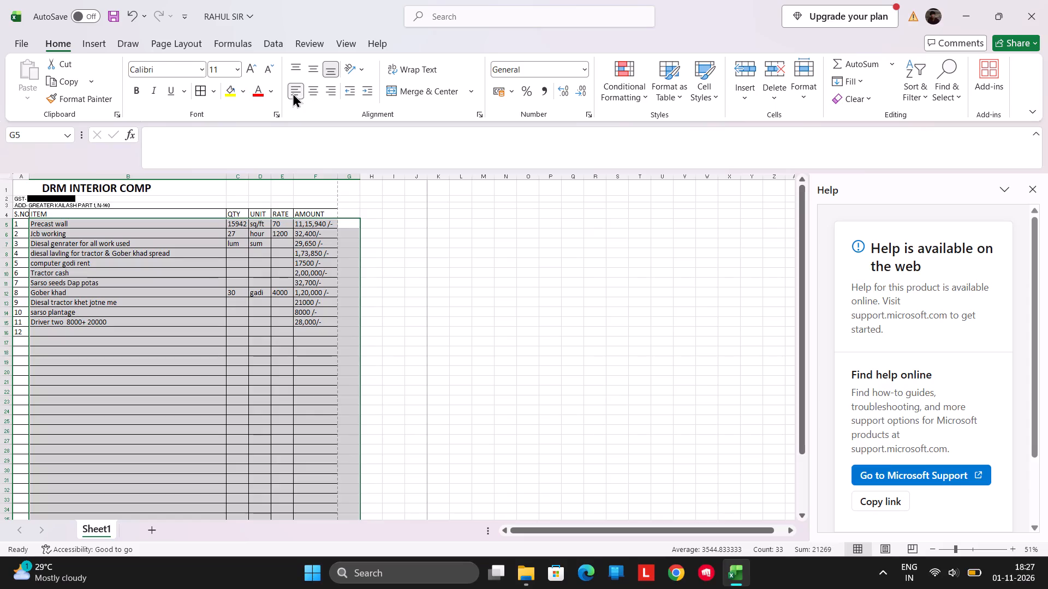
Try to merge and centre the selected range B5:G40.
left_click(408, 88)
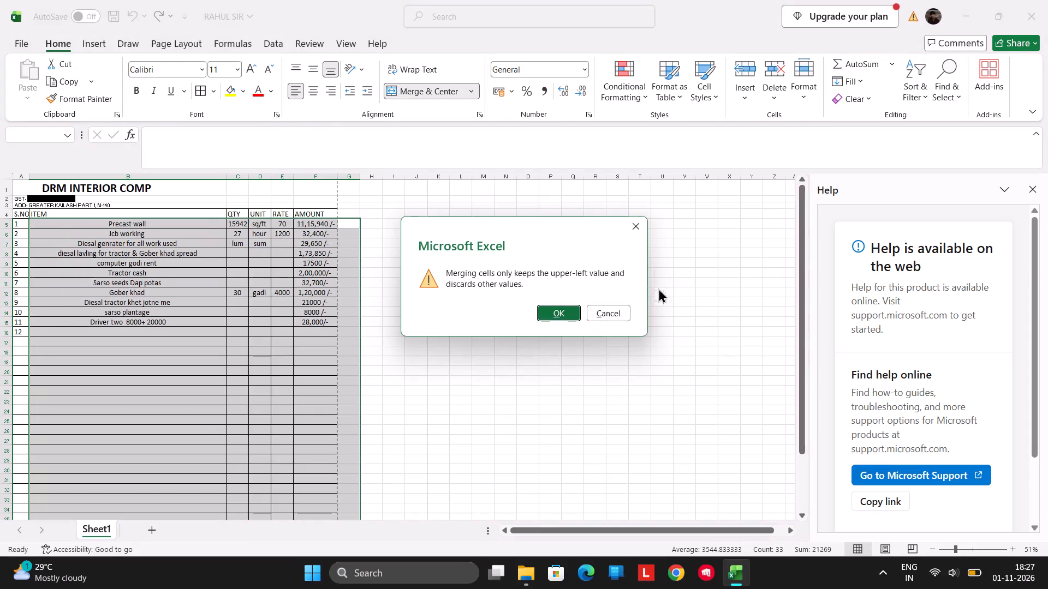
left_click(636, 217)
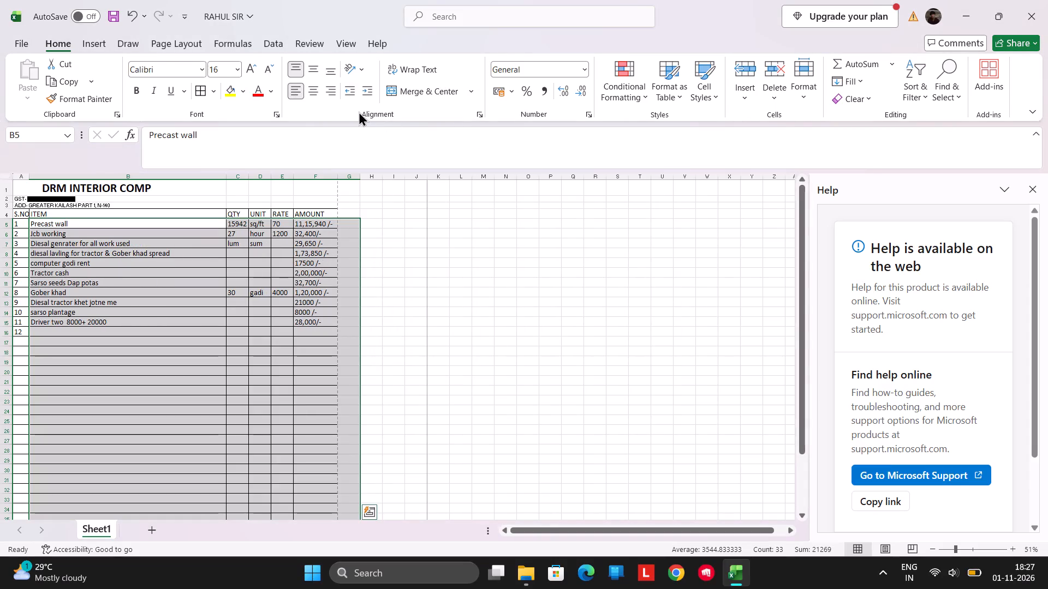
Set the sheet's print scale to 70%.
left_click(187, 41)
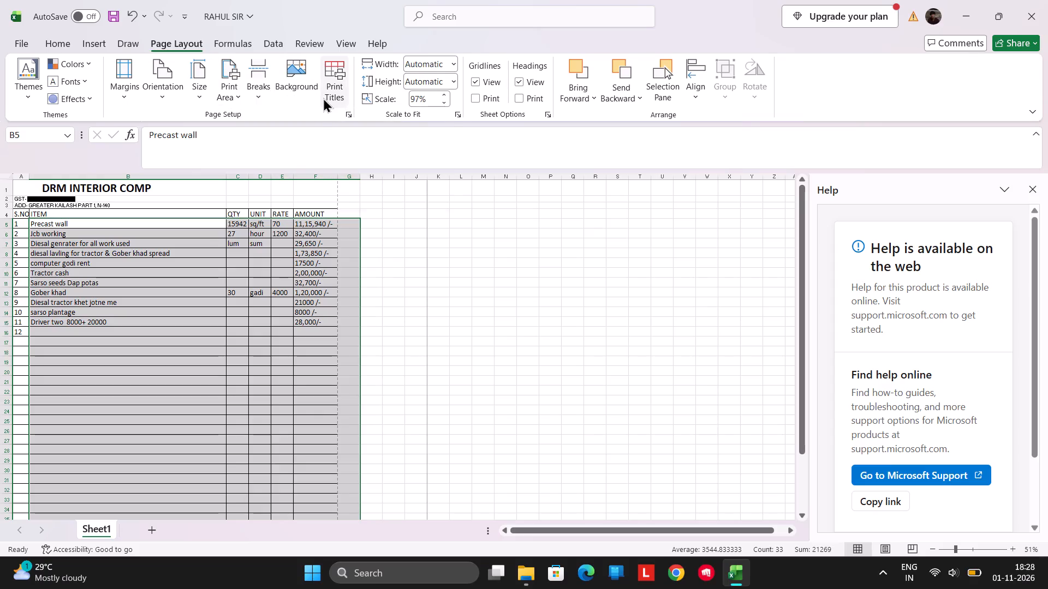
left_click(448, 100)
left_click(448, 100)
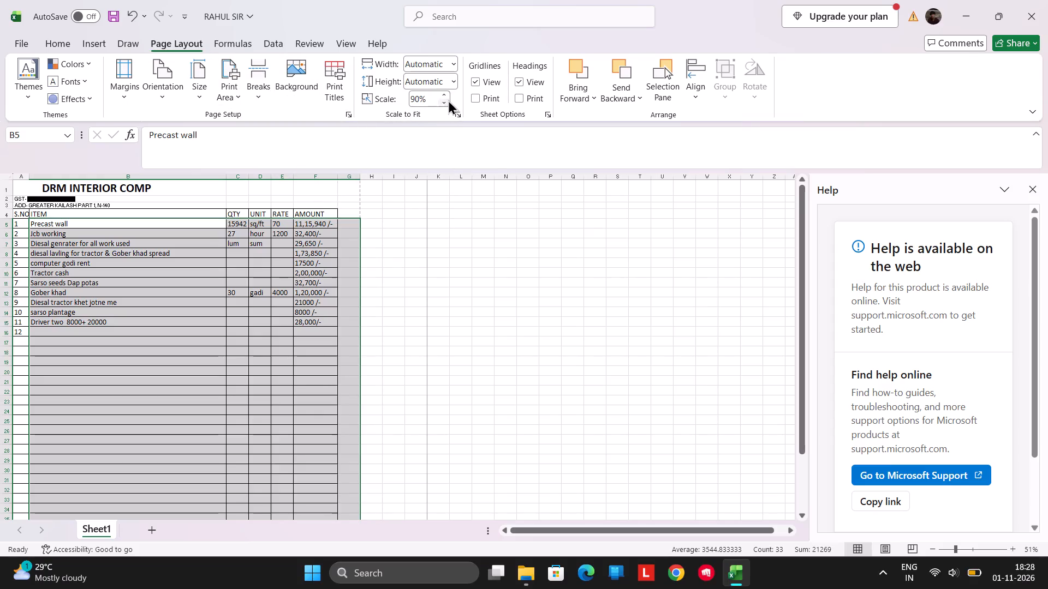
left_click(448, 100)
left_click(448, 100)
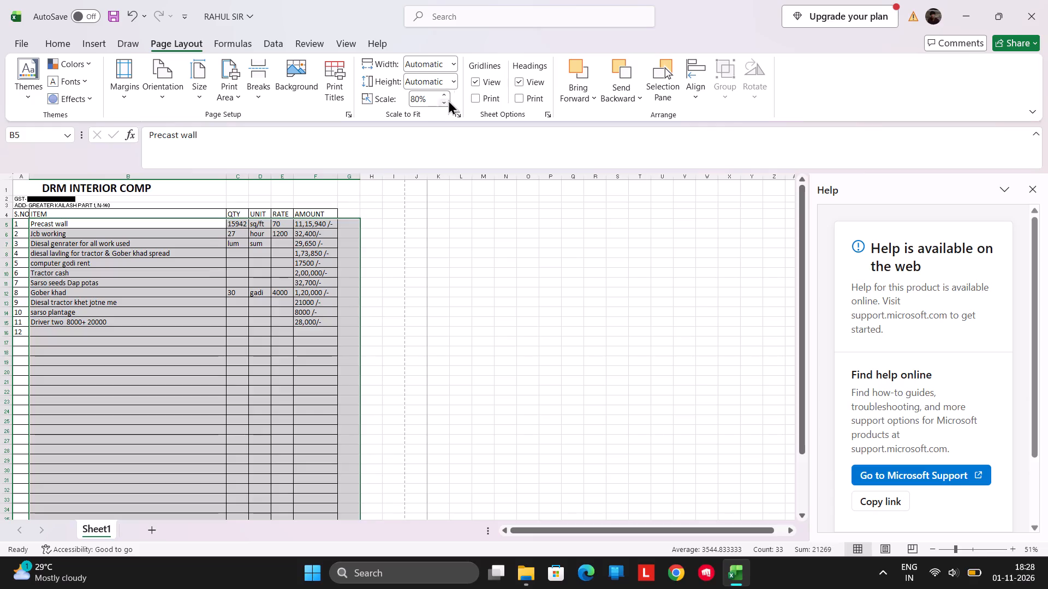
triple_click(448, 100)
left_click(448, 100)
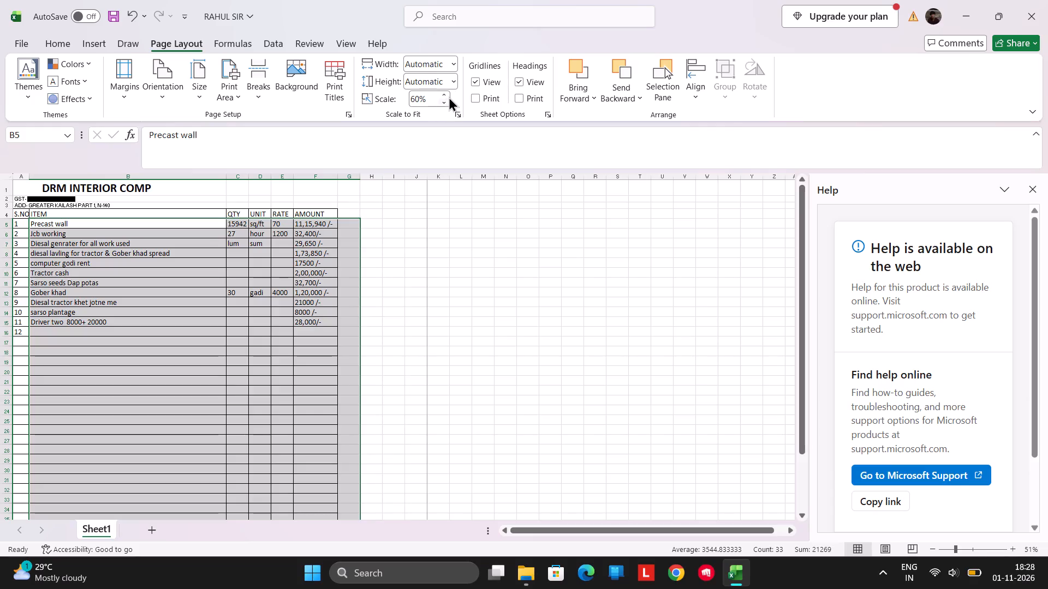
triple_click(444, 91)
triple_click(444, 91)
double_click(444, 91)
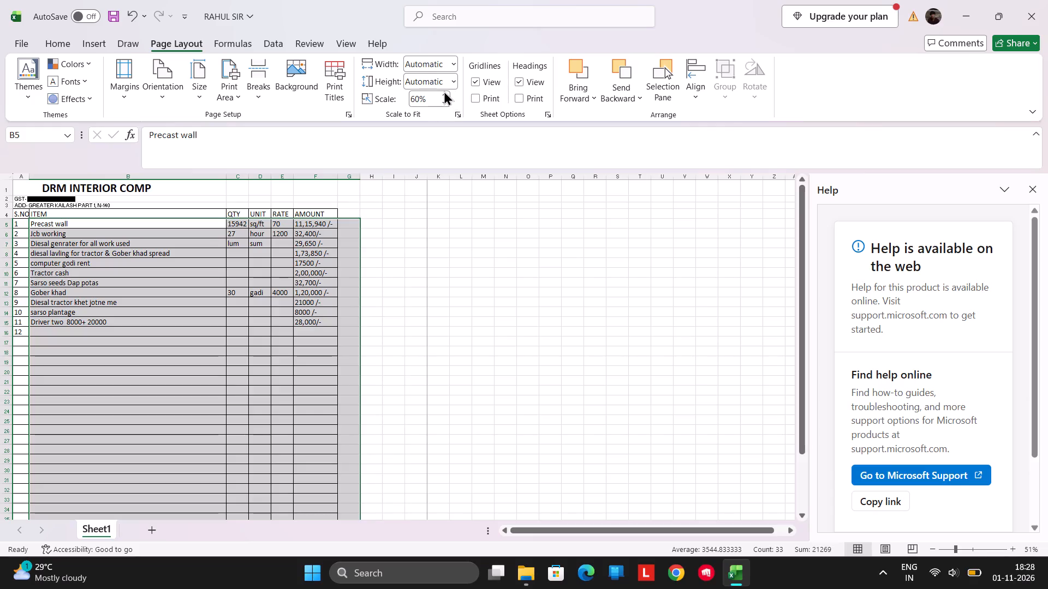
left_click(444, 91)
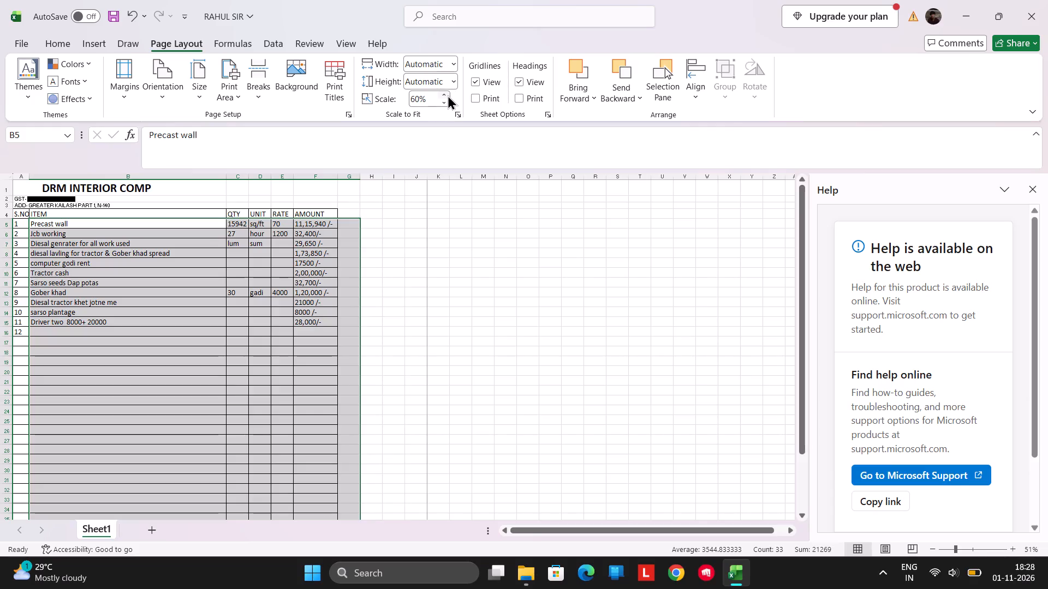
left_click(444, 91)
left_click(444, 91)
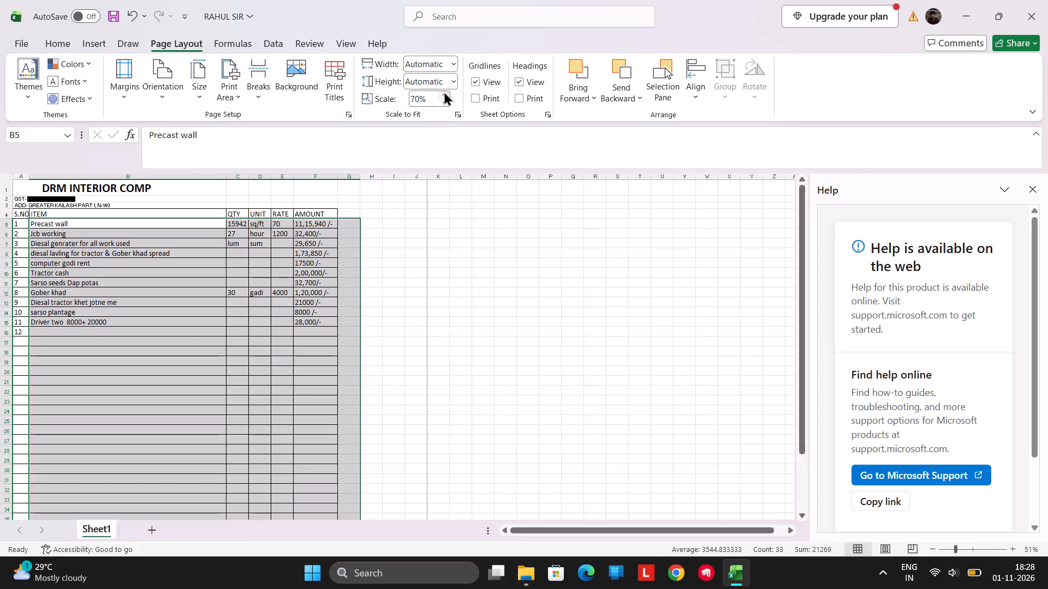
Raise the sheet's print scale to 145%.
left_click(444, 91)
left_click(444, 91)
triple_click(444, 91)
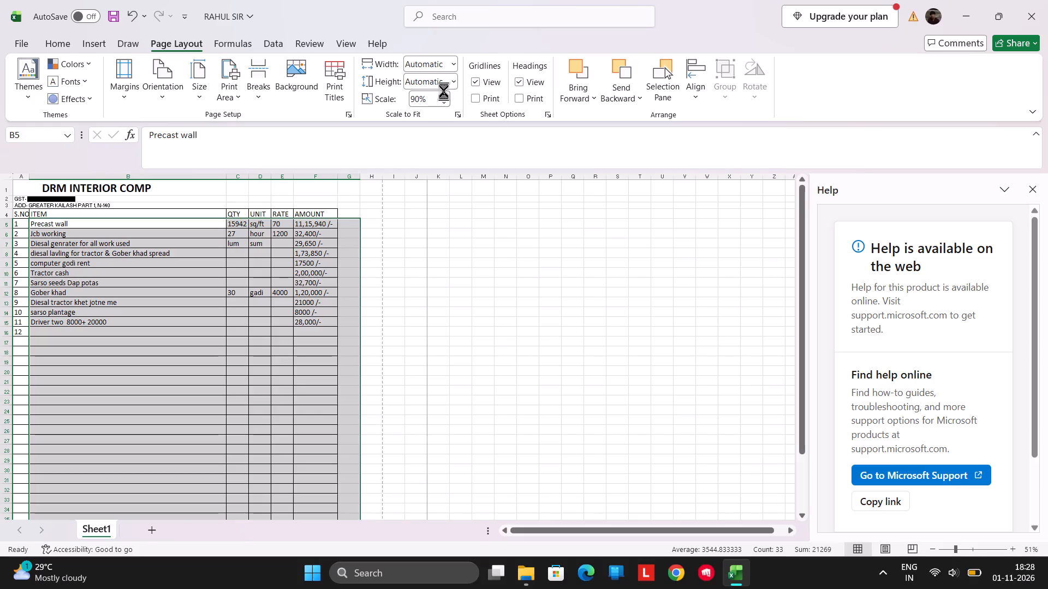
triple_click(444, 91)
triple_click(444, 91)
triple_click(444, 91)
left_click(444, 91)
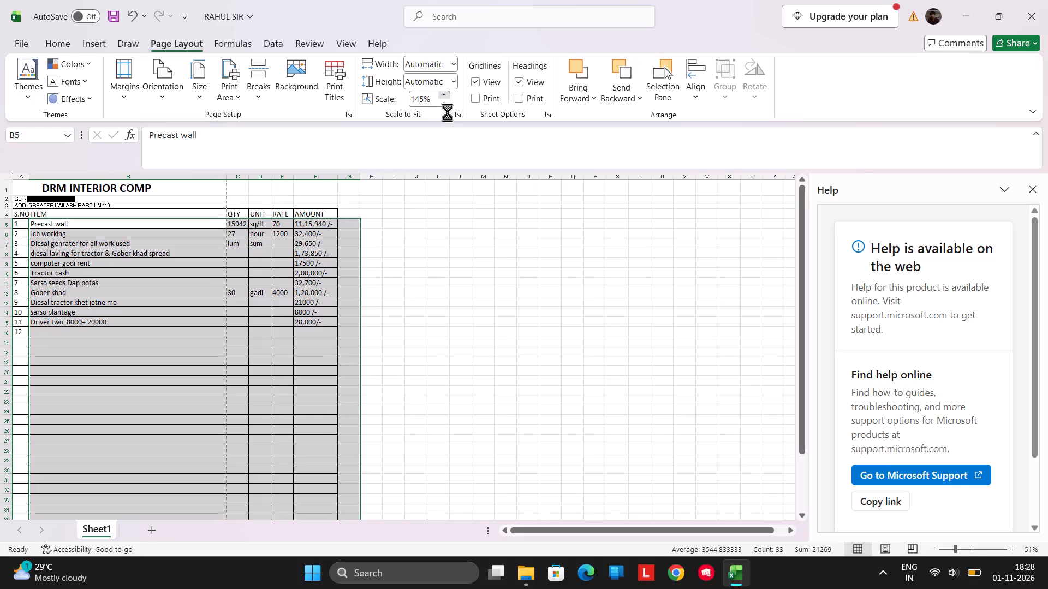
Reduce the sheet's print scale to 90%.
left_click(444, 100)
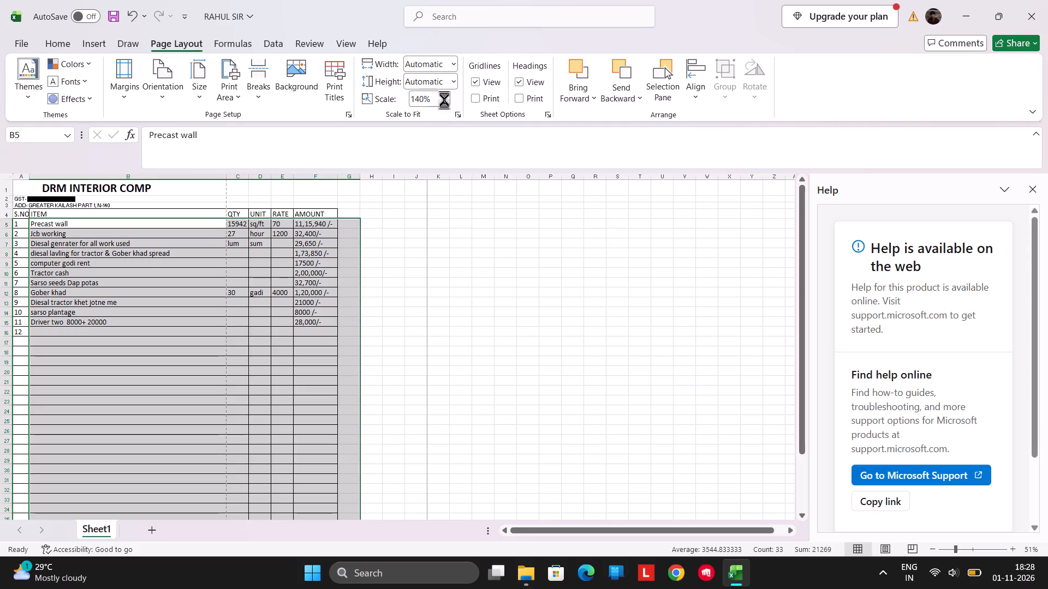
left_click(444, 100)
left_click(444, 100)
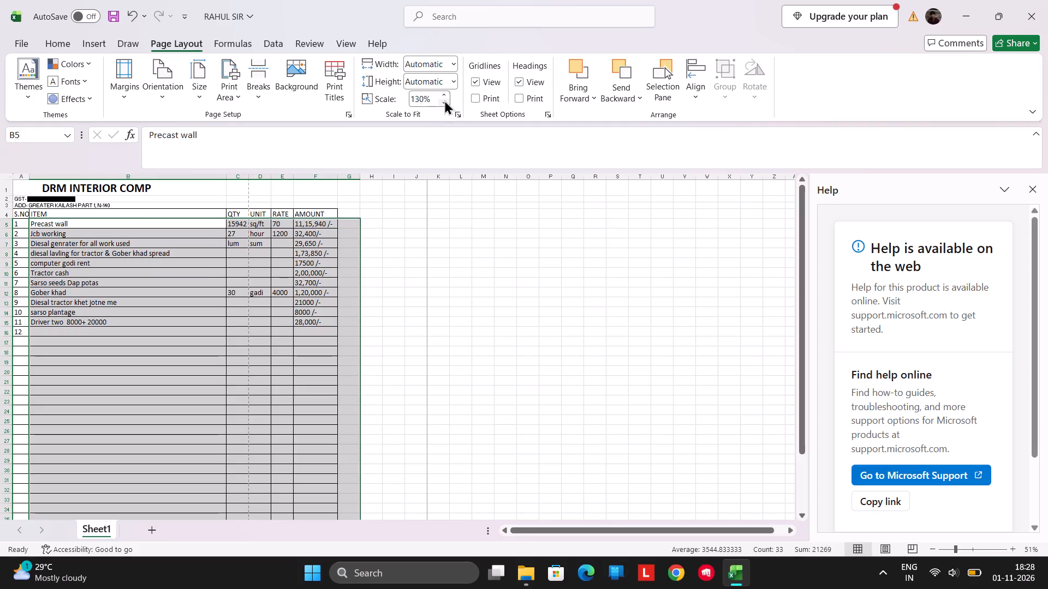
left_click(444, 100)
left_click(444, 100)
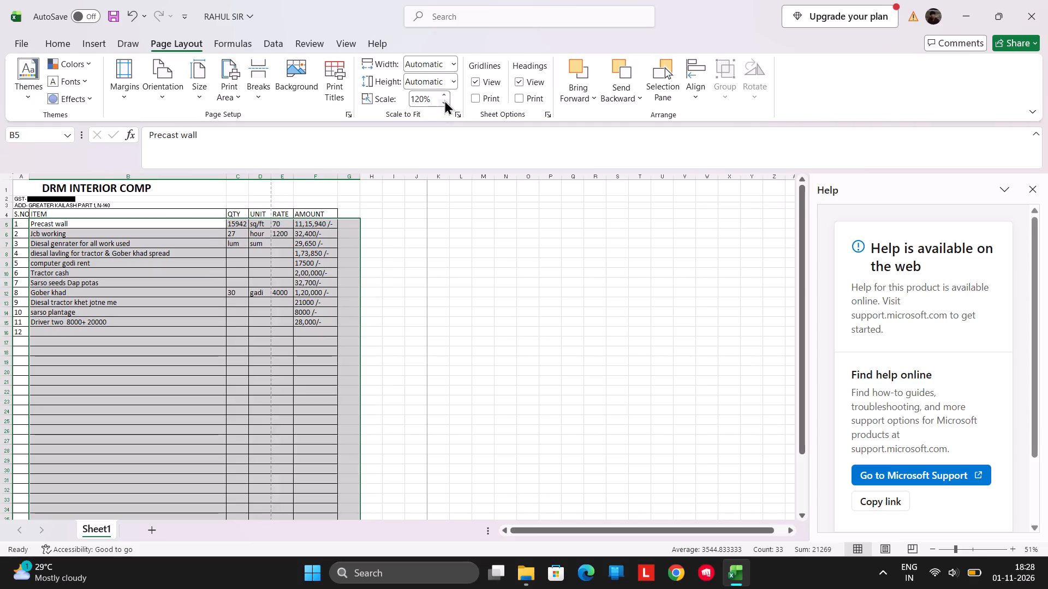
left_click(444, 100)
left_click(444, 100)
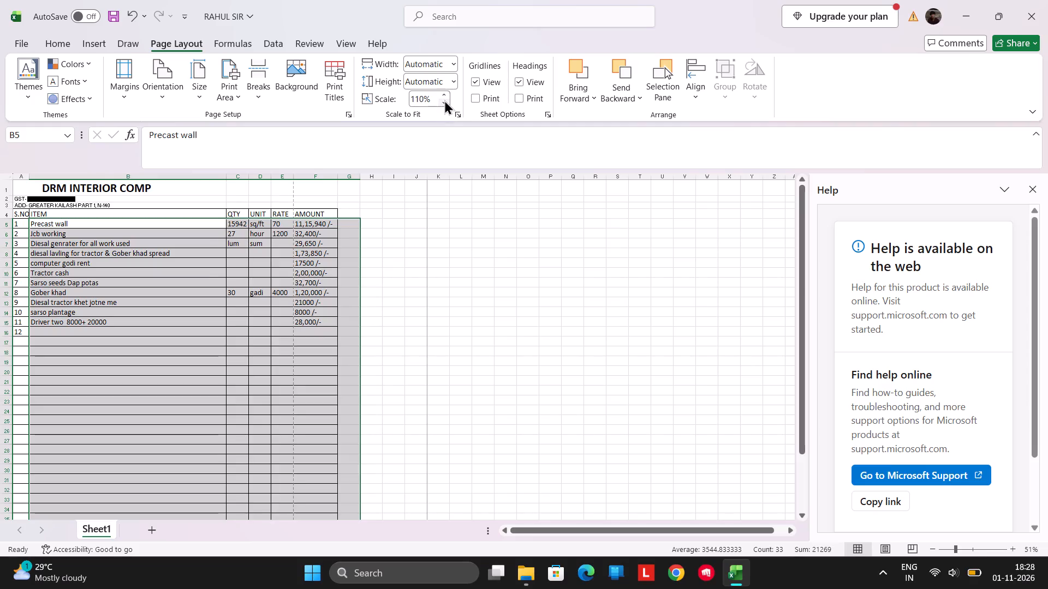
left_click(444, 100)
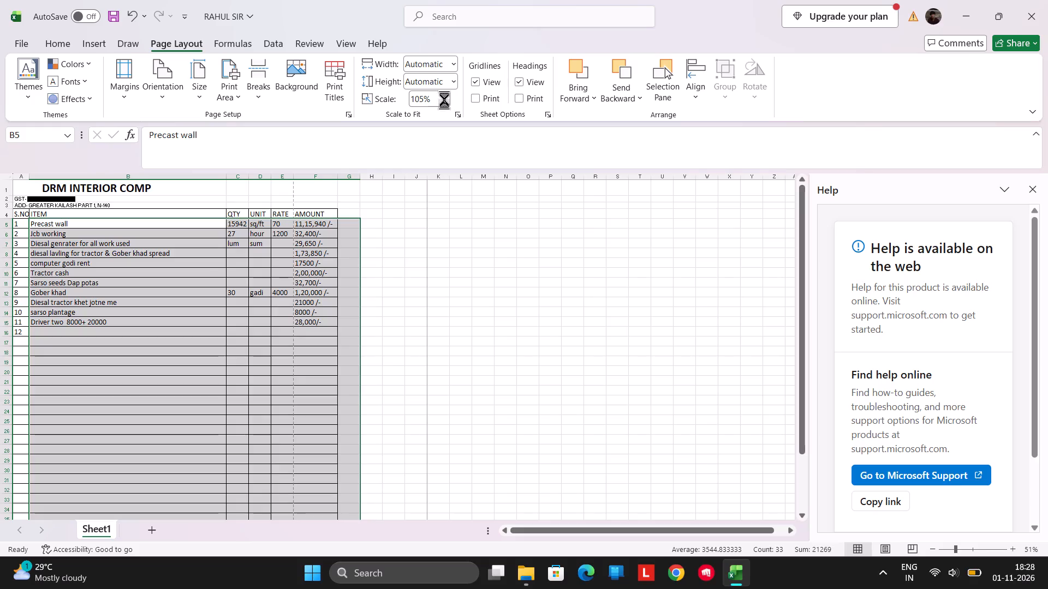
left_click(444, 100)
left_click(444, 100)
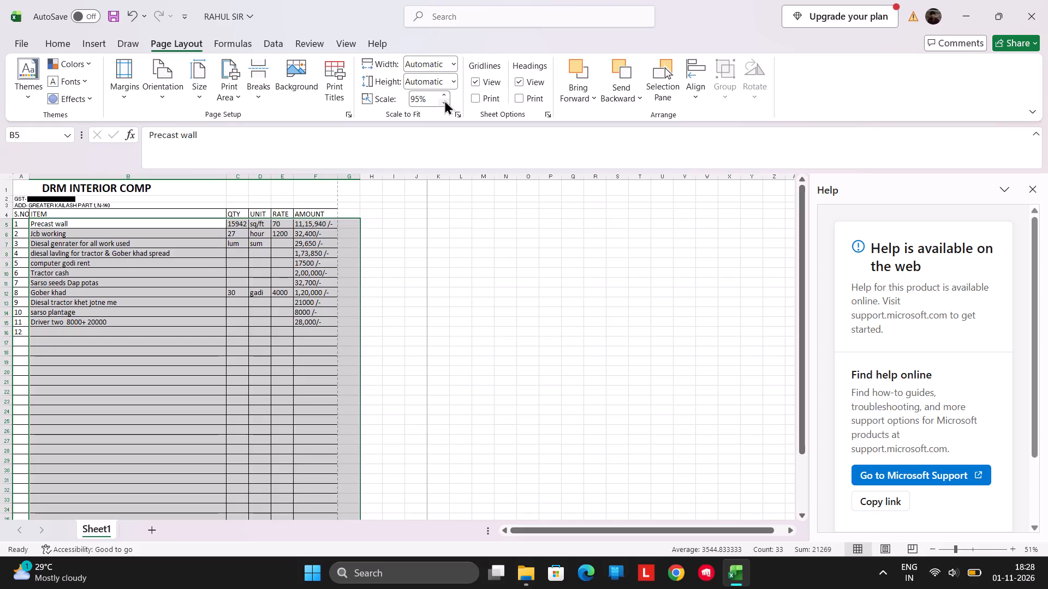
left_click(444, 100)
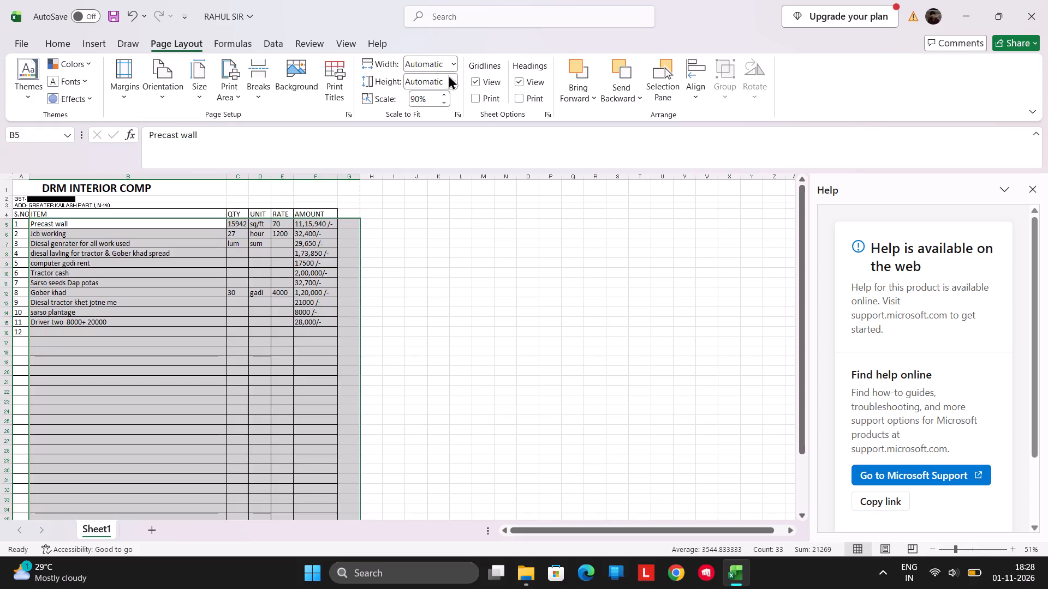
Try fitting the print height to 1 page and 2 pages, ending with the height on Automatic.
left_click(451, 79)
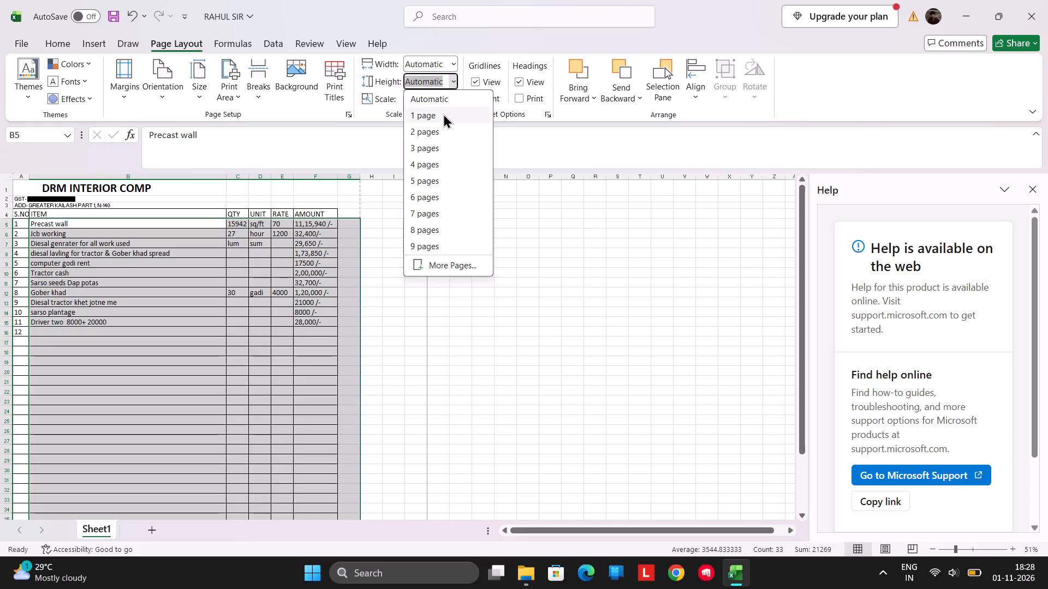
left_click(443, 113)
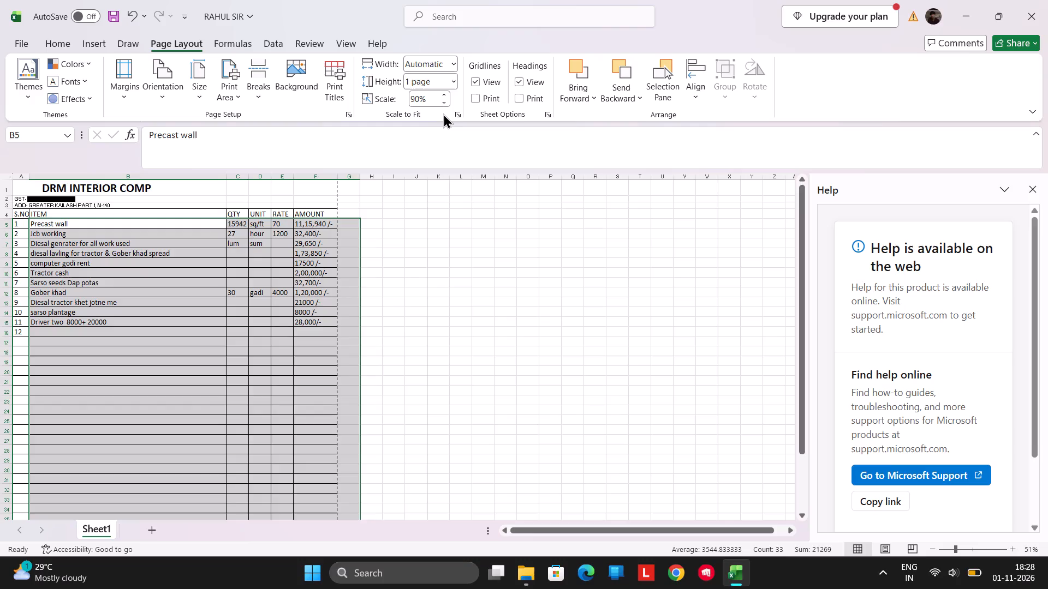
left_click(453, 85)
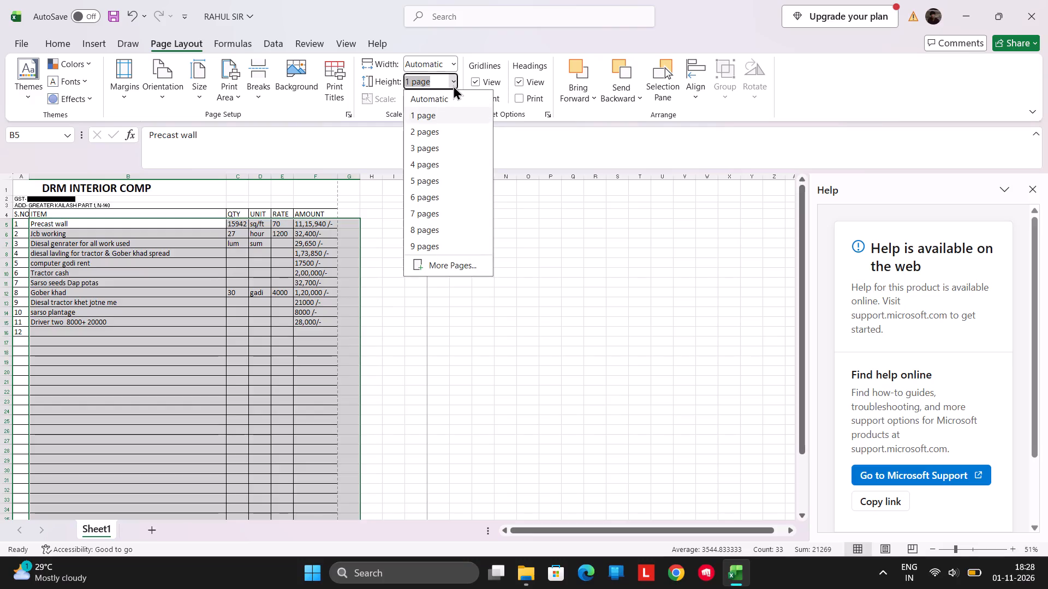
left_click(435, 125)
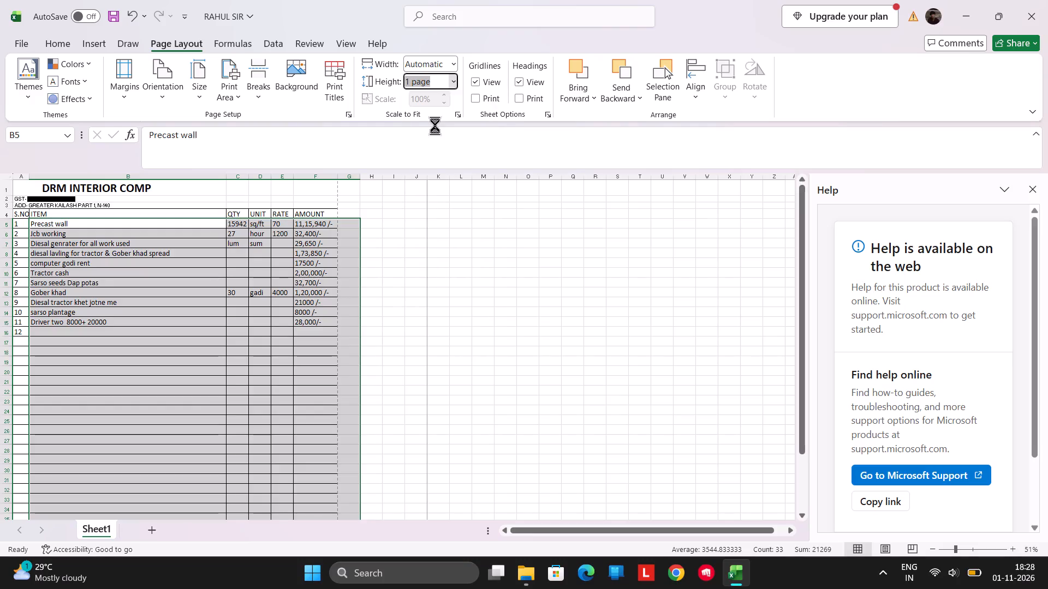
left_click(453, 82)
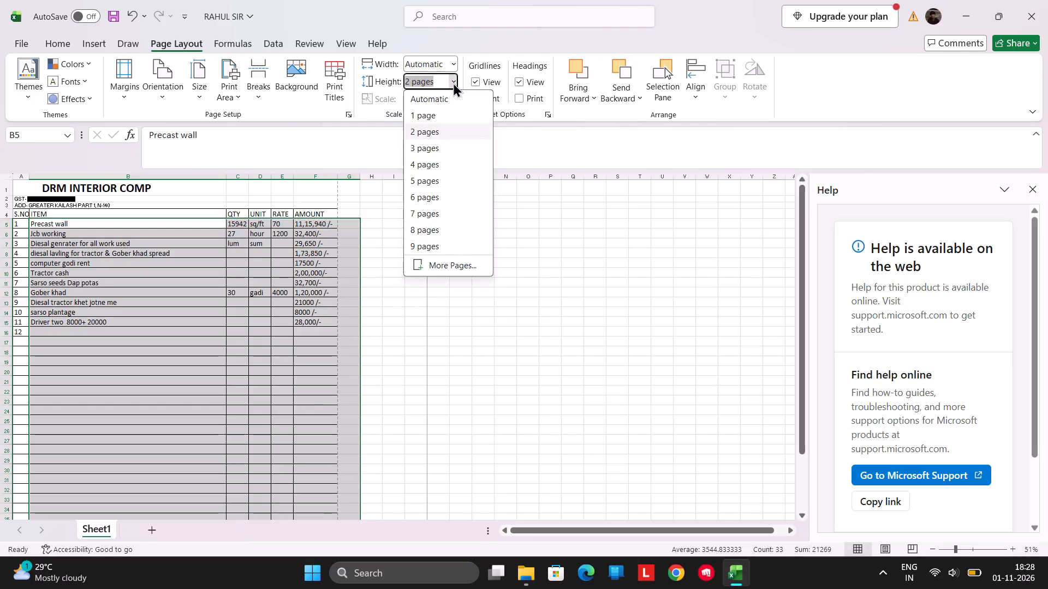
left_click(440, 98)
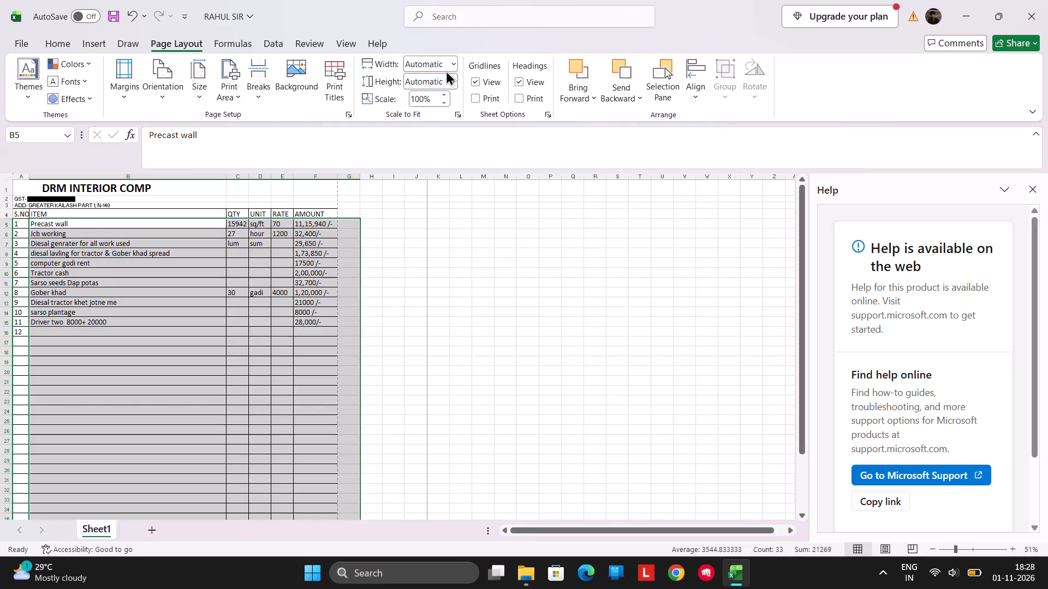
Try a print width of 2 pages, ending with the width set to 1 page.
left_click(452, 65)
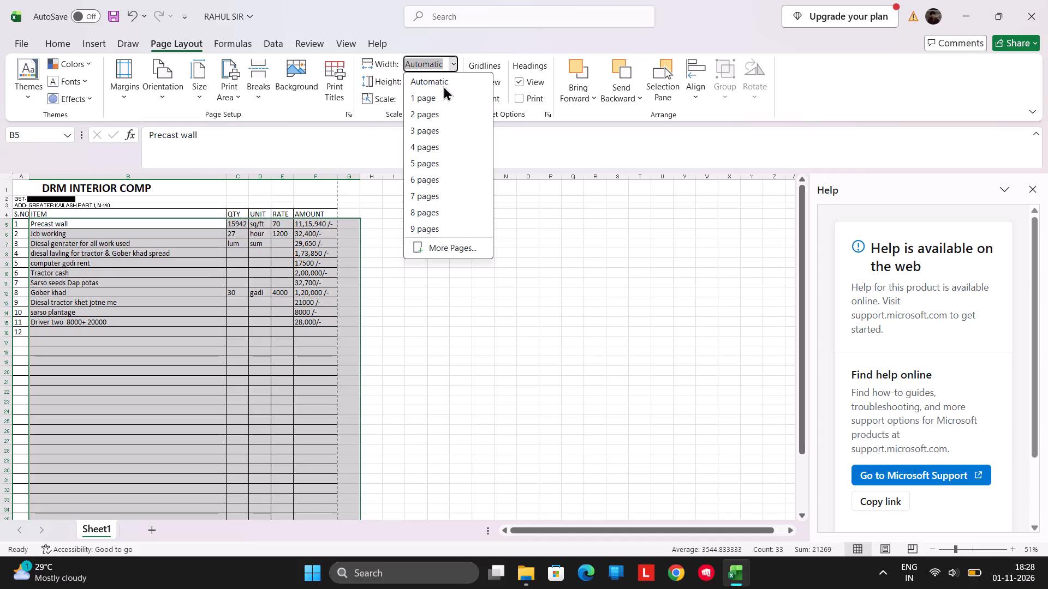
left_click(428, 111)
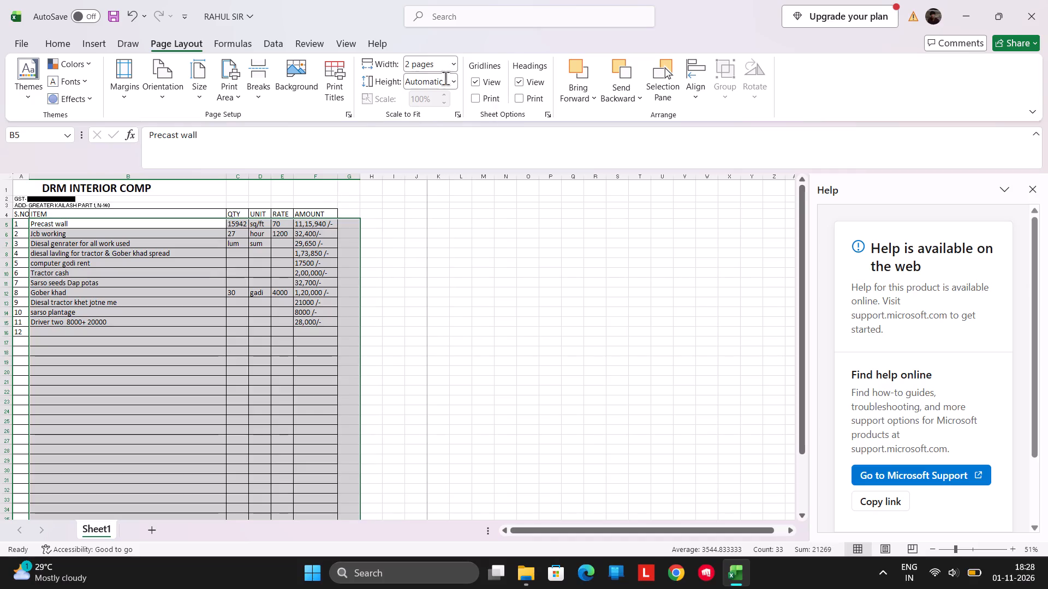
left_click(450, 63)
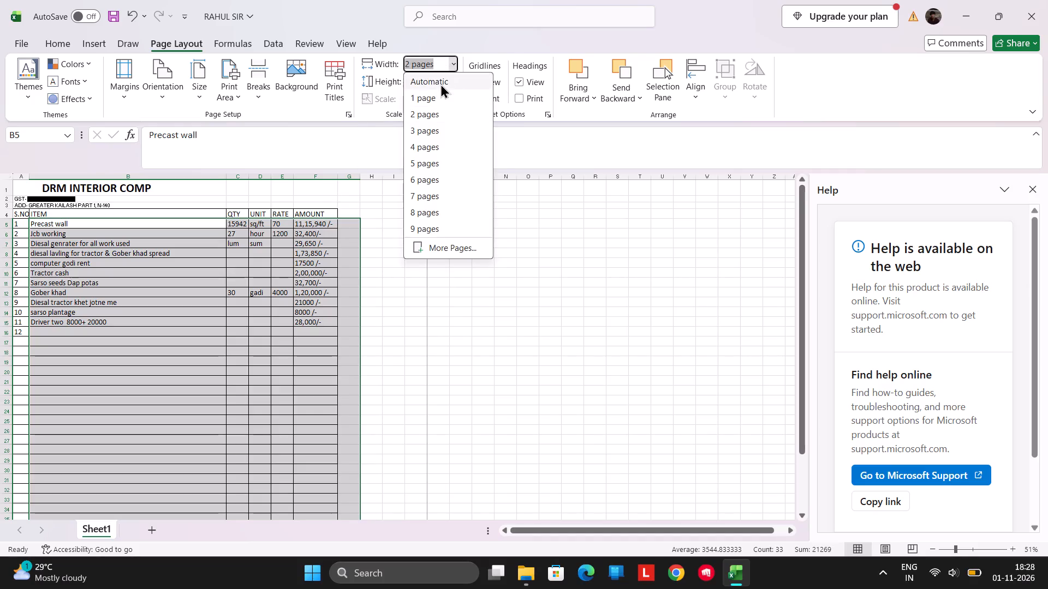
left_click(436, 92)
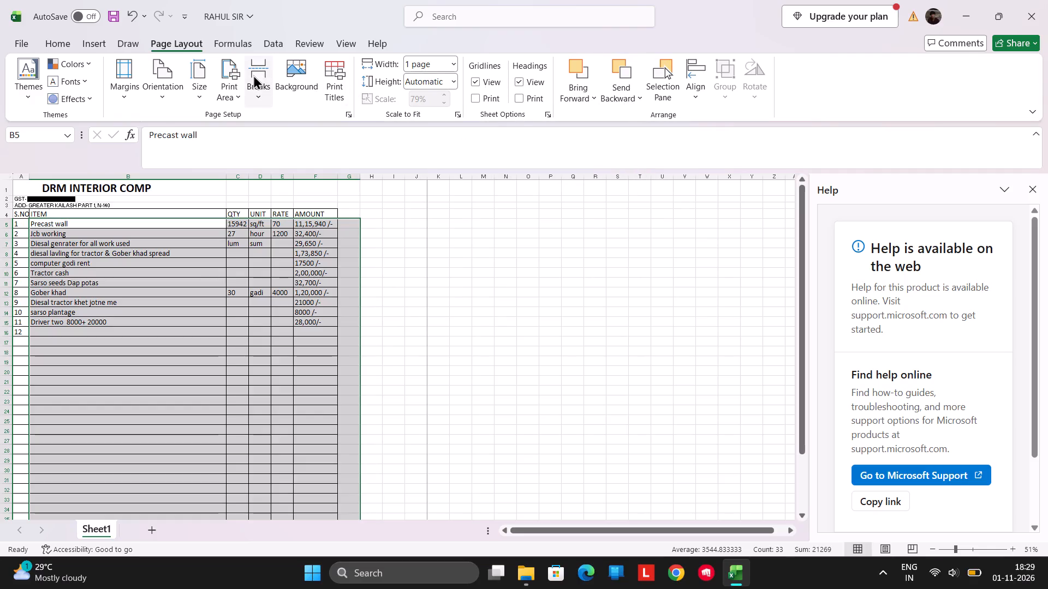
Apply the Narrow margins preset, and reapply it with the range A1:H40 selected.
left_click(124, 85)
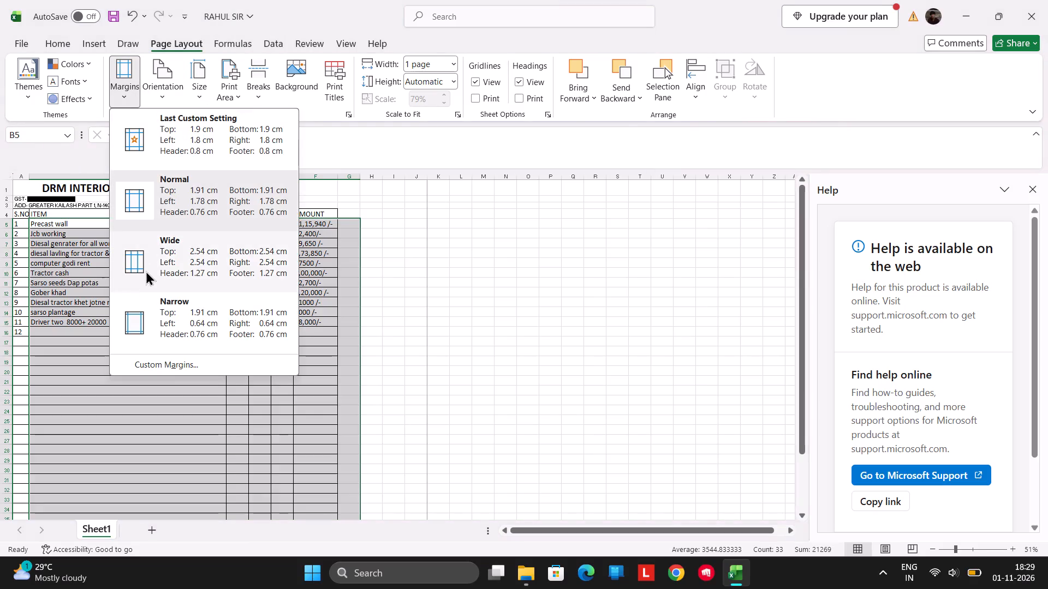
left_click(129, 316)
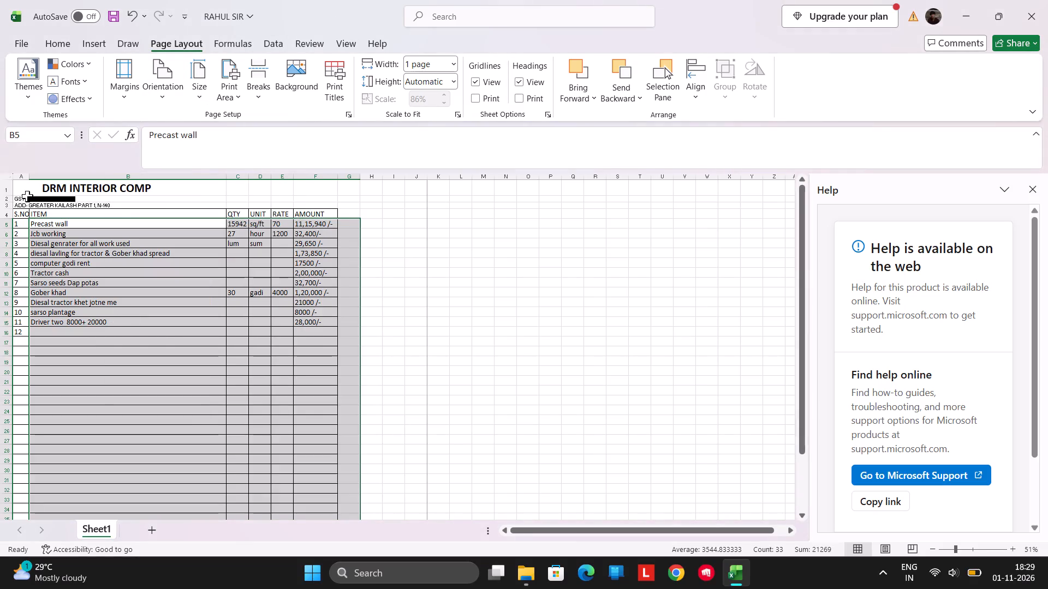
left_click_drag(22, 190, 335, 475)
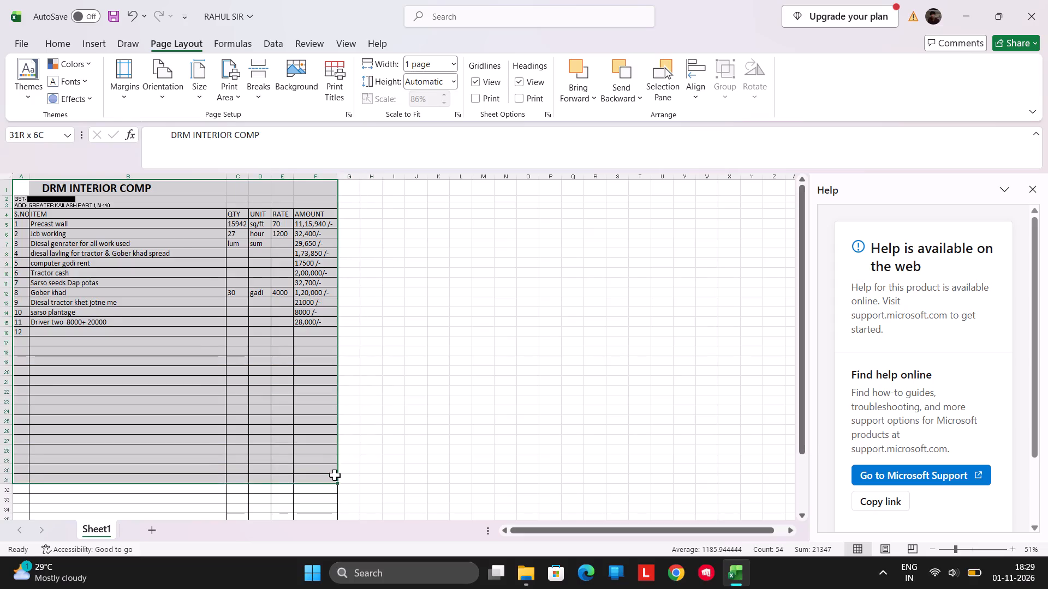
left_click_drag(335, 475, 361, 496)
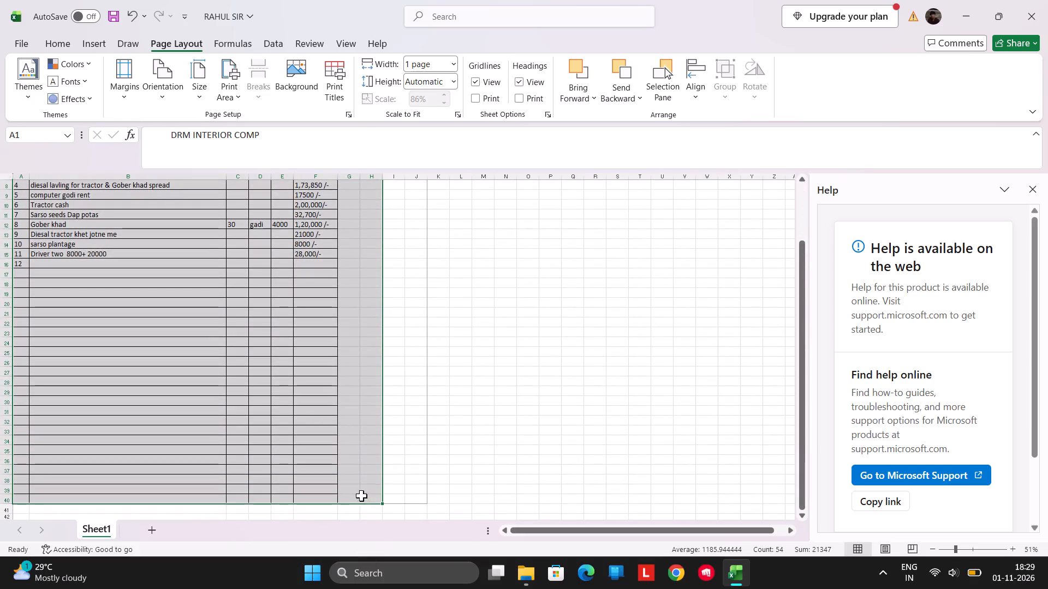
left_click(126, 93)
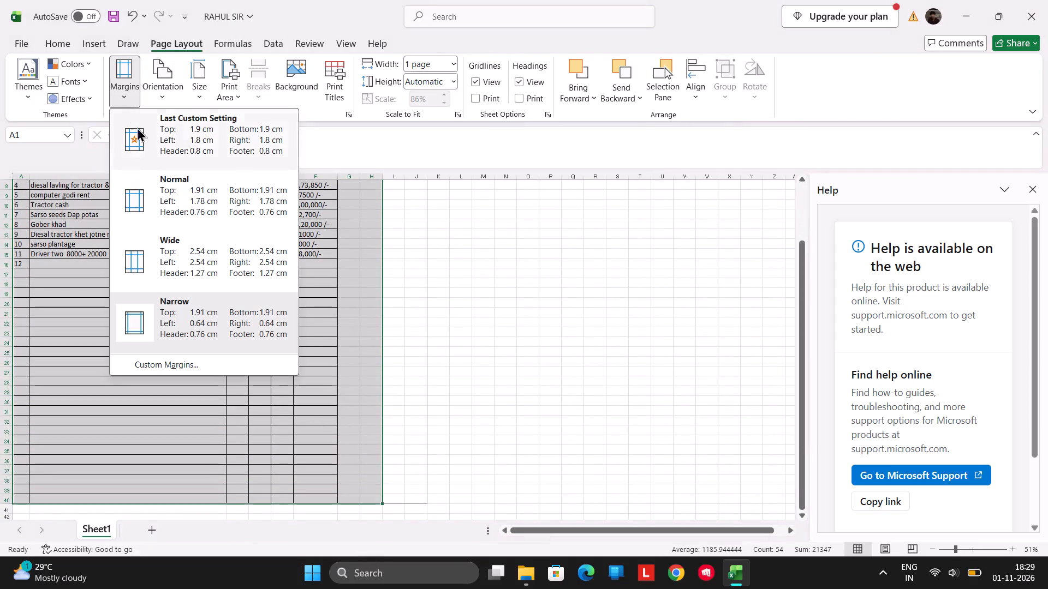
left_click(151, 329)
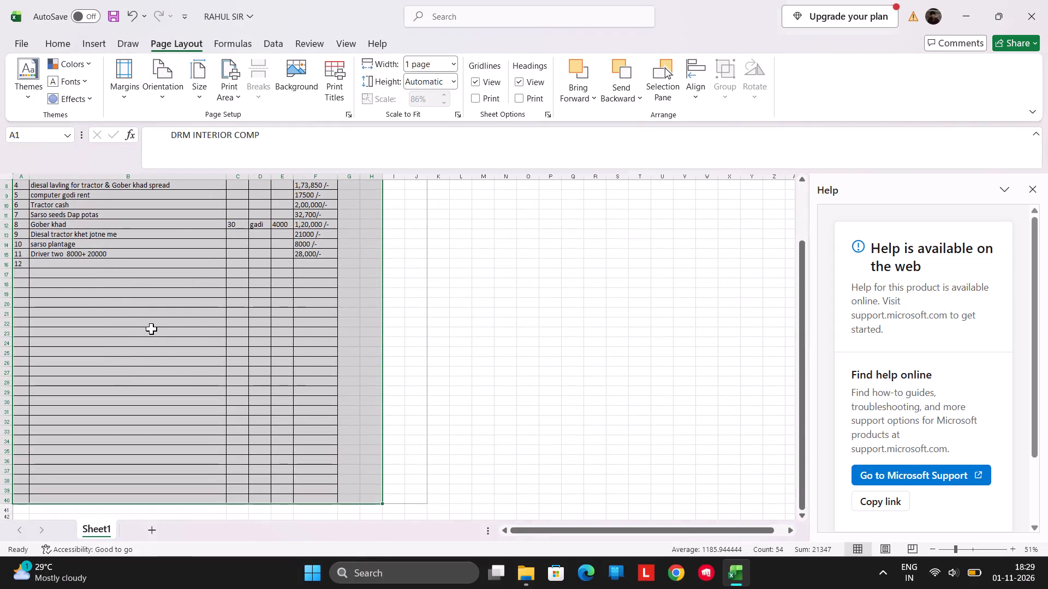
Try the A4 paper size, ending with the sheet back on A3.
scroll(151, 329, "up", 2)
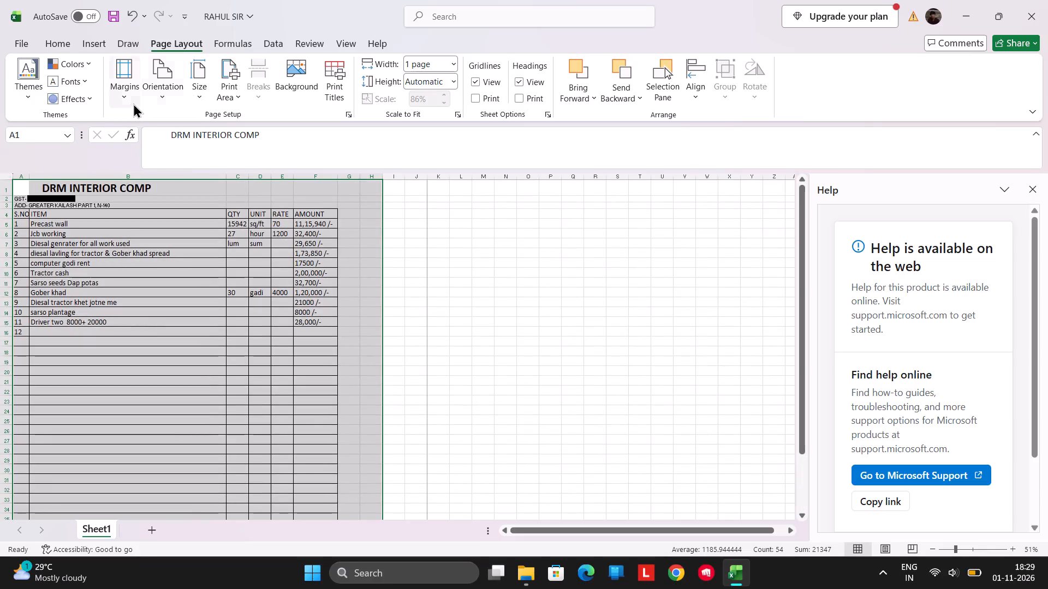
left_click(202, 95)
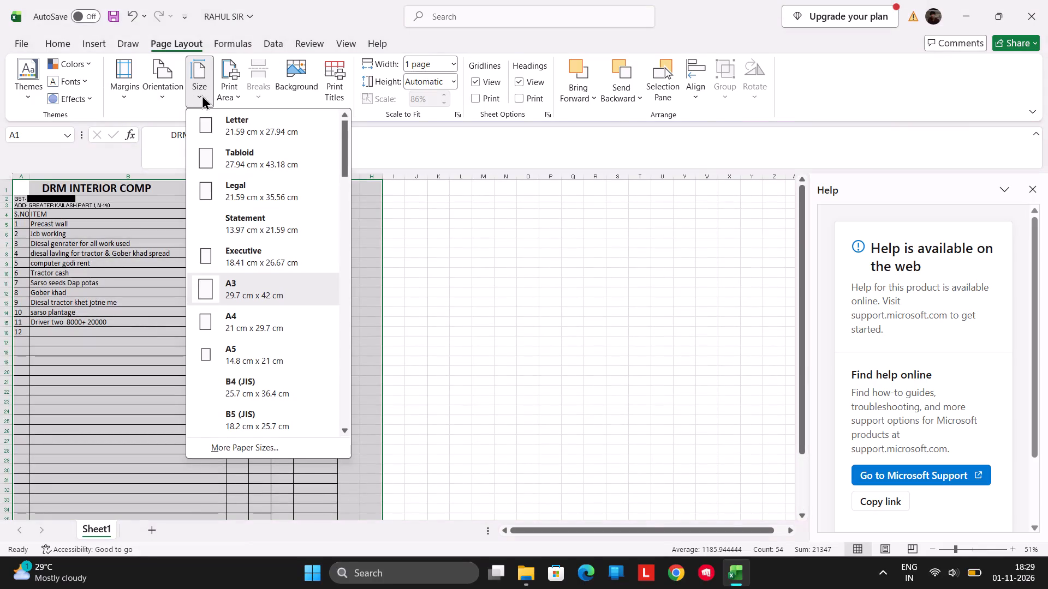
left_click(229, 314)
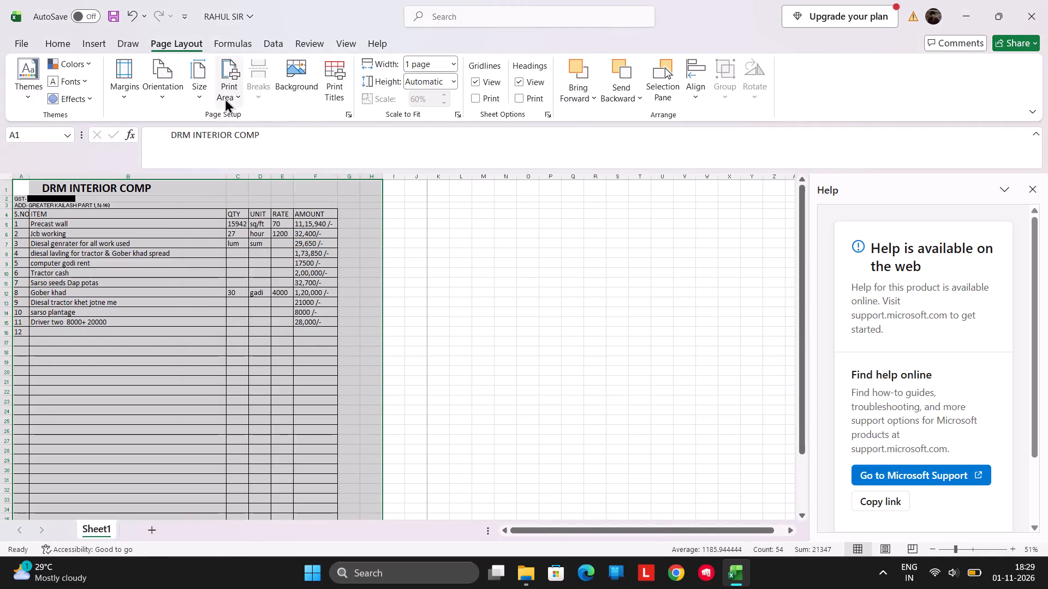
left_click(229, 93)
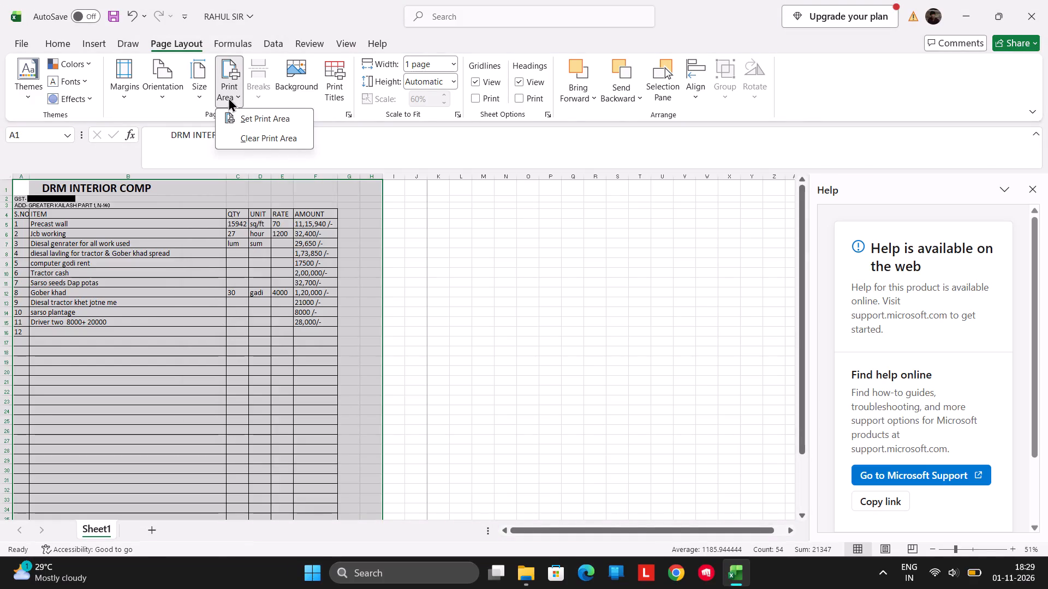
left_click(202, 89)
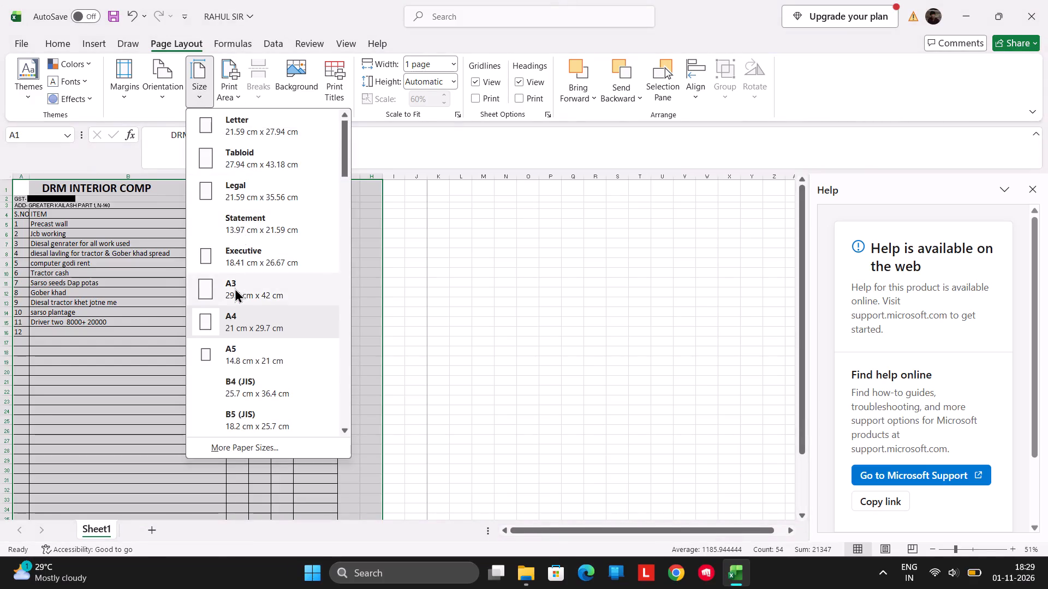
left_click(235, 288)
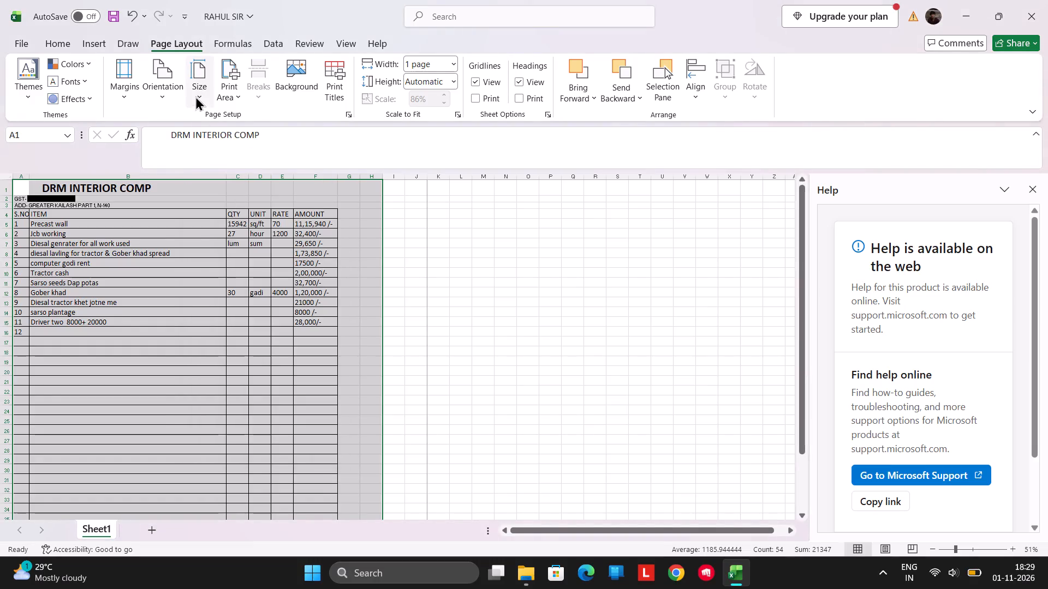
Look through the available paper sizes for the sheet without changing the current one.
left_click(197, 94)
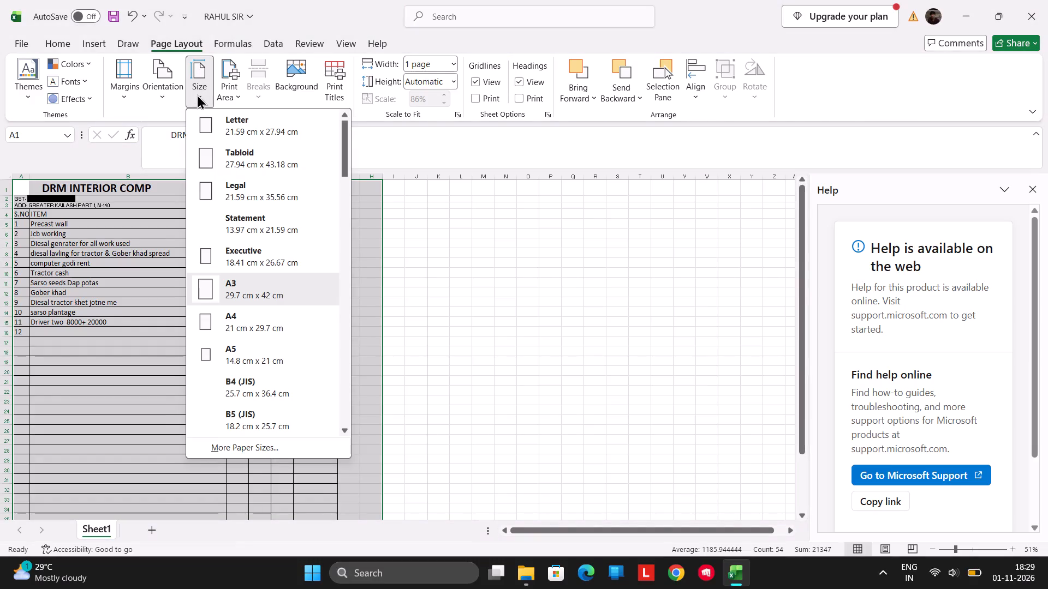
scroll(209, 318, "down", 1)
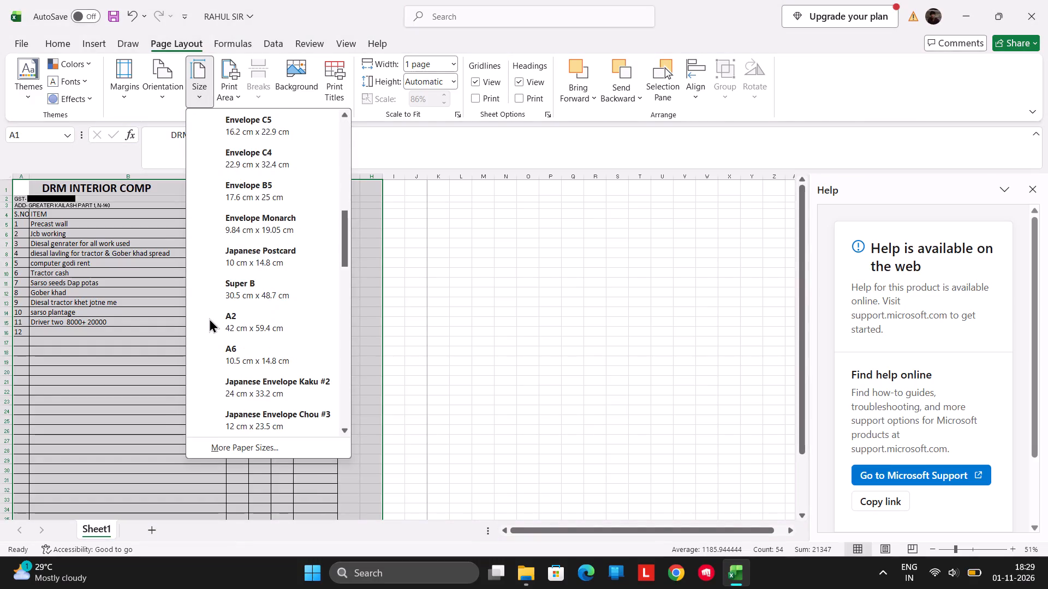
scroll(209, 318, "down", 2)
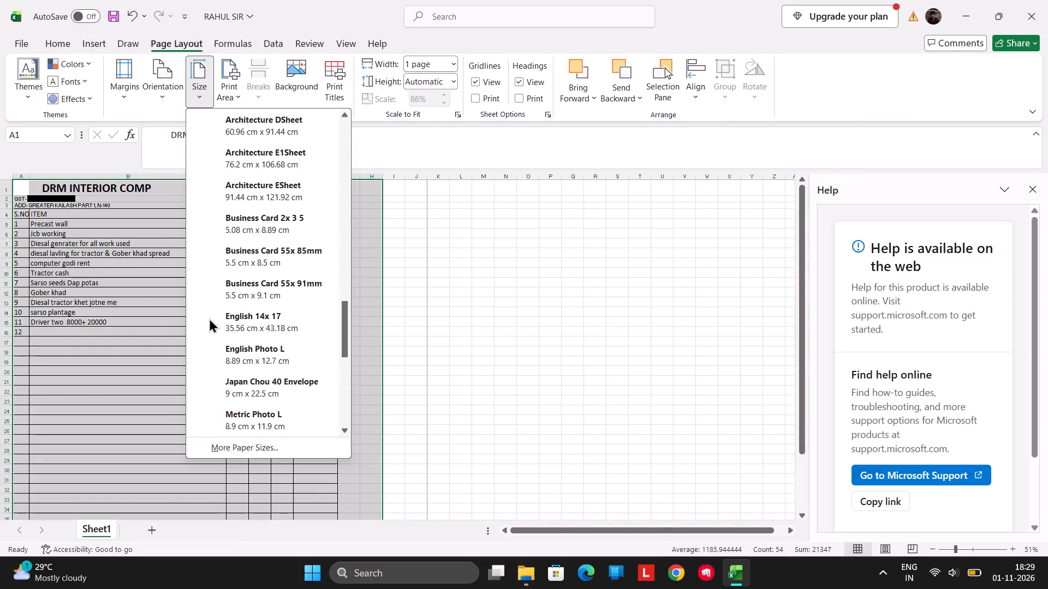
scroll(209, 318, "up", 1)
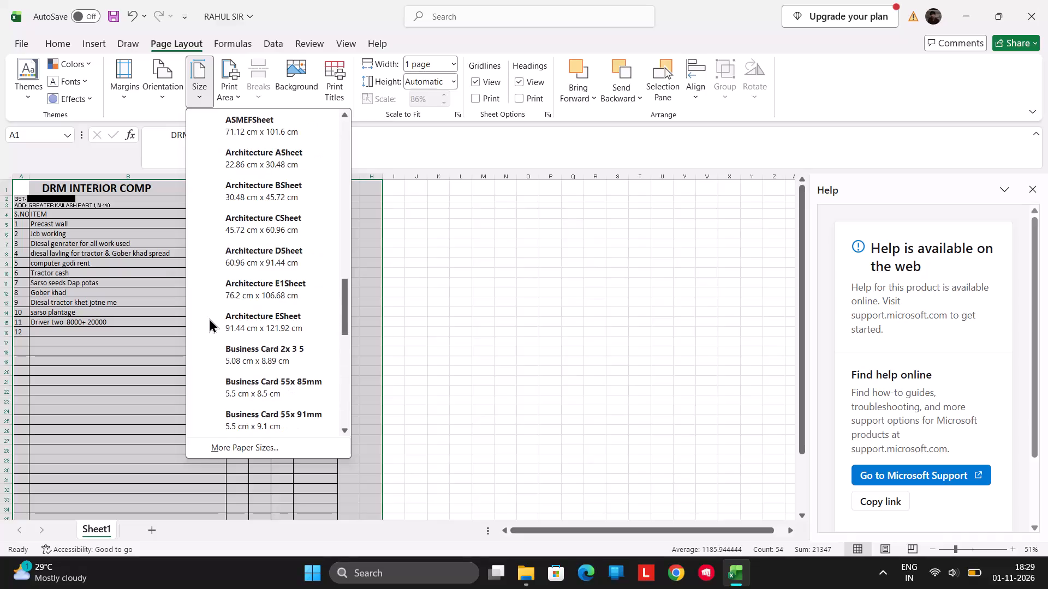
scroll(209, 318, "up", 3)
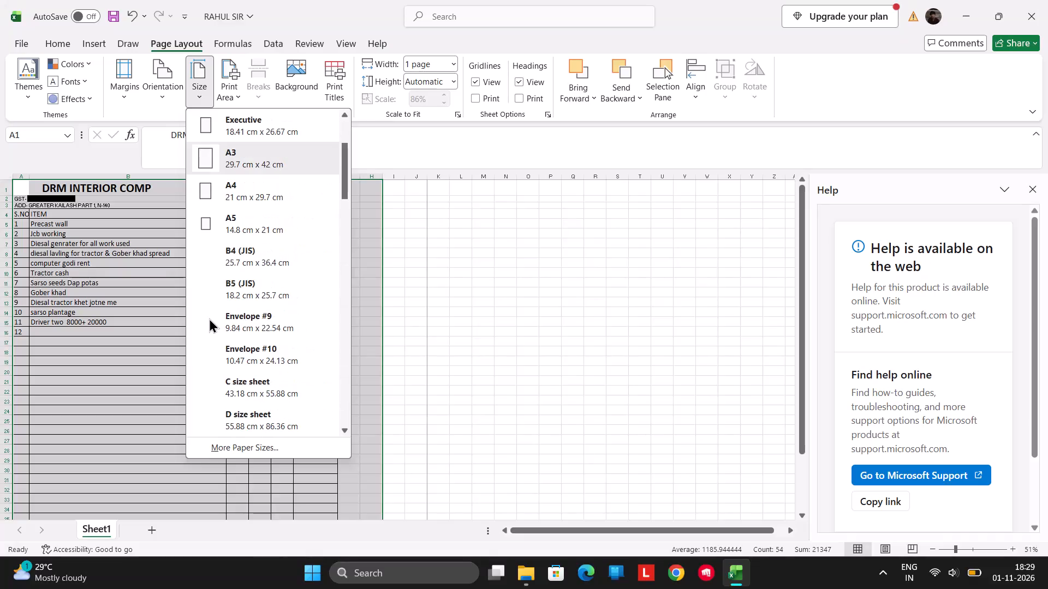
left_click(130, 371)
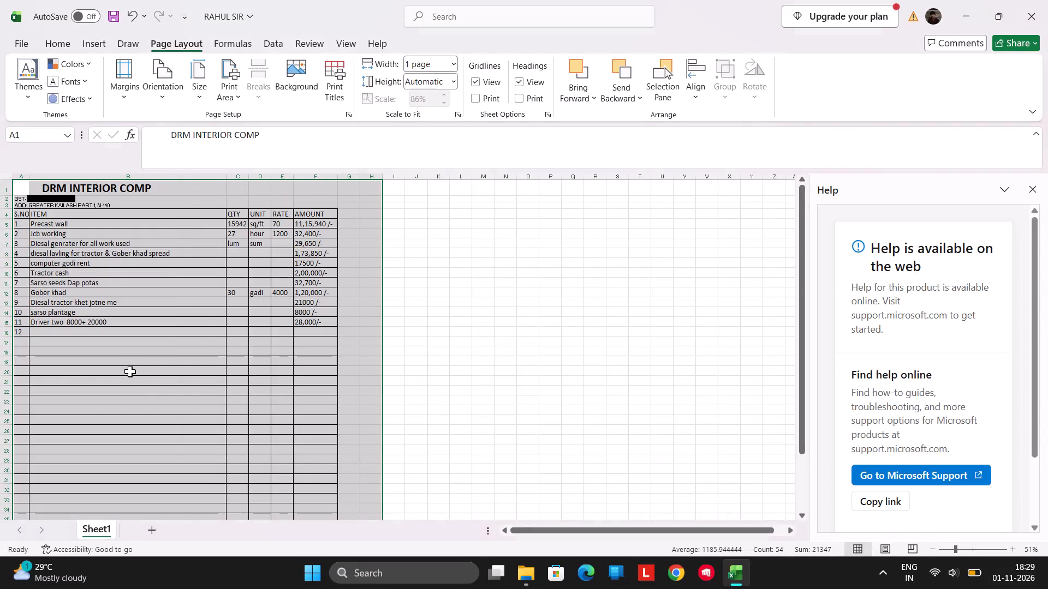
Try font size 18 on the item rows A5:F22, ending with the font size set to 22.
left_click(192, 360)
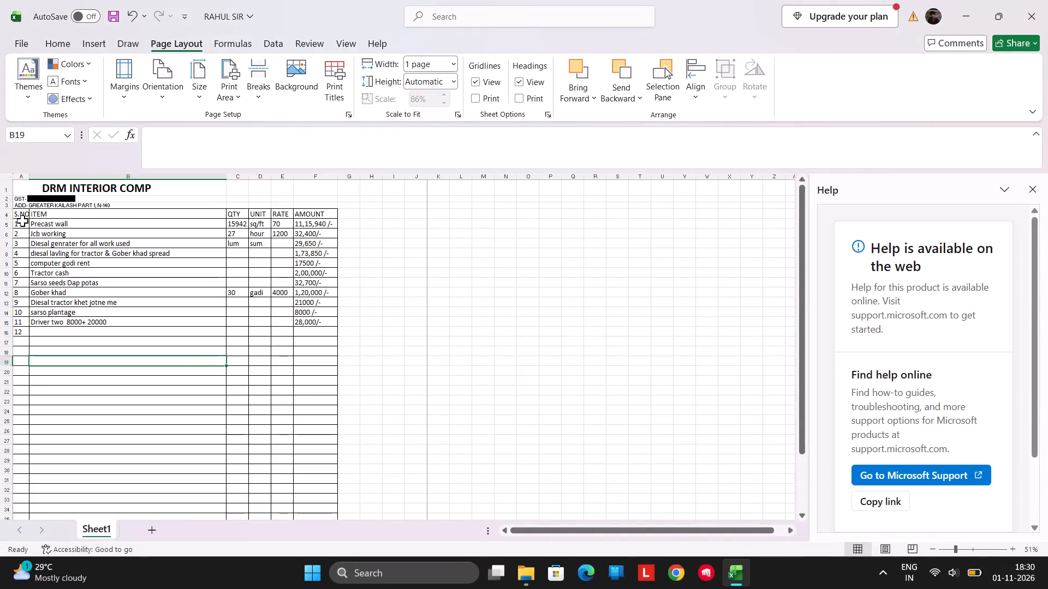
left_click_drag(15, 222, 326, 374)
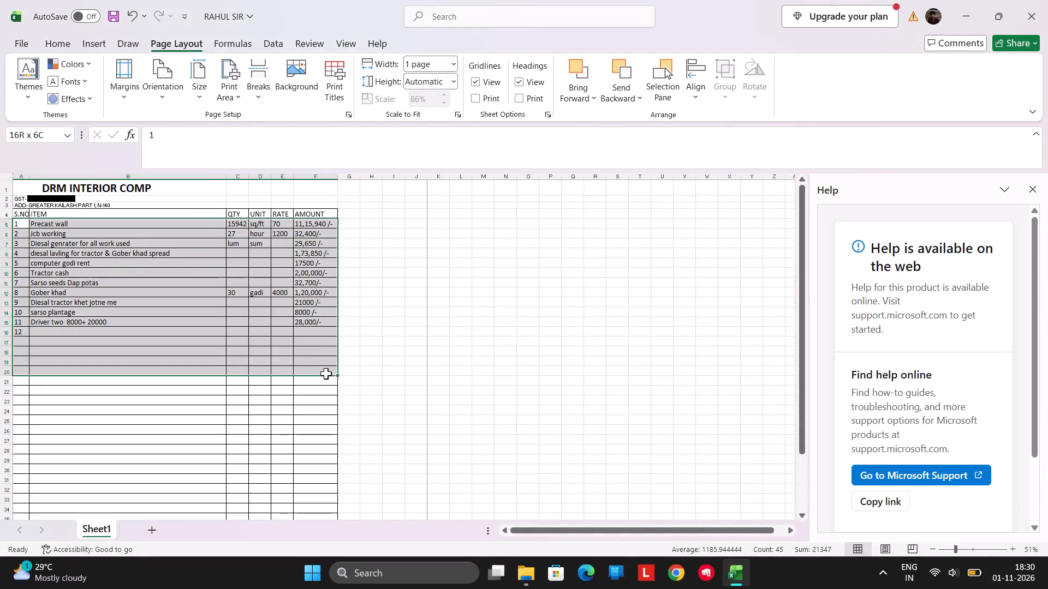
left_click_drag(326, 374, 324, 388)
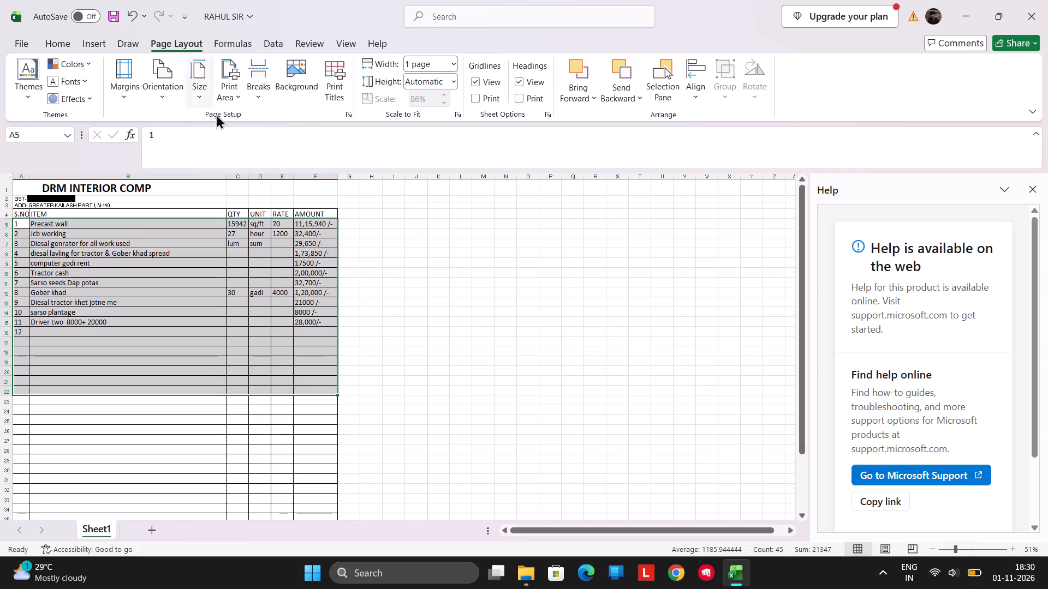
left_click(105, 41)
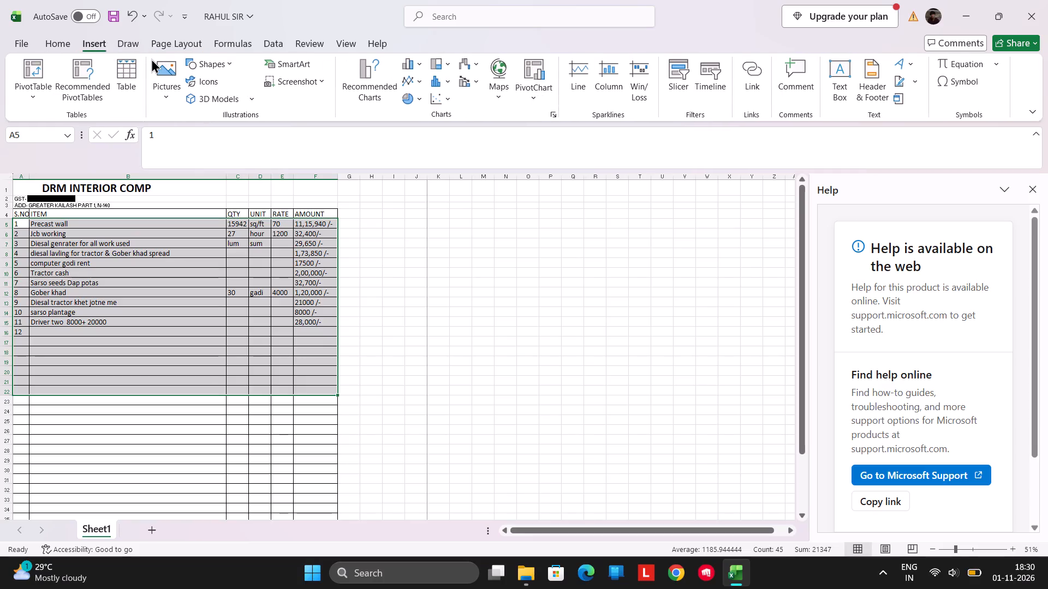
left_click(58, 43)
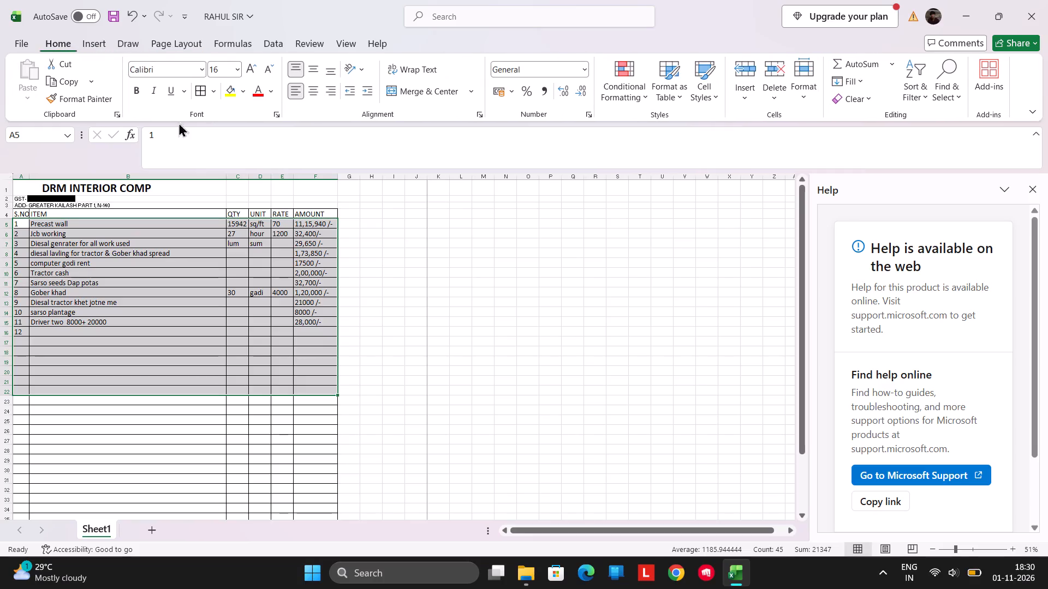
left_click(241, 70)
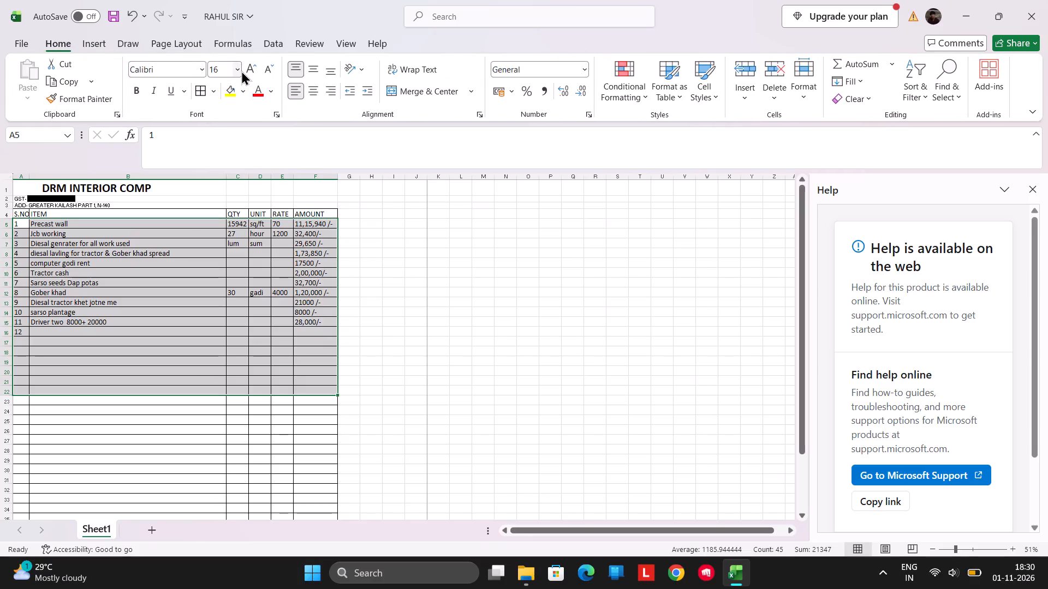
left_click(240, 65)
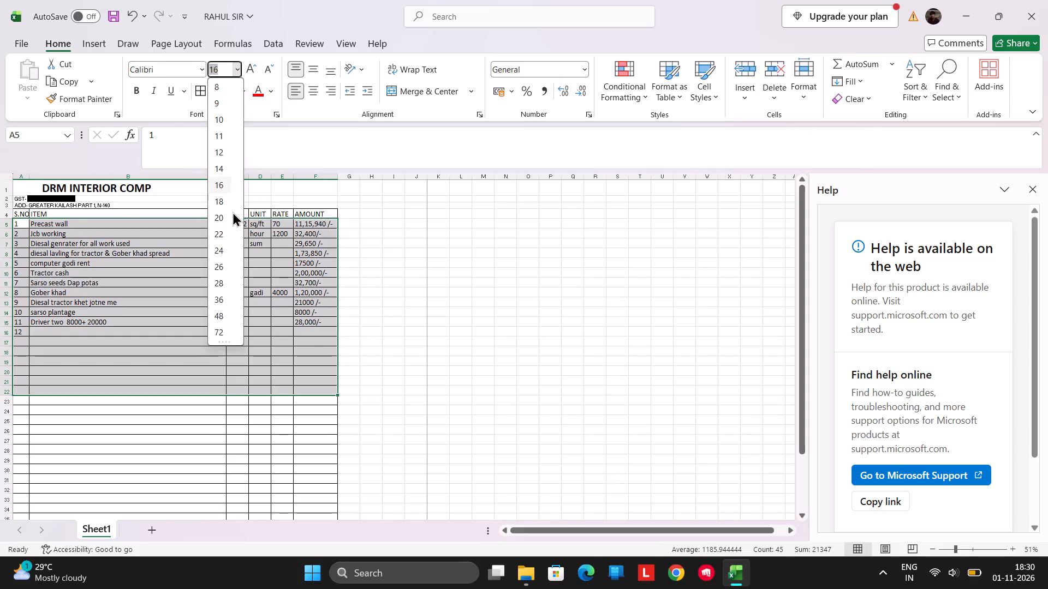
left_click(230, 208)
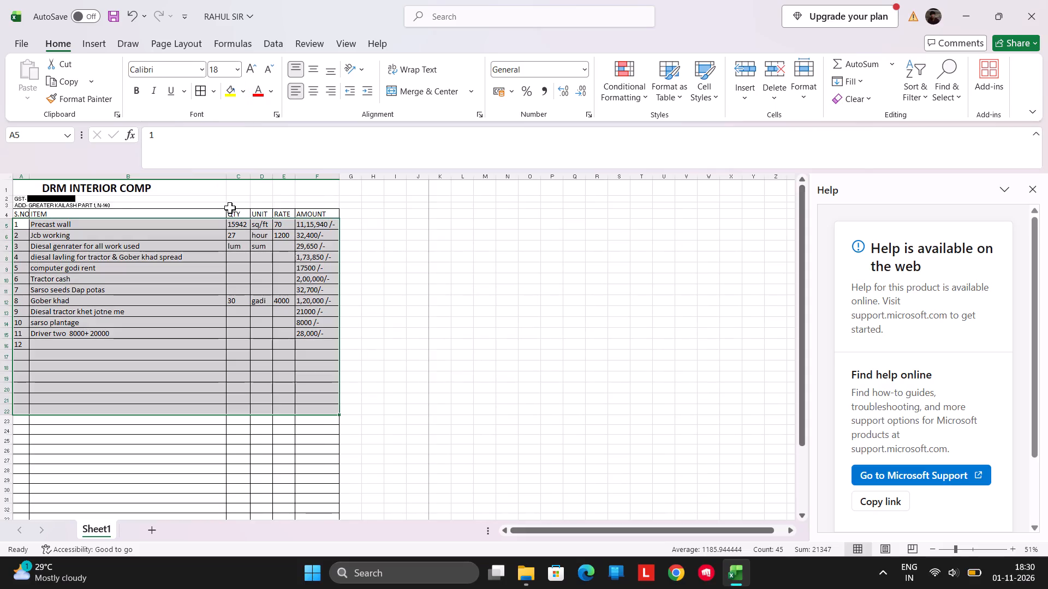
left_click(236, 74)
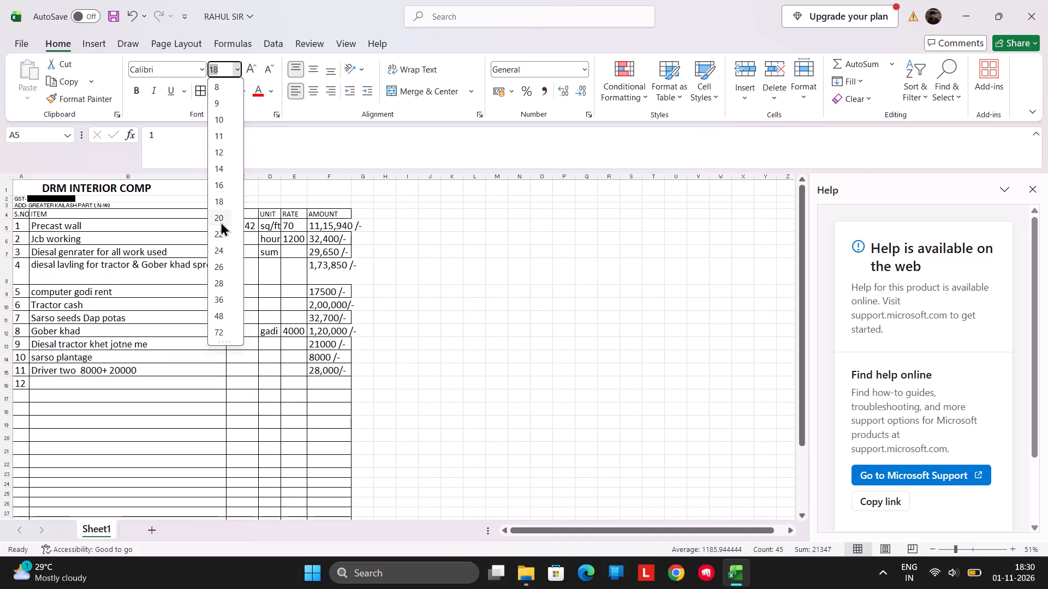
left_click(221, 232)
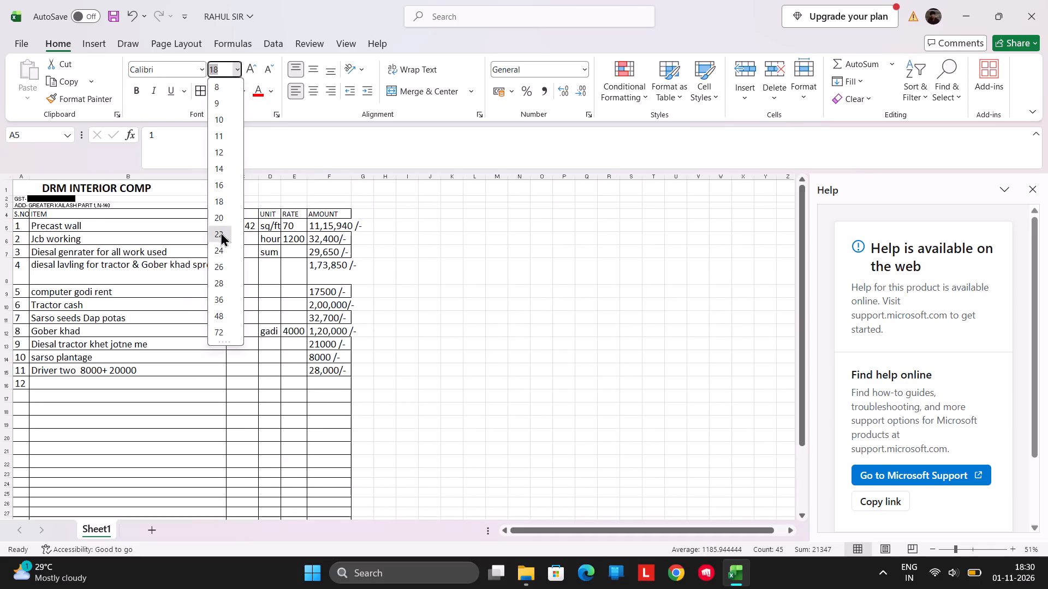
left_click(187, 273)
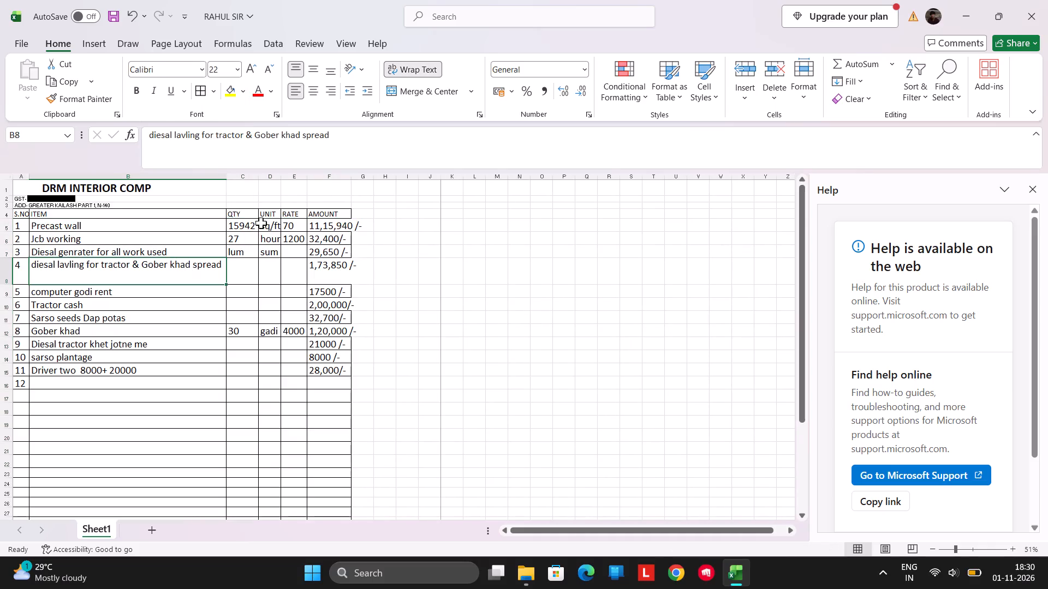
Widen the AMOUNT, RATE, UNIT and QTY columns so the enlarged entries fit inside their cells.
left_click(334, 178)
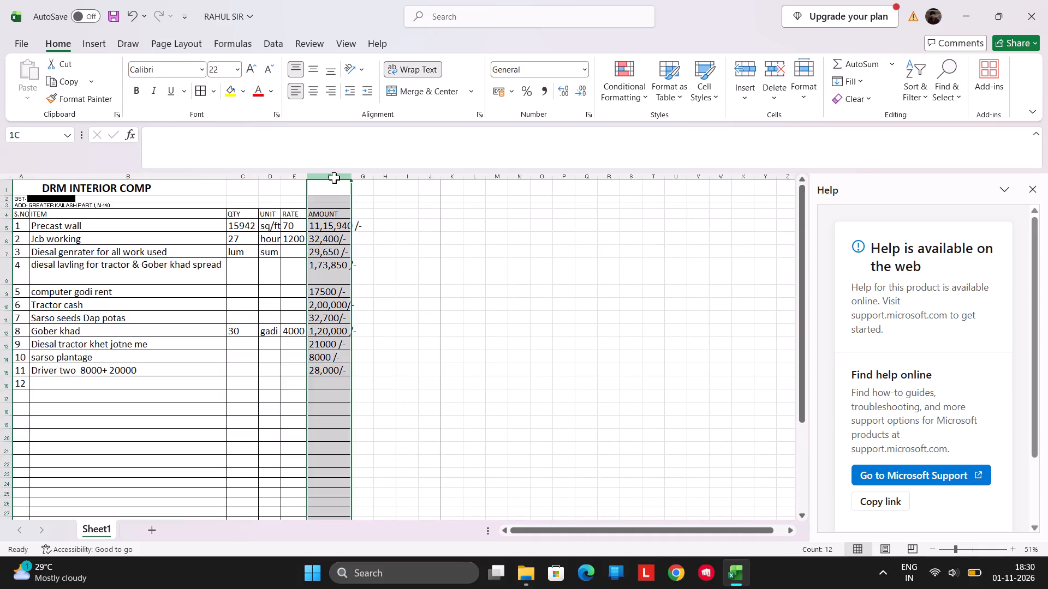
left_click_drag(353, 179, 362, 179)
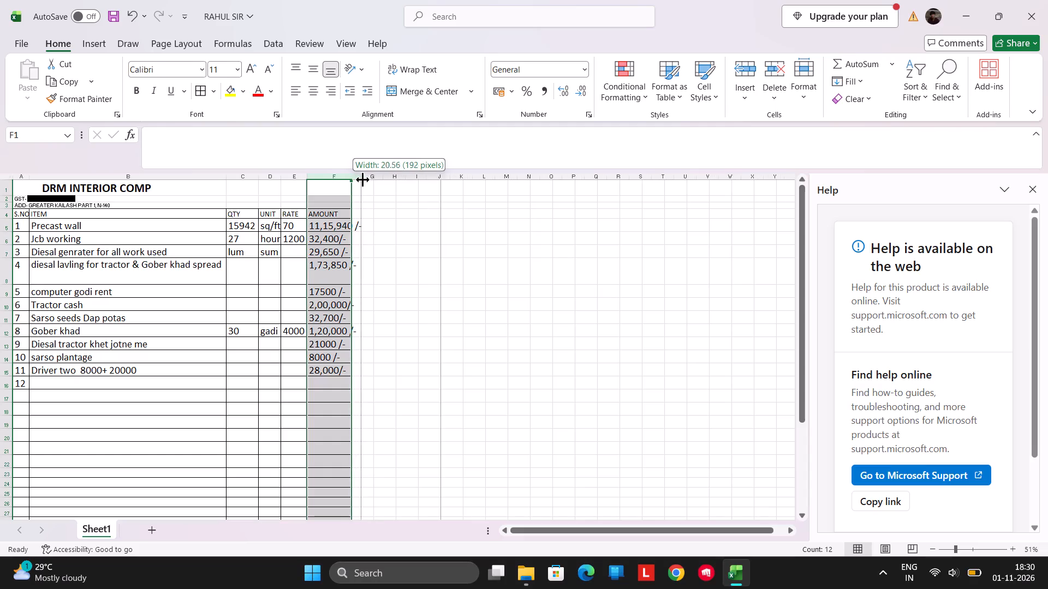
left_click_drag(362, 179, 425, 182)
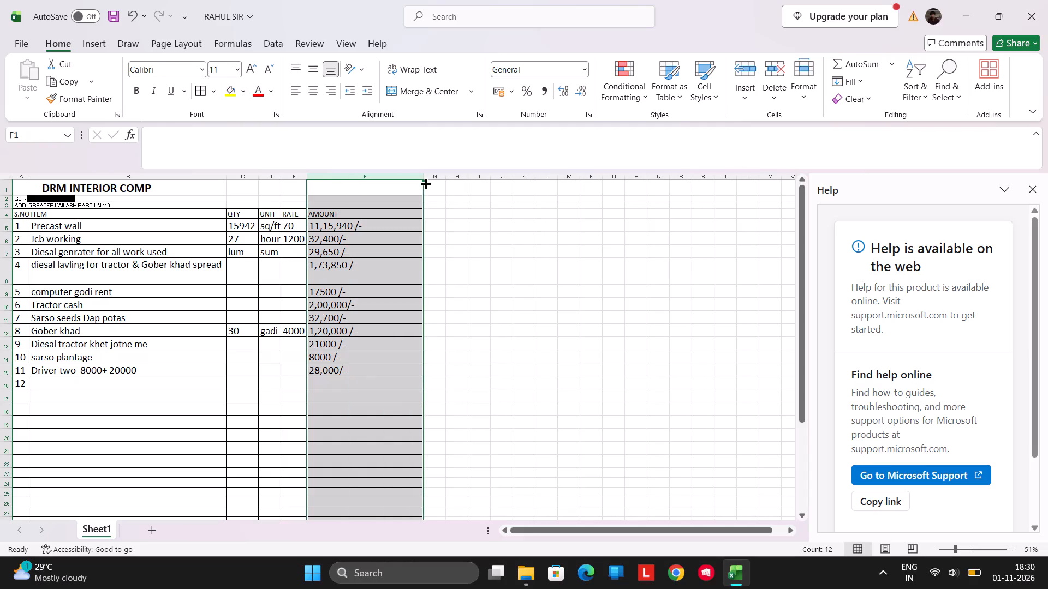
left_click_drag(307, 182, 361, 187)
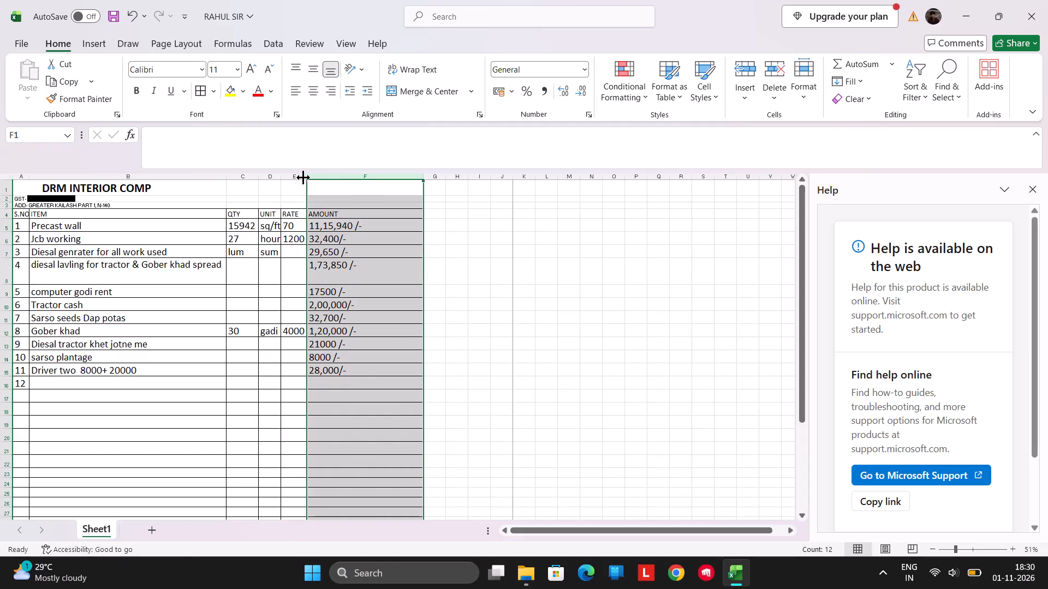
triple_click(308, 178)
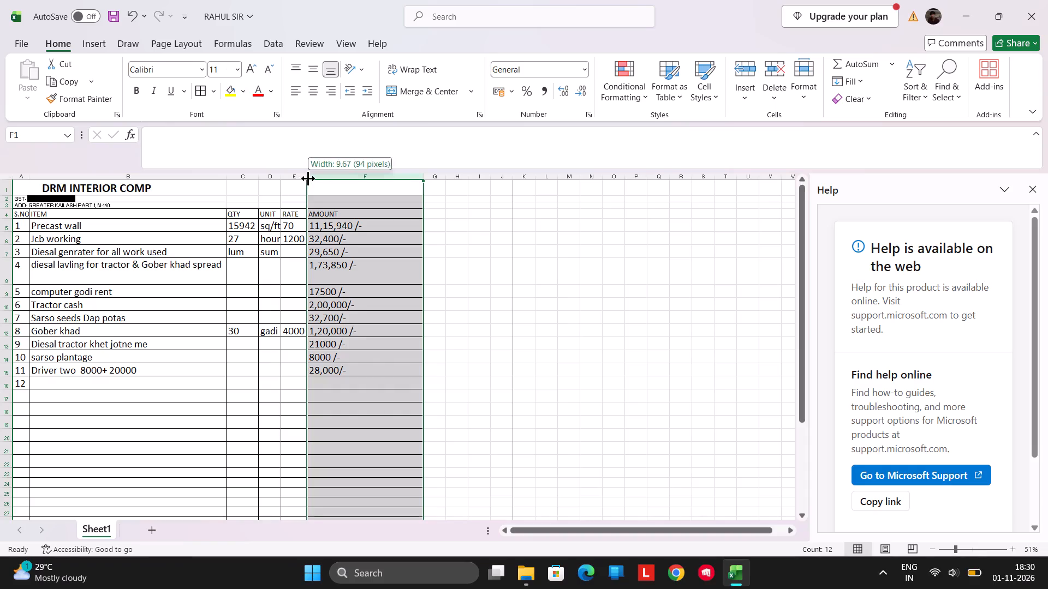
left_click(308, 178)
left_click(308, 178)
left_click_drag(308, 178, 329, 177)
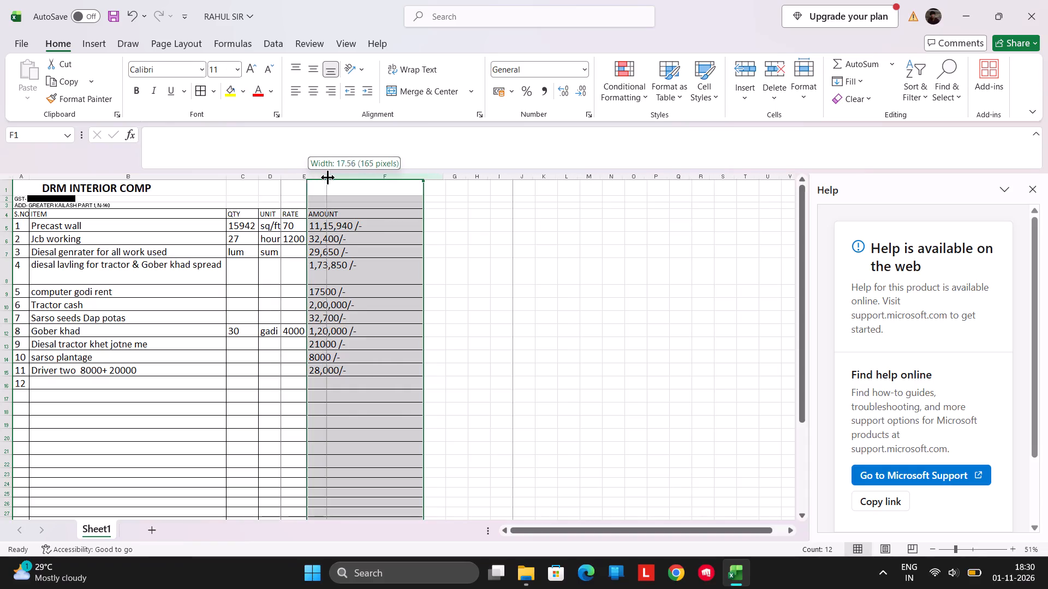
left_click_drag(329, 177, 343, 177)
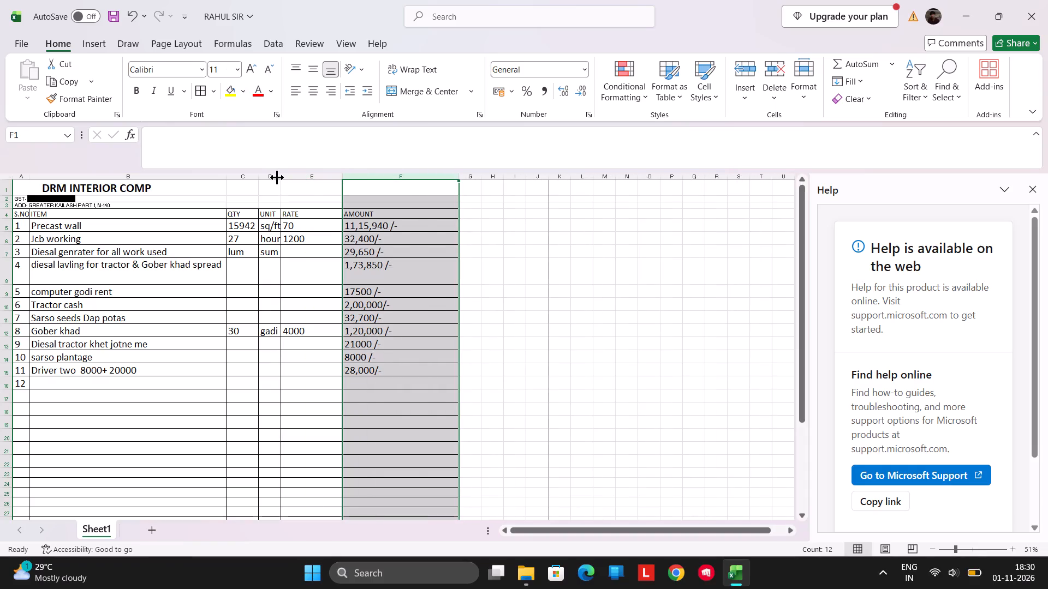
left_click_drag(282, 177, 303, 177)
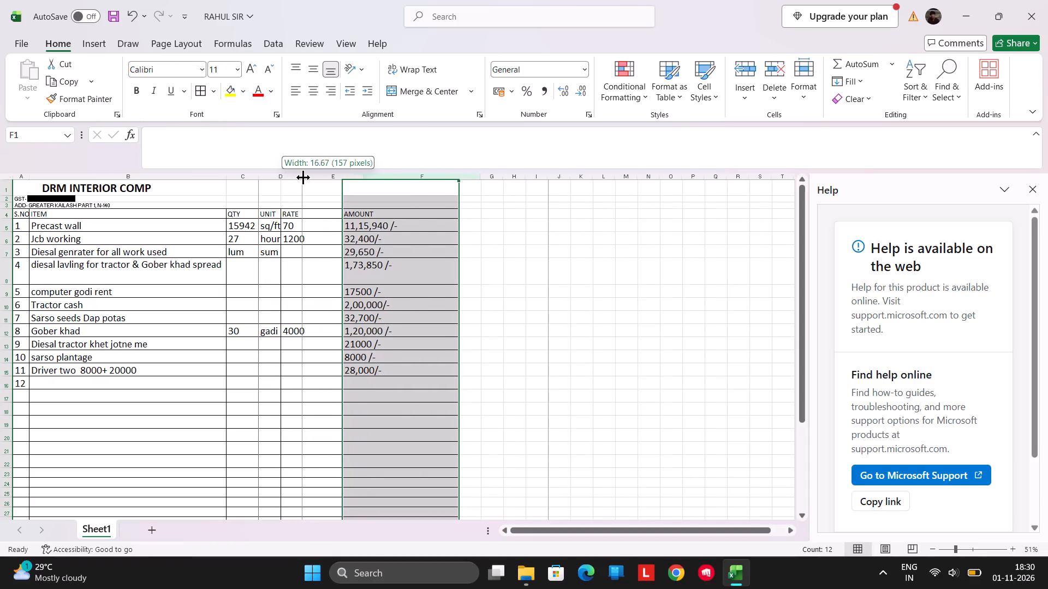
left_click_drag(303, 177, 303, 178)
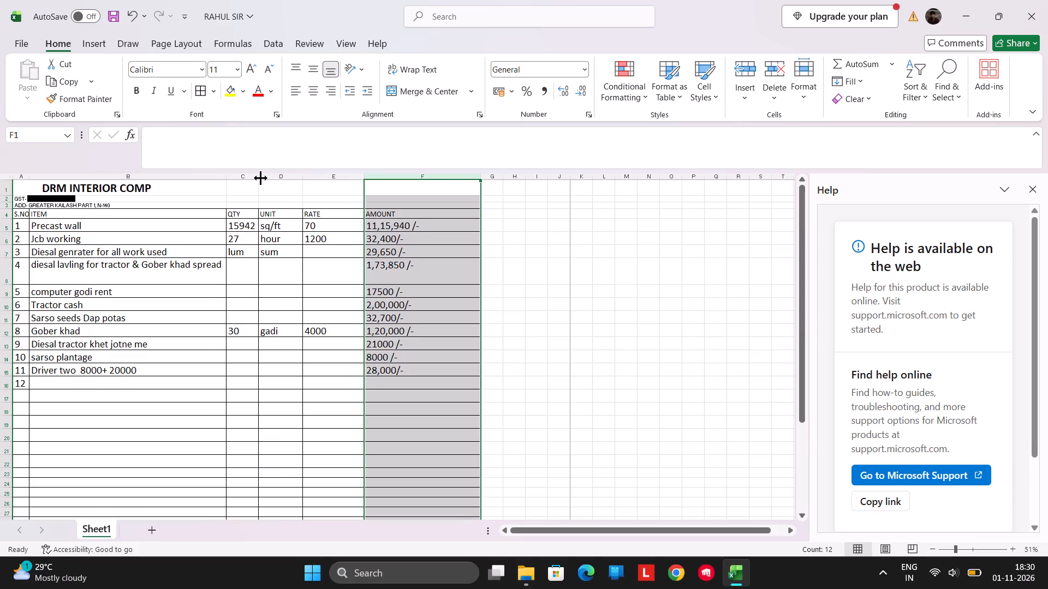
left_click_drag(259, 178, 270, 178)
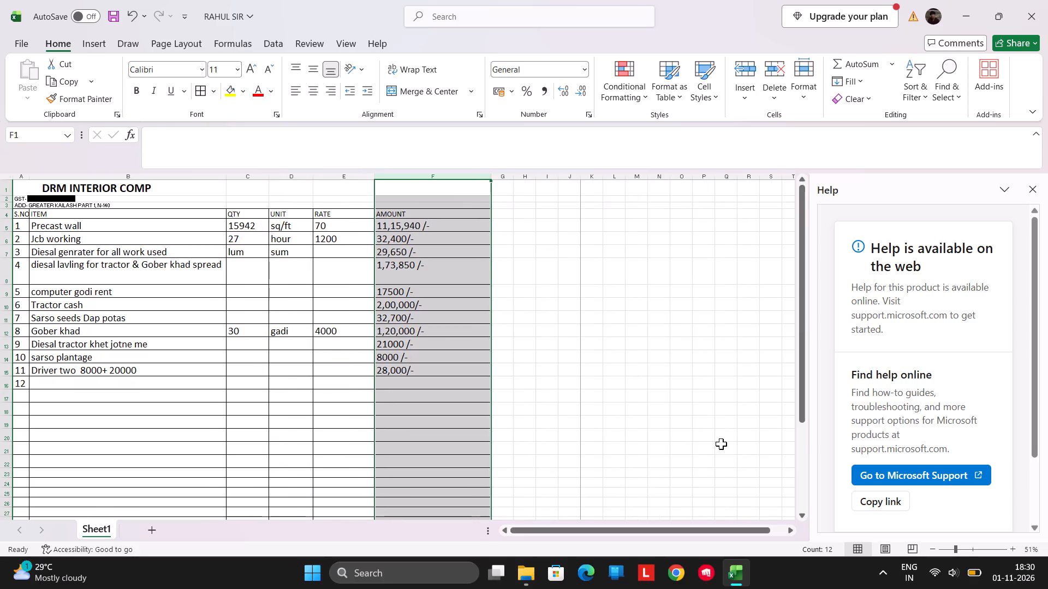
In Page Break Preview, widen the AMOUNT column to about 79 and more than double the widths of the RATE, UNIT and QTY columns.
left_click(874, 545)
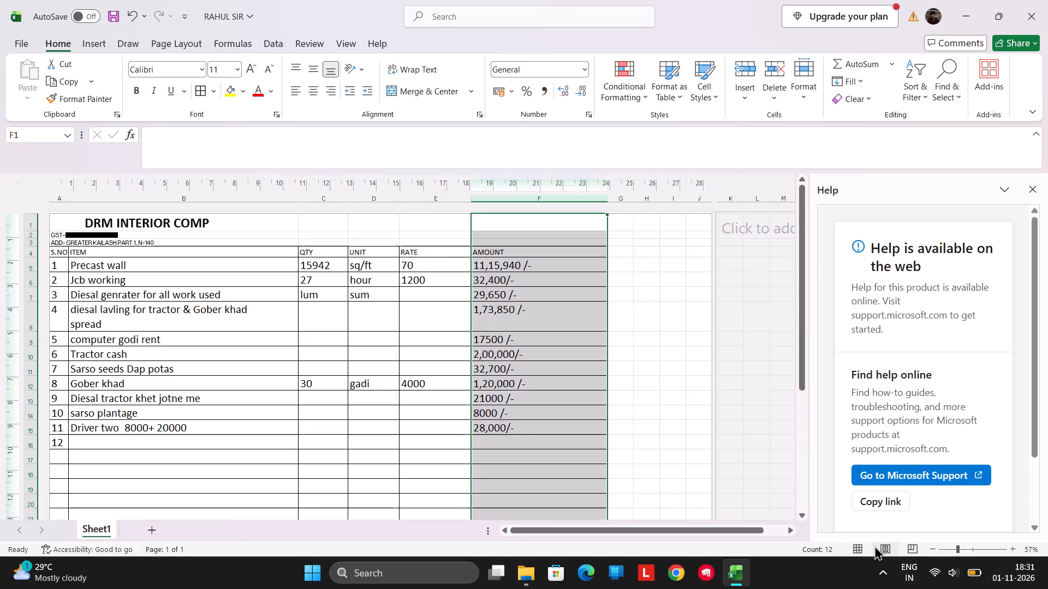
left_click(915, 547)
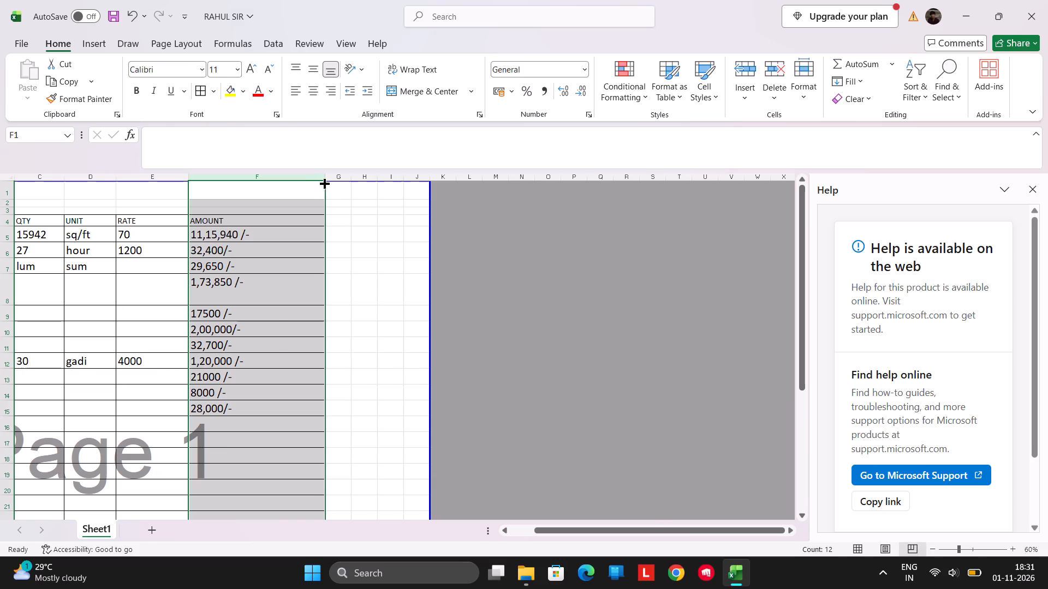
left_click_drag(324, 180, 420, 181)
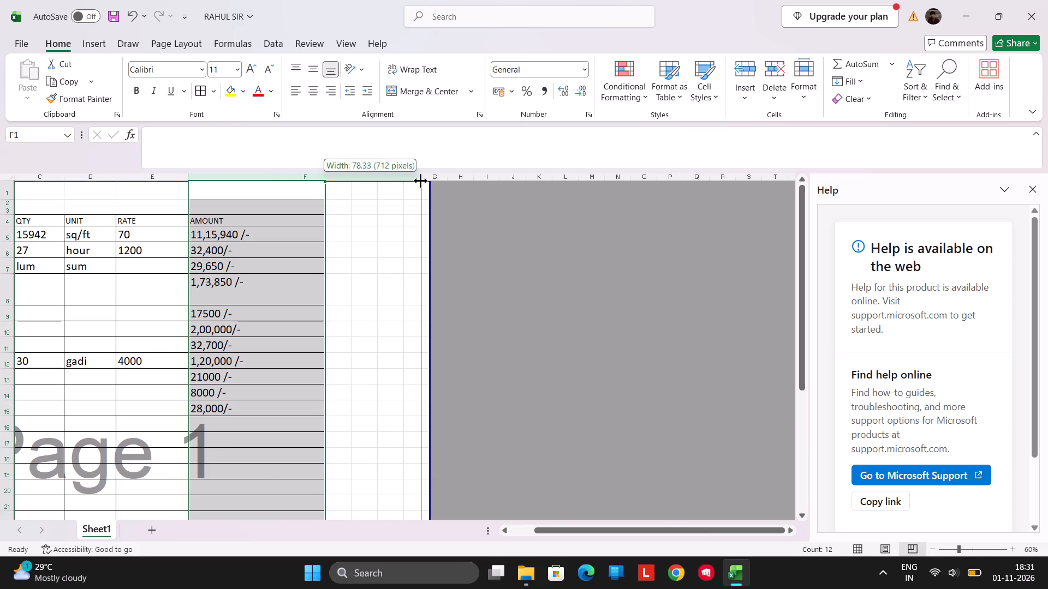
left_click_drag(420, 181, 424, 181)
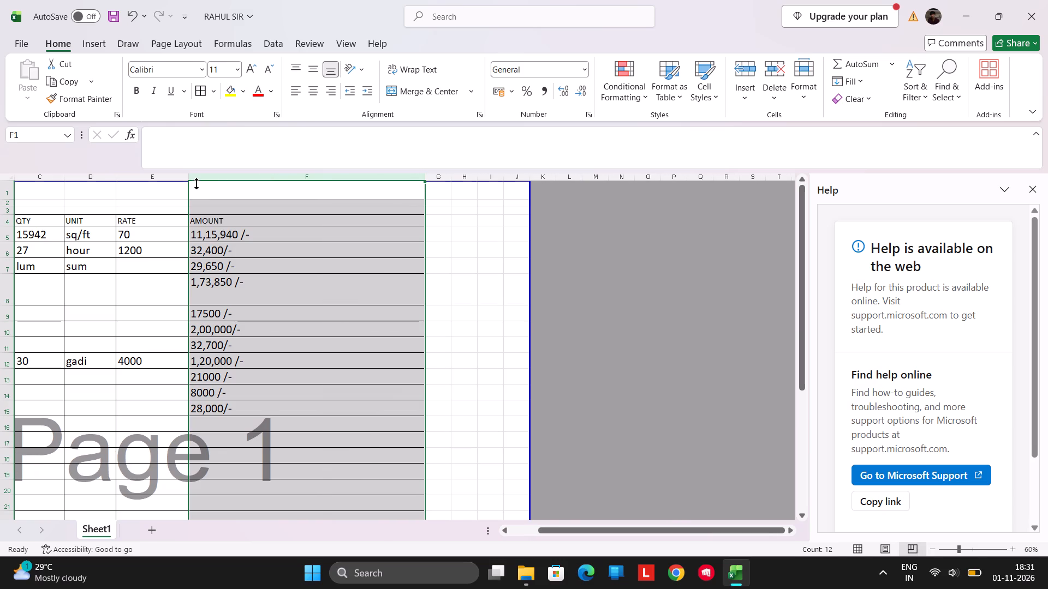
left_click_drag(189, 177, 194, 177)
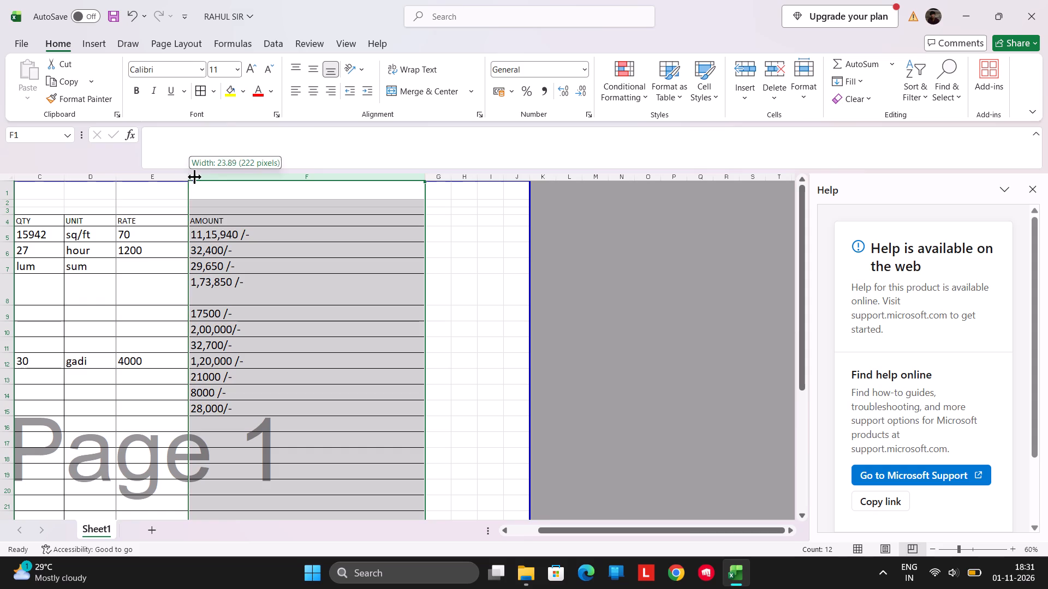
left_click_drag(194, 177, 291, 183)
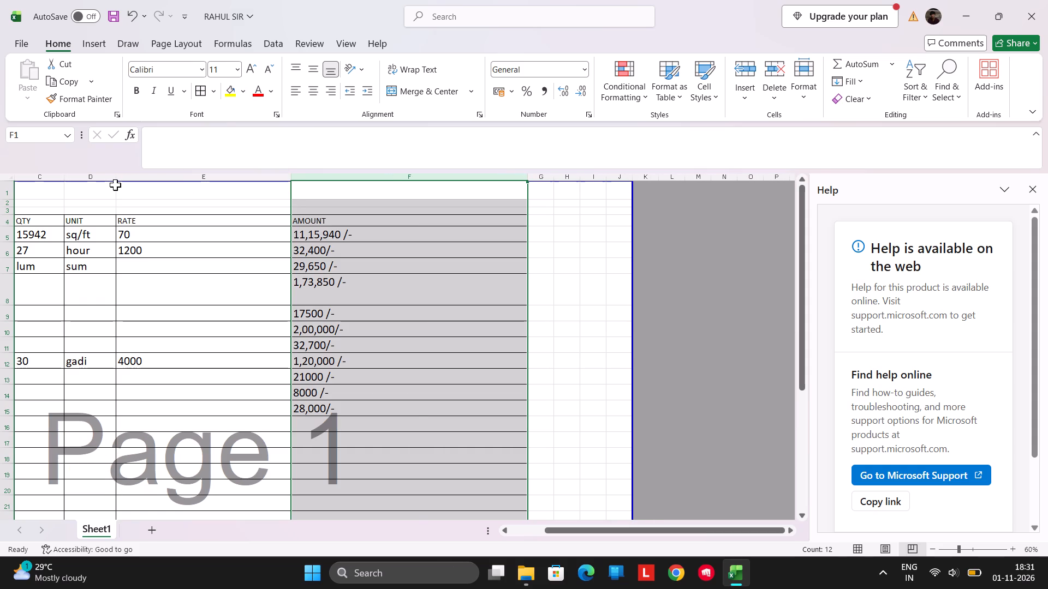
left_click_drag(117, 180, 180, 181)
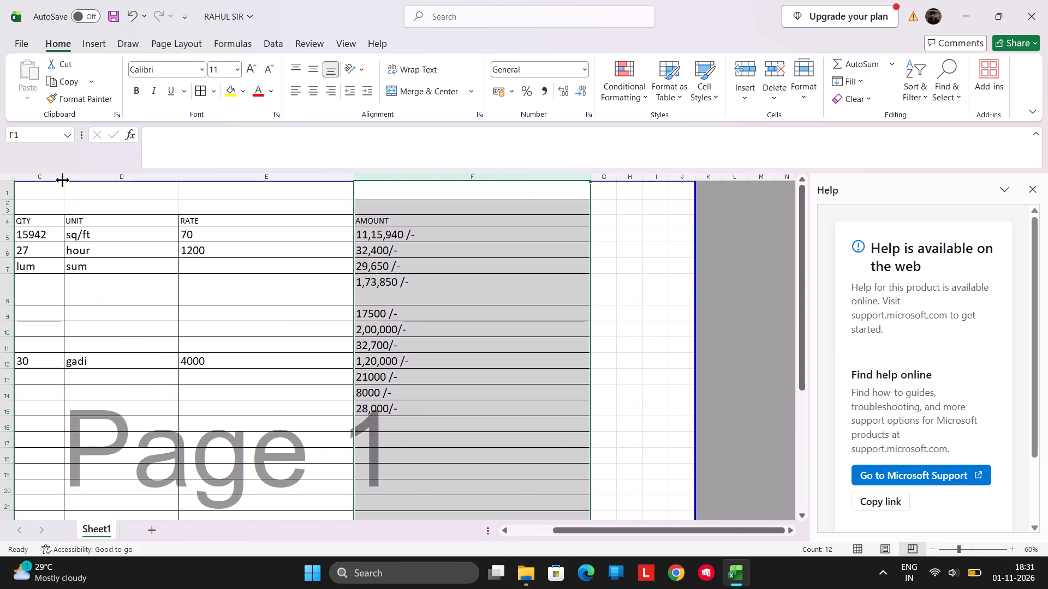
left_click_drag(65, 180, 126, 181)
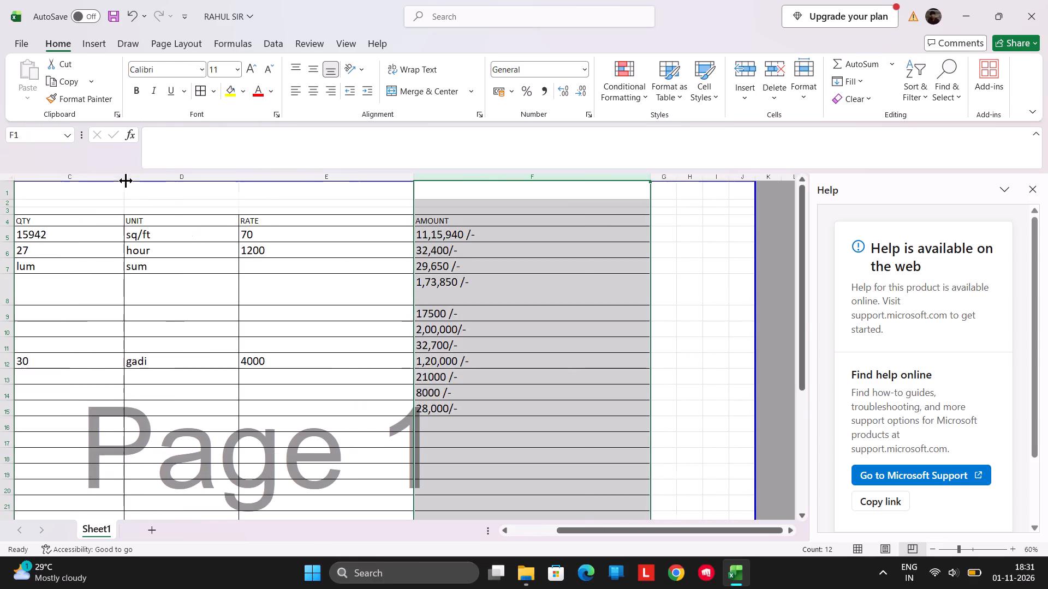
Widen the ITEM column by about a third so the table fills more of the page.
scroll(75, 183, "right", 2)
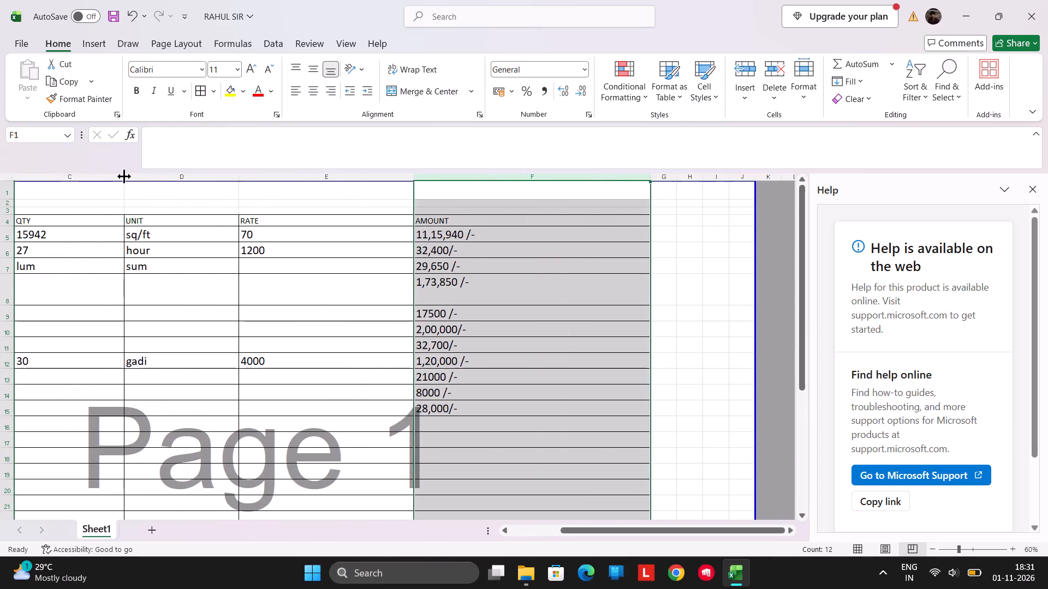
scroll(124, 176, "right", 2)
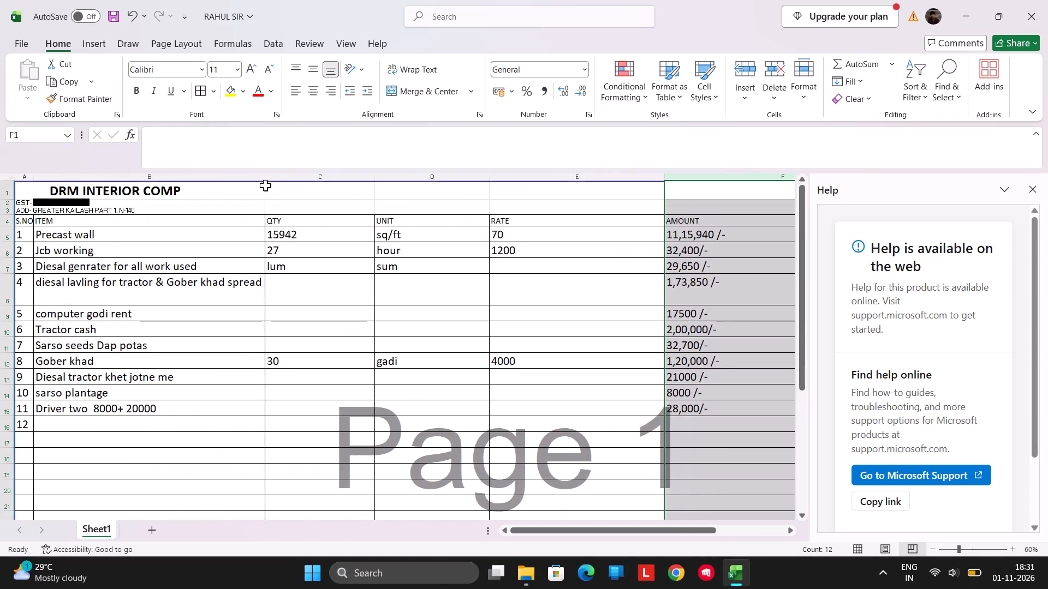
left_click_drag(265, 179, 343, 178)
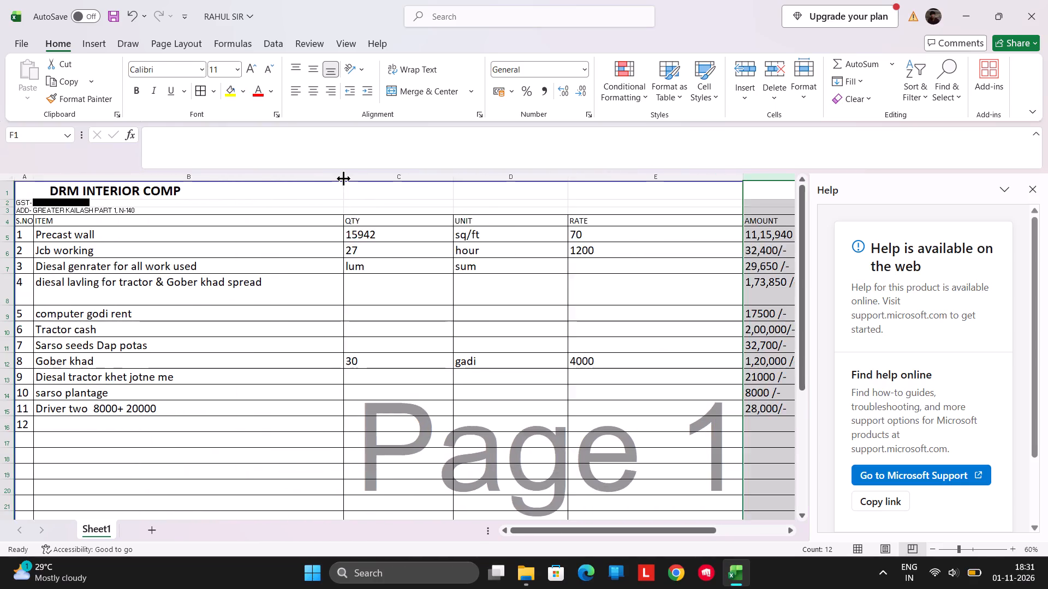
scroll(490, 268, "left", 2)
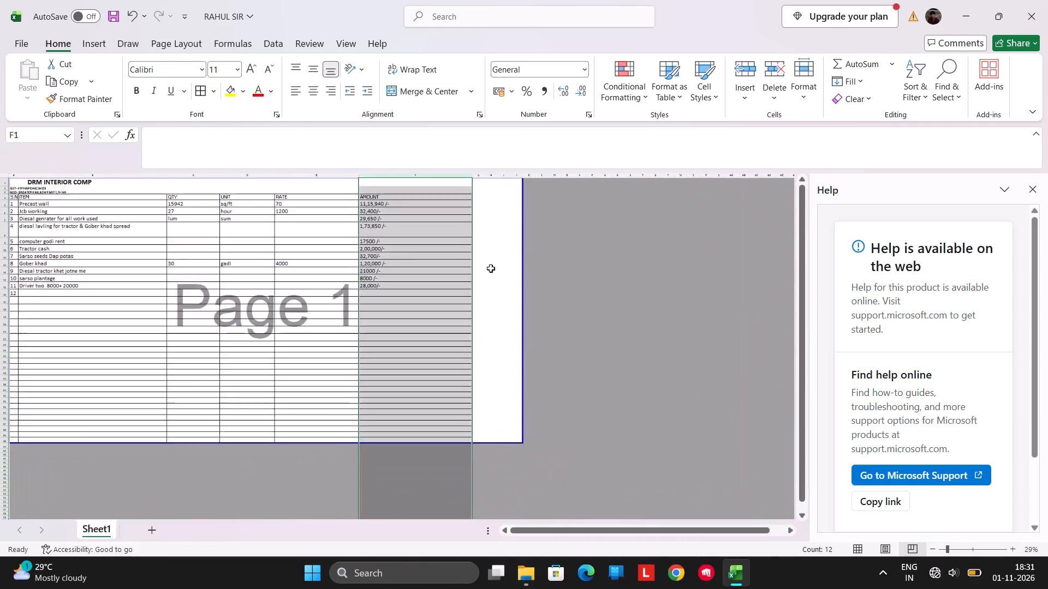
left_click(490, 268)
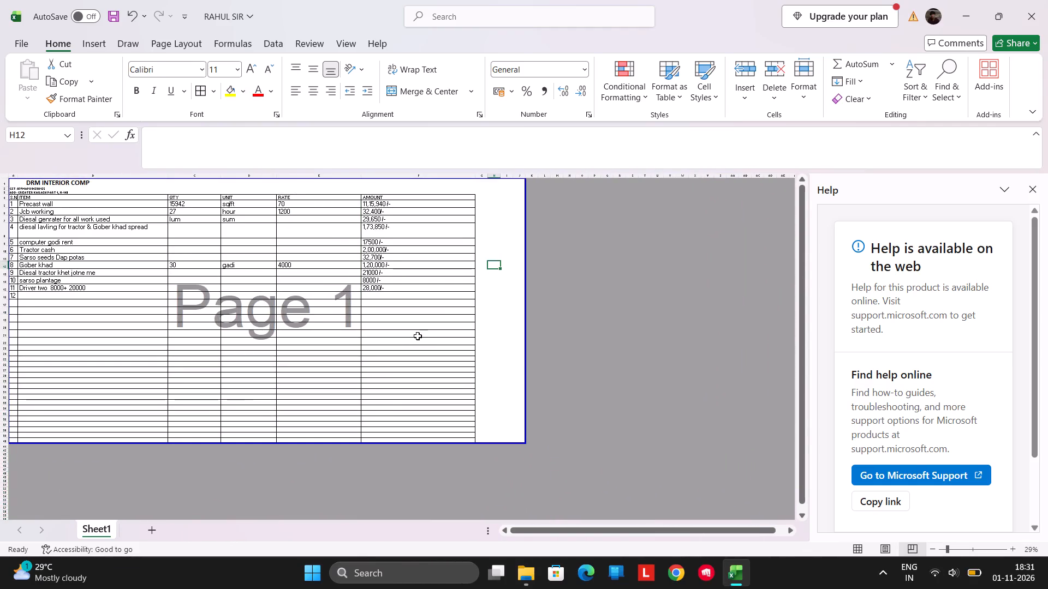
scroll(417, 335, "up", 1)
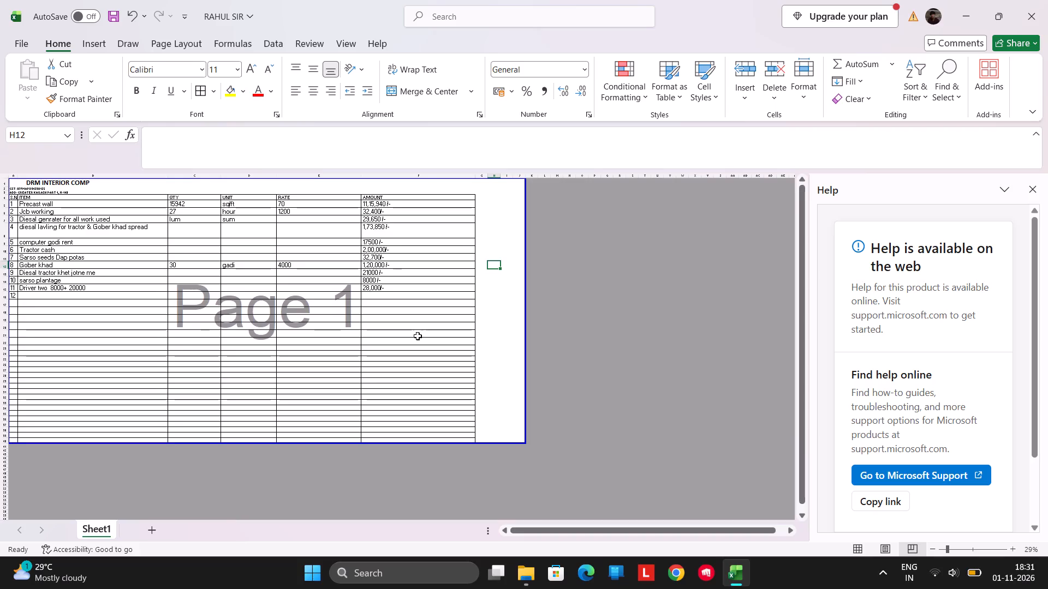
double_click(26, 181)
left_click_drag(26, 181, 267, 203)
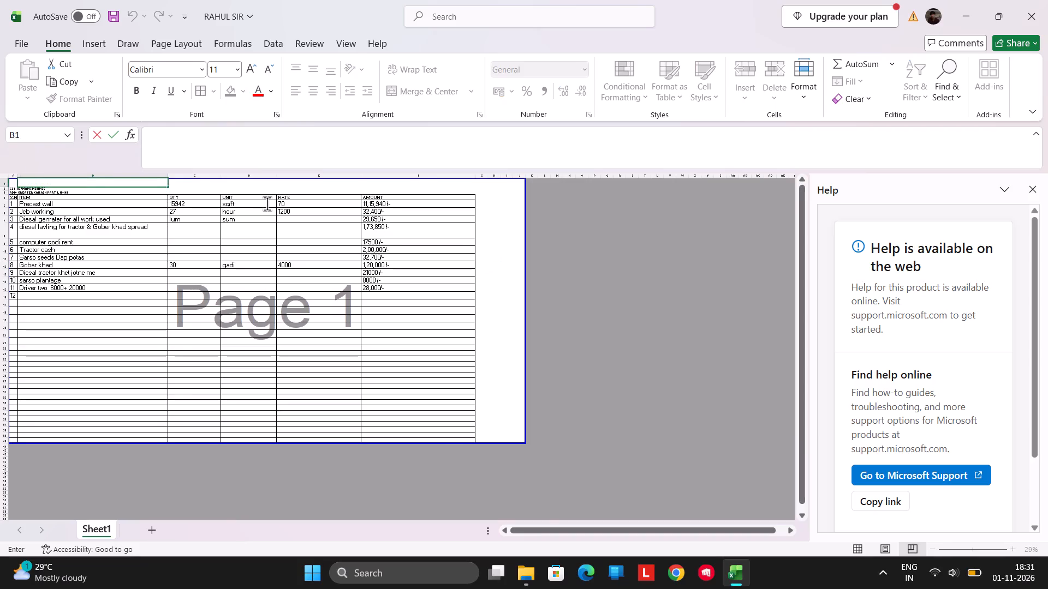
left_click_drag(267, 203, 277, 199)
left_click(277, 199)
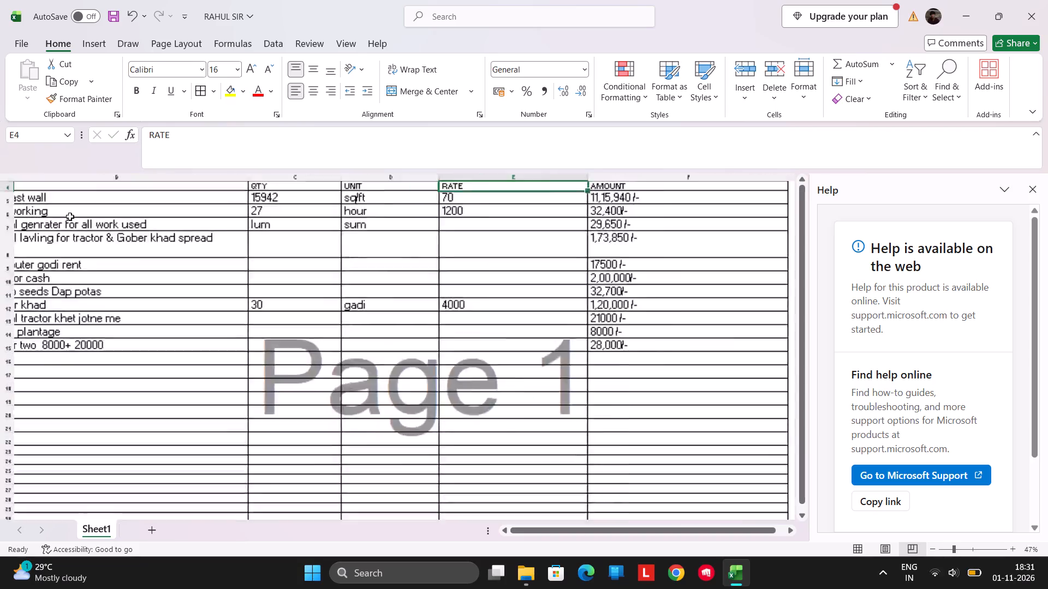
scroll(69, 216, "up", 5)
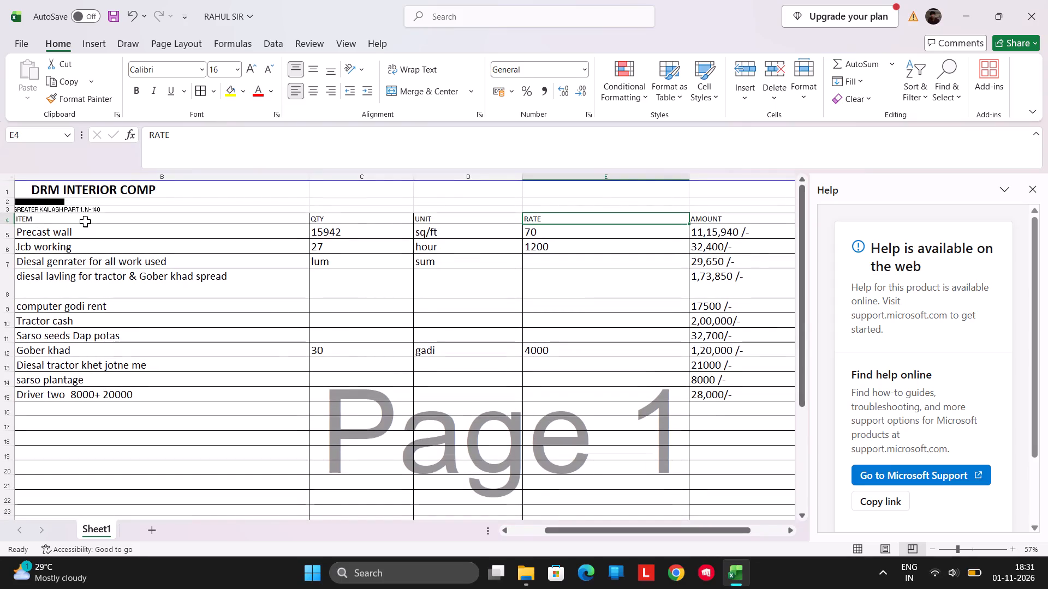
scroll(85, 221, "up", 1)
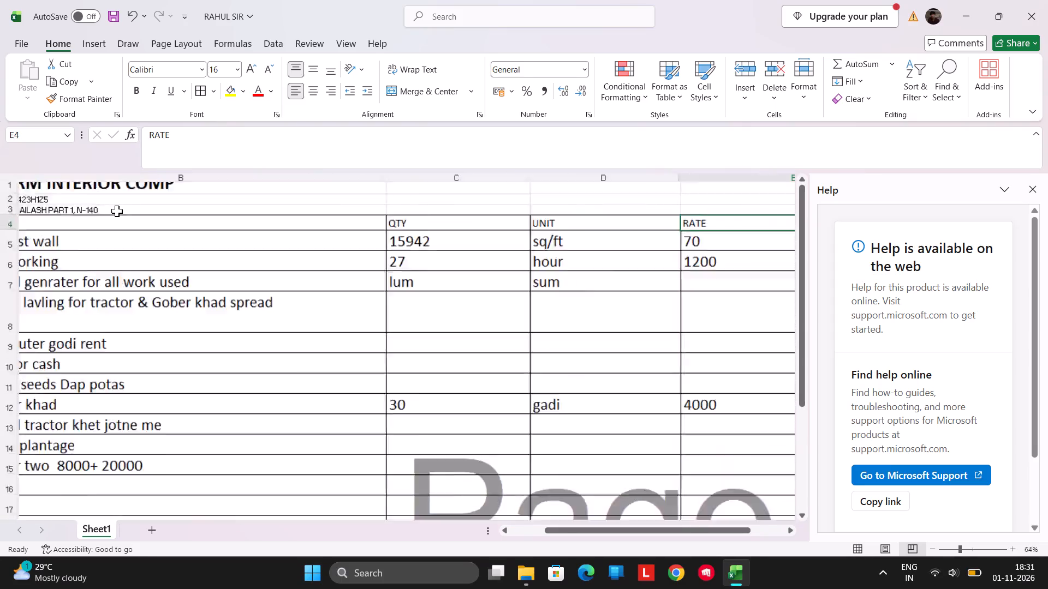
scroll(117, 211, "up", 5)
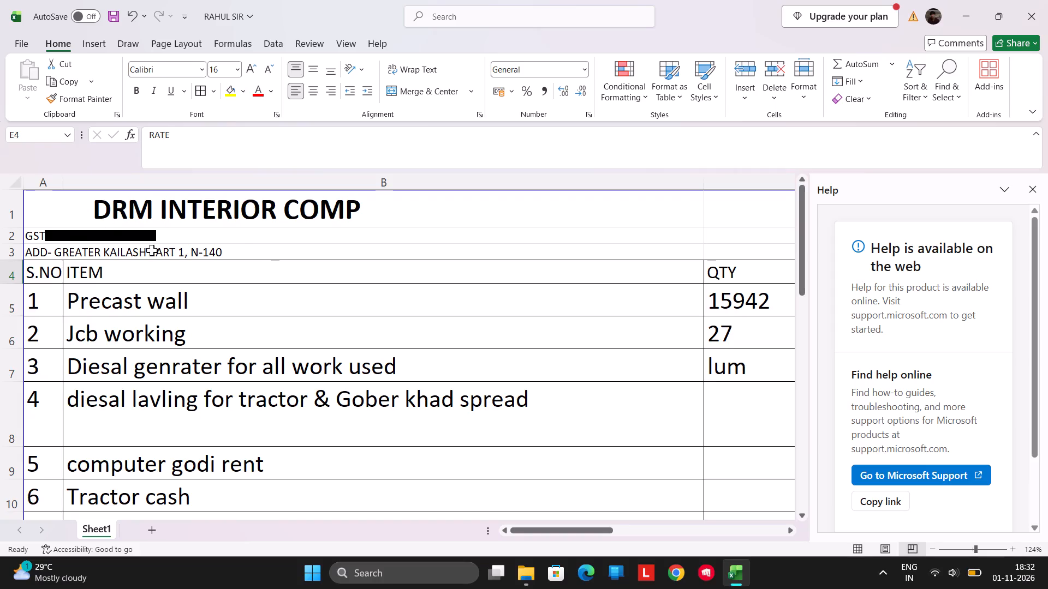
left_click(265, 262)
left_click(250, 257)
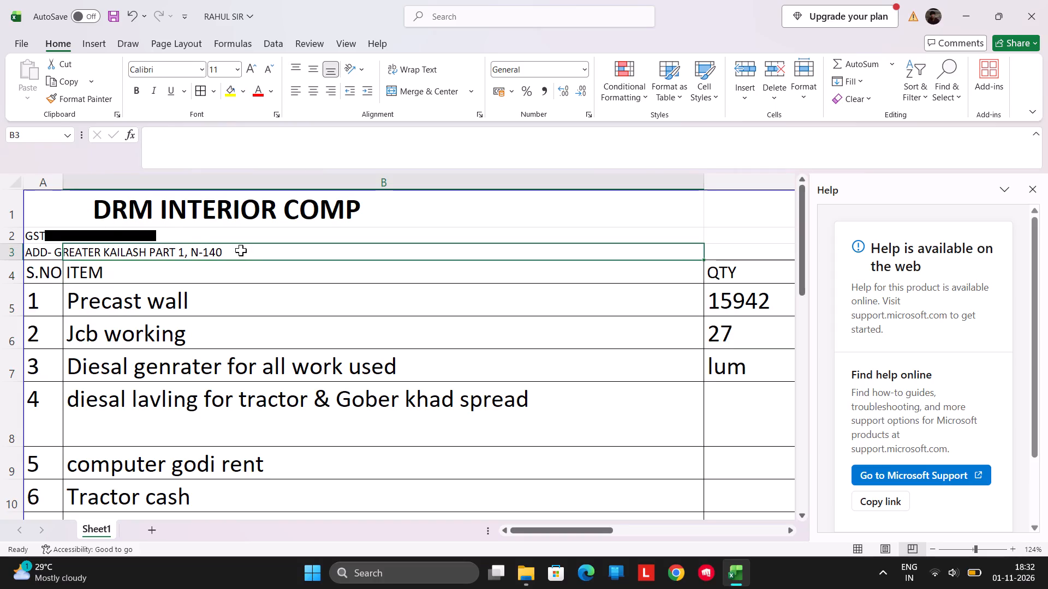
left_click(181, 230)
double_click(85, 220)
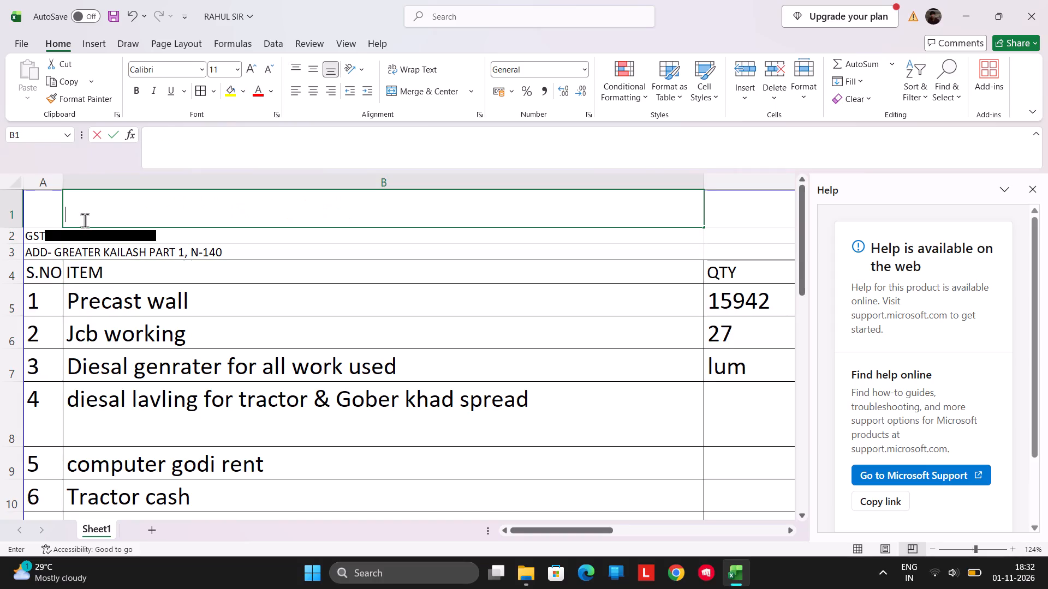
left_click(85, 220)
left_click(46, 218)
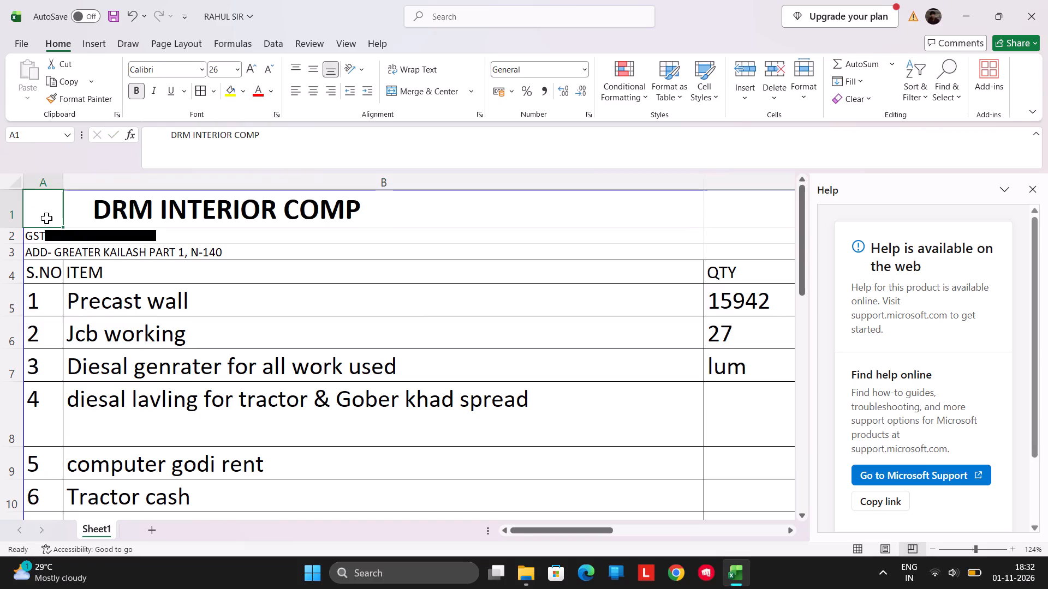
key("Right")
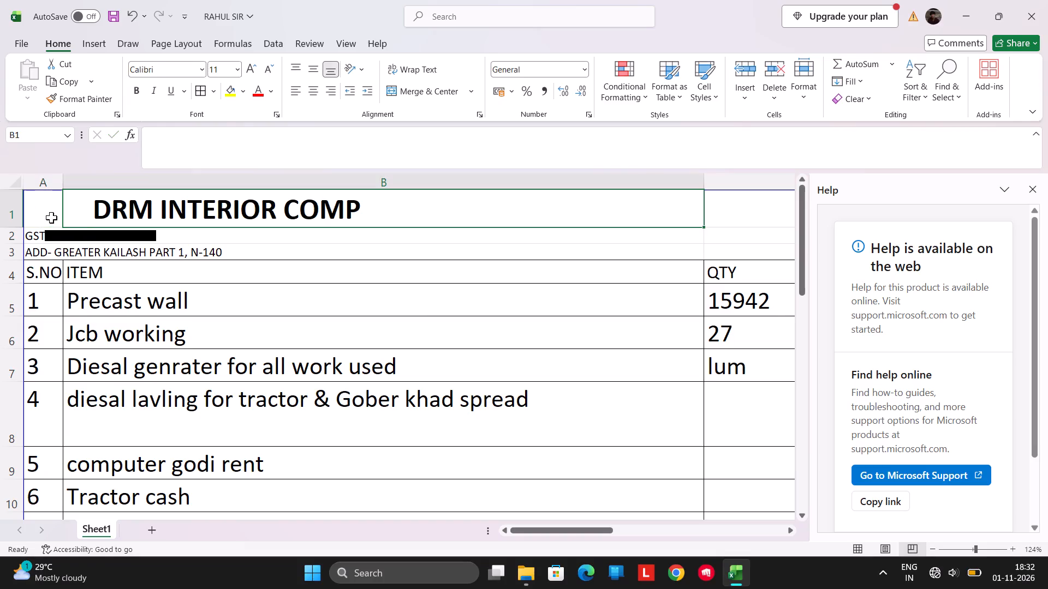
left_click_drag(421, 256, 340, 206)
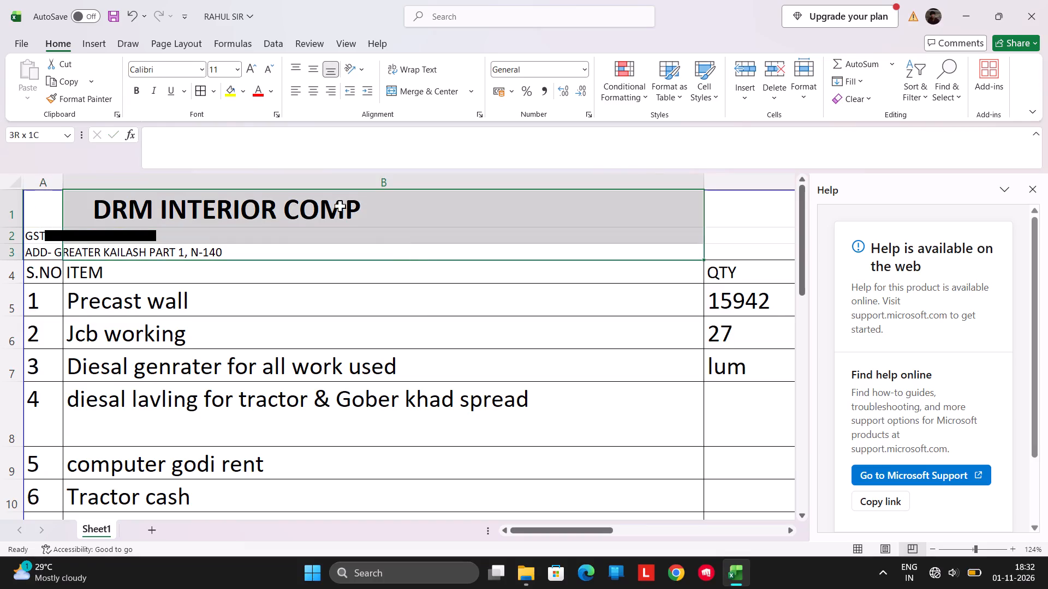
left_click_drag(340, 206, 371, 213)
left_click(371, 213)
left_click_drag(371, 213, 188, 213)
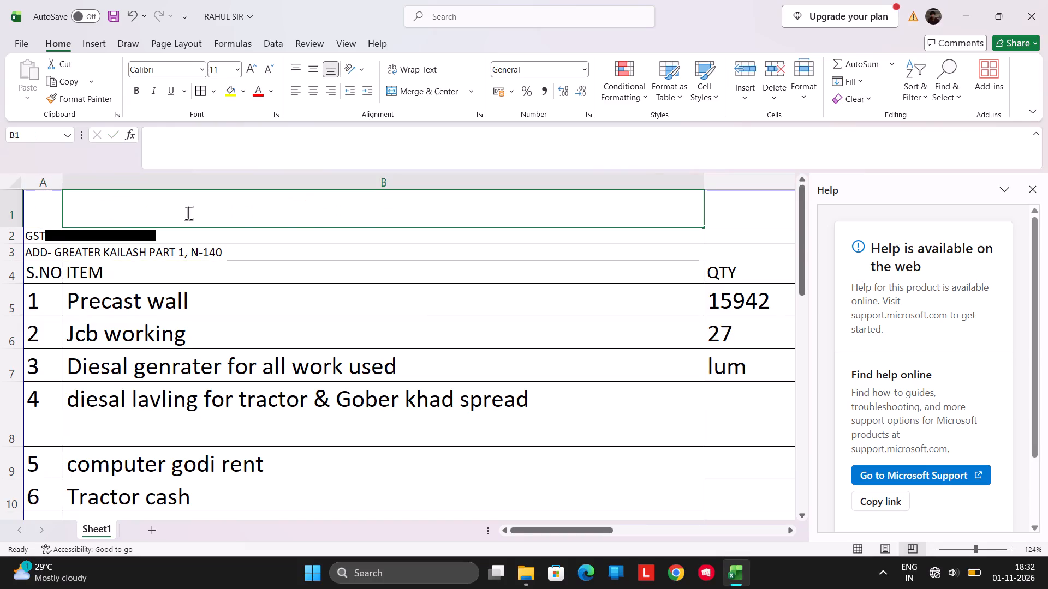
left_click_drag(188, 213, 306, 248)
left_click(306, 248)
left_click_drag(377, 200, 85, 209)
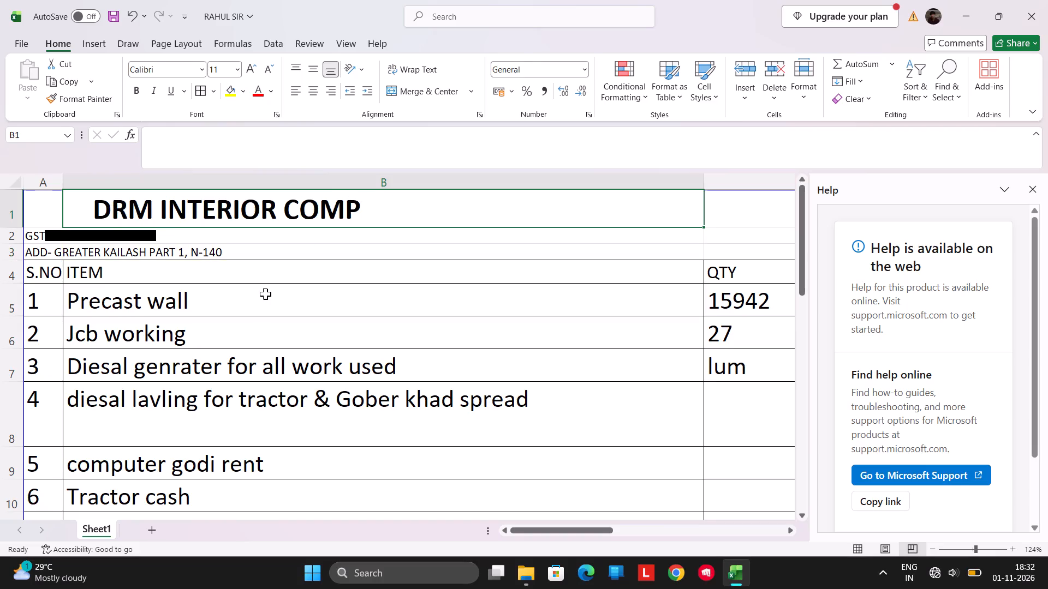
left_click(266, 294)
Set cell B1 in the title row to top and left alignment.
left_click_drag(85, 205, 281, 214)
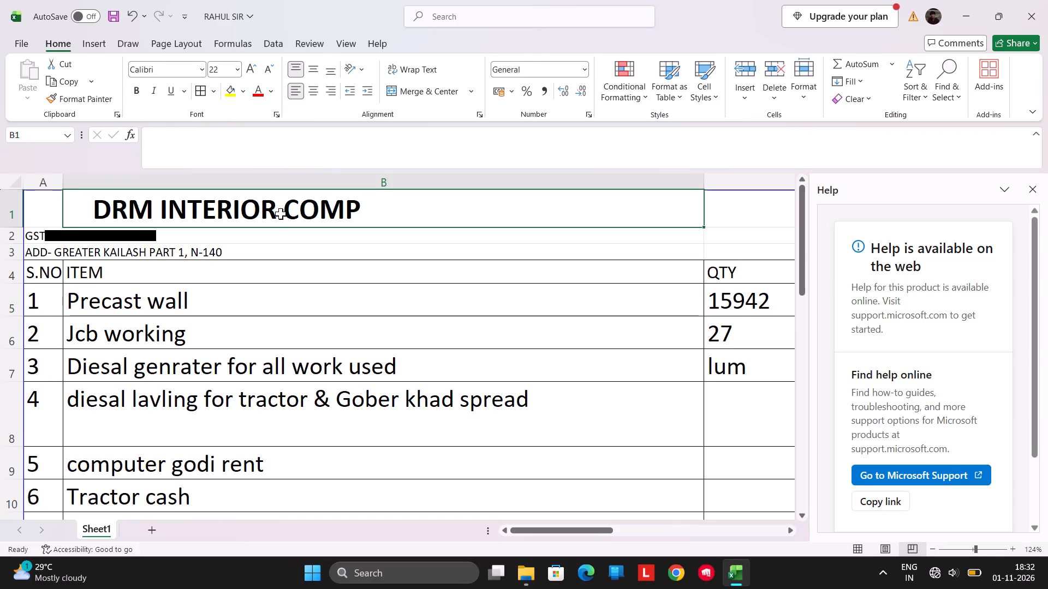
left_click_drag(281, 214, 400, 212)
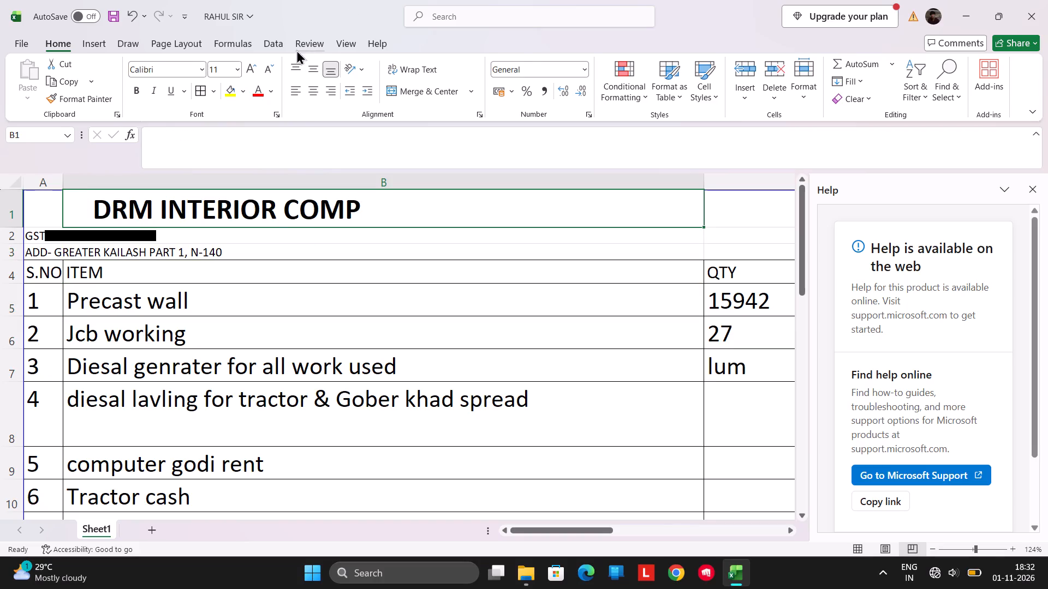
left_click(294, 63)
left_click(294, 93)
Add leading spaces before DRM INTERIOR COMP in A1 to shift the title across to above the RATE column.
left_click(14, 212)
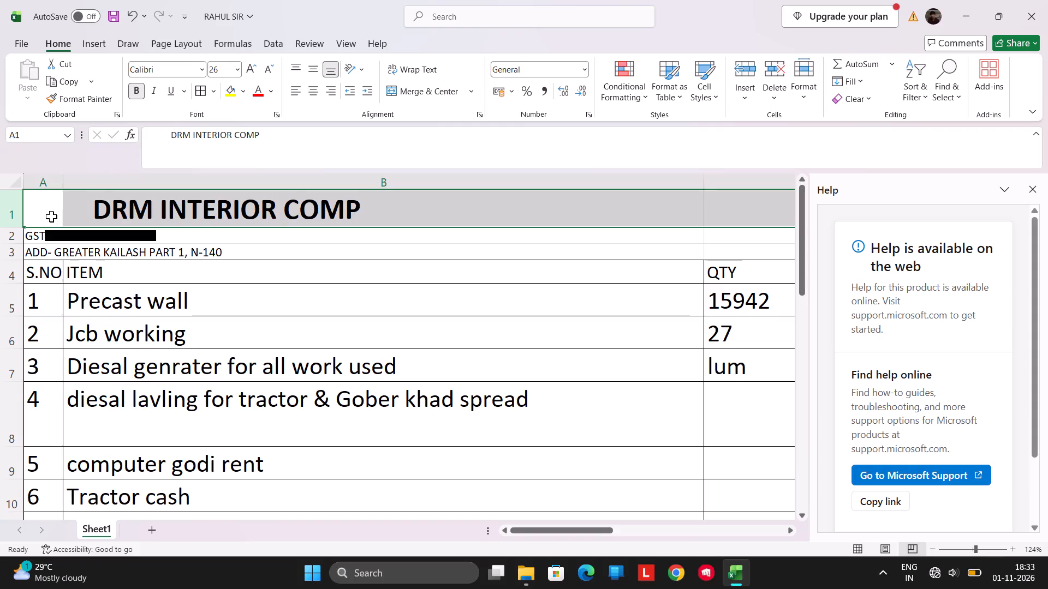
double_click(168, 132)
left_click(168, 132)
key("space")
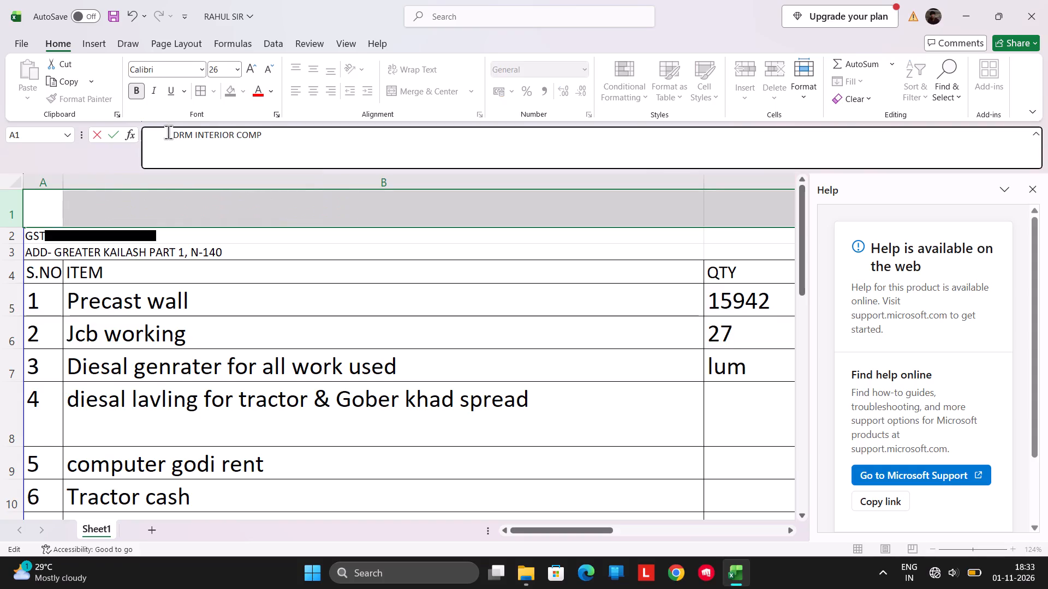
key("space")
key("space")
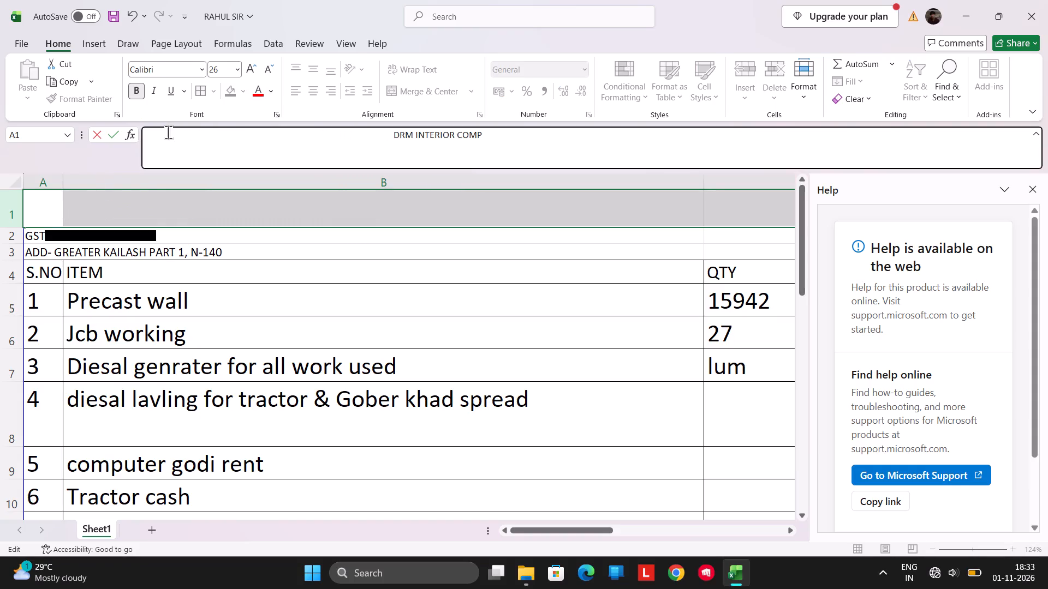
key("Return")
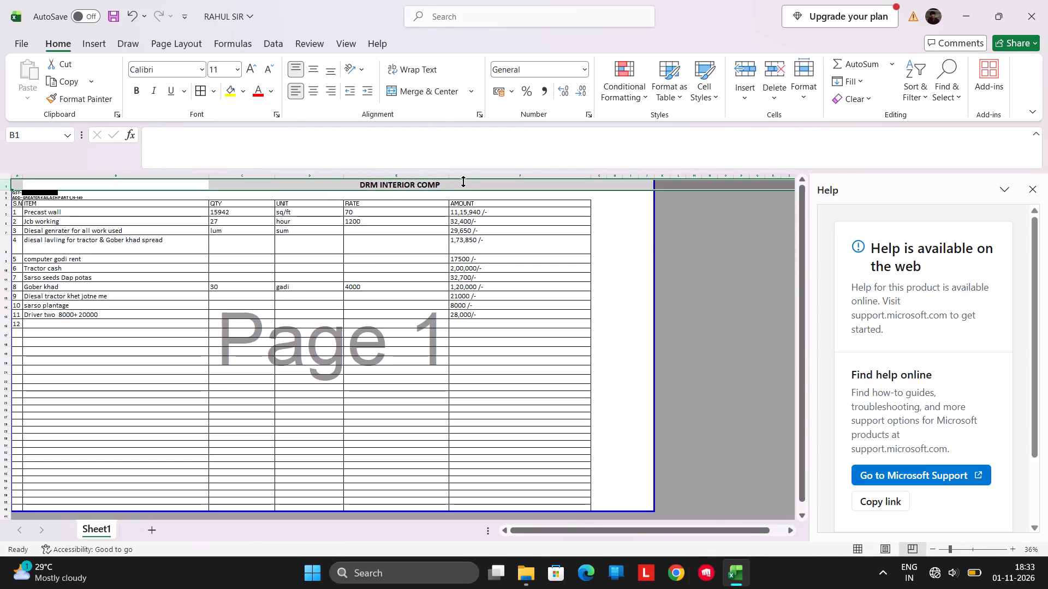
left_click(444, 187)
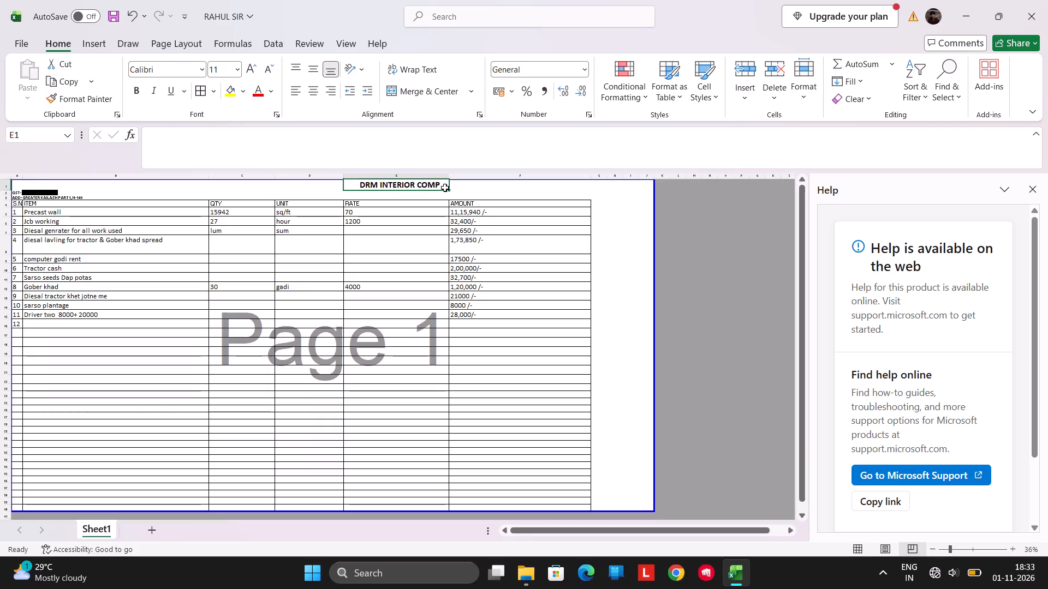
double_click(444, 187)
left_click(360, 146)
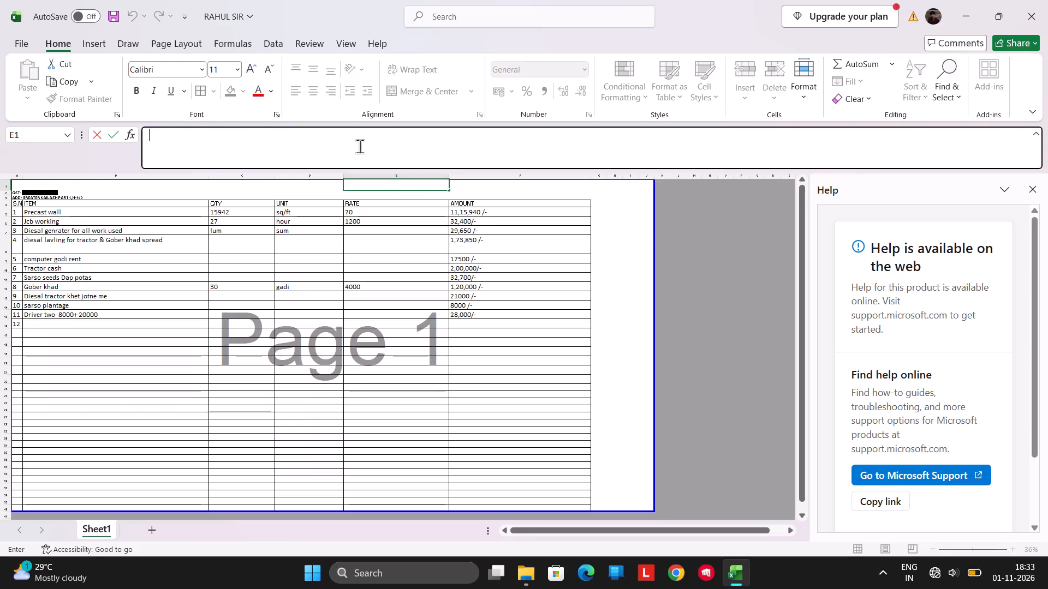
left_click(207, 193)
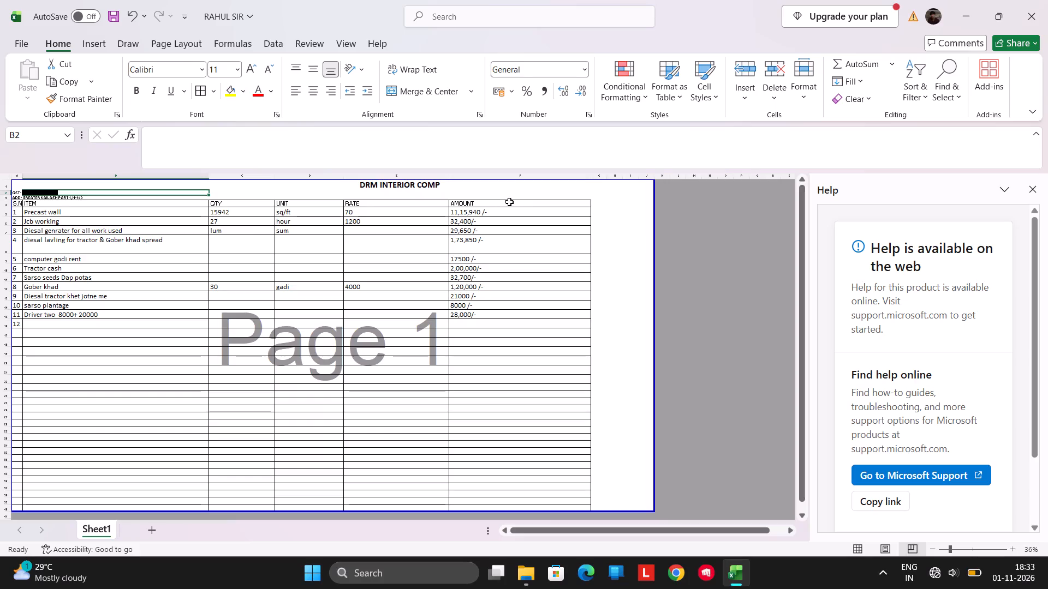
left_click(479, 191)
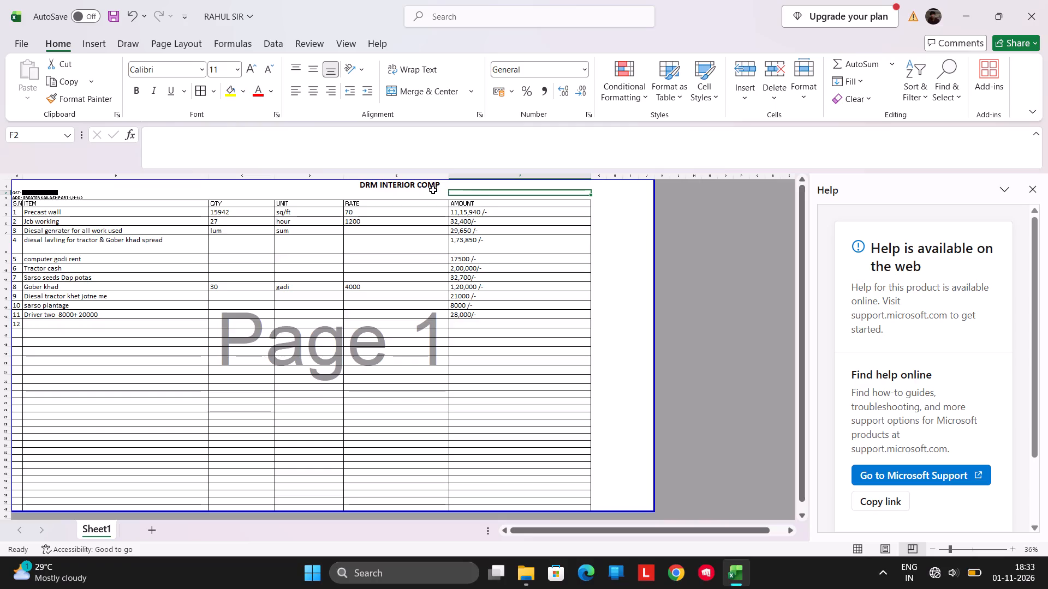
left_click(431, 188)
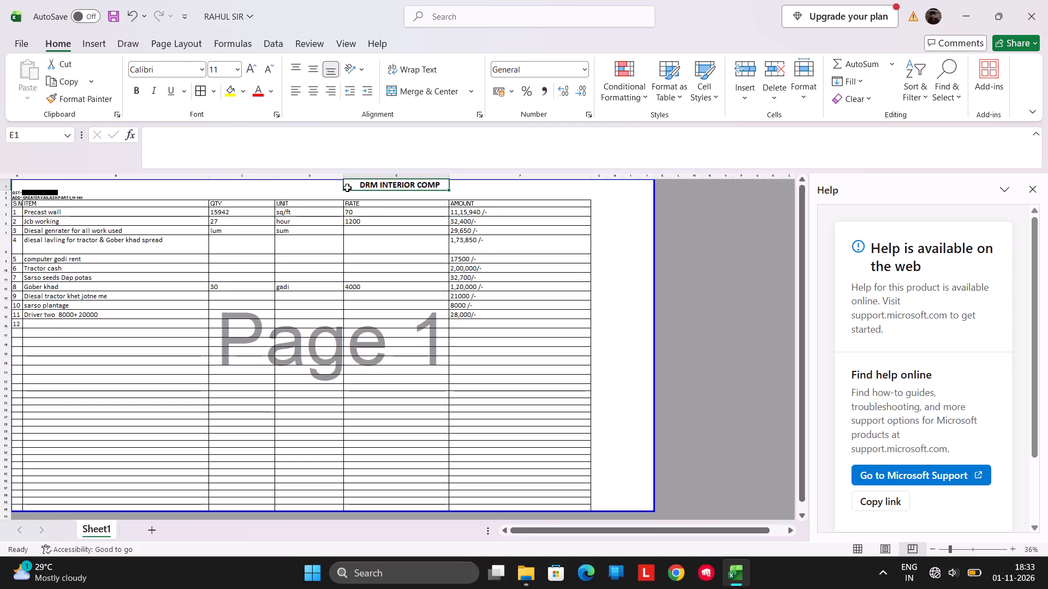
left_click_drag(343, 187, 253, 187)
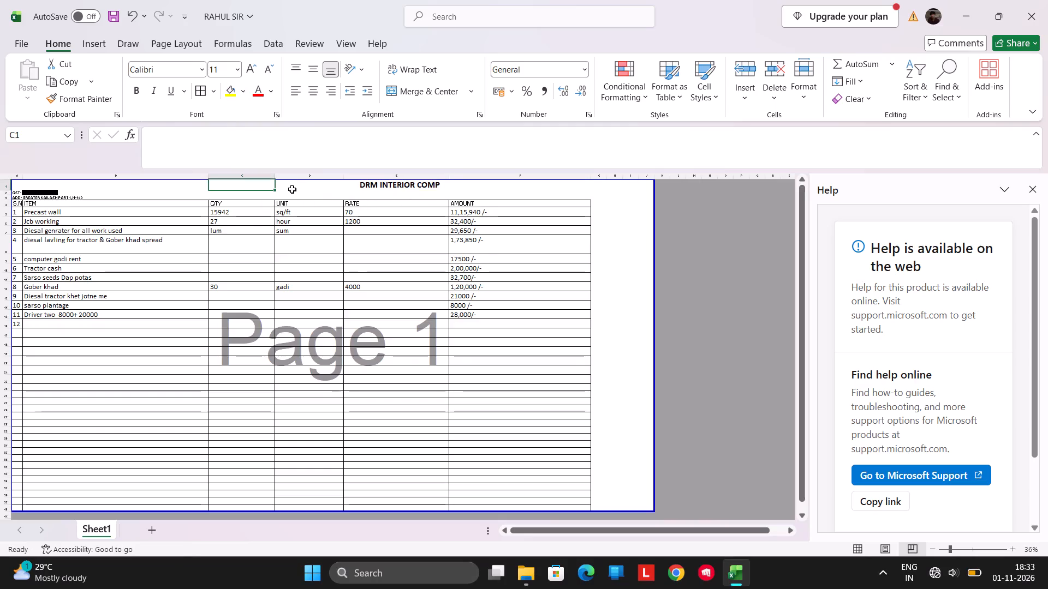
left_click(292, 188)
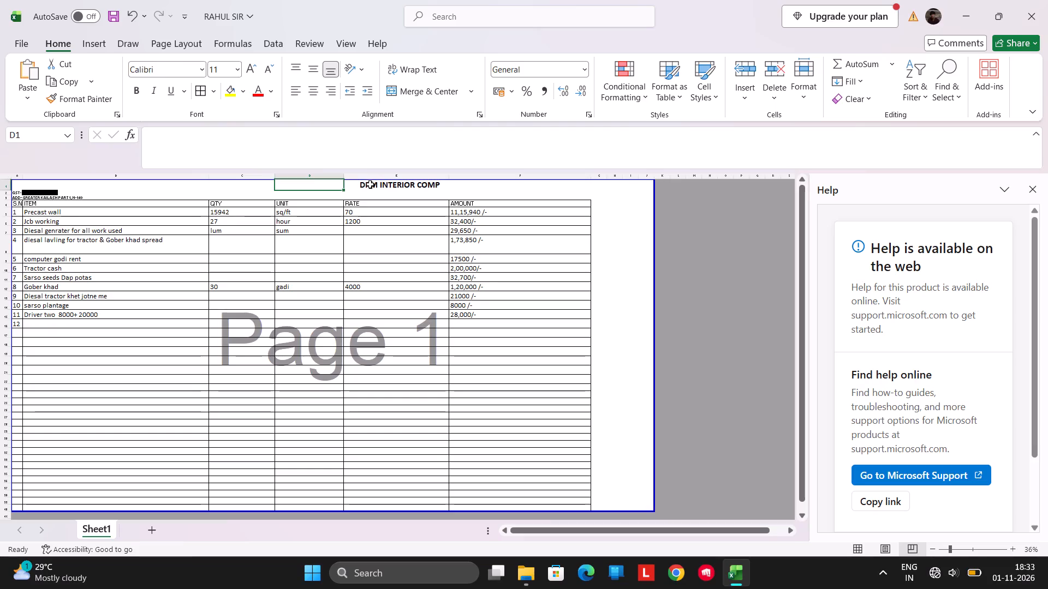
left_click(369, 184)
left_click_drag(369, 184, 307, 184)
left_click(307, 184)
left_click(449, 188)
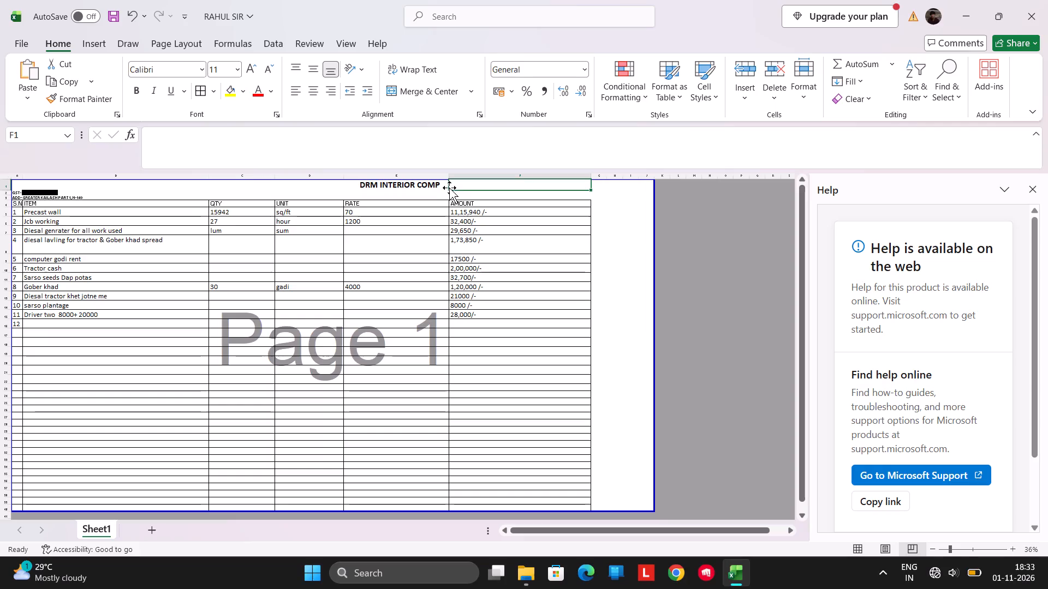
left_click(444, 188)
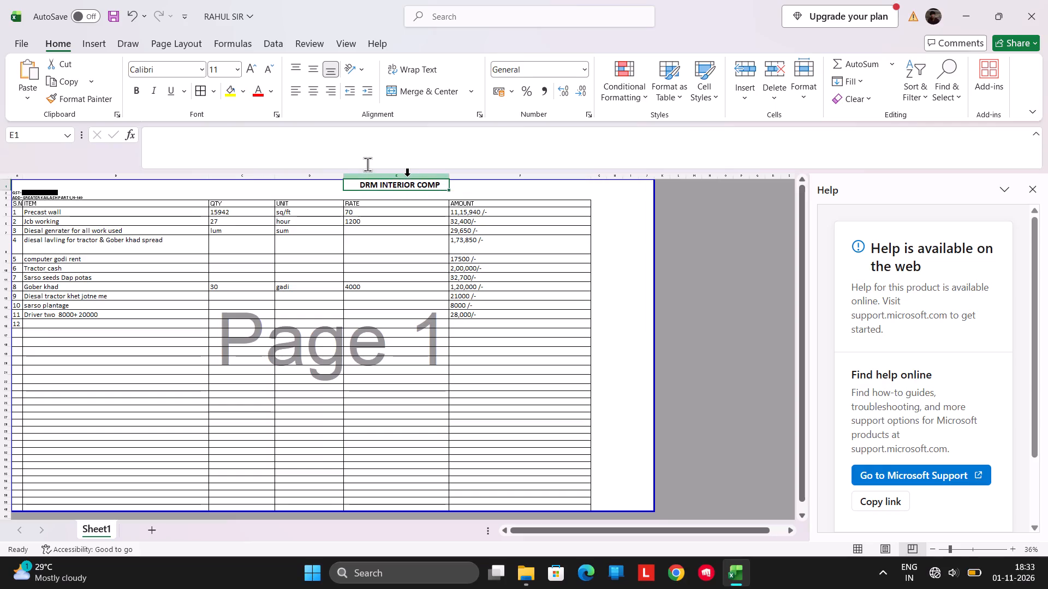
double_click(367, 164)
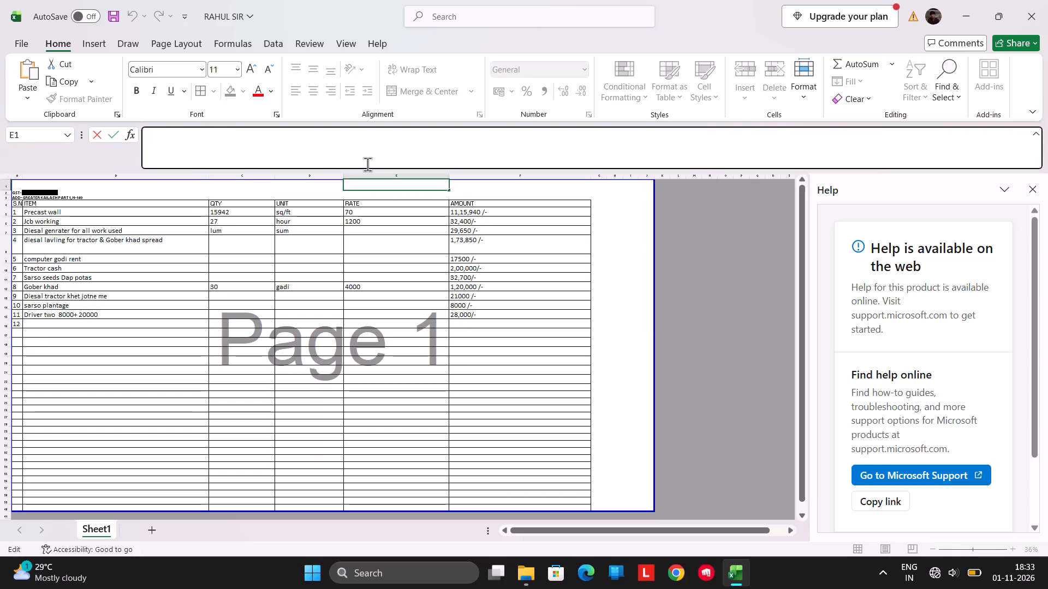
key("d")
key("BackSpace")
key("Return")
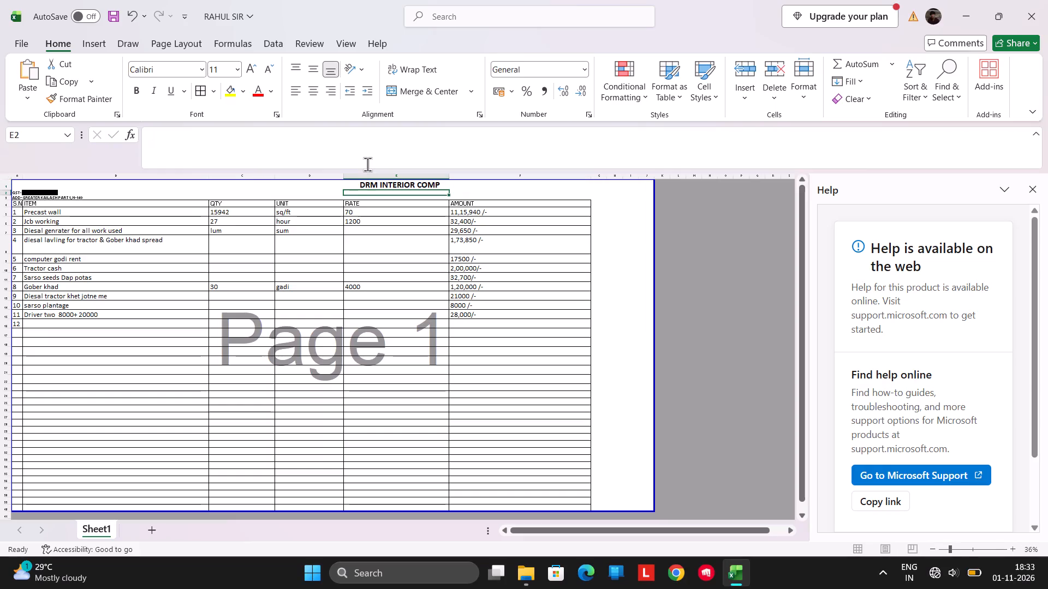
Set the font size of the address line in row 3 to 18.
left_click(70, 196)
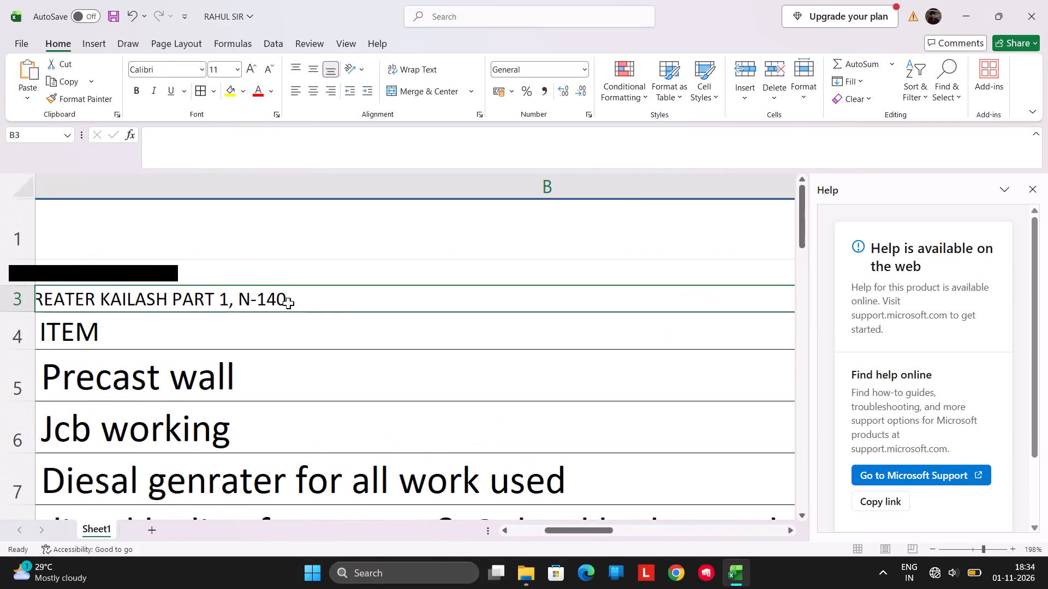
scroll(293, 306, "right", 3)
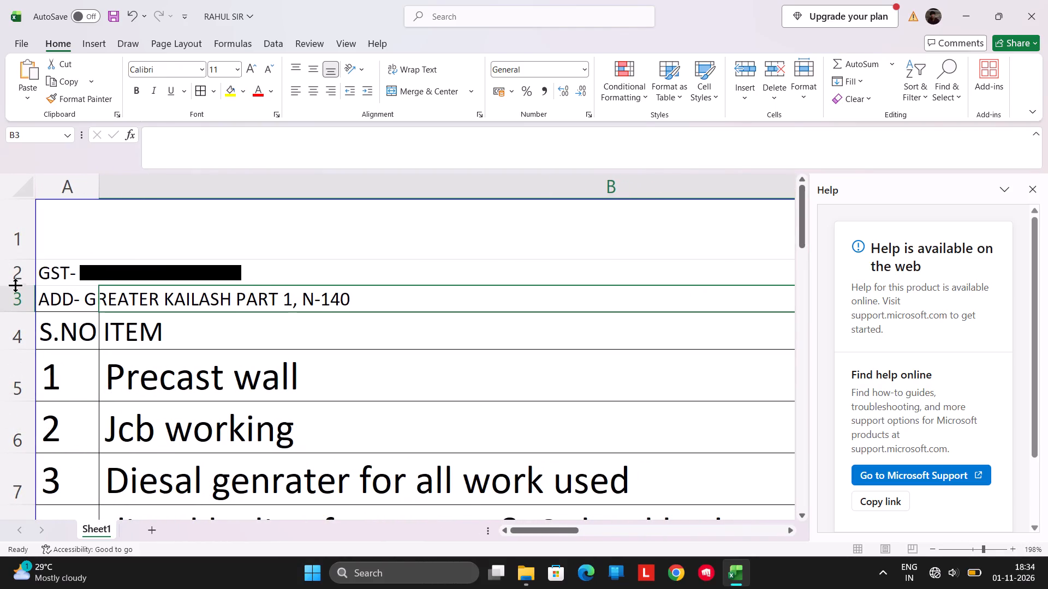
left_click(16, 299)
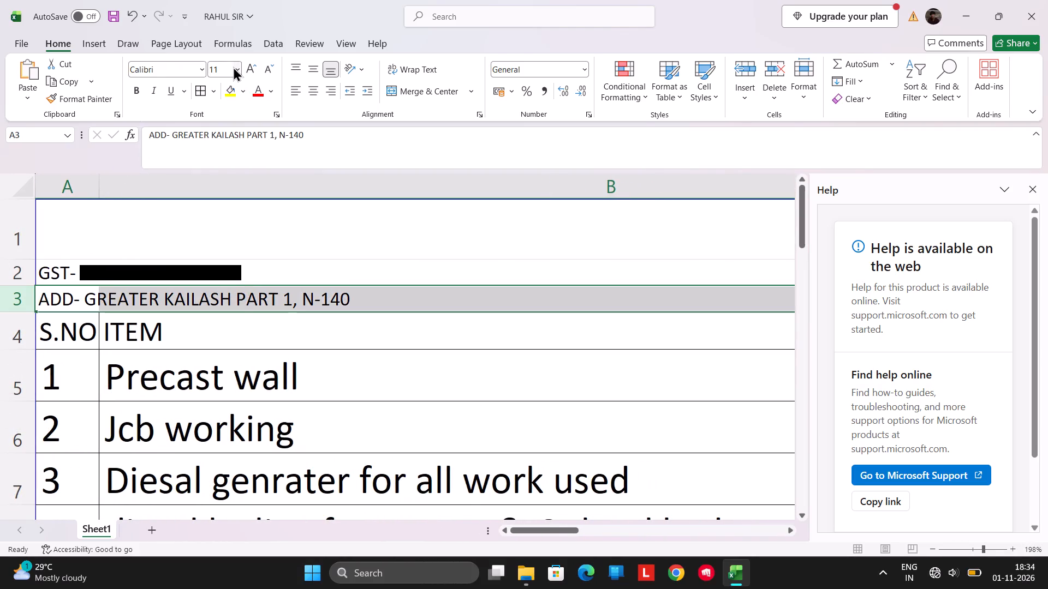
left_click(233, 67)
left_click(217, 201)
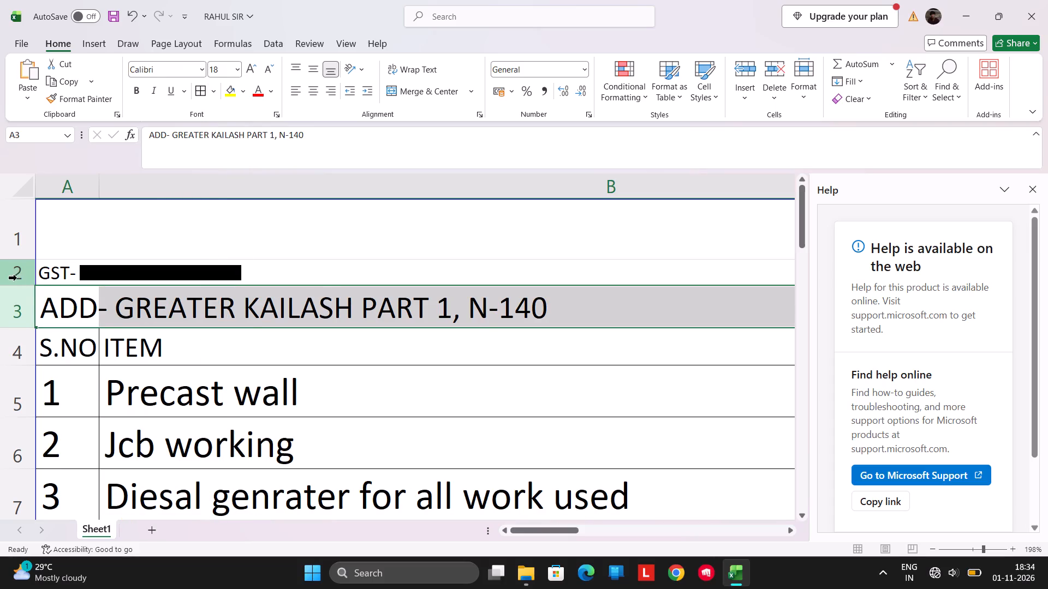
Set the font size of the GST line in row 2 to 14.
left_click(16, 278)
left_click(240, 73)
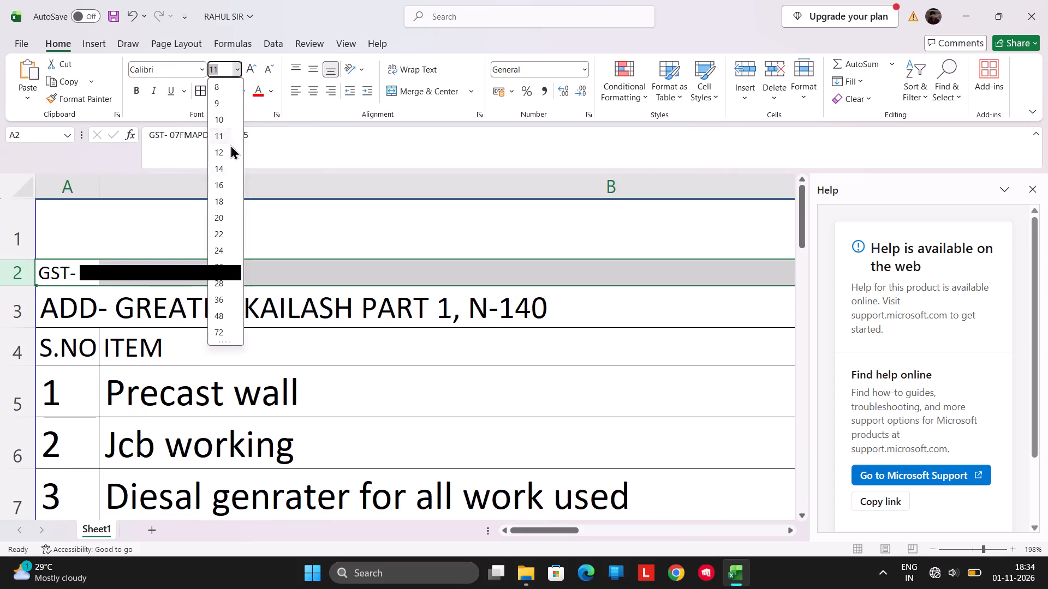
left_click(229, 172)
left_click(234, 233)
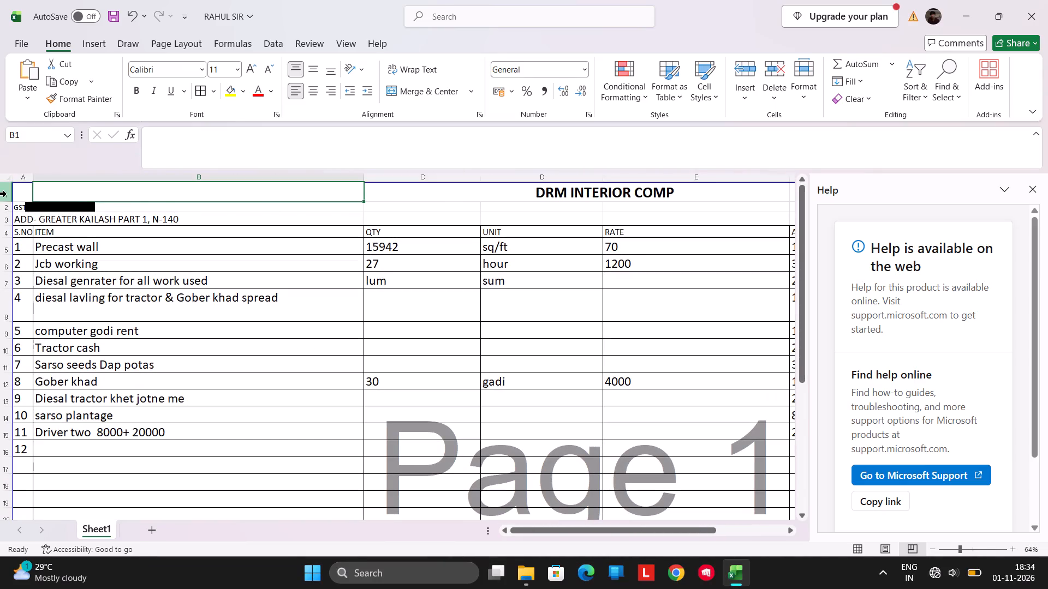
Enlarge the DRM INTERIOR COMP title in row 1 to font size 28.
left_click(7, 191)
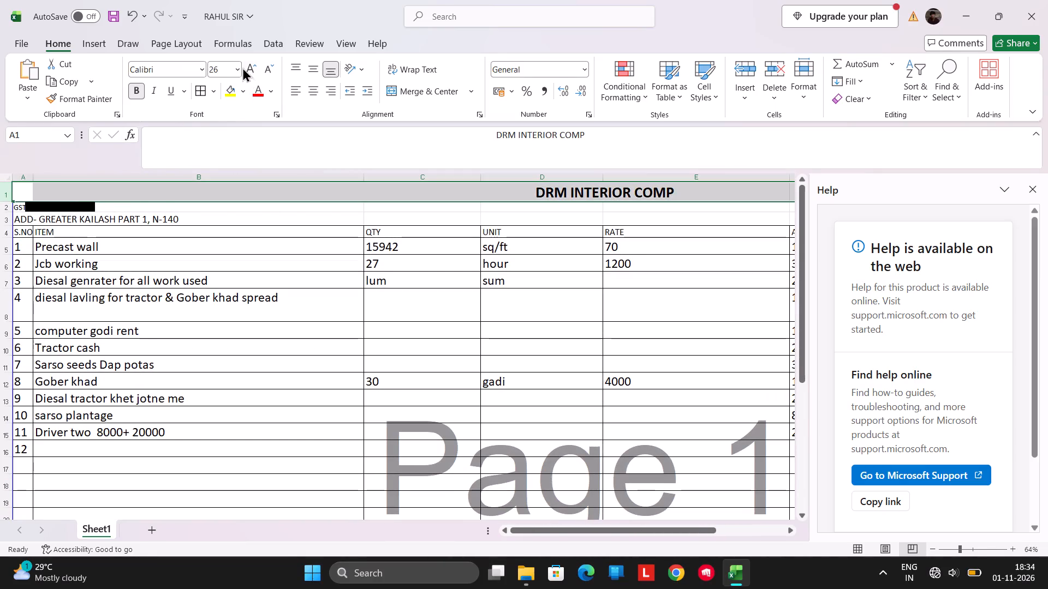
left_click(241, 67)
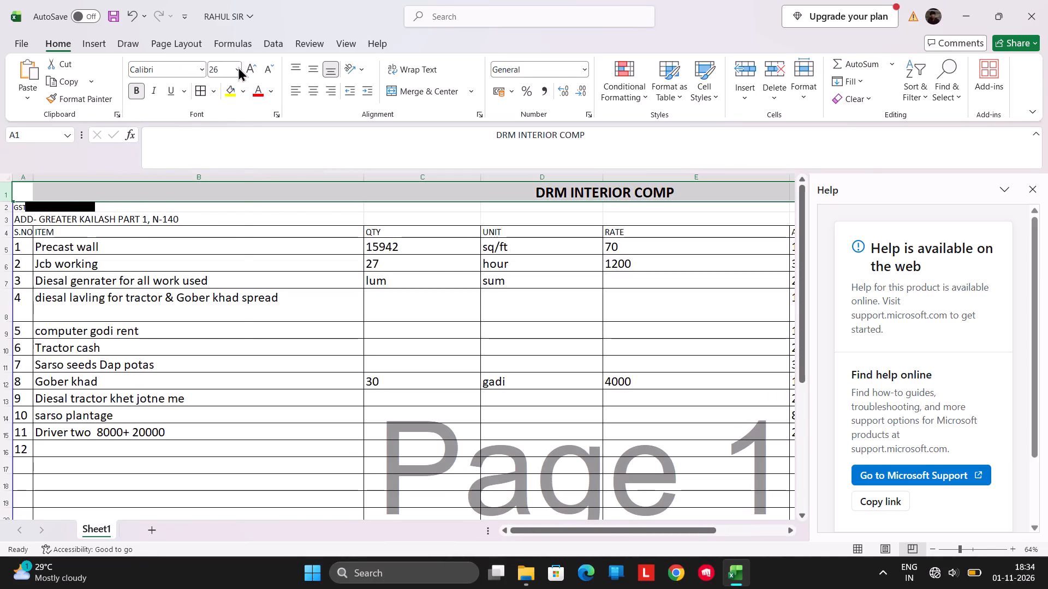
left_click(238, 67)
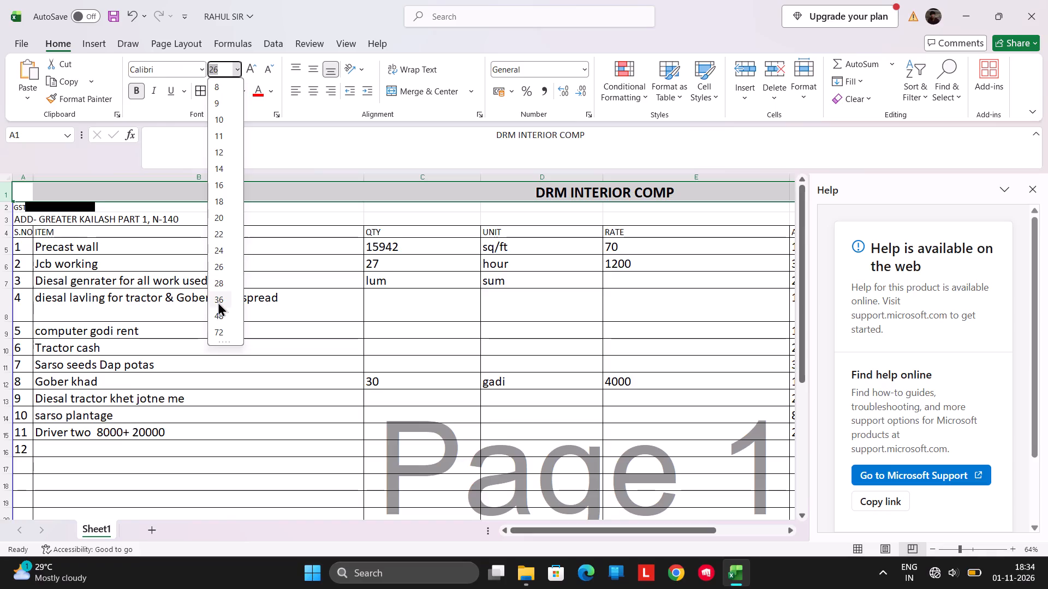
left_click(226, 279)
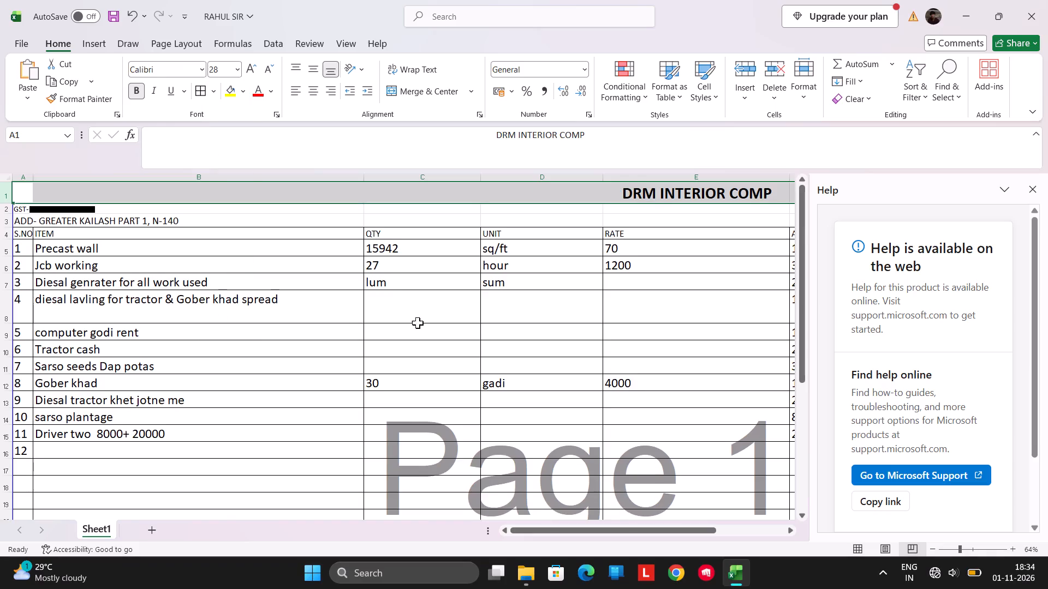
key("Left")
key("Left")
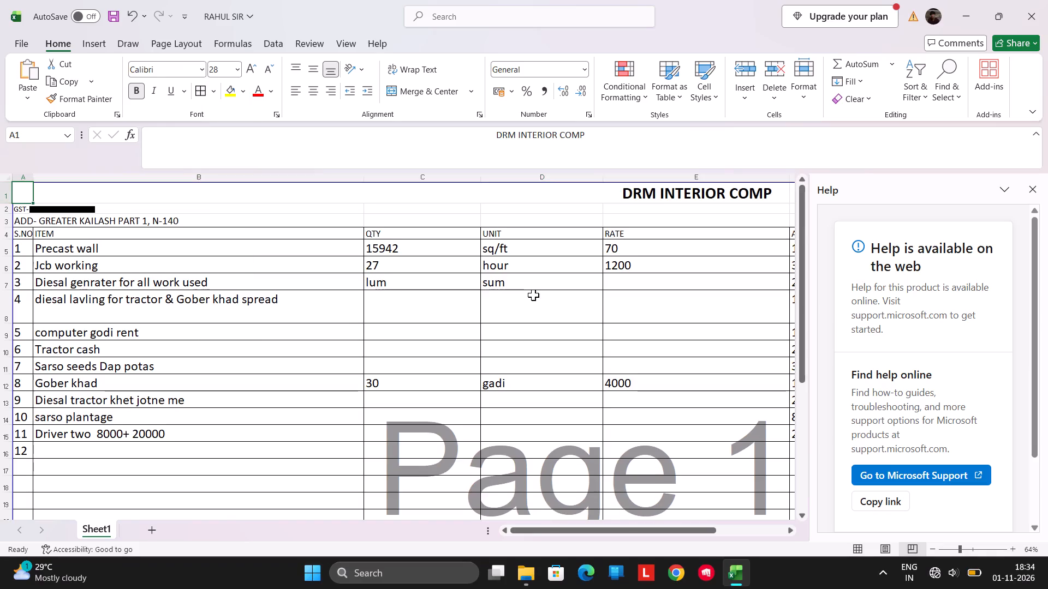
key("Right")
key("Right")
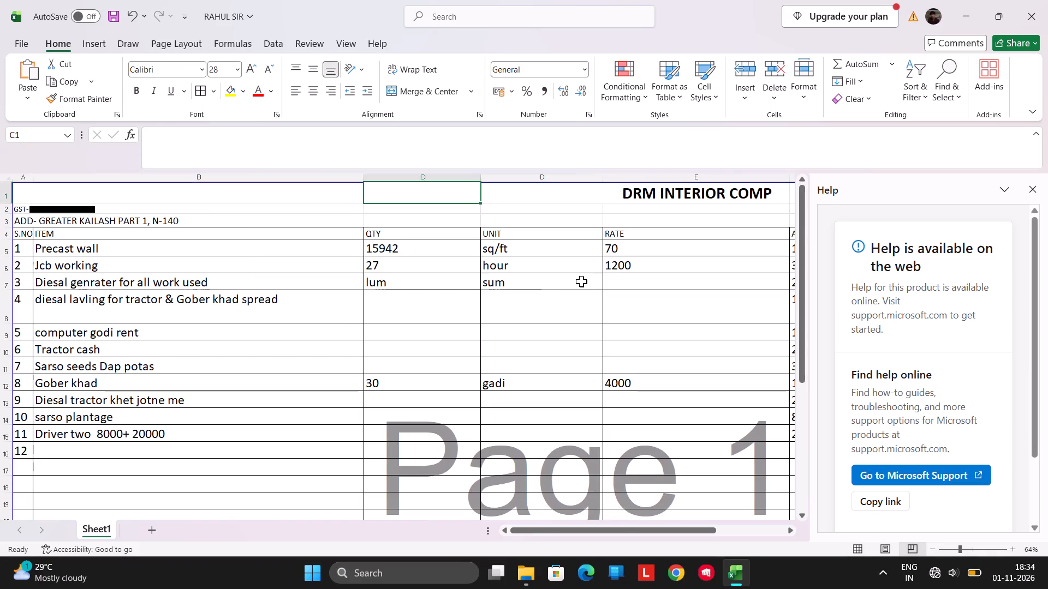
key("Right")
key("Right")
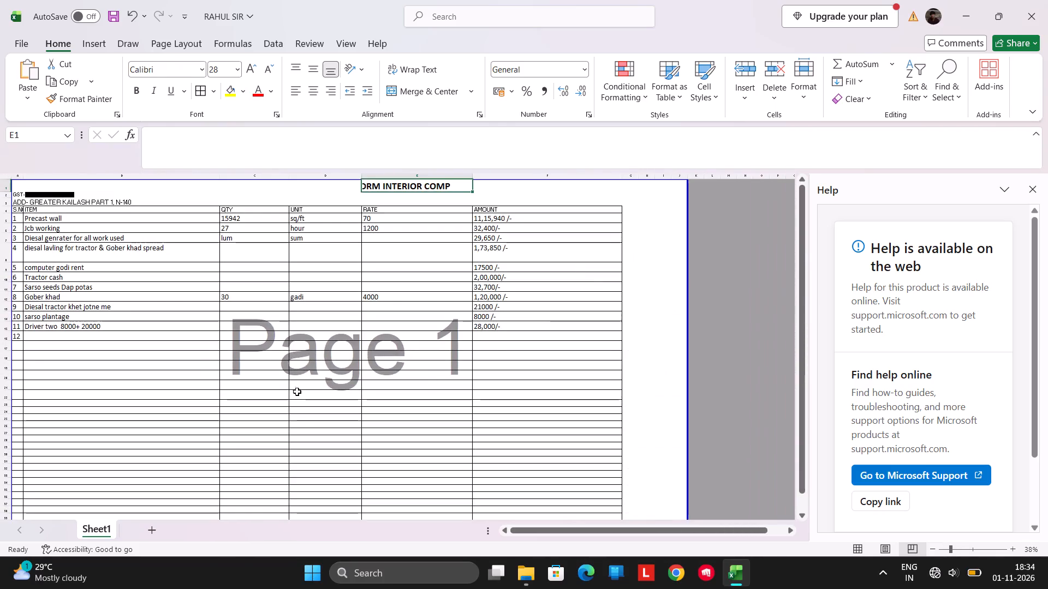
Select the empty ITEM cell B16 beside serial number 12, ready for an entry.
left_click(43, 335)
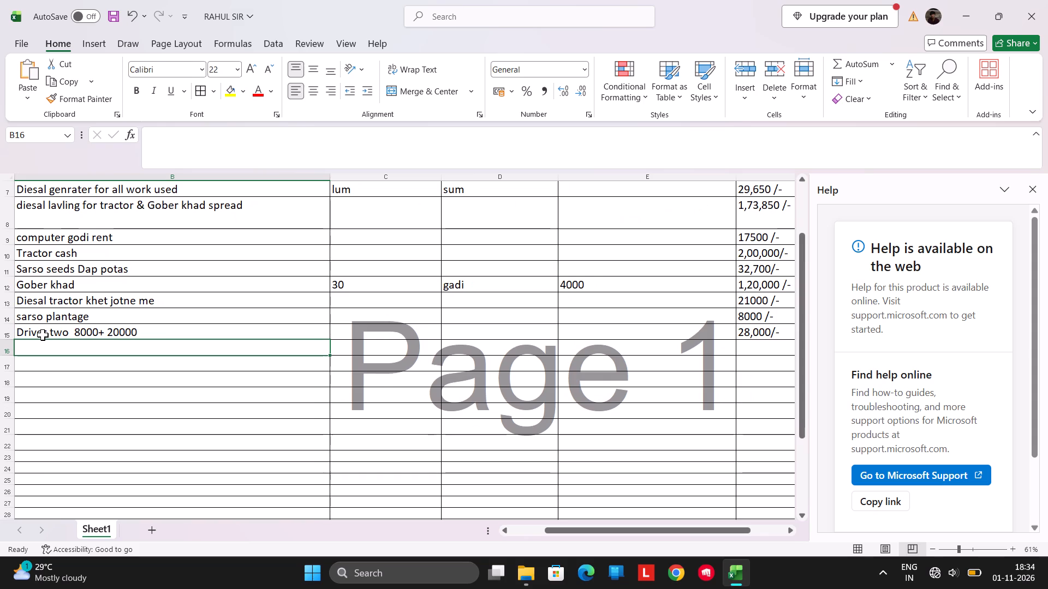
scroll(47, 354, "right", 2)
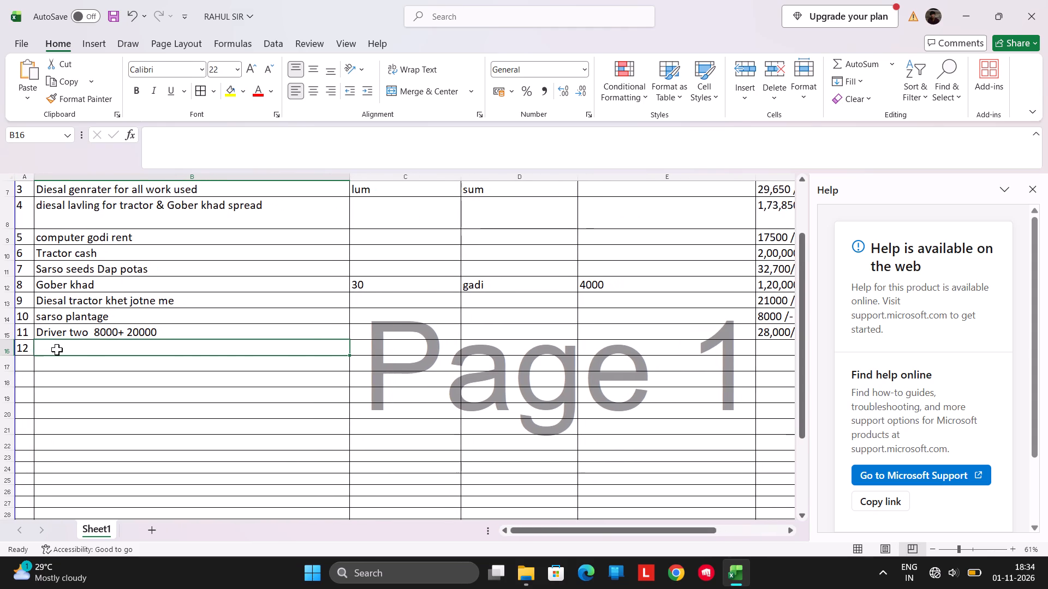
left_click(57, 350)
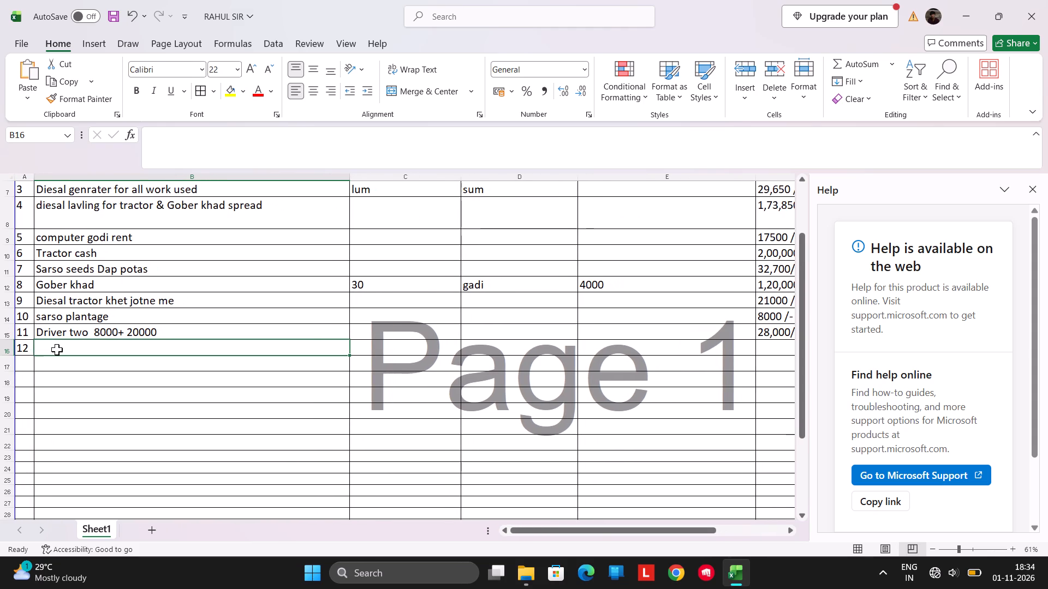
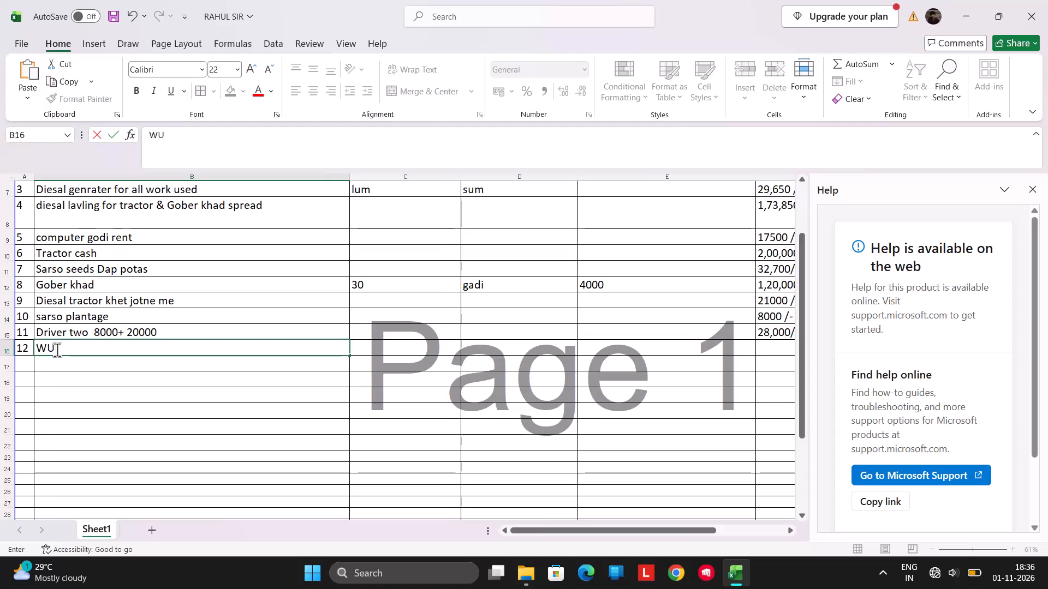
Enter item 12 in row 16 as Wire fanshing, with quantity 344 and unit sq/ft.
key("BackSpace")
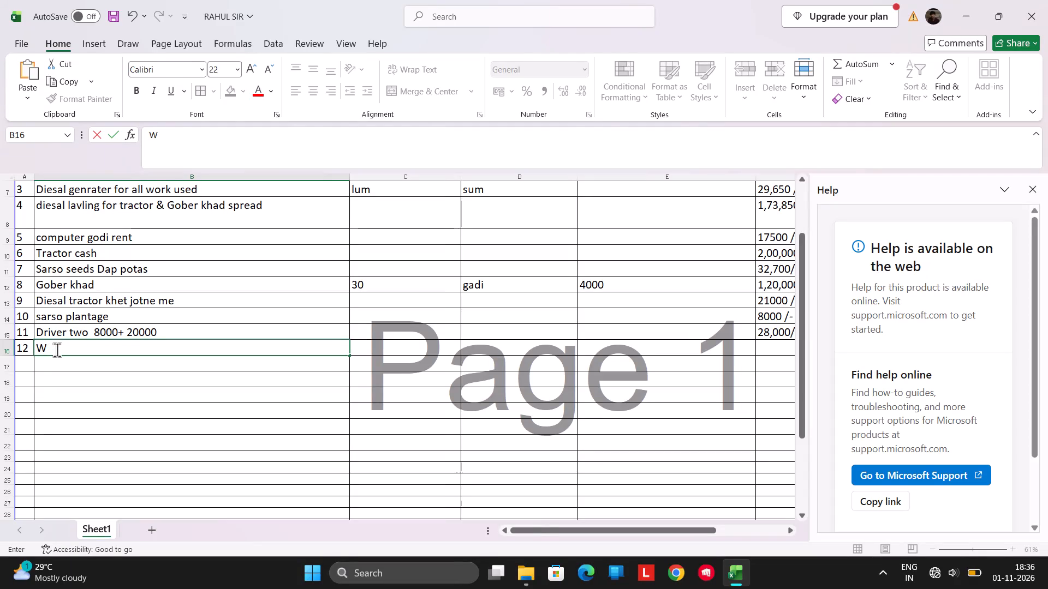
type("ire")
key("space")
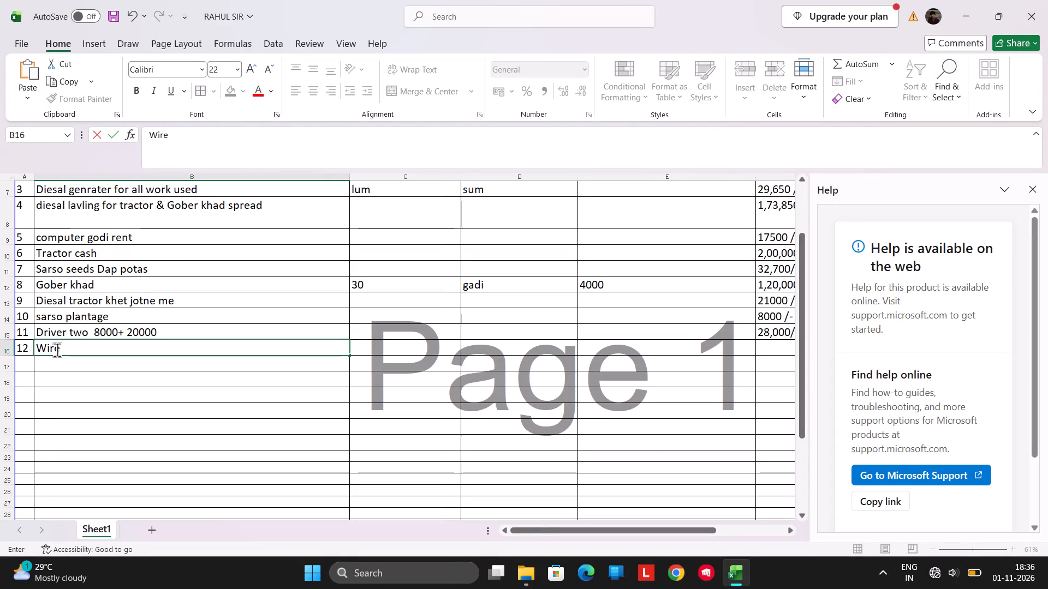
type("fa")
type("nshi")
type("ng")
key("space")
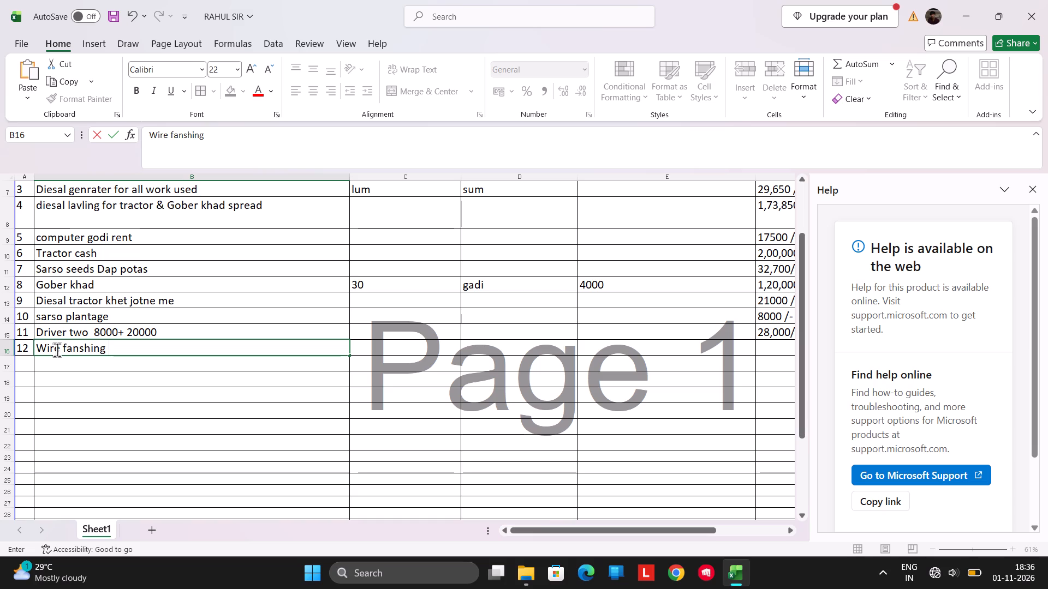
key("Right")
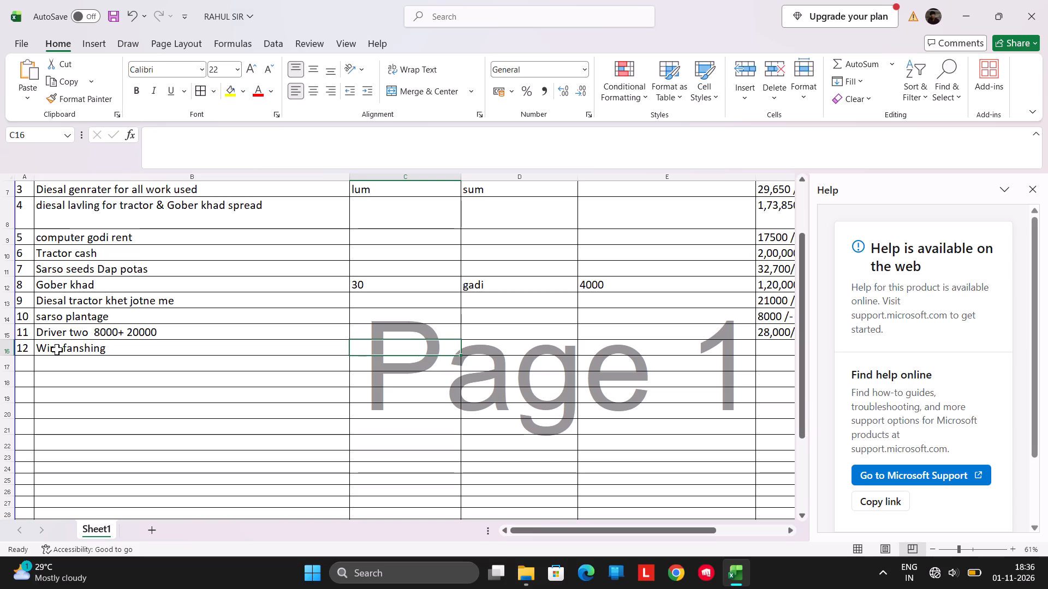
type("344")
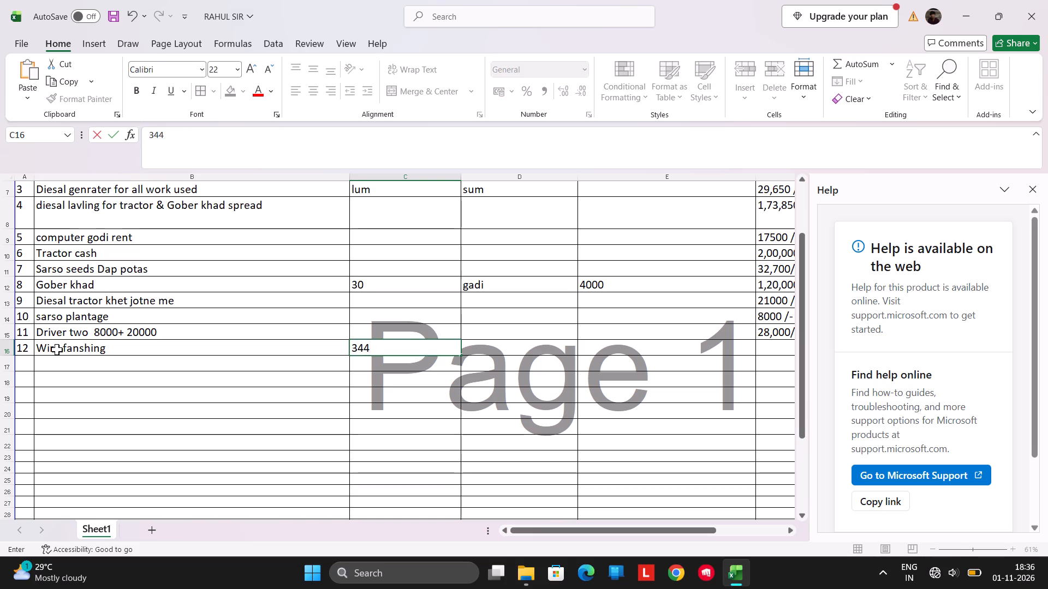
key("Right")
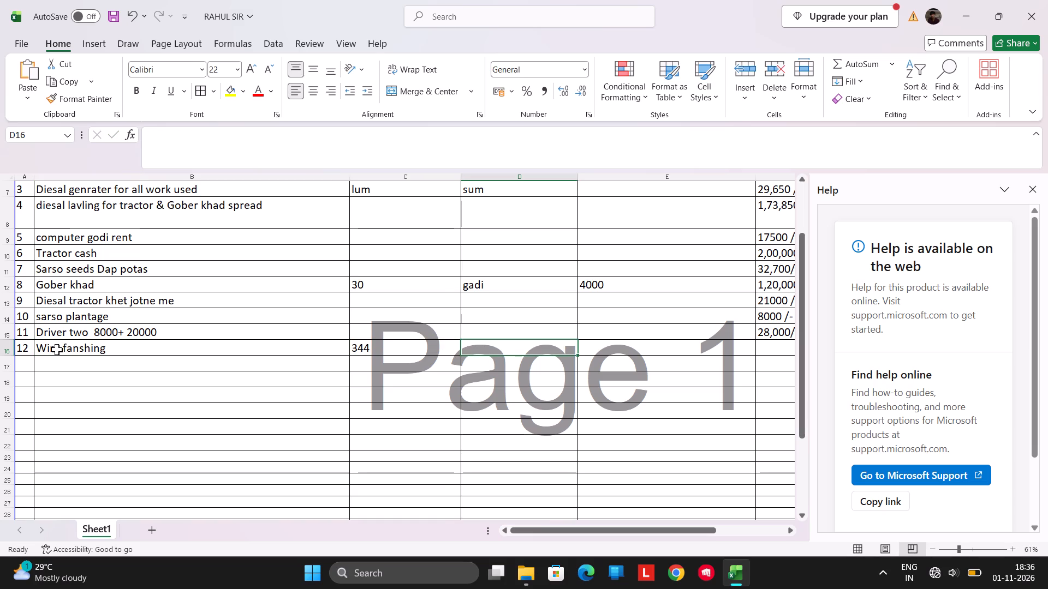
type("sq")
key("Right")
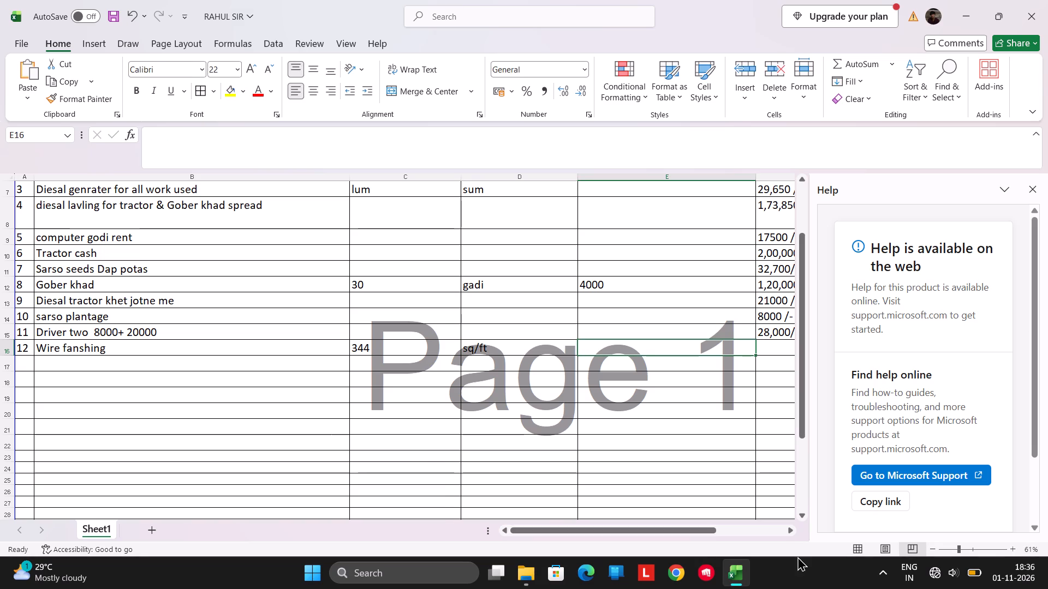
Switch the sheet from Page Break Preview to Normal view.
left_click(854, 551)
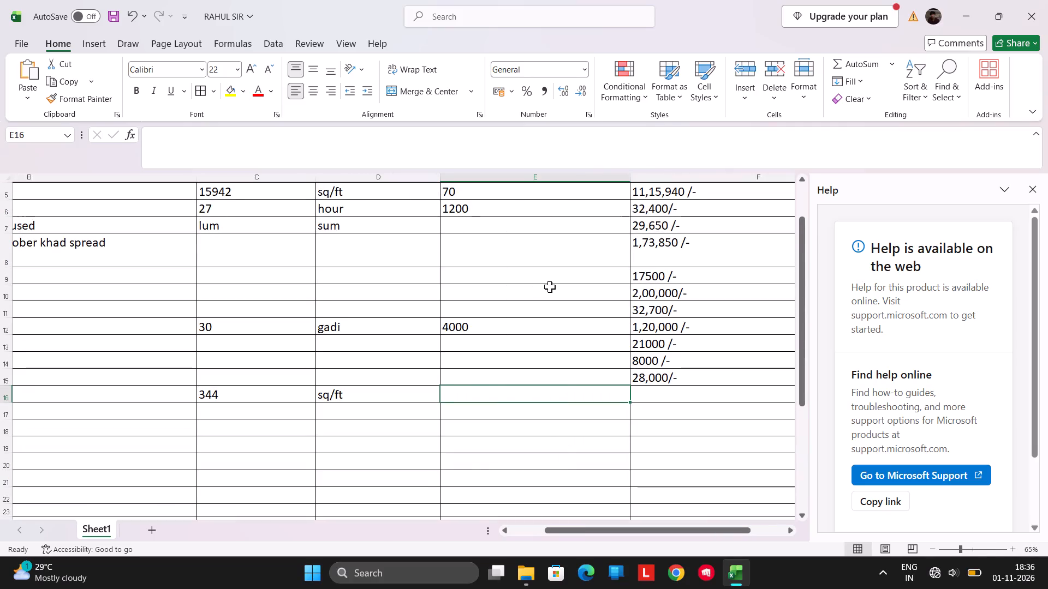
scroll(571, 296, "left", 1)
scroll(587, 296, "right", 3)
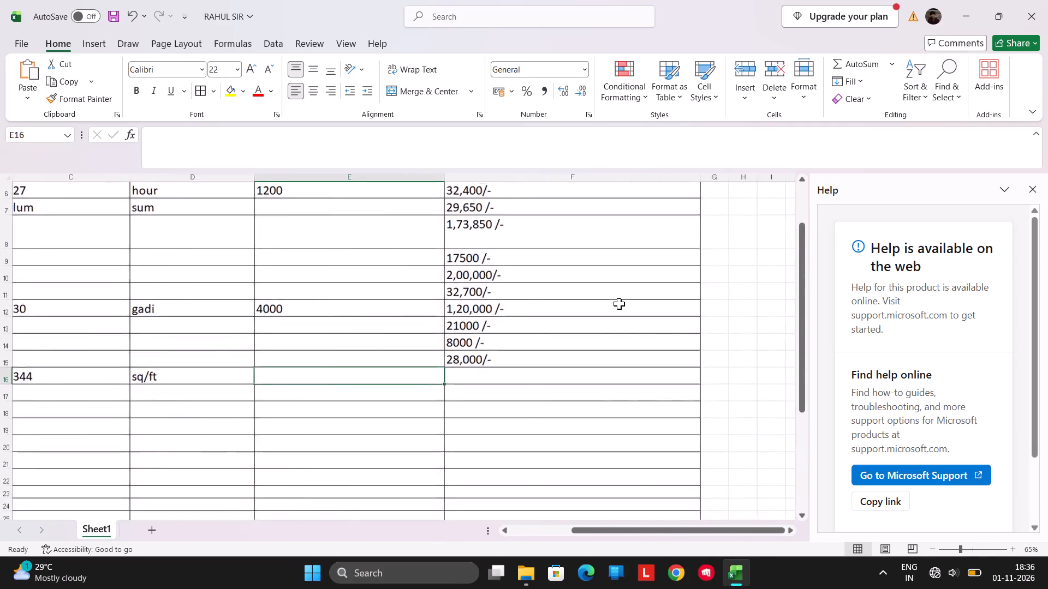
scroll(619, 304, "right", 4)
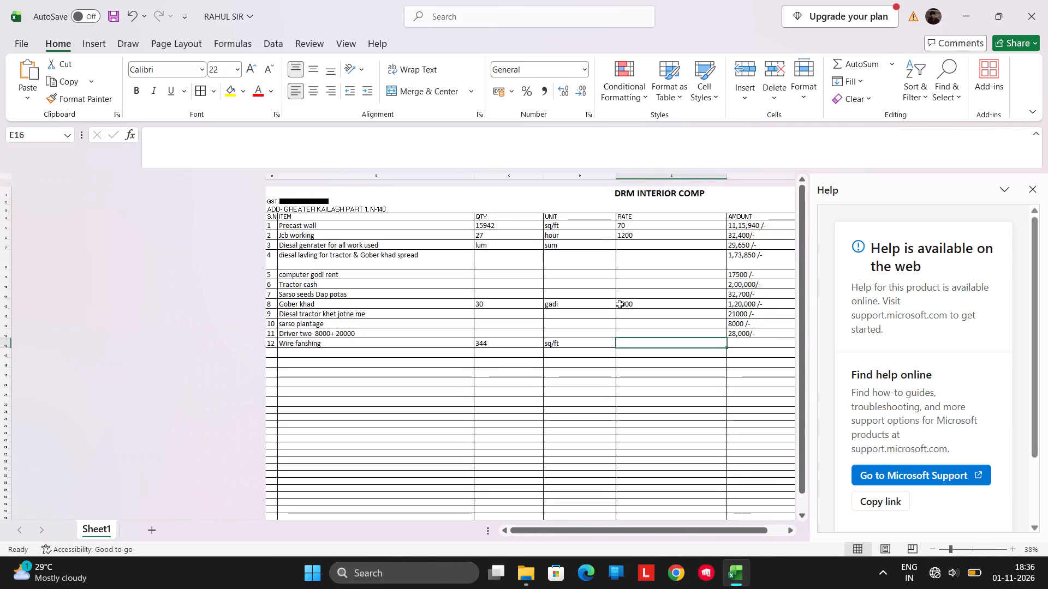
scroll(619, 304, "left", 7)
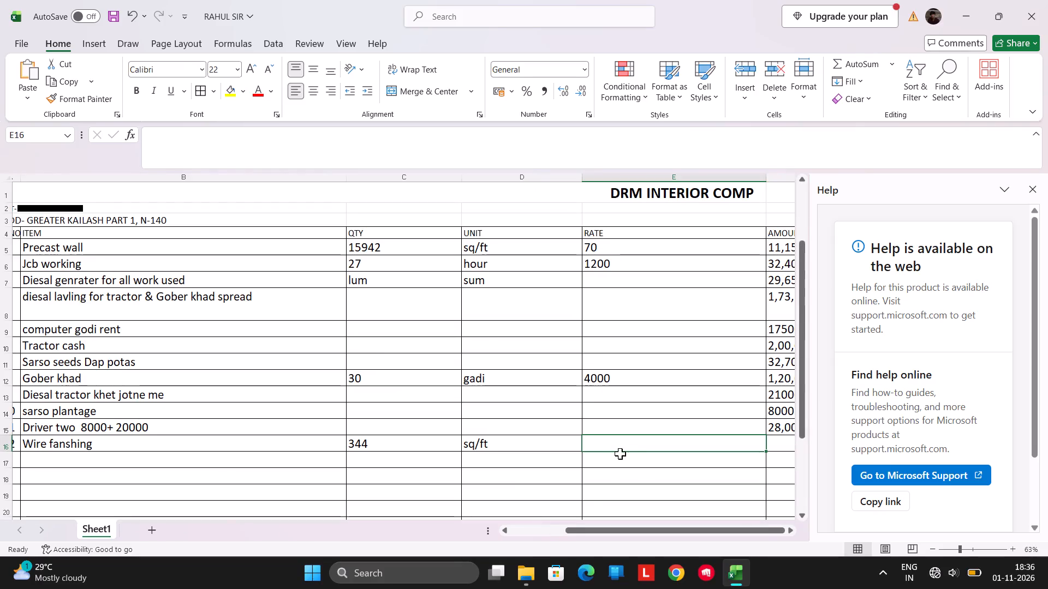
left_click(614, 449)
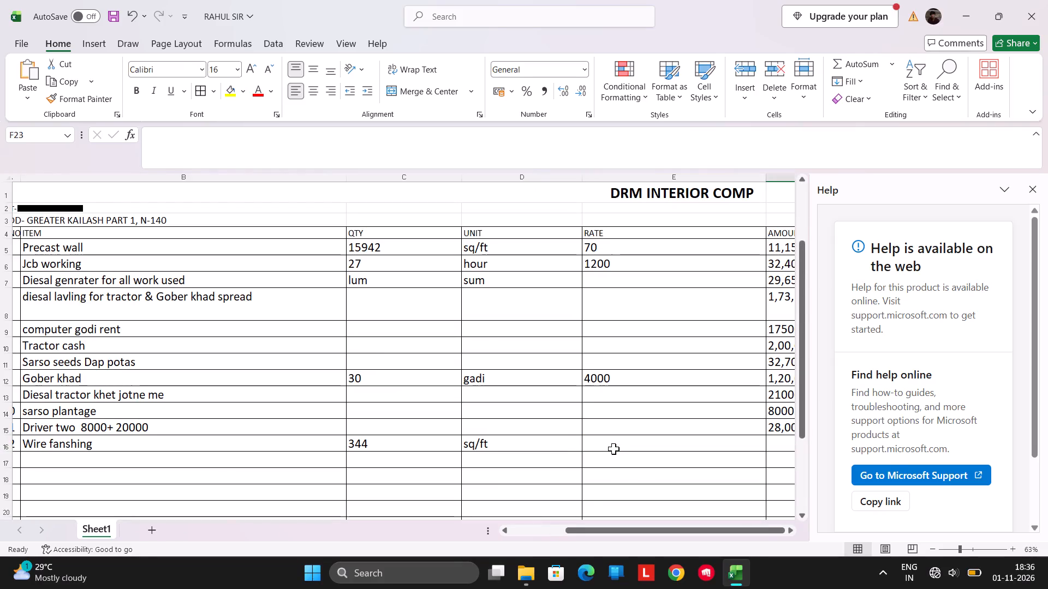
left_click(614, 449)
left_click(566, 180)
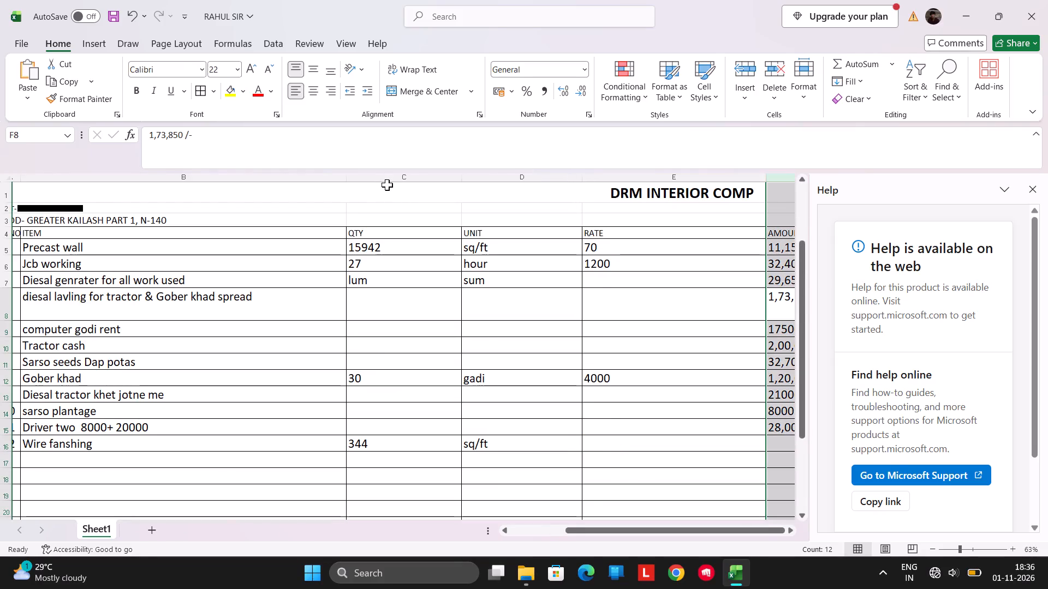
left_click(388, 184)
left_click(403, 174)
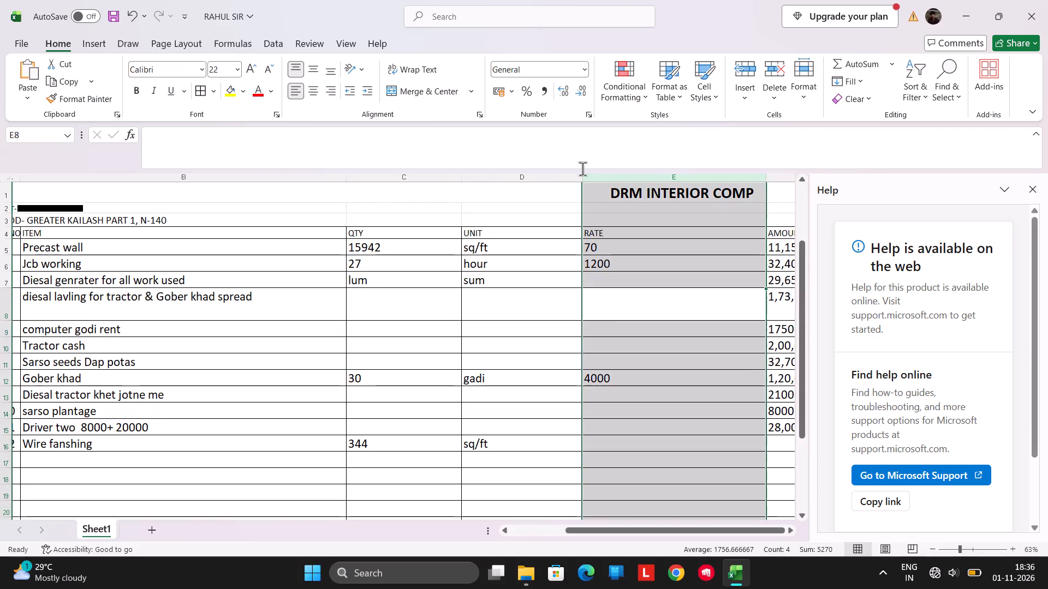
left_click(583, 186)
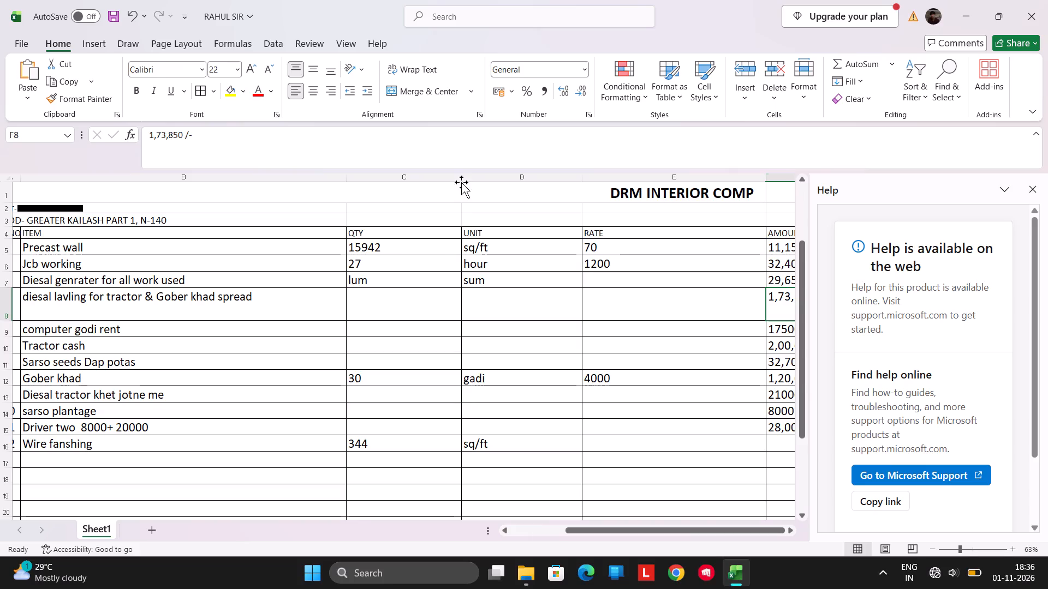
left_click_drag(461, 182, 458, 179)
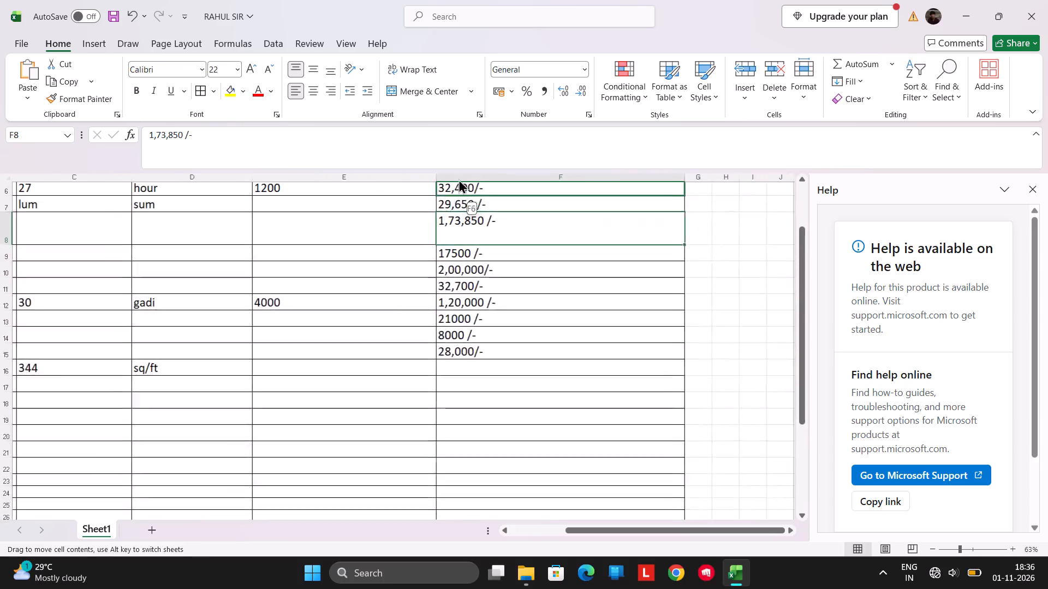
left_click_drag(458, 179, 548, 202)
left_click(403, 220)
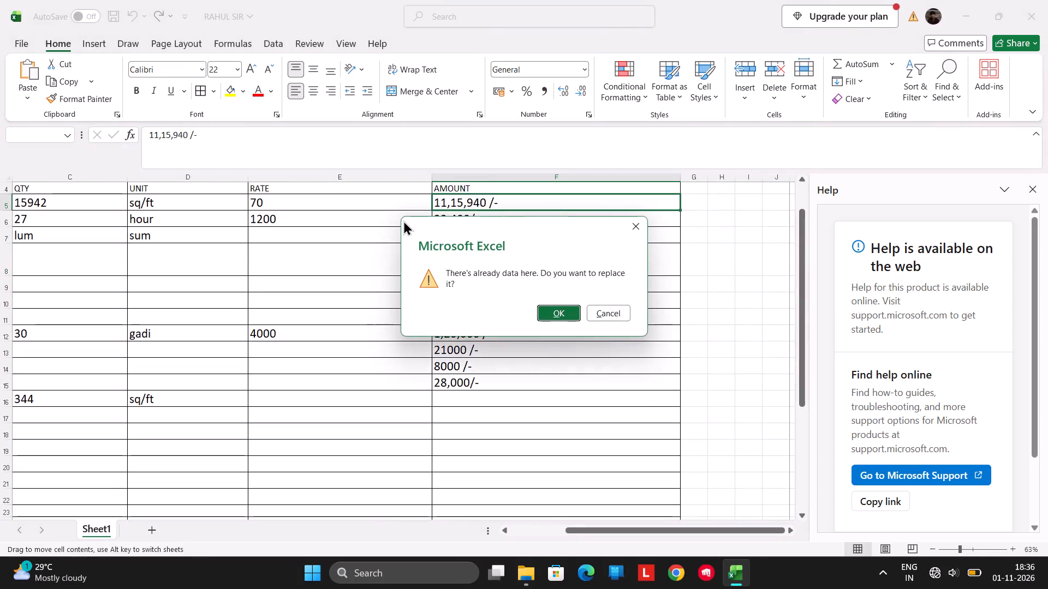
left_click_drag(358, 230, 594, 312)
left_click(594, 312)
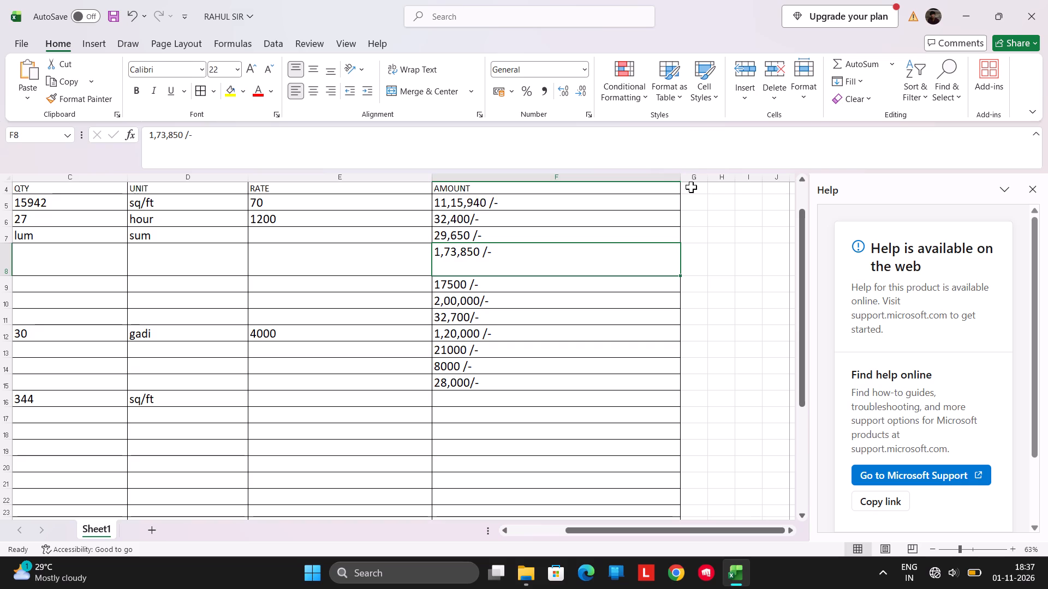
Narrow the AMOUNT, RATE, UNIT and ITEM columns so they fit their contents more closely.
left_click_drag(681, 181, 540, 182)
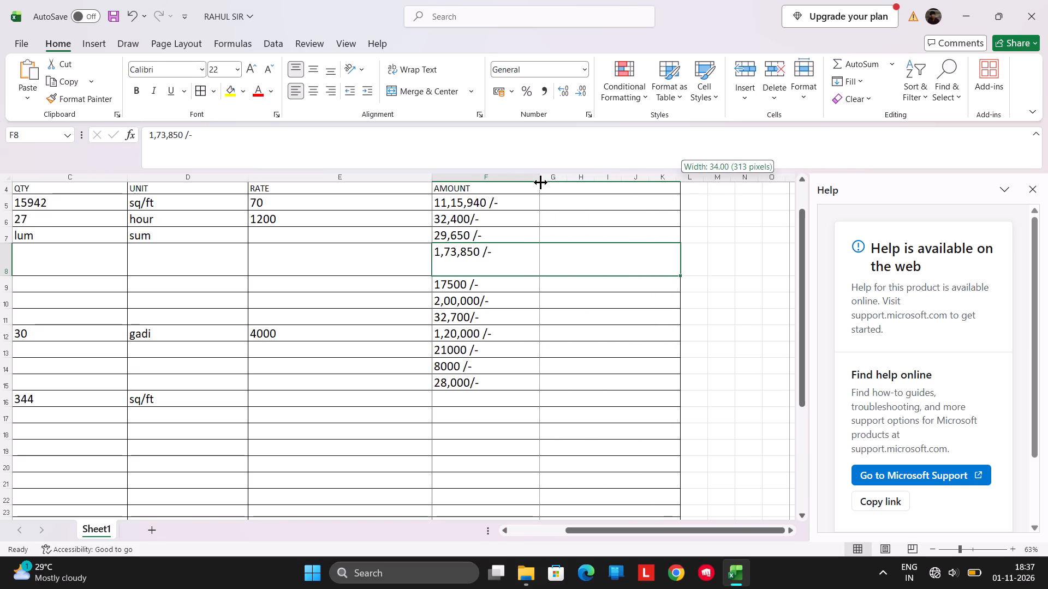
left_click_drag(540, 182, 519, 184)
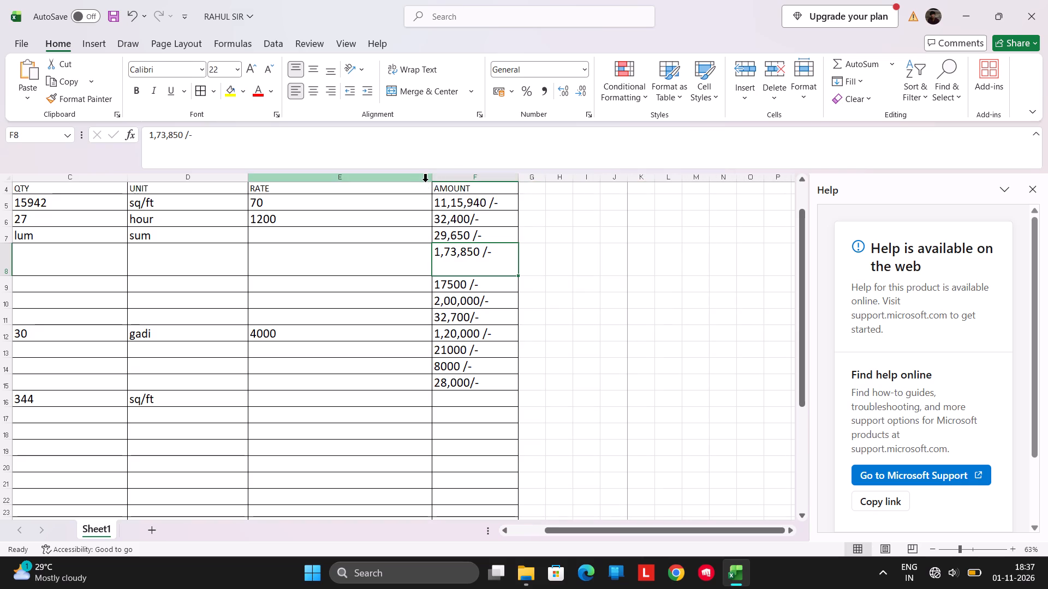
left_click_drag(433, 181, 385, 184)
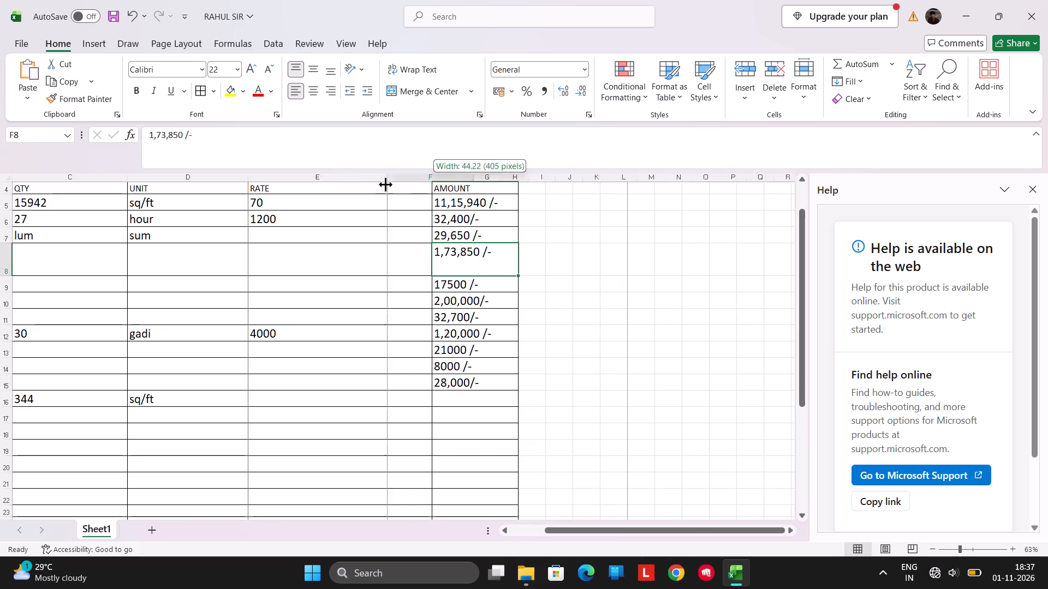
left_click_drag(385, 184, 307, 183)
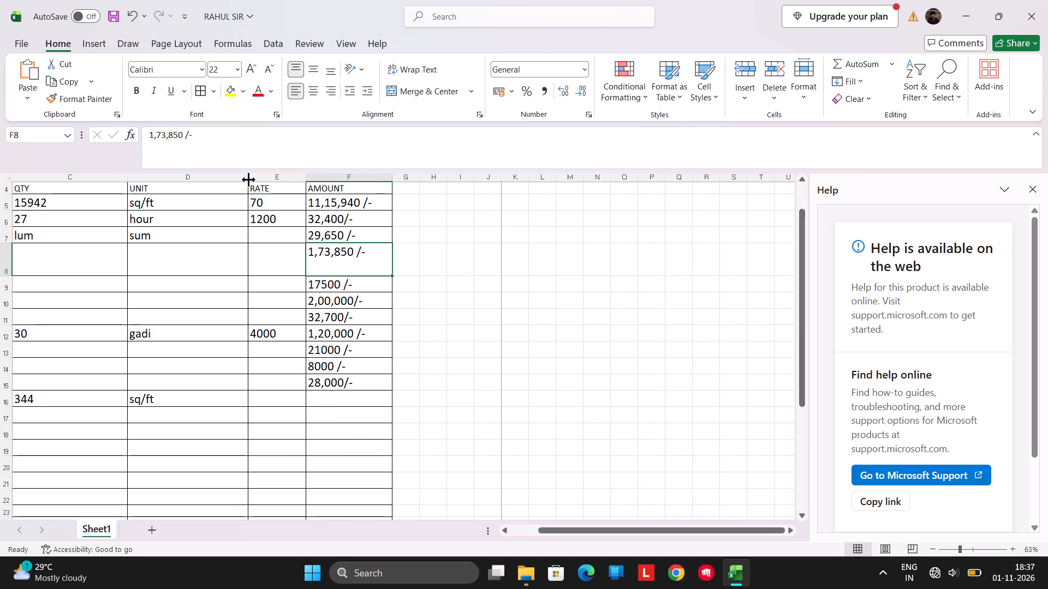
left_click_drag(248, 179, 177, 176)
scroll(177, 176, "right", 1)
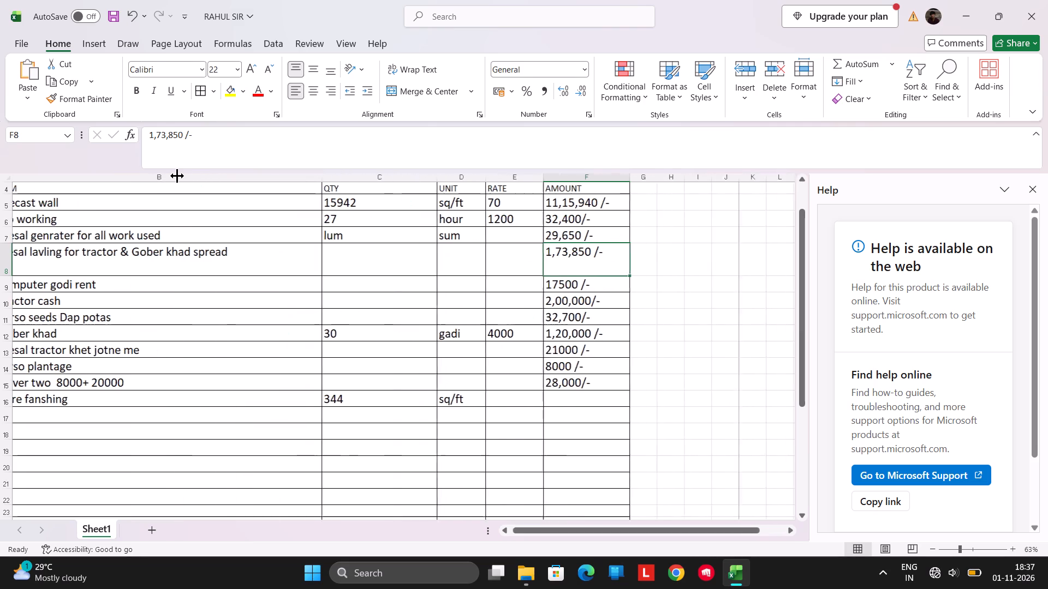
scroll(177, 176, "right", 1)
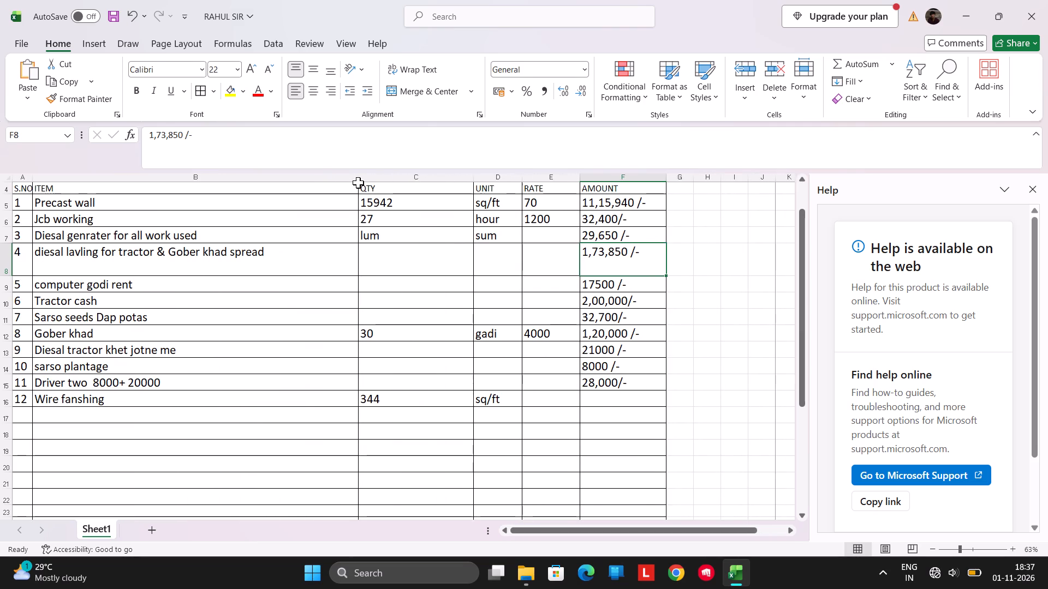
left_click_drag(359, 179, 303, 175)
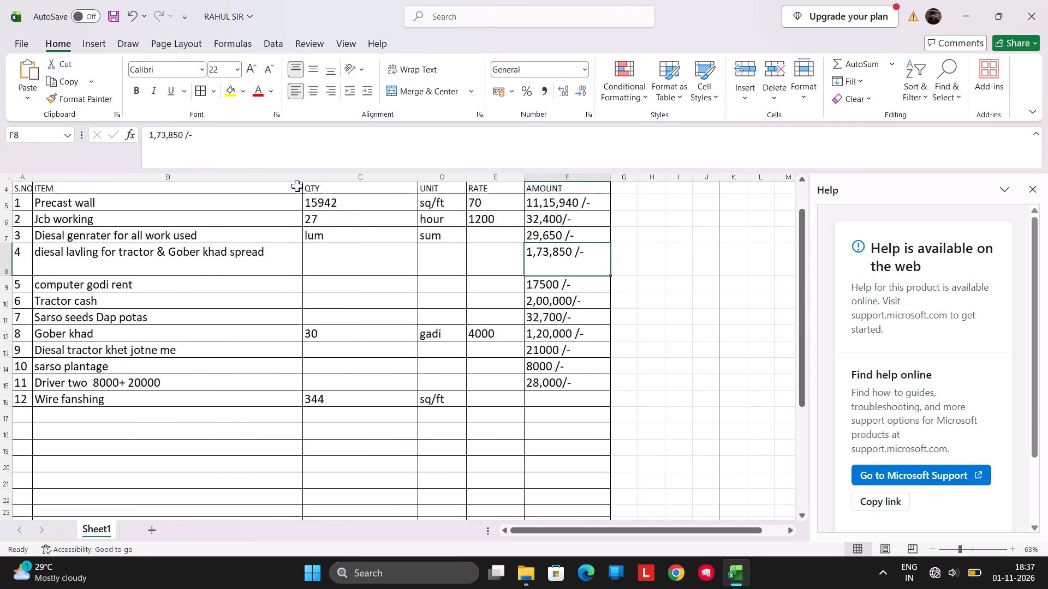
Complete the Wire fanshing row with a rate of 150 and an amount of 51,600 /-.
left_click(18, 414)
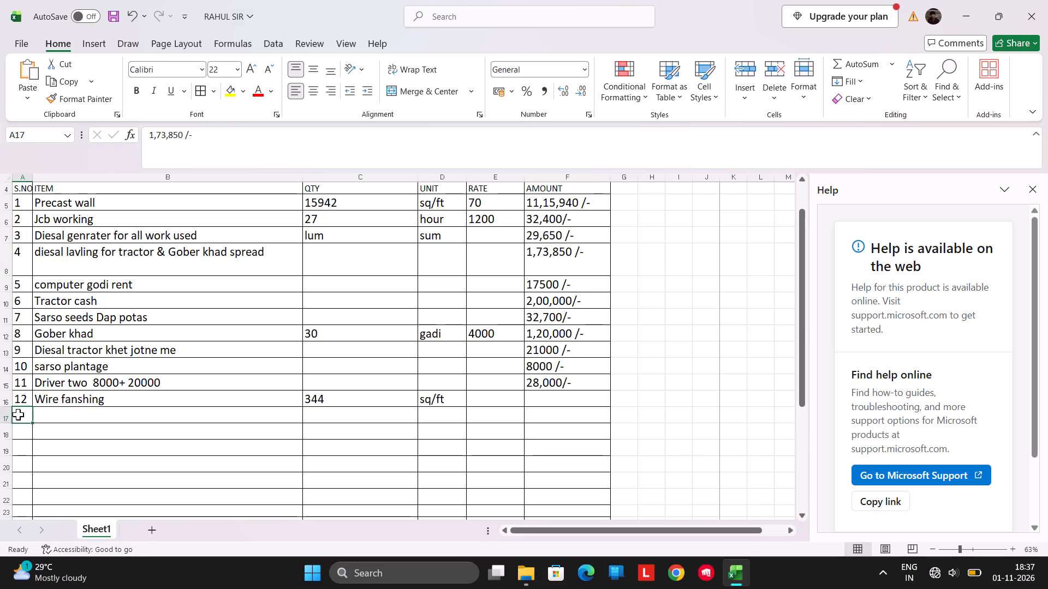
left_click(481, 399)
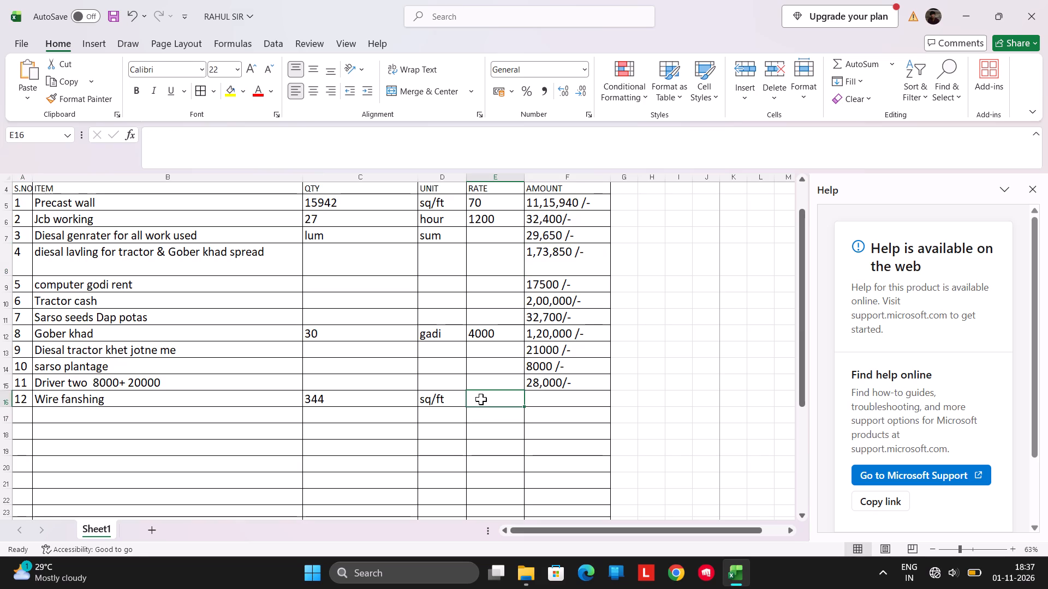
type("15")
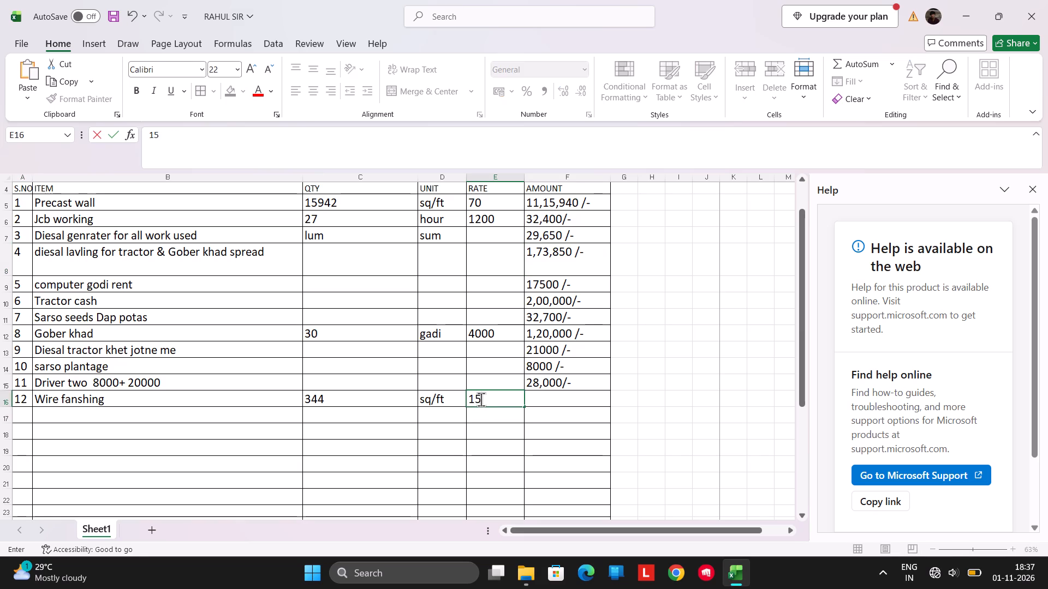
key("0")
left_click(542, 398)
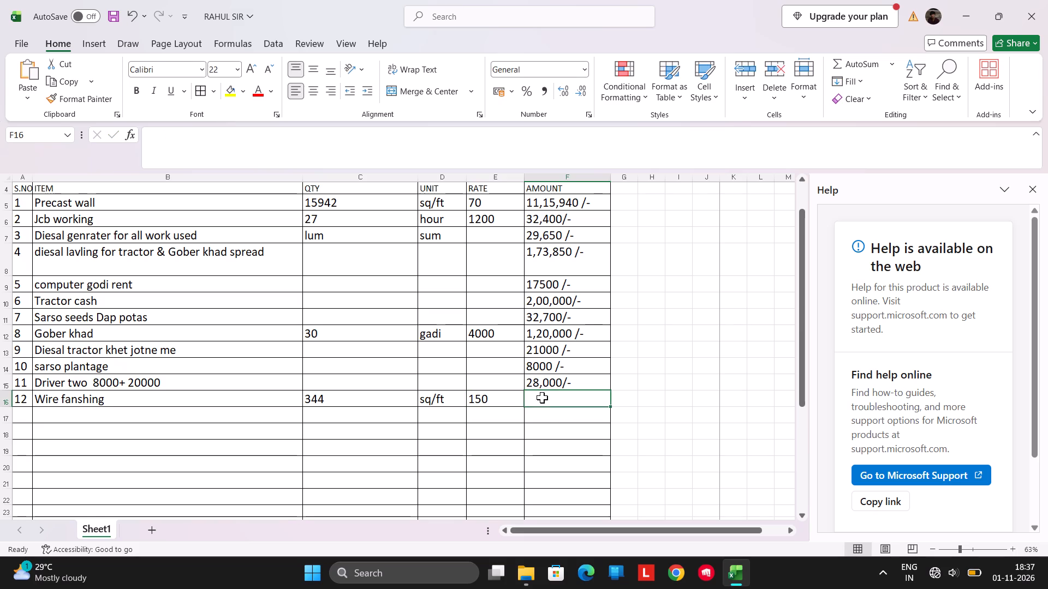
type("516")
key("BackSpace")
key("comma")
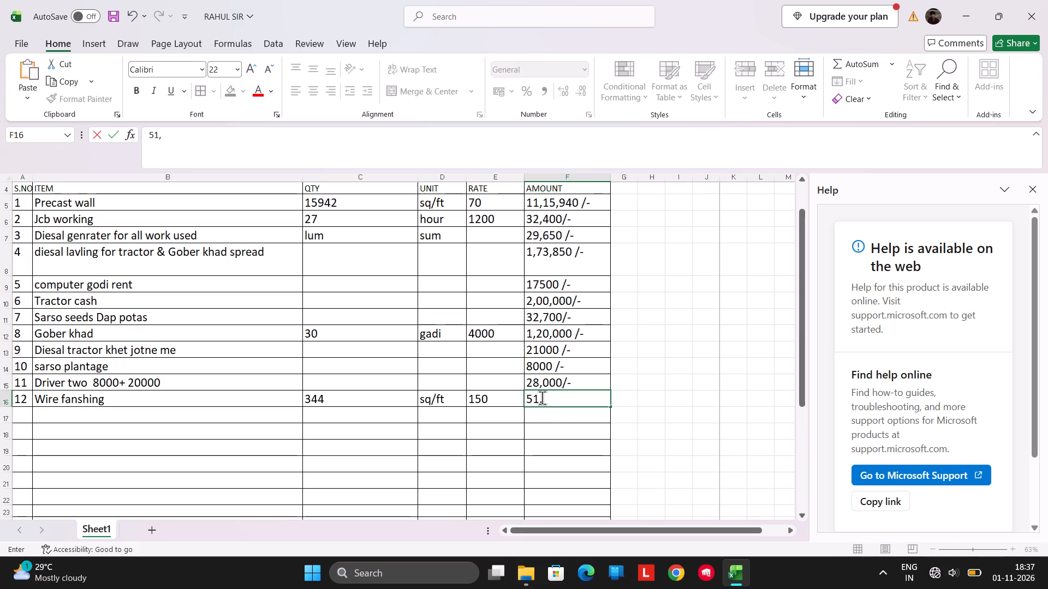
type("600 /-")
key("space")
key("Down")
Enter serial number 13 in the S.NO column of row 17.
key("Left")
key("Left")
key("Left")
key("Left")
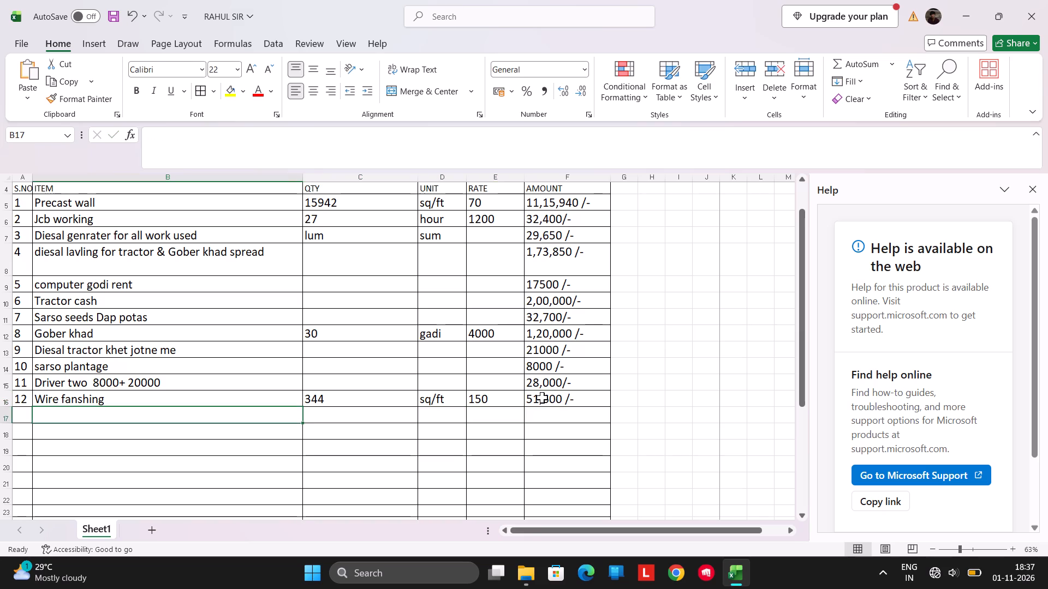
key("Left")
type("13")
key("Right")
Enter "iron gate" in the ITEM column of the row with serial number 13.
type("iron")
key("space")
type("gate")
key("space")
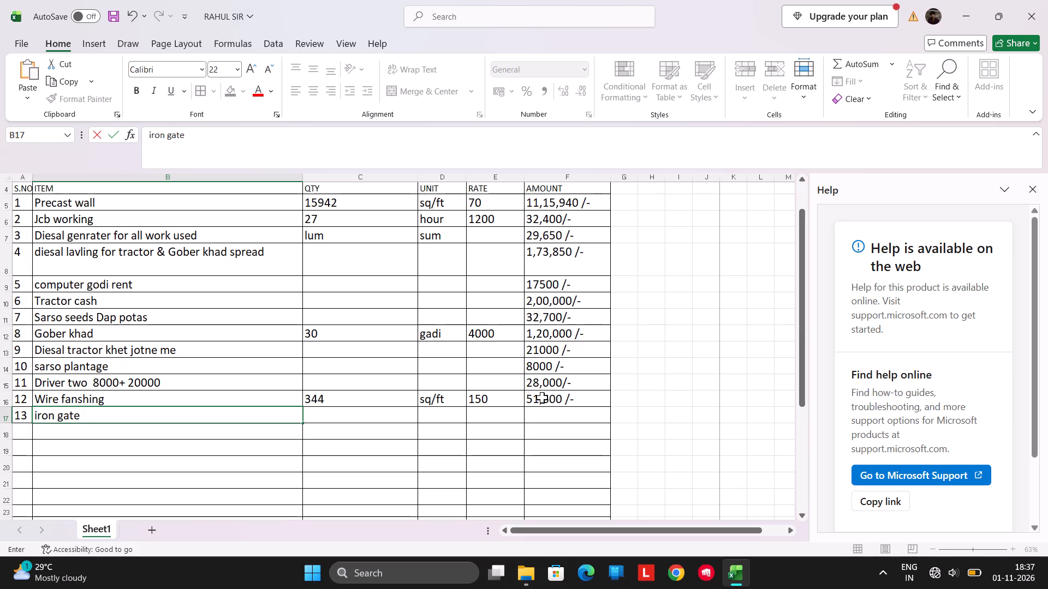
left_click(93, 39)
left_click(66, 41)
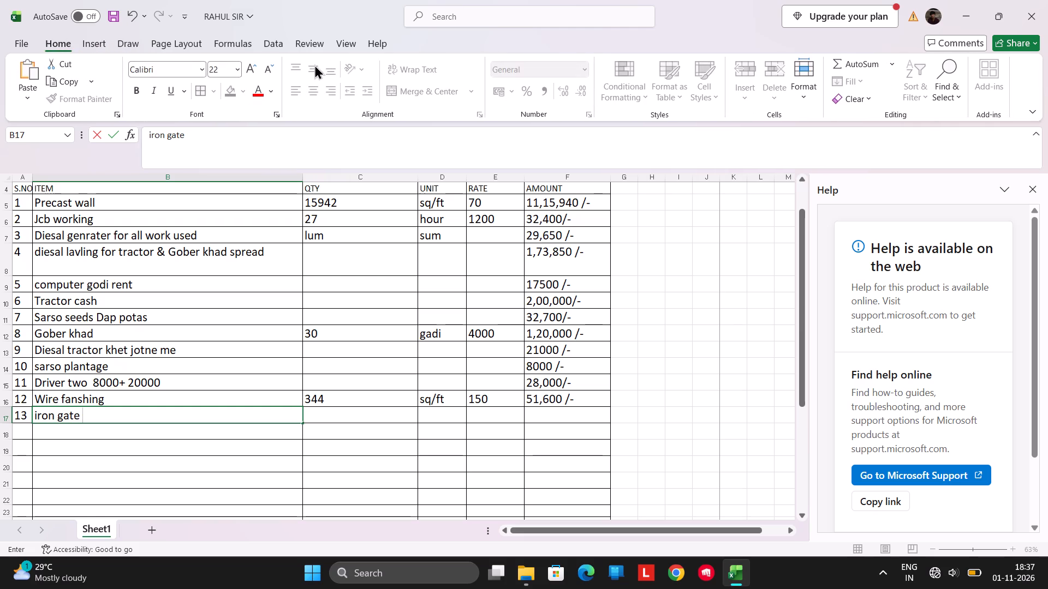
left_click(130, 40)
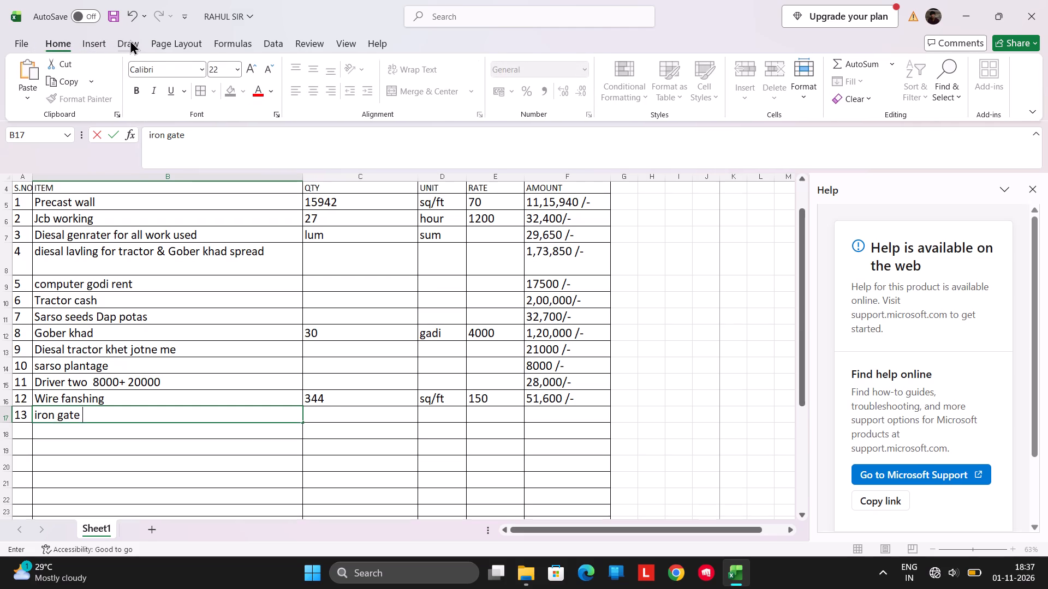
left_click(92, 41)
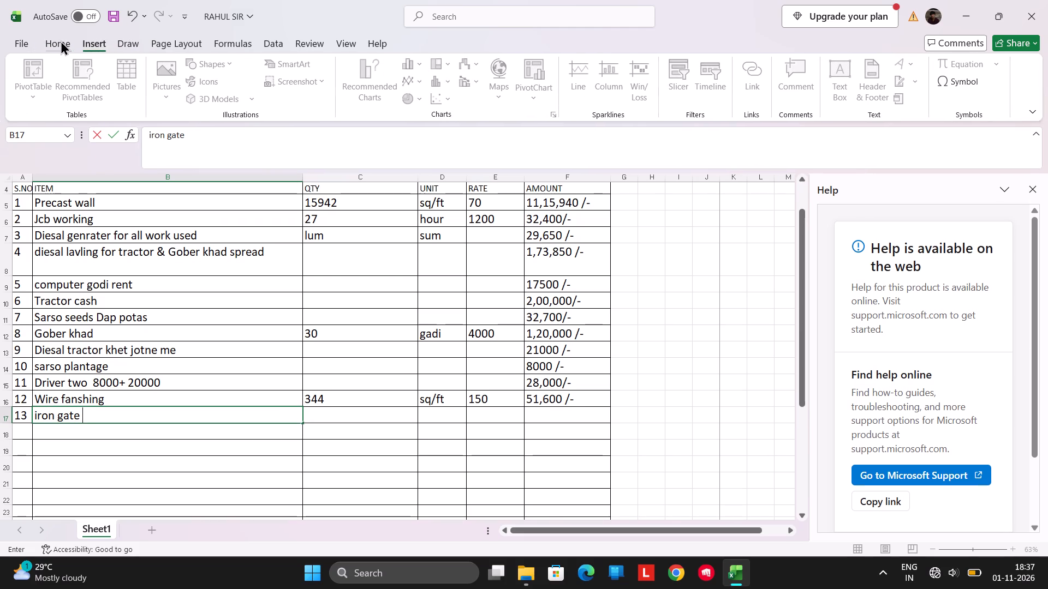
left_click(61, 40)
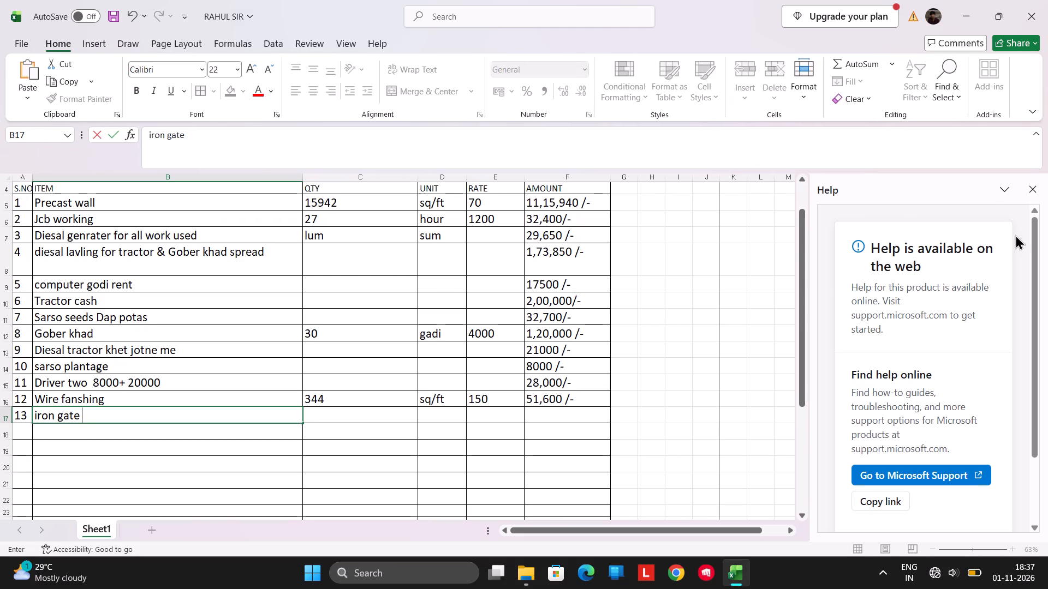
Close the Help pane beside the sheet.
left_click(1031, 189)
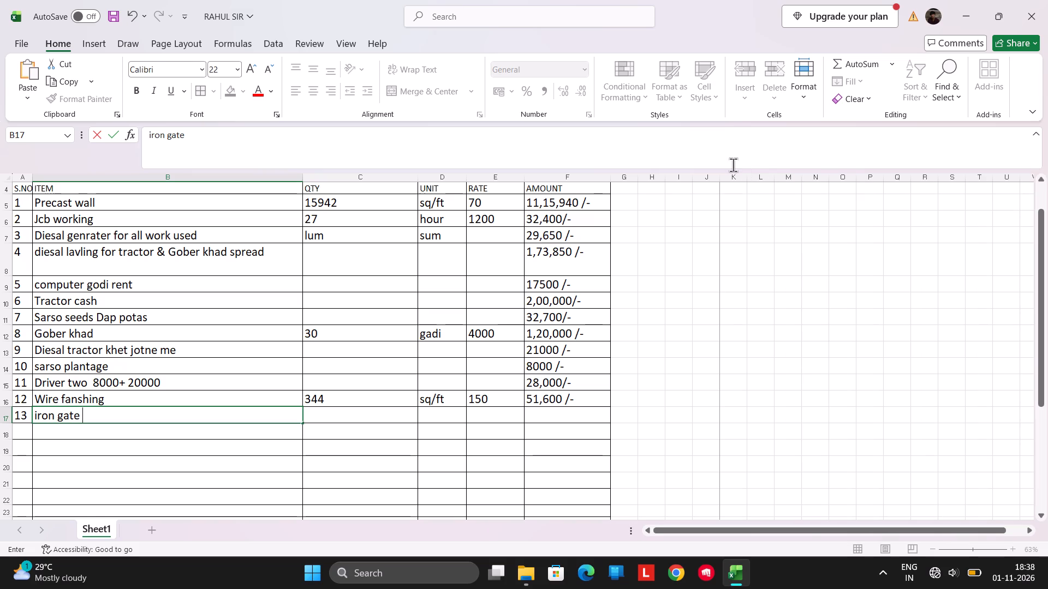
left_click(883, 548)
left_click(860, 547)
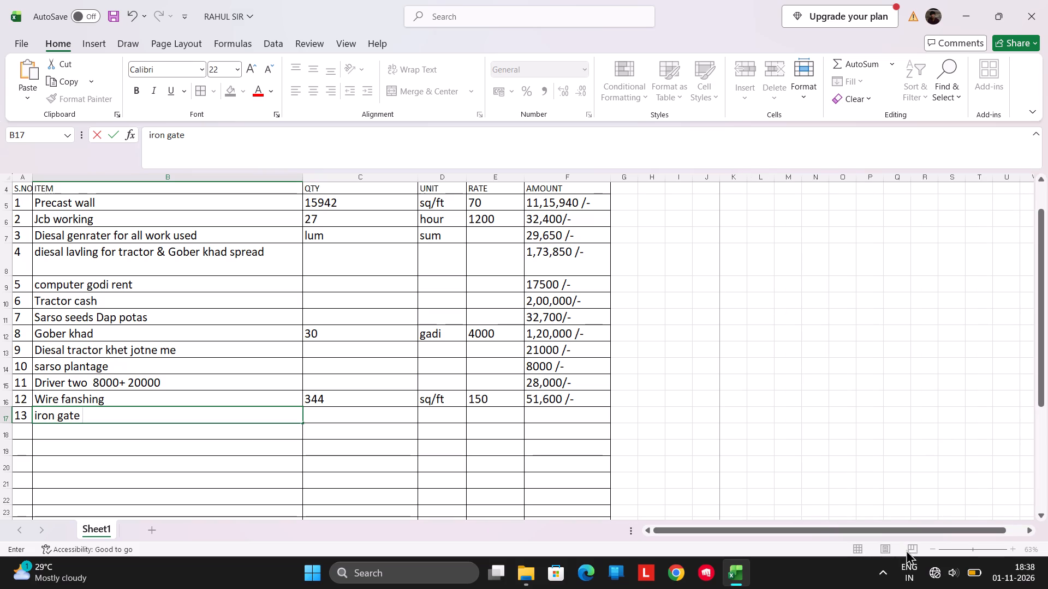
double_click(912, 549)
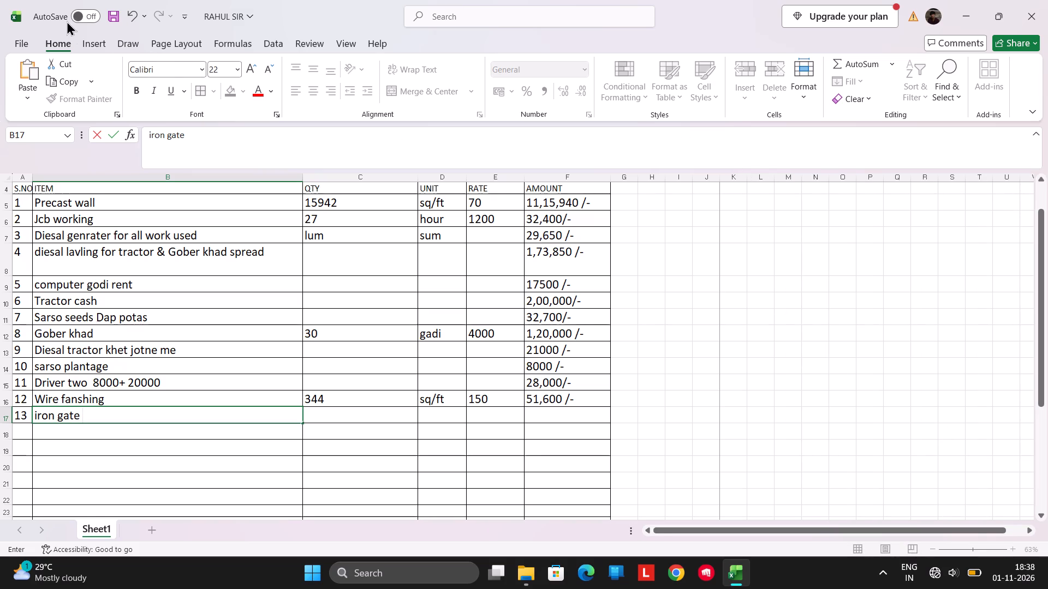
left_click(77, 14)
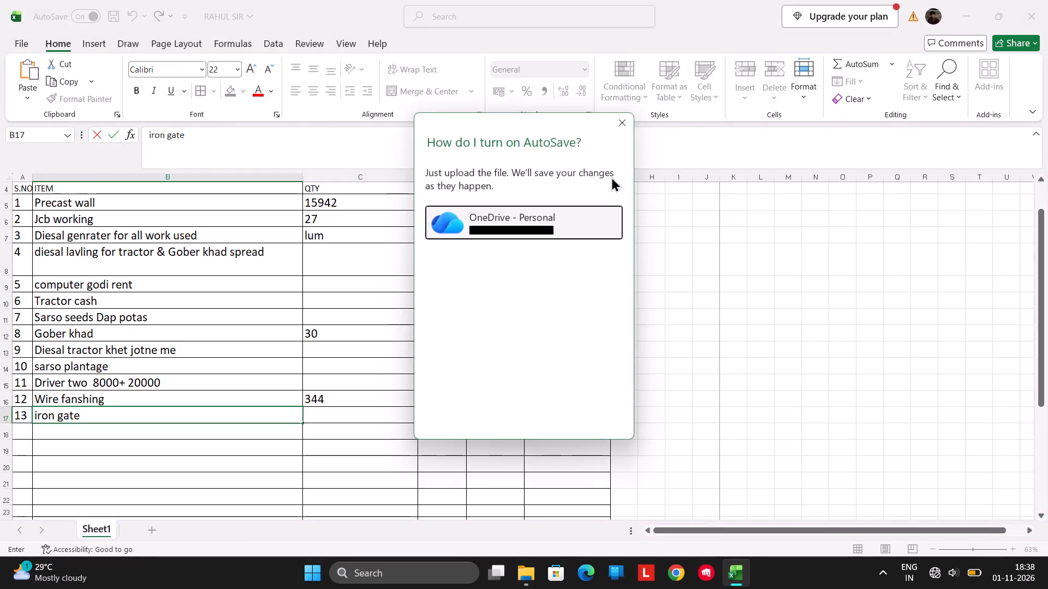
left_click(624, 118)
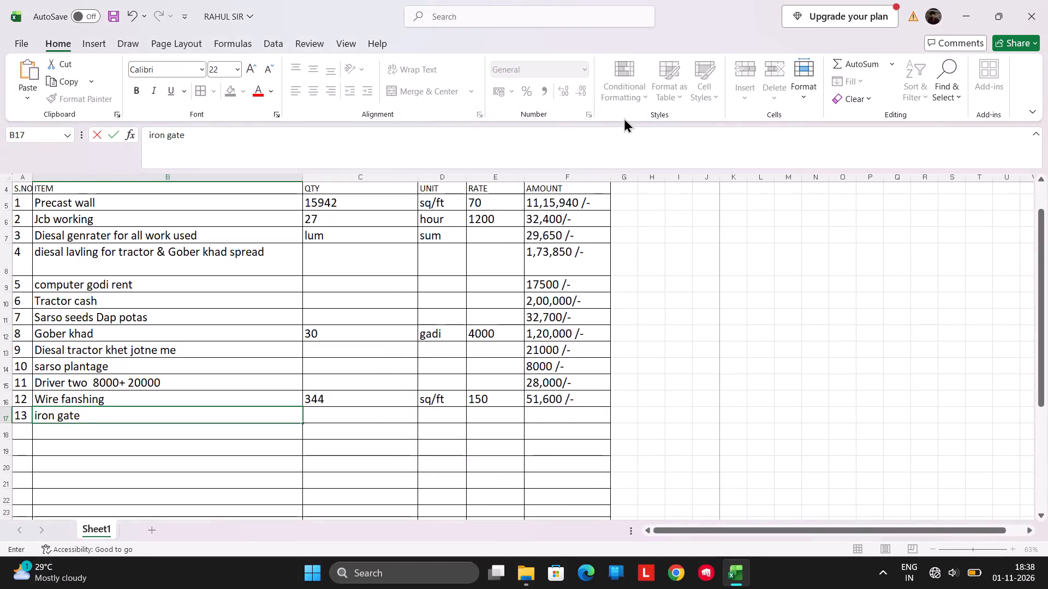
Save the workbook with the iron gate entry.
left_click(117, 17)
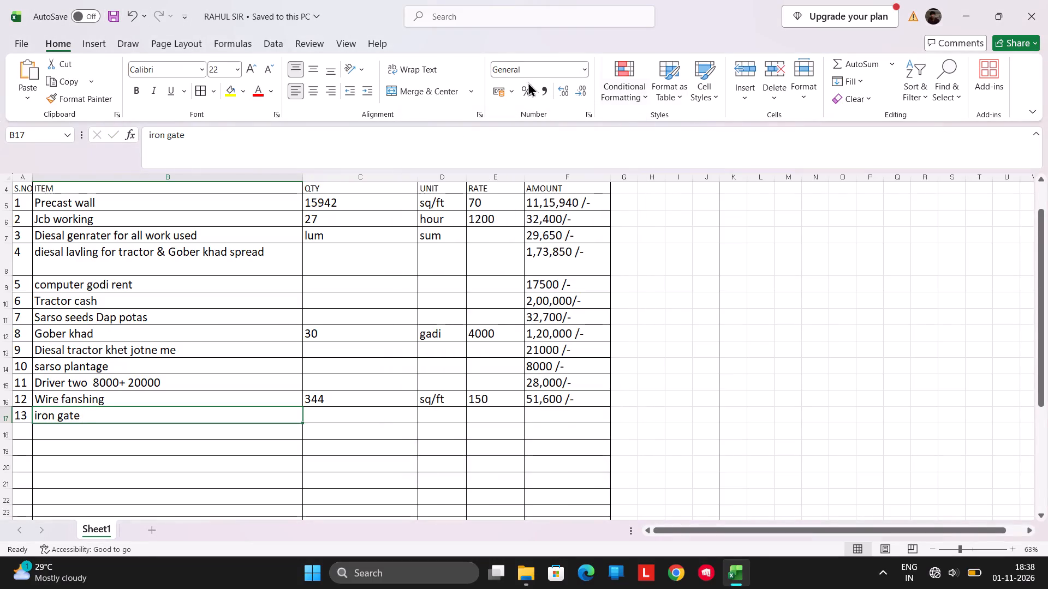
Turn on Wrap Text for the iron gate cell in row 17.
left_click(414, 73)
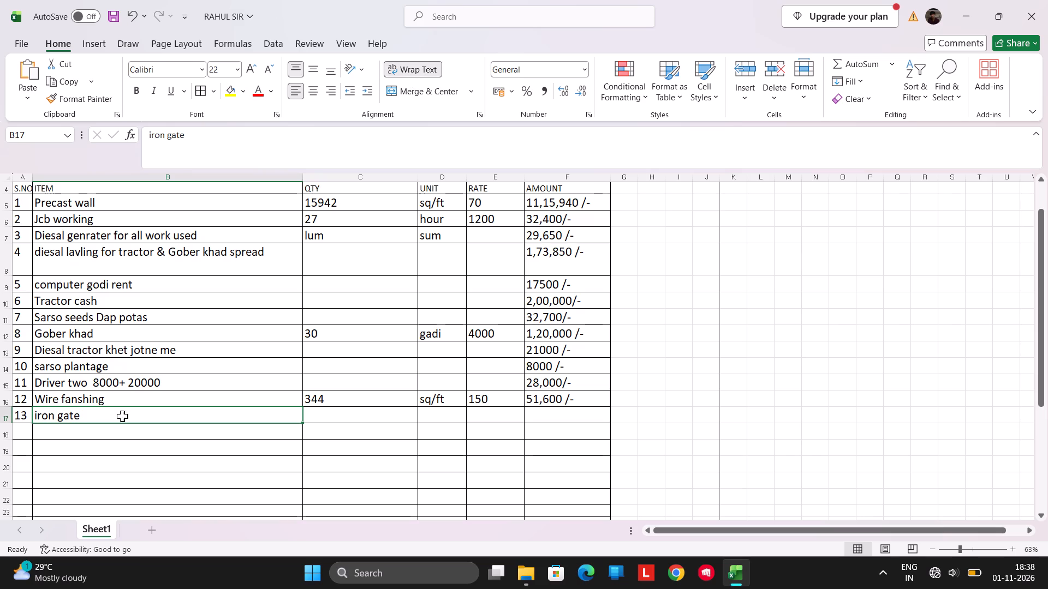
Add a trailing space to the iron gate entry and save the workbook again.
left_click(98, 416)
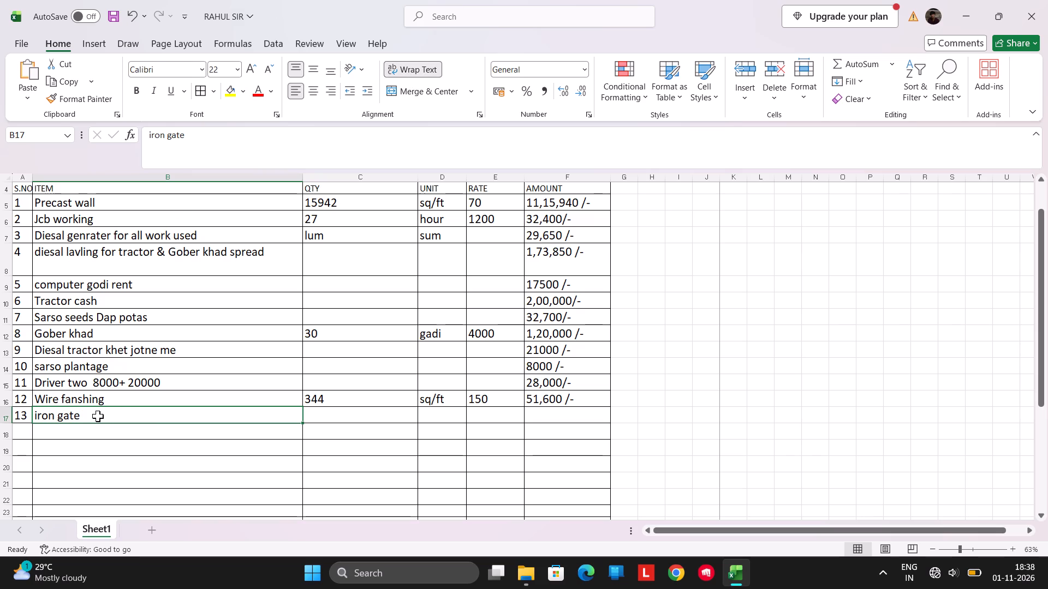
double_click(98, 416)
key("space")
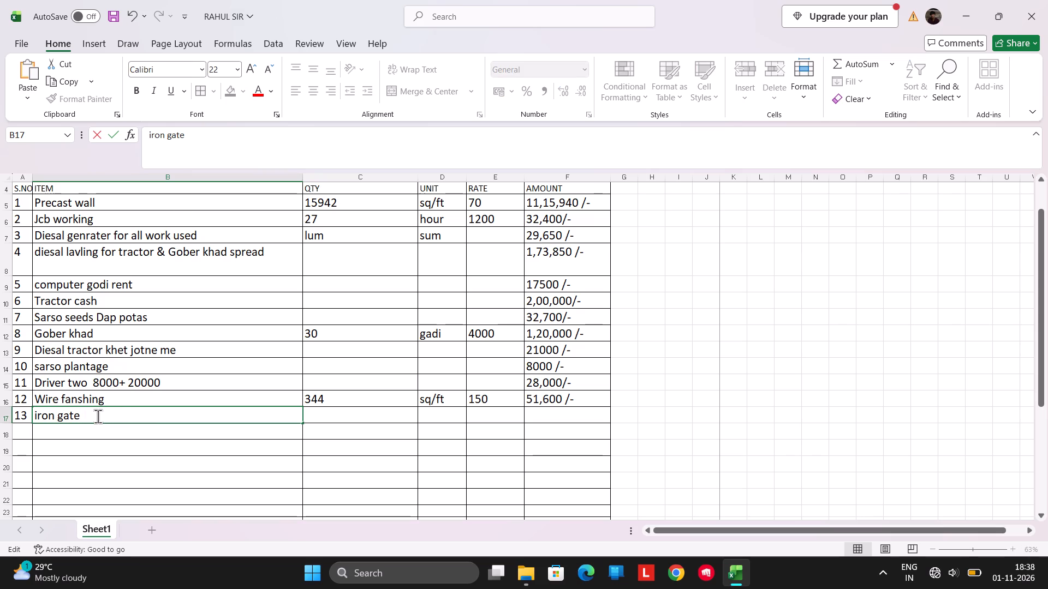
left_click(112, 12)
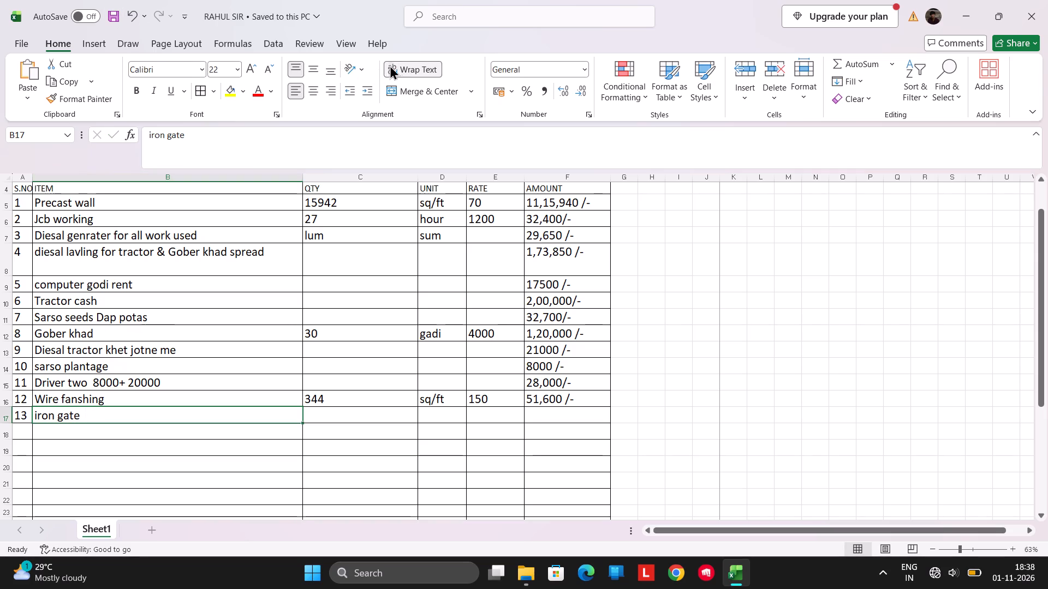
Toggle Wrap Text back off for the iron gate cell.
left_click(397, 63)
Replace the iron gate entry in the ITEM column of row 17 with "Iron work".
key("f")
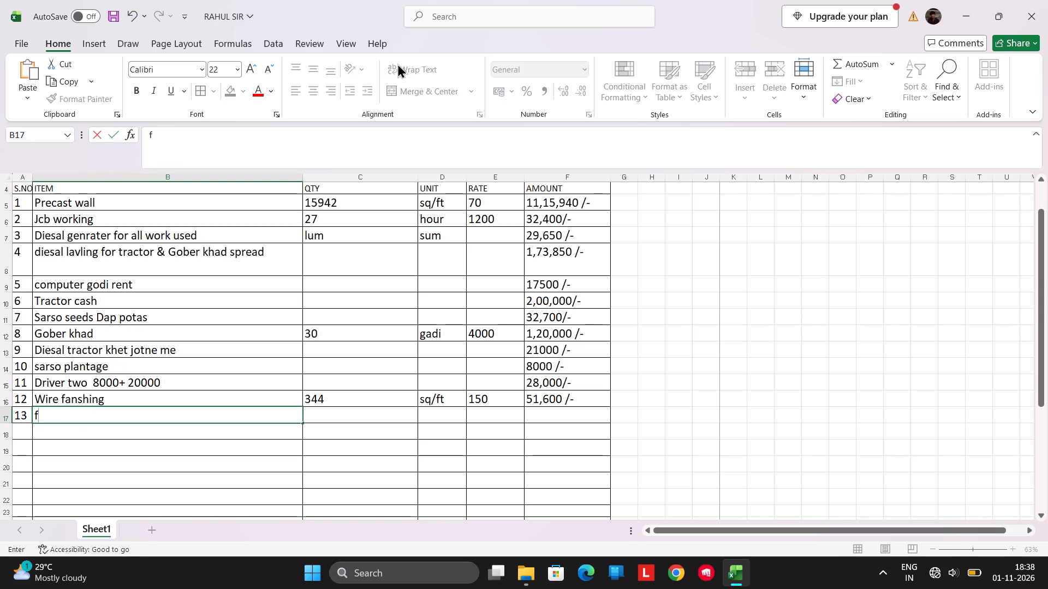
key("BackSpace")
type("it")
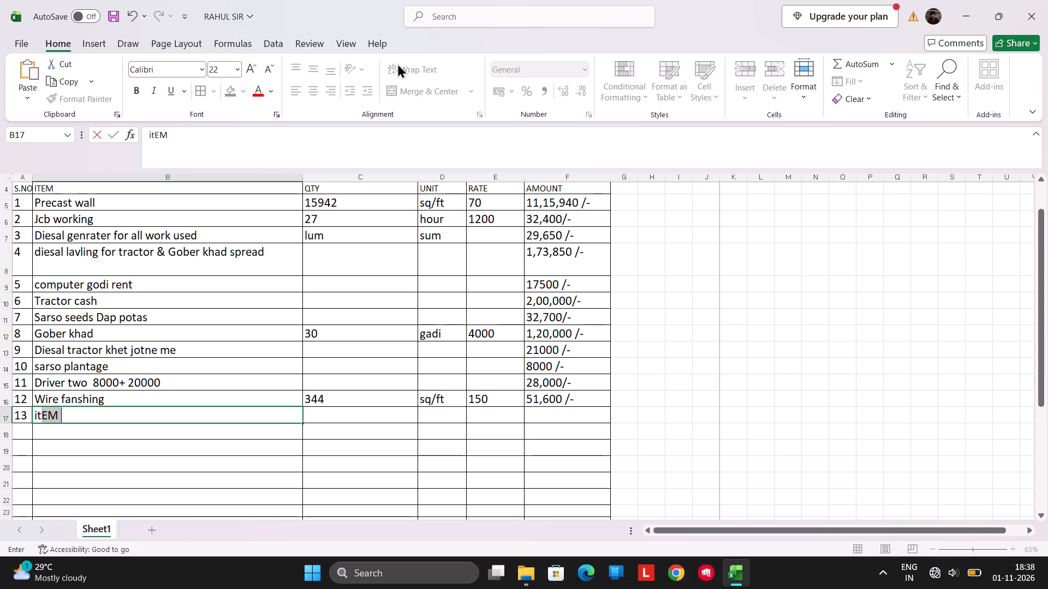
key("o")
key("BackSpace")
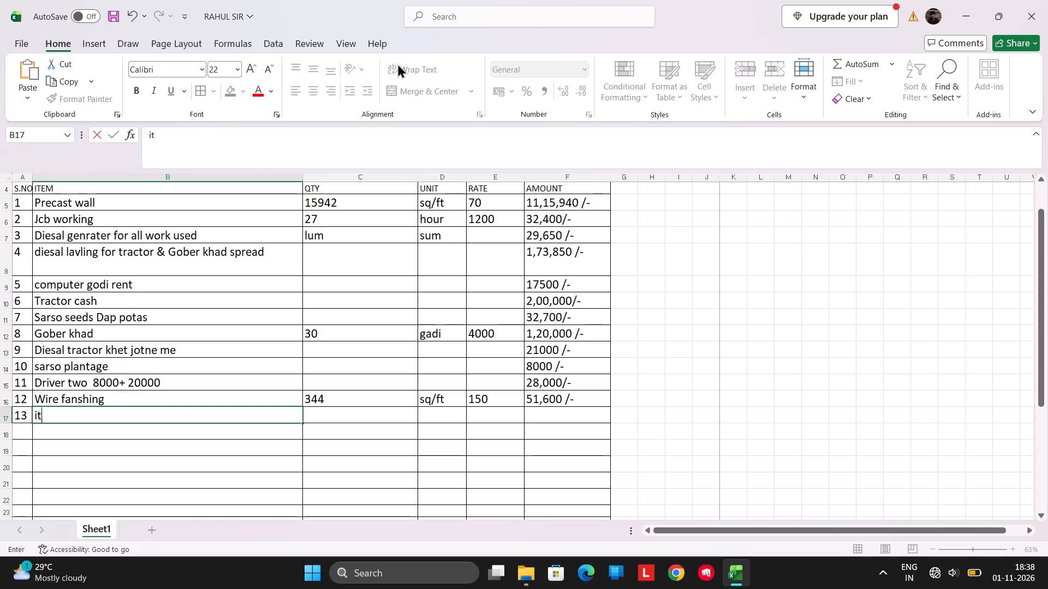
key("BackSpace")
key("BackSpace")
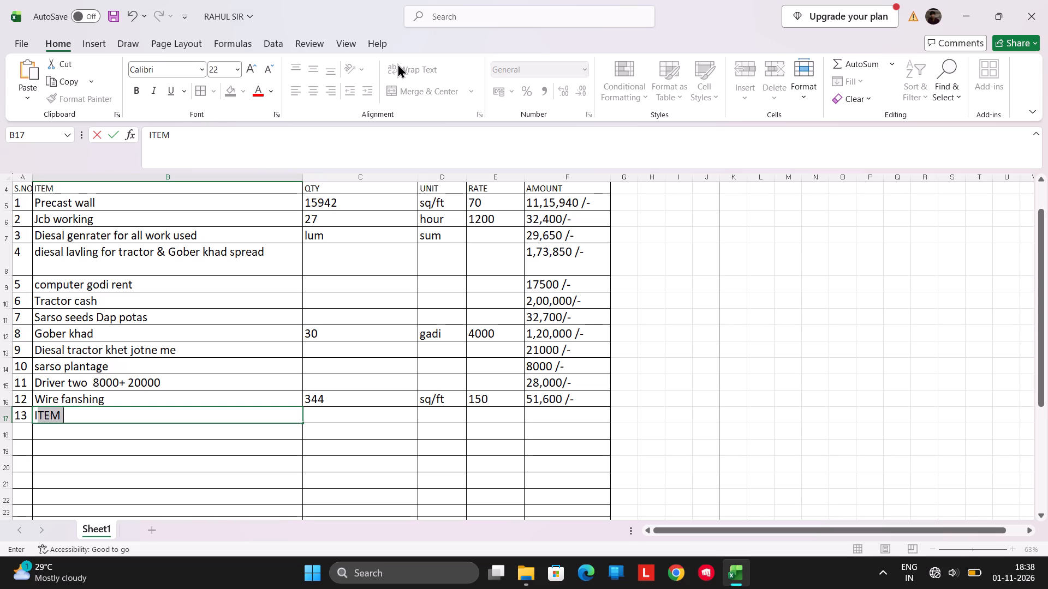
key("r")
key("BackSpace")
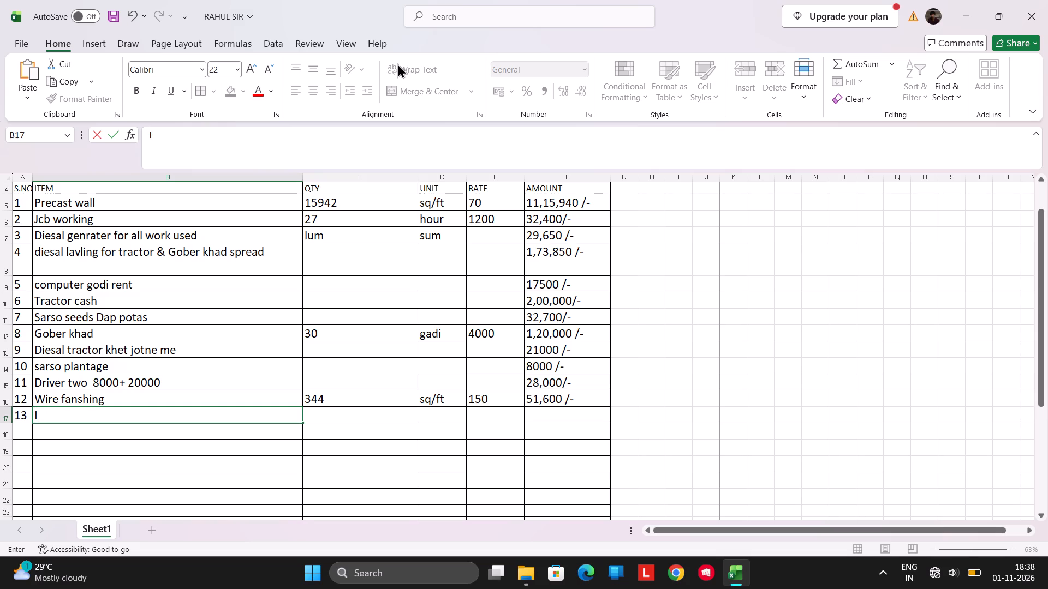
type("ron")
key("space")
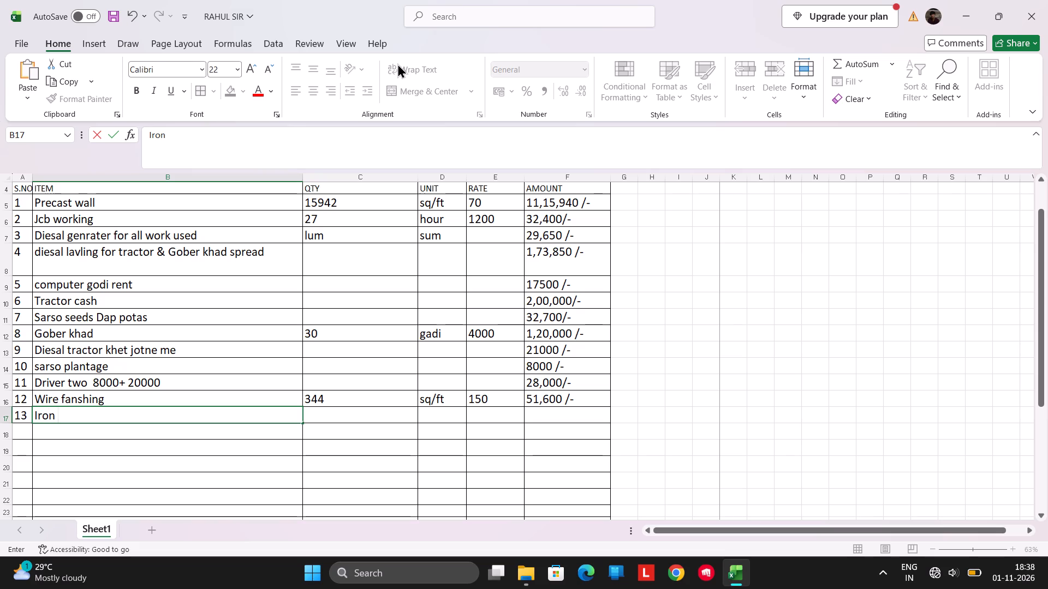
type("work")
key("space")
key("BackSpace")
key("BackSpace")
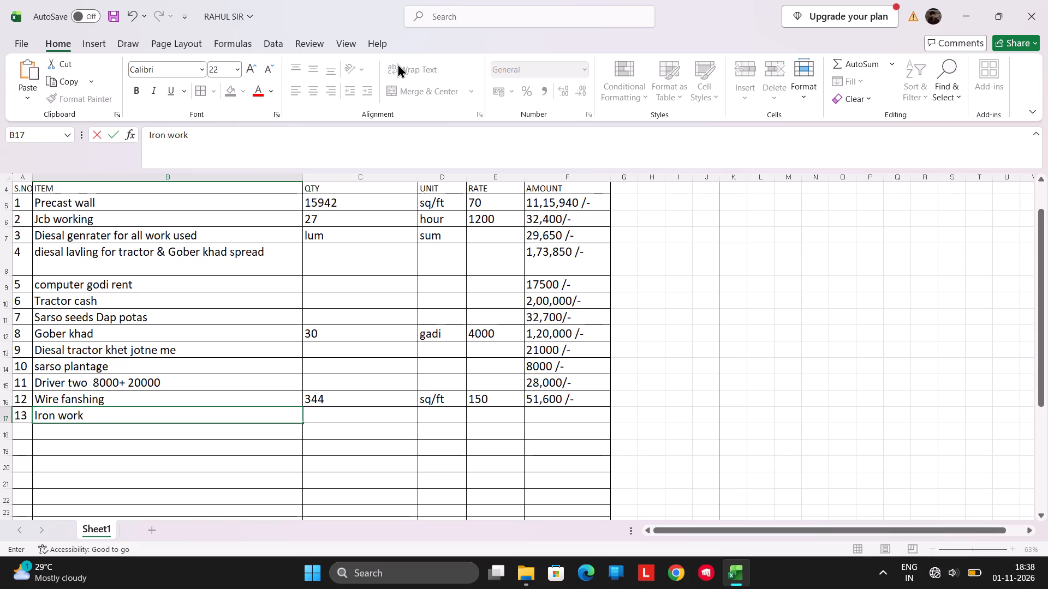
key("9")
key("BackSpace")
Append "( main gate smal , big )" to the Iron work item description.
type("(")
key("space")
type("main")
key("space")
type("gate samm")
key("BackSpace")
key("BackSpace")
type("all")
key("BackSpace")
key("BackSpace")
key("BackSpace")
key("BackSpace")
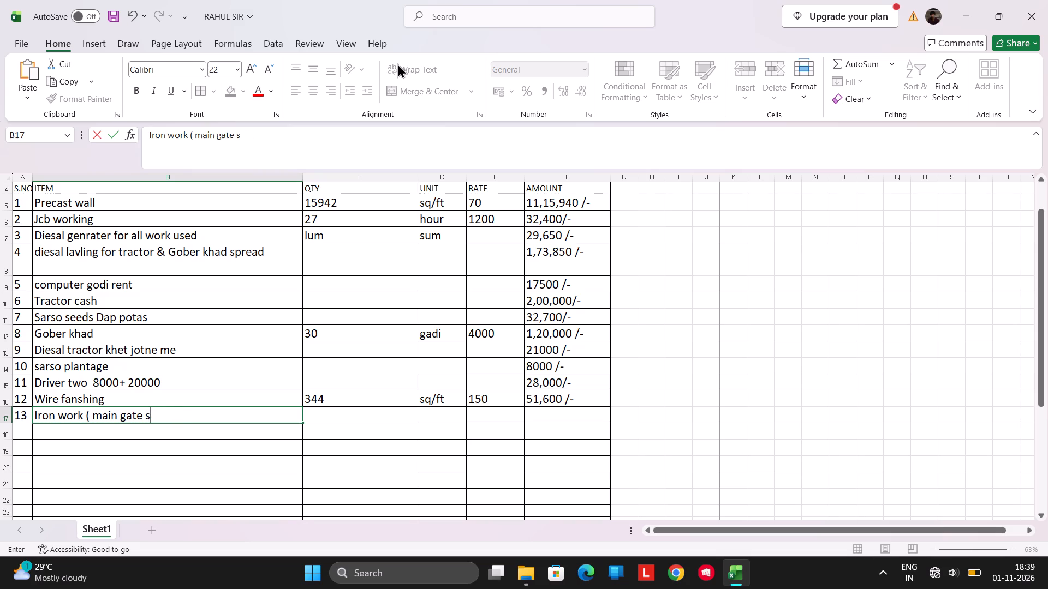
type("mal")
key("space")
key("period")
key("BackSpace")
type(",")
key("space")
type("big")
key("space")
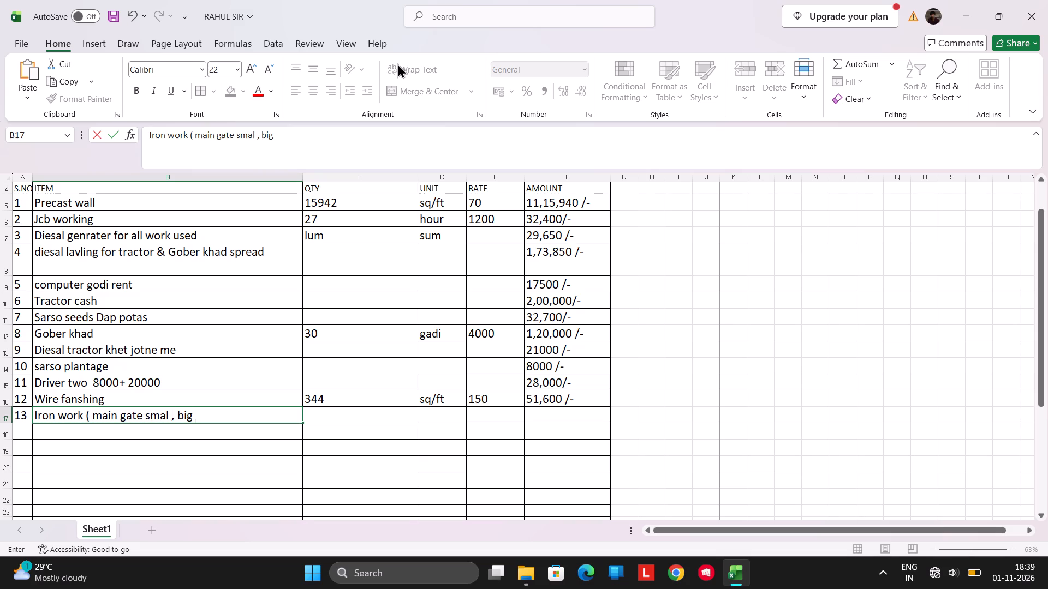
type(")")
key("space")
Append "back side gate" after the parentheses in the Iron work item description in row 17.
type("back")
key("space")
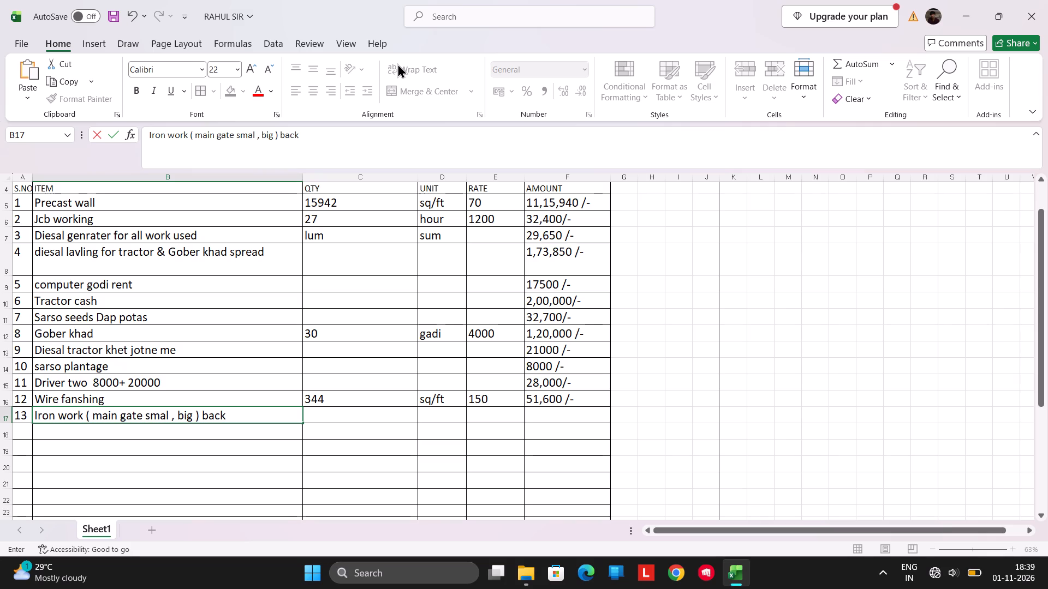
type("side")
key("space")
type("gate")
key("space")
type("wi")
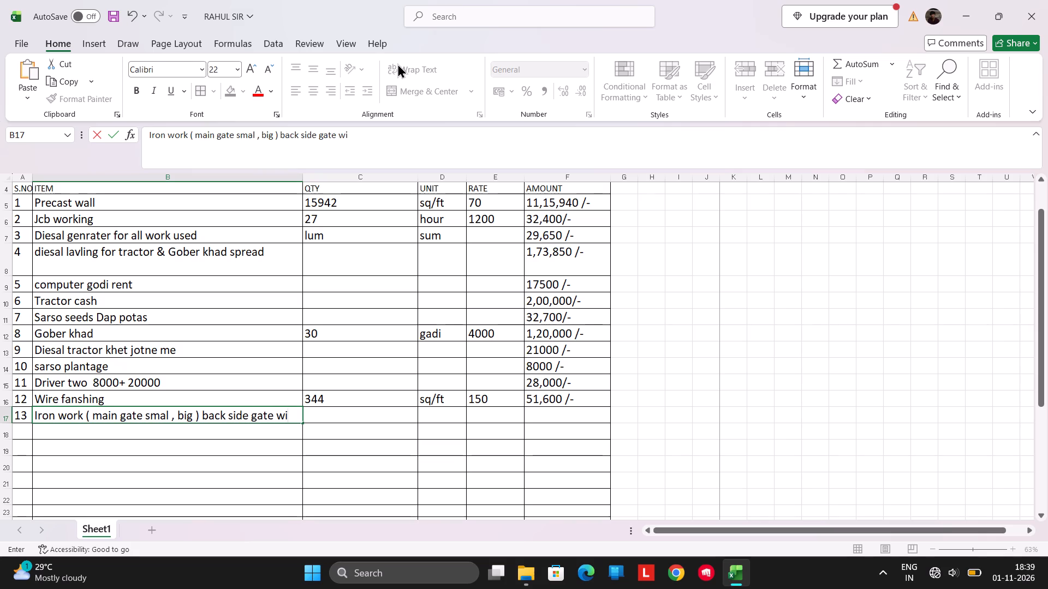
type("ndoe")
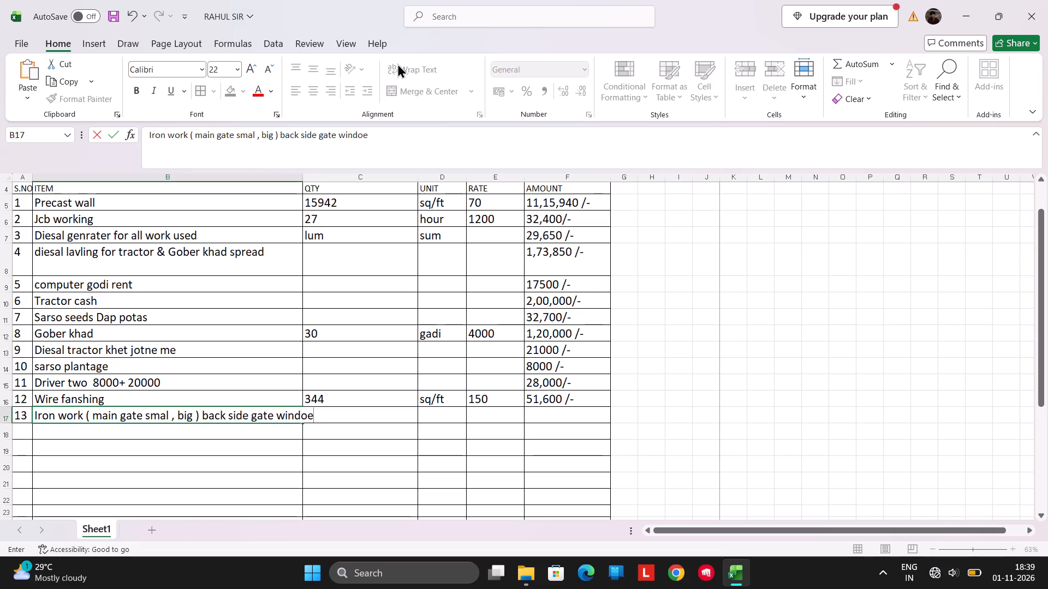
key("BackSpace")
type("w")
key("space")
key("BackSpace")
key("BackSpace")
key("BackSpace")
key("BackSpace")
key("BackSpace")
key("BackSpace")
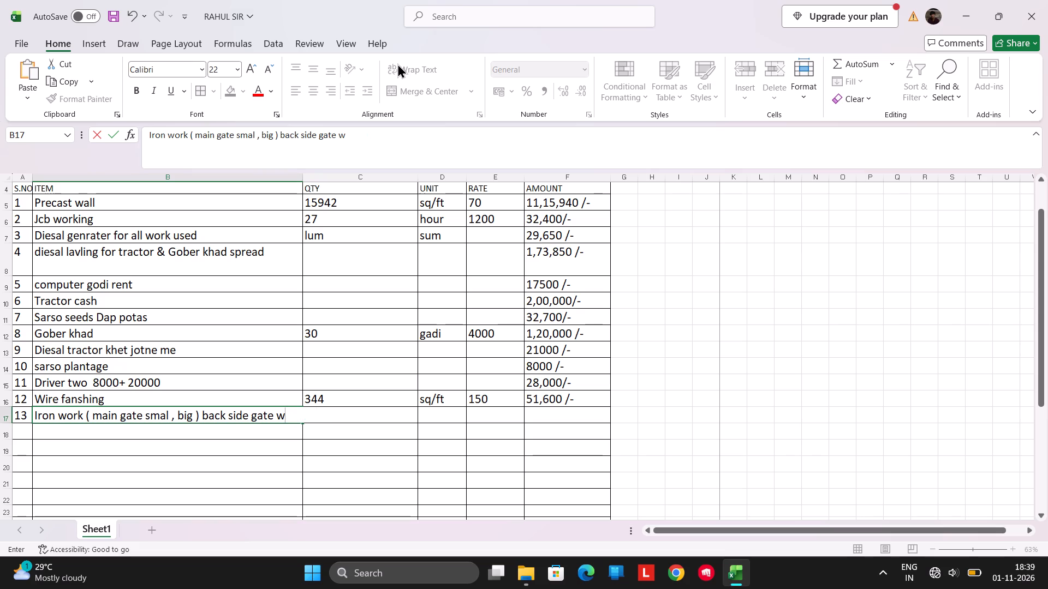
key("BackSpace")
Extend the Iron work description with "& window" after "back side gate".
type("&")
key("space")
key("w")
type("indow")
key("space")
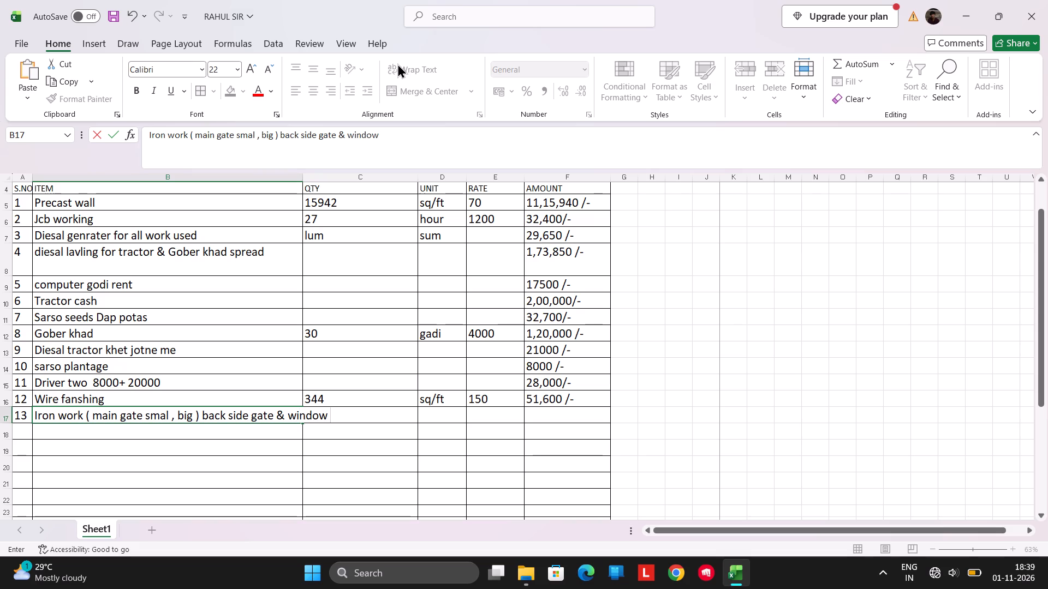
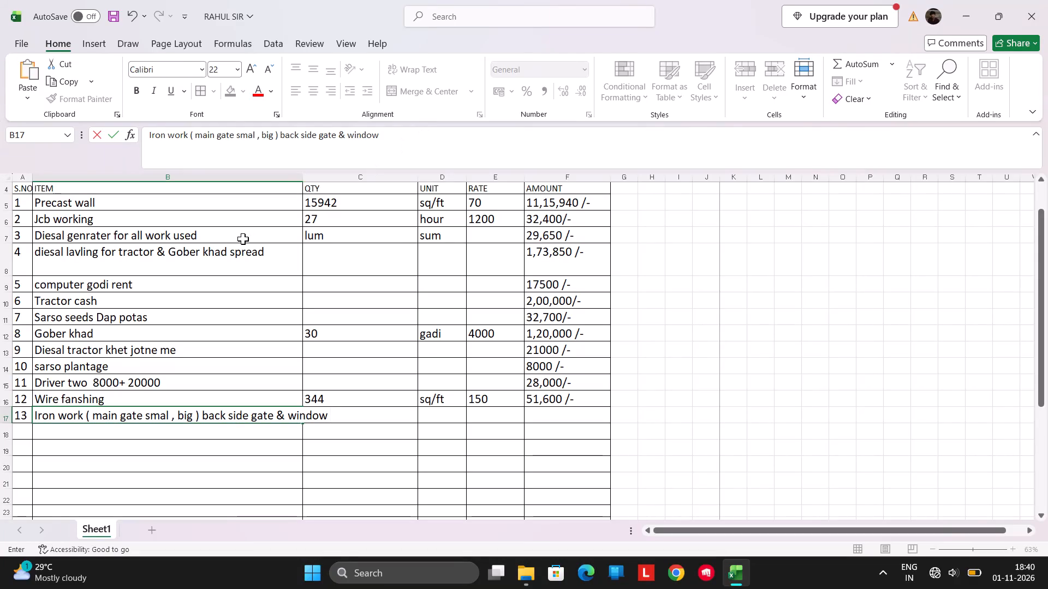
Extend the Iron work description in row 17 with "& staircase gate" after "window".
key("7")
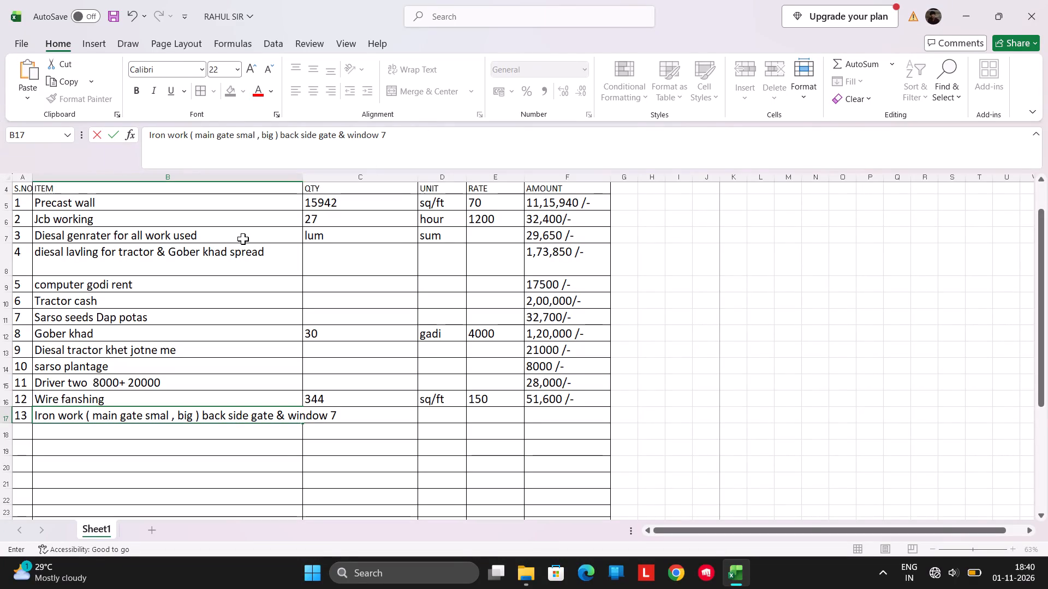
key("BackSpace")
key("shift+percent")
key("shift+BackSpace")
type("&")
key("space")
type("staircase")
key("space")
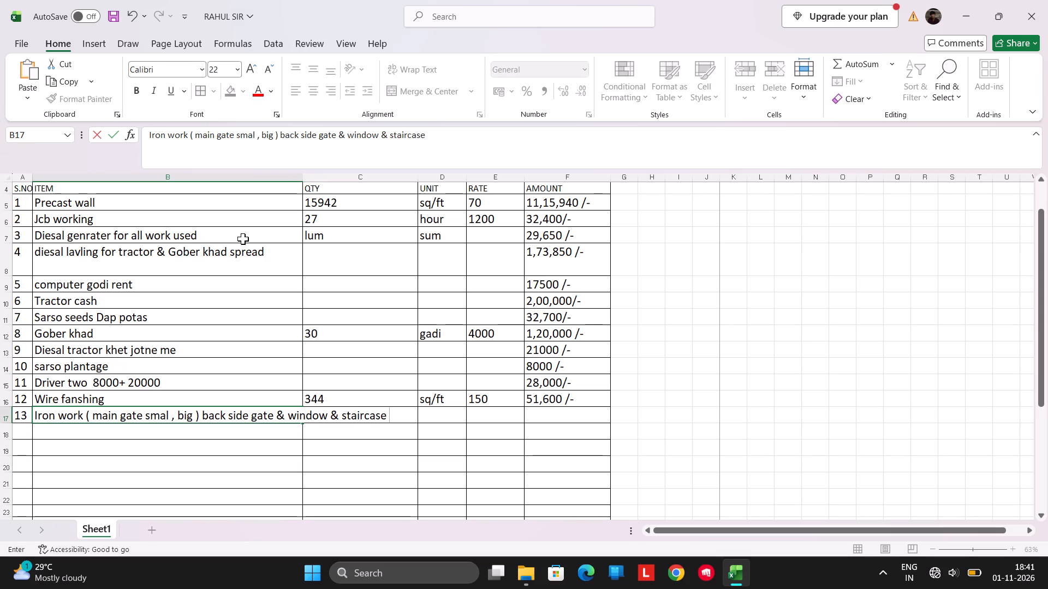
type("gate")
key("space")
Commit the Iron work description and apply Wrap Text to the whole of row 17.
left_click(96, 33)
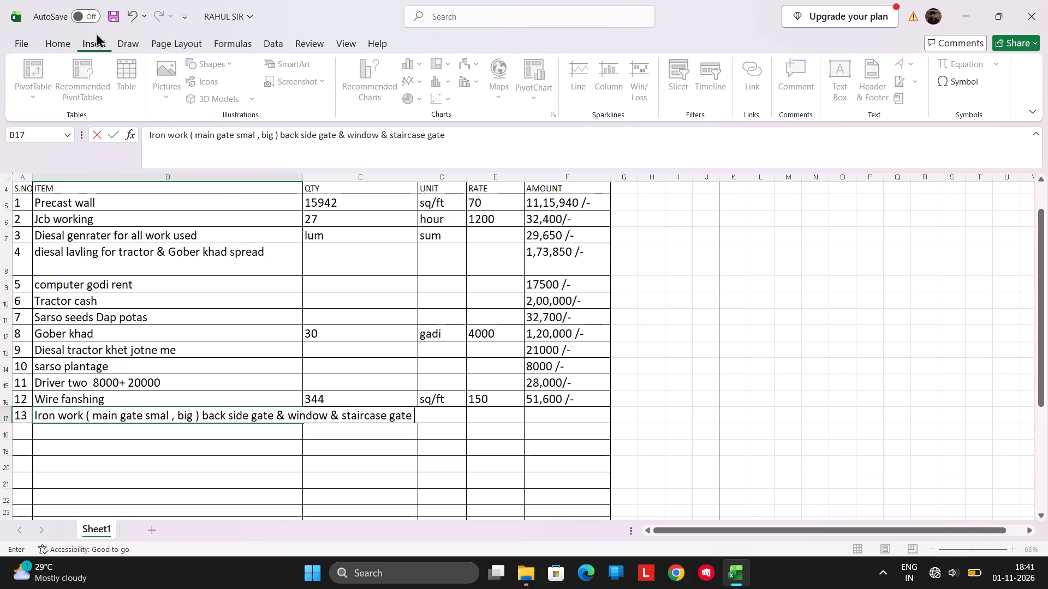
left_click(62, 37)
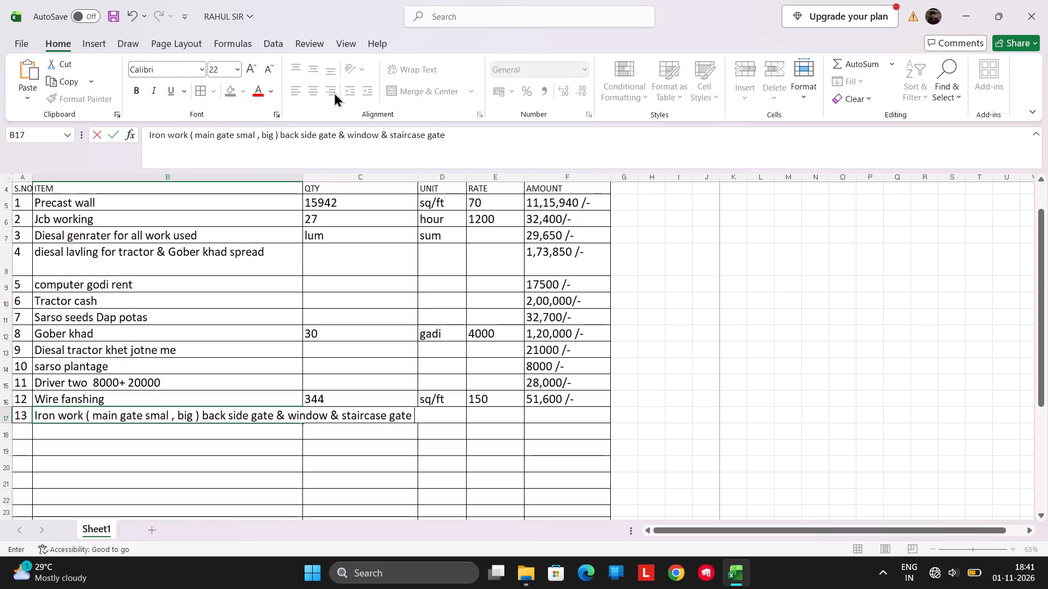
left_click(112, 42)
left_click(63, 40)
left_click(23, 443)
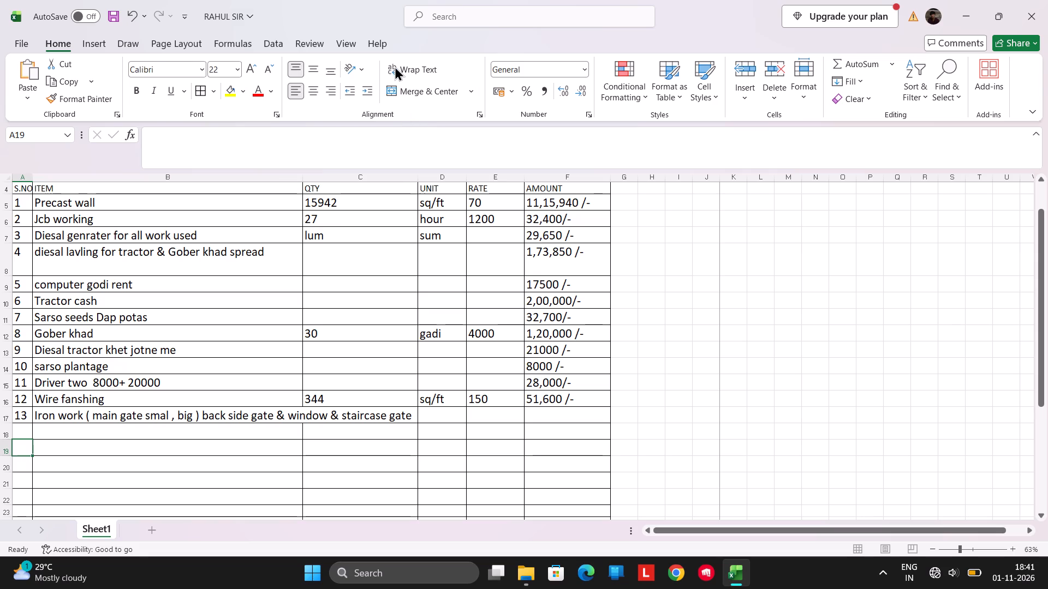
left_click(395, 61)
left_click(2, 414)
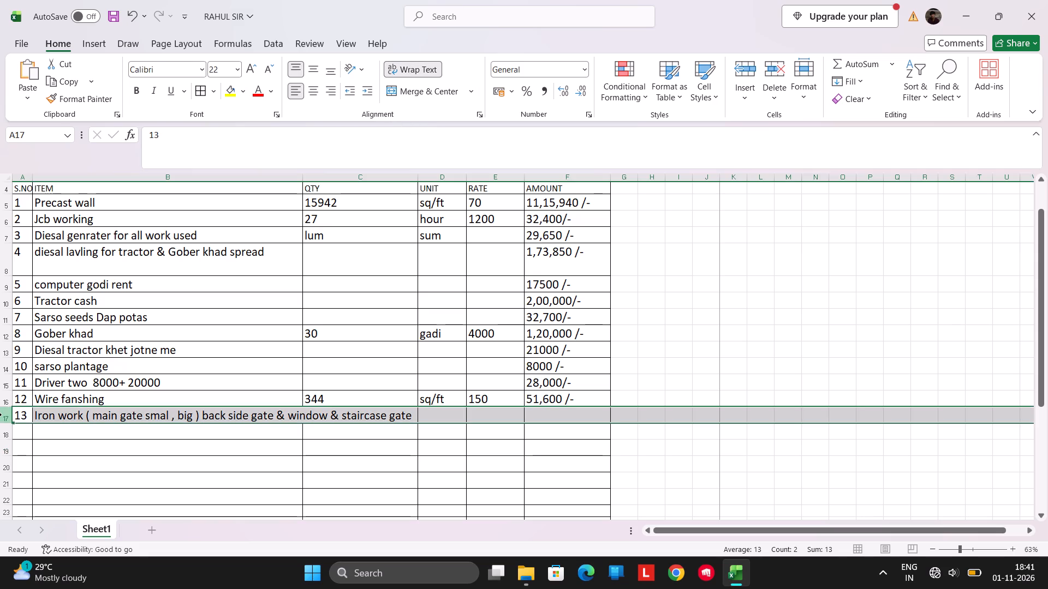
left_click(418, 69)
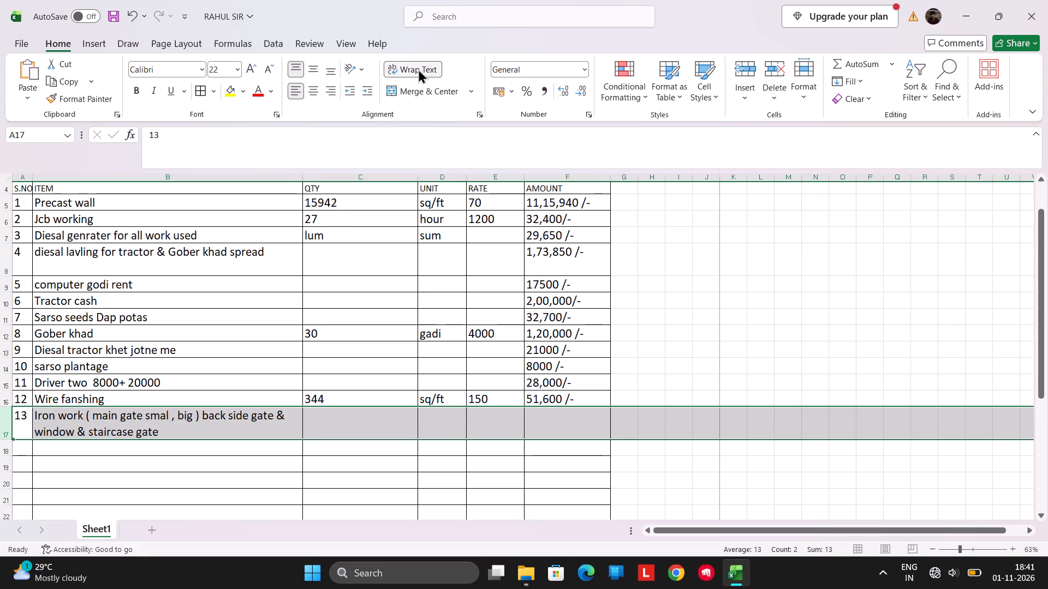
Select the QTY cell of the Iron work row for entry.
left_click(329, 423)
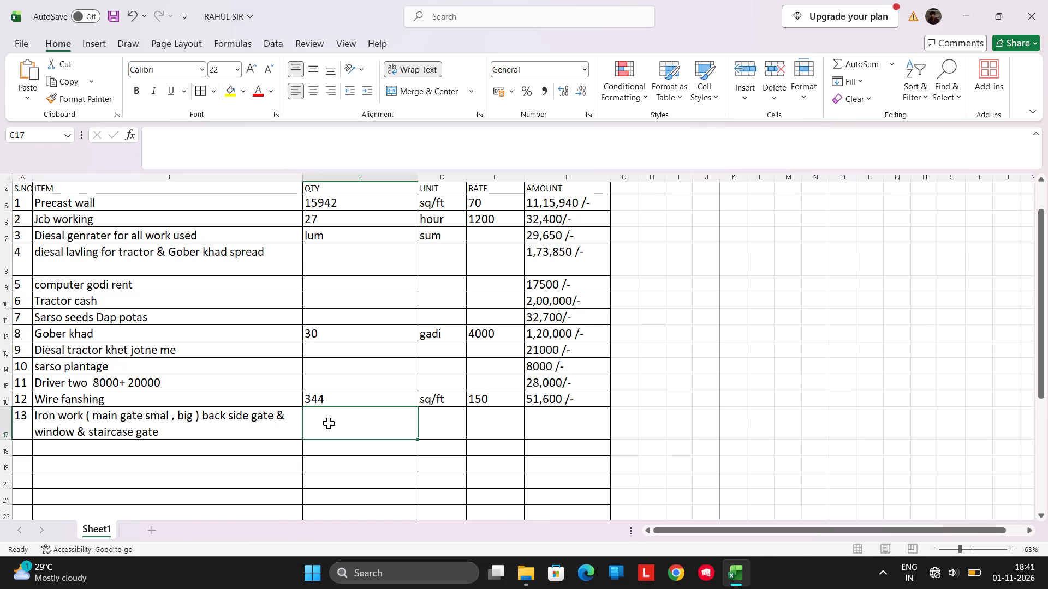
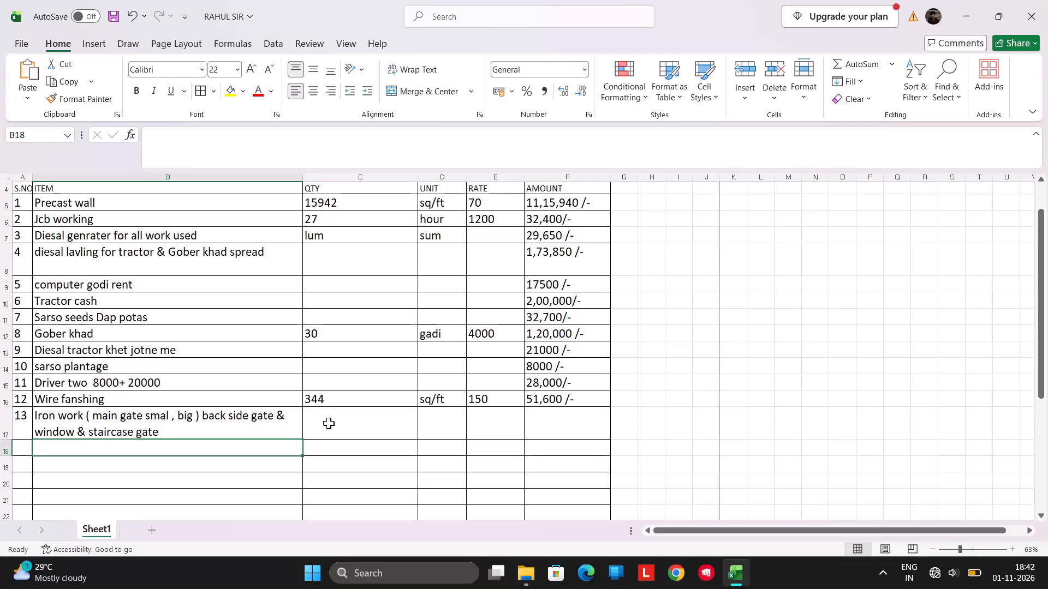
Start entry 14 in row 18, entering serial number 14 and the item description "Steel ralling".
key("Left")
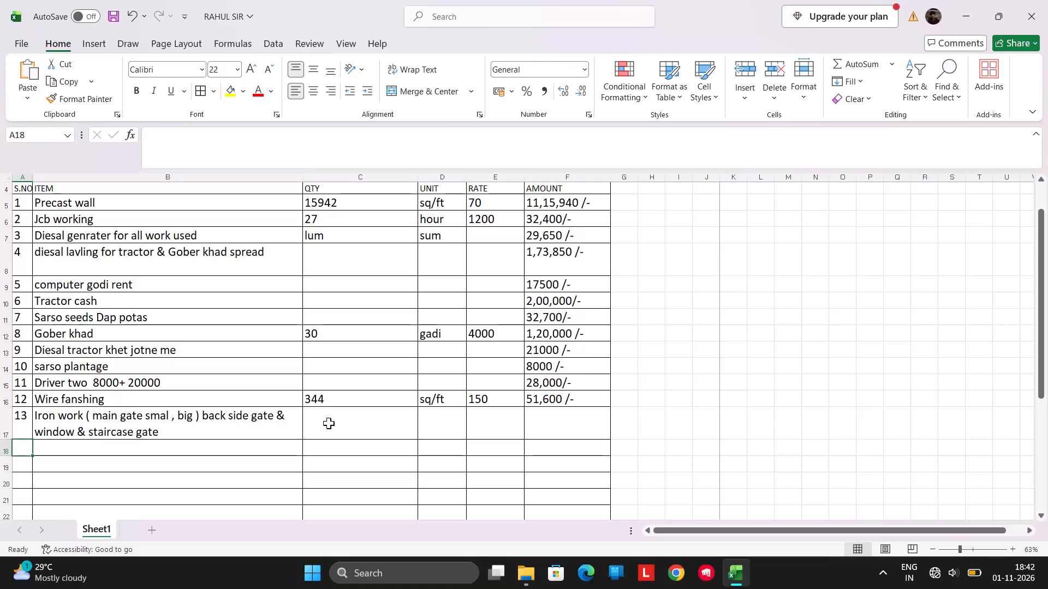
key("1")
type("4")
key("space")
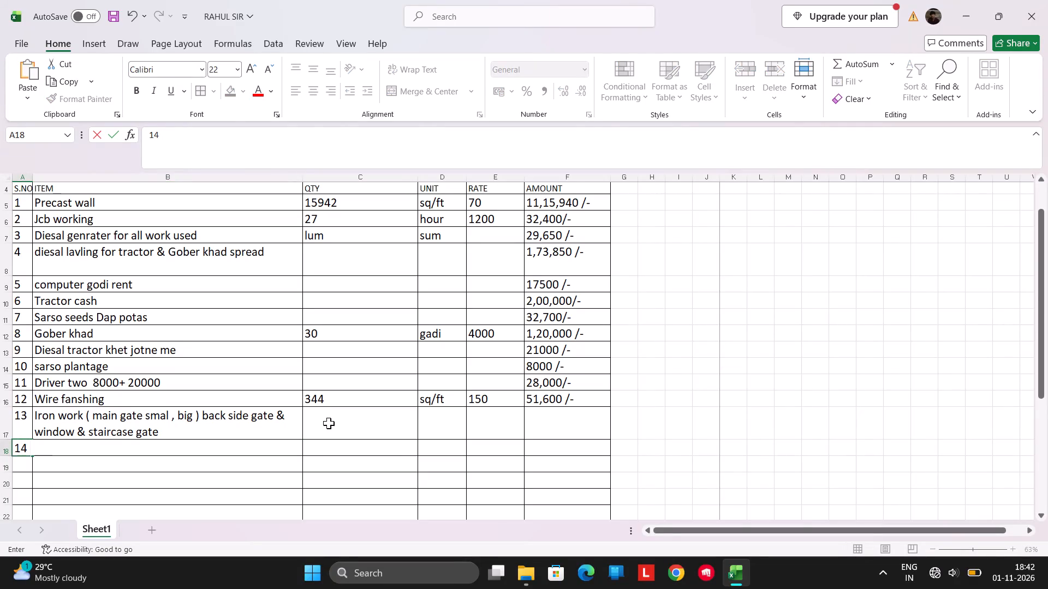
key("Right")
type("stee")
key("BackSpace")
key("BackSpace")
key("BackSpace")
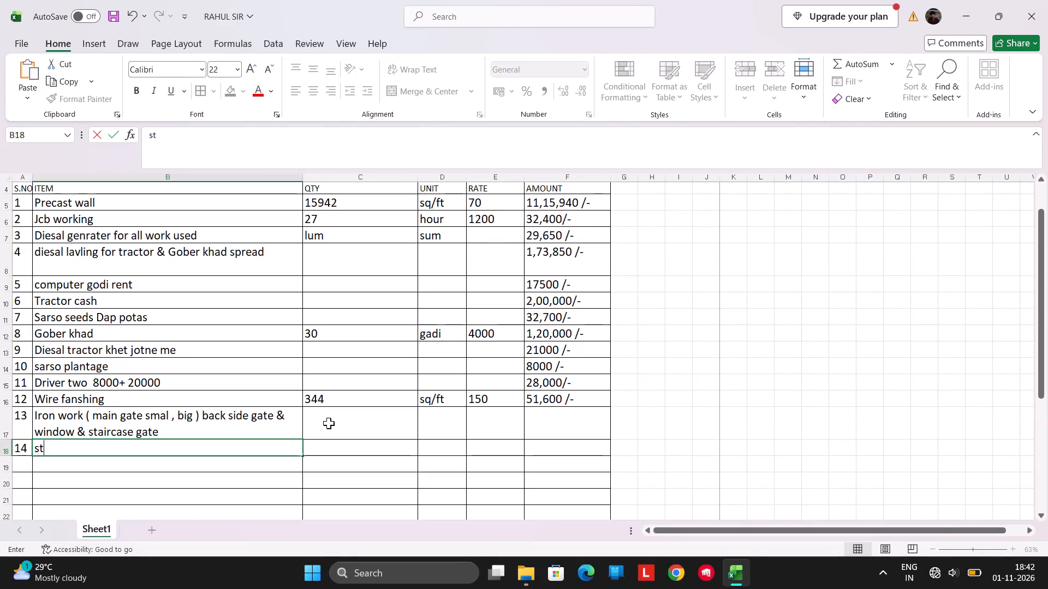
key("BackSpace")
key("s")
type("tee")
type("l ralling")
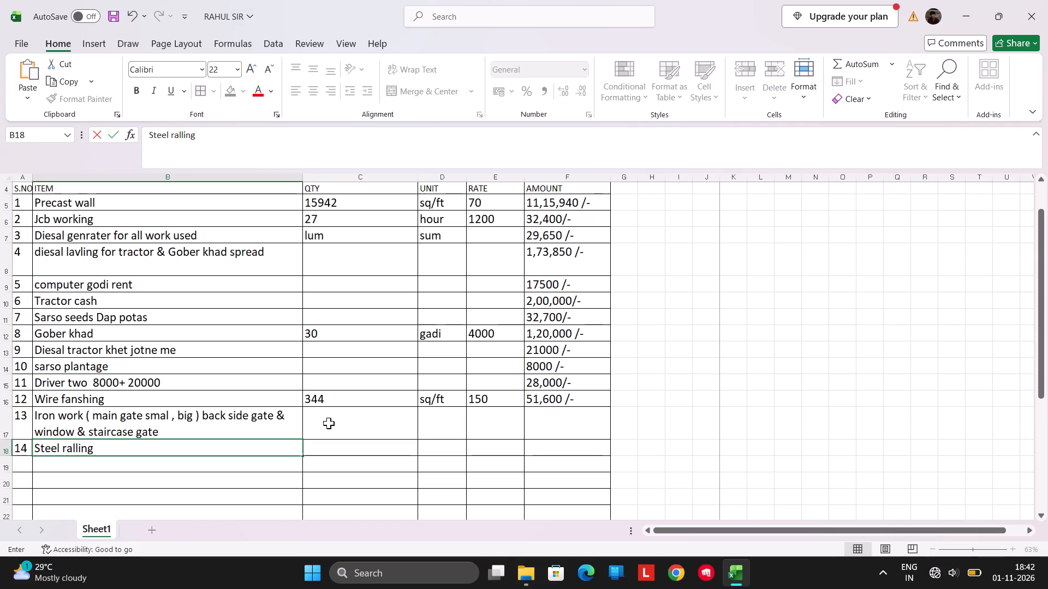
key("space")
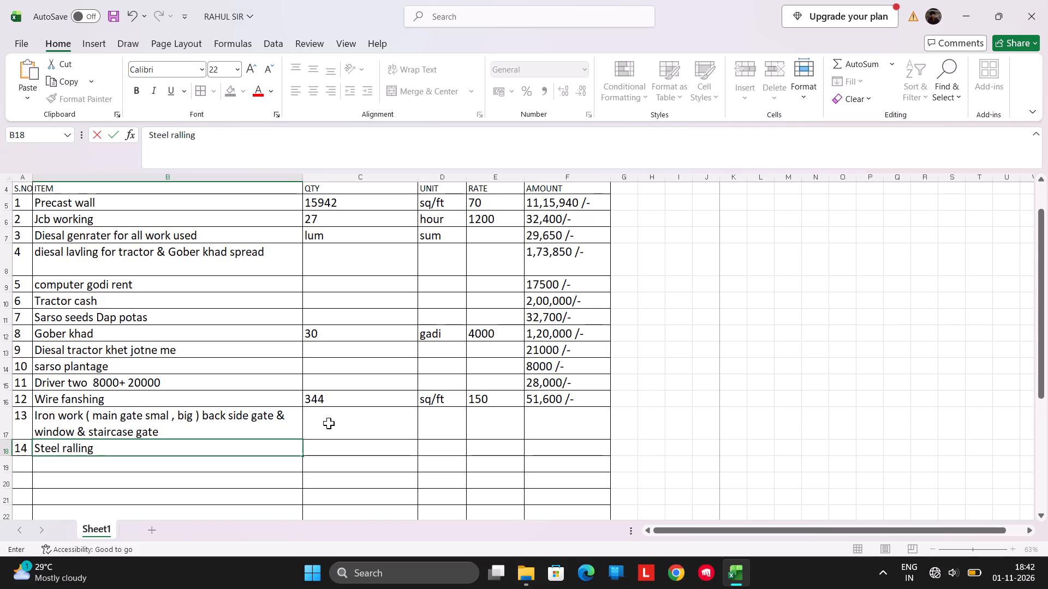
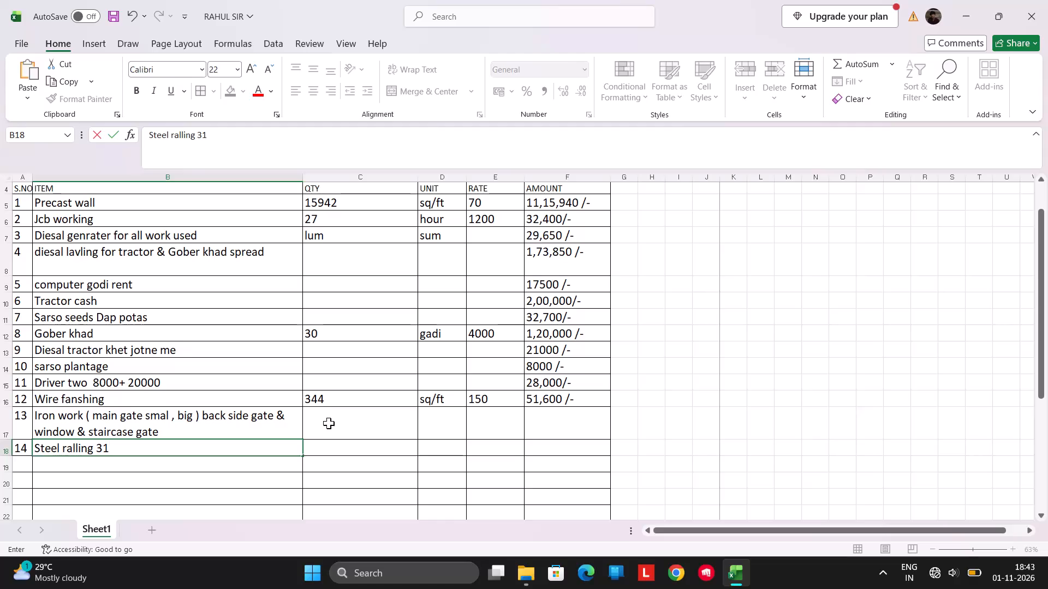
Complete the item description of entry 14 as "Steel ralling staircase", without the trailing number 31.
key("BackSpace")
key("BackSpace")
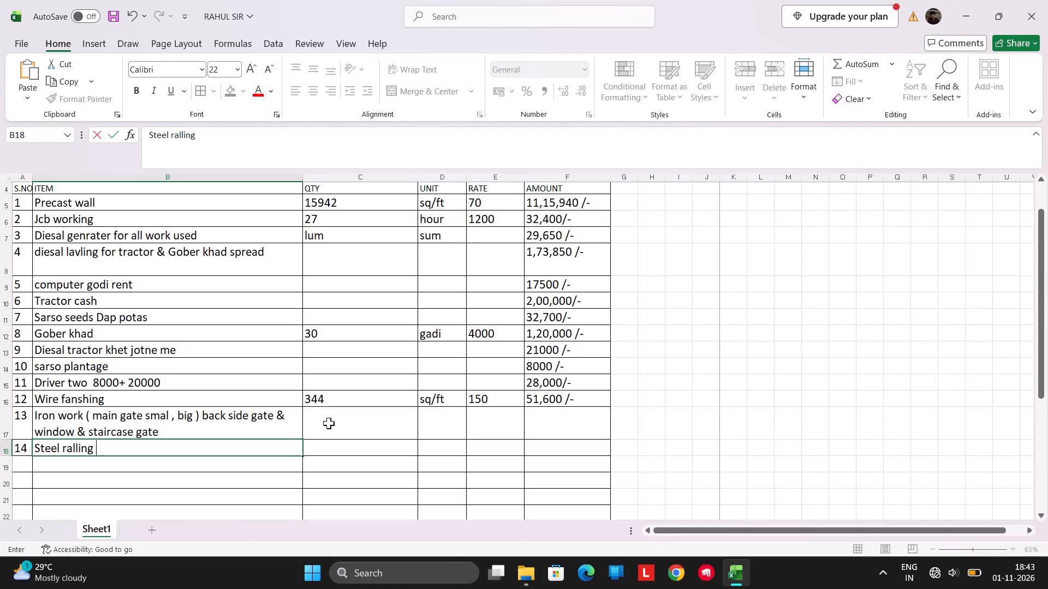
type("staircase")
key("space")
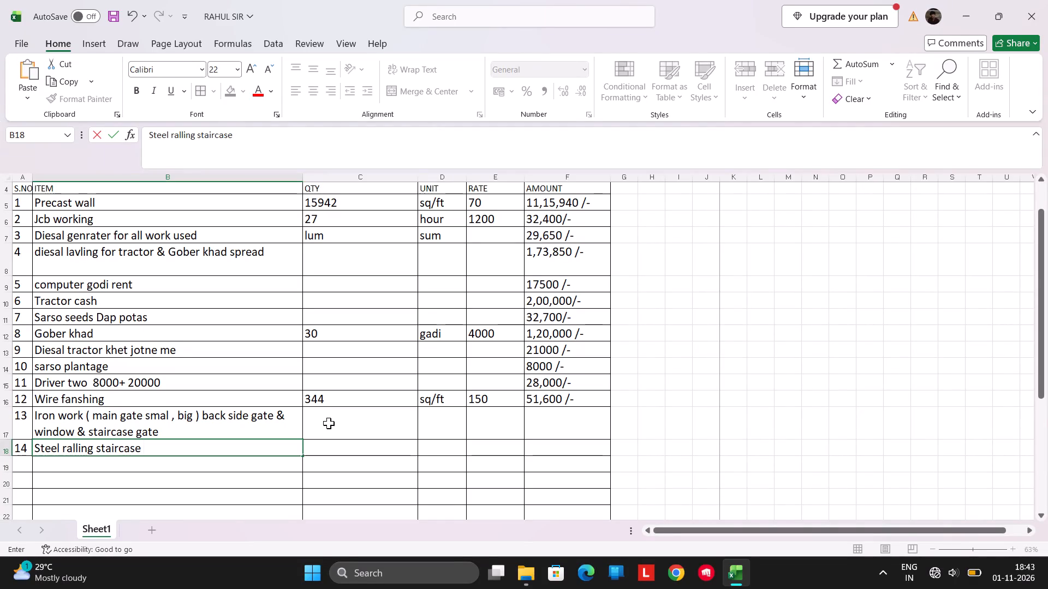
key("Right")
Fill in the quantity 31, unit sq/ft and rate 850 for the Steel ralling staircase entry.
type("31")
key("BackSpace")
key("BackSpace")
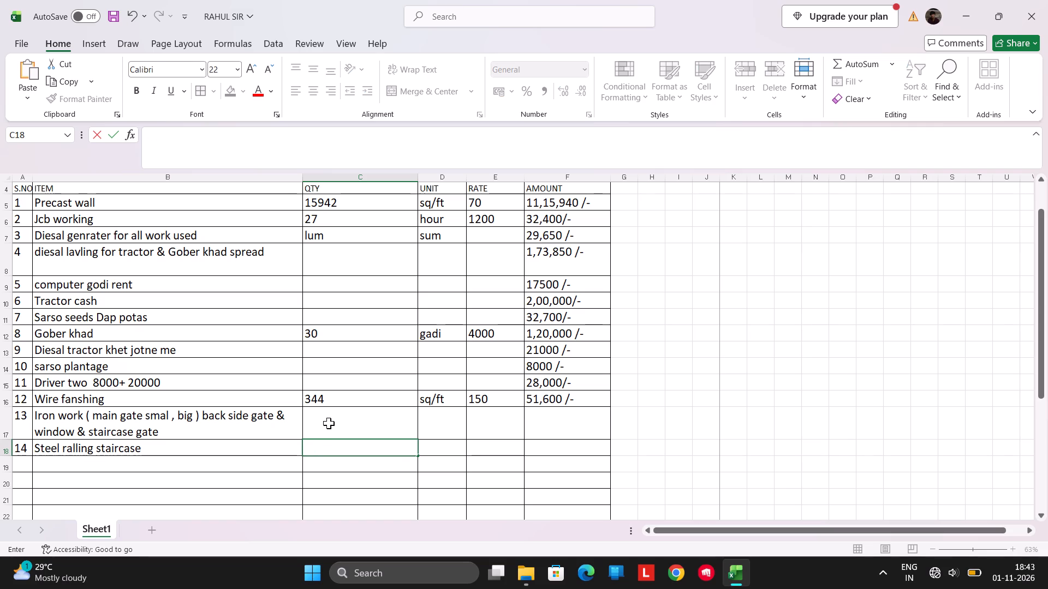
type("35")
key("BackSpace")
key("BackSpace")
type("31")
key("Right")
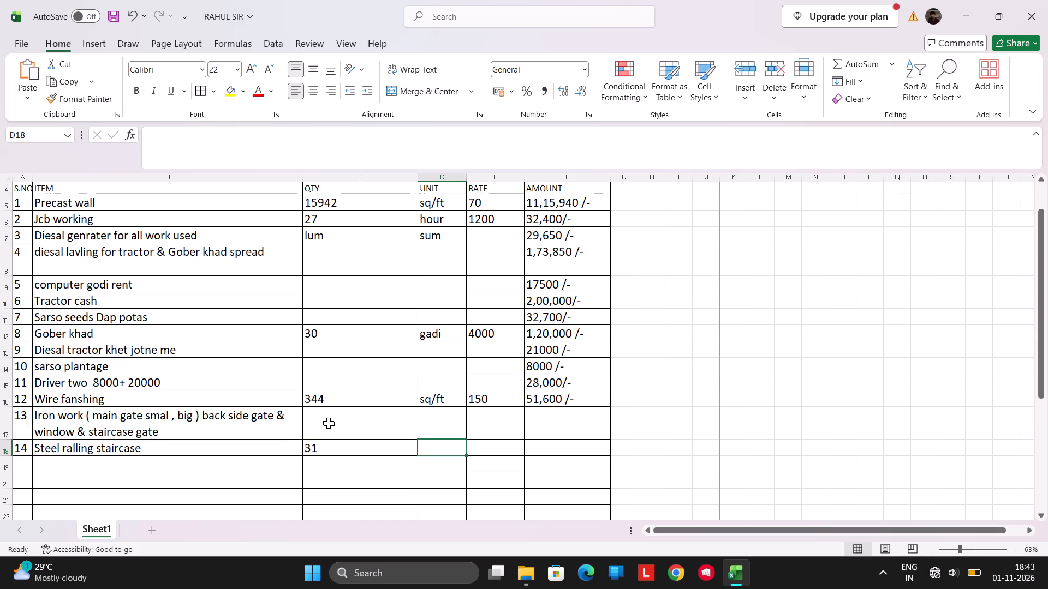
key("s")
key("q")
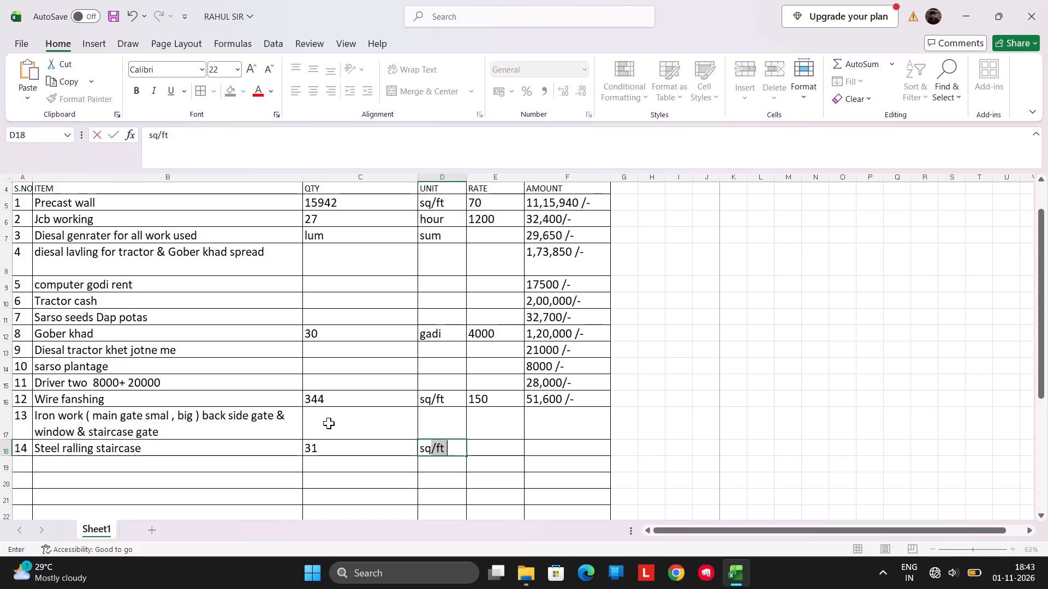
key("Right")
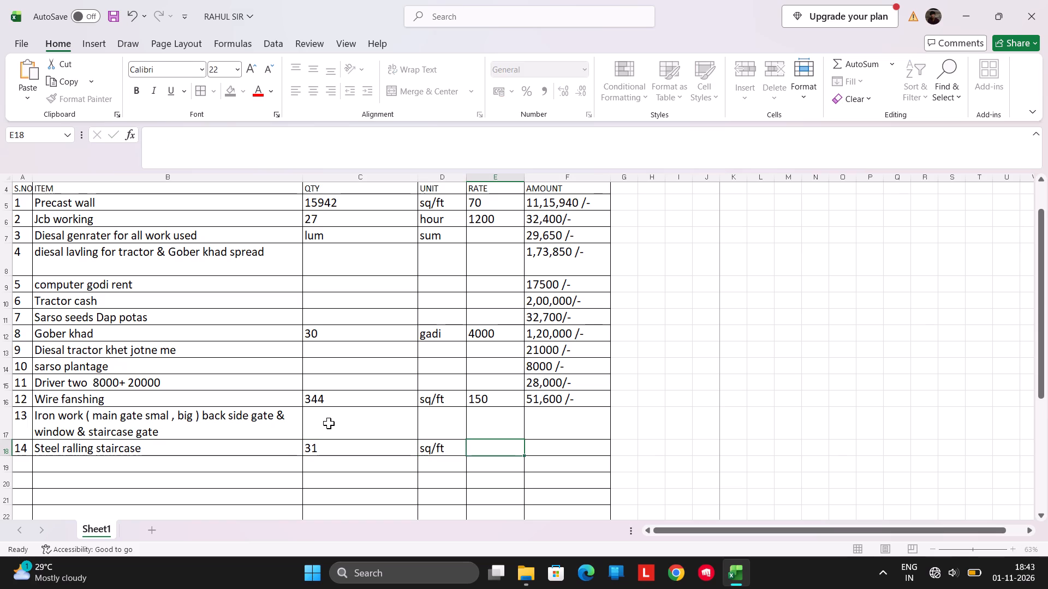
type("85")
key("0")
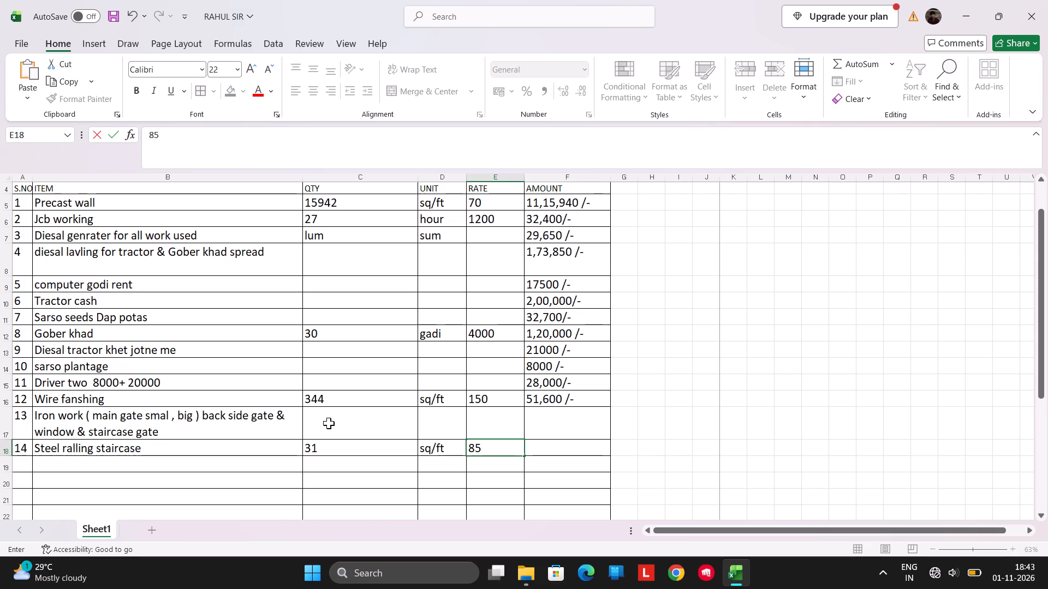
key("Right")
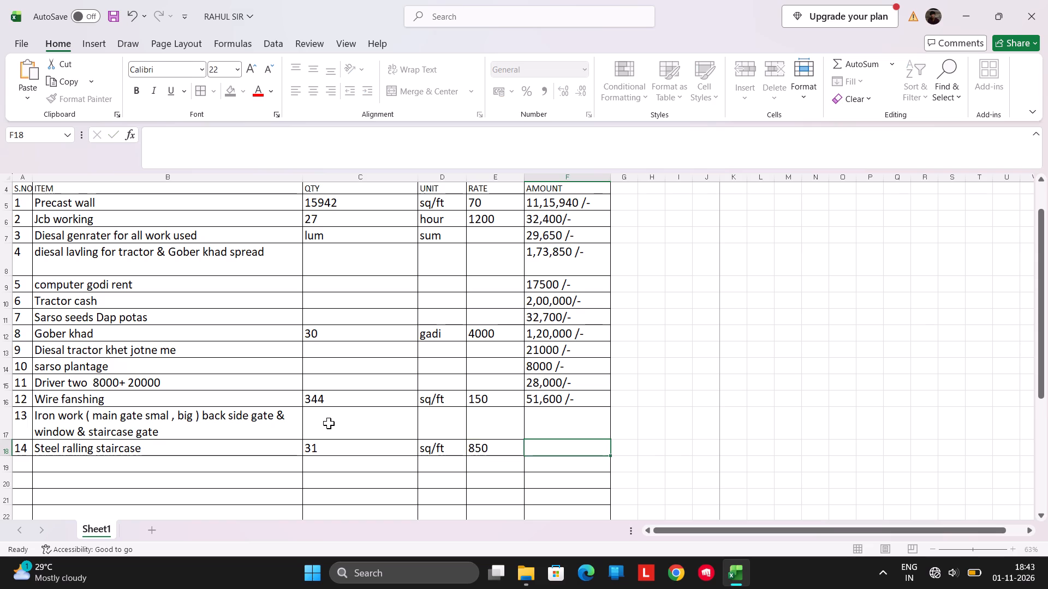
Enter the amount 26,350/- for the Steel ralling staircase entry in row 18.
key("2")
key("6")
key("comma")
type("350")
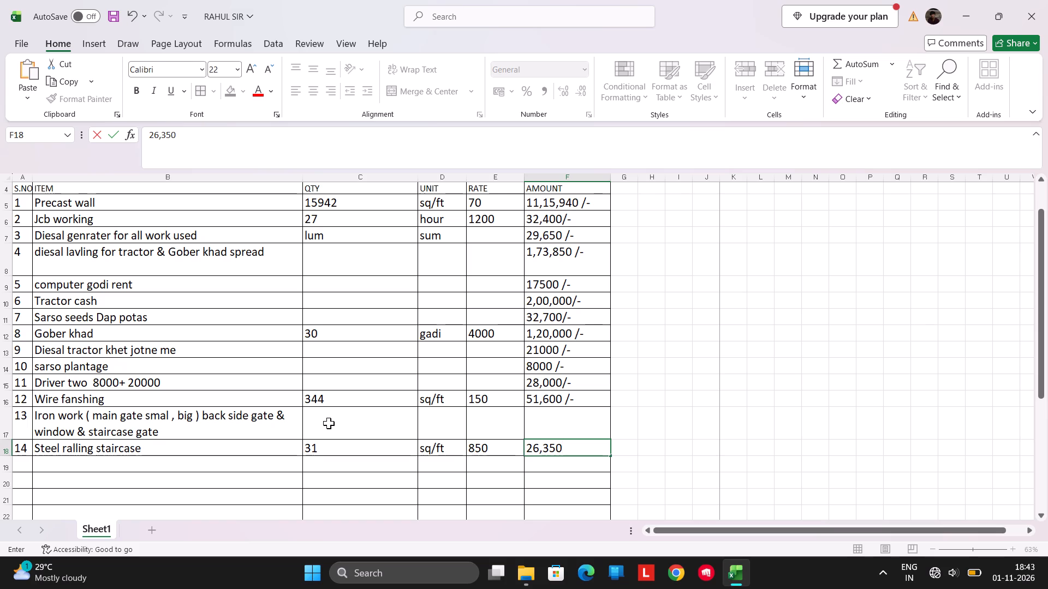
type("/-")
key("space")
key("Down")
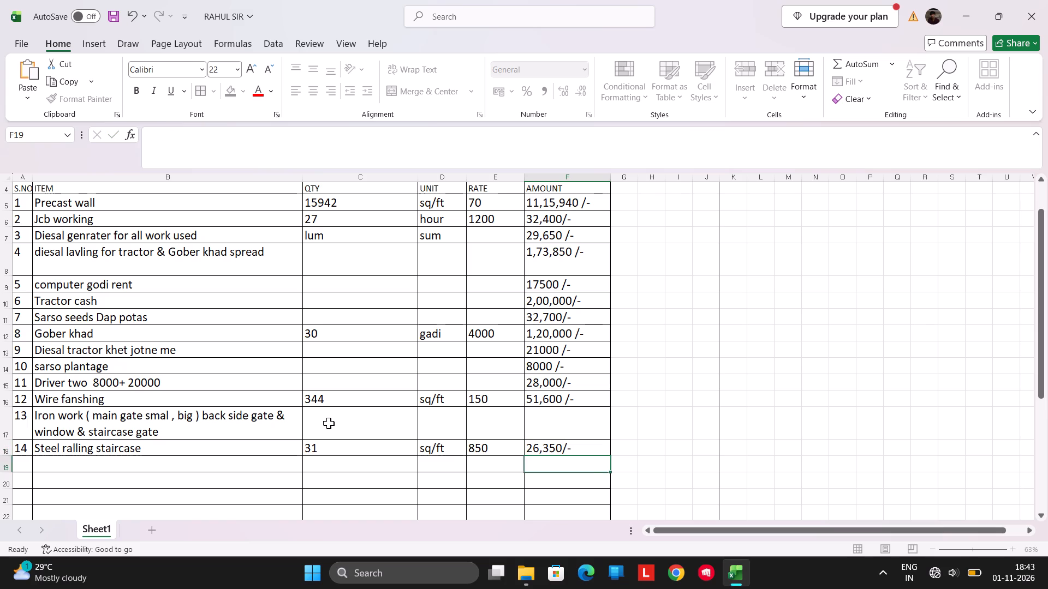
Start the next entry in row 19 with serial number 15.
key("Left")
key("Left")
key("Left")
key("Left")
key("Left")
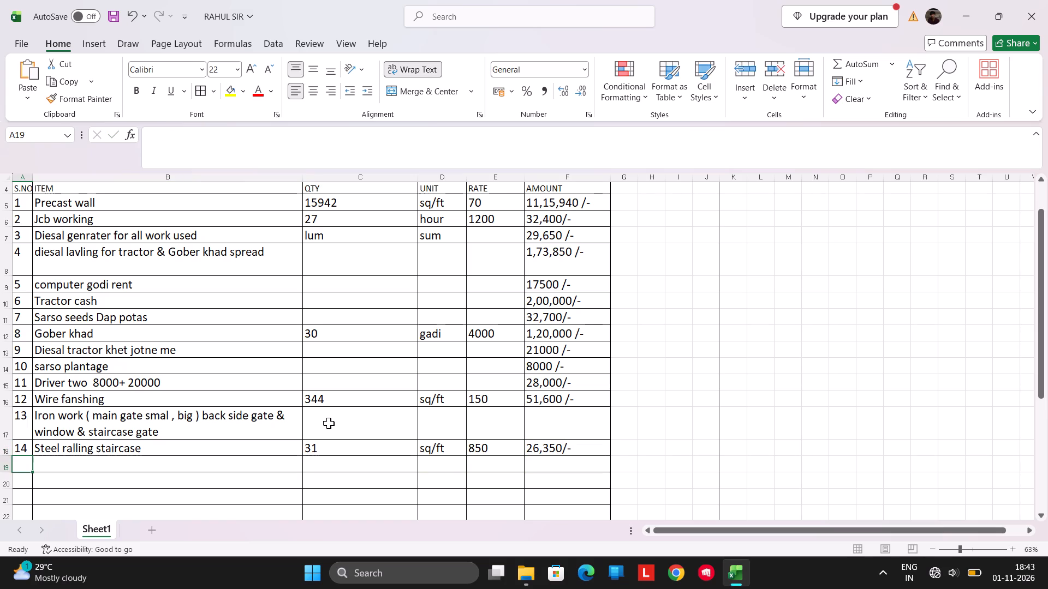
type("15")
key("Right")
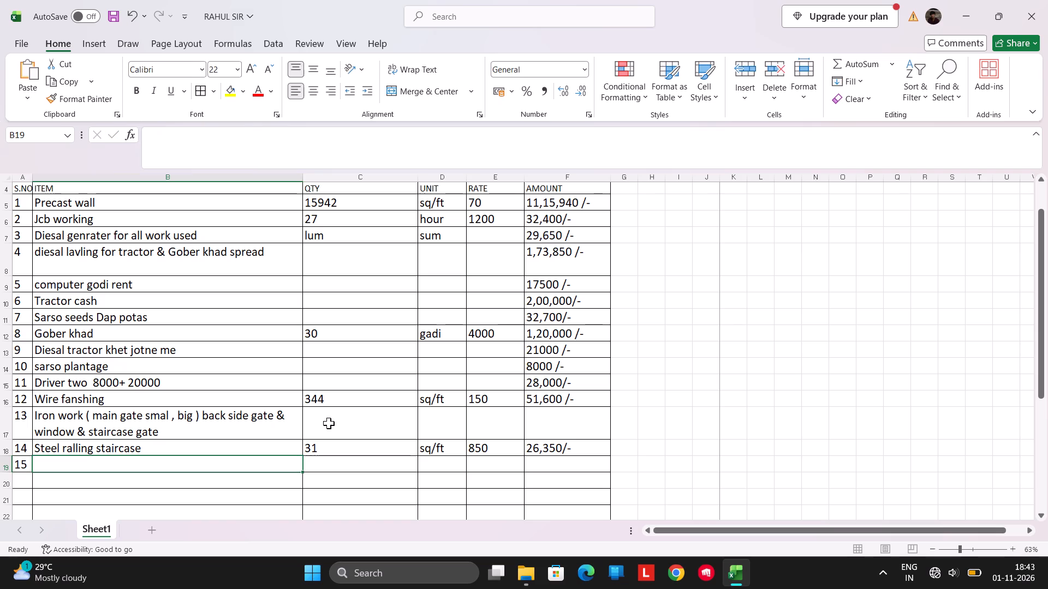
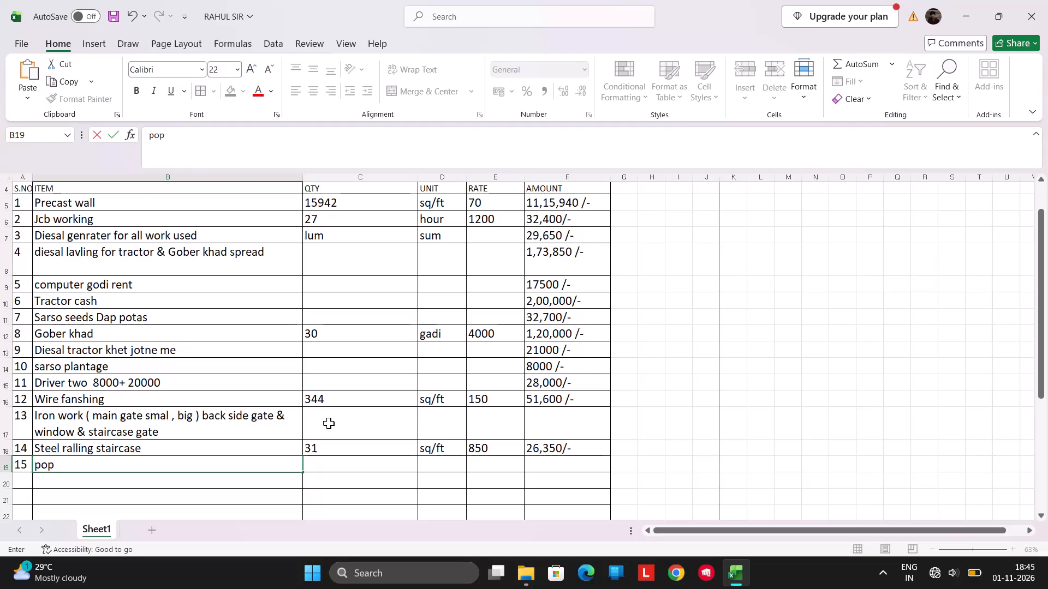
Enter "Pop punning" as the item description of entry 15 in row 19.
key("BackSpace")
key("BackSpace")
key("BackSpace")
key("BackSpace")
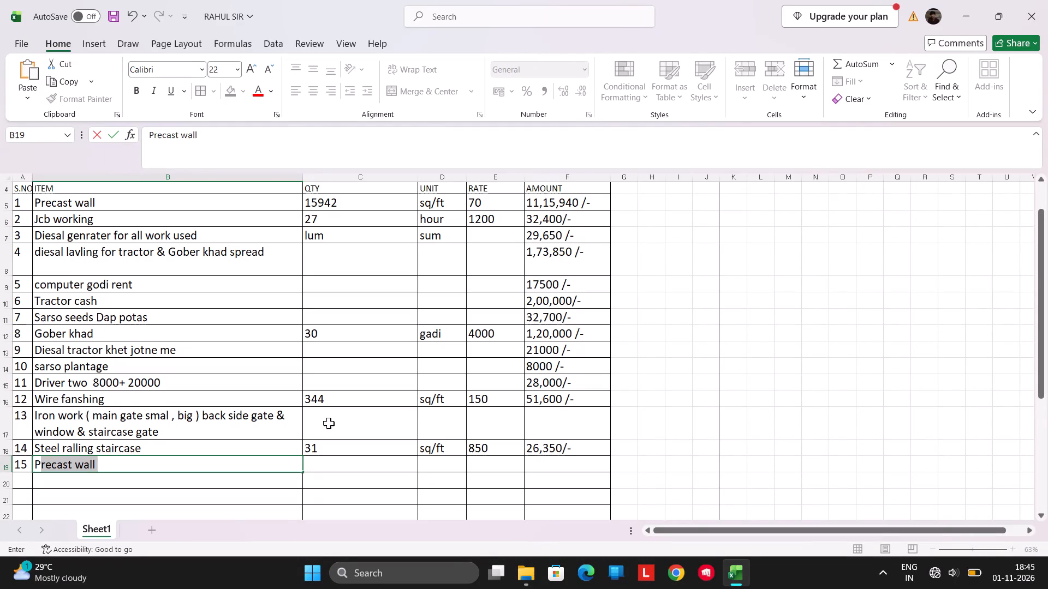
type("op punning")
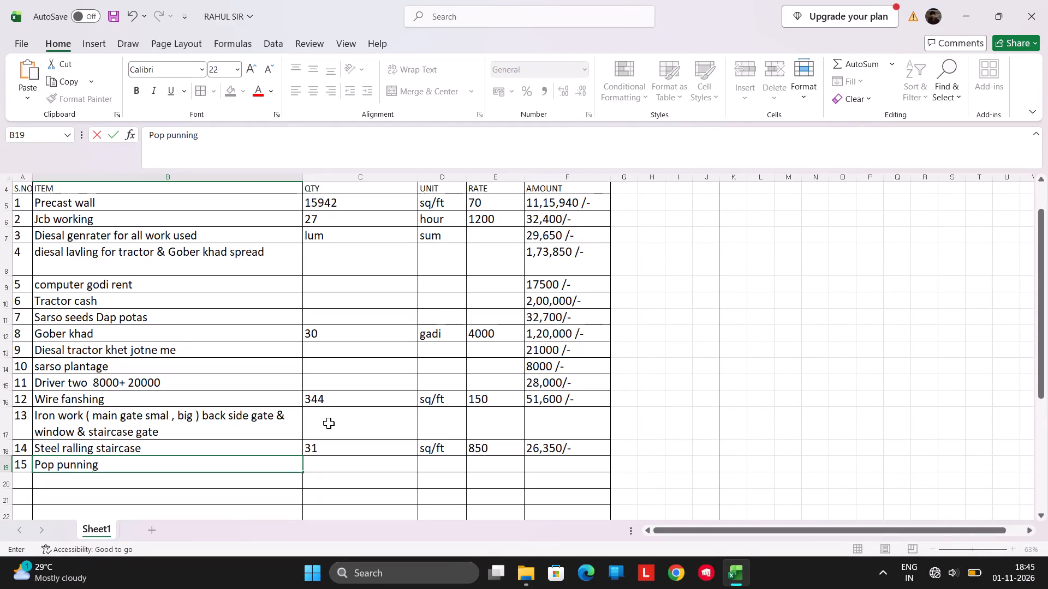
key("space")
key("space")
key("Right")
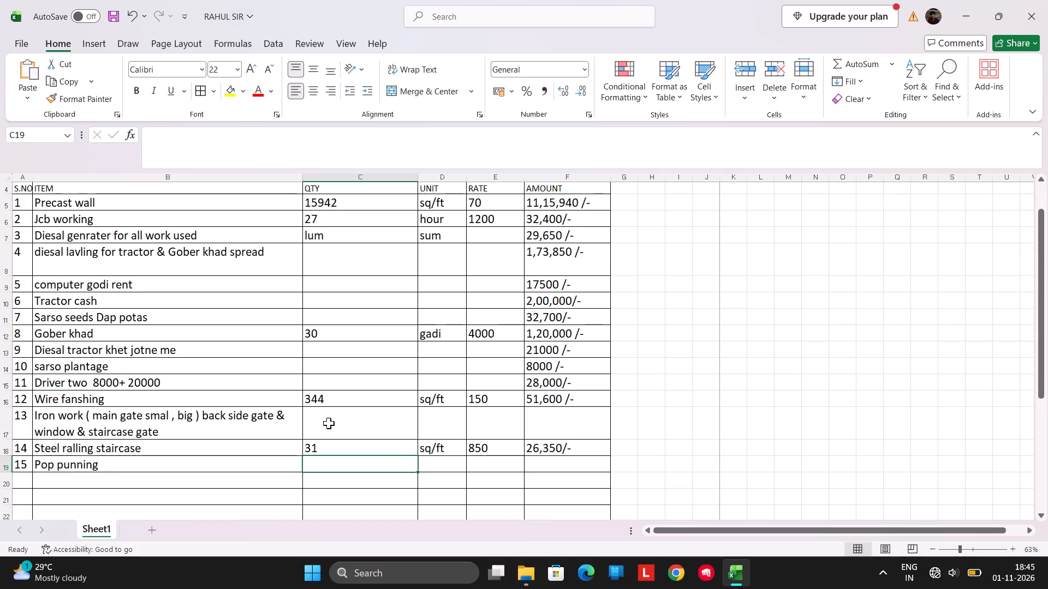
Fill in the quantity 6460, unit sq/ft and rate 26 for the Pop punning entry.
key("9")
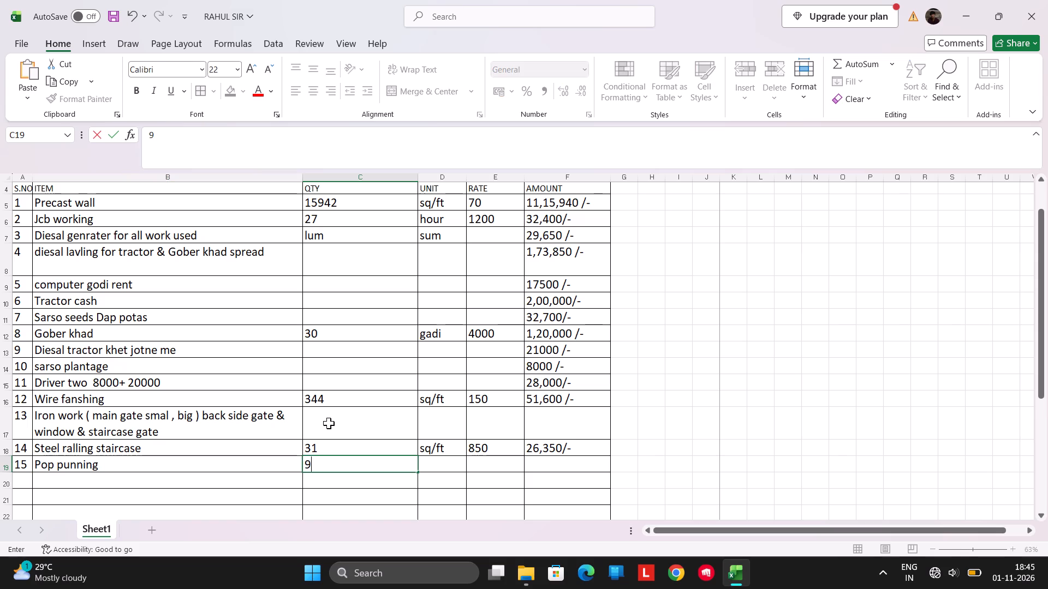
key("BackSpace")
key("6")
type("46")
type("0")
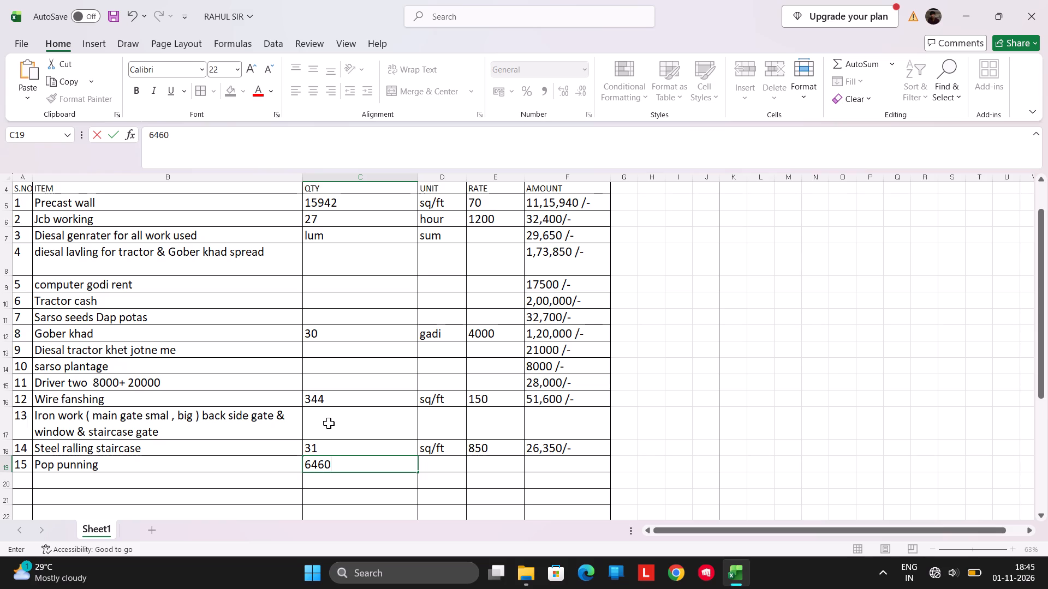
key("space")
key("Right")
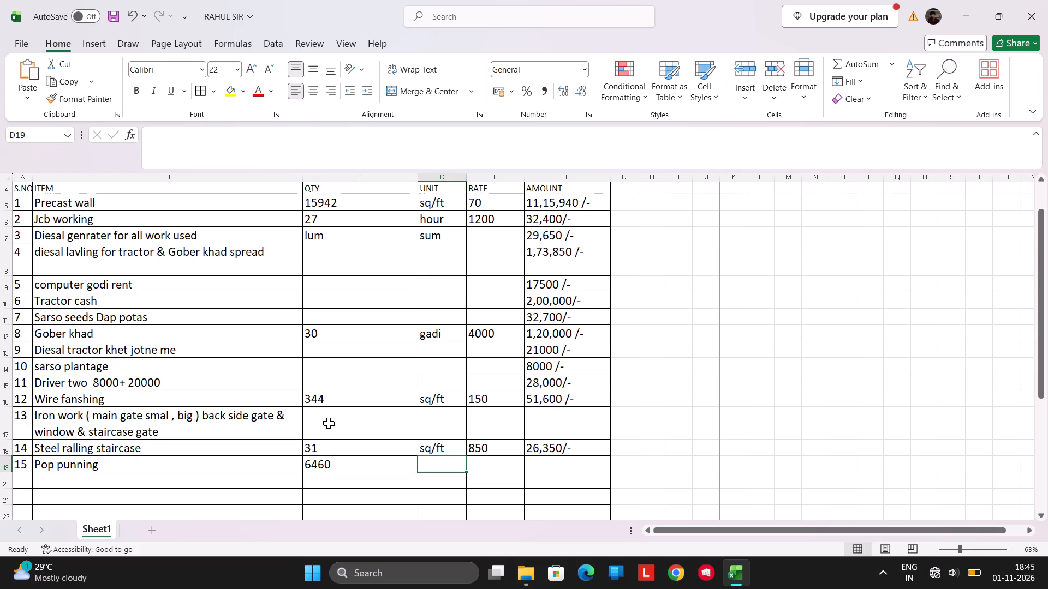
key("s")
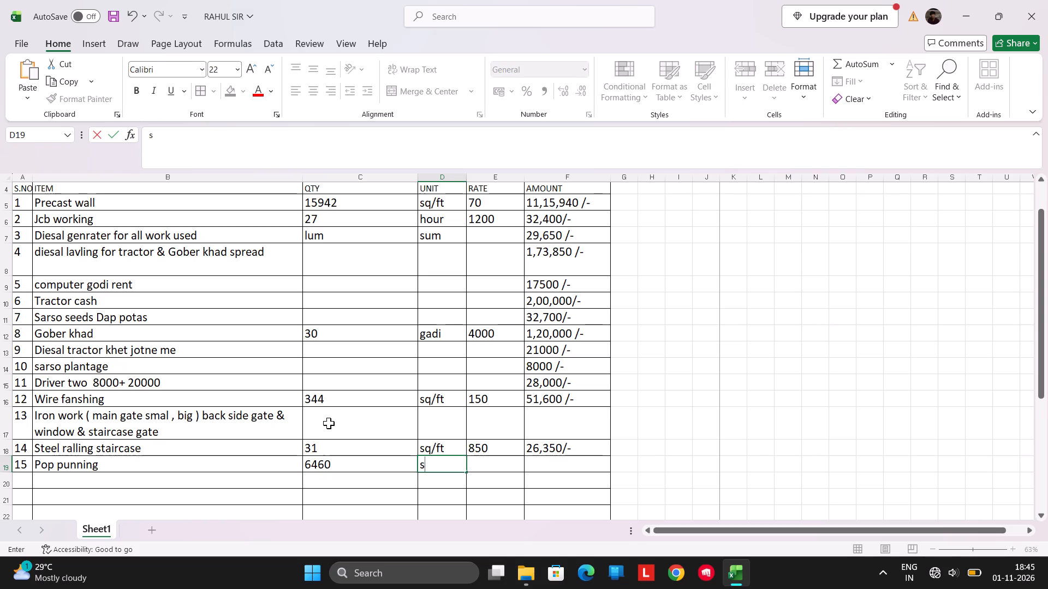
key("q")
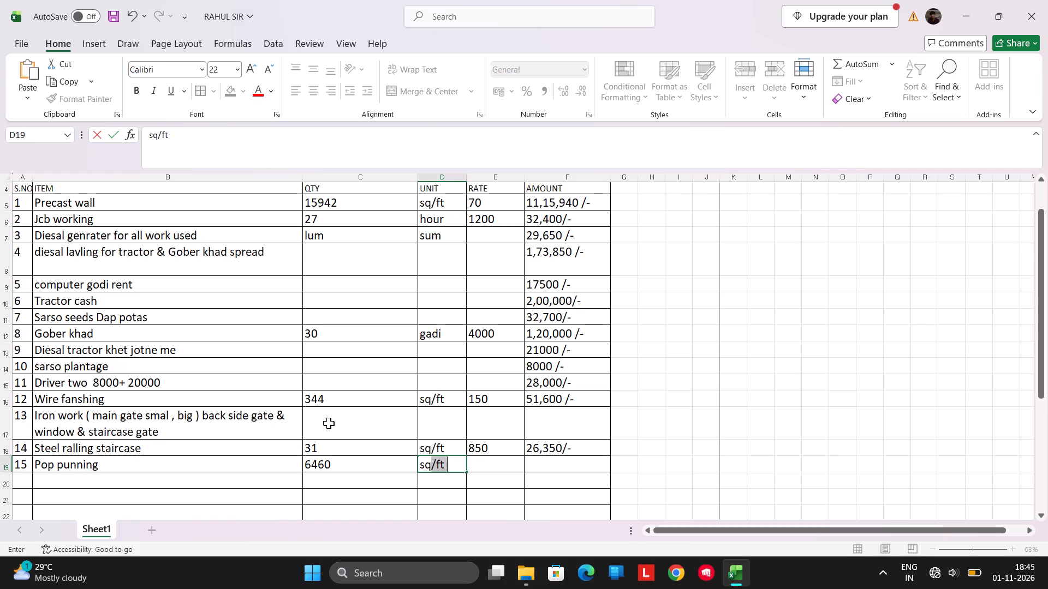
key("Right")
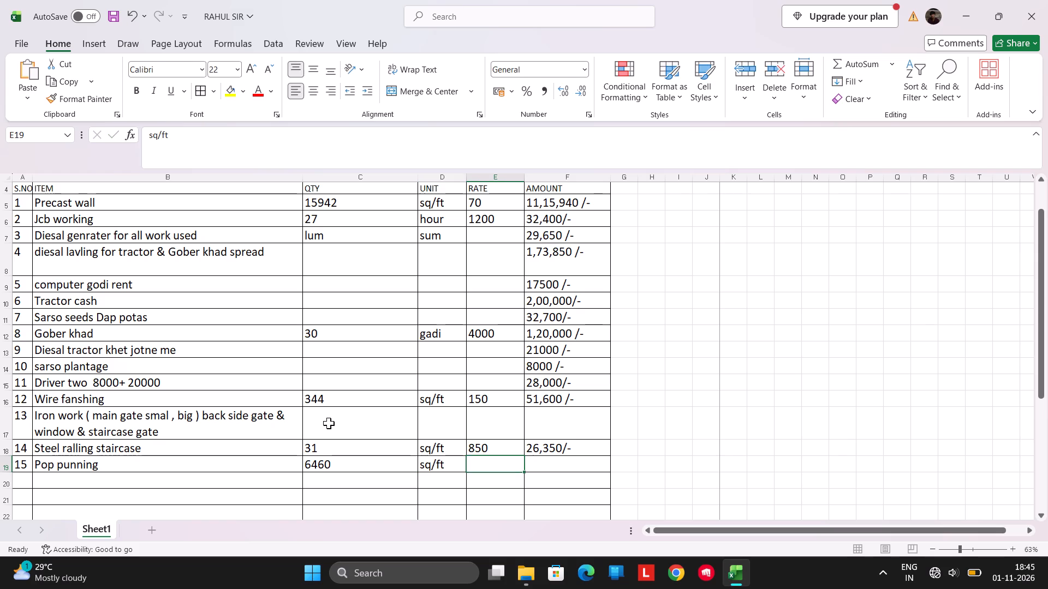
type("26")
key("Right")
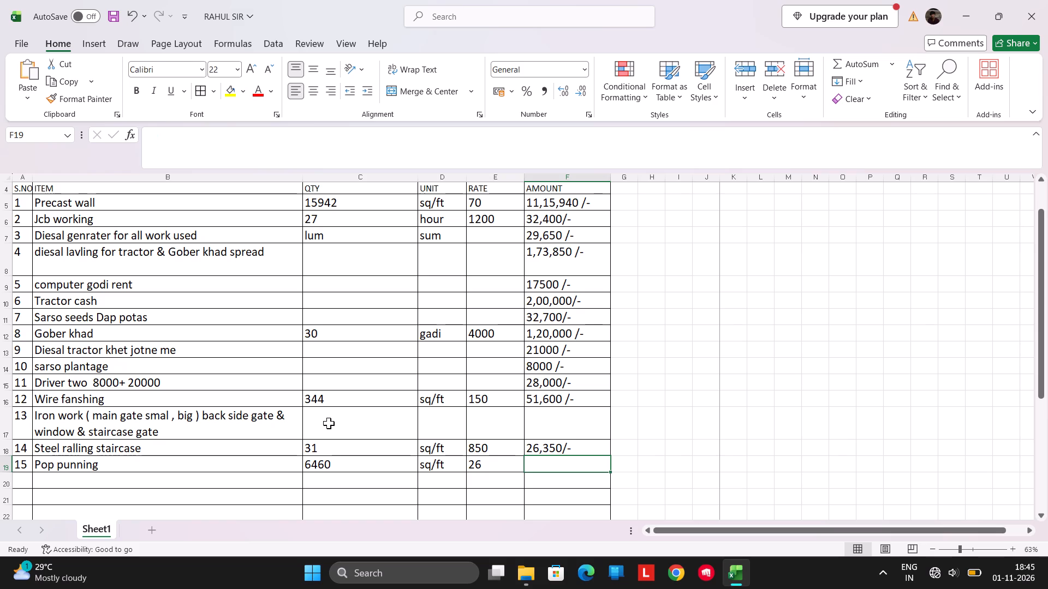
Enter the amount 1,67,960 /- for the Pop punning entry in row 19.
key("1")
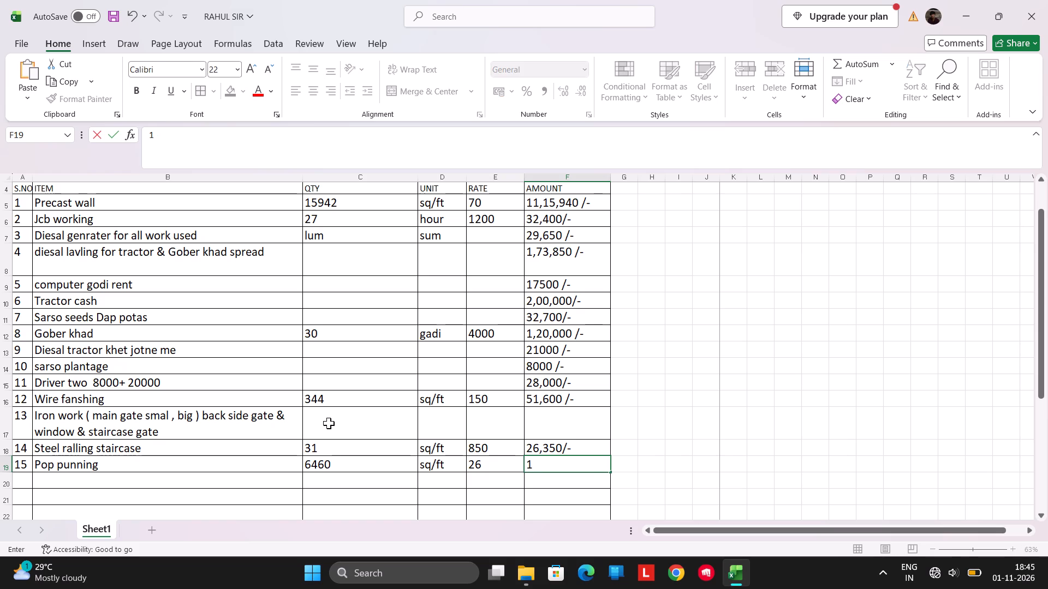
key("comma")
type("67,")
key("9")
type("60")
key("space")
type("/=")
key("BackSpace")
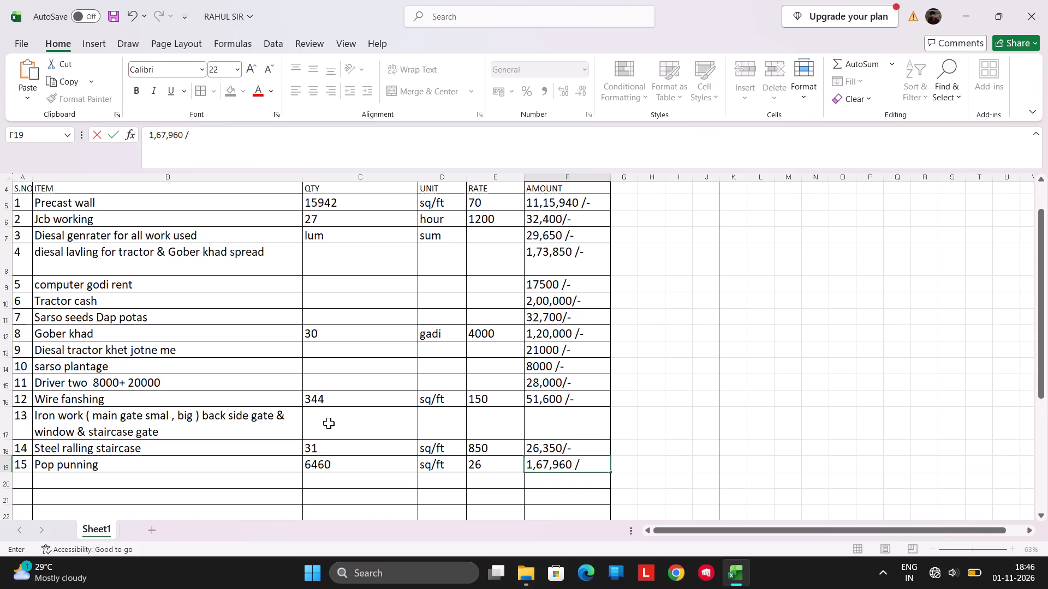
type("-")
key("space")
Start the next entry in row 20 with serial number 16 and the item description "pop ceeling".
key("Down")
key("Left")
key("Left")
key("Left")
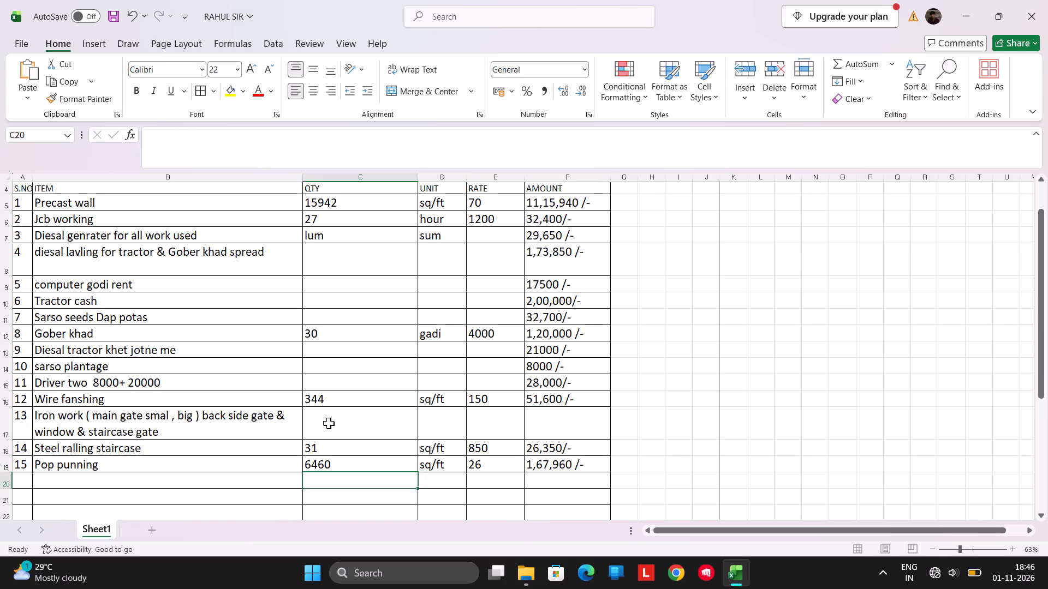
key("Left")
key("Left")
key("1")
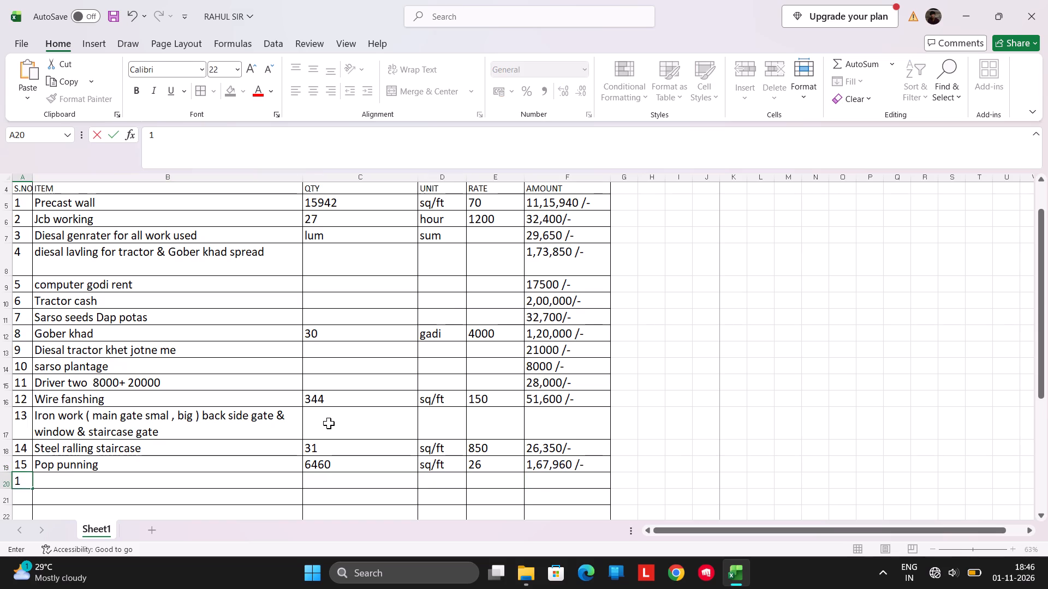
key("6")
key("period")
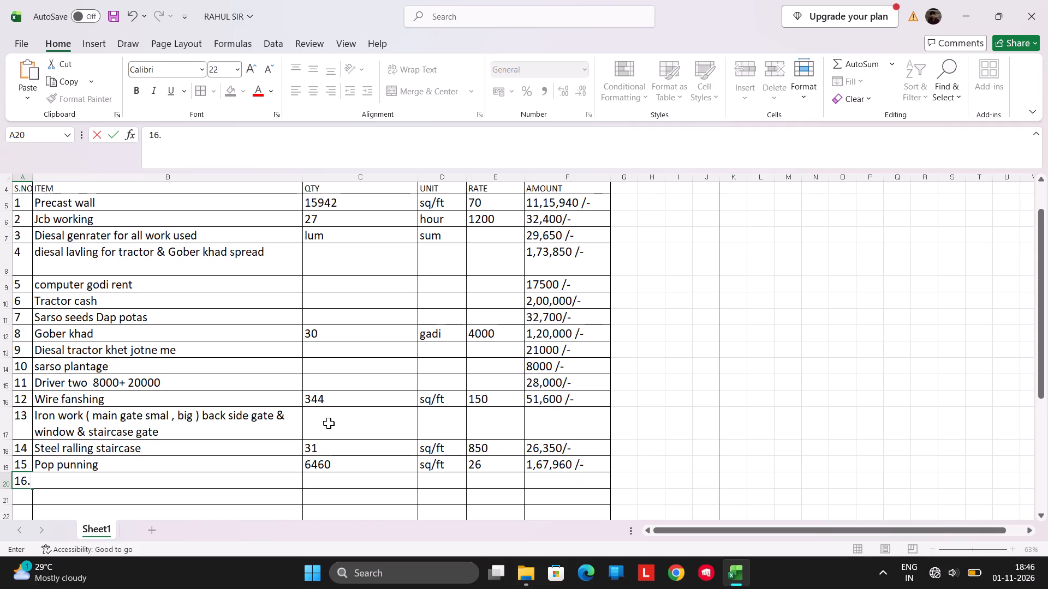
key("BackSpace")
key("Right")
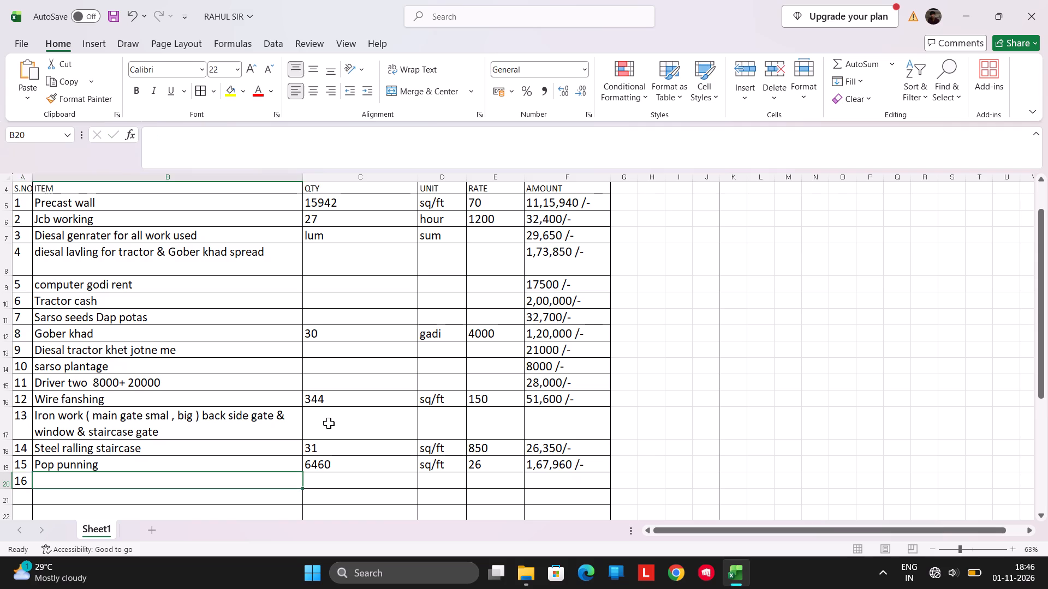
type("pop")
key("space")
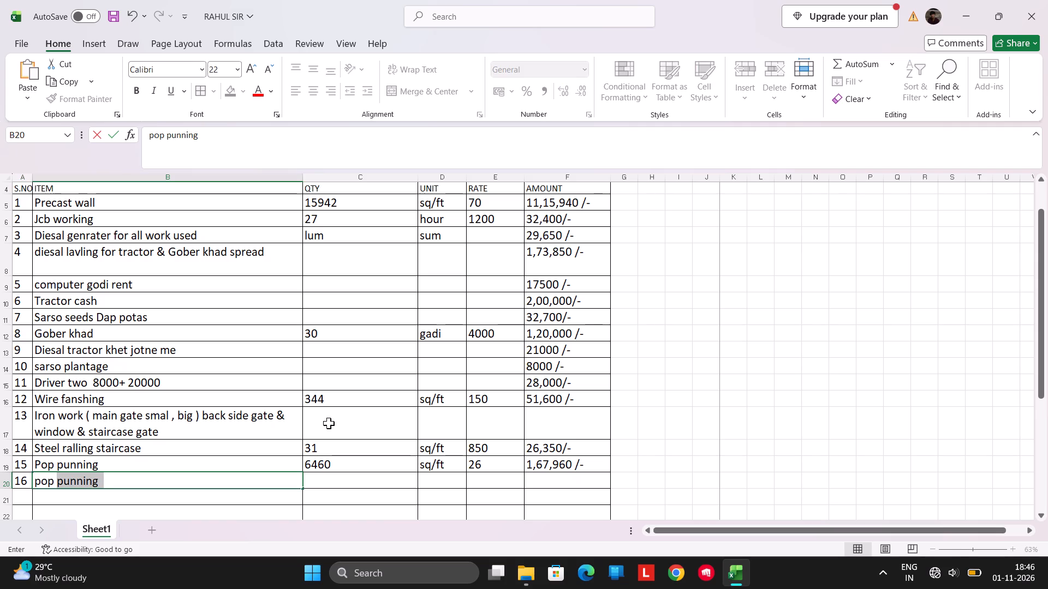
type("cee")
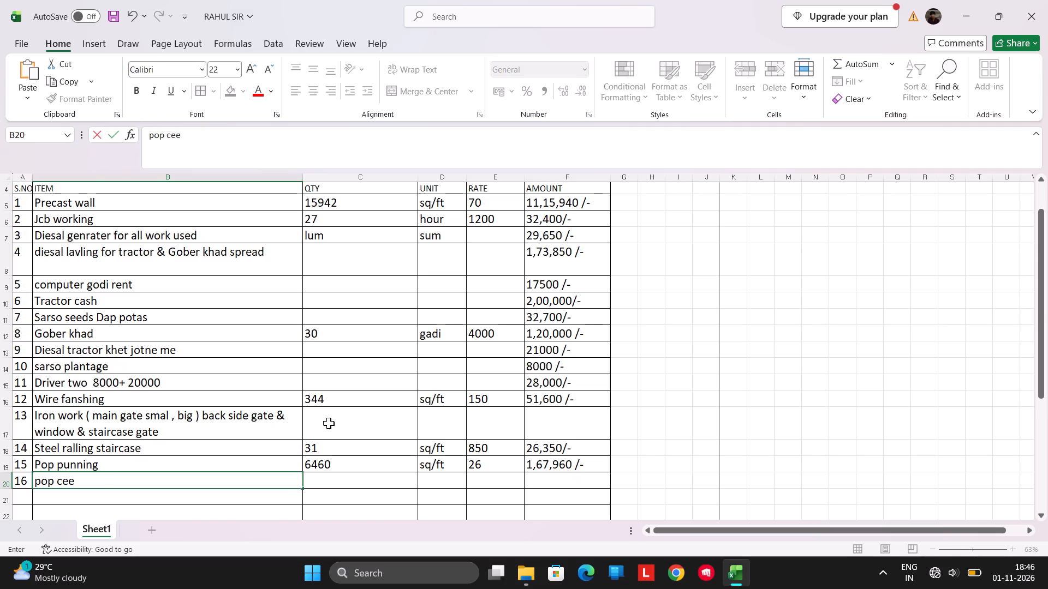
type("ling")
key("space")
Append "( sakarni )" to the Pop punning item description in row 19.
key("Up")
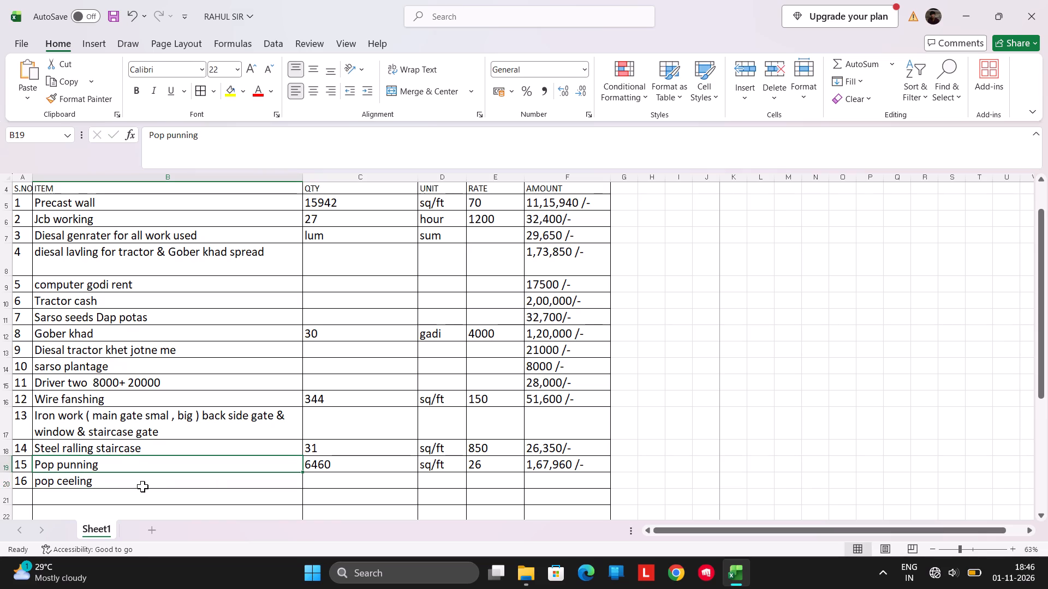
double_click(126, 466)
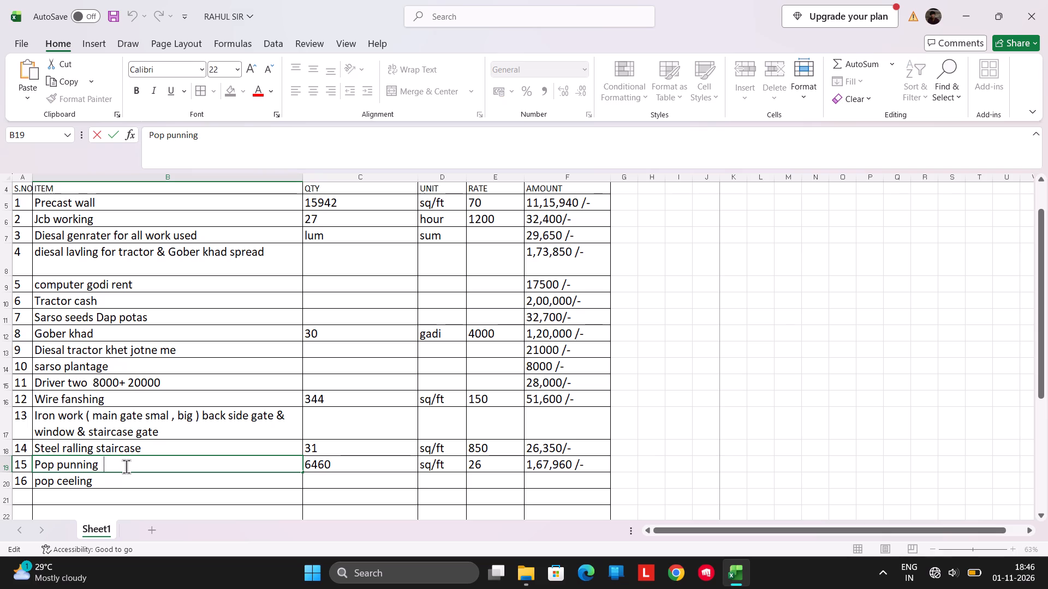
type("(")
key("space")
type("sa")
type("karni")
key("space")
type(")")
key("space")
key("Left")
Change the bracketed note after Pop punning in row 19 to "( mark - sakarni )".
key("Down")
key("BackSpace")
key("BackSpace")
key("BackSpace")
key("BackSpace")
key("BackSpace")
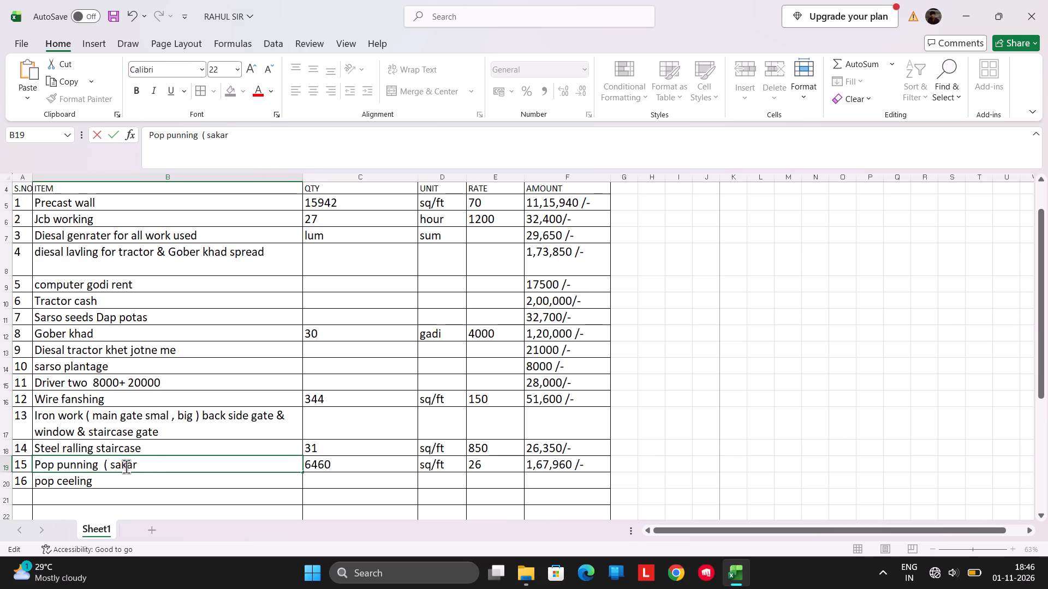
key("BackSpace")
key("BackSpace")
key("BackSpace")
key("BackSpace")
key("BackSpace")
type("ma")
type("rk")
key("space")
type("-")
key("space")
type("sakarni")
key("space")
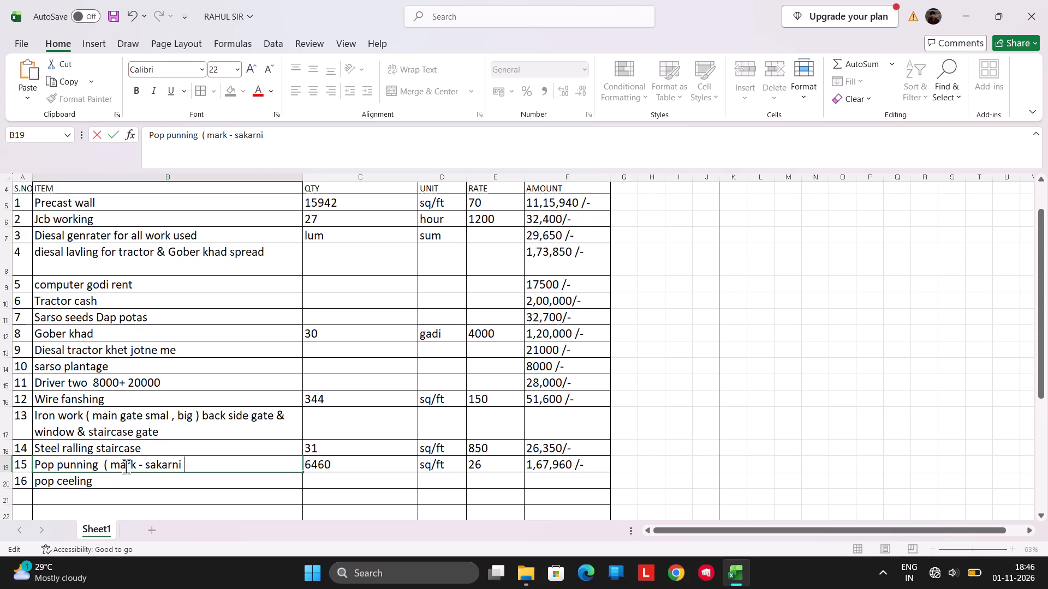
type(")")
key("space")
key("Down")
key("Right")
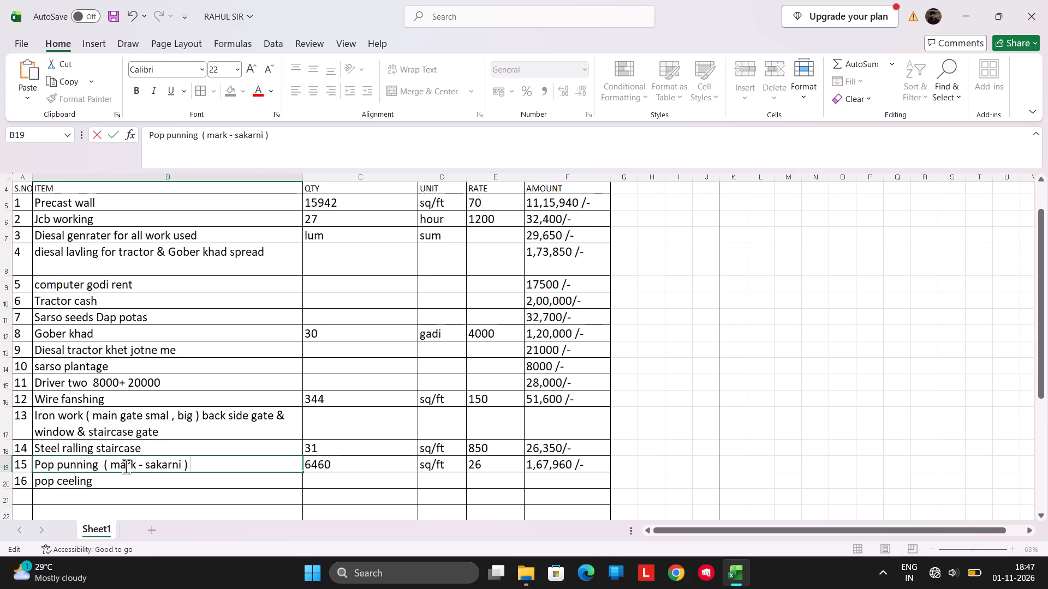
key("Down")
Begin a bracketed note "( make" after pop ceeling in the item description of row 20.
double_click(110, 484)
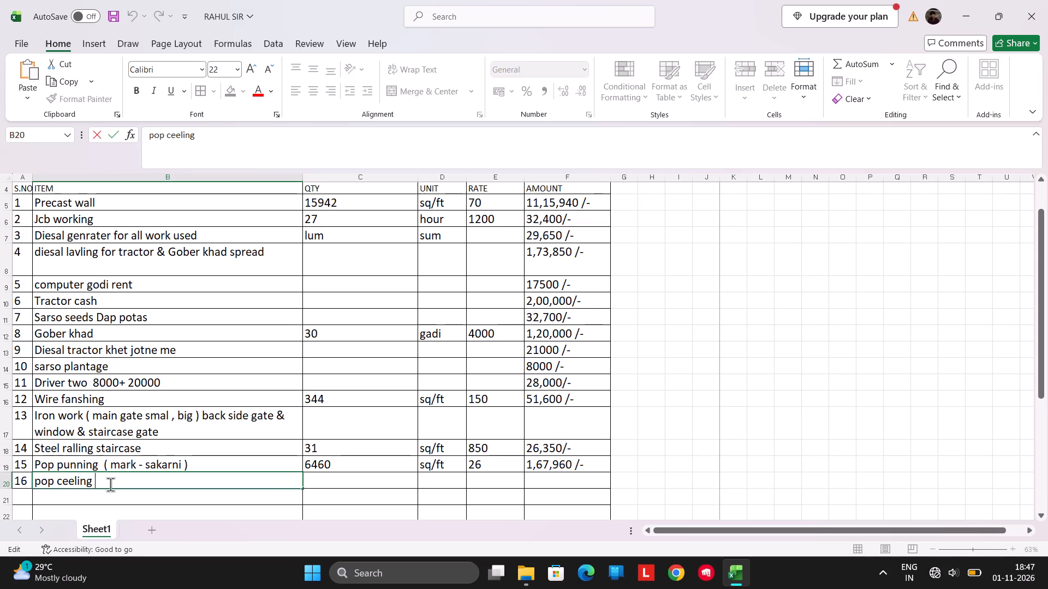
key("space")
key("9")
key("BackSpace")
type("(")
key("space")
type("makr")
key("space")
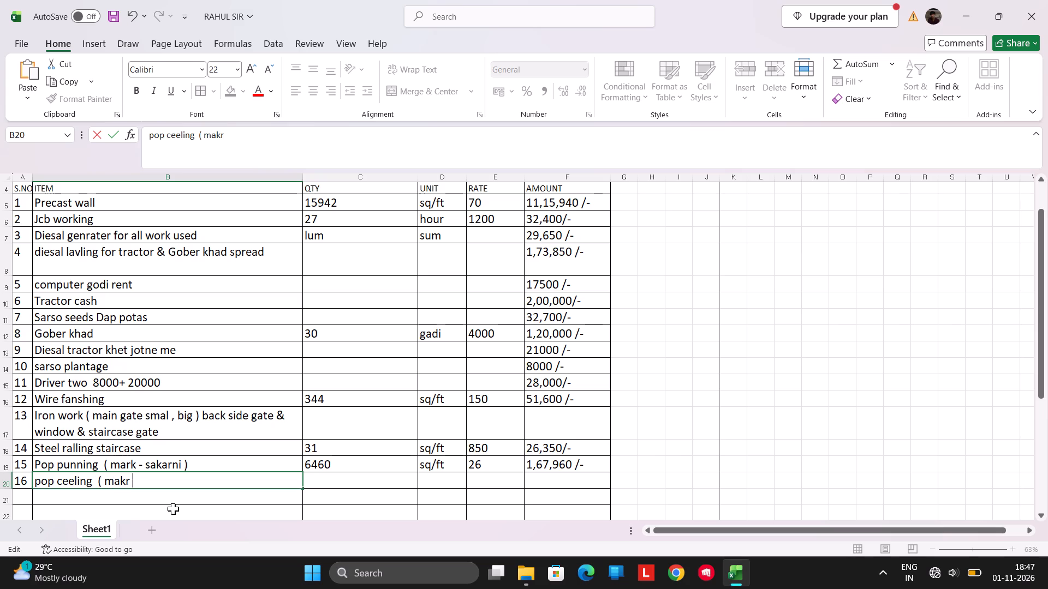
key("BackSpace")
key("BackSpace")
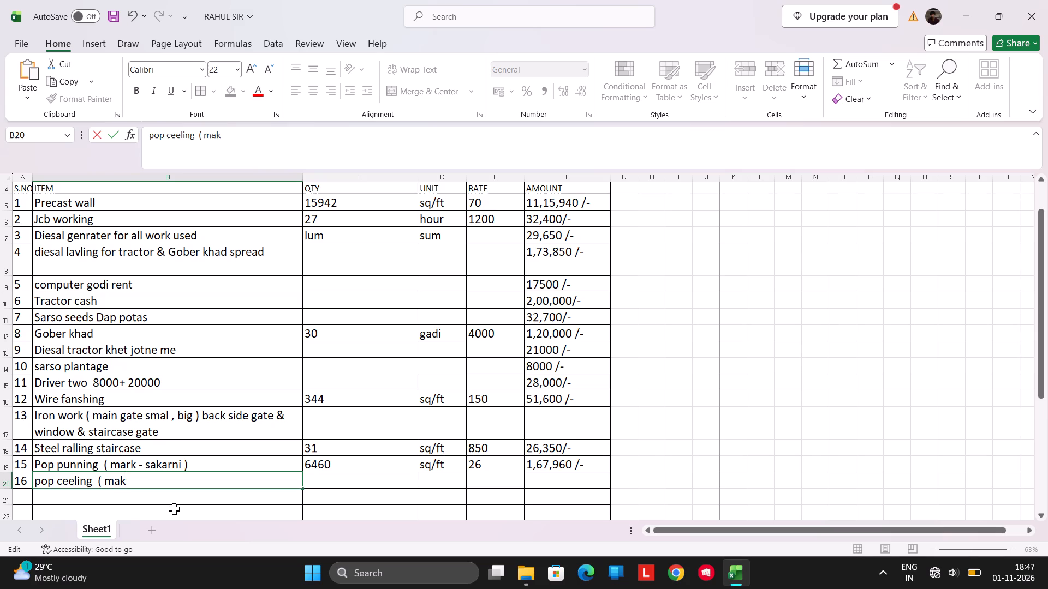
key("e")
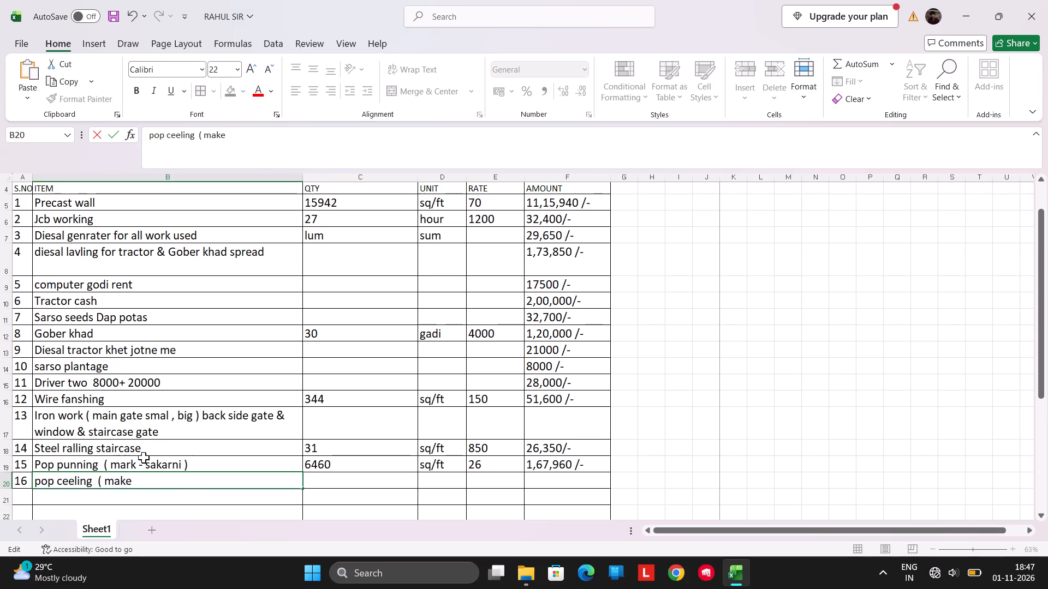
Change the bracketed note after Pop punning in row 19 to "( make - sakarni )".
double_click(140, 468)
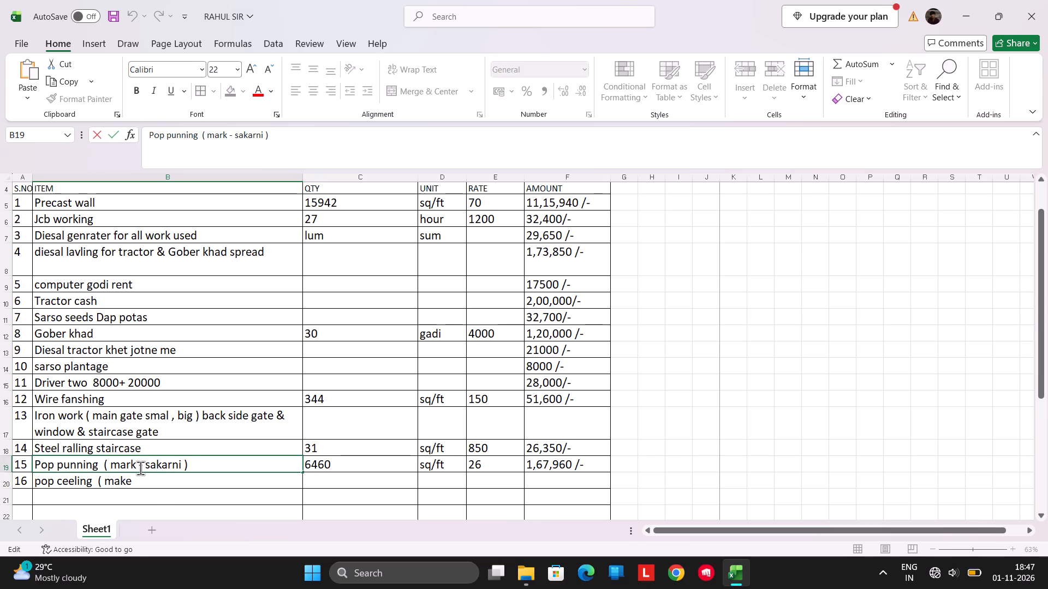
key("BackSpace")
key("BackSpace")
key("e")
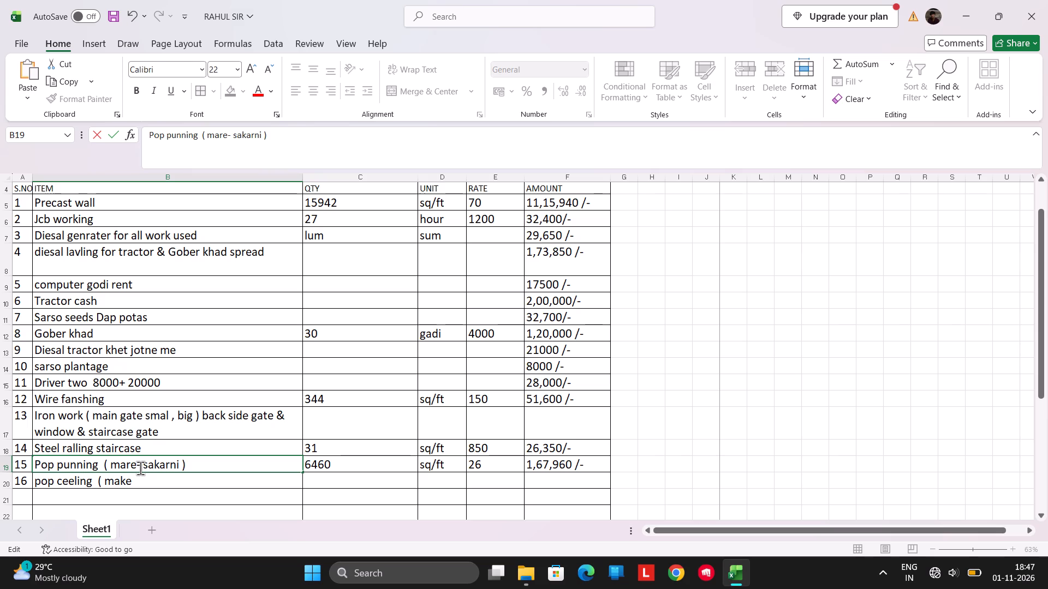
key("BackSpace")
key("BackSpace")
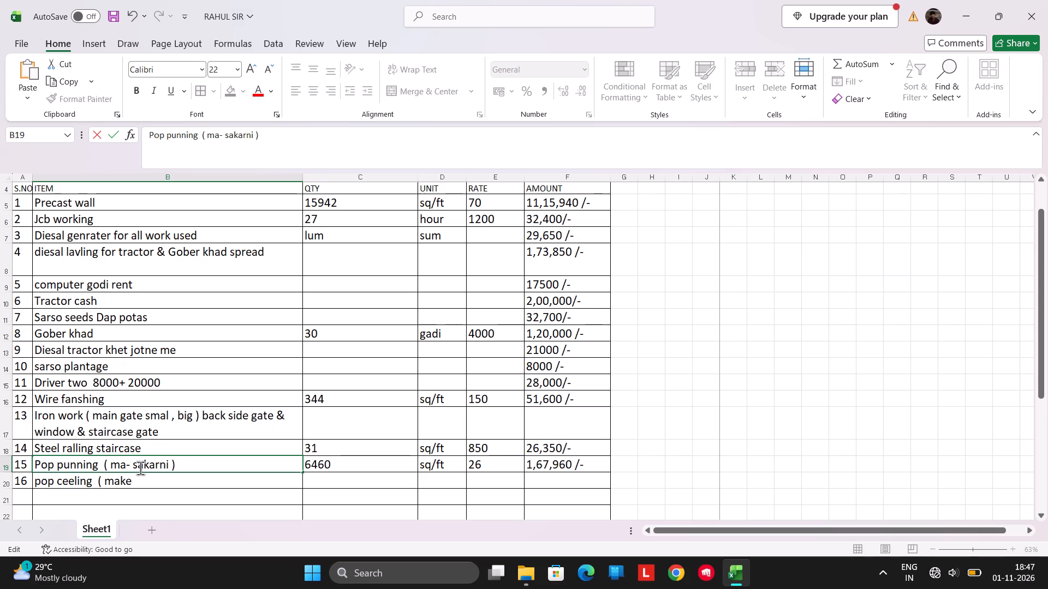
type("ke")
key("space")
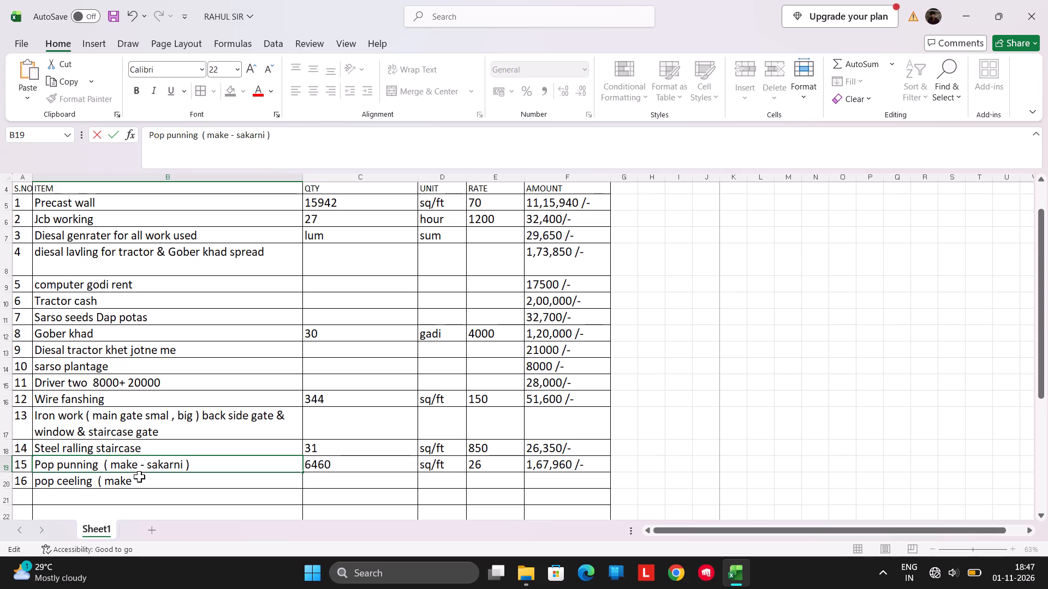
Complete the bracketed note after pop ceeling in row 20 so it reads "( make- sakarni )".
double_click(139, 485)
type("- sakarni")
key("space")
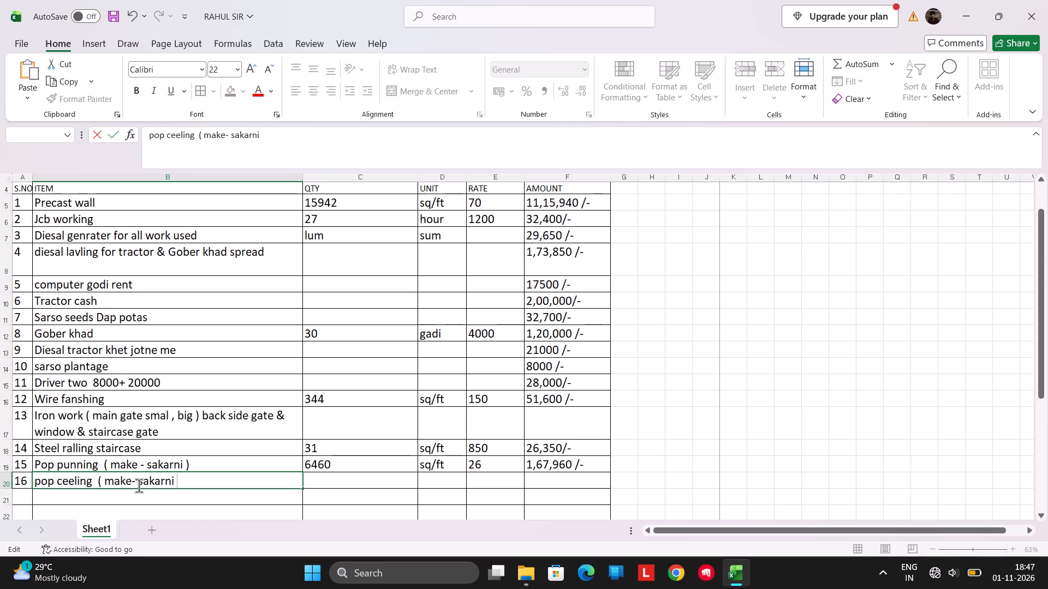
key("shift+parenright")
Enter quantity 2656, unit sq/ft and rate 140 for the pop ceeling entry in row 20.
left_click(314, 481)
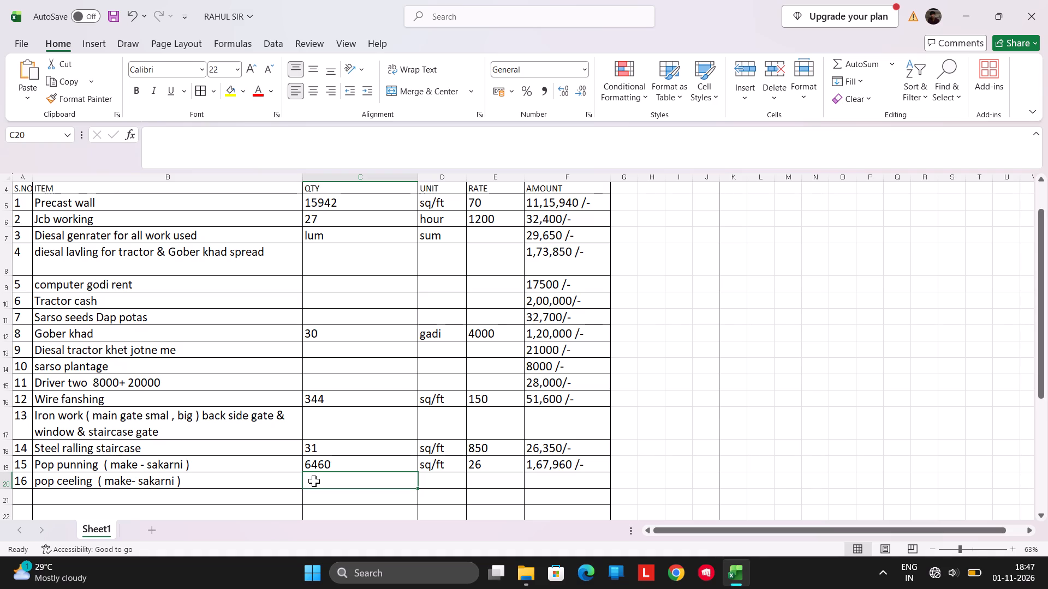
type("26")
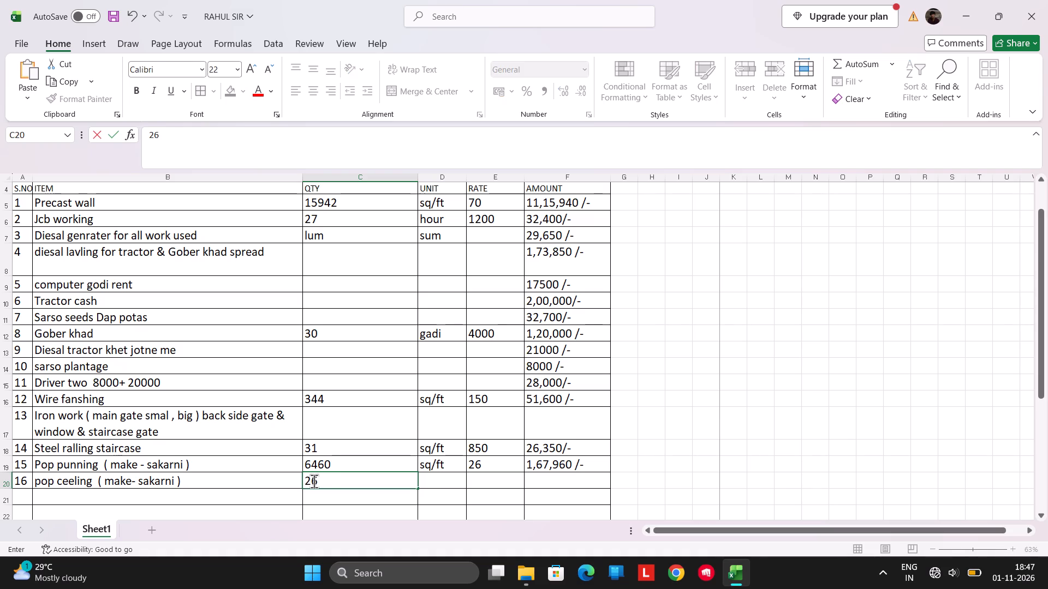
type("56")
key("Right")
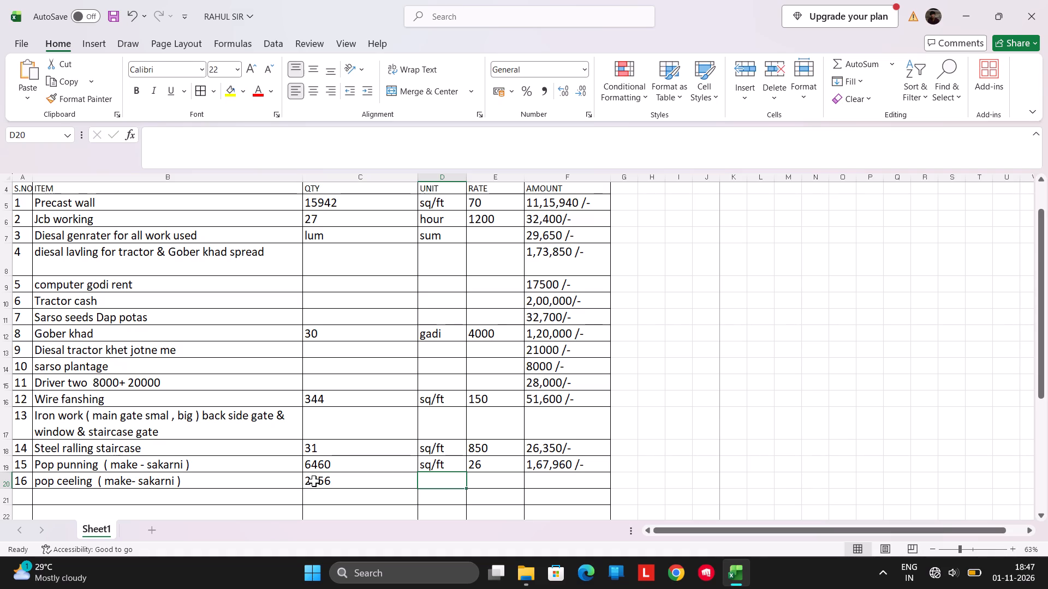
key("s")
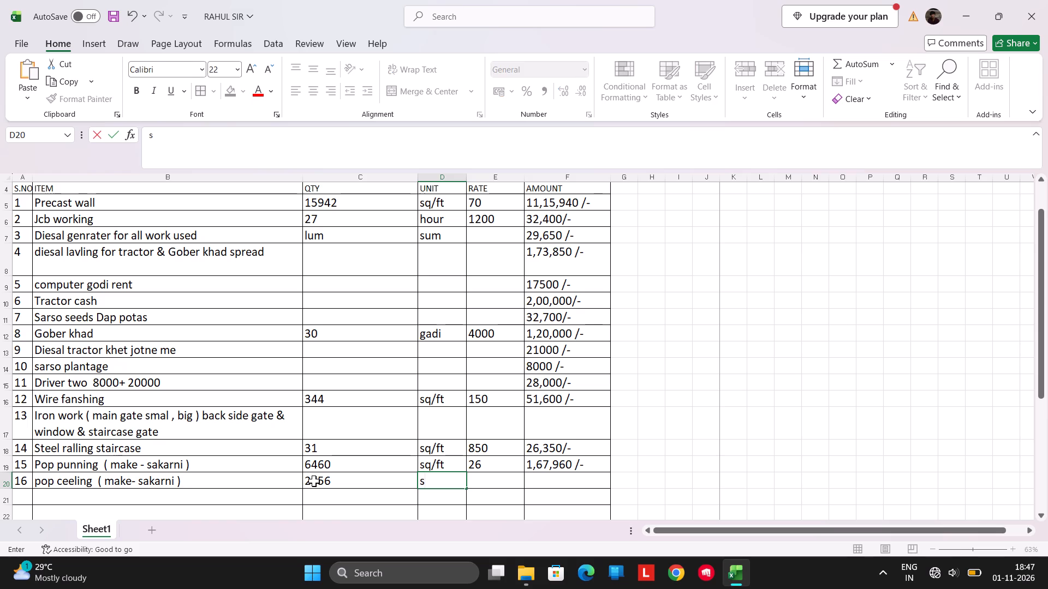
key("q")
key("Right")
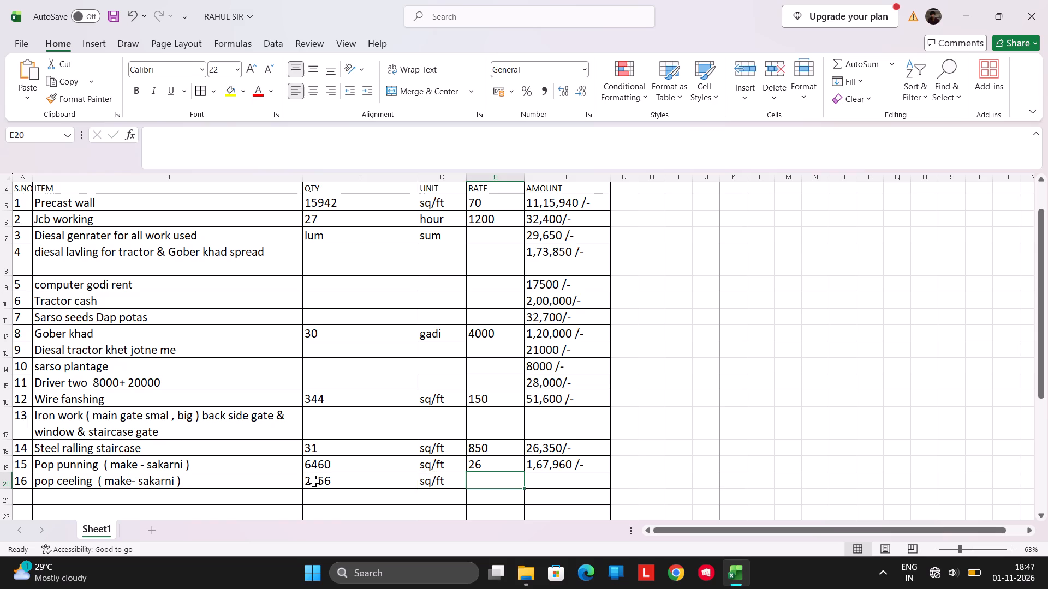
type("140")
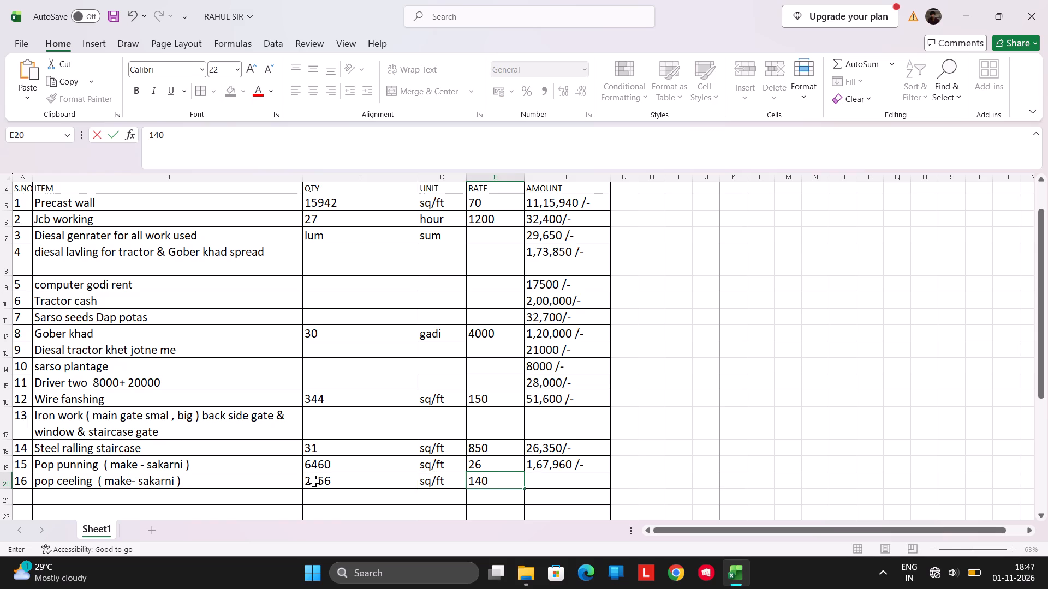
key("Right")
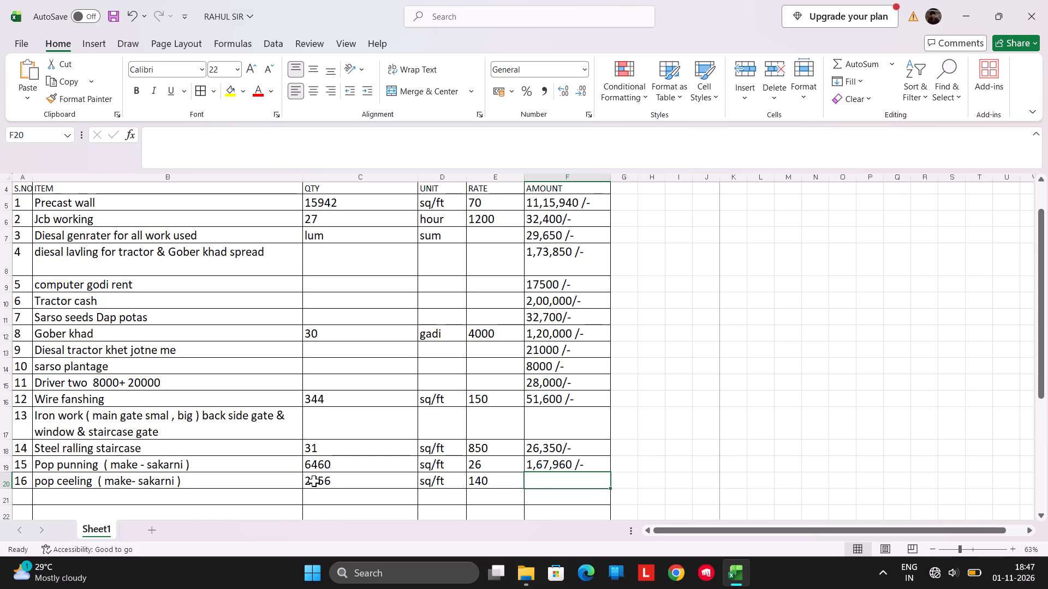
Enter the amount 3,71,840 /- for the pop ceeling entry in row 20.
key("3")
key("comma")
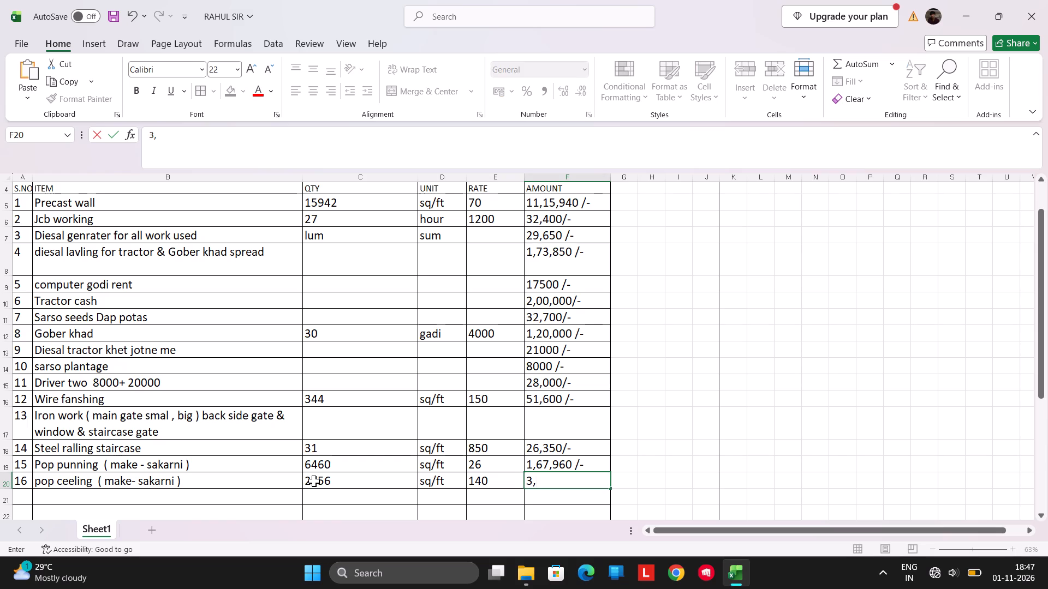
key("7")
key("1")
key("comma")
type("84")
key("0")
key("space")
type("/-")
key("space")
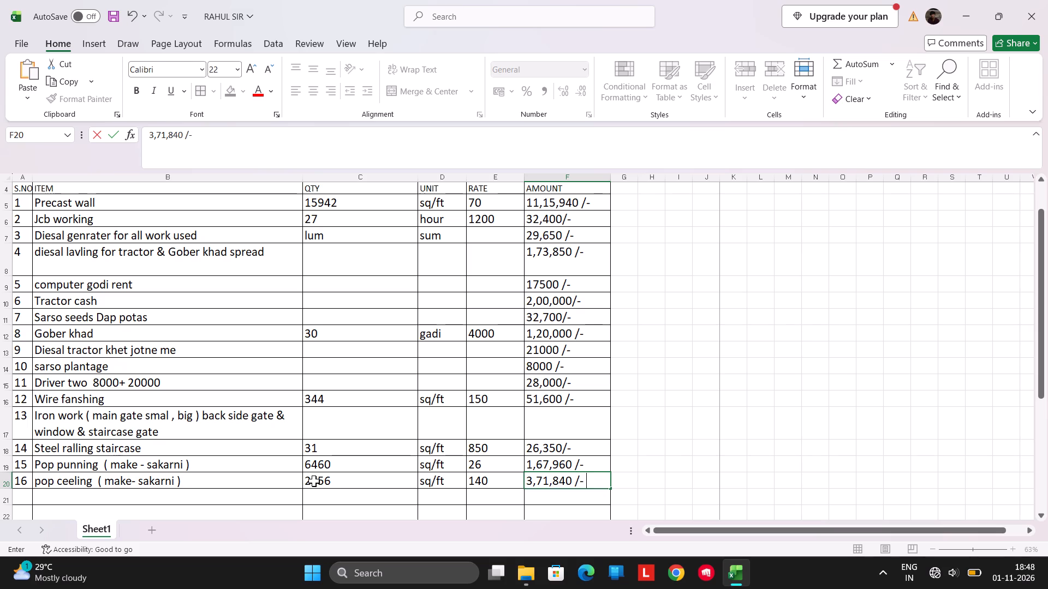
Start the next entry in row 21 with serial number 17 and the item description "Electrical work".
scroll(52, 475, "down", 1)
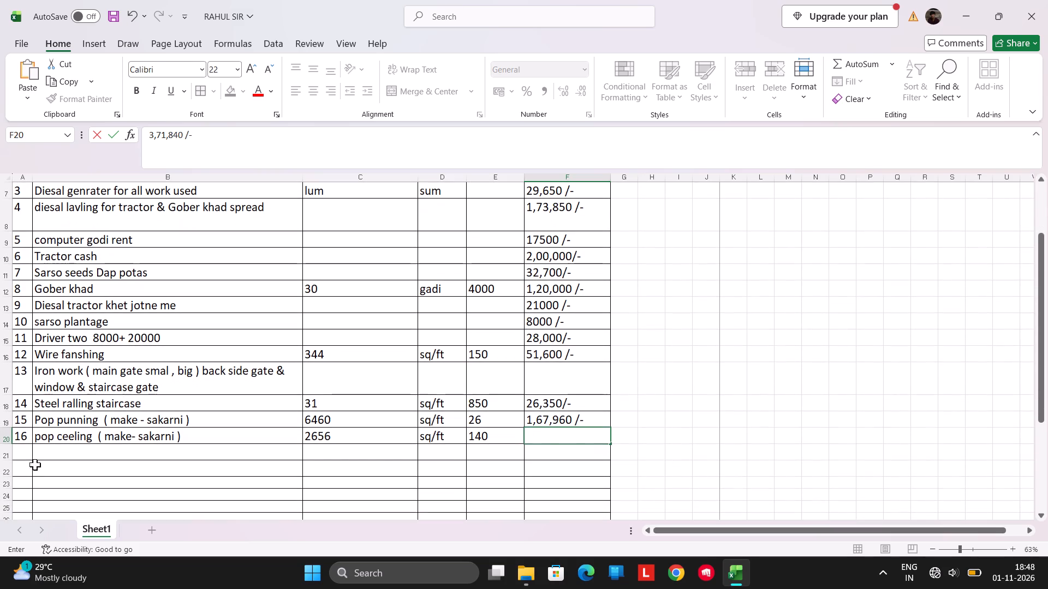
left_click(24, 450)
type("17")
key("Right")
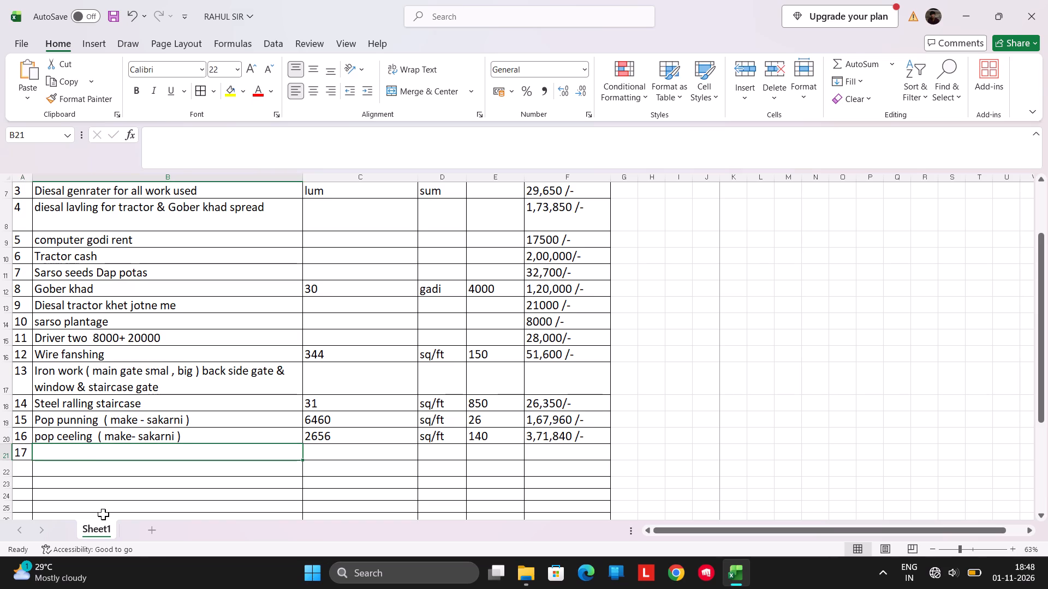
key("e")
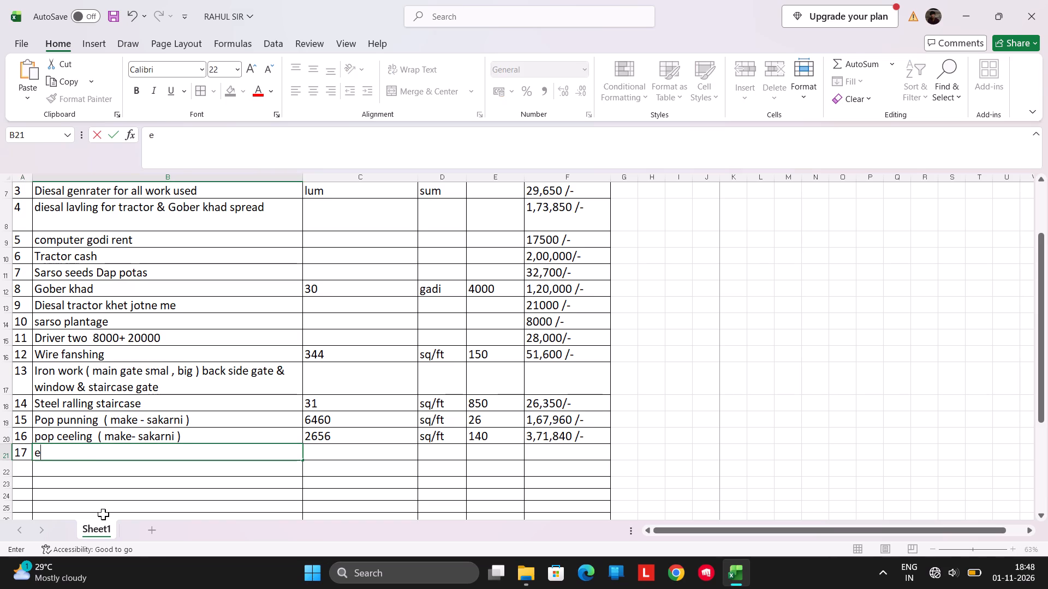
type("le")
key("BackSpace")
key("BackSpace")
key("BackSpace")
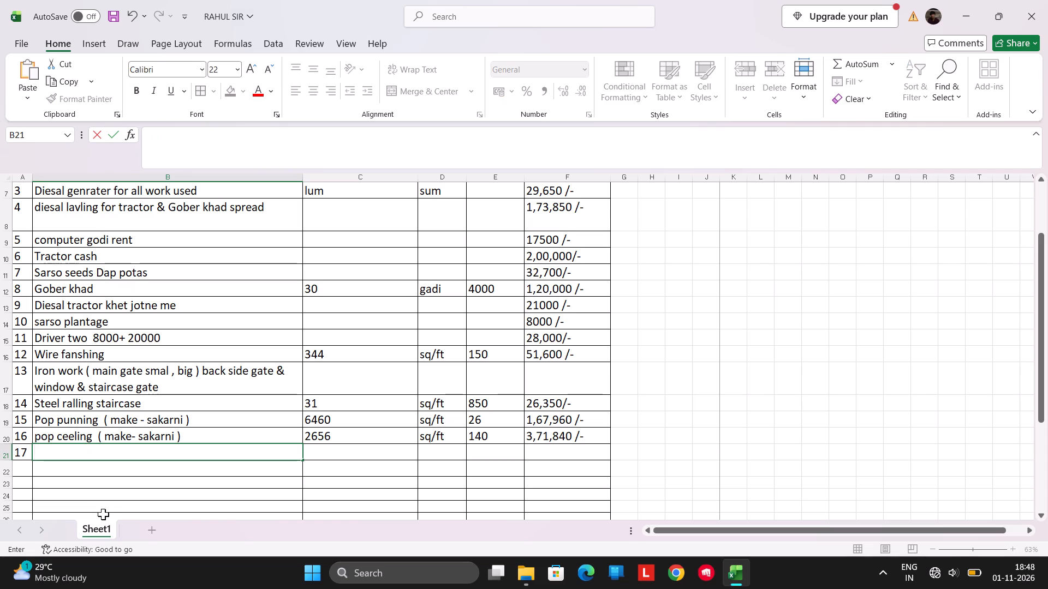
key("e")
type("lw")
key("BackSpace")
type("ectr")
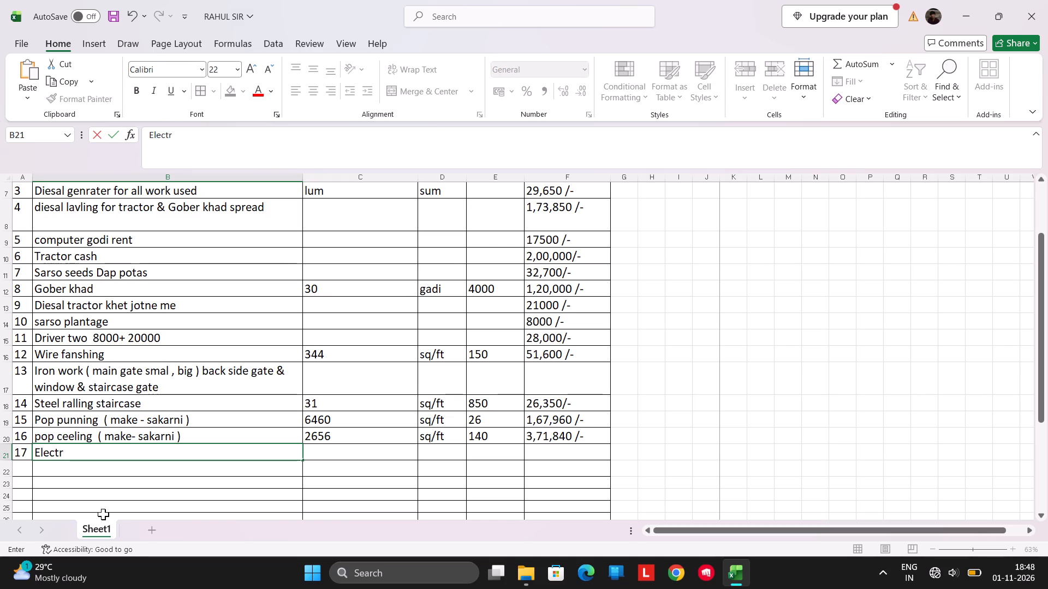
type("ical")
key("space")
type("work")
key("space")
key("Right")
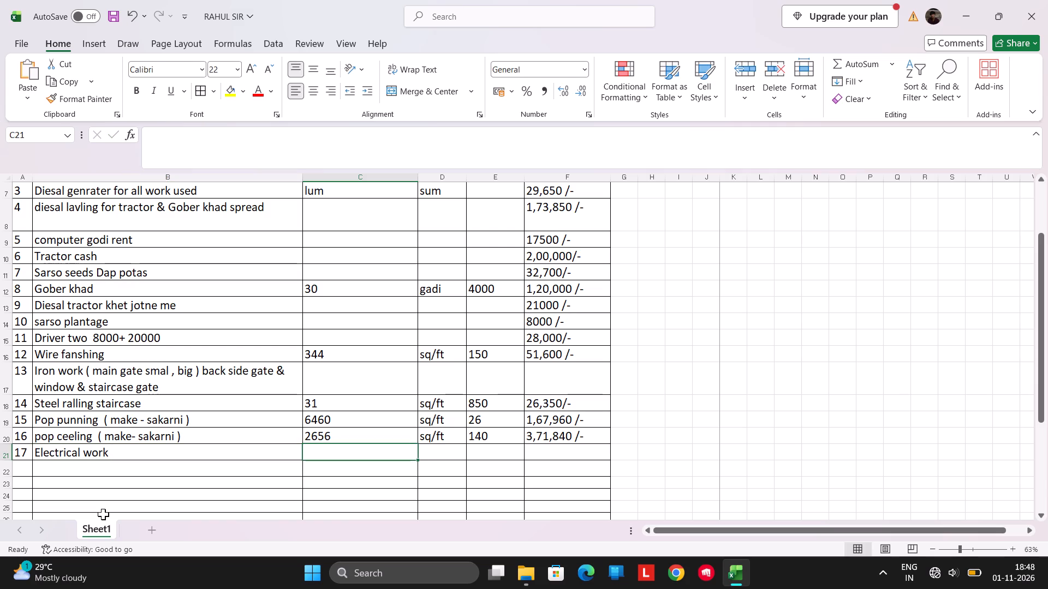
Enter the quantity 4078 for the Electrical work entry in row 21.
type("40")
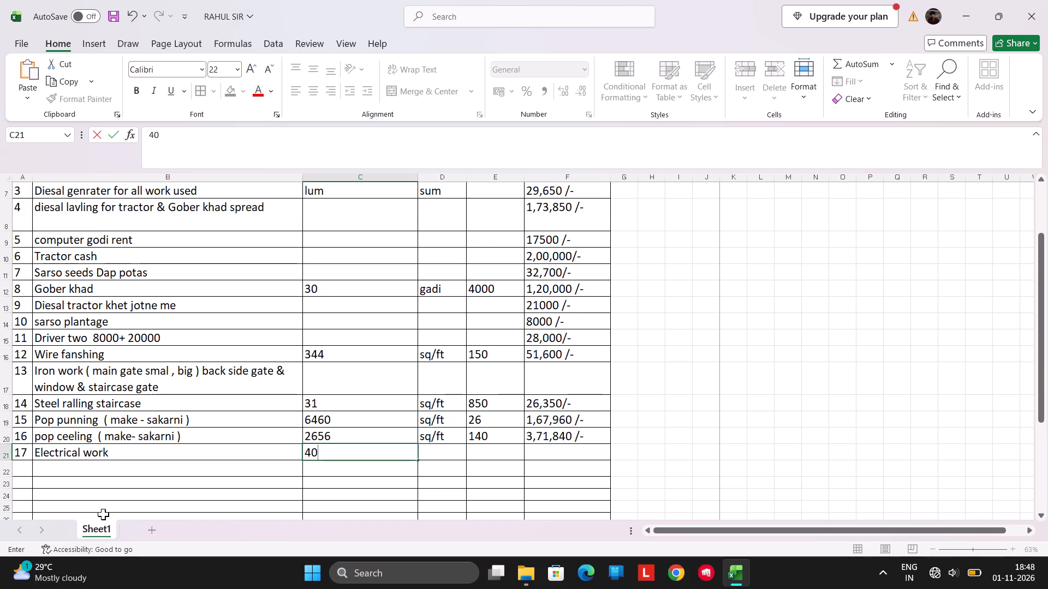
type("78")
key("Right")
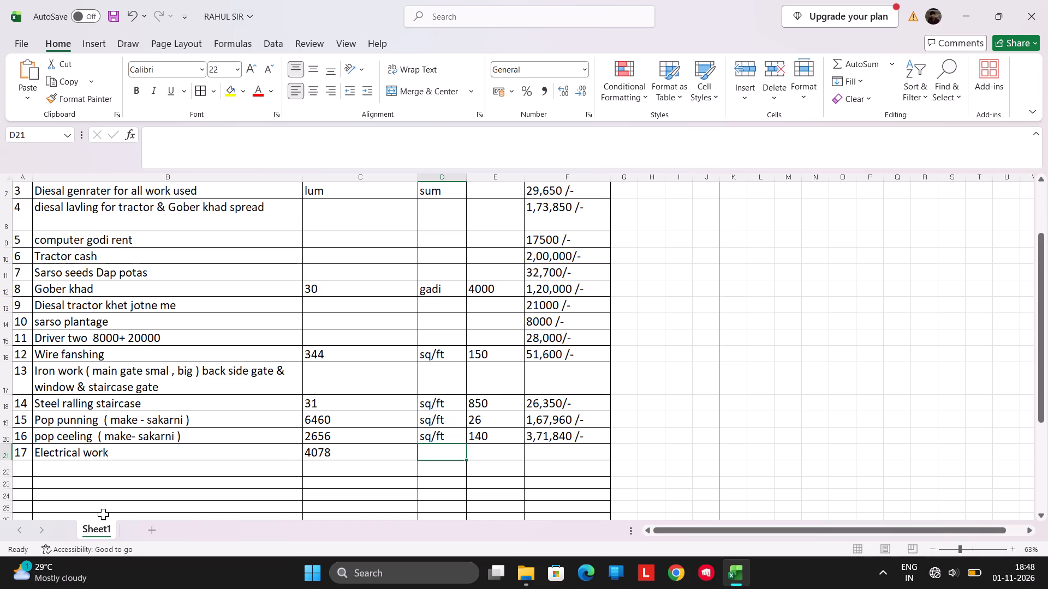
Enter the unit sq/ft and the rate 290 for the Electrical work entry in row 21.
key("s")
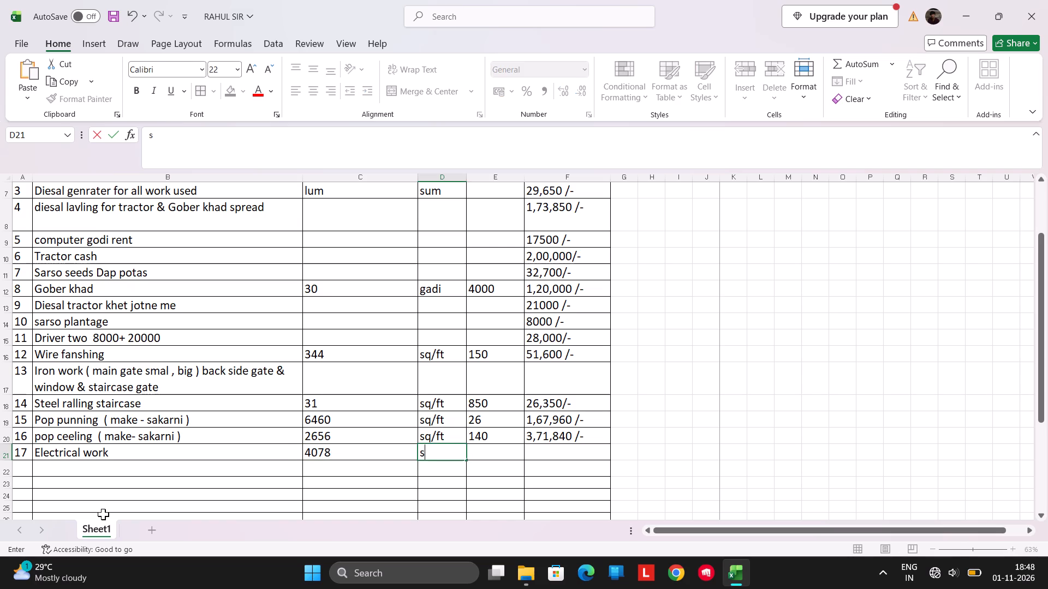
key("q")
key("Right")
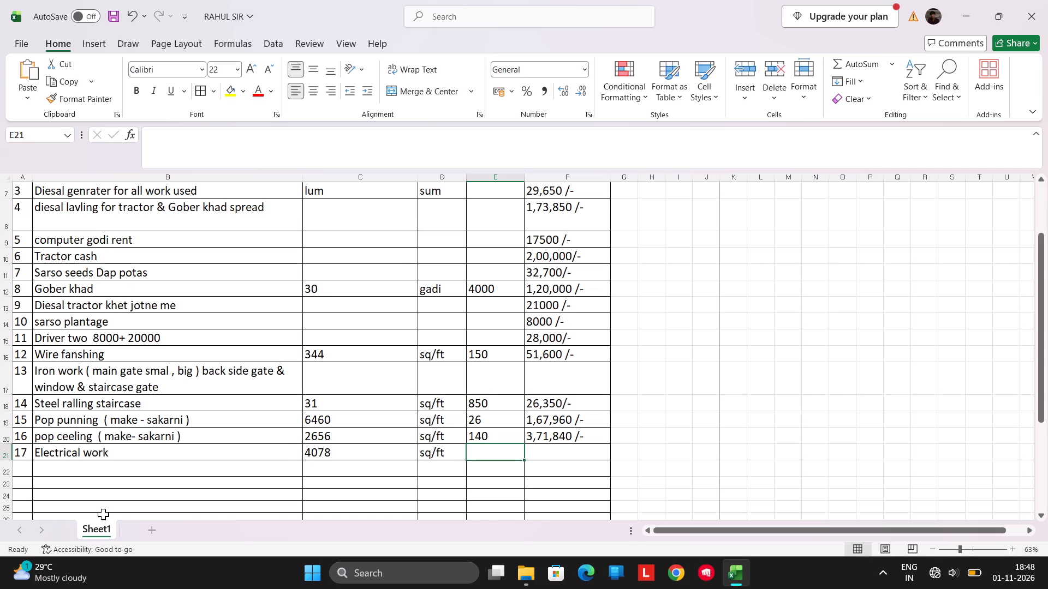
key("2")
type("90")
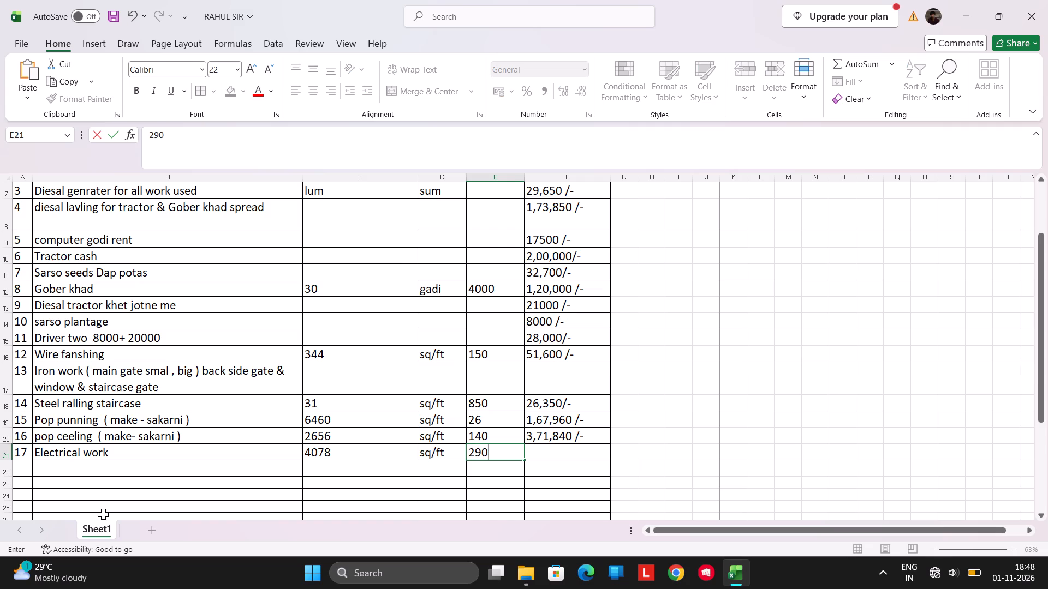
key("Right")
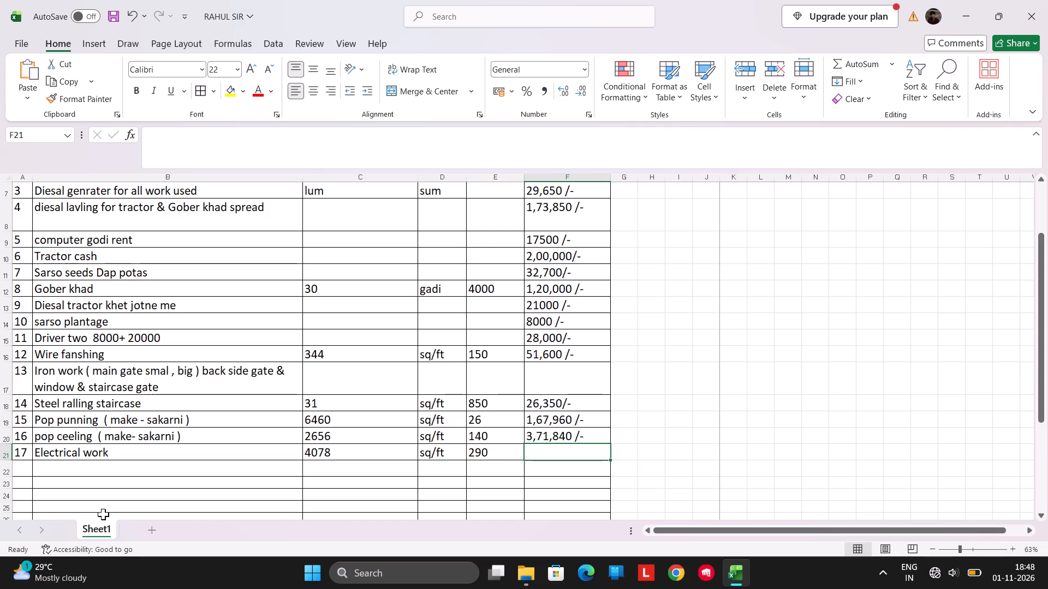
Enter the amount 11,82,620/- for the Electrical work entry in row 21.
type("11")
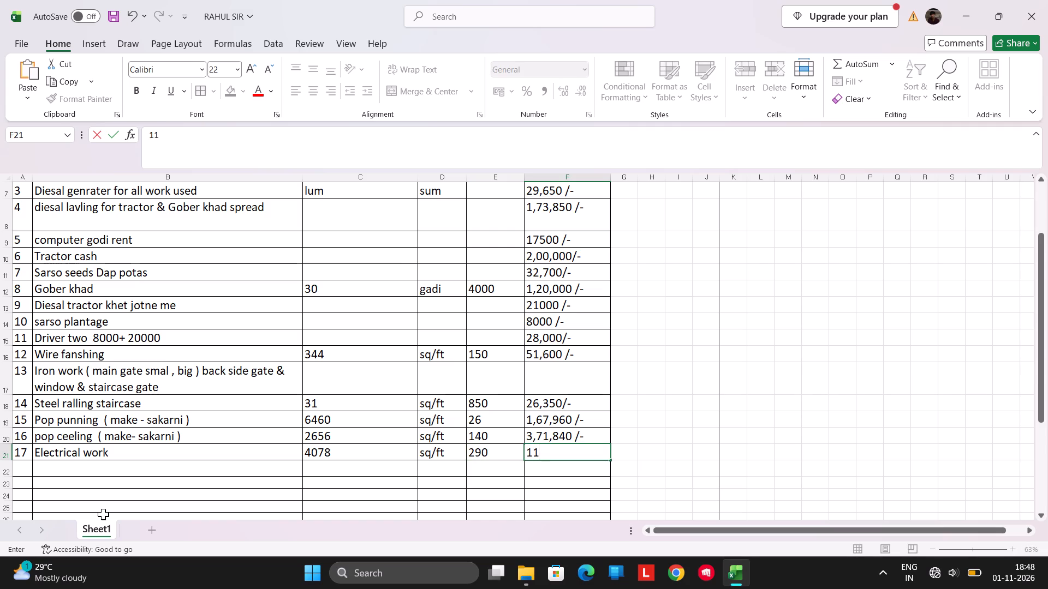
key("comma")
key("8")
key("2")
type(",6")
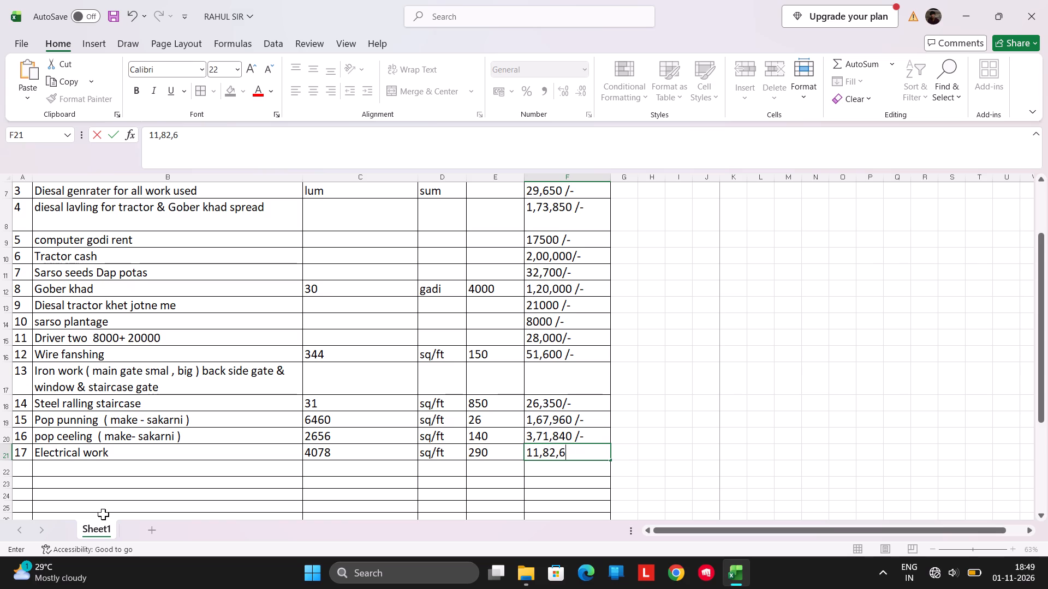
type("20")
type("/-")
key("Down")
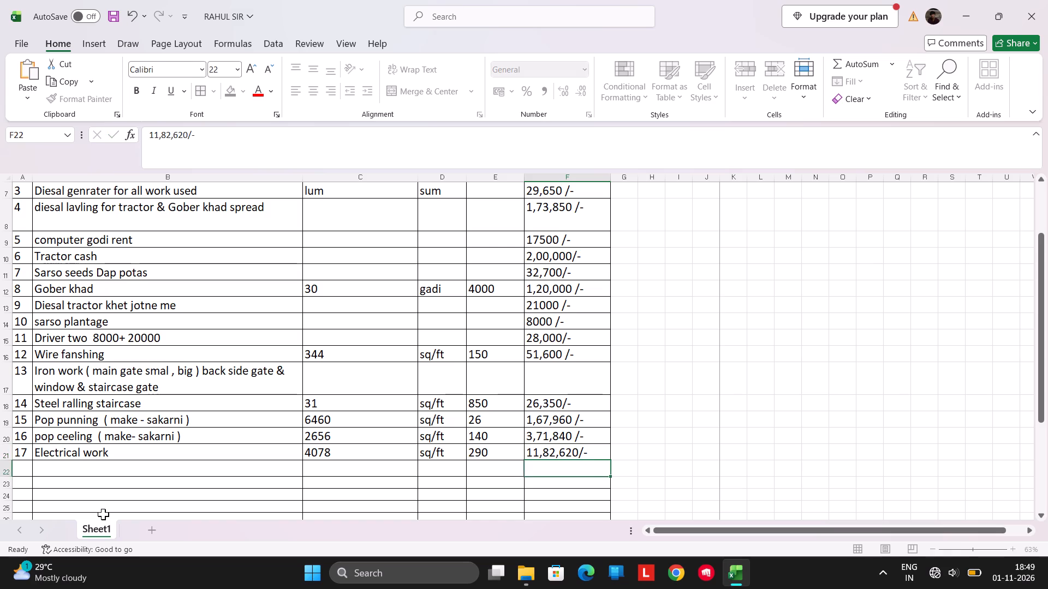
Start the next entry in row 22 with serial number 18.
key("Left")
key("Left")
key("Left")
key("Left")
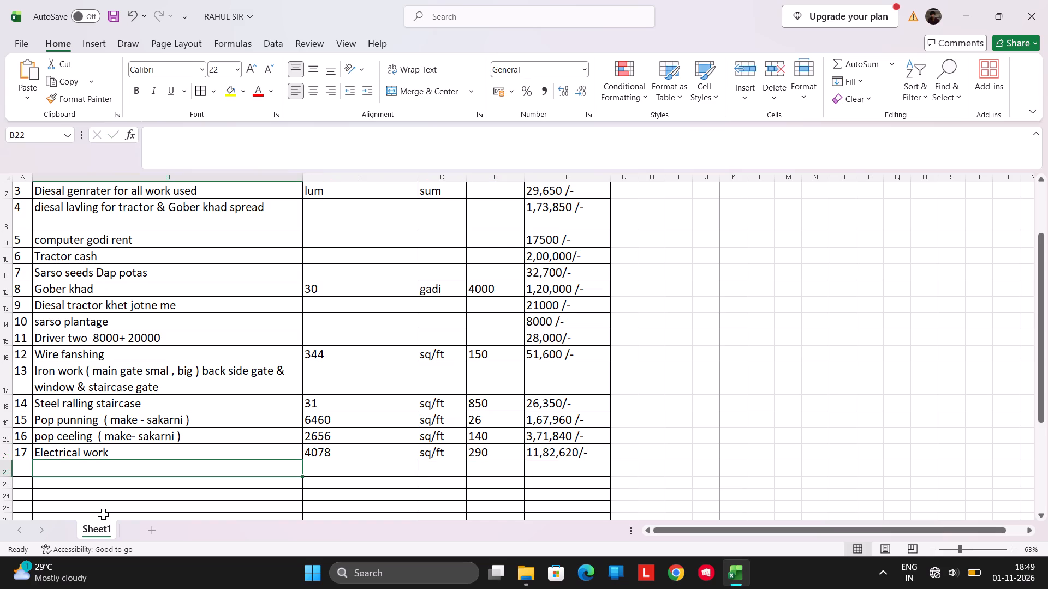
key("Left")
key("1")
key("8")
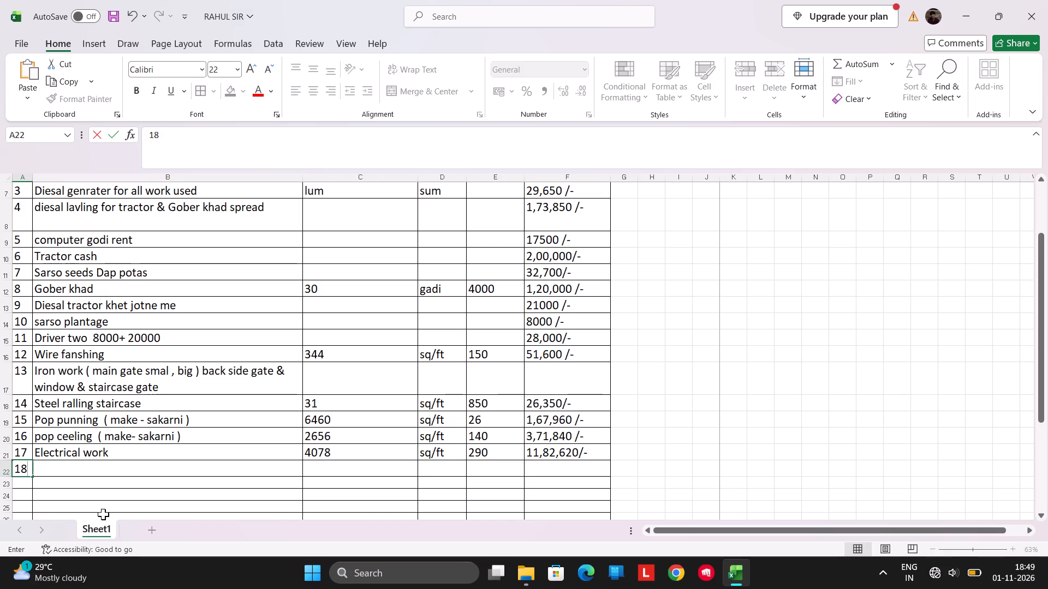
key("Right")
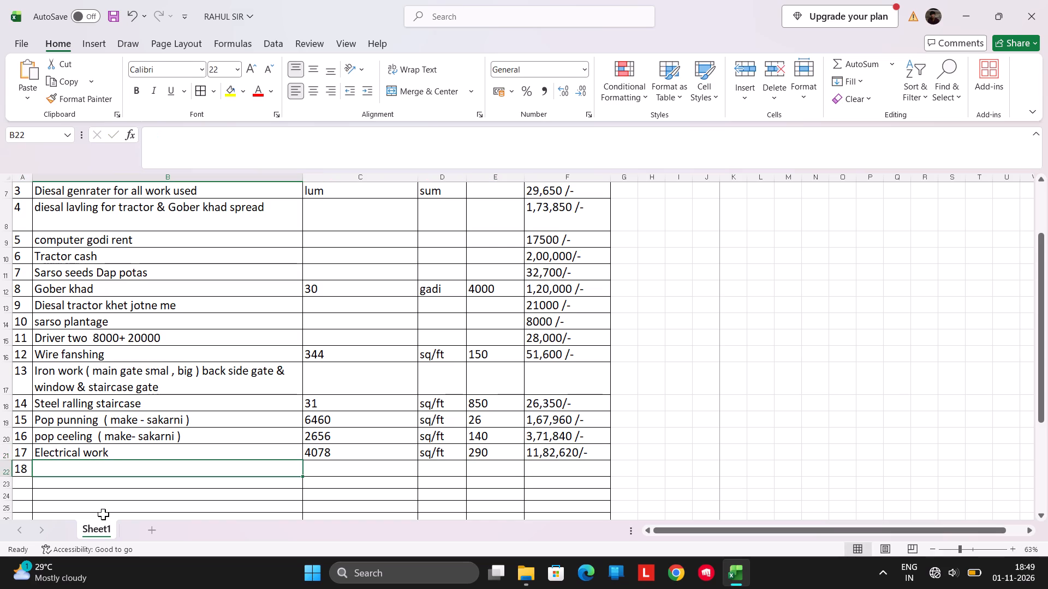
Enter the item description "Electrical work for boundry wall point" for entry 18 in row 22.
type("el")
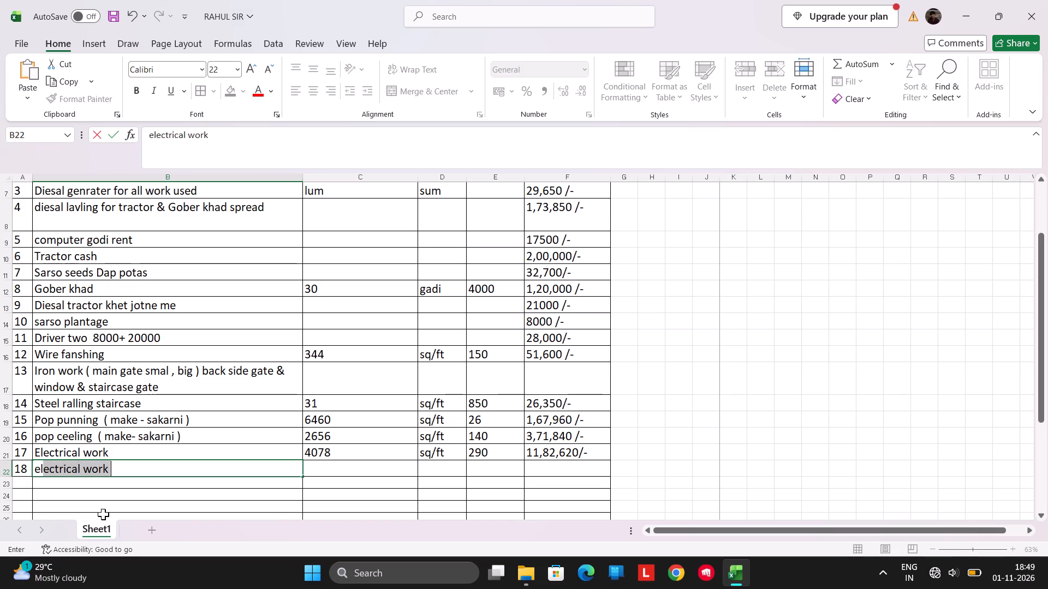
key("Right")
key("Left")
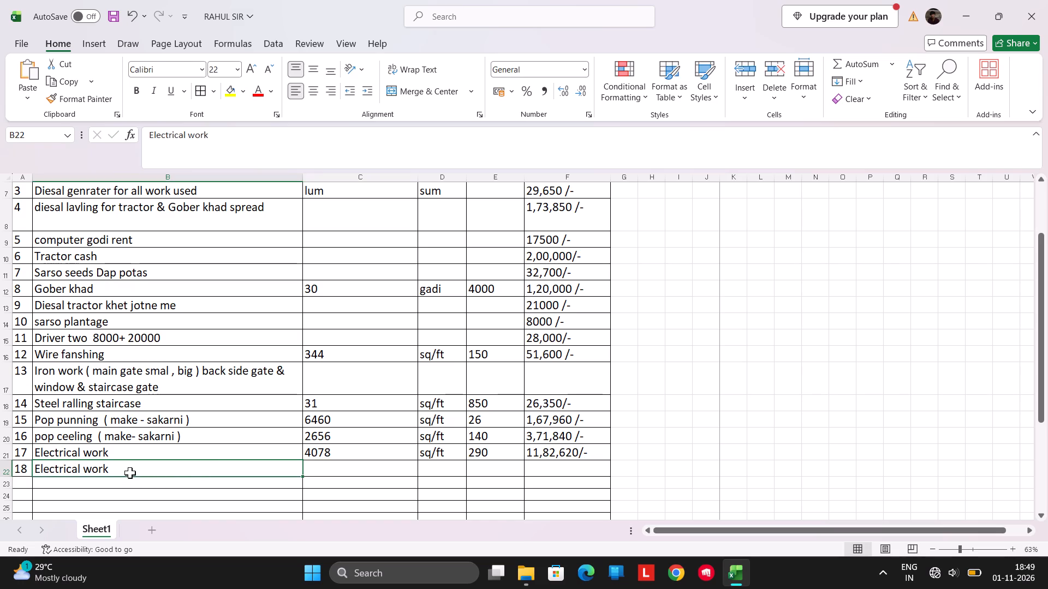
double_click(130, 472)
type("foe")
key("space")
key("BackSpace")
key("BackSpace")
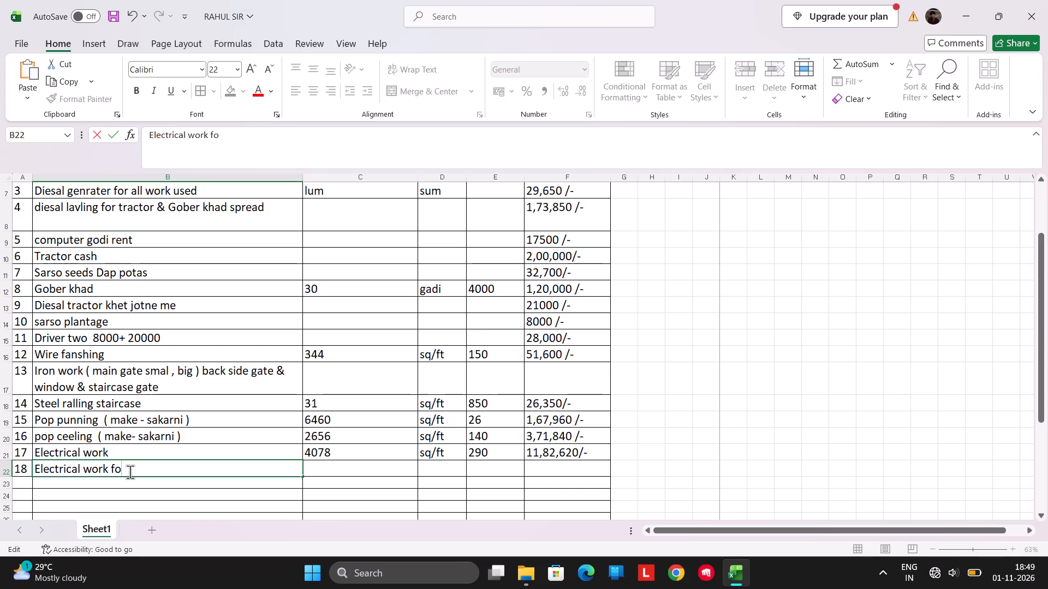
type("r")
key("space")
type("boun")
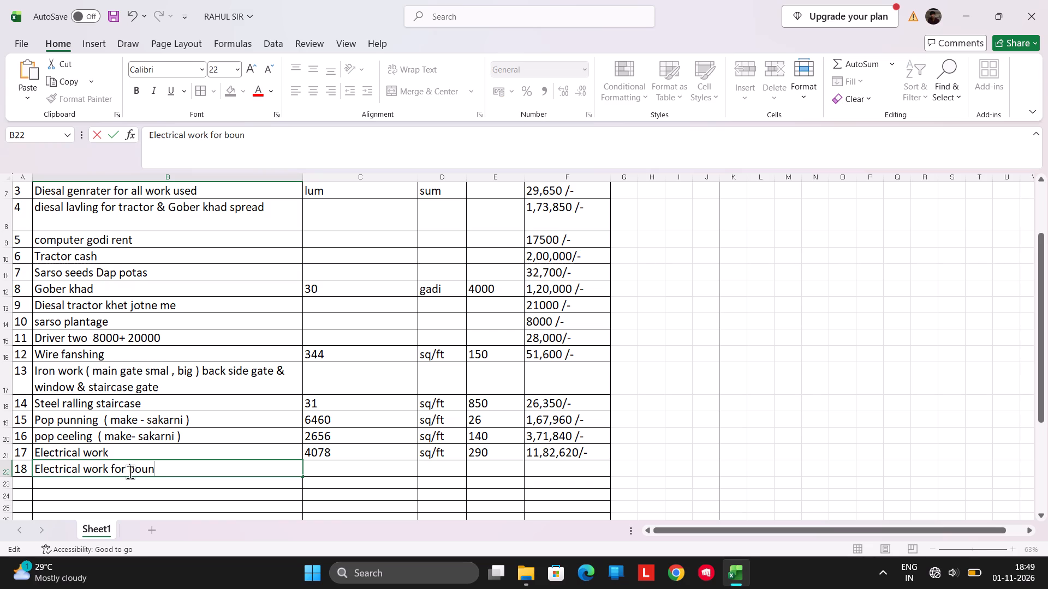
key("d")
type("ry")
key("space")
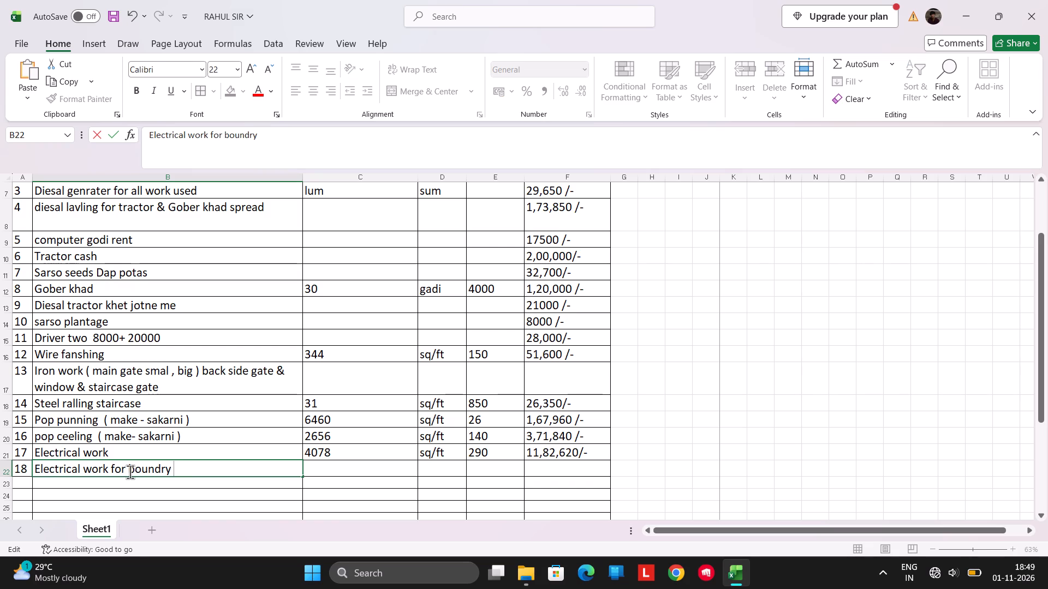
type("wall")
key("space")
type("point")
key("space")
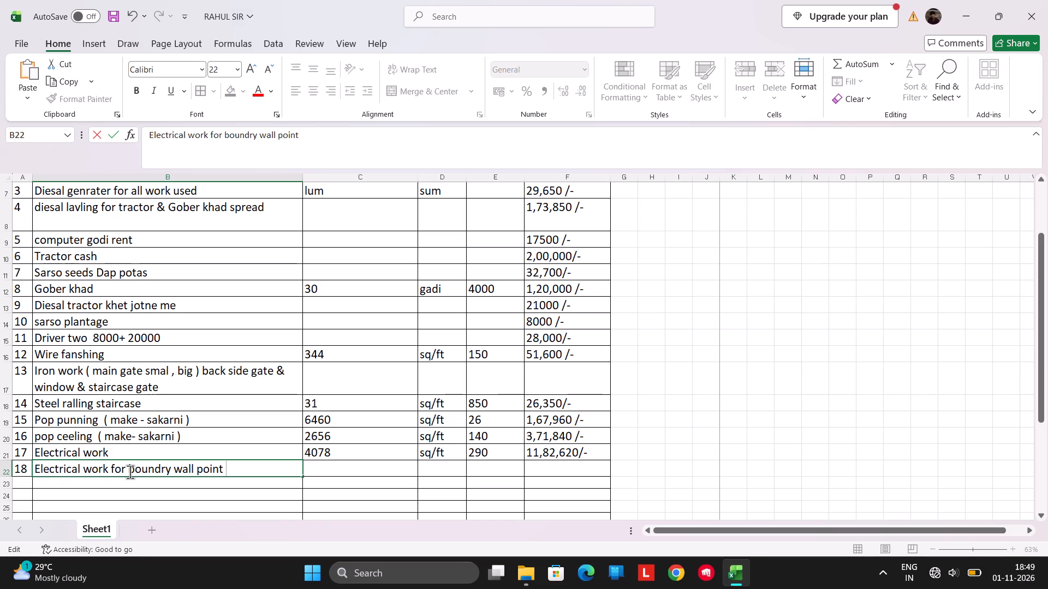
key("Right")
key("Right")
key("Right")
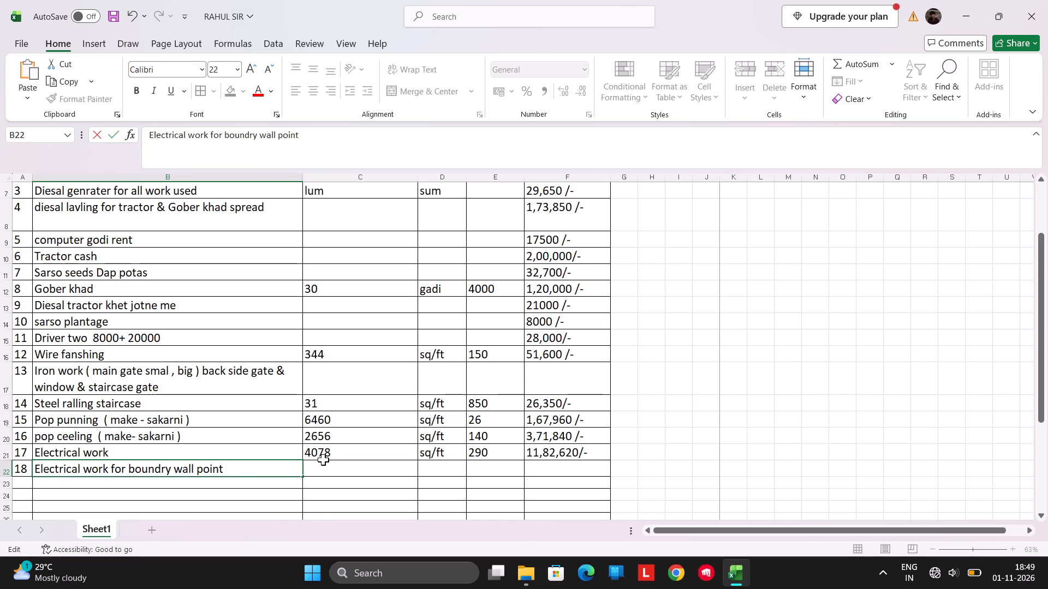
left_click(325, 460)
Enter "lum/sum" in the quantity column of the boundry wall point entry in row 22.
left_click(325, 473)
type("lim")
key("space")
key("BackSpace")
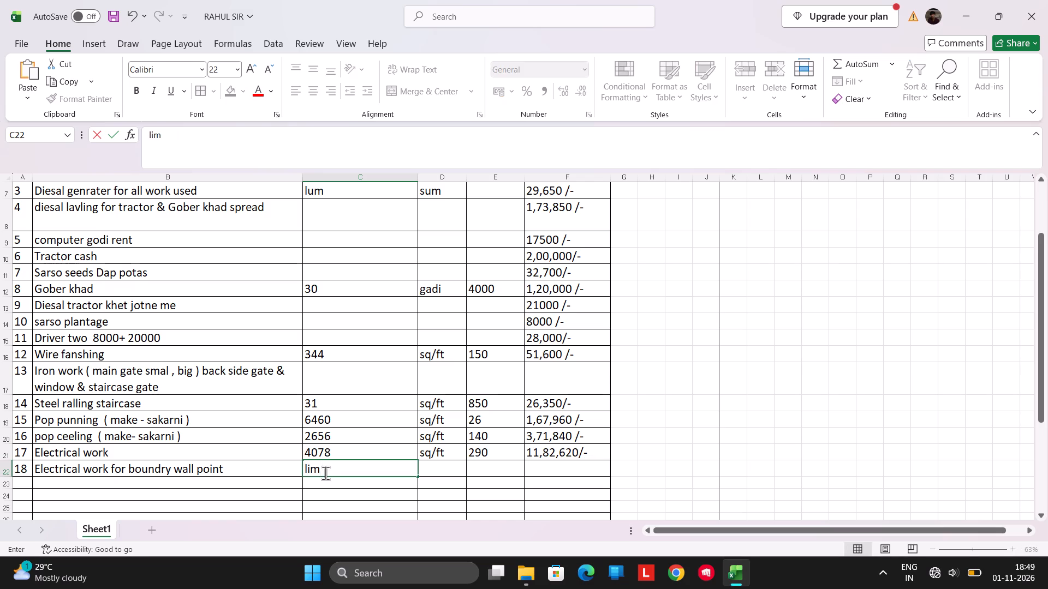
key("BackSpace")
key("BackSpace")
type("um/sum")
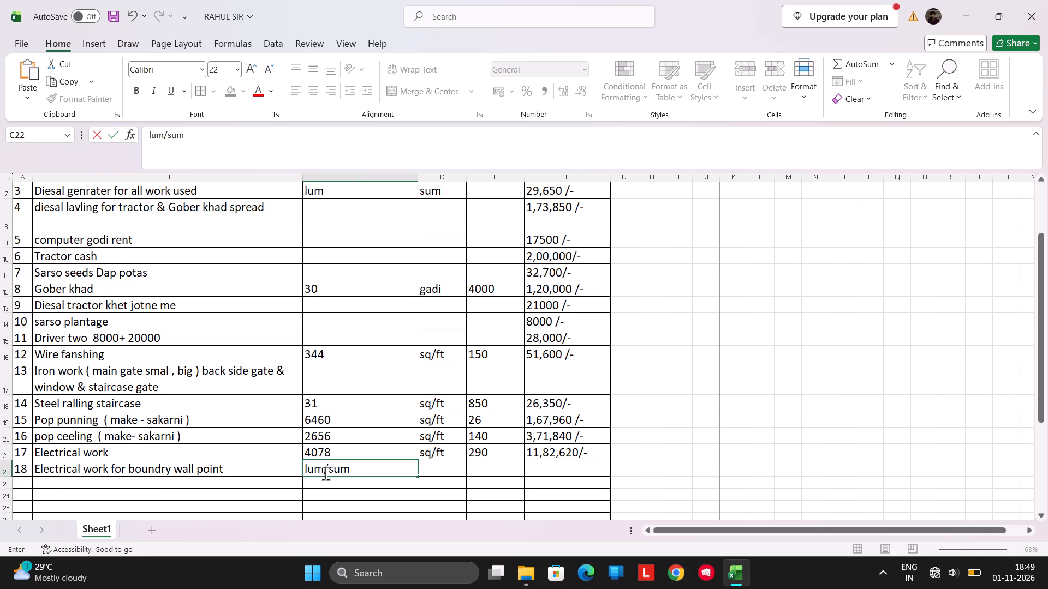
key("space")
key("Right")
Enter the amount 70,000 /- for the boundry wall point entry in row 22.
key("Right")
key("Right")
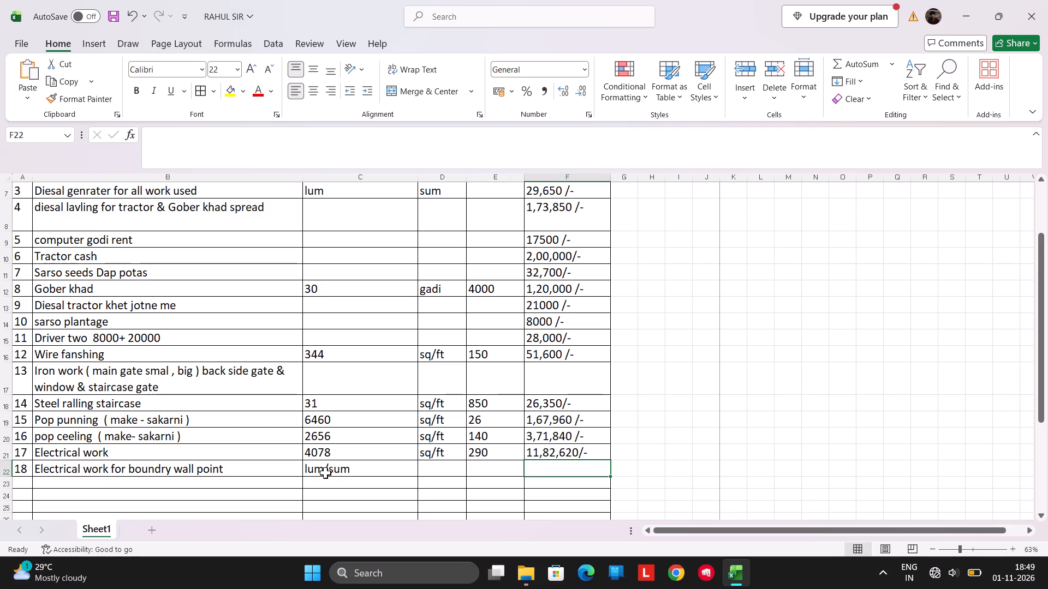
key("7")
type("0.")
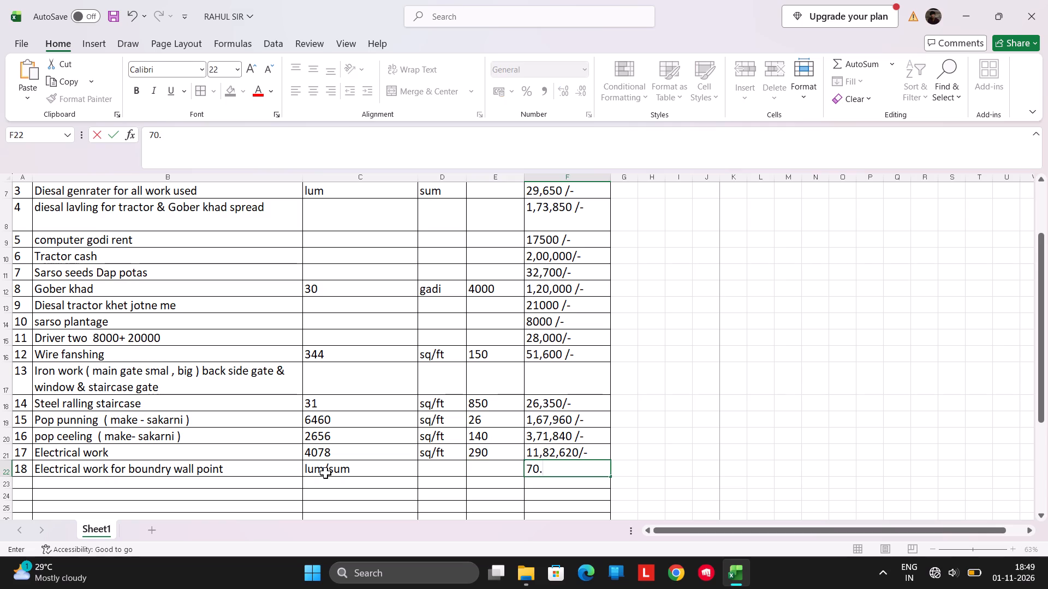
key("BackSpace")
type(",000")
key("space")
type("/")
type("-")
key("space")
Enter the digit 1 in the serial number cell of row 23.
scroll(184, 423, "down", 1)
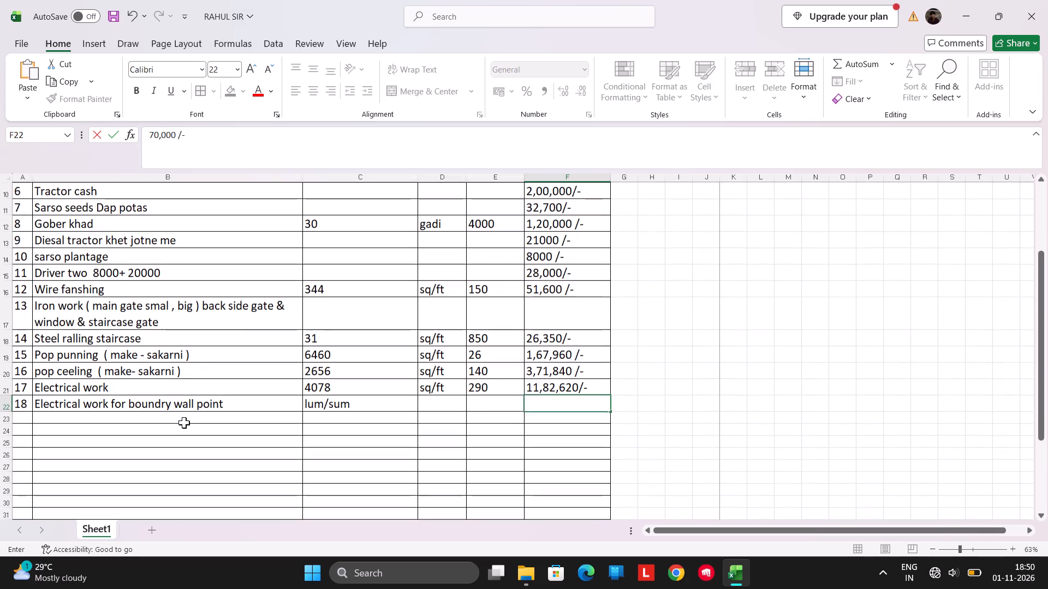
left_click(24, 416)
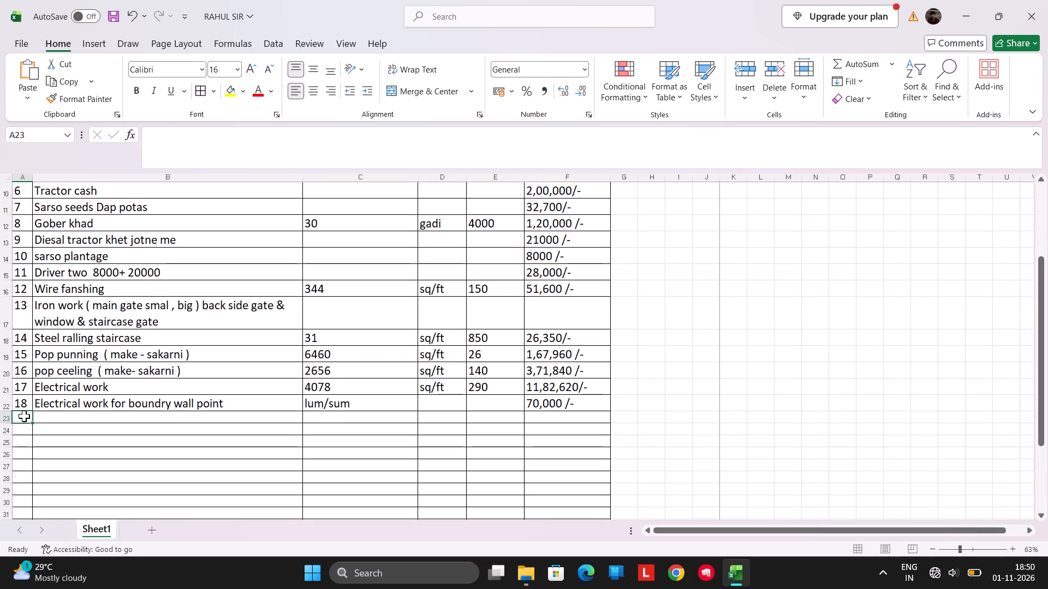
key("1")
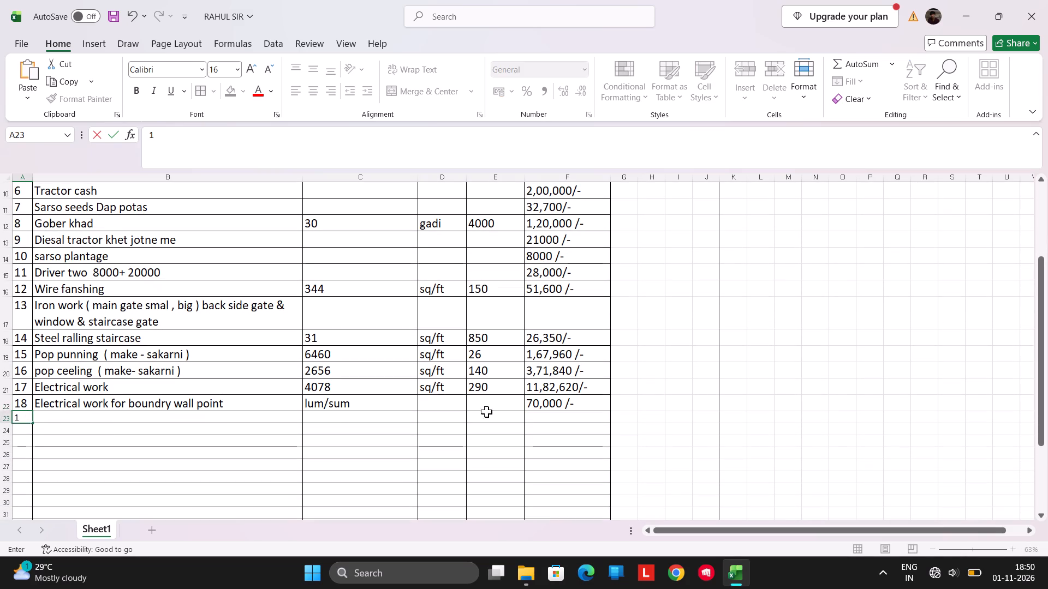
Set the amount of the boundry wall point entry in row 22 to 35,000 /-.
left_click(546, 405)
key("BackSpace")
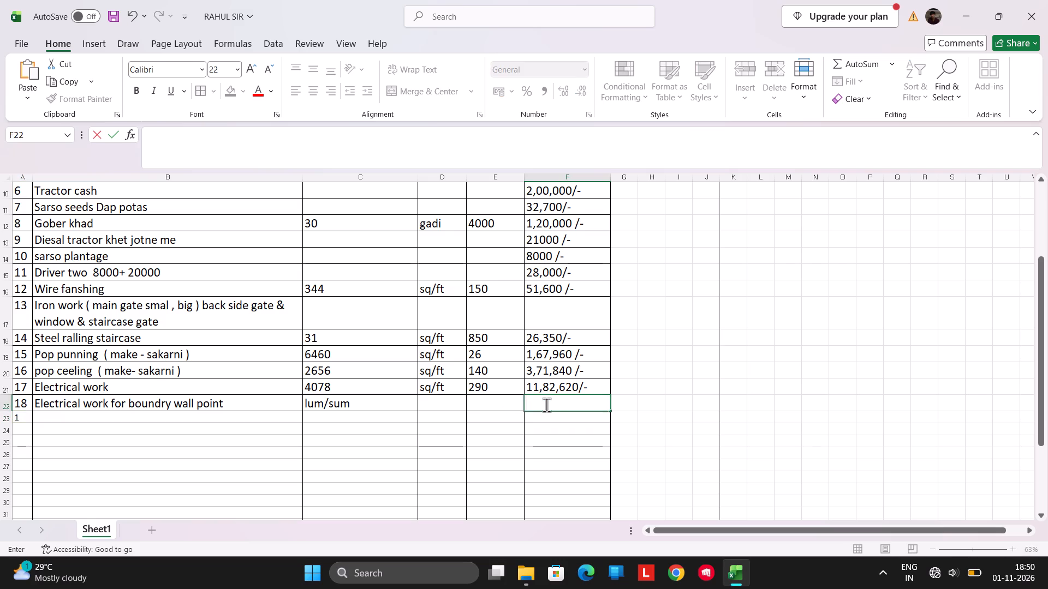
key("3")
key("5")
type(",000 /-")
key("space")
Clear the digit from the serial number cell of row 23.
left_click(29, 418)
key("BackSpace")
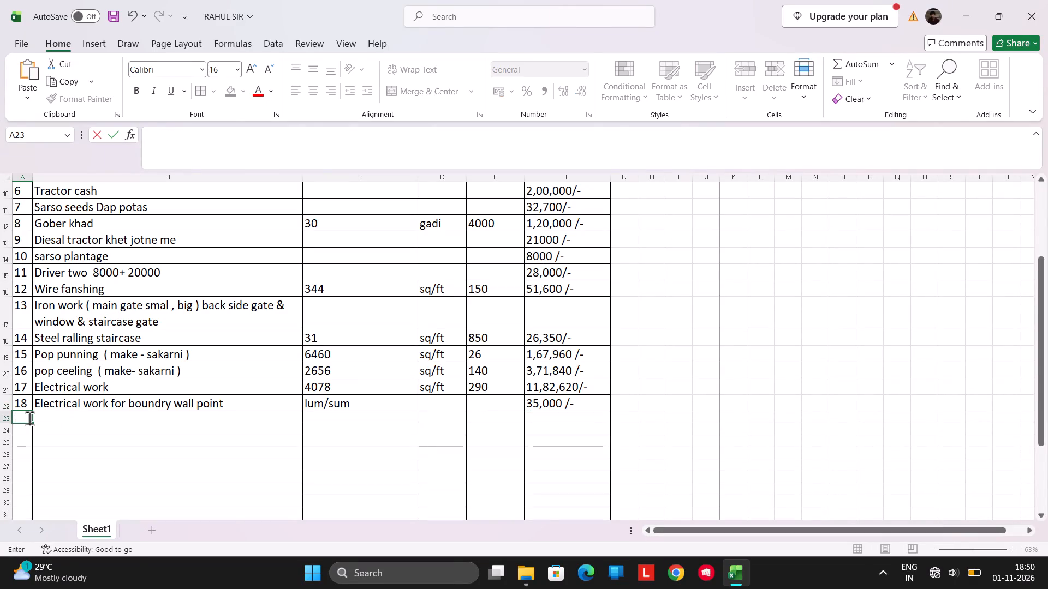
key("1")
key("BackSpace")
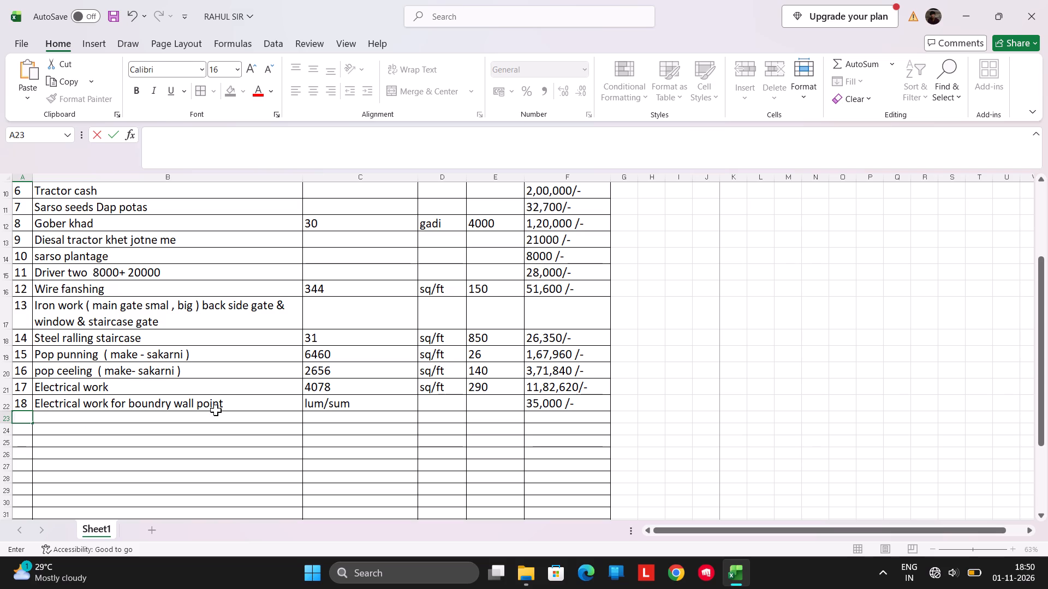
Set the font size of the empty item rows 23 to 27, columns A to F, to 22.
left_click(248, 399)
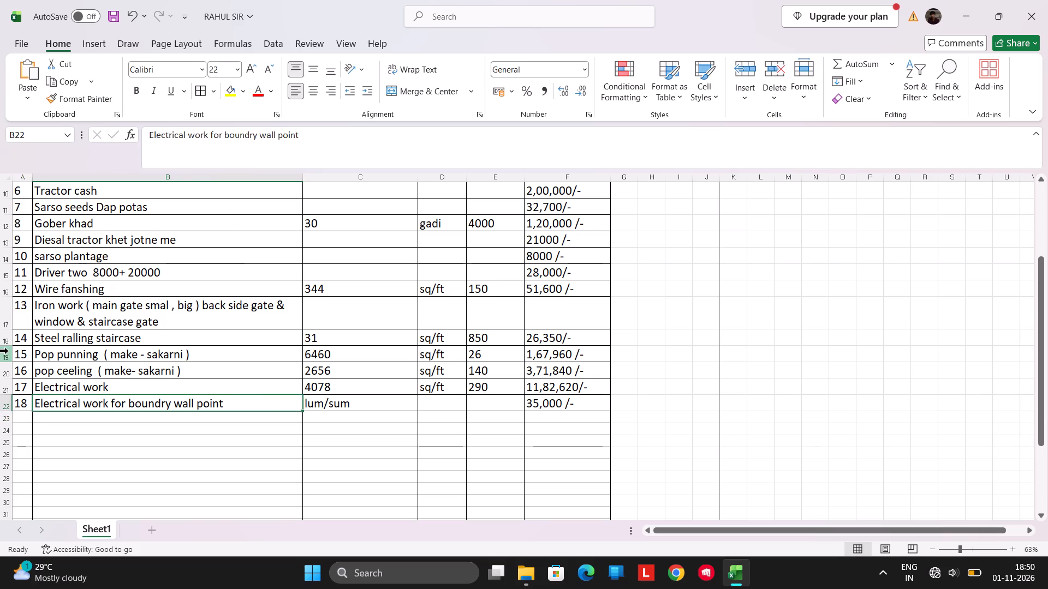
left_click_drag(20, 423, 242, 462)
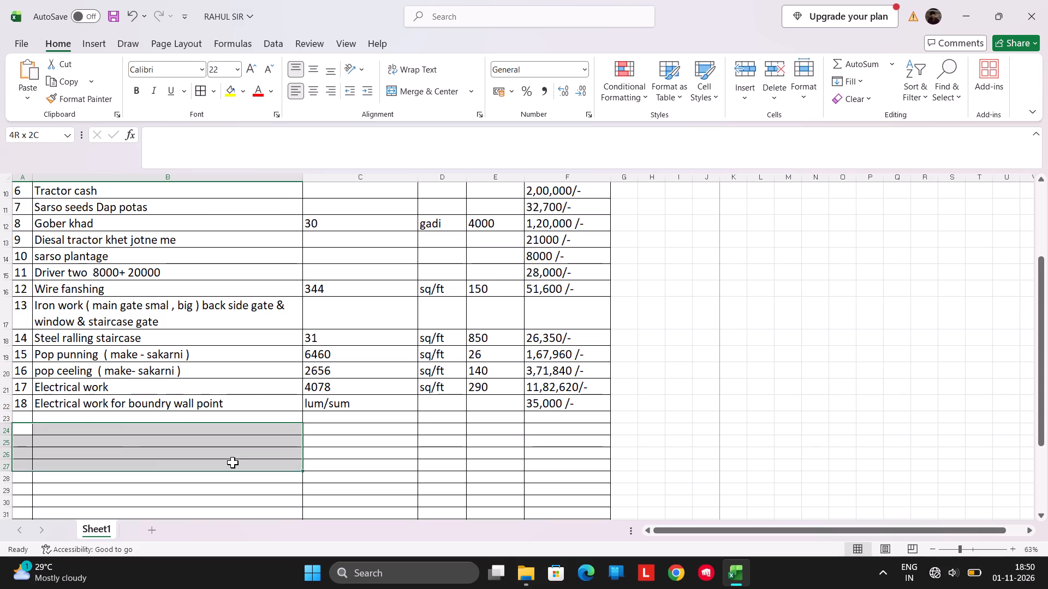
left_click_drag(242, 462, 605, 482)
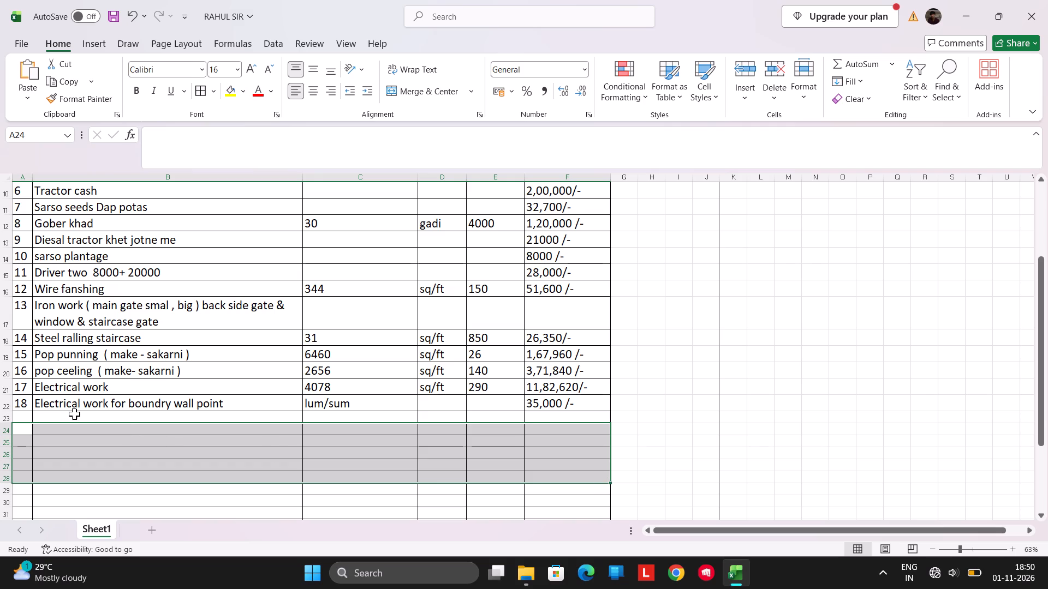
left_click(22, 422)
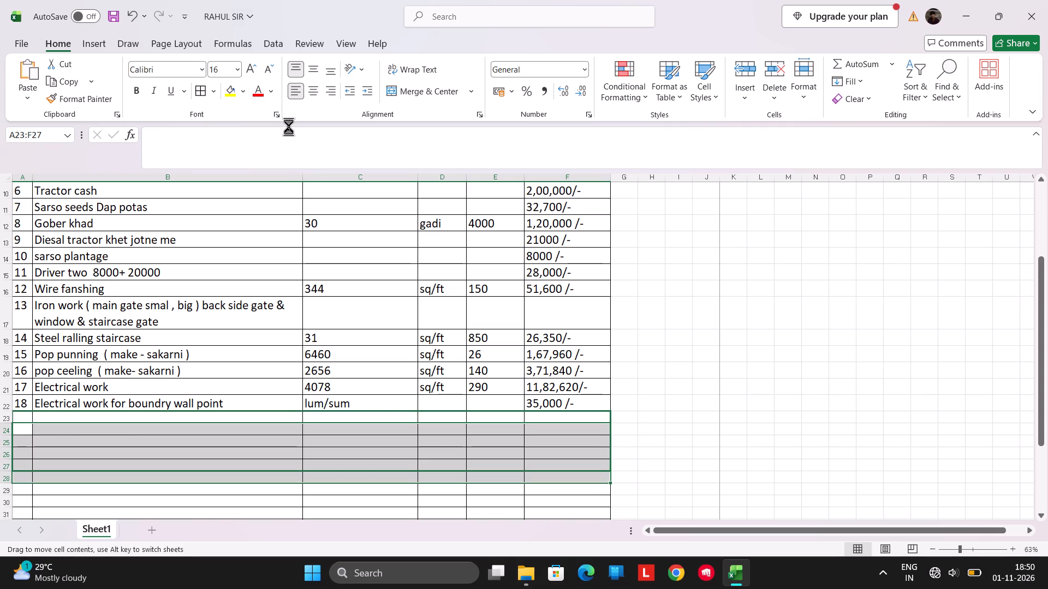
left_click(240, 75)
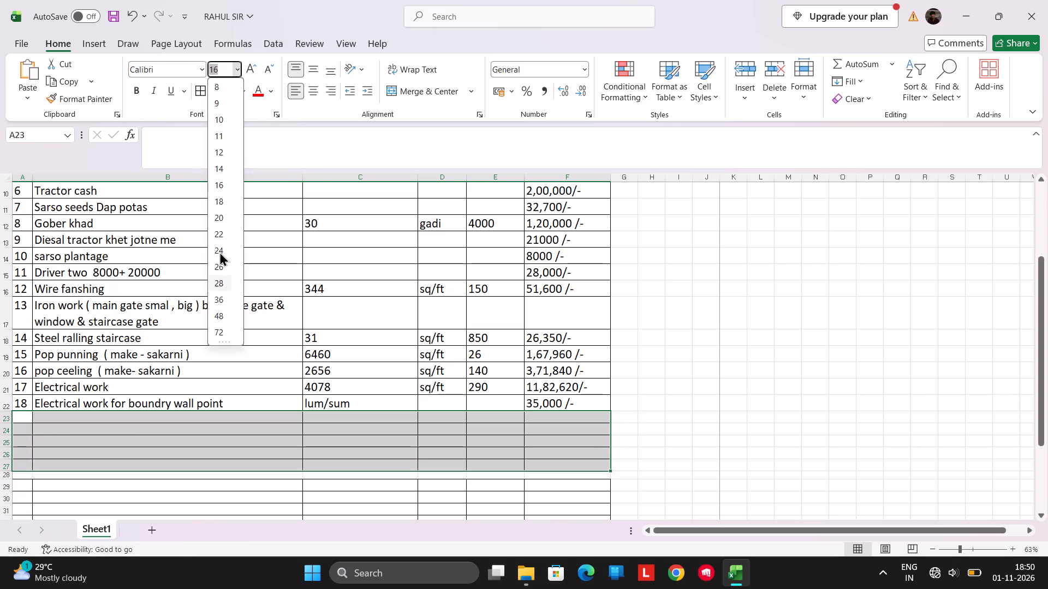
left_click(222, 233)
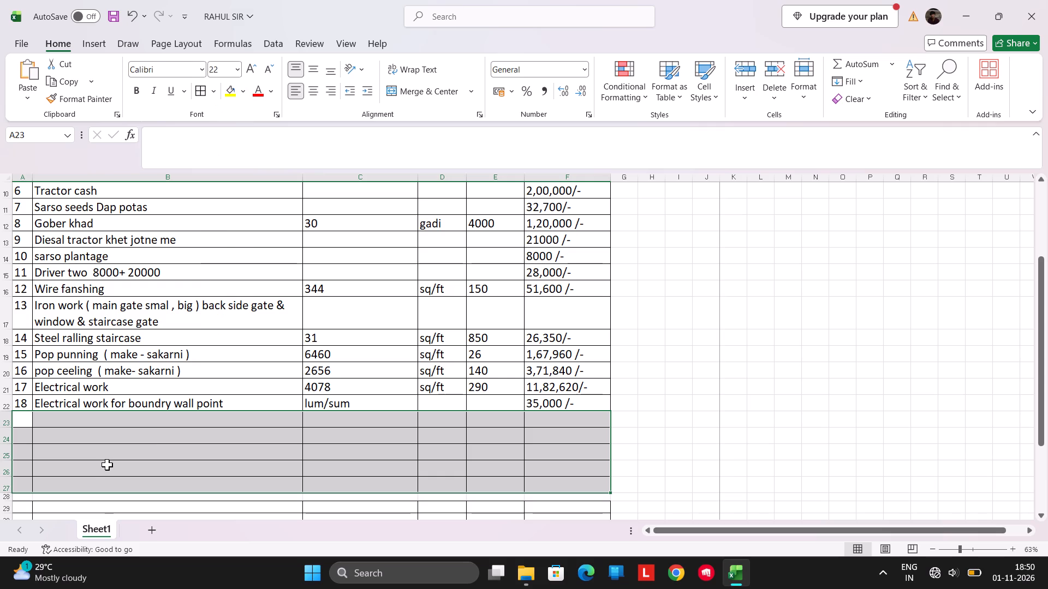
Enter serial number 19 in row 23.
left_click(23, 420)
key("1")
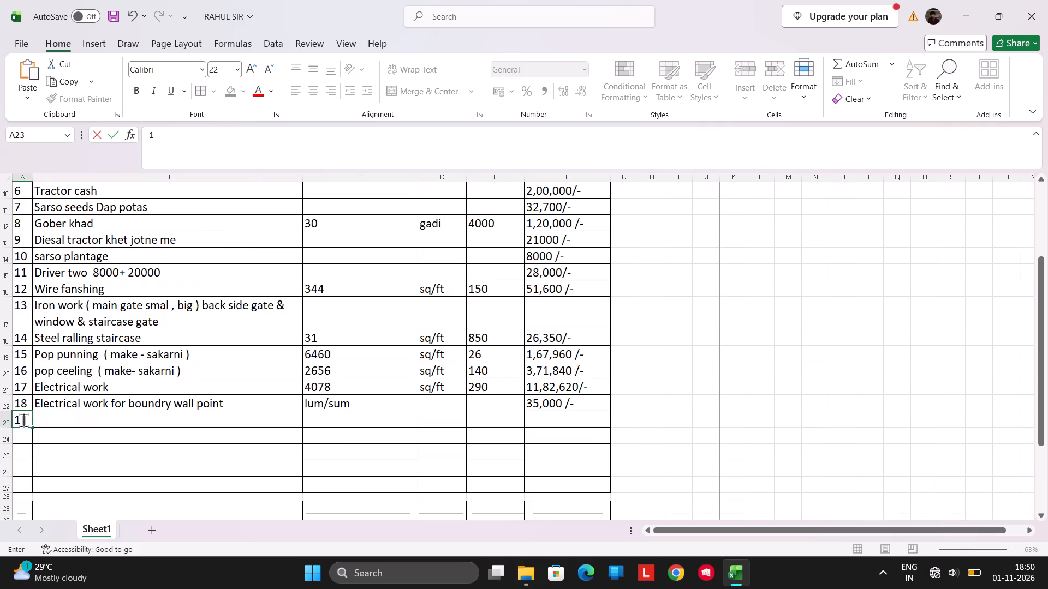
key("9")
key("Right")
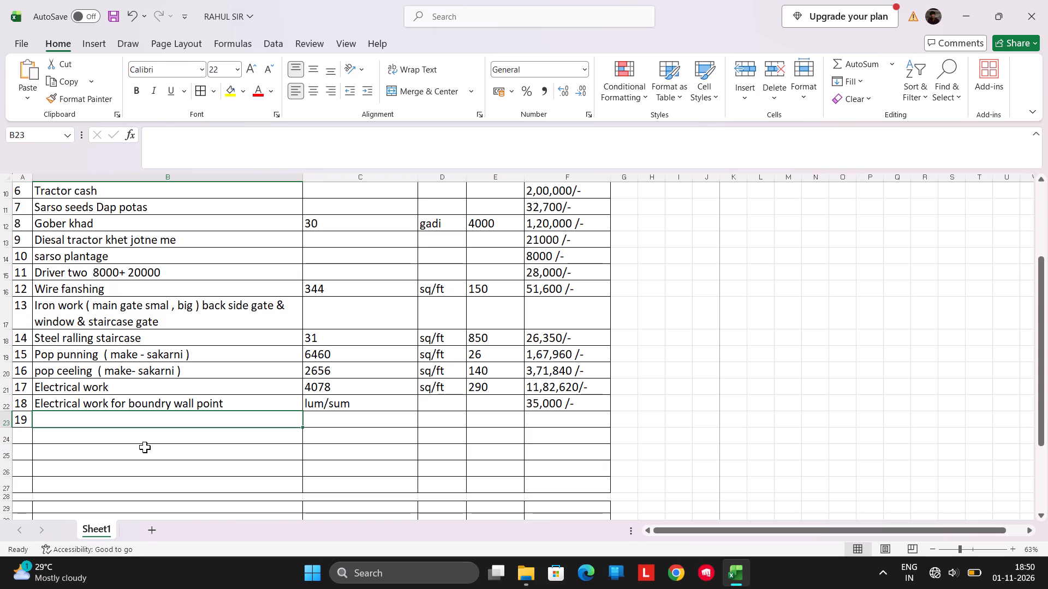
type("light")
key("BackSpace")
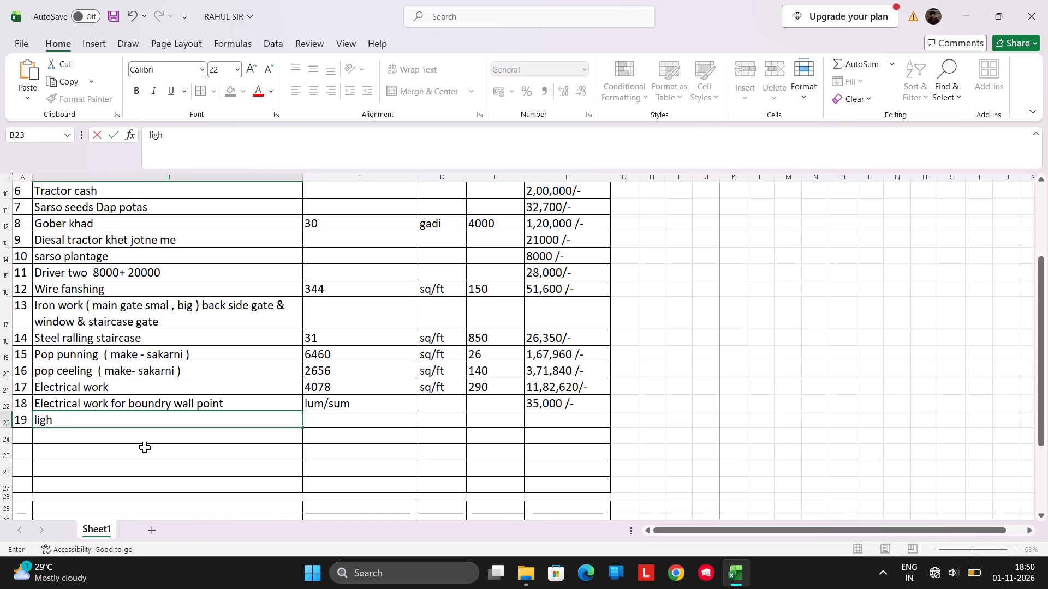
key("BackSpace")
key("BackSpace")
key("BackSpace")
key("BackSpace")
Enter "Light for hall & room" as the description of item 19 in row 23.
type("LI")
key("BackSpace")
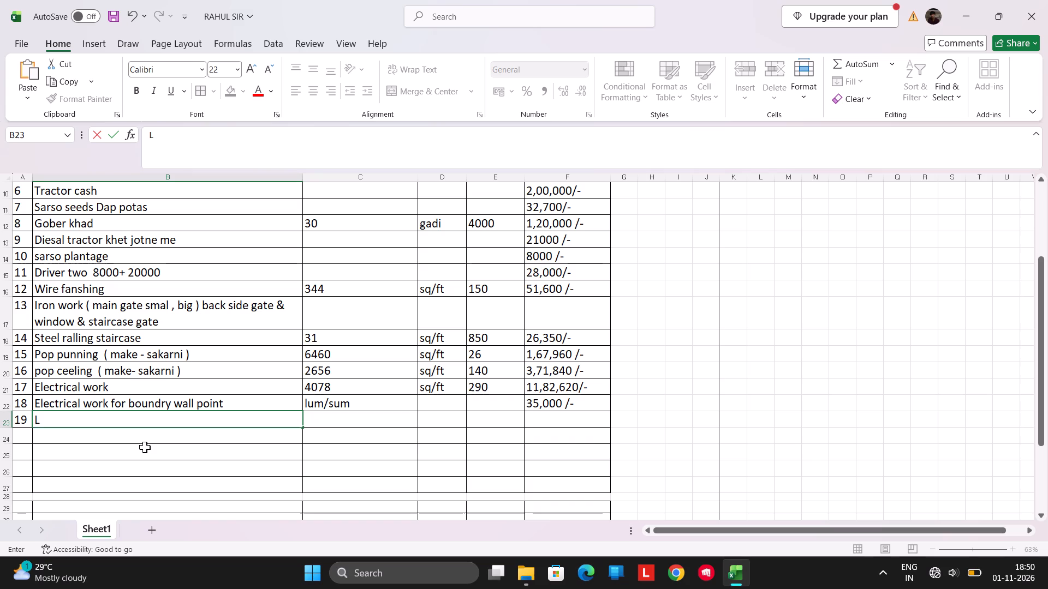
type("ight")
key("space")
type("for")
key("space")
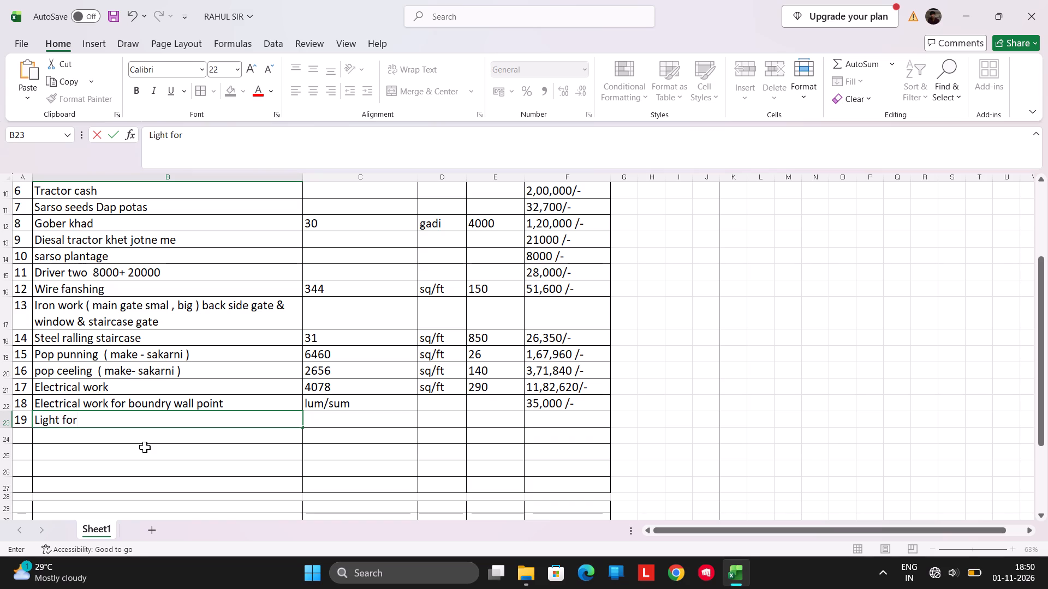
type("hall")
key("space")
key("7")
key("BackSpace")
type("&")
key("space")
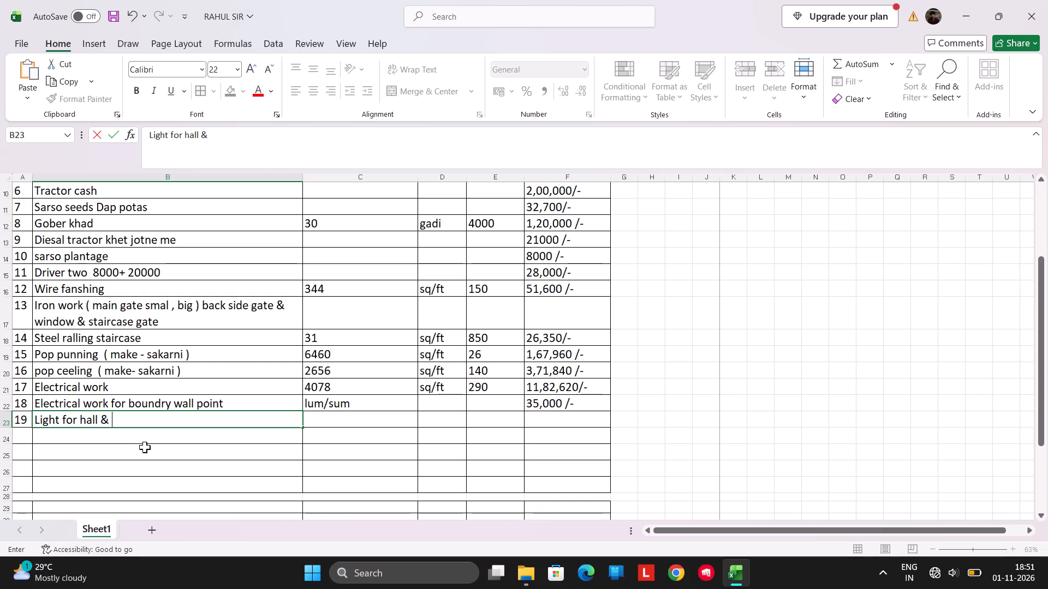
type("room")
key("space")
left_click(352, 418)
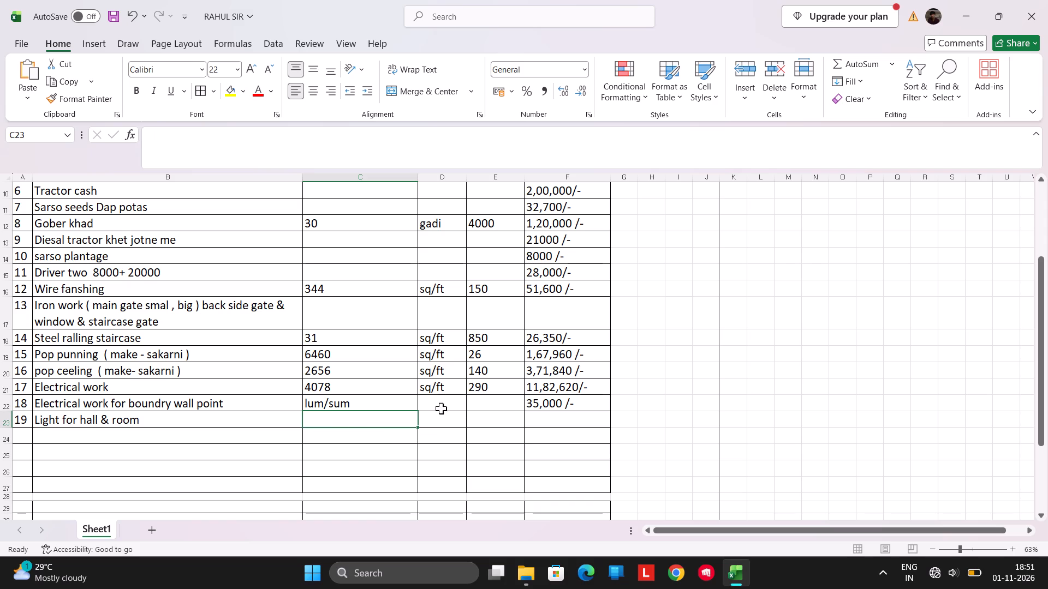
Select the amount cell of the hall and room light entry in row 23.
left_click(540, 419)
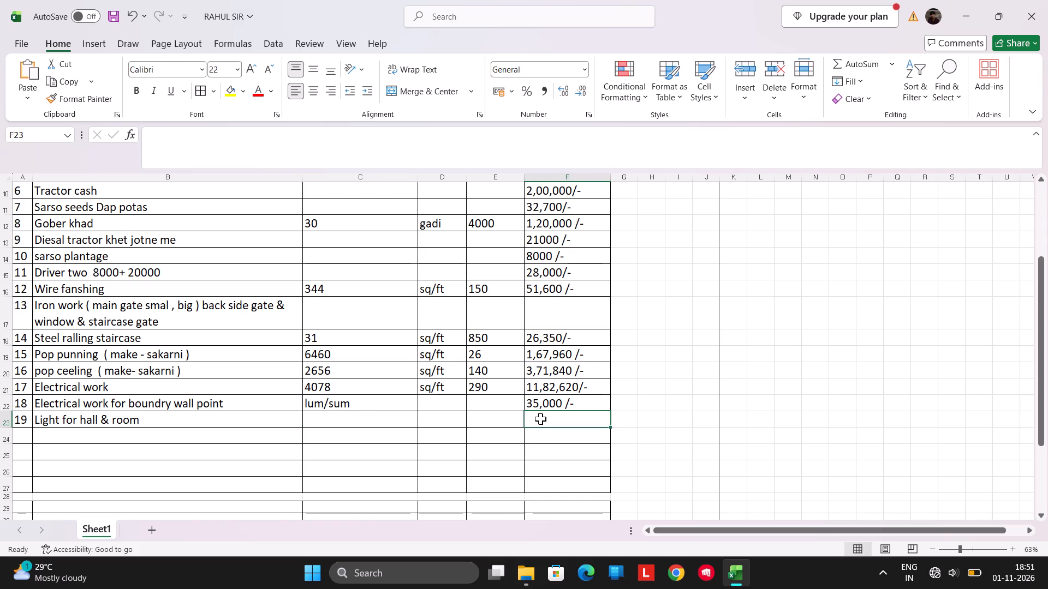
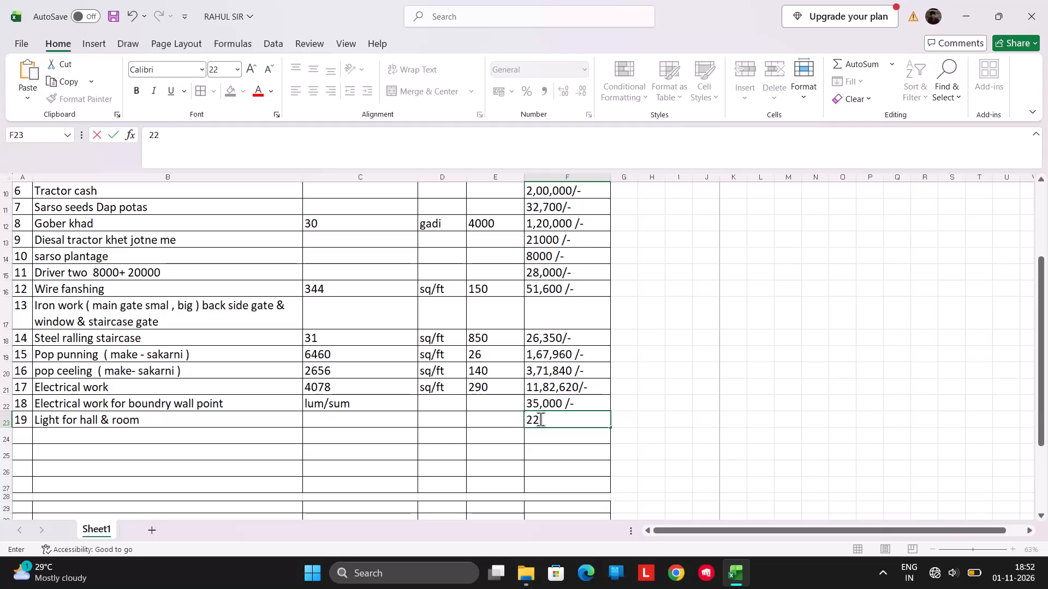
Complete the amount of the hall and room light entry in row 23 as "22,900 /-".
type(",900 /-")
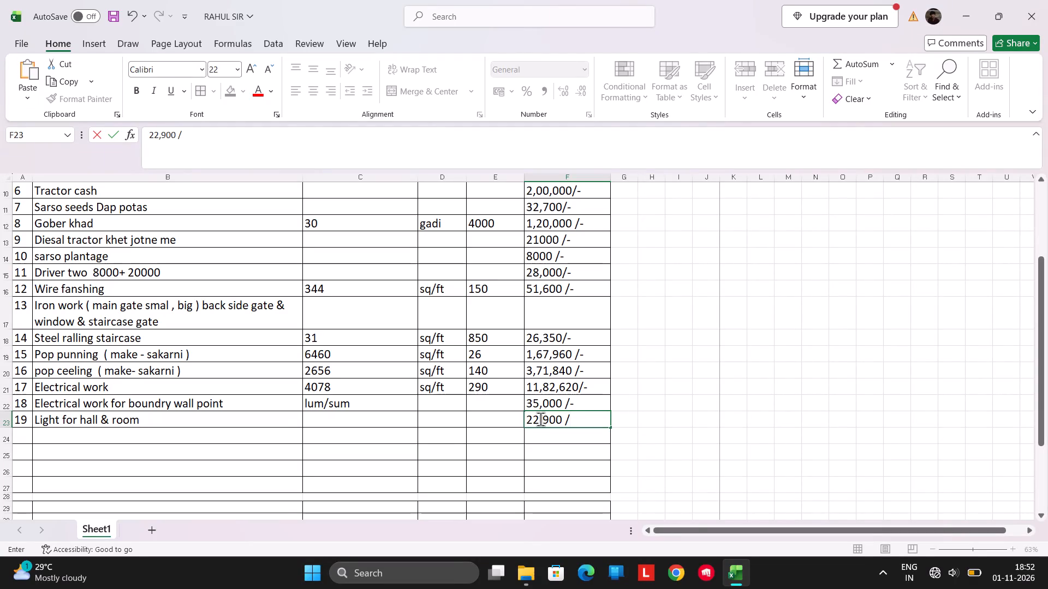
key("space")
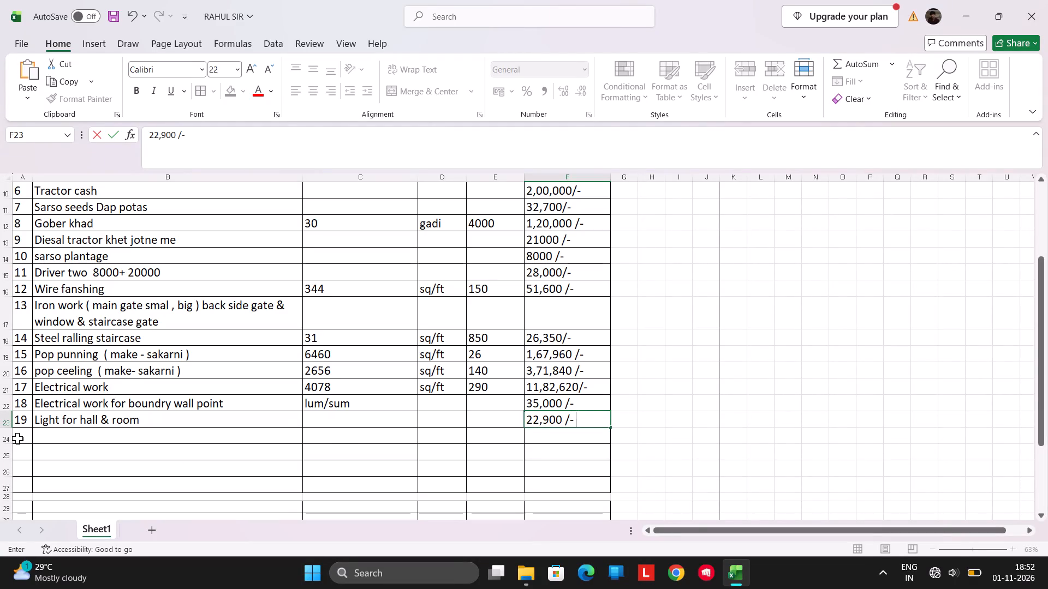
Enter serial number 20 and the description "Hpl sheet" in row 24.
left_click(17, 438)
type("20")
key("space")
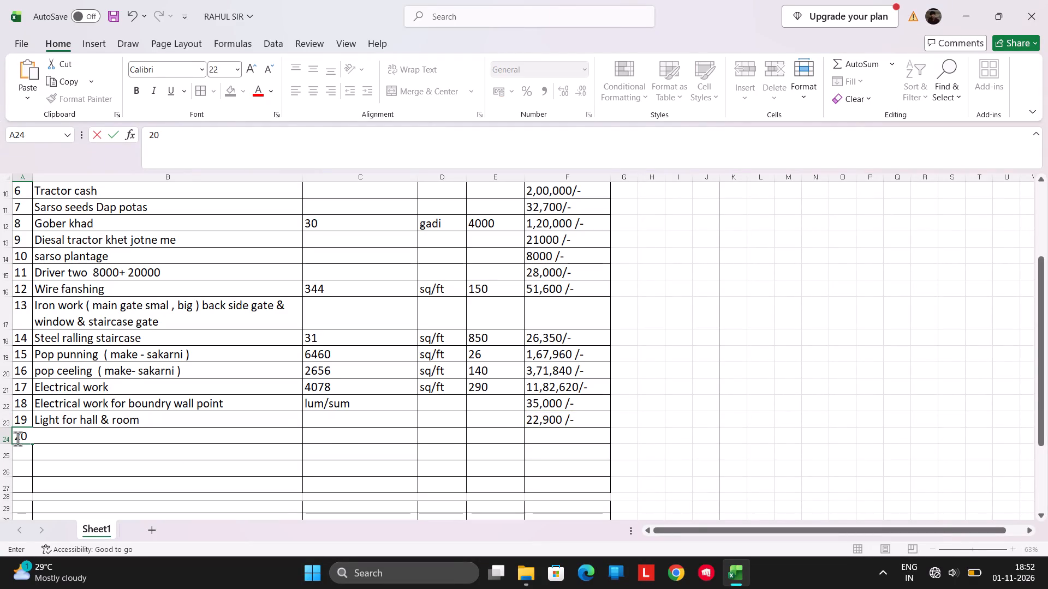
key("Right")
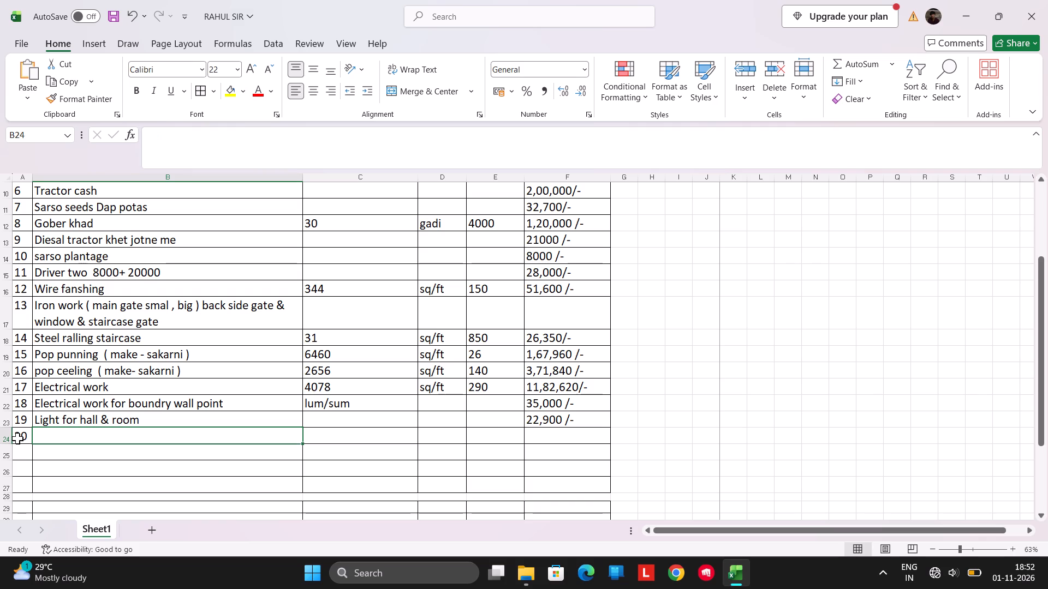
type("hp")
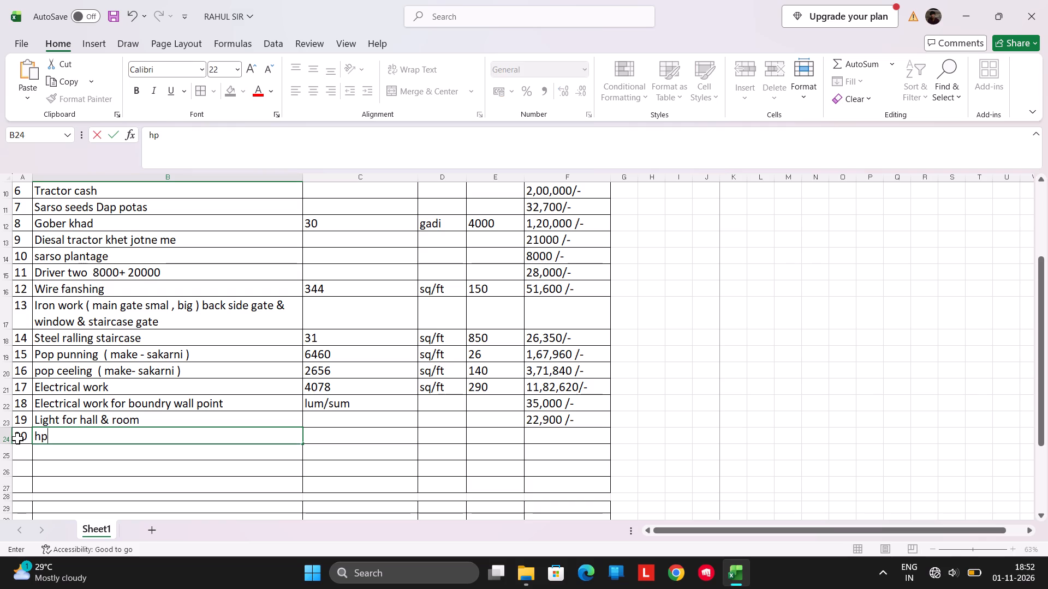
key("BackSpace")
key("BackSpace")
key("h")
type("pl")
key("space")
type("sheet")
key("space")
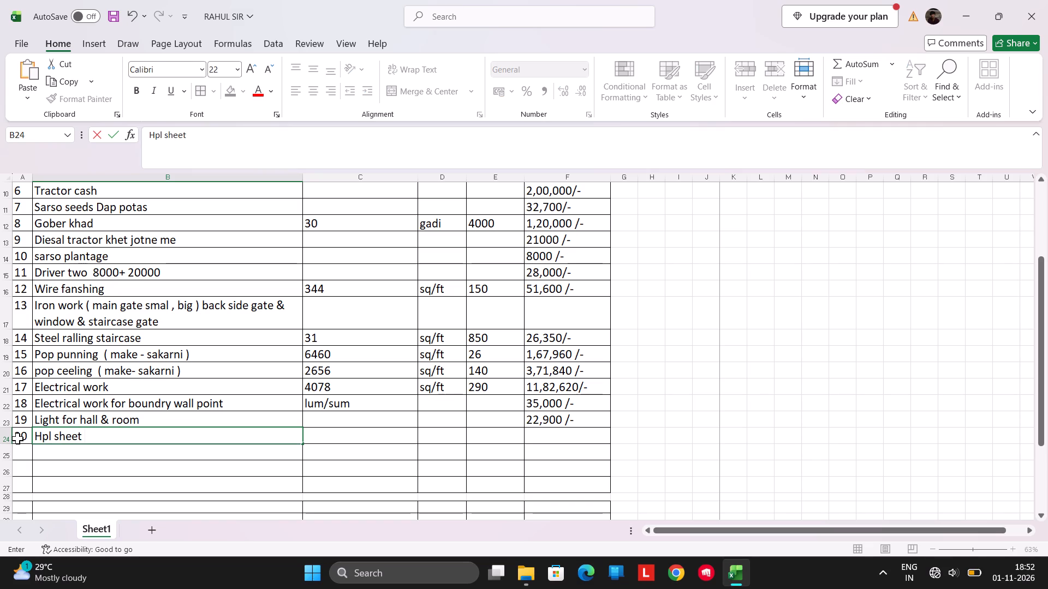
Fill in the Hpl sheet entry in row 24 with quantity 2356, unit sq/ft and rate 350.
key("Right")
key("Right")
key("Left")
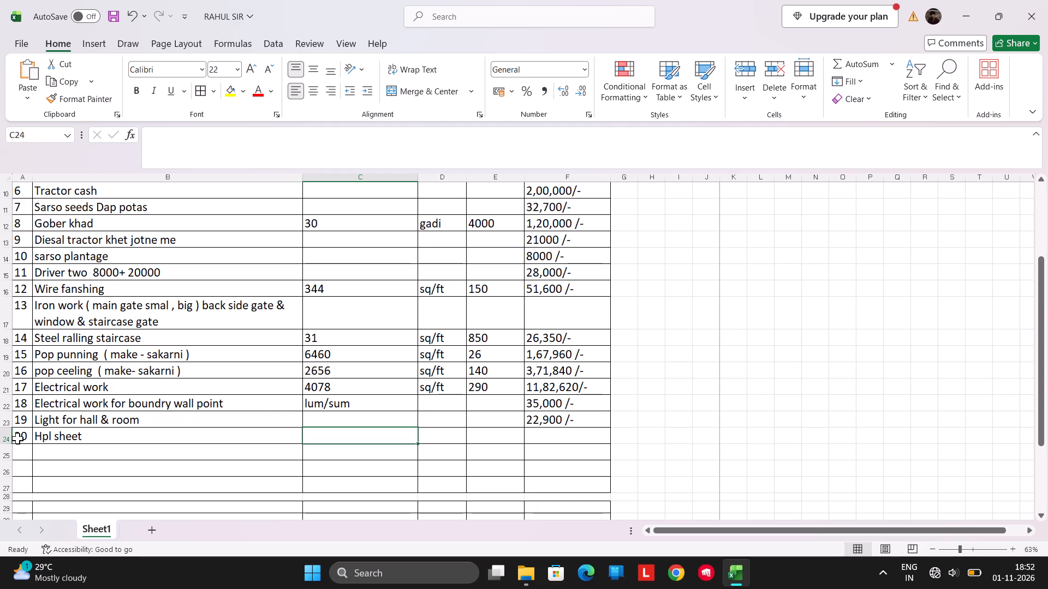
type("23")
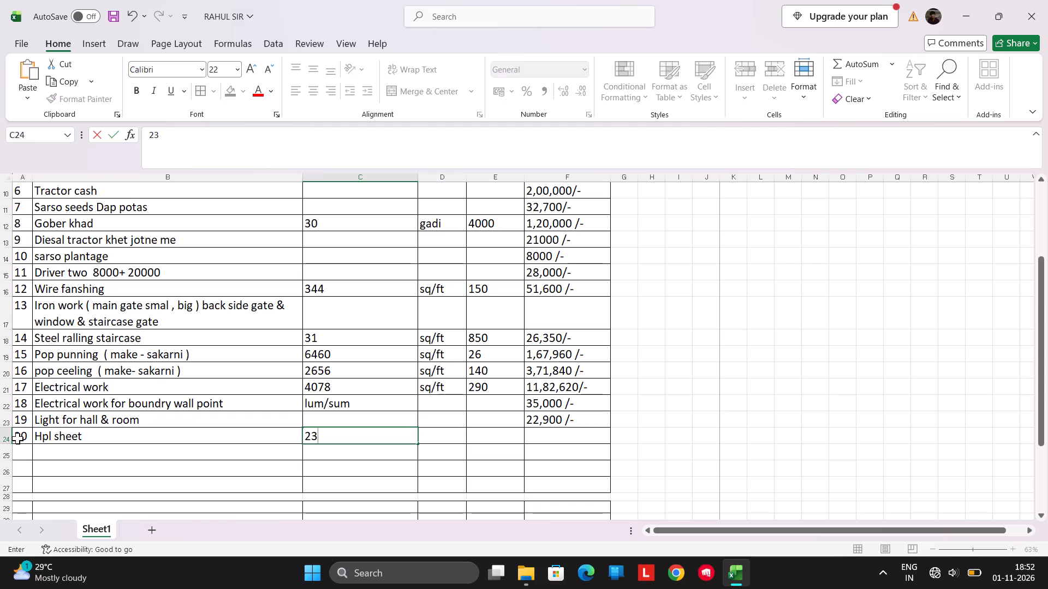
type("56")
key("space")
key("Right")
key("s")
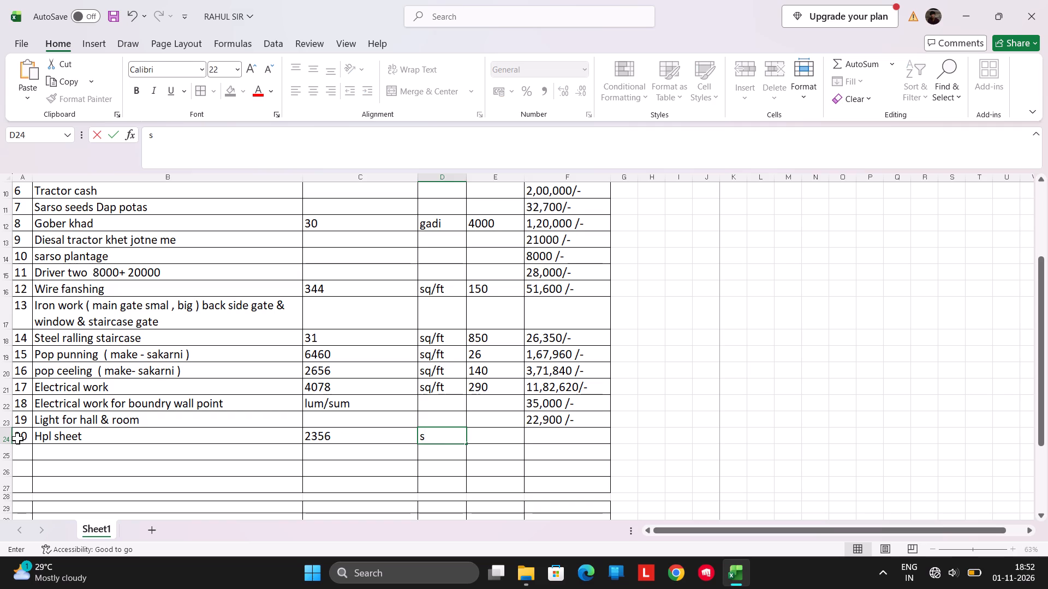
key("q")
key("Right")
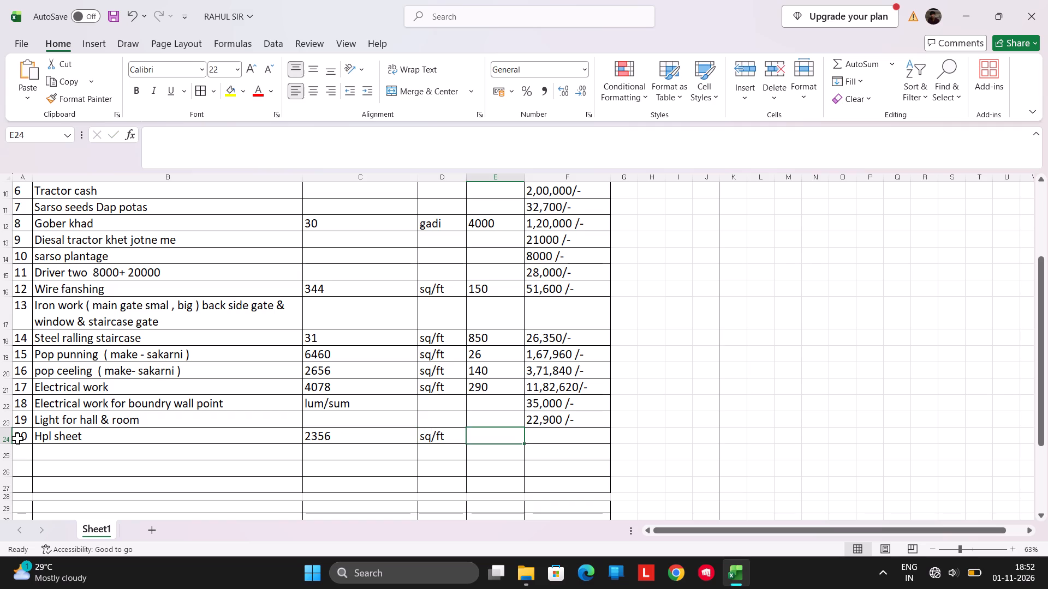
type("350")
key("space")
Enter "8,24,600/-" as the amount of the Hpl sheet entry in row 24.
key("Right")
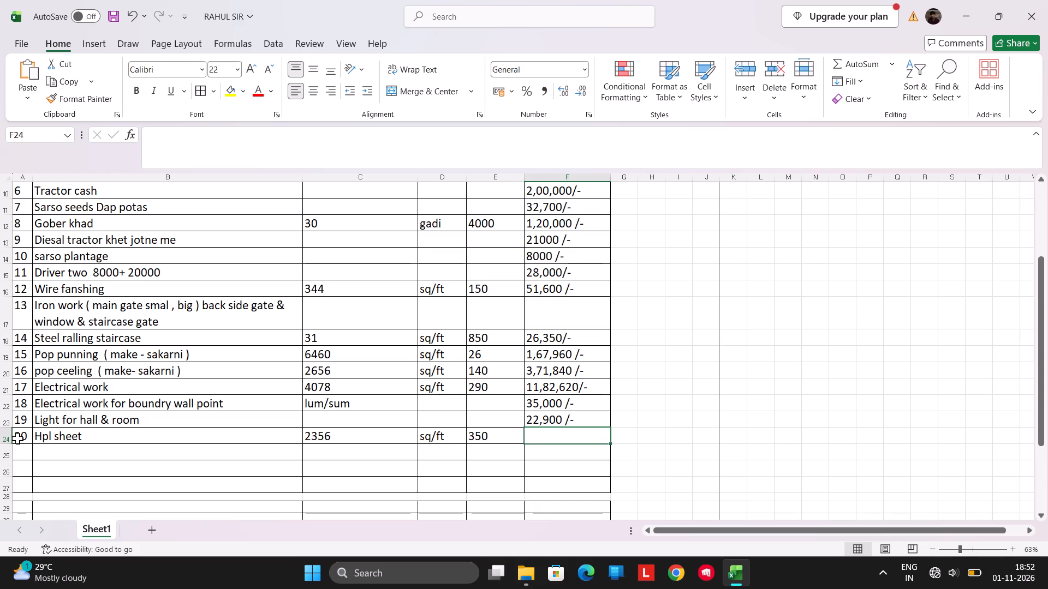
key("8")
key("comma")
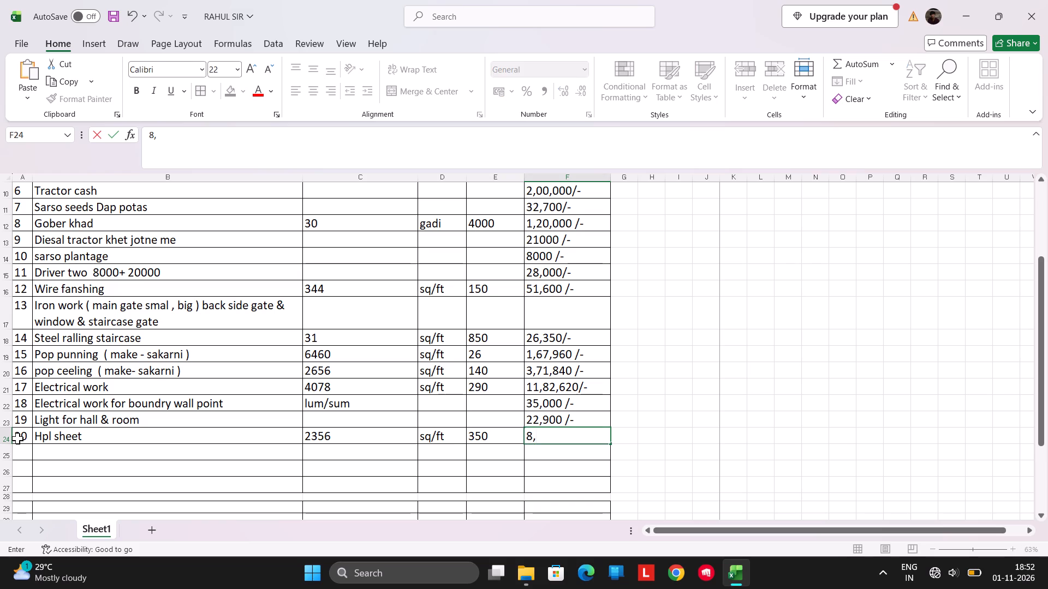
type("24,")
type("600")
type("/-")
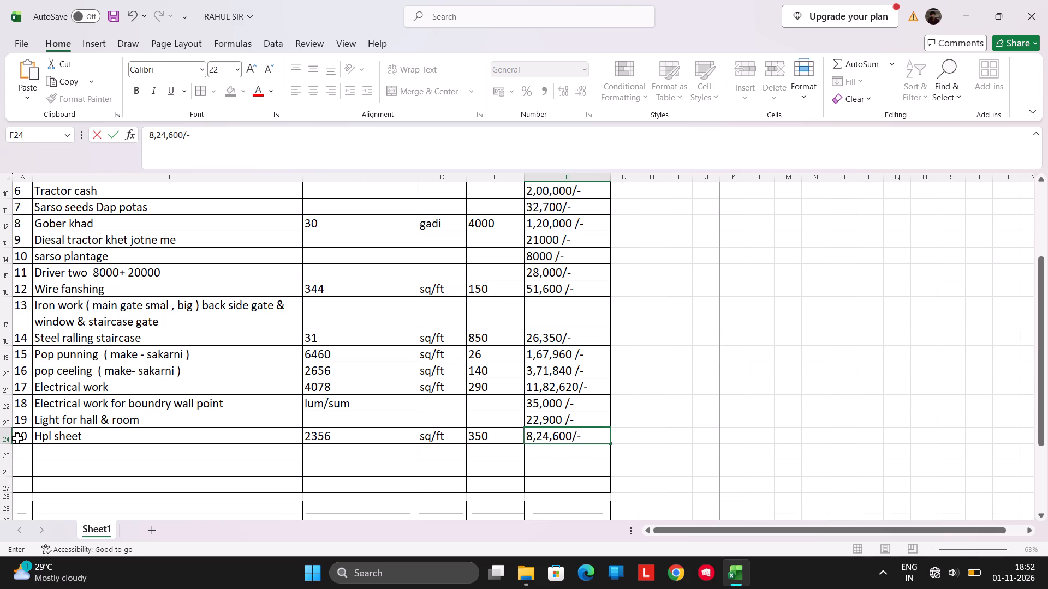
Enter serial number 21 in row 25.
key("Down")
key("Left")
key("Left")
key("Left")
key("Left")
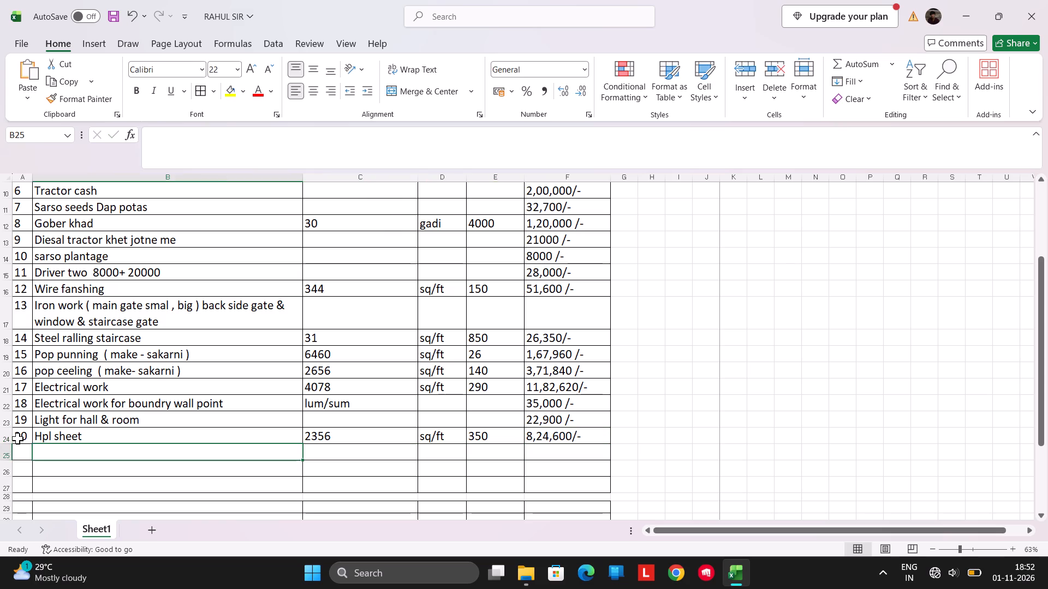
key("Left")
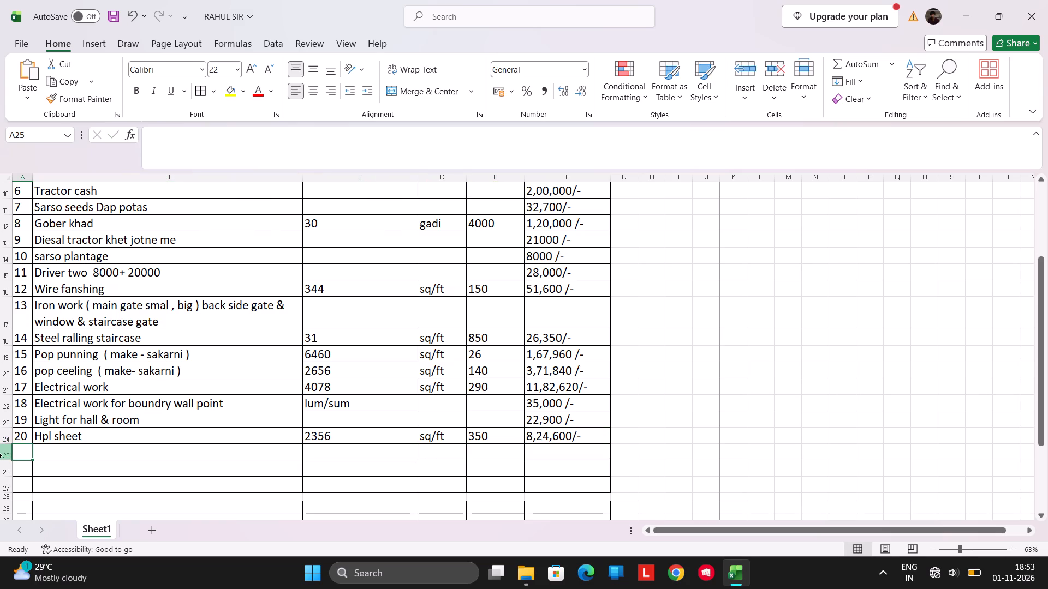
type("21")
Enter "tiles ( labour & material chemical )" as the description of item 21 in row 25.
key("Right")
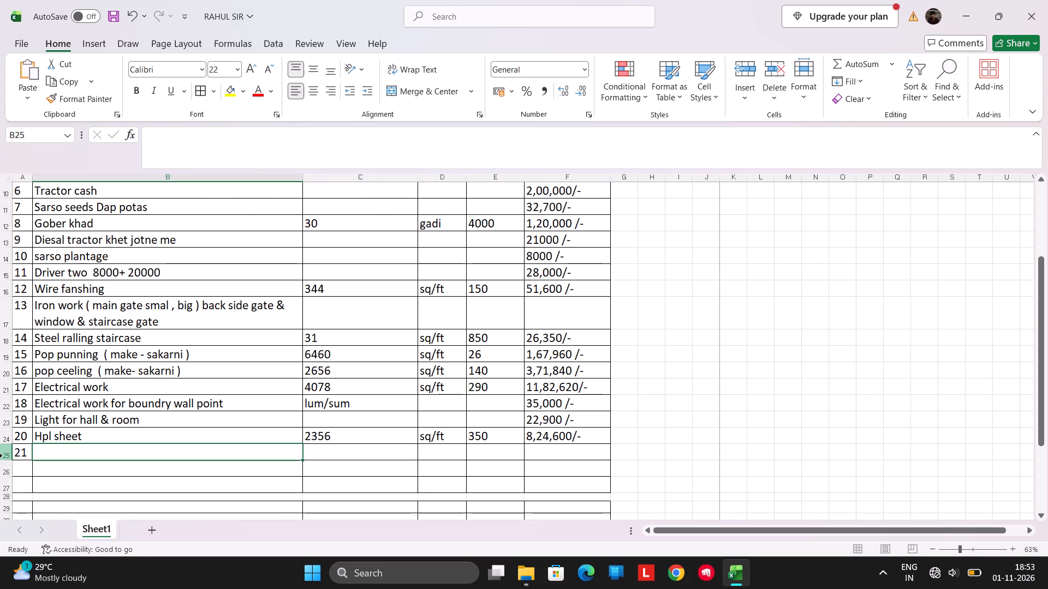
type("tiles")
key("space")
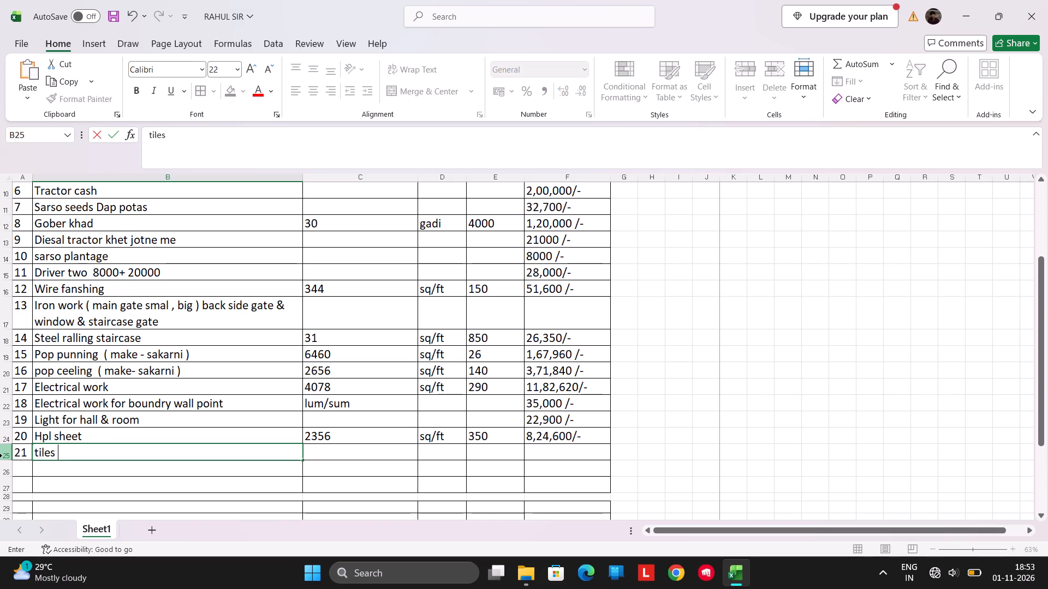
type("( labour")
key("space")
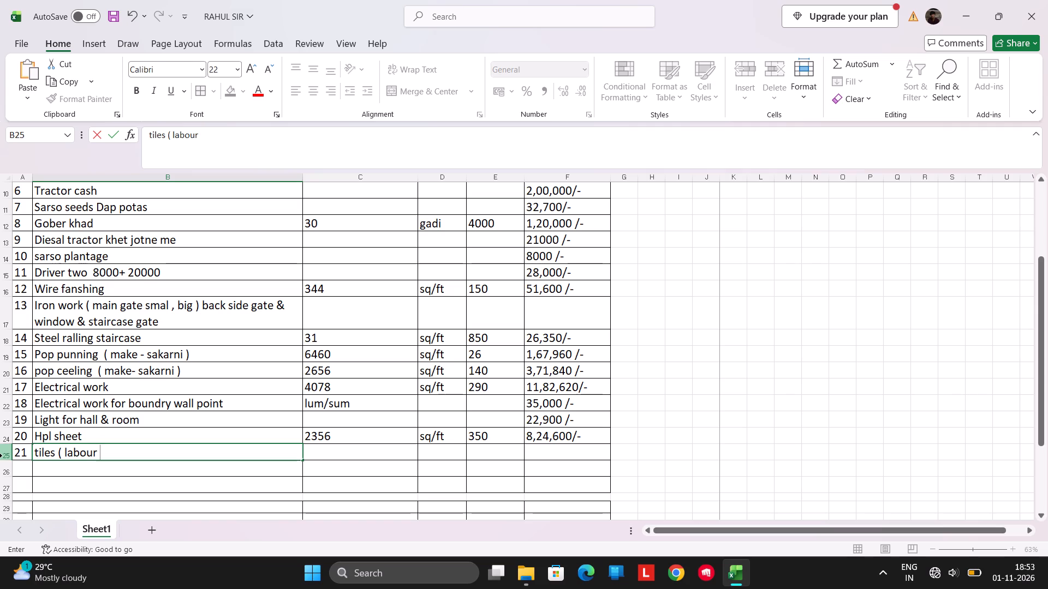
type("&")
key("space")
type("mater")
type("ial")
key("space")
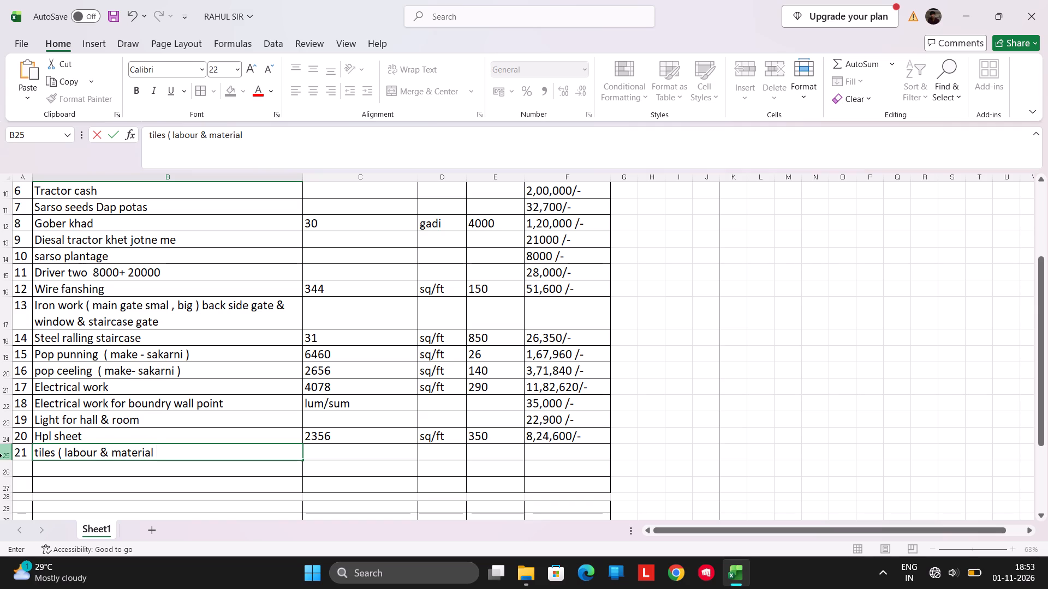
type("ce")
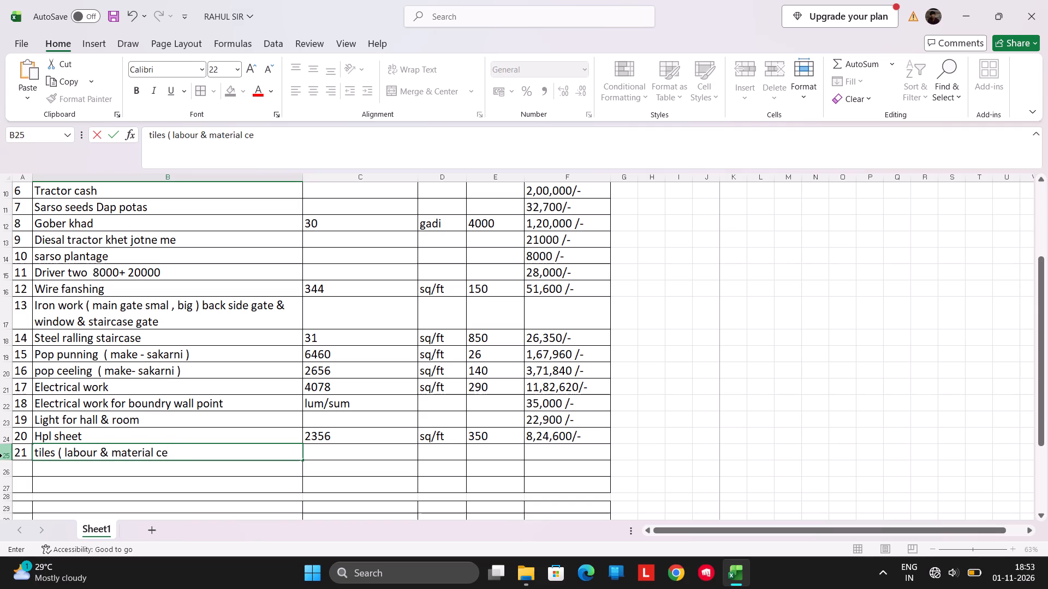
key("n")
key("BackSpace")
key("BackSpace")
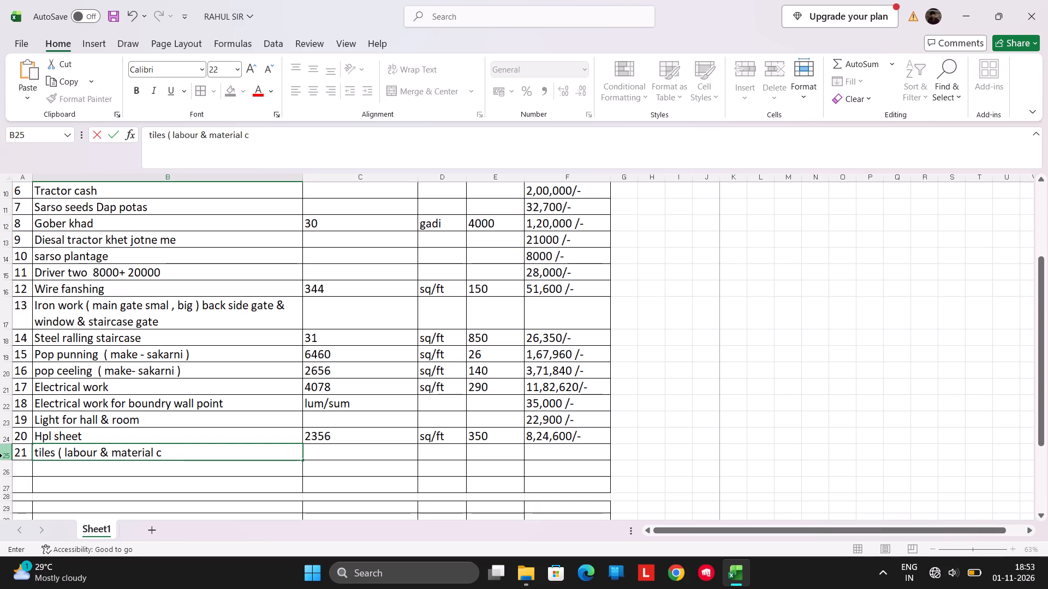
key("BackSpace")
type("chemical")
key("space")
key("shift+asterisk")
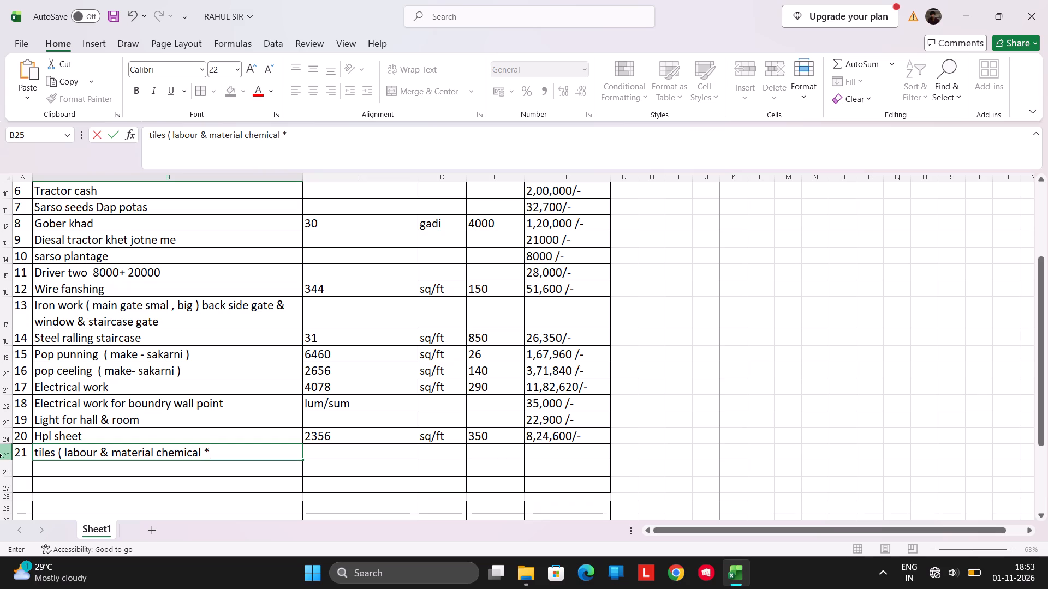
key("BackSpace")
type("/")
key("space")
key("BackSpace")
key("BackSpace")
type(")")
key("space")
Fill in the tiles entry in row 25 with quantity 4648, unit sq/ft and rate 70.
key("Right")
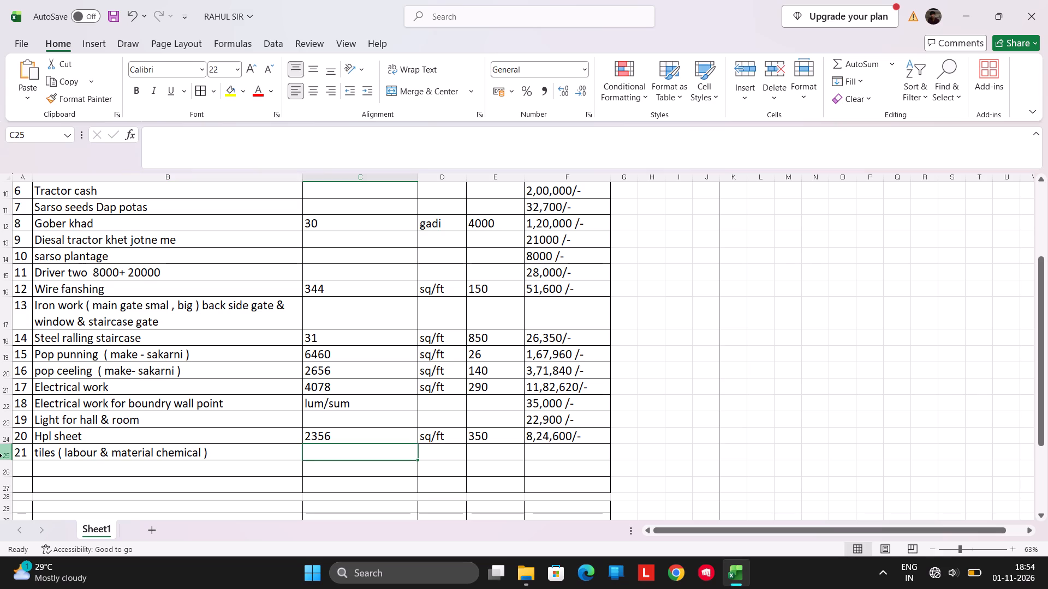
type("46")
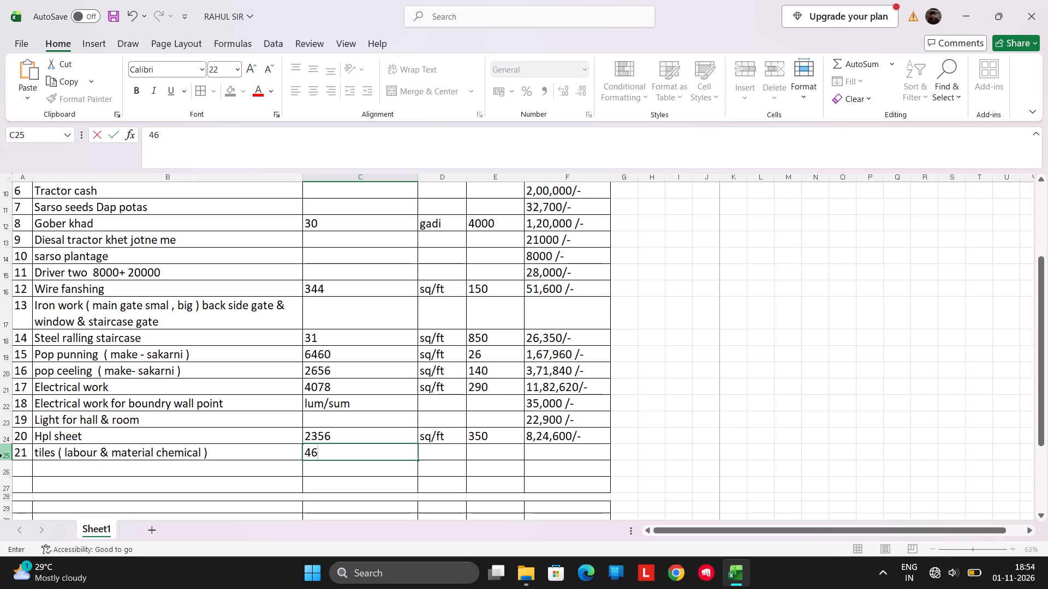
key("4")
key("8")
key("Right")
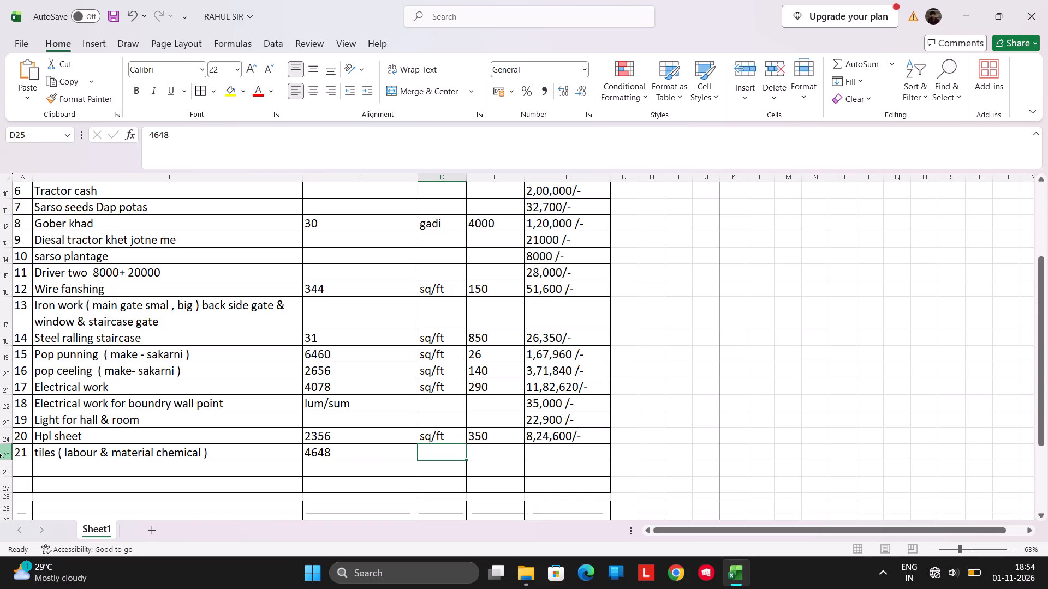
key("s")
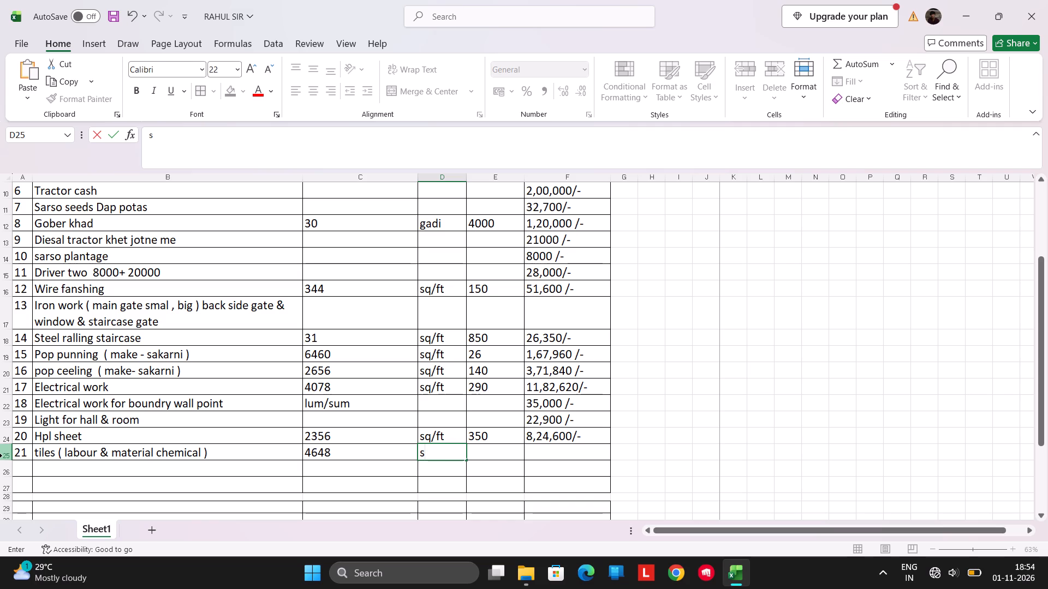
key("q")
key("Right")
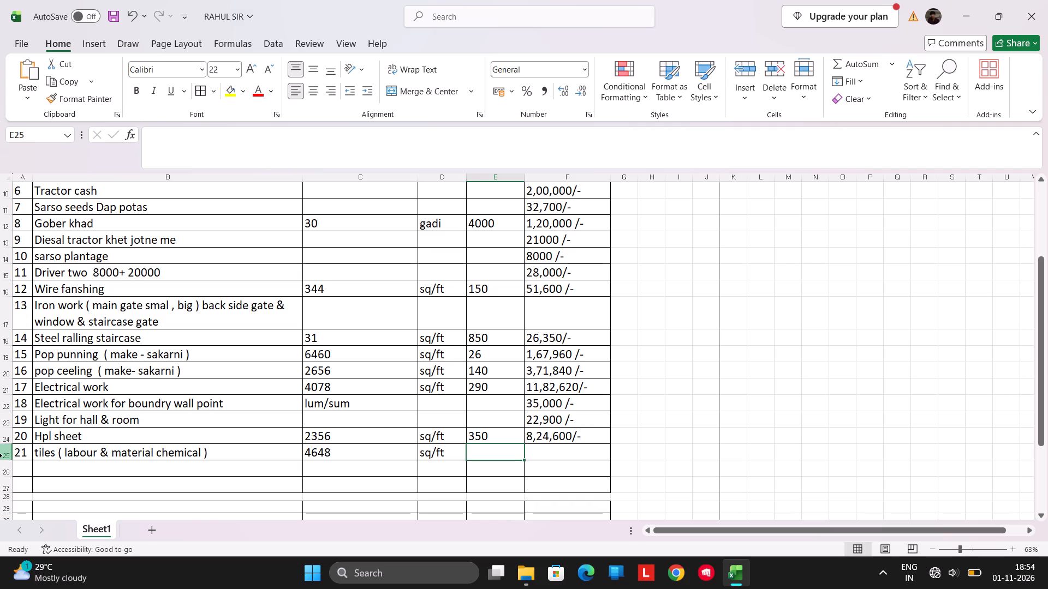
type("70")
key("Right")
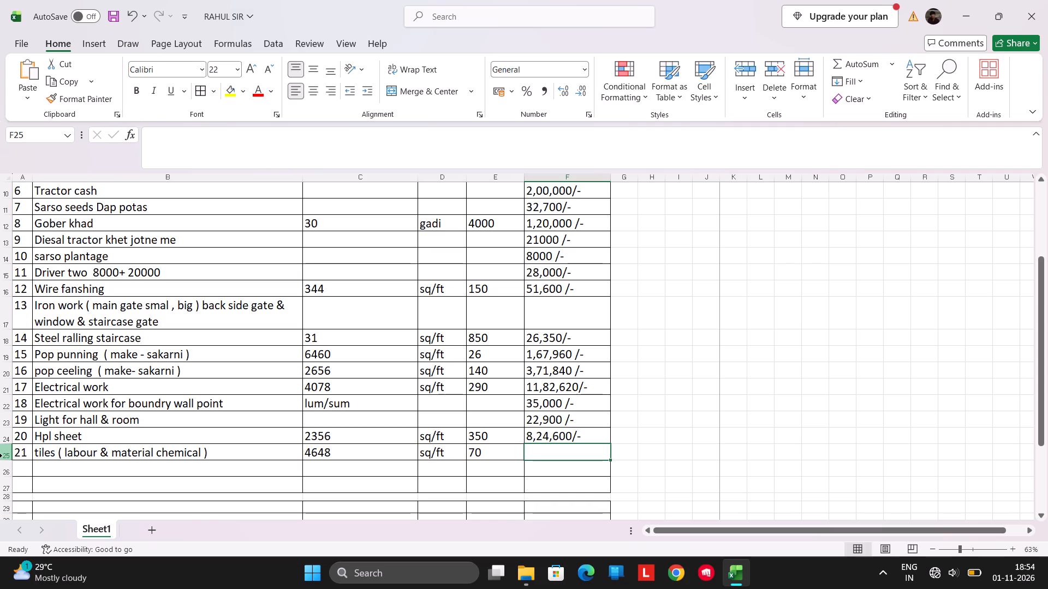
Enter "3,25,360 /-" as the amount of the tiles entry in row 25.
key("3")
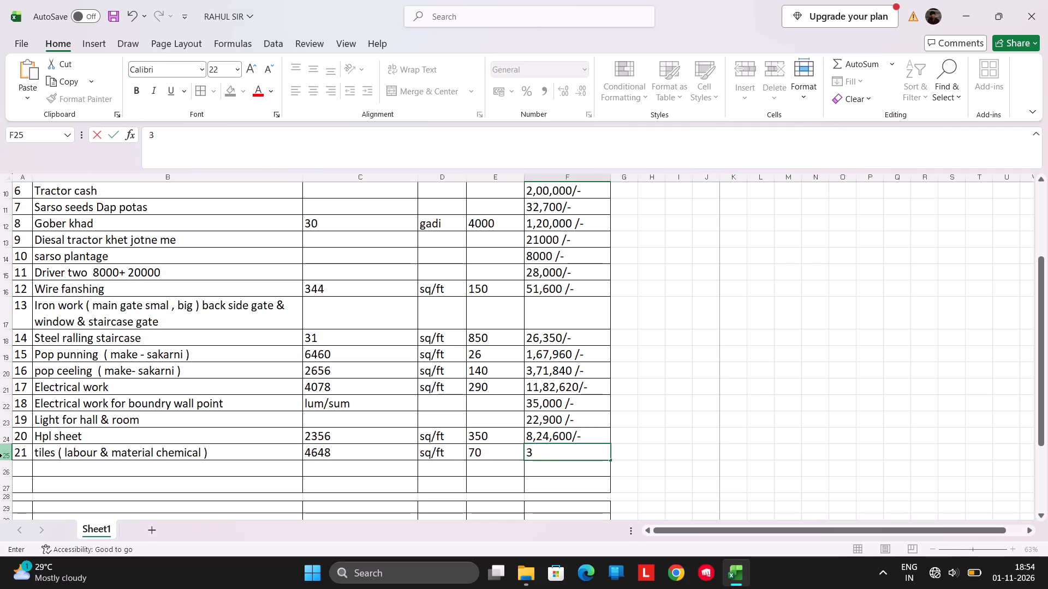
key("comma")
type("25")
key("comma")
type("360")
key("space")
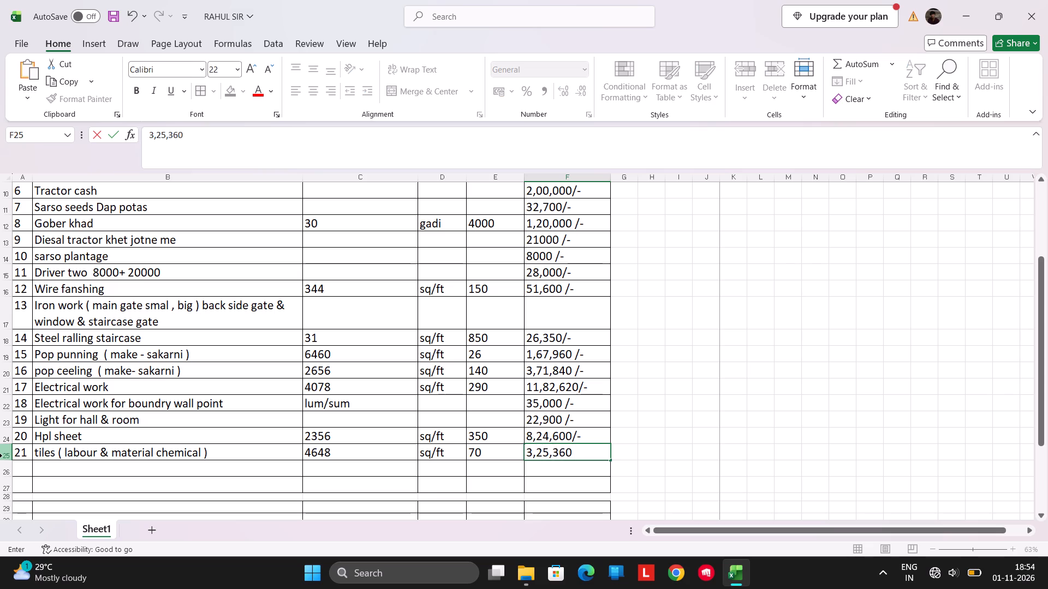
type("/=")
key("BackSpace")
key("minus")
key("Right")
Enter serial number 22 in row 26.
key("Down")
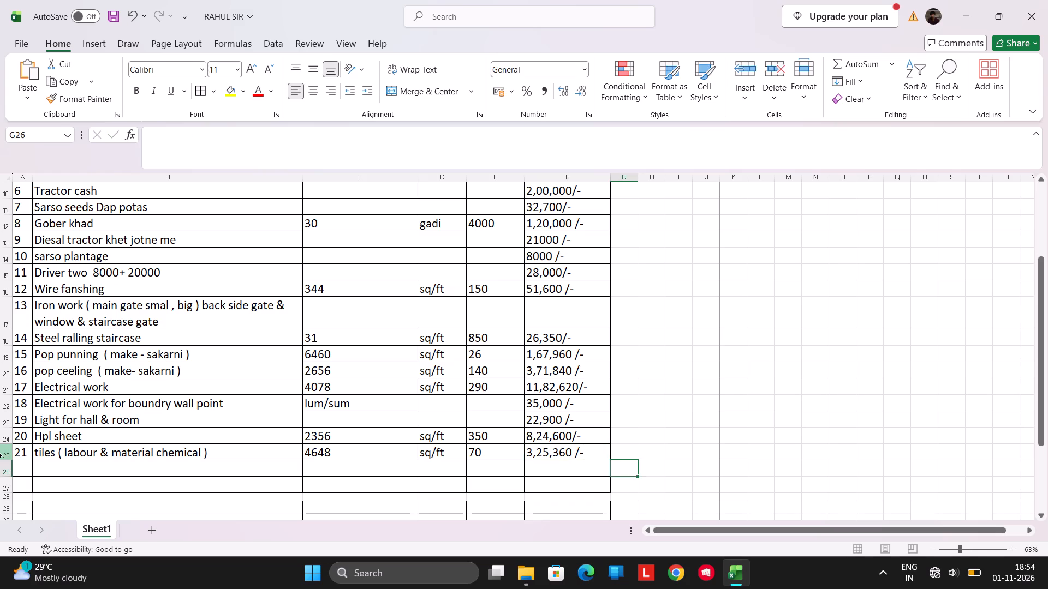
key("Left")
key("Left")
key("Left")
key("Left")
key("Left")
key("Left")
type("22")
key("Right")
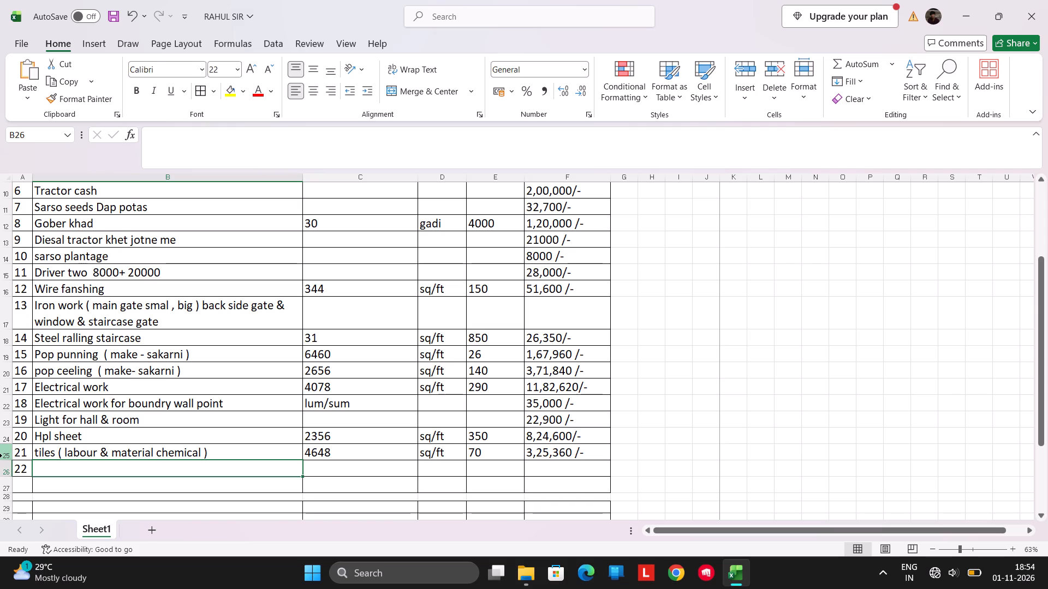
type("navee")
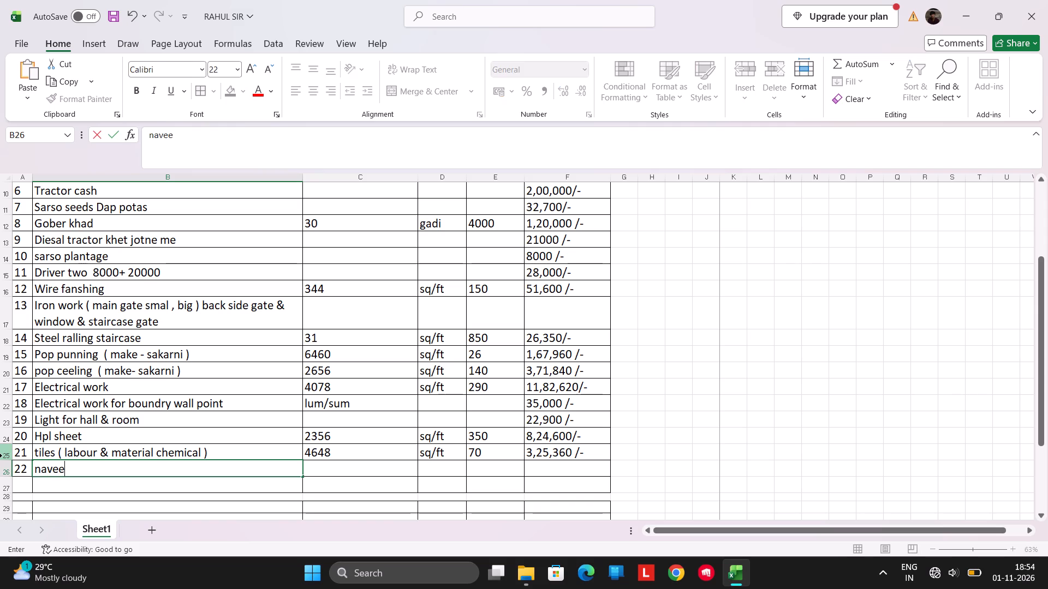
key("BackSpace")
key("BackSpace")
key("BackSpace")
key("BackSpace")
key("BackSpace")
Capitalize the first letter of the item 21 description in row 25 so it reads "Tiles ( labour & material chemical )".
left_click(44, 452)
double_click(44, 452)
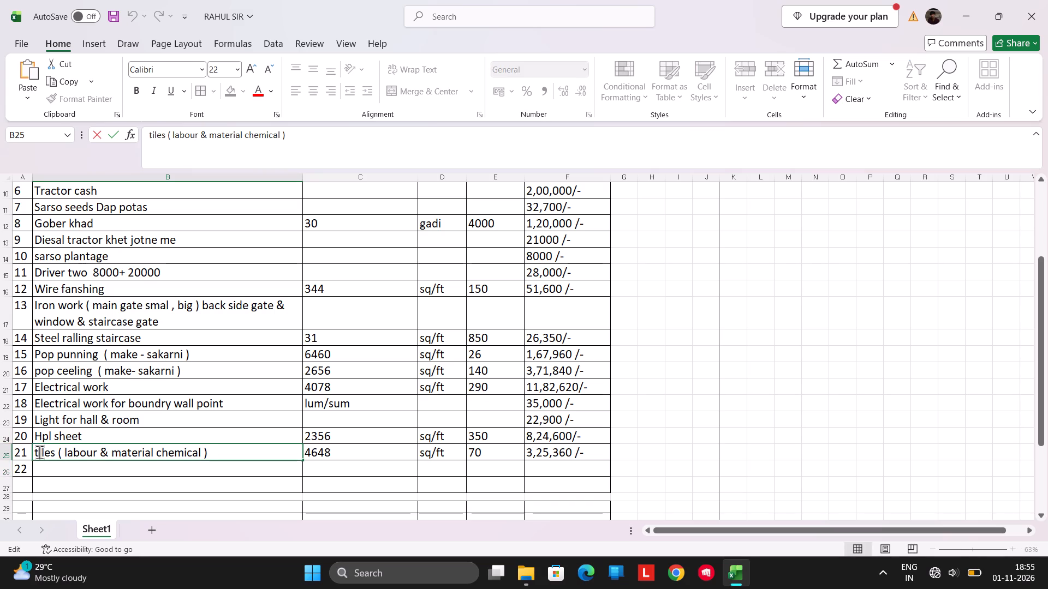
double_click(39, 452)
left_click(39, 452)
key("BackSpace")
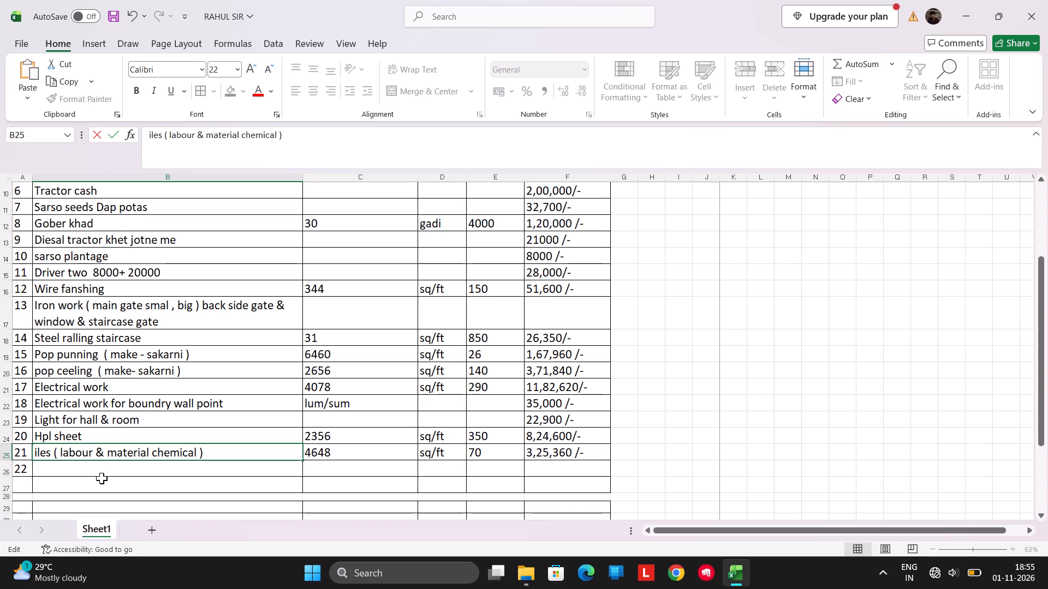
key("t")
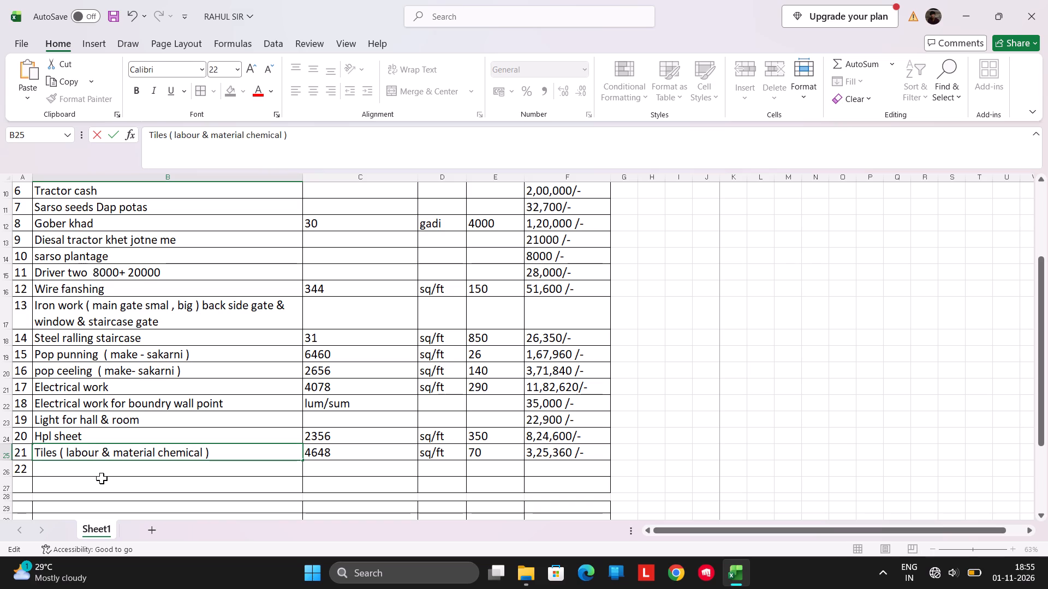
key("Return")
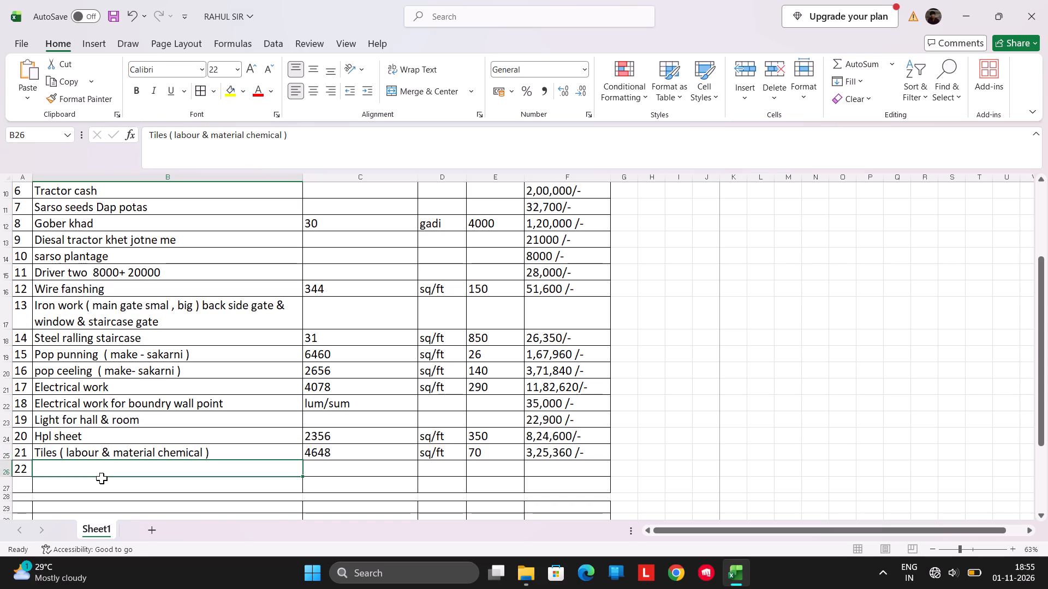
Enter the payee's name, with a capital first letter, as the description of item 22 in row 26.
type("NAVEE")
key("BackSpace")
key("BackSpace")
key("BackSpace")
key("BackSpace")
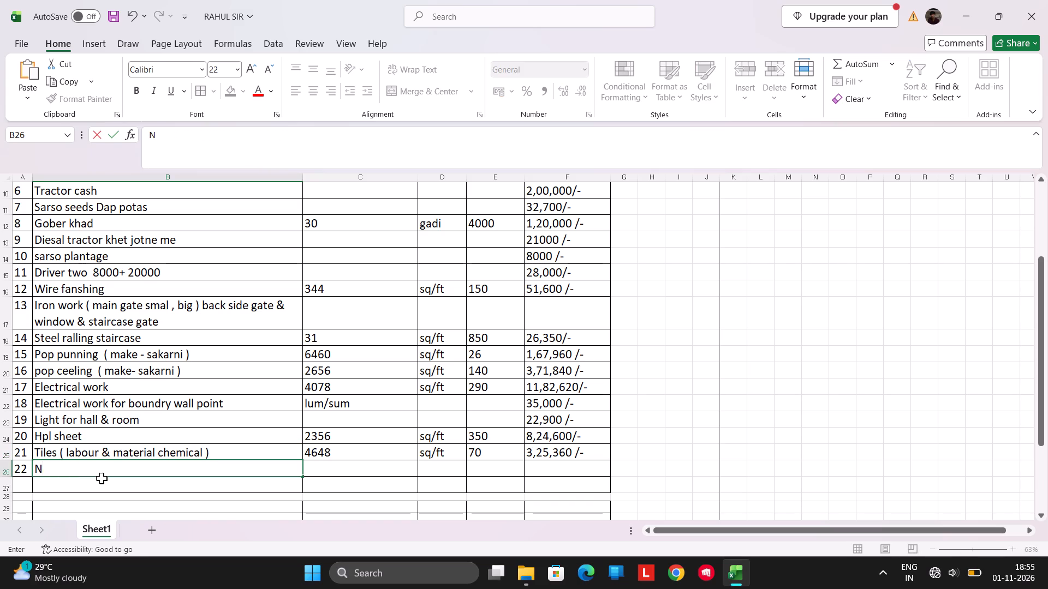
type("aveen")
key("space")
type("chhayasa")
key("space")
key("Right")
Enter "30,000 /-" as the amount of item 22 in row 26.
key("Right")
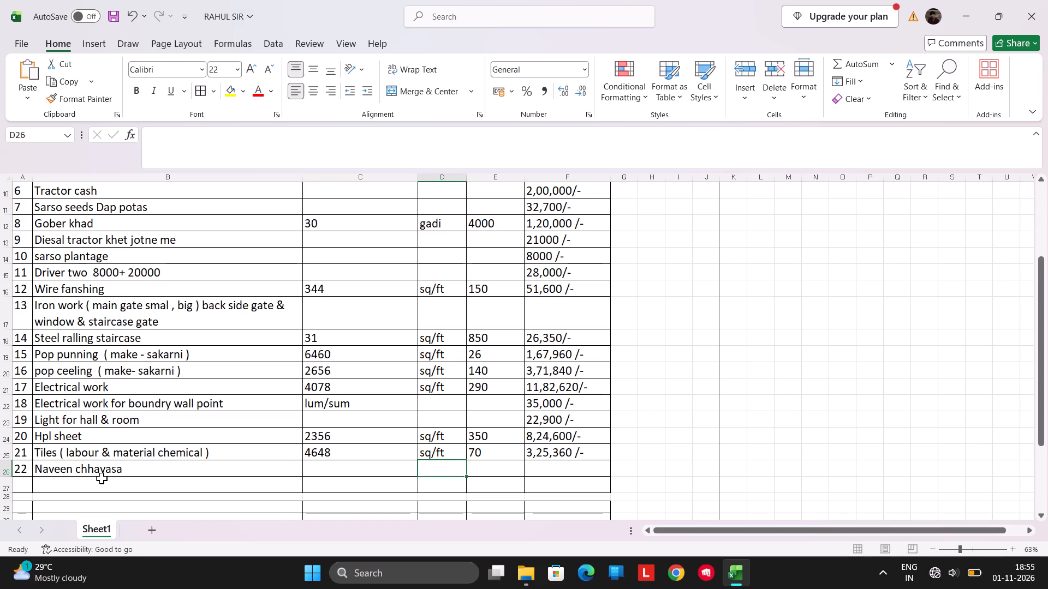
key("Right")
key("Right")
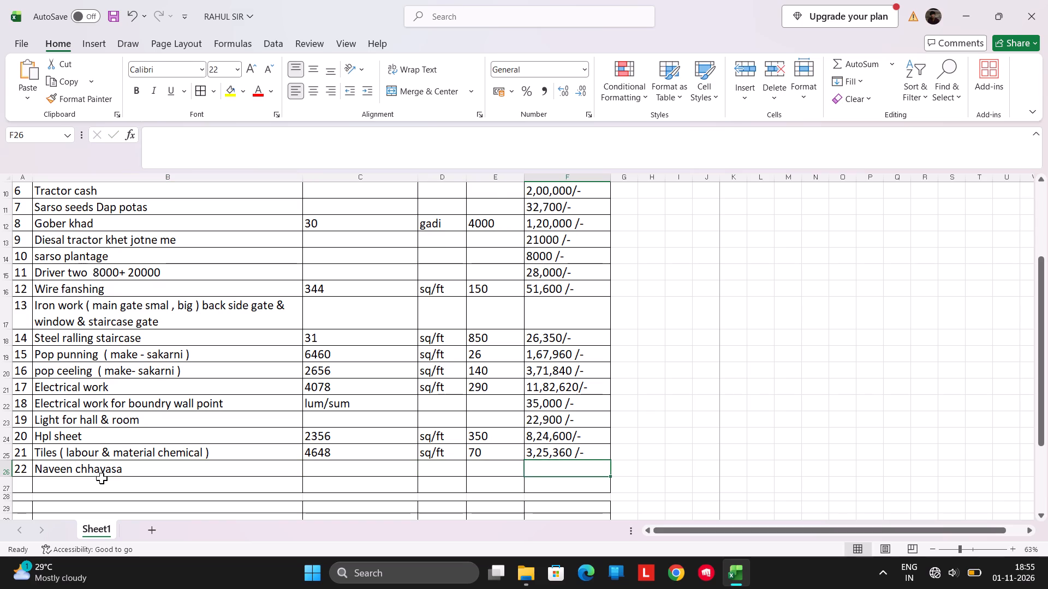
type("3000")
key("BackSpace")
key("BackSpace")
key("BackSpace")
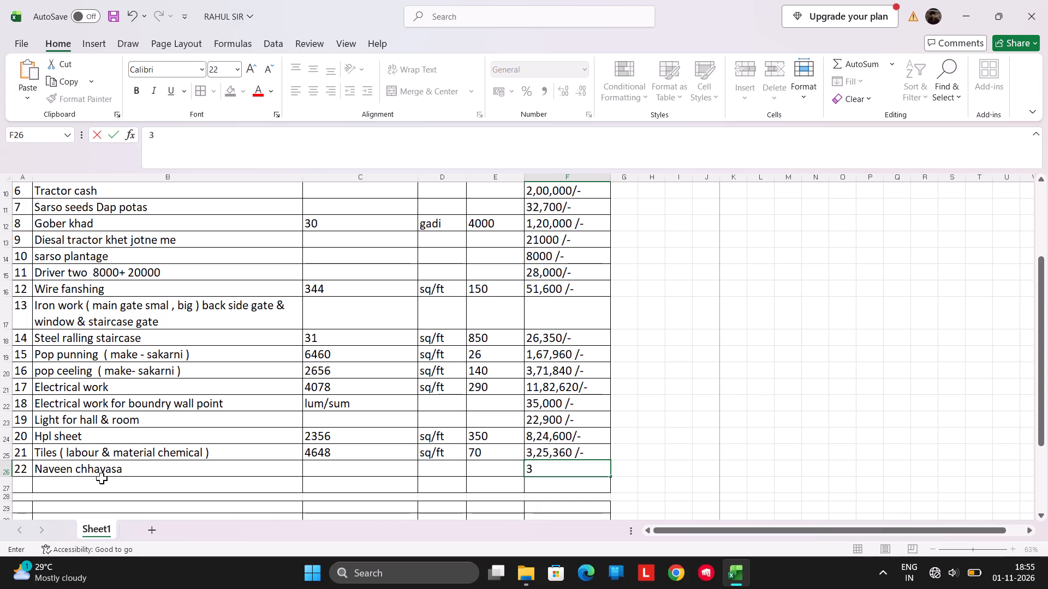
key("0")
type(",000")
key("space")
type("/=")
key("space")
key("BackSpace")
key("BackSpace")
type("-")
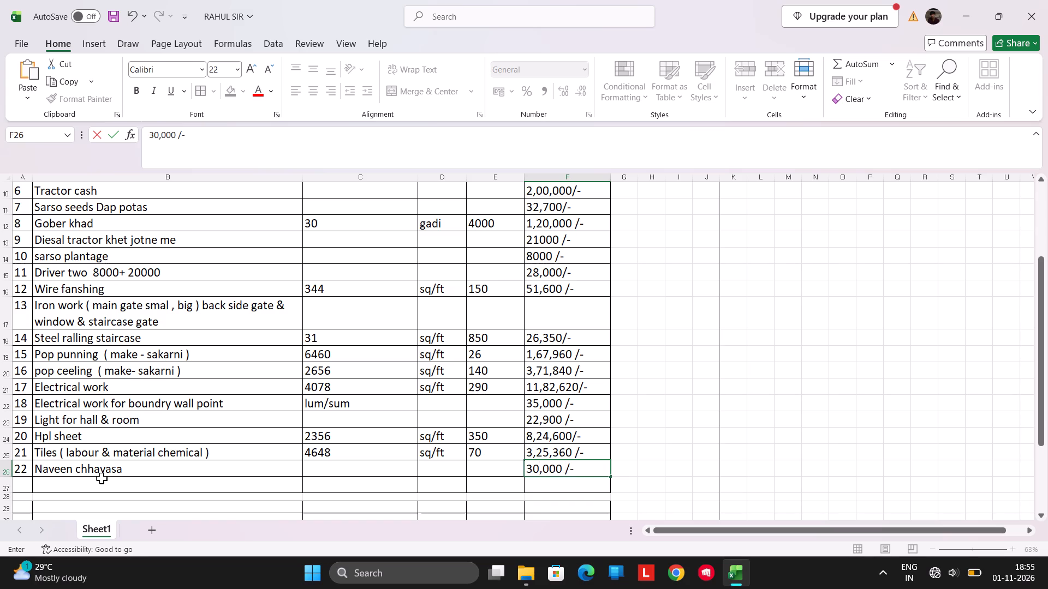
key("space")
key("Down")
Enter serial number 23 in row 27.
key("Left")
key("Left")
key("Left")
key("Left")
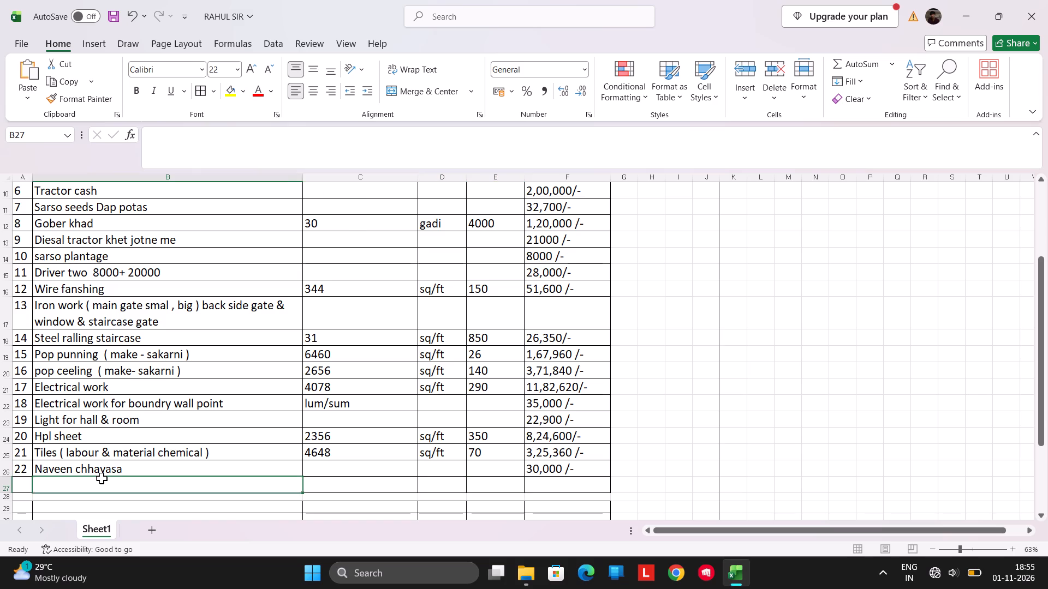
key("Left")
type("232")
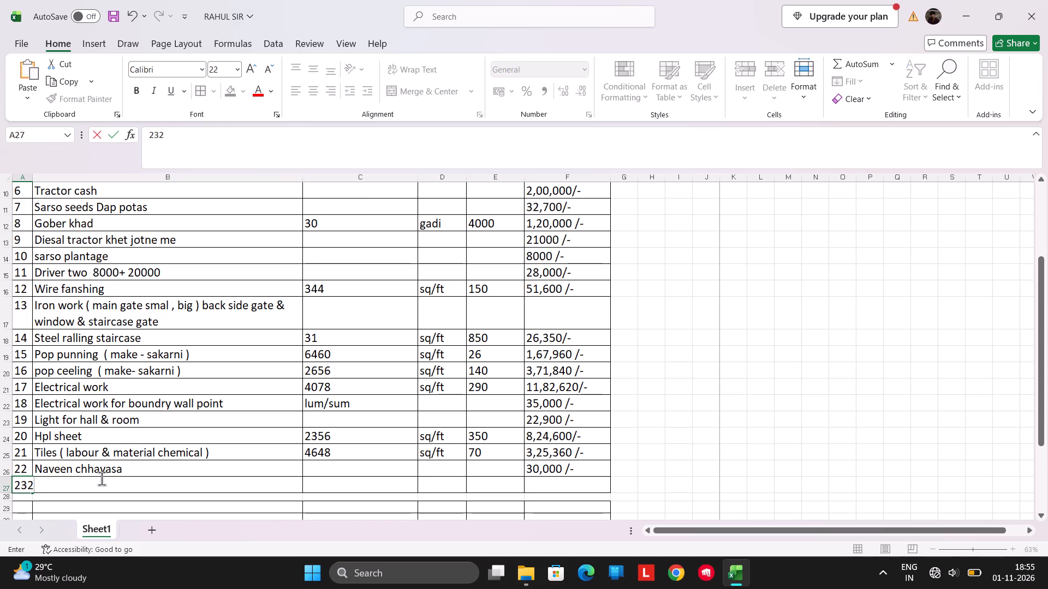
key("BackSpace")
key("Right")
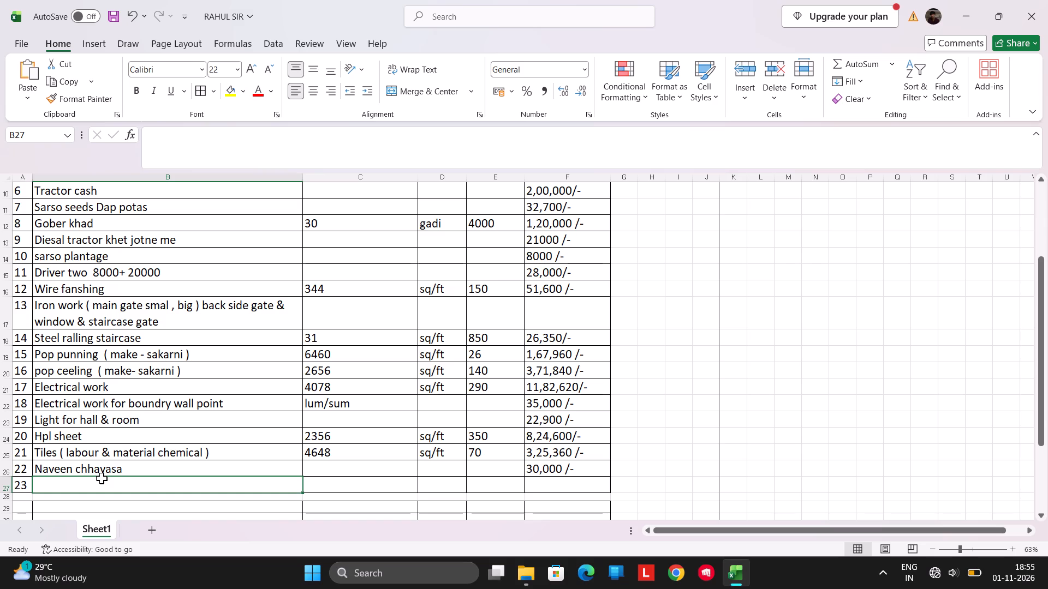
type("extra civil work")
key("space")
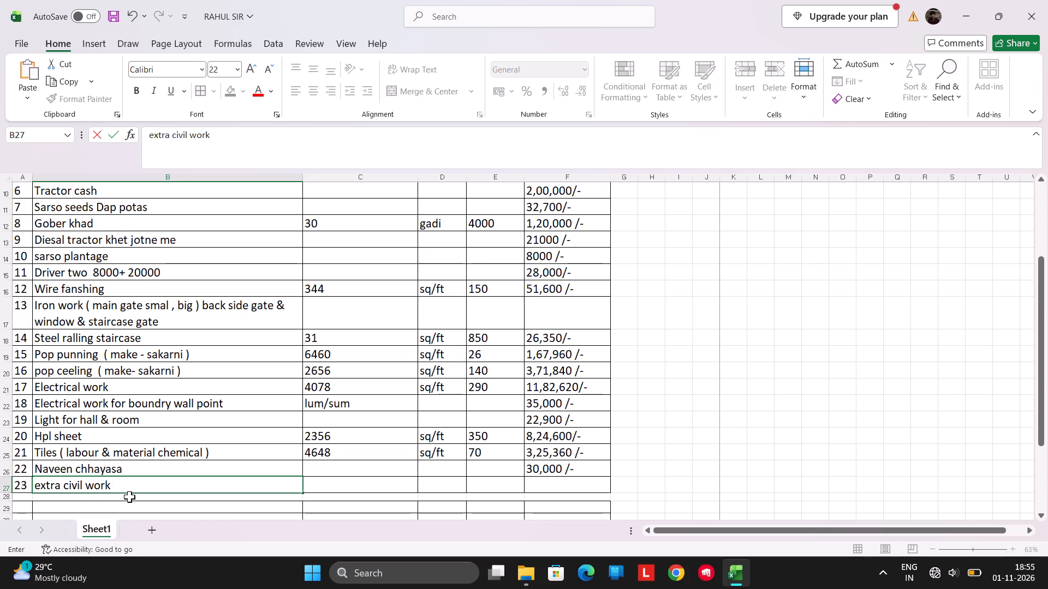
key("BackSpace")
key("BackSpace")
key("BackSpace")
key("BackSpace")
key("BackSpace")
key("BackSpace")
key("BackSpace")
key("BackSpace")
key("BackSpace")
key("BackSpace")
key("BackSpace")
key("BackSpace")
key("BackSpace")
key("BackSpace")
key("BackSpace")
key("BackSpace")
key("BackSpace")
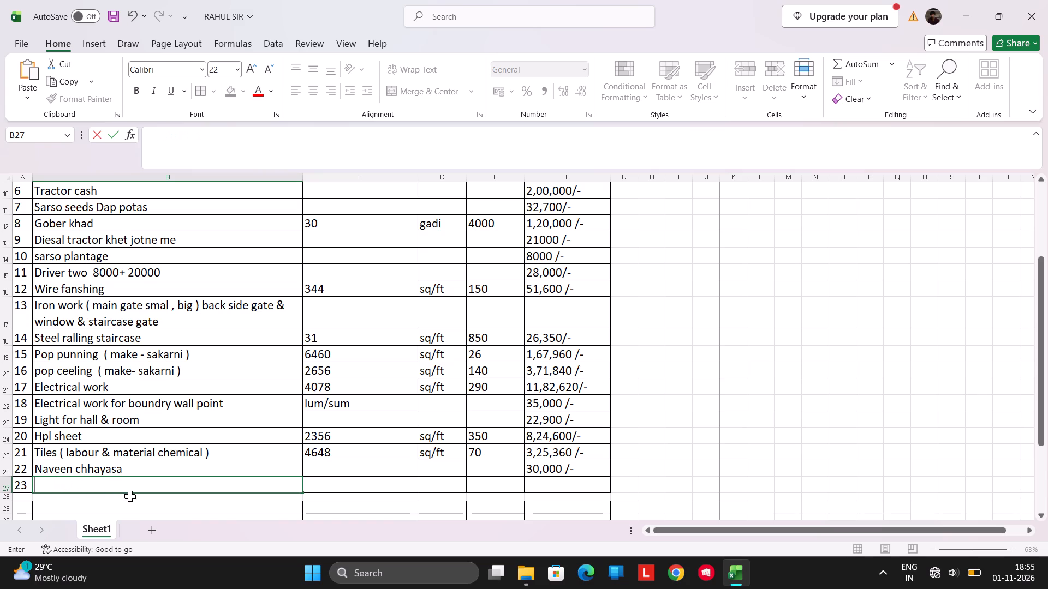
Begin the item 23 description in row 27 with "Extra civil work", capitalizing only the first letter.
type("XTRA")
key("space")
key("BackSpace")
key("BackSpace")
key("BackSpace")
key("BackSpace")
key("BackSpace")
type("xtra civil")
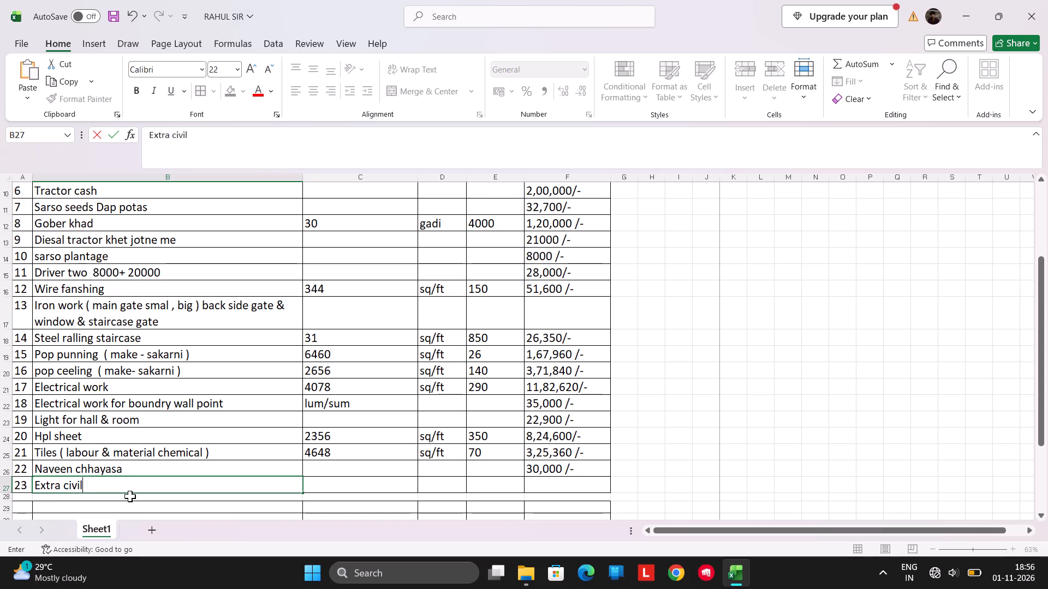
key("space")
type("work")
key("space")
Continue the item 23 description with "( washroom" after "Extra civil work".
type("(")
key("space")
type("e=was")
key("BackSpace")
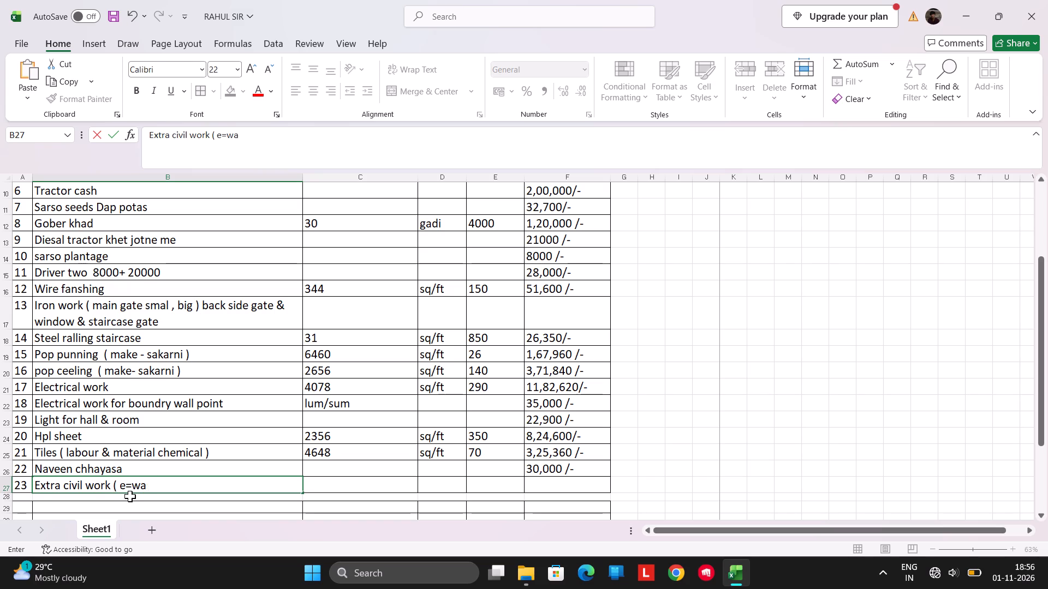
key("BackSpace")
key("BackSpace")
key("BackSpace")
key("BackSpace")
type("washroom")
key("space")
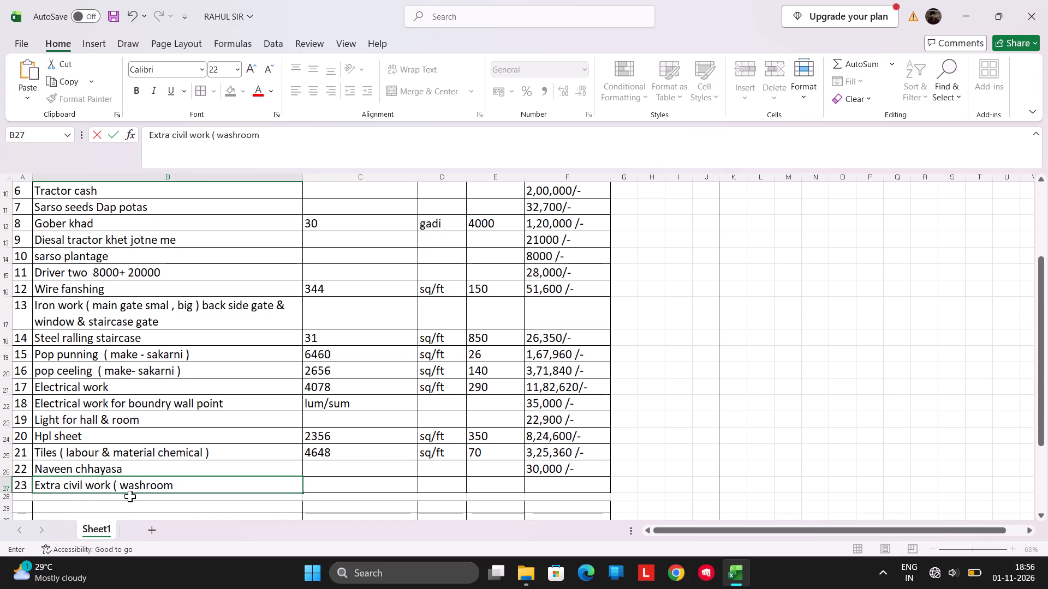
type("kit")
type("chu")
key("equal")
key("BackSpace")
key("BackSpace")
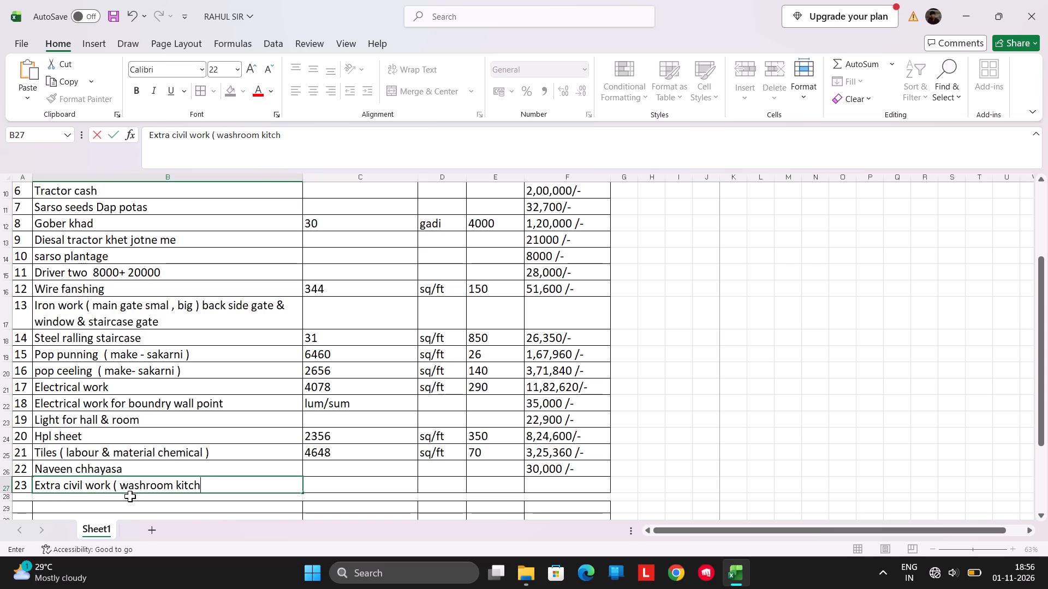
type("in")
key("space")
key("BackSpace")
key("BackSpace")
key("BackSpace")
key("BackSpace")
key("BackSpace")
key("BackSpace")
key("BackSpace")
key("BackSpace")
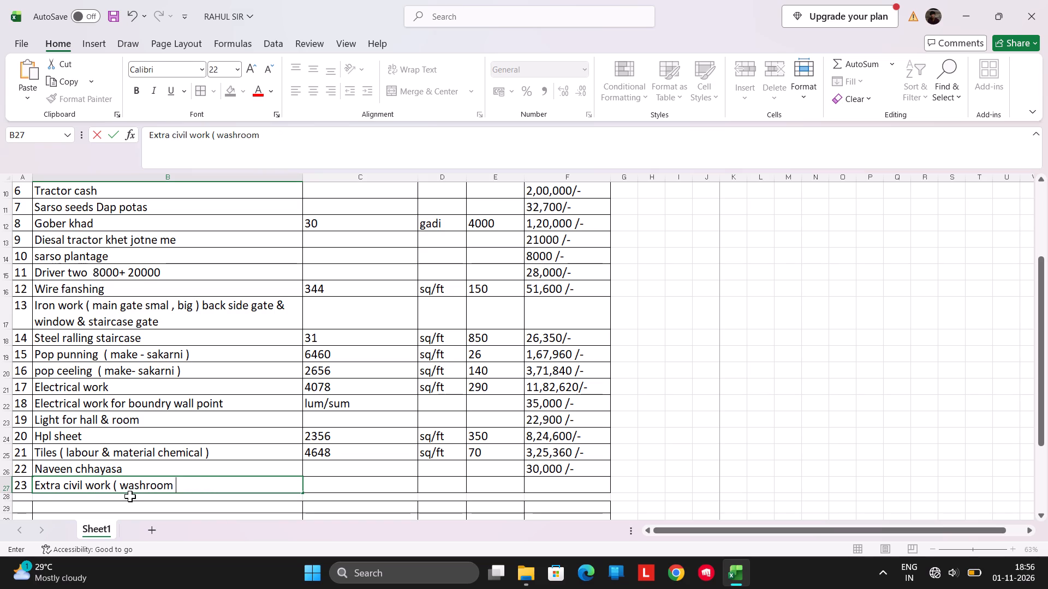
Extend the item 23 description with "/ kitchin /" after "washroom".
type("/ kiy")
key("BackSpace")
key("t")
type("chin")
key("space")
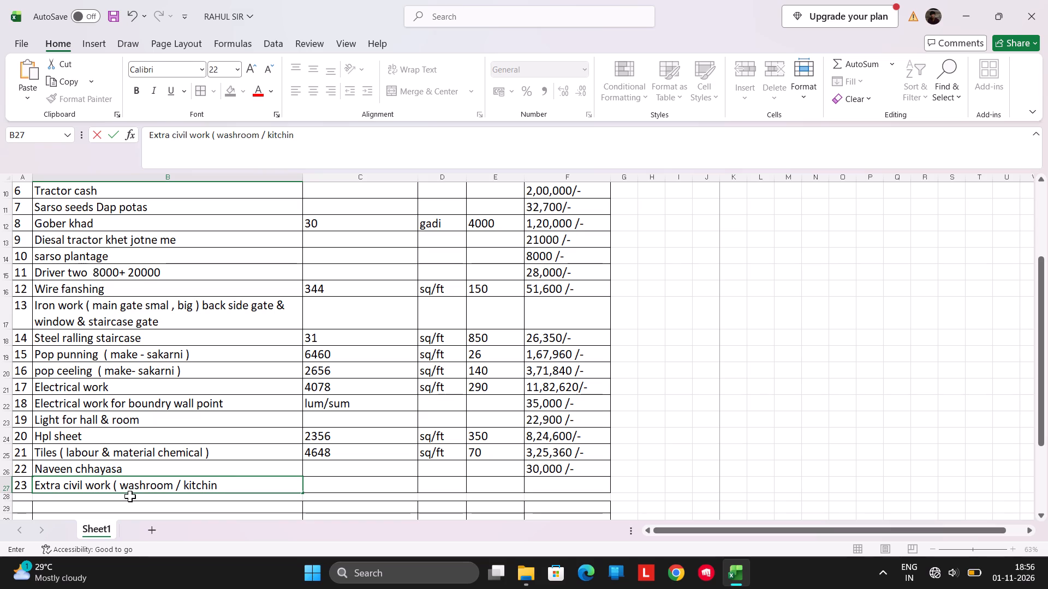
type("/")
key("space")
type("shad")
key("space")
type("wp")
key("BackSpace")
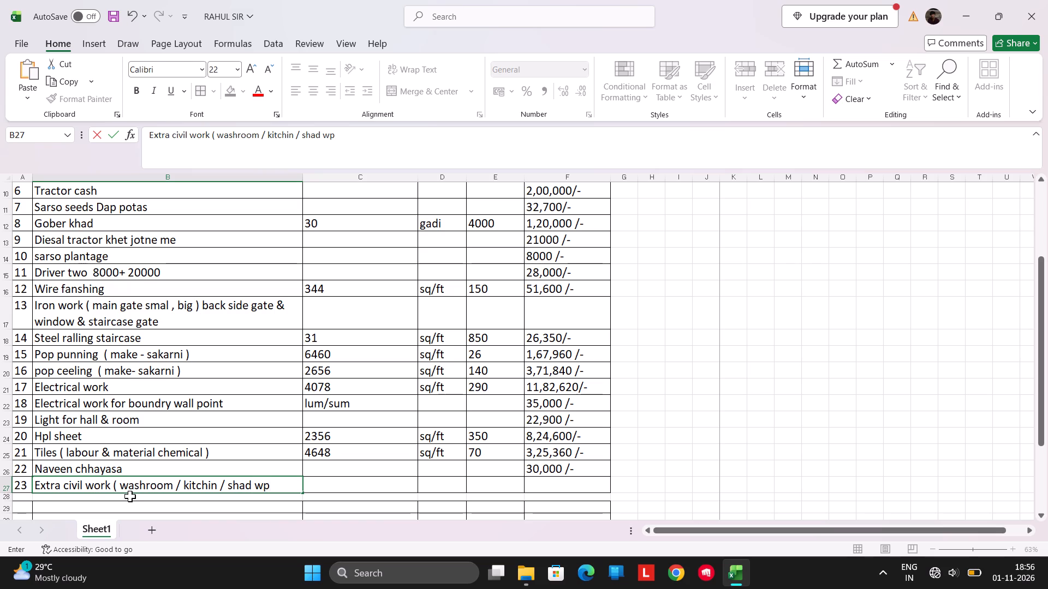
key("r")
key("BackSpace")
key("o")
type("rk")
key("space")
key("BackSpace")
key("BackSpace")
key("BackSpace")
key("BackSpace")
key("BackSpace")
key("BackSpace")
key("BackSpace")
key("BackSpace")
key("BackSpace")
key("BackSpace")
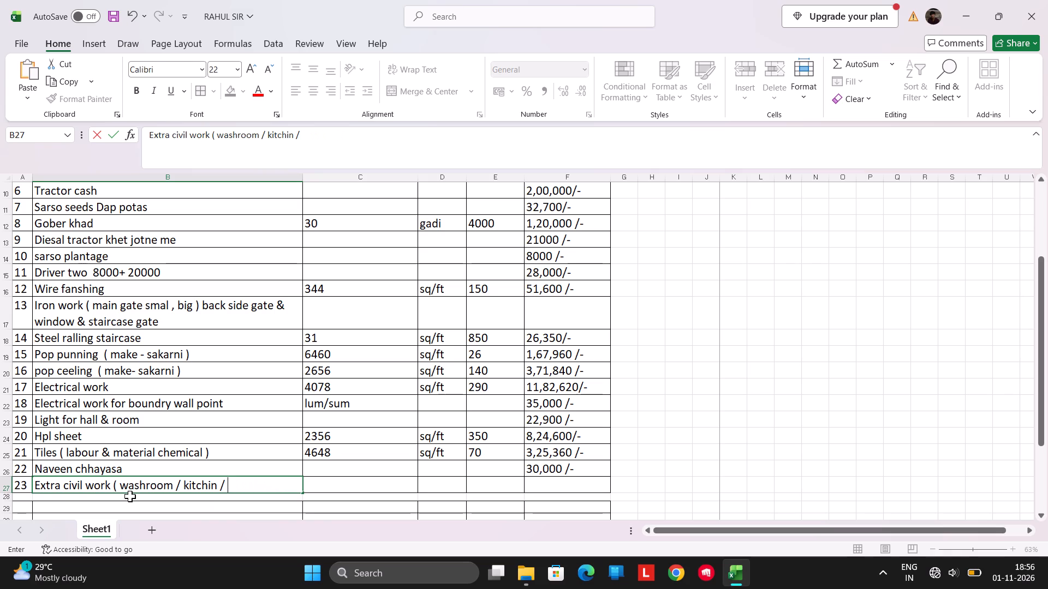
Add "parking shaad" to the item 23 description so it reads "Extra civil work ( washroom / kitchin / parking shaad".
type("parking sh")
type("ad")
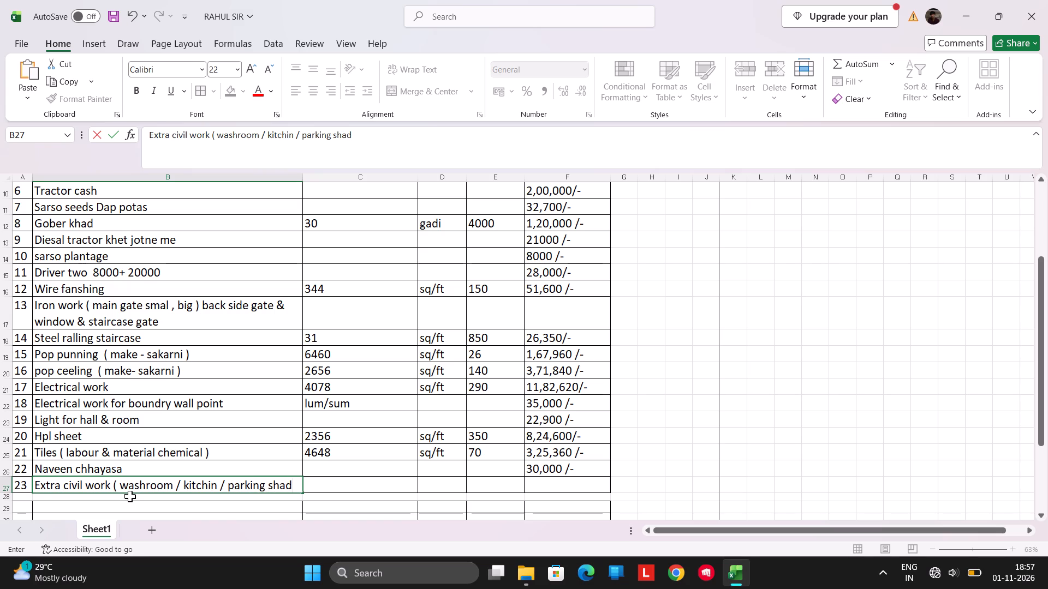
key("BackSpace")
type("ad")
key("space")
Commit the item 23 description and apply text wrapping to the whole of row 27.
left_click(142, 34)
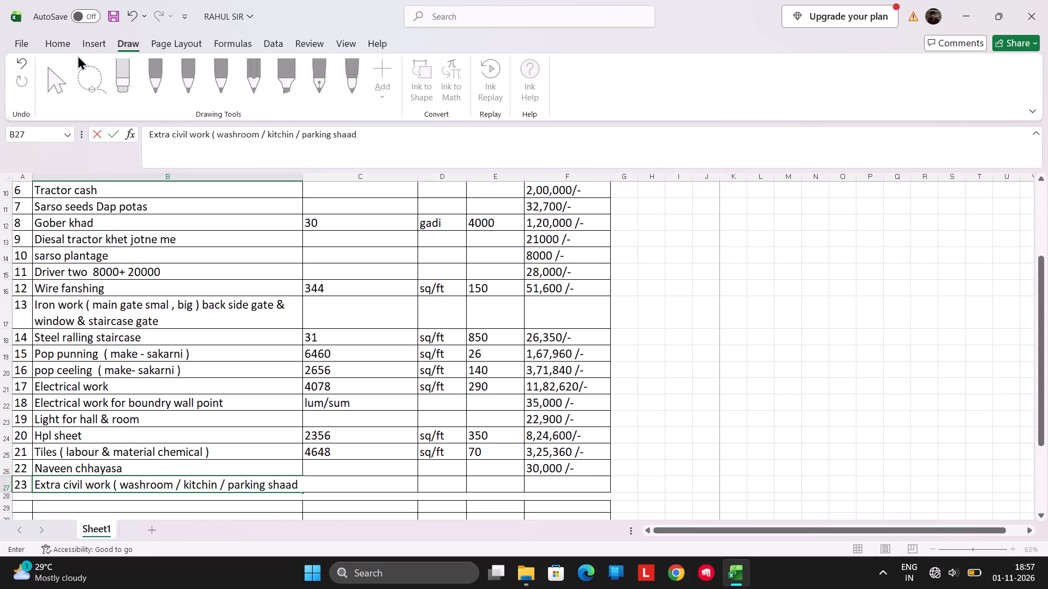
left_click(87, 44)
left_click(61, 49)
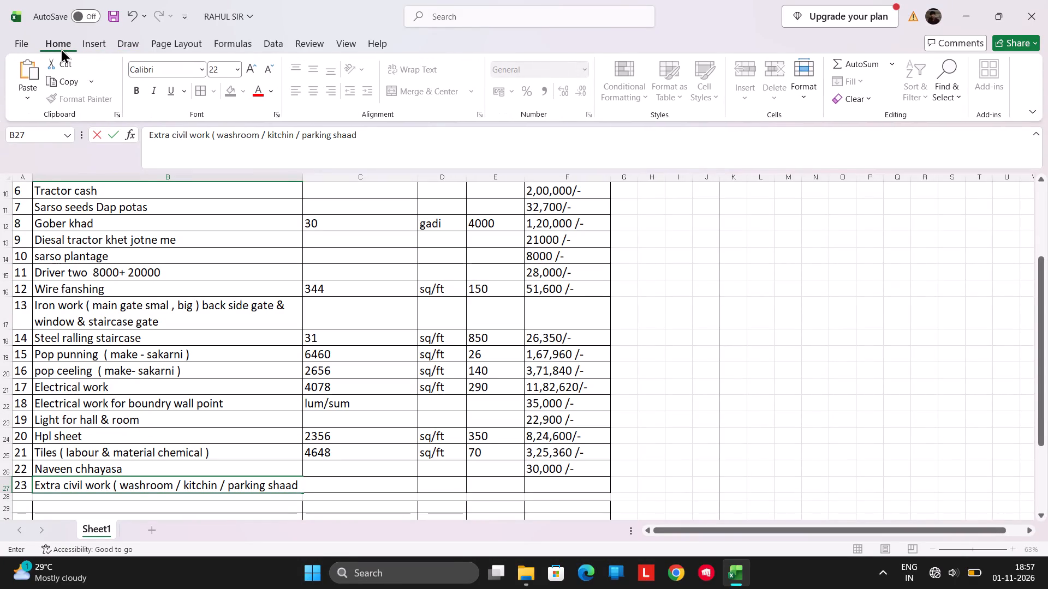
left_click(8, 490)
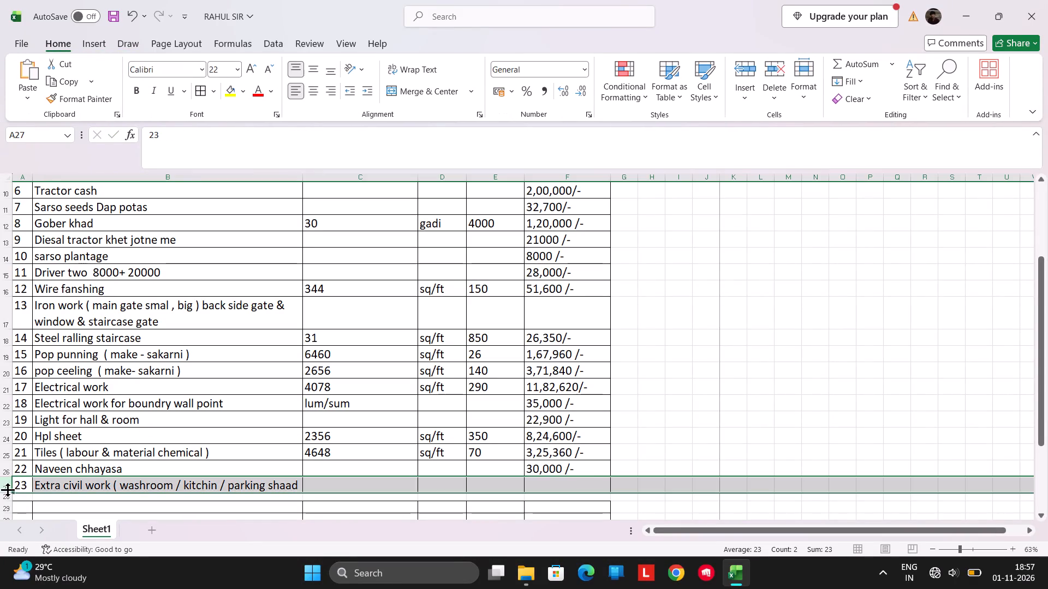
left_click(434, 69)
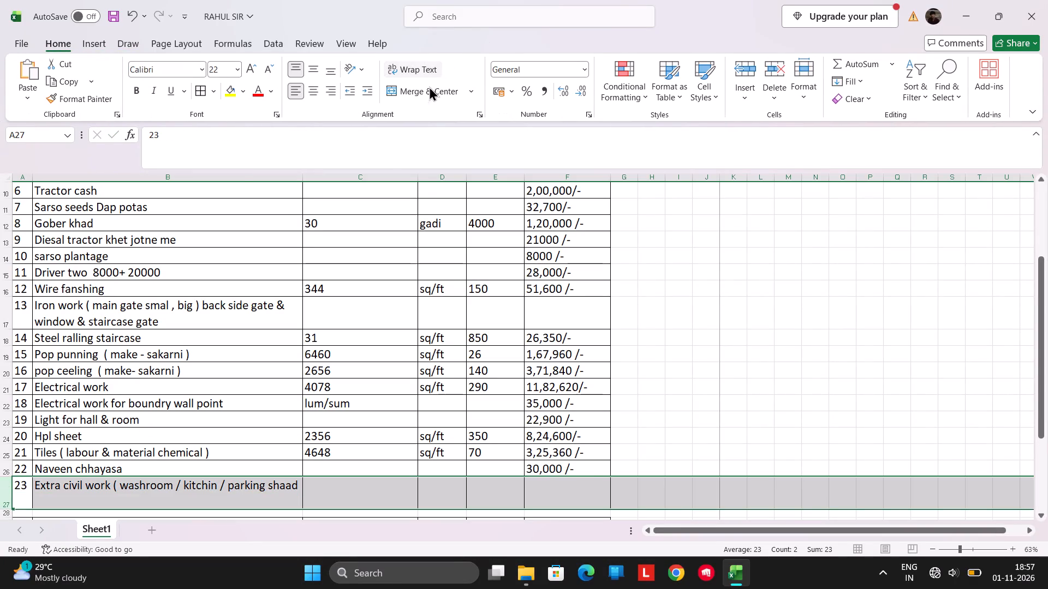
Increase the height of the empty row 28 below item 23 to about 20 points.
scroll(354, 188, "down", 2)
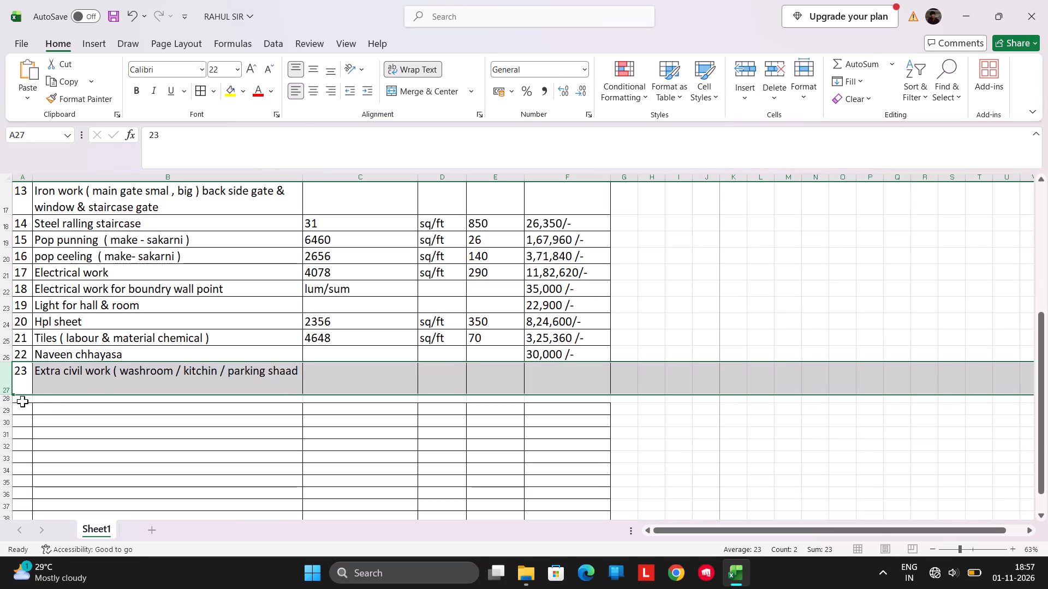
left_click(22, 401)
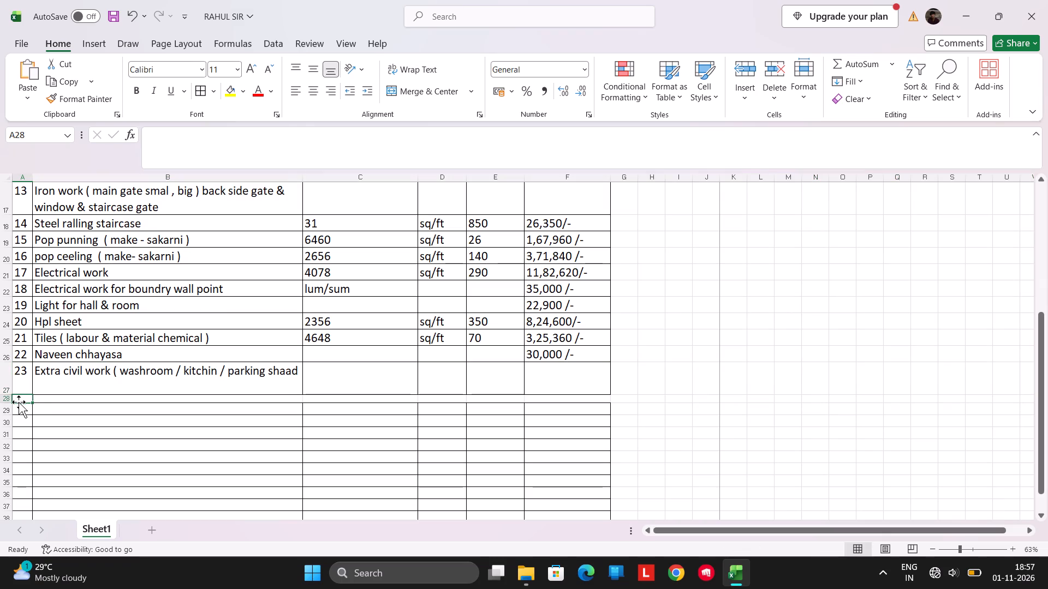
left_click(9, 402)
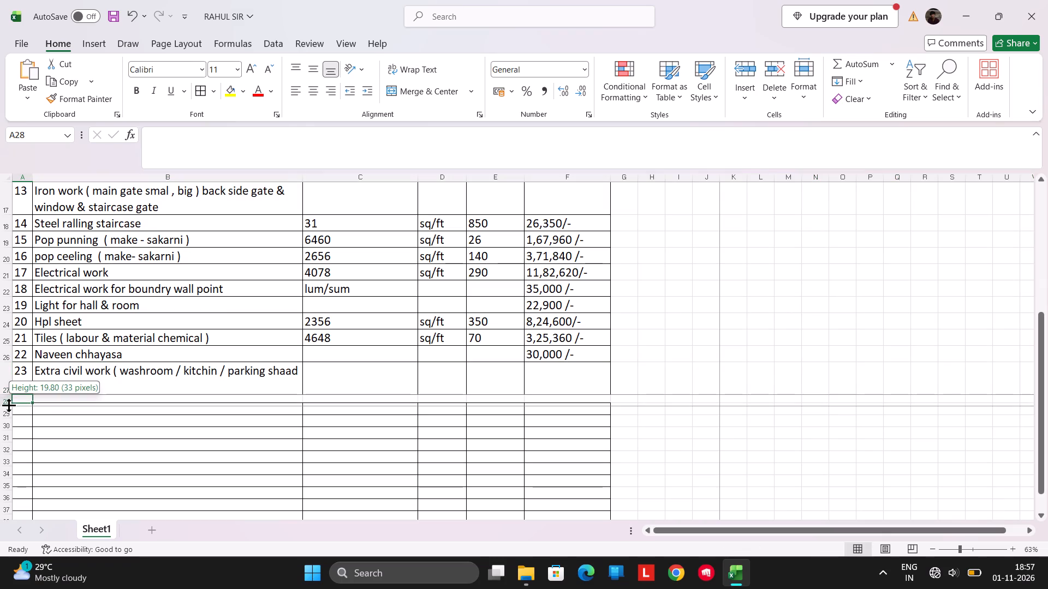
left_click(9, 406)
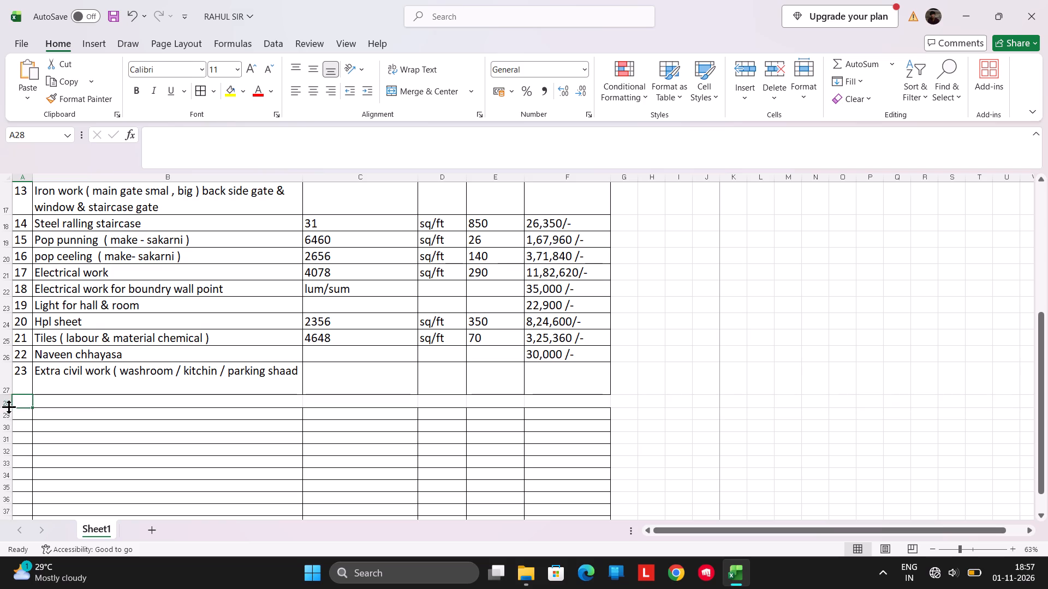
Switch the sheet to Page Break Preview.
left_click(893, 543)
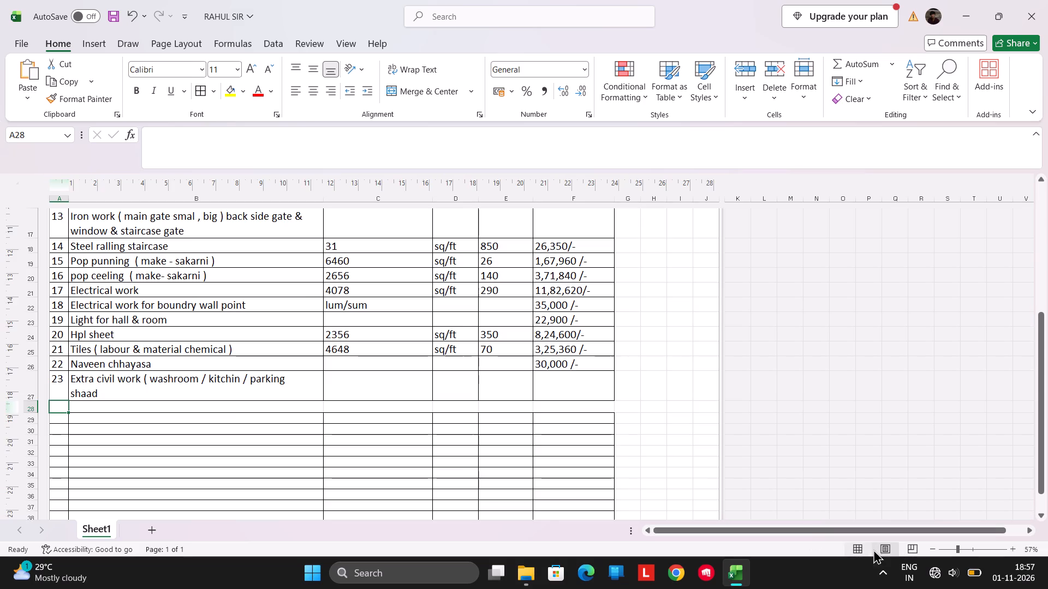
left_click(913, 548)
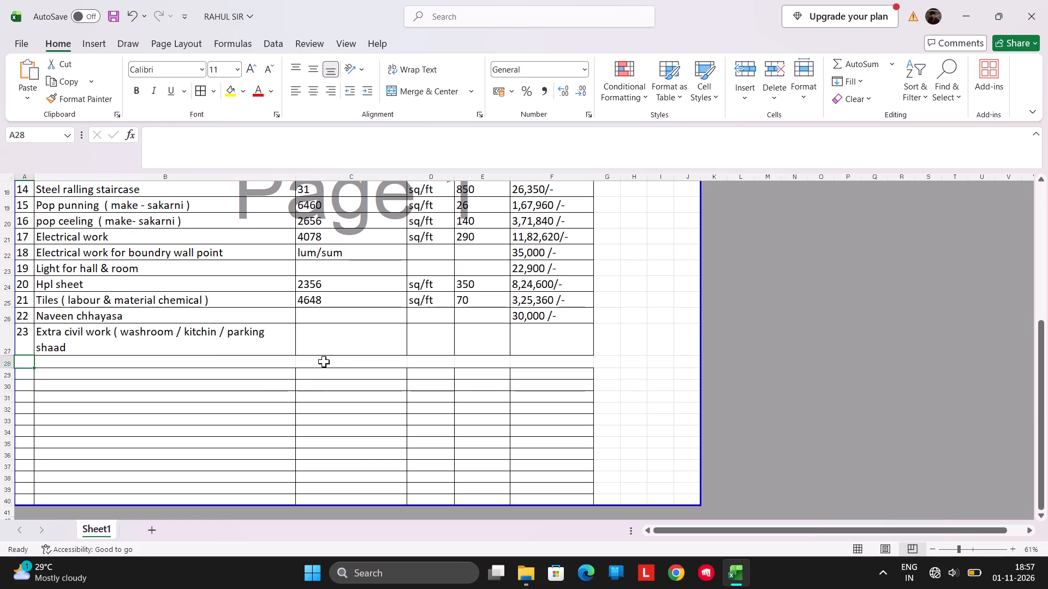
Fill the blank cell A28 across row 28 through column F.
left_click_drag(32, 367, 247, 363)
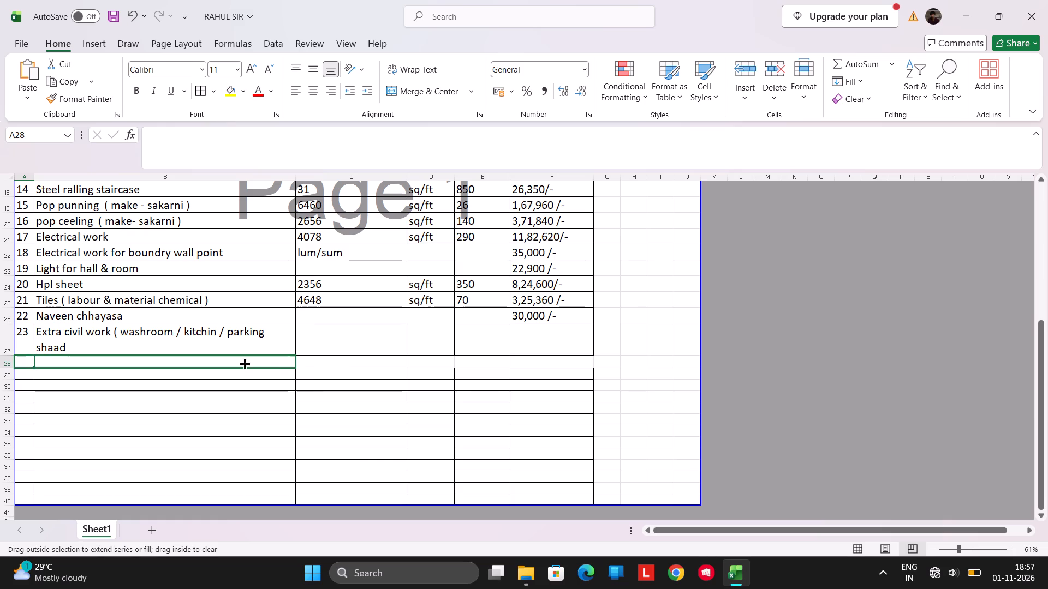
left_click_drag(247, 363, 569, 366)
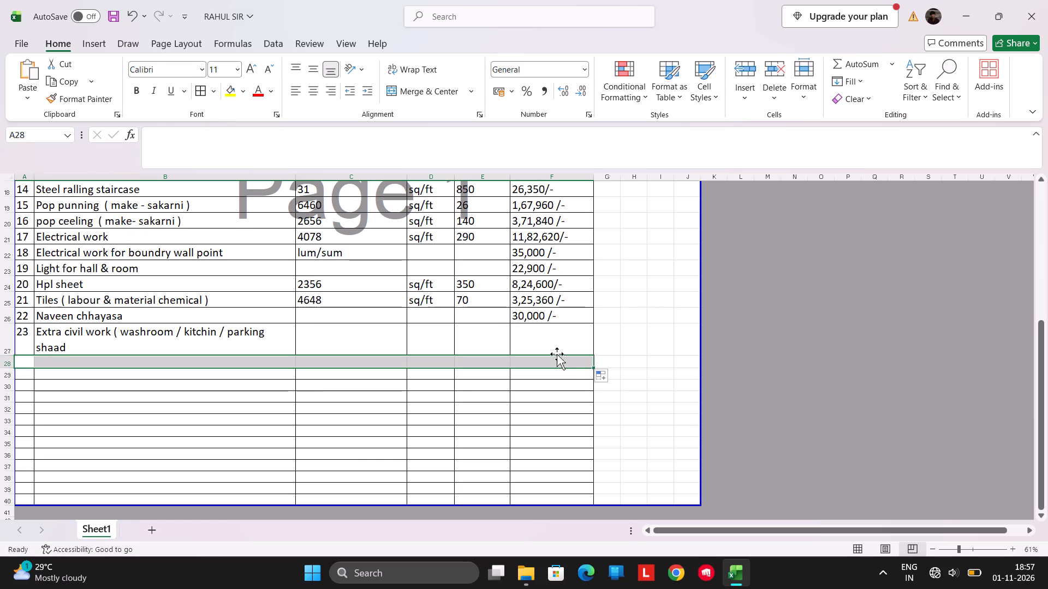
Apply all borders to row 28 from column A through column F.
left_click(210, 89)
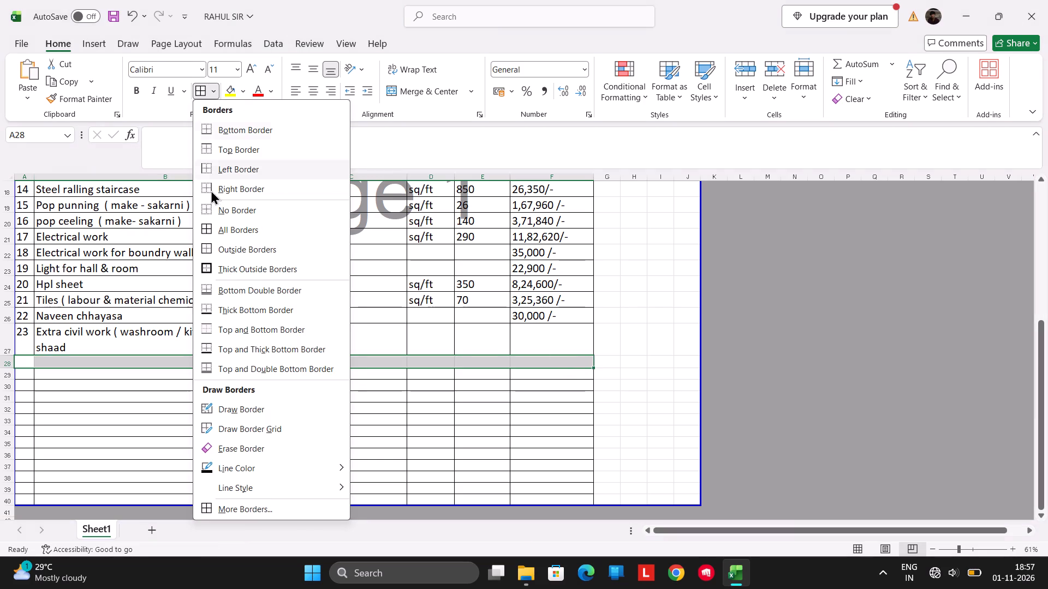
left_click(233, 226)
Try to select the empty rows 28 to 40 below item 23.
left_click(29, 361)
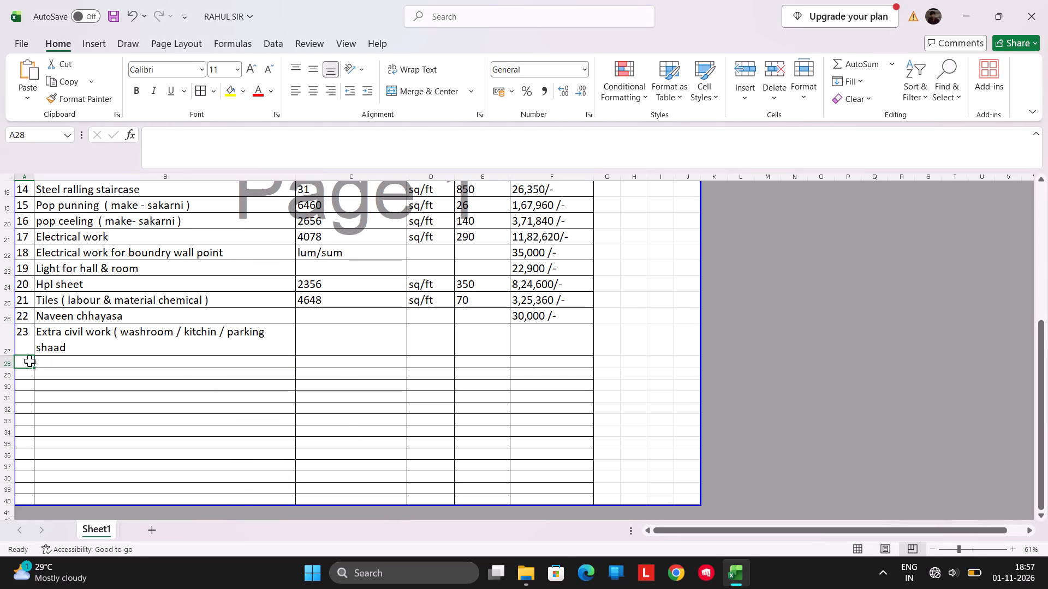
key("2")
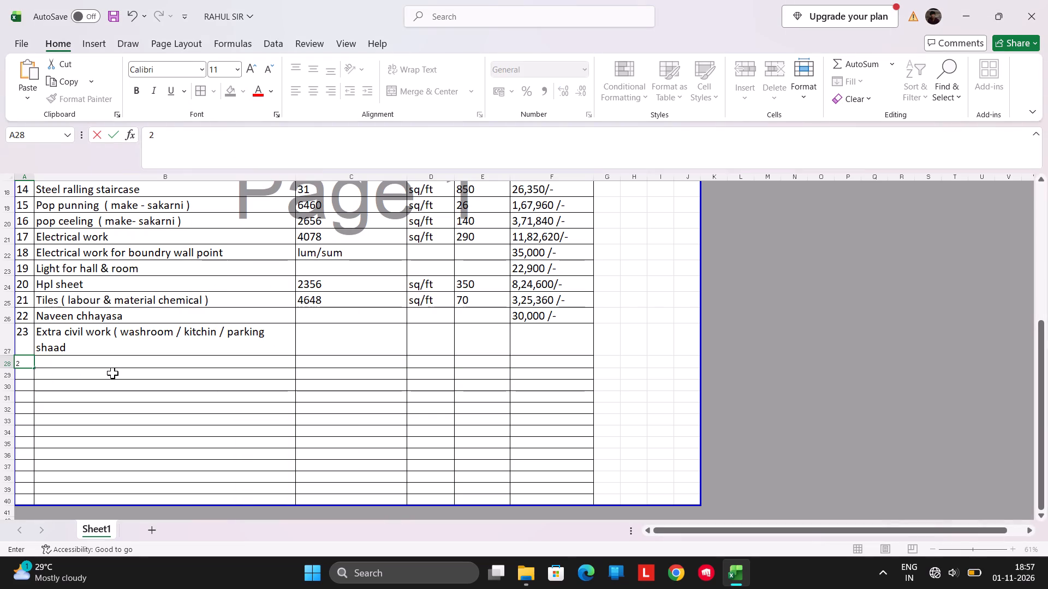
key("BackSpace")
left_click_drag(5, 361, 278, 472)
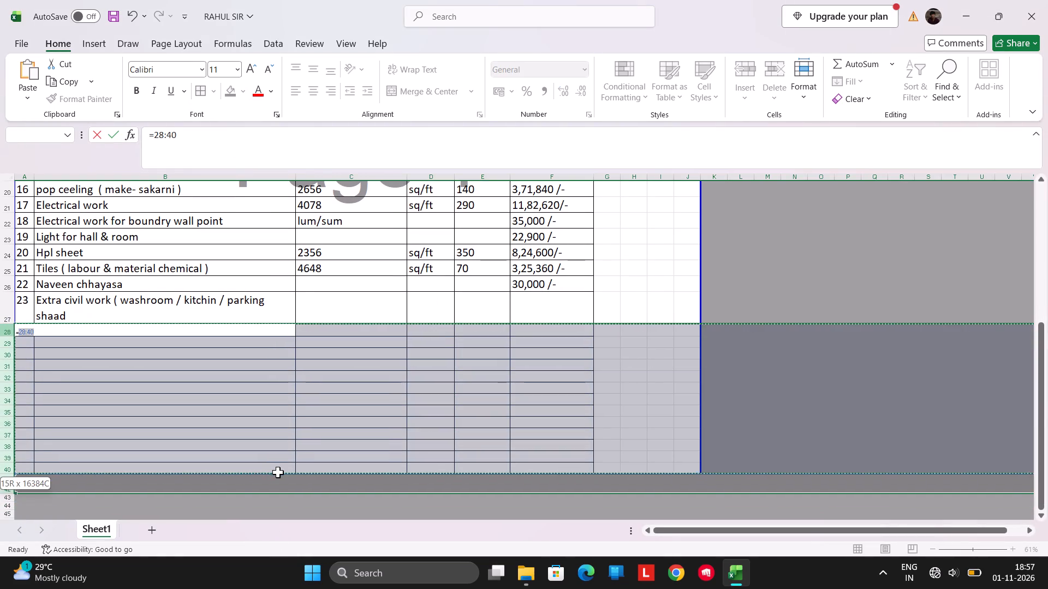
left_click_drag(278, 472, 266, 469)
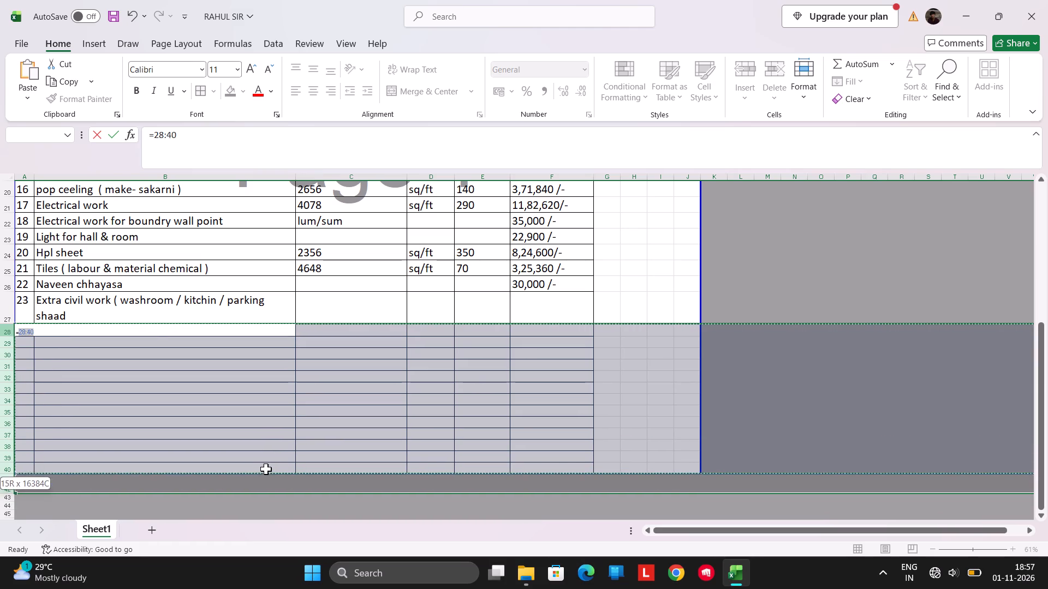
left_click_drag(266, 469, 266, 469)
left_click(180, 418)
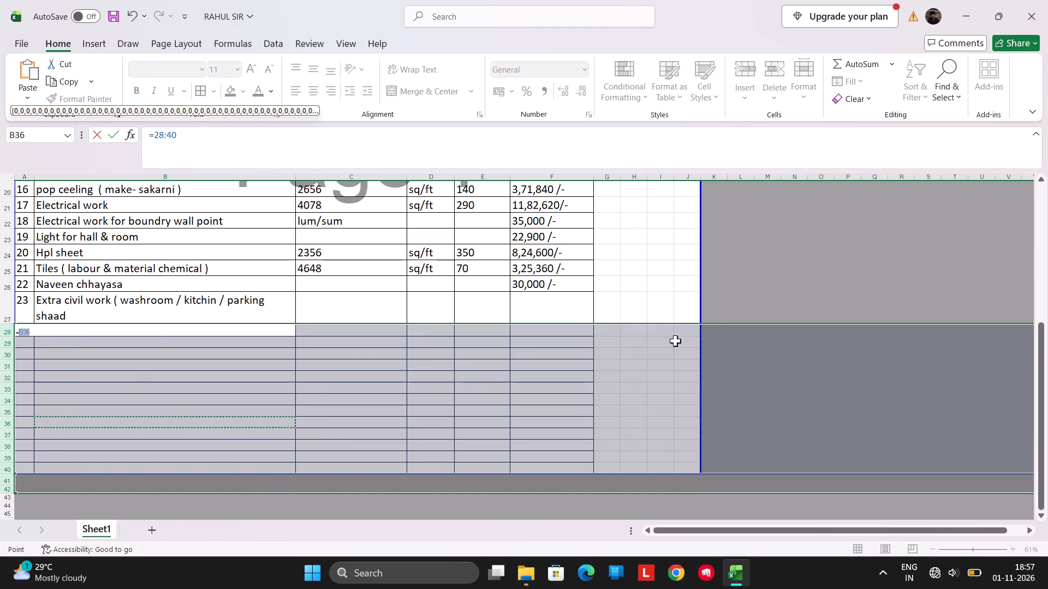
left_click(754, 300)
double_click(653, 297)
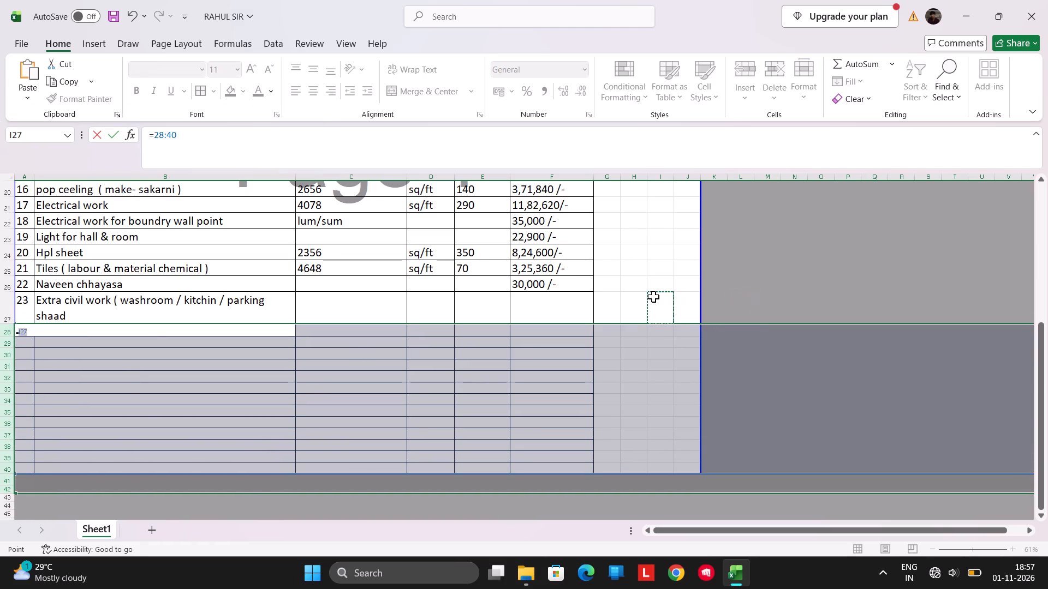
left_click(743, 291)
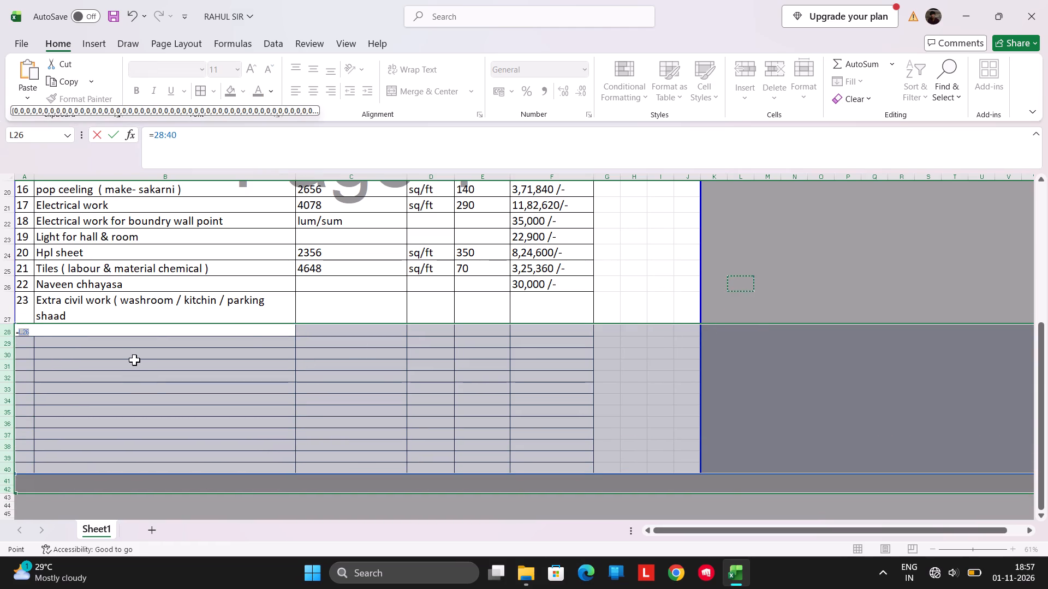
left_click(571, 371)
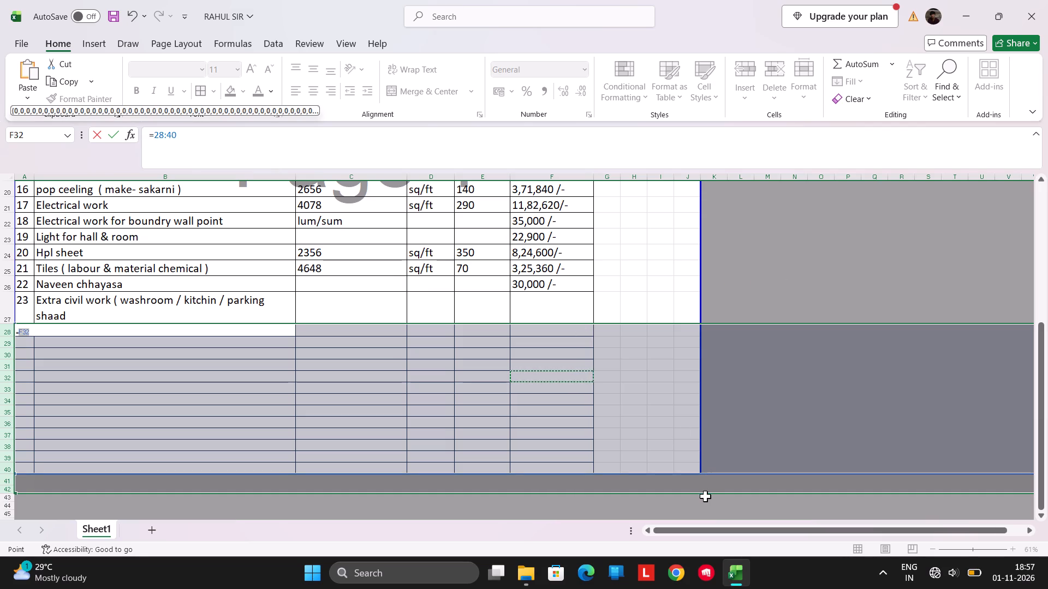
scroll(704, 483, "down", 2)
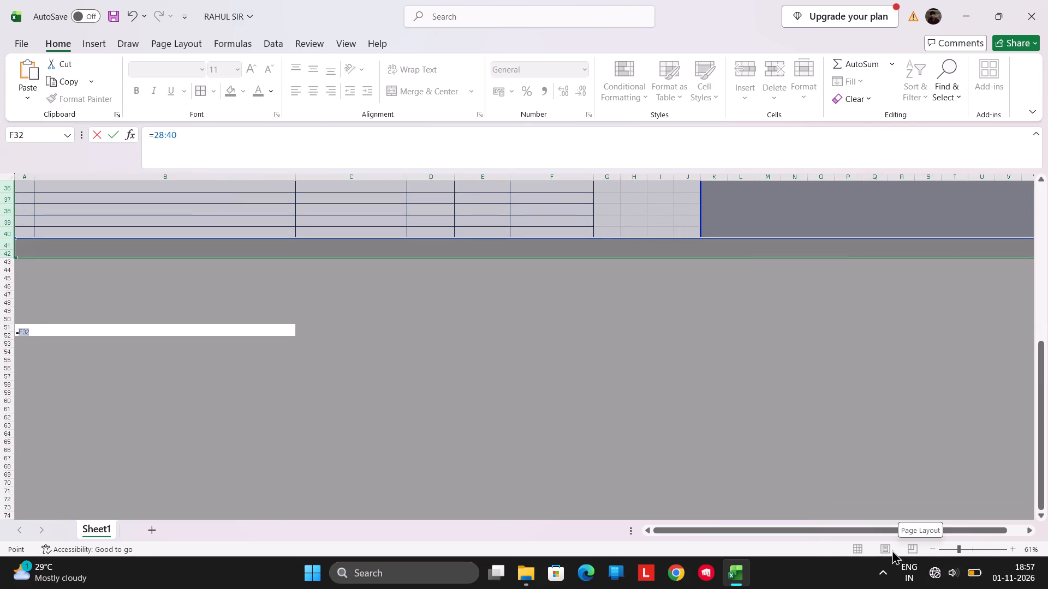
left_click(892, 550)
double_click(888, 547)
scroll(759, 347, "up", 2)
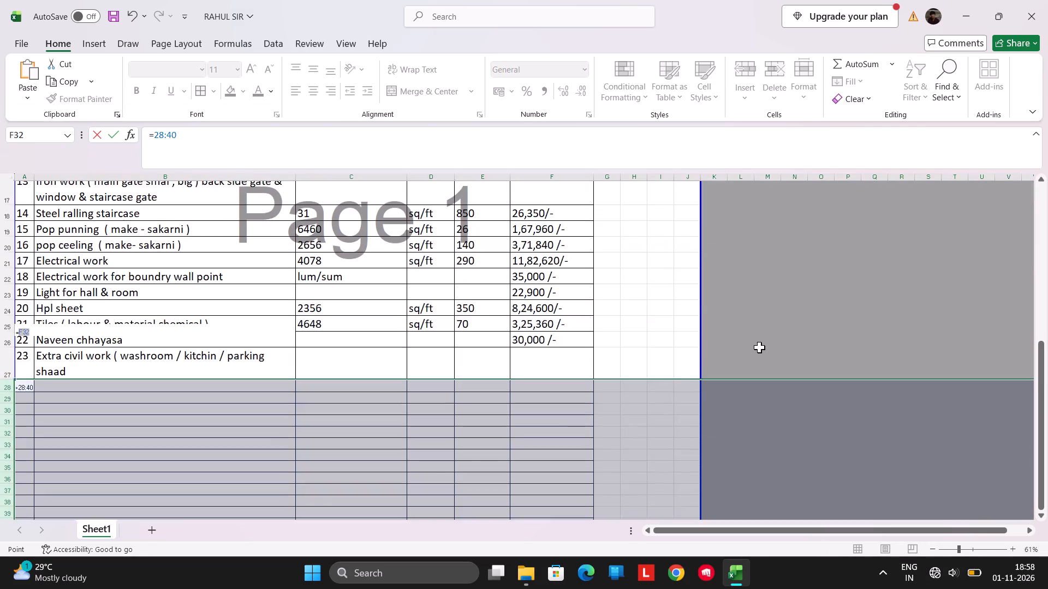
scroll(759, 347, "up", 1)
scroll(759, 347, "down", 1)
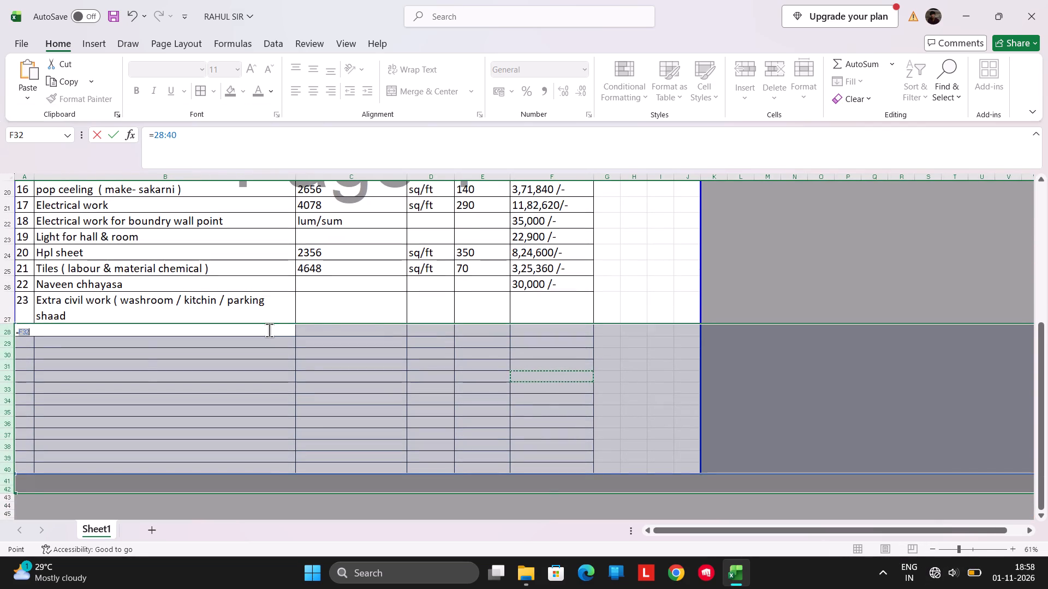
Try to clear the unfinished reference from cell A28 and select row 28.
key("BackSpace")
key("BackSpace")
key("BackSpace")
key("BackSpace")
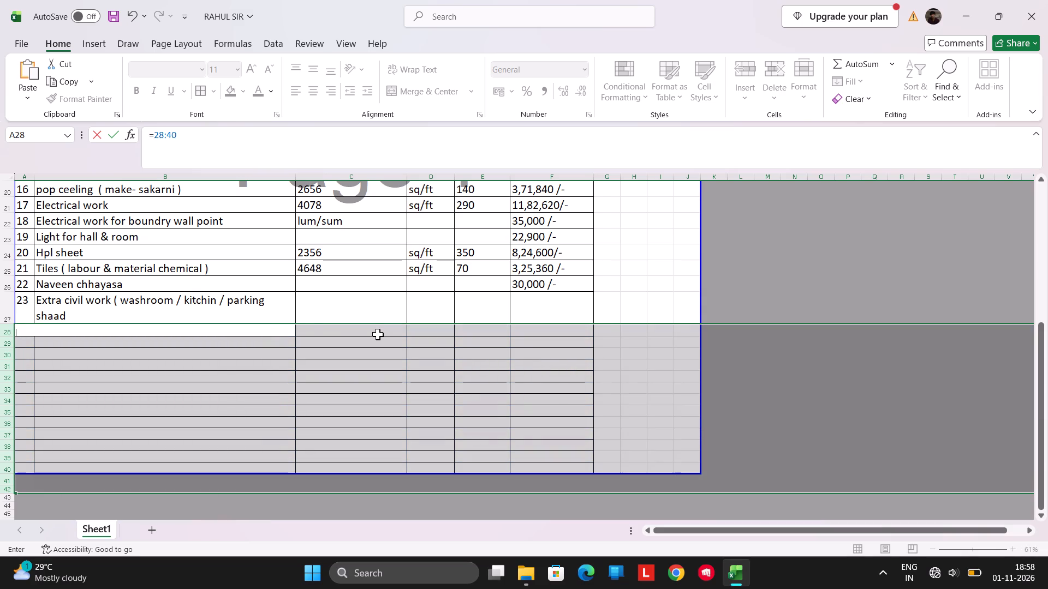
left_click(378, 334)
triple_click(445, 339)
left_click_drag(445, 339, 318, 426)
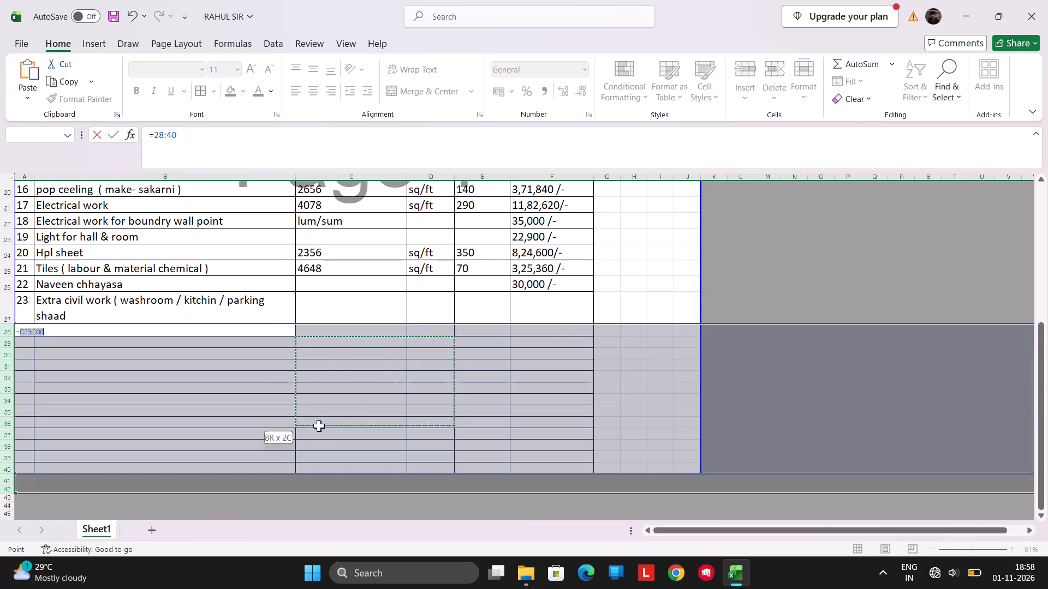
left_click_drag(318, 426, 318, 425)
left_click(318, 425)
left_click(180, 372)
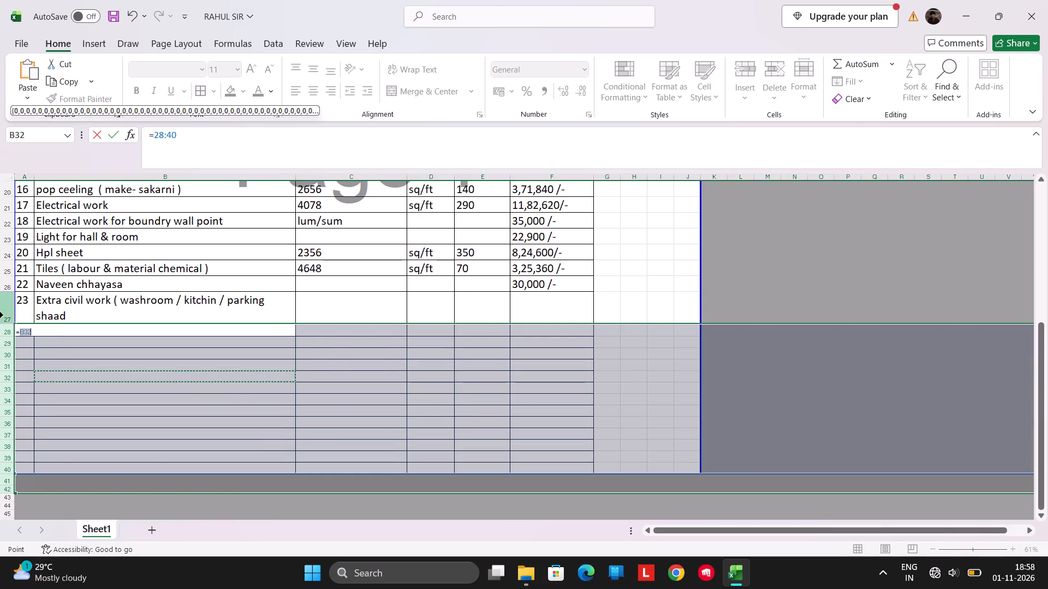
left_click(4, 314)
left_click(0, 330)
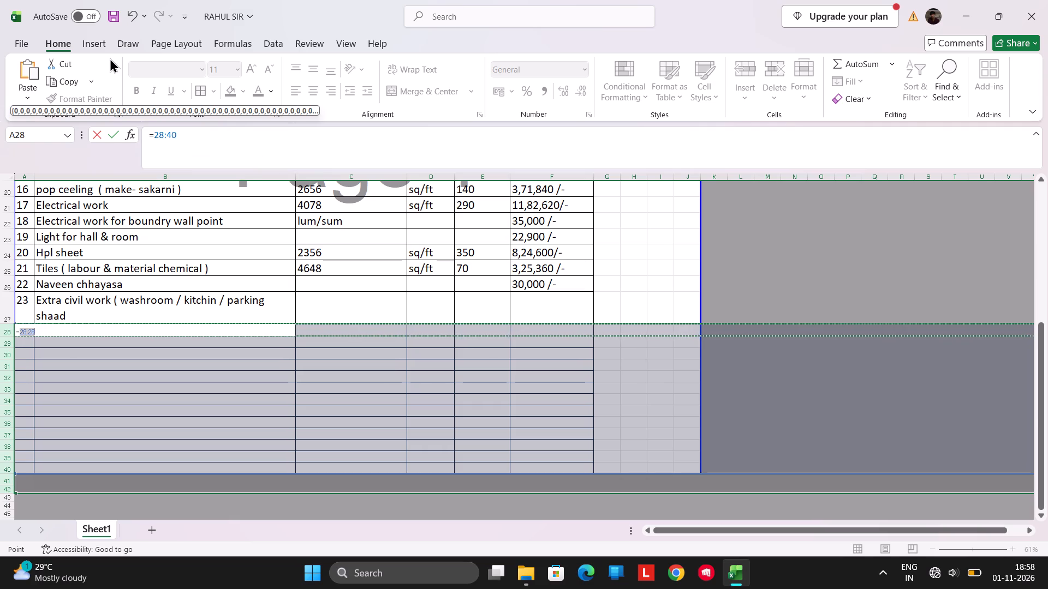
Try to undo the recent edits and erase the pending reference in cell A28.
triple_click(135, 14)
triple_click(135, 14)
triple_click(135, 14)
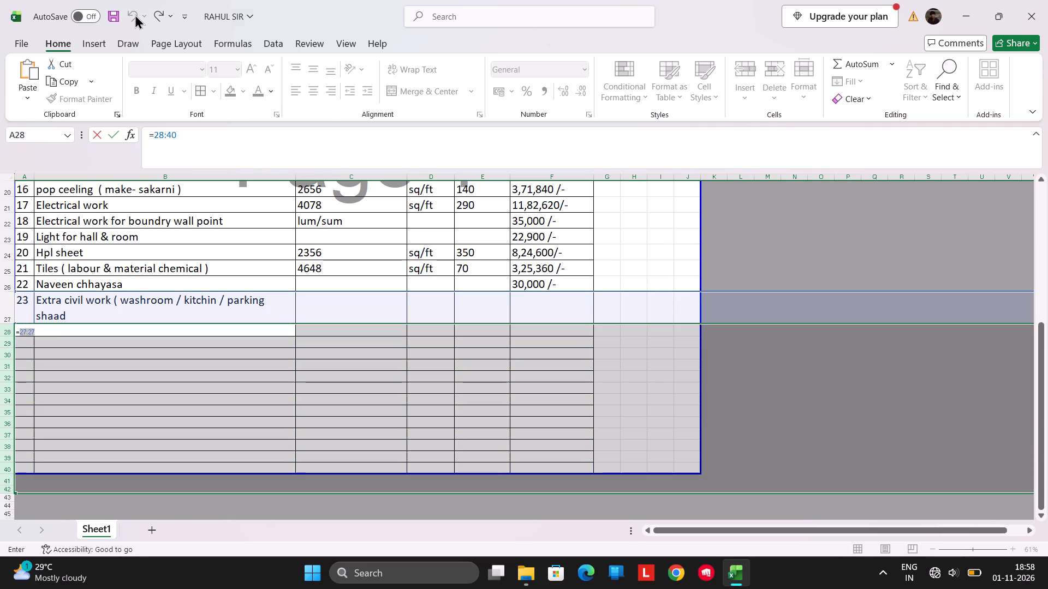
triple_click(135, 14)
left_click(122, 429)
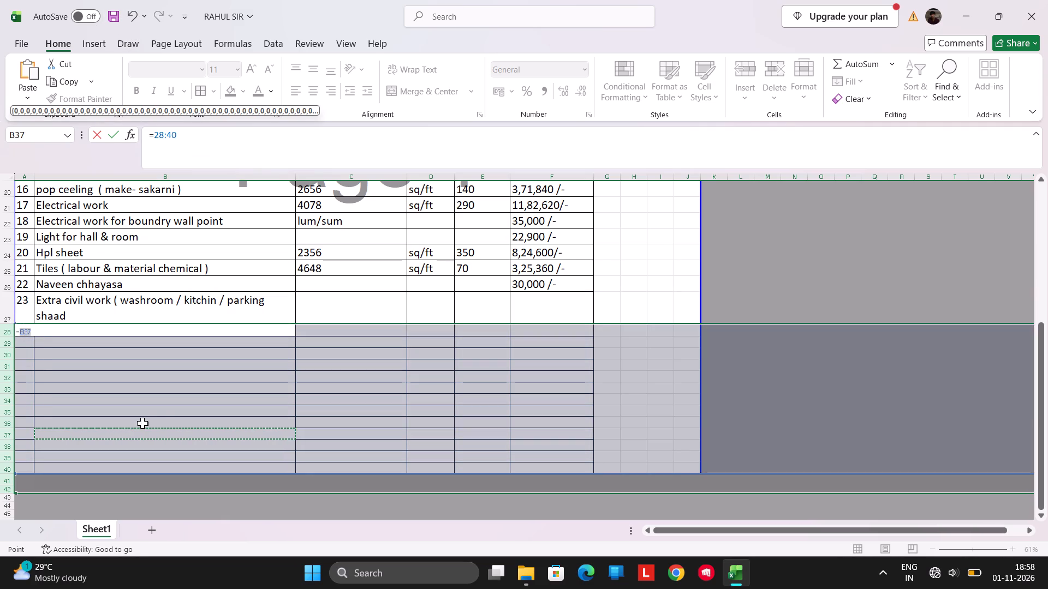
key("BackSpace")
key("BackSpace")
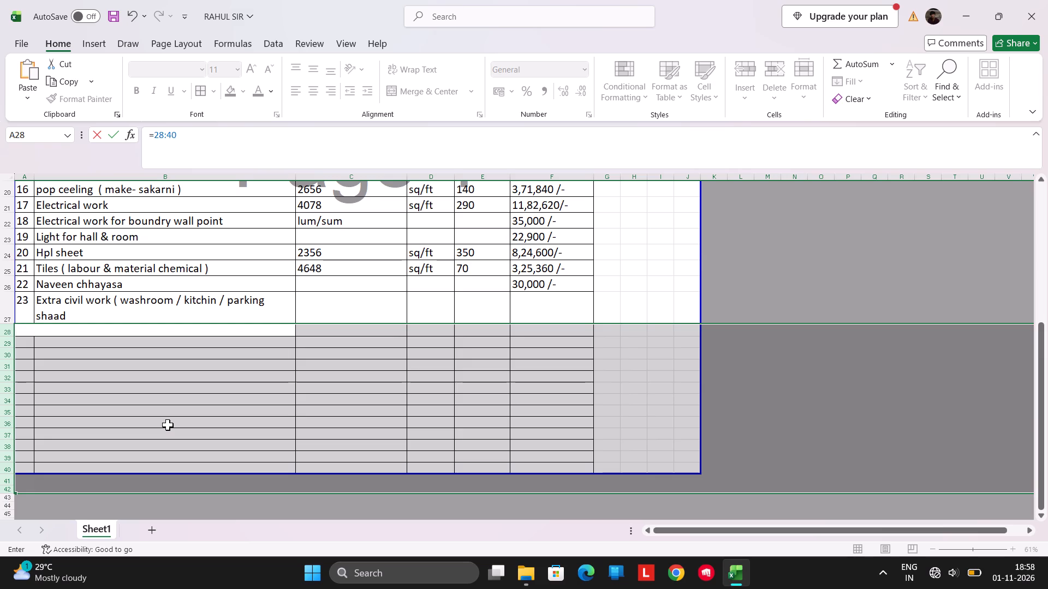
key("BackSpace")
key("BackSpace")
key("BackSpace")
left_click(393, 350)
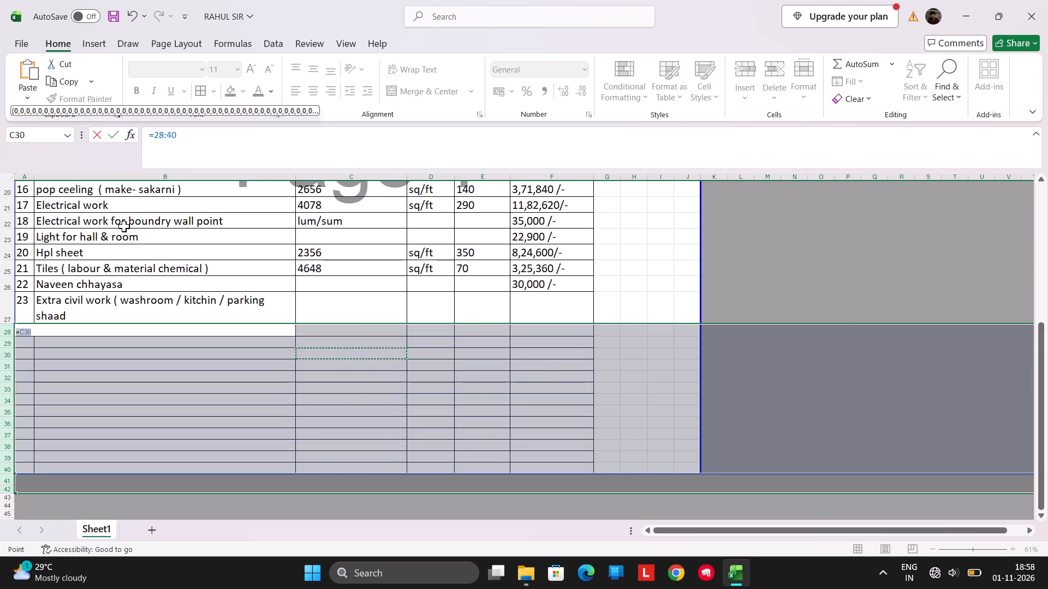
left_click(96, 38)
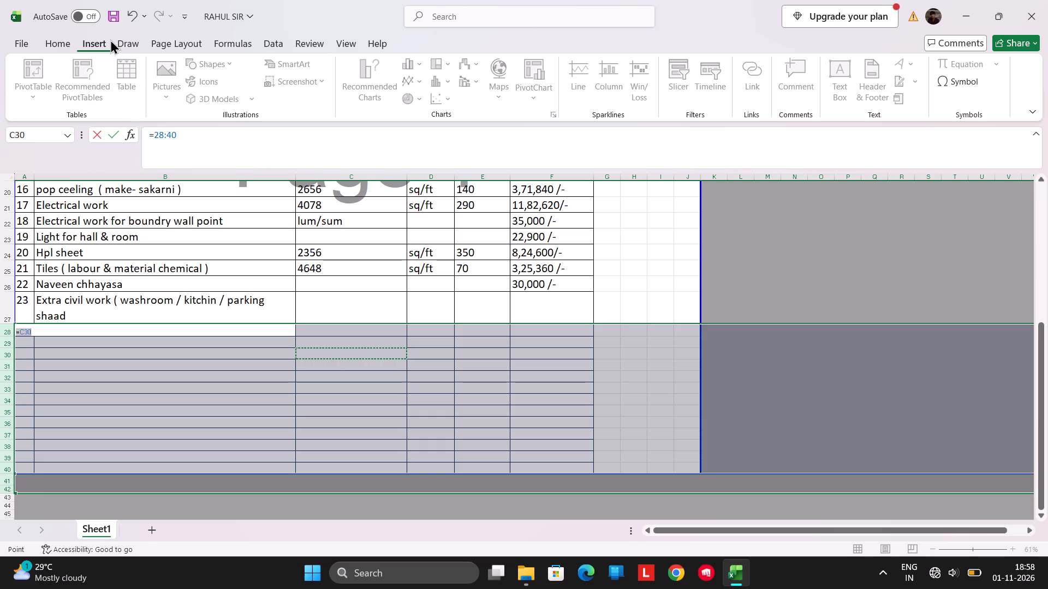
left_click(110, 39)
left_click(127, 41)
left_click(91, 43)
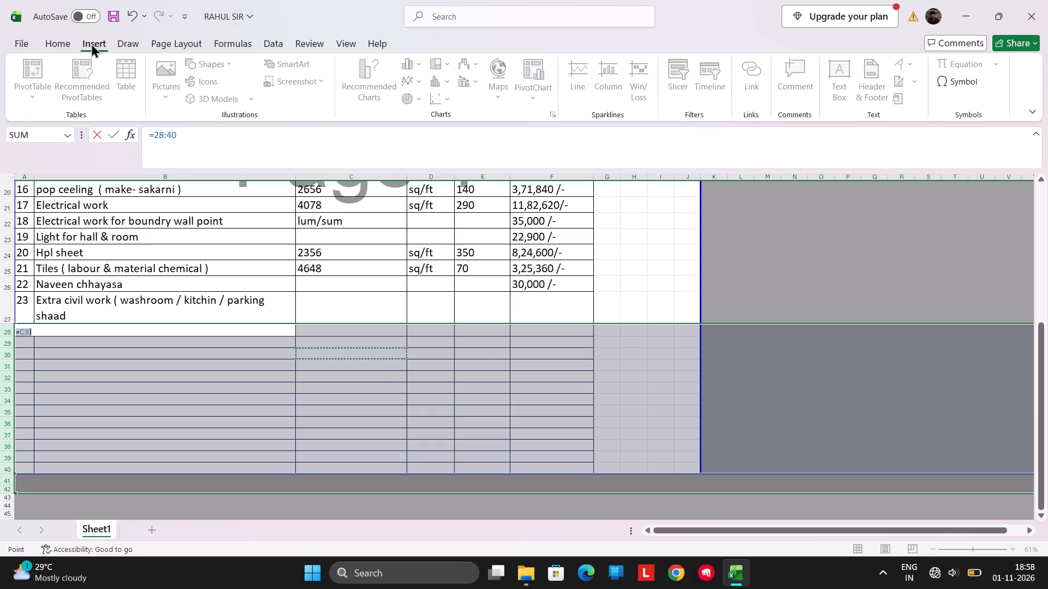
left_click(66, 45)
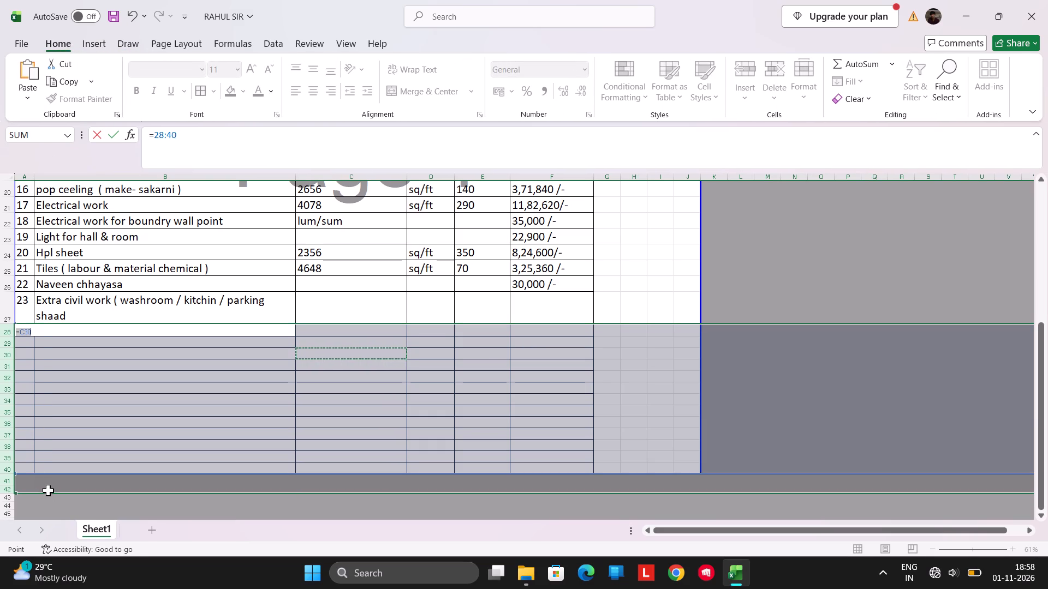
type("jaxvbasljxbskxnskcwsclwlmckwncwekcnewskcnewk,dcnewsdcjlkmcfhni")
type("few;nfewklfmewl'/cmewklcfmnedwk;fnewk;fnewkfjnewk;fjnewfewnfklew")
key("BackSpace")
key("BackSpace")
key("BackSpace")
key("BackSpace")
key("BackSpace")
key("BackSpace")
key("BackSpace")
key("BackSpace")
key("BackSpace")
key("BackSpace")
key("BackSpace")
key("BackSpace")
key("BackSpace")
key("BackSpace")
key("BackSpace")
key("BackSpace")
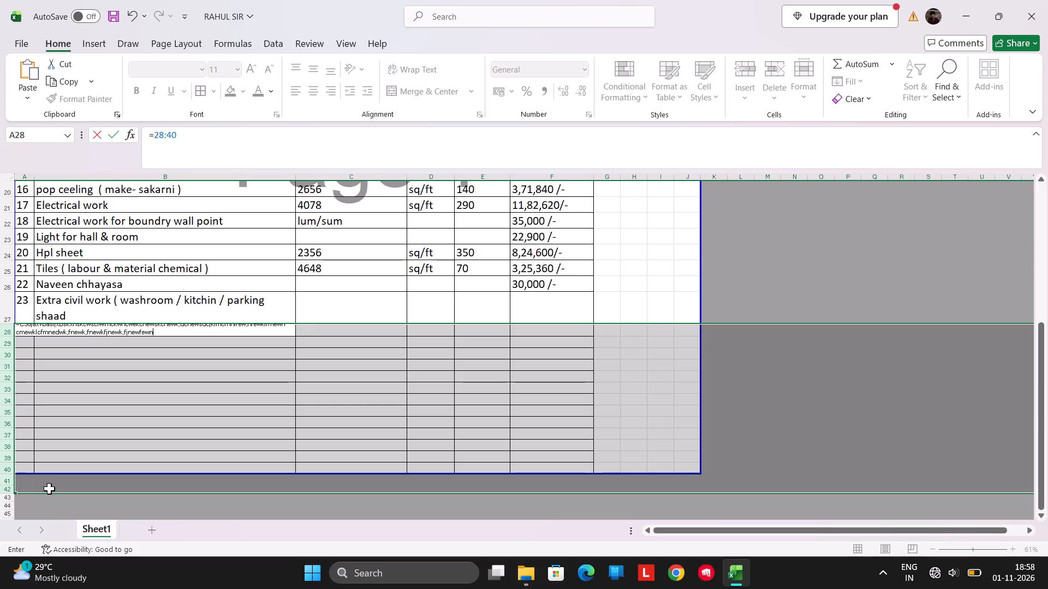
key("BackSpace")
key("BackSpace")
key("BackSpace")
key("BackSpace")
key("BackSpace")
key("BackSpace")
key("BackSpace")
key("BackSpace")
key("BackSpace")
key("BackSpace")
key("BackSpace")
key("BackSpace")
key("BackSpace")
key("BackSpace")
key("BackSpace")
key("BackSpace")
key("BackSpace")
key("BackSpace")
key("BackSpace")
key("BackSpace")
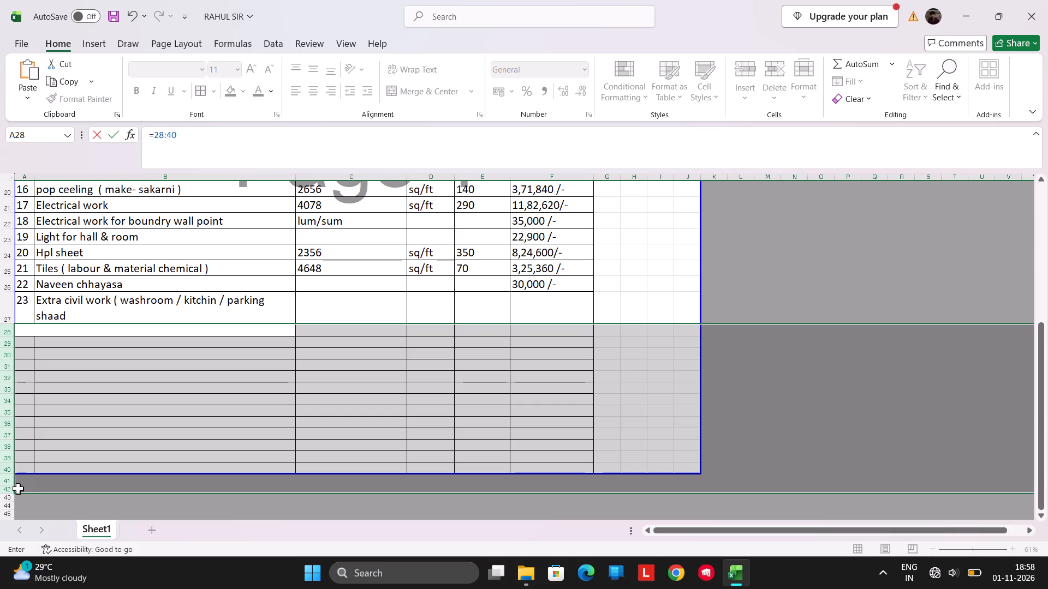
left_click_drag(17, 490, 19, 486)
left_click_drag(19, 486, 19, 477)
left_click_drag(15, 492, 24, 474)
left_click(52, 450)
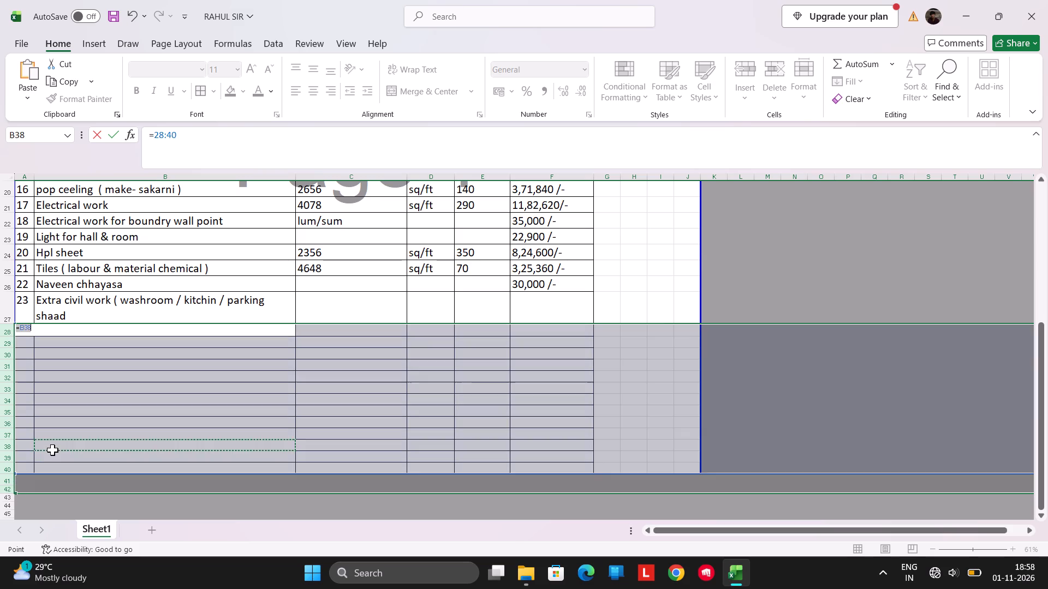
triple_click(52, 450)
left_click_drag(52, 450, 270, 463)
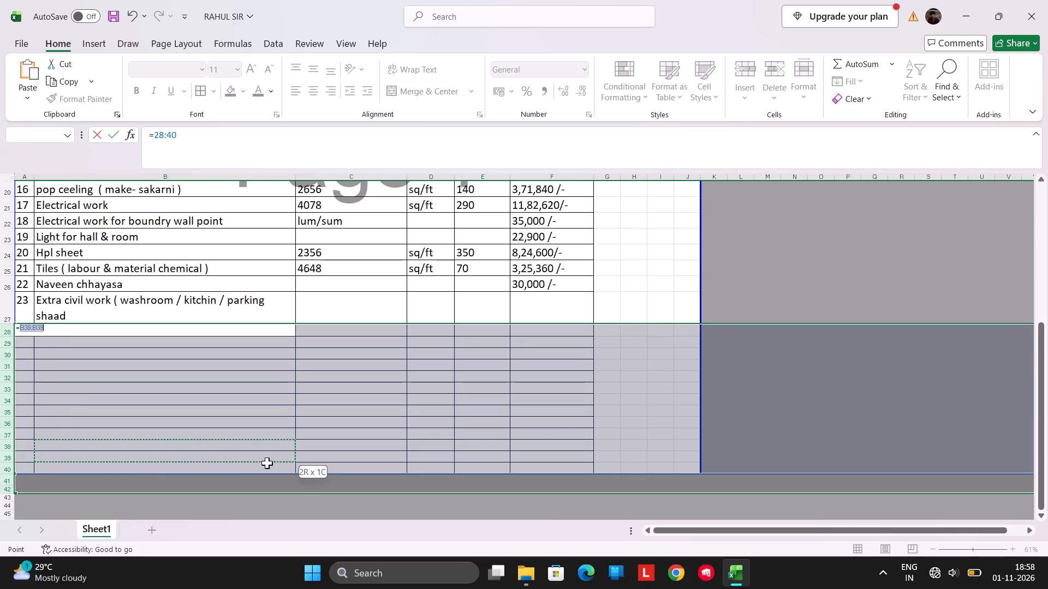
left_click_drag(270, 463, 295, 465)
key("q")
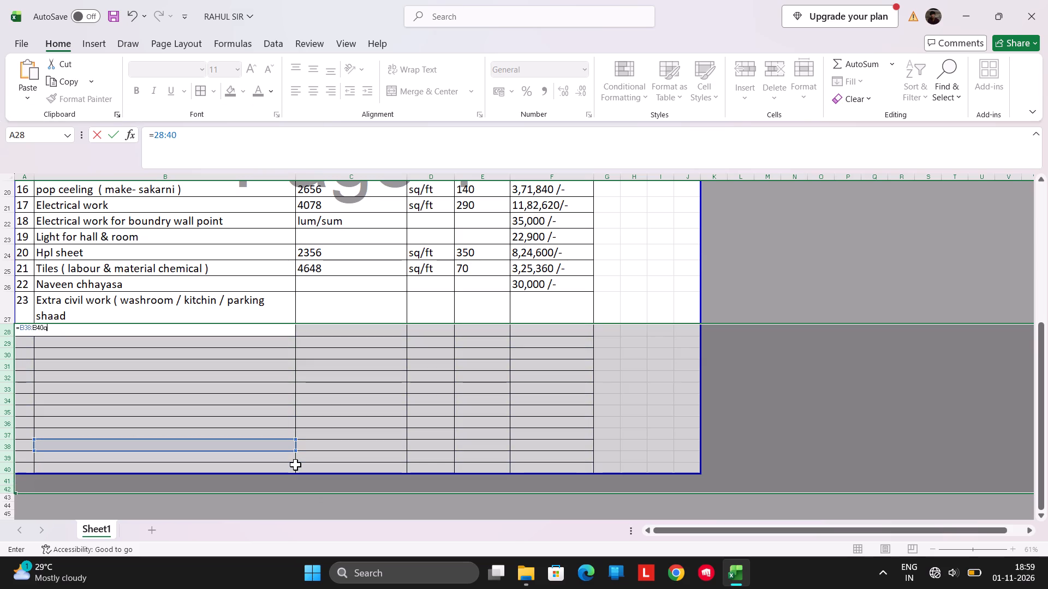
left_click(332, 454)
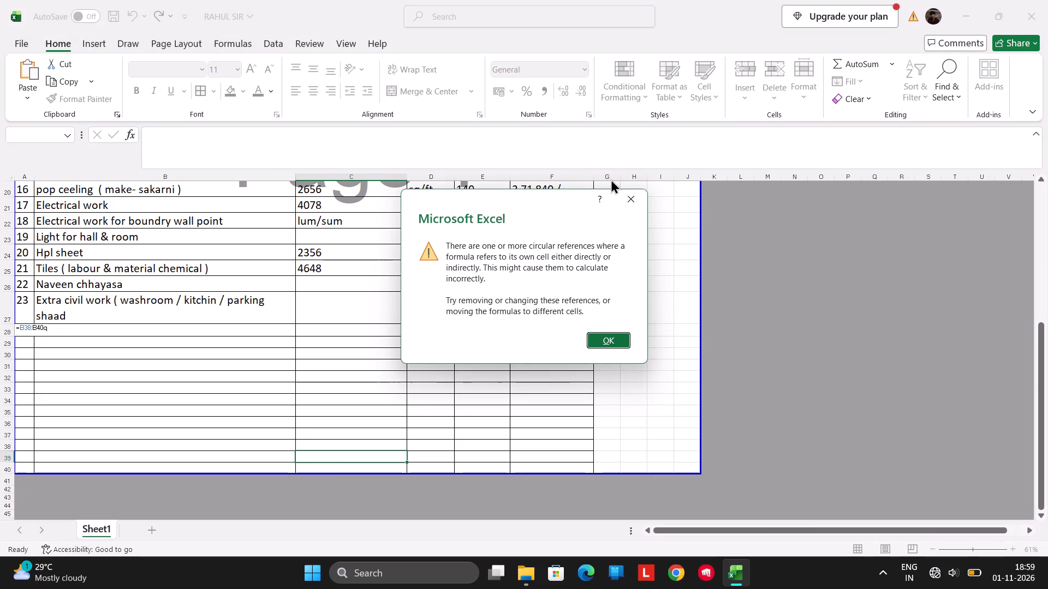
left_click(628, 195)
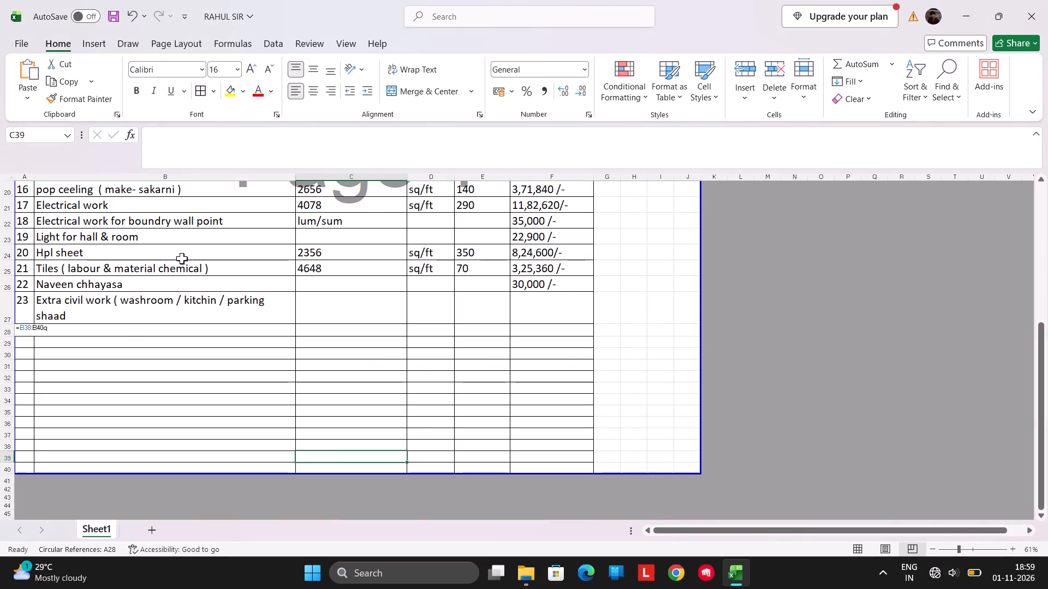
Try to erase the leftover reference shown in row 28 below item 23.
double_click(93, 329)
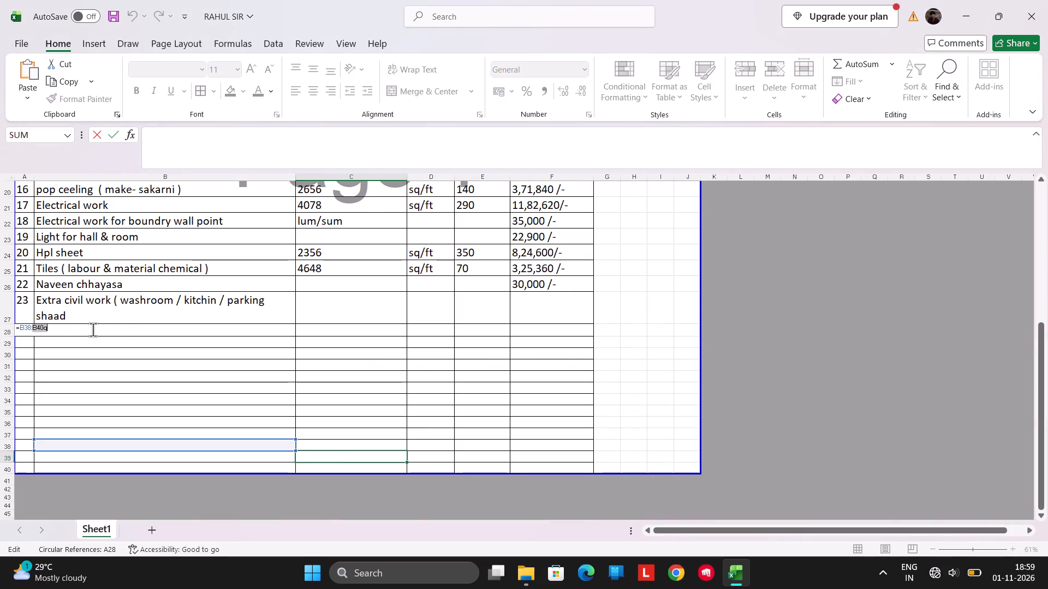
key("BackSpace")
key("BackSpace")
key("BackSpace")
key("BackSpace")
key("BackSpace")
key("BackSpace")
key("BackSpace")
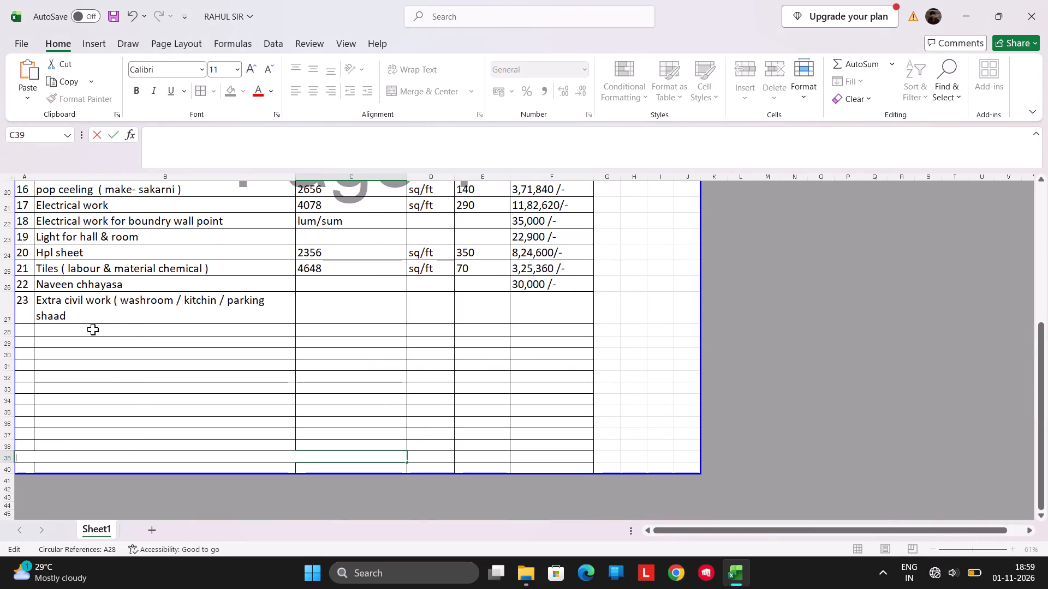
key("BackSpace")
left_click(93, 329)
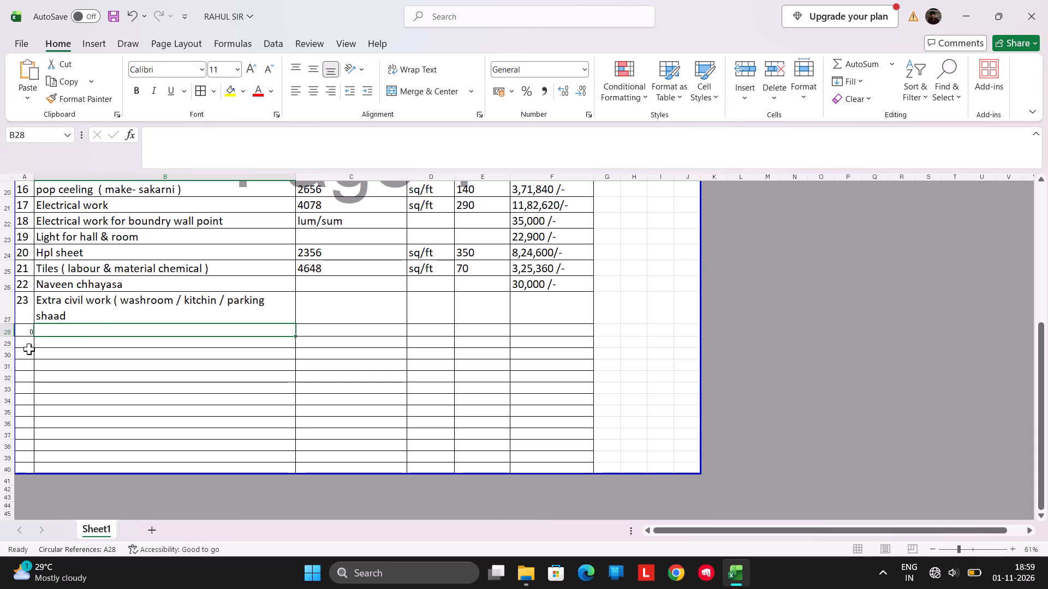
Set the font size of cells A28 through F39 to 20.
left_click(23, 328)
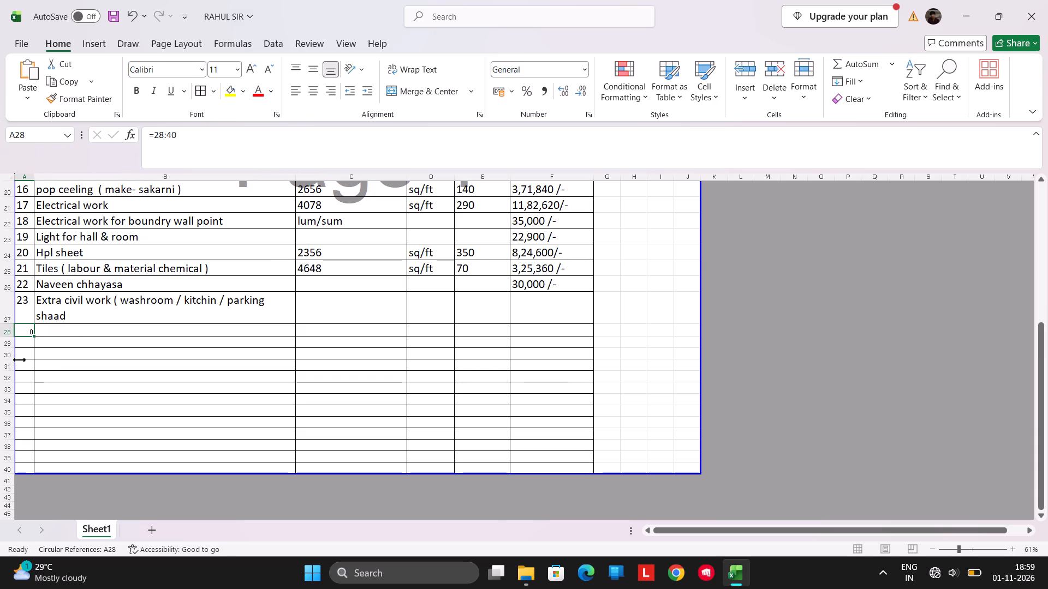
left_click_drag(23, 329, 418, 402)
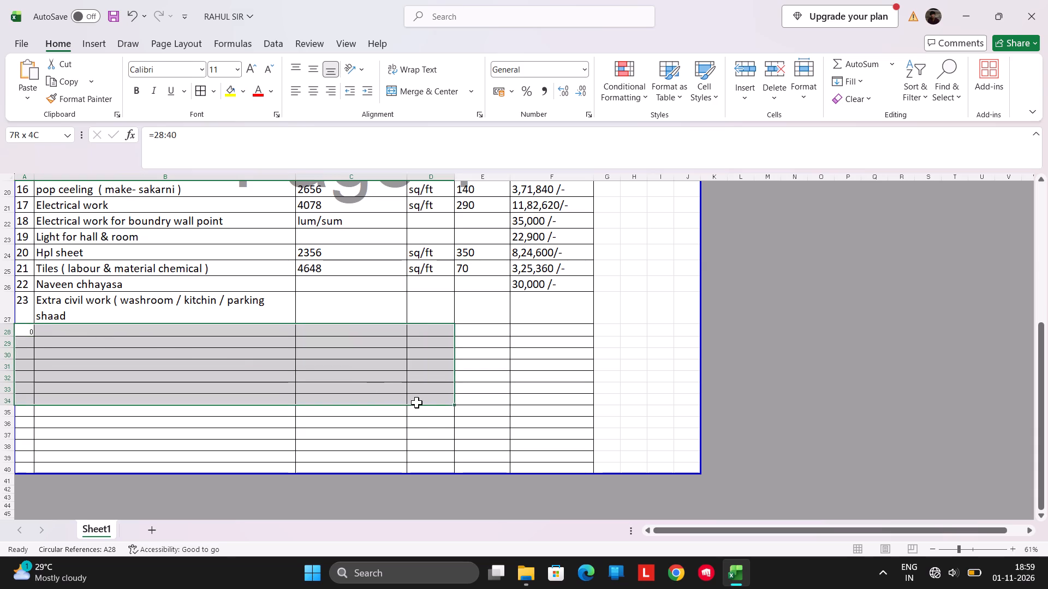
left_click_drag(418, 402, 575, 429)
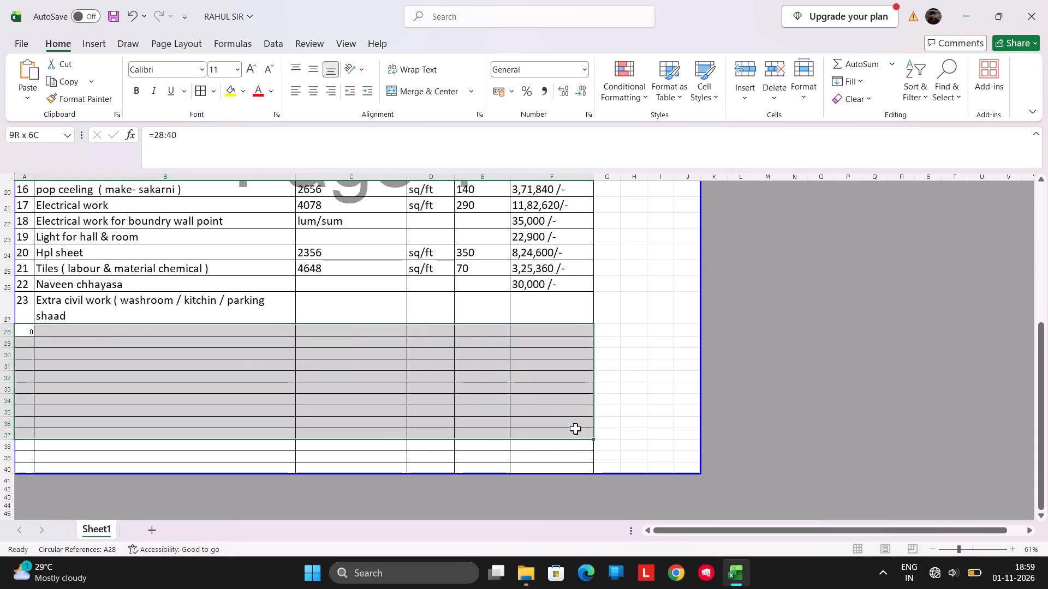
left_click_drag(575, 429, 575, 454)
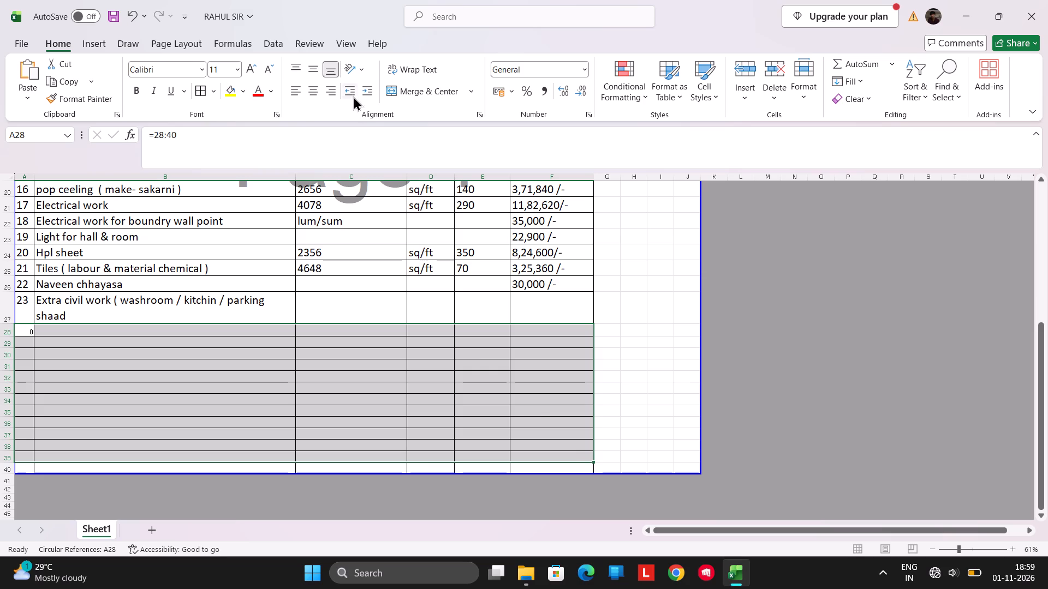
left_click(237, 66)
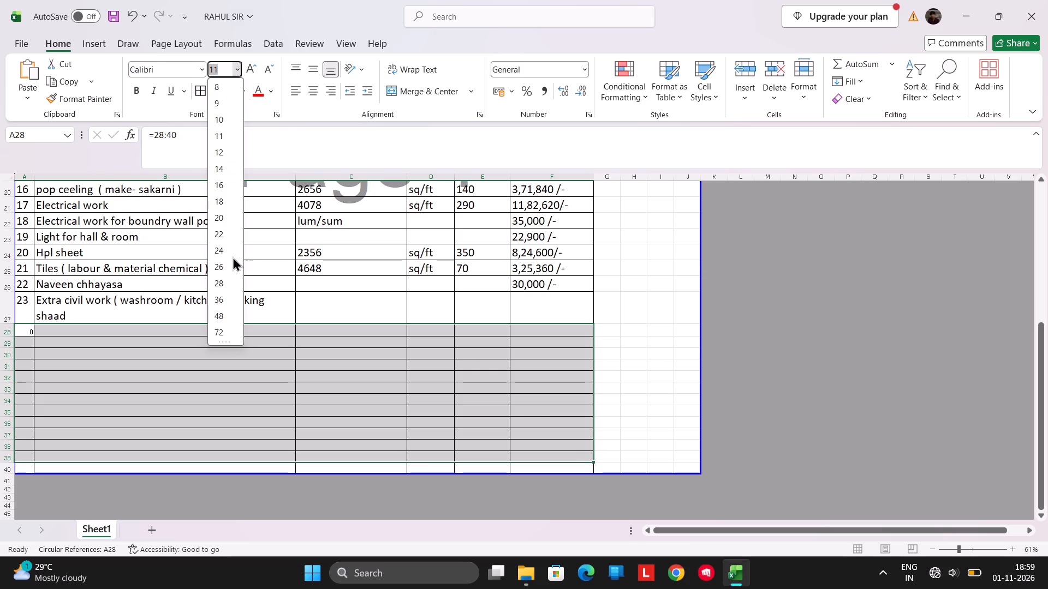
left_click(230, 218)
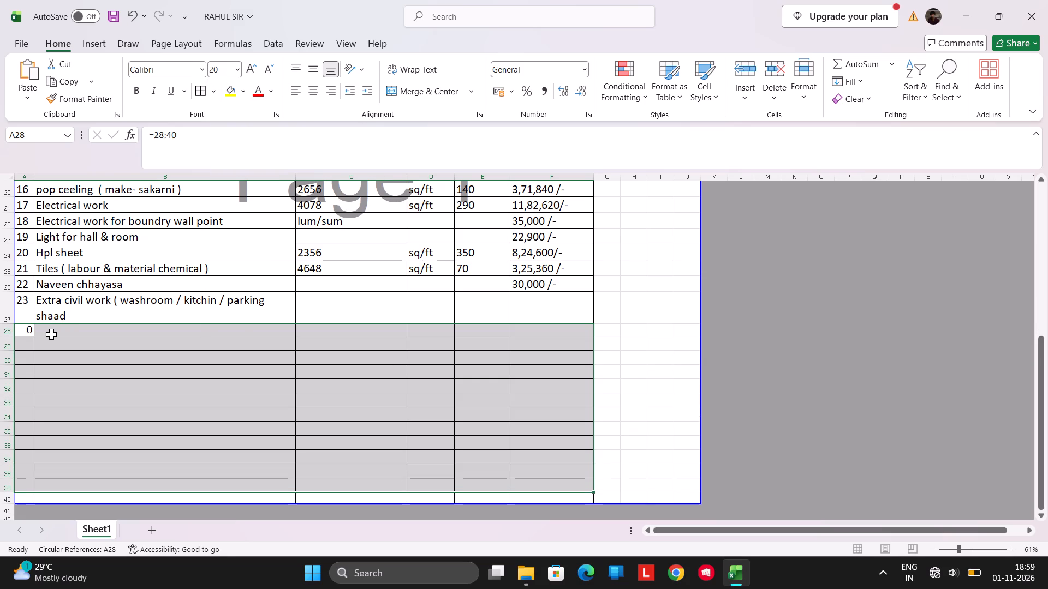
Clear the leftover =28:40 formula from cell A28.
key("BackSpace")
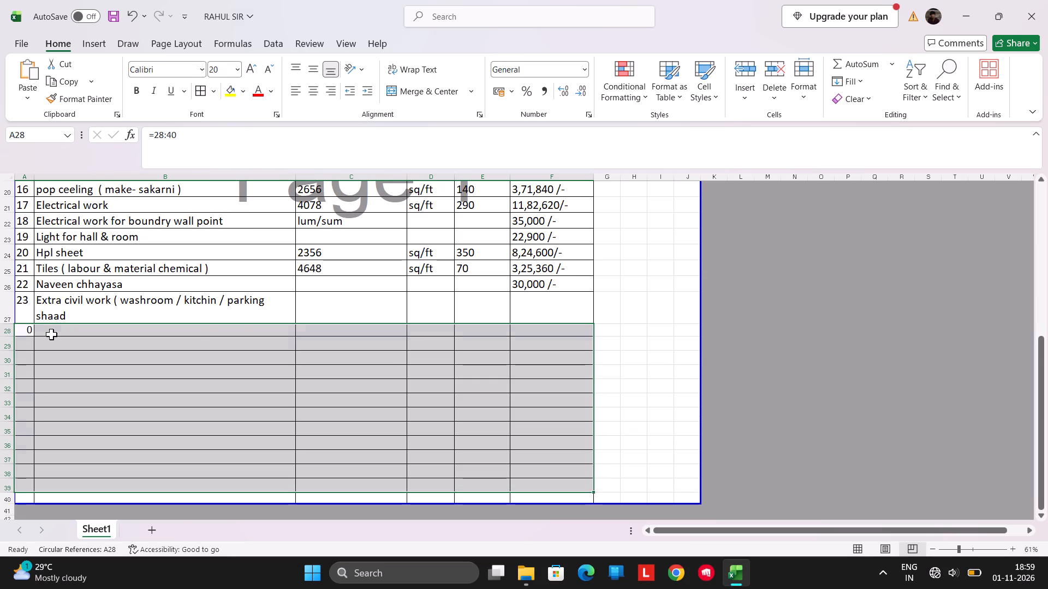
left_click(61, 381)
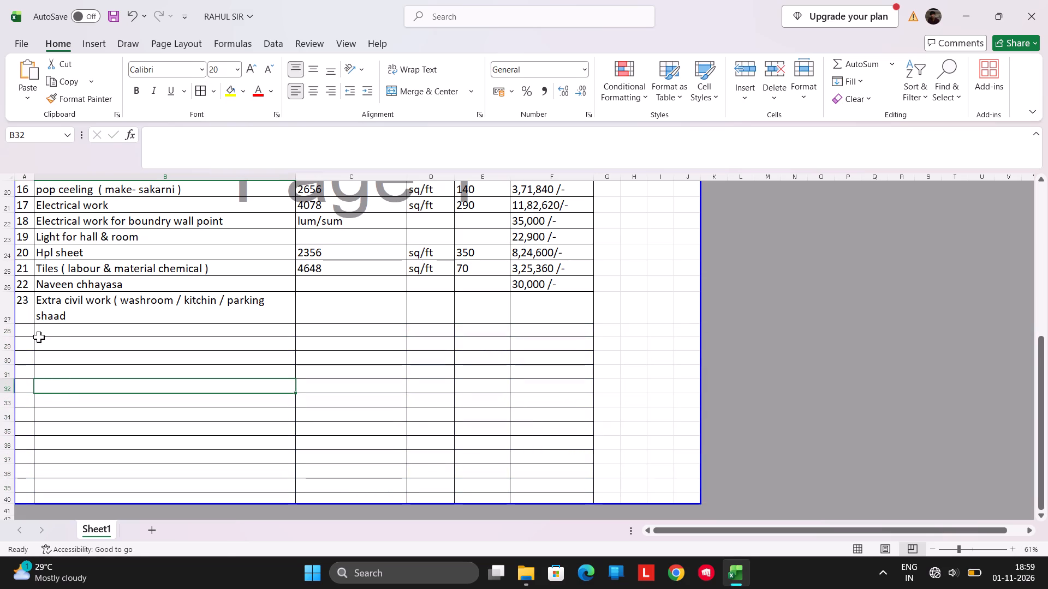
Enter serial number 24 in cell A28 and left-align it.
left_click(28, 332)
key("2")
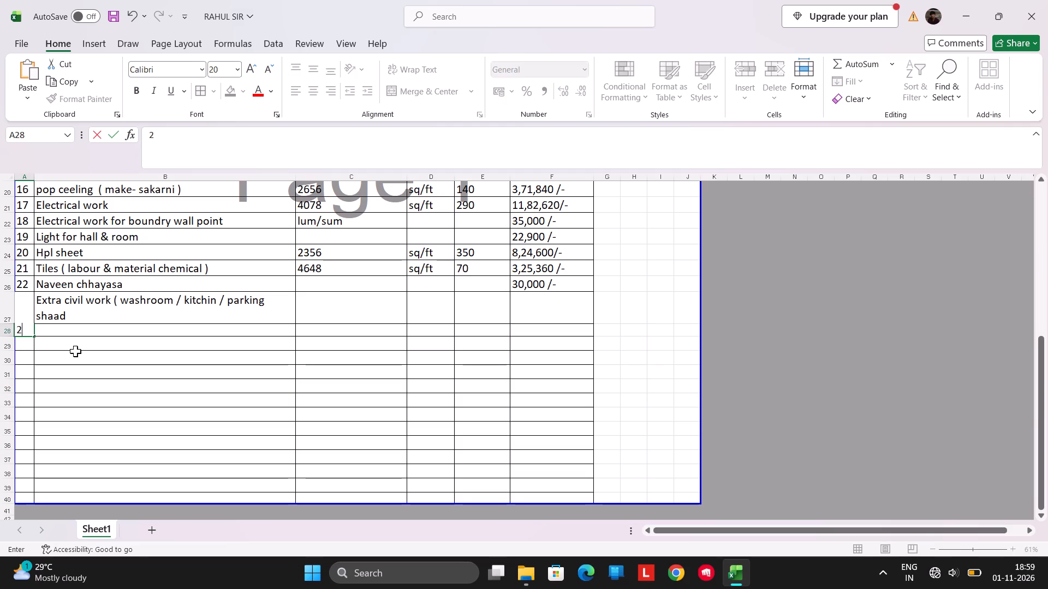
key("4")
left_click(61, 334)
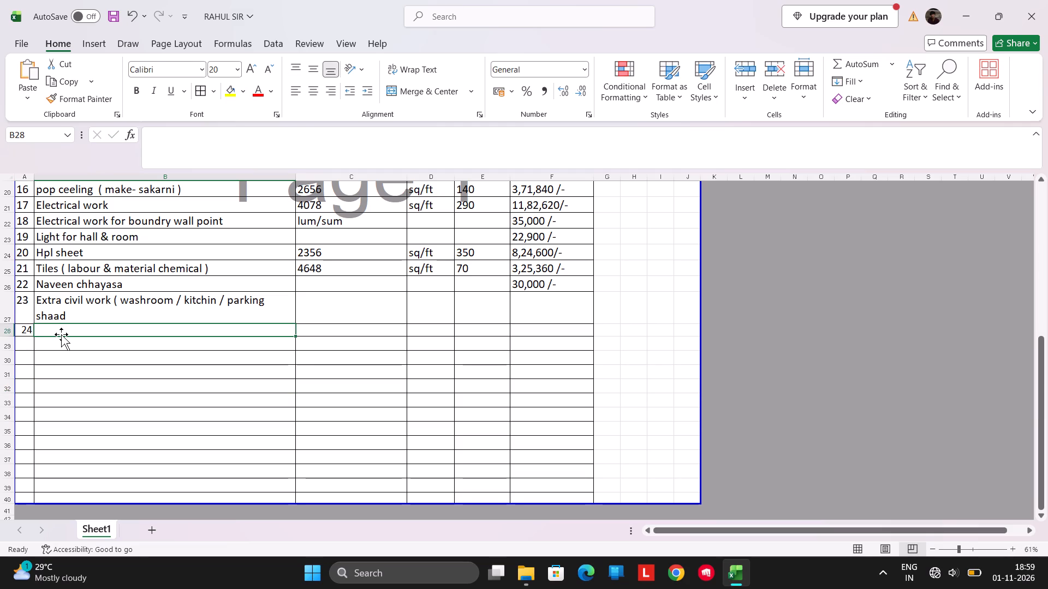
left_click(309, 182)
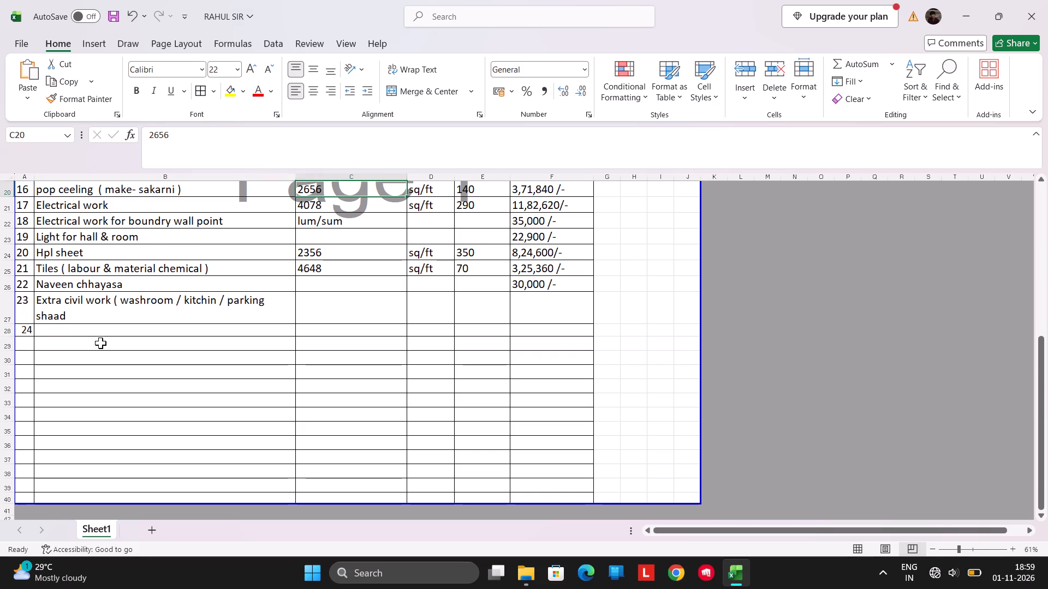
left_click(22, 332)
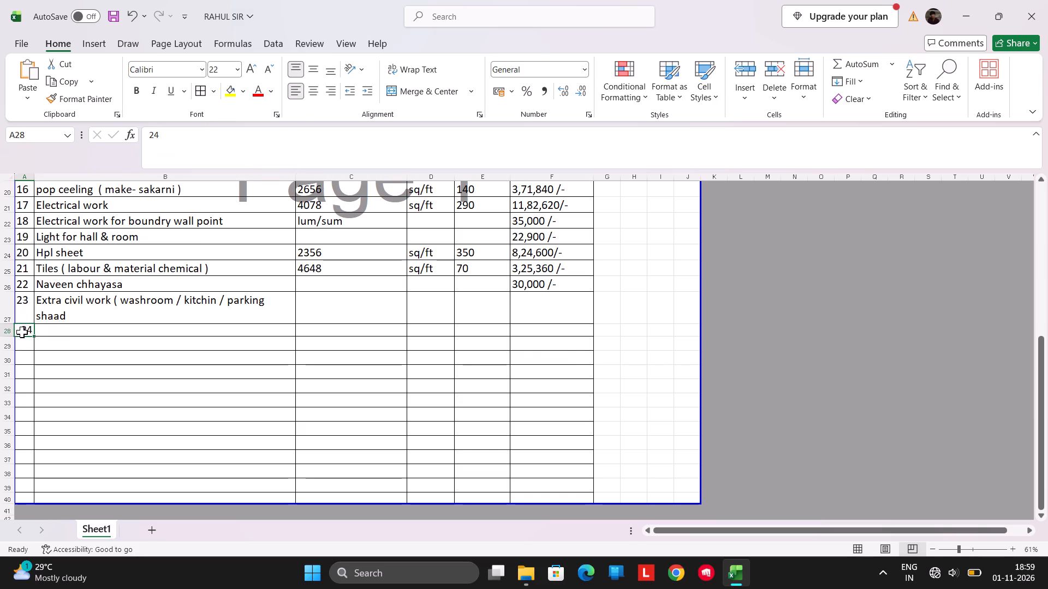
left_click(292, 91)
Enter the item 24 description "Safty tank" in cell B28.
left_click(55, 332)
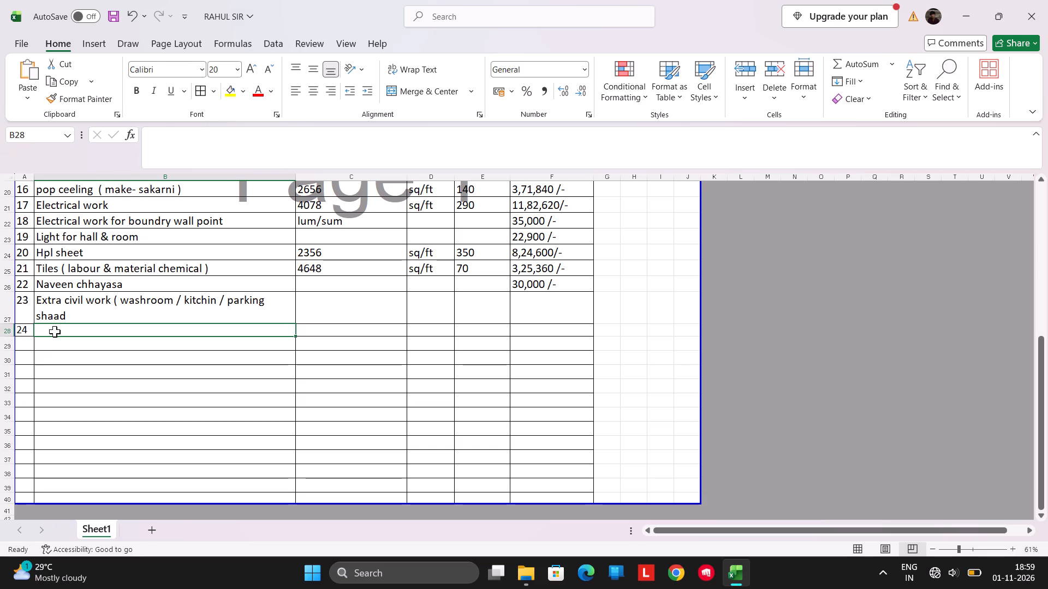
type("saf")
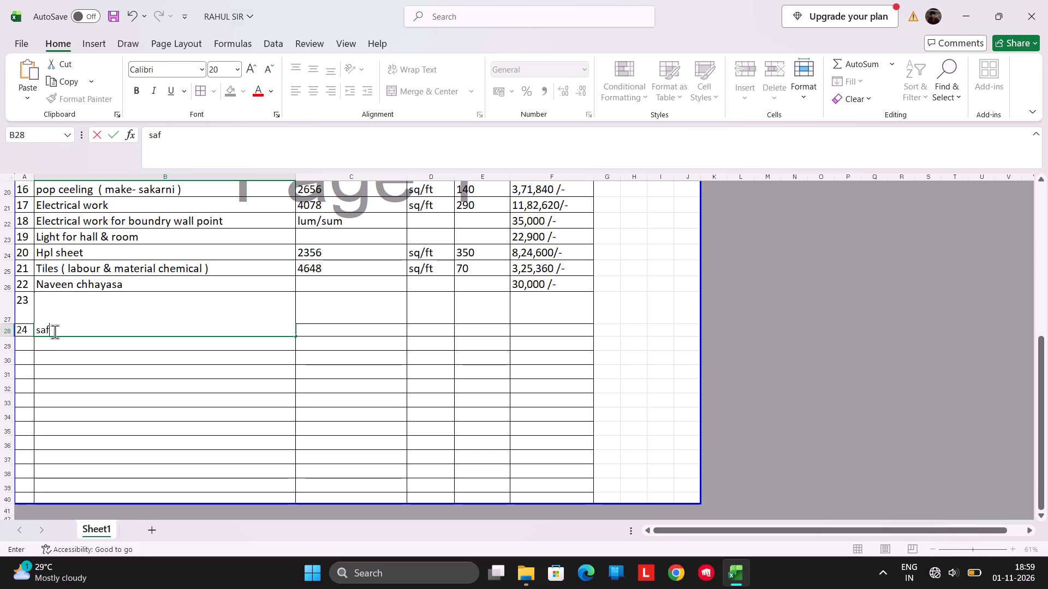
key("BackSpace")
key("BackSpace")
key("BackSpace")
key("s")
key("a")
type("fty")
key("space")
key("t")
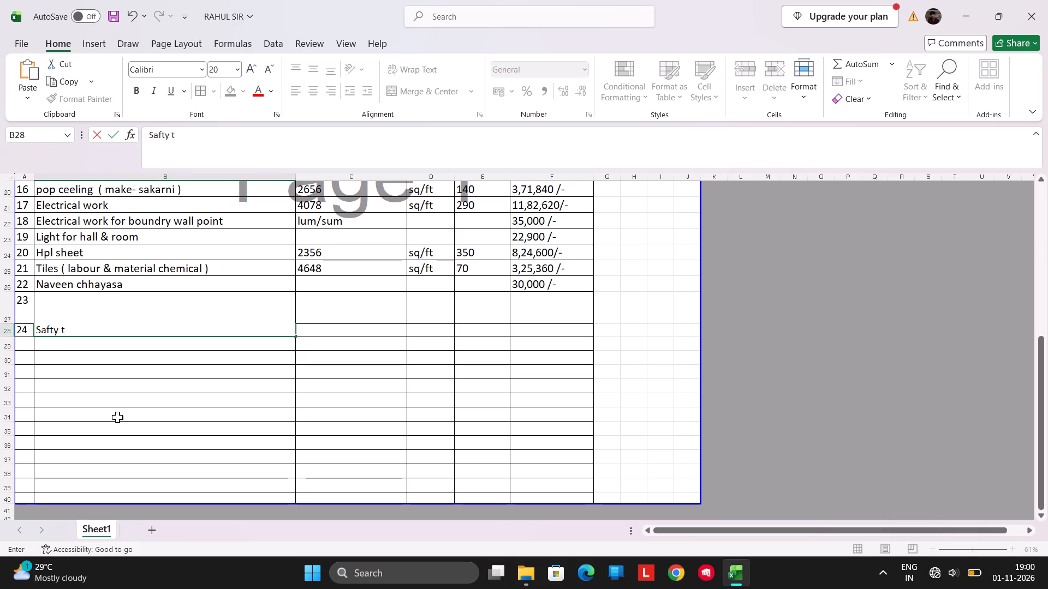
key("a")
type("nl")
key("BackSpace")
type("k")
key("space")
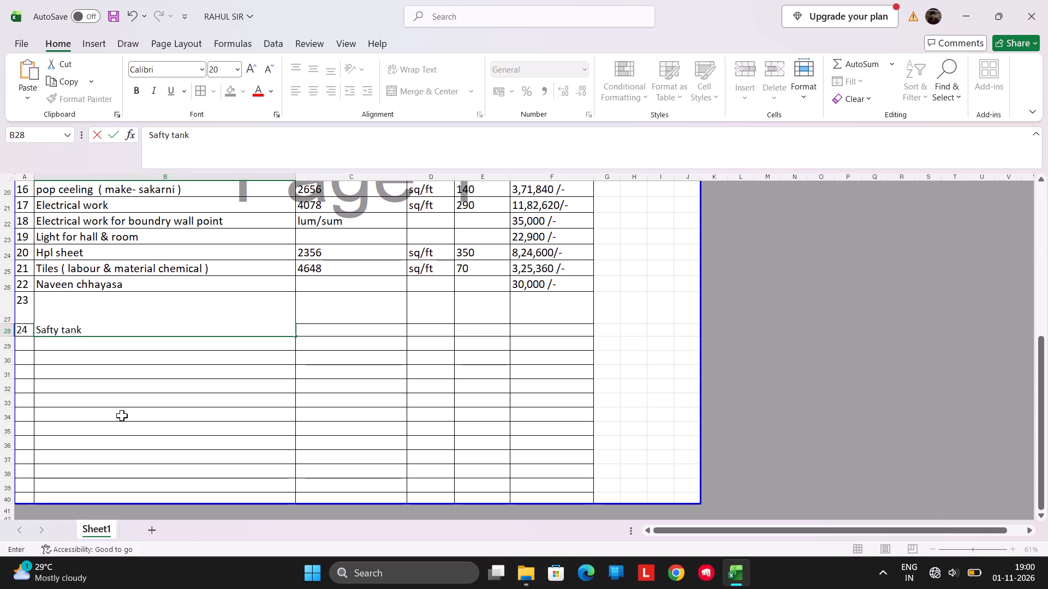
left_click(124, 414)
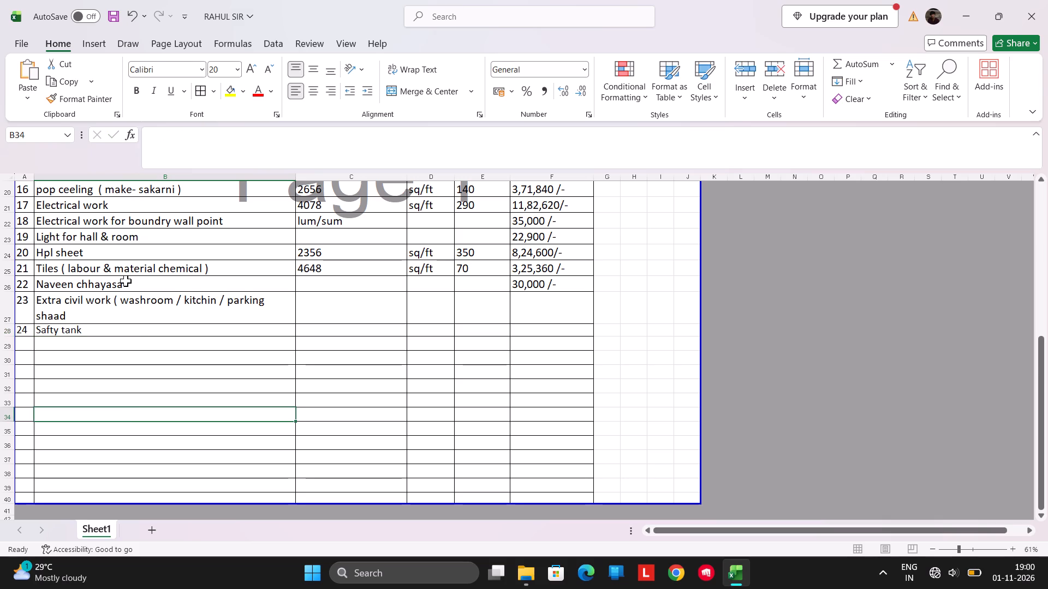
Set the font size to 22 for the Safty tank description and for the whole range A28 through F39.
left_click(126, 281)
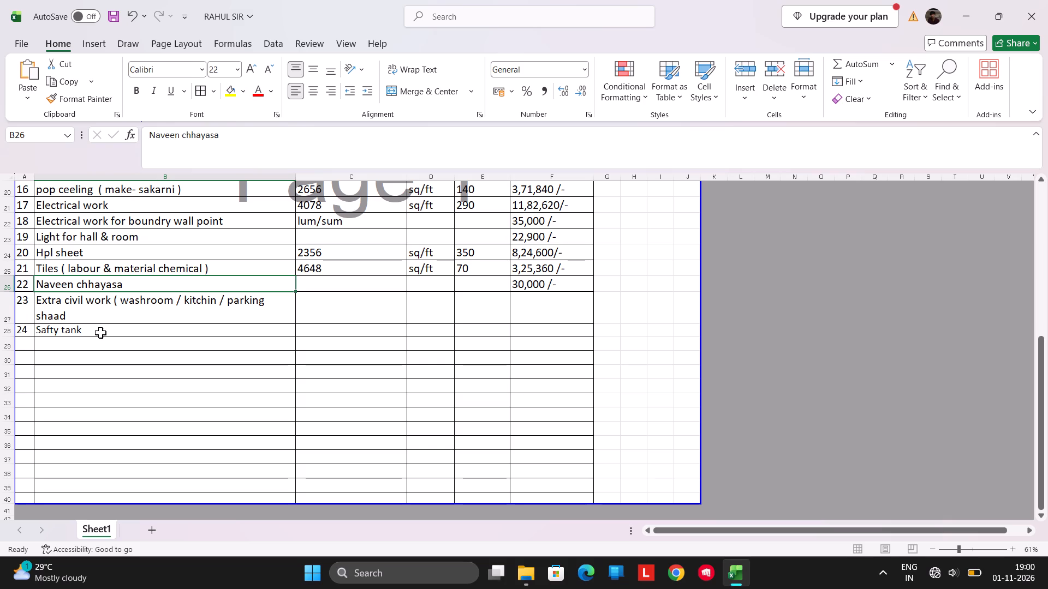
left_click(100, 332)
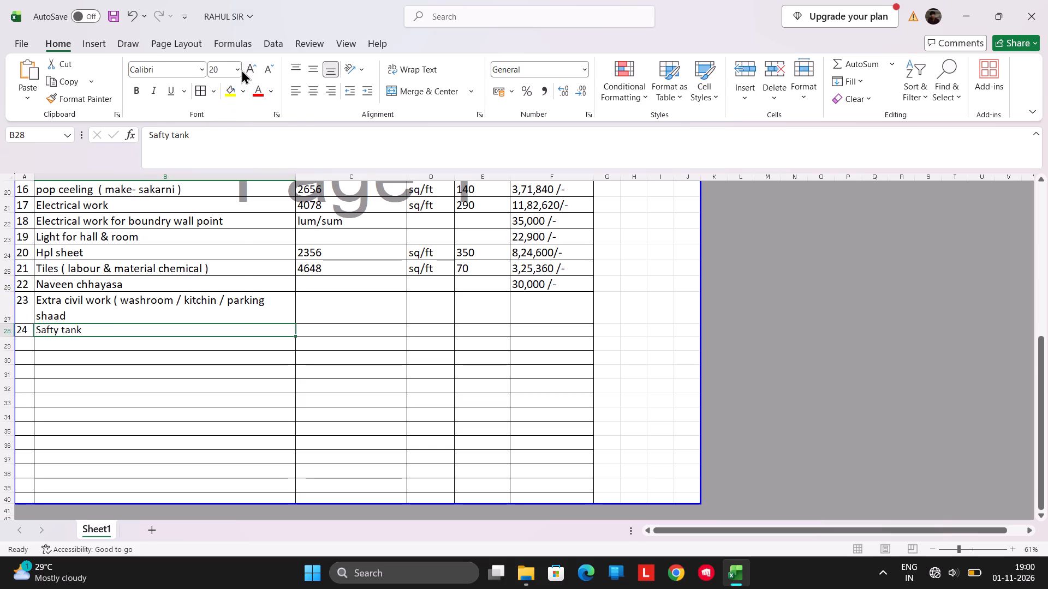
left_click(240, 68)
left_click(224, 237)
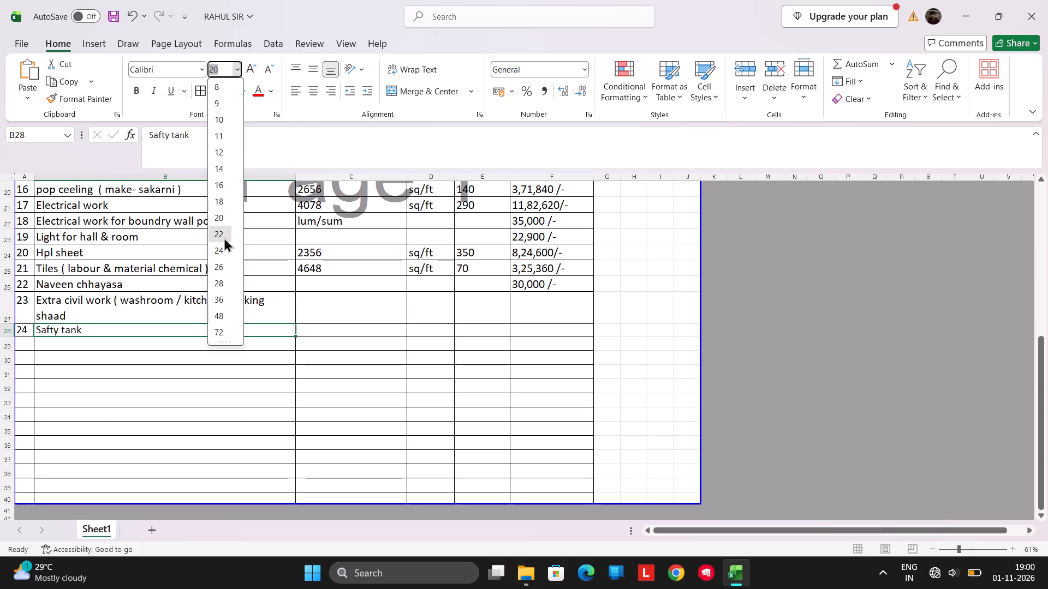
left_click_drag(25, 331, 233, 380)
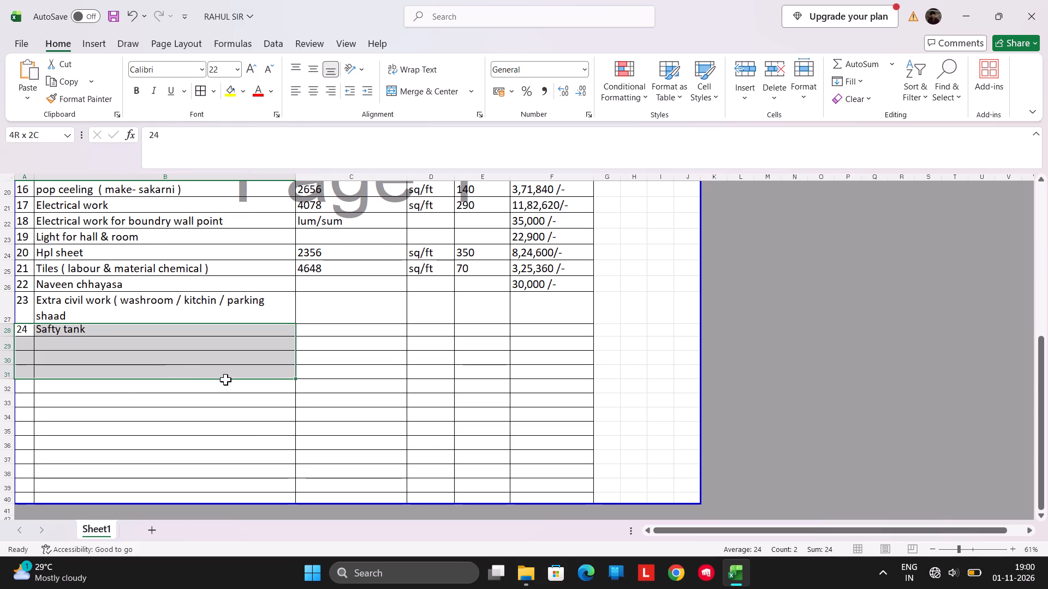
left_click_drag(233, 380, 573, 482)
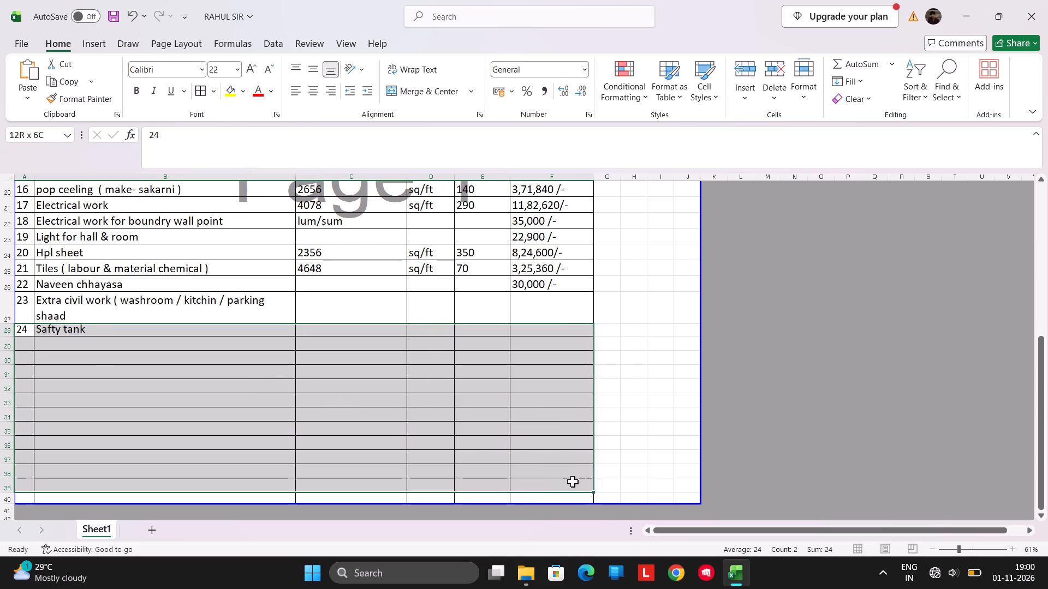
left_click_drag(573, 482, 568, 488)
left_click_drag(568, 488, 569, 491)
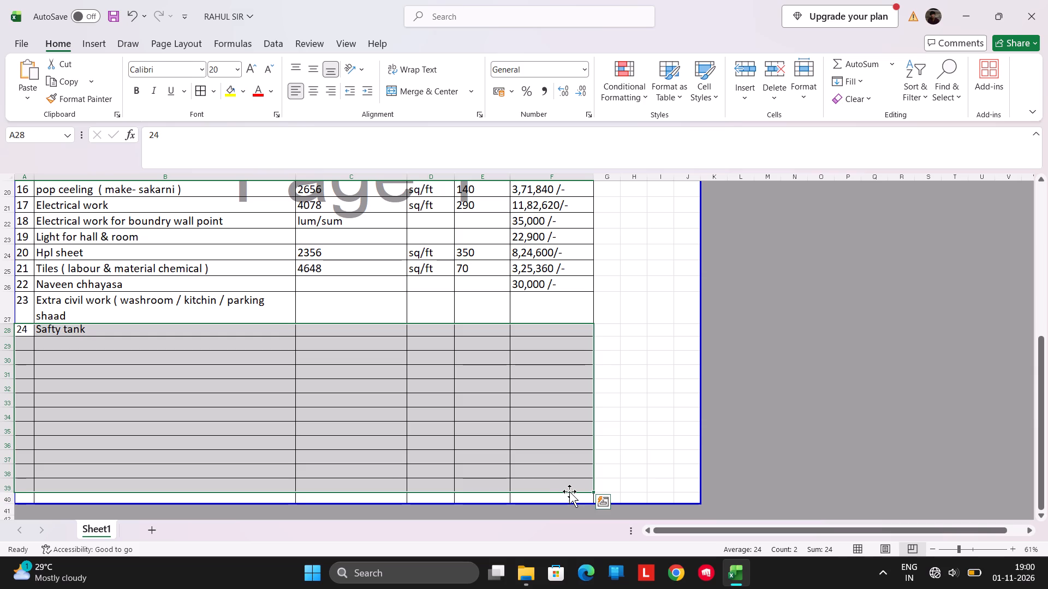
left_click(237, 62)
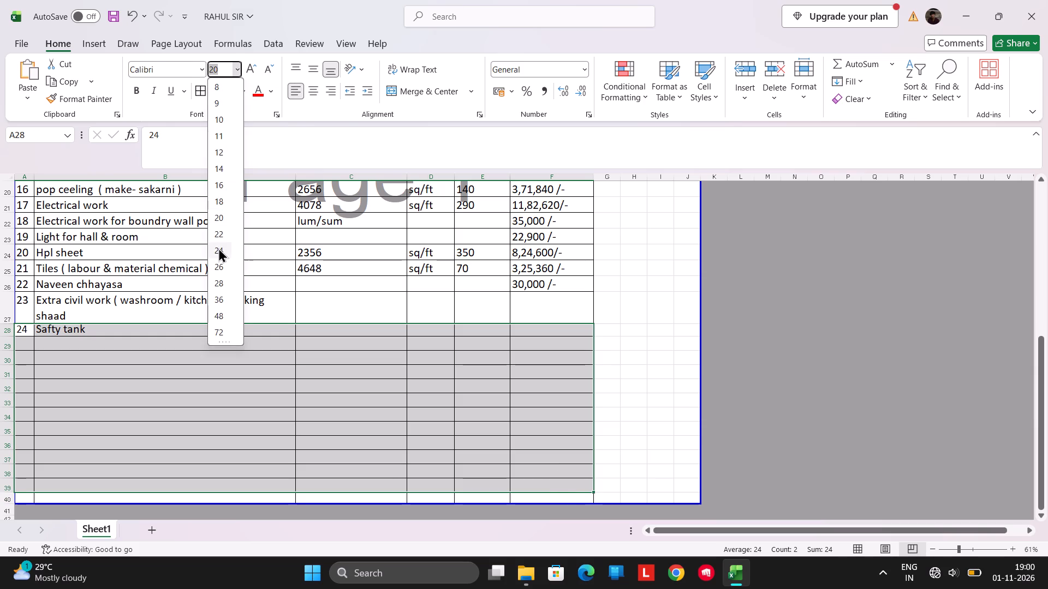
left_click(219, 235)
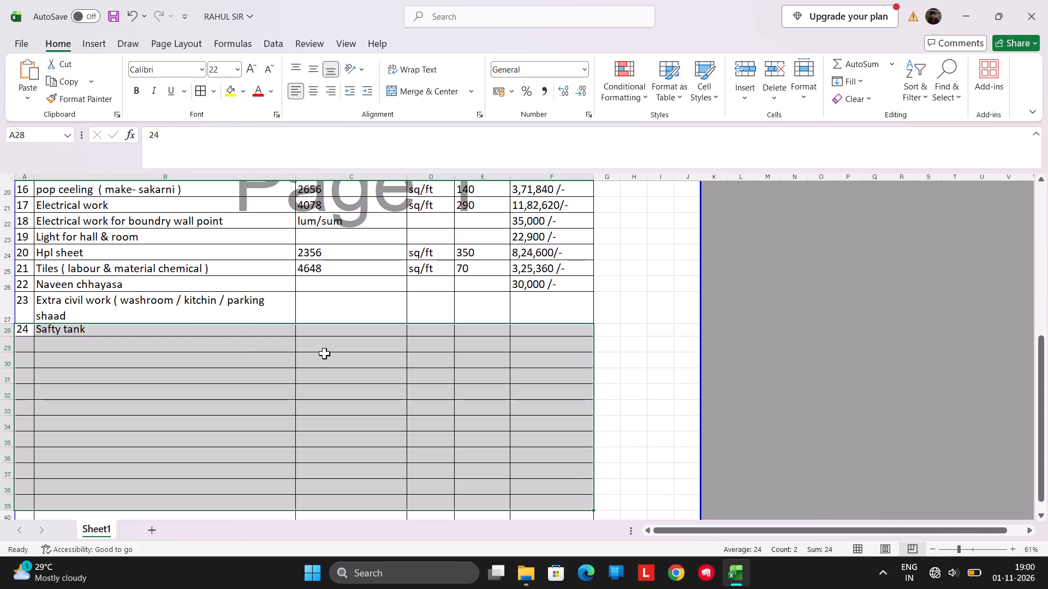
left_click(324, 335)
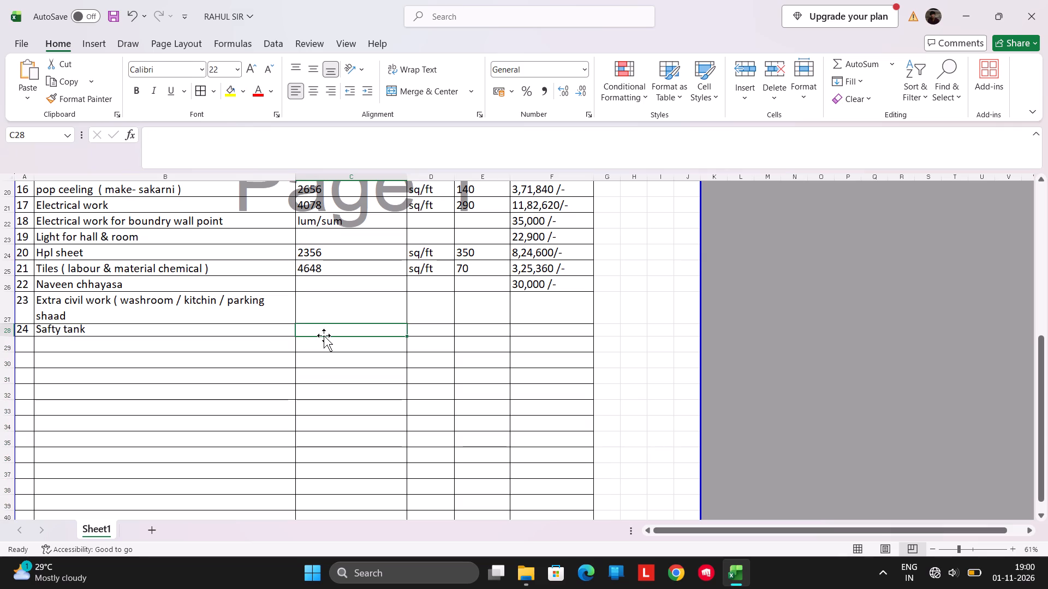
Enter the amount "85,000 /-" for item 23, the extra civil work, in cell F27.
left_click(523, 332)
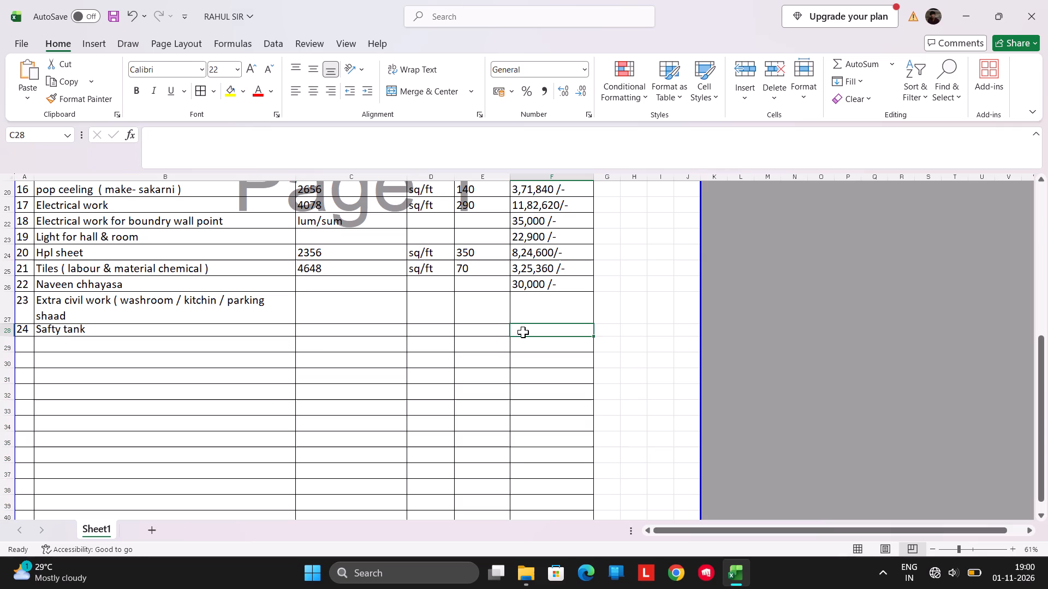
left_click(534, 290)
left_click(523, 315)
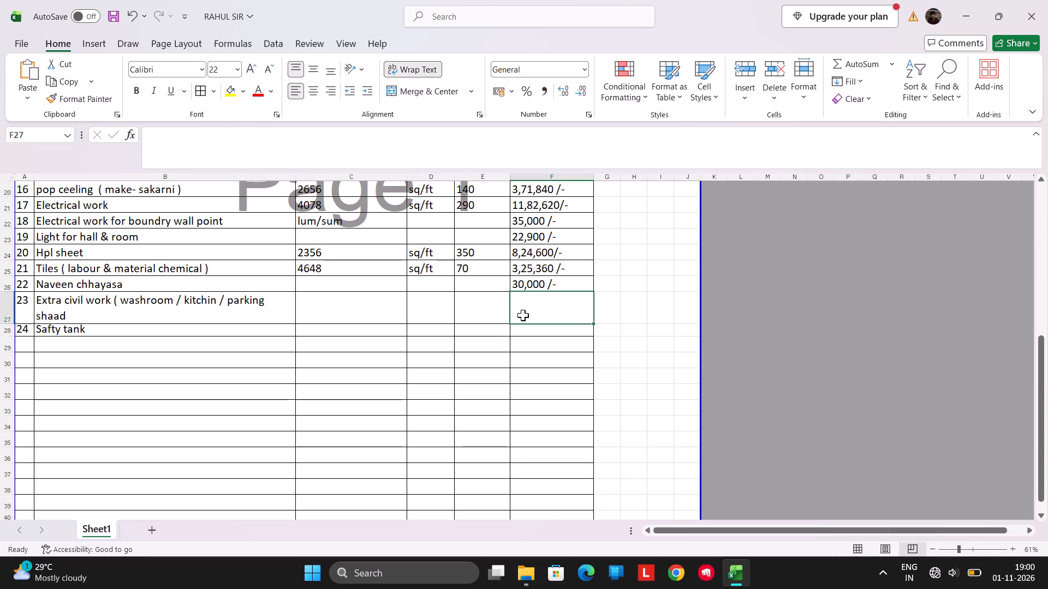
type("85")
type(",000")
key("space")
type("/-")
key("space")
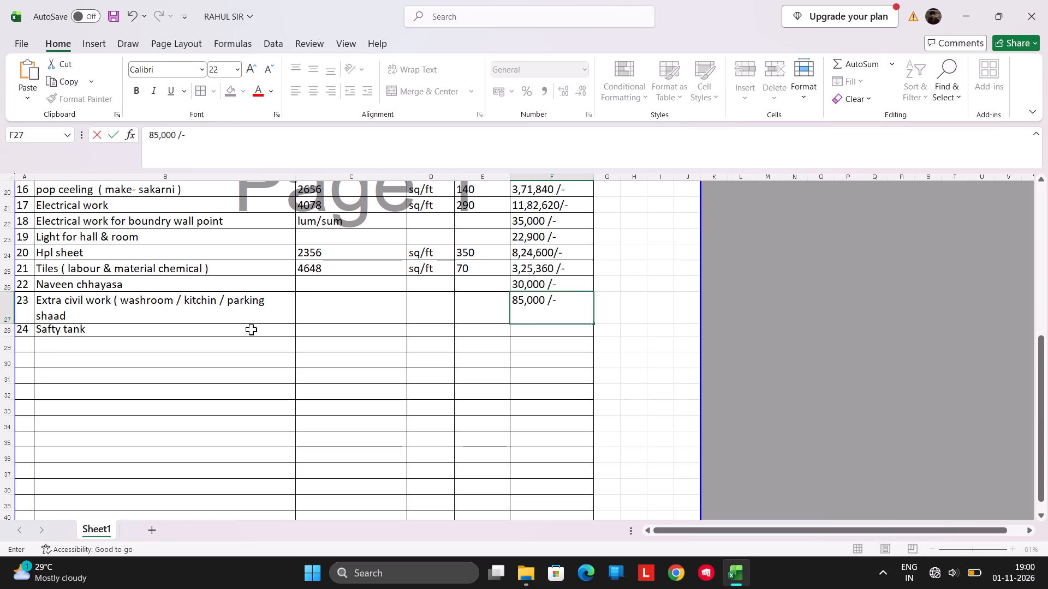
Enter the amount "57600 /-" for item 24, Safty tank, in cell F28.
left_click(522, 336)
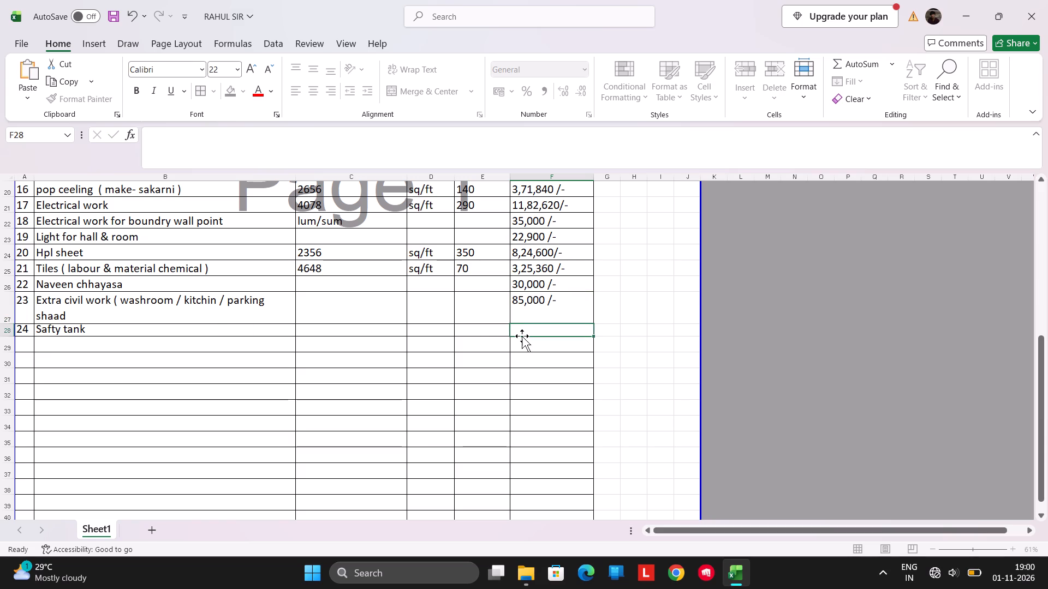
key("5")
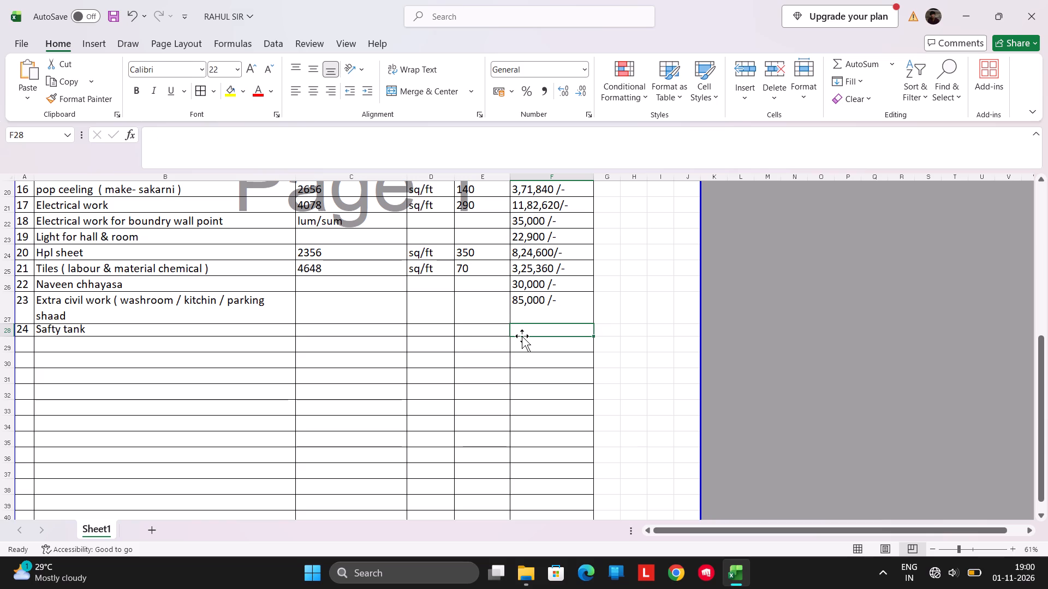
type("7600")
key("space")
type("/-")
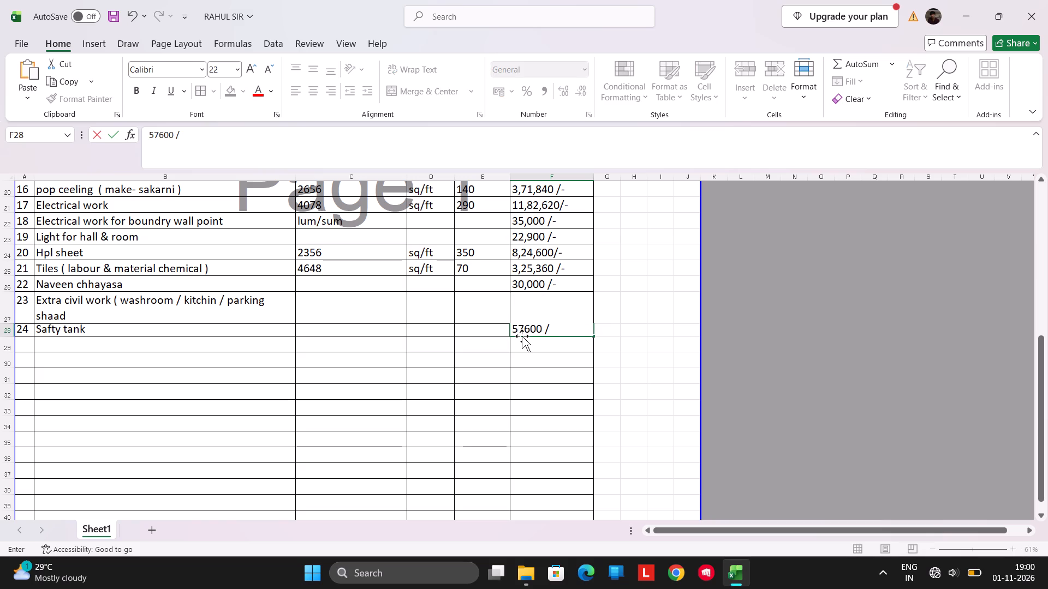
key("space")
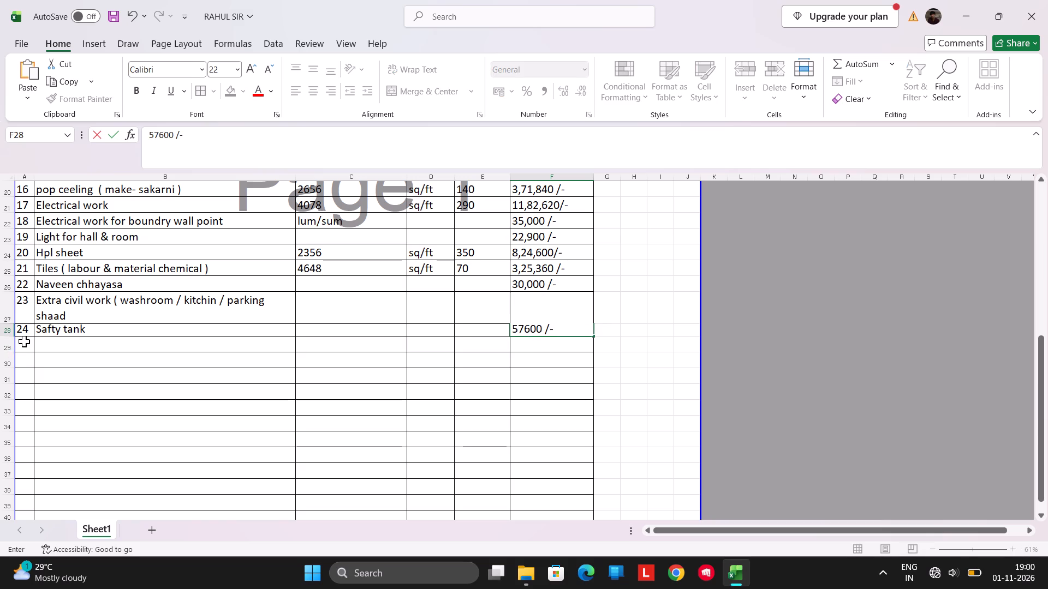
Add item 25 in row 29 with serial number 25 and the description "Light bill".
left_click(25, 341)
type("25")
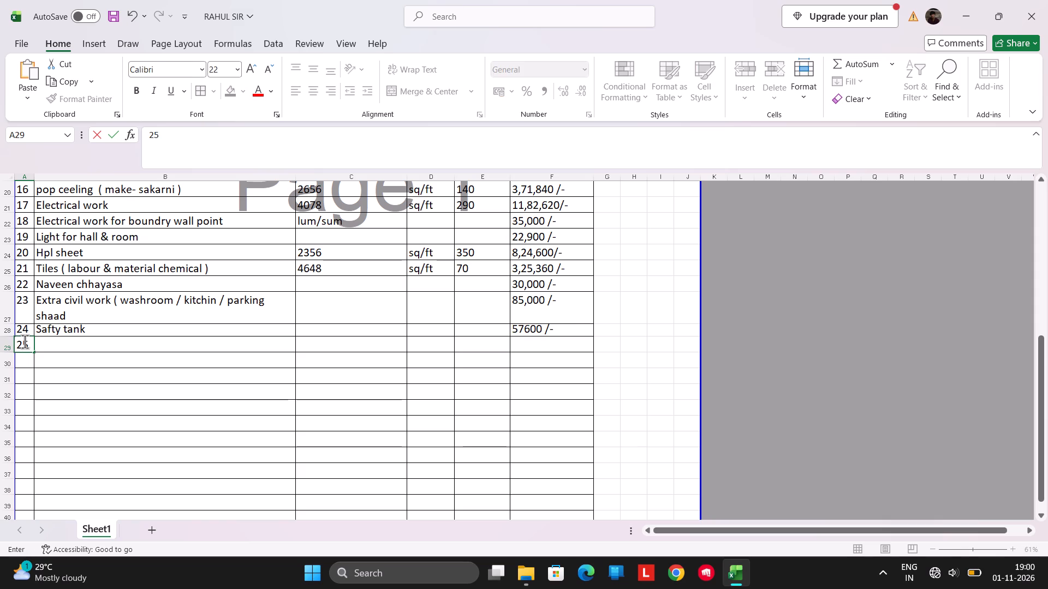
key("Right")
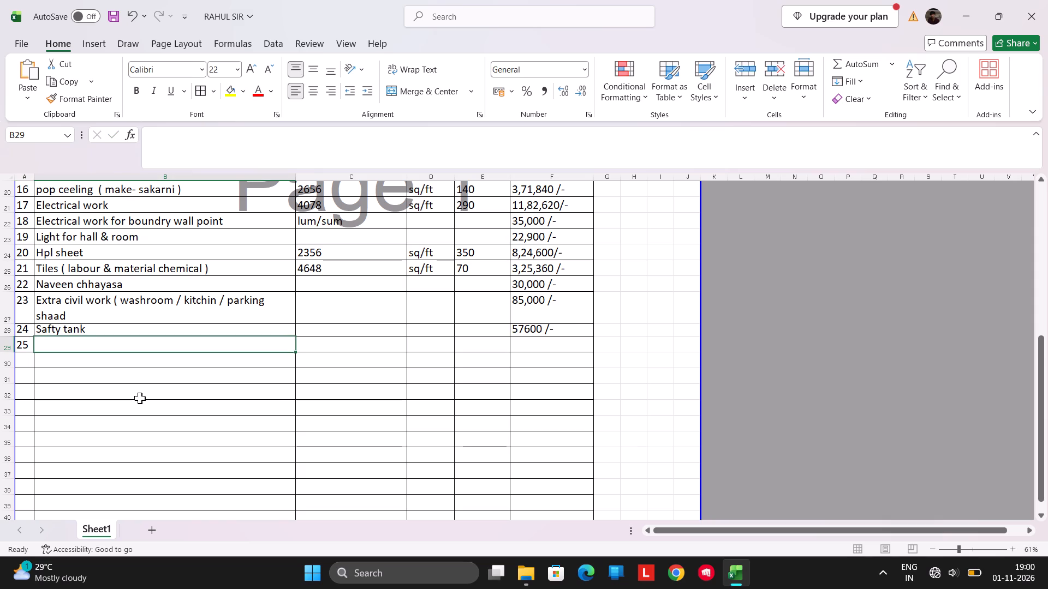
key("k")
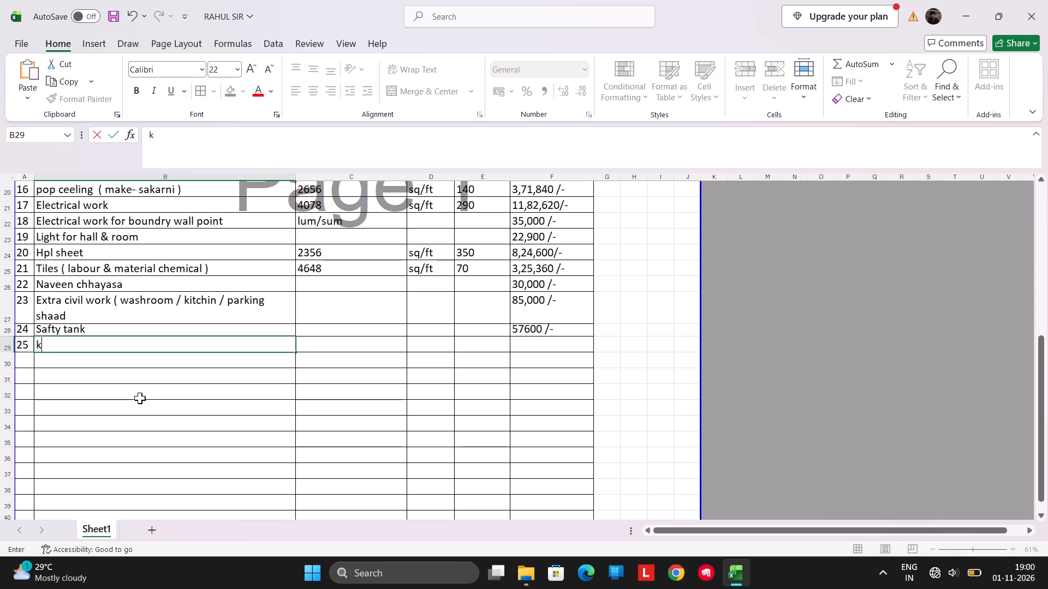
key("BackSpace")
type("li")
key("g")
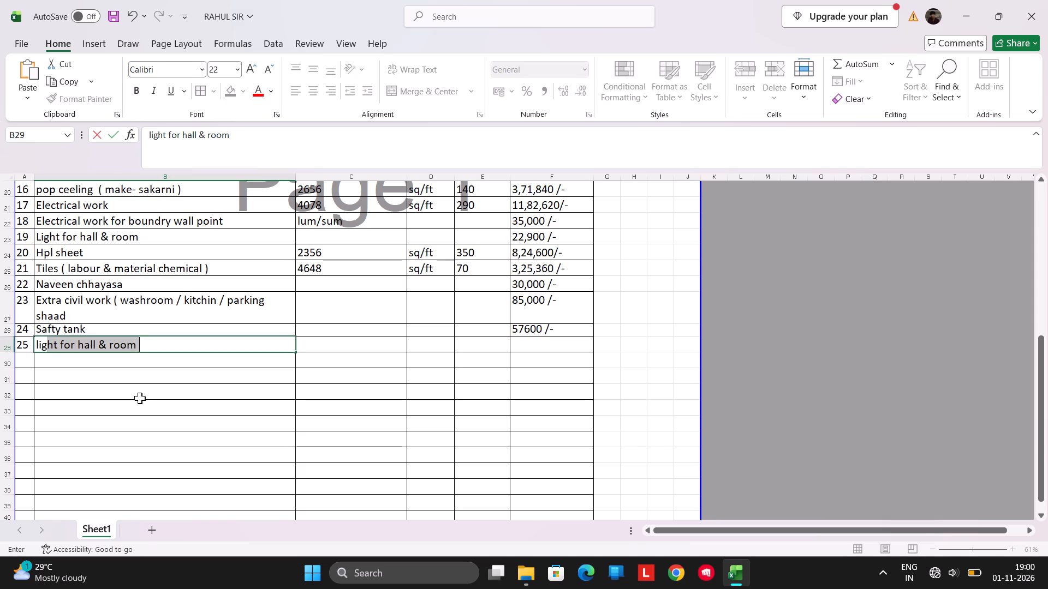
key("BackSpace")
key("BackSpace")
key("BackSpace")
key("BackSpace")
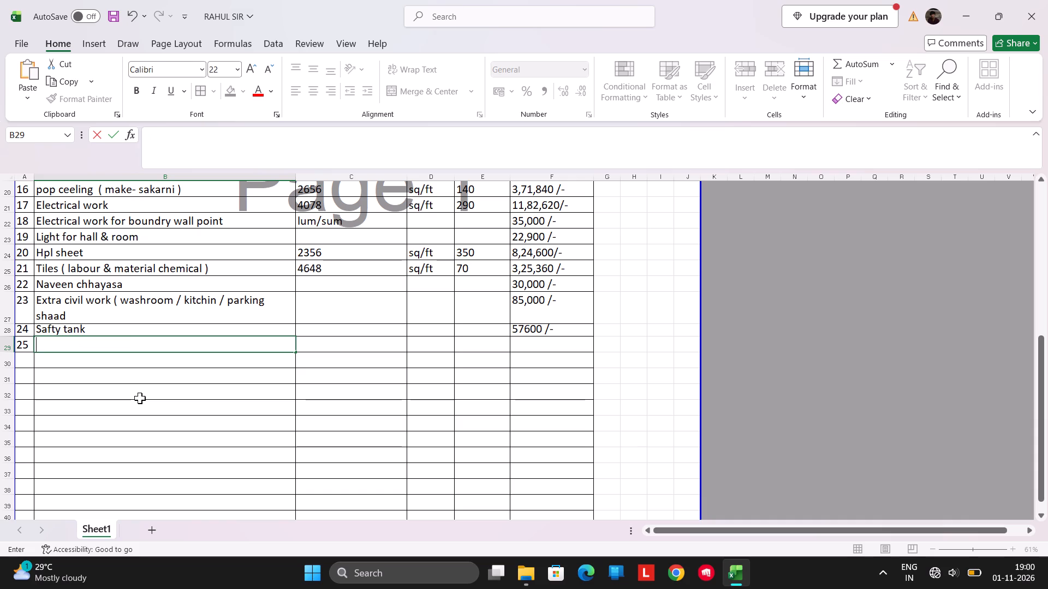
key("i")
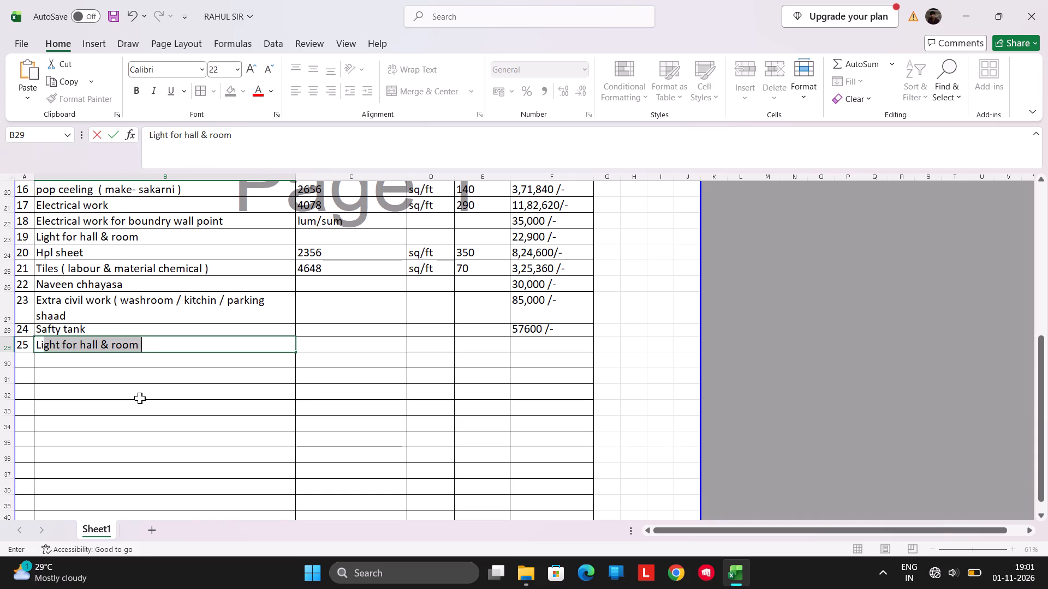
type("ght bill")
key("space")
Enter the amount "22,000/" for the Light bill item in cell F29.
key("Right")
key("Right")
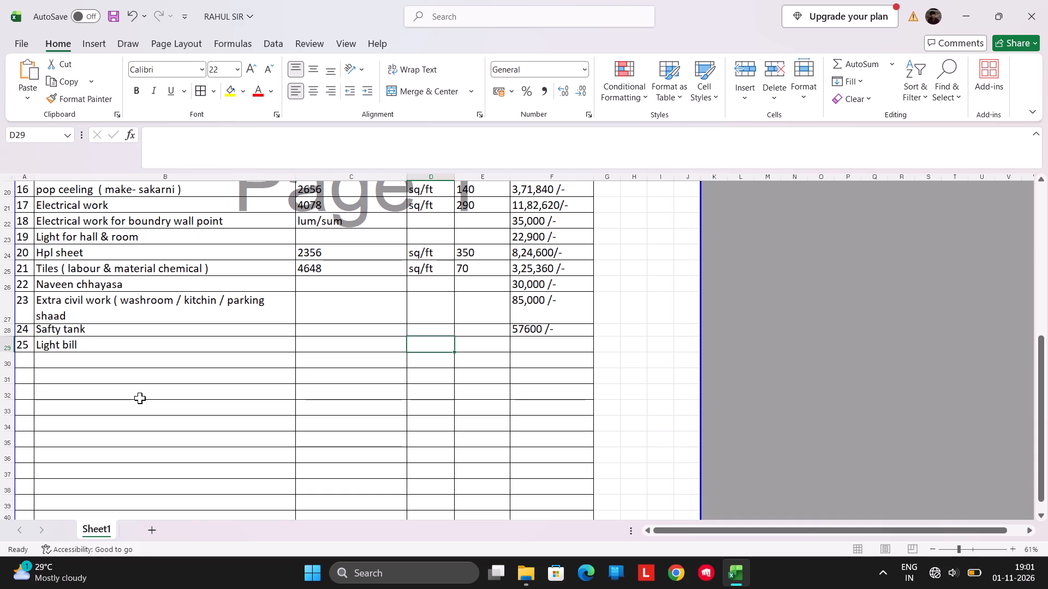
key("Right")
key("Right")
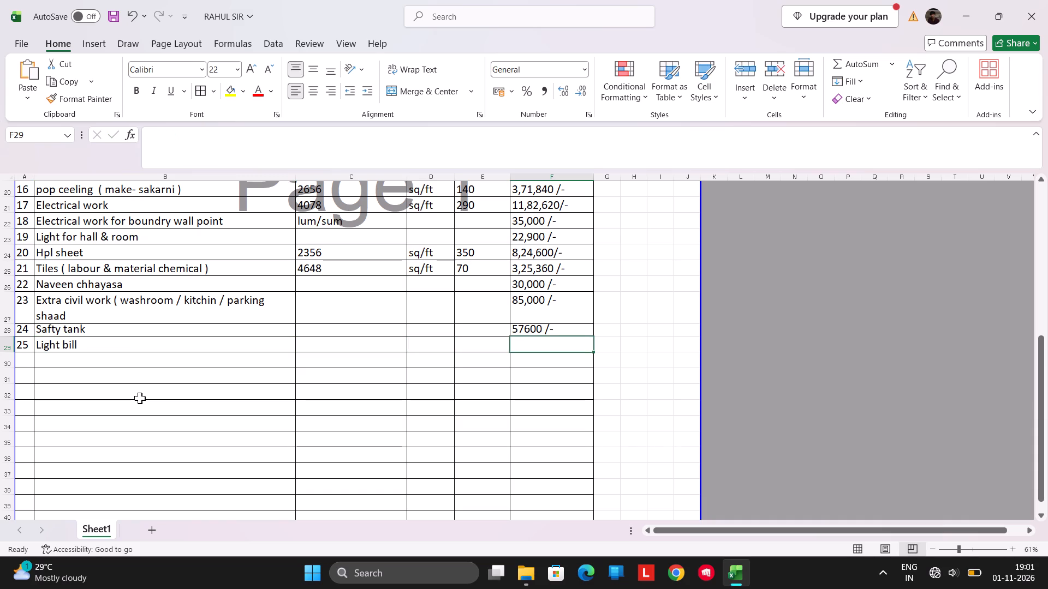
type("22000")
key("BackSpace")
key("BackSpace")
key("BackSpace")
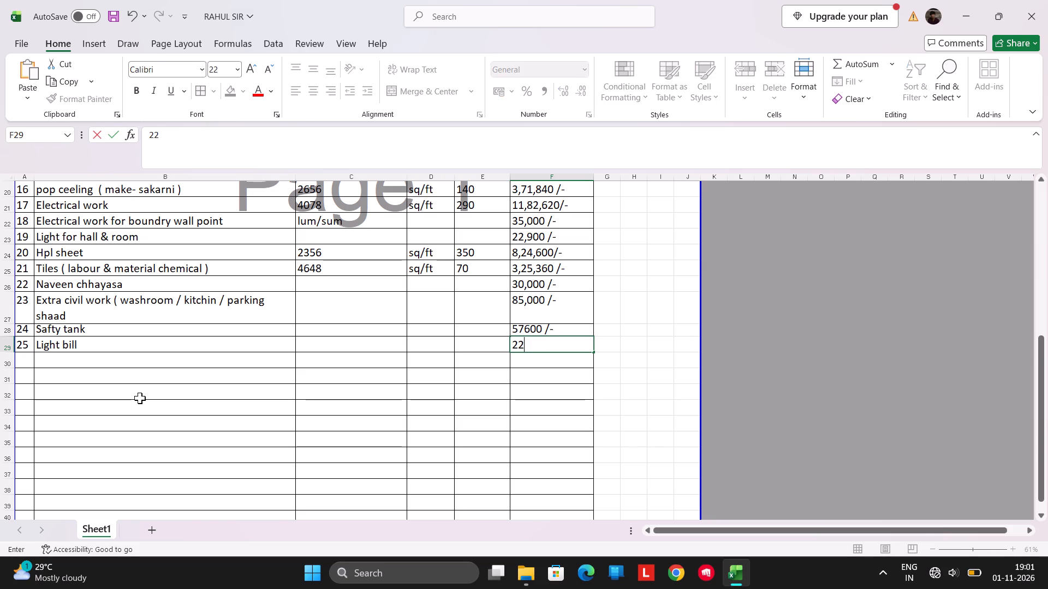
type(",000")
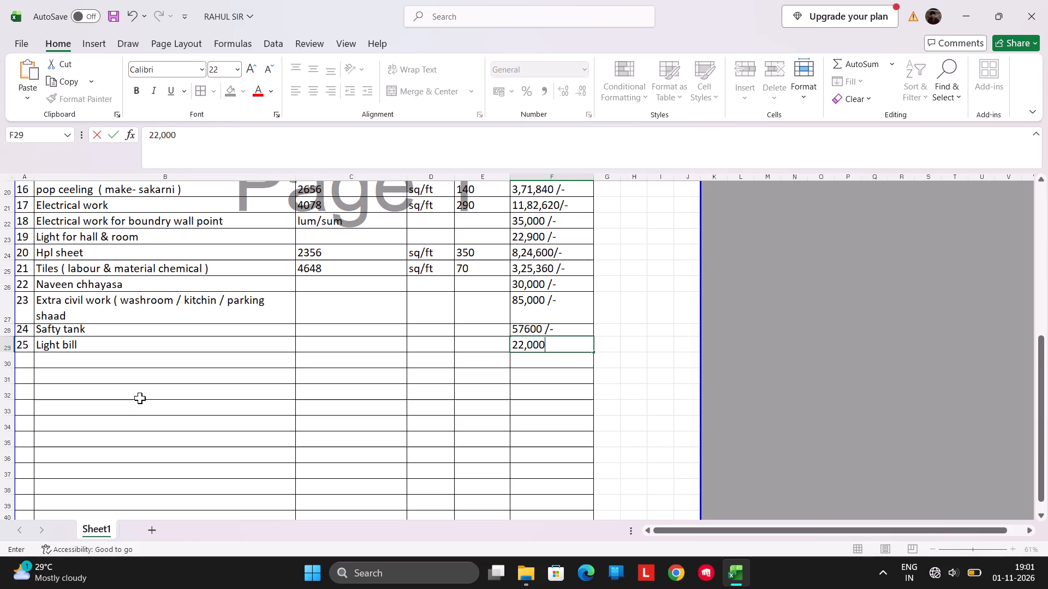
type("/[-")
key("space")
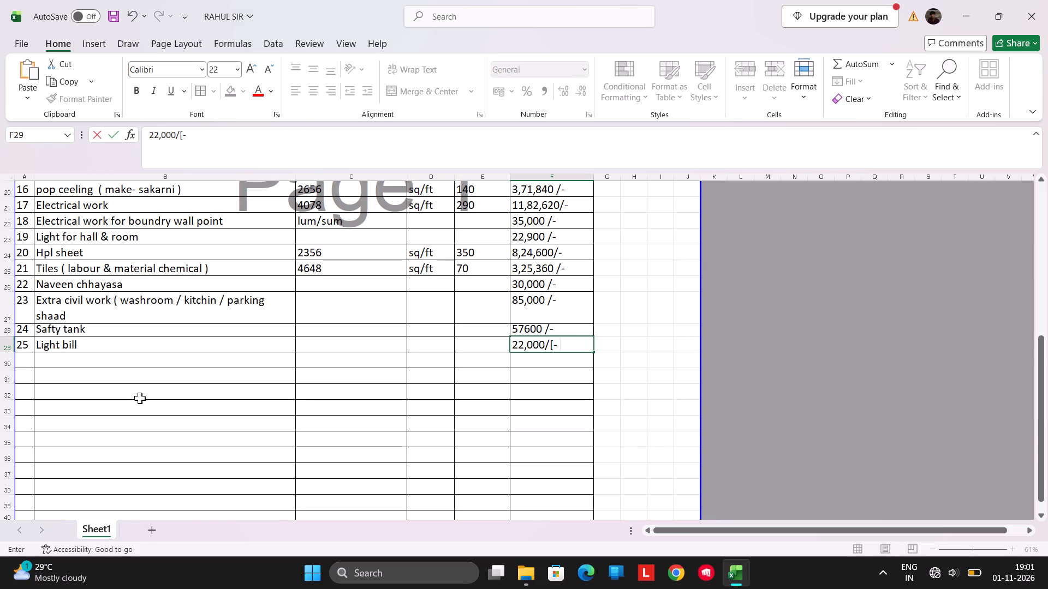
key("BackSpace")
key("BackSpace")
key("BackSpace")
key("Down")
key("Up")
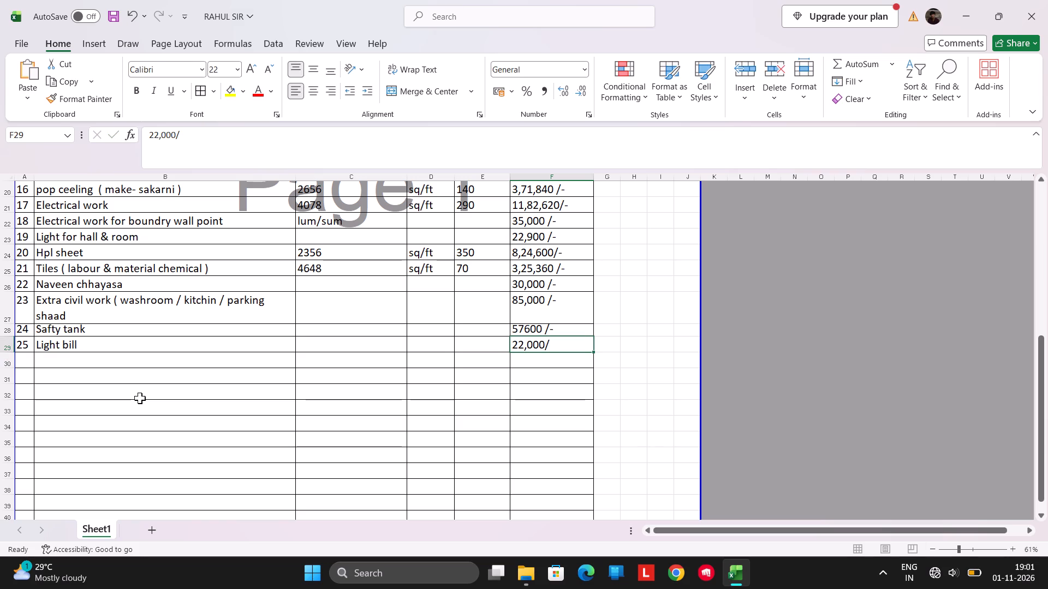
Add item 26 in row 30 with serial number 26 and the description "Chaukider".
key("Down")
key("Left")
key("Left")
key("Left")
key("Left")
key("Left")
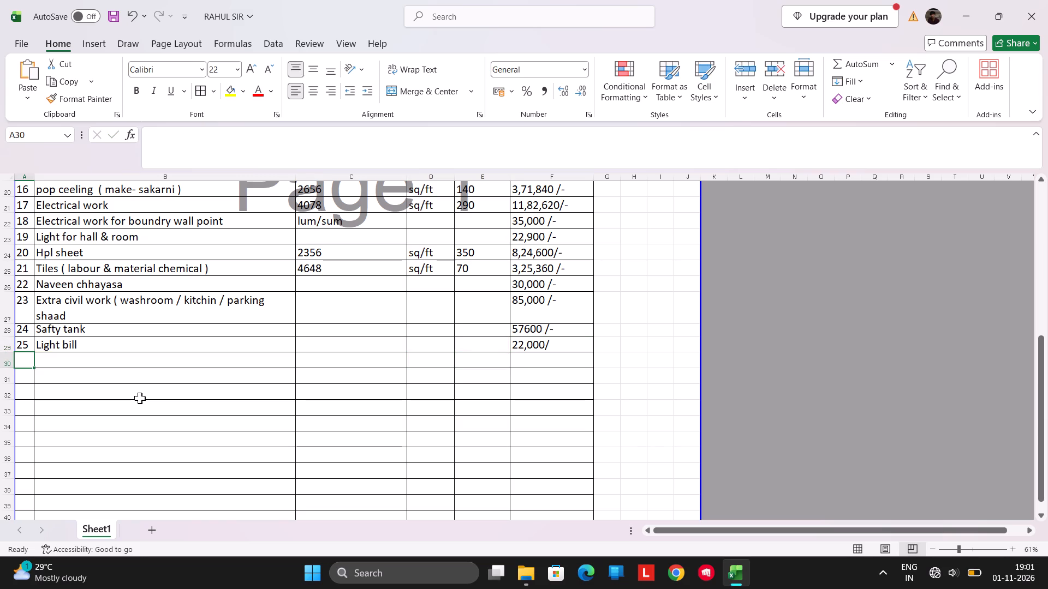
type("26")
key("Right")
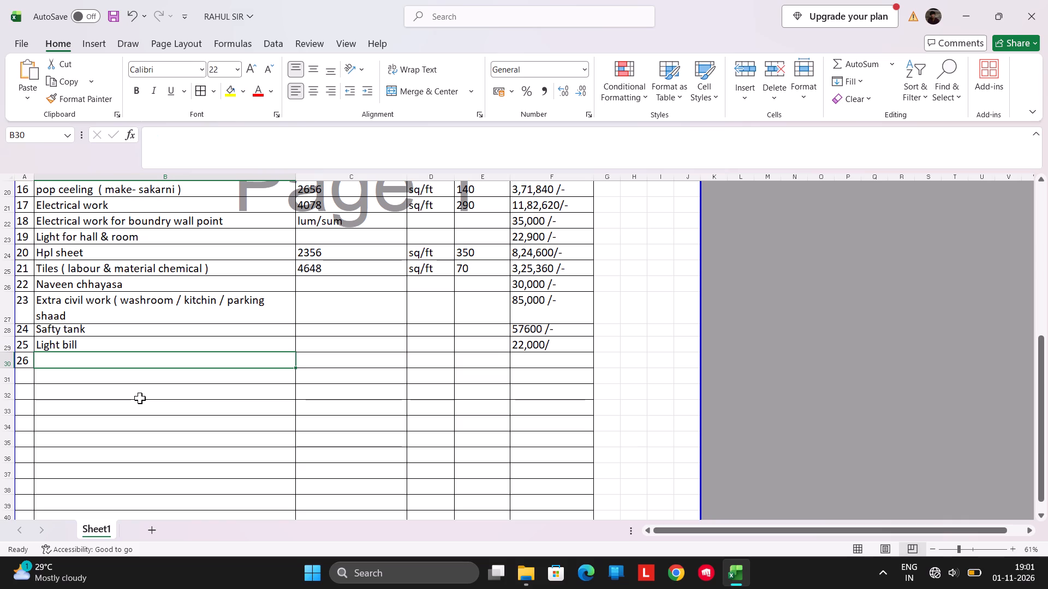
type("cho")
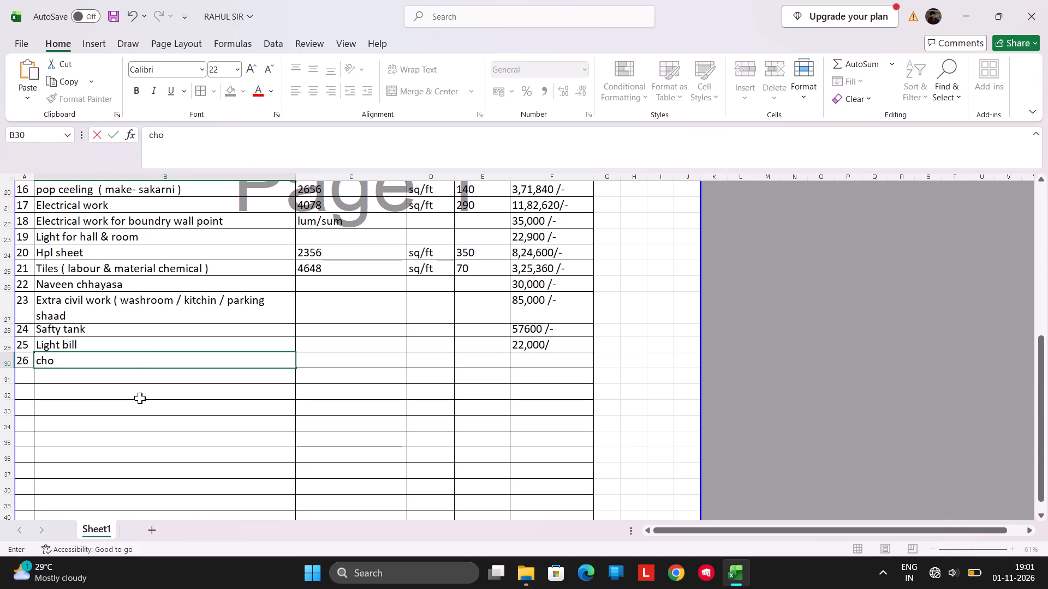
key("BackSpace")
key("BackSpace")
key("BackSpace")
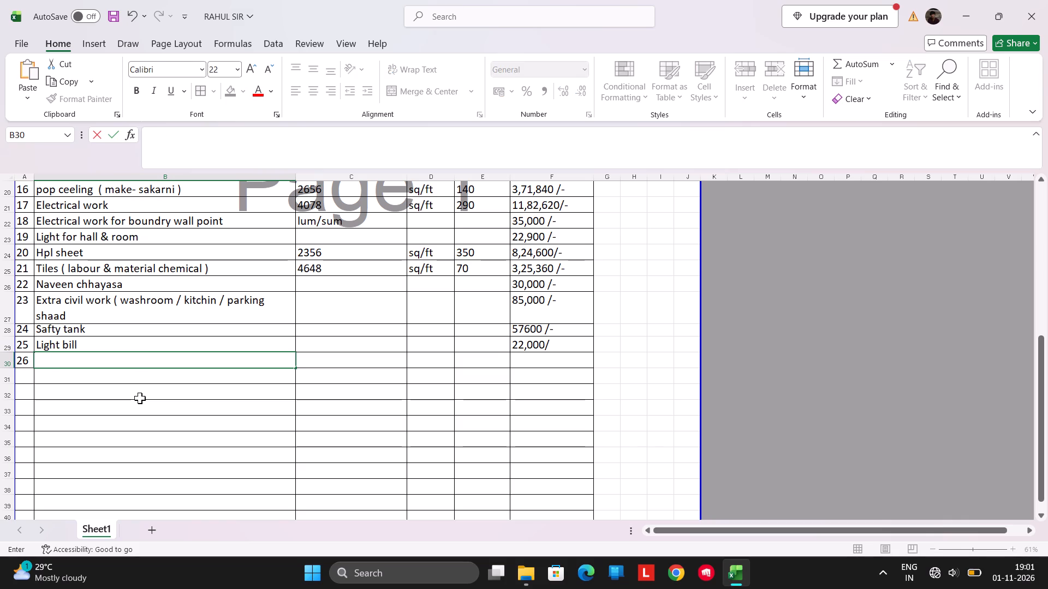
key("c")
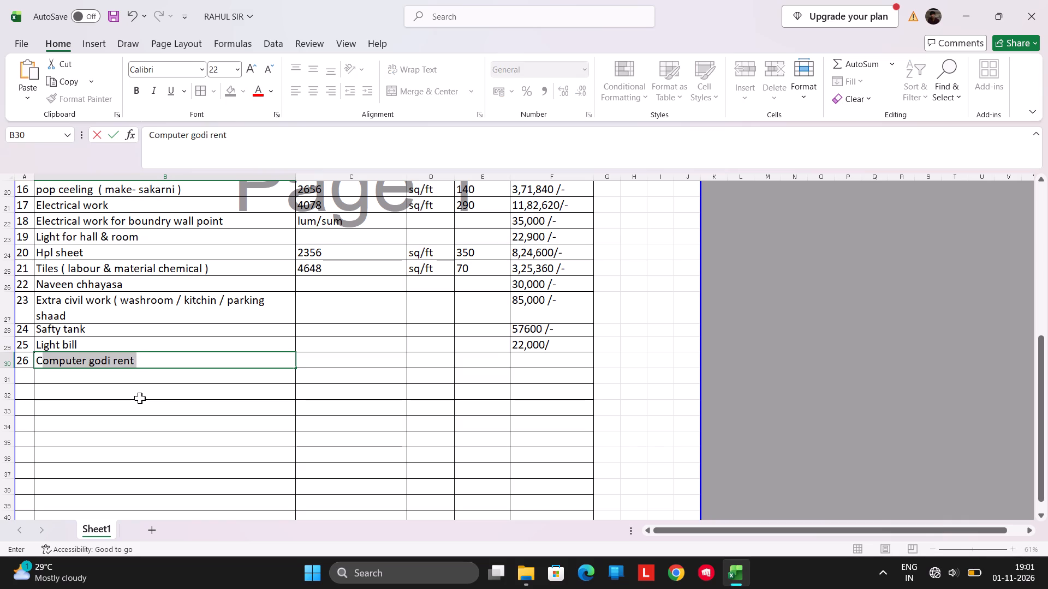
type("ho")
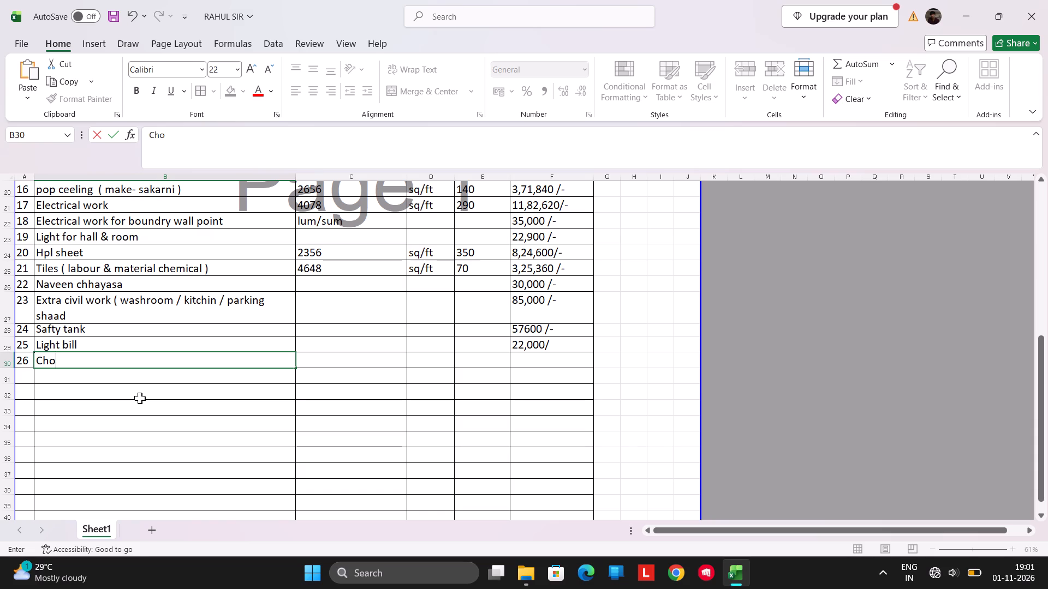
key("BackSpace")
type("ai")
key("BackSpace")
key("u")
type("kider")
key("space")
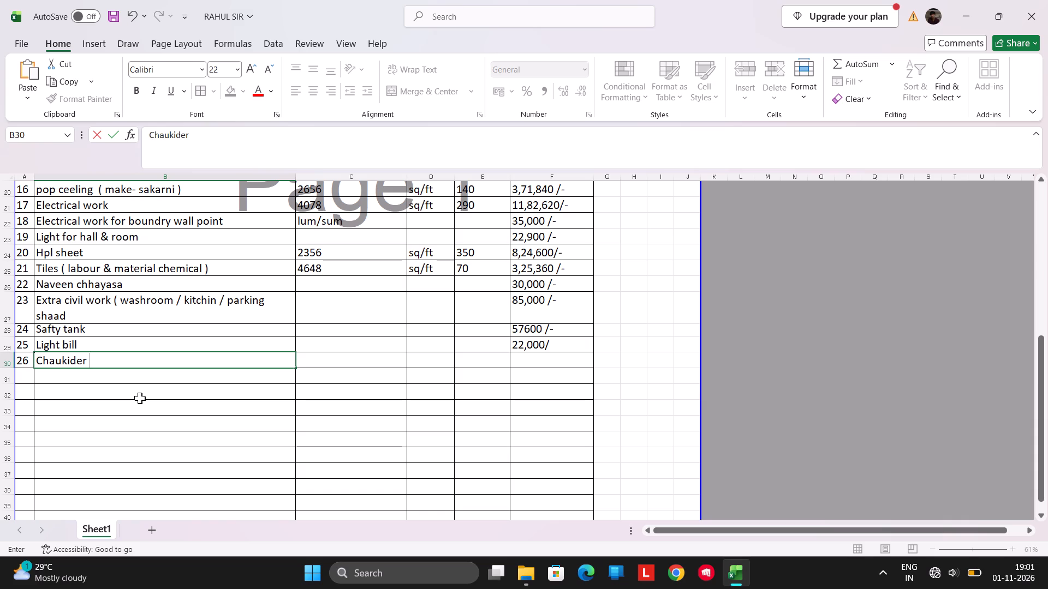
Fill in the Chaukider row with quantity 5, unit "month" and rate 10000 in cells C30 to E30.
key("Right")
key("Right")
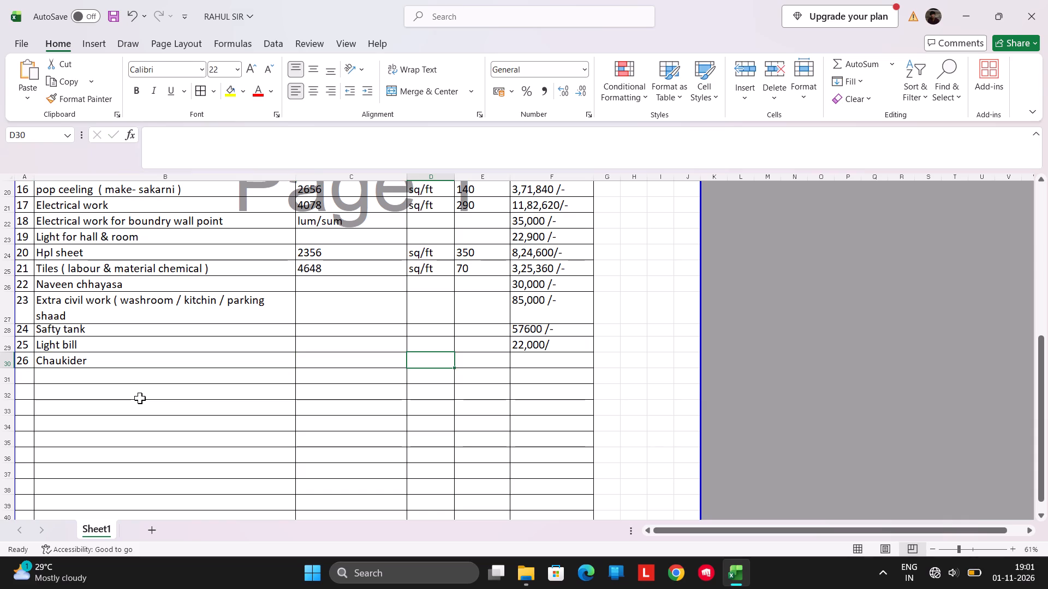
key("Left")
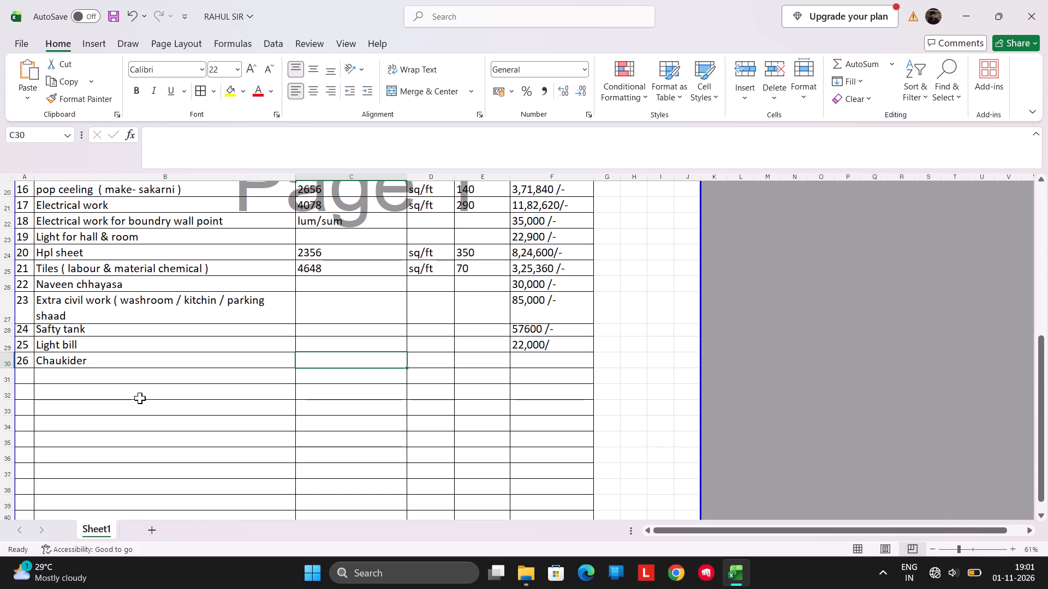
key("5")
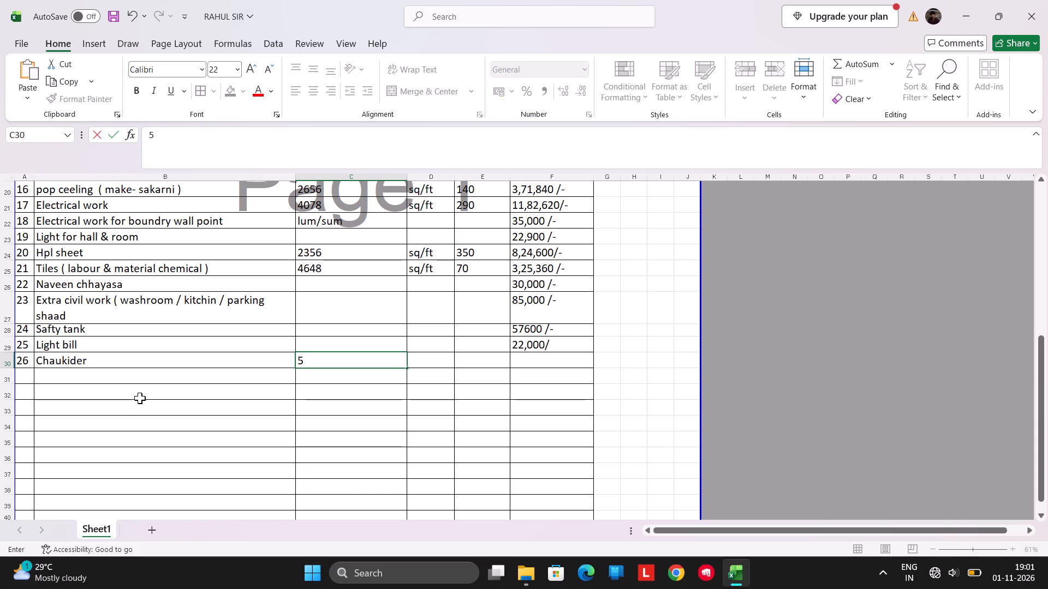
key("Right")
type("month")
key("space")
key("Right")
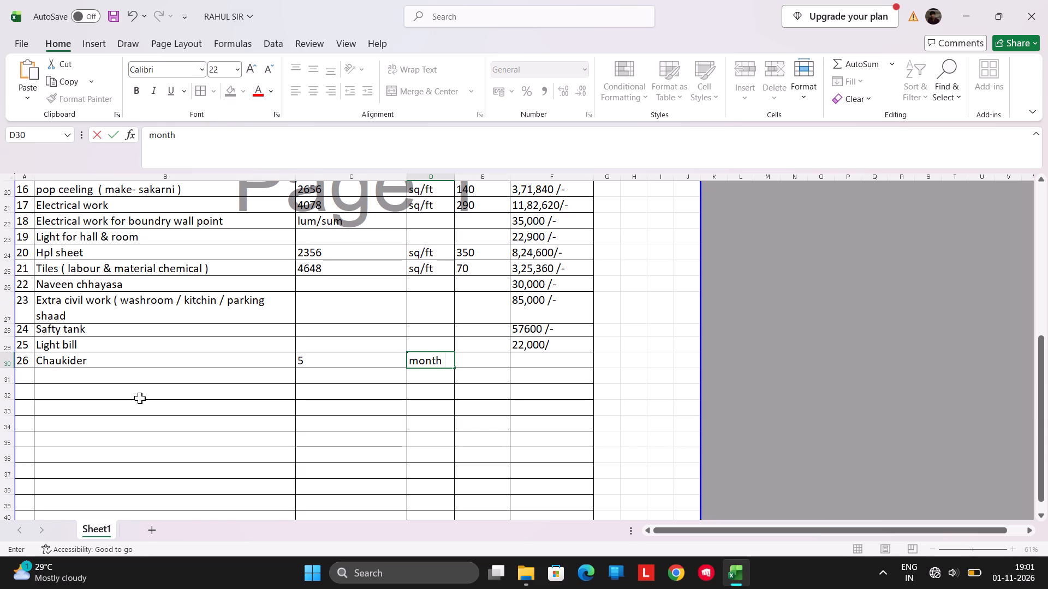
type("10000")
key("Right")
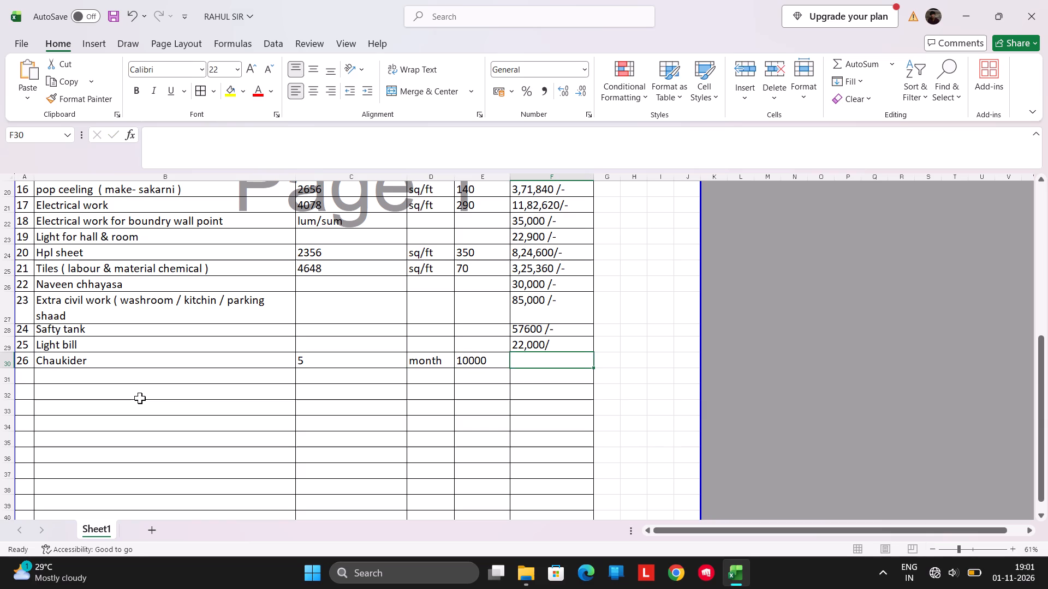
Enter the amount "50,000/-" for the Chaukider item in cell F30.
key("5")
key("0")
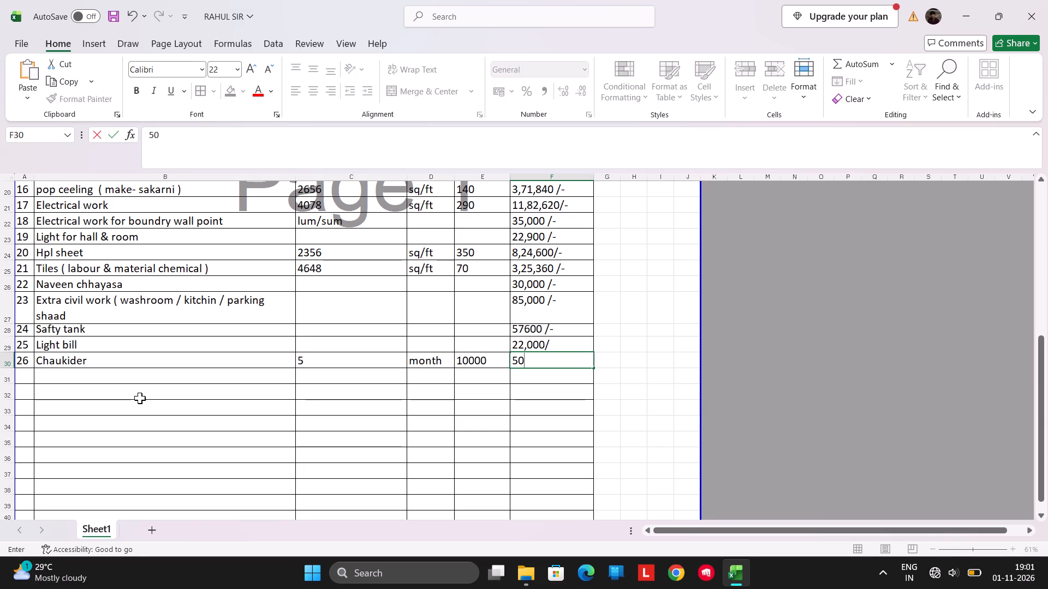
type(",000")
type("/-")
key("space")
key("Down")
Add item 27 in row 31 with serial number 27 and the description "pitampura".
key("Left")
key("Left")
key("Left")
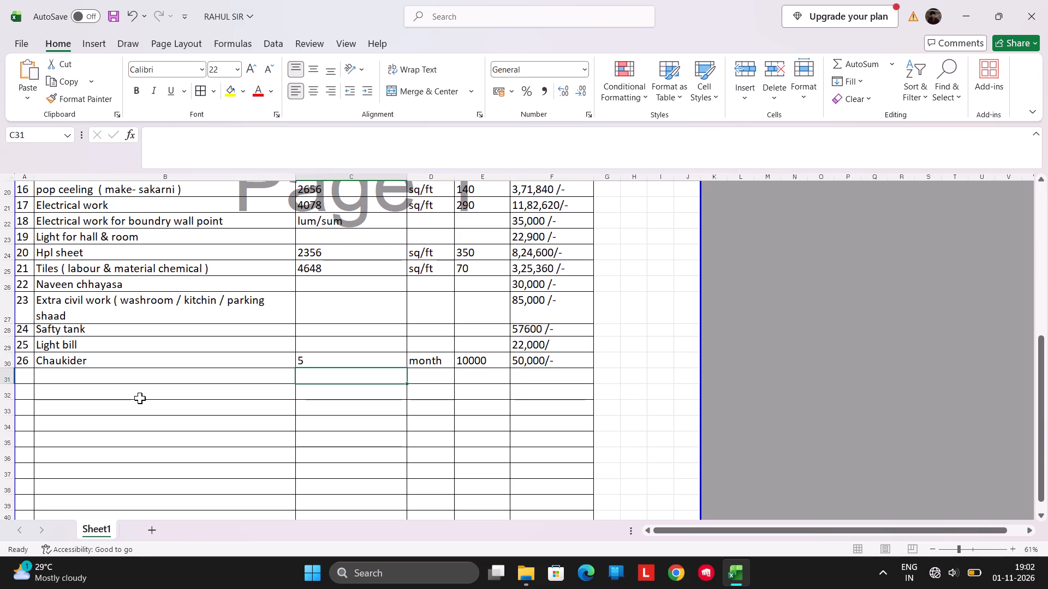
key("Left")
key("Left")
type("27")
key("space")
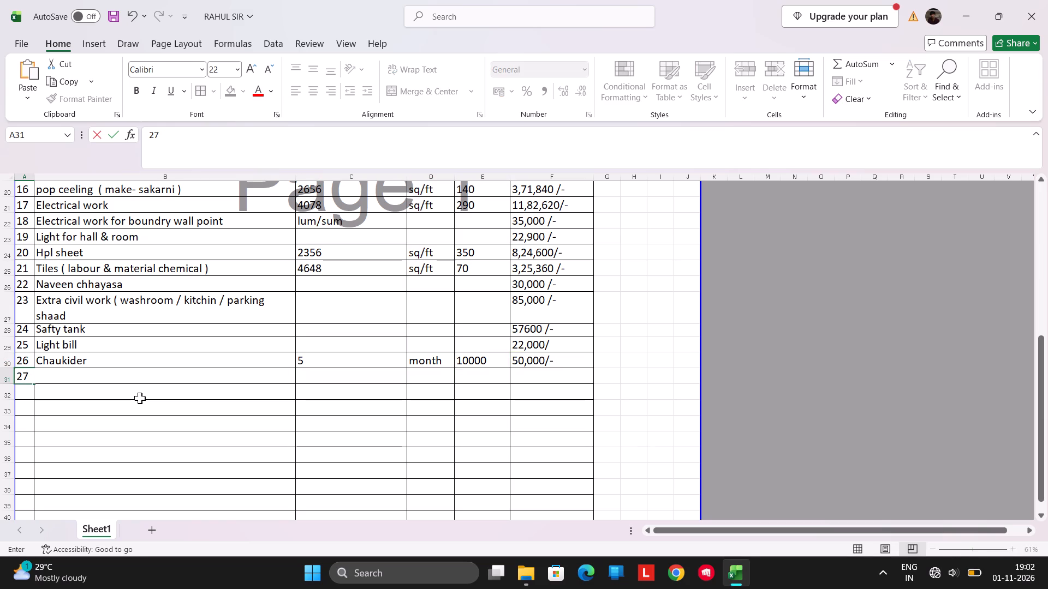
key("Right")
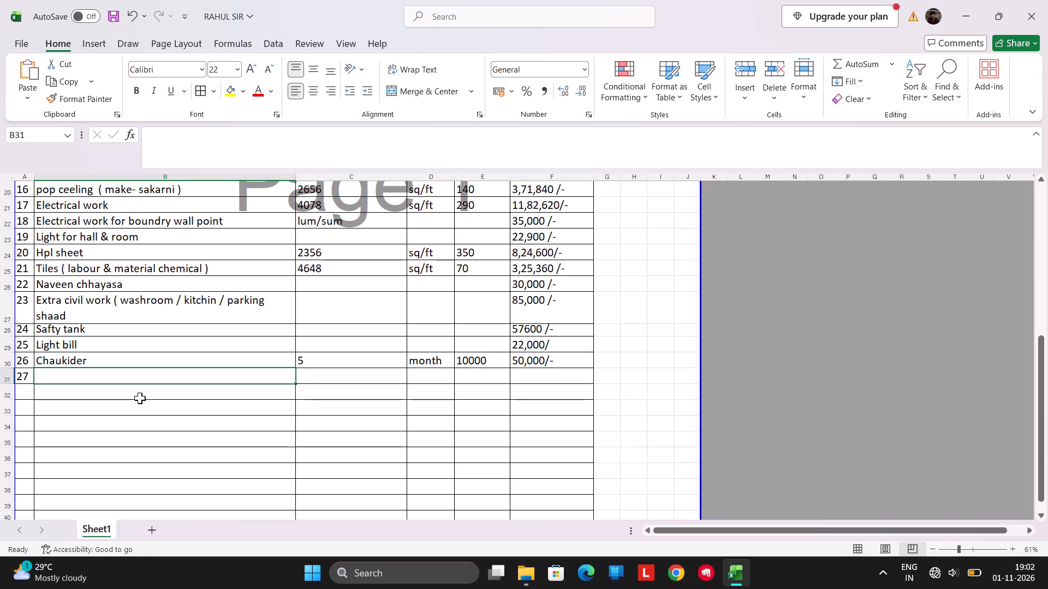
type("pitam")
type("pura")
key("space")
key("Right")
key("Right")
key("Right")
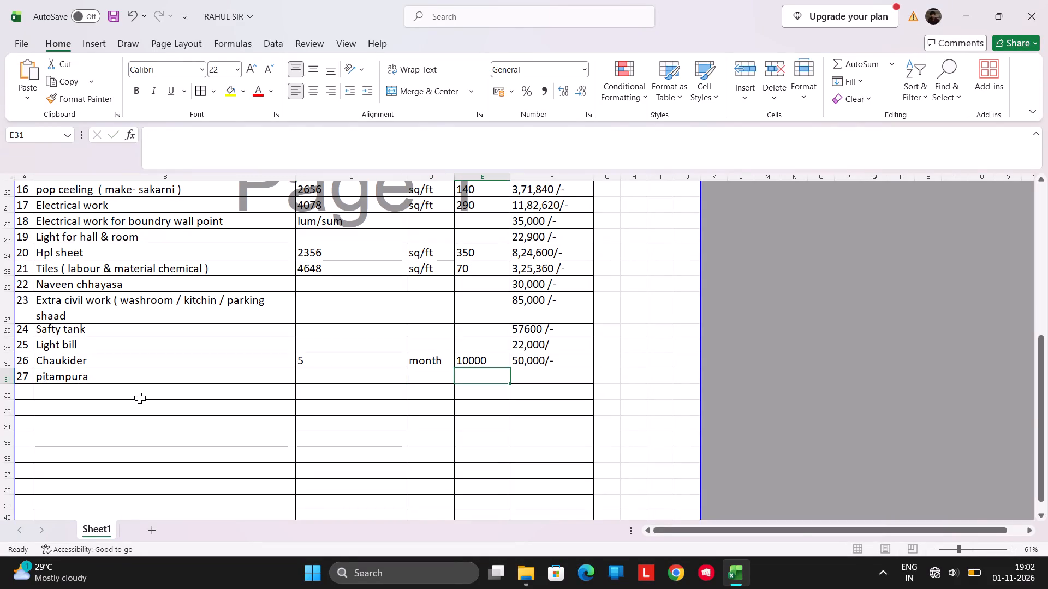
Extend the item 27 description in cell B31 by appending "glass work" after "pitampura".
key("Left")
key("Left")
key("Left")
double_click(140, 398)
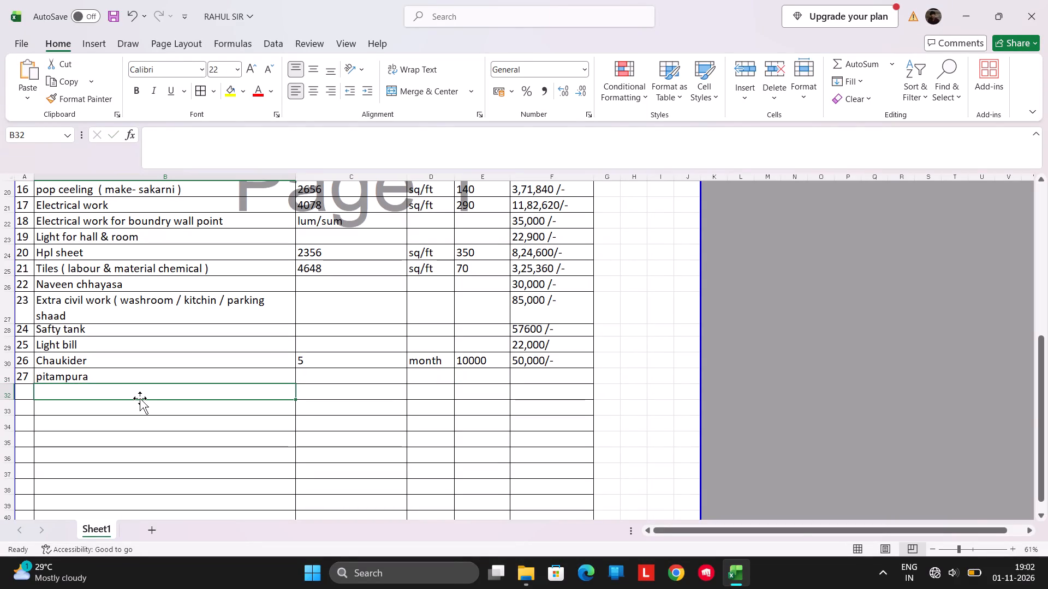
double_click(120, 380)
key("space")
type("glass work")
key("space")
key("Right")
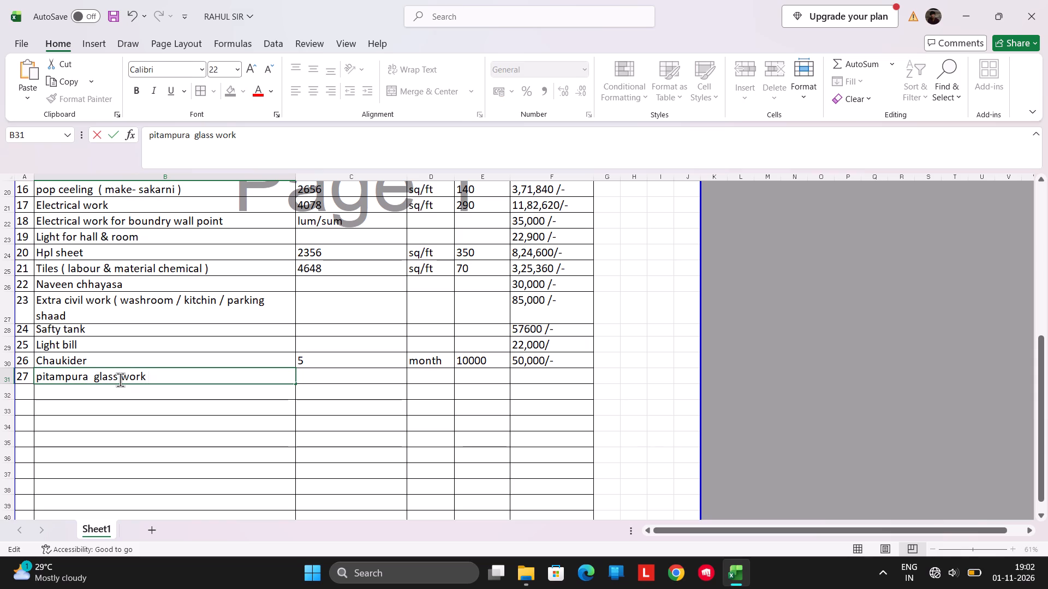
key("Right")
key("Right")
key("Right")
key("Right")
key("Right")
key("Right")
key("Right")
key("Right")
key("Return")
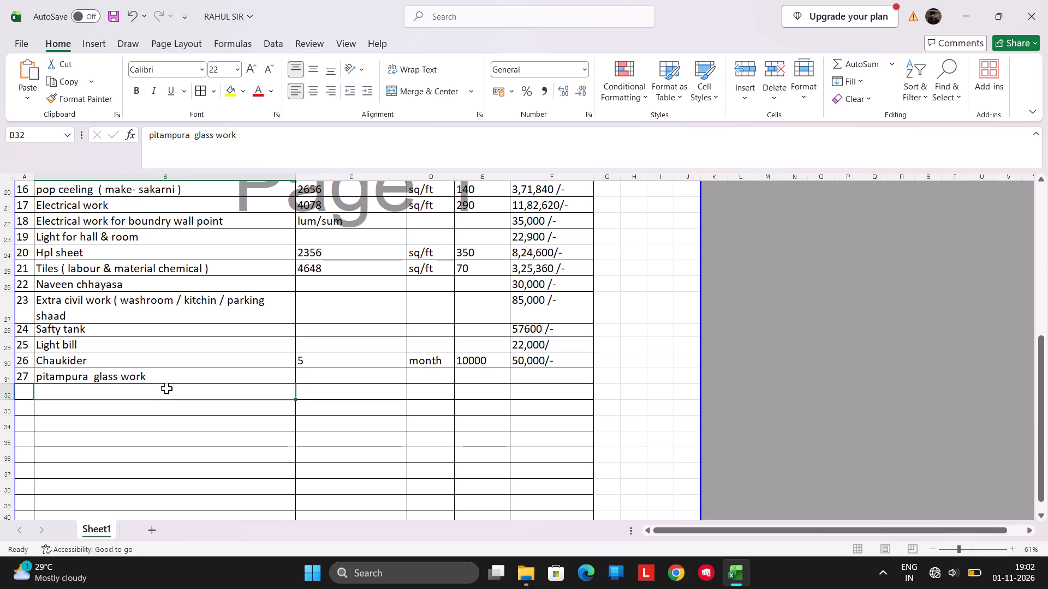
Enter the amount "2,13,350 /-" for the pitampura glass work item in cell F31.
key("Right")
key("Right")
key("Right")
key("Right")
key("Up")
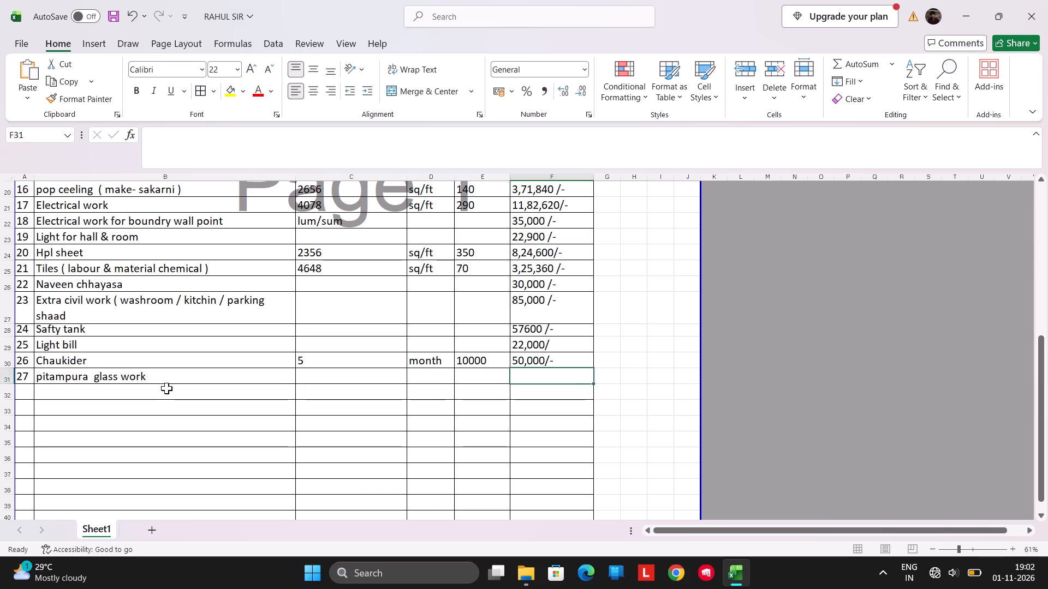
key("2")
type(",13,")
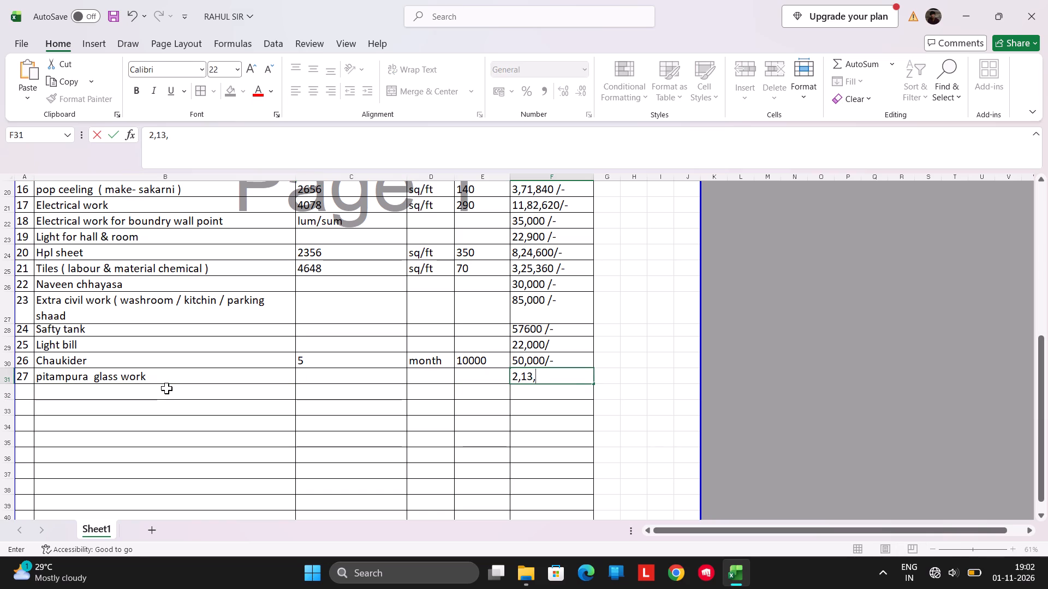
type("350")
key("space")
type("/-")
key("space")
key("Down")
Add item 28 in row 32 with serial number 28 and the description "Ac piping".
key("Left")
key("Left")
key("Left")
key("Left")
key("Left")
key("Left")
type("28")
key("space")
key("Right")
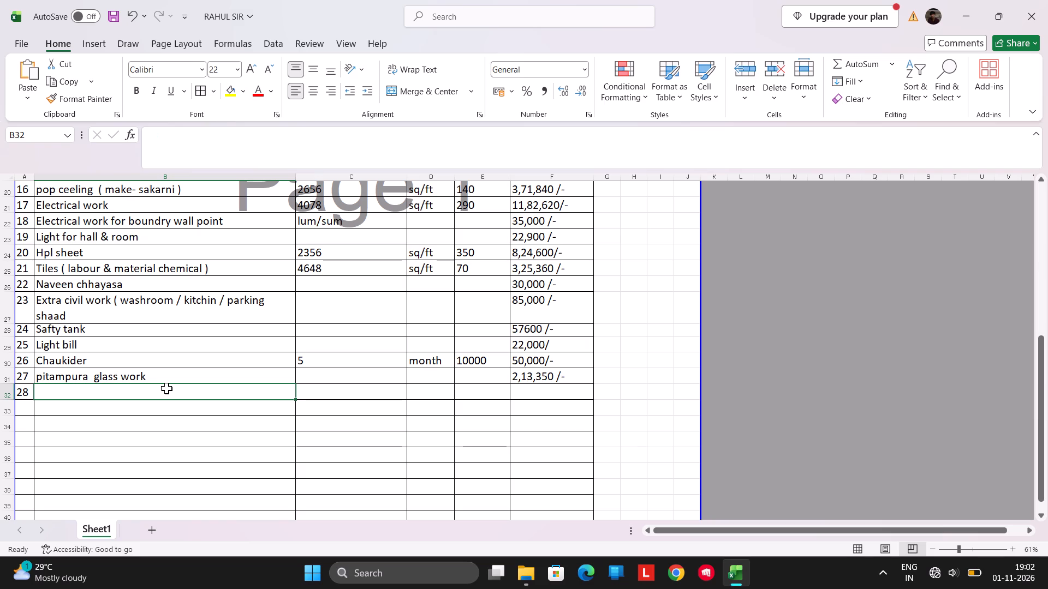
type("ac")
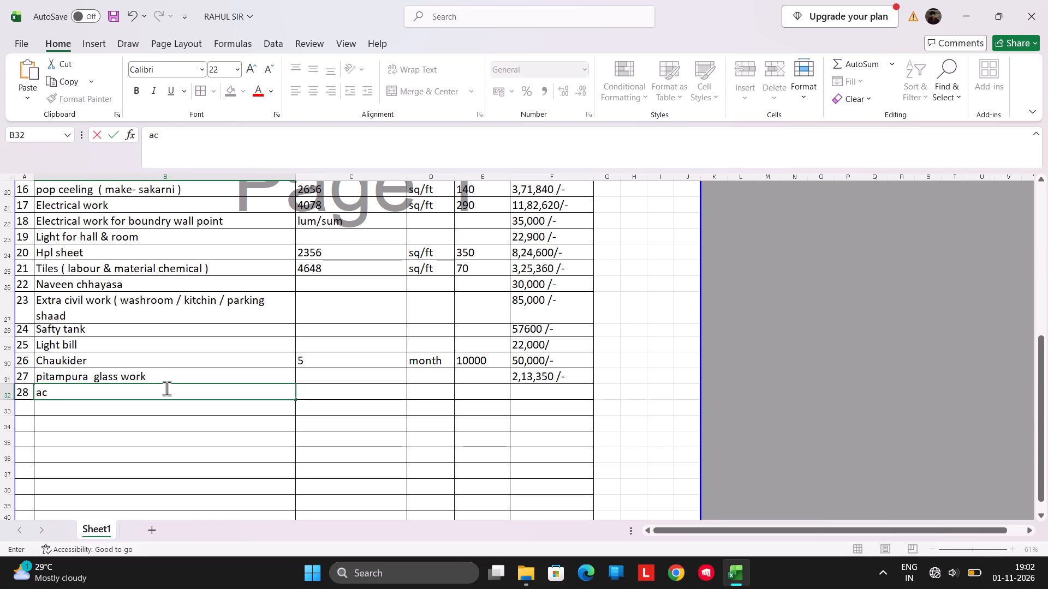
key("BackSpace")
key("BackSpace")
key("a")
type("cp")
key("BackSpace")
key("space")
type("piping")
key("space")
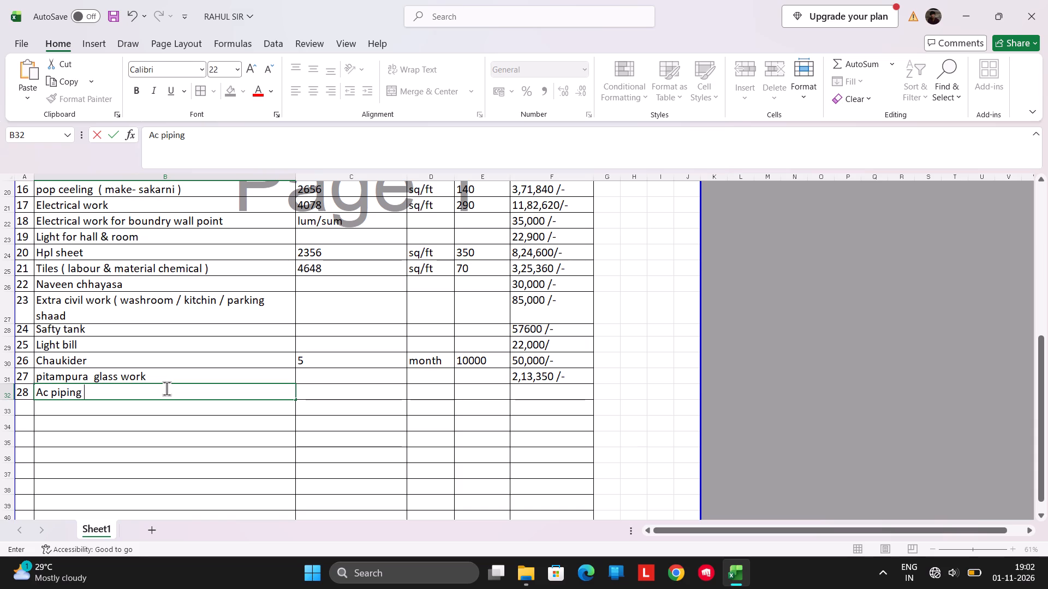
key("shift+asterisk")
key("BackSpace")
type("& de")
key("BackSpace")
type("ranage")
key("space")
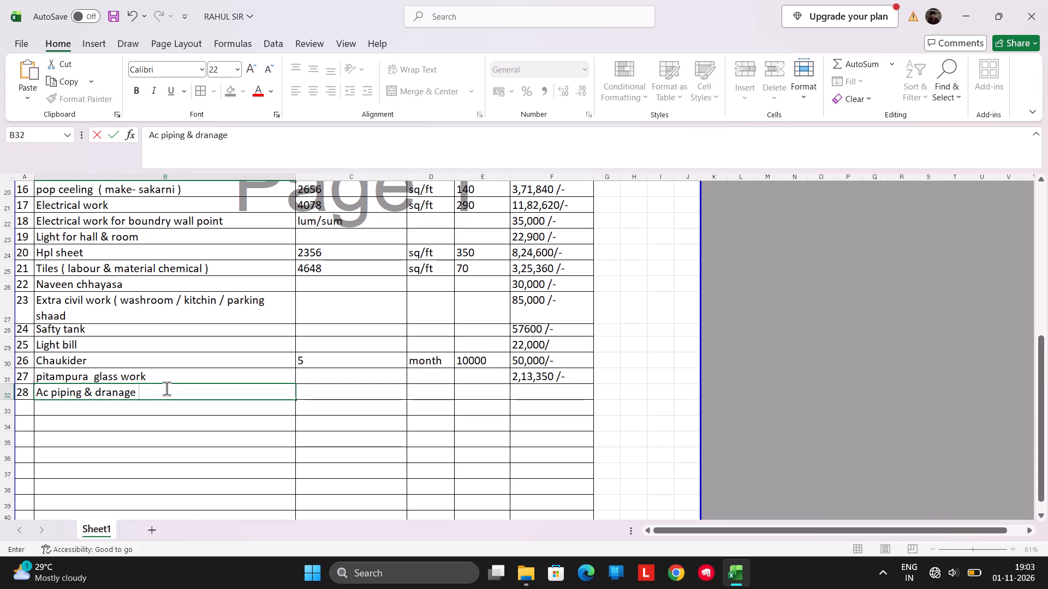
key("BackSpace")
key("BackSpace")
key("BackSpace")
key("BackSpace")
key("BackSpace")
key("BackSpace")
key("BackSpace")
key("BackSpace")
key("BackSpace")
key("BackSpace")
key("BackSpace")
Fill in the Ac piping row with quantity 60, unit "mtr" and rate 1050 in cells C32 to E32.
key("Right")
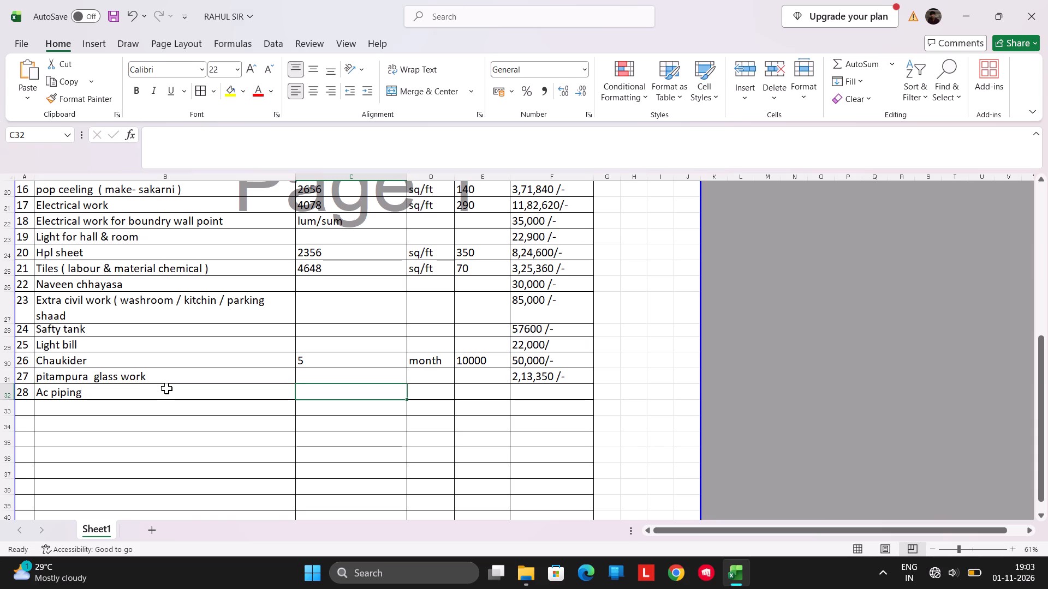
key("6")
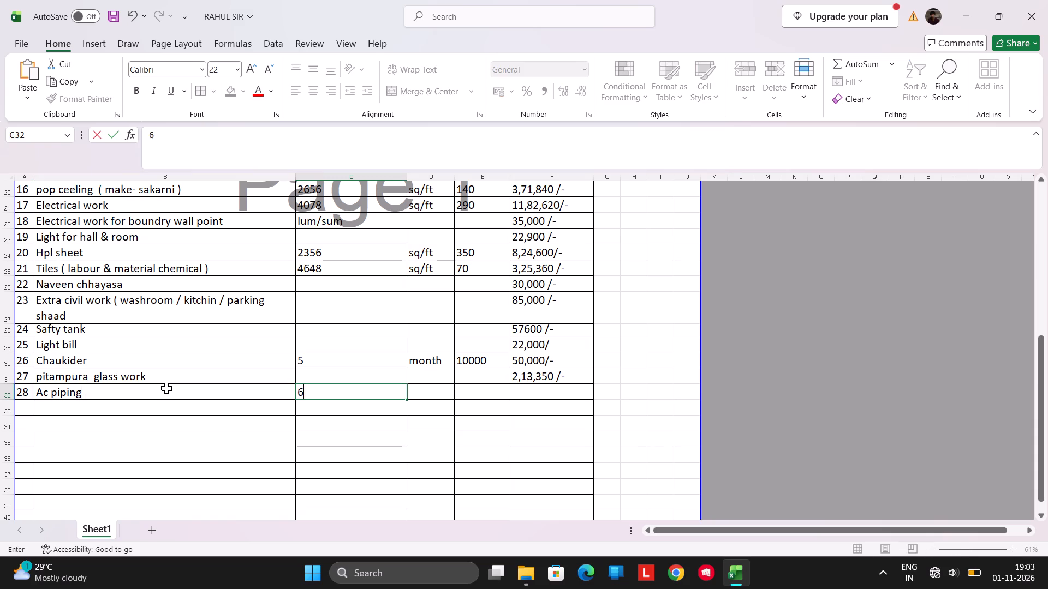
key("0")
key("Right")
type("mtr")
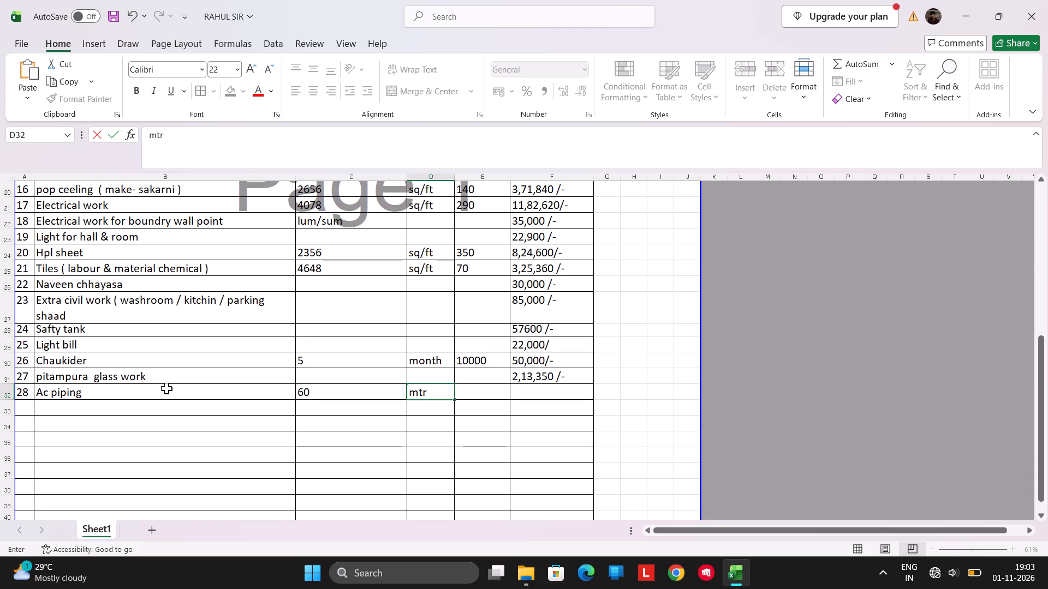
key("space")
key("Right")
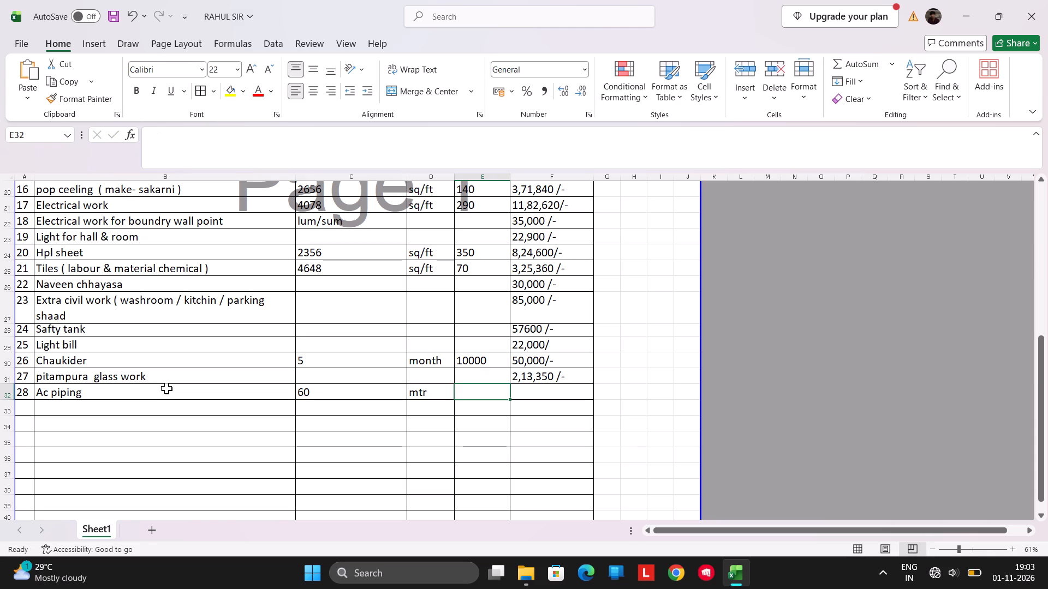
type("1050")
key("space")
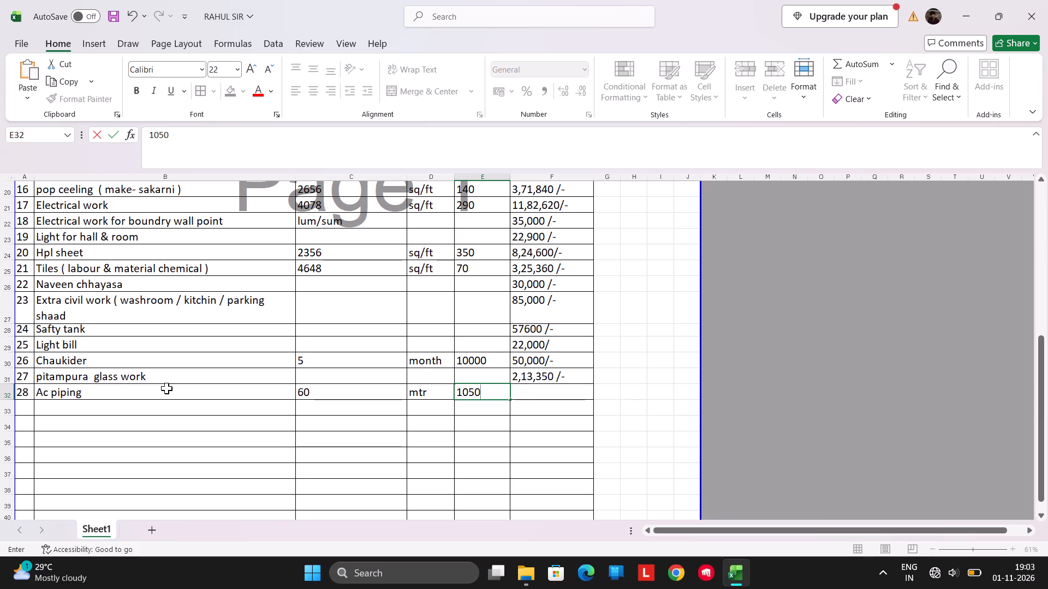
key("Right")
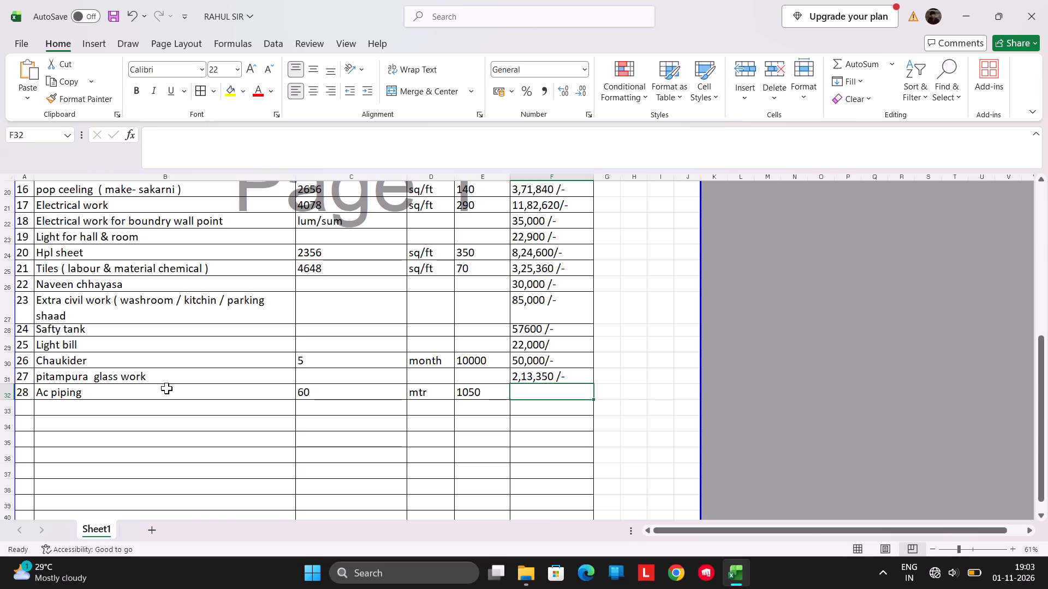
Enter the amount "63,000 /-" for the Ac piping item in cell F32.
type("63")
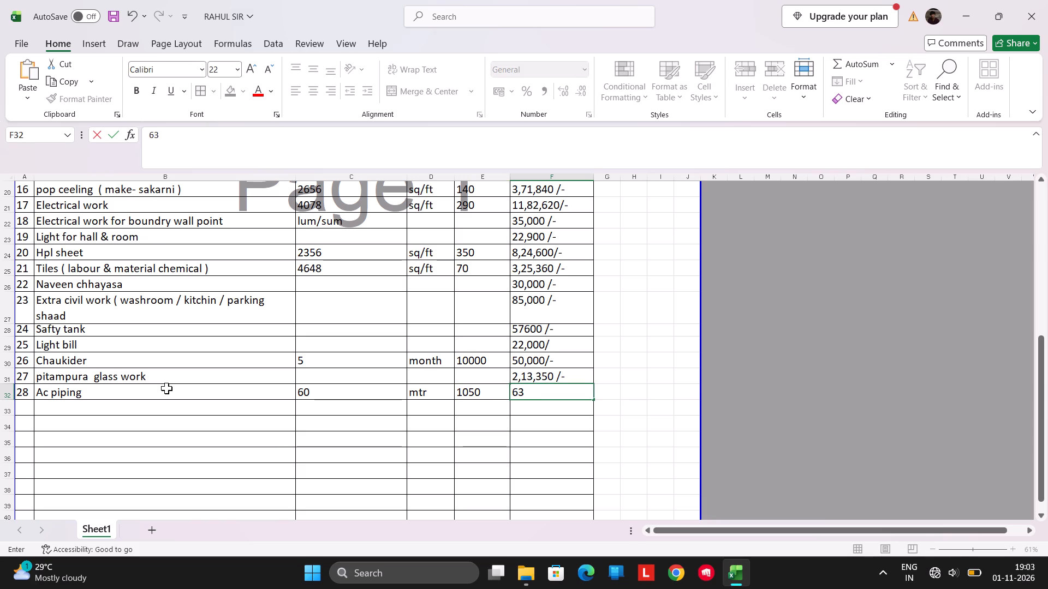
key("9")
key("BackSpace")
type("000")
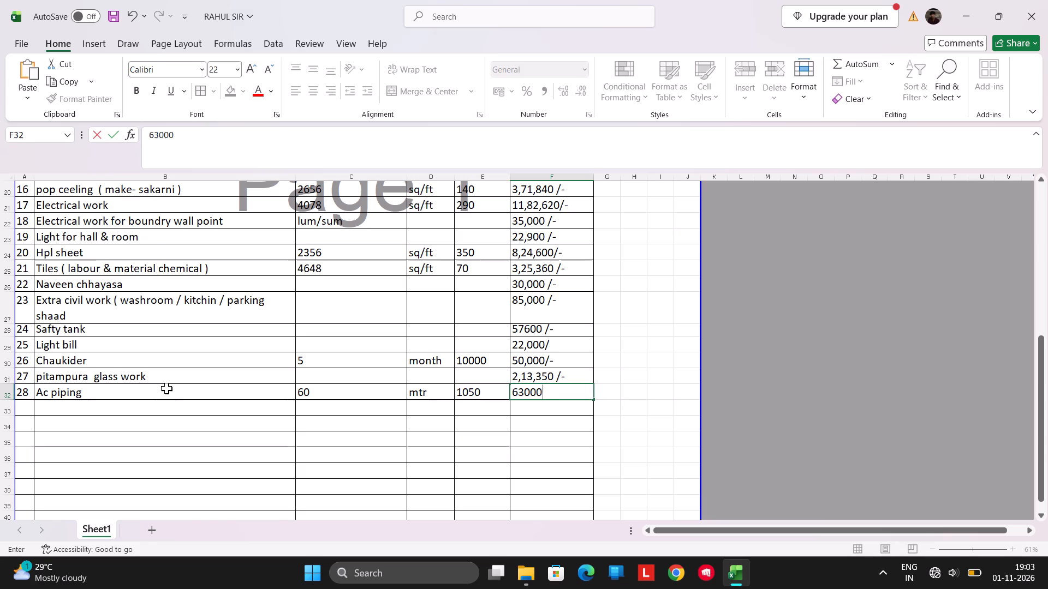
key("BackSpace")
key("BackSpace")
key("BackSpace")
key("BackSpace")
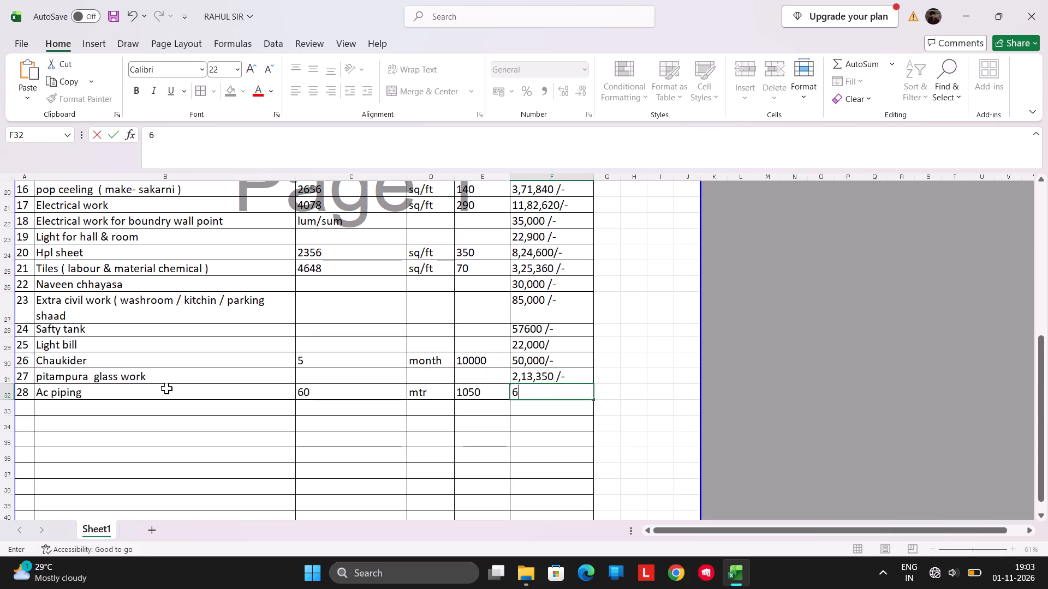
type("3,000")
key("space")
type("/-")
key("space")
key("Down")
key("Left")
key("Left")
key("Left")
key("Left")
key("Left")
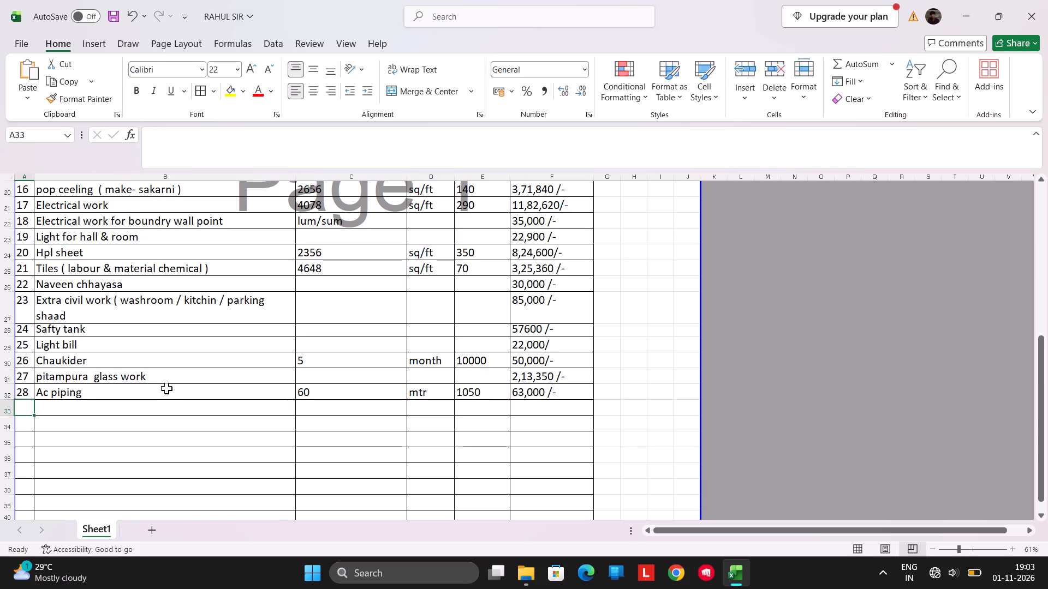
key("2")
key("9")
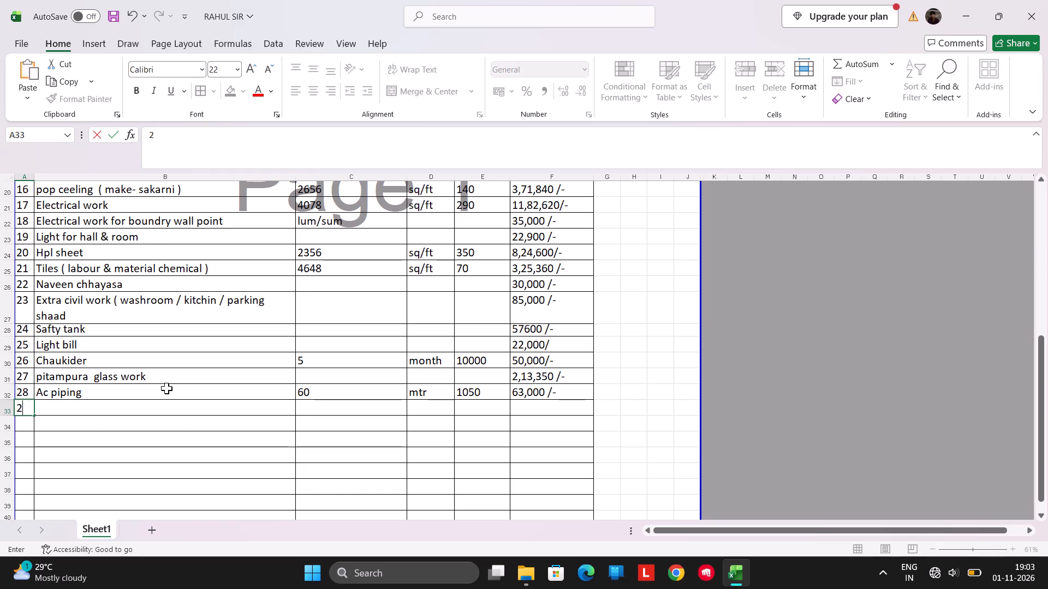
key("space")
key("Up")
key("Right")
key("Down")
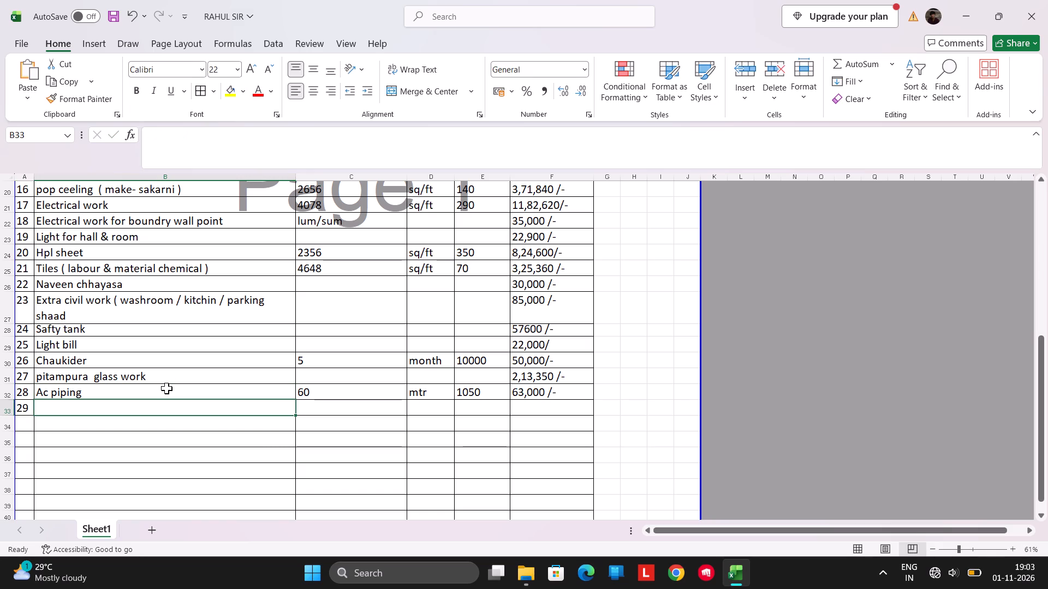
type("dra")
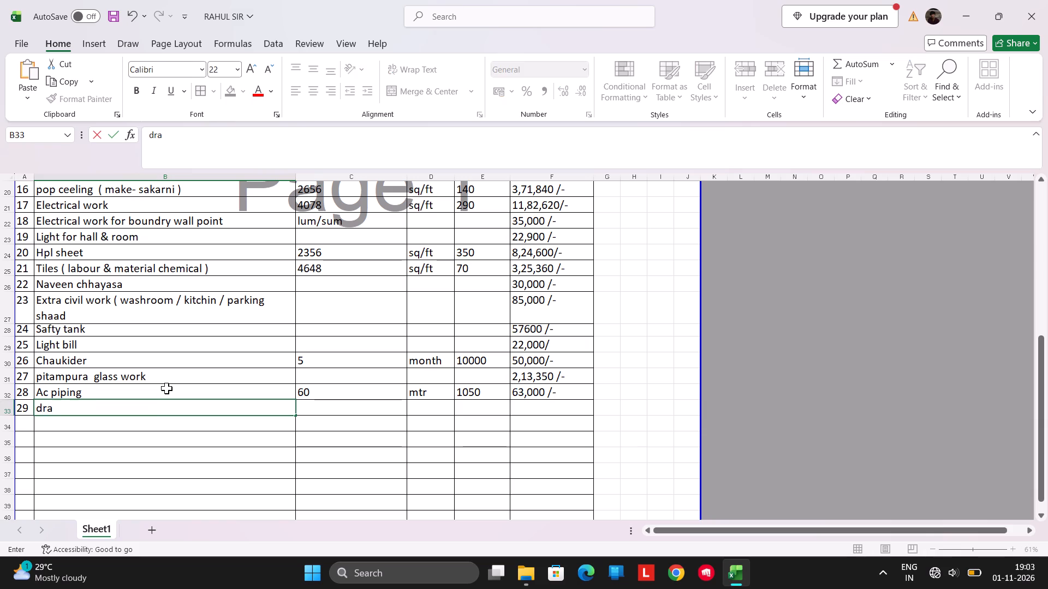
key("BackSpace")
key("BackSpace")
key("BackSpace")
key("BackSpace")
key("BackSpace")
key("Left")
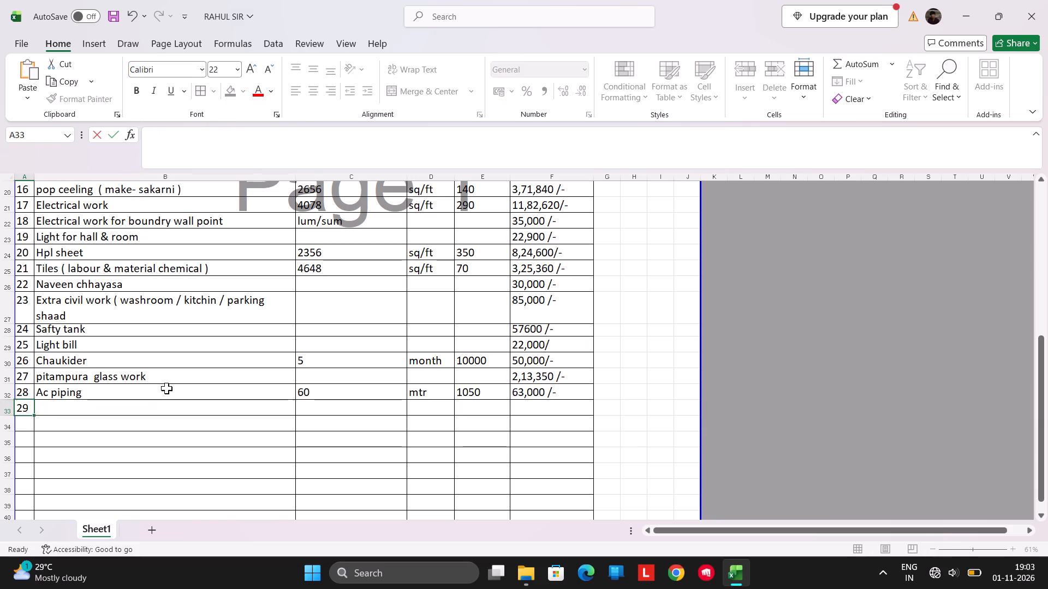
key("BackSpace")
Enter the description "Ac dranage" in cell B33 below Ac piping, leaving its serial number blank.
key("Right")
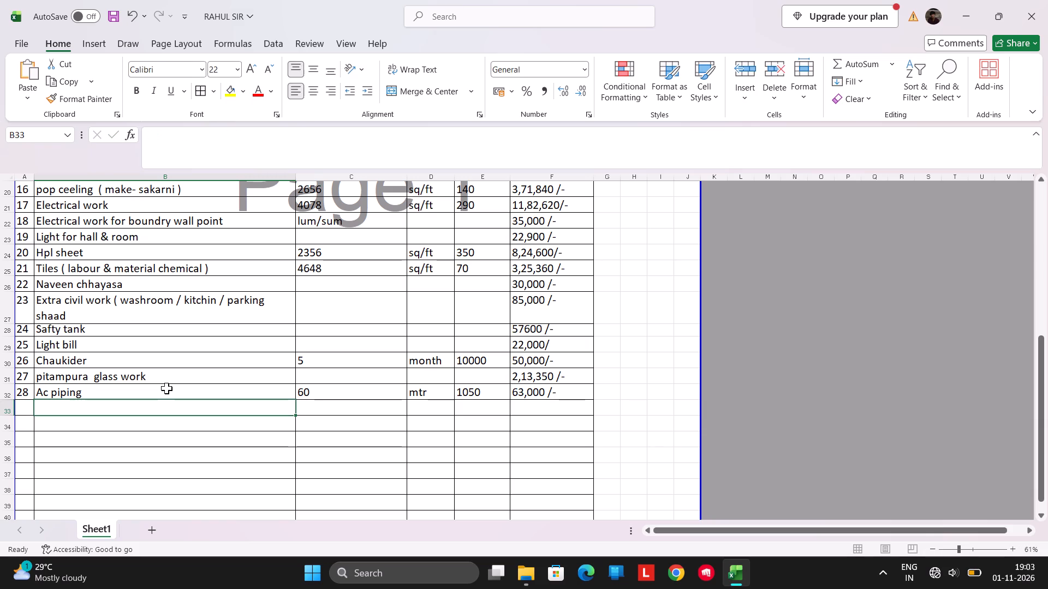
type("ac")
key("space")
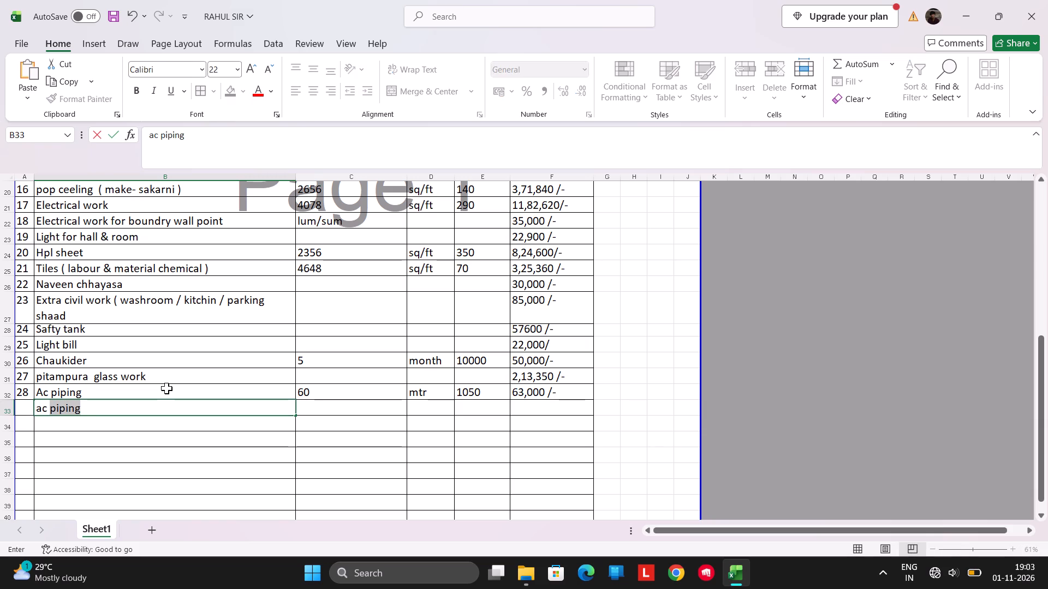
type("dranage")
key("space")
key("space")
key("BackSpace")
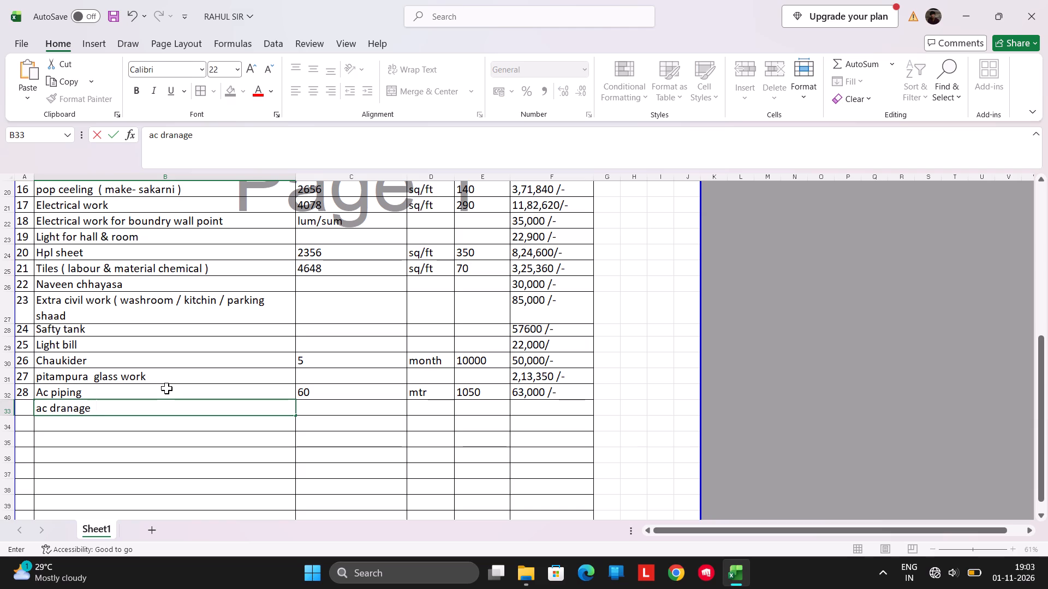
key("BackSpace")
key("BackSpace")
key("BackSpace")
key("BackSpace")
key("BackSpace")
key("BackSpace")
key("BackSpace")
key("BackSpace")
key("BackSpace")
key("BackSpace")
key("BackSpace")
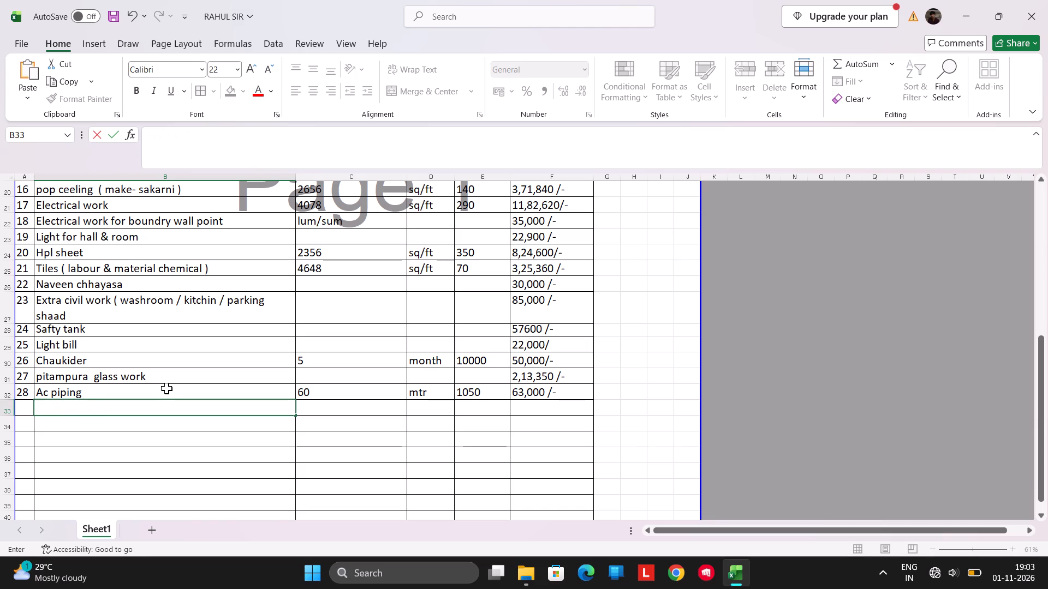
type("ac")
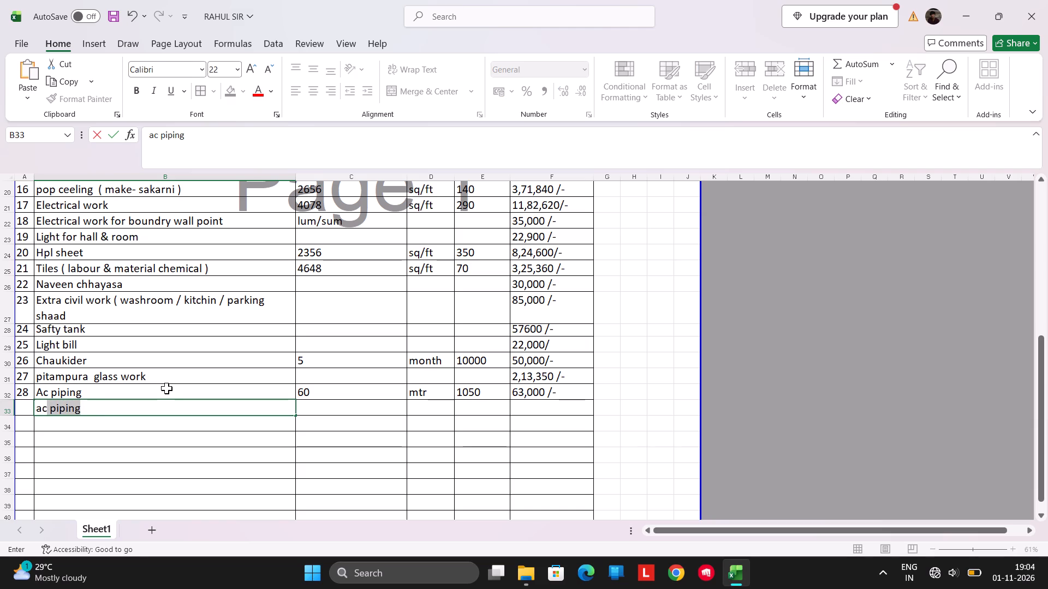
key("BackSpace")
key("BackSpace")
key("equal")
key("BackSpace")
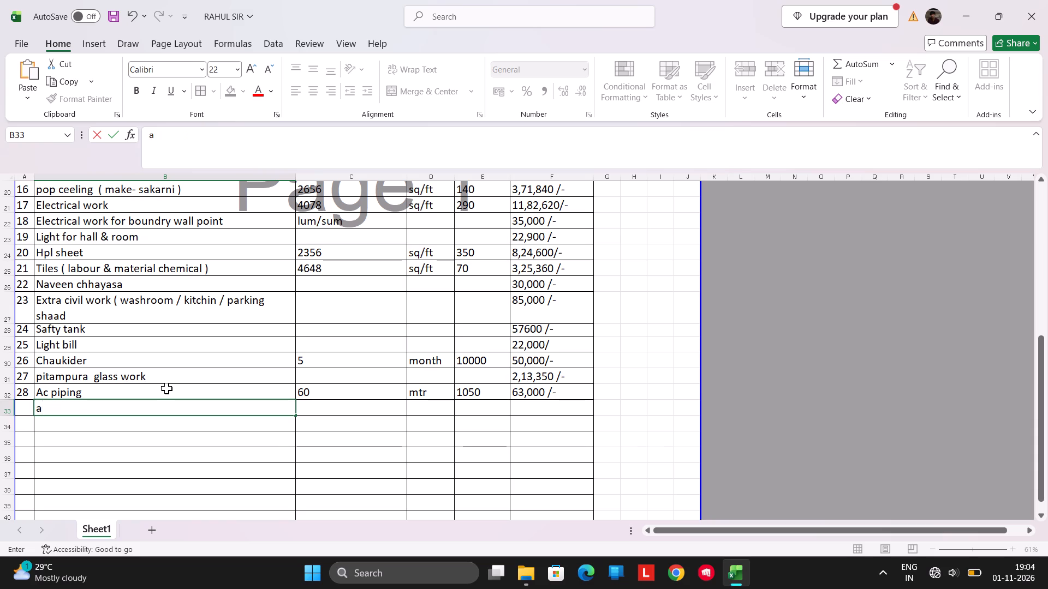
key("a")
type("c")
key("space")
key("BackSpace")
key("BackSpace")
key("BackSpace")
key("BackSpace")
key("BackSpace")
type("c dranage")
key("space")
Enter the amount "11,000 /-" for the Ac dranage item in cell F33.
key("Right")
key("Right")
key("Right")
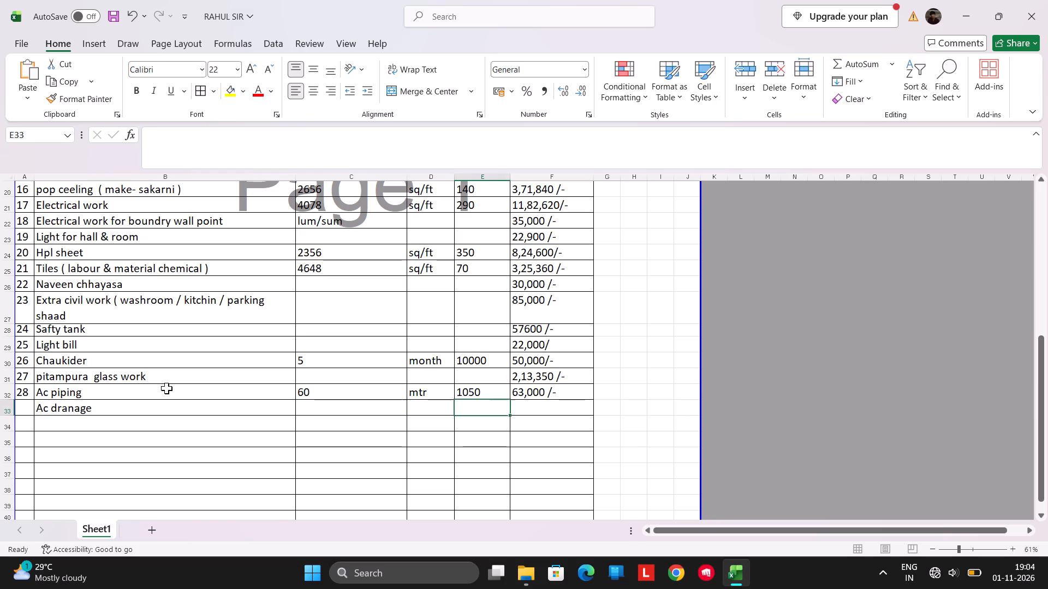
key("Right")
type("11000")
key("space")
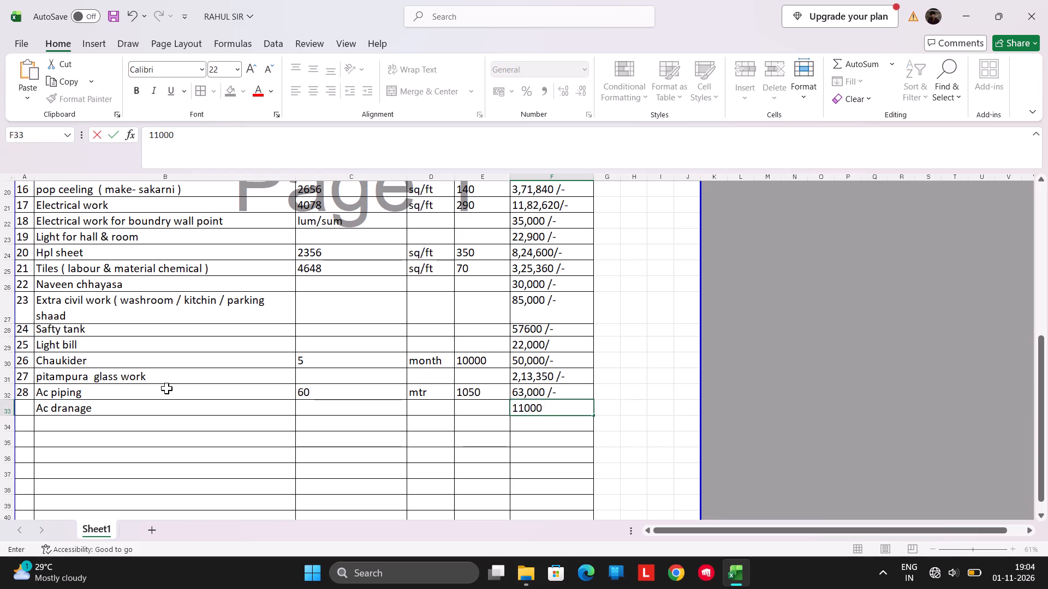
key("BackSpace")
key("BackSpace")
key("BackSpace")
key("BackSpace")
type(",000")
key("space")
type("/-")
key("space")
Add item 29 in row 34 with serial number 29 and the description "camera".
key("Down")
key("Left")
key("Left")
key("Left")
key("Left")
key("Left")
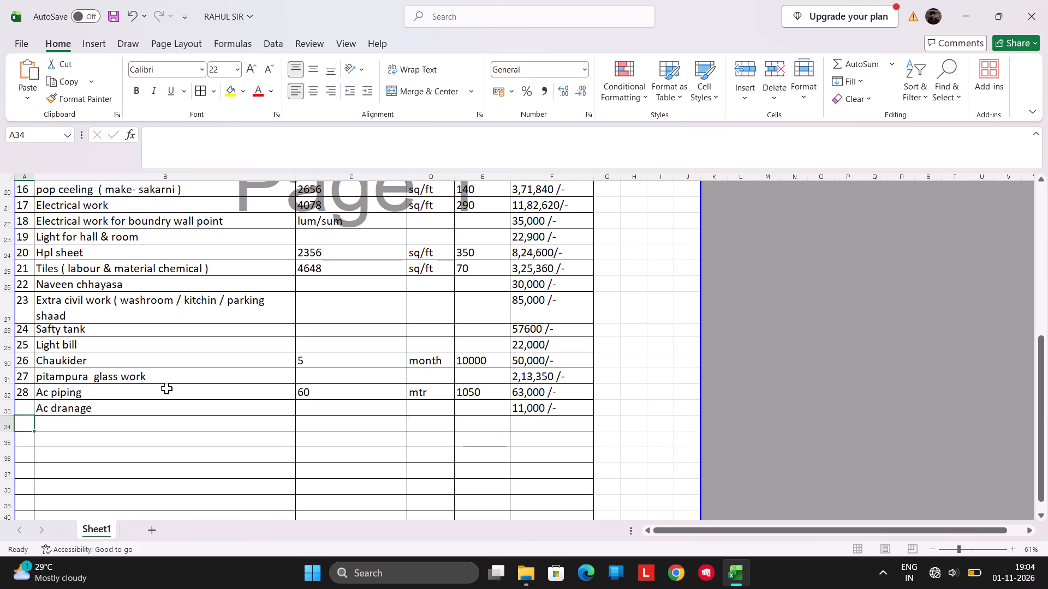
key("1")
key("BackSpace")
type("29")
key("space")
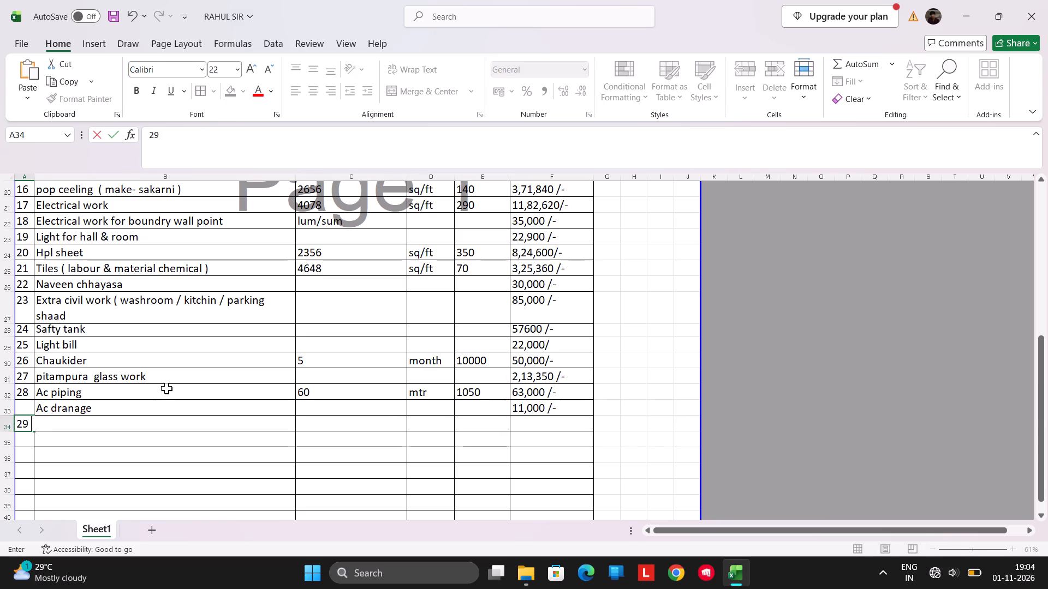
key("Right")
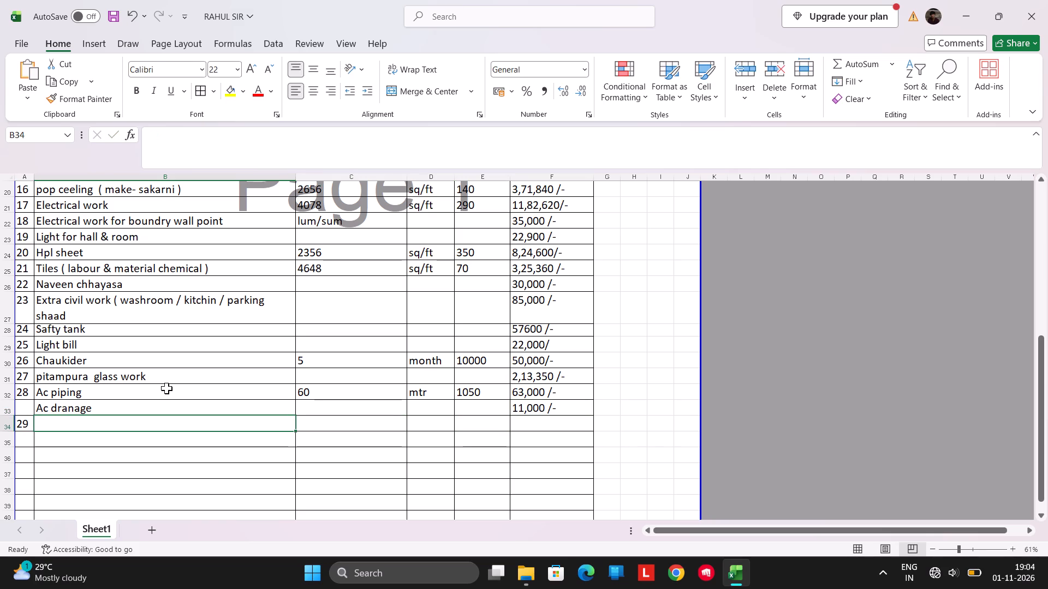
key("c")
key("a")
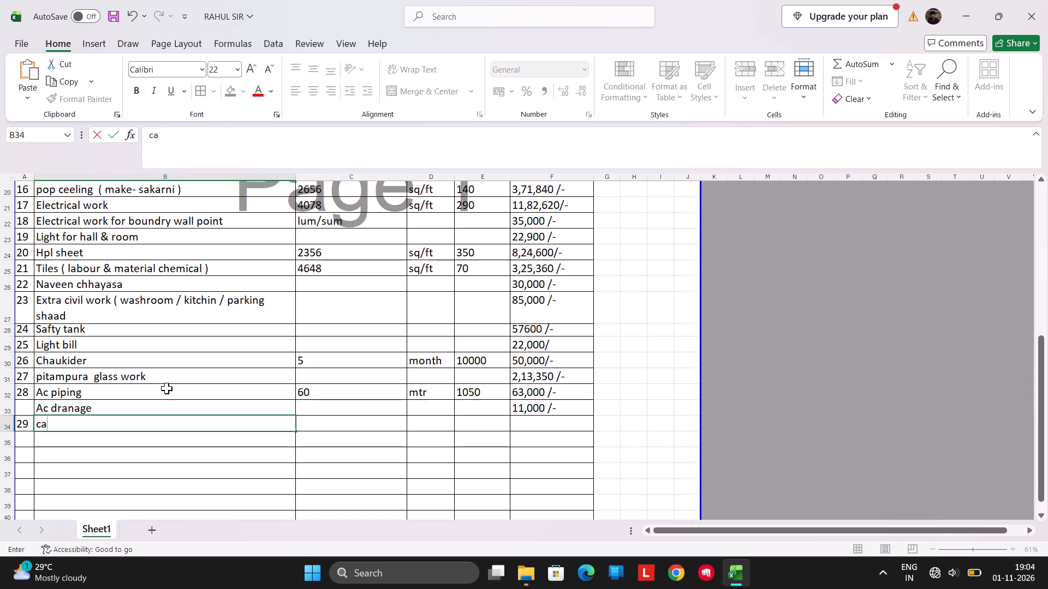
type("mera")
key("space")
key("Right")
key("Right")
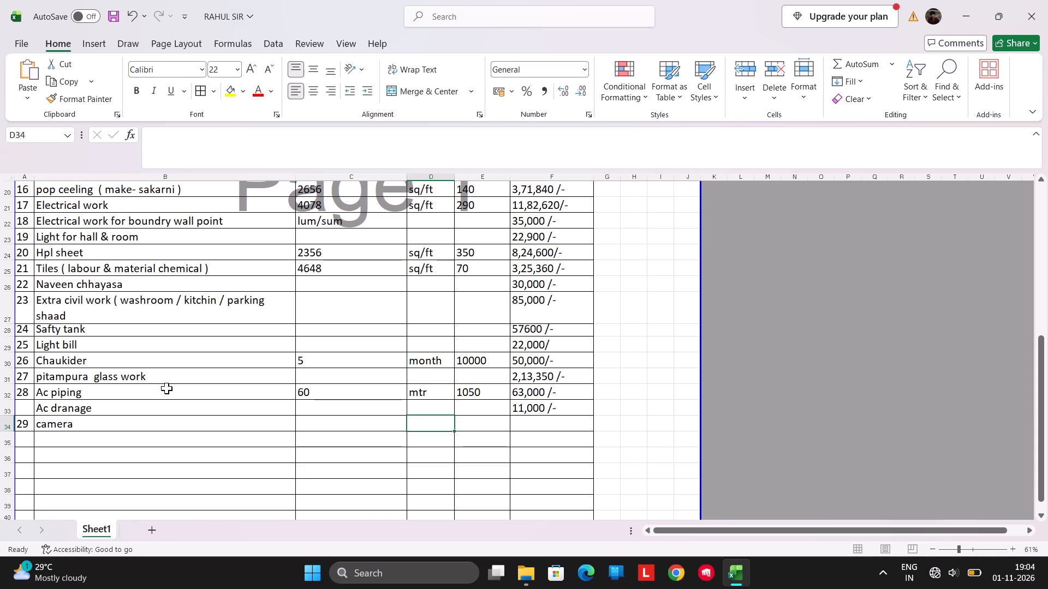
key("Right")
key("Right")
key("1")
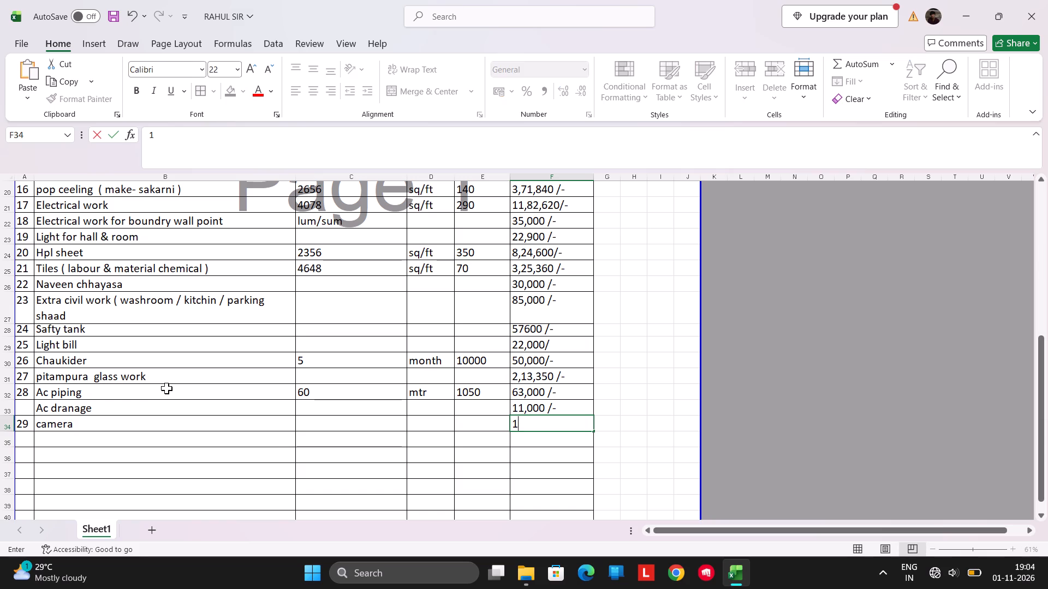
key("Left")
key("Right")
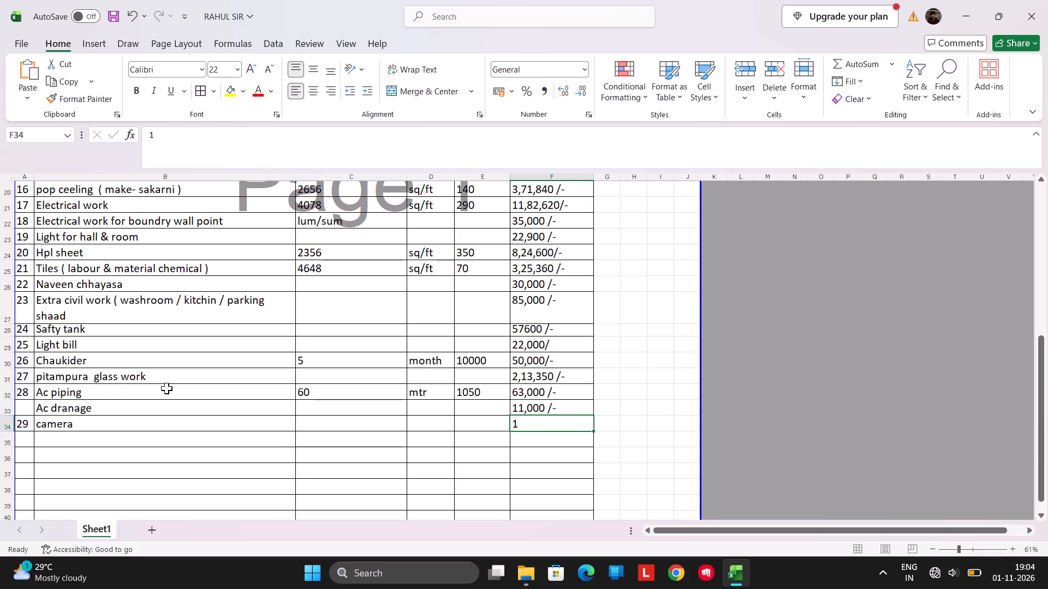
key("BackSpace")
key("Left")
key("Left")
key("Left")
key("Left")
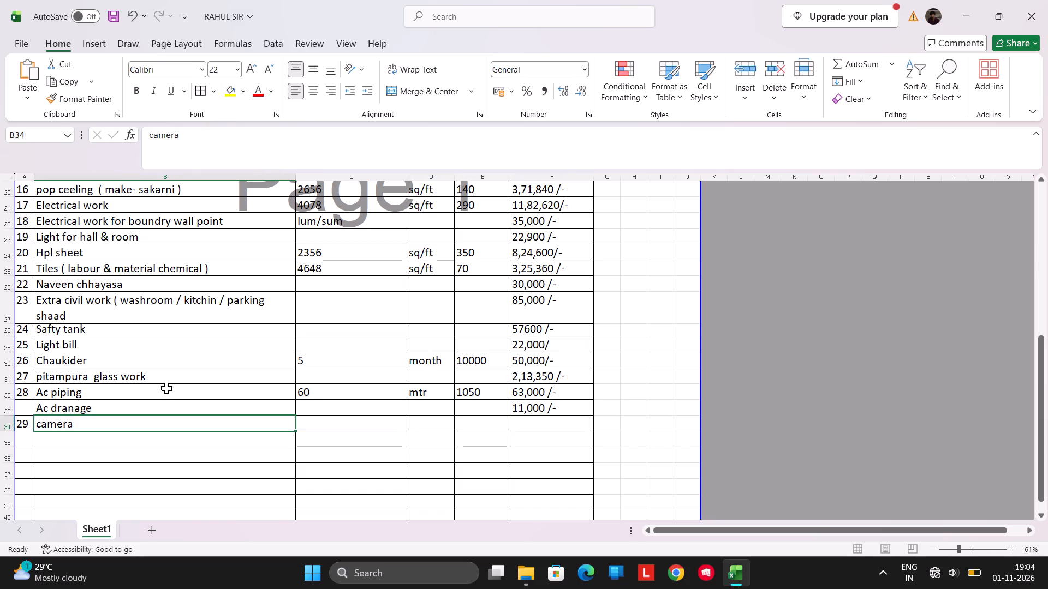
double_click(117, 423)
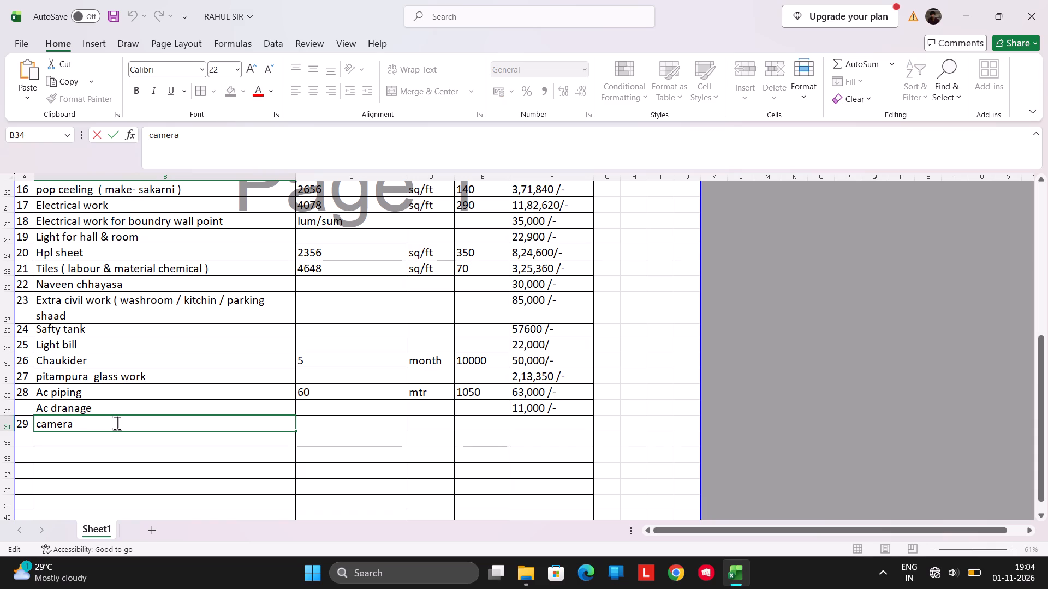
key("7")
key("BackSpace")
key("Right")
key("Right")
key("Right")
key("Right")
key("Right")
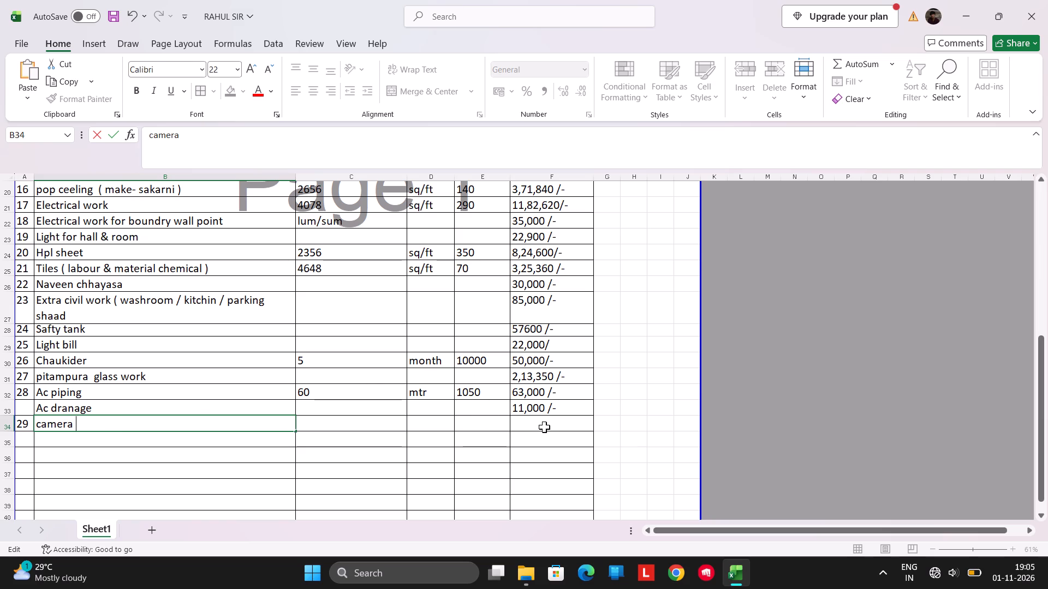
Enter the amount "1,62,000 /-" for the camera item in cell F34.
left_click(551, 428)
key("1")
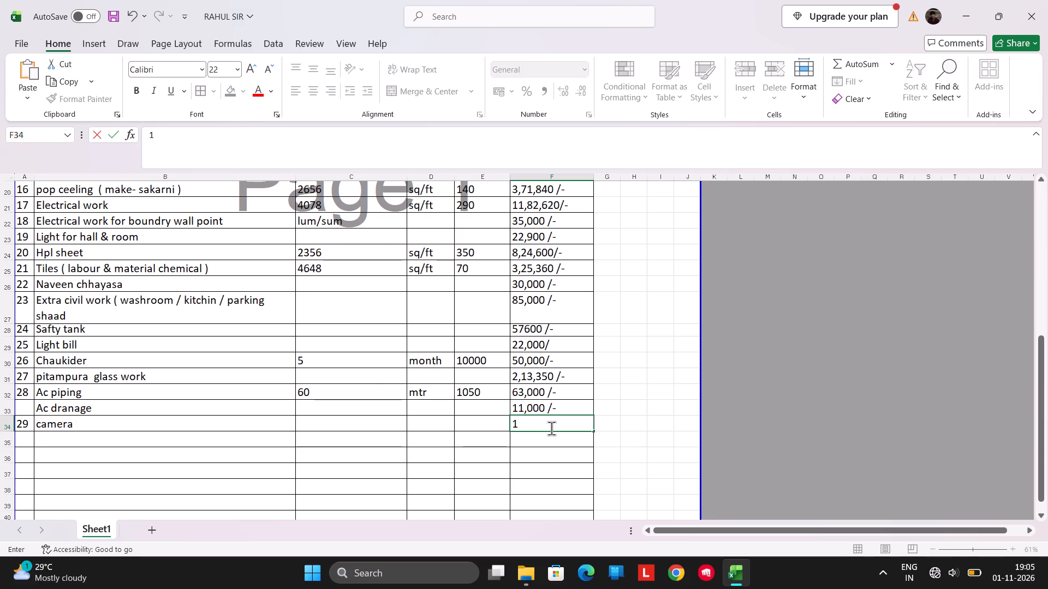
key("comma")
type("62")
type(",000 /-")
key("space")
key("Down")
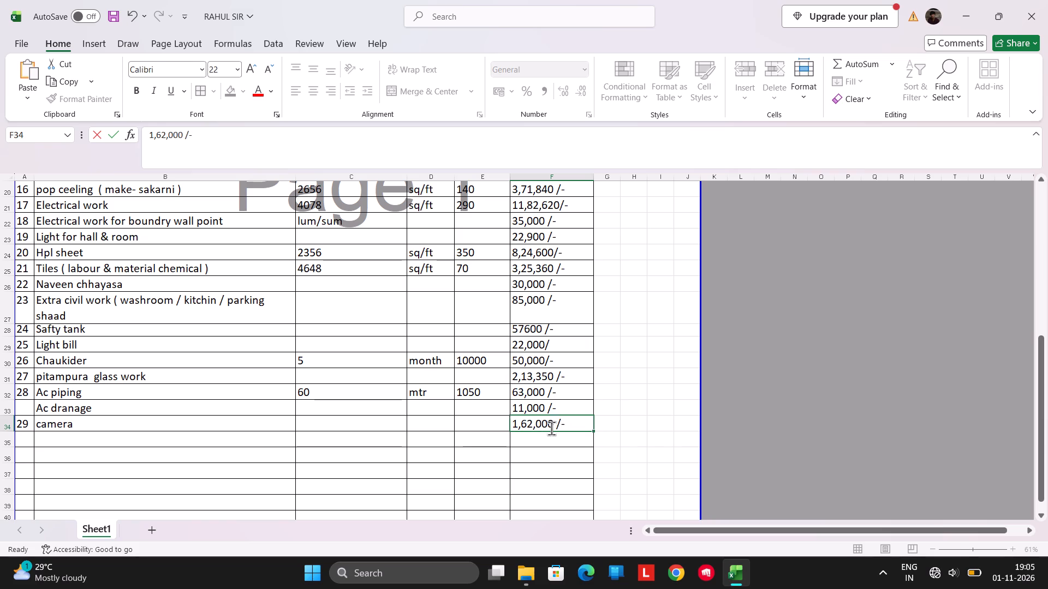
Enter "c" in the description cell B35 below the camera item.
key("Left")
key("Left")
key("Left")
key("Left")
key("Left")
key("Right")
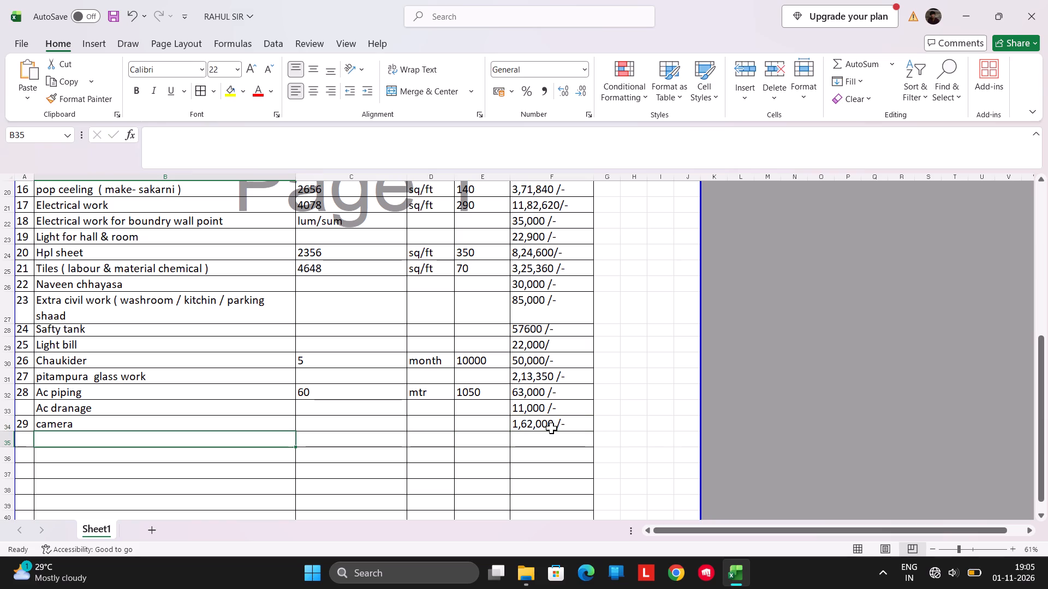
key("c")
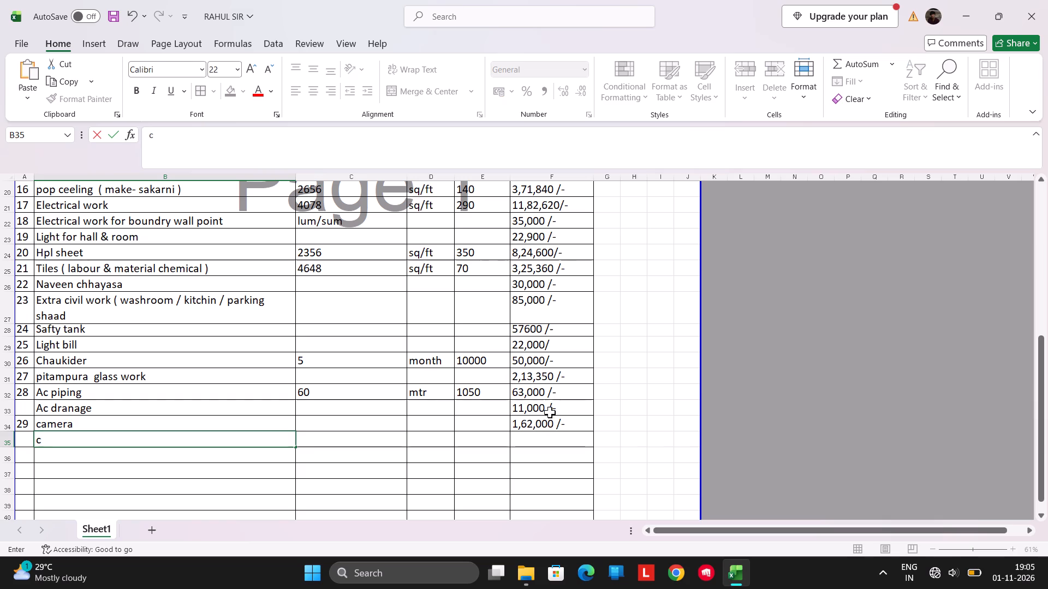
Capitalise the first letter of the description in cell B34 so it reads "Camera".
double_click(42, 424)
key("BackSpace")
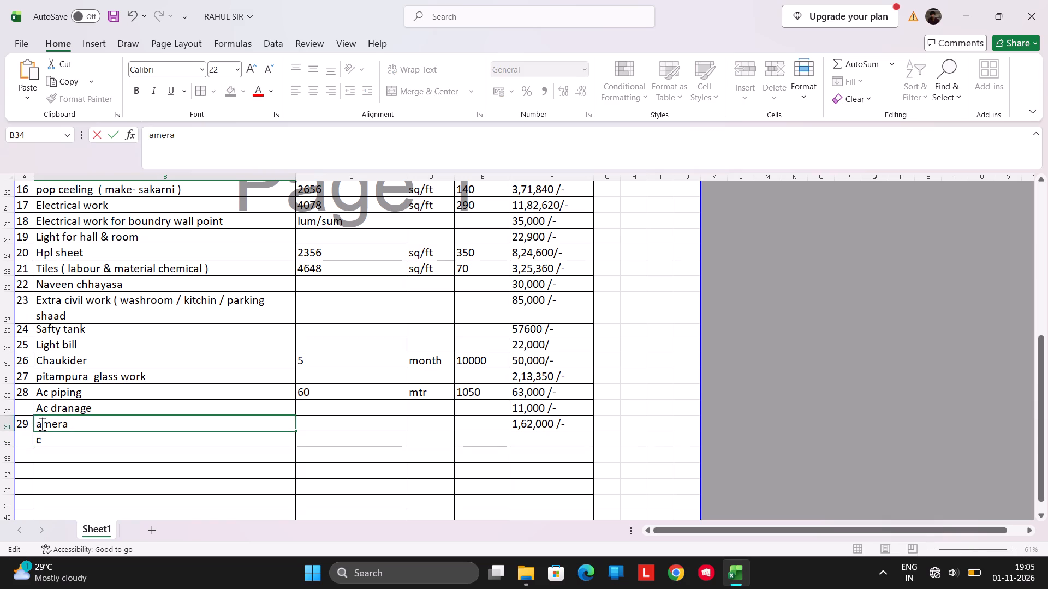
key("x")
key("BackSpace")
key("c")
key("Down")
key("Down")
Replace the description in cell B35, below the Camera item, with "Camera stand iron pipe".
key("Return")
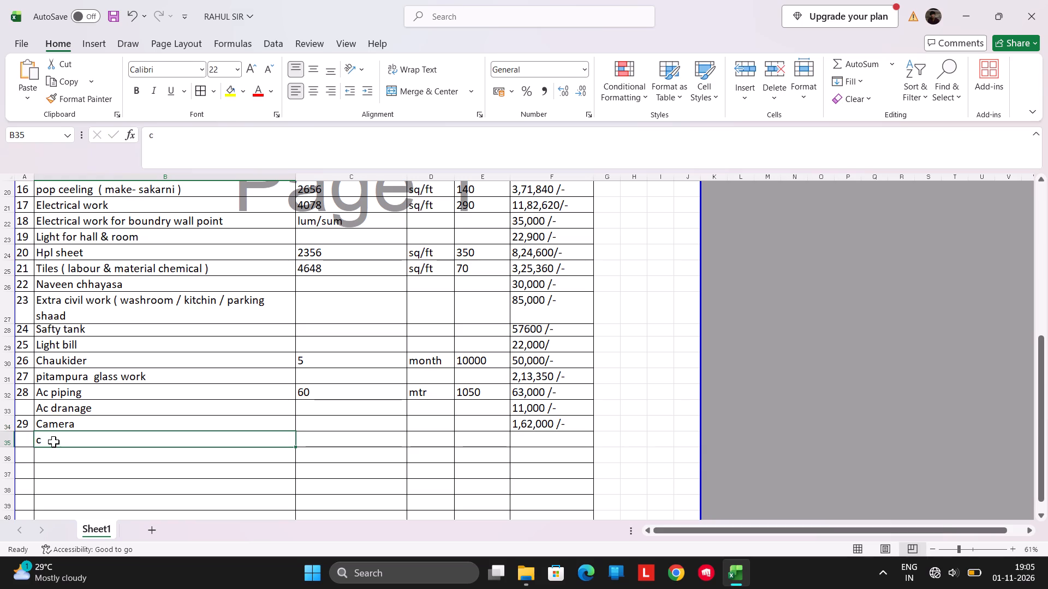
double_click(53, 442)
key("BackSpace")
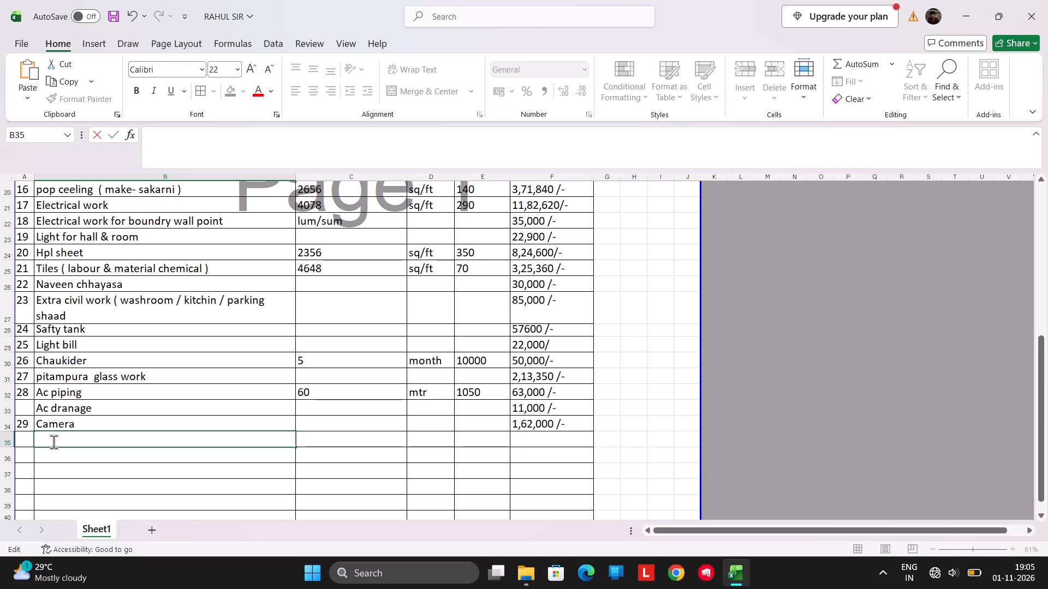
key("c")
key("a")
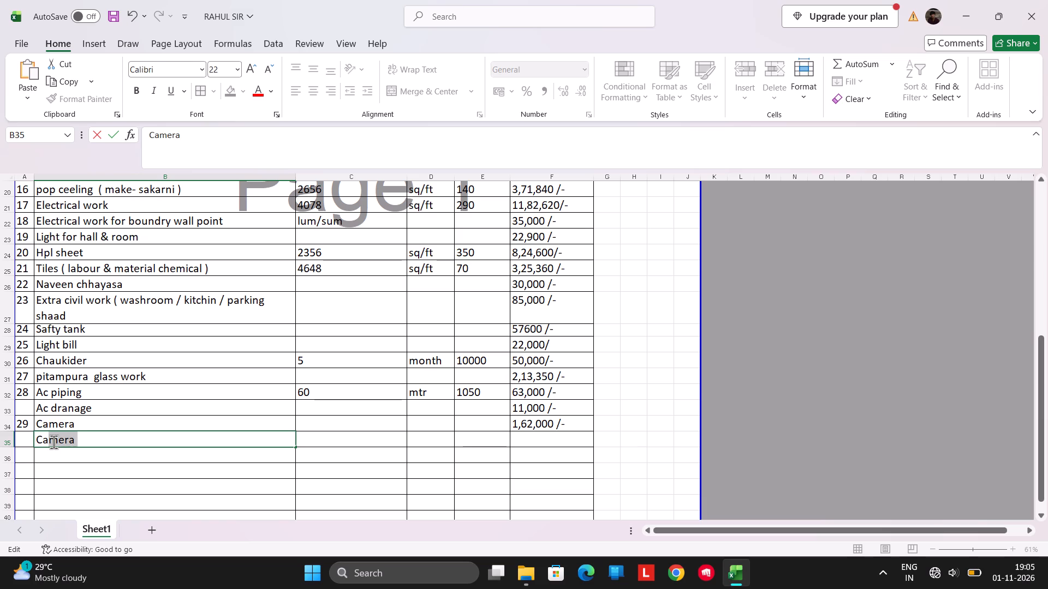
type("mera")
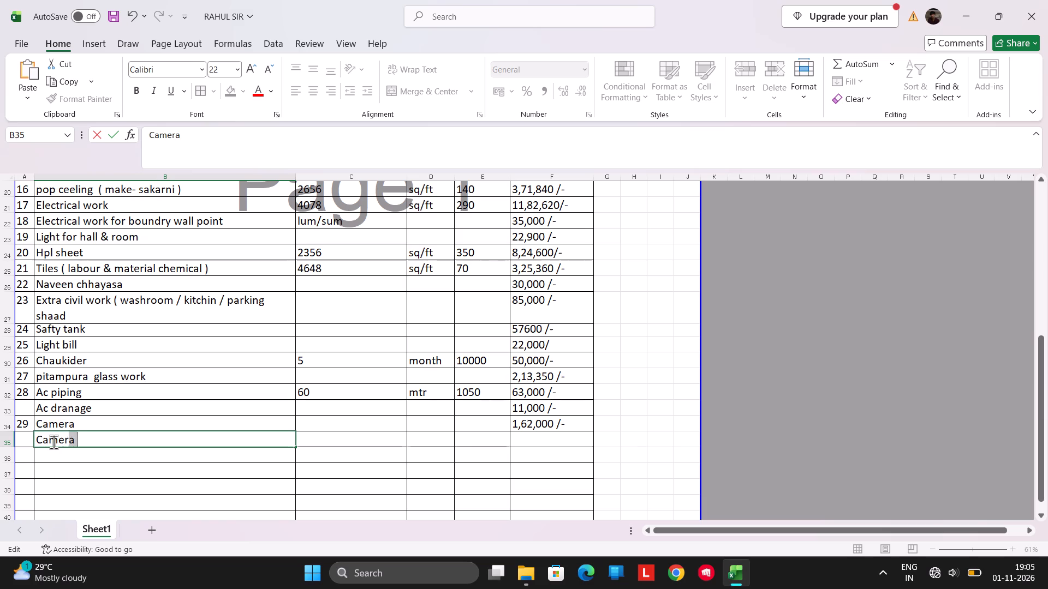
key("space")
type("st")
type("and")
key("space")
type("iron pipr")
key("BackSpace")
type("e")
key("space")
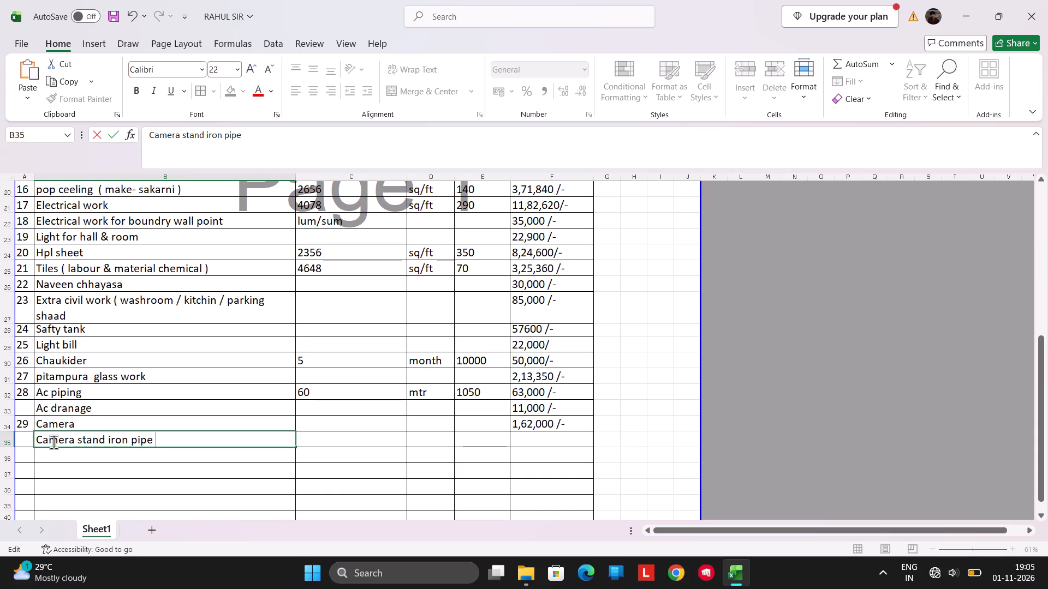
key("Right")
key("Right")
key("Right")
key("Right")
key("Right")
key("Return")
Enter the amount "8,000 /-" for the camera stand iron pipe in cell F35.
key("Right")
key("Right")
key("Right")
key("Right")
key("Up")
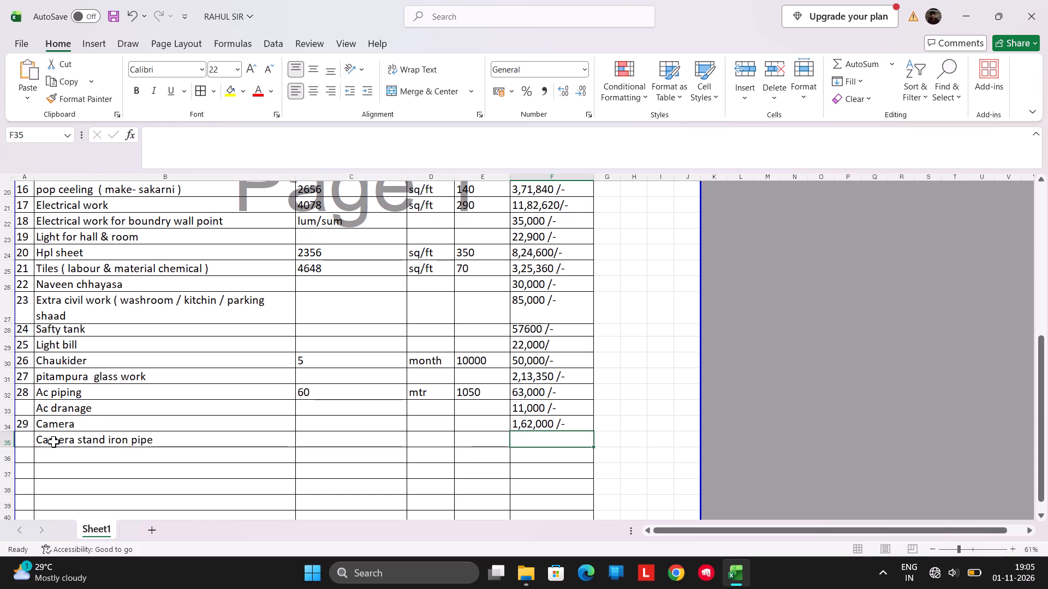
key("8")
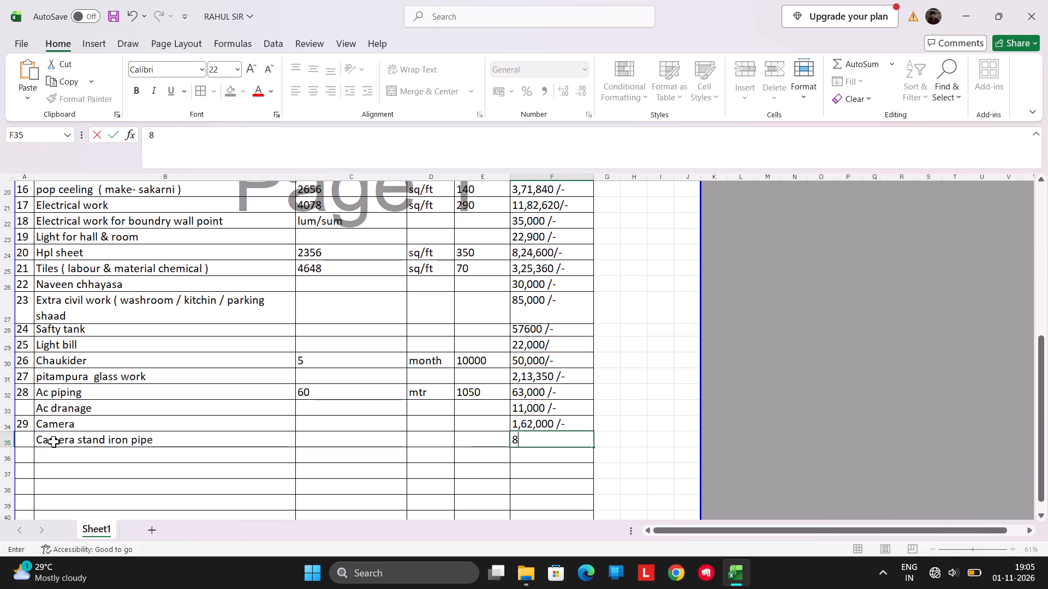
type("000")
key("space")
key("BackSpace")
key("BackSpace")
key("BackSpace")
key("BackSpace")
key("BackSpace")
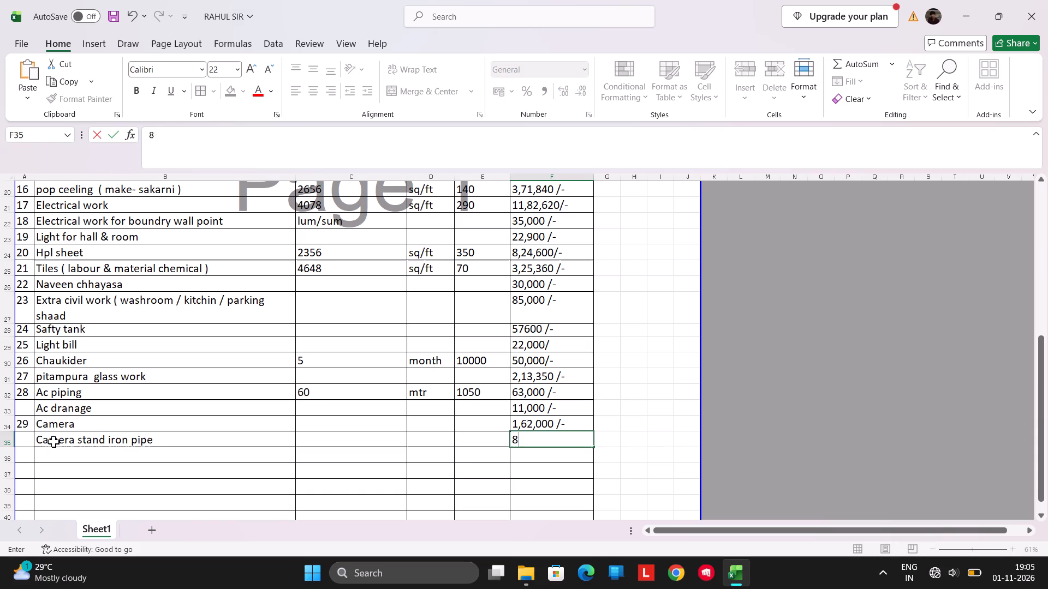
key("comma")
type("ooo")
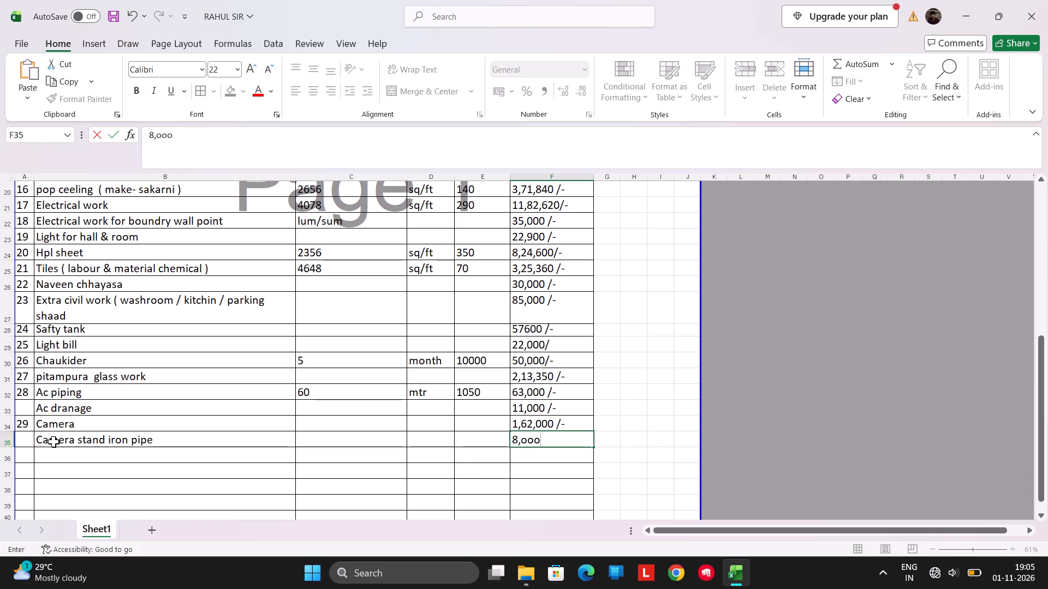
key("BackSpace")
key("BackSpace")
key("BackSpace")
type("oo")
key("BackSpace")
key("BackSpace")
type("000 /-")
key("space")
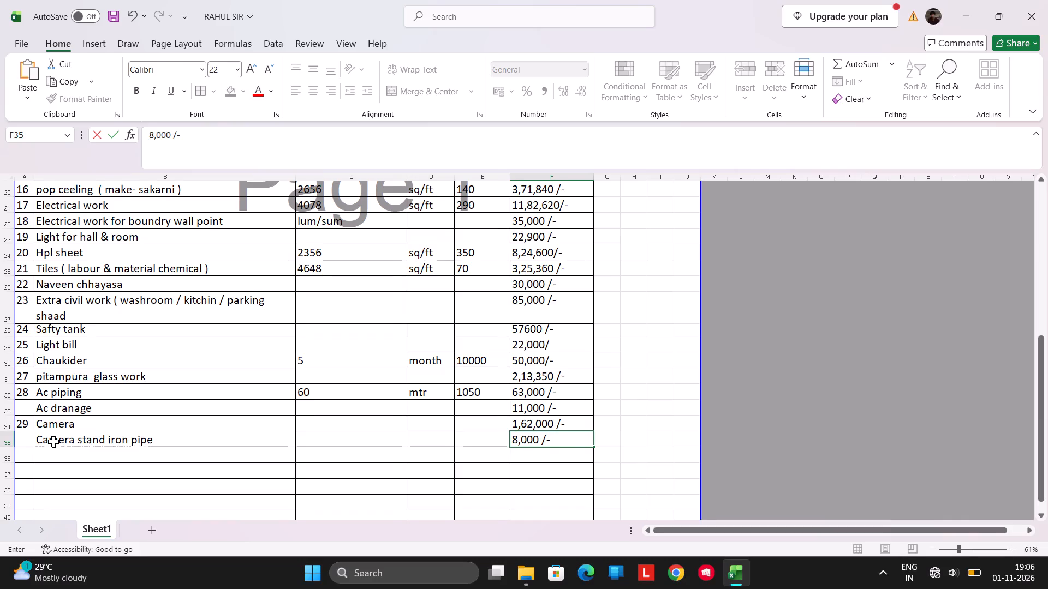
left_click(171, 466)
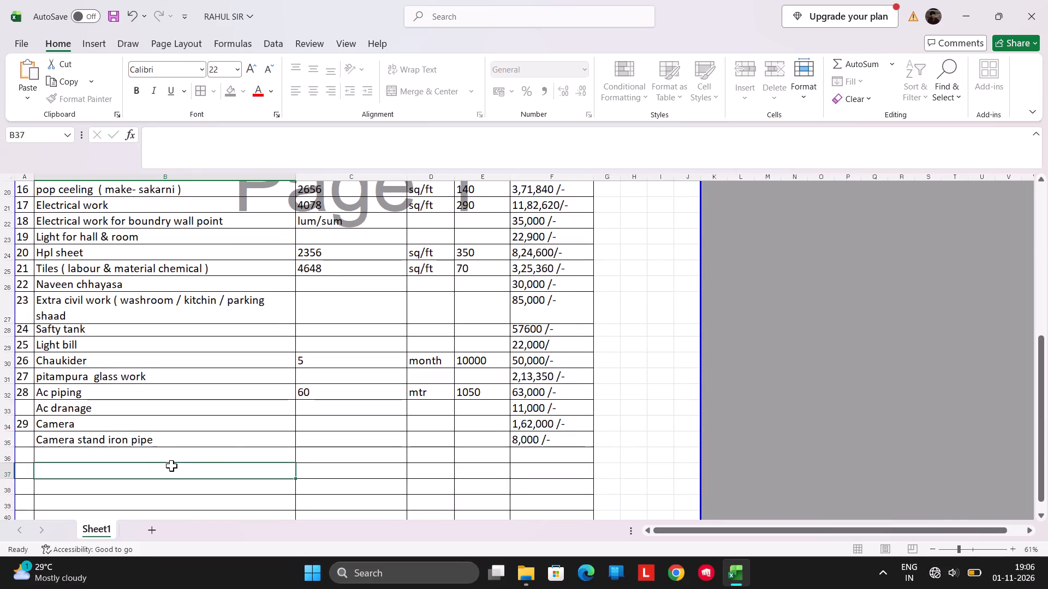
Select the AMOUNT column from F3 to F35 and add a Count total in the cell directly below it.
scroll(211, 464, "up", 1)
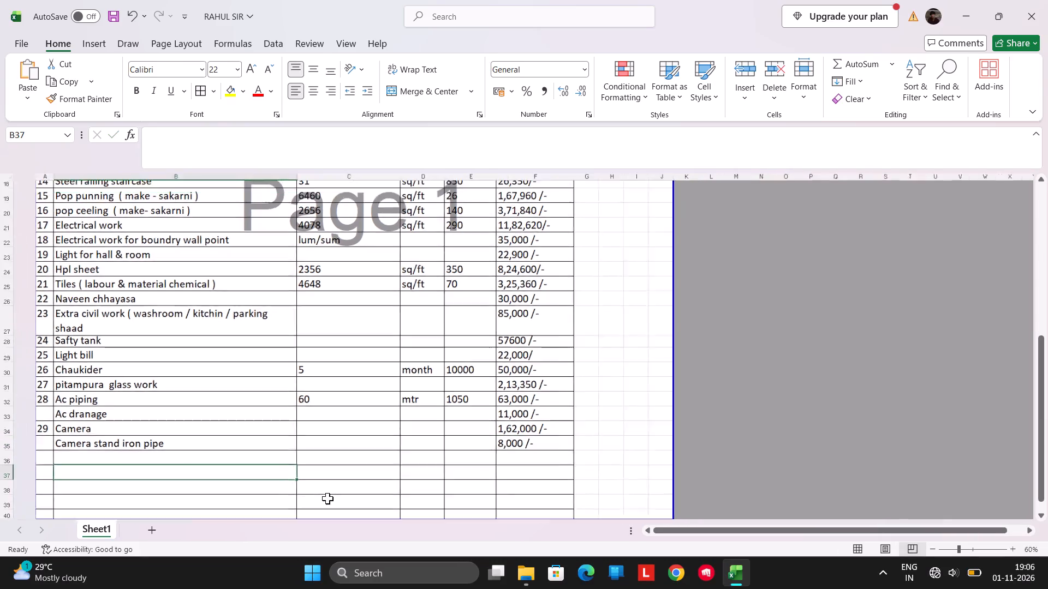
scroll(327, 498, "up", 5)
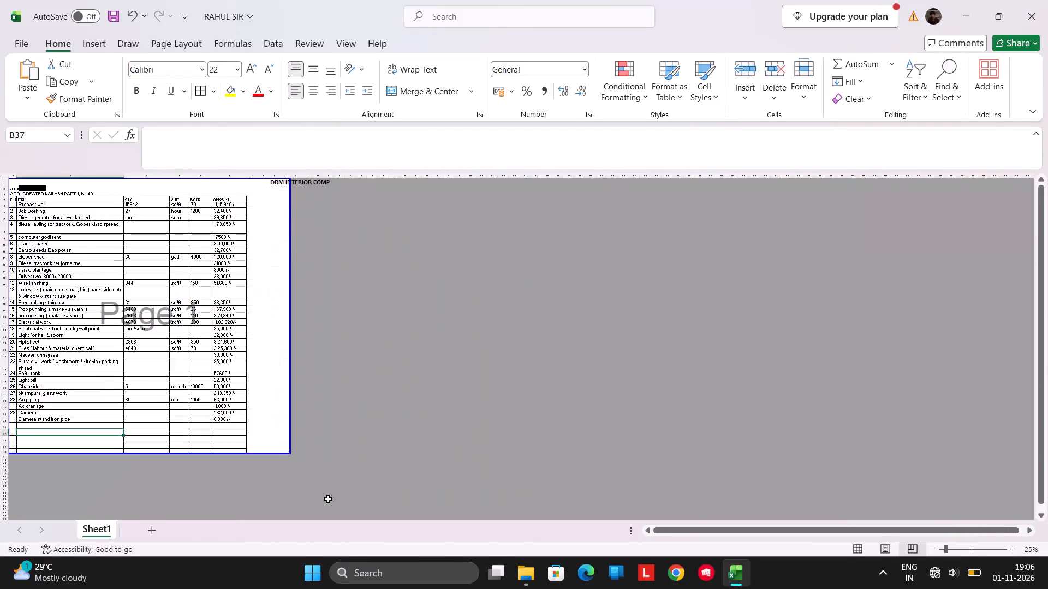
scroll(327, 498, "up", 4)
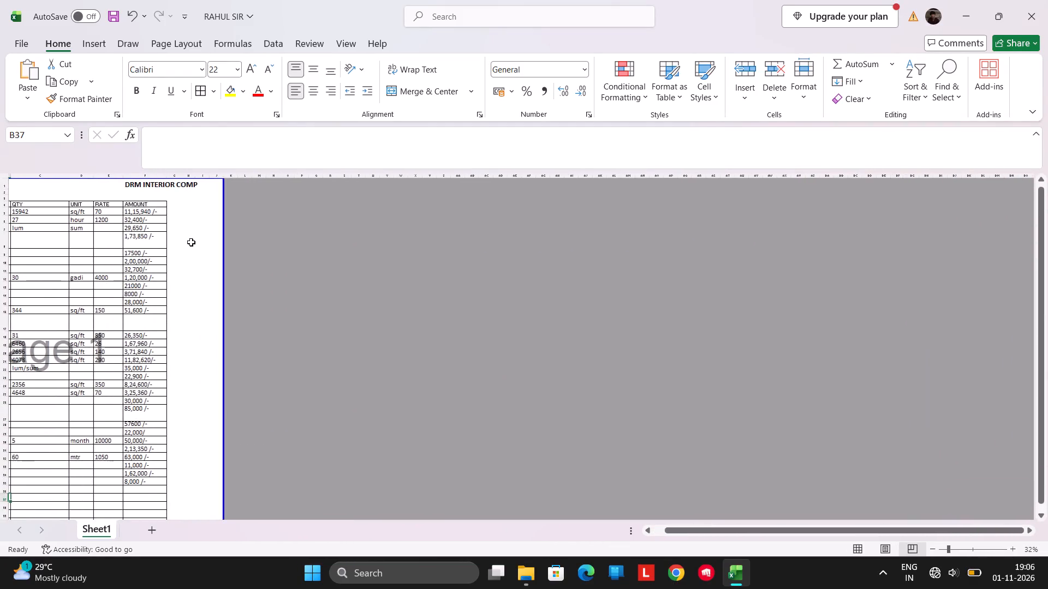
left_click_drag(127, 196, 134, 390)
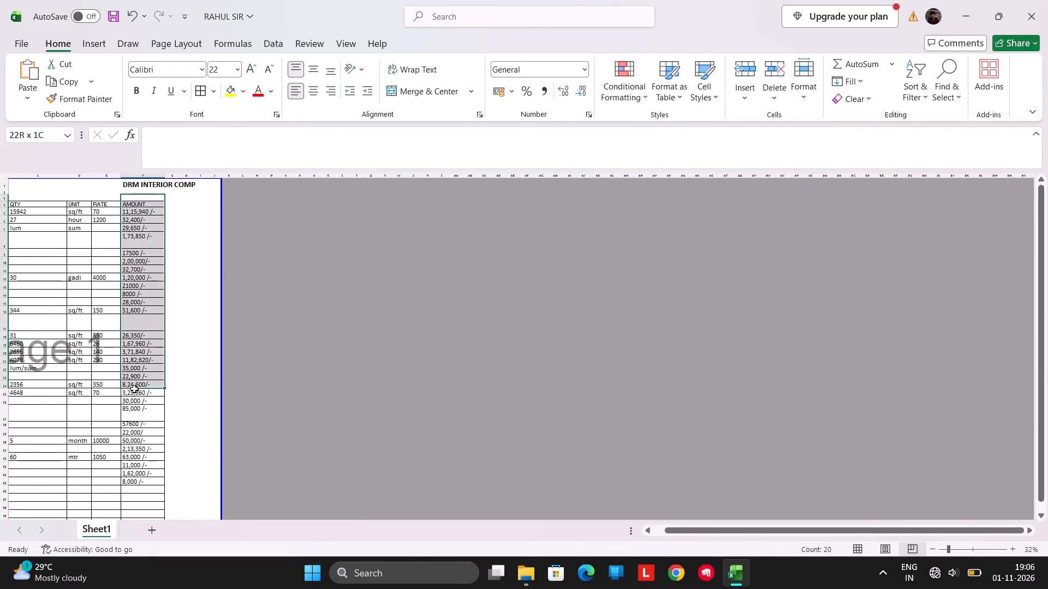
left_click_drag(134, 390, 128, 484)
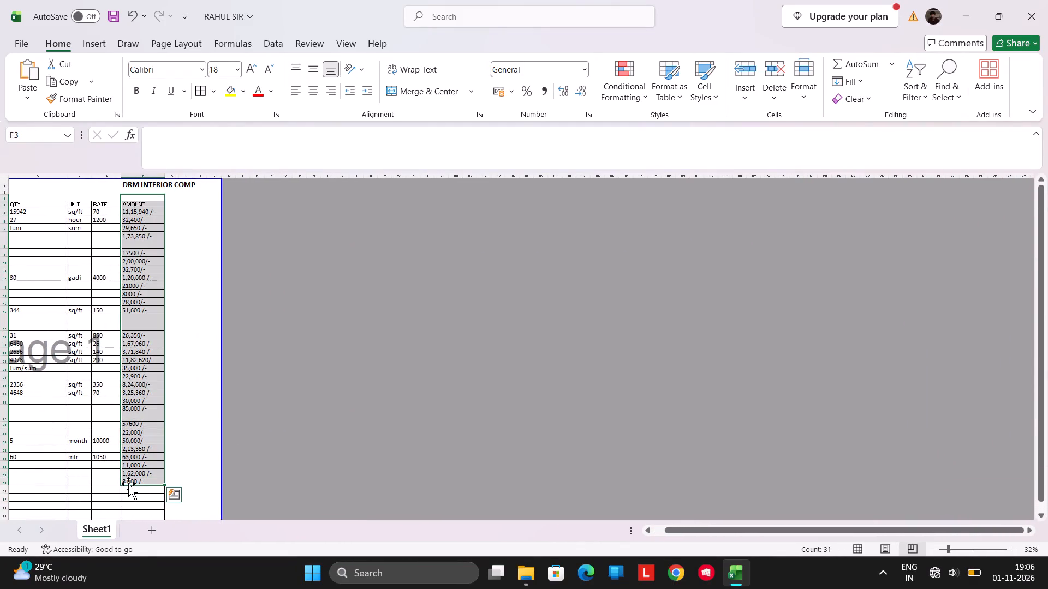
scroll(128, 484, "right", 7)
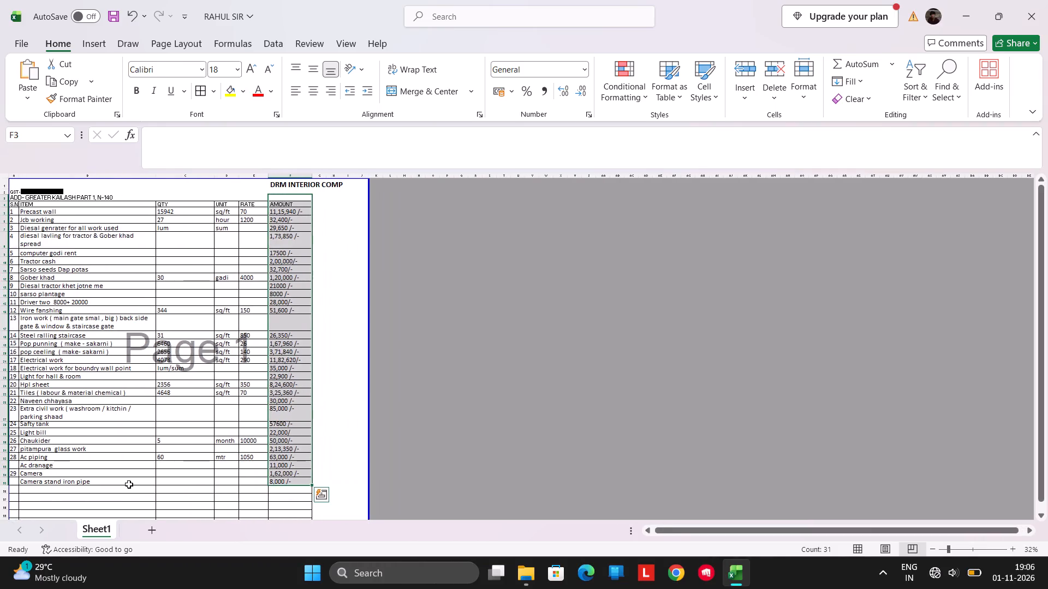
left_click(326, 492)
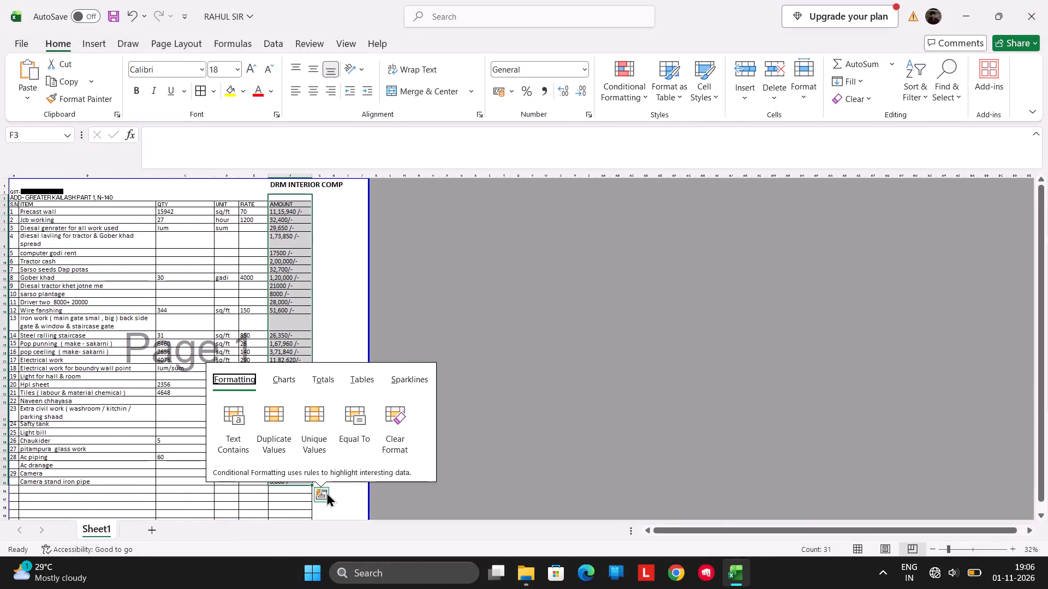
left_click(325, 380)
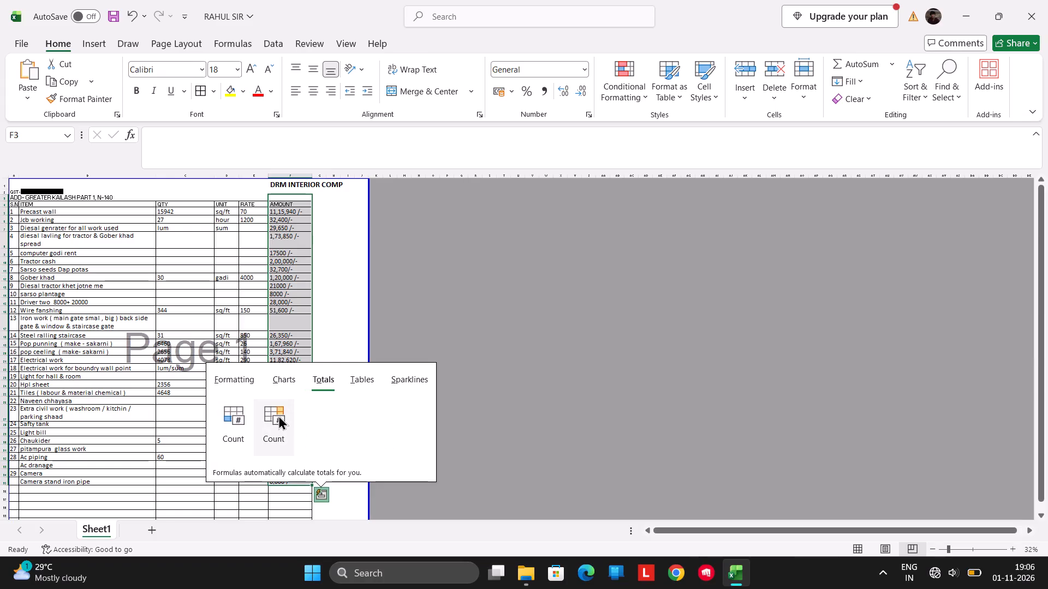
left_click(237, 416)
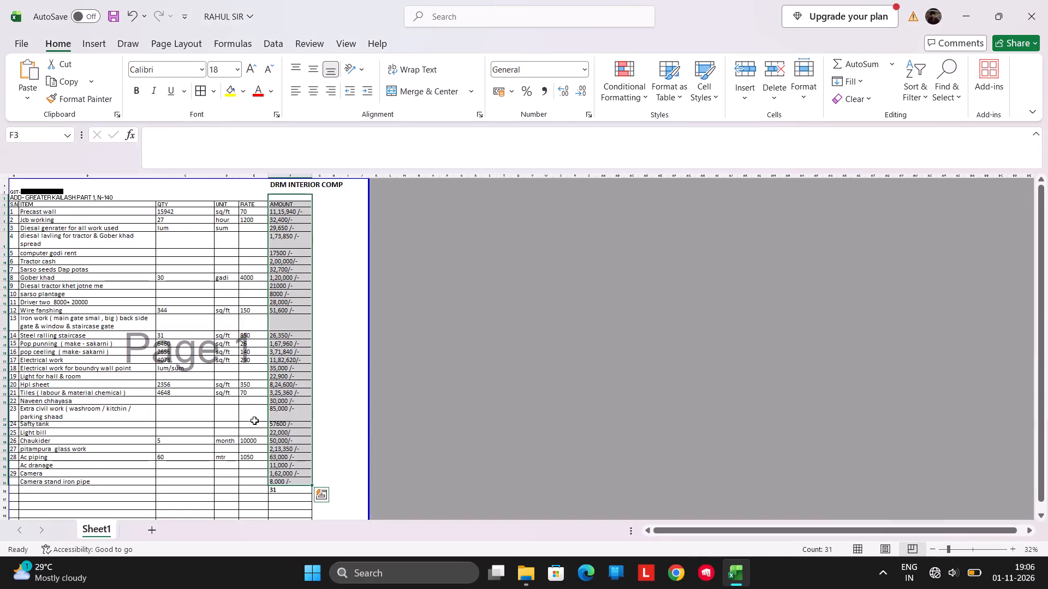
Add Count totals for the selected AMOUNT cells in the adjacent column G.
left_click(325, 497)
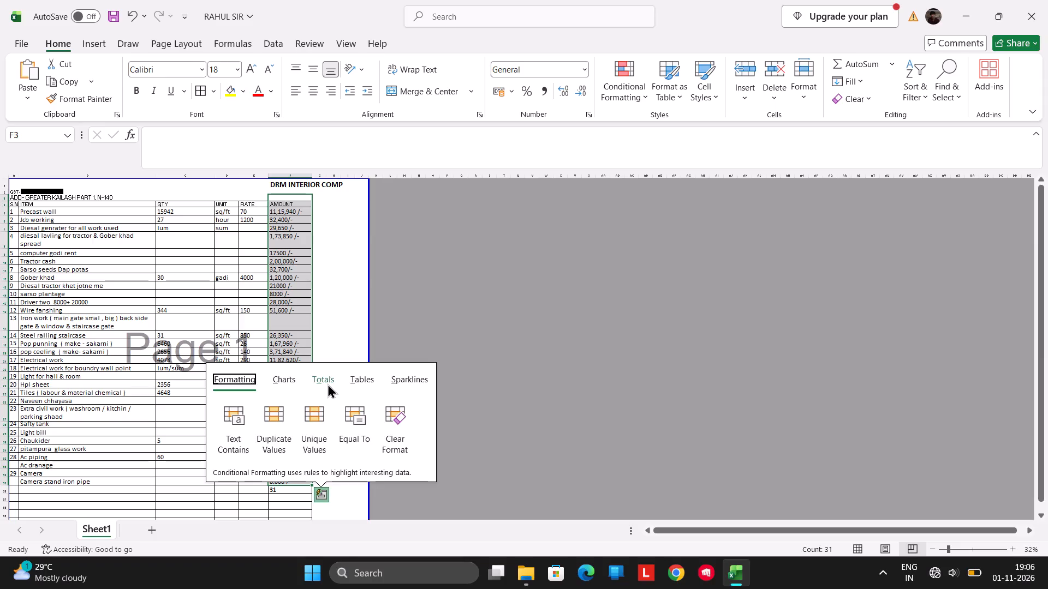
left_click(327, 383)
left_click(281, 414)
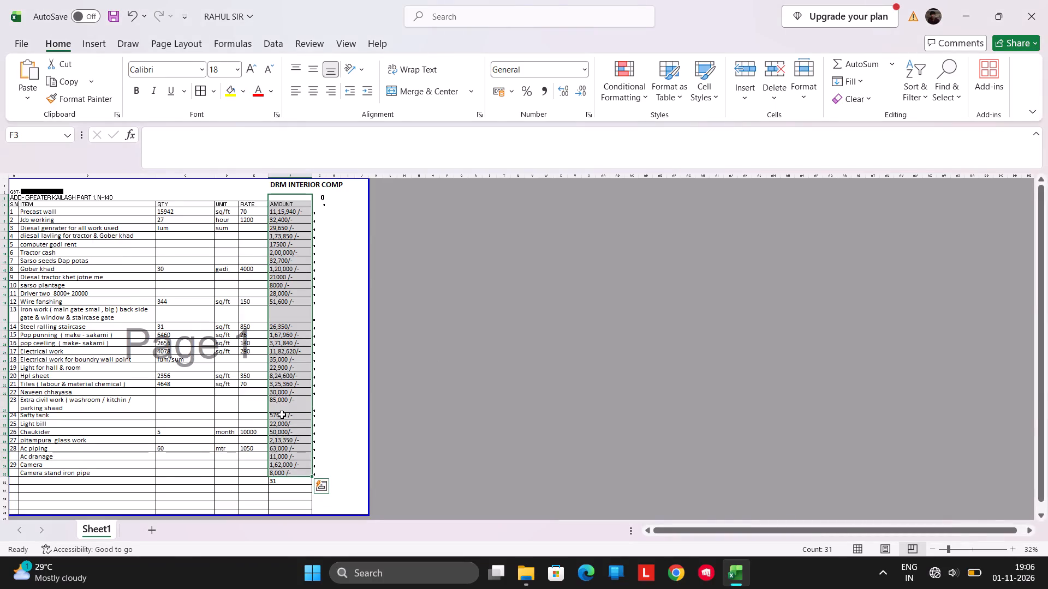
Reapply the Count totals in column G beside the selected amounts, replacing the data already there.
left_click(323, 490)
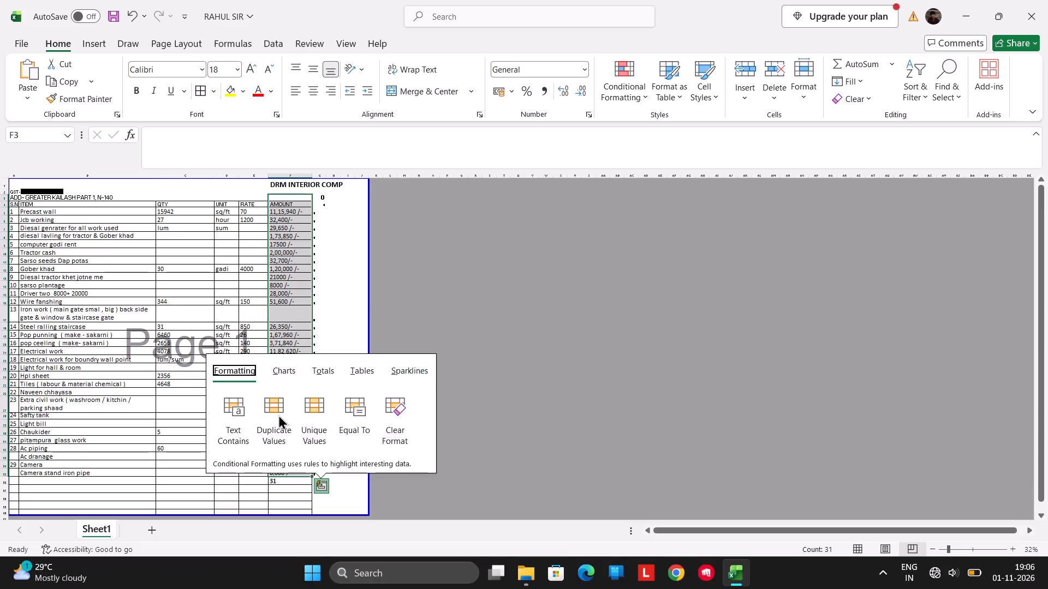
left_click(285, 373)
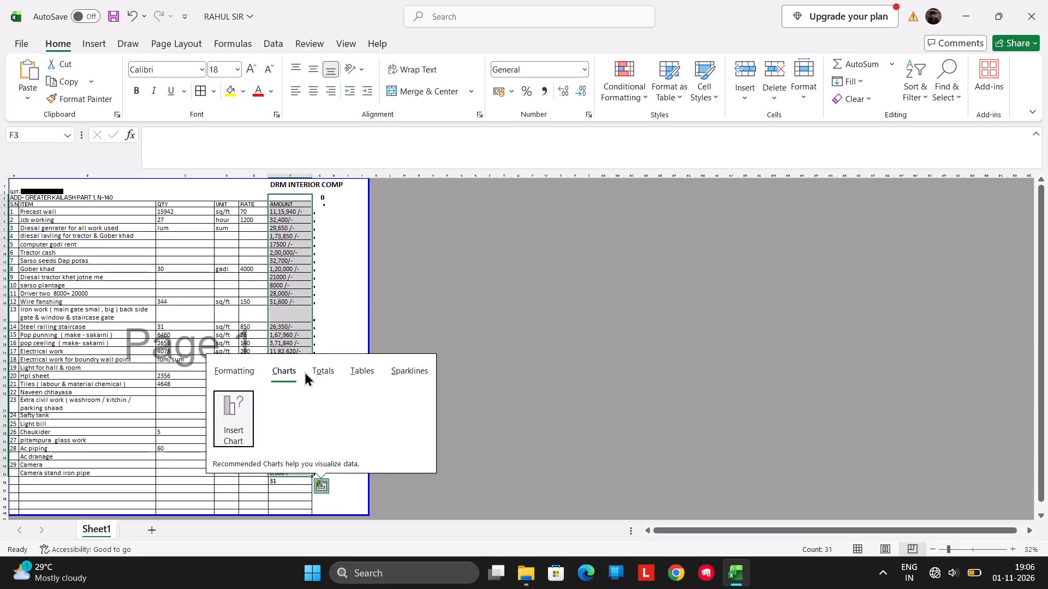
left_click(314, 370)
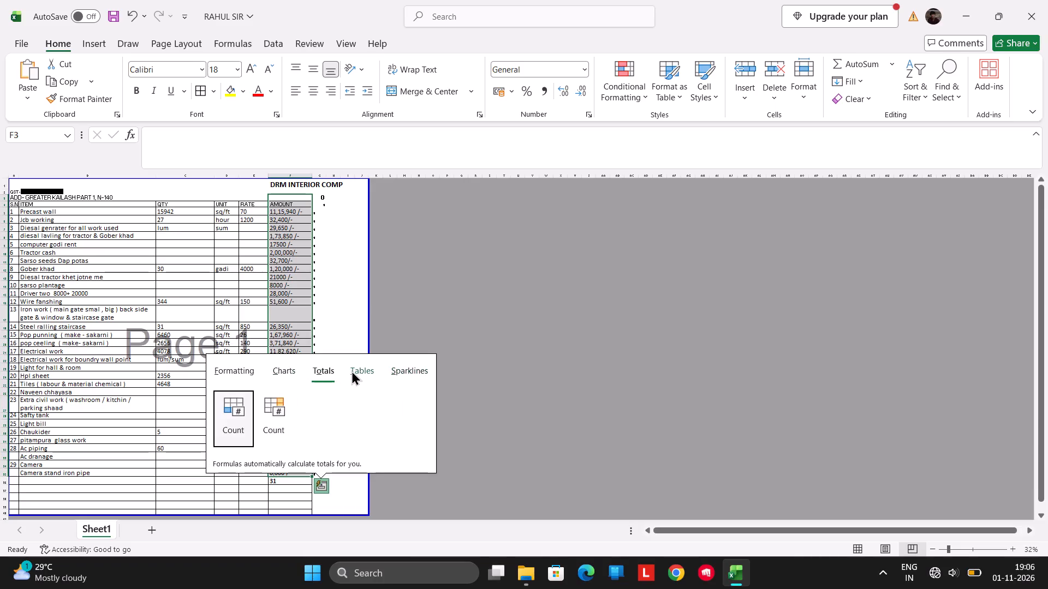
left_click(352, 370)
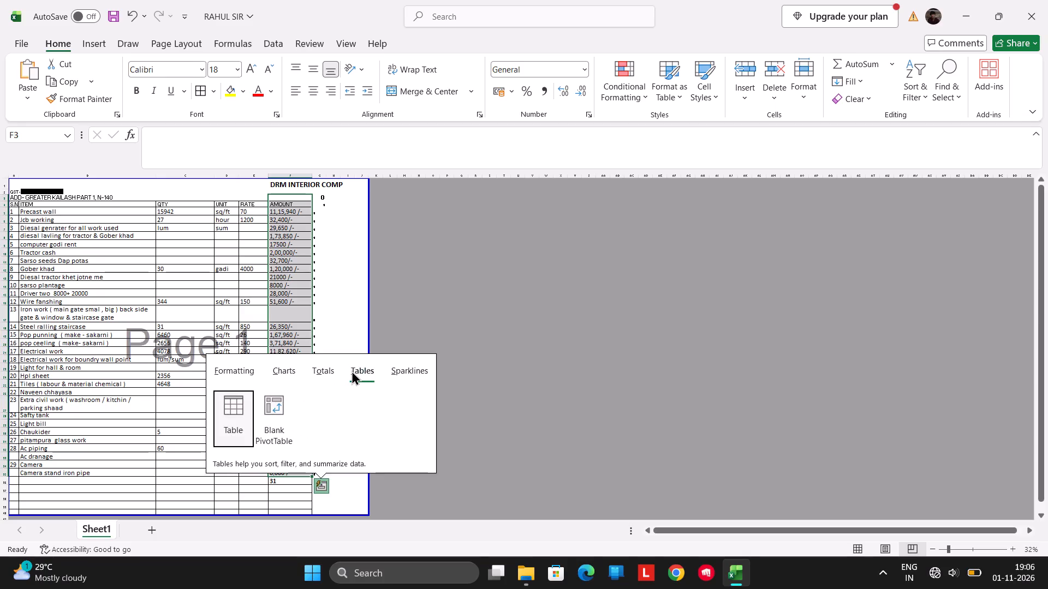
left_click(423, 375)
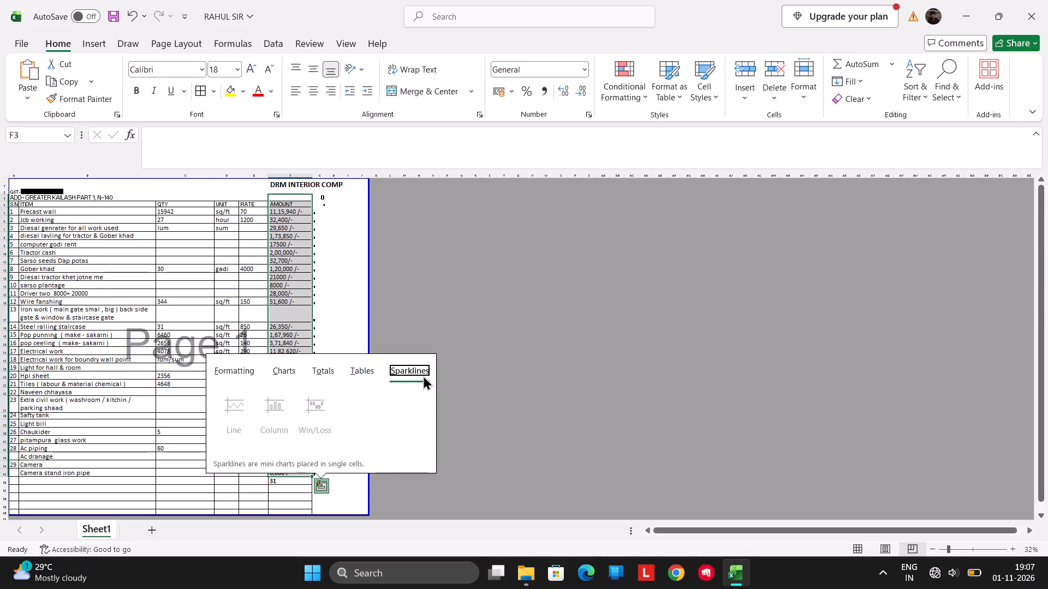
left_click(317, 369)
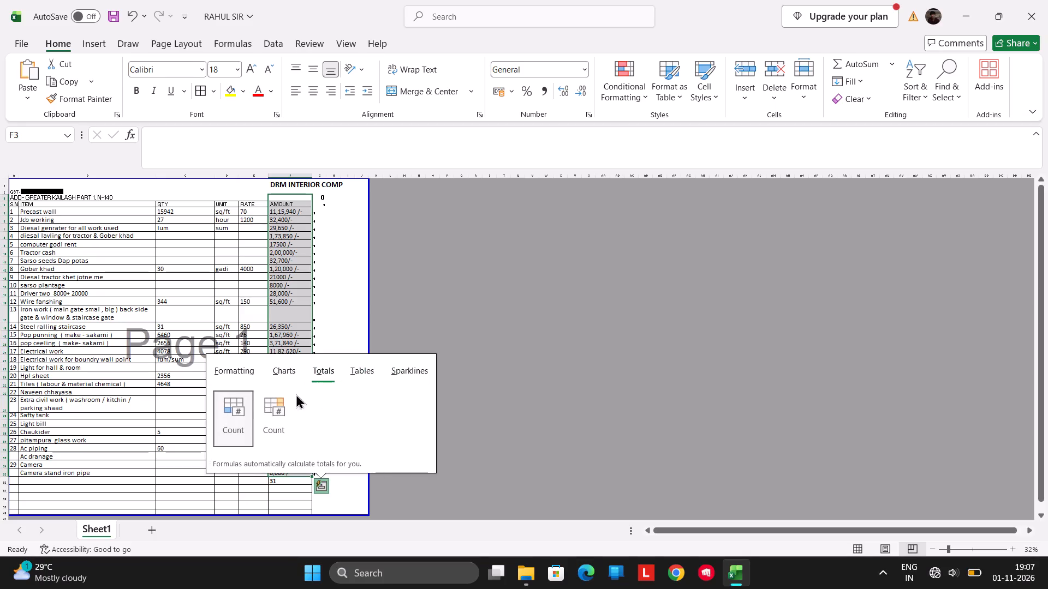
left_click(278, 406)
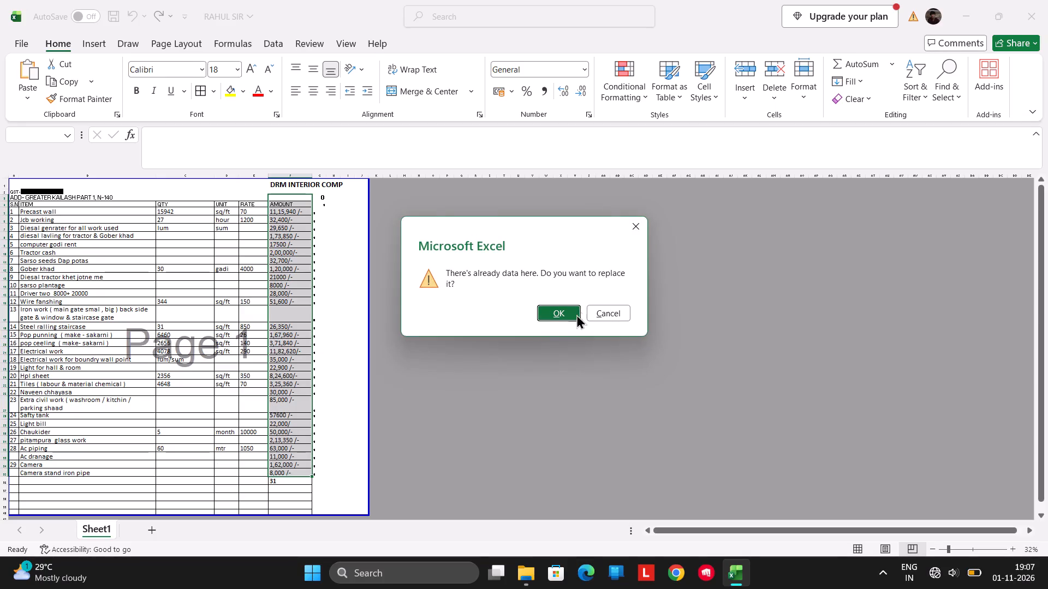
left_click(568, 310)
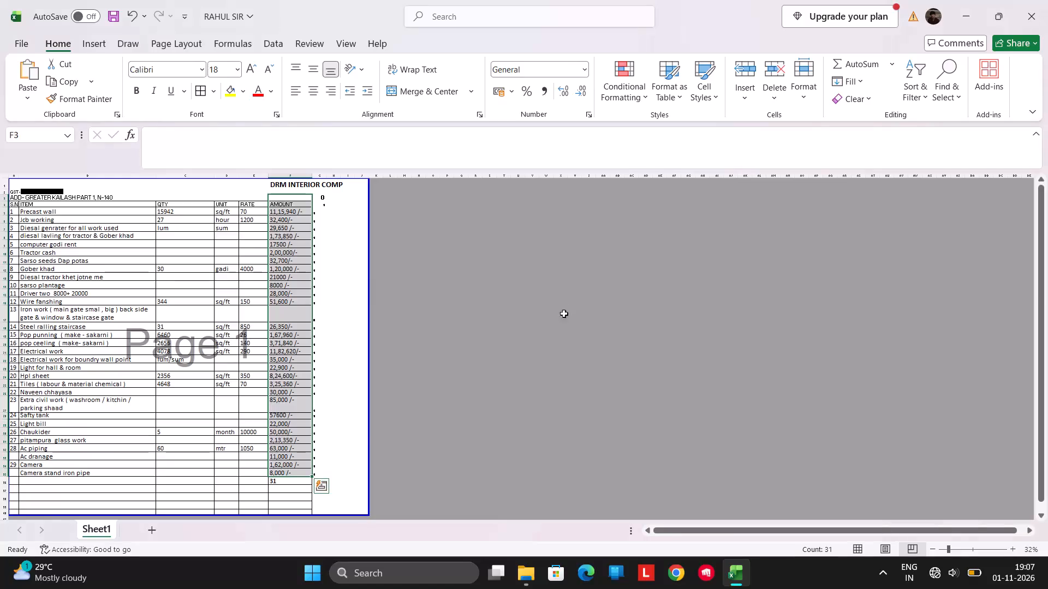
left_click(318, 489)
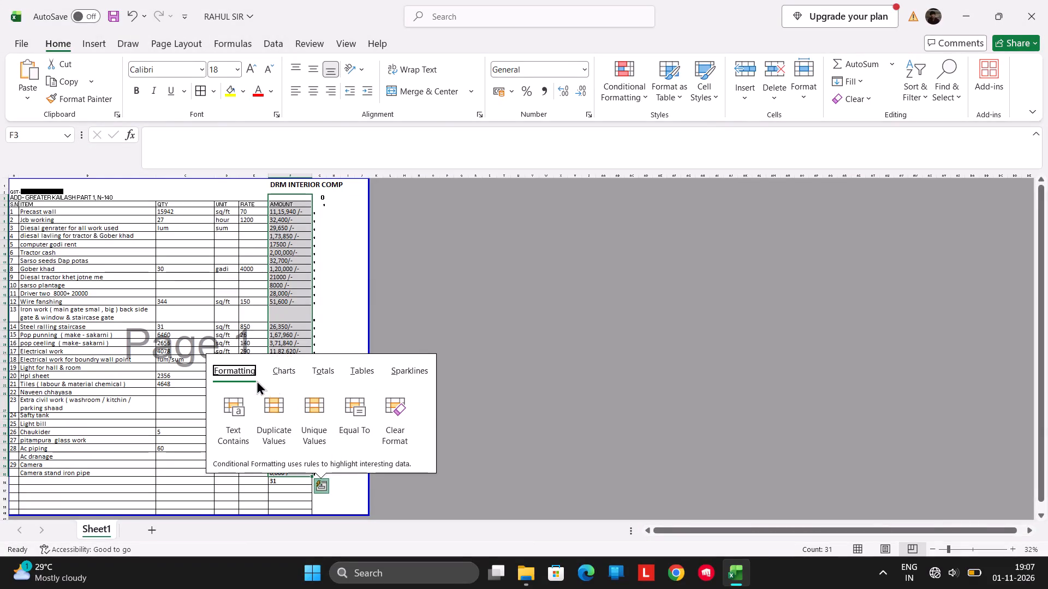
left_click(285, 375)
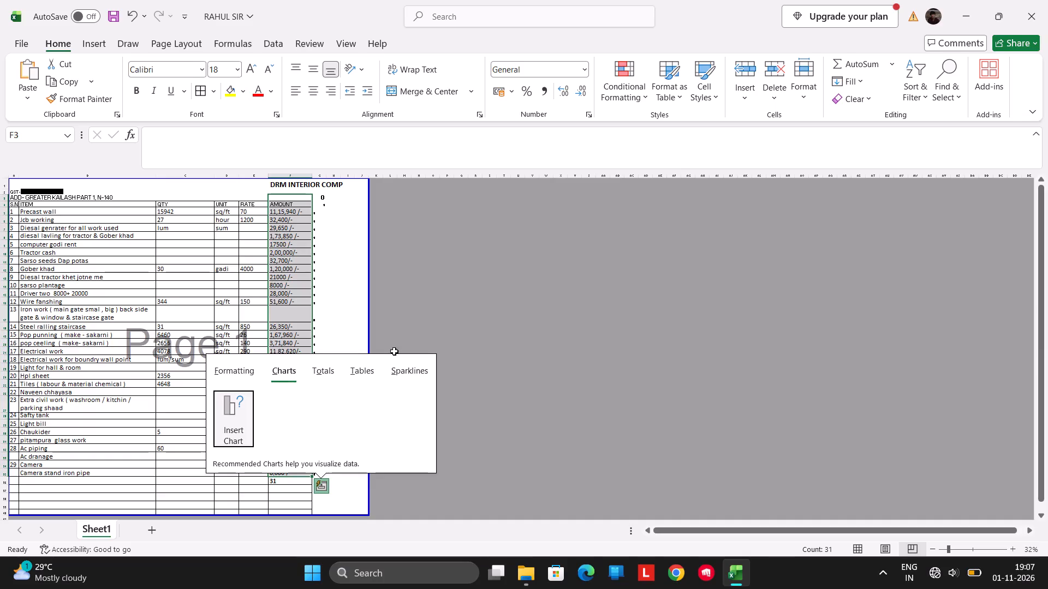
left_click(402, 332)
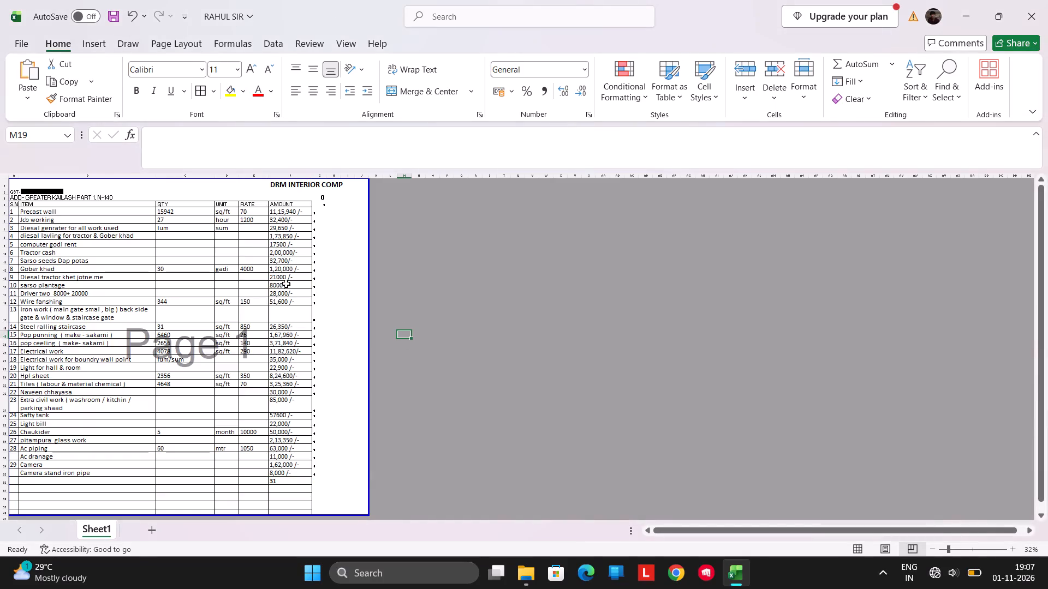
Delete the COUNTA formula from cell F36 below the AMOUNT column.
left_click(285, 479)
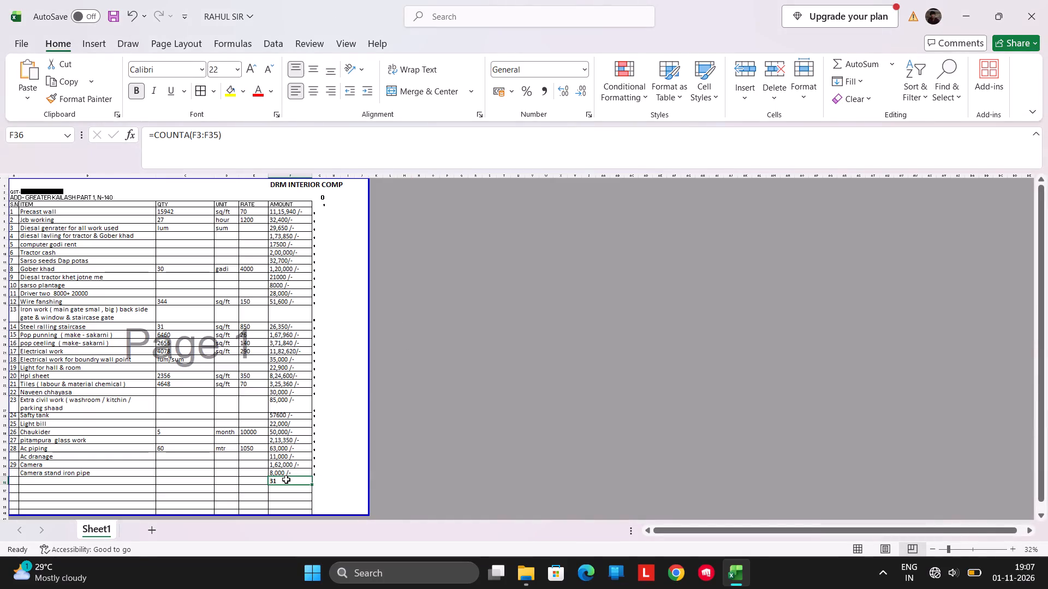
key("BackSpace")
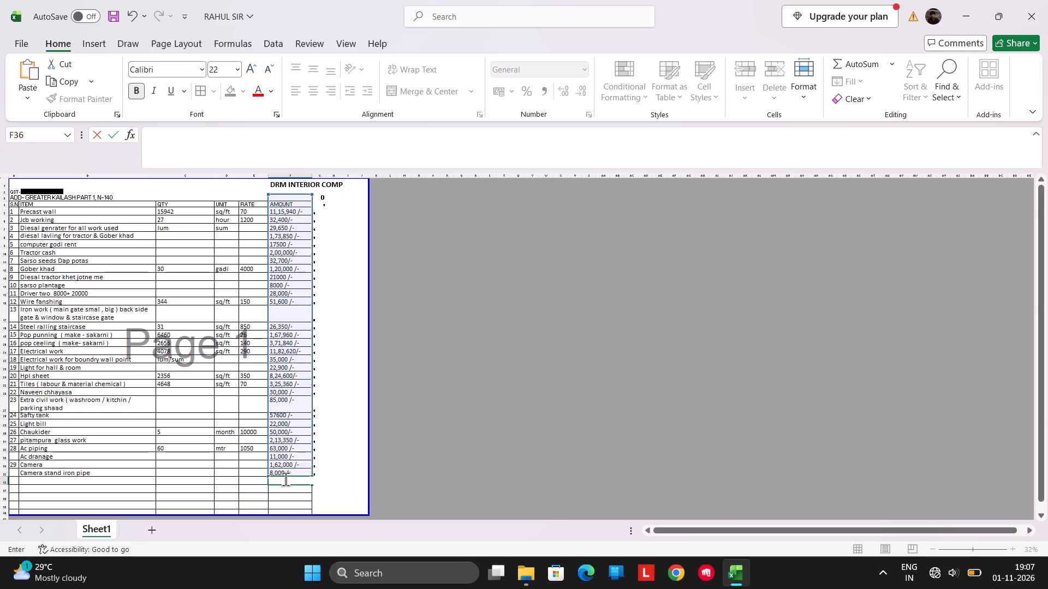
left_click(216, 479)
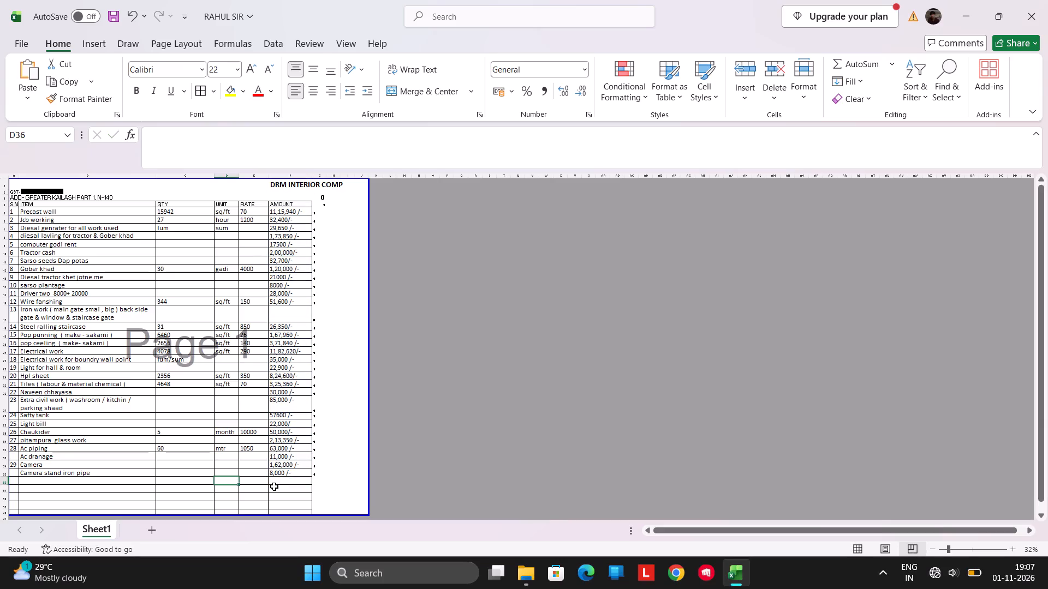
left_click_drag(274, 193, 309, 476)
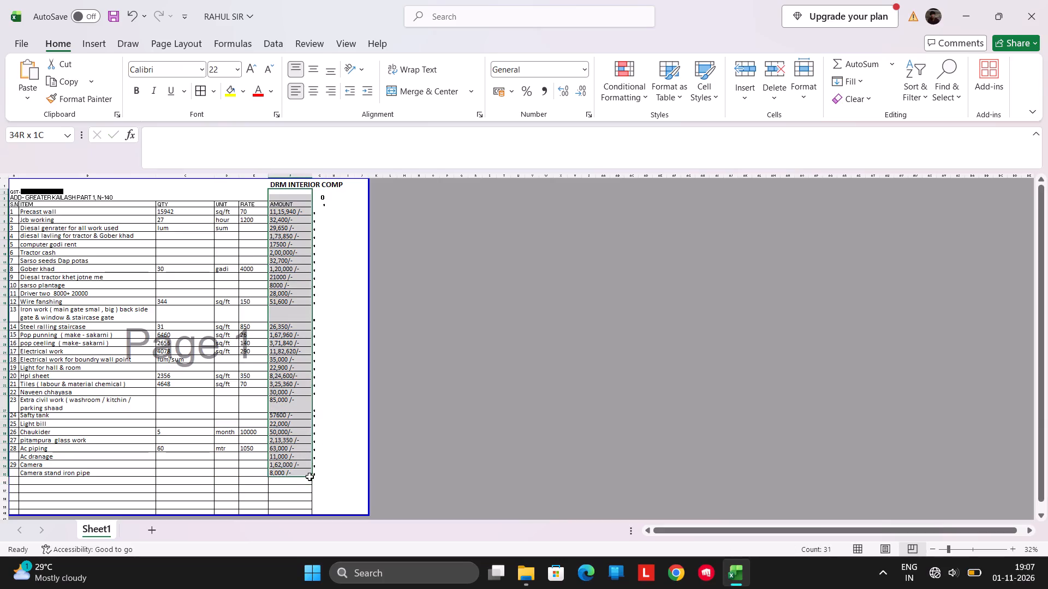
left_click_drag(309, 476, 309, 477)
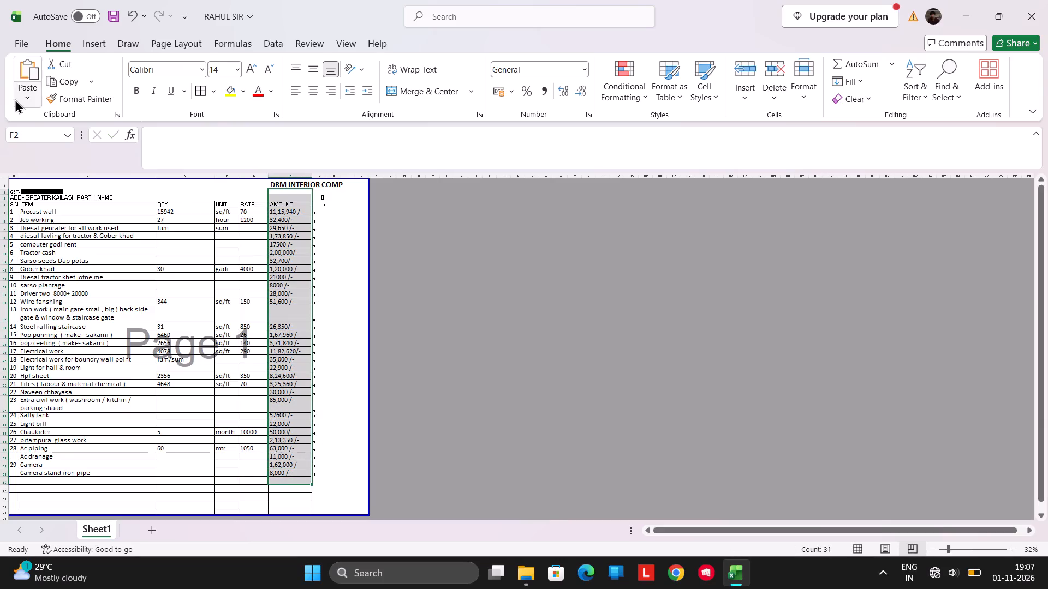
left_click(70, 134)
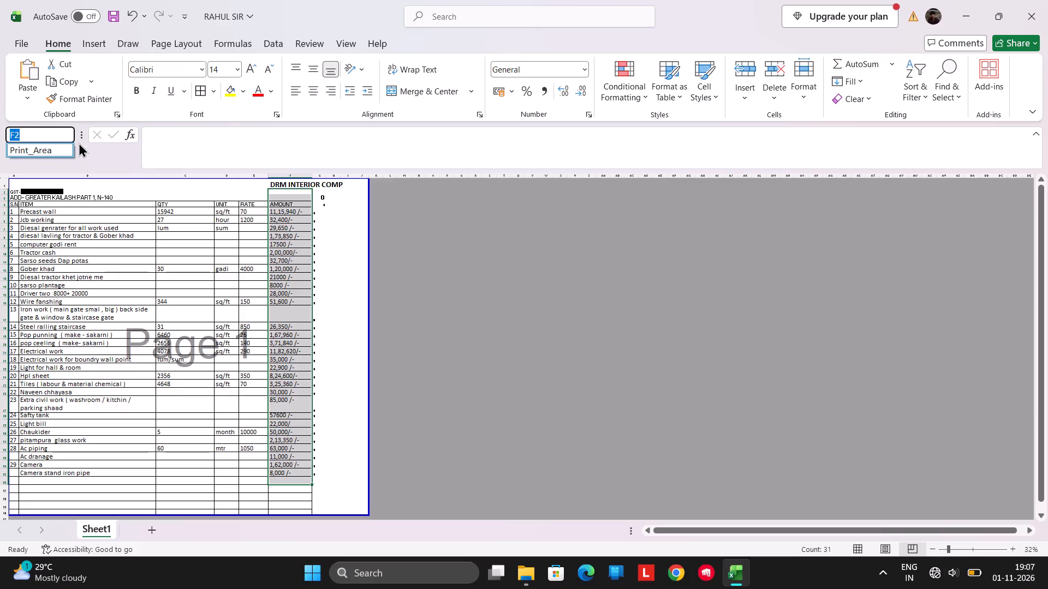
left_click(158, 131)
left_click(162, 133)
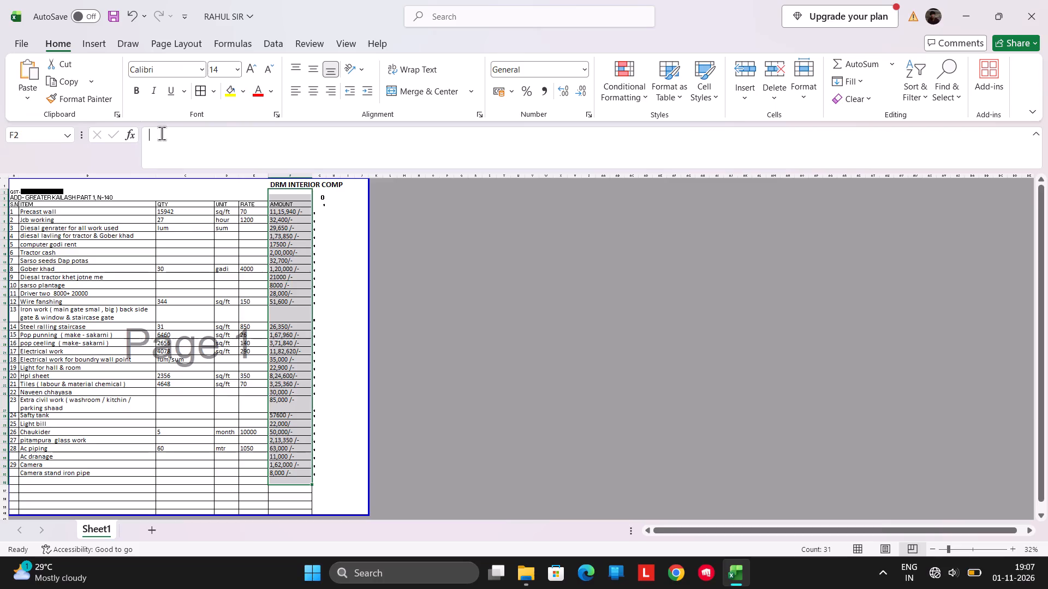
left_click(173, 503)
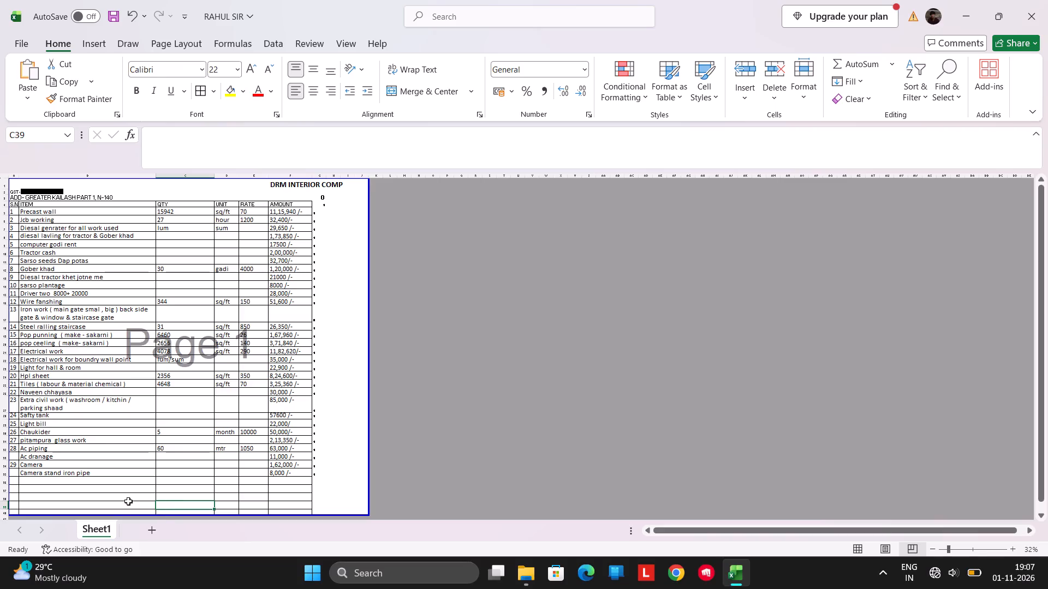
Fill in the iron work row (item 13) with quantity 2150, unit kg and rate 120.
scroll(193, 407, "up", 8)
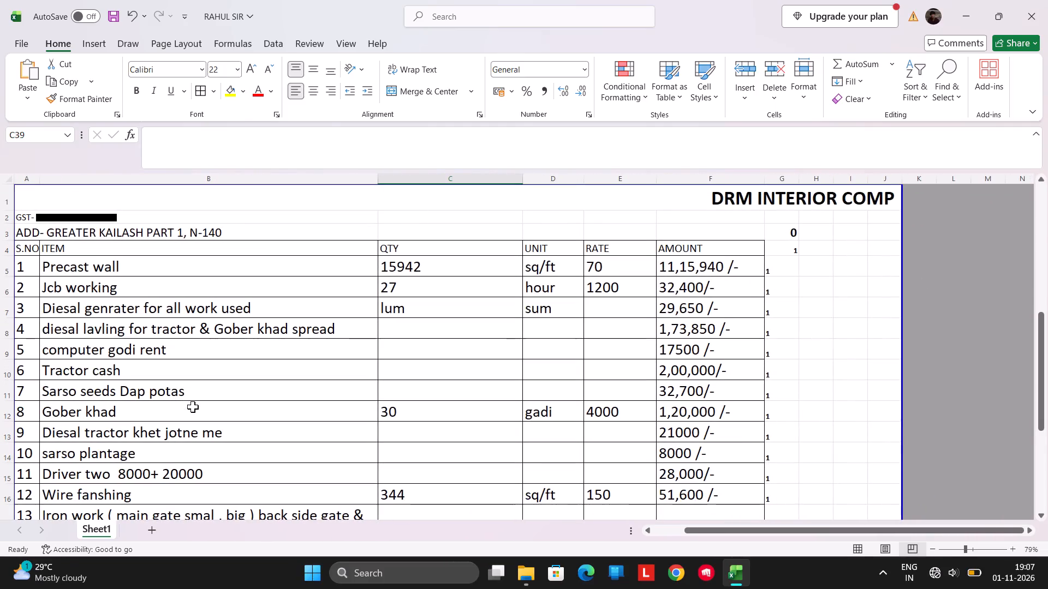
scroll(522, 388, "down", 3)
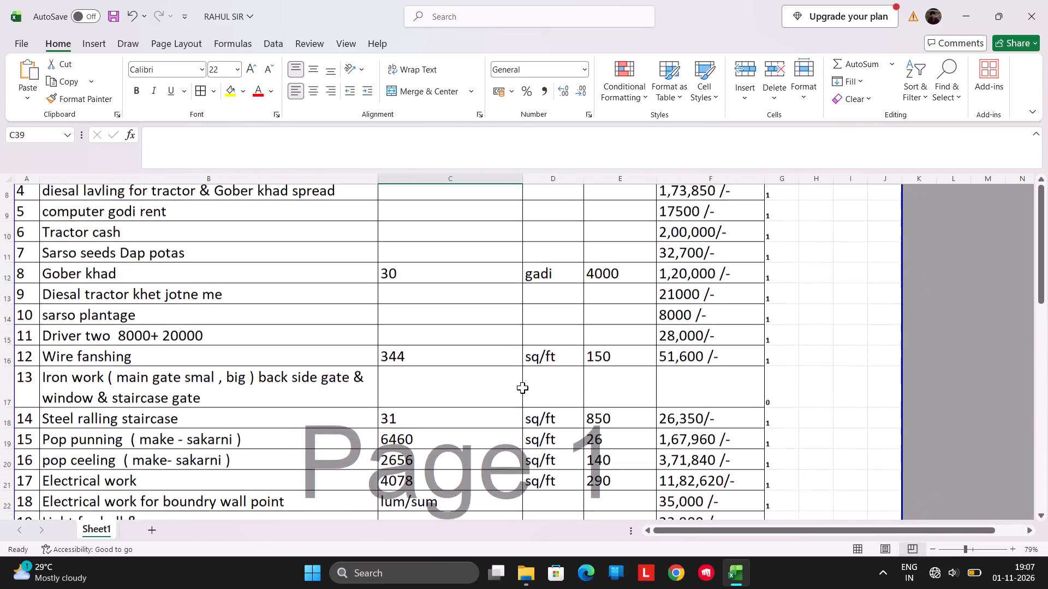
left_click(431, 386)
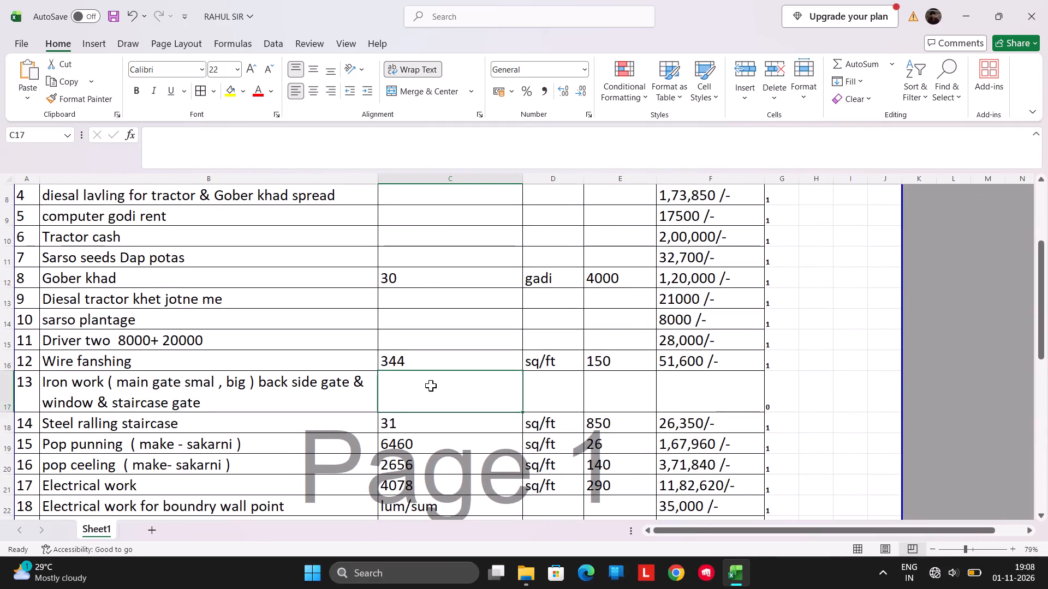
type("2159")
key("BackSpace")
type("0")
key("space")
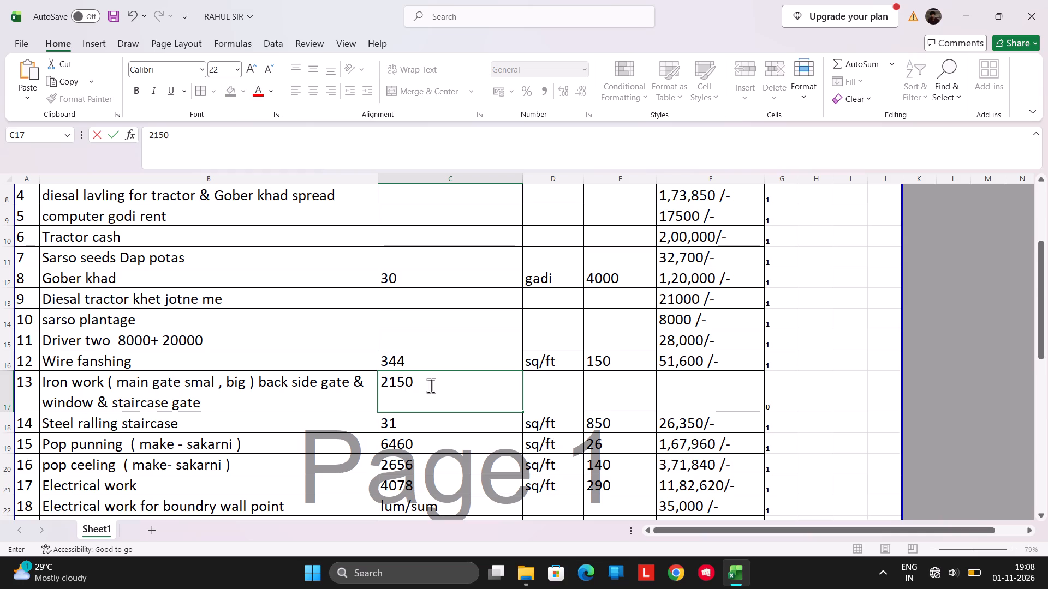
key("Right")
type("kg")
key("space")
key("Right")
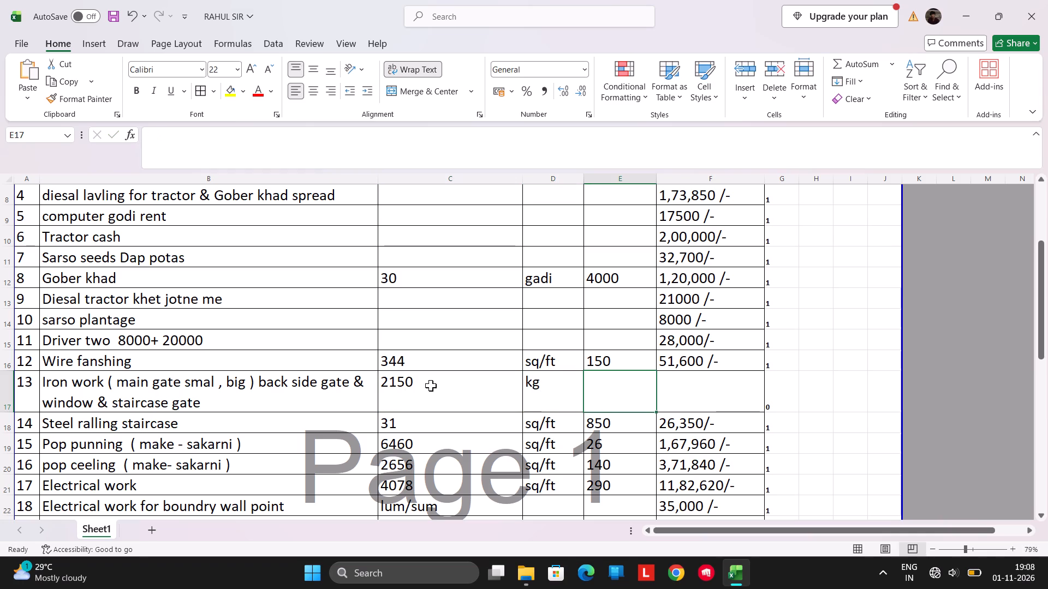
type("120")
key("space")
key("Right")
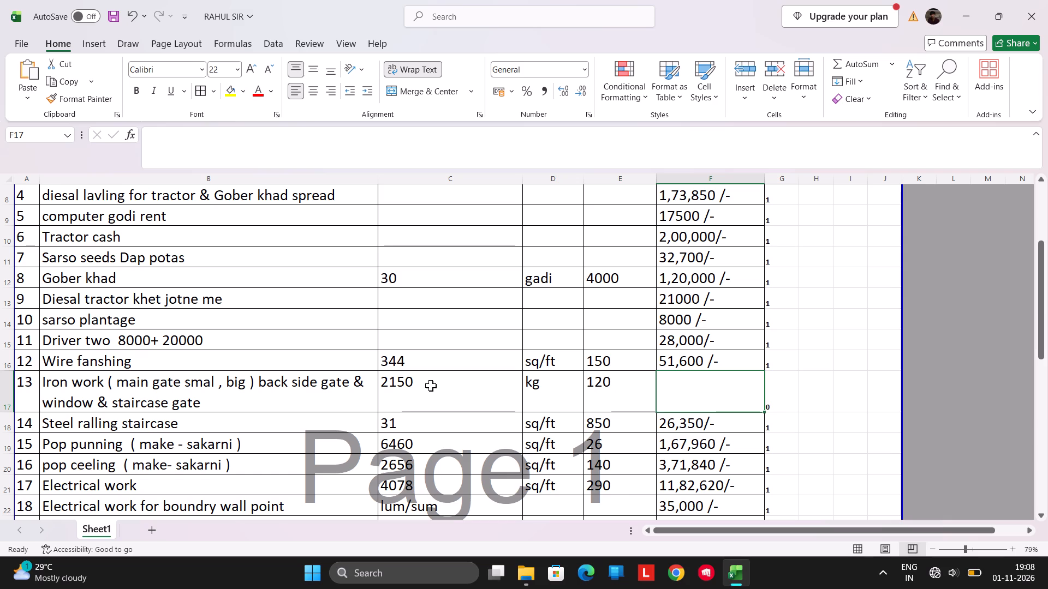
Enter the amount "2,58,000/-" for the iron work item in cell F17.
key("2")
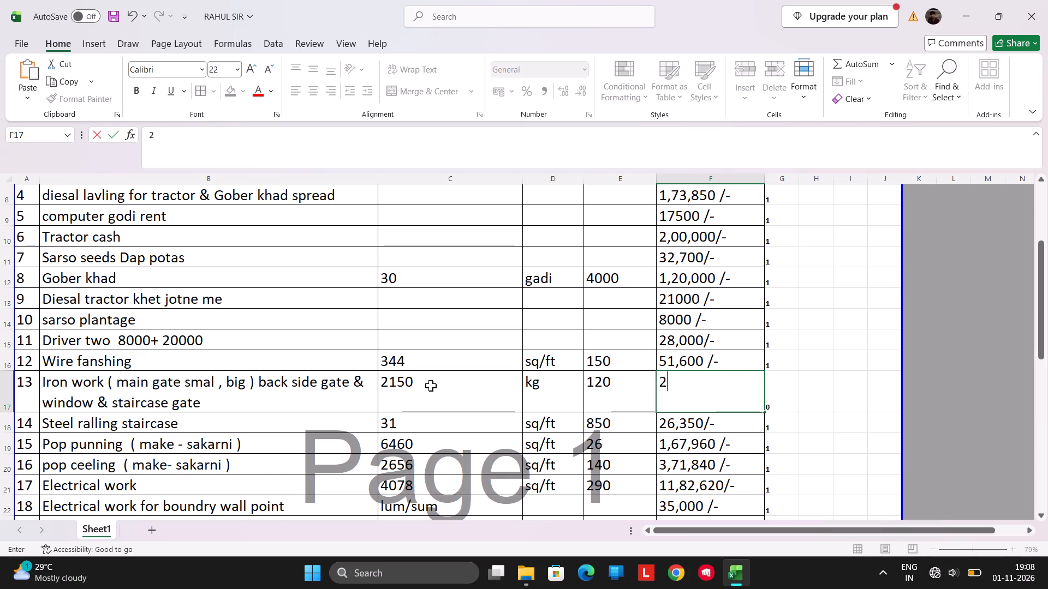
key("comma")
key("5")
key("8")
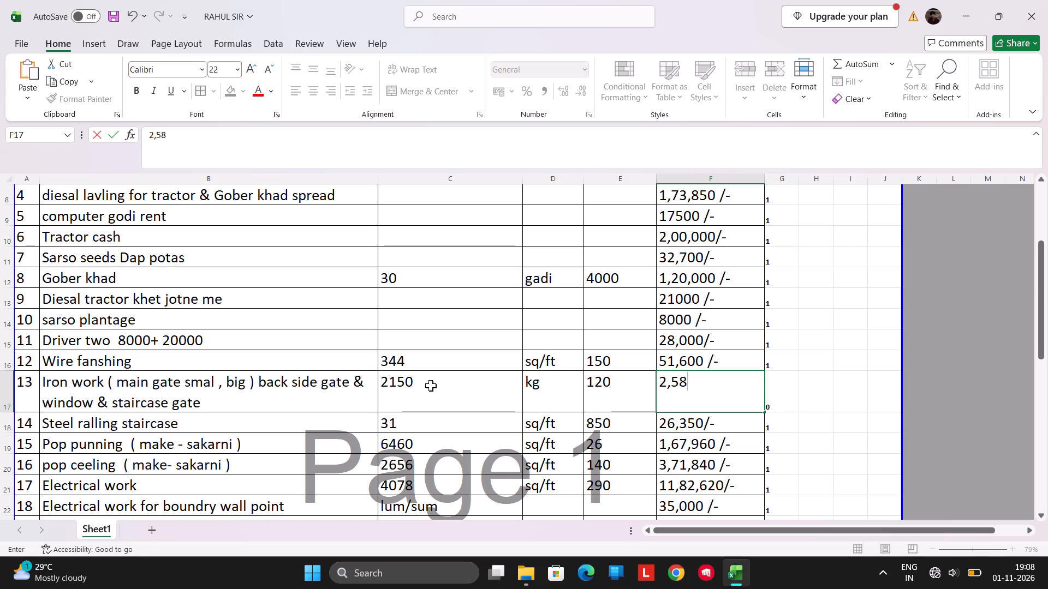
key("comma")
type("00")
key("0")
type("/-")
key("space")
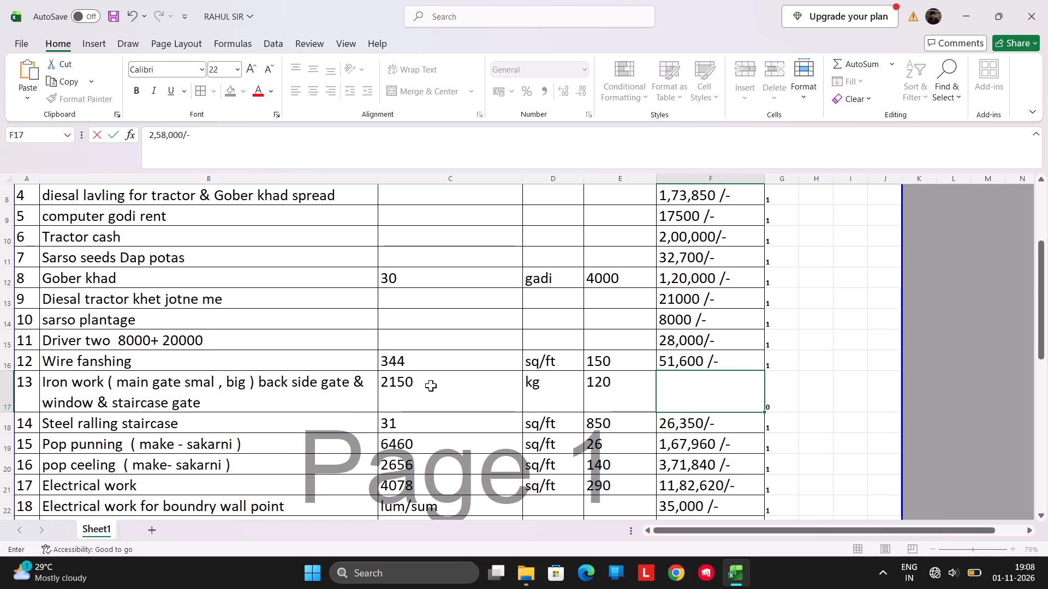
scroll(431, 386, "down", 3, "ctrl")
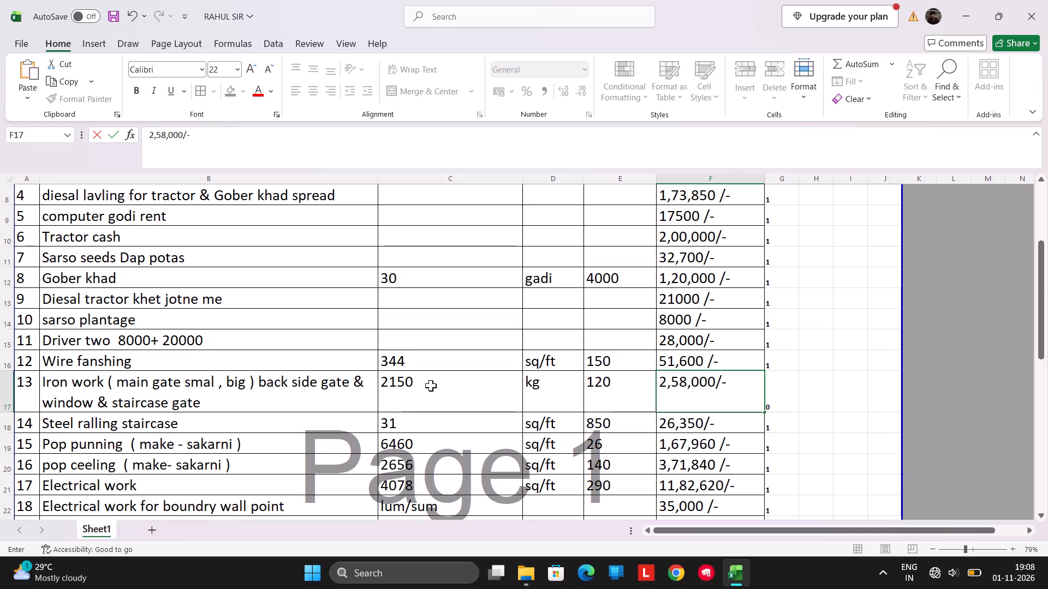
scroll(431, 386, "down", 1, "ctrl")
left_click(479, 393)
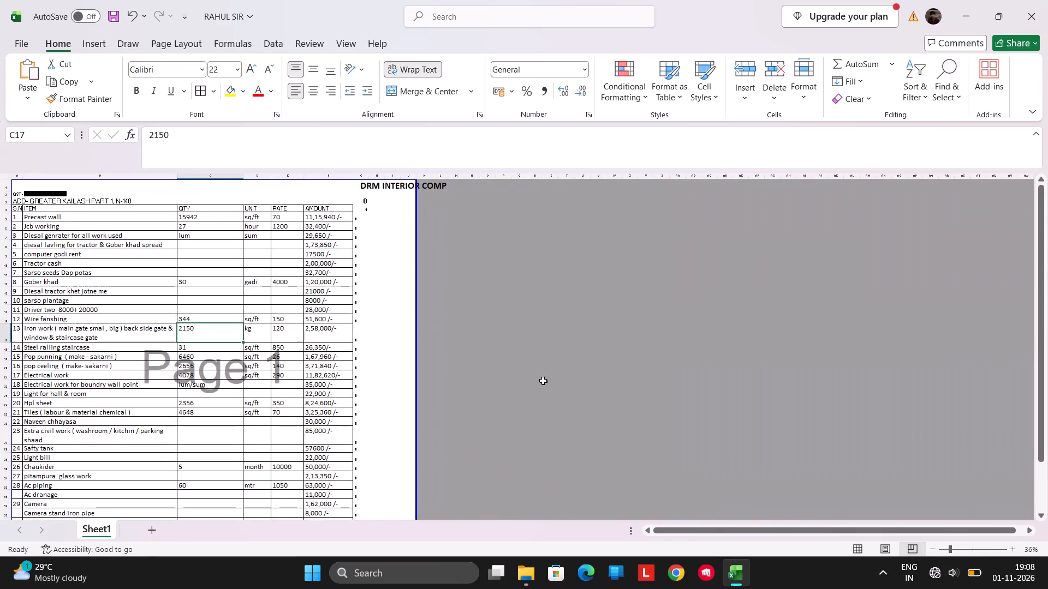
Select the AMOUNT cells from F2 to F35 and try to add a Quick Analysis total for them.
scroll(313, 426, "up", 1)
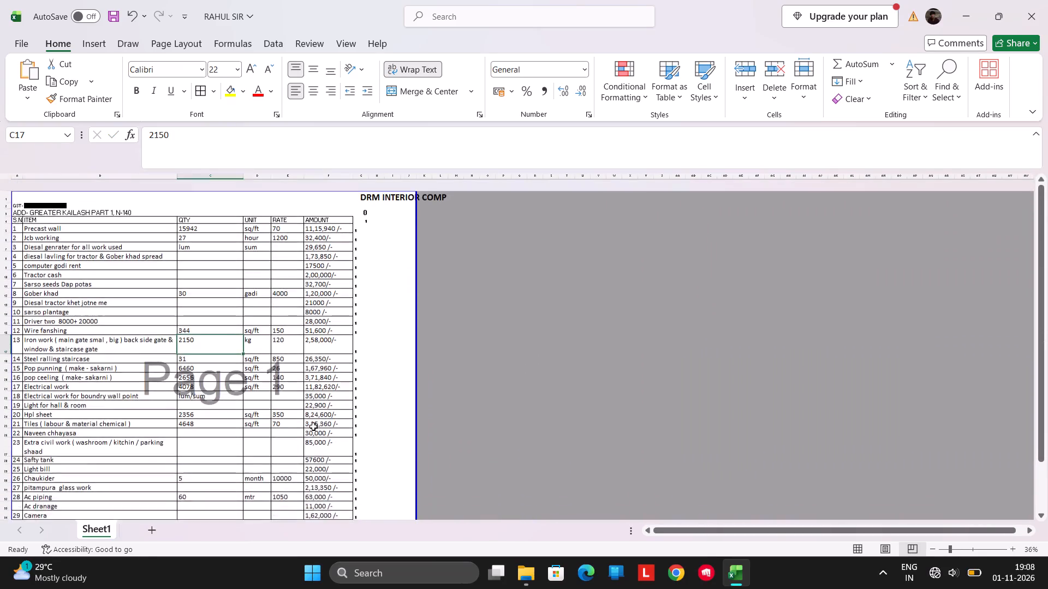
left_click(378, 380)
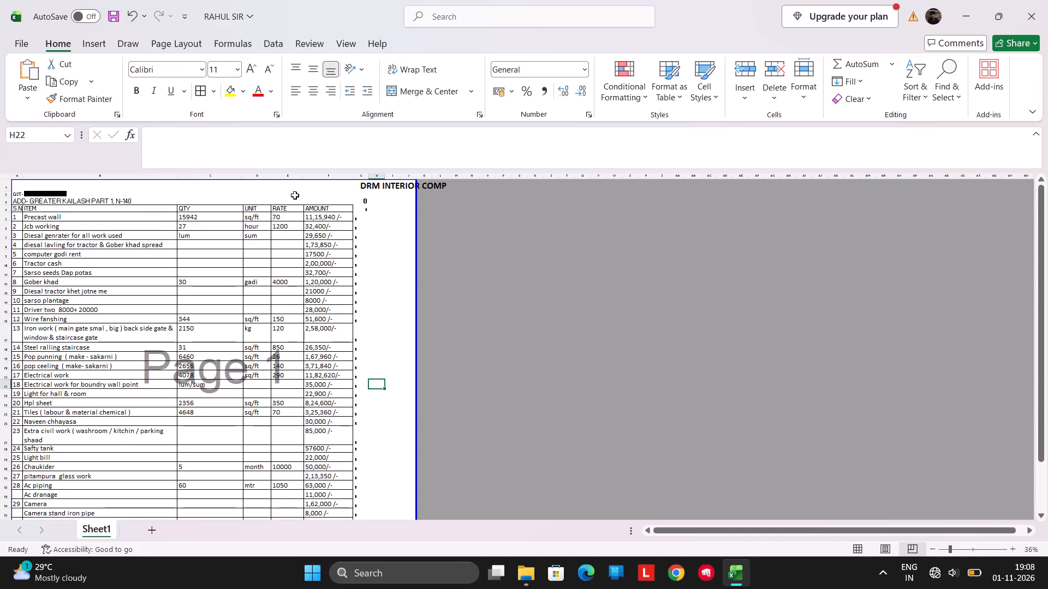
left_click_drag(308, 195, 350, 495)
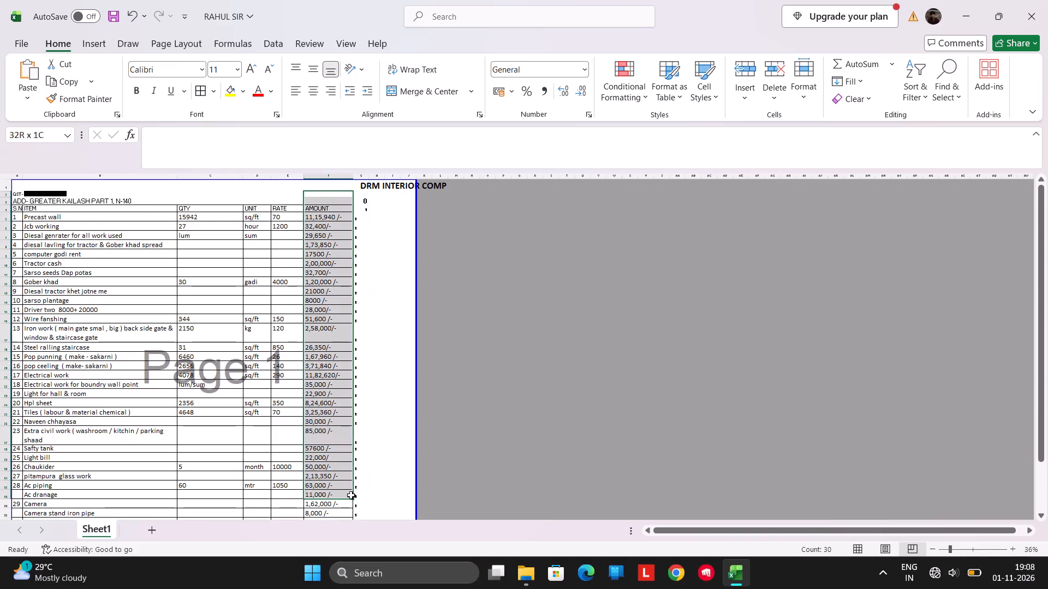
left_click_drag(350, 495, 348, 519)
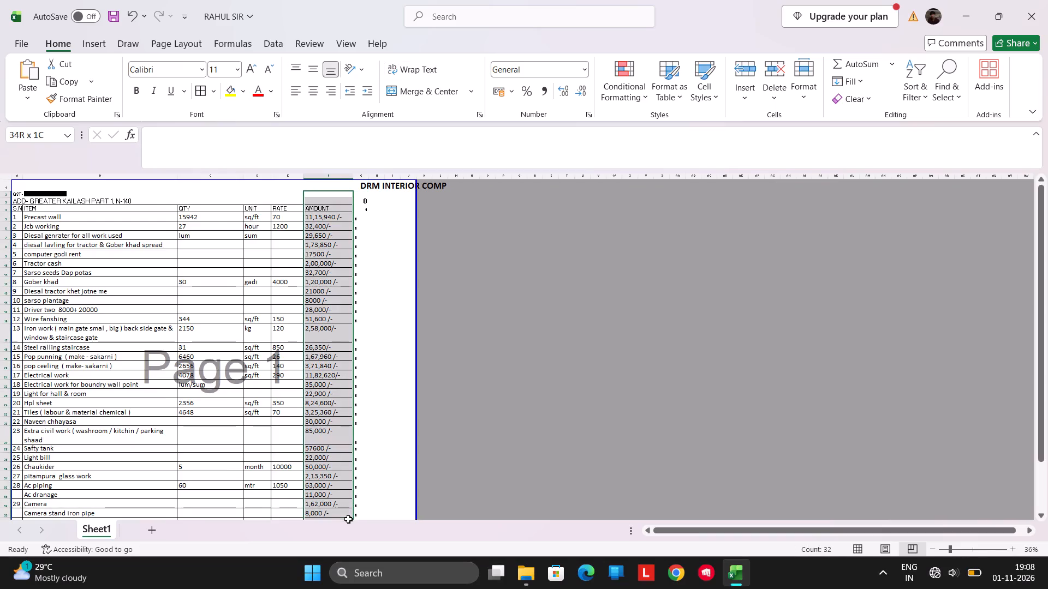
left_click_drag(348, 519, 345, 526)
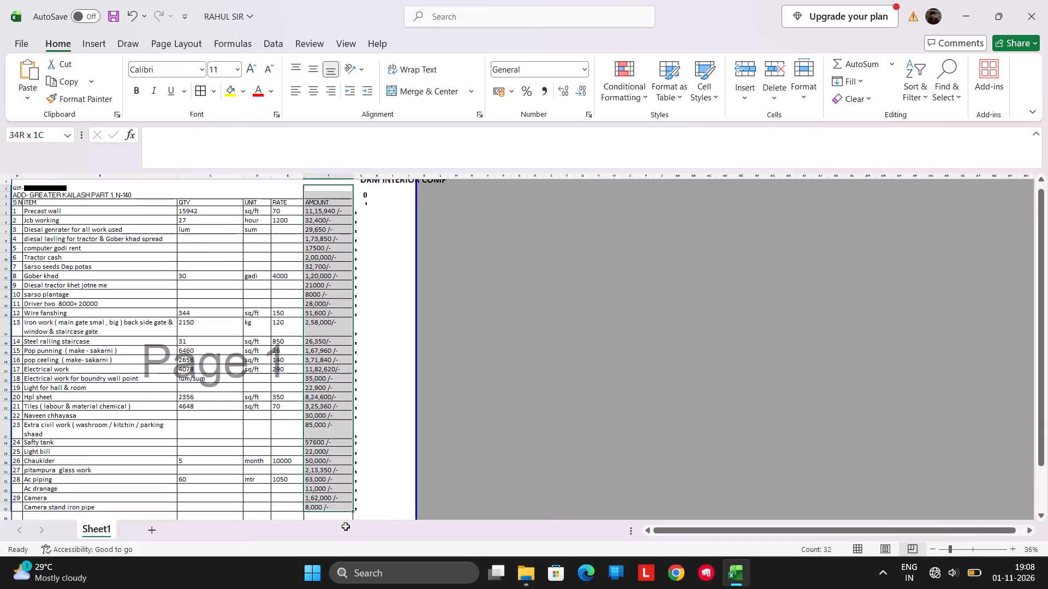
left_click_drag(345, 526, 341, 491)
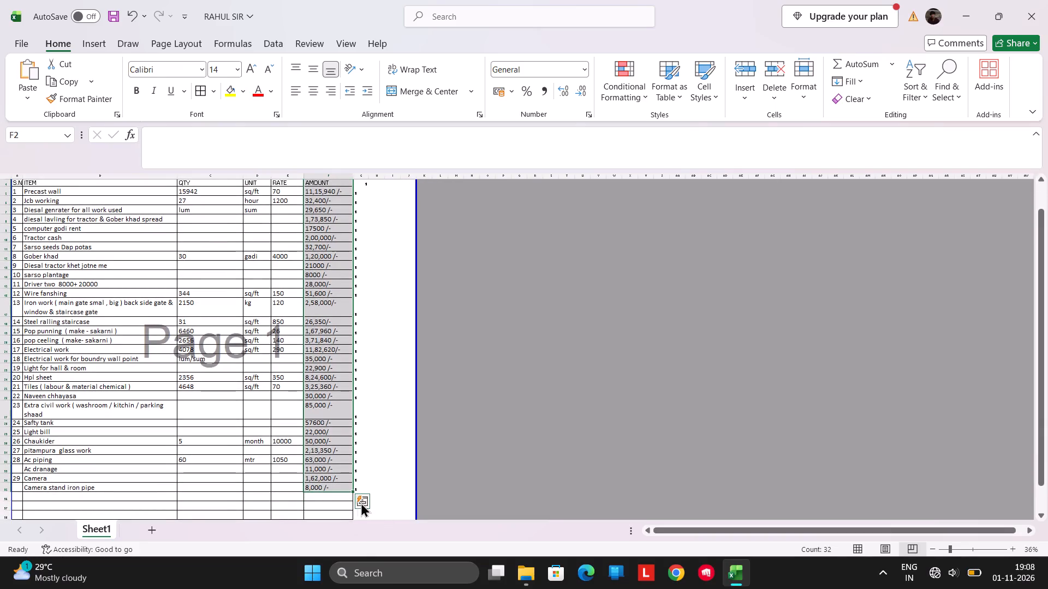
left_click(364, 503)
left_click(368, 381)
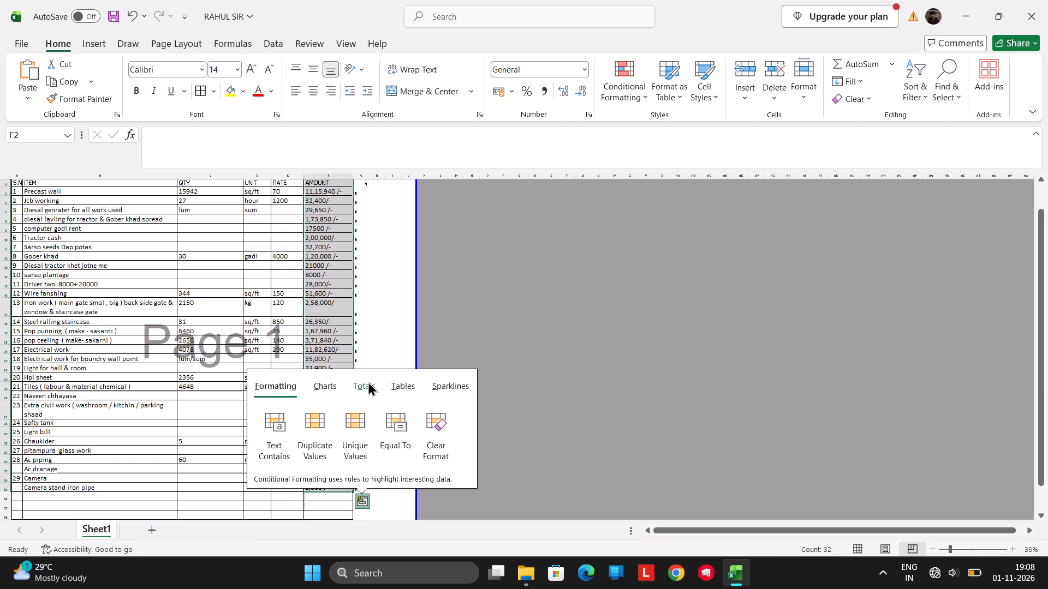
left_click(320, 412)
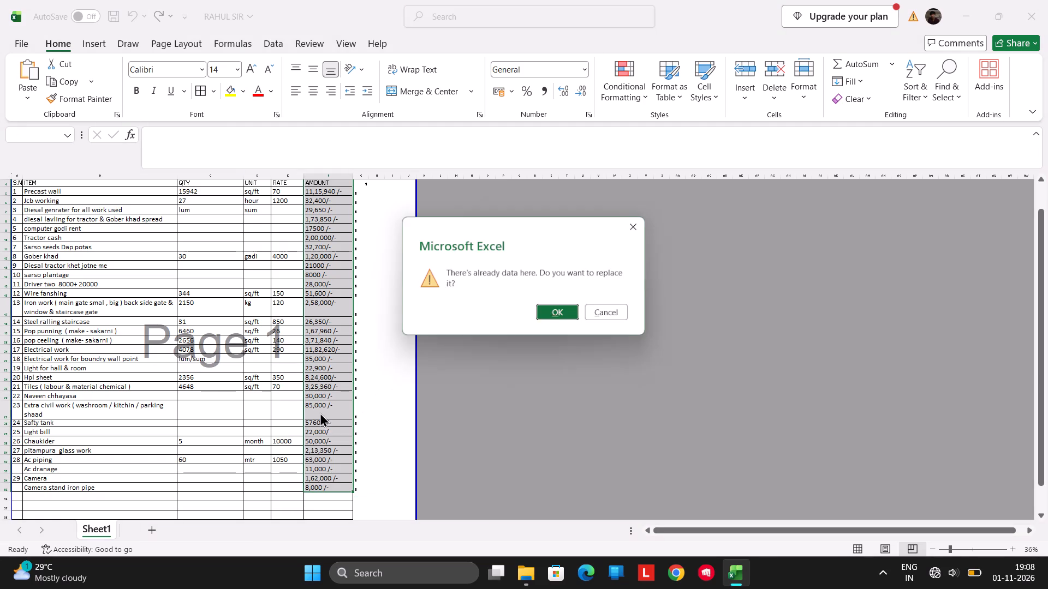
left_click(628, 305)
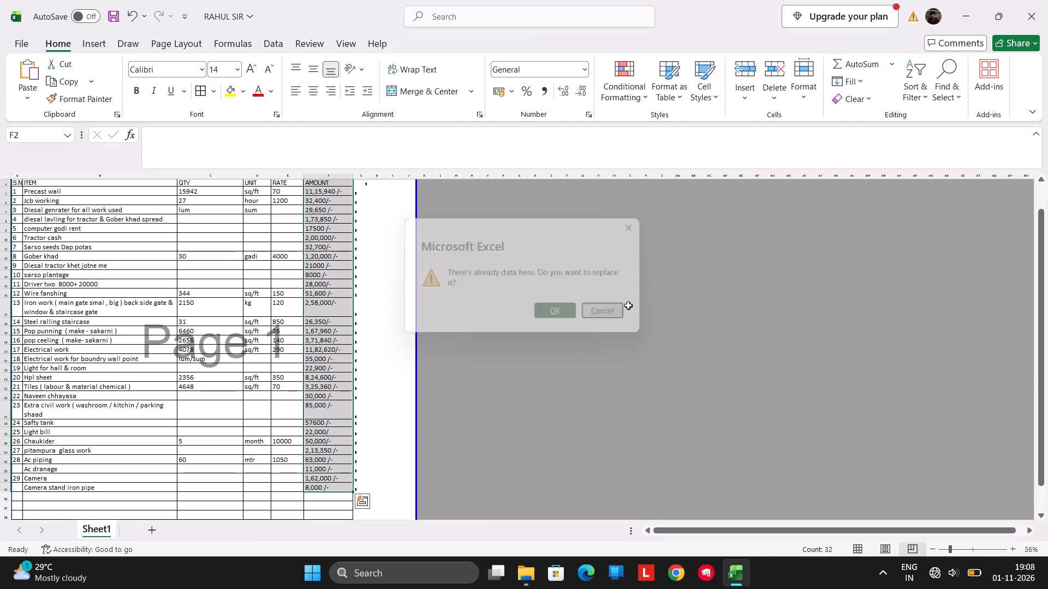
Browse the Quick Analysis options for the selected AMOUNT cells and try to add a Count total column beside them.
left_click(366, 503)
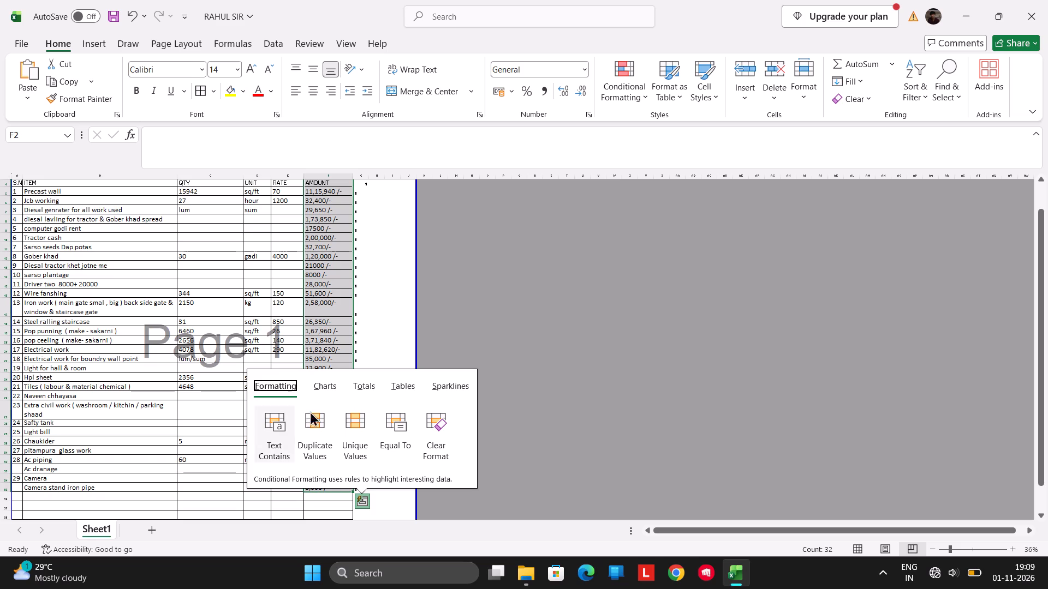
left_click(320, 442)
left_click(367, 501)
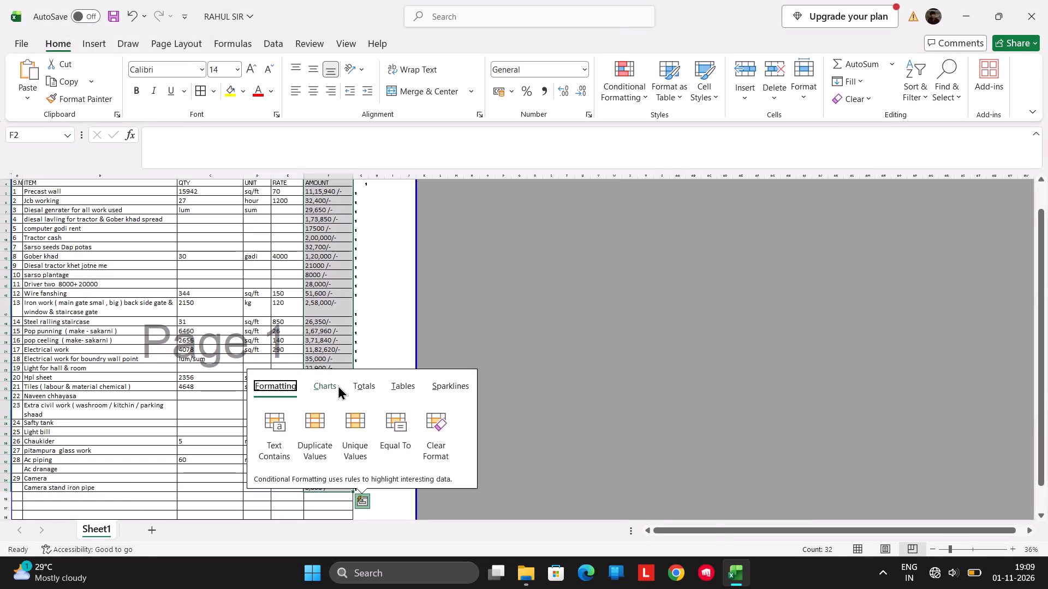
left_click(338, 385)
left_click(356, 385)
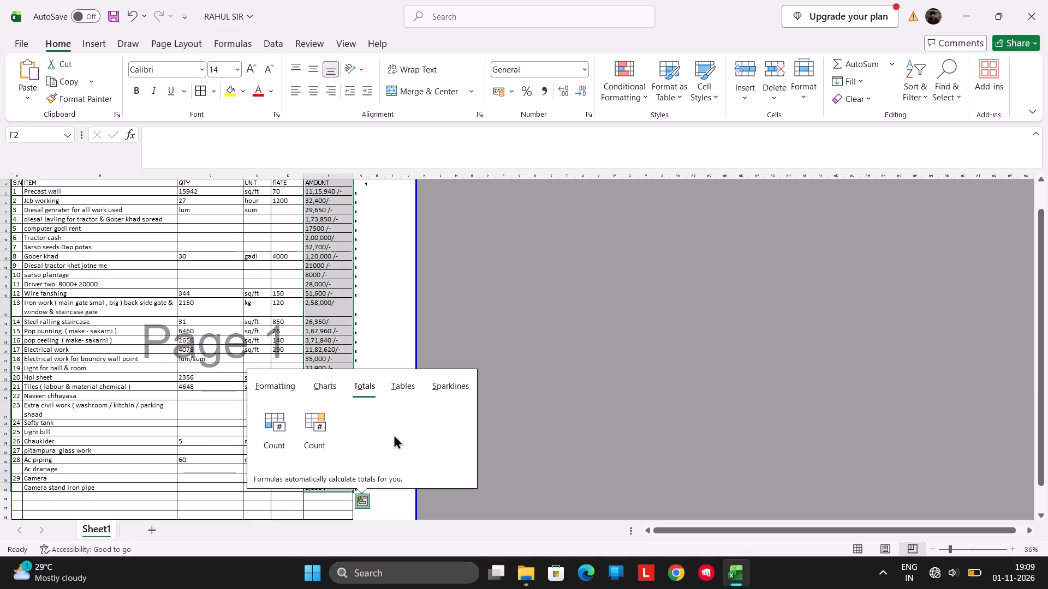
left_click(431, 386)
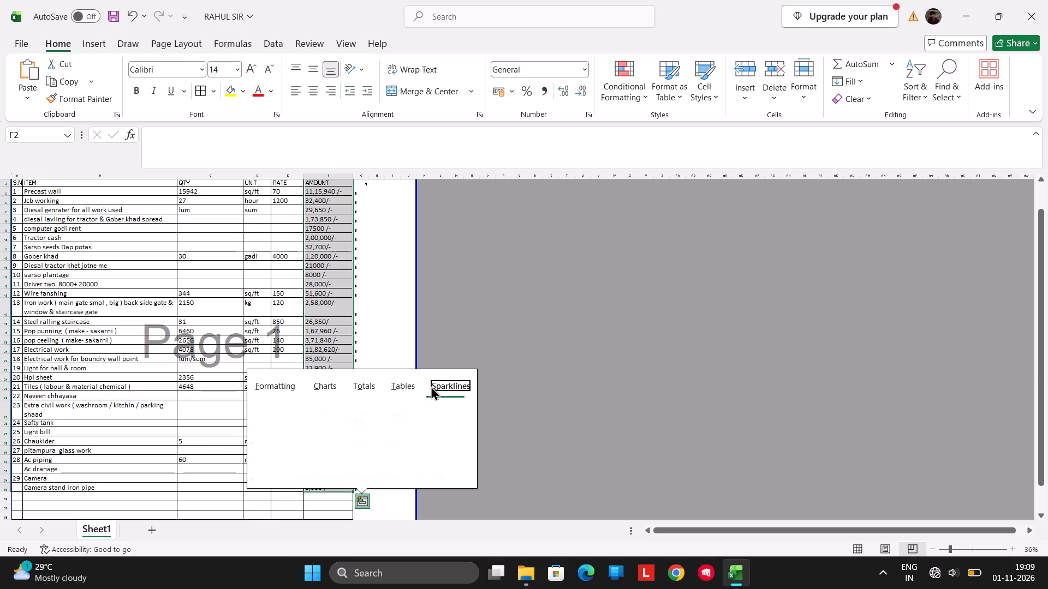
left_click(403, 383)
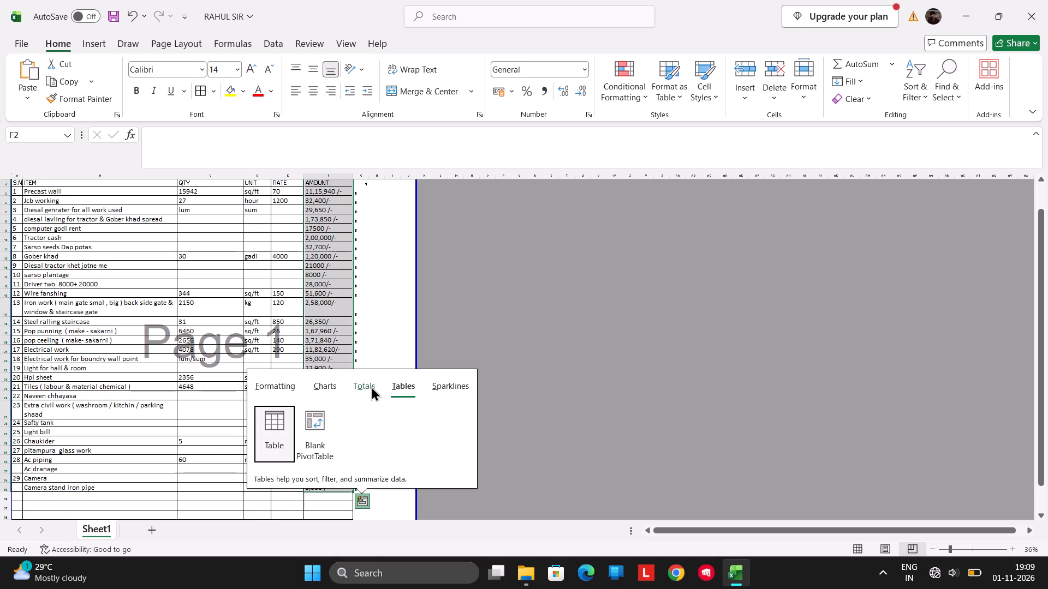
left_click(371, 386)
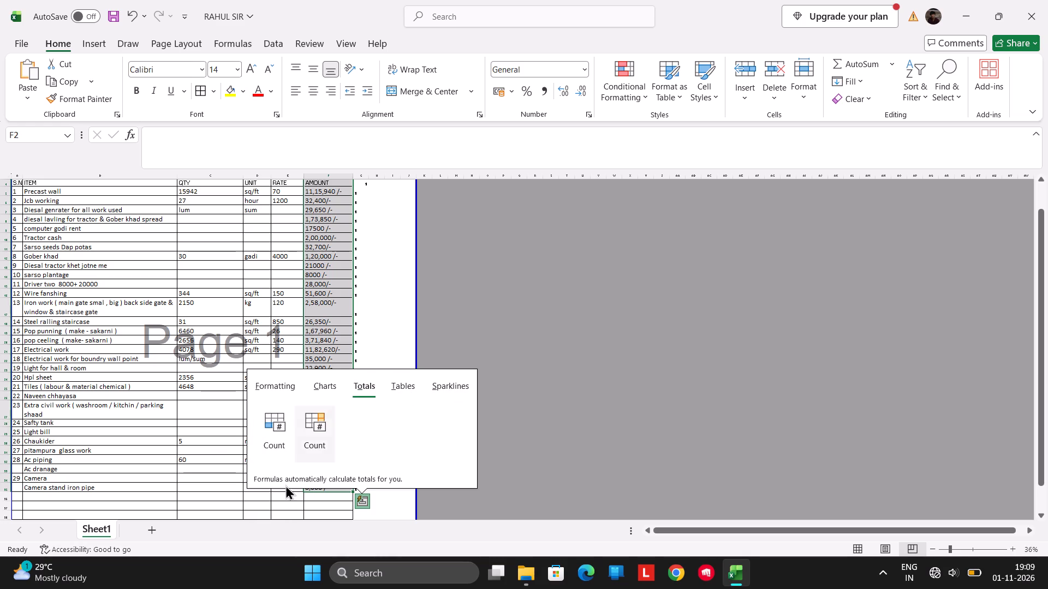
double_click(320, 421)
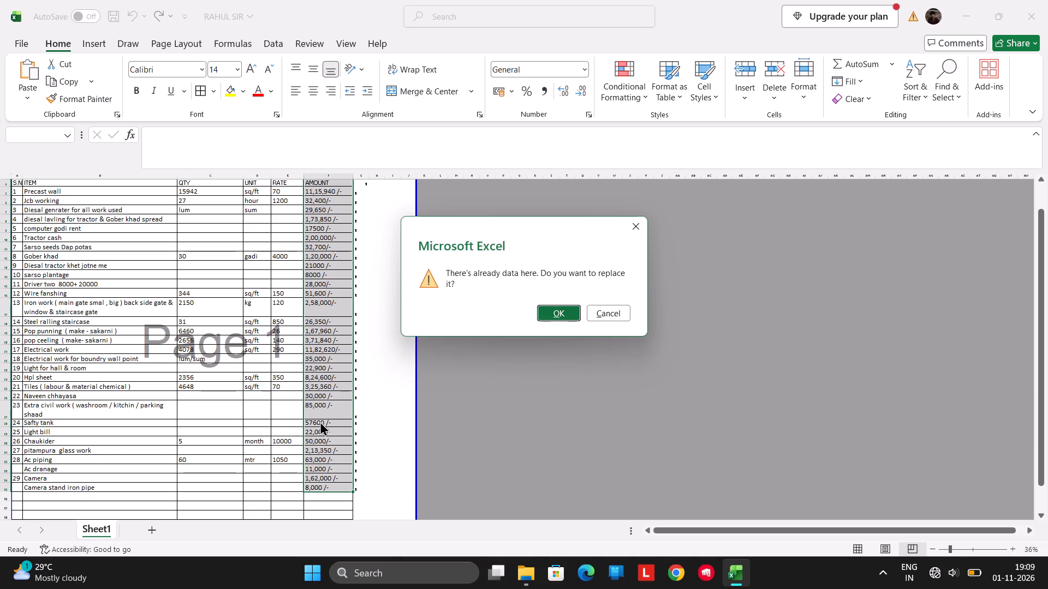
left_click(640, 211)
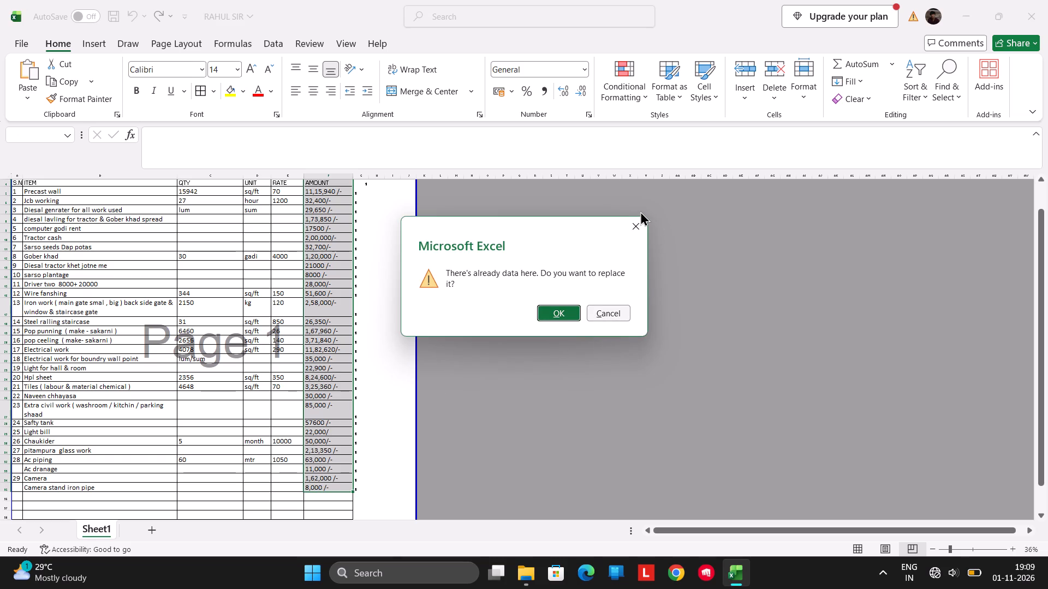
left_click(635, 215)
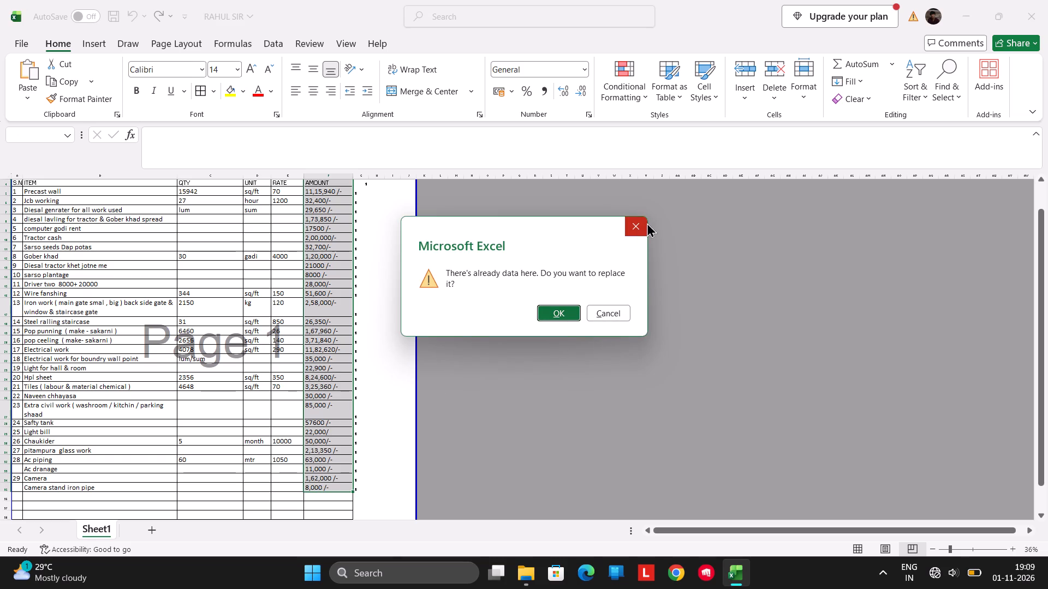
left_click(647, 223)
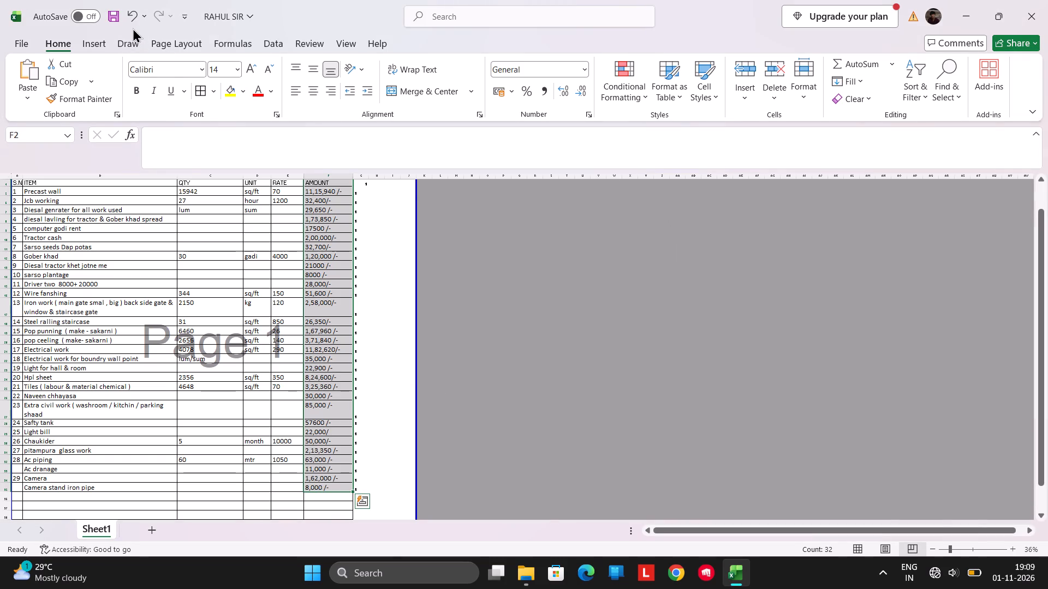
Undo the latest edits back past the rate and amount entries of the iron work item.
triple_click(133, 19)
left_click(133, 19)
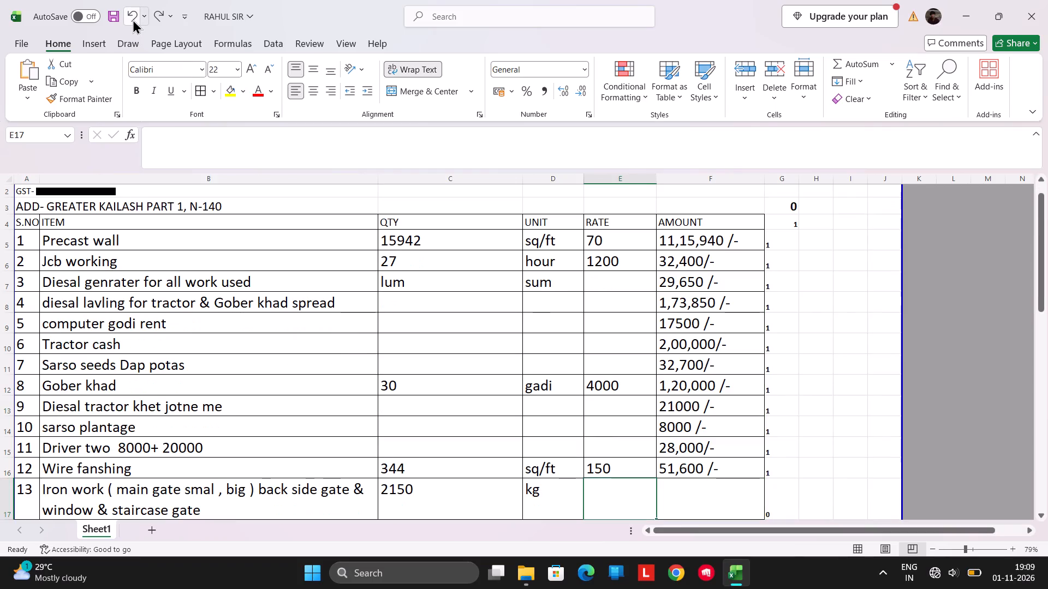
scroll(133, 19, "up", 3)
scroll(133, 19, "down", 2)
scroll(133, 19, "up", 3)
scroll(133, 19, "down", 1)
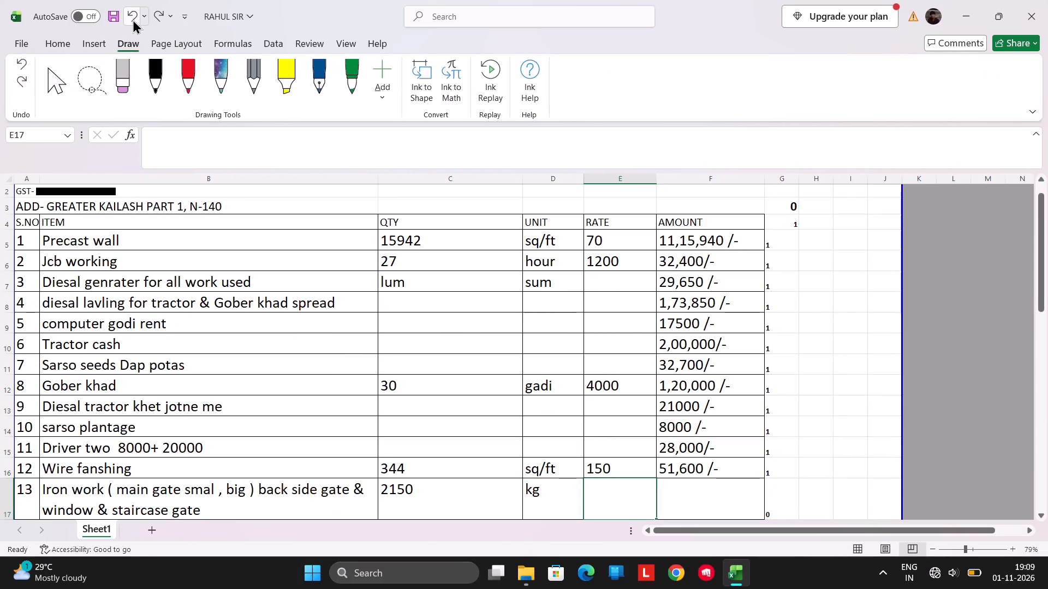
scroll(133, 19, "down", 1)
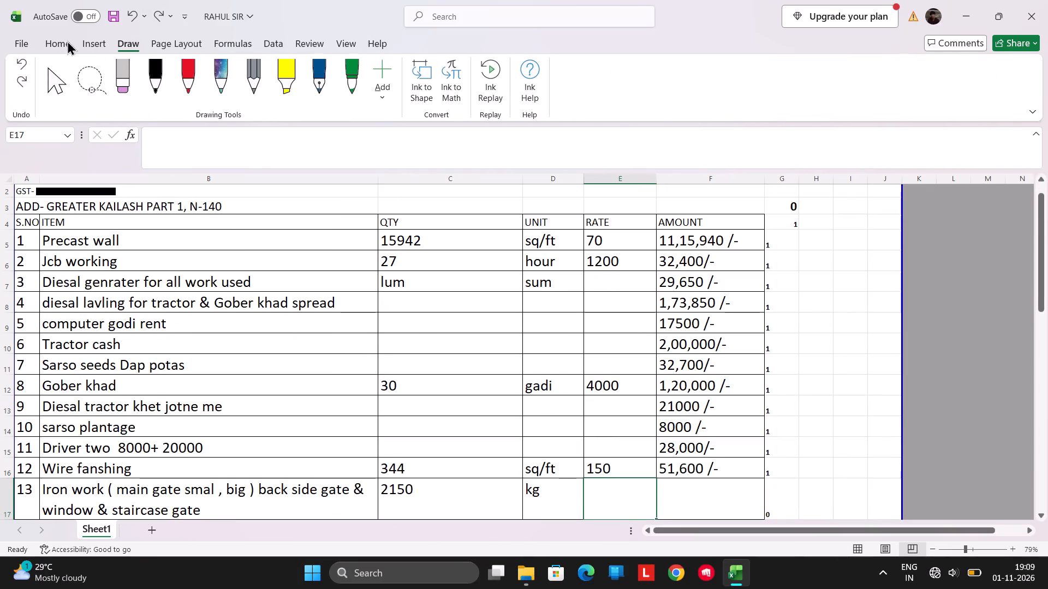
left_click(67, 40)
Enter the rate 120 for the iron work item (item 13) in cell E17.
scroll(503, 534, "down", 1)
scroll(528, 564, "up", 2)
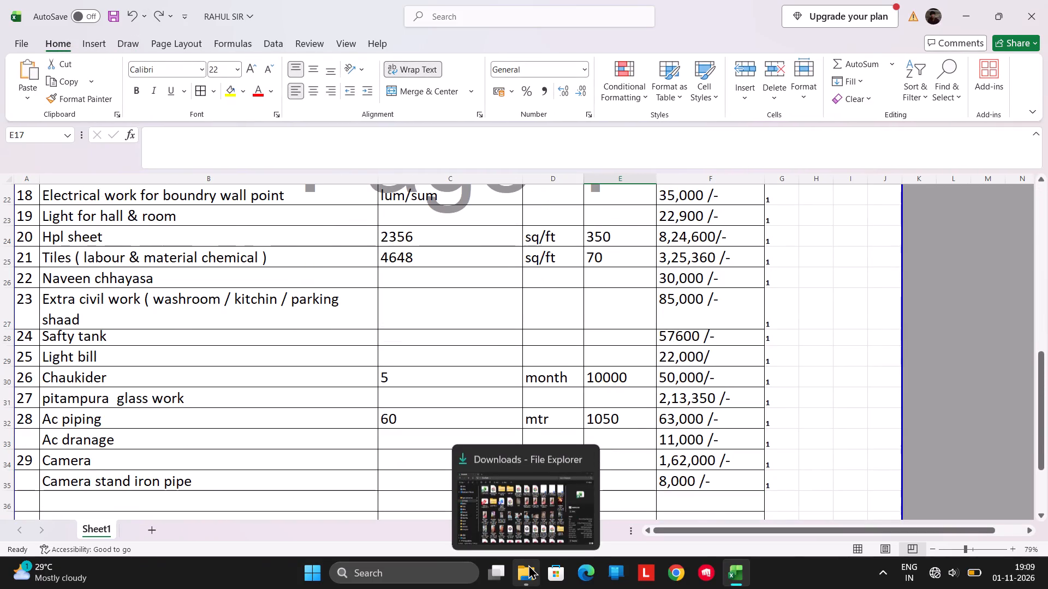
scroll(528, 564, "up", 1)
scroll(728, 467, "up", 1)
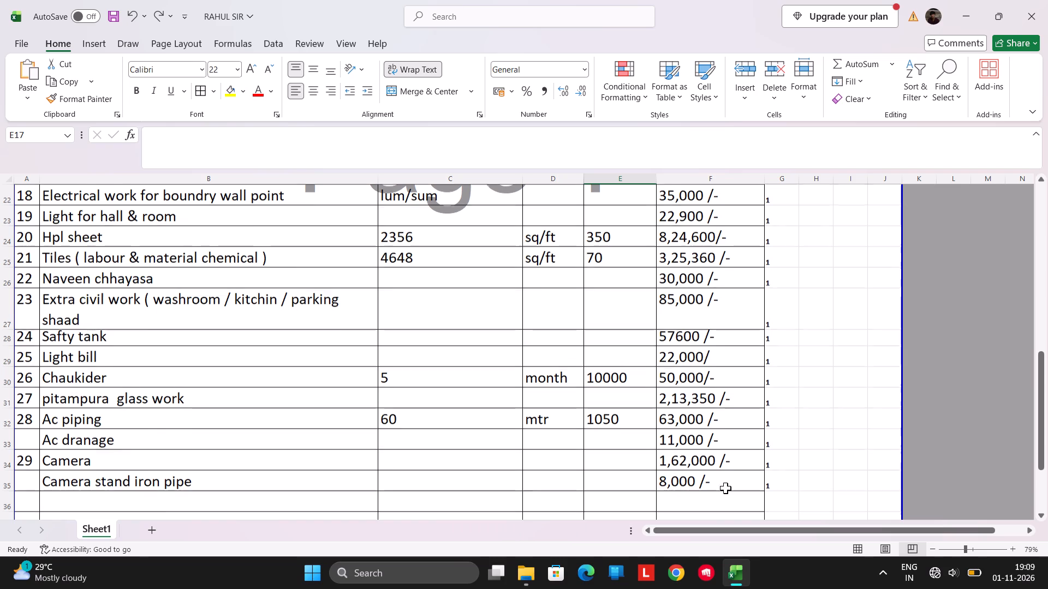
scroll(725, 481, "up", 2)
scroll(713, 374, "up", 1)
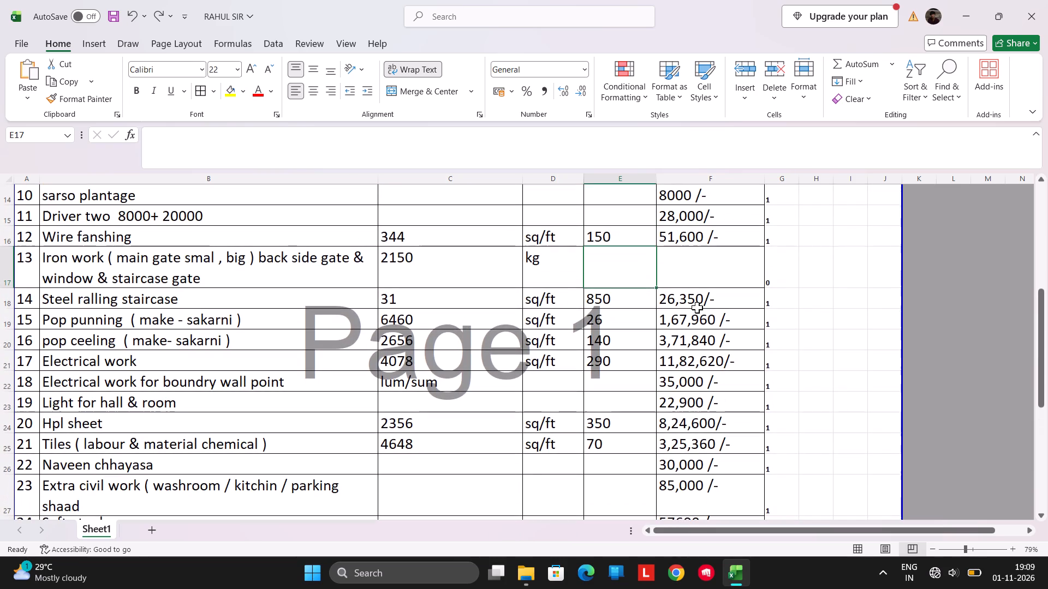
left_click(692, 276)
left_click(641, 271)
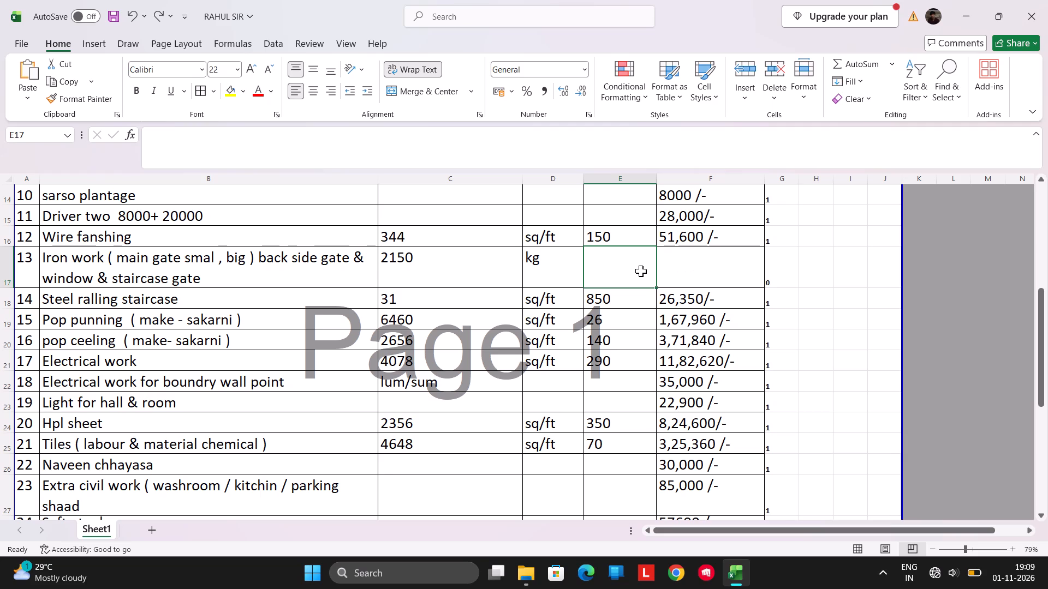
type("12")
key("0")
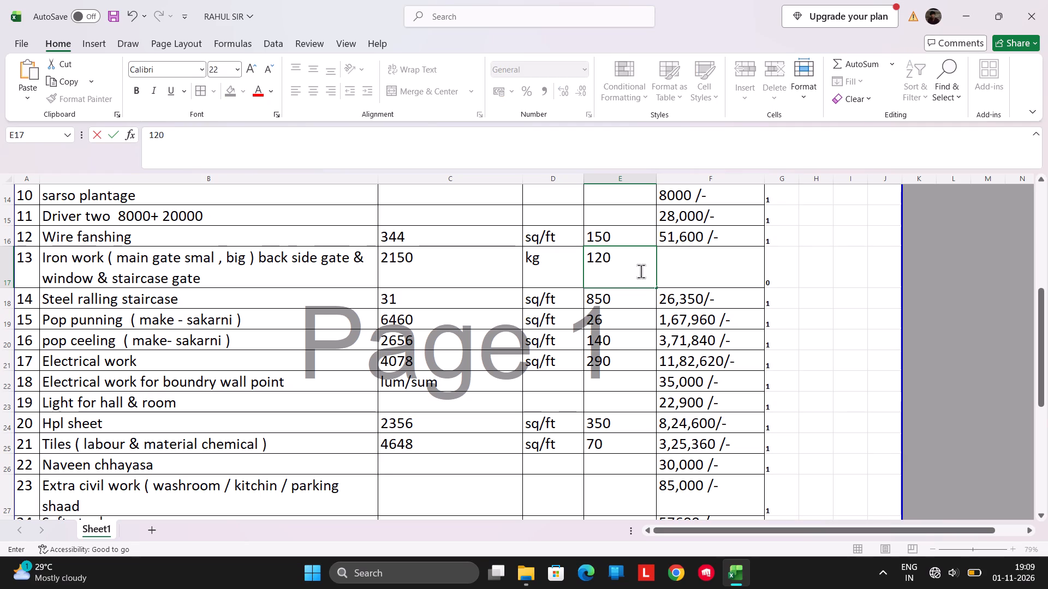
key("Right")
Enter the amount "2,58,000/-" for the iron work item in cell F17.
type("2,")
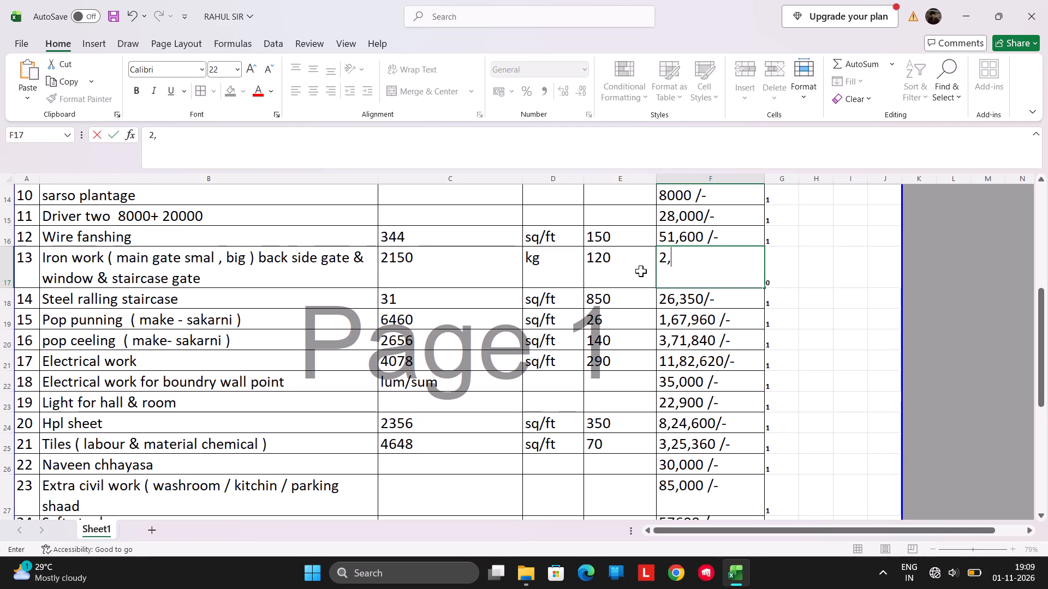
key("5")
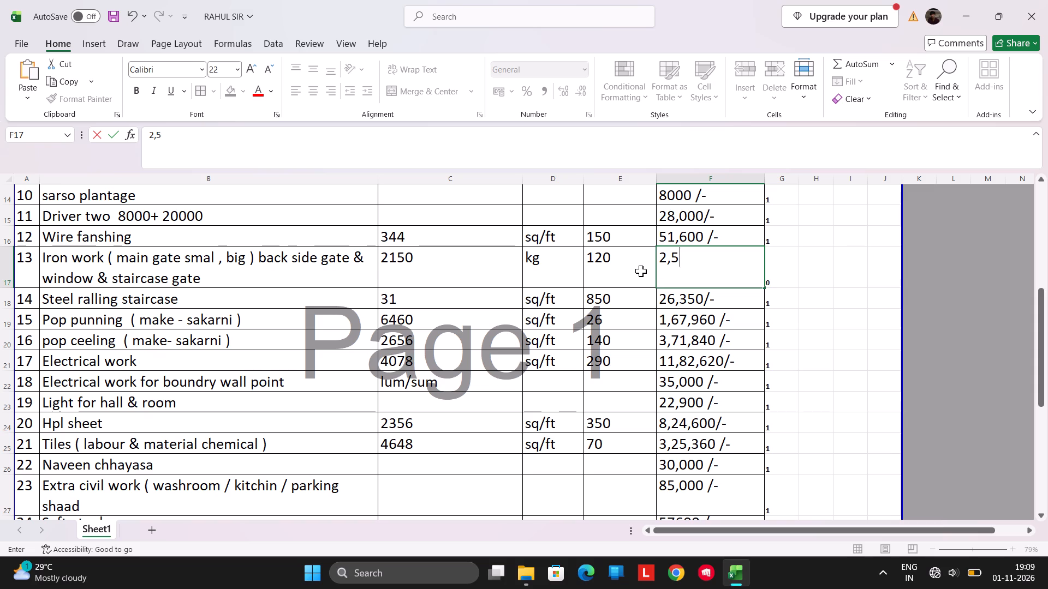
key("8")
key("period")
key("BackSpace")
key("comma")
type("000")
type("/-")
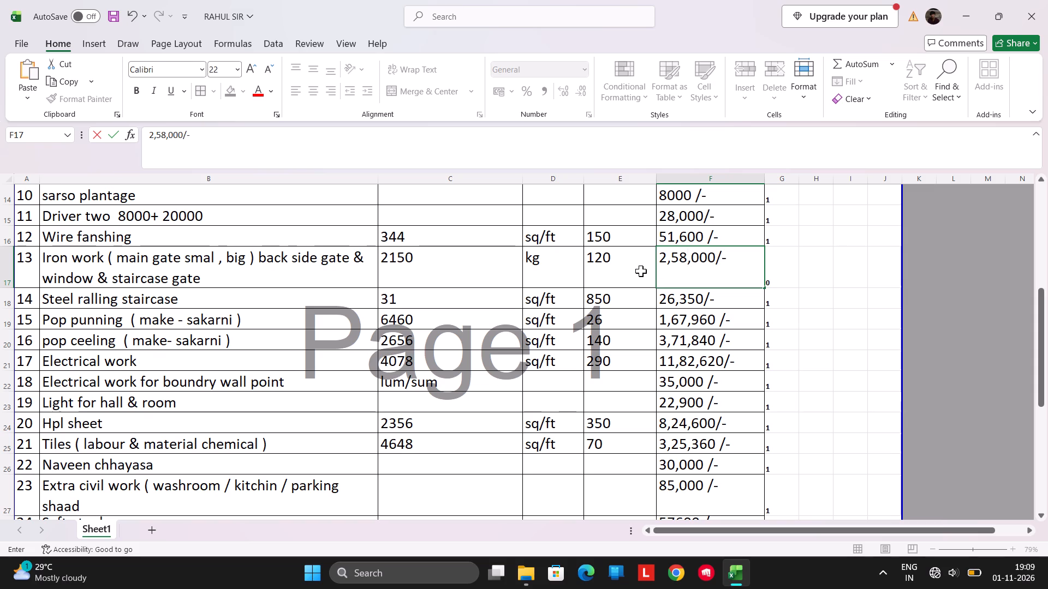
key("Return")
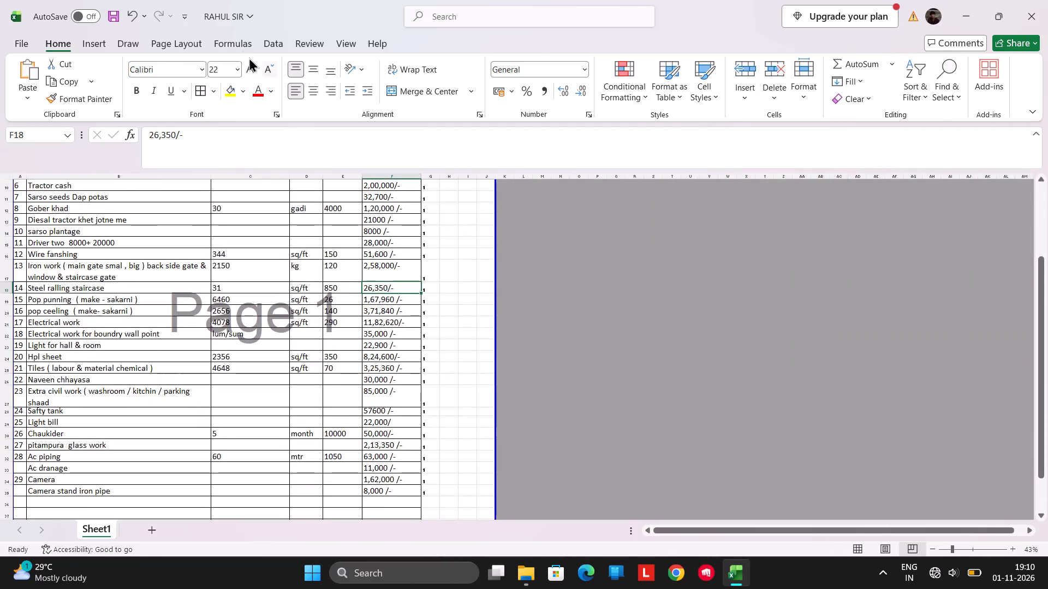
Save the RAHUL SIR workbook.
left_click(117, 9)
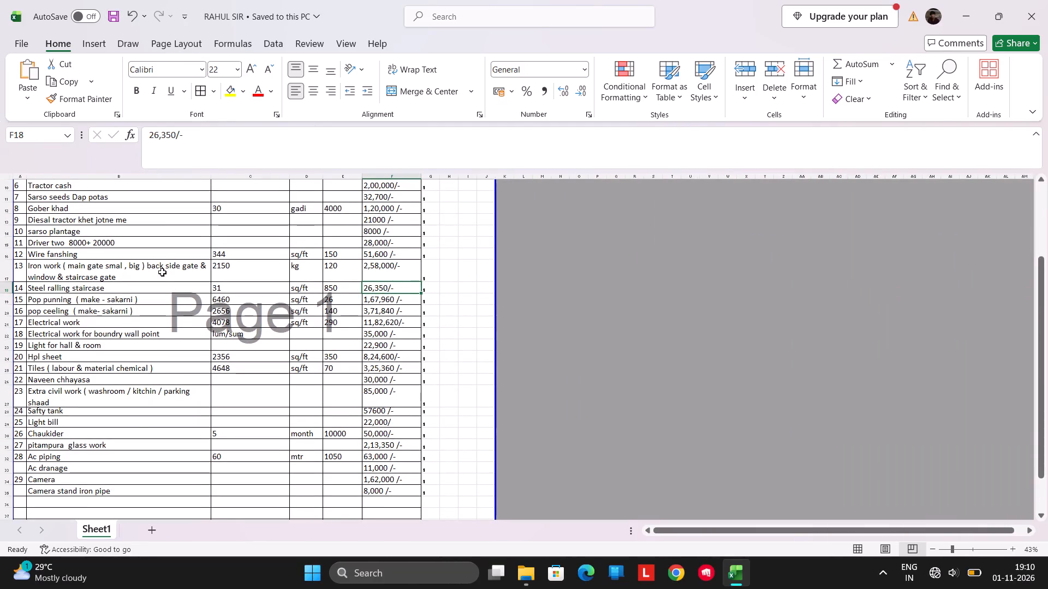
Look over the whole bill page and inspect the formula in cell G35 beside the camera stand iron pipe amount.
scroll(160, 274, "down", 2)
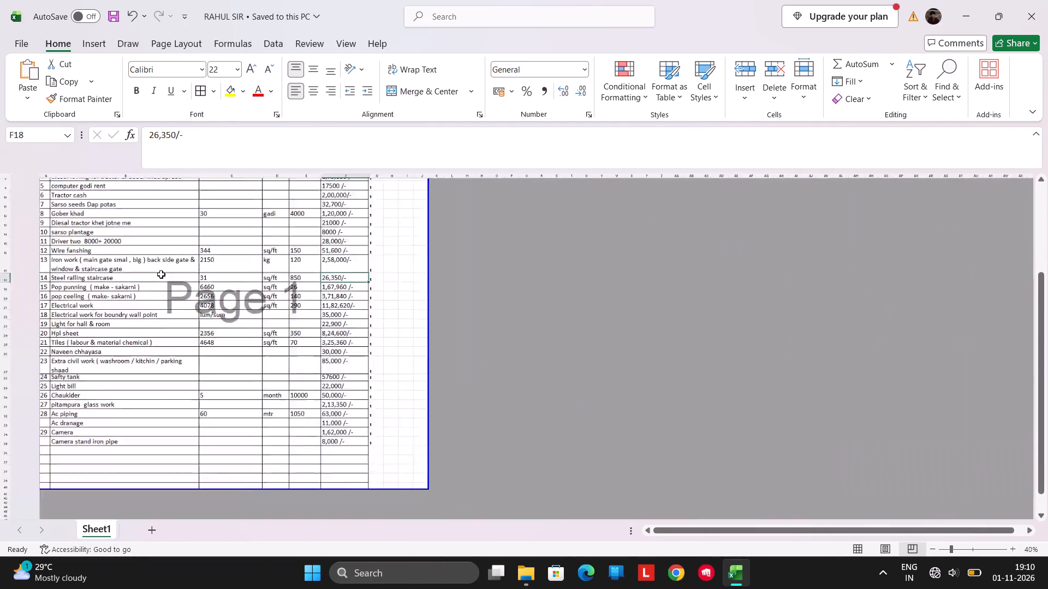
scroll(160, 274, "up", 3)
scroll(160, 274, "down", 1)
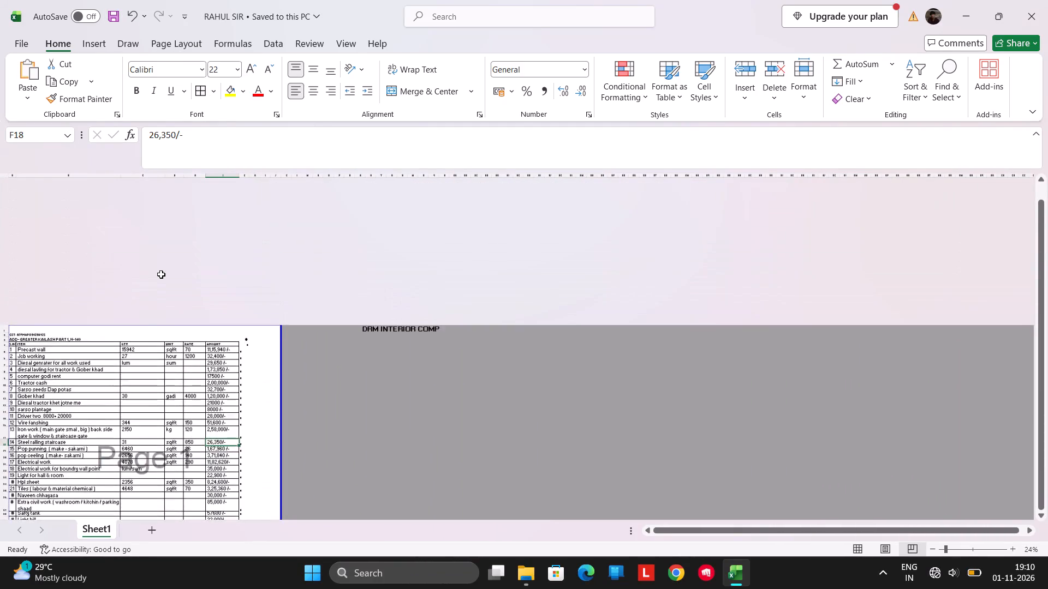
scroll(160, 274, "down", 2)
scroll(120, 333, "down", 1)
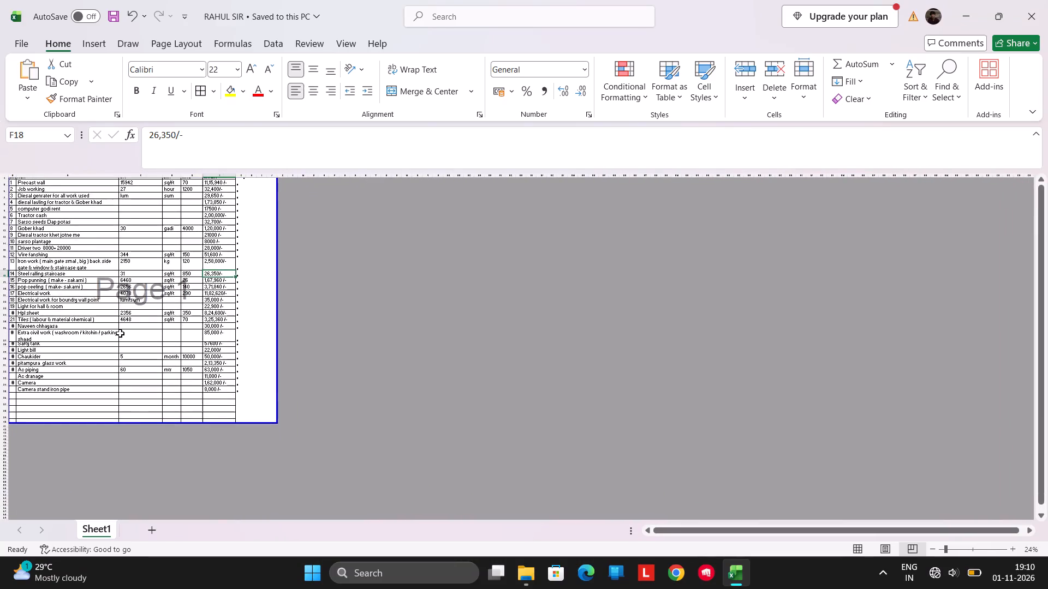
scroll(120, 333, "down", 5)
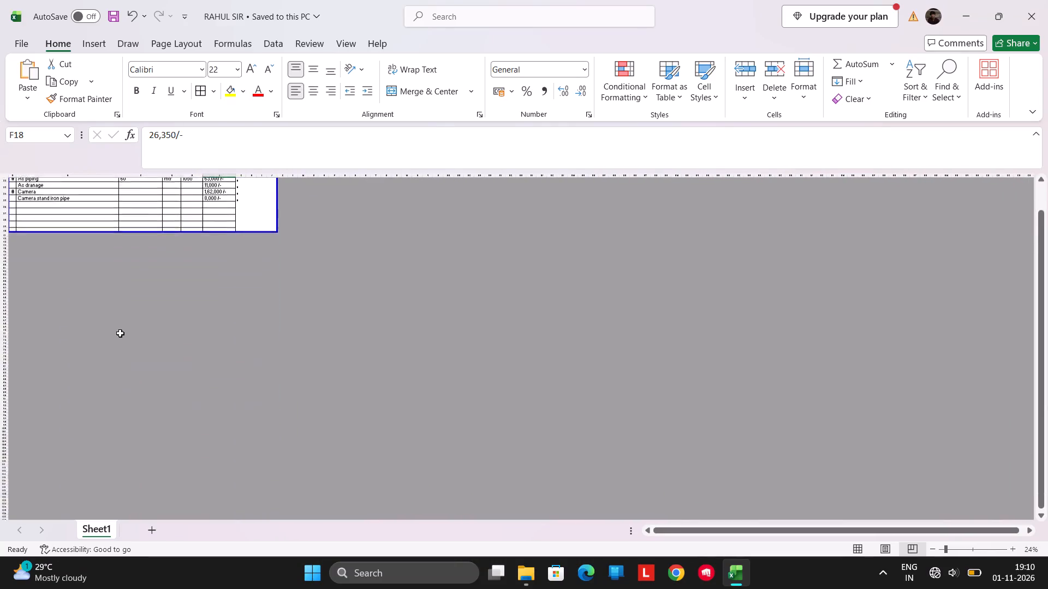
scroll(120, 333, "up", 2)
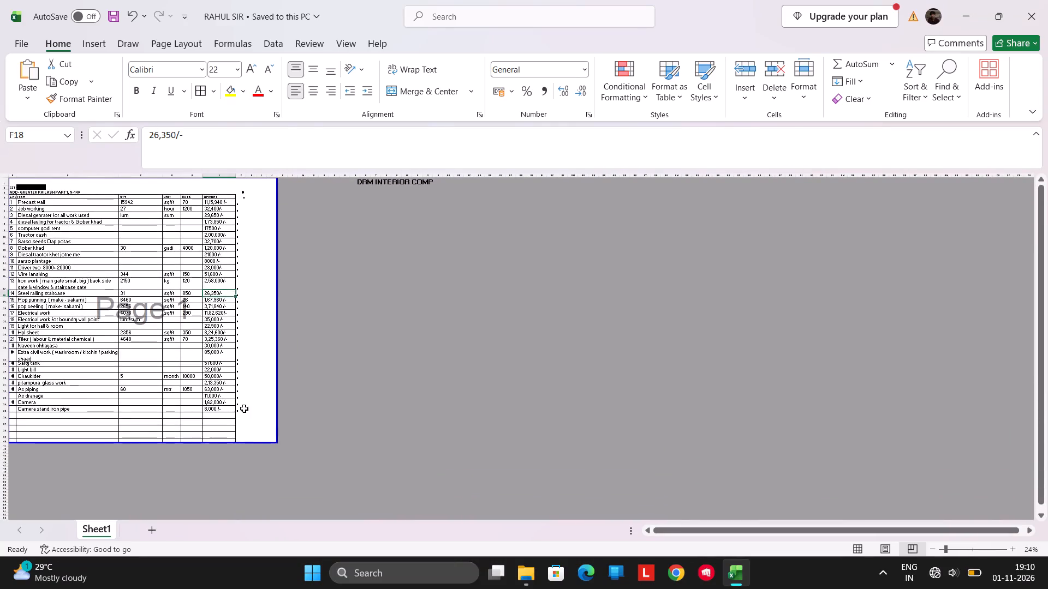
left_click(244, 408)
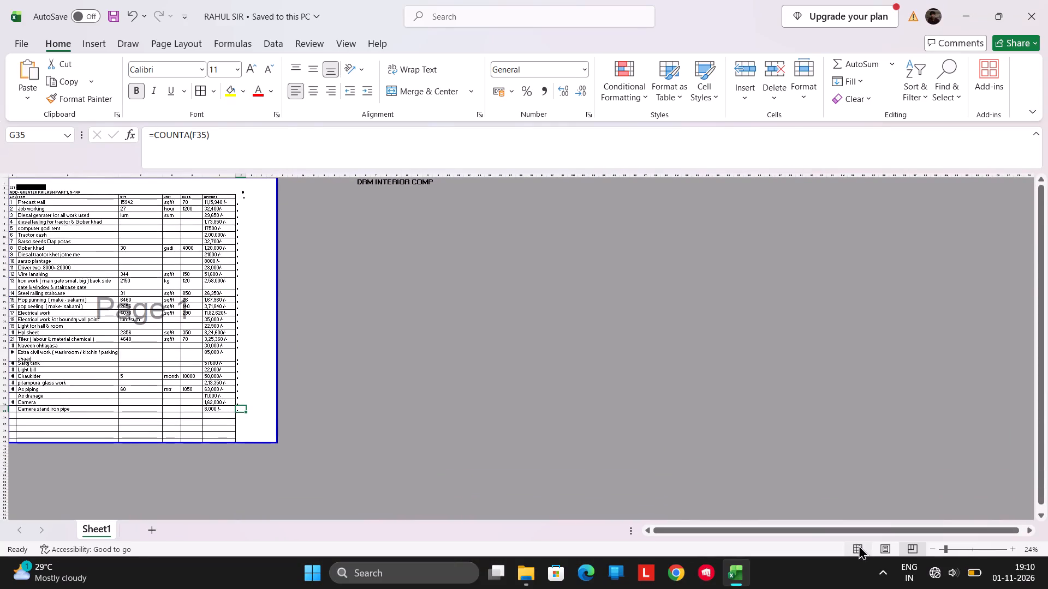
Review the bill in Normal view and switch the sheet to Page Layout view.
left_click(859, 545)
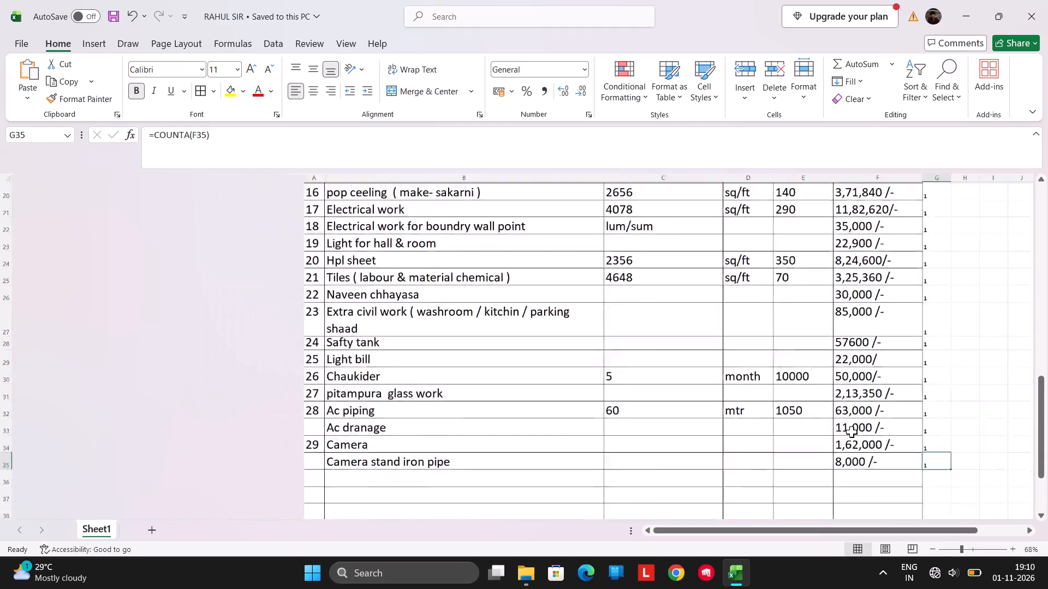
scroll(564, 396, "down", 1)
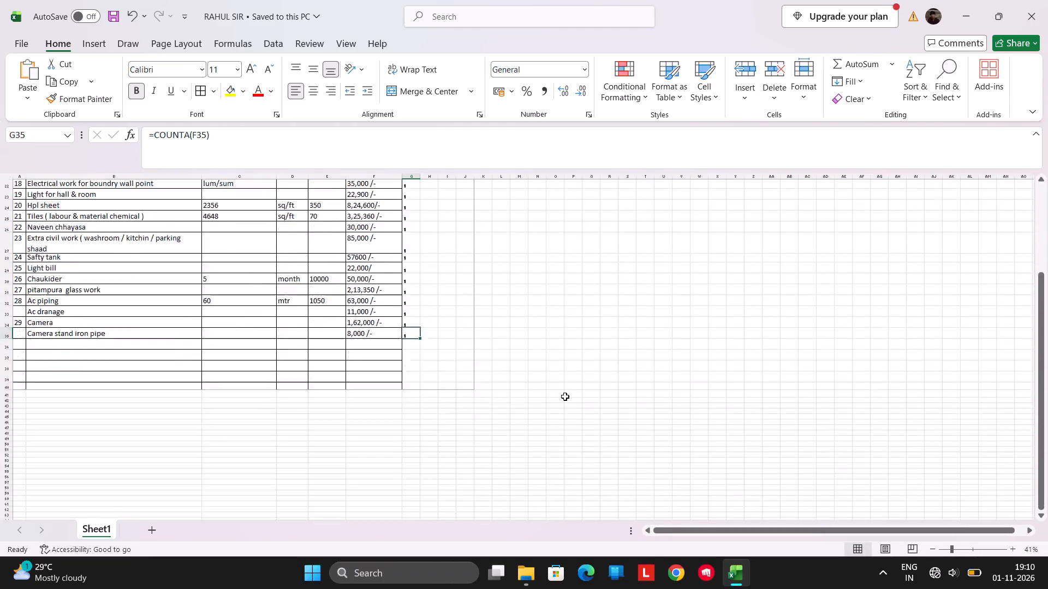
scroll(564, 396, "down", 1)
scroll(564, 396, "up", 2)
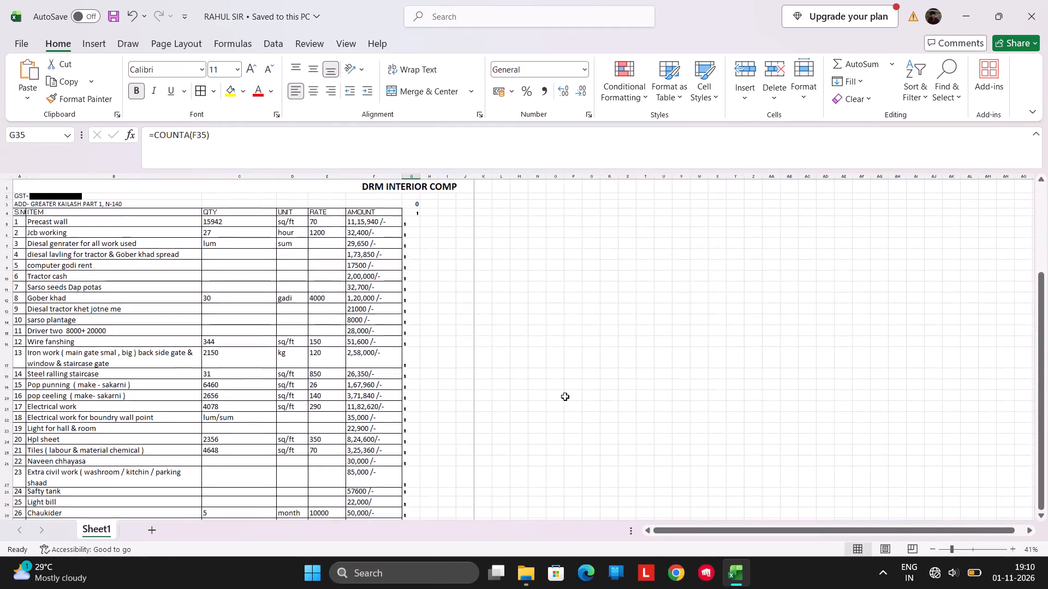
left_click(886, 544)
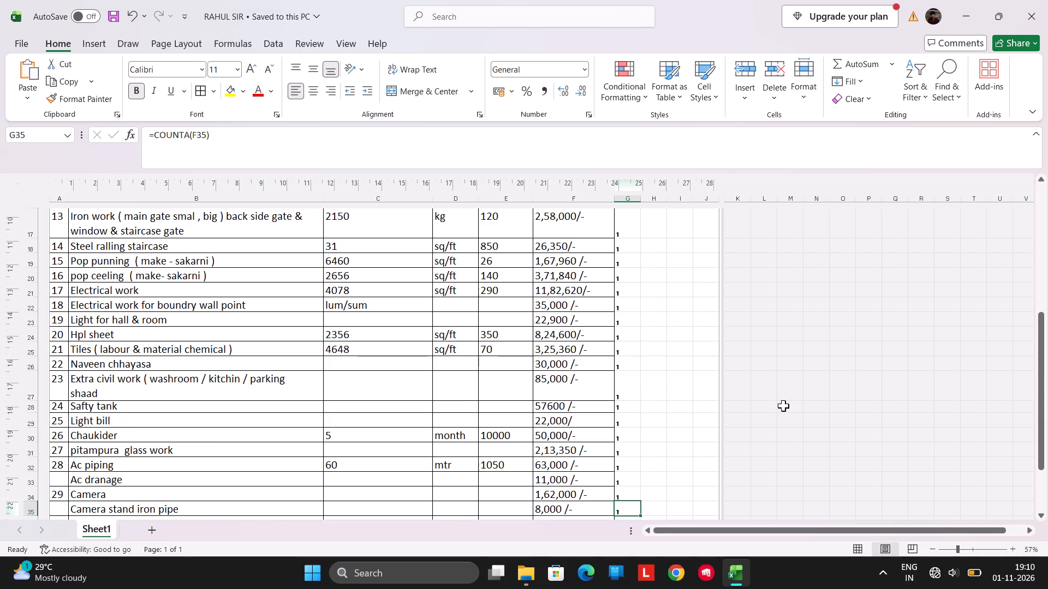
Look over the bill table in Page Layout view, from the full page down to individual cells.
scroll(783, 406, "down", 6)
scroll(783, 406, "up", 1)
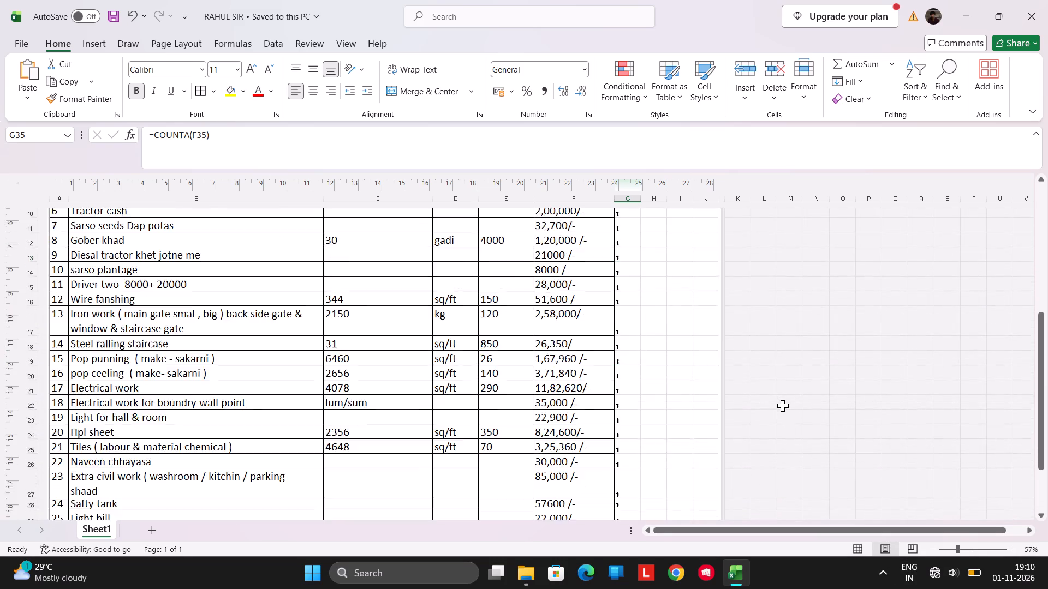
scroll(783, 406, "down", 3)
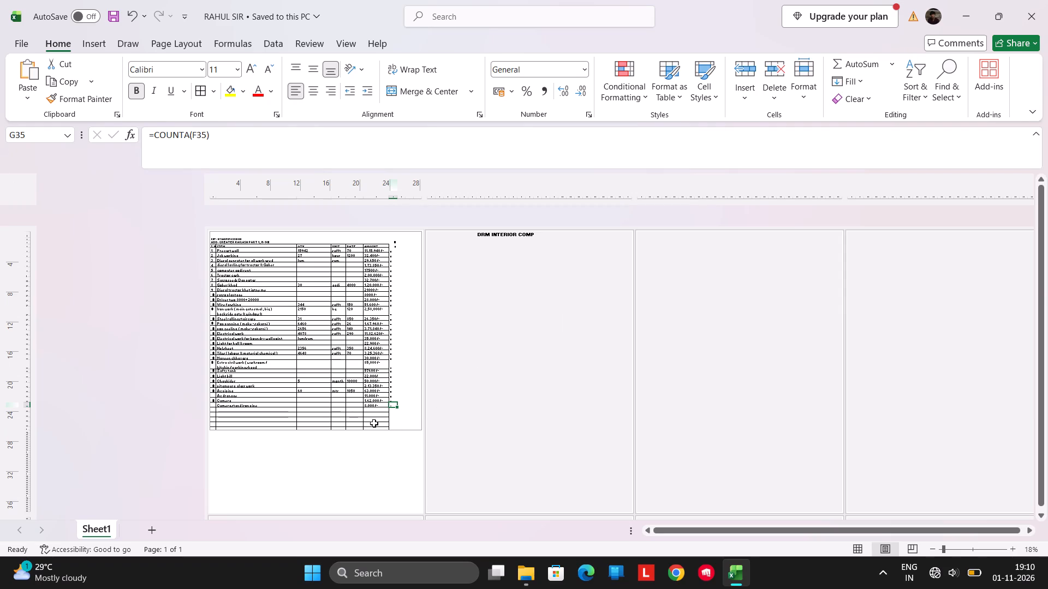
left_click(211, 245)
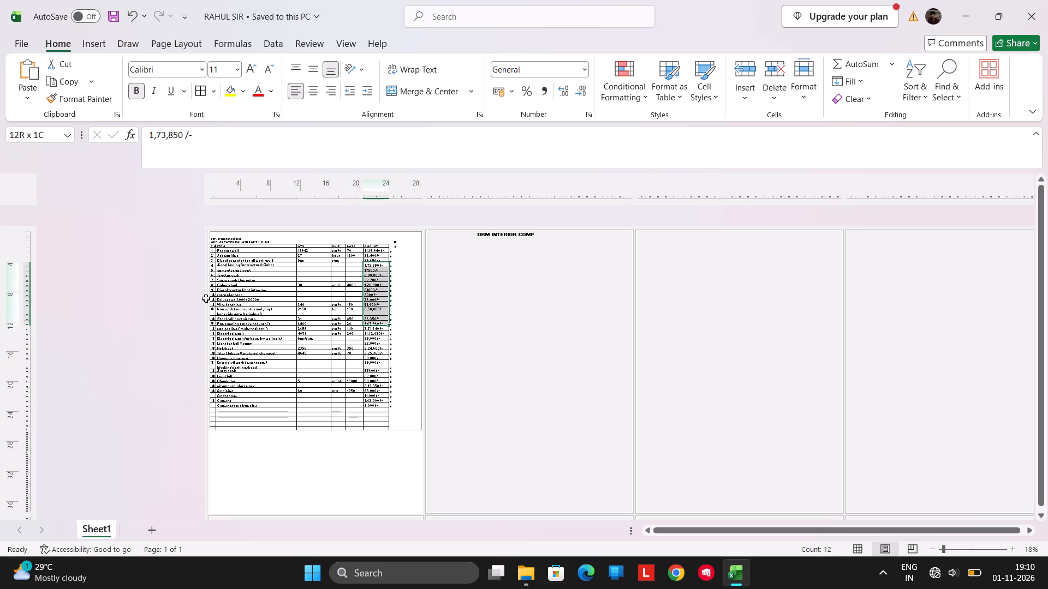
left_click(264, 272)
left_click(260, 273)
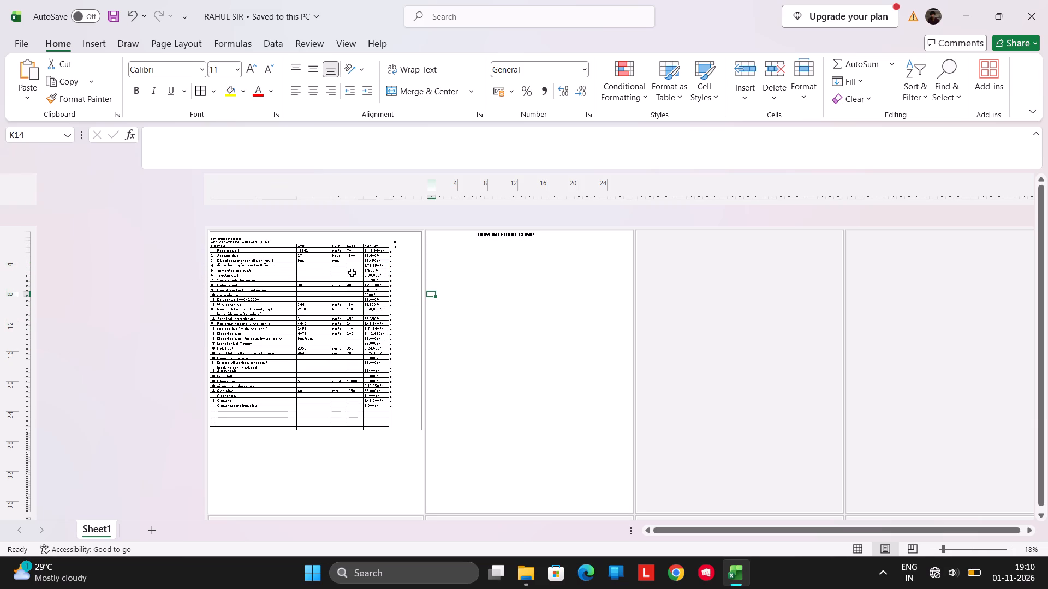
left_click(354, 272)
left_click_drag(390, 239, 344, 256)
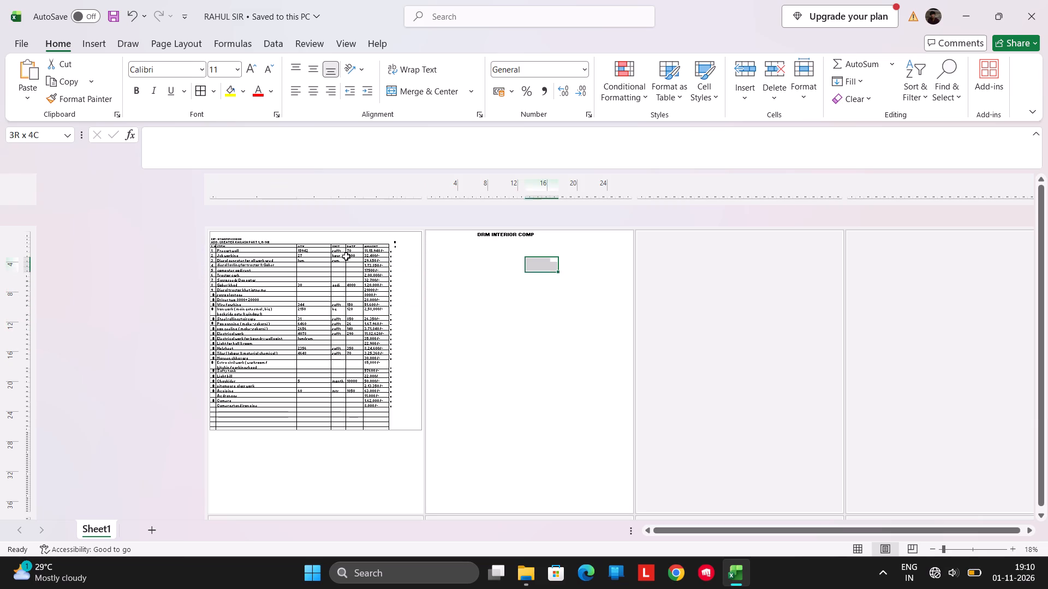
left_click_drag(344, 256, 380, 248)
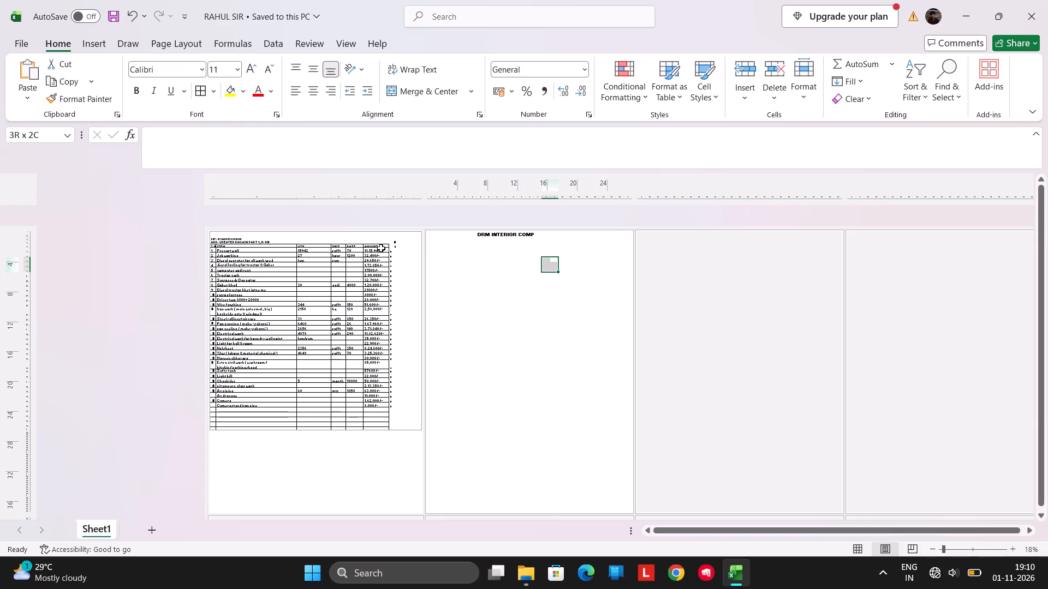
left_click_drag(380, 248, 383, 248)
left_click(380, 273)
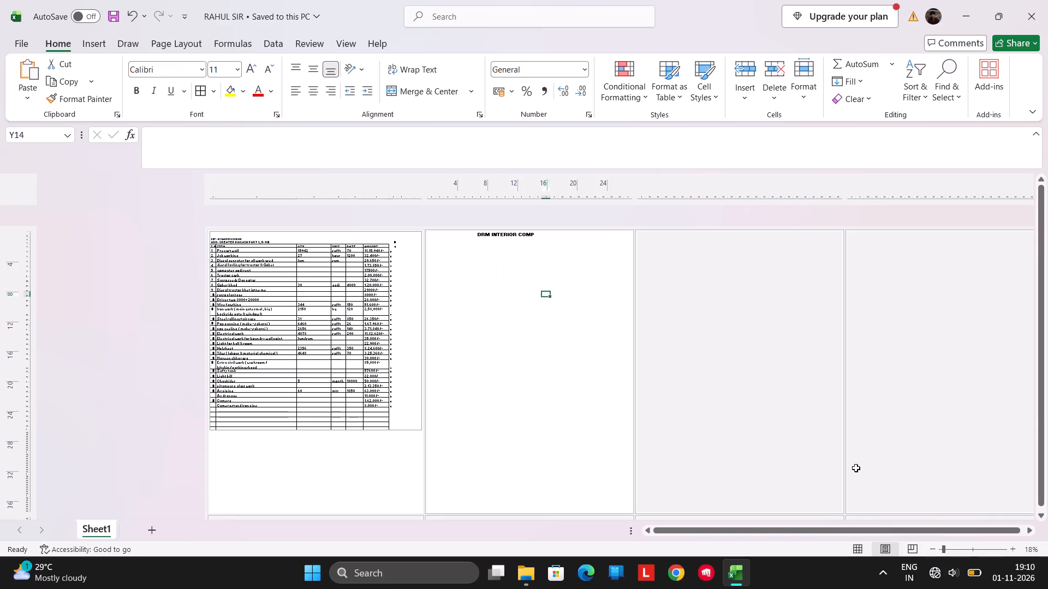
Switch to Page Break Preview and shrink the print area's bottom edge to end at the camera stand iron pipe row.
left_click(907, 549)
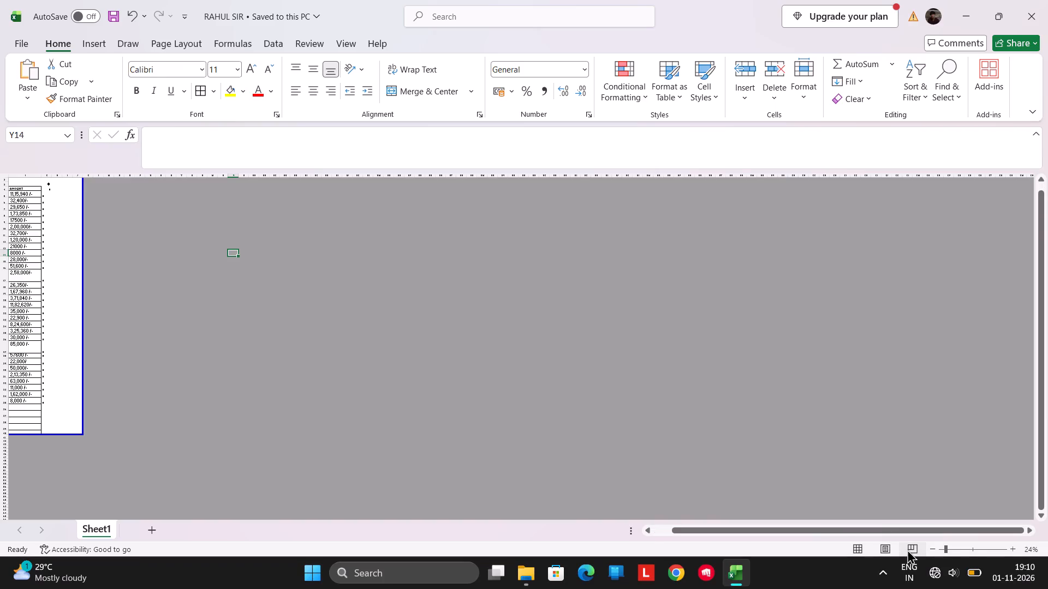
scroll(342, 426, "right", 4)
scroll(342, 426, "up", 1)
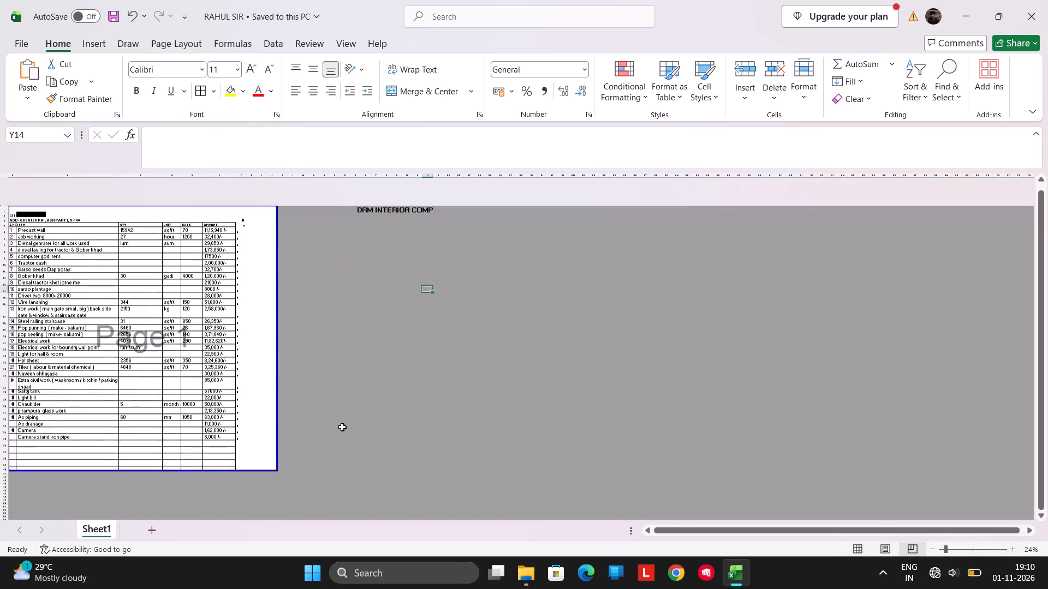
scroll(342, 426, "up", 1)
left_click_drag(212, 442, 209, 423)
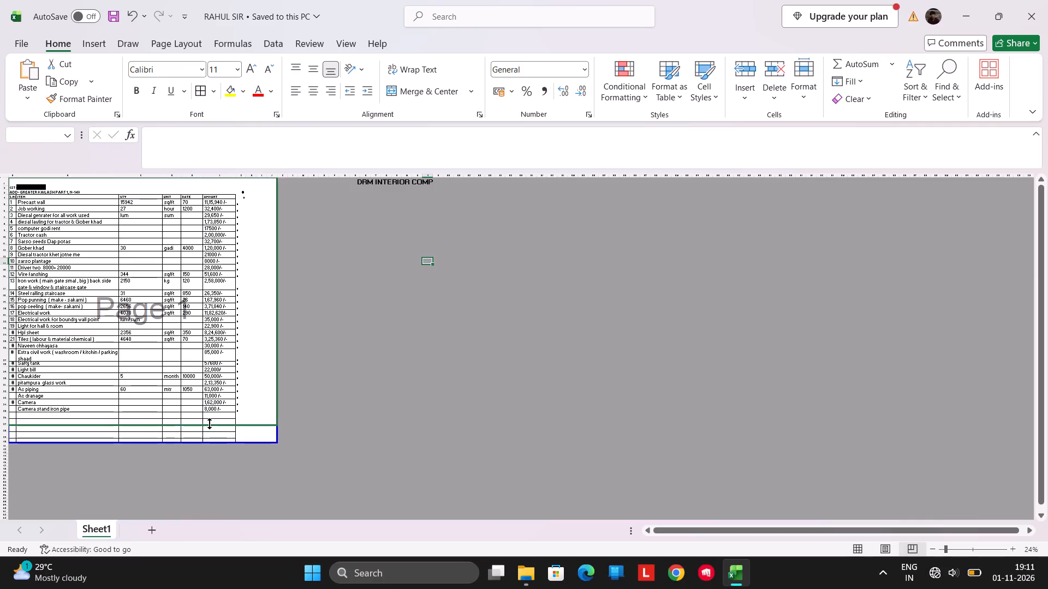
left_click_drag(209, 423, 207, 416)
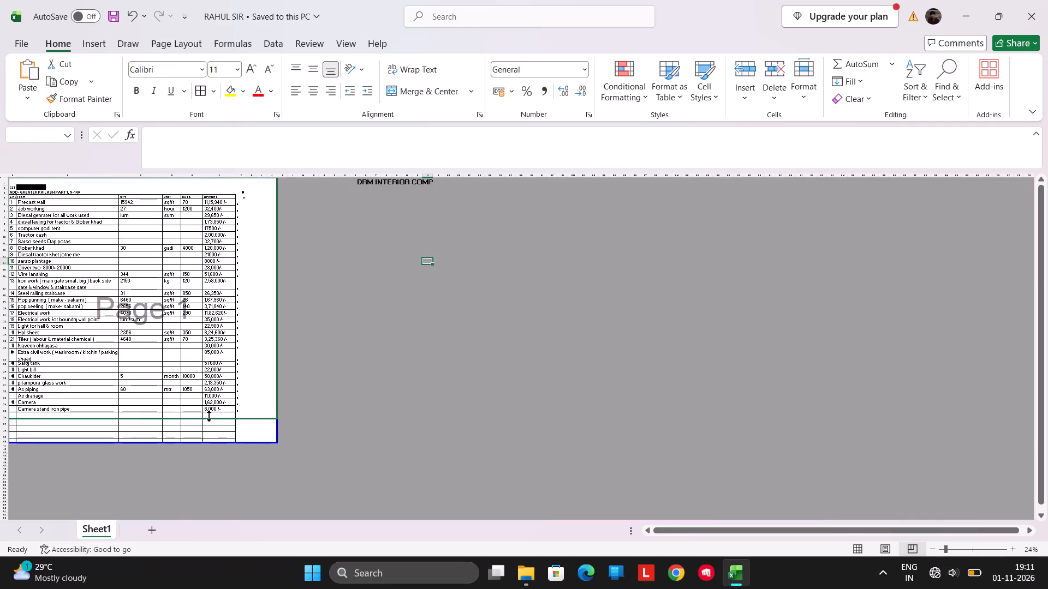
left_click_drag(207, 416, 208, 414)
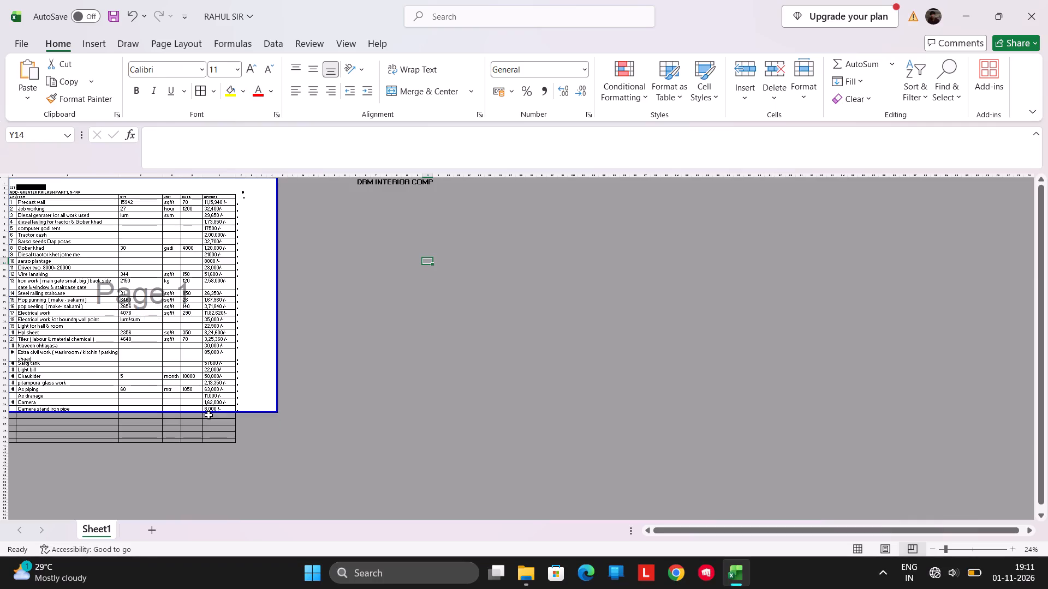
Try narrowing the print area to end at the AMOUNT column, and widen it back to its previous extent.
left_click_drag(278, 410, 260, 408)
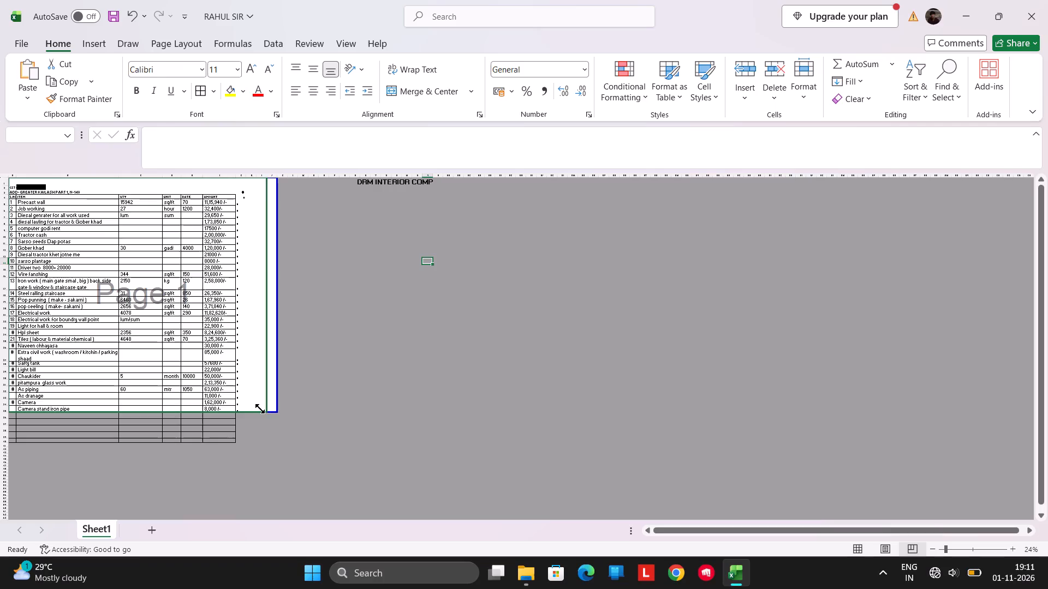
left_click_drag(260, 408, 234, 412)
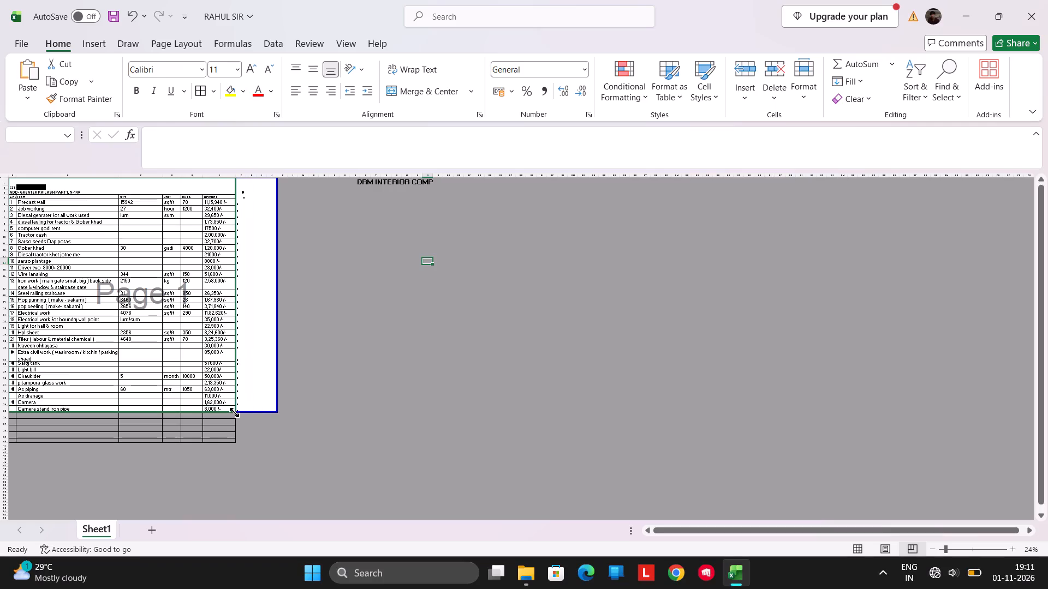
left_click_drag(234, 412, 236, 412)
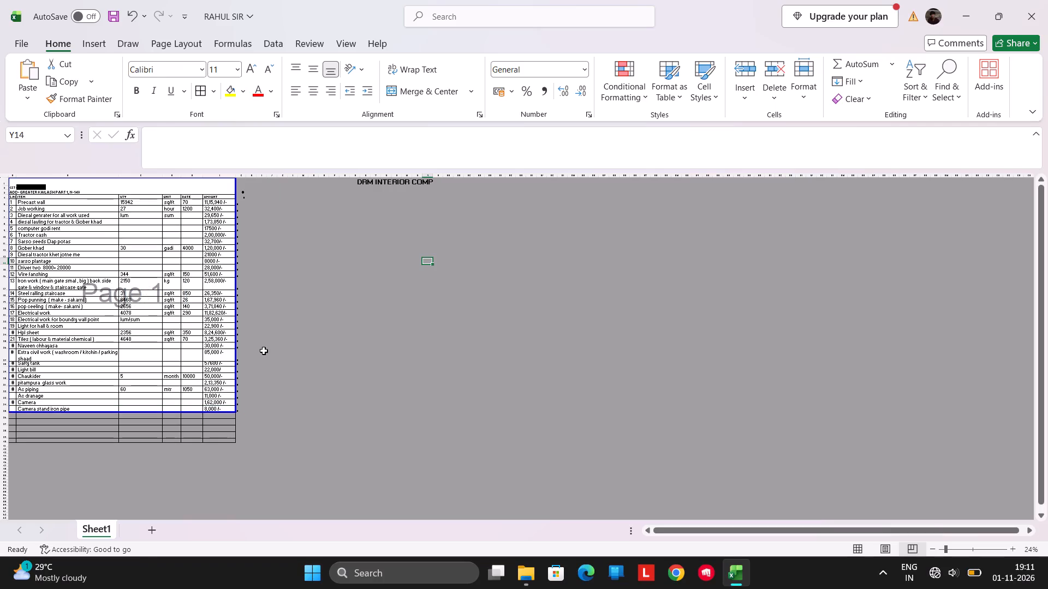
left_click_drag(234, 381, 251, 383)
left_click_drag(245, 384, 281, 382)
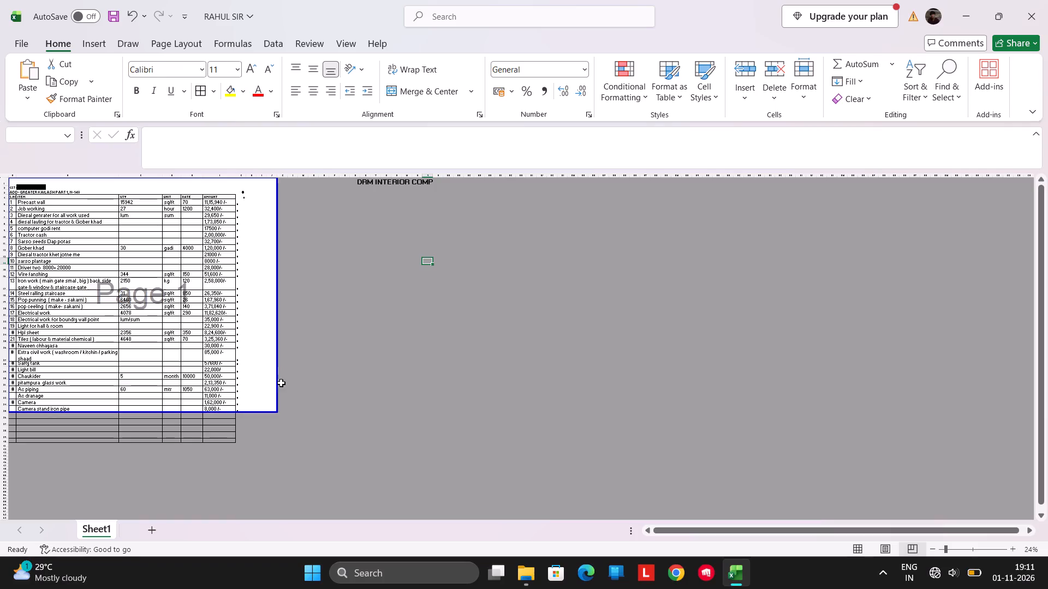
Extend the print area's bottom edge to include two blank rows below the camera stand iron pipe row.
left_click_drag(238, 412, 238, 414)
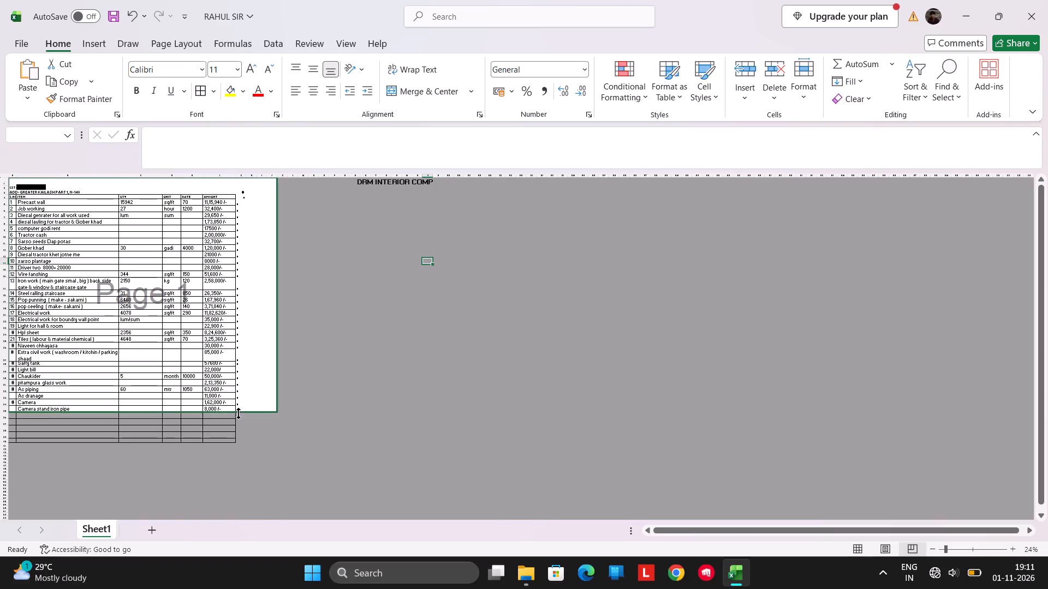
left_click_drag(238, 414, 237, 426)
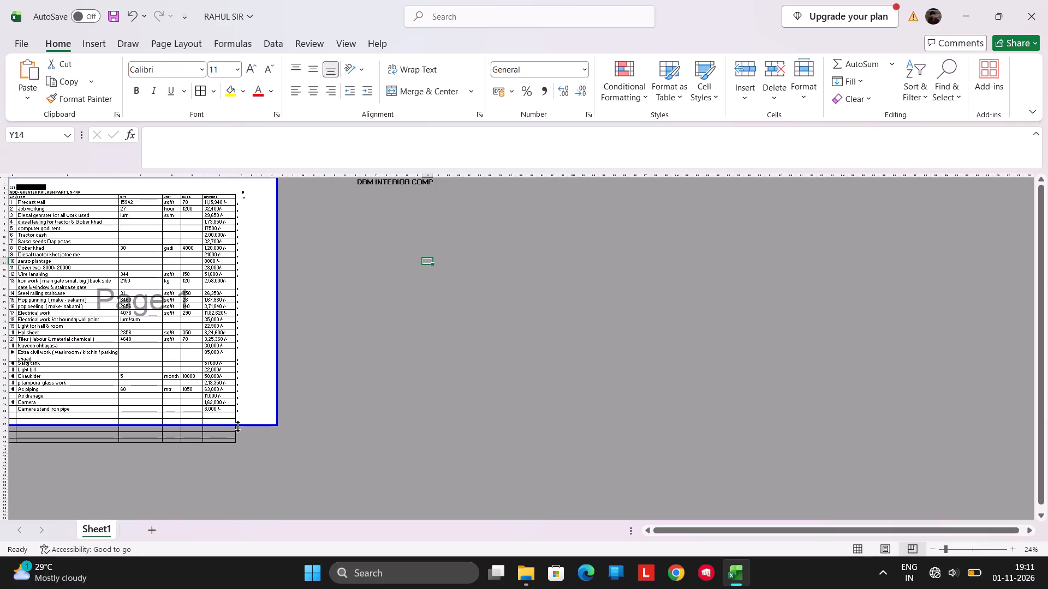
Widen the AMOUNT, RATE, UNIT, QTY and ITEM columns of the bill table.
left_click(230, 190)
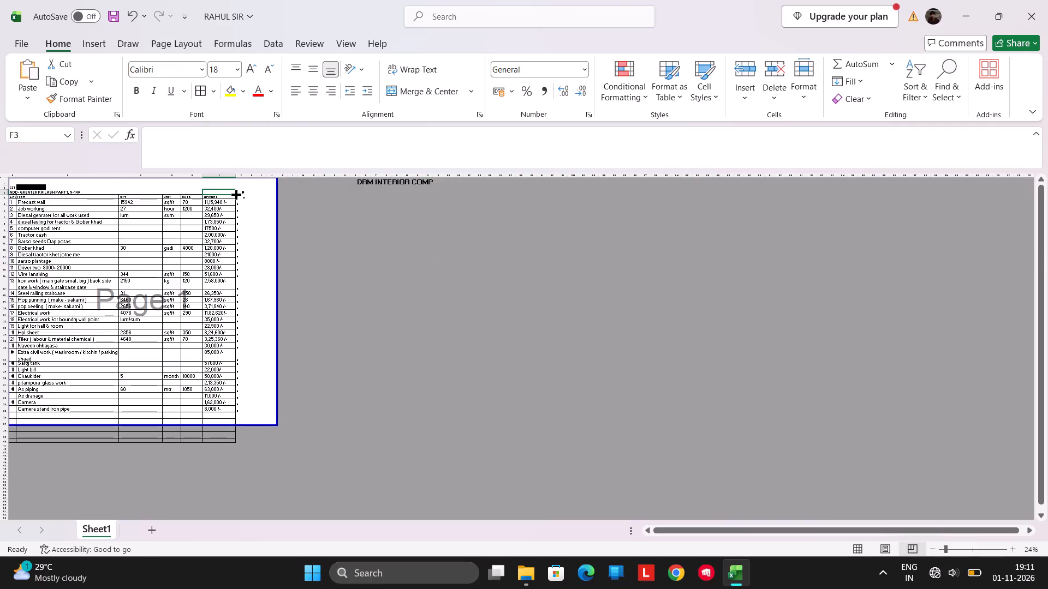
left_click(235, 193)
left_click_drag(234, 173, 260, 175)
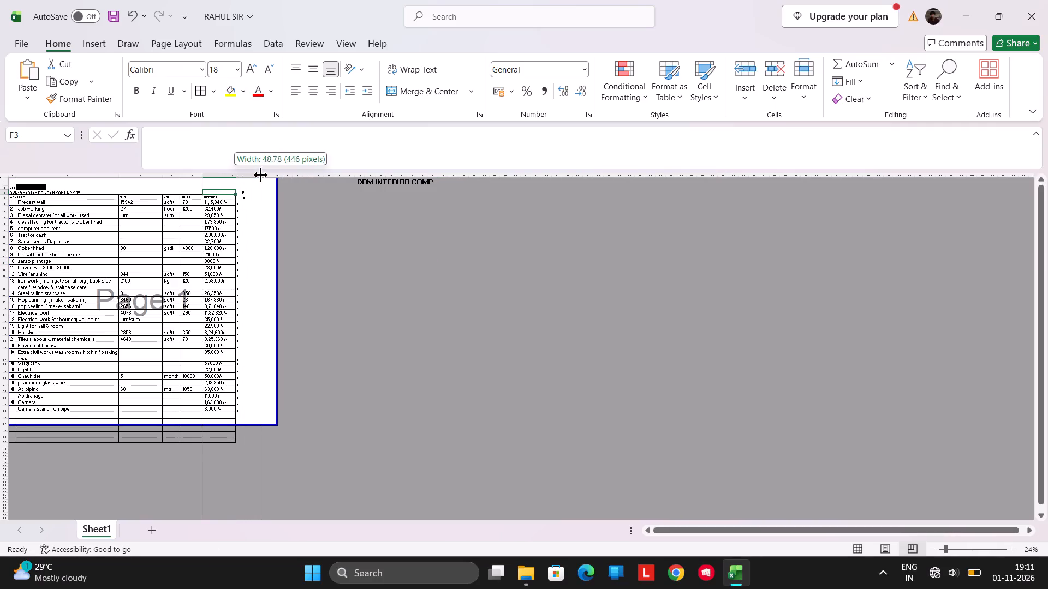
left_click_drag(260, 175, 269, 173)
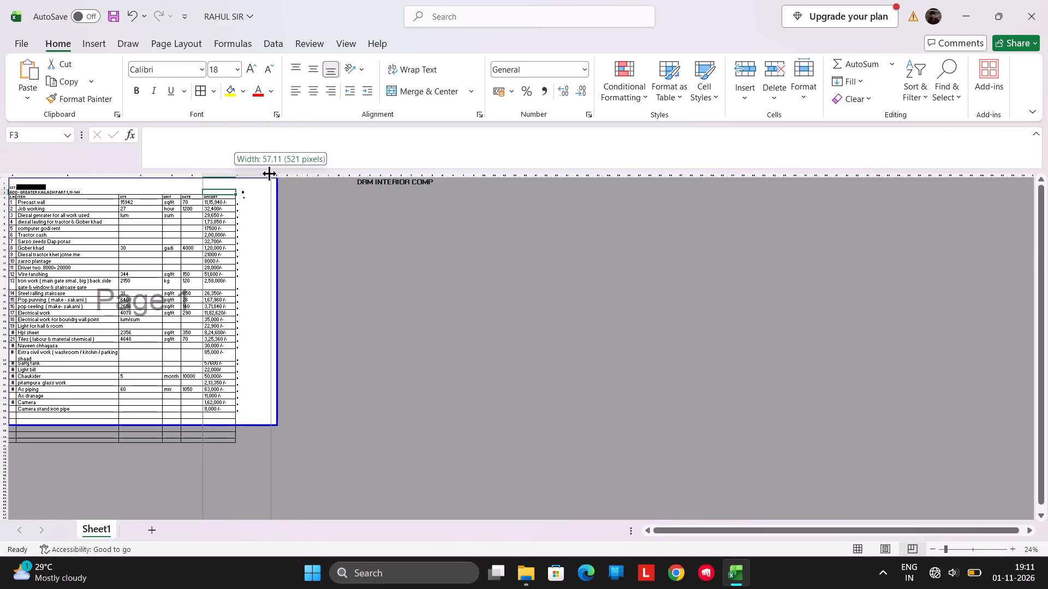
left_click_drag(269, 173, 263, 173)
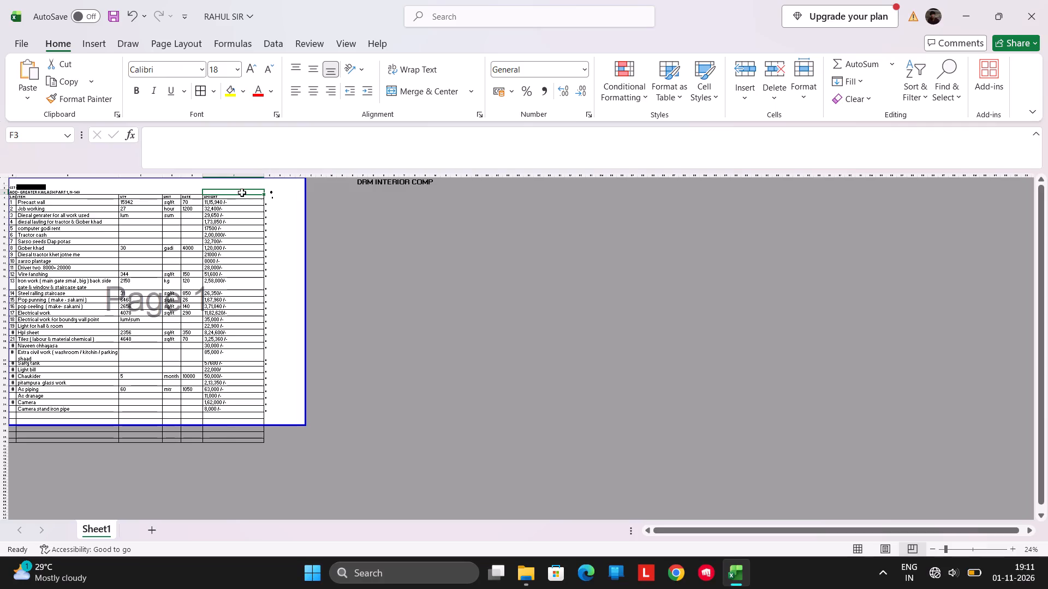
left_click(202, 190)
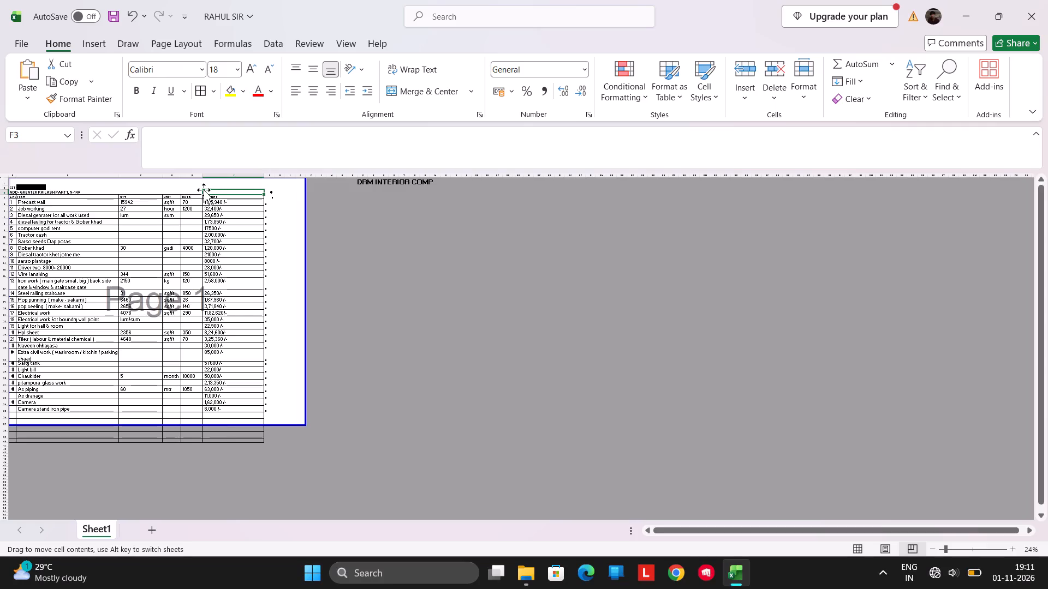
left_click_drag(204, 176, 220, 179)
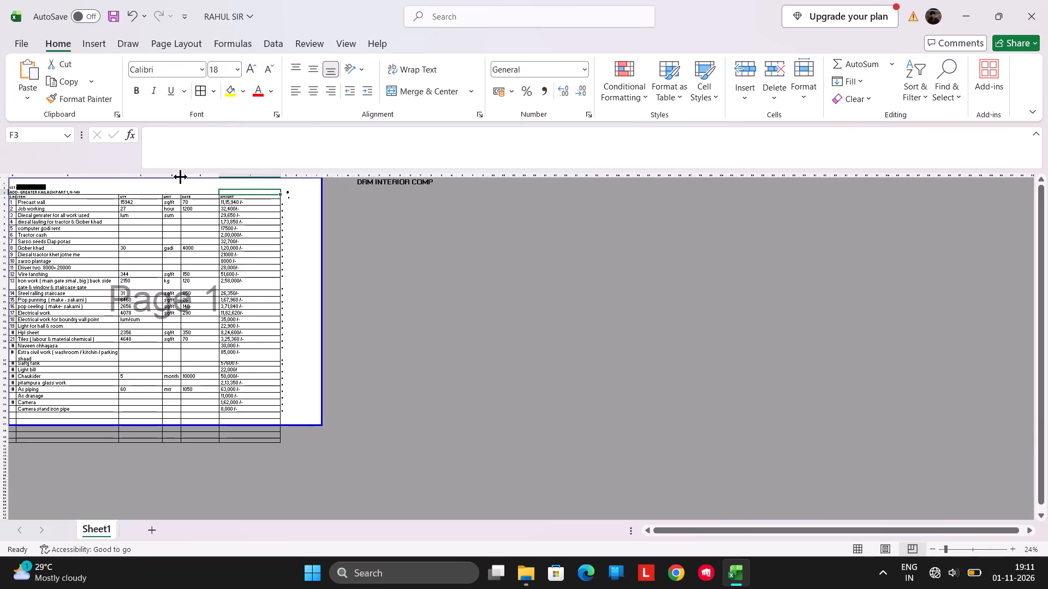
left_click_drag(180, 176, 195, 177)
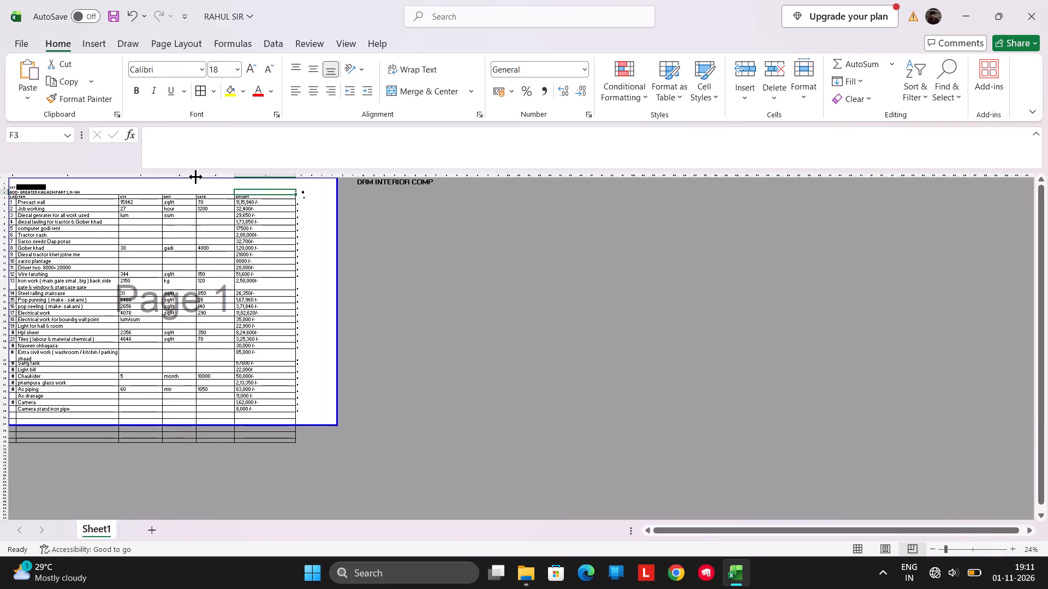
left_click_drag(163, 177, 177, 177)
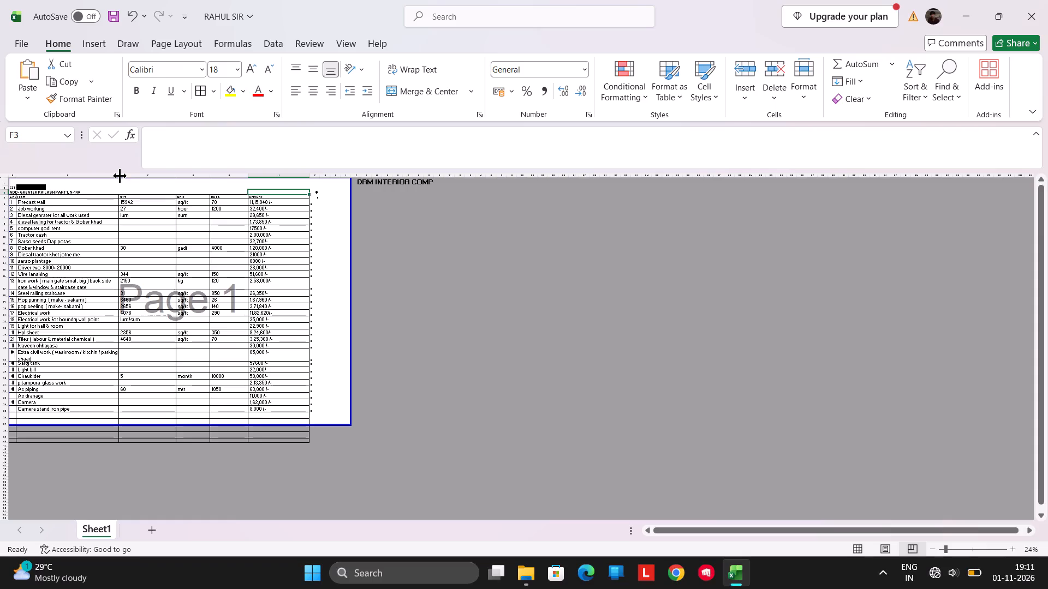
left_click_drag(120, 176, 141, 181)
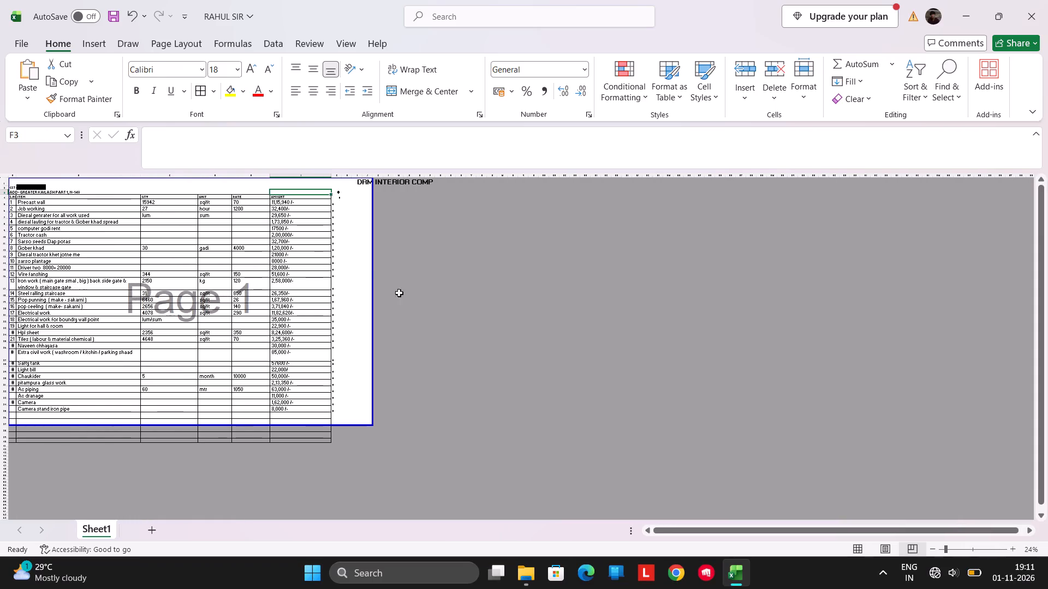
Narrow the print area so that it ends after column H.
left_click_drag(374, 185, 349, 193)
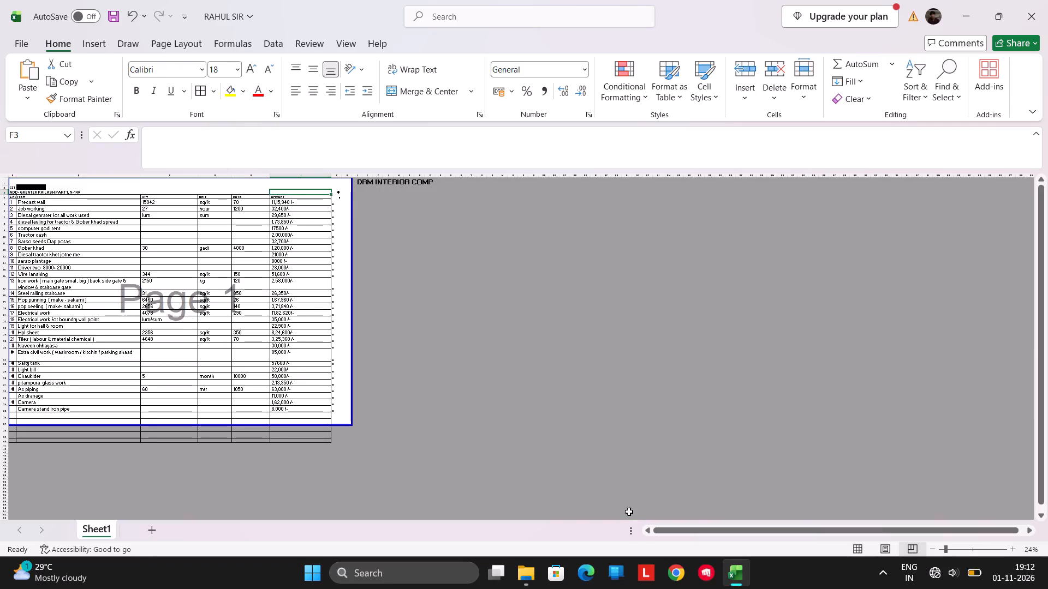
Switch back to Normal view and review the widened bill table from the heading down to the last items.
left_click(865, 546)
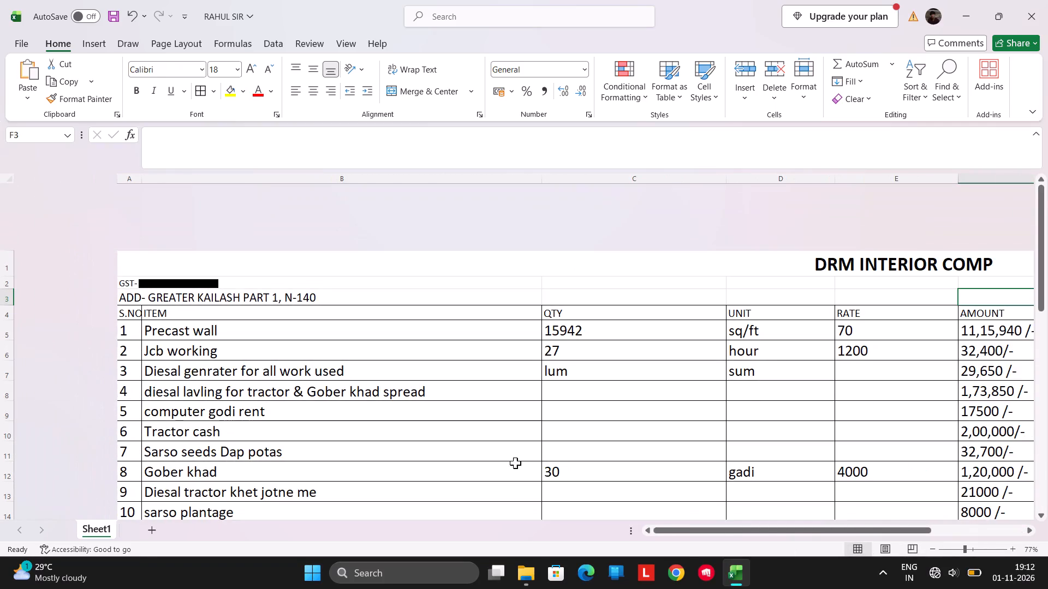
scroll(735, 383, "left", 2)
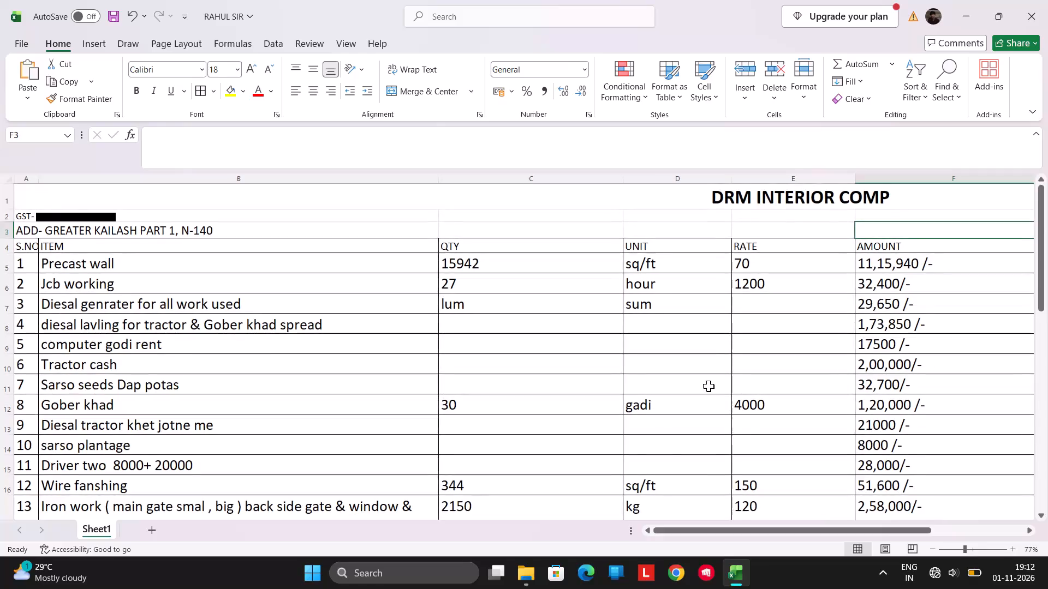
scroll(708, 386, "down", 4)
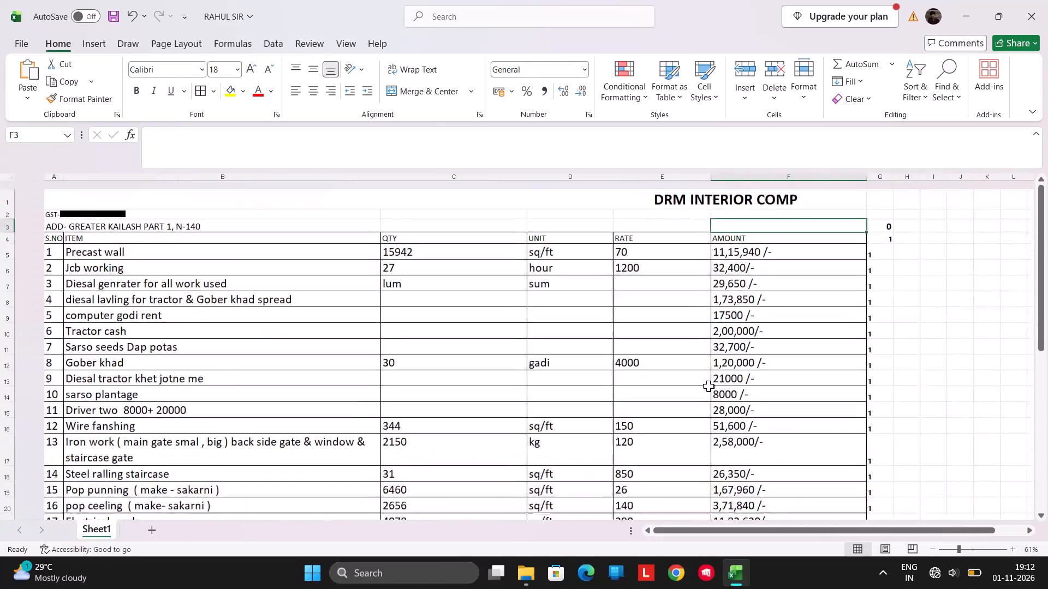
scroll(708, 386, "down", 3)
scroll(708, 386, "up", 3)
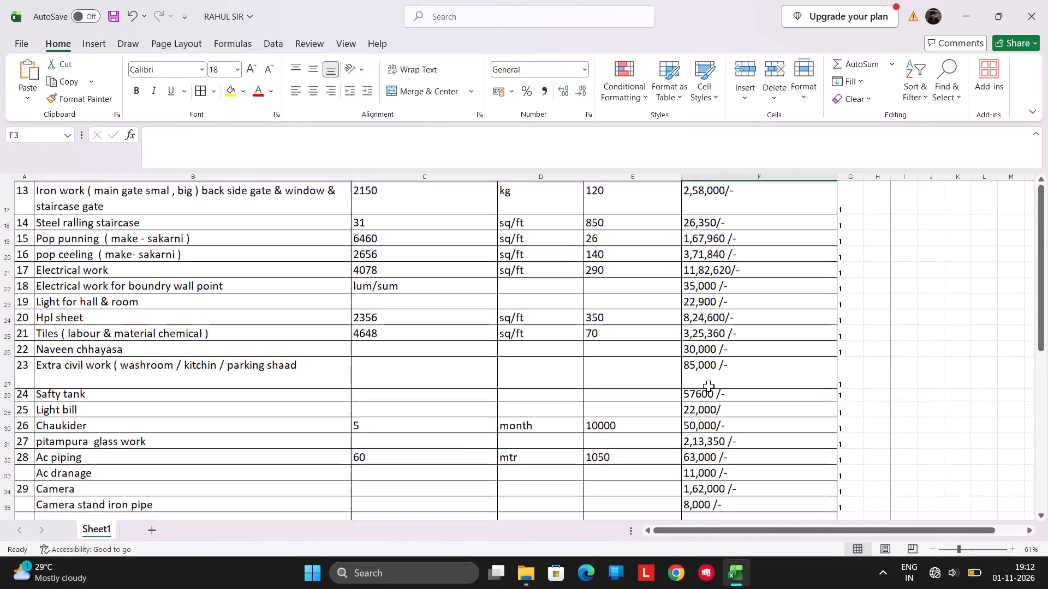
scroll(708, 386, "up", 4)
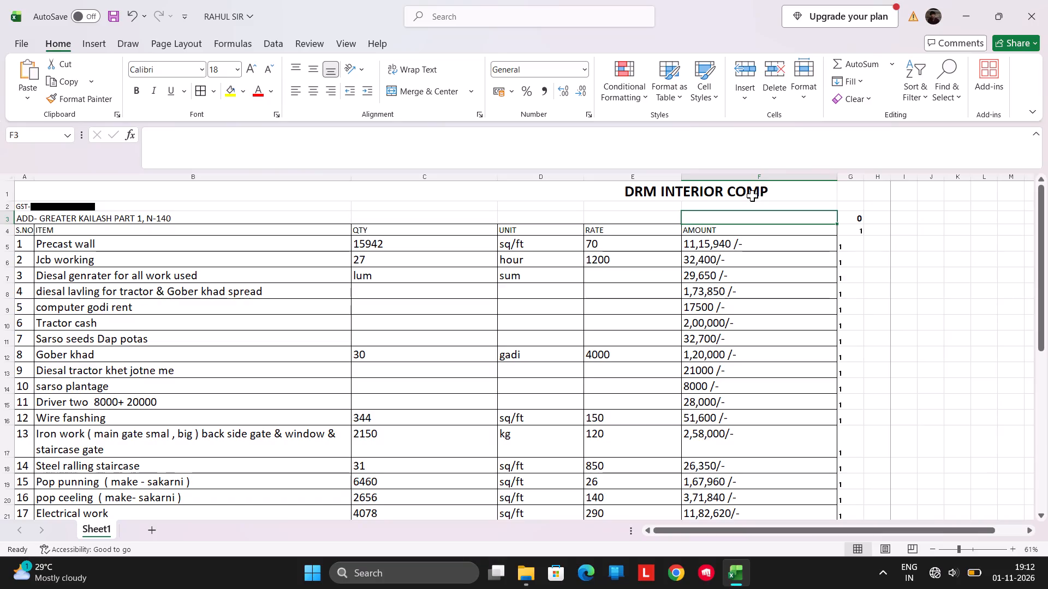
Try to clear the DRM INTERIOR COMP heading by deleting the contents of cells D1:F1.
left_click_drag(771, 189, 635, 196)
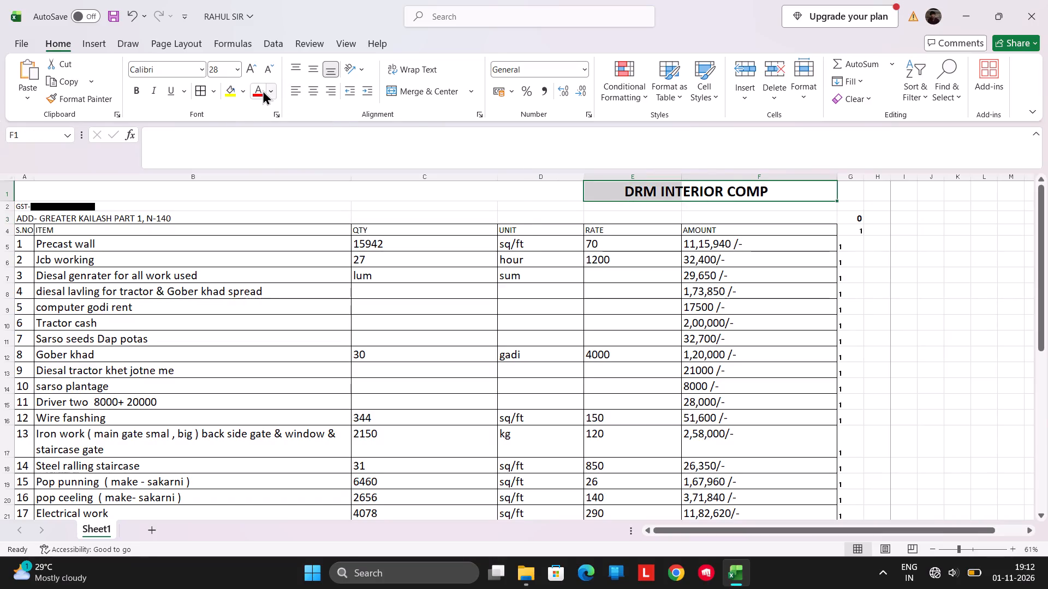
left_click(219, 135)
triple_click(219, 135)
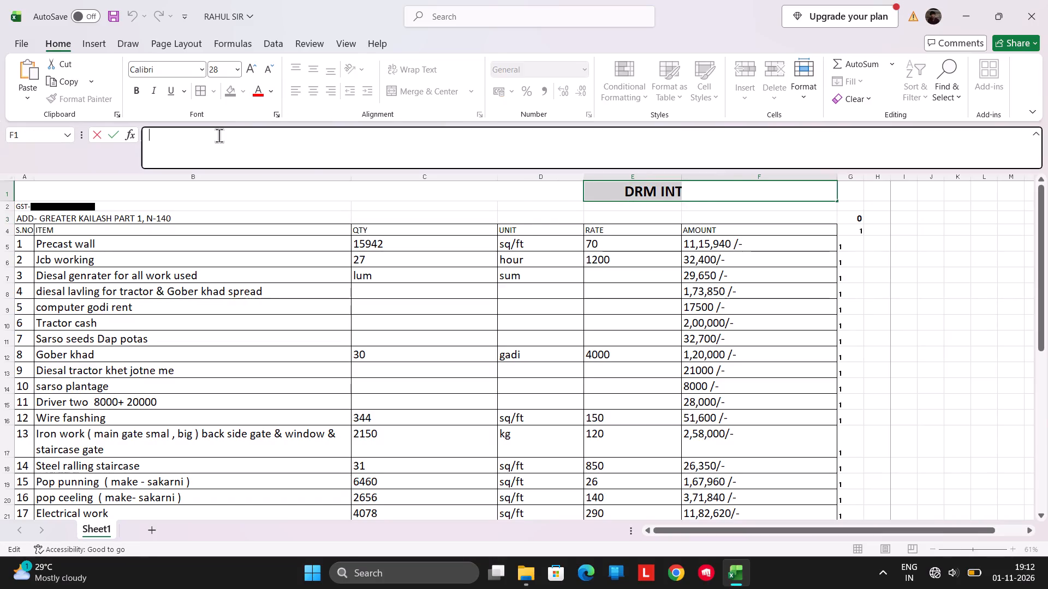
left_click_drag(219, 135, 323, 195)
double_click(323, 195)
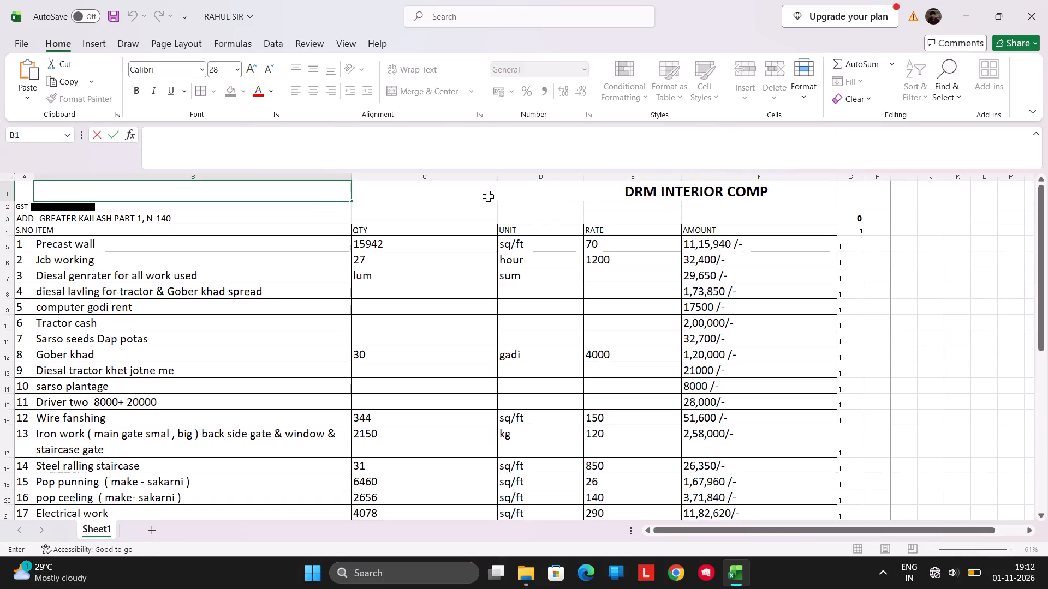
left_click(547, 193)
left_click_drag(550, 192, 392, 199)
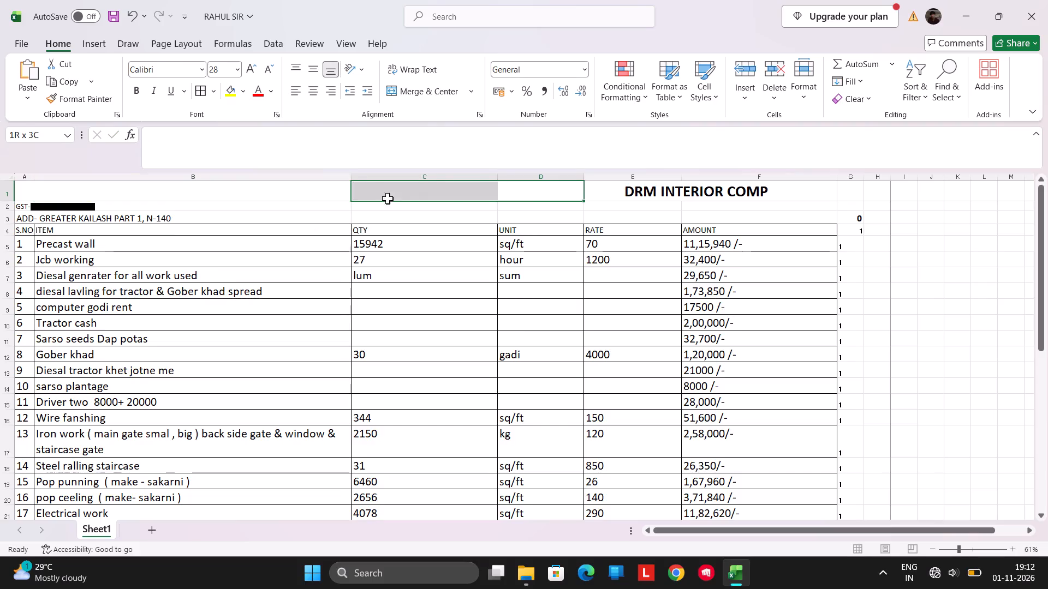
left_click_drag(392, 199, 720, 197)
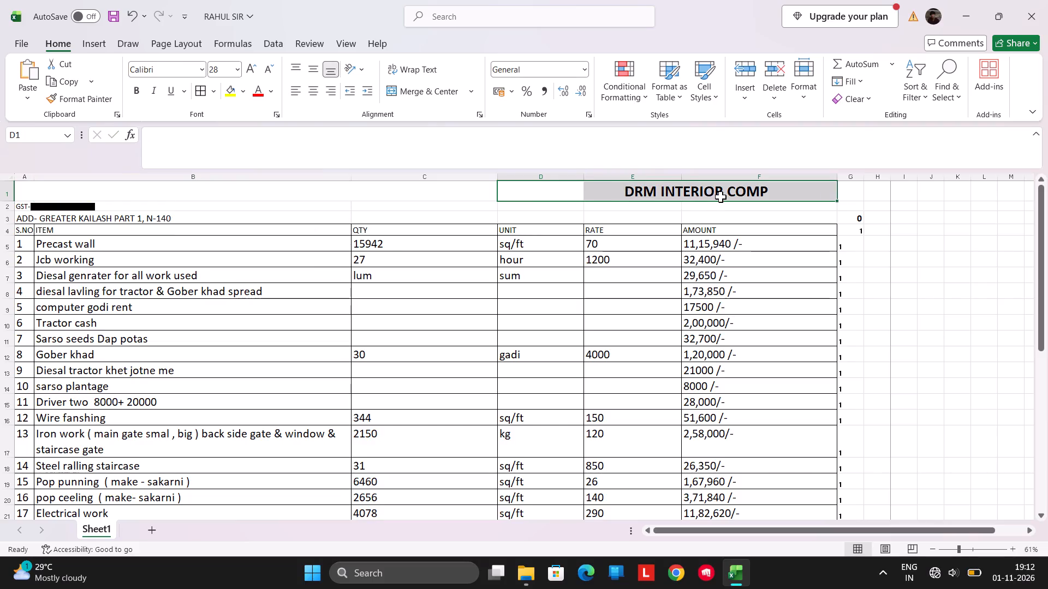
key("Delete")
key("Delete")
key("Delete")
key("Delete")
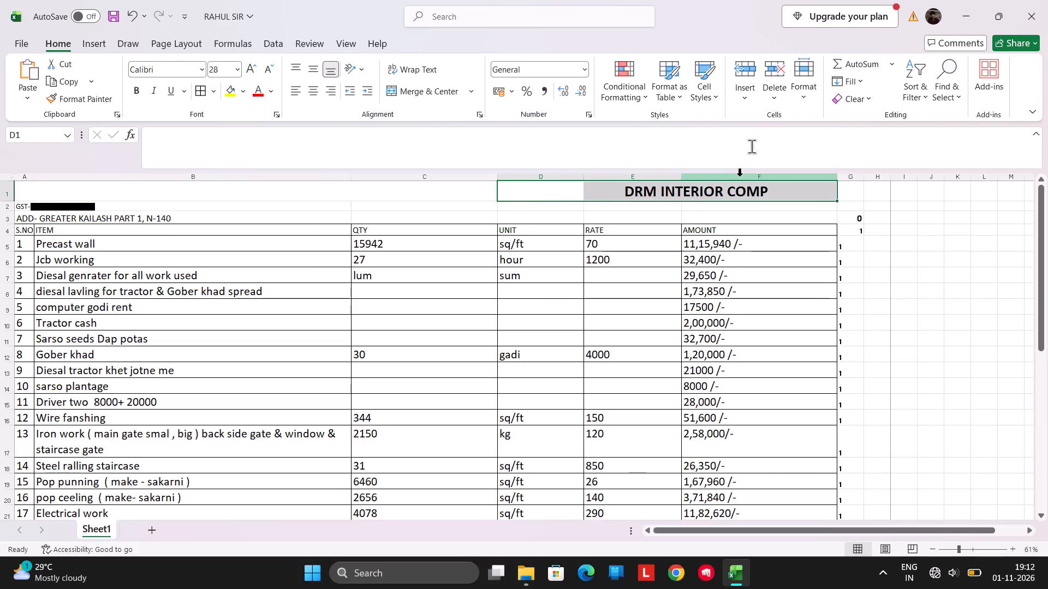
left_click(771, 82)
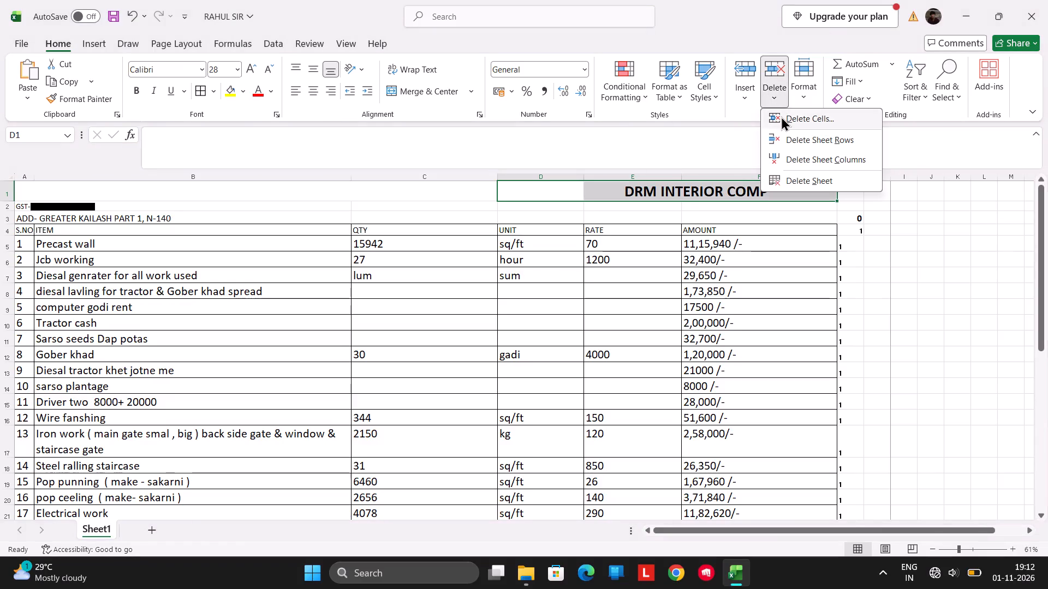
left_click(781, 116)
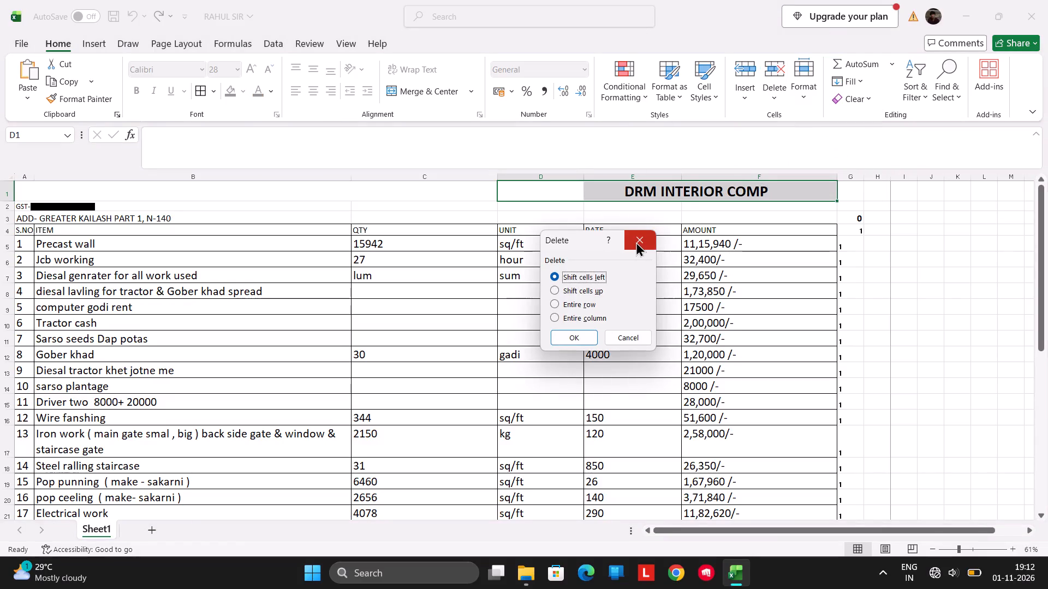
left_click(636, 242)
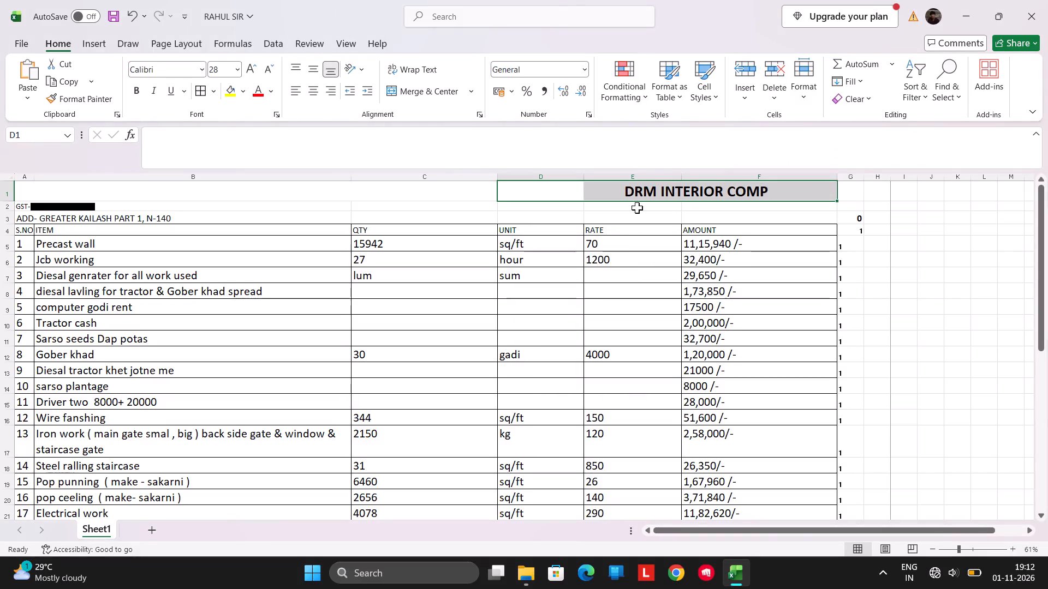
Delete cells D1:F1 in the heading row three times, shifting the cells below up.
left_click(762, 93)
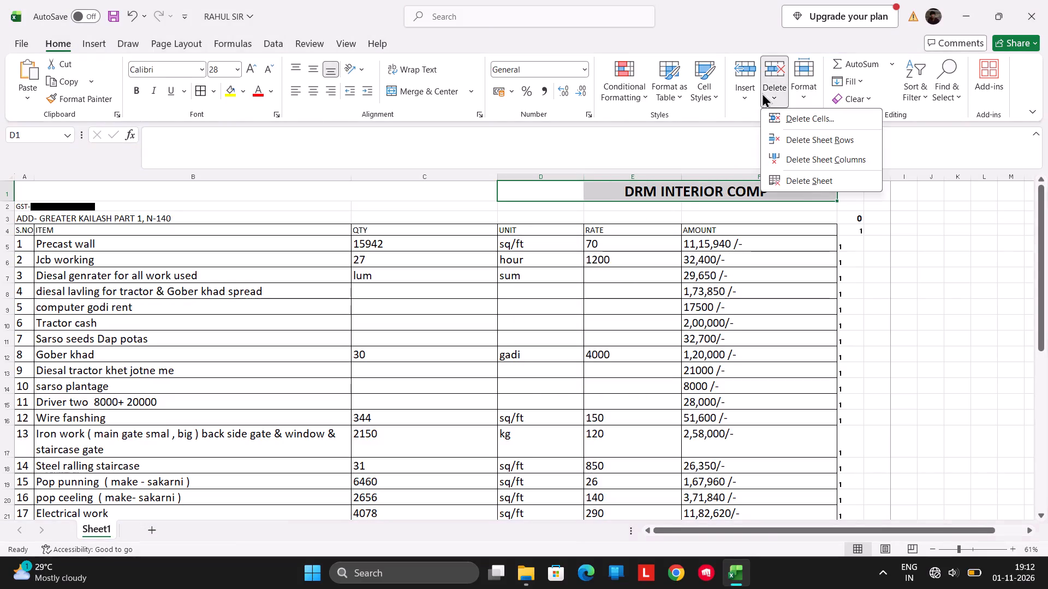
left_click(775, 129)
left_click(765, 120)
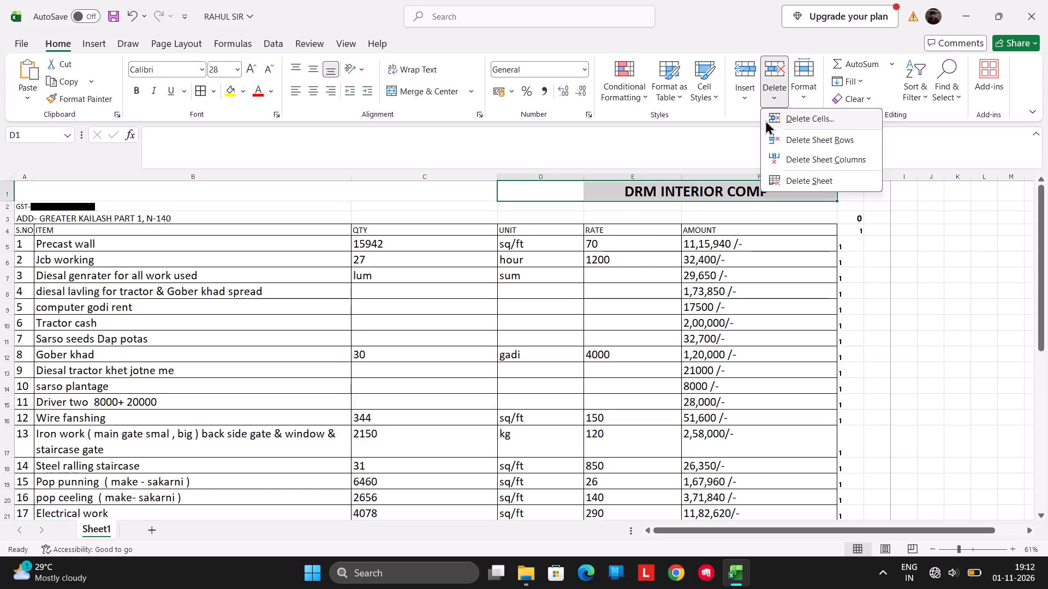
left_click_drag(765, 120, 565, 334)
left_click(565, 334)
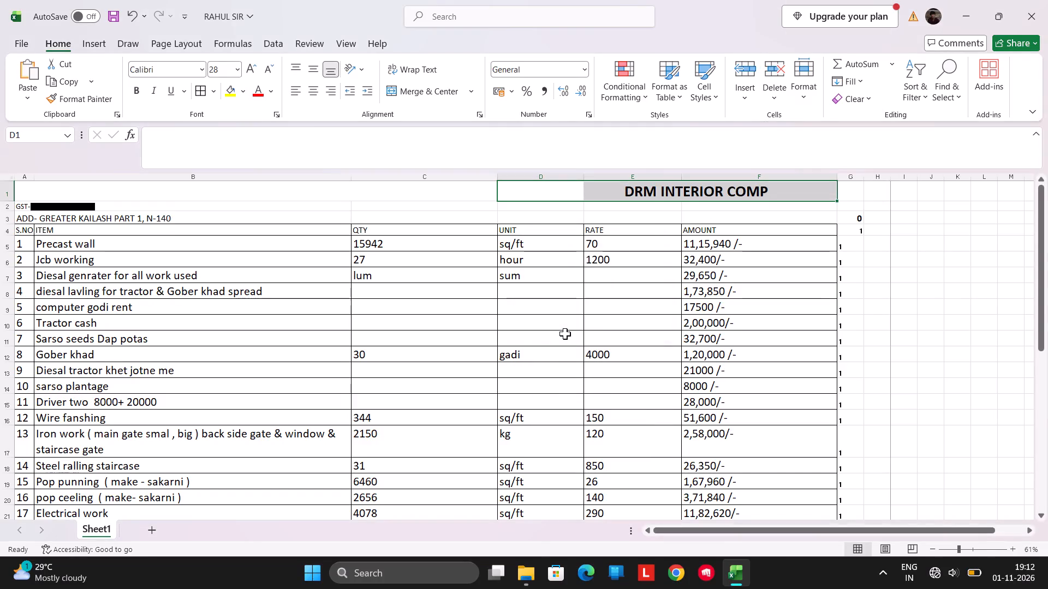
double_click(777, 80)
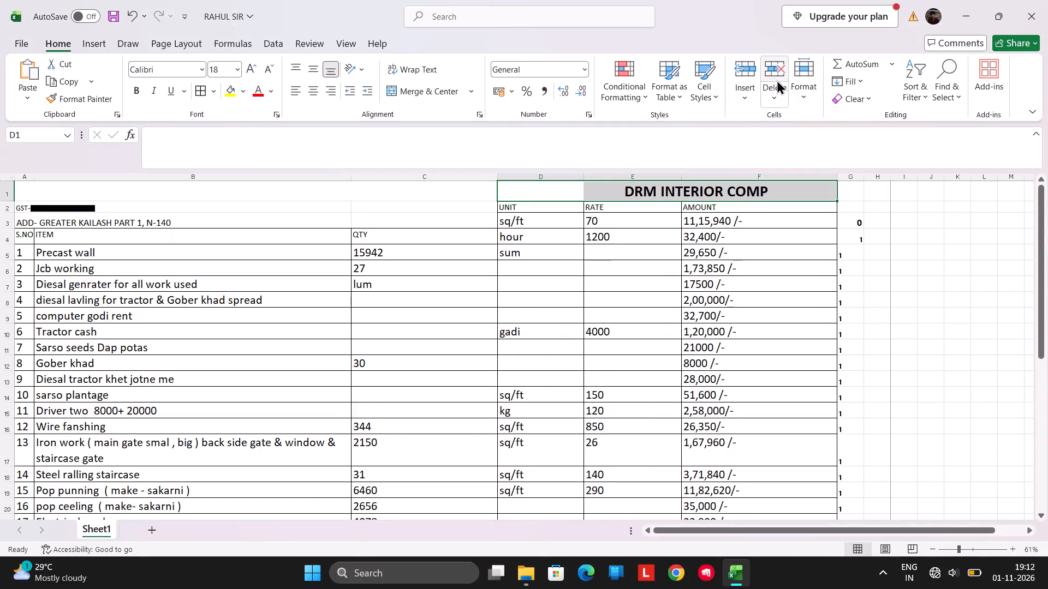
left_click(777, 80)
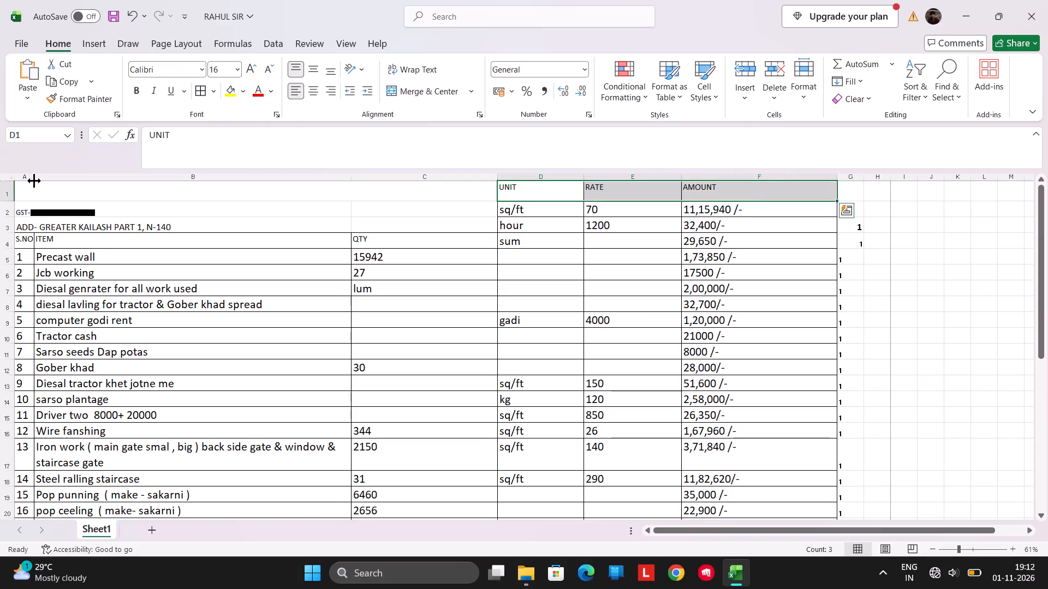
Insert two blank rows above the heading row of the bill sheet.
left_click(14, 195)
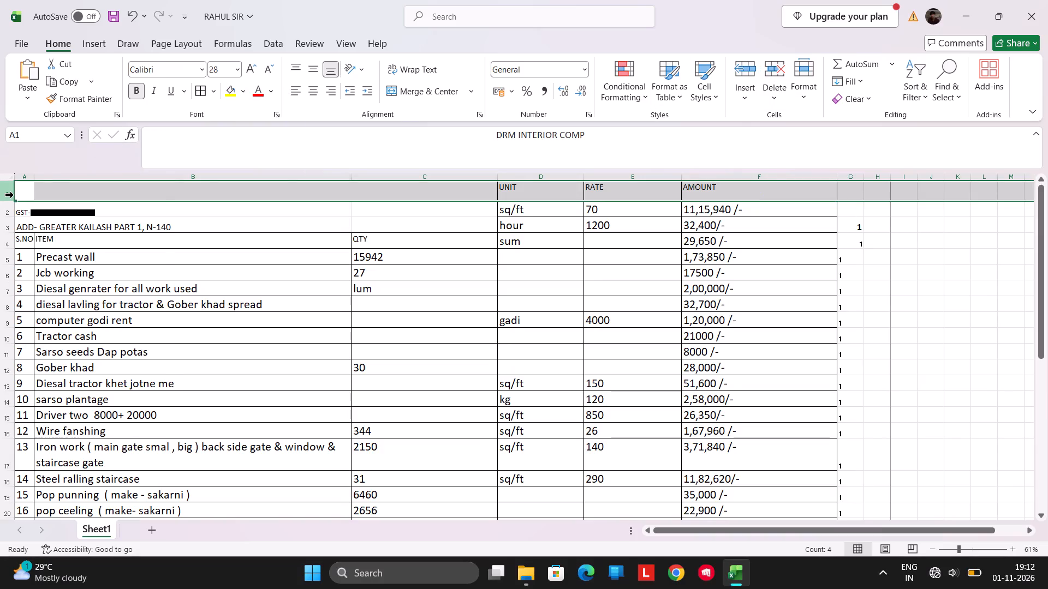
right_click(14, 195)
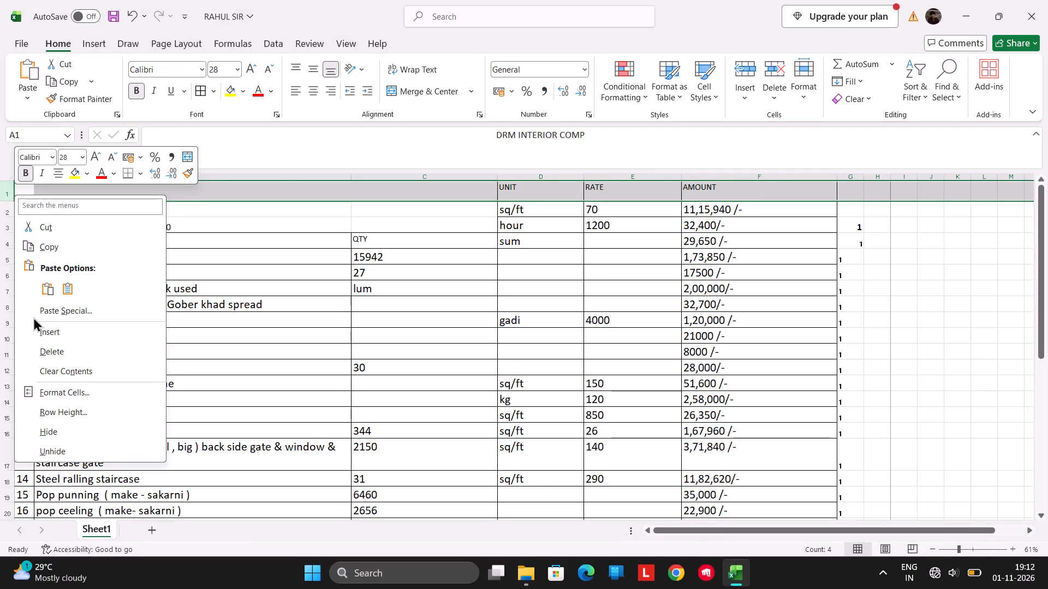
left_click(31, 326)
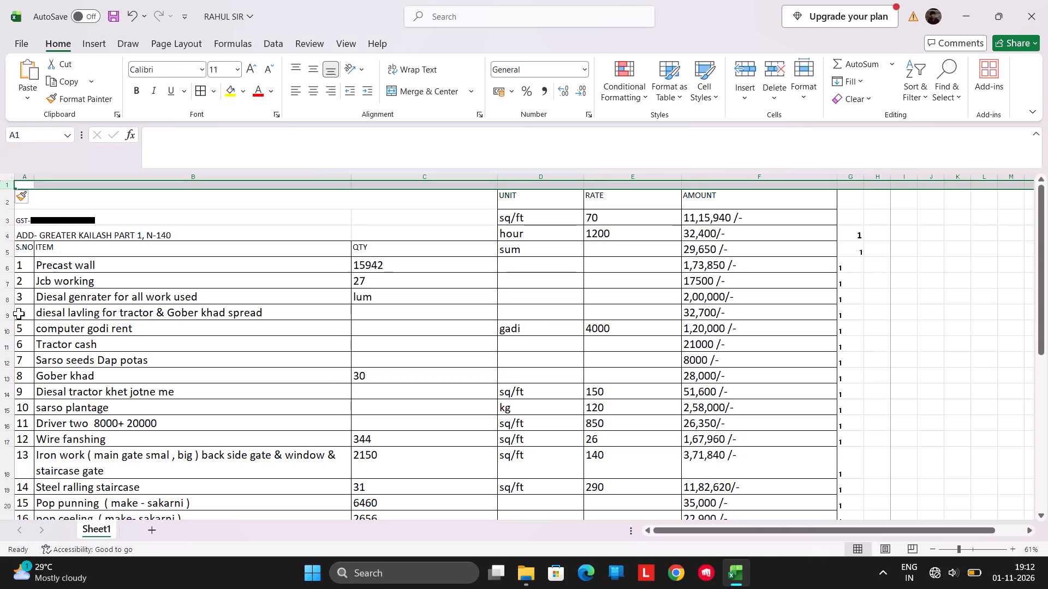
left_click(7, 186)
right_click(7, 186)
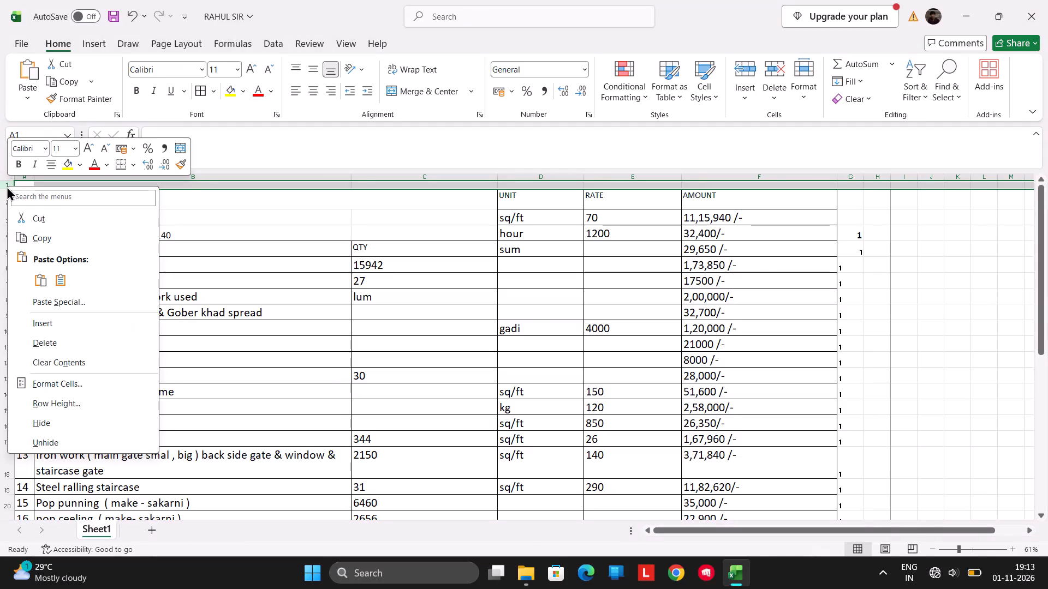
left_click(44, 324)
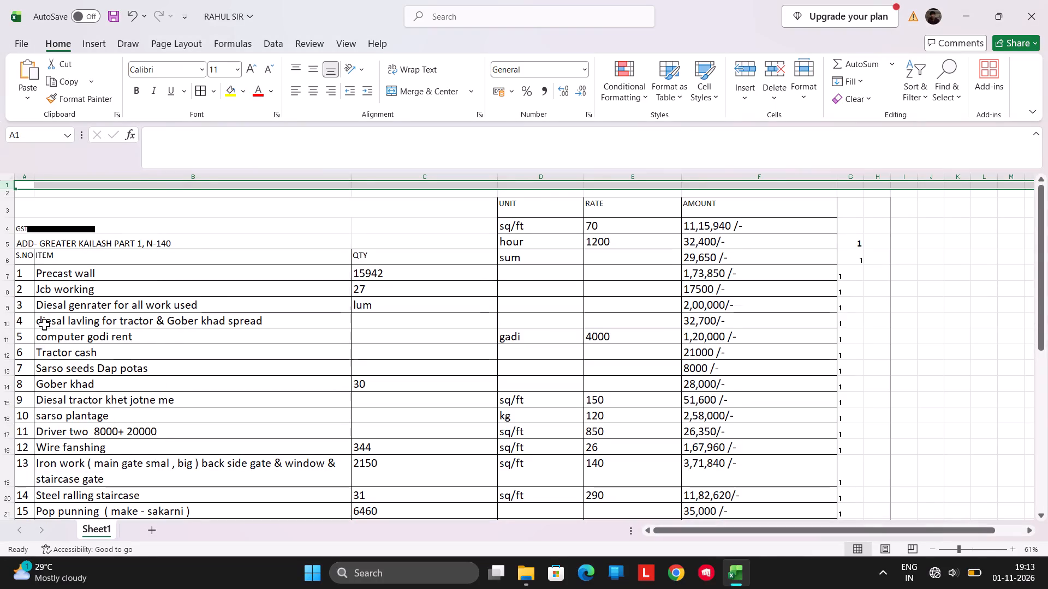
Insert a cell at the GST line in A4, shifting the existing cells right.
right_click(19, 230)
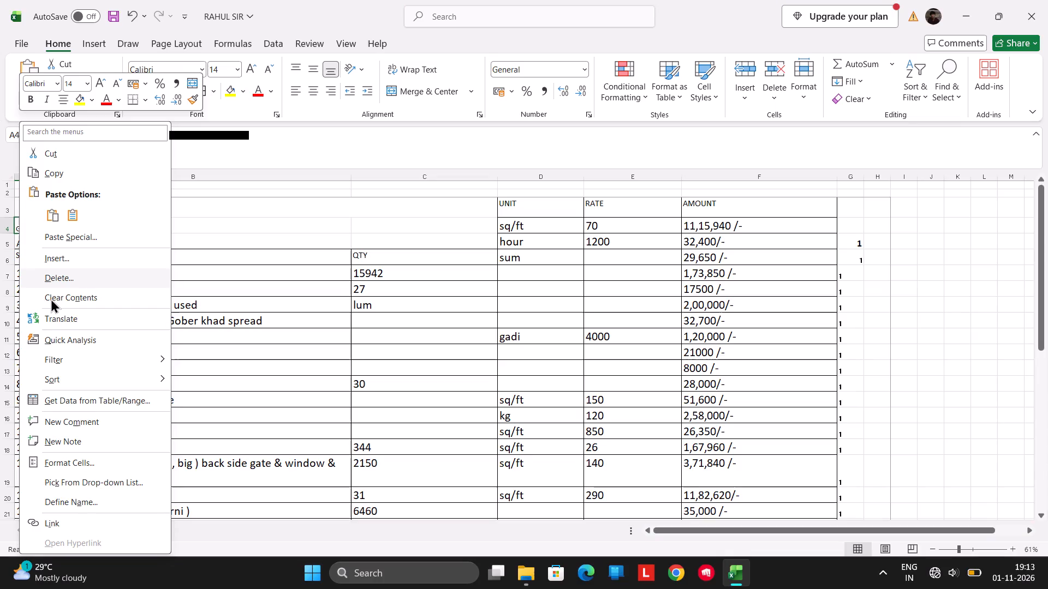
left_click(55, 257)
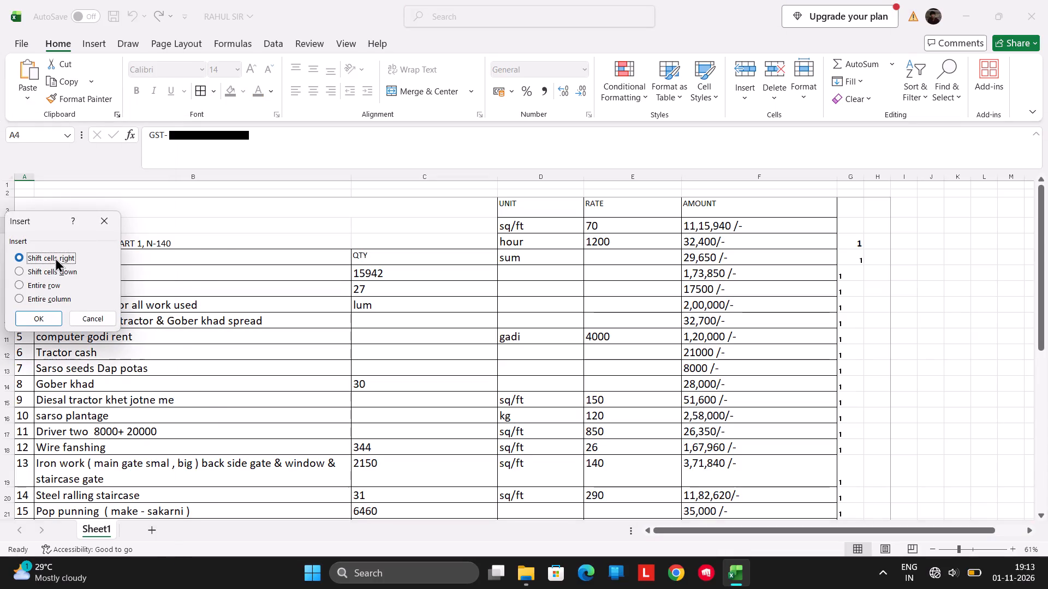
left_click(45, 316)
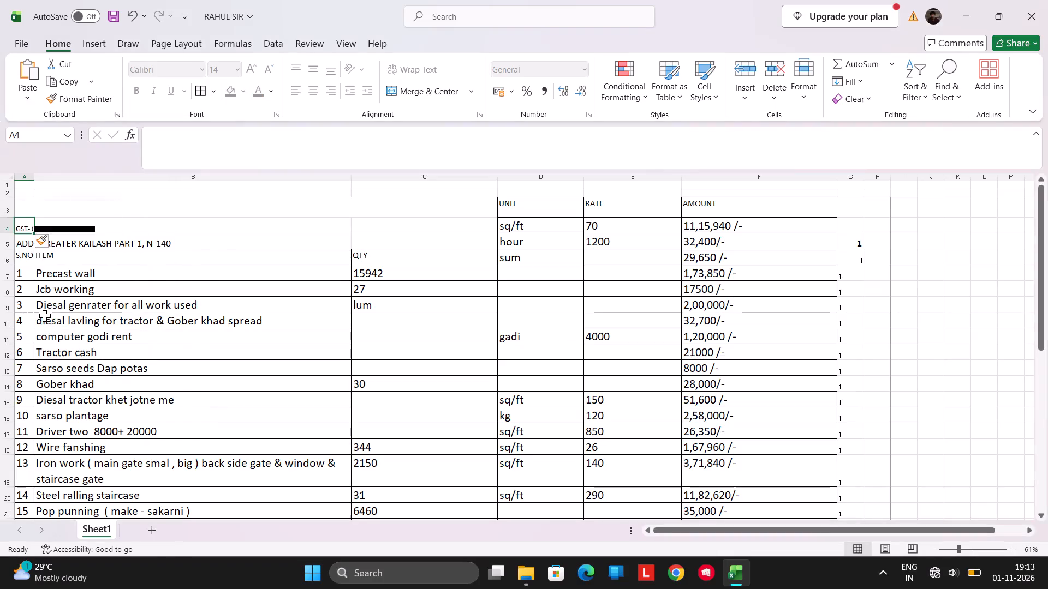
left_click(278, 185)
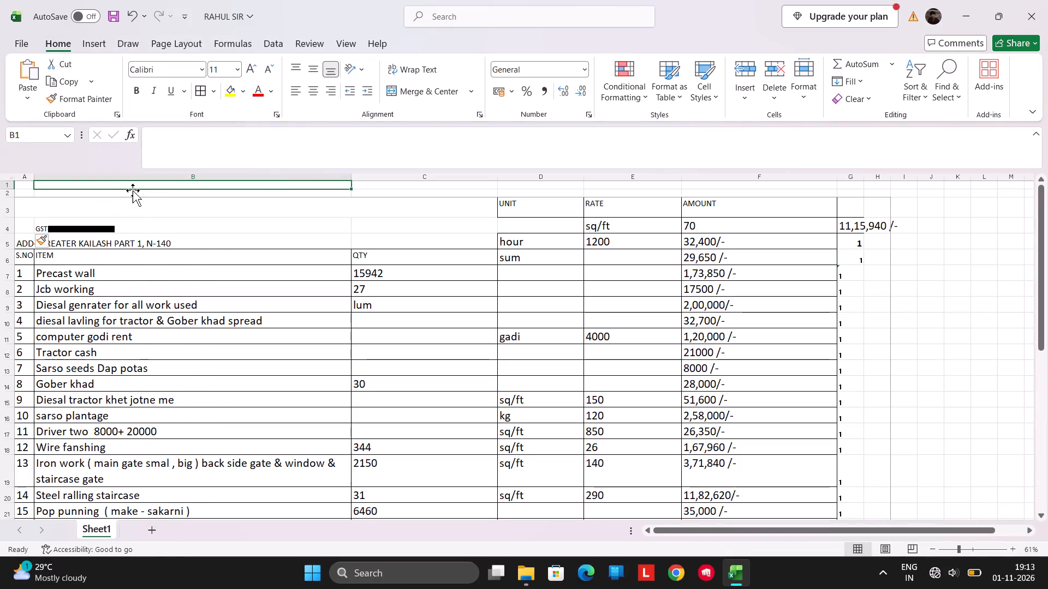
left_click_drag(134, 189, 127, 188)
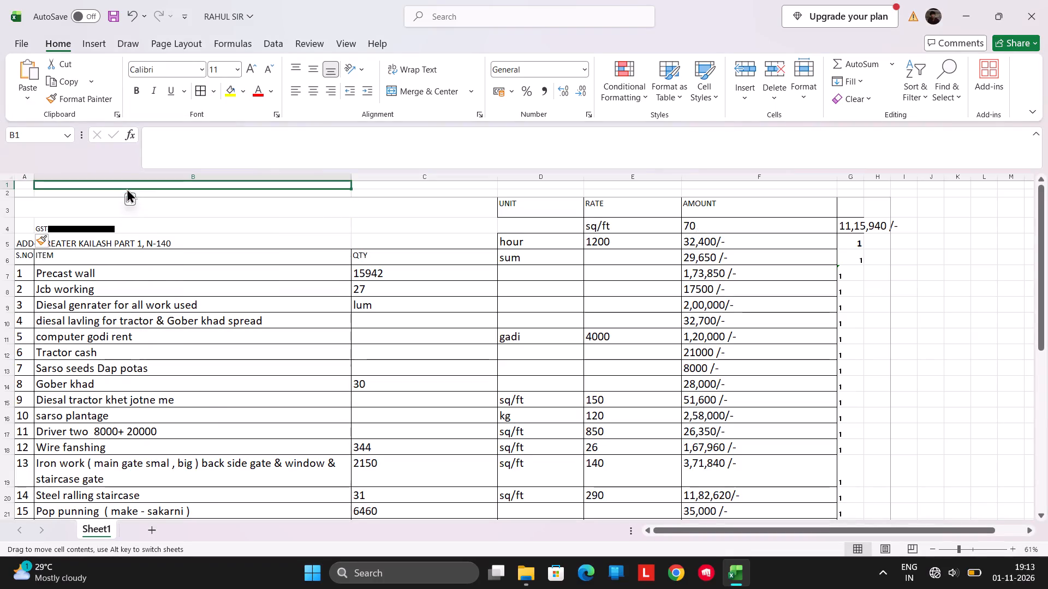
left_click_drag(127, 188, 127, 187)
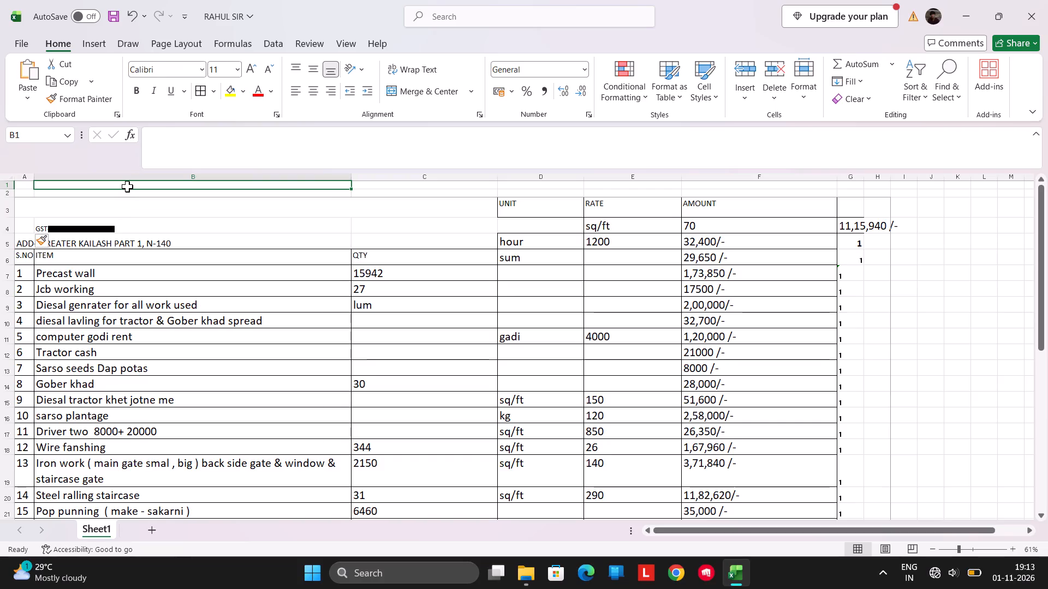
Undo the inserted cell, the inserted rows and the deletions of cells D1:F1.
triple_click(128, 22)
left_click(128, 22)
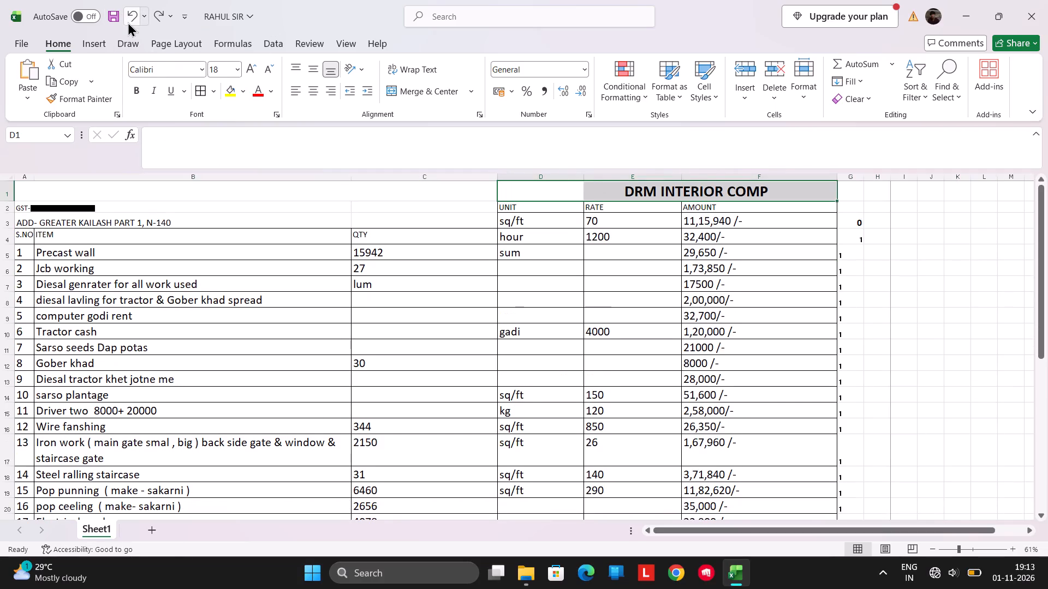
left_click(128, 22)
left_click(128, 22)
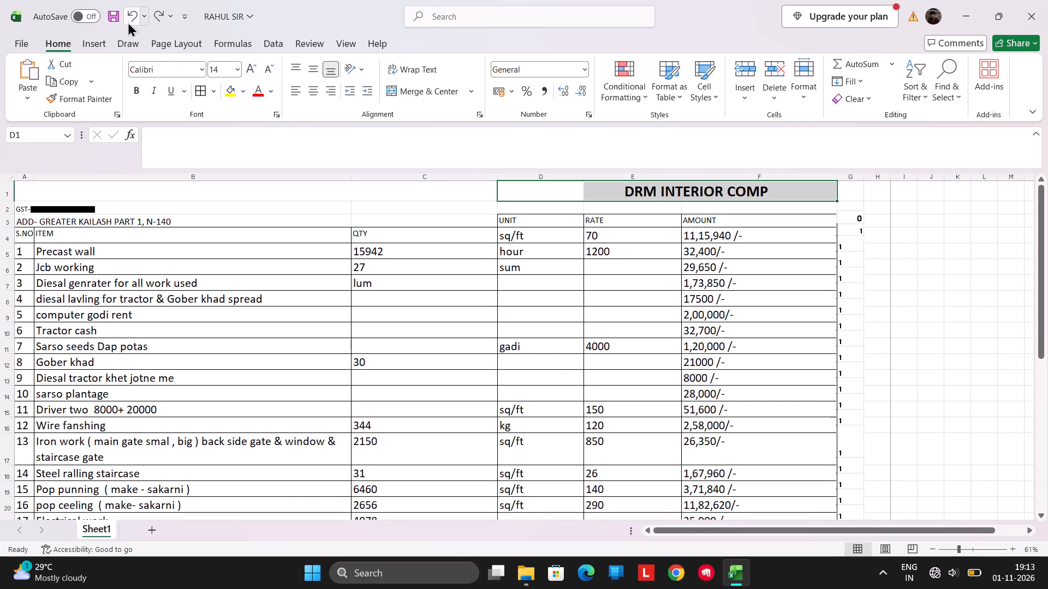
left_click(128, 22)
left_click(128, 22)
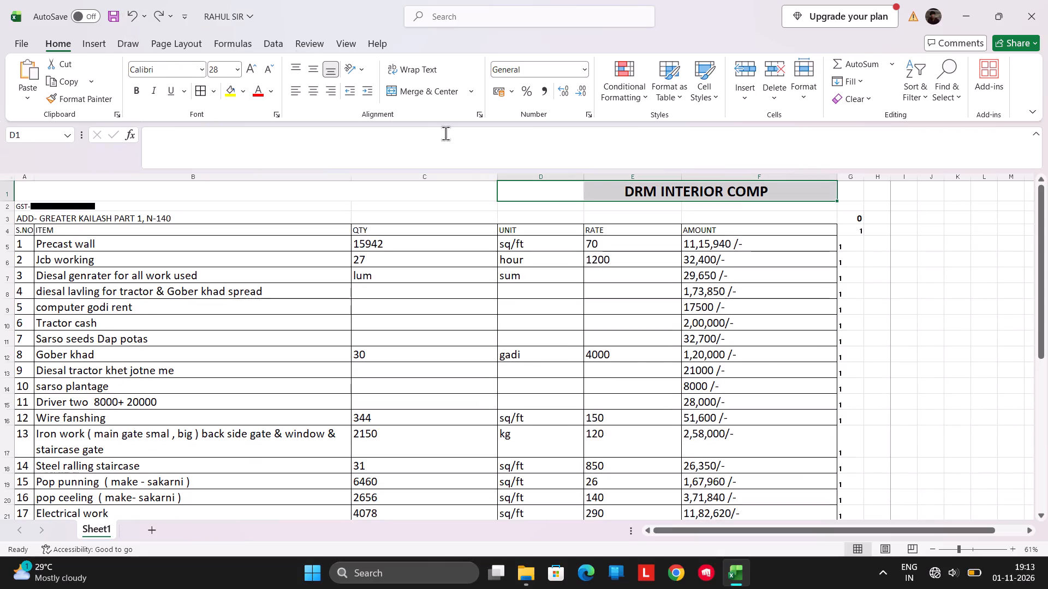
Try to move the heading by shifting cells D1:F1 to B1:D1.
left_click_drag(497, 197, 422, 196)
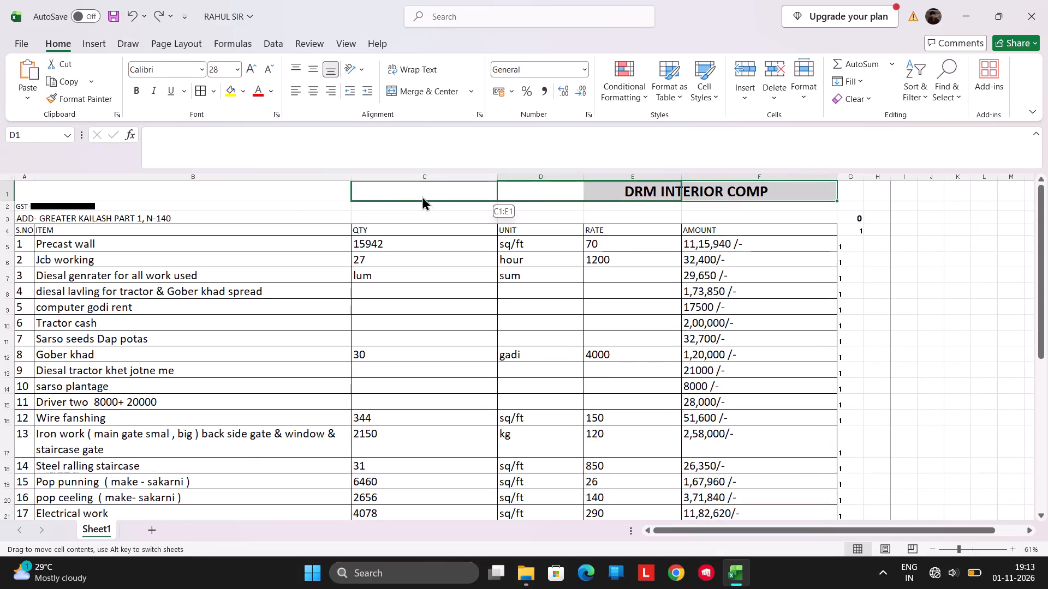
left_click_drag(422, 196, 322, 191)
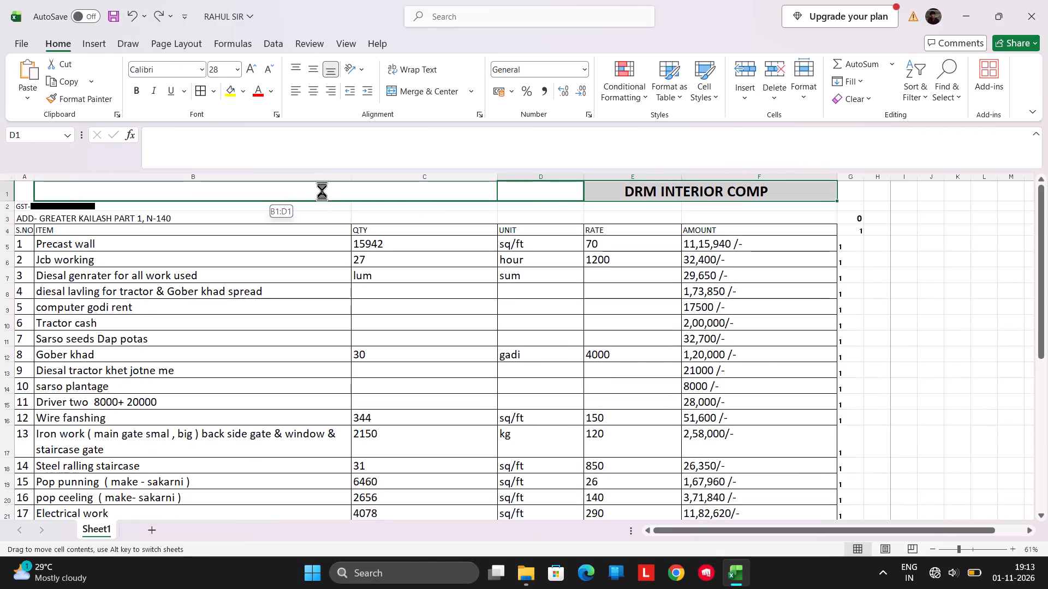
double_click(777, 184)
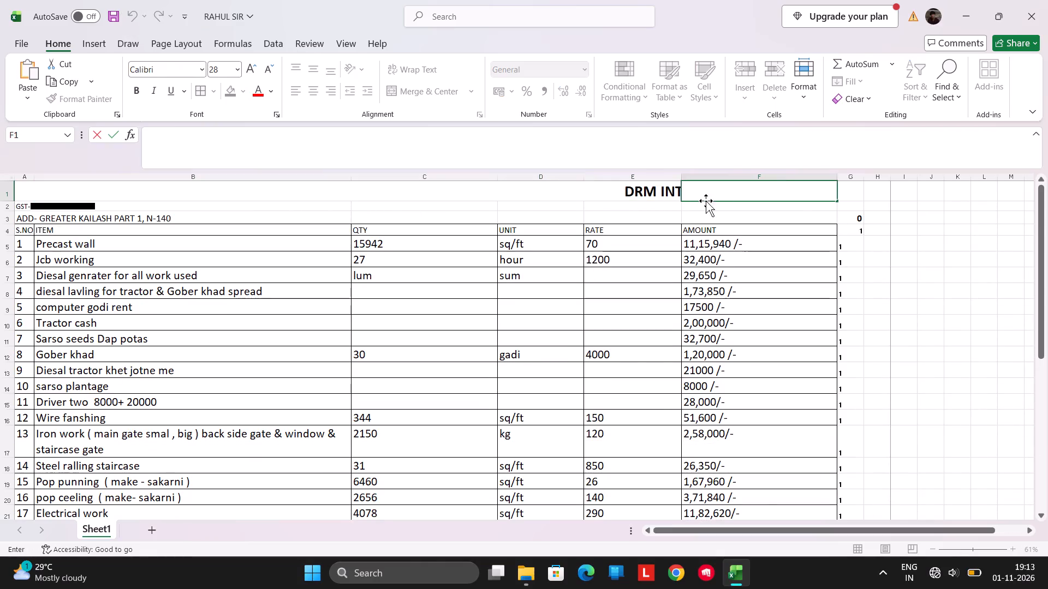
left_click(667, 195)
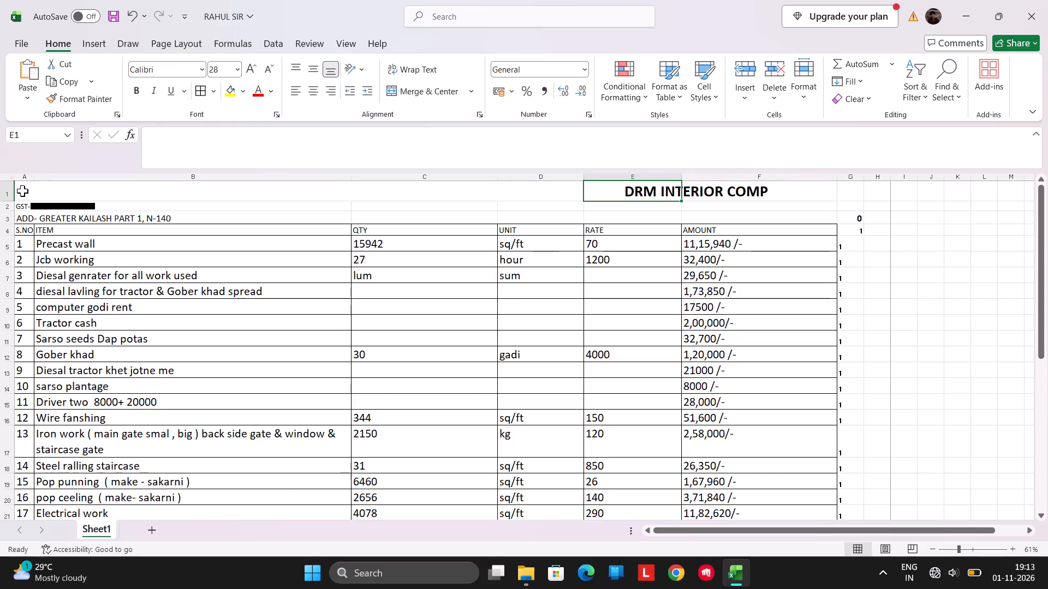
Remove some of the leading spaces before DRM INTERIOR COMP in cell A1 so the heading sits nearer the table's middle.
left_click(8, 190)
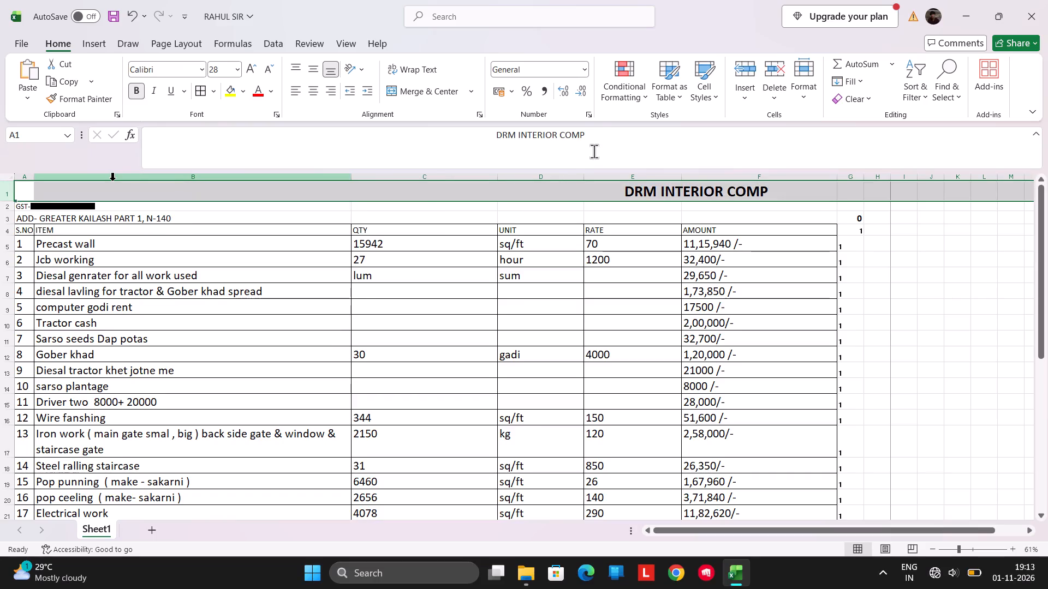
double_click(590, 132)
left_click(590, 132)
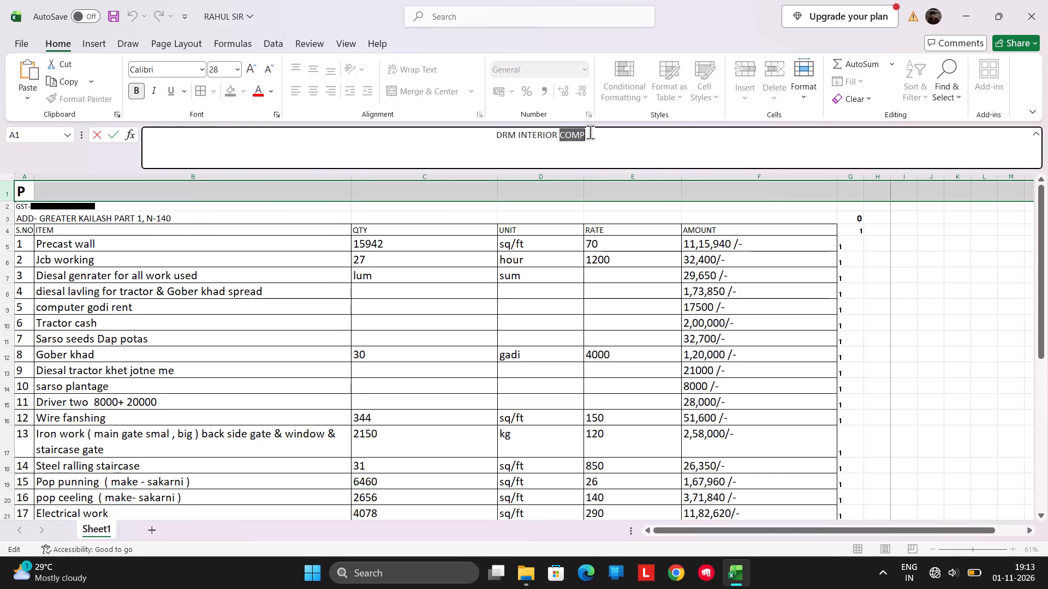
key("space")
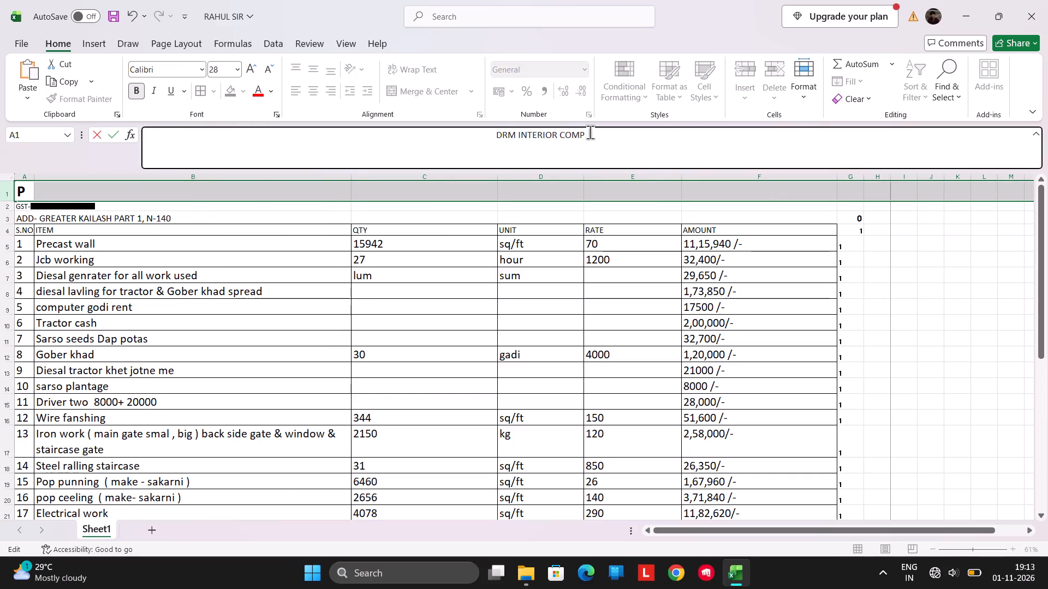
double_click(496, 134)
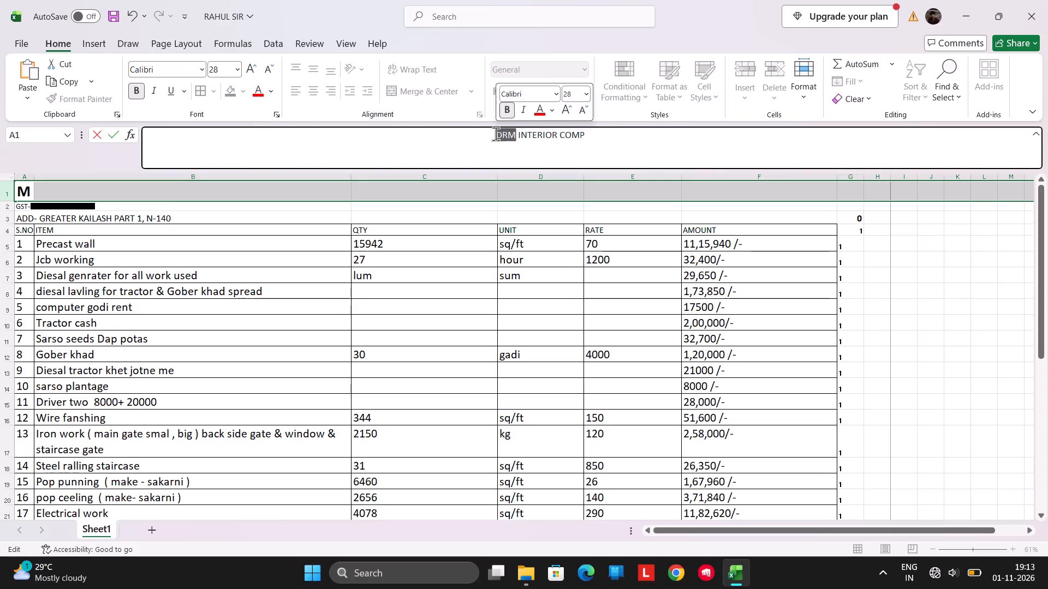
left_click(496, 134)
key("BackSpace")
key("BackSpace")
key("BackSpace")
key("BackSpace")
key("BackSpace")
key("BackSpace")
key("BackSpace")
key("BackSpace")
key("BackSpace")
key("BackSpace")
key("BackSpace")
key("BackSpace")
key("BackSpace")
key("BackSpace")
key("BackSpace")
key("BackSpace")
key("BackSpace")
key("BackSpace")
key("BackSpace")
key("BackSpace")
key("BackSpace")
key("BackSpace")
key("BackSpace")
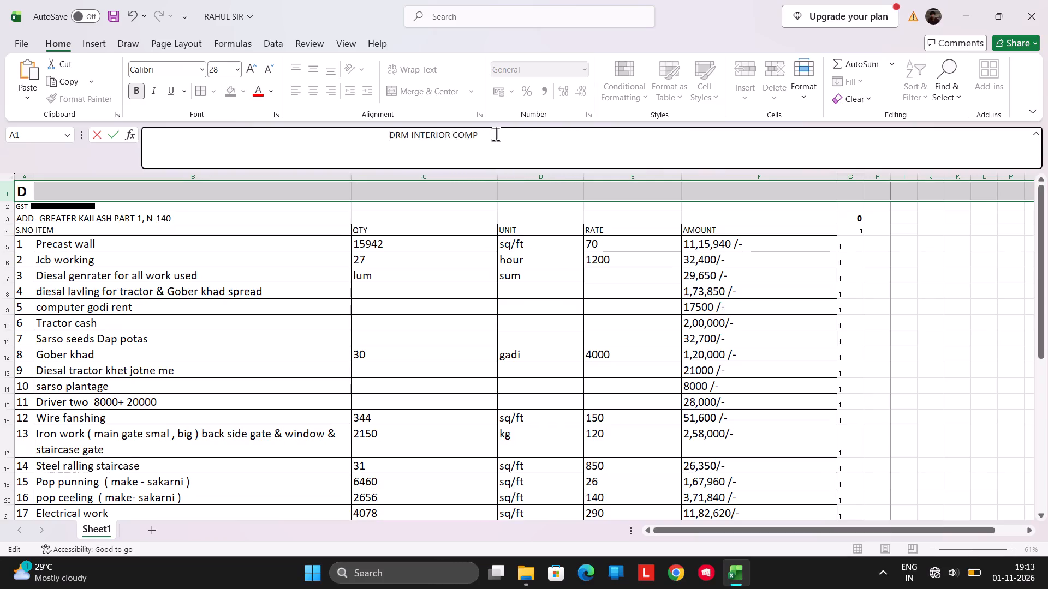
key("Return")
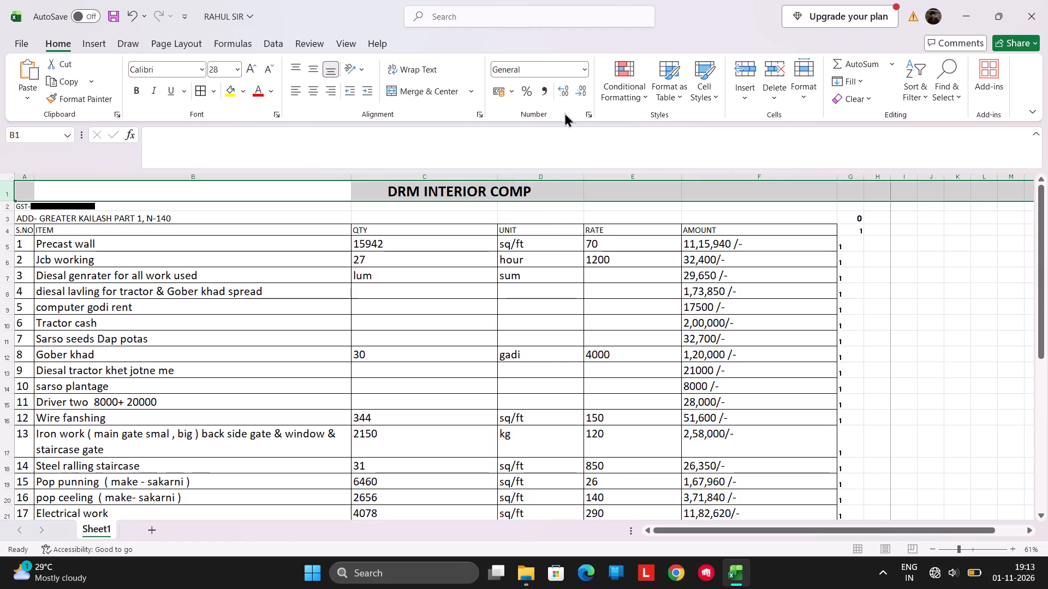
left_click_drag(564, 112, 560, 134)
left_click(560, 134)
left_click(674, 218)
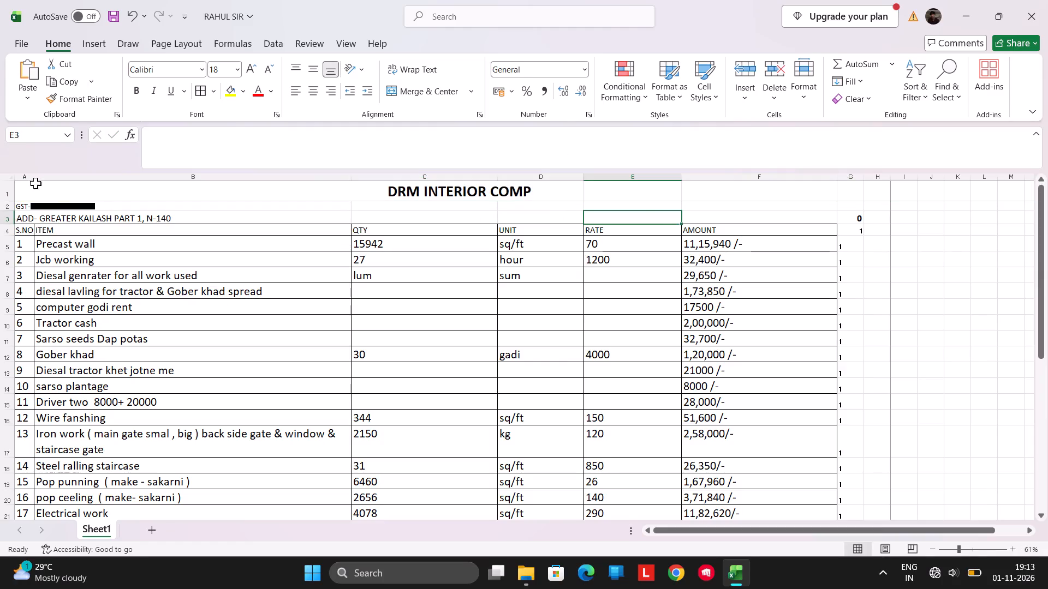
Fill the DRM INTERIOR COMP heading row with yellow and set its font size to 36.
left_click(5, 192)
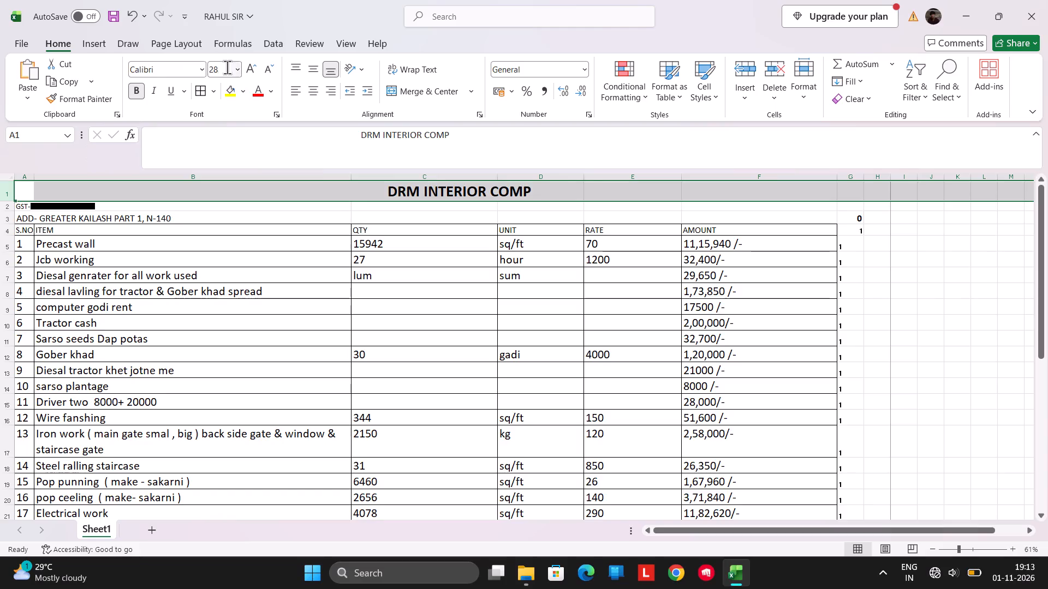
left_click(242, 72)
left_click(229, 93)
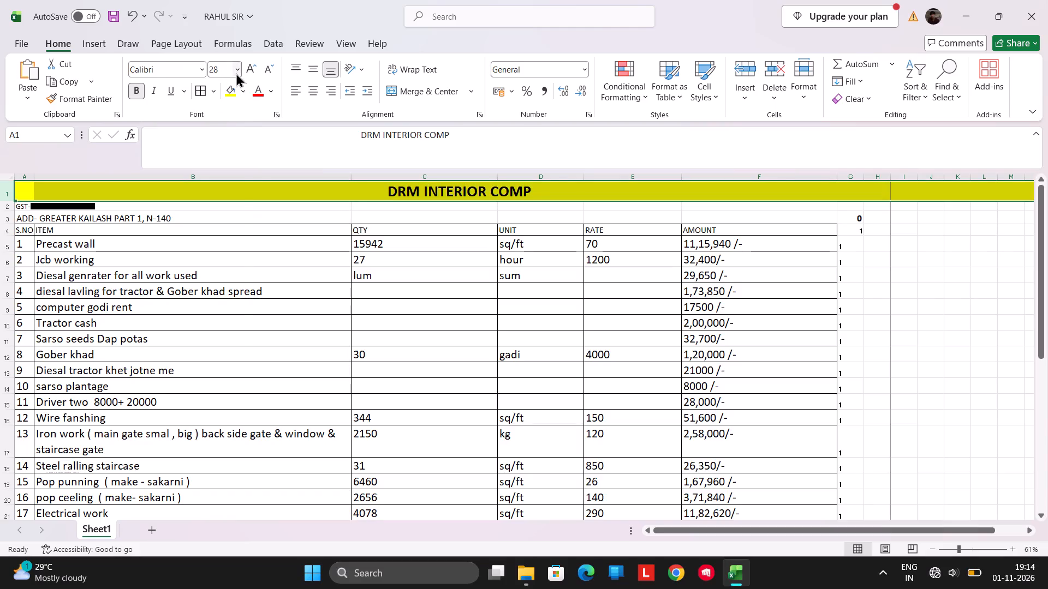
left_click(236, 73)
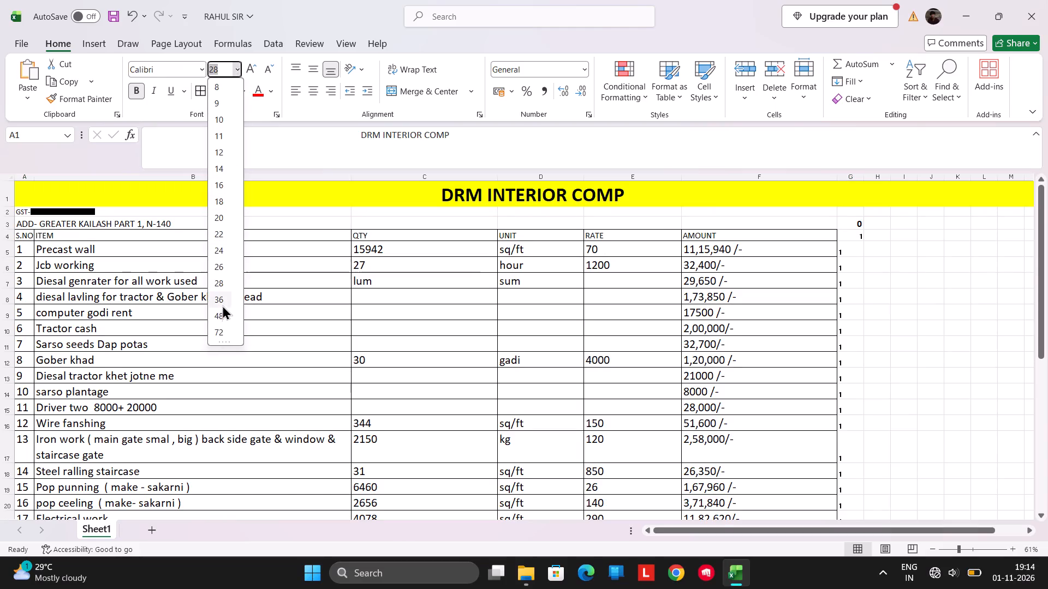
left_click(221, 299)
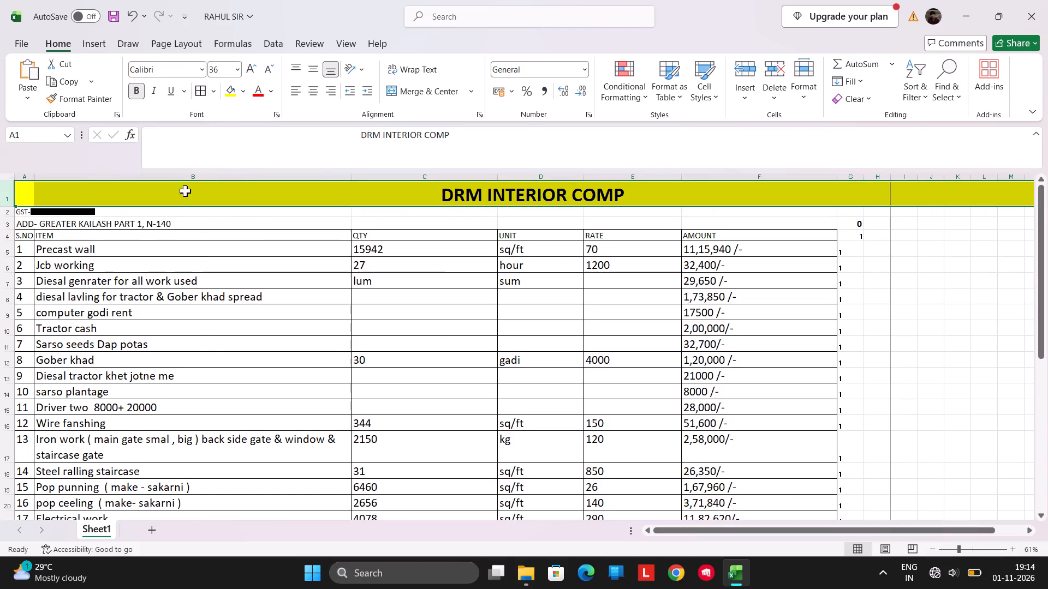
left_click(277, 157)
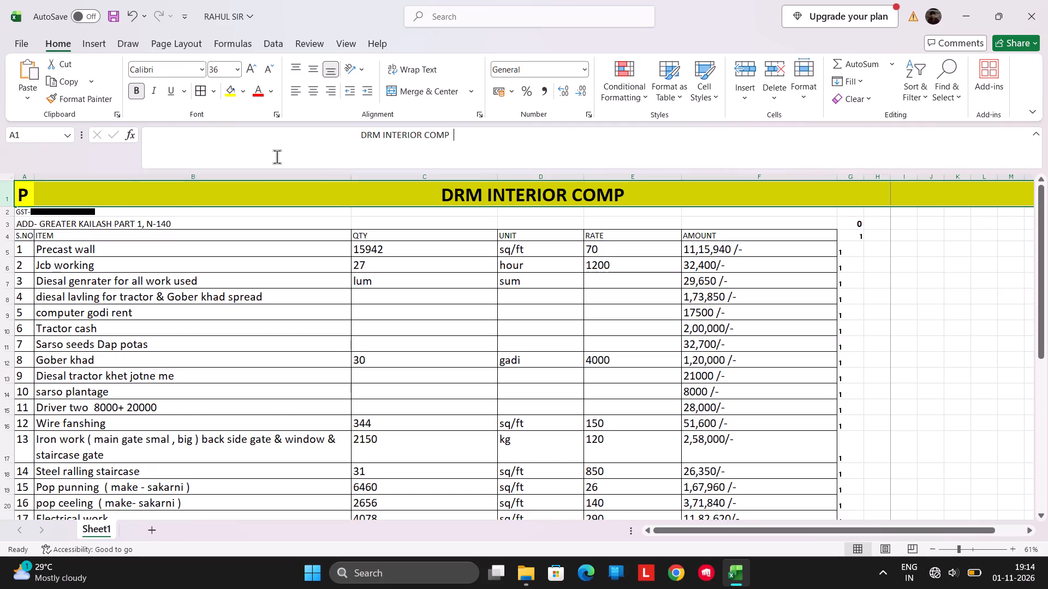
left_click(282, 238)
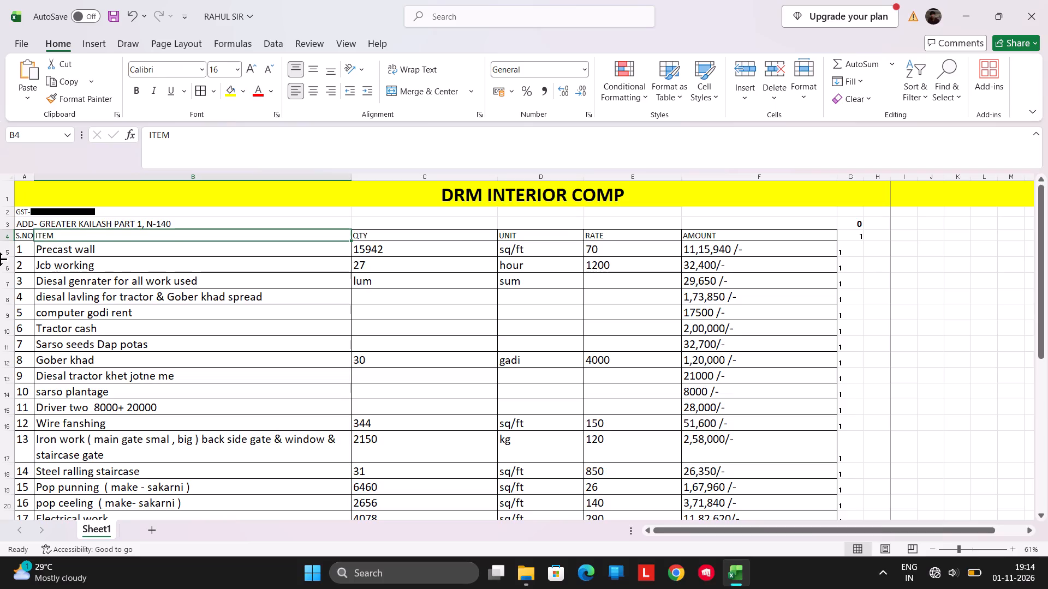
Set the font size of the column header row, S.NO to AMOUNT, to 20.
left_click(3, 237)
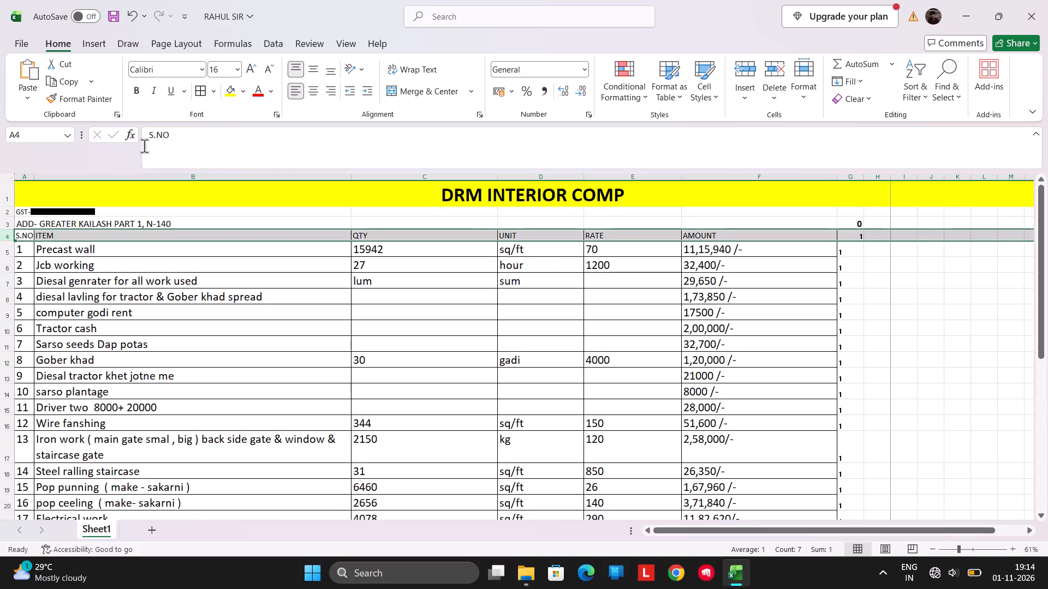
left_click(240, 67)
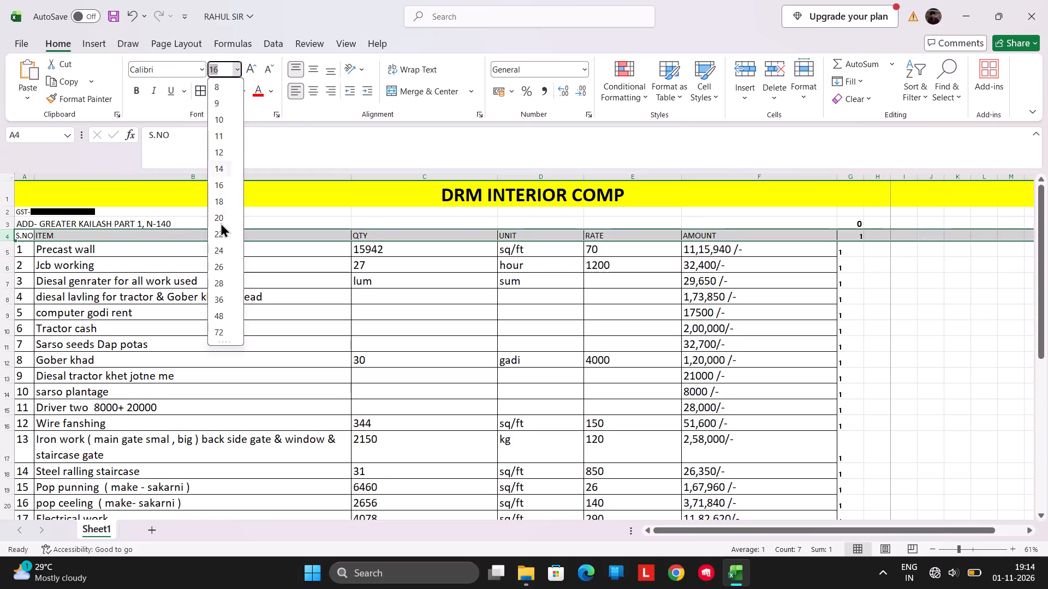
left_click(219, 220)
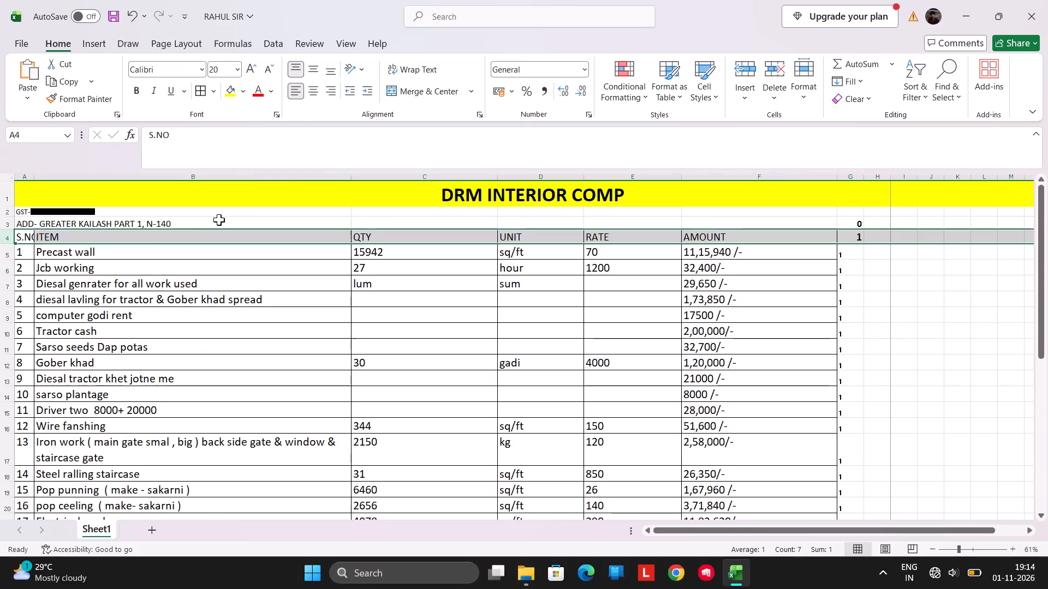
Widen the S.NO column to fit its header and make the ITEM column slightly wider.
left_click(35, 177)
left_click(39, 177)
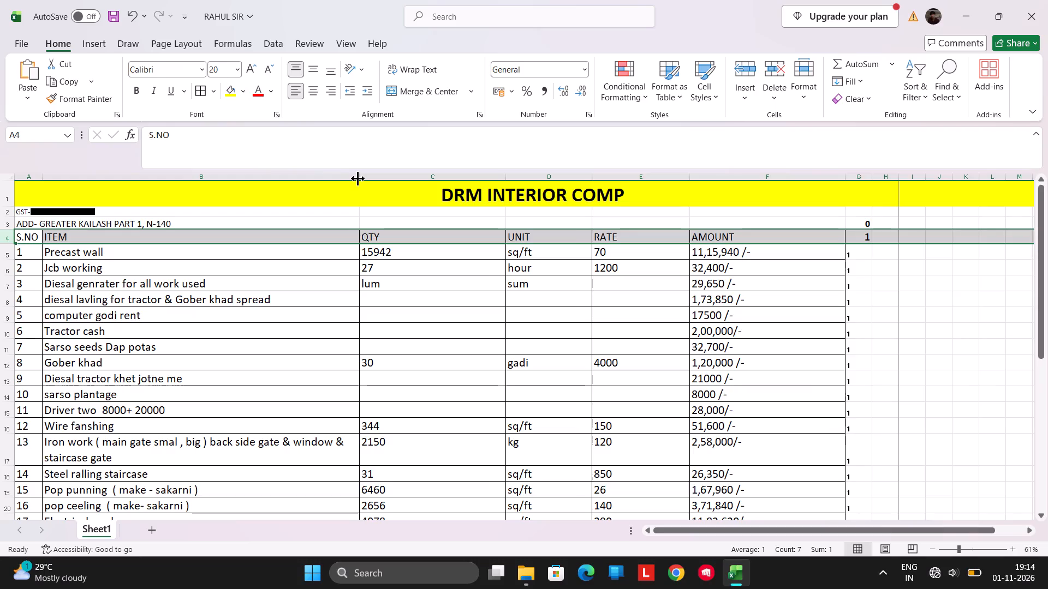
left_click_drag(358, 178, 365, 177)
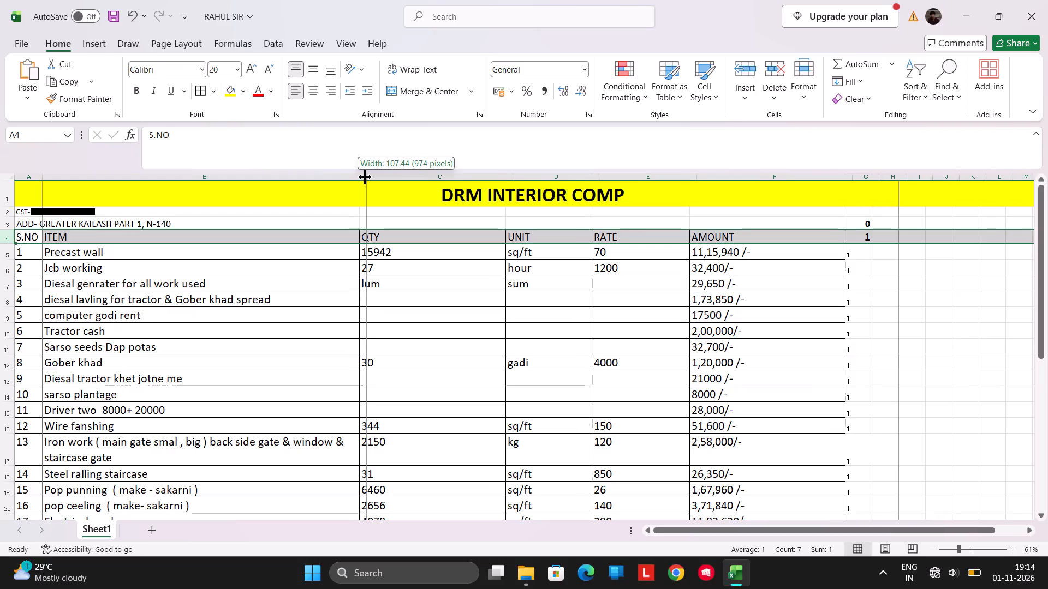
left_click_drag(365, 177, 369, 177)
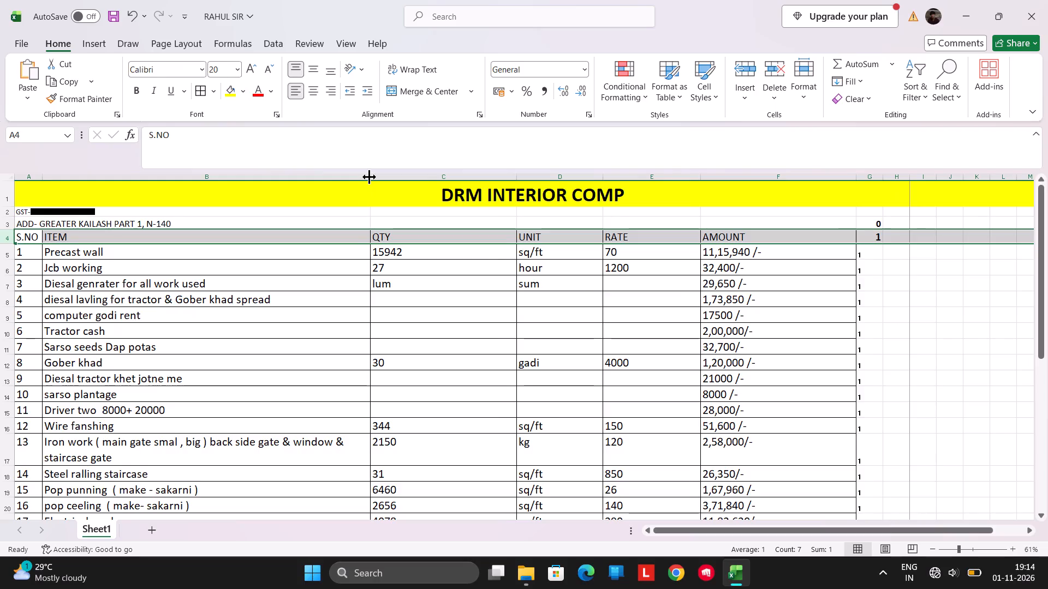
Review the layout of the whole bill sheet, from the company heading down to the empty rows below the last item.
right_click(369, 177)
scroll(369, 177, "down", 15)
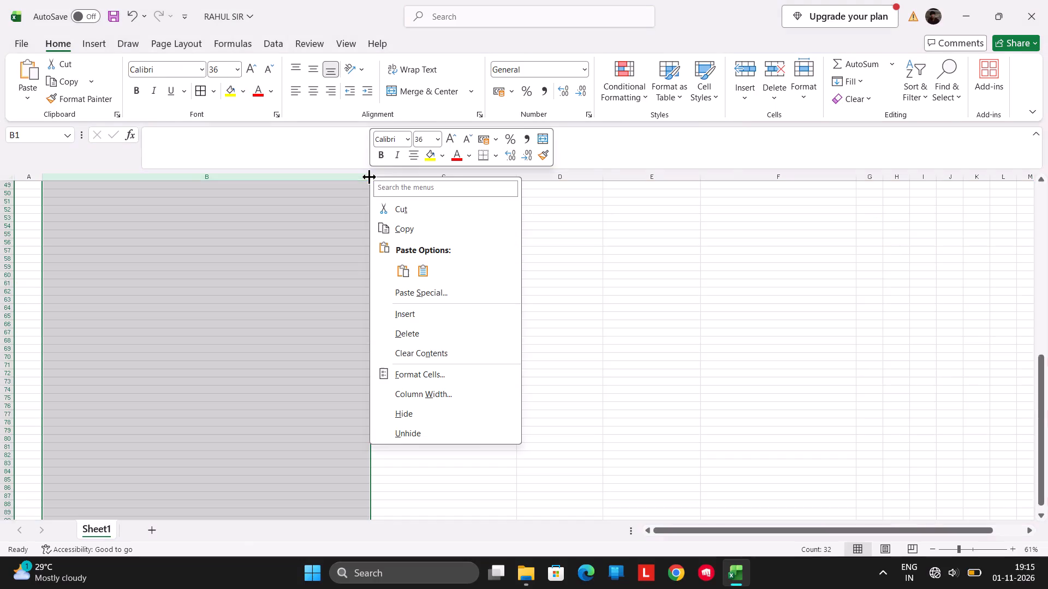
left_click(594, 310)
scroll(594, 310, "up", 6)
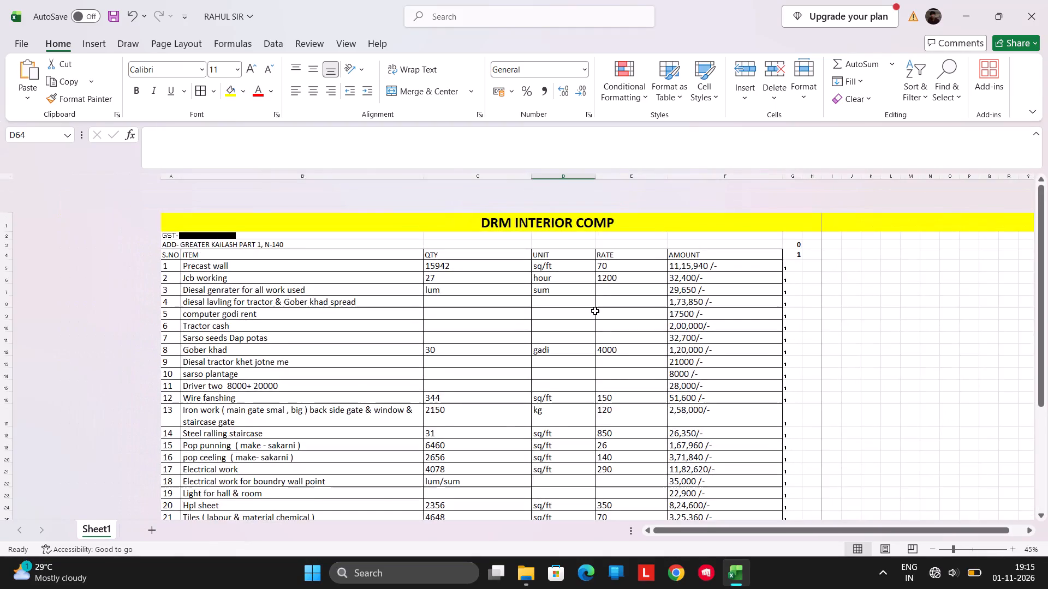
scroll(594, 310, "down", 3)
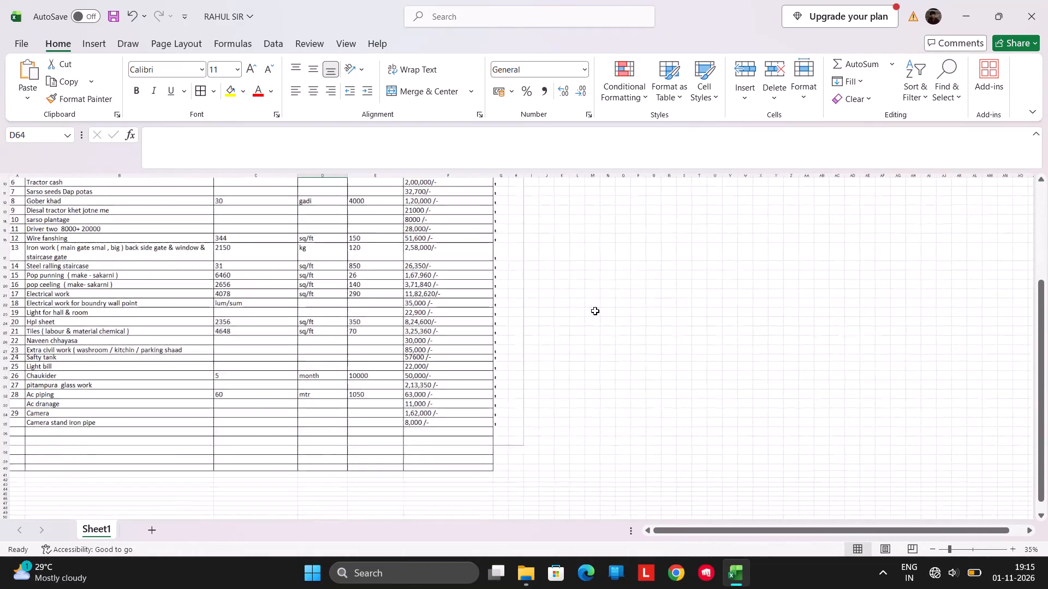
scroll(491, 498, "up", 3)
scroll(491, 498, "down", 5)
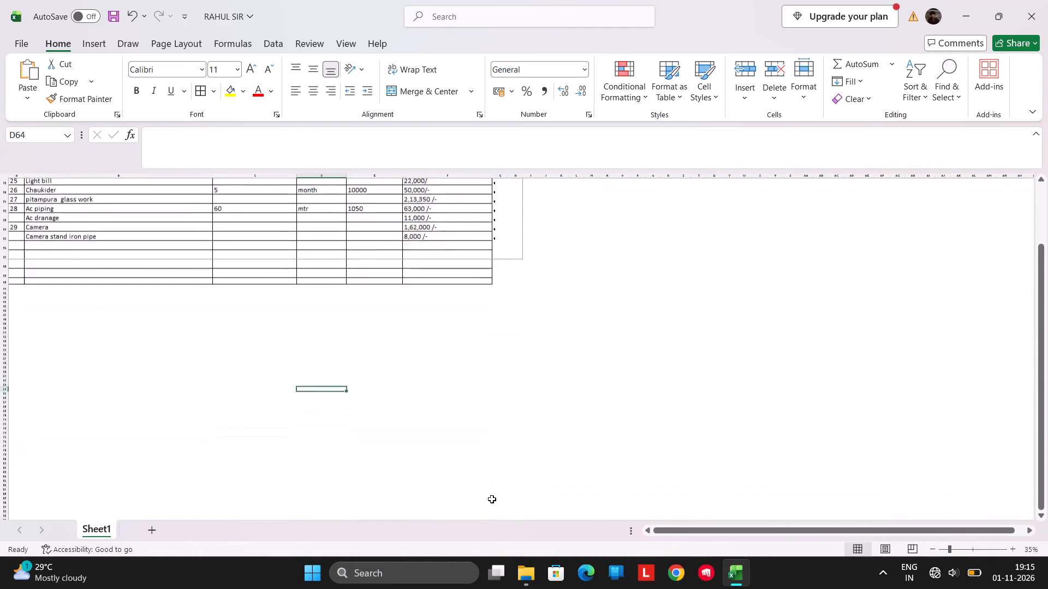
scroll(491, 498, "down", 1)
scroll(491, 498, "up", 2)
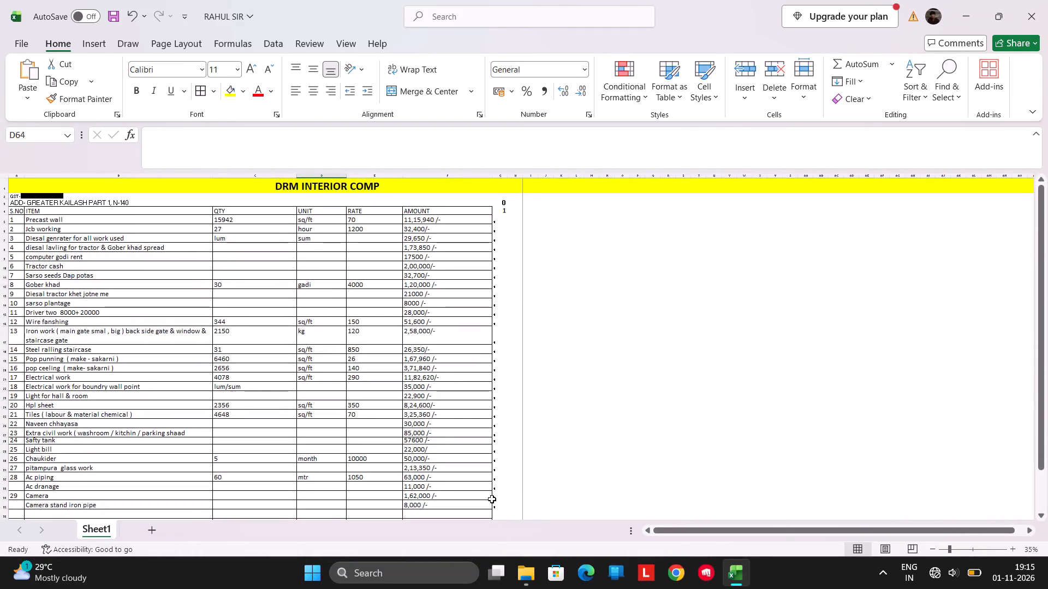
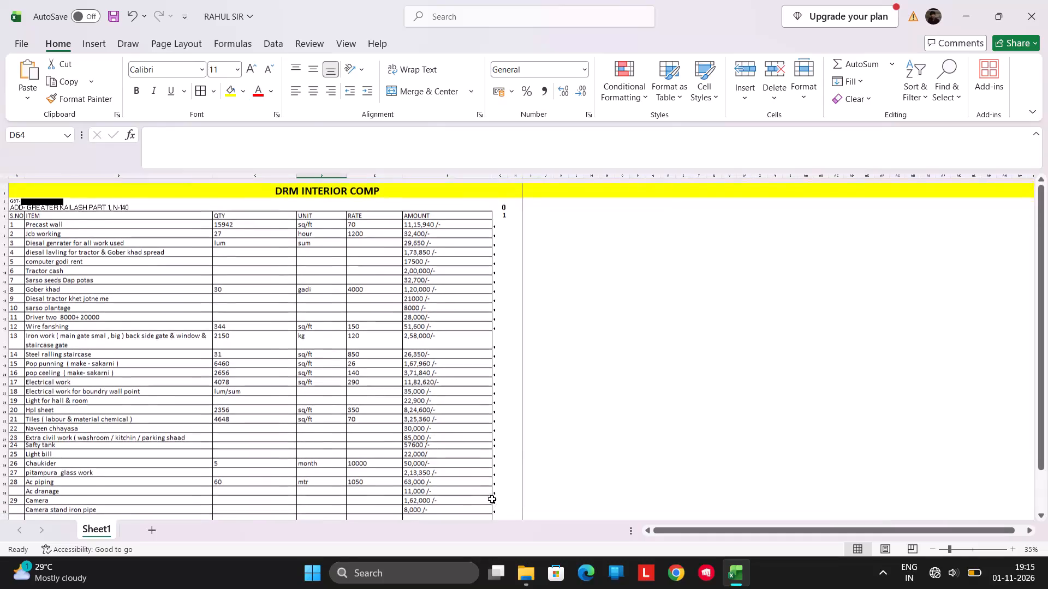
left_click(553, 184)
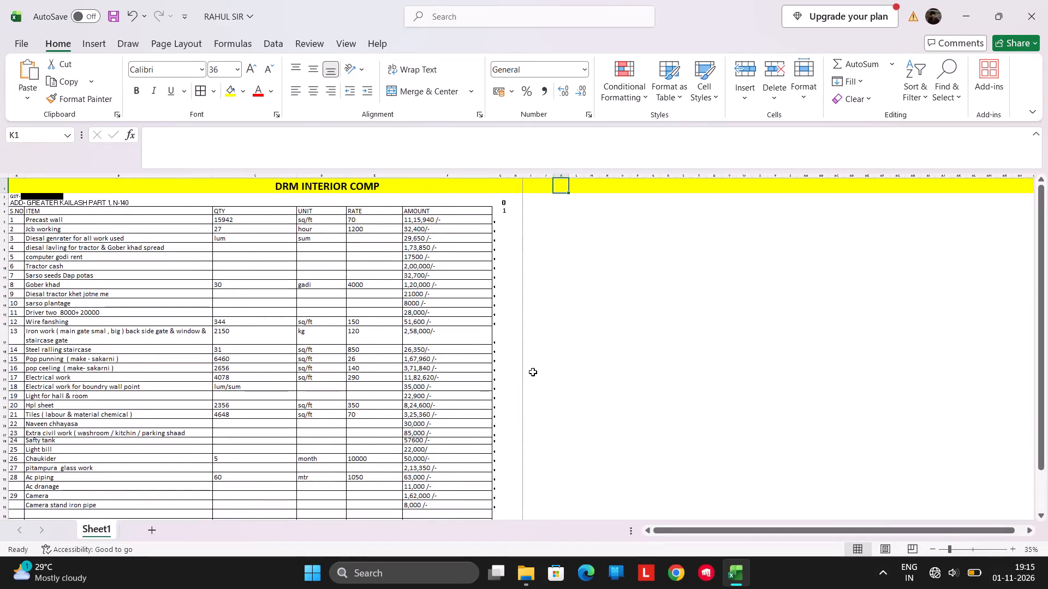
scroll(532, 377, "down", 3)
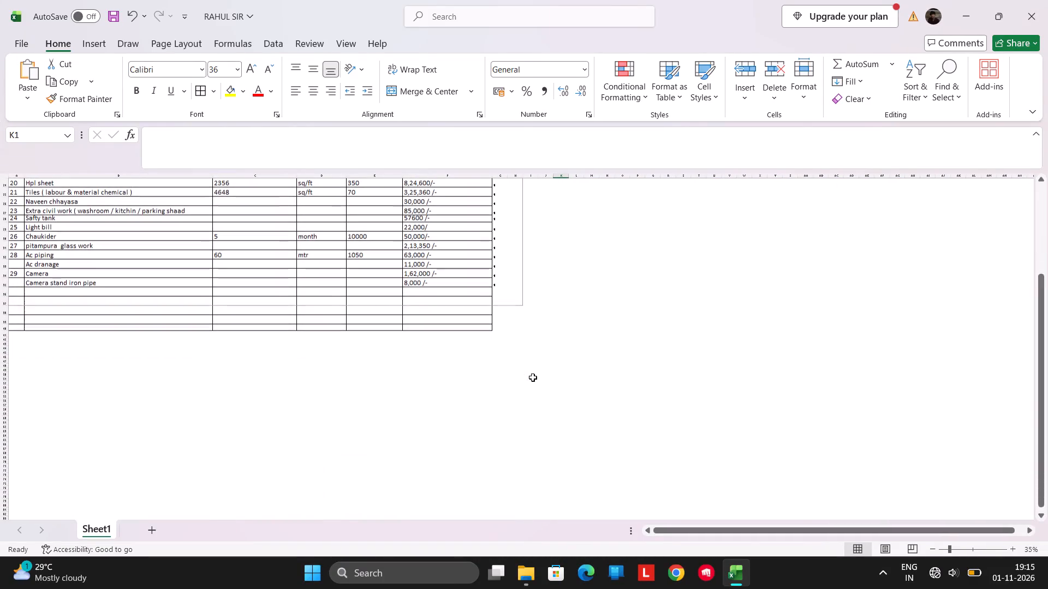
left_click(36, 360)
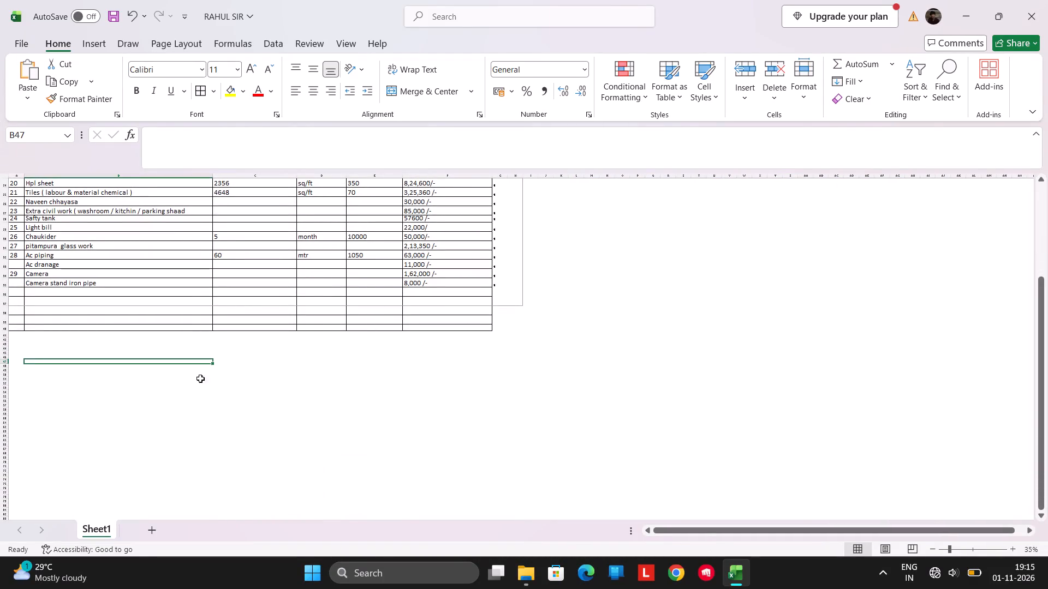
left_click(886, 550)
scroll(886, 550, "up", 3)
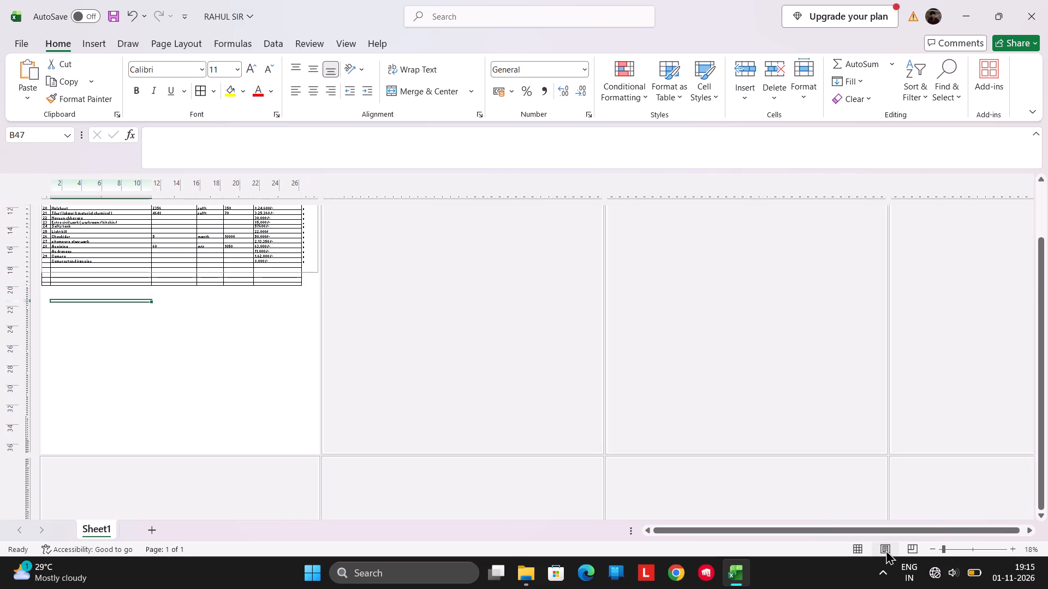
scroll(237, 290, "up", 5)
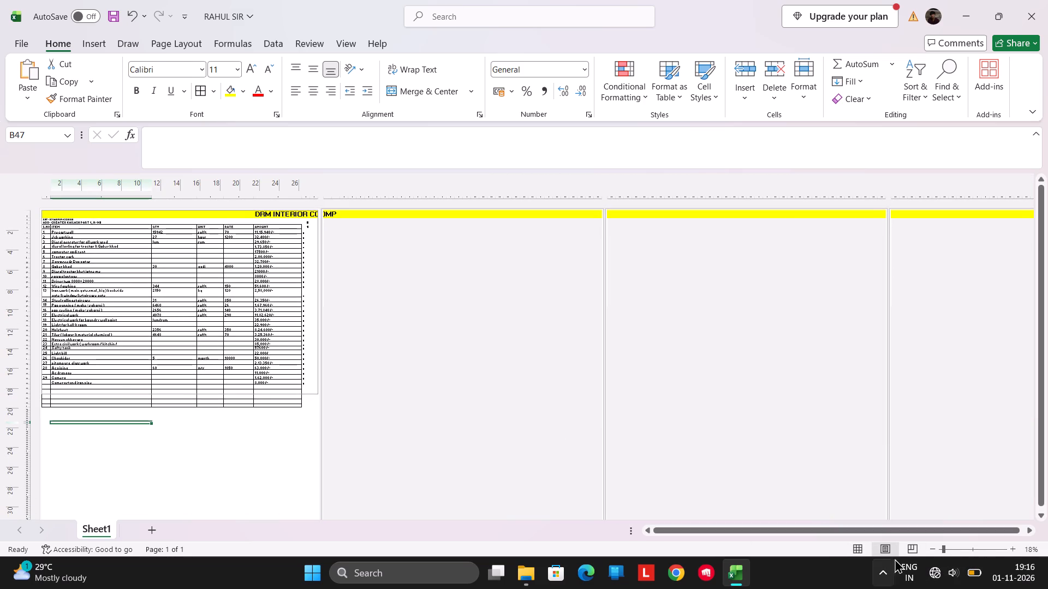
In Page Break Preview, adjust the print area to end at column G and at the table's last bordered row, row 40.
left_click(915, 549)
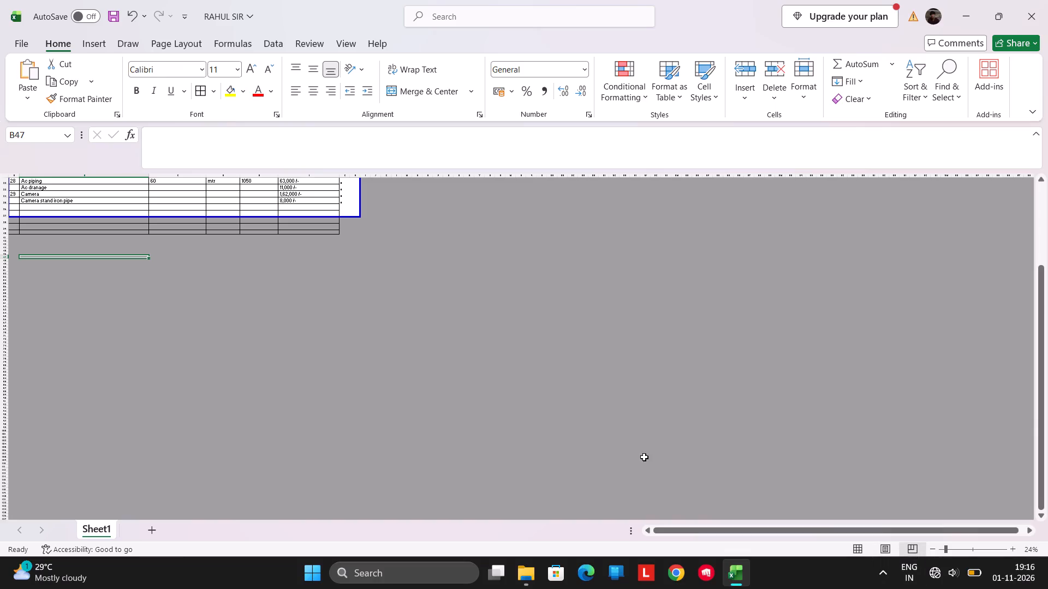
scroll(573, 402, "up", 4)
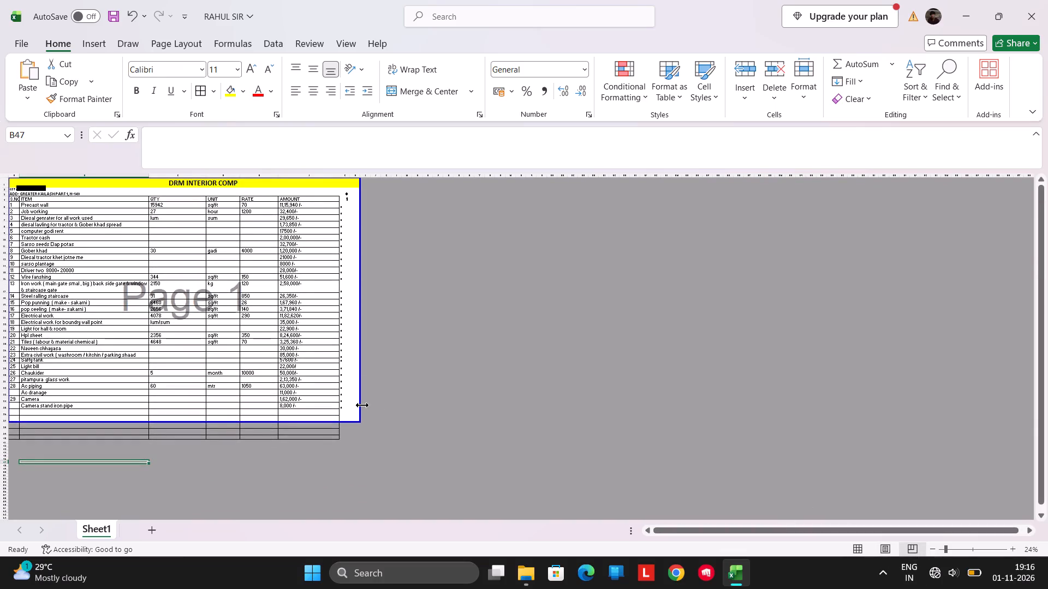
left_click_drag(361, 405, 348, 404)
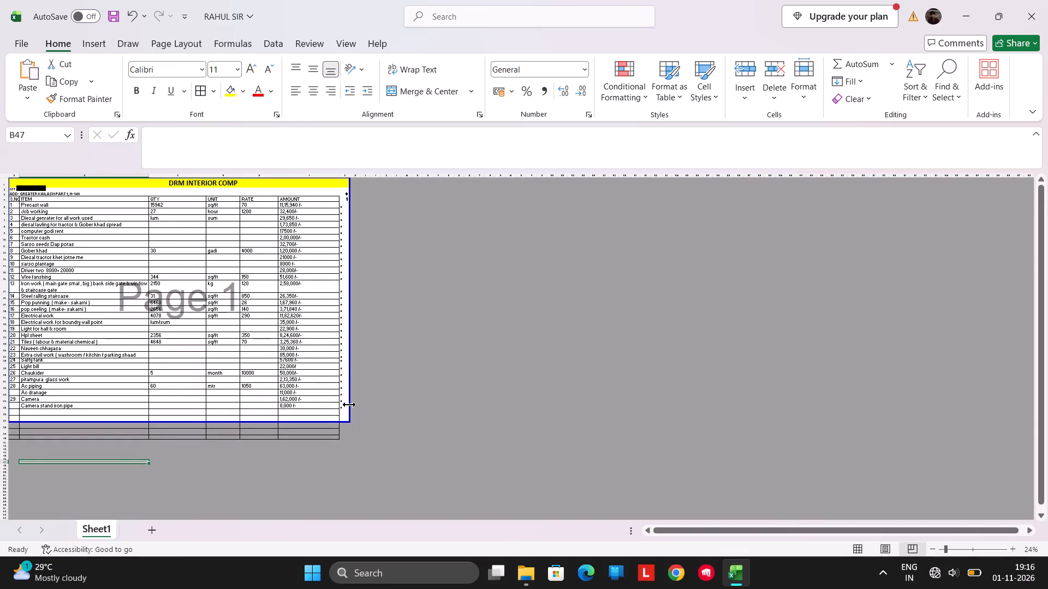
left_click_drag(341, 420, 340, 438)
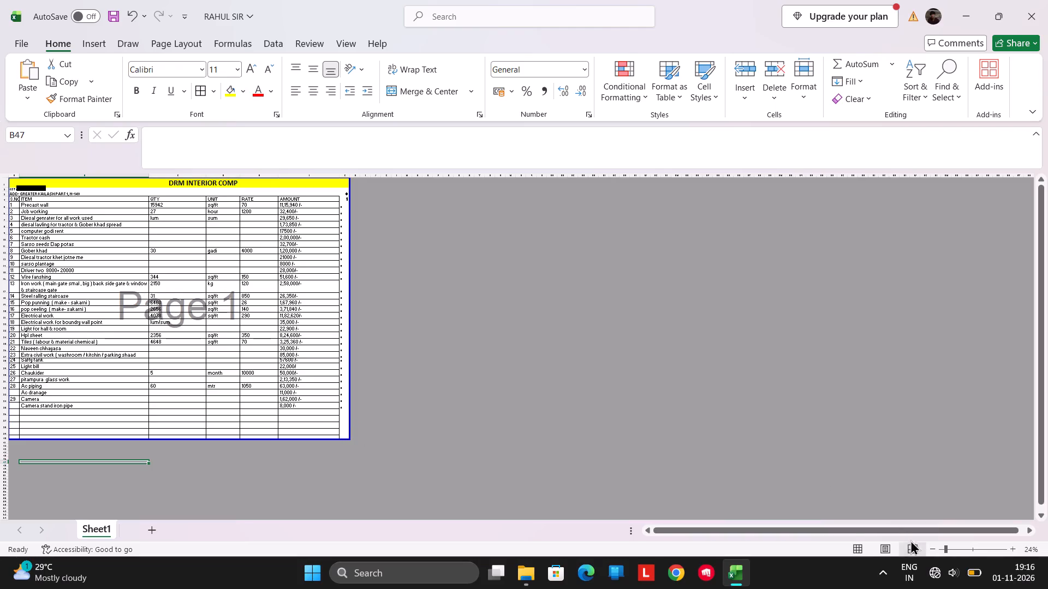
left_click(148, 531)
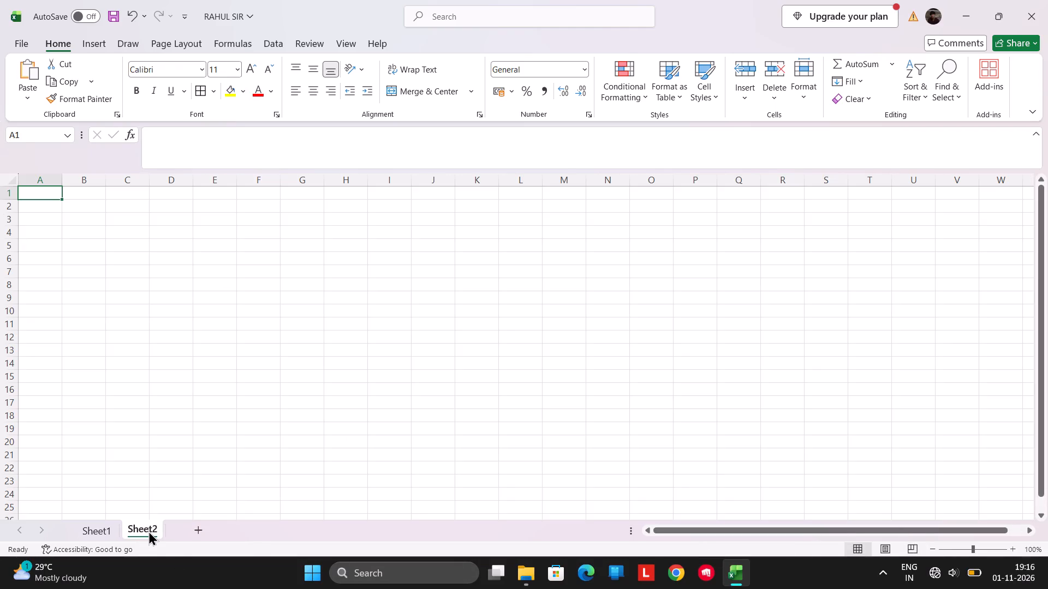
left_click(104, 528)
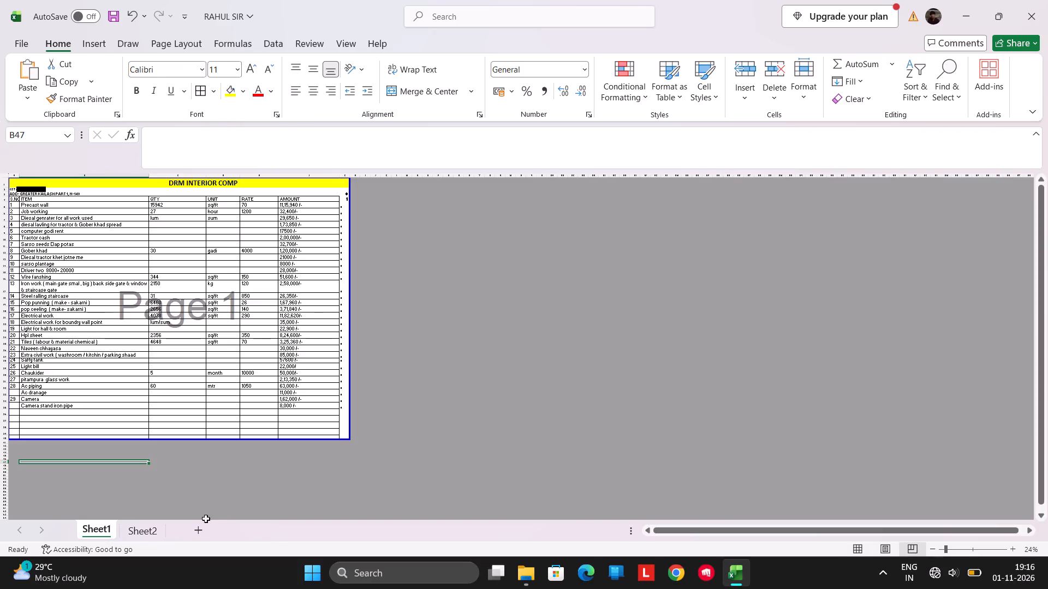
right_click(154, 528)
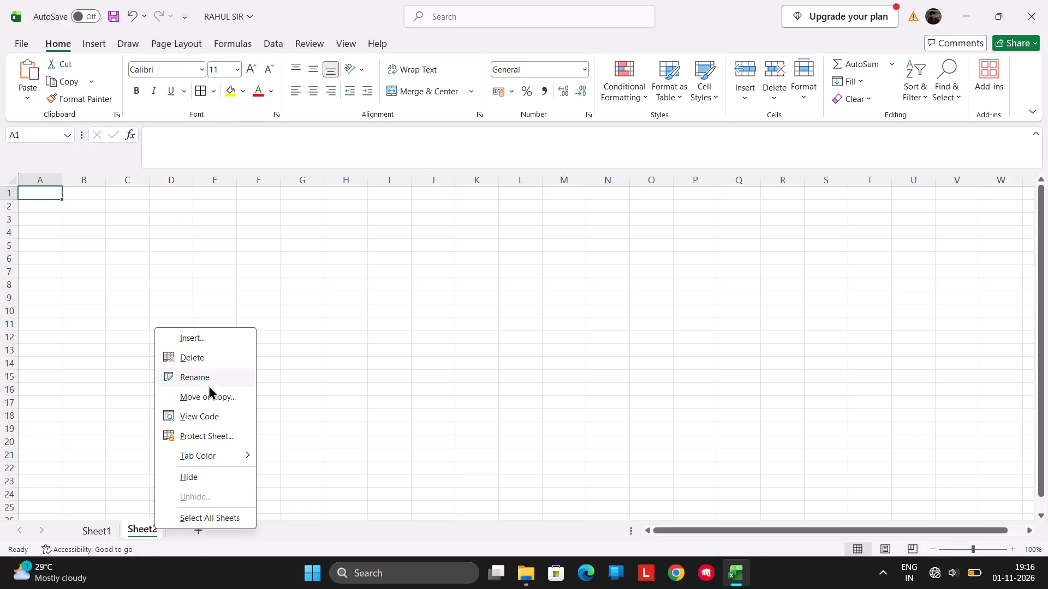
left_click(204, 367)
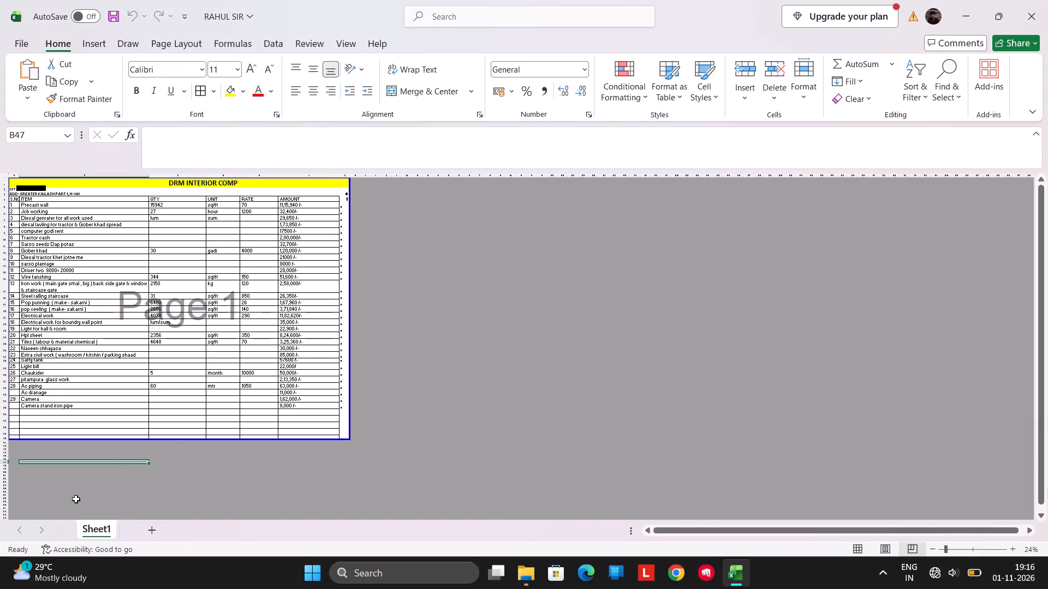
Return to Normal view and apply All Borders to the empty range A42:G111 below the table.
left_click(14, 454)
left_click(14, 454)
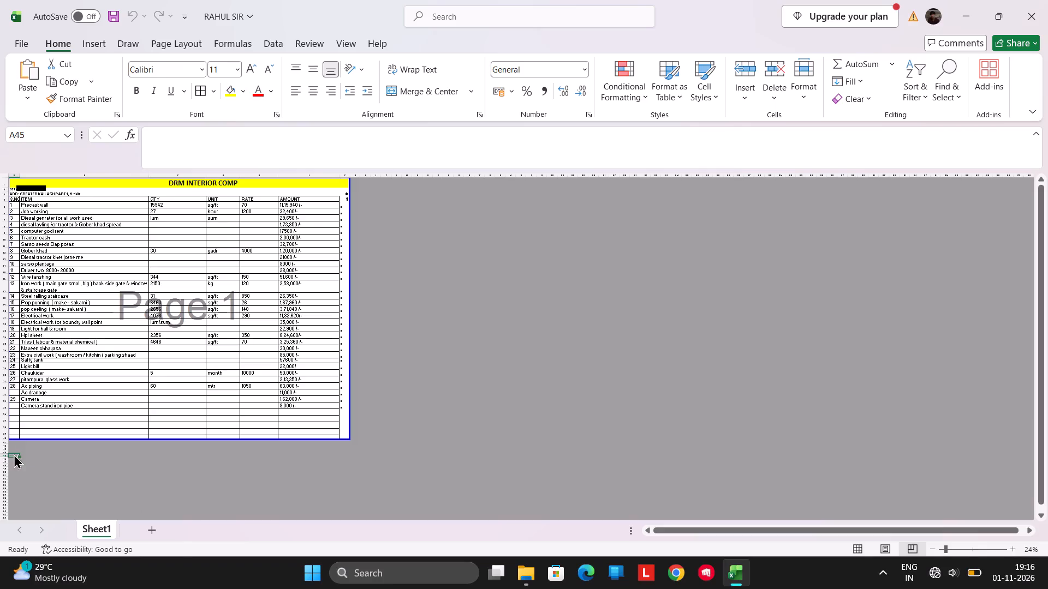
left_click(26, 459)
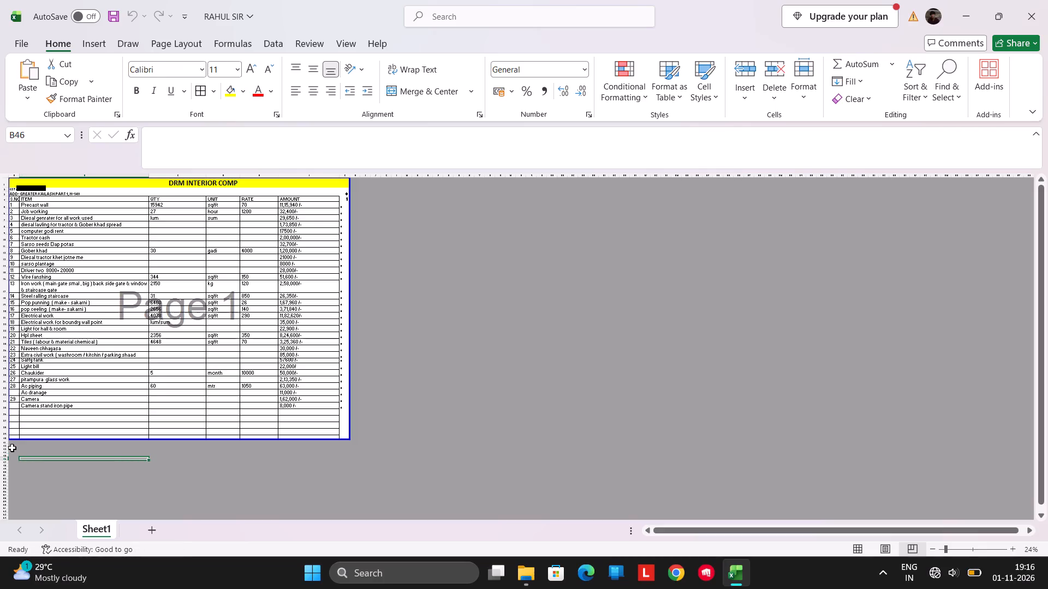
left_click(12, 446)
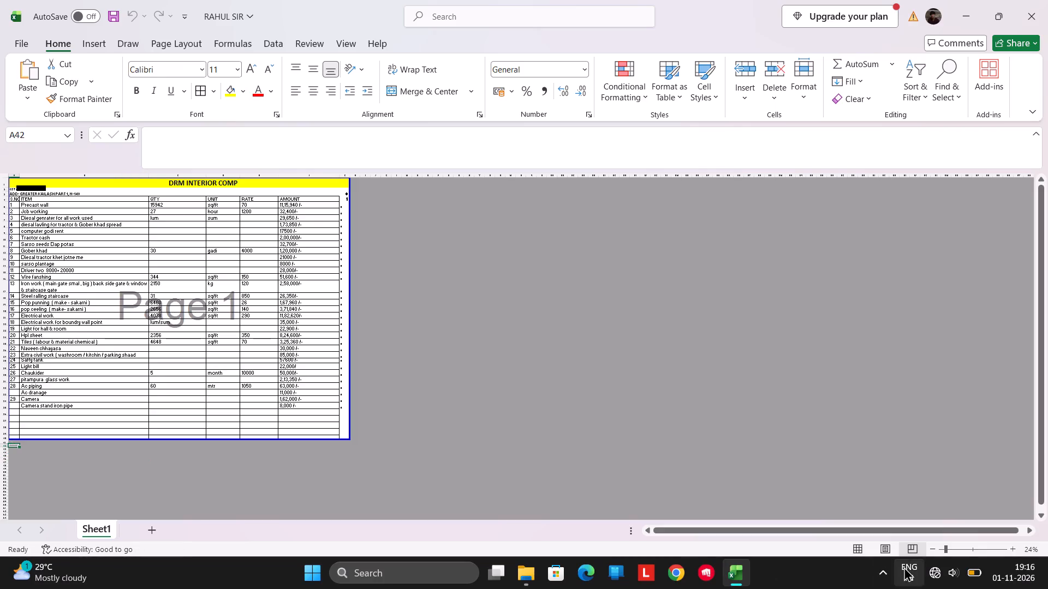
left_click(862, 546)
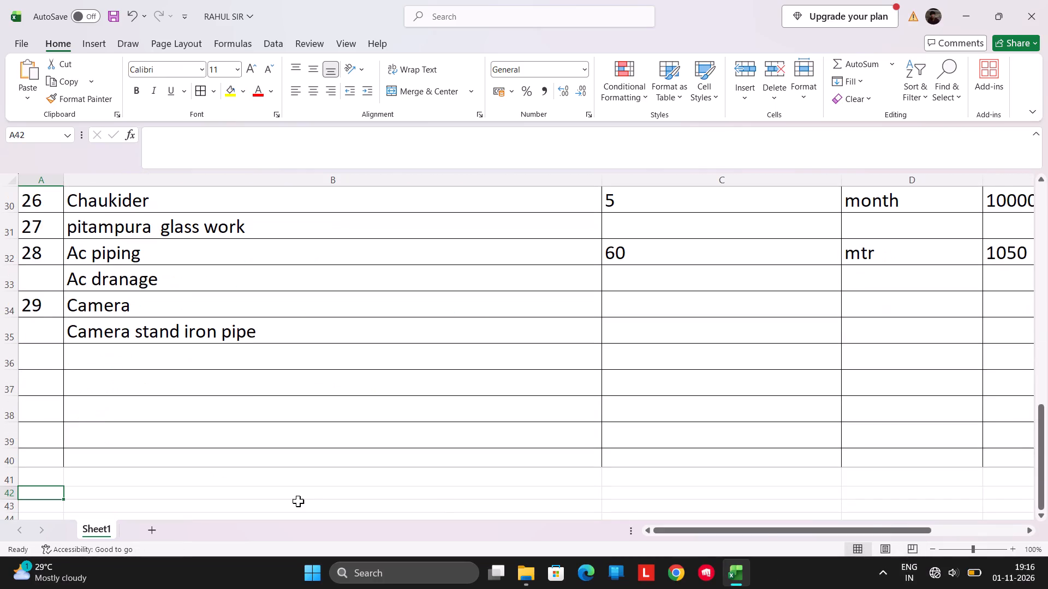
scroll(298, 501, "down", 1)
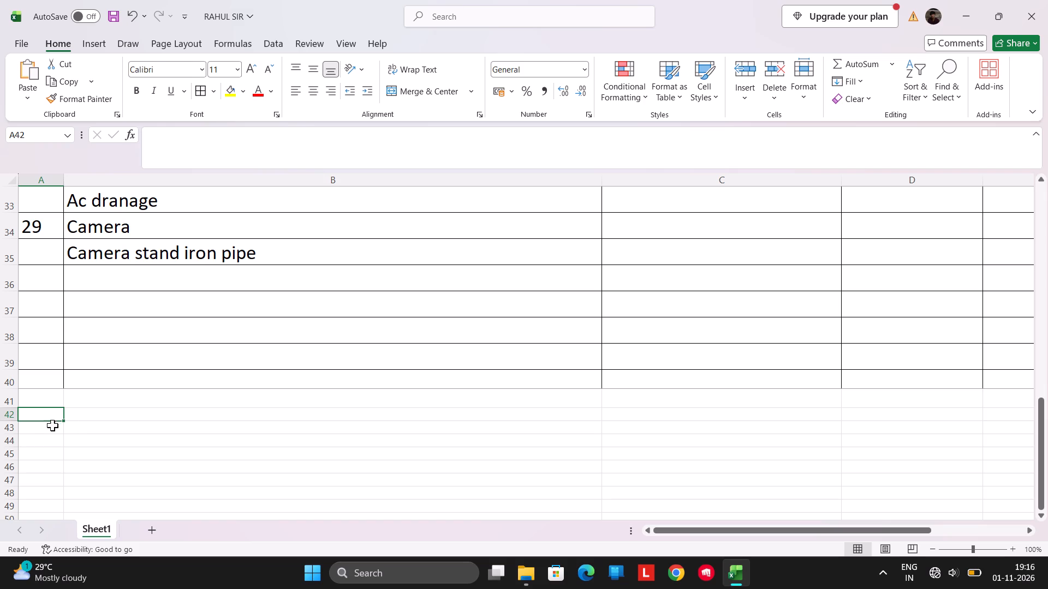
left_click_drag(28, 411, 689, 510)
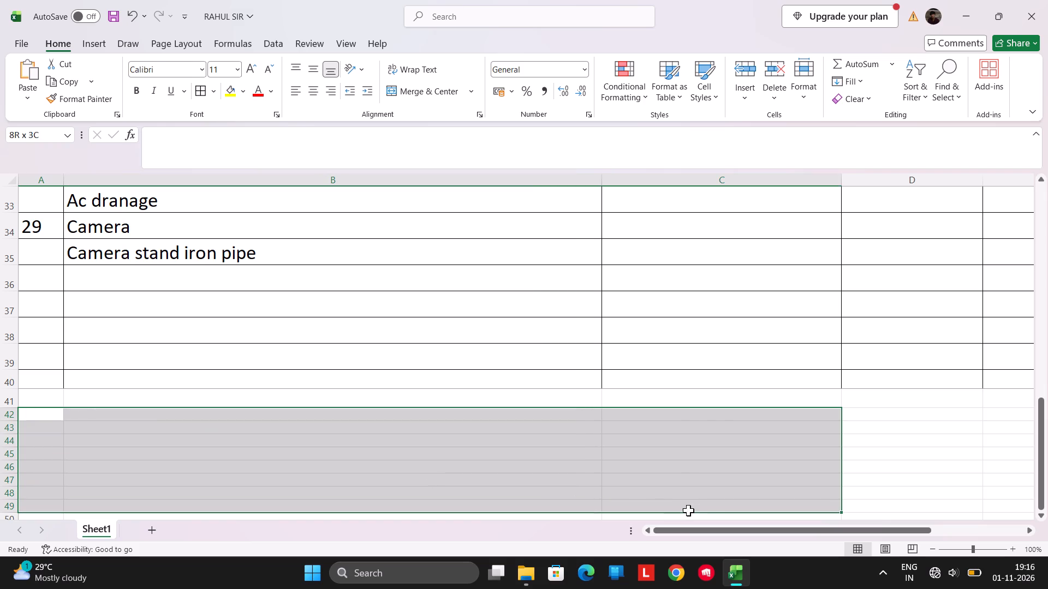
left_click_drag(689, 510, 937, 507)
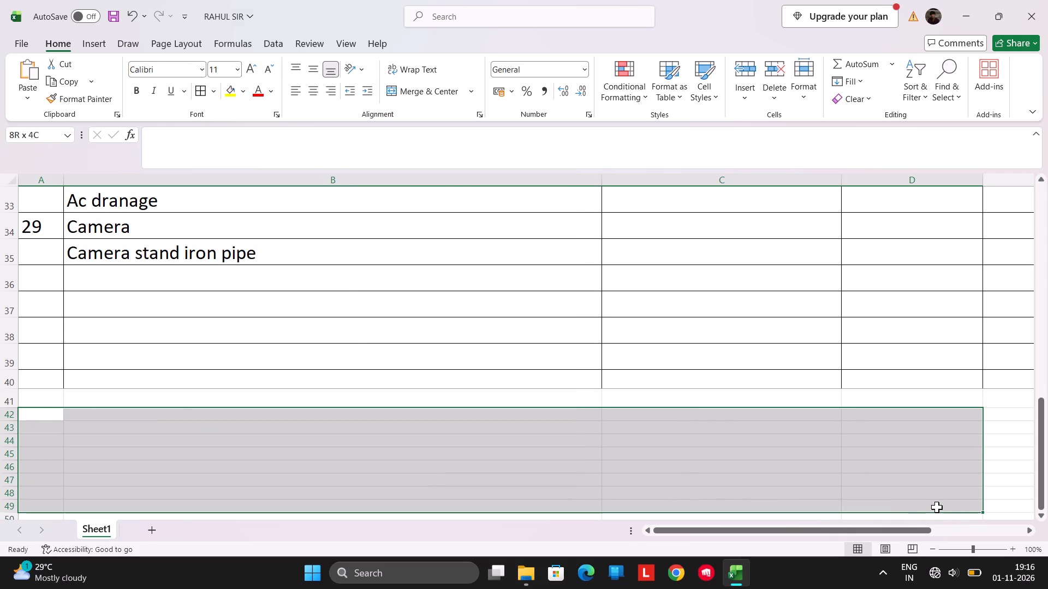
left_click_drag(937, 507, 841, 550)
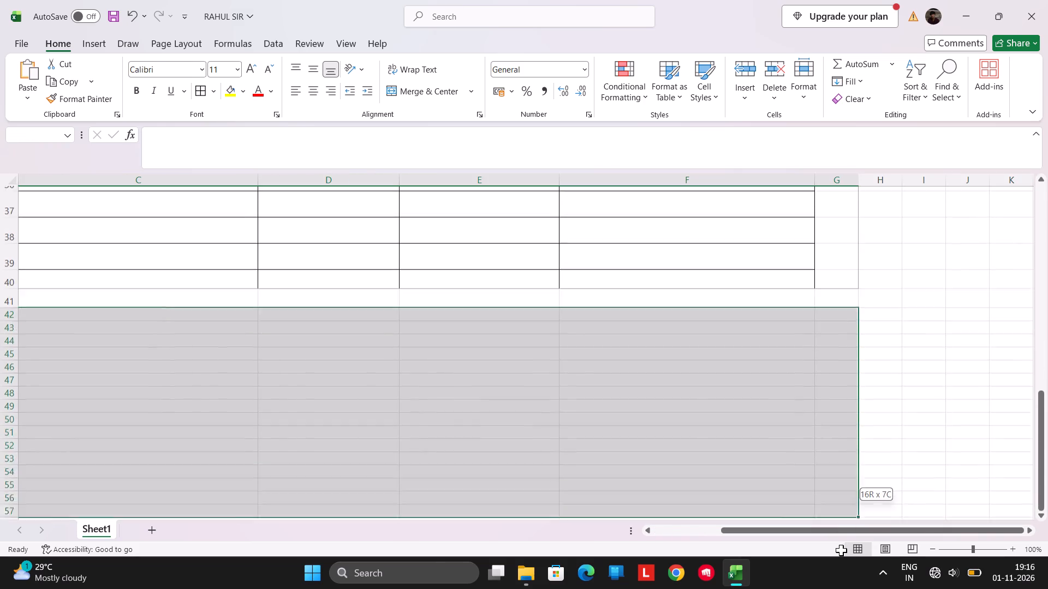
left_click_drag(841, 550, 824, 542)
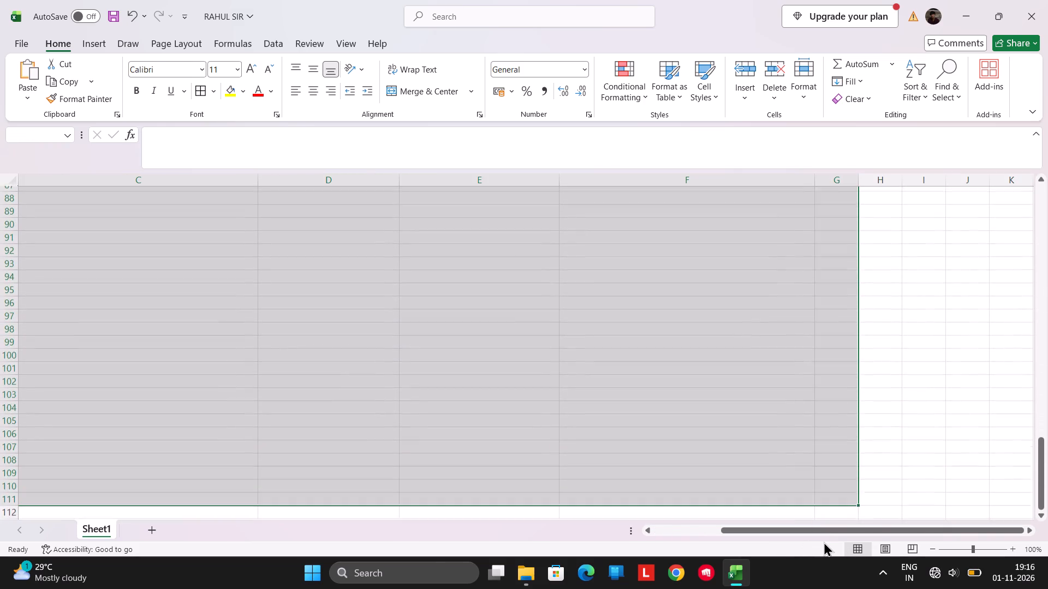
left_click(213, 95)
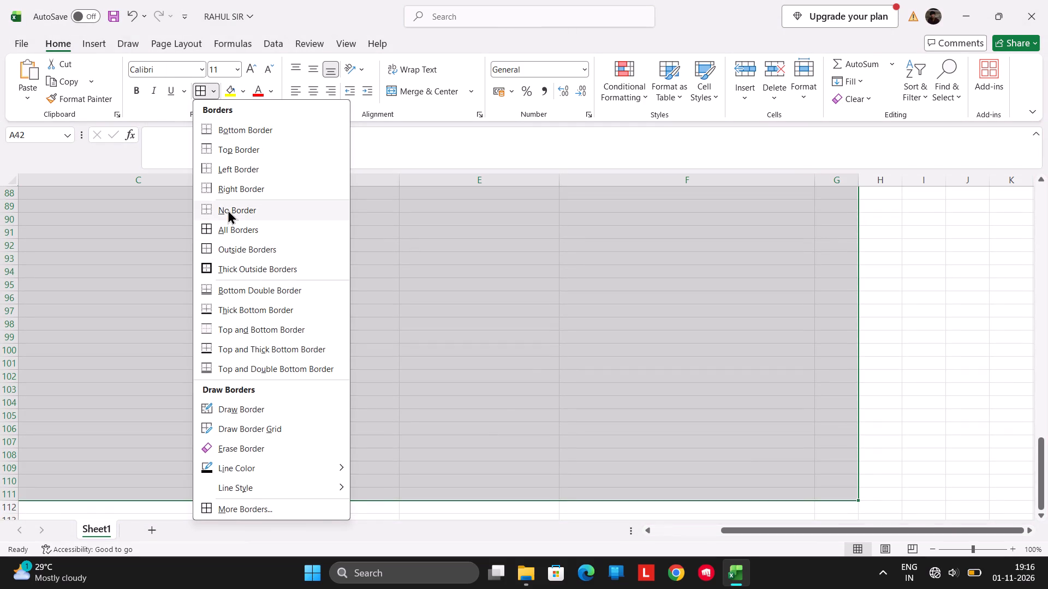
left_click(228, 230)
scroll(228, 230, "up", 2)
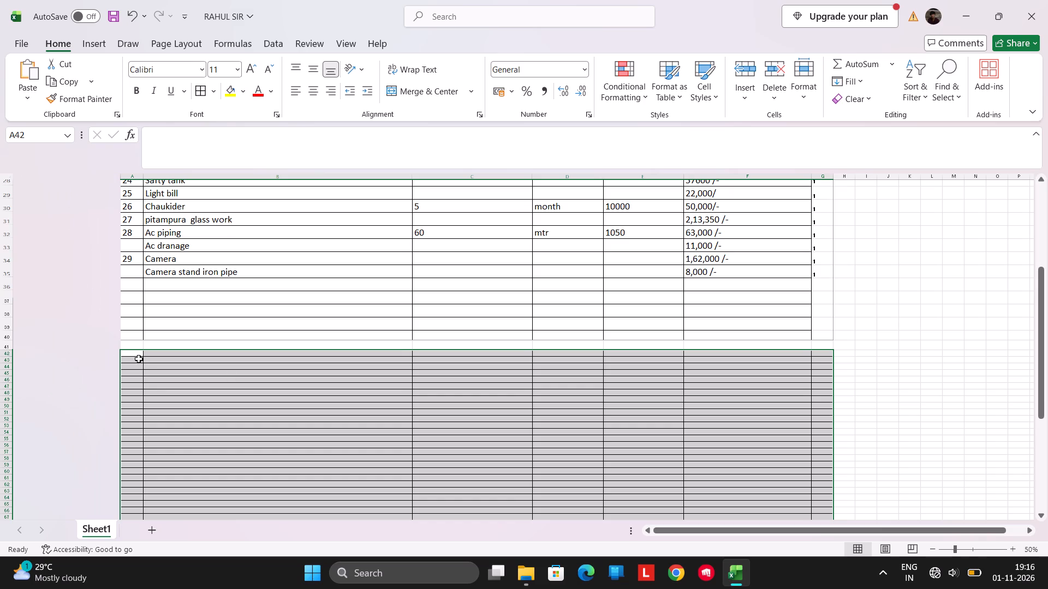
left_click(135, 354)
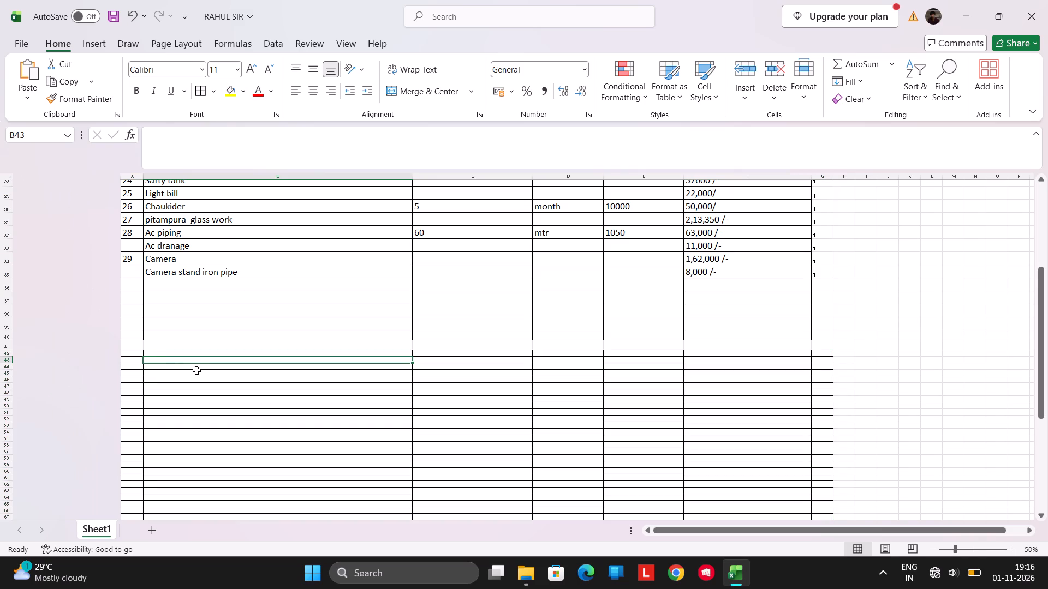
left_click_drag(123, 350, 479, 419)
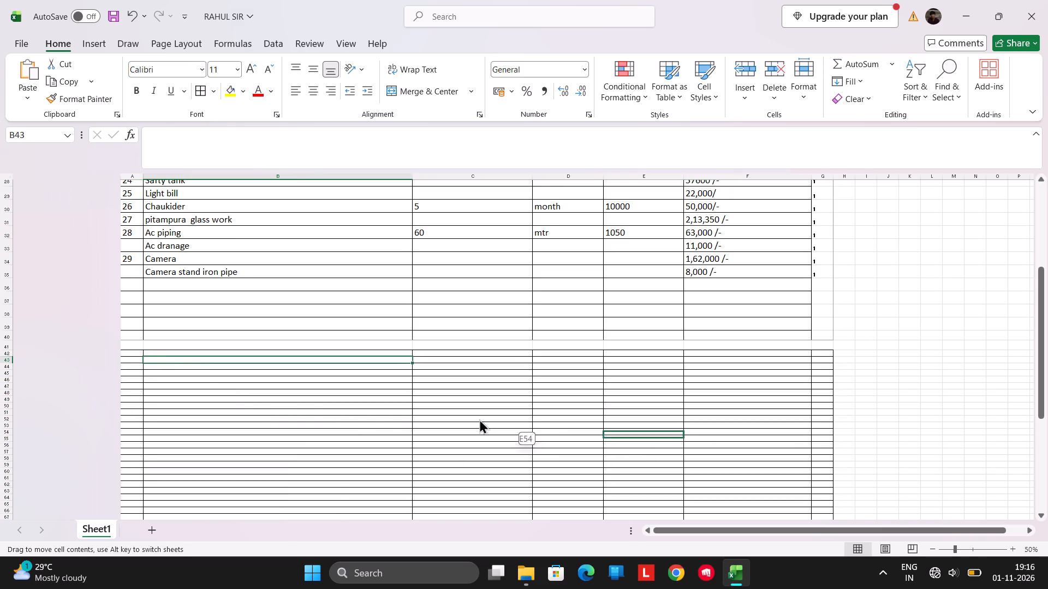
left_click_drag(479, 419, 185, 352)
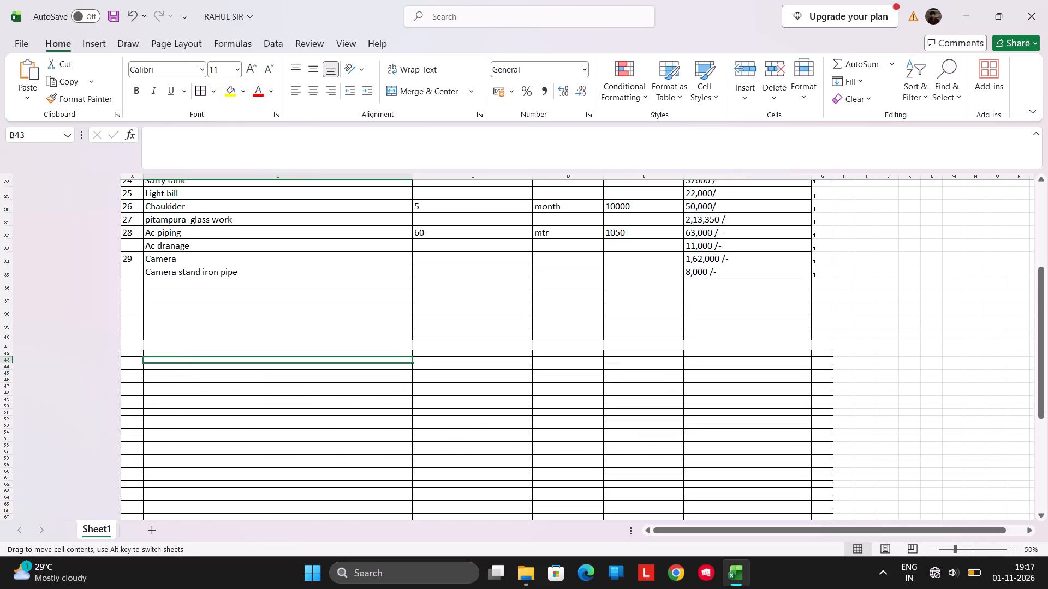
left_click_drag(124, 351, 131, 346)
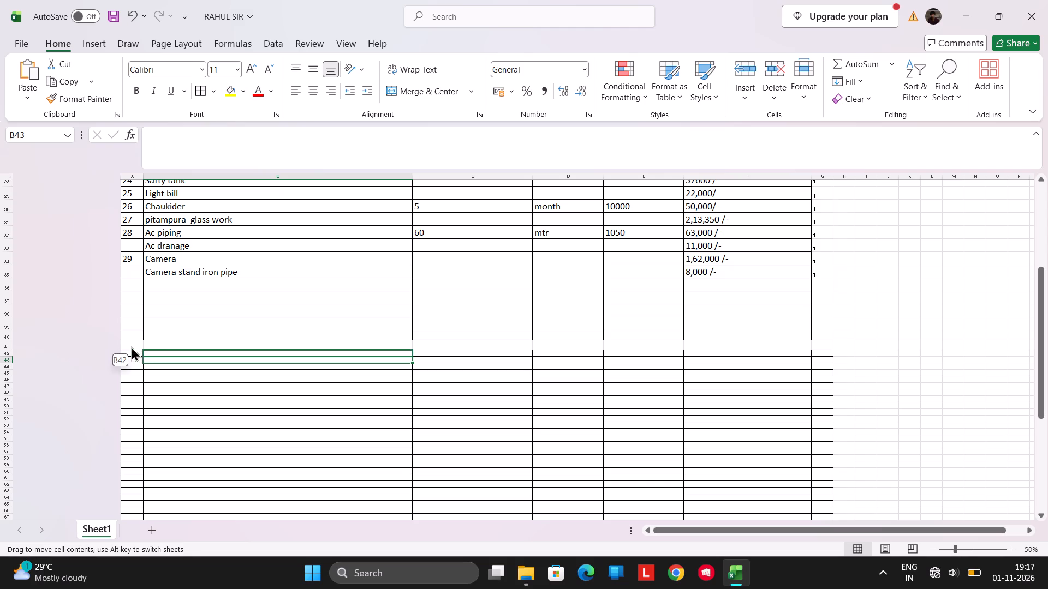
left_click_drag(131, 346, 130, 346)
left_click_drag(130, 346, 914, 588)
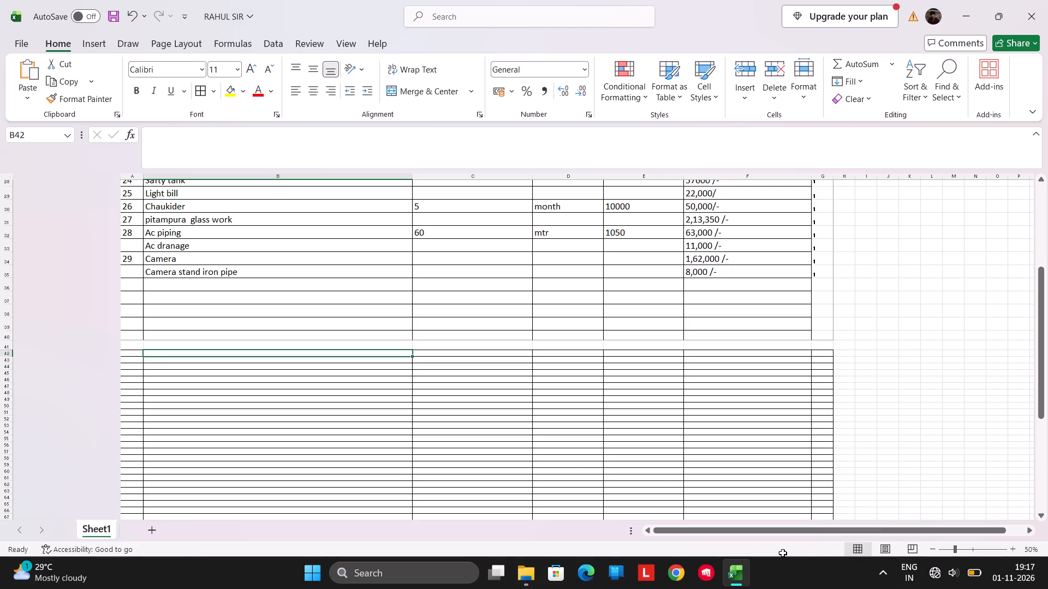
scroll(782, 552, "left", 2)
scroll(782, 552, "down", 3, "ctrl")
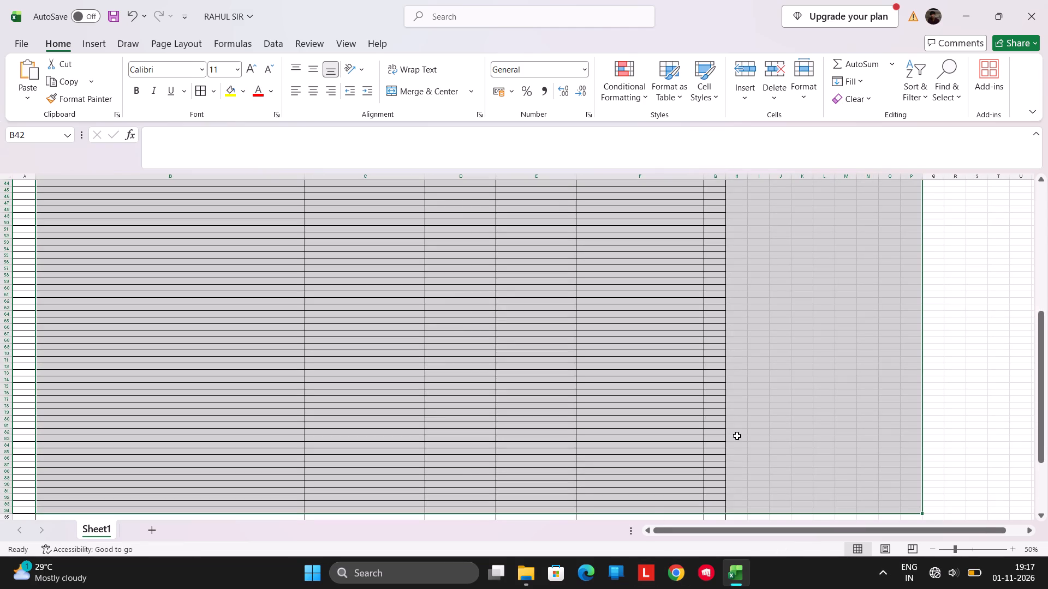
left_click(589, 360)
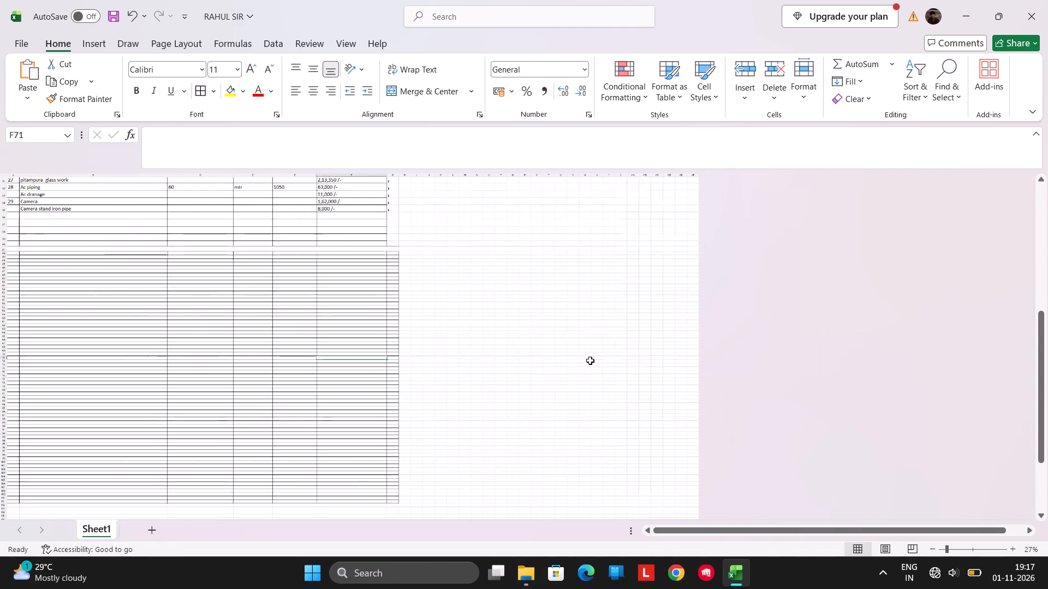
Delete the column G cells from G40 down to the last row of the new bordered grid.
scroll(589, 360, "up", 1)
left_click_drag(390, 328, 386, 543)
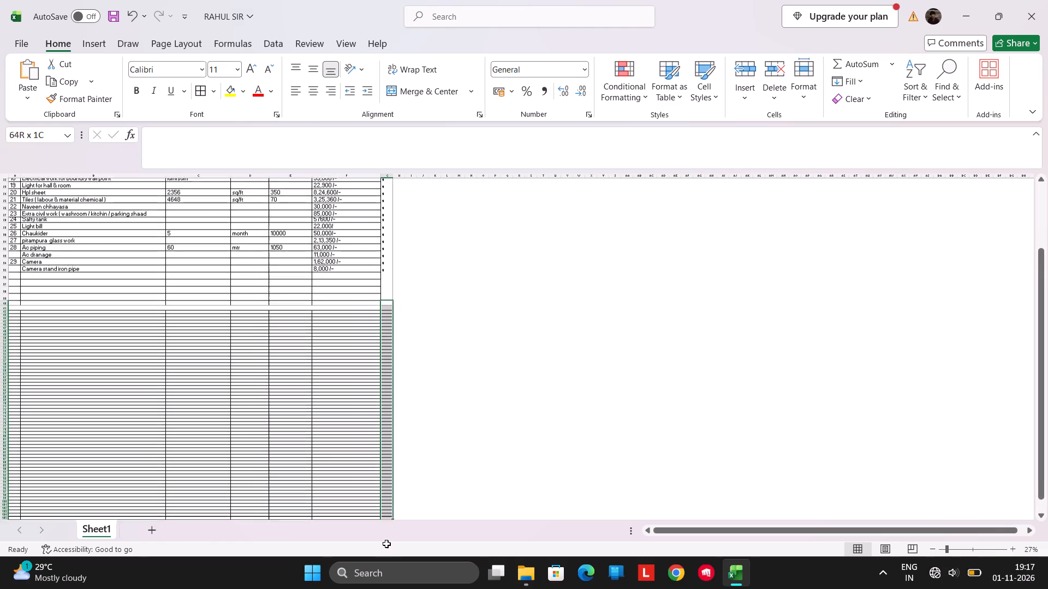
left_click_drag(386, 543, 386, 545)
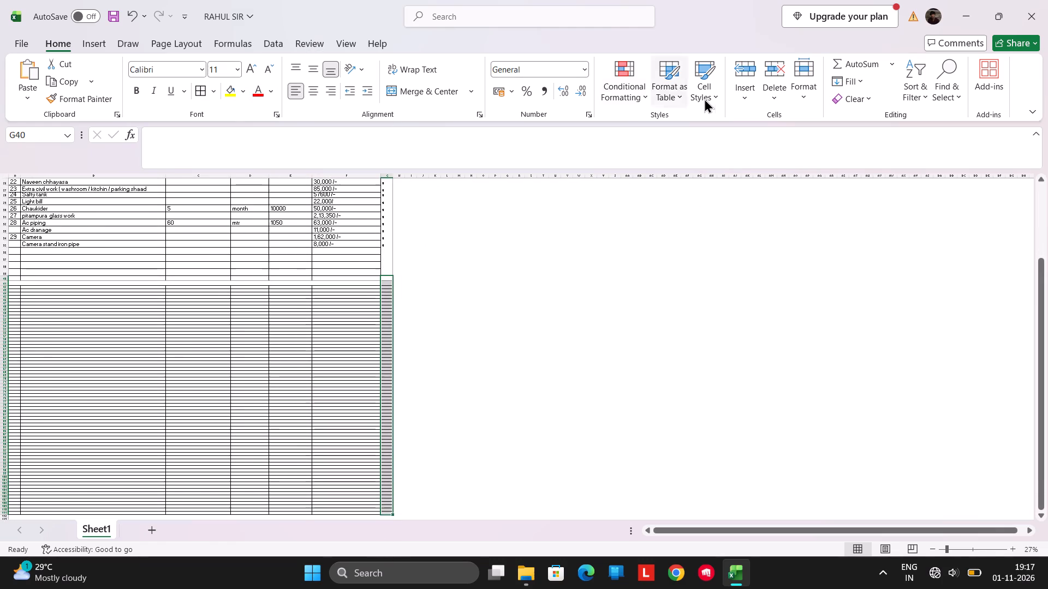
left_click(770, 73)
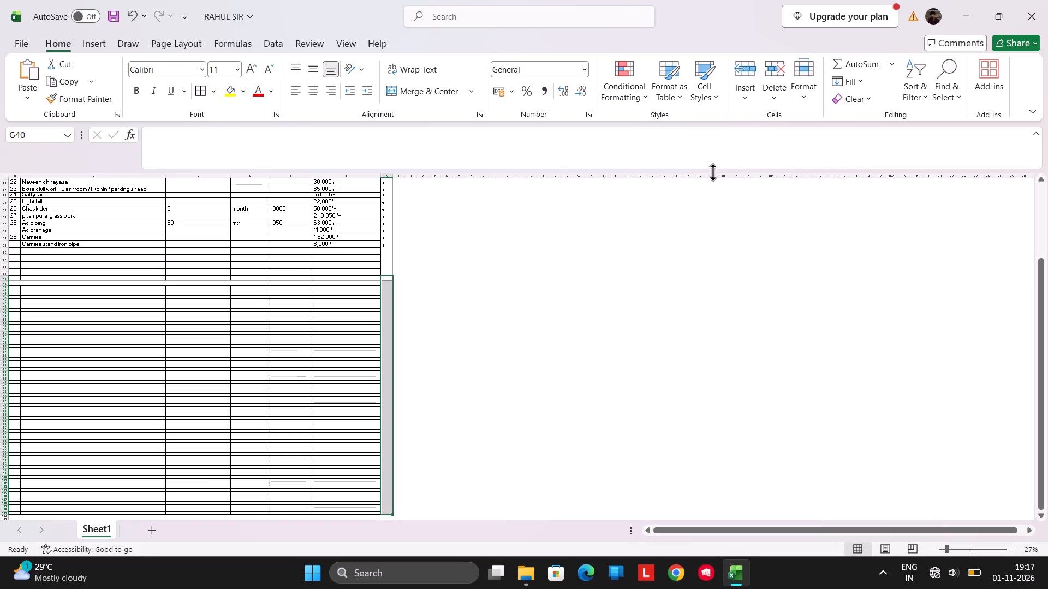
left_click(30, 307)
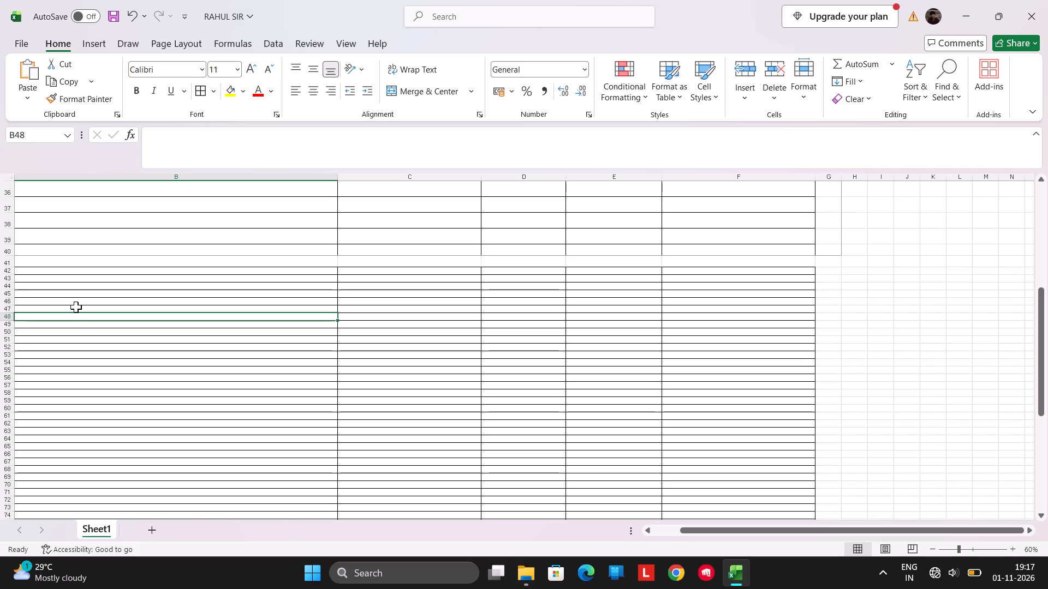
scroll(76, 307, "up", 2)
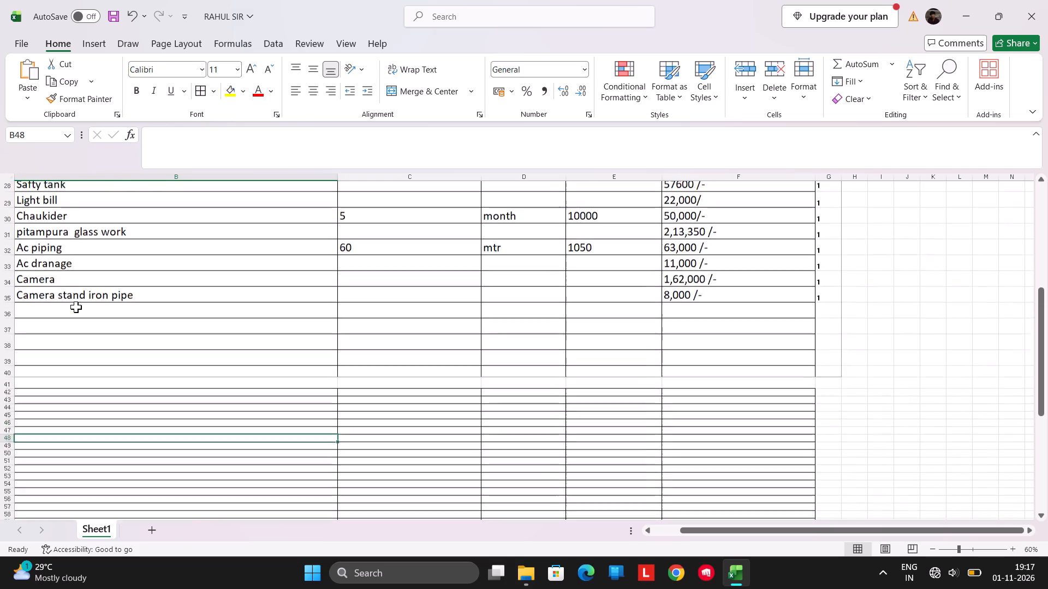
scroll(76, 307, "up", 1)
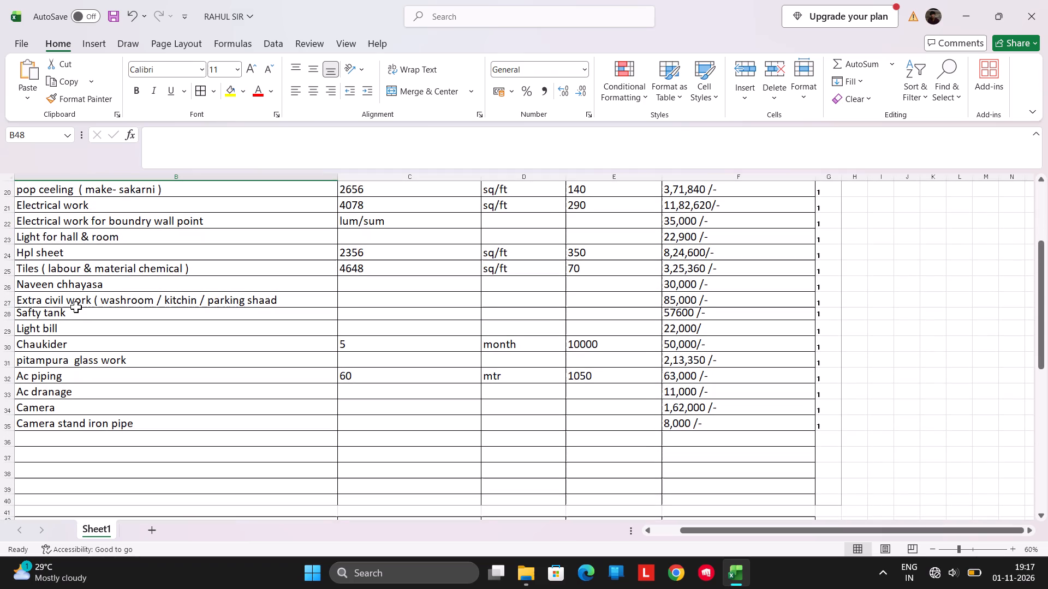
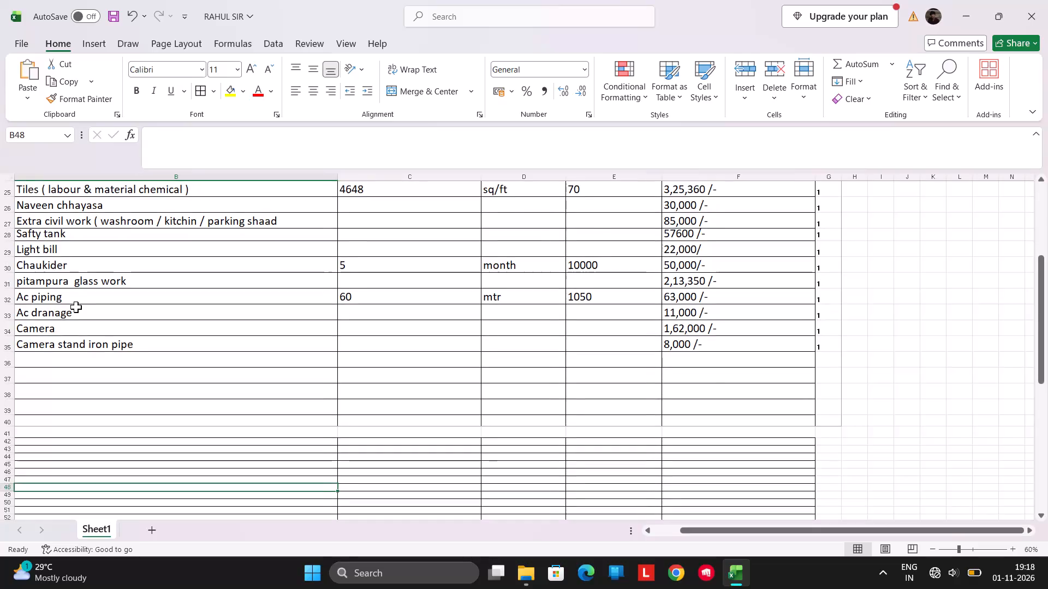
Set the font size to 22 for the range B41:F112, covering the new empty grid below the item table.
scroll(76, 307, "down", 1)
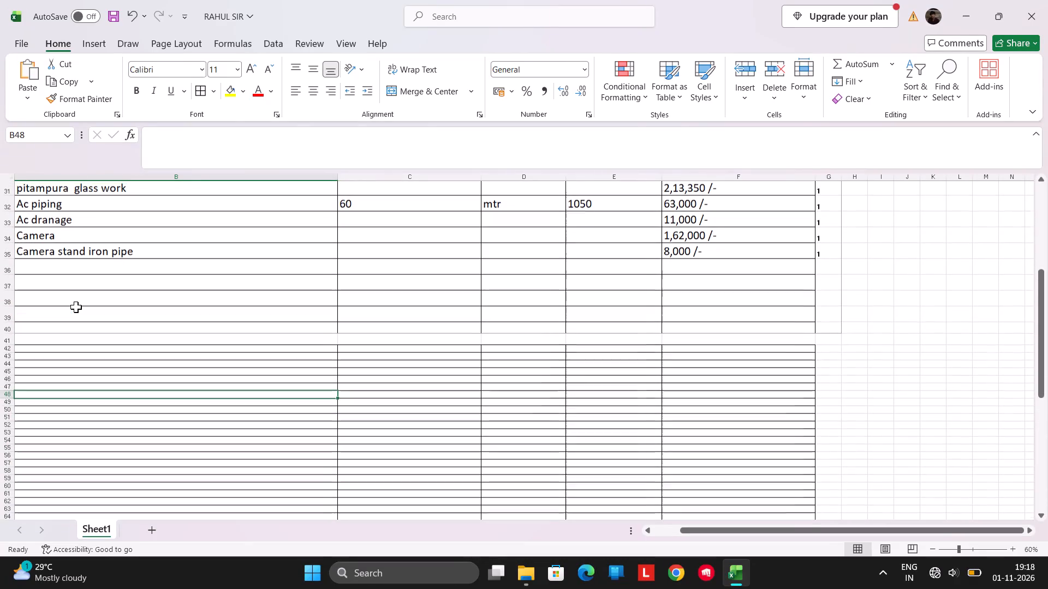
left_click_drag(16, 340, 518, 413)
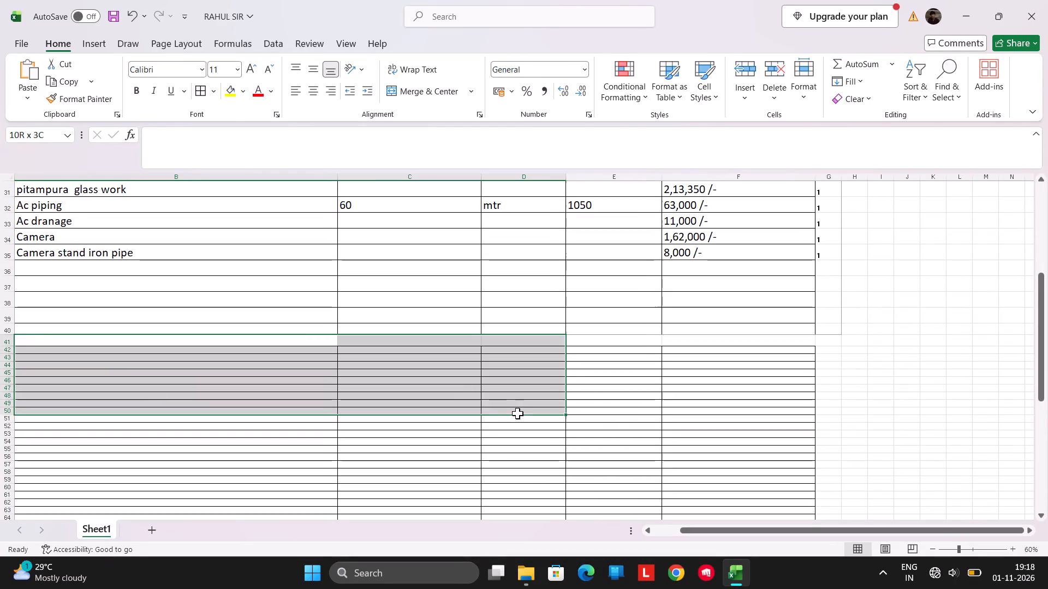
left_click_drag(518, 413, 691, 523)
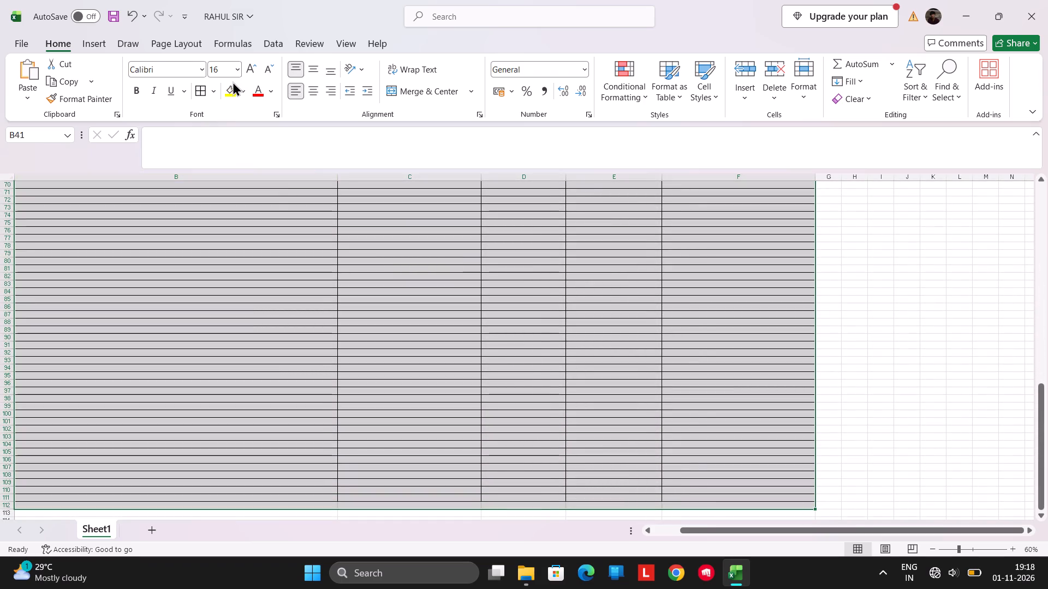
left_click(234, 71)
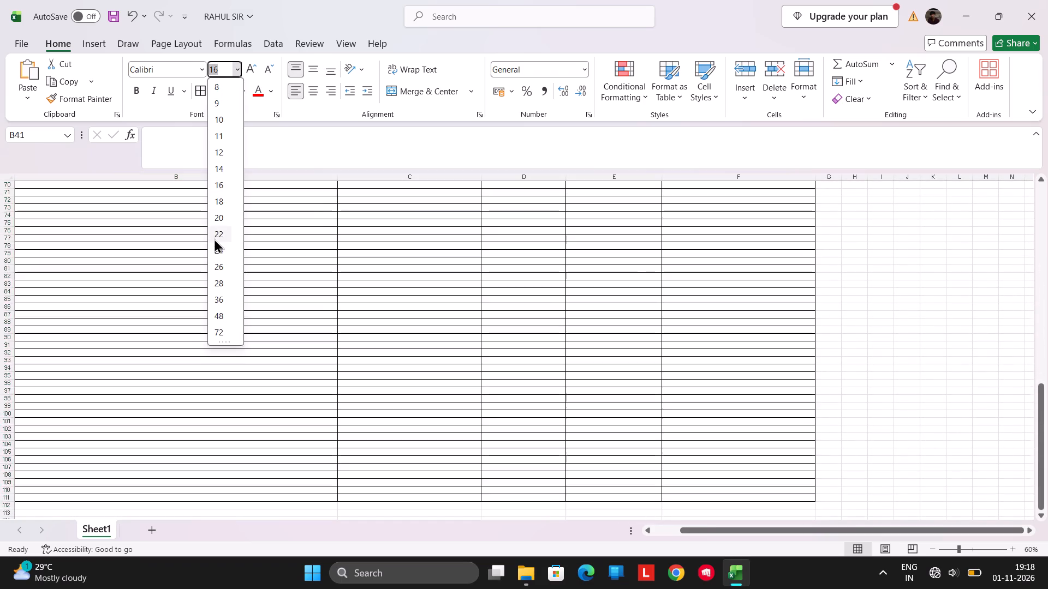
left_click(215, 237)
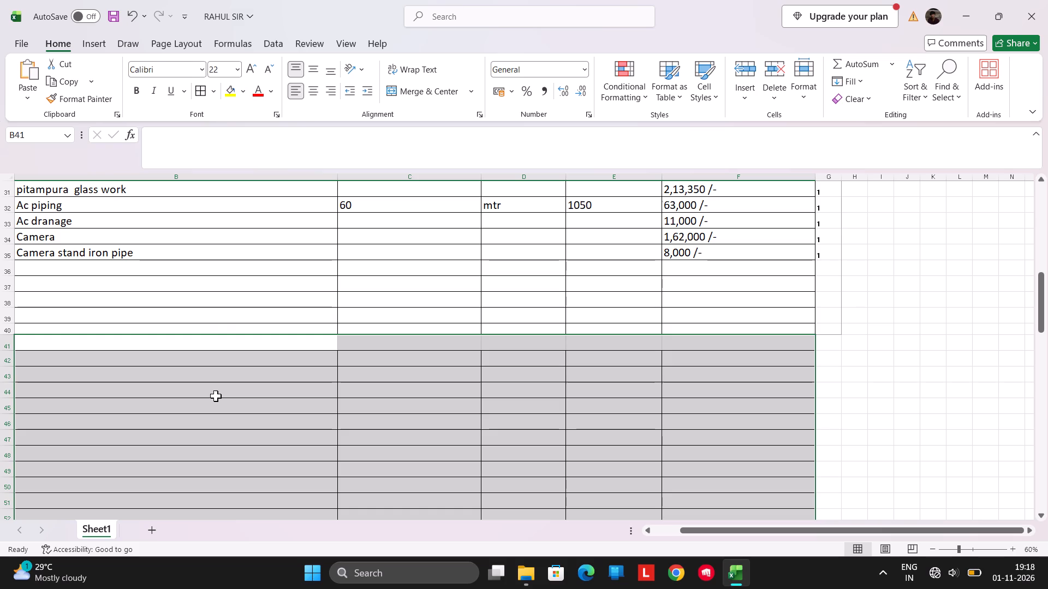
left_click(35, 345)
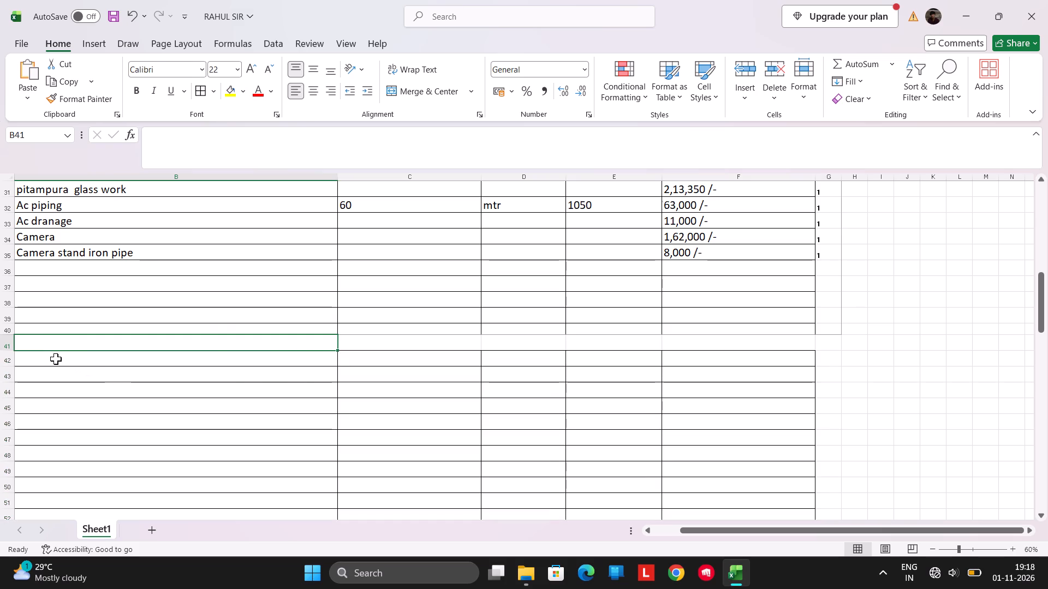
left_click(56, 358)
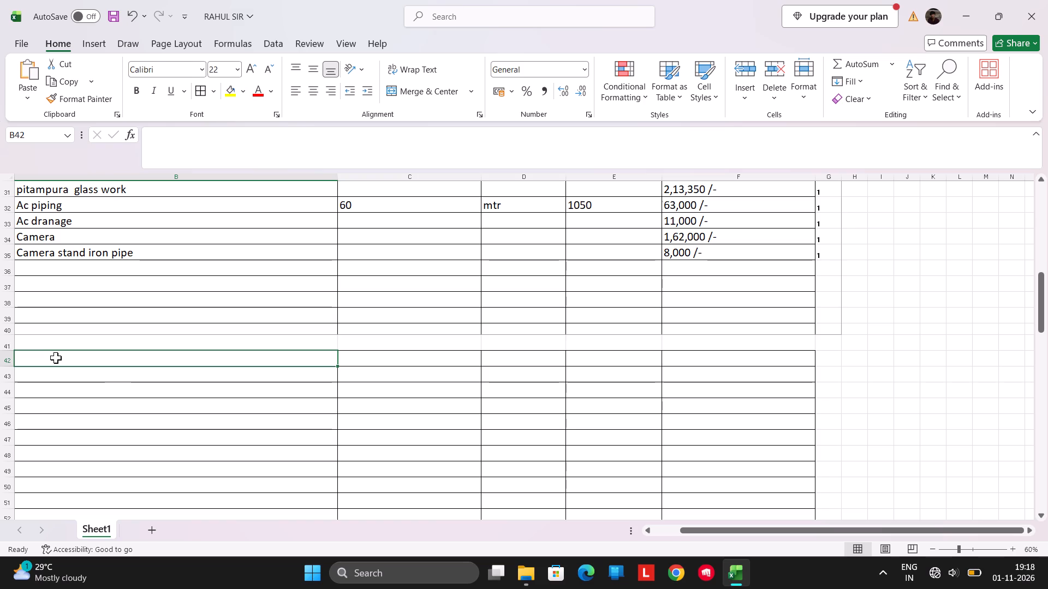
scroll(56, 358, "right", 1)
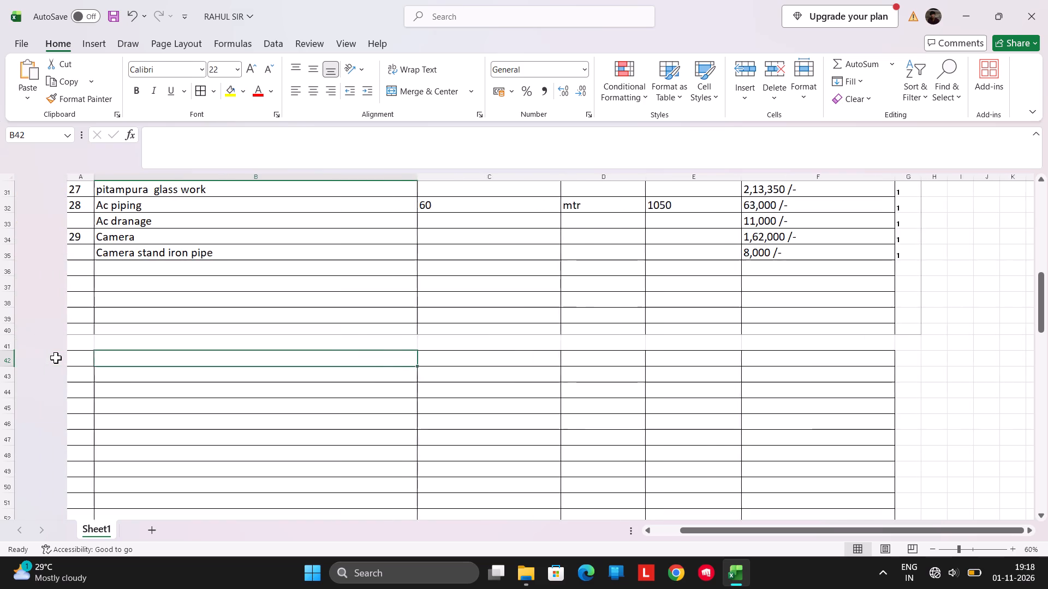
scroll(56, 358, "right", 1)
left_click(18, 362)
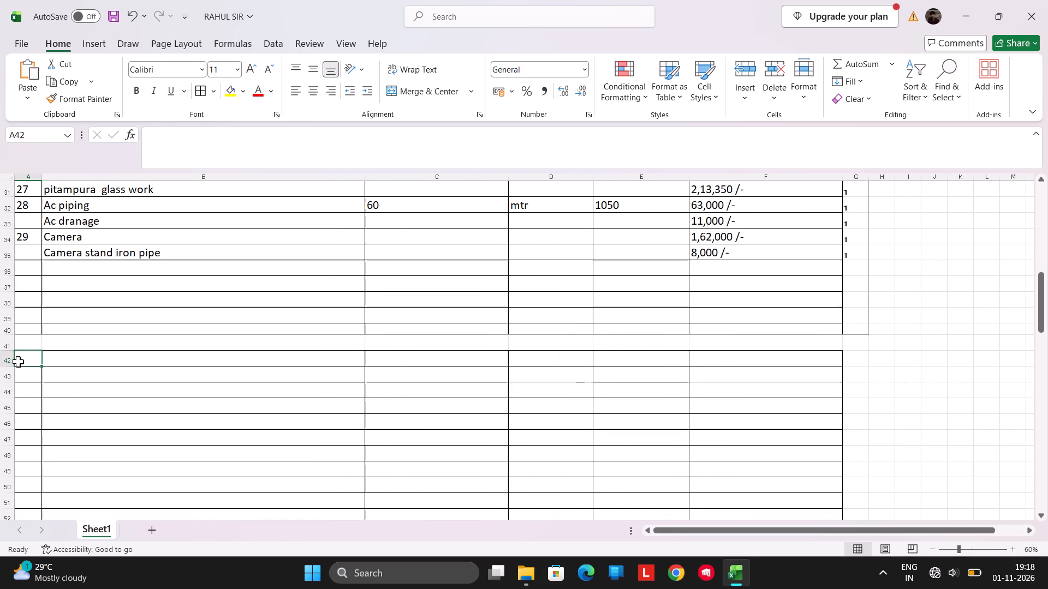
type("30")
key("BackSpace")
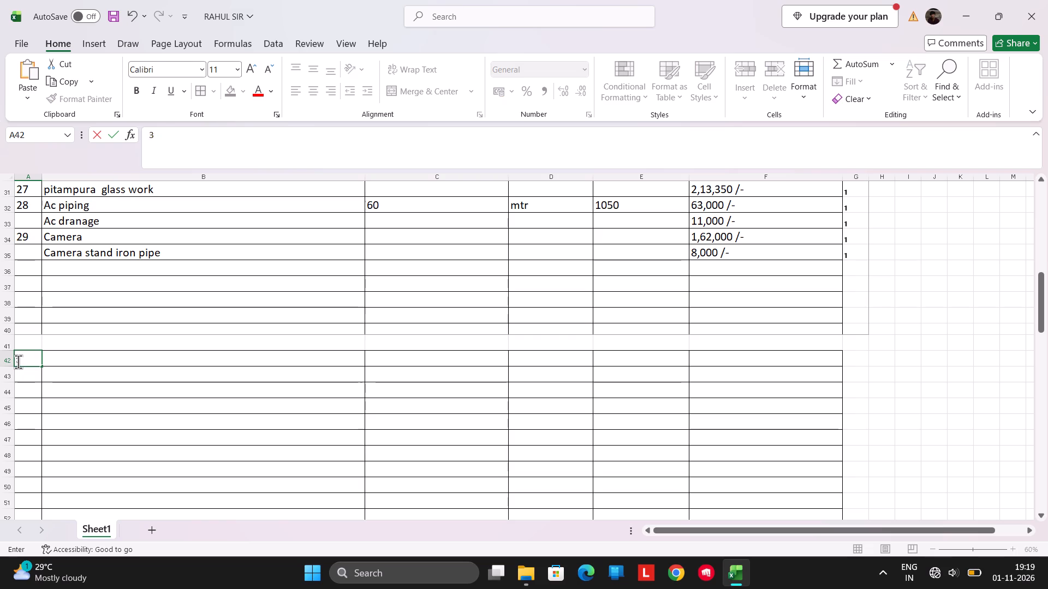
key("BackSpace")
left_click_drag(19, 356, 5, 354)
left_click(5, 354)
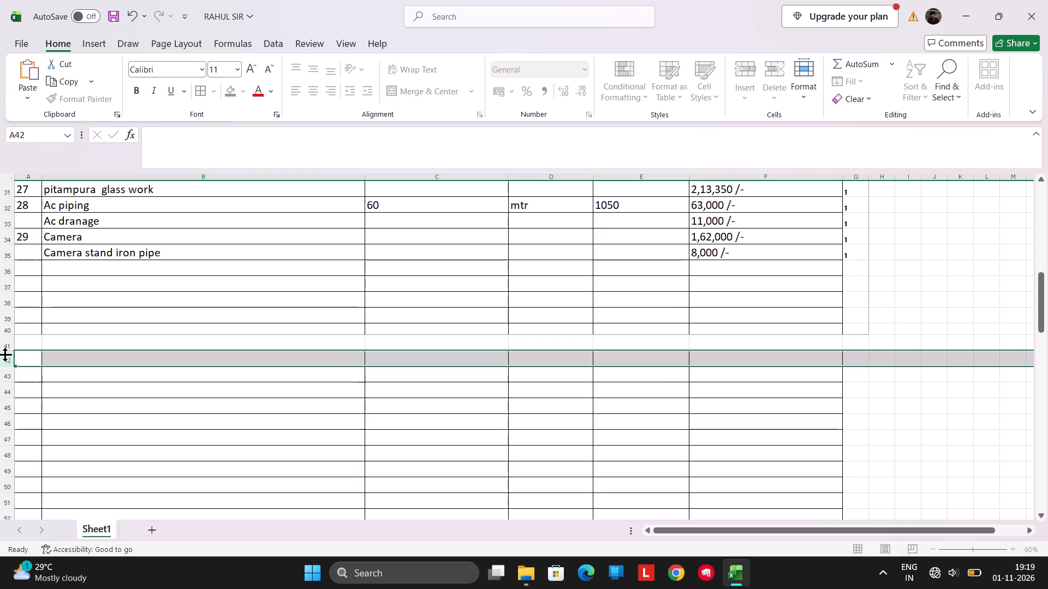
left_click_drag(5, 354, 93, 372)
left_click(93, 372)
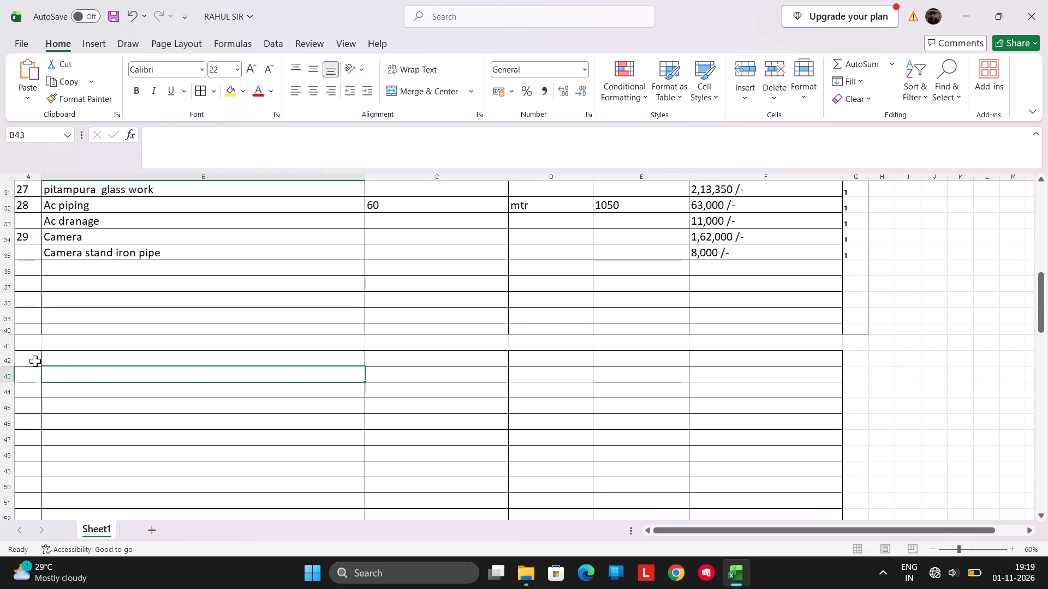
Set the font size to 22 for the whole second grid, A42:F111, including the serial number column.
left_click_drag(27, 357, 550, 412)
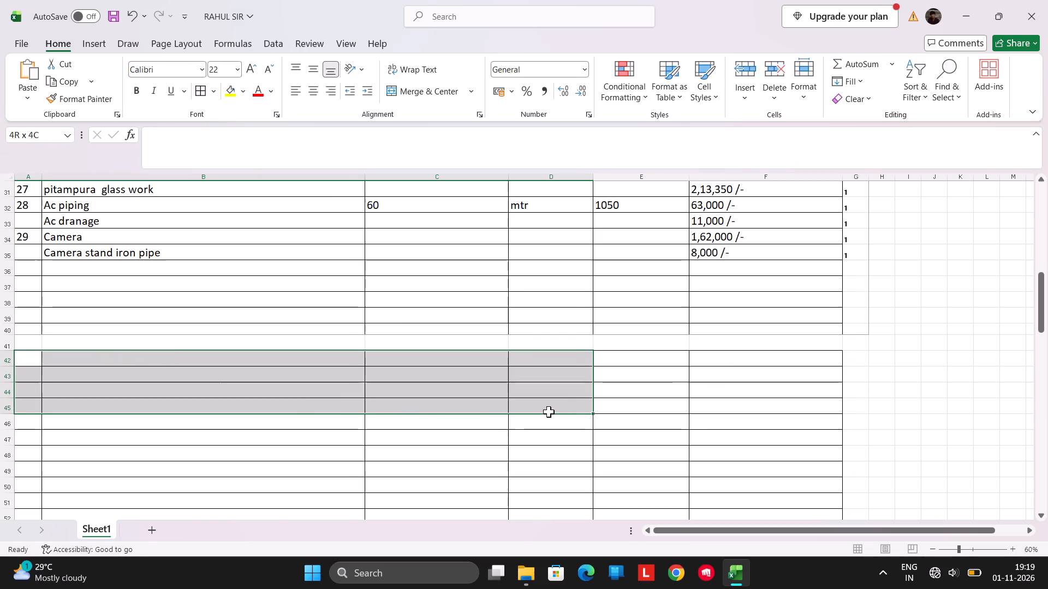
left_click_drag(550, 412, 775, 486)
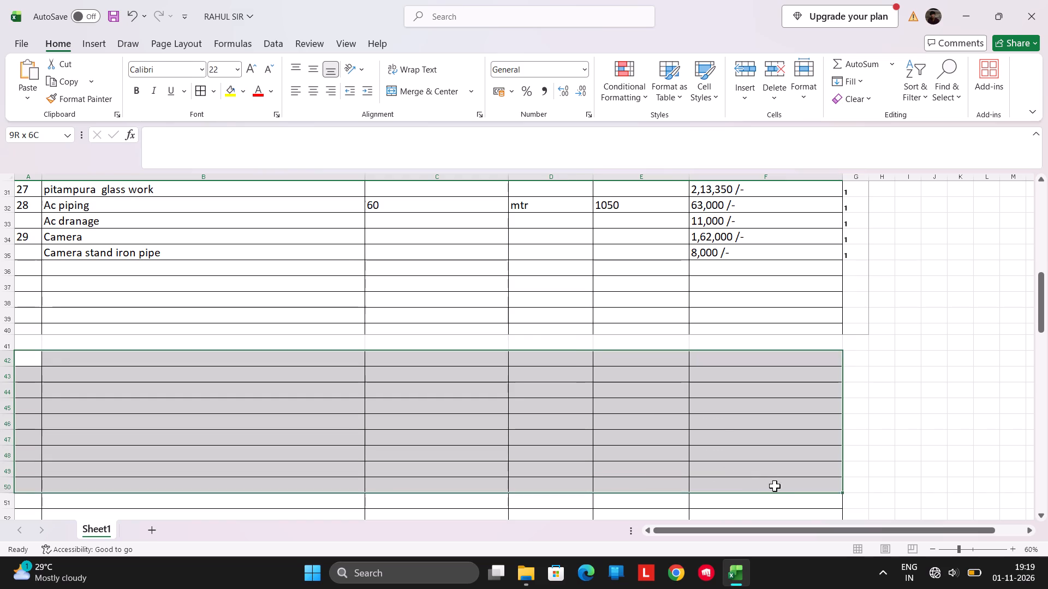
left_click_drag(775, 486, 773, 588)
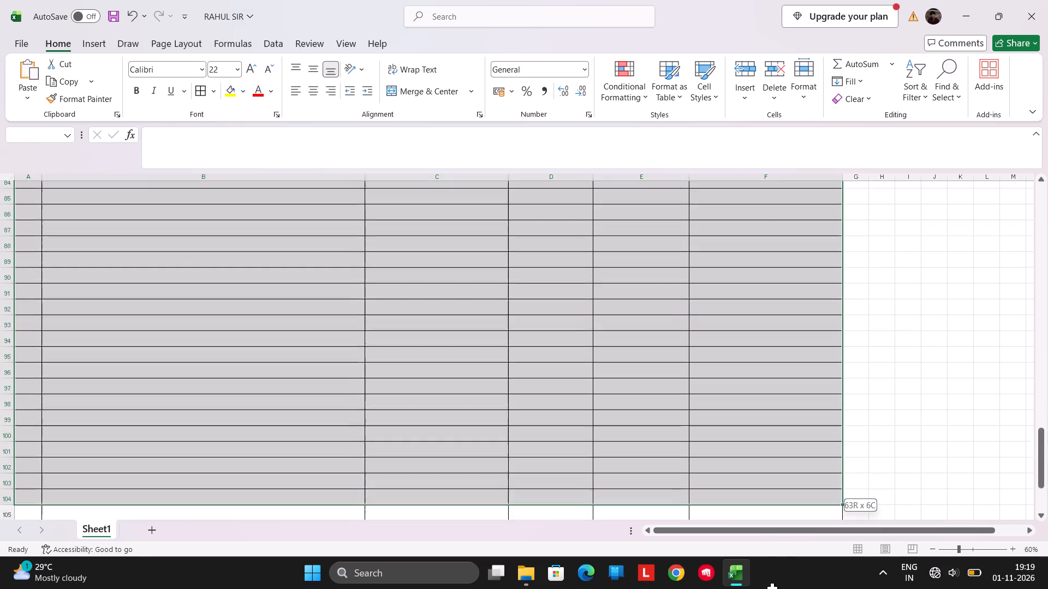
left_click_drag(773, 588, 768, 472)
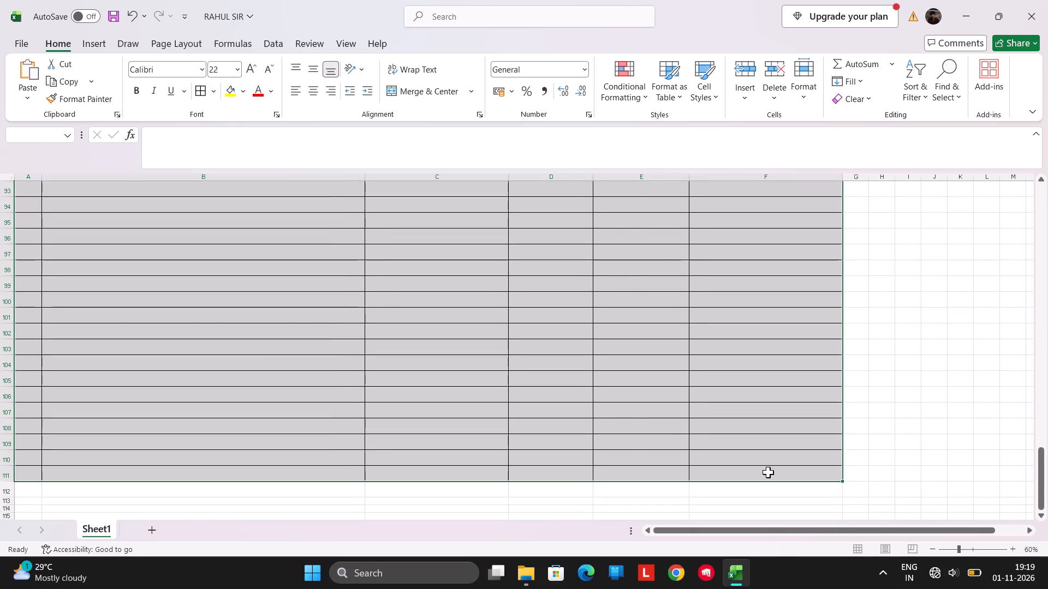
left_click(237, 65)
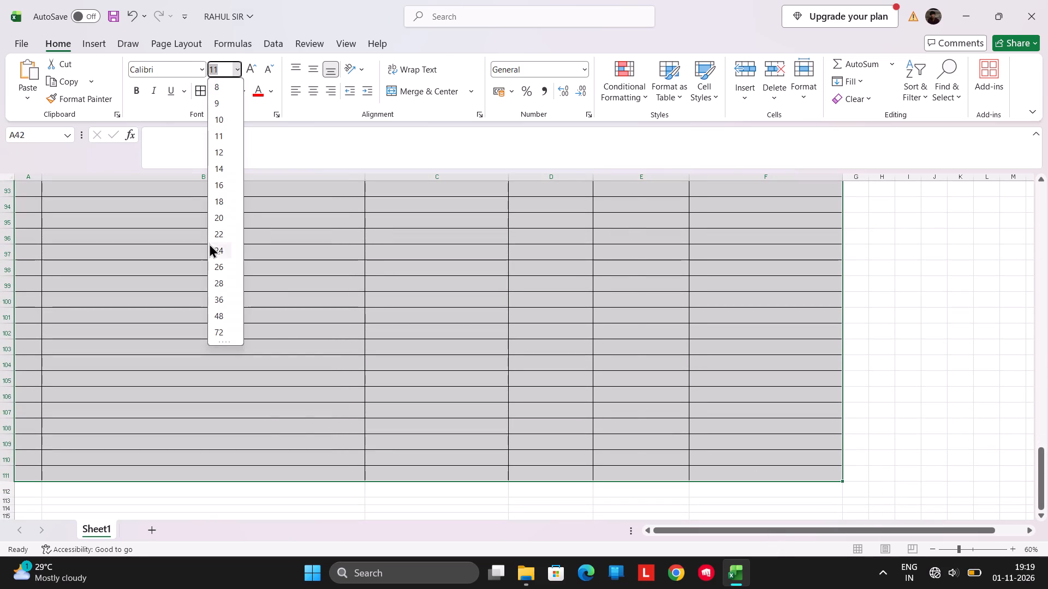
left_click(216, 237)
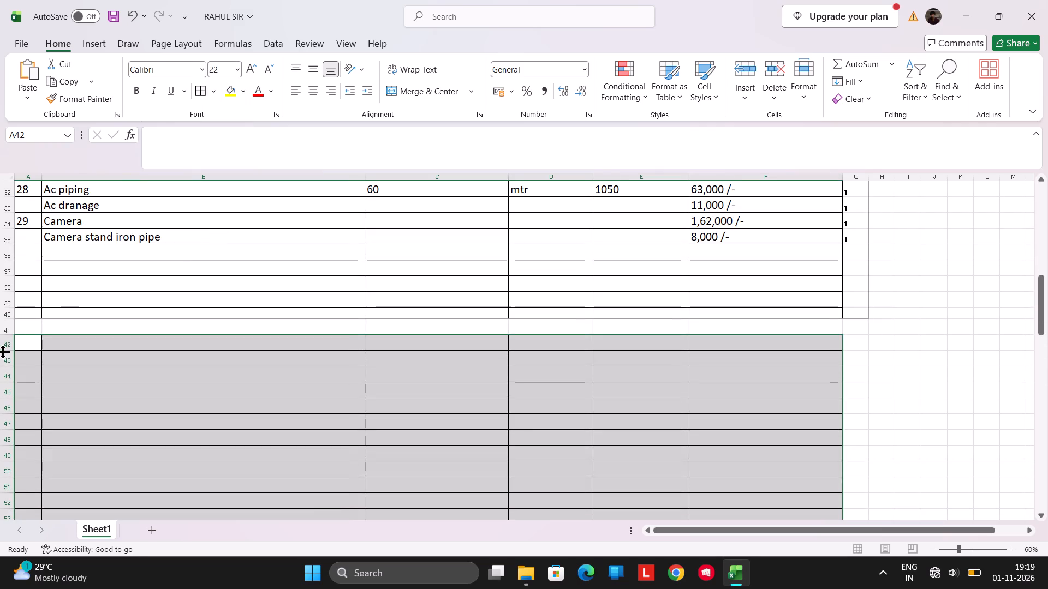
Start the second grid's first item with serial number 30 in A42 and the description "Glass ralling" in B42.
left_click(26, 342)
key("2")
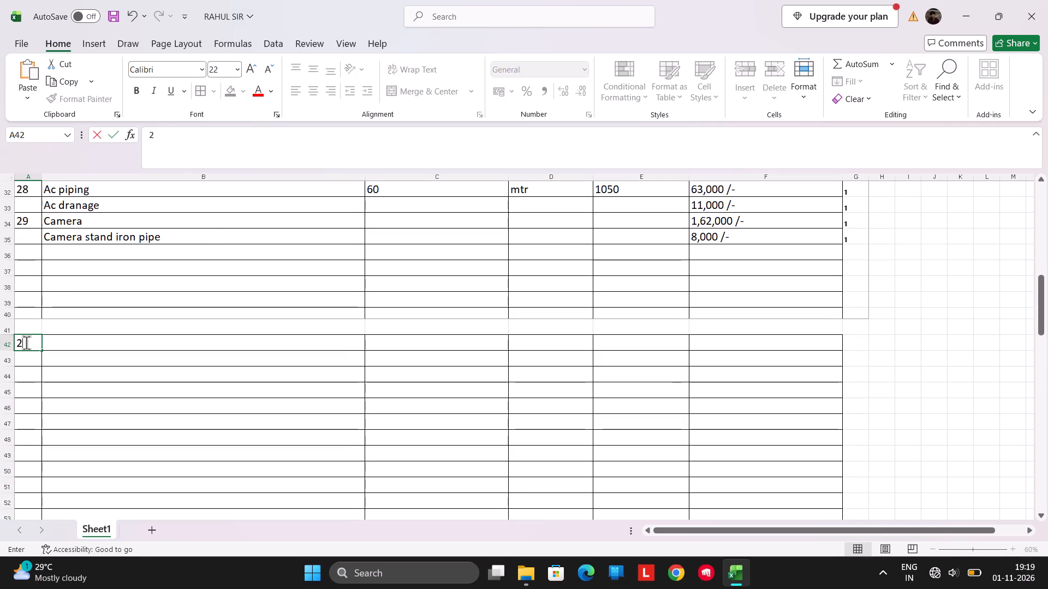
key("BackSpace")
type("30")
key("space")
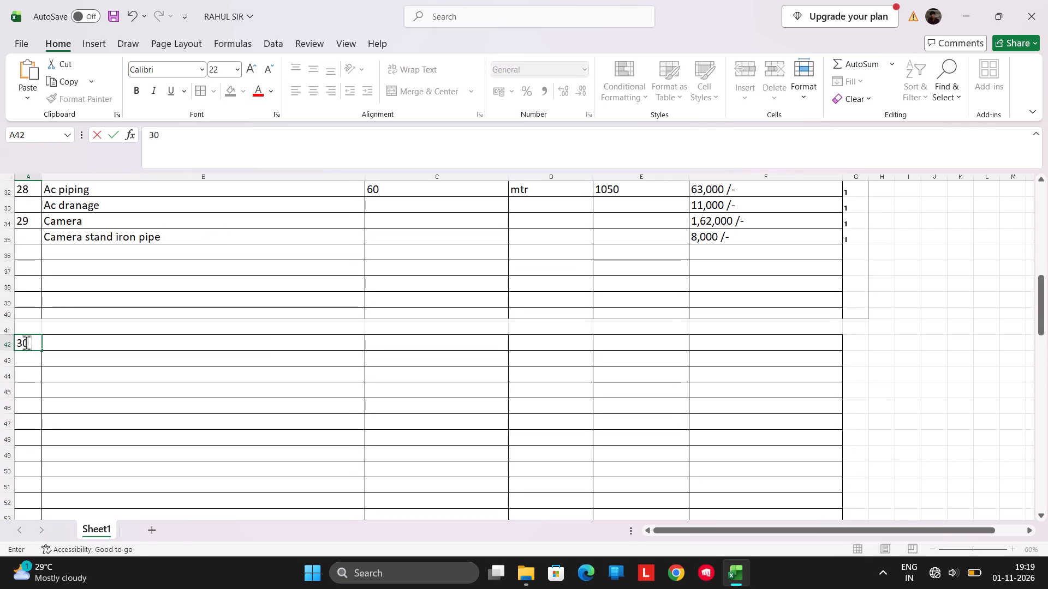
key("Right")
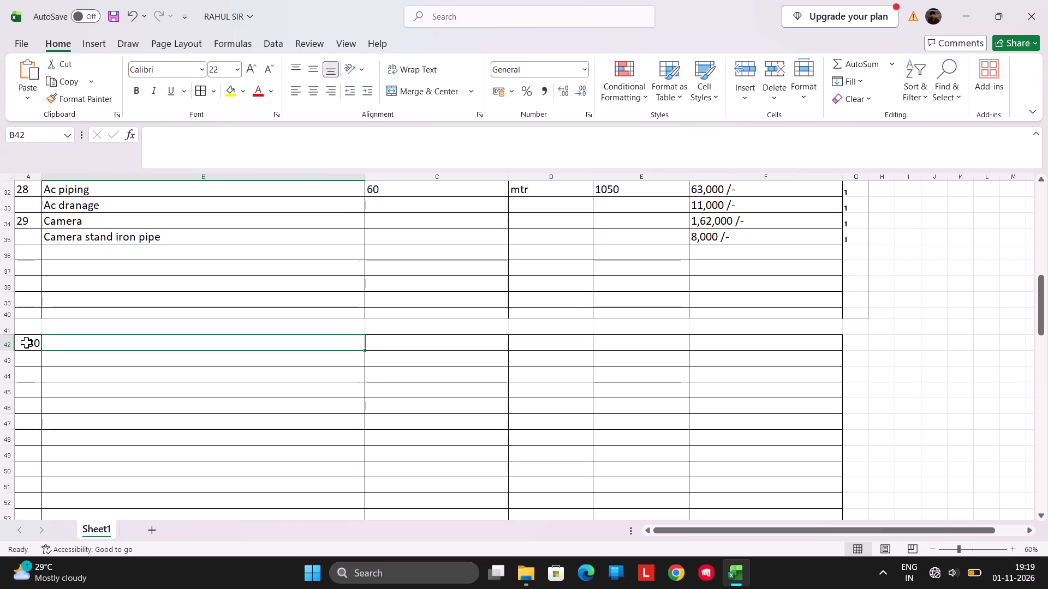
key("g")
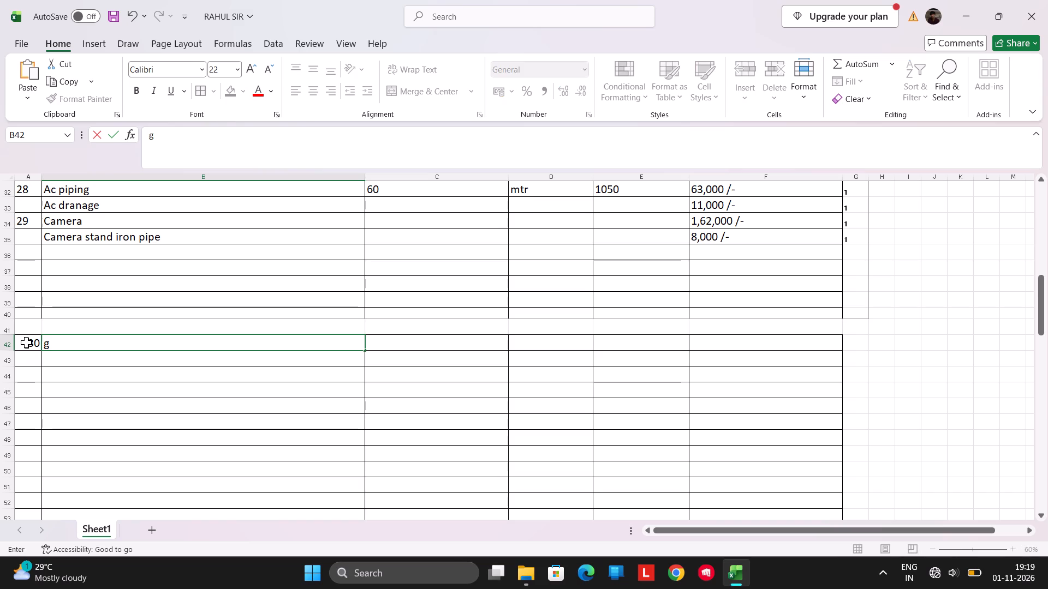
key("BackSpace")
key("g")
type("lass")
key("space")
type("ralling")
key("space")
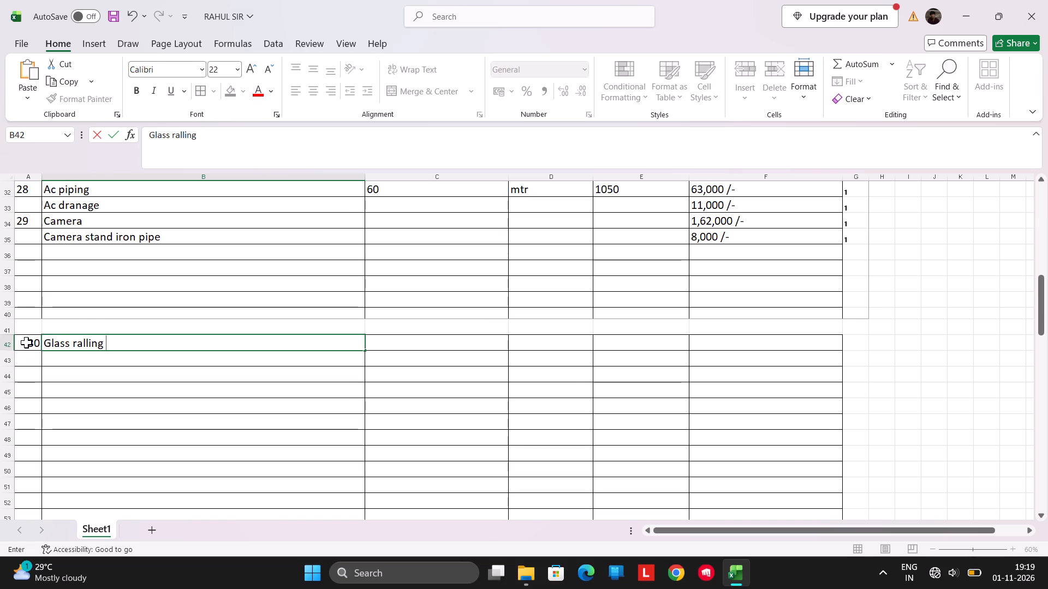
Enter the sub-item "Glass" in B43 below the Glass ralling description, indented with leading spaces.
left_click(118, 365)
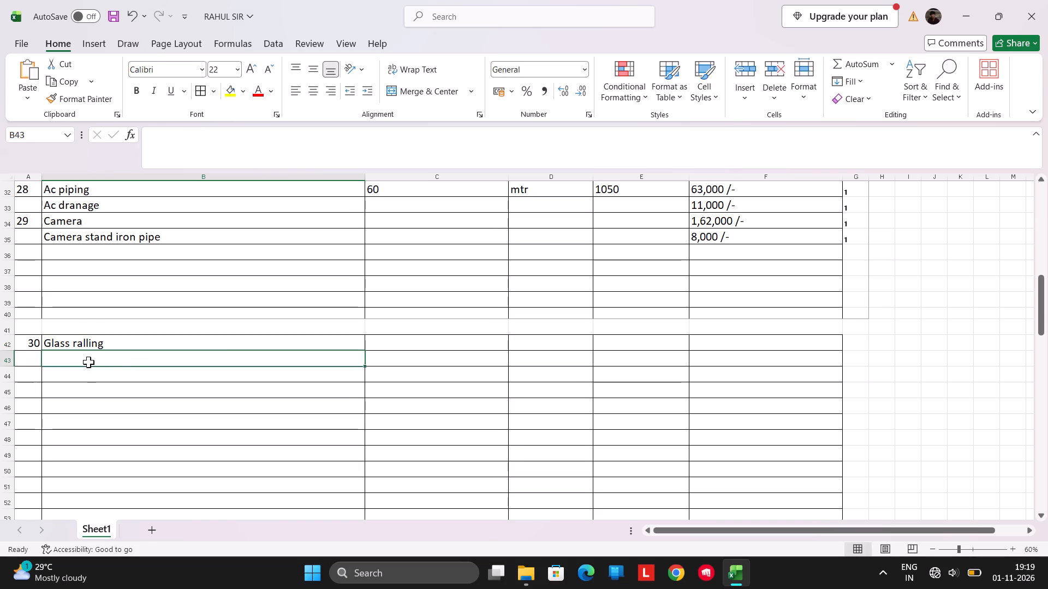
key("n")
key("BackSpace")
key("space")
key("space")
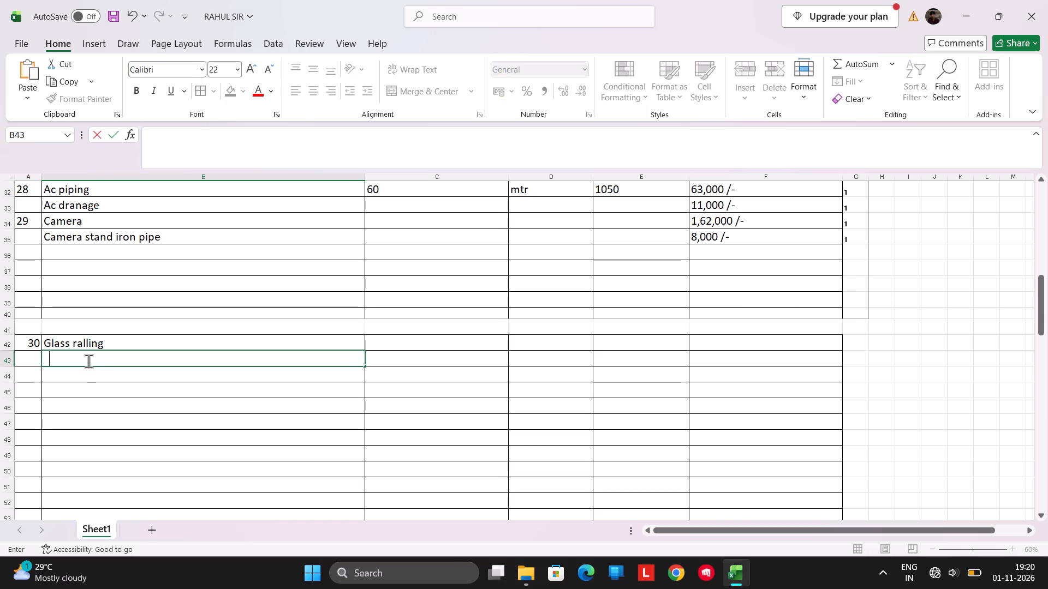
key("space")
key("space")
key("space")
key("space")
key("space")
key("space")
key("space")
key("space")
key("space")
key("space")
key("space")
key("space")
key("space")
key("space")
key("space")
key("BackSpace")
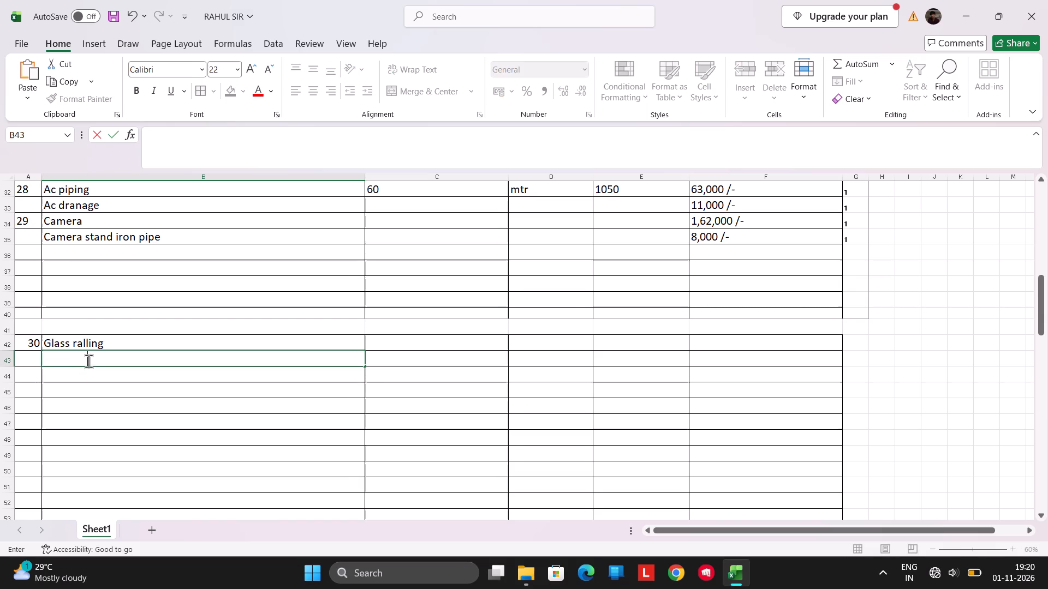
key("BackSpace")
key("g")
type("lass")
key("space")
key("BackSpace")
key("BackSpace")
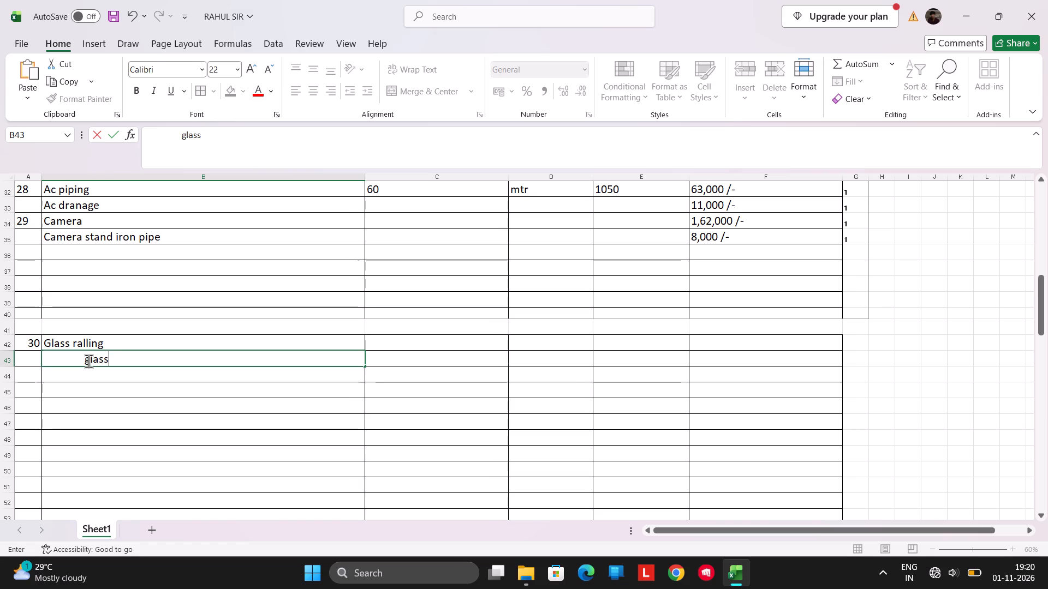
key("BackSpace")
key("BackSpace")
key("BackSpace")
key("BackSpace")
key("BackSpace")
key("g")
type("lass")
key("space")
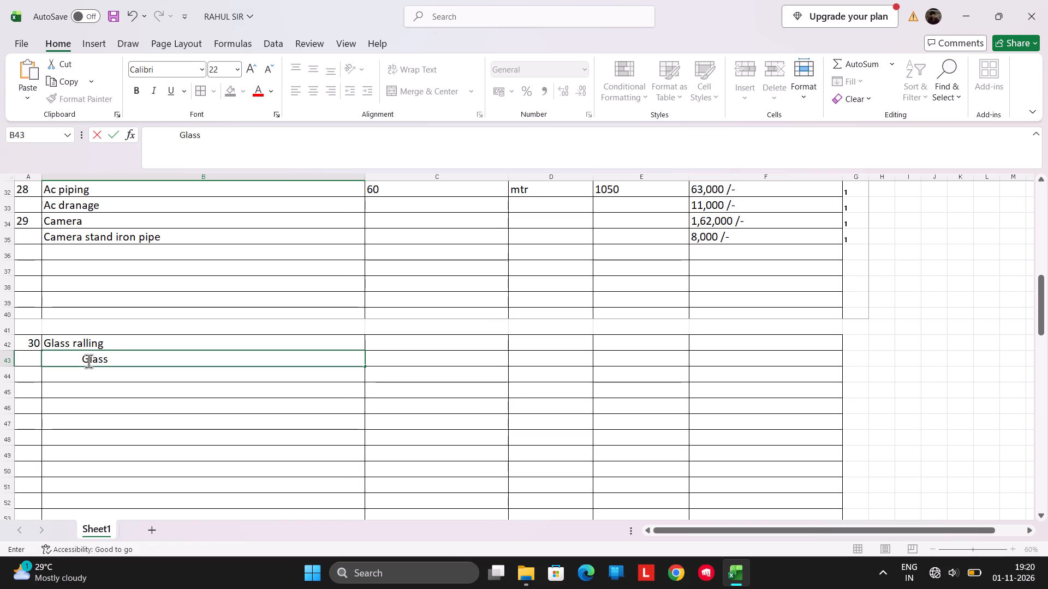
key("Right")
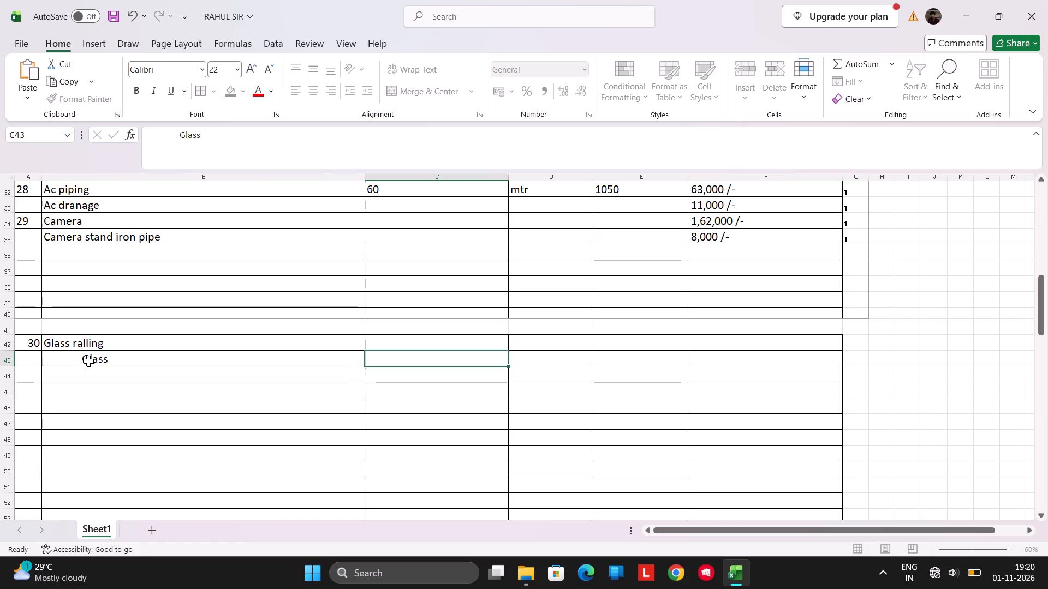
key("Right")
key("Right")
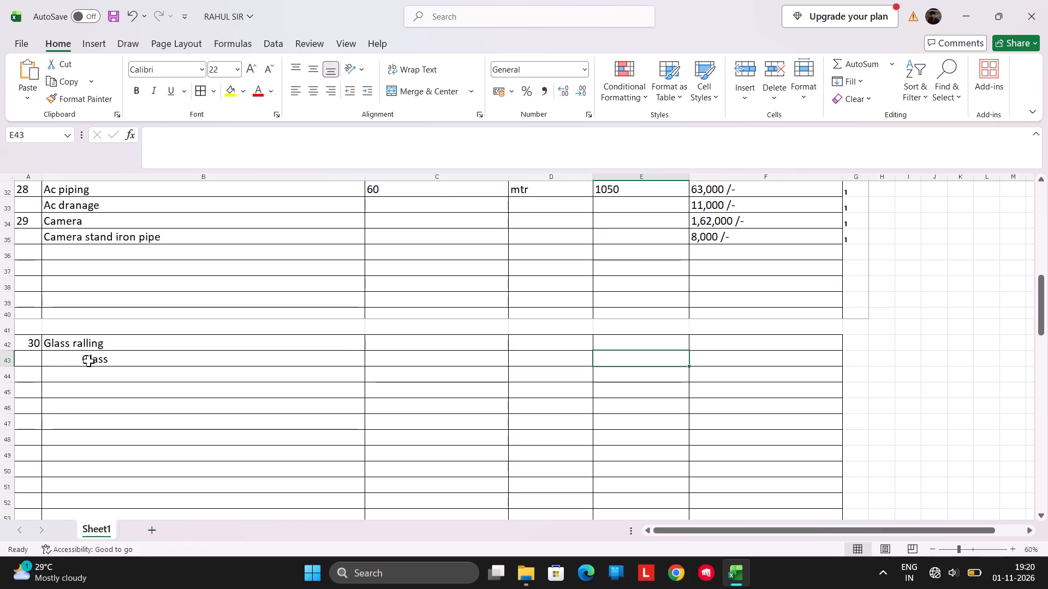
key("Left")
key("Left")
key("Left")
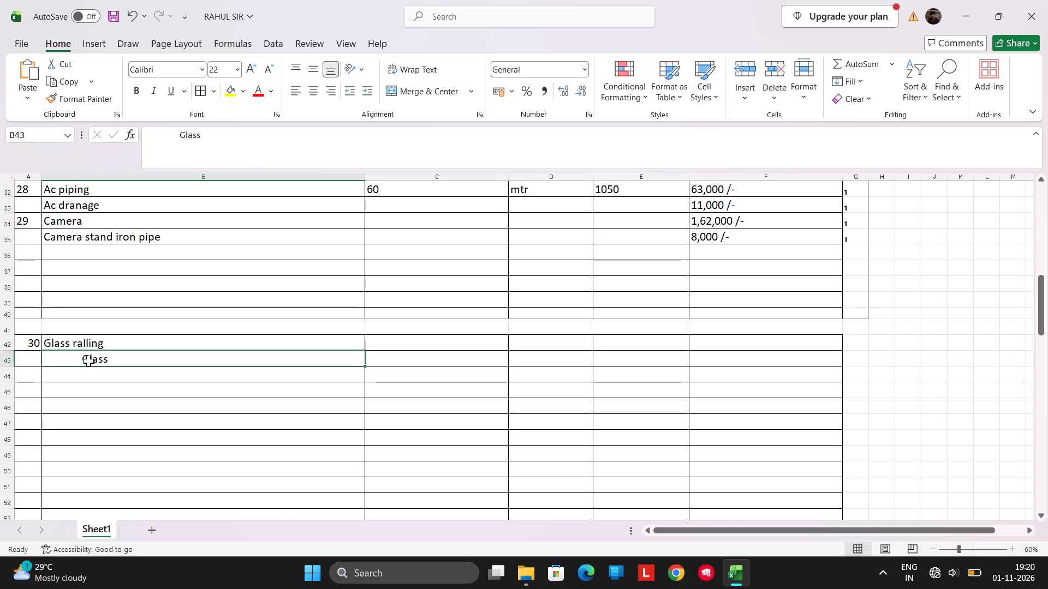
Add the amount "- 85,000 /-" after "Glass" in B43, with a gap of several spaces before it.
double_click(120, 355)
key("space")
key("space")
key("space")
key("space")
key("space")
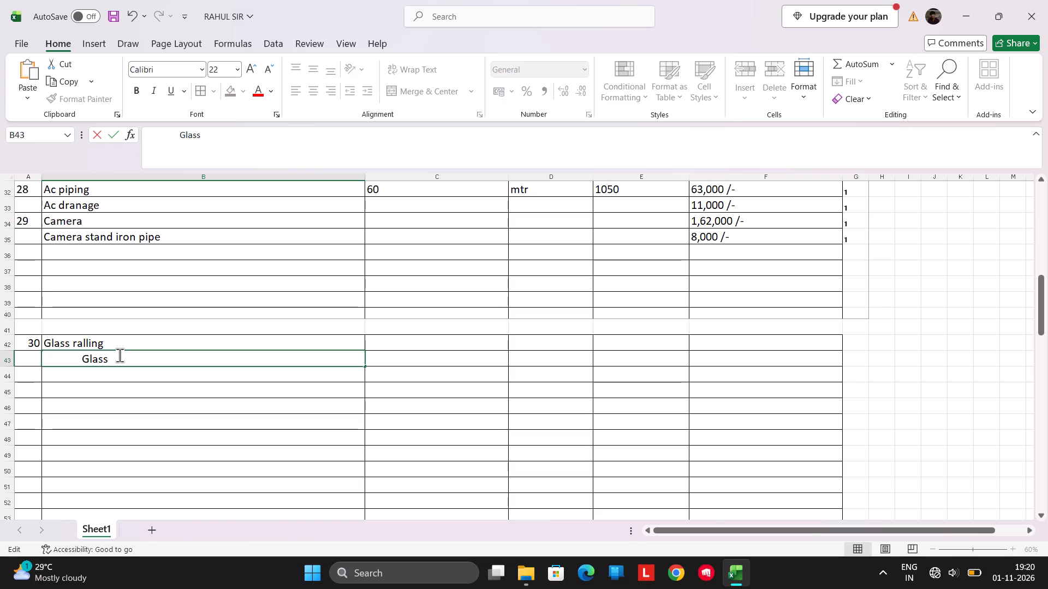
type("-")
key("space")
type("85")
type("000")
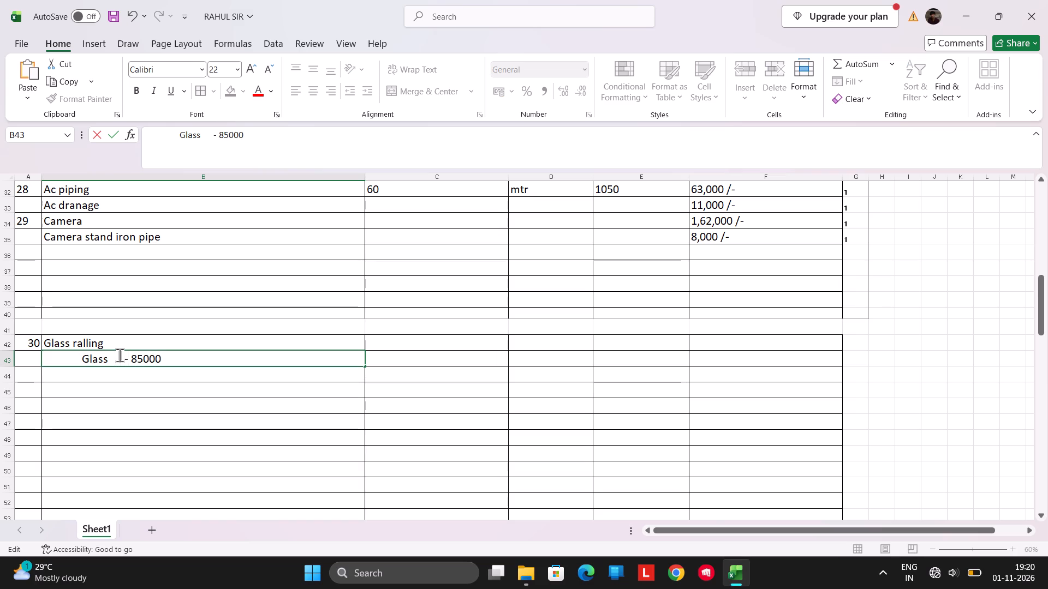
key("BackSpace")
key("BackSpace")
key("BackSpace")
type(",000")
key("space")
type("/=")
key("BackSpace")
type("-")
key("space")
key("Down")
key("Down")
key("Down")
key("Left")
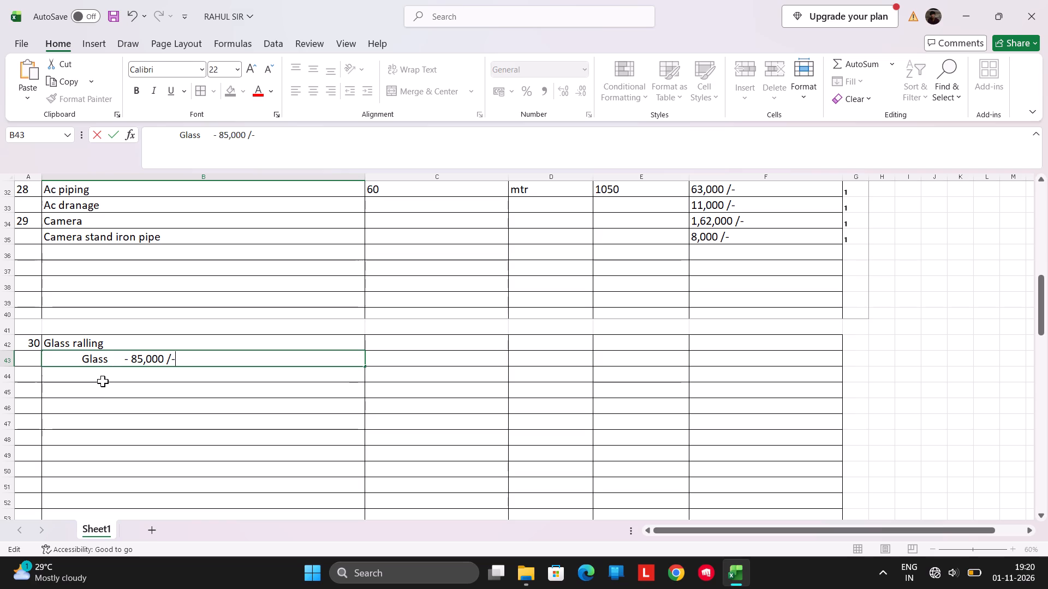
Enter the indented sub-item "Steel - 45,000 /-" in B44, aligning its name and amount under the Glass line.
left_click(100, 381)
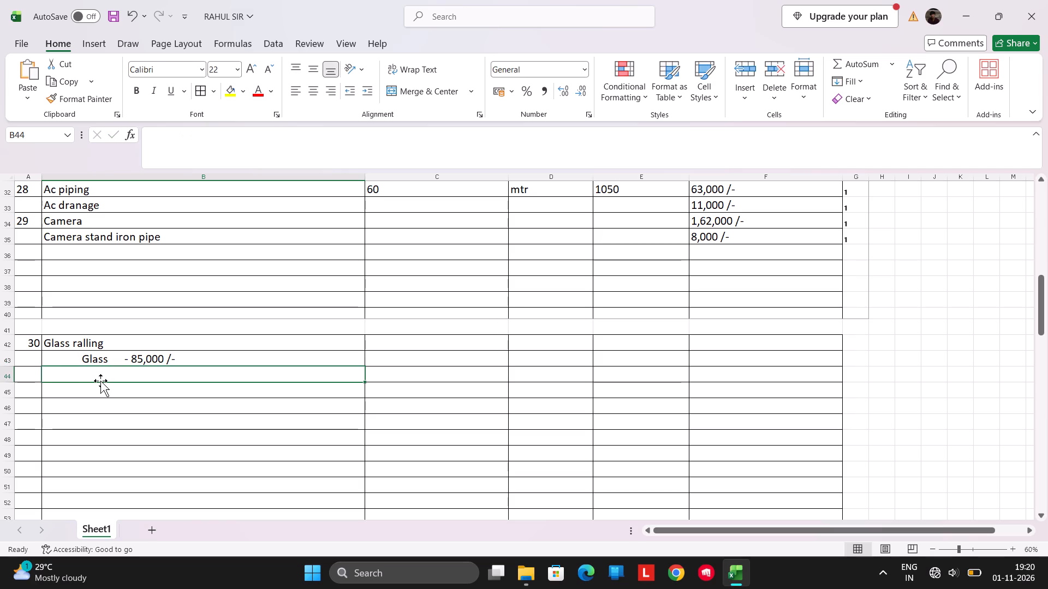
key("s")
key("BackSpace")
key("space")
key("space")
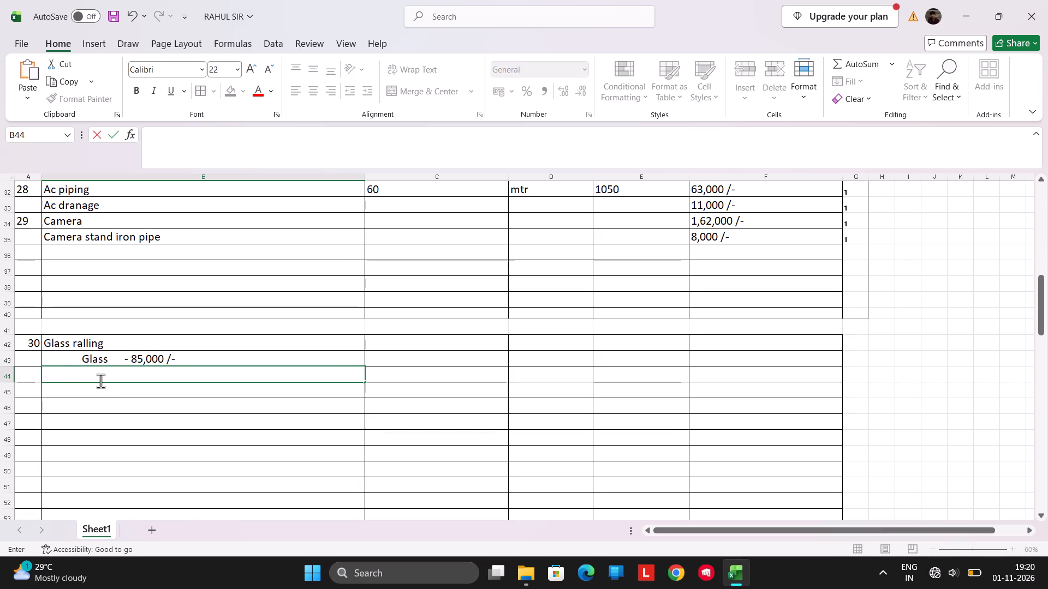
key("space")
key("space")
key("space")
key("space")
key("space")
key("space")
key("space")
key("space")
key("space")
key("space")
key("space")
key("space")
key("space")
type("teel")
key("space")
type("-")
key("space")
key("space")
key("space")
key("space")
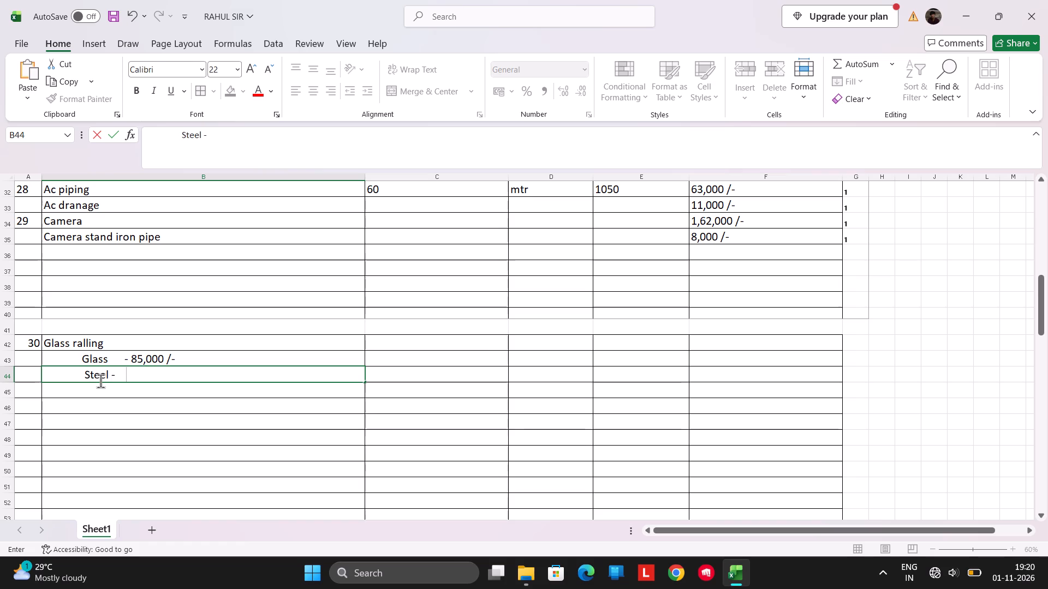
key("space")
key("space")
key("space")
key("space")
key("BackSpace")
key("BackSpace")
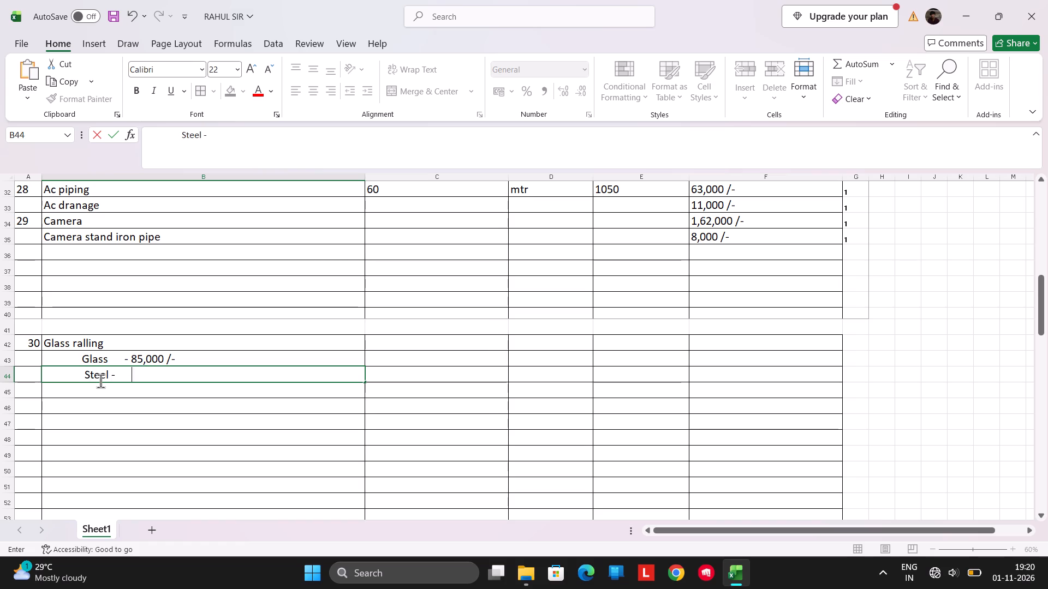
type("45")
type(",000")
key("space")
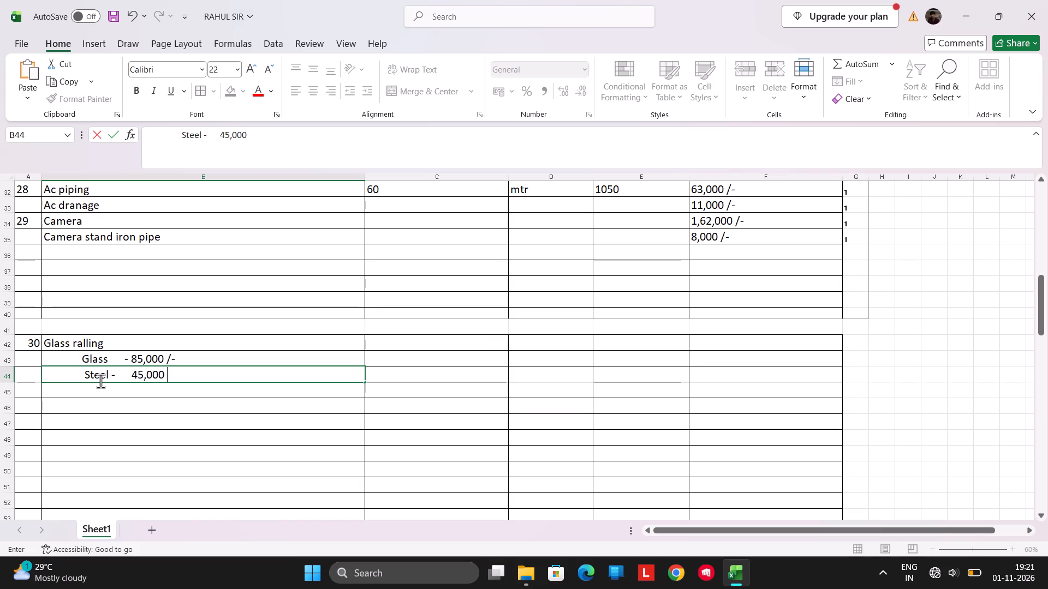
type("/-")
key("space")
key("Return")
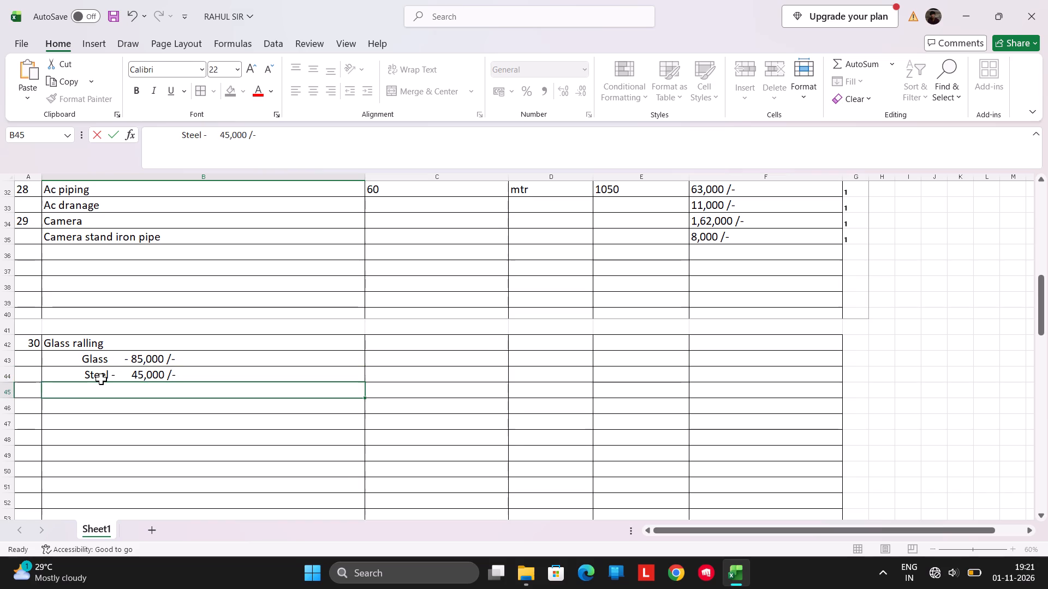
Enter the sub-item "labour" in B45, indented with leading spaces to line up under Steel.
double_click(88, 389)
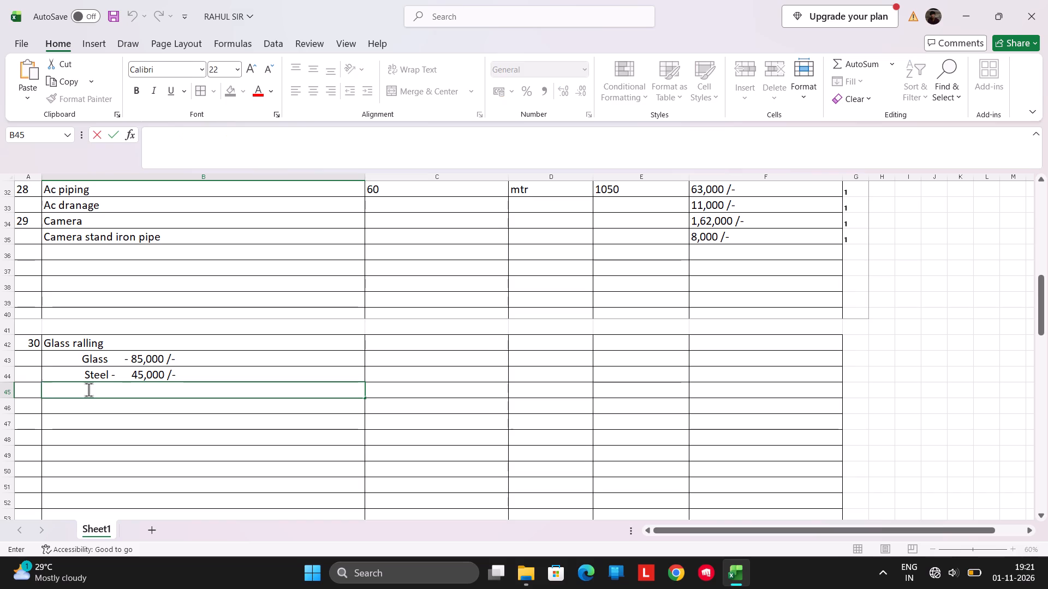
key("space")
key("space")
key("BackSpace")
key("BackSpace")
key("BackSpace")
key("BackSpace")
key("BackSpace")
key("BackSpace")
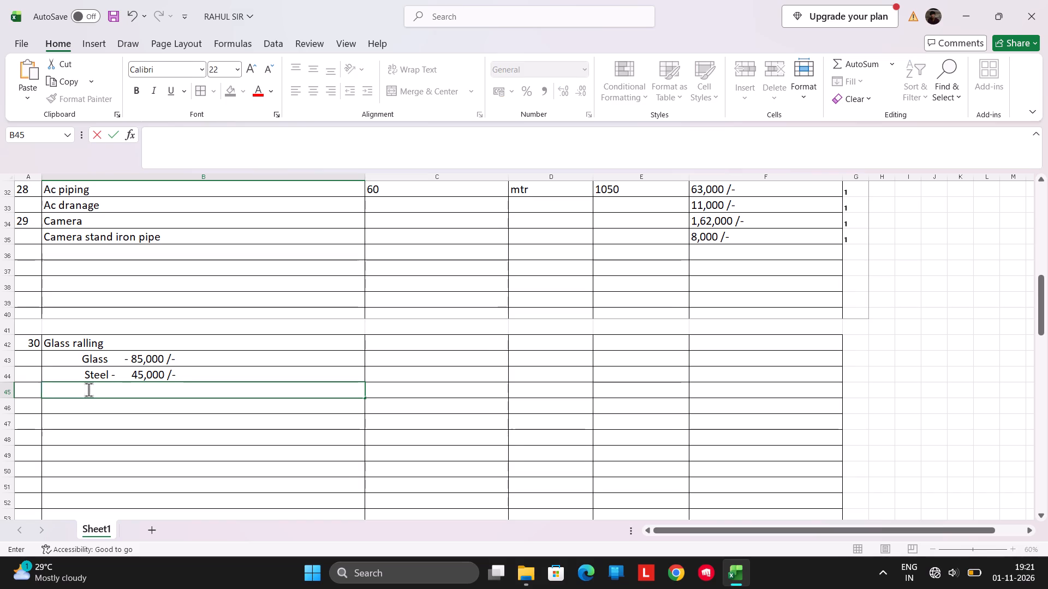
type("labou")
key("r")
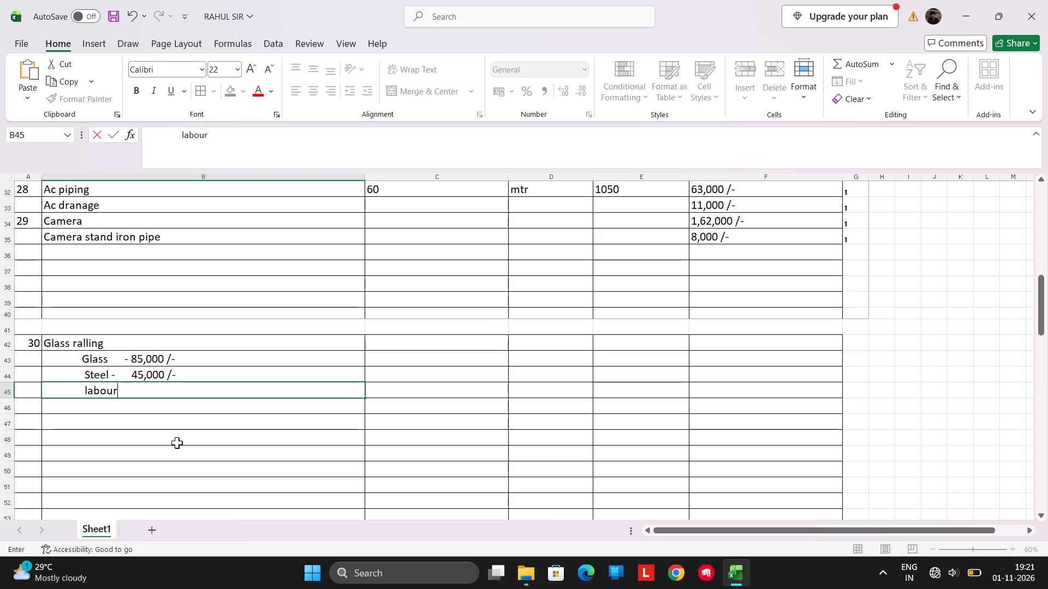
key("space")
key("space")
Complete the labour line in B45 with the calculation "240 sq/ft x 130 = 31,200".
type("24")
type("0 s")
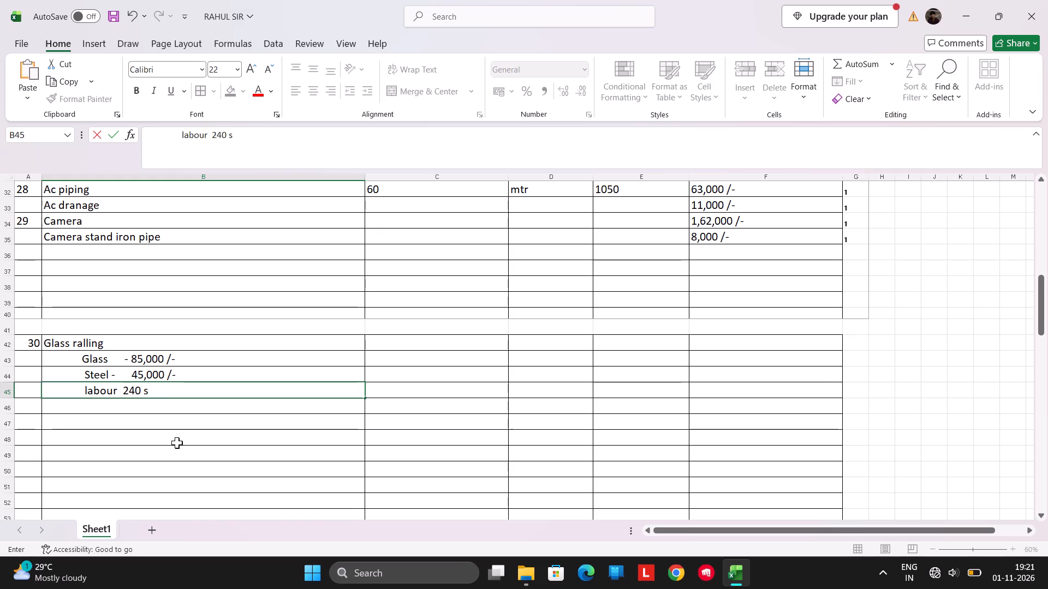
key("q")
type("/ft")
key("space")
type("x")
key("space")
key("space")
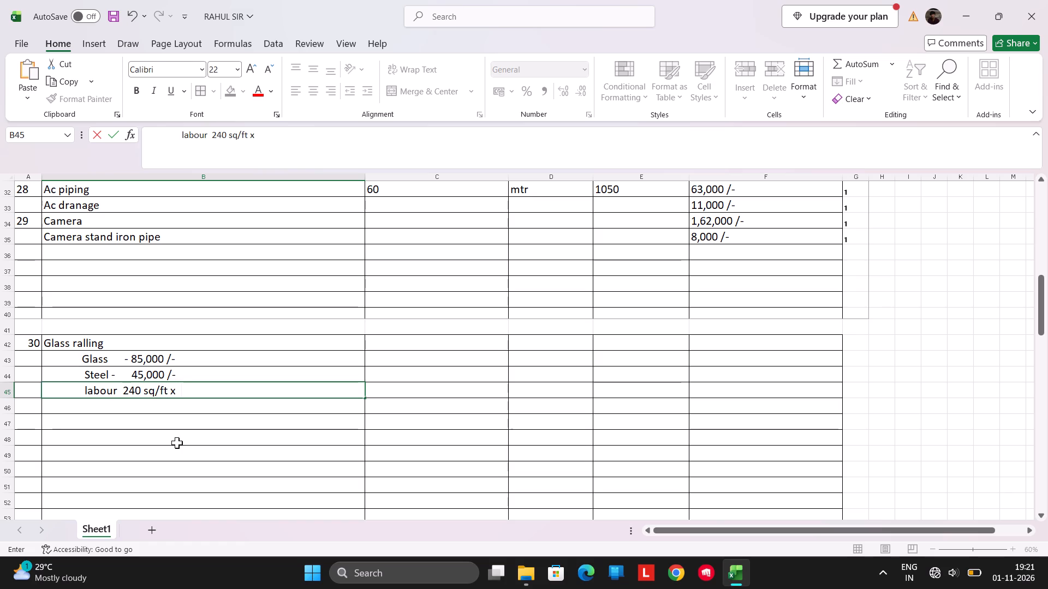
type("130")
key("space")
type("=")
key("space")
key("space")
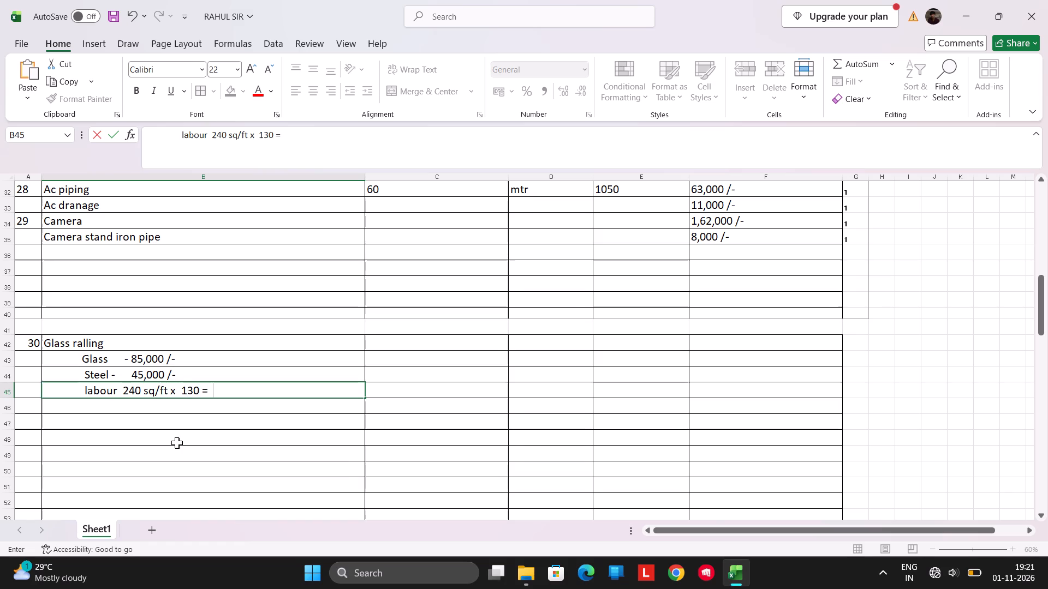
key("3")
key("1")
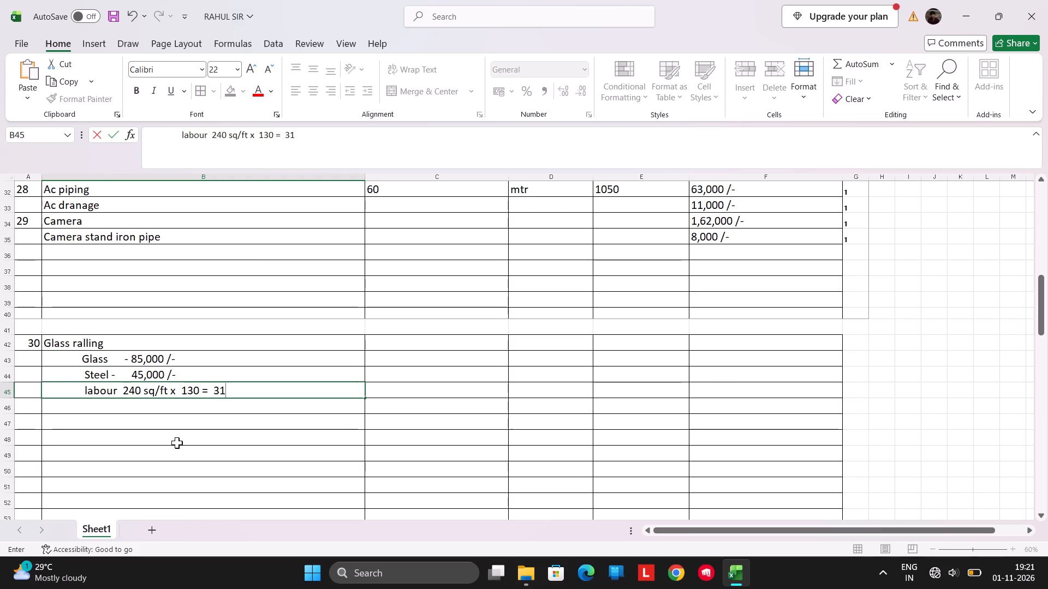
type(",200")
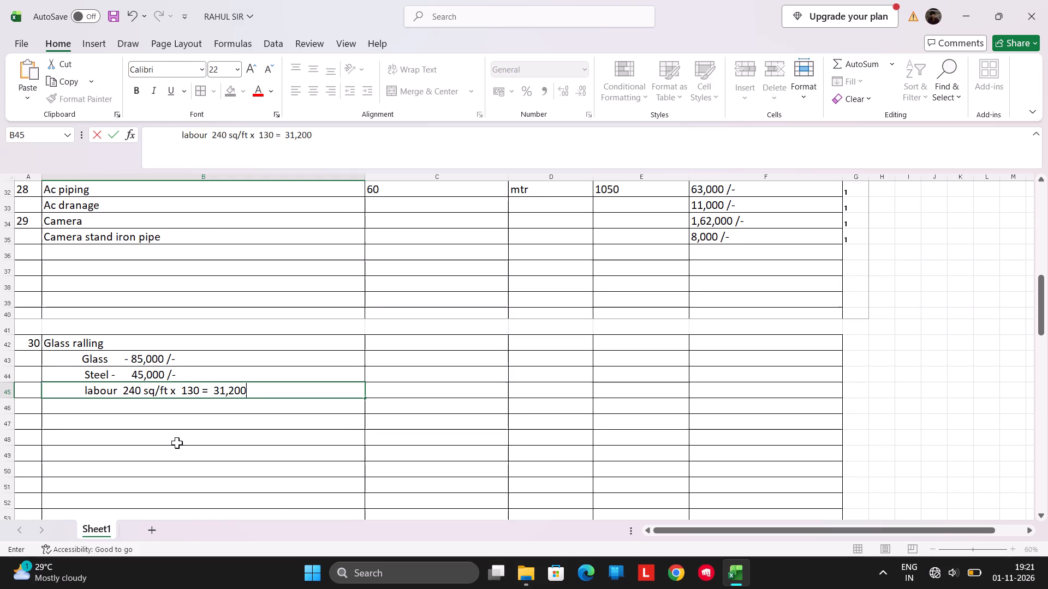
key("space")
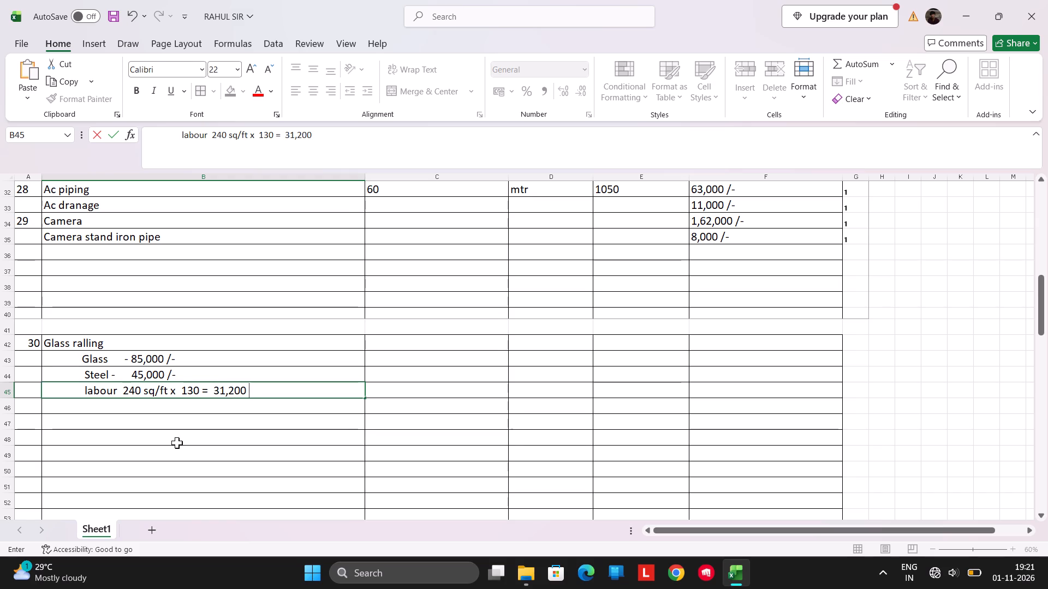
key("Return")
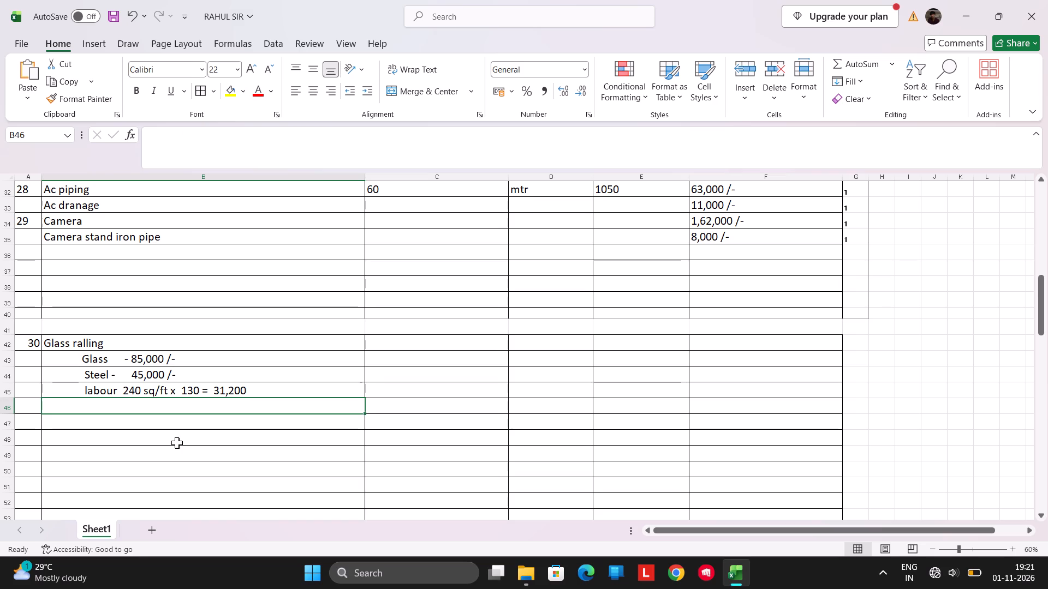
Enter the sub-item "Hardwear - 5000" in B46, indented with leading spaces to line up under labour.
key("h")
key("BackSpace")
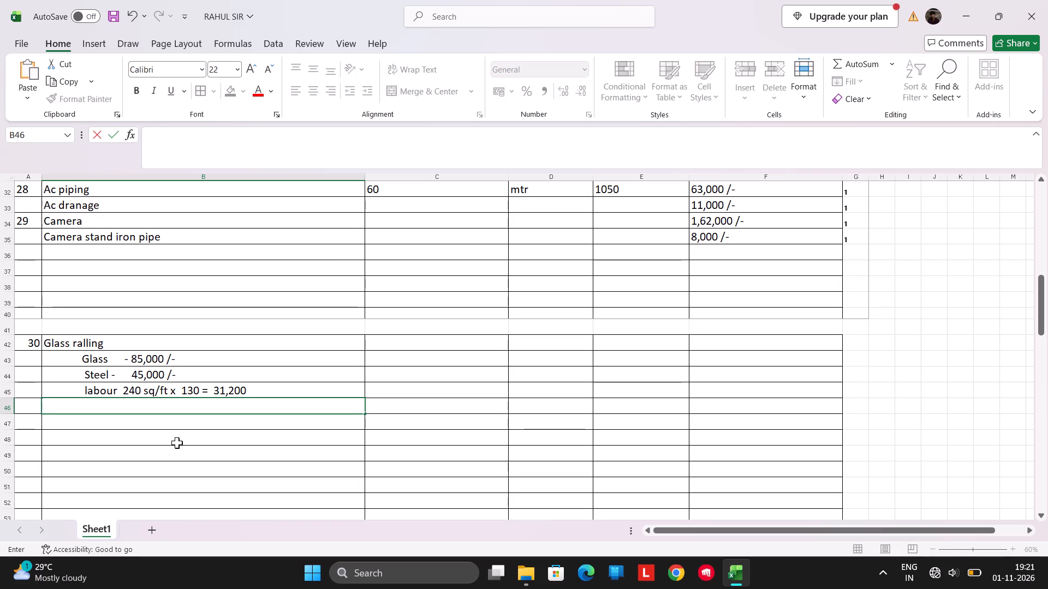
key("h")
key("BackSpace")
key("space")
key("space")
key("space")
key("space")
key("space")
key("space")
key("space")
key("space")
key("space")
key("space")
key("space")
key("space")
key("space")
key("space")
key("space")
key("space")
key("space")
key("space")
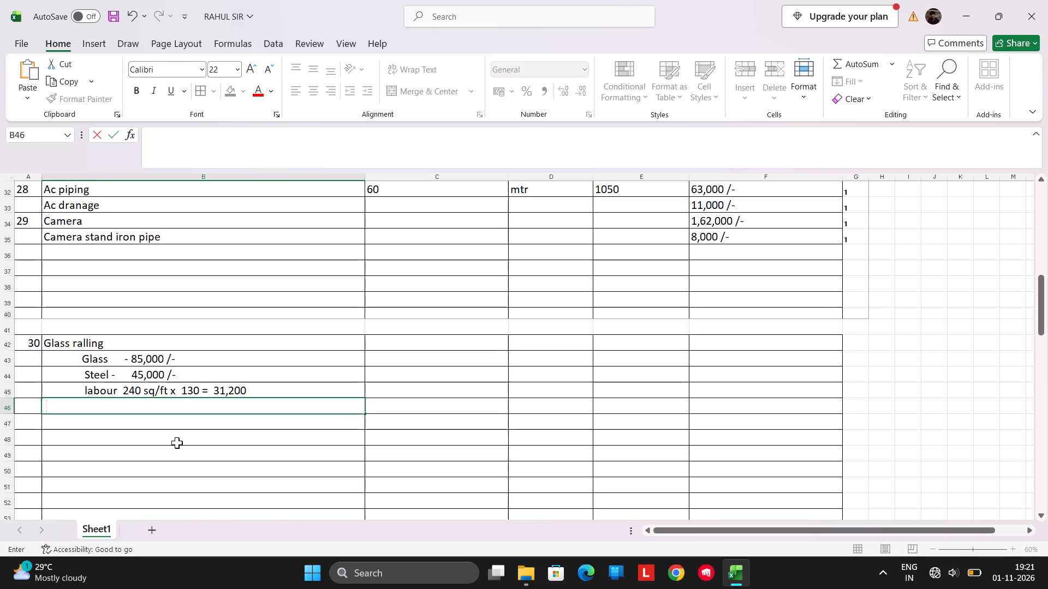
key("BackSpace")
key("BackSpace")
key("BackSpace")
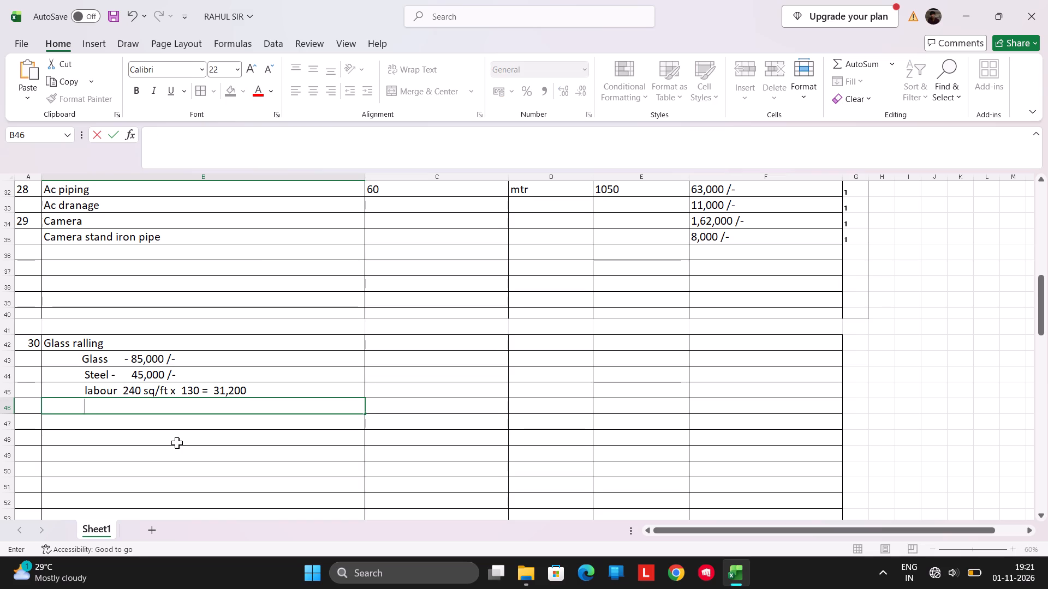
key("h")
type("ardwear")
key("space")
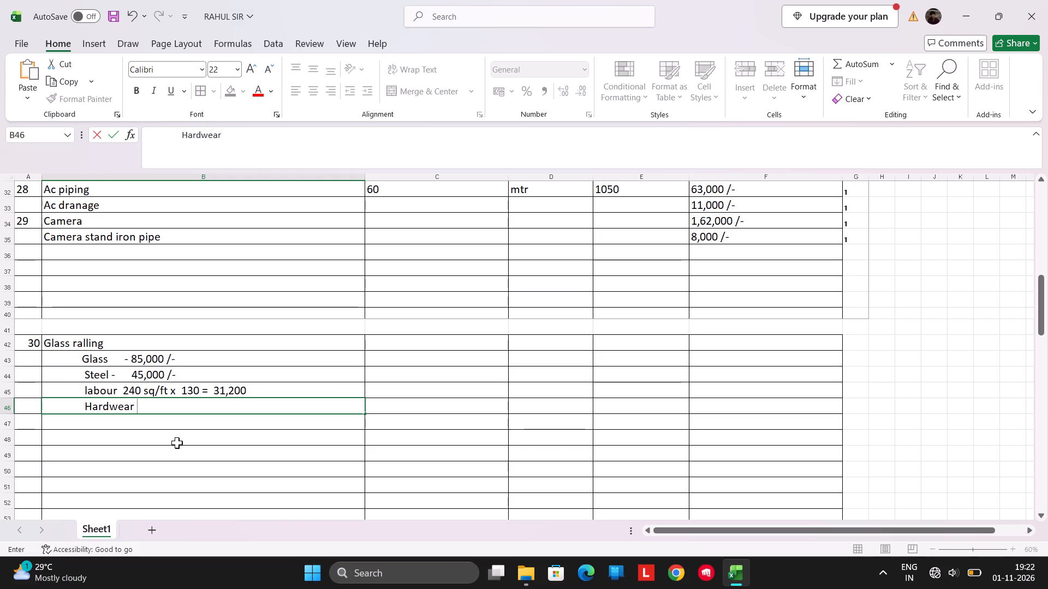
type("-")
key("space")
type("5000")
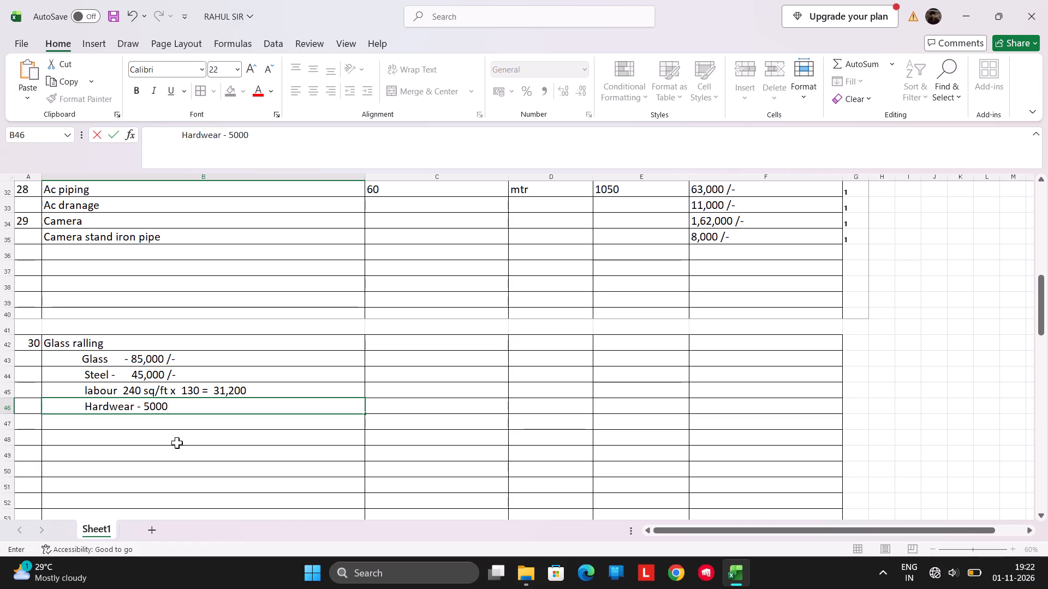
key("space")
Widen the gap before 5000 in B46 with spaces so the amount lines up under 31,200.
key("Left")
key("Left")
key("Left")
key("Right")
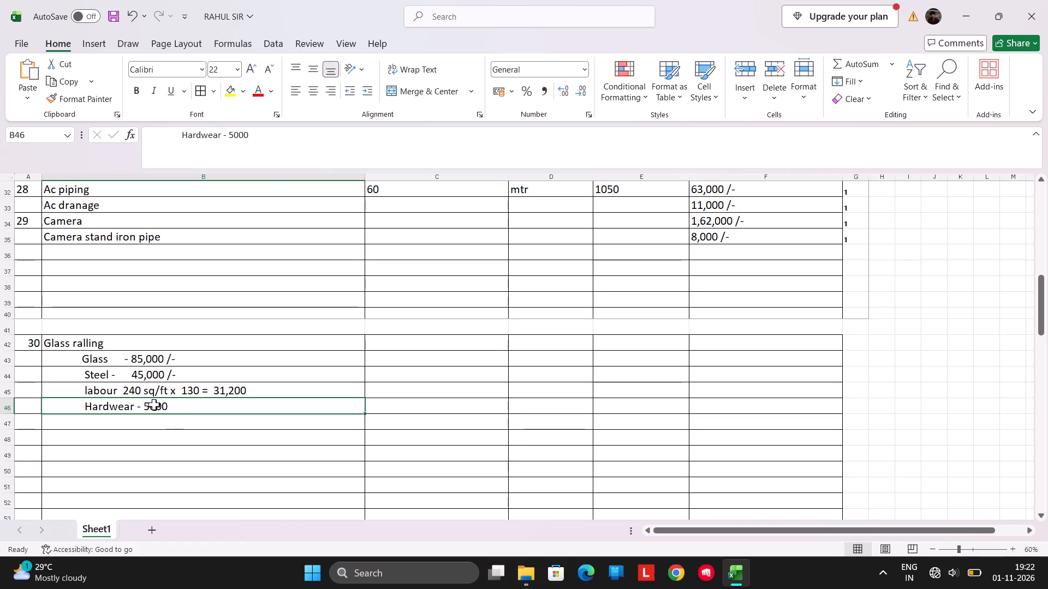
double_click(146, 405)
key("space")
key("space")
key("space")
key("space")
key("space")
key("space")
key("space")
key("space")
key("space")
key("space")
key("space")
key("space")
key("space")
key("space")
key("space")
key("space")
key("space")
key("space")
key("space")
key("space")
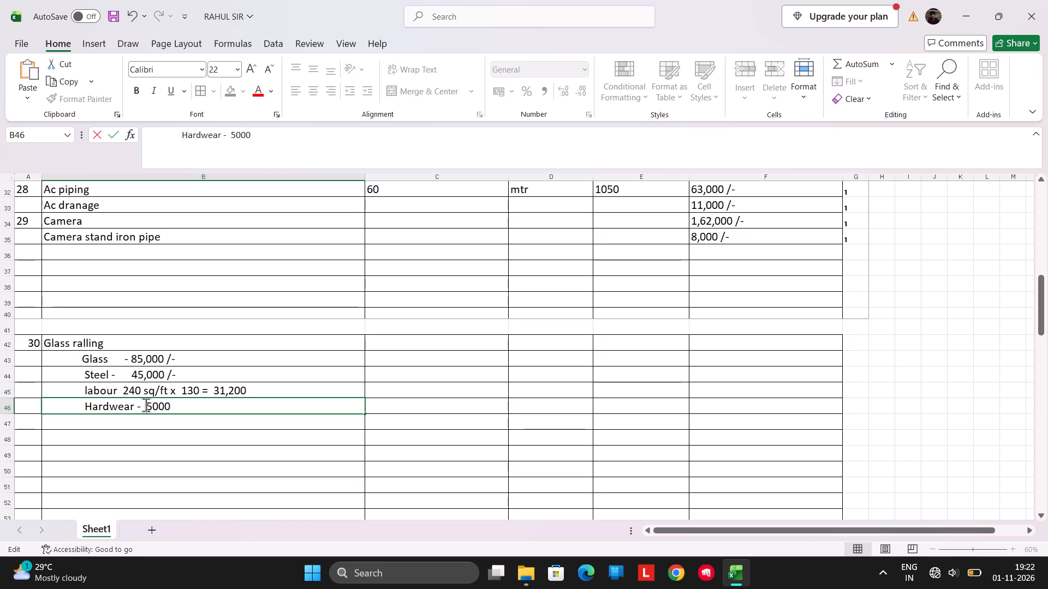
key("space")
key("space")
key("space")
key("space")
key("space")
Widen the gap before 45,000 /- in the Steel line, B44, to align it with the labour amount.
double_click(123, 373)
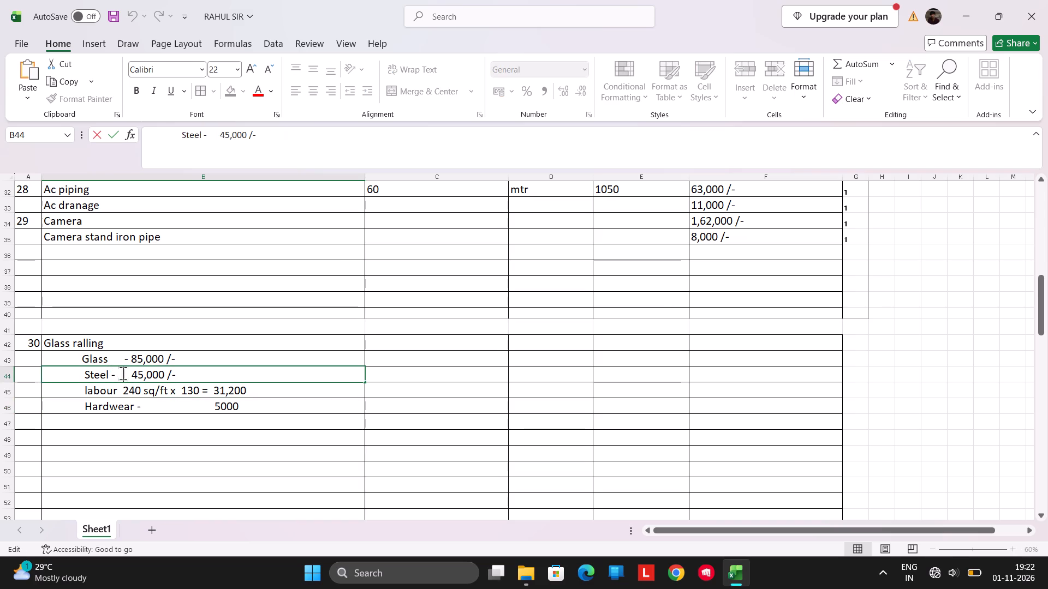
key("space")
key("space")
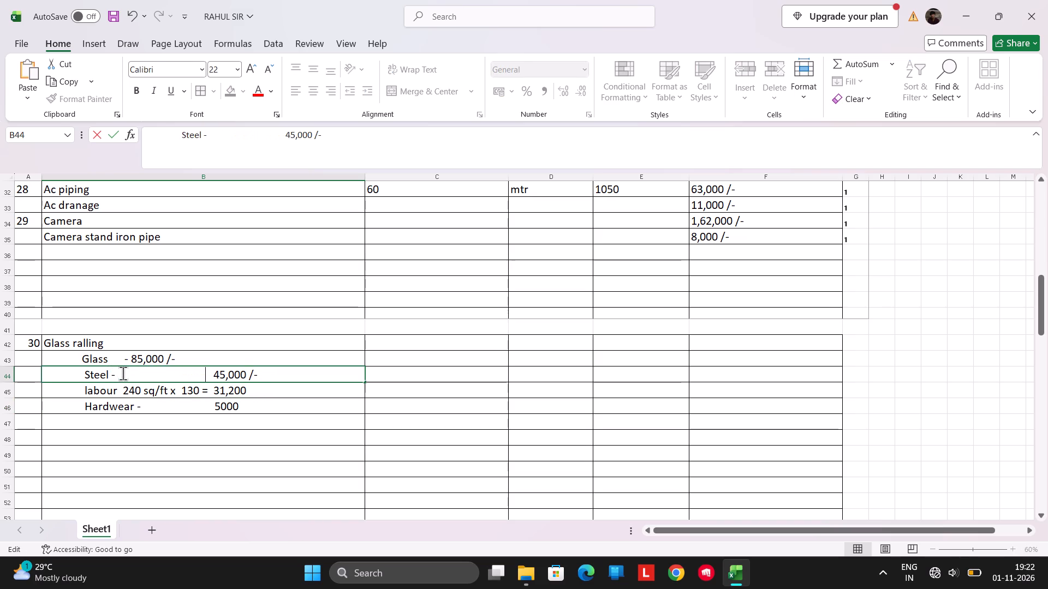
key("space")
key("BackSpace")
Widen the gap before "- 85,000 /-" in the Glass line, B43, to align it with the amounts below.
double_click(125, 359)
key("space")
key("space")
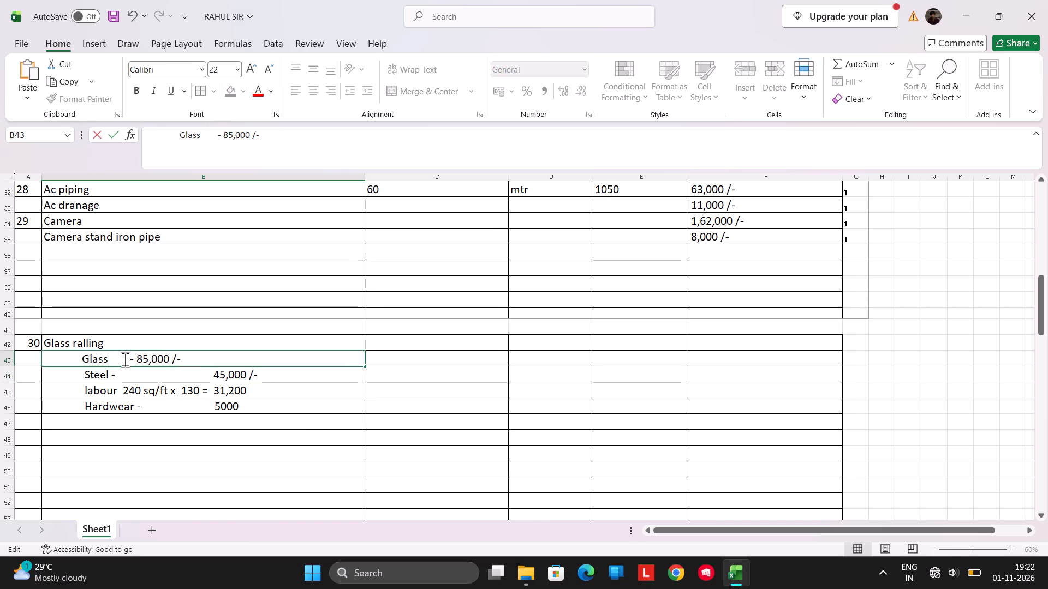
key("space")
key("space")
key("space")
key("space")
key("space")
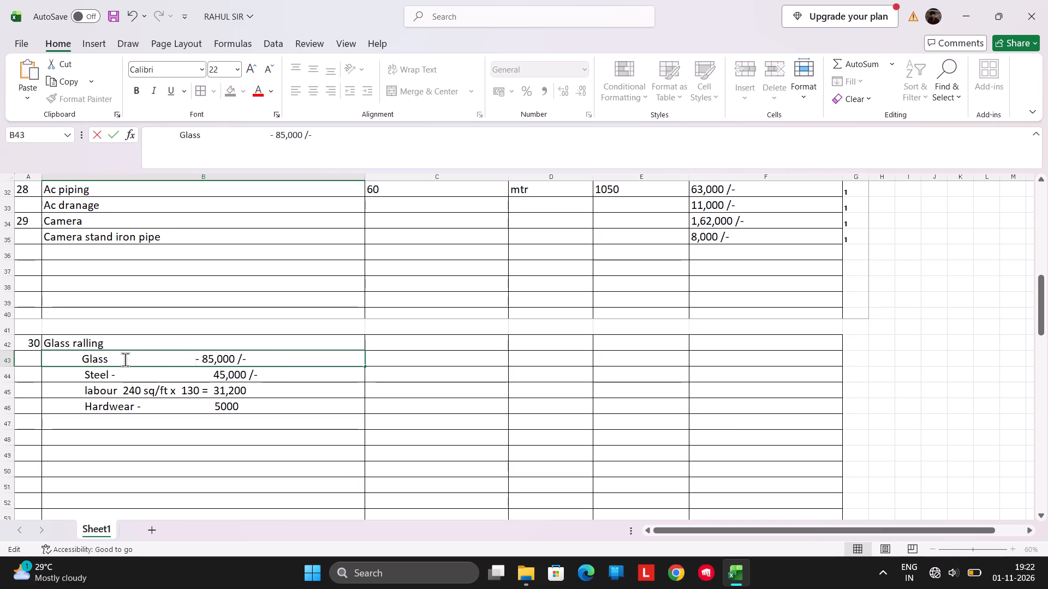
key("space")
key("space")
key("space")
key("space")
key("space")
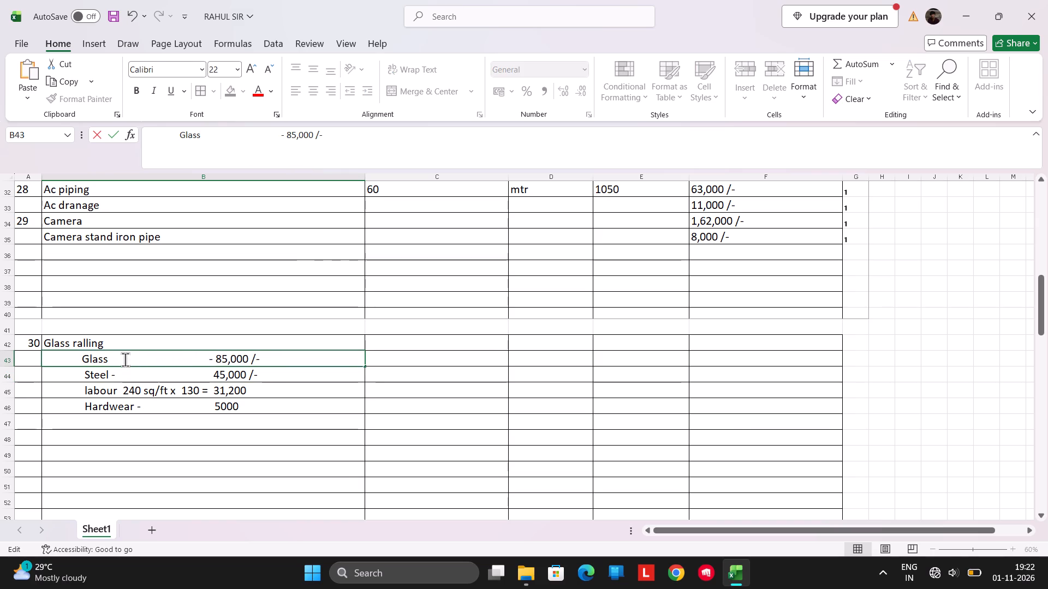
key("BackSpace")
key("space")
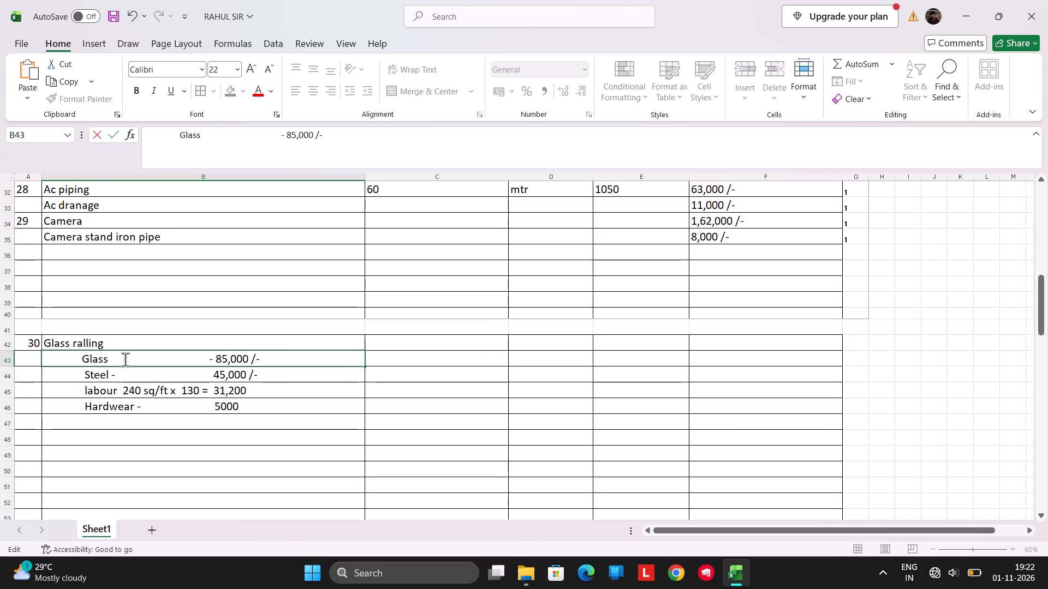
Insert an equals sign in the gap before 5000 in the Hardwear line, B46.
left_click(199, 408)
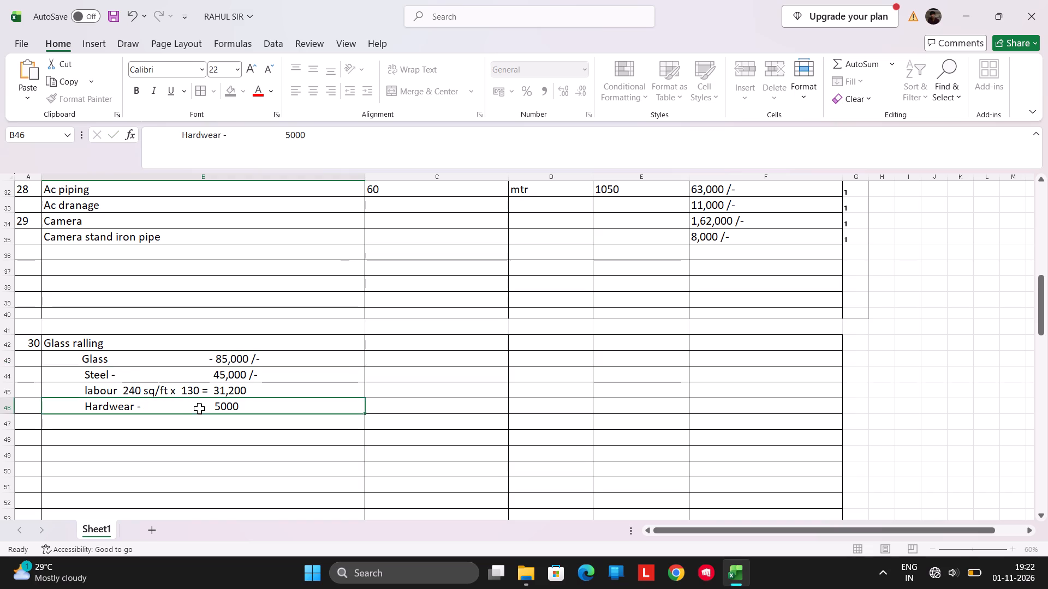
double_click(199, 408)
key("space")
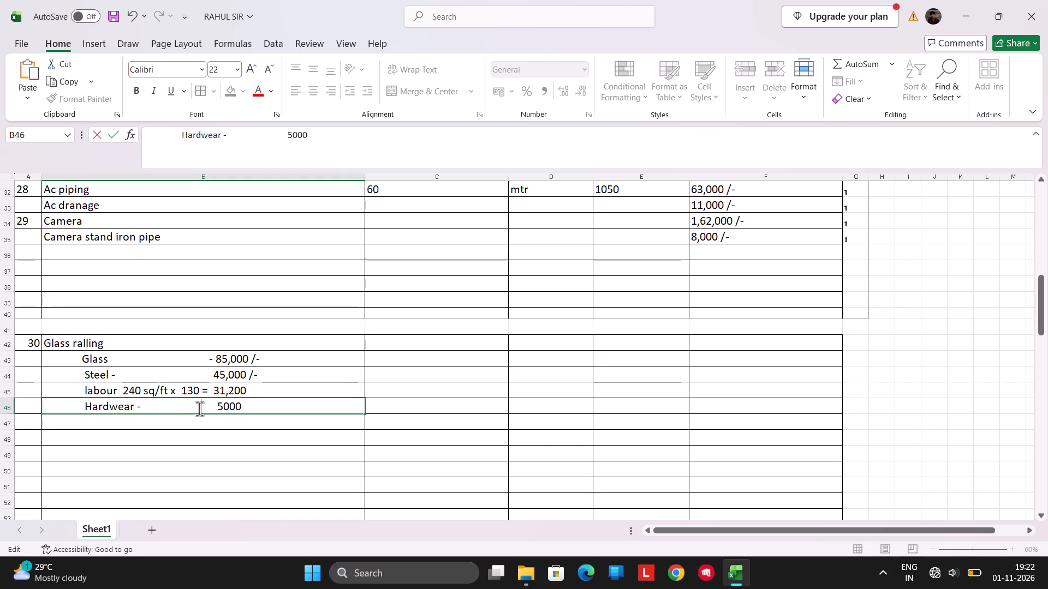
key("equal")
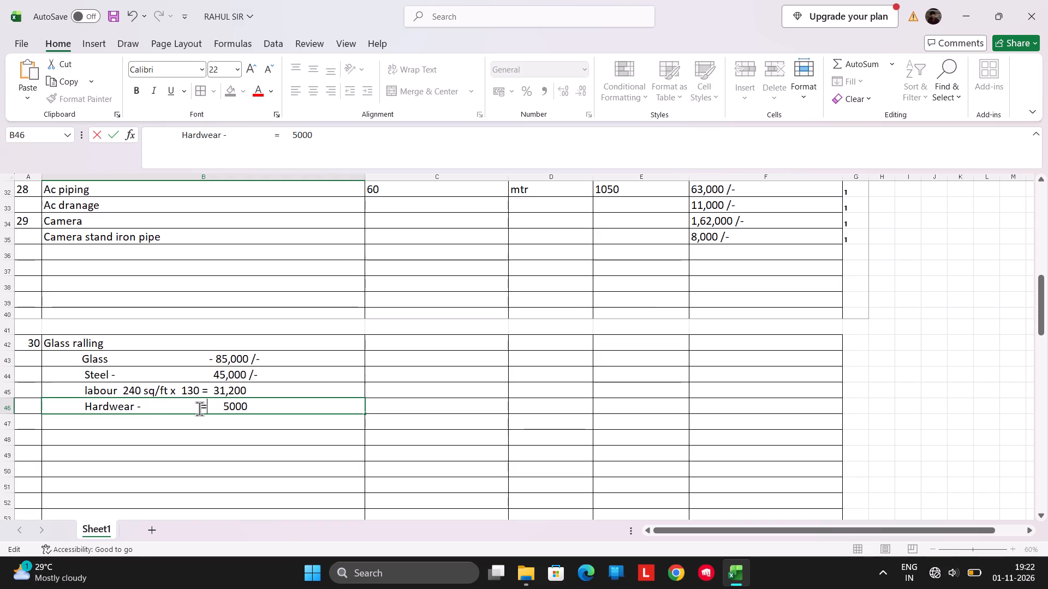
key("BackSpace")
key("BackSpace")
type("=")
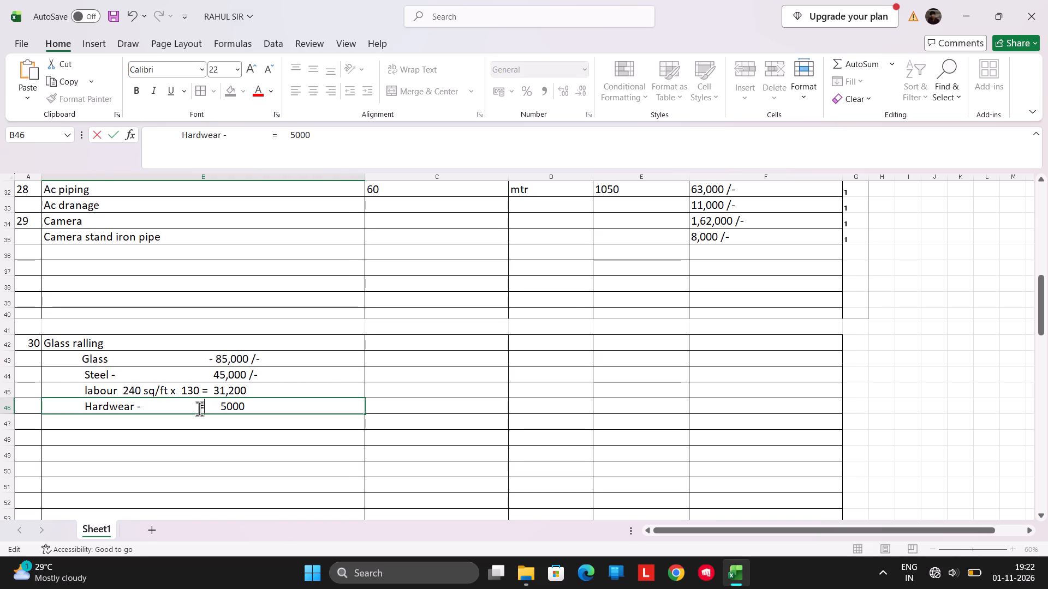
key("space")
key("BackSpace")
Insert an equals sign before 45,000 /- in the Steel line, B44, roughly in line with the labour row's equals sign.
left_click(207, 375)
double_click(207, 375)
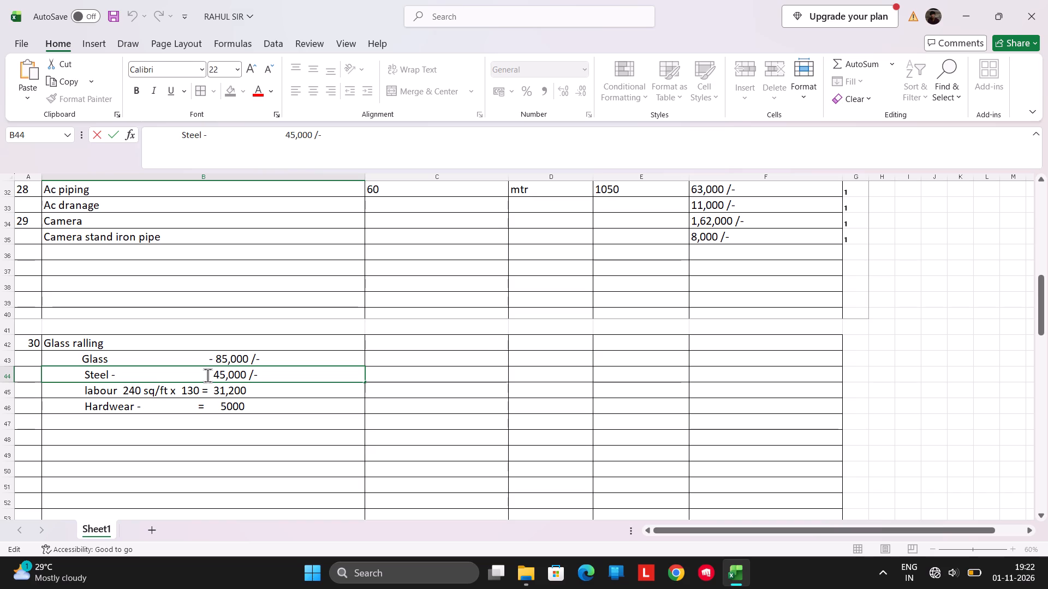
key("equal")
key("BackSpace")
key("BackSpace")
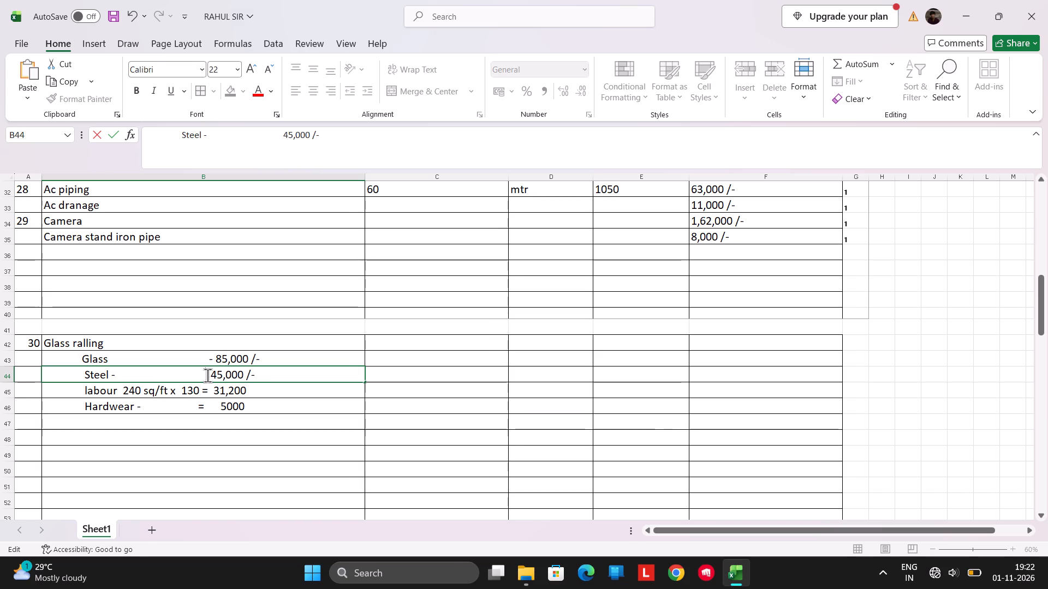
key("equal")
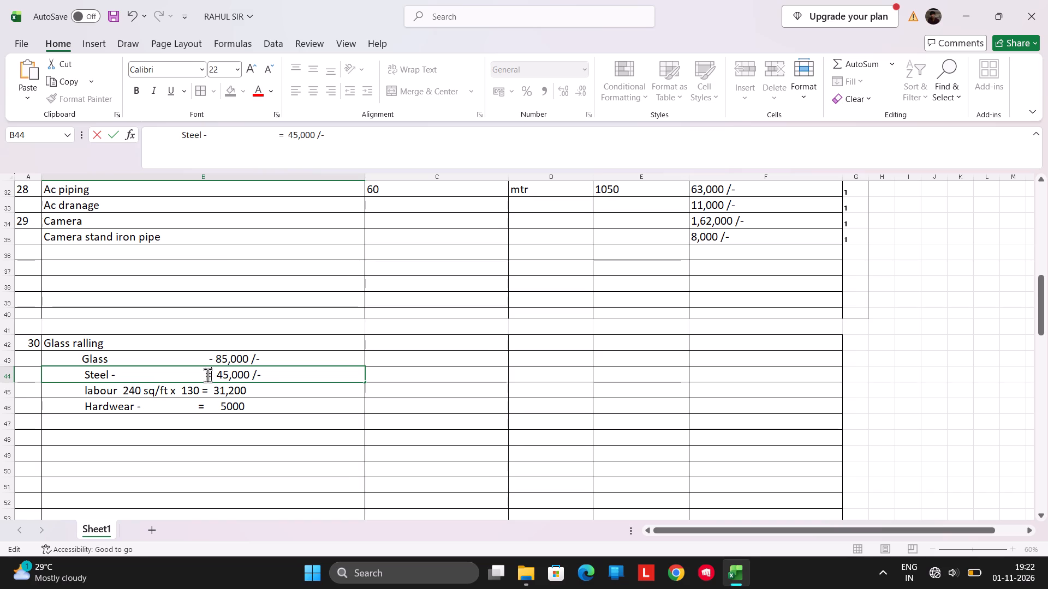
Insert an equals sign before "- 85,000 /-" in the Glass line, B43, adjusting the spaces to line it up with the rows below.
left_click(203, 360)
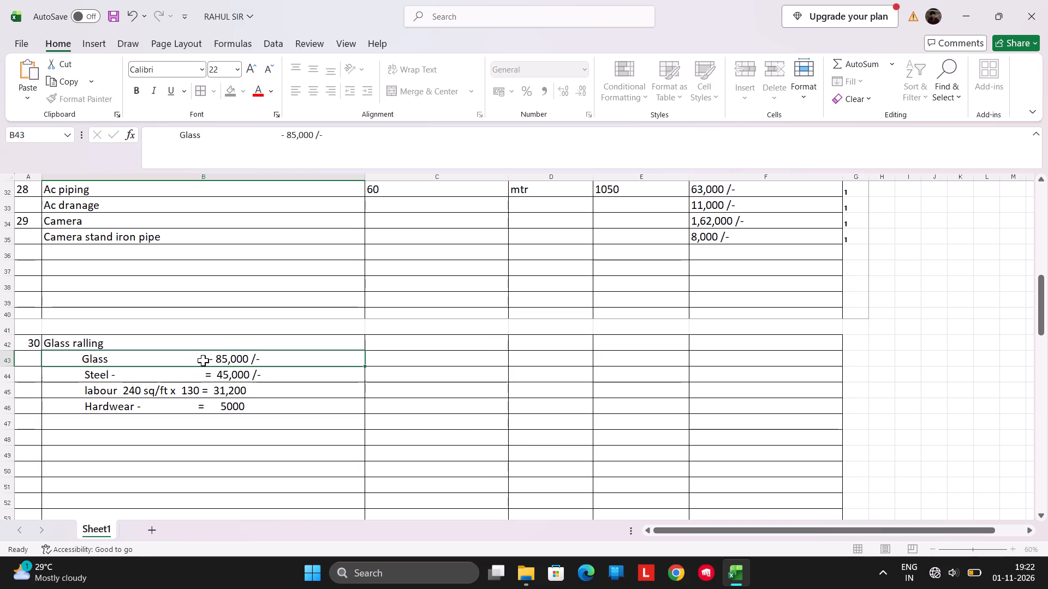
double_click(203, 360)
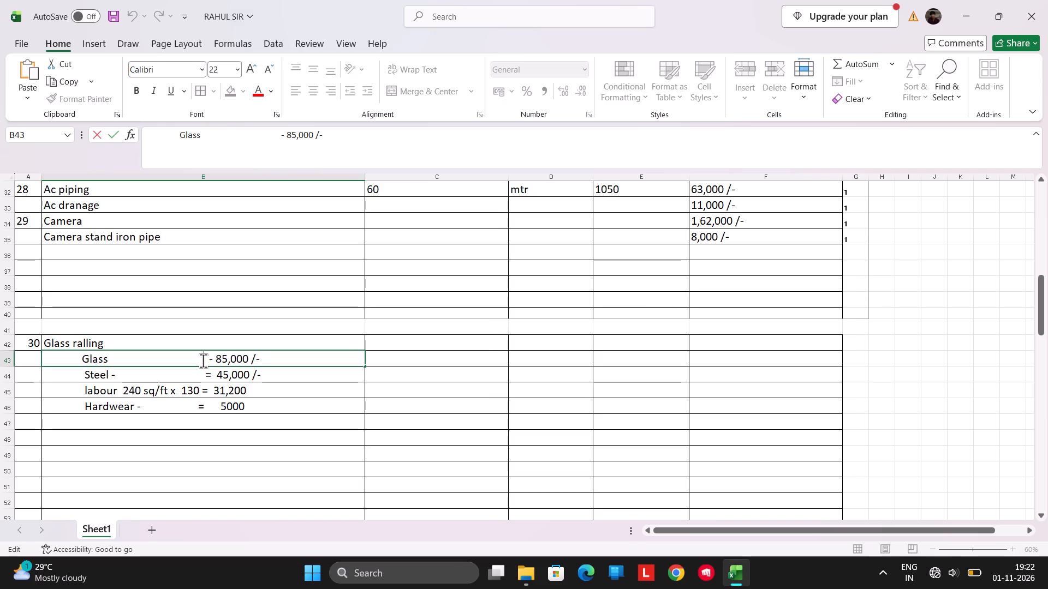
key("BackSpace")
key("equal")
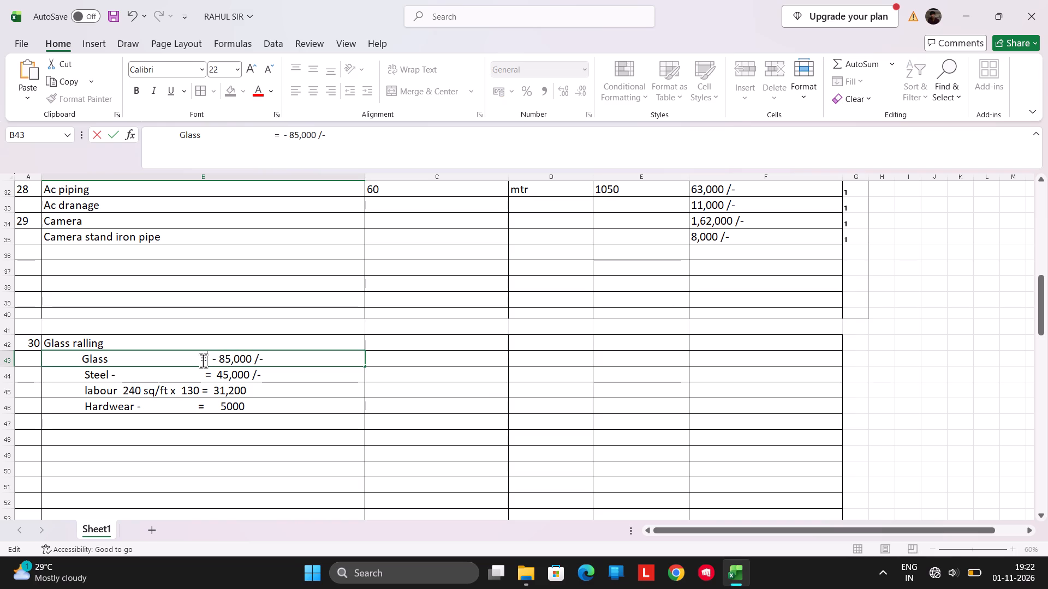
key("BackSpace")
key("BackSpace")
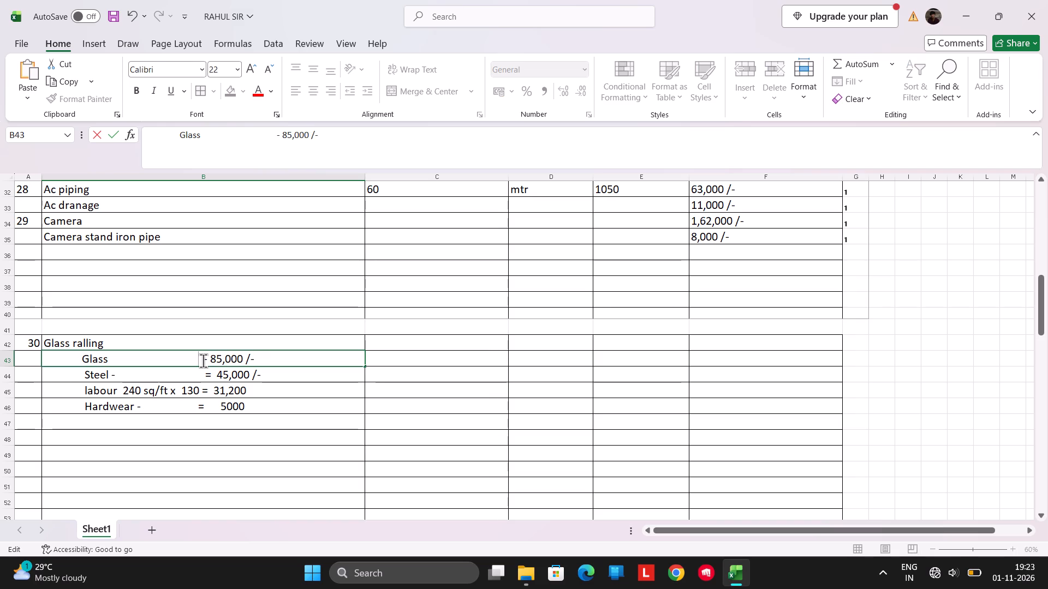
key("equal")
key("BackSpace")
key("space")
key("space")
key("equal")
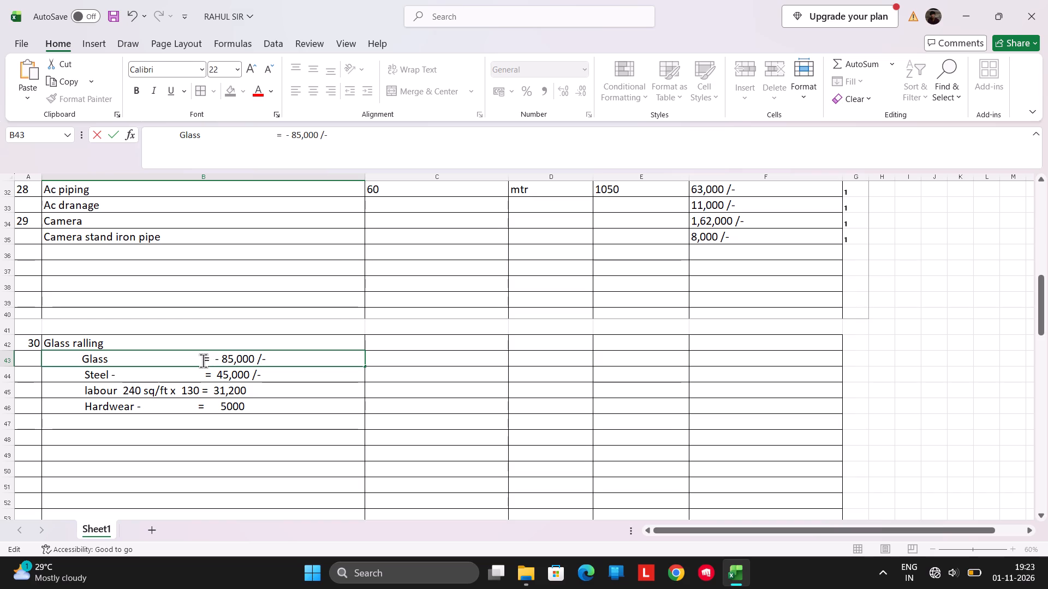
Add spaces after the equals signs in the labour line, B45, and the Steel line, B44, so their amounts line up.
left_click(212, 389)
double_click(212, 389)
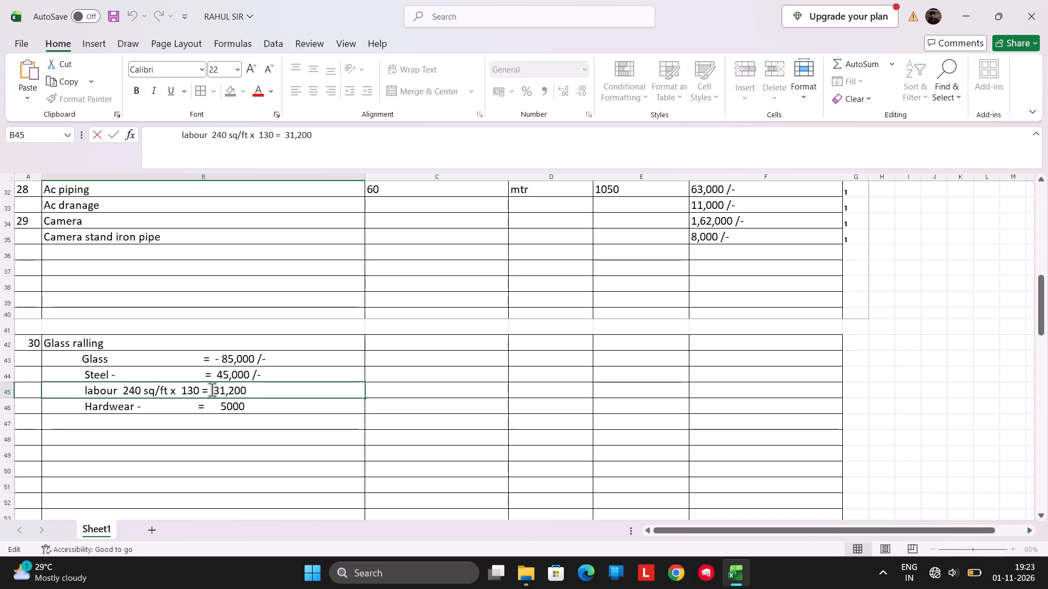
key("space")
key("space")
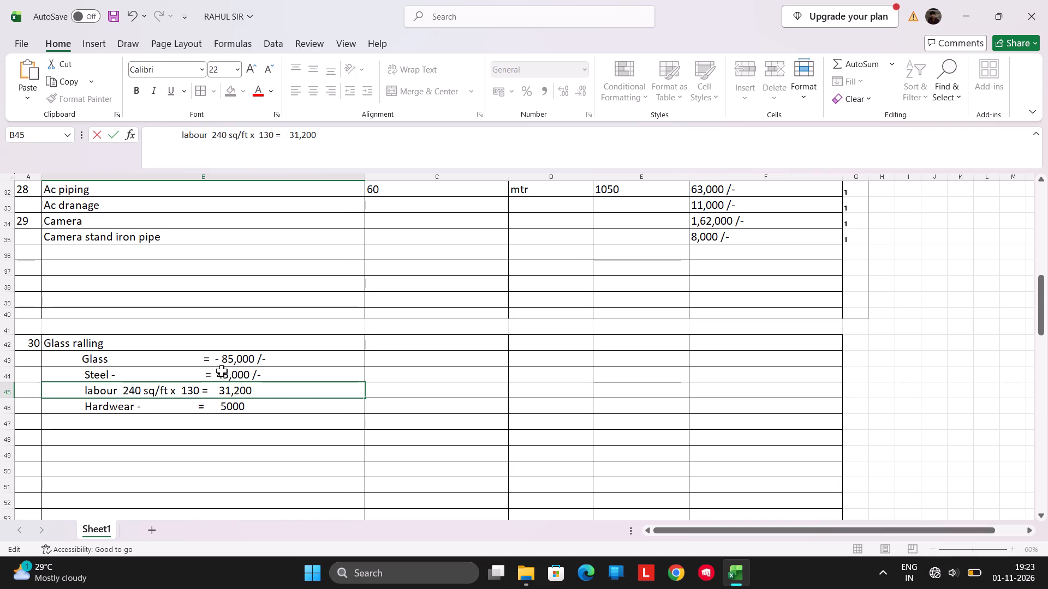
double_click(217, 378)
key("space")
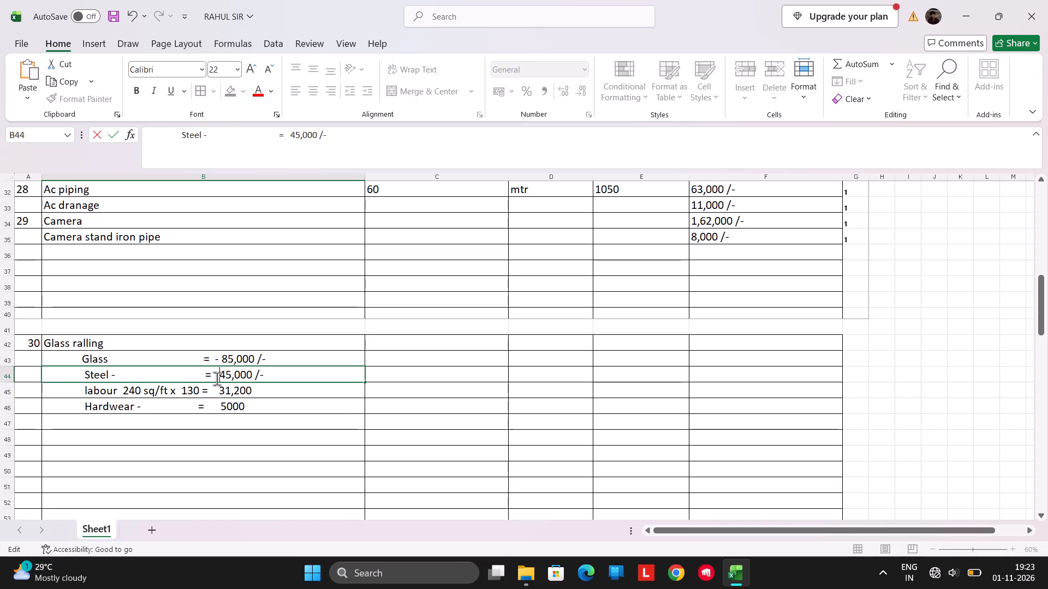
Append "/-" to the Hardwear amount 5000 in B46 and the labour amount 31,200 in B45.
left_click(218, 411)
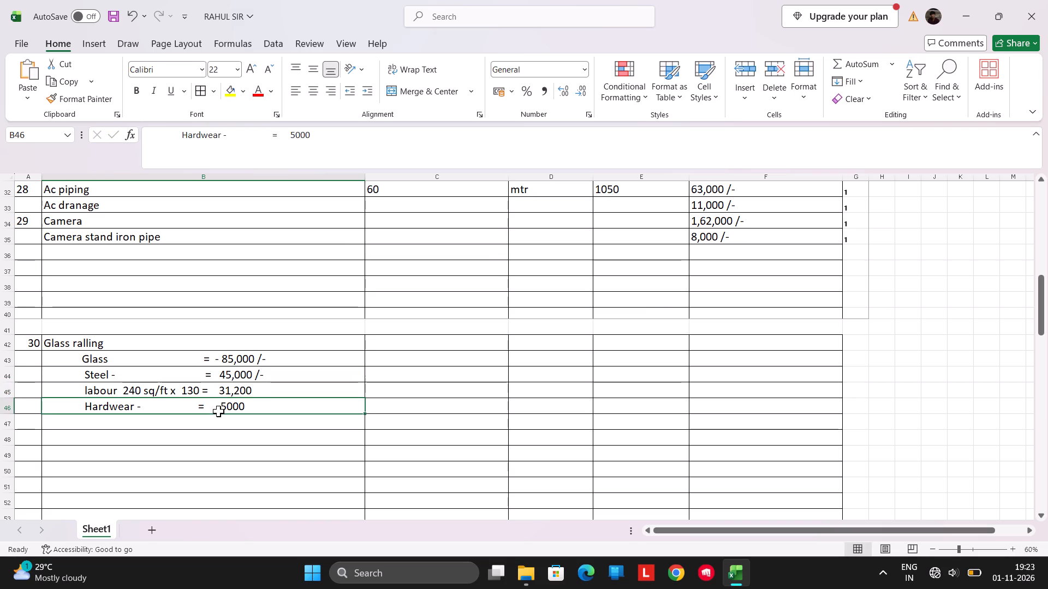
double_click(251, 408)
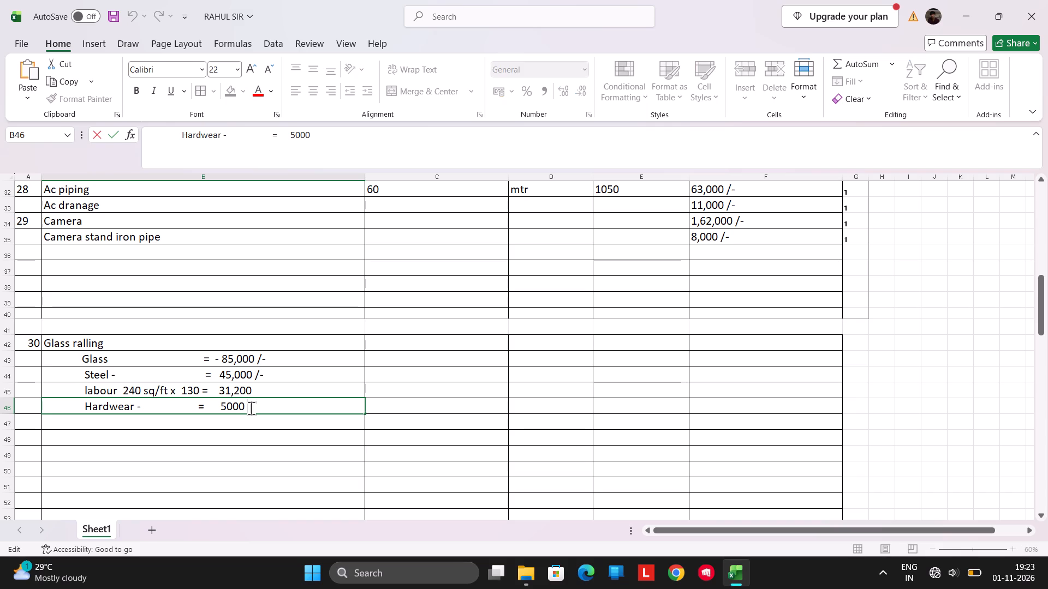
type("/-")
left_click(256, 387)
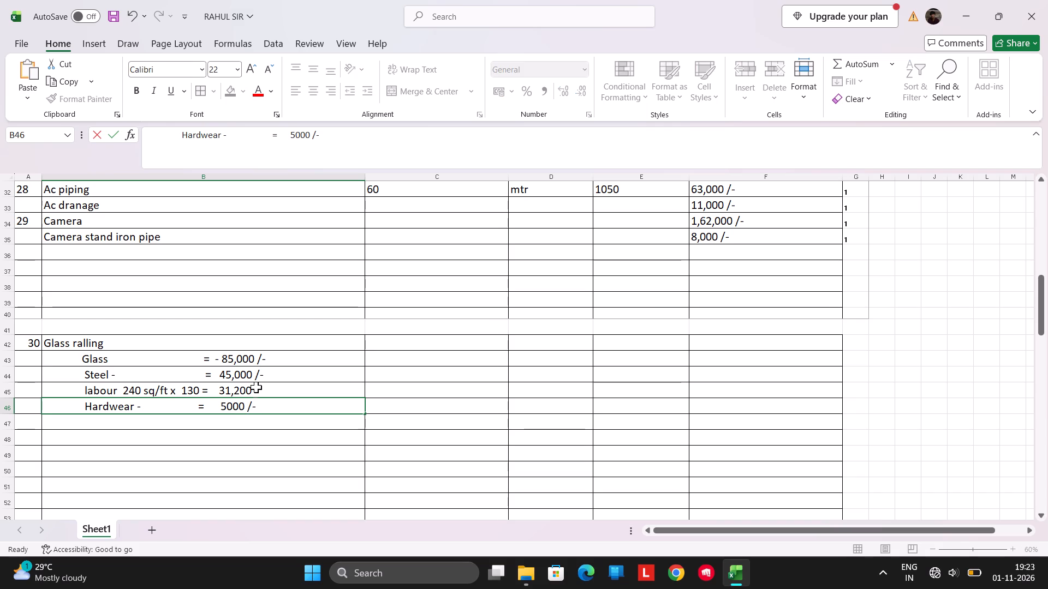
left_click(256, 387)
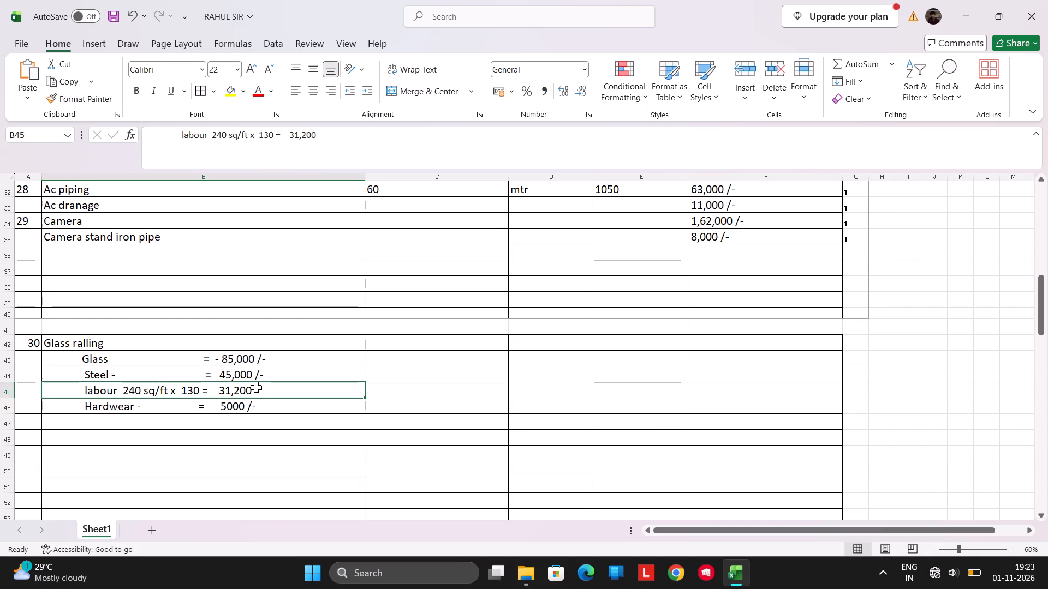
double_click(256, 387)
type("/-")
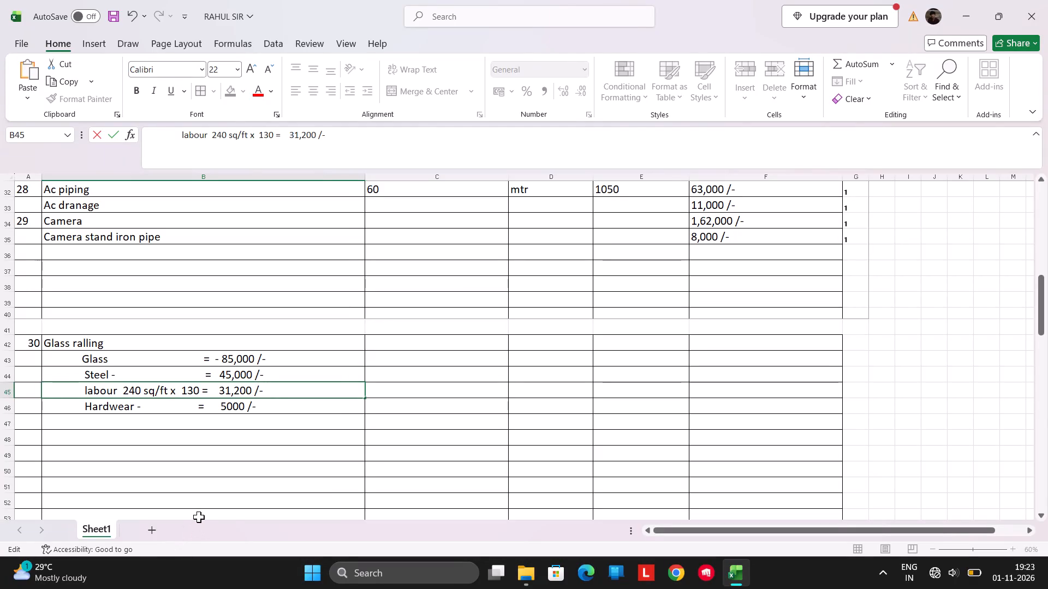
key("Down")
key("Down")
key("Return")
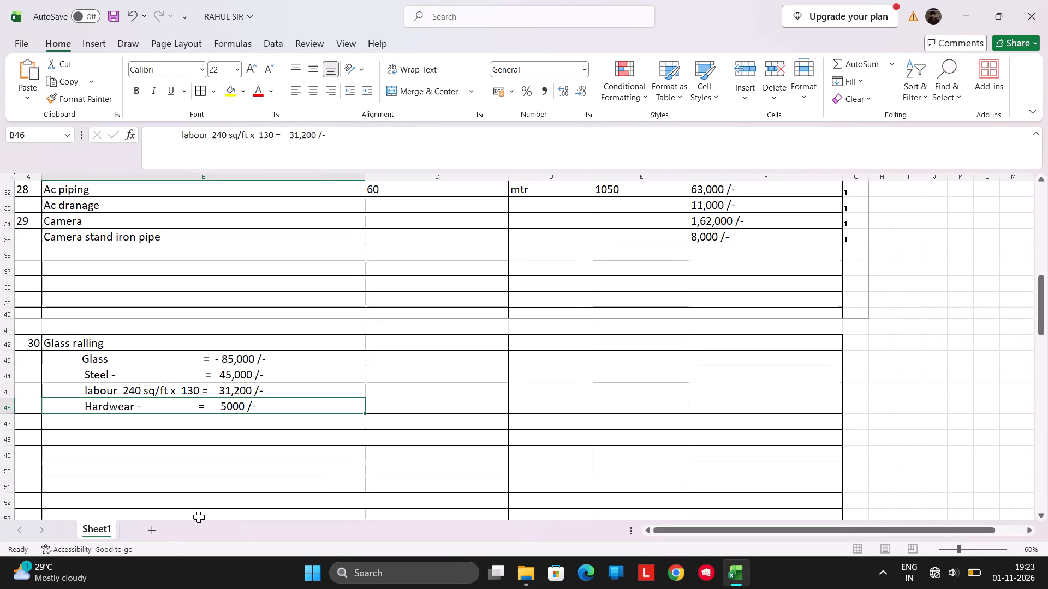
key("Return")
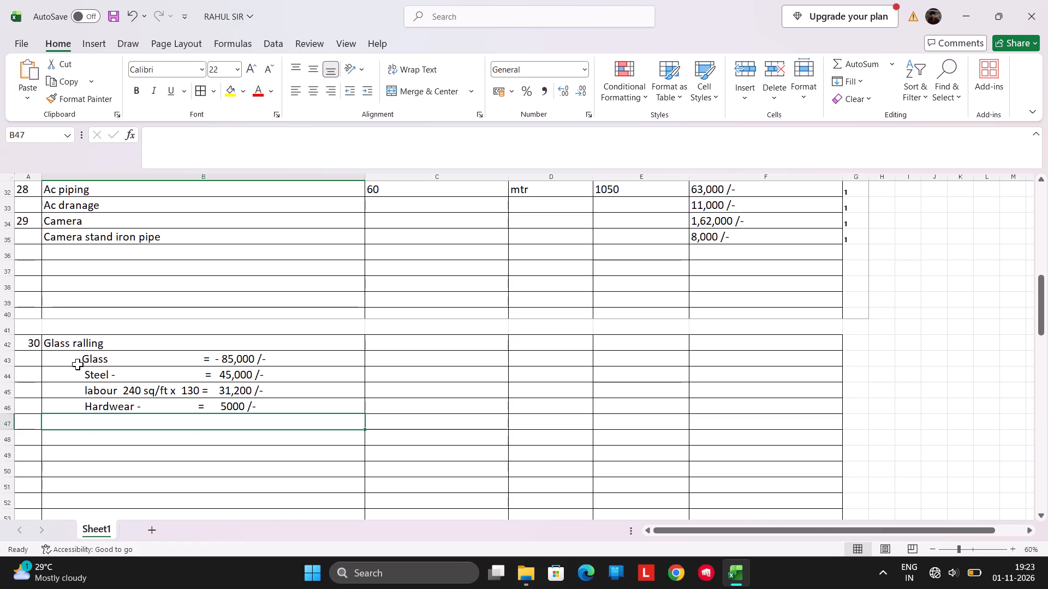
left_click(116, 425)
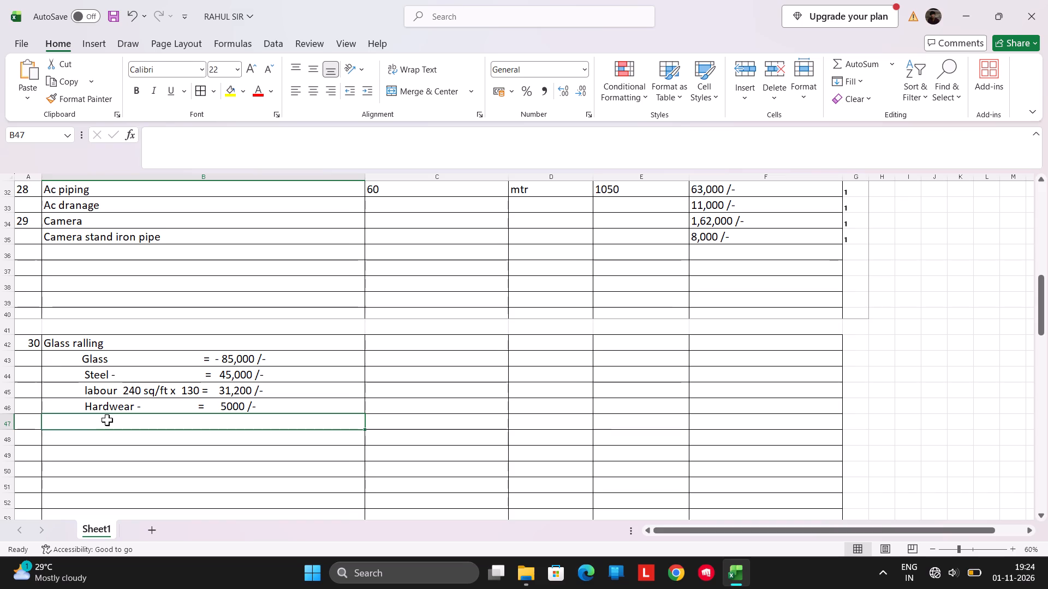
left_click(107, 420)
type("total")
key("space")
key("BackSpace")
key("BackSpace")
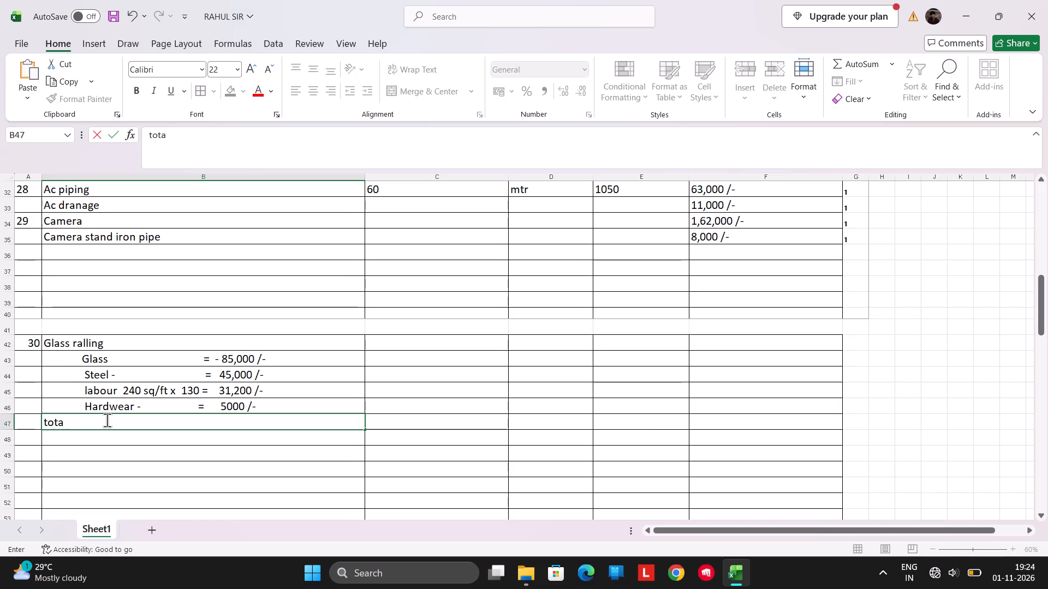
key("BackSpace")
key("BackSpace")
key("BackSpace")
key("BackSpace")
Enter the label "total" in B47 below the Hardwear line, indented with leading spaces.
key("space")
key("space")
key("space")
key("space")
key("t")
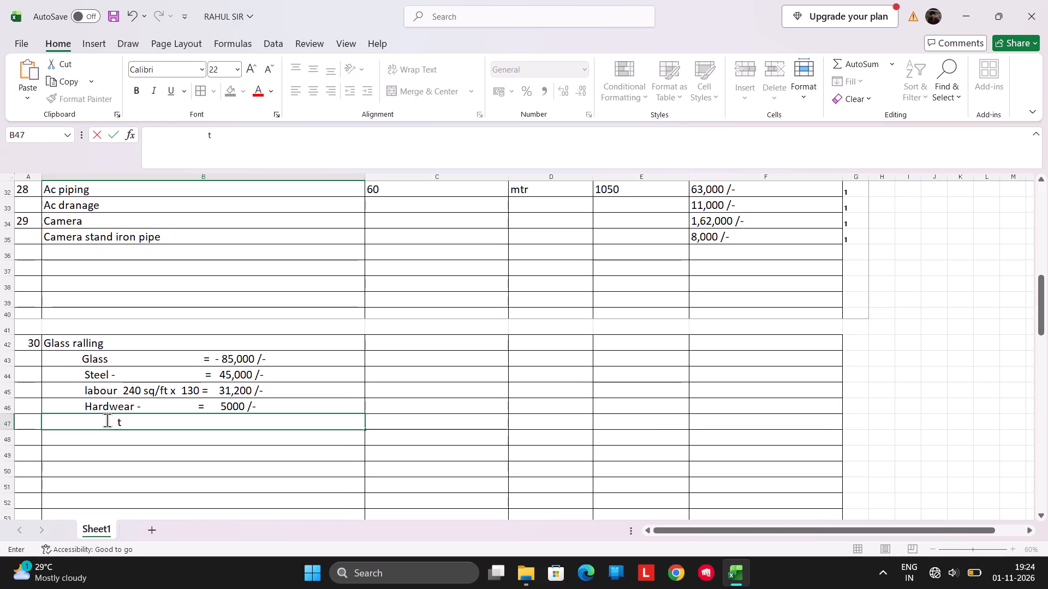
type("otal")
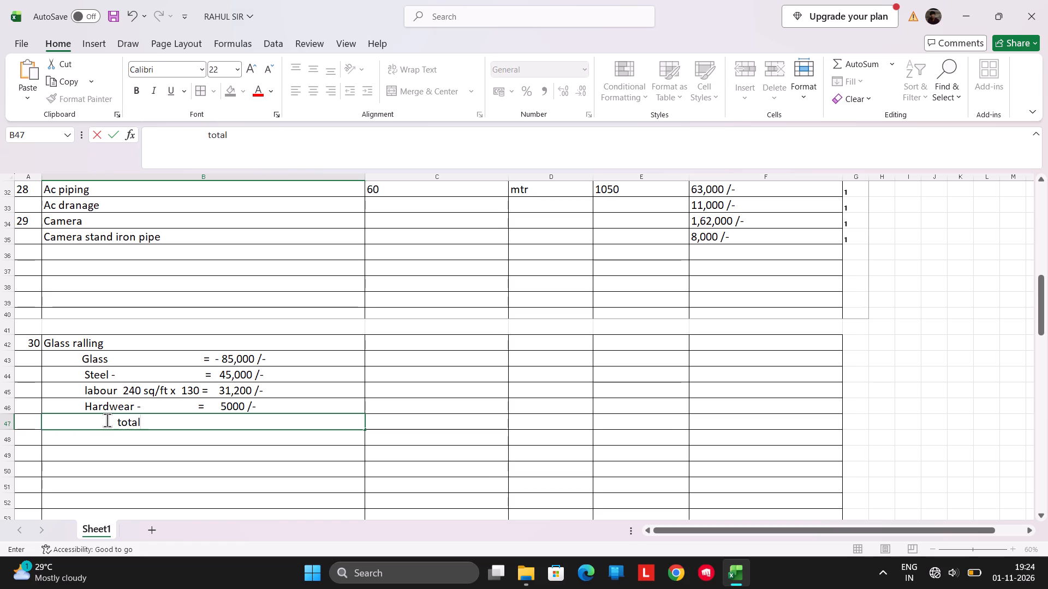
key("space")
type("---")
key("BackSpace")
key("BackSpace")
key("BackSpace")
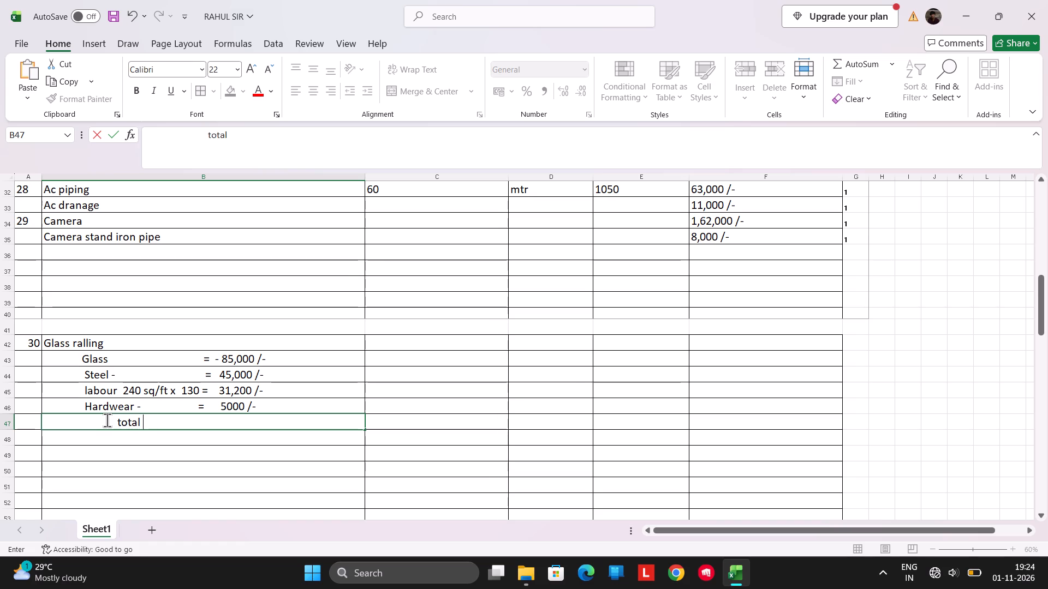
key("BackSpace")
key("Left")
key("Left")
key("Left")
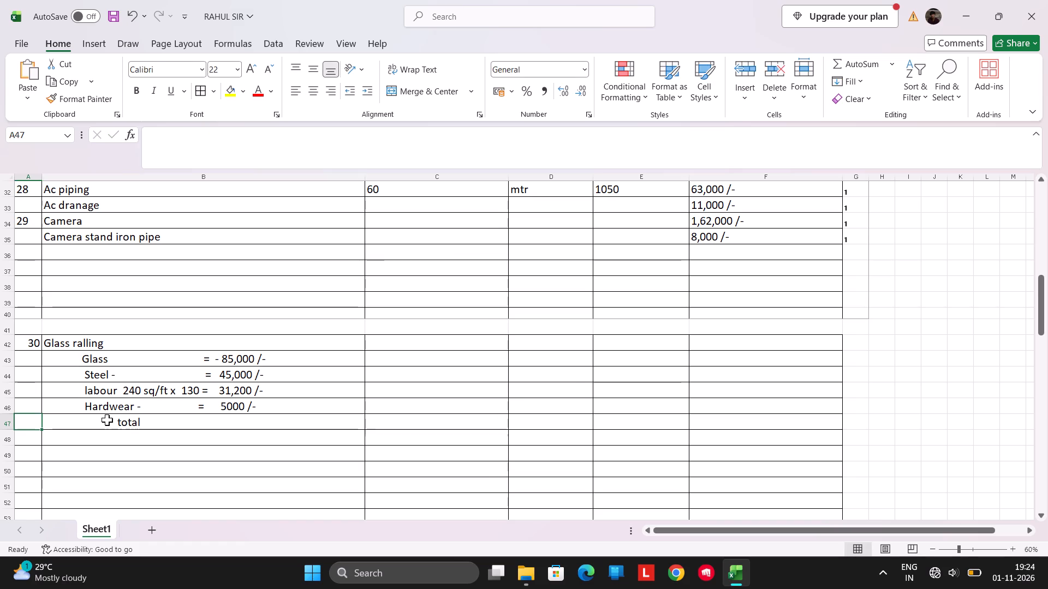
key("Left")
Indent the "total" label in B47 further with leading spaces, toward the column of equals signs above.
double_click(110, 427)
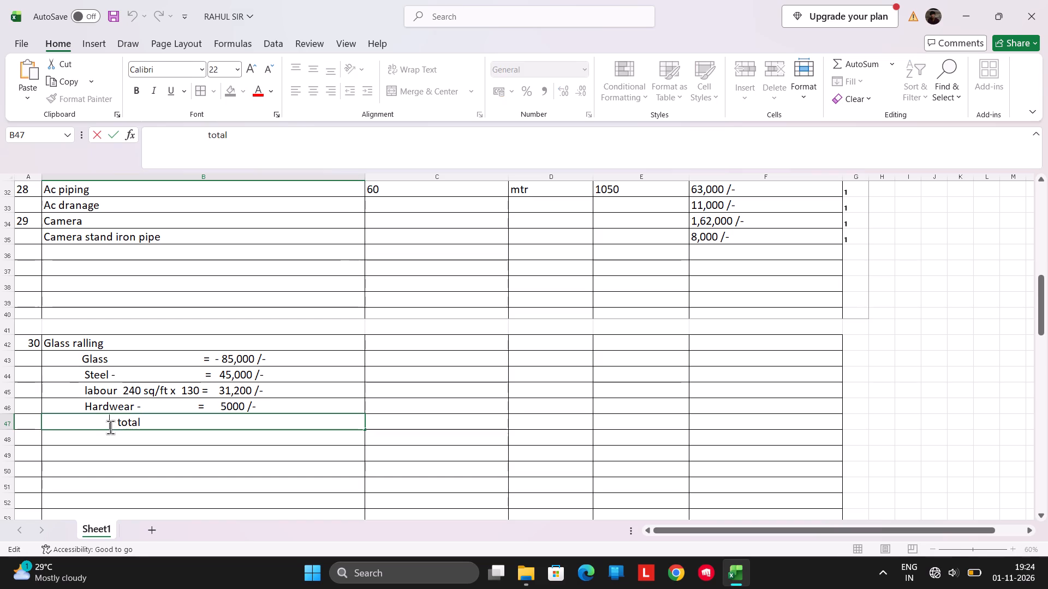
key("space")
key("space")
key("space")
key("space")
key("space")
key("space")
key("space")
key("space")
key("space")
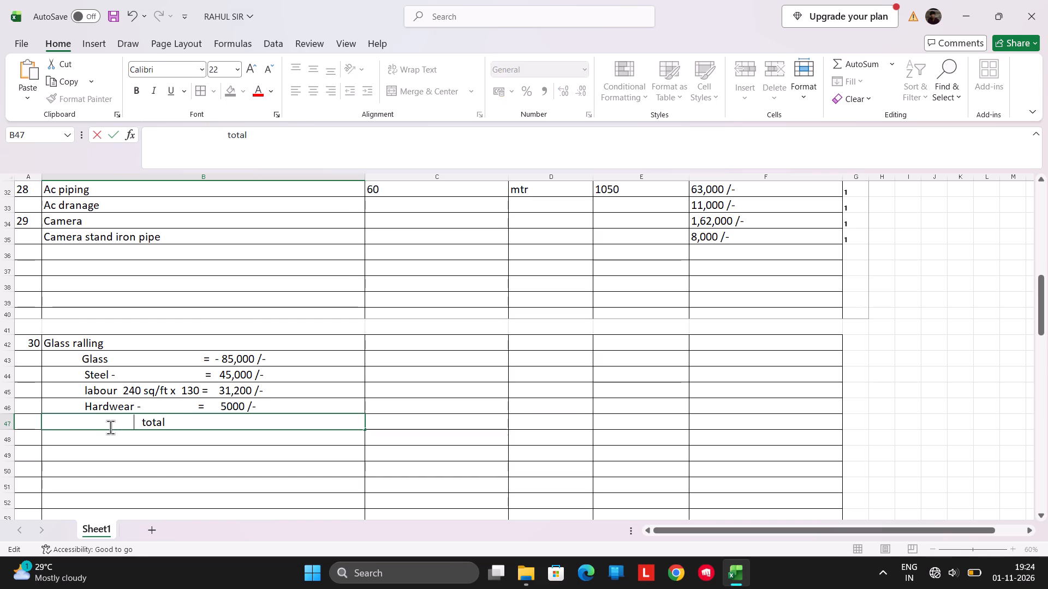
key("space")
key("space")
key("space")
key("space")
key("space")
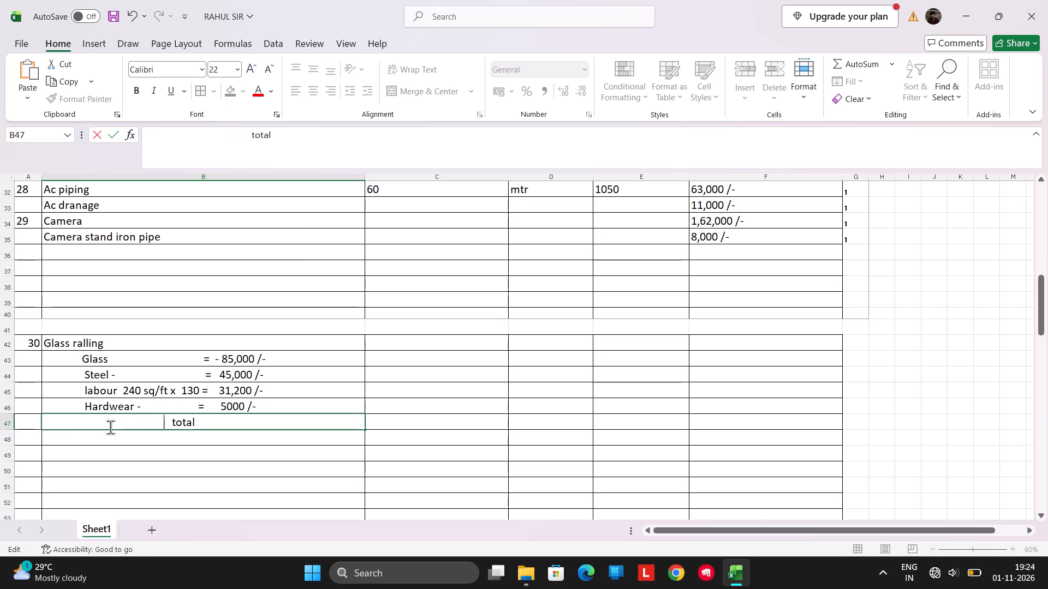
key("equal")
key("BackSpace")
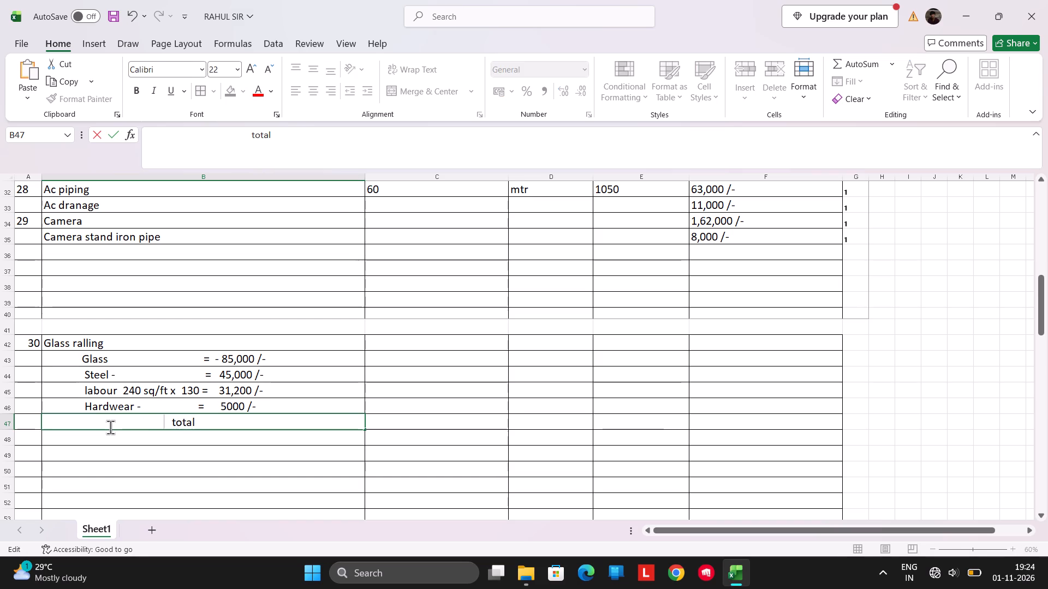
Add a space and an equals sign after "total" in B47.
key("Right")
key("Right")
key("Right")
key("Right")
key("Right")
key("Right")
key("Right")
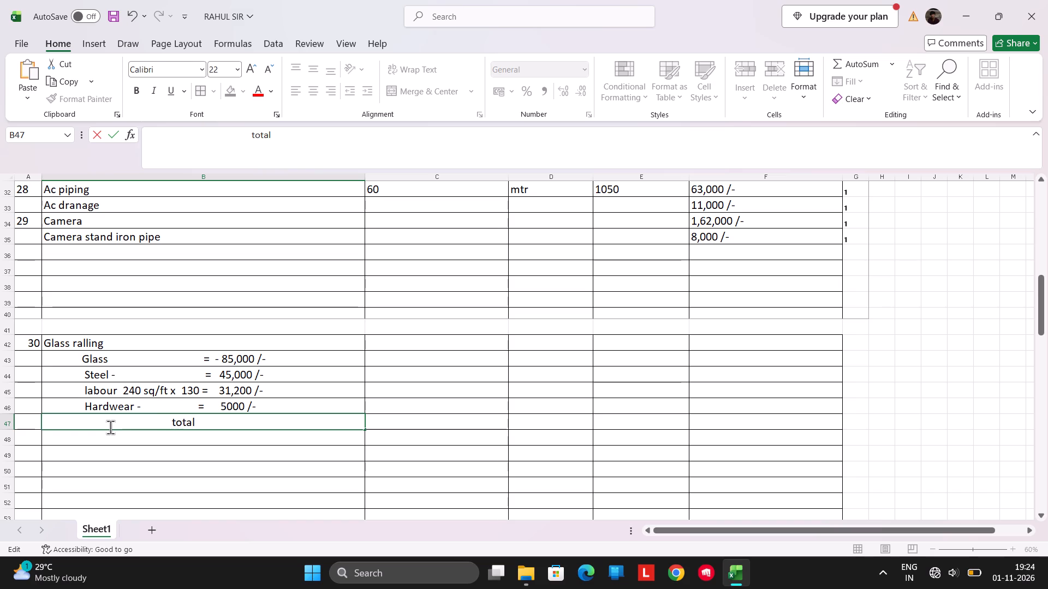
key("Right")
key("Right")
key("Right")
key("Right")
key("equal")
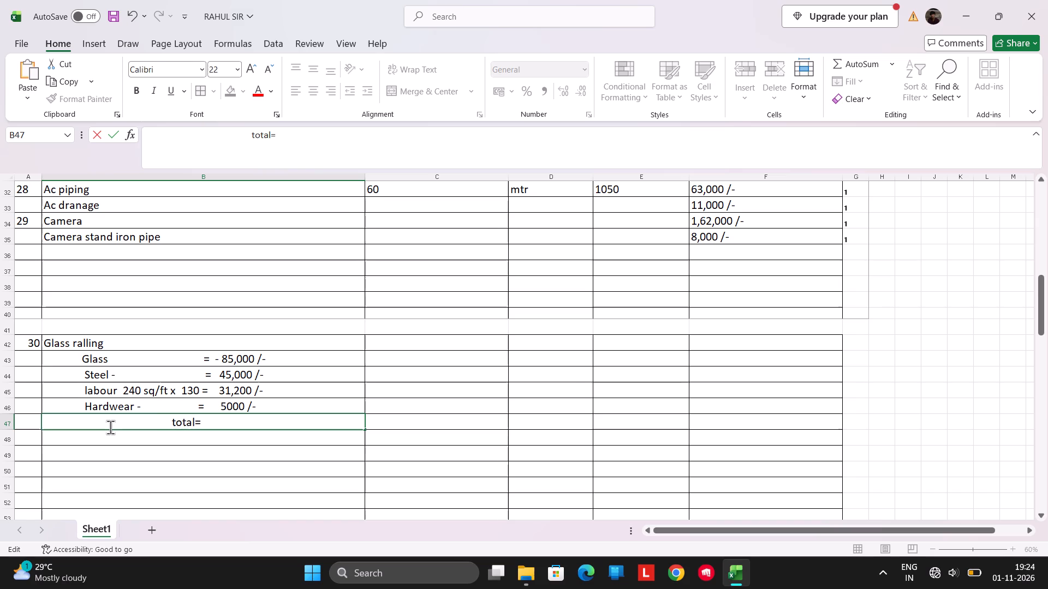
key("BackSpace")
key("space")
type("=")
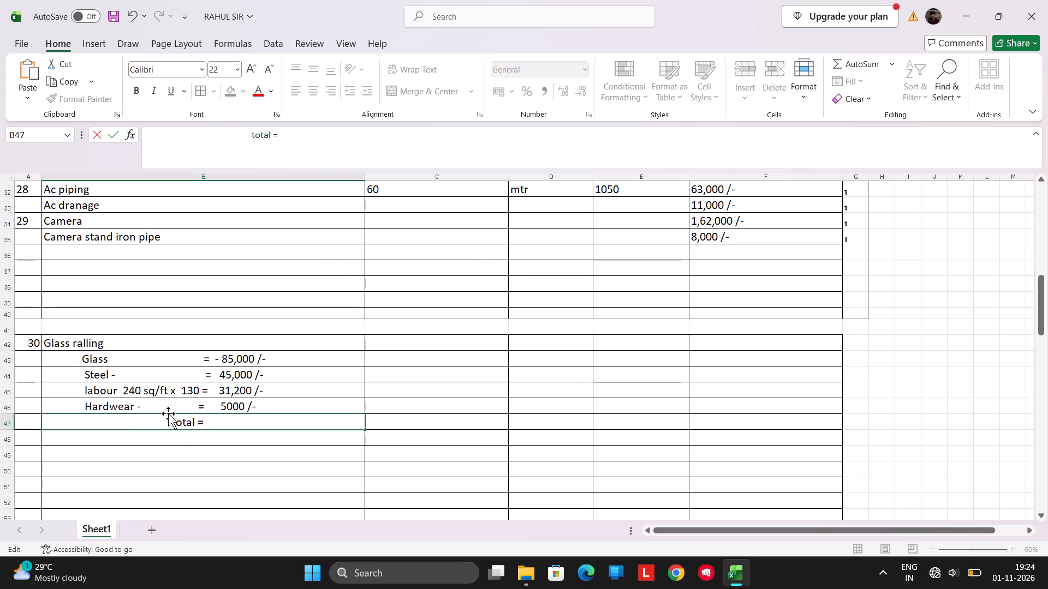
Make the "total =" text in B47 bold.
left_click_drag(169, 417, 221, 418)
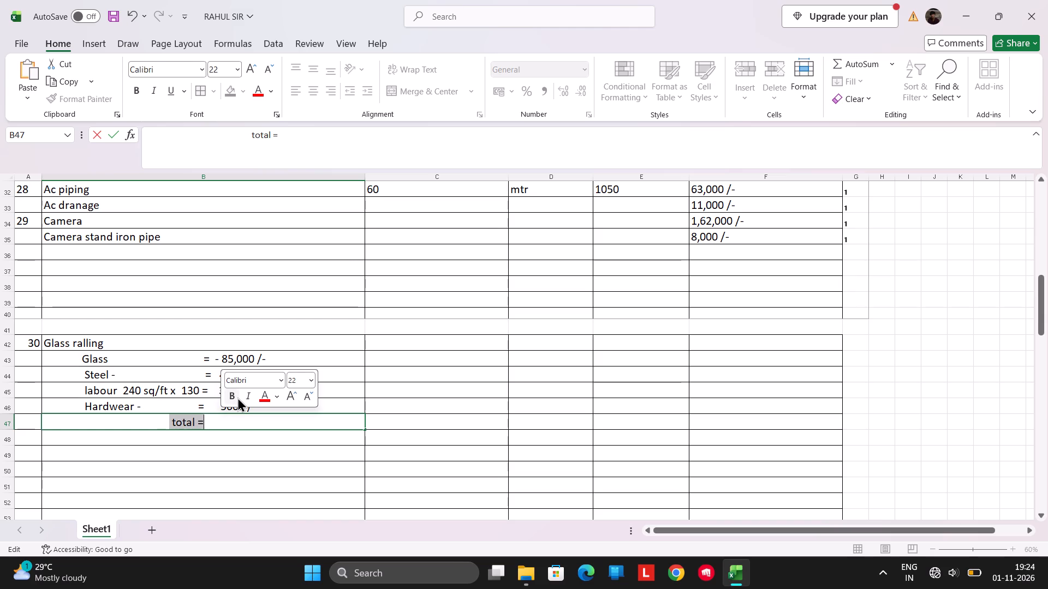
left_click(237, 397)
Enter the amount 1,66,200 /- after "total =" in B47, spaced to line up with the amounts above.
double_click(231, 426)
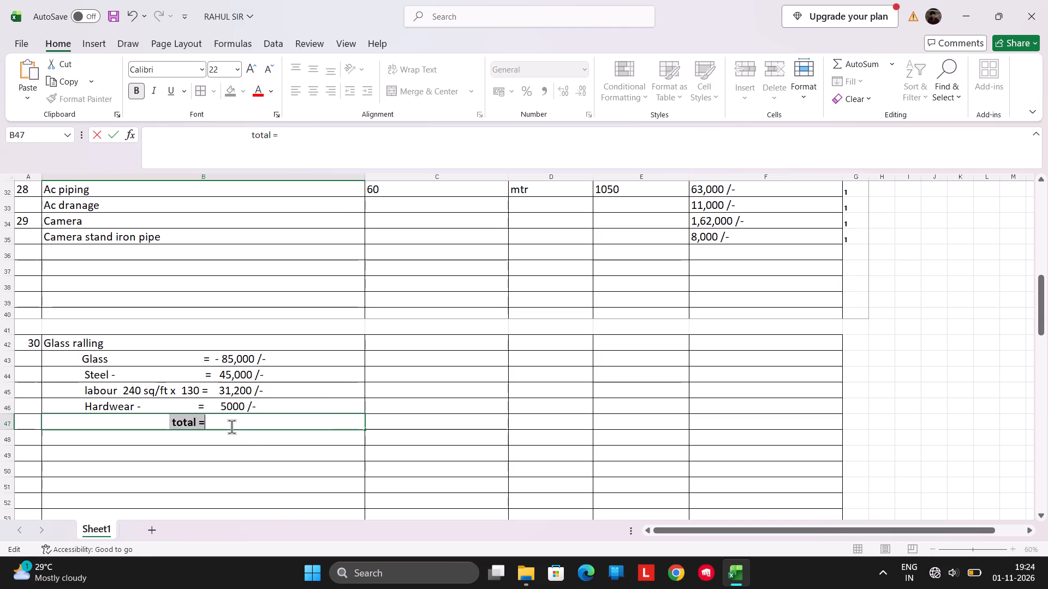
left_click(231, 426)
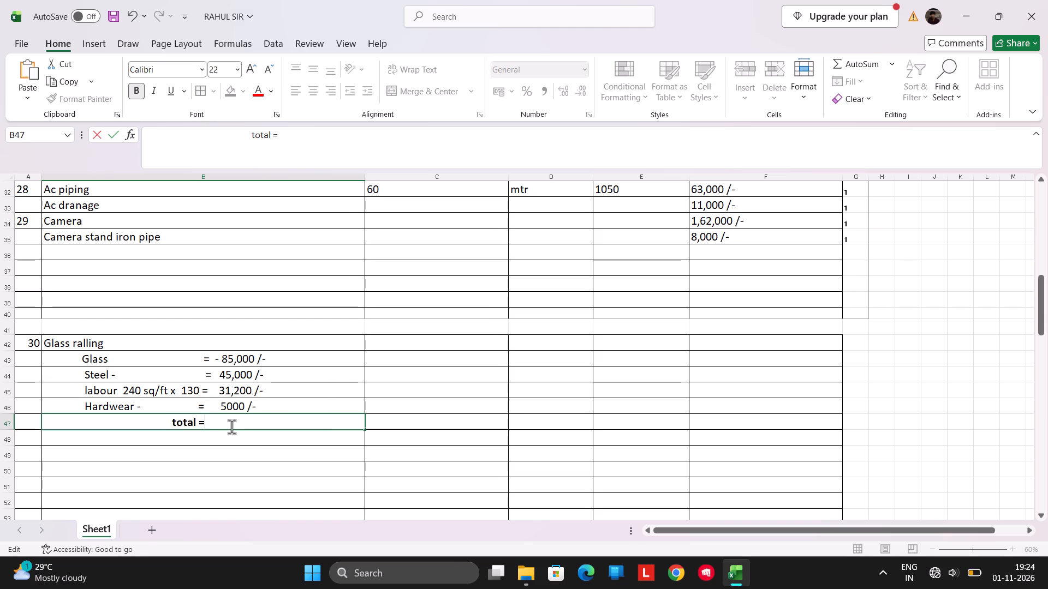
key("space")
key("space")
key("space")
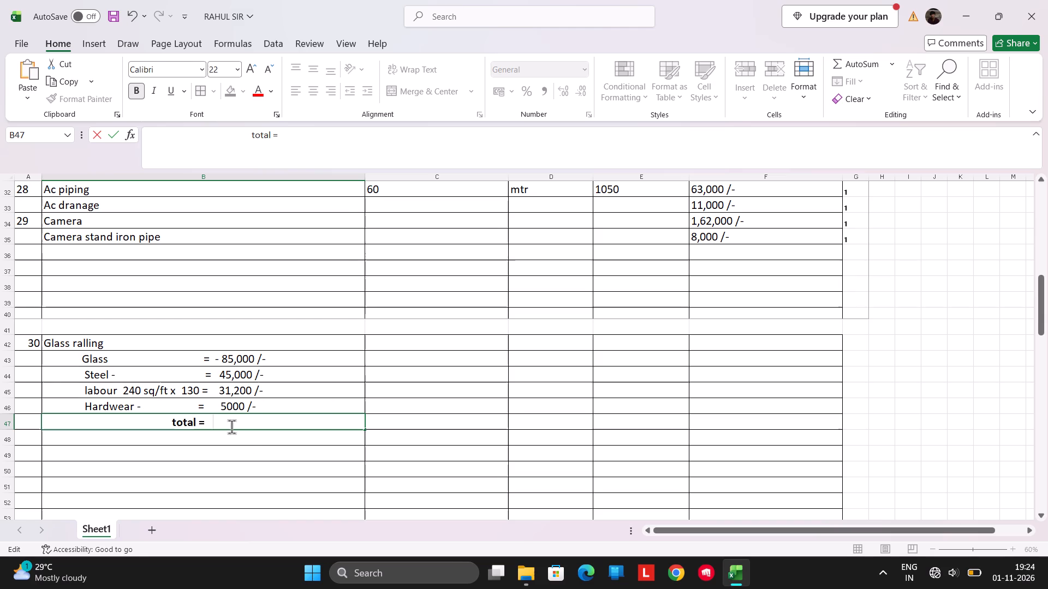
key("1")
key("comma")
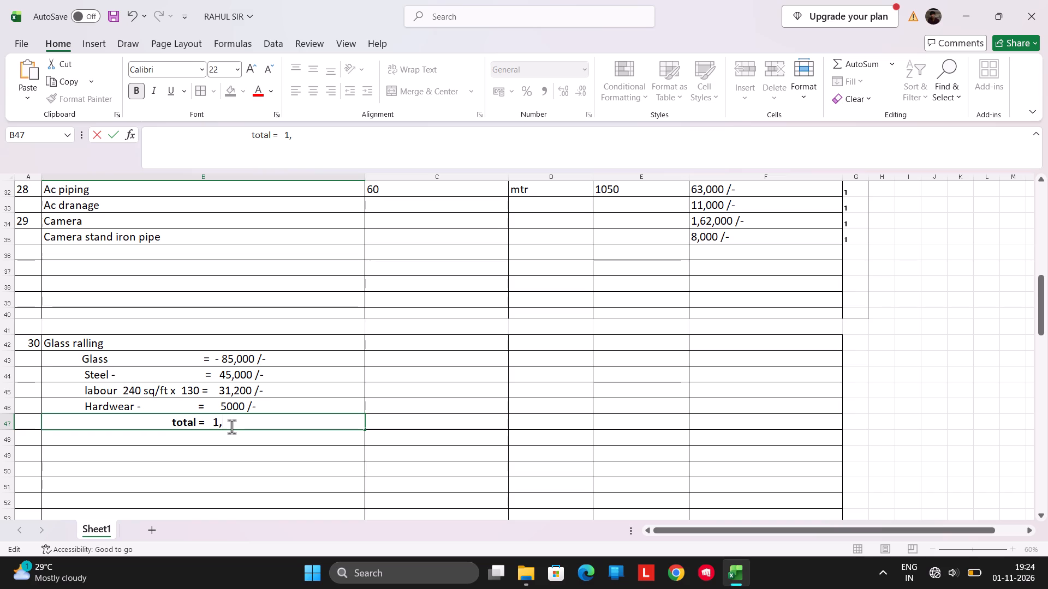
type("66")
type(",200")
key("space")
key("slash")
type("-")
key("space")
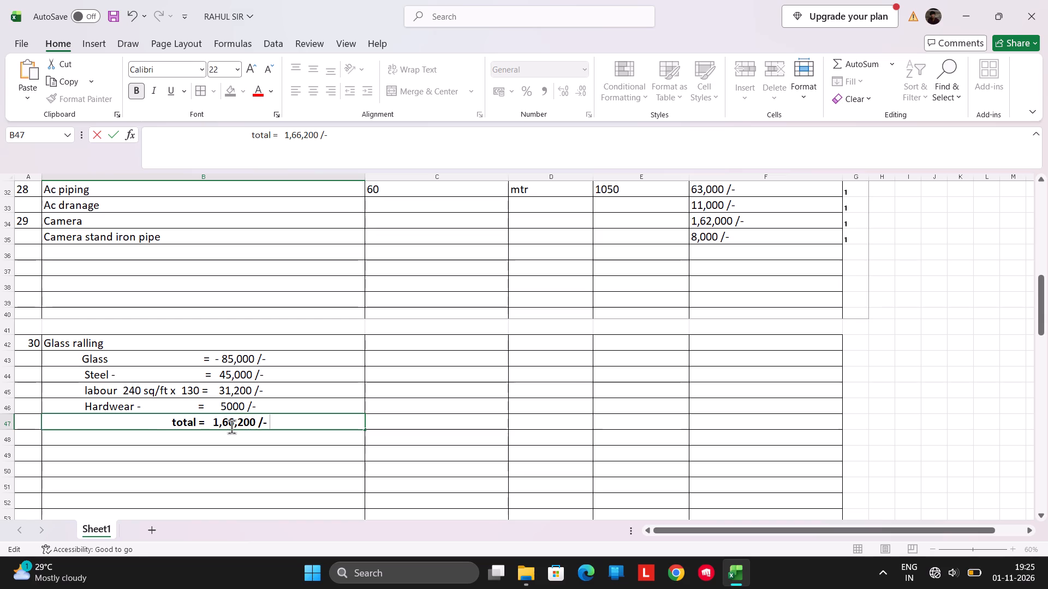
Enter the indented label "15 % contractor charge =" in B48 below the total line.
left_click(177, 442)
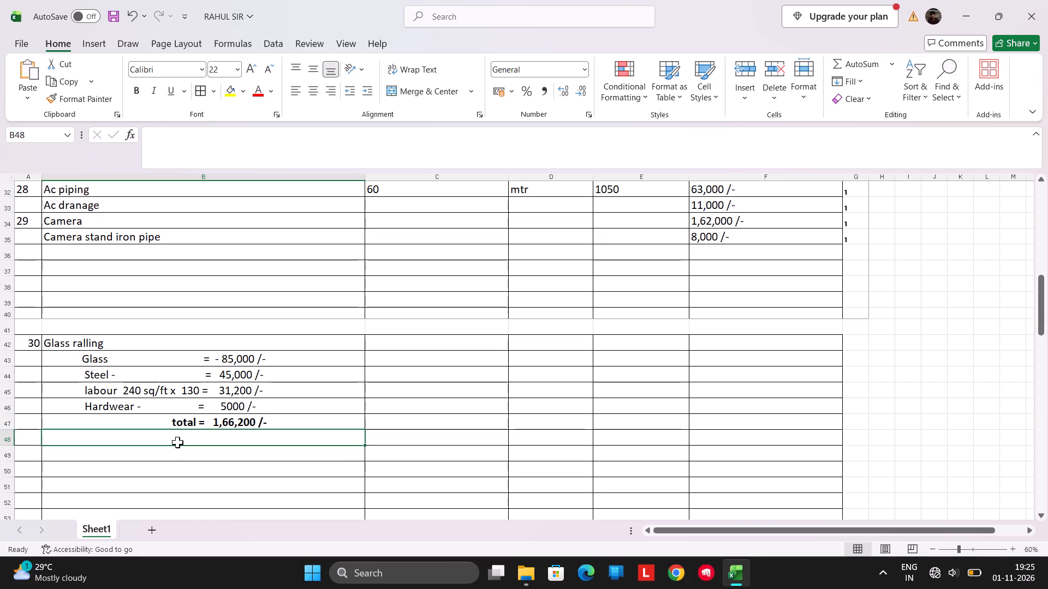
type("15")
key("space")
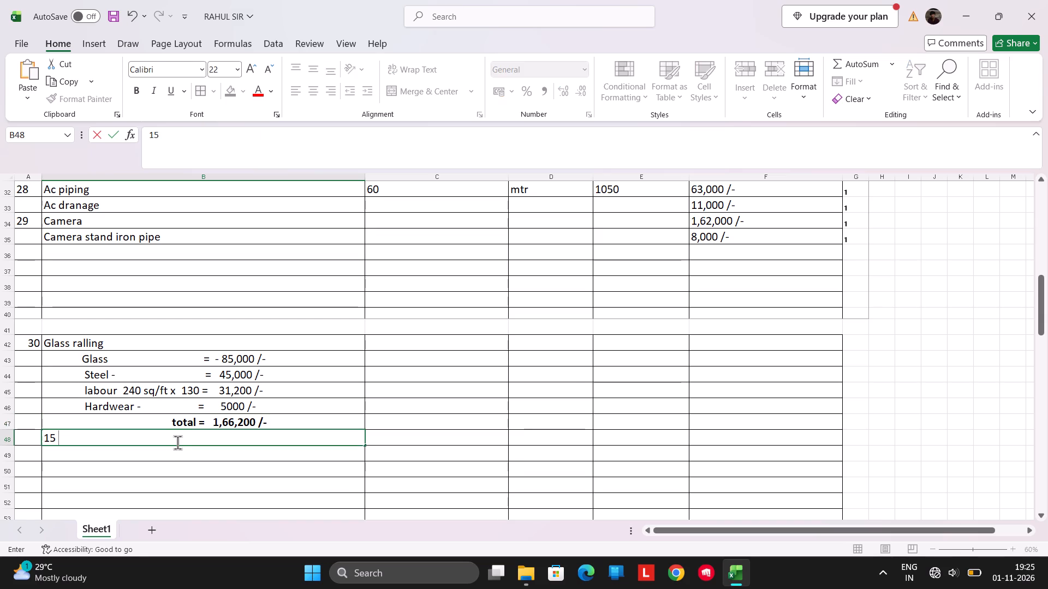
key("BackSpace")
key("BackSpace")
key("BackSpace")
key("space")
key("space")
key("space")
key("space")
key("space")
key("space")
key("space")
key("space")
key("space")
key("space")
key("space")
key("space")
key("space")
key("space")
type("15")
key("5")
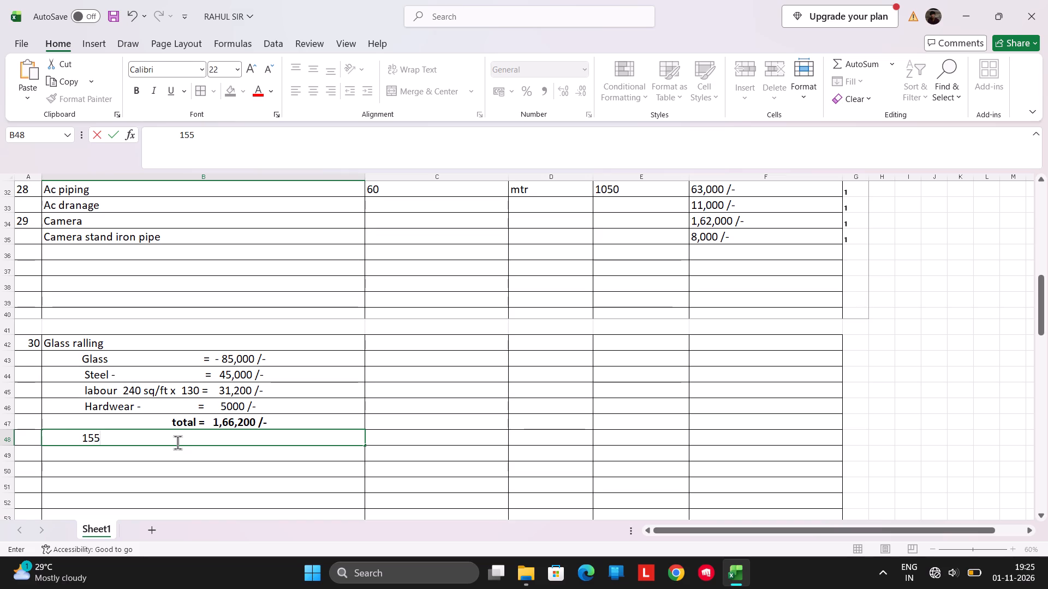
key("BackSpace")
key("space")
type("%")
key("space")
type("contractor charge")
key("space")
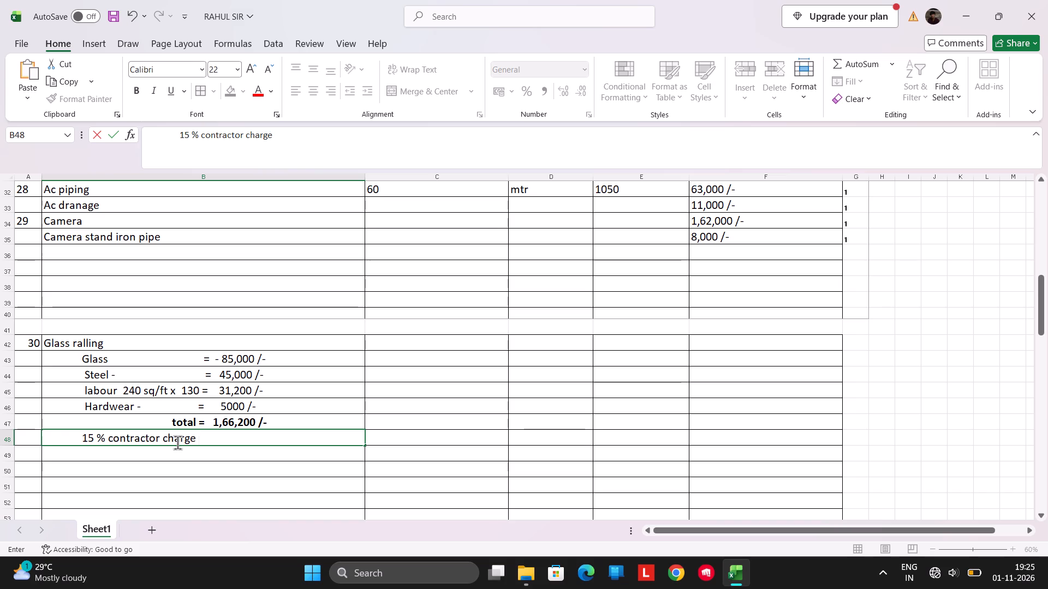
key("equal")
key("space")
Enter 24,930 as the contractor charge in B48, adding spaces after the equals sign to align it with the amounts above.
type("24")
key("comma")
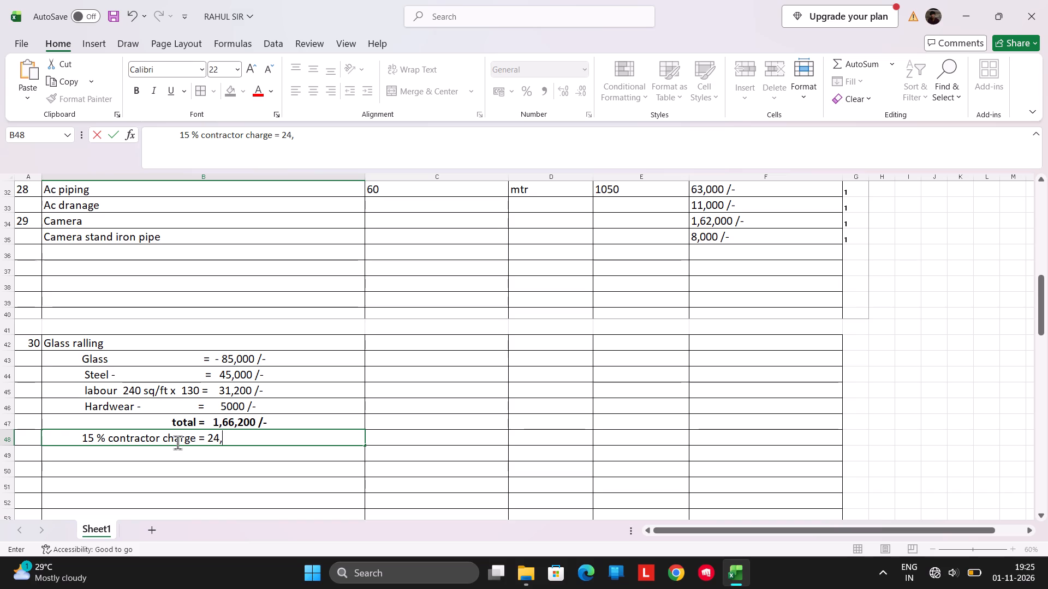
key("9")
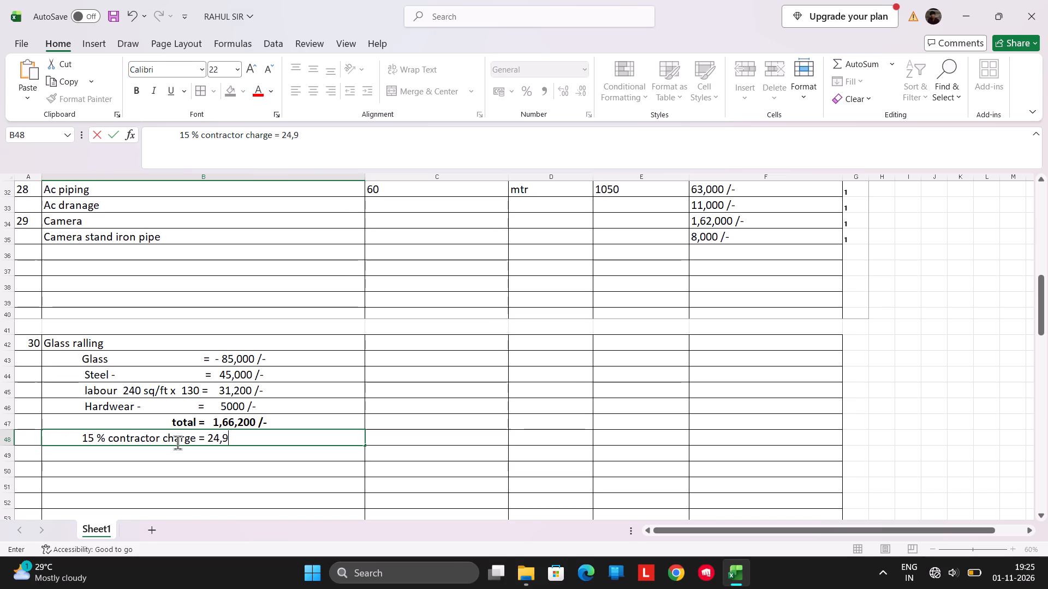
type("30")
key("space")
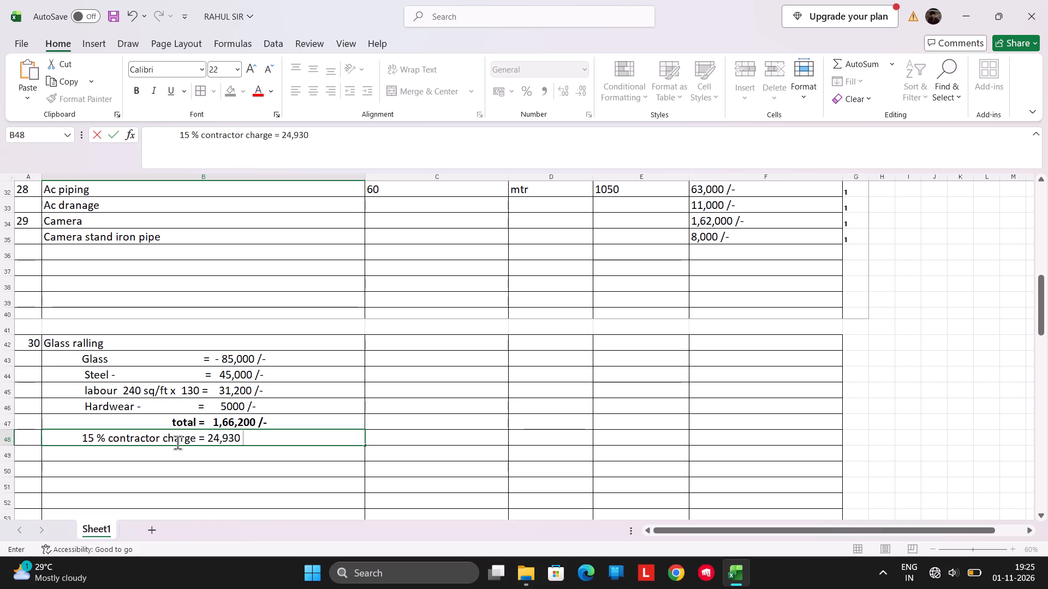
double_click(206, 438)
left_click(206, 438)
key("space")
key("space")
key("space")
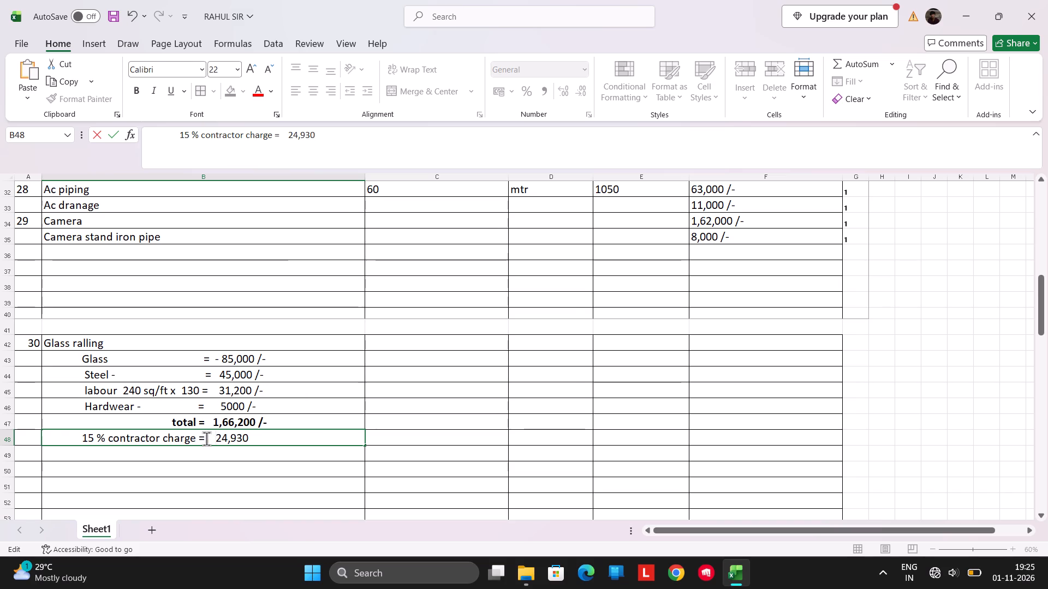
Append "/-" to the 24,930 contractor charge in B48.
double_click(252, 436)
left_click_drag(252, 436, 261, 437)
triple_click(261, 437)
left_click(261, 437)
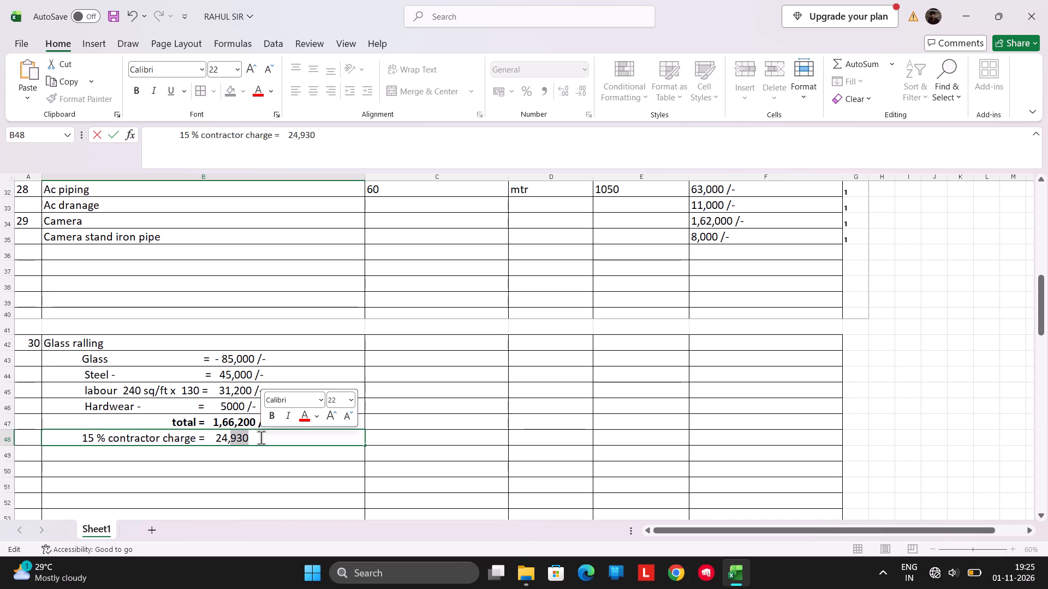
left_click(261, 437)
left_click(261, 437)
type("/-")
key("space")
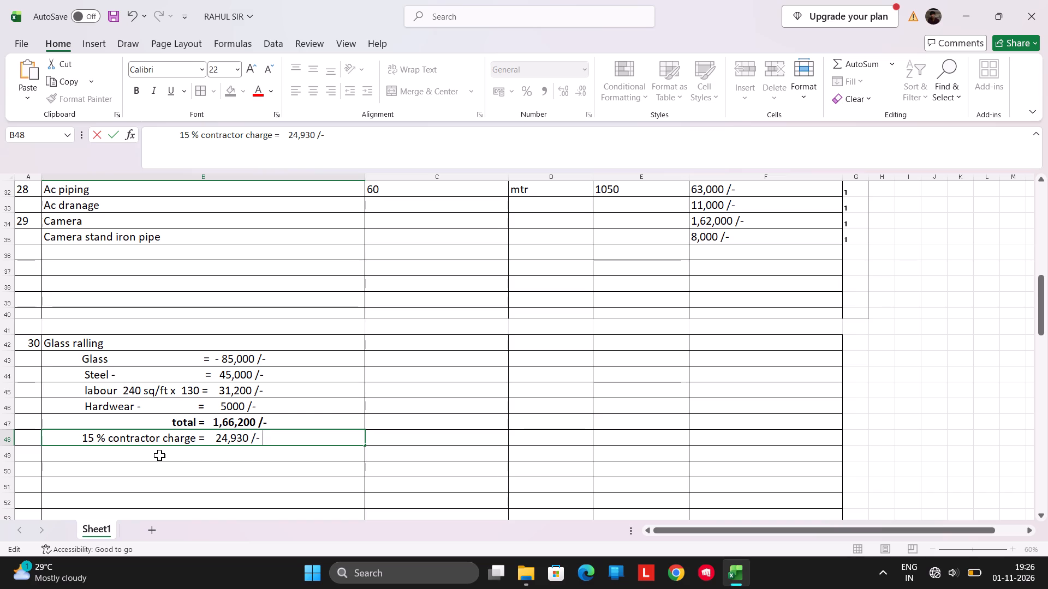
key("Return")
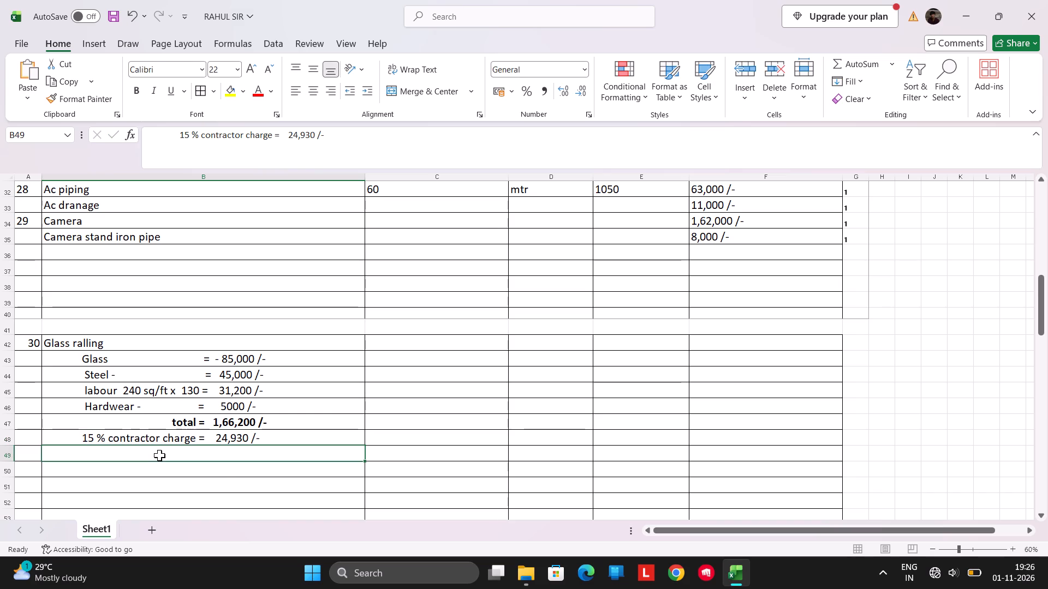
Enter the indented label "Total amount =" in B49, spaced so its equals sign lines up with the contractor charge line above.
key("t")
key("BackSpace")
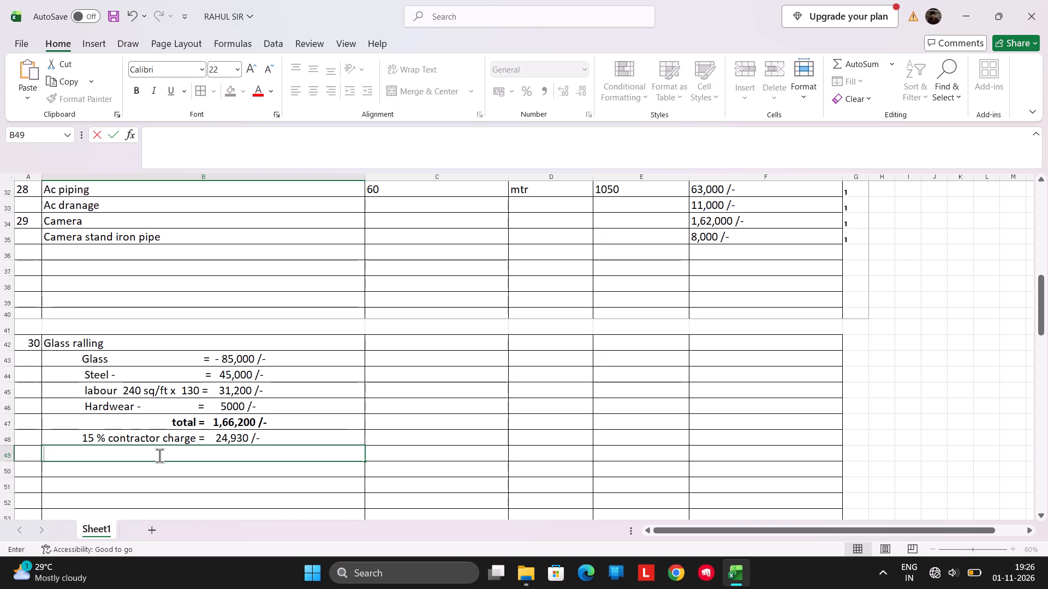
key("space")
key("space")
key("space")
key("space")
key("space")
key("space")
key("space")
key("space")
key("space")
key("space")
key("space")
key("space")
key("space")
key("space")
key("space")
key("space")
key("space")
key("space")
key("space")
key("space")
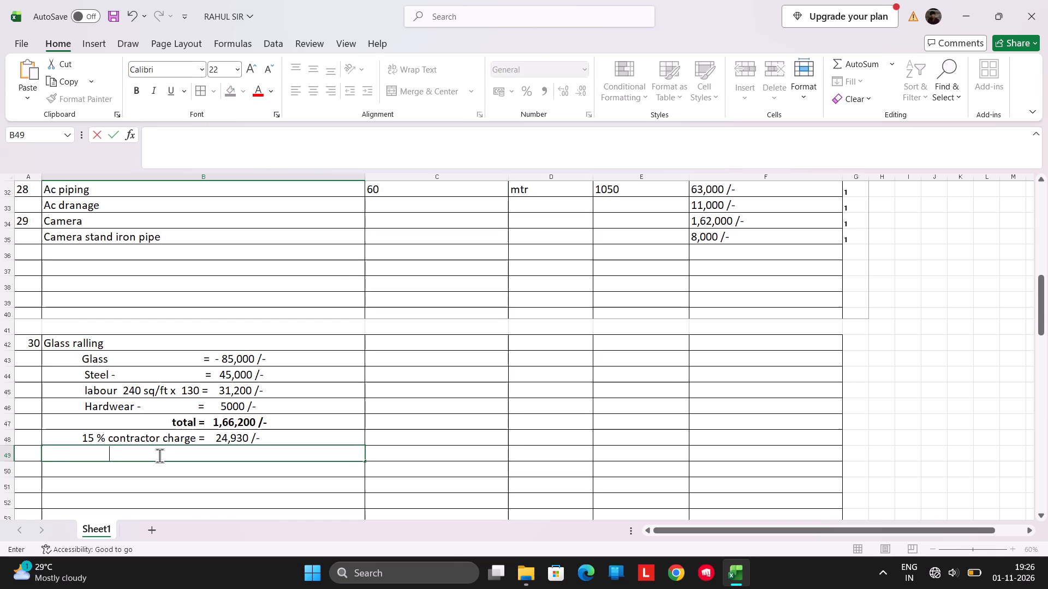
type("to")
key("BackSpace")
key("BackSpace")
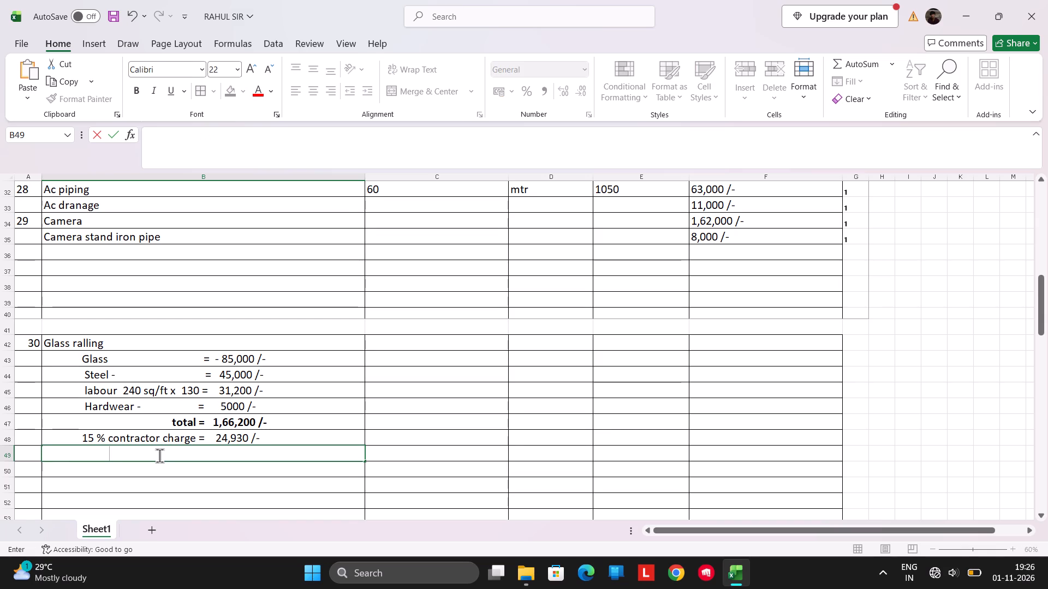
key("t")
type("otal a")
type("mount")
key("space")
key("space")
key("space")
key("space")
key("space")
key("space")
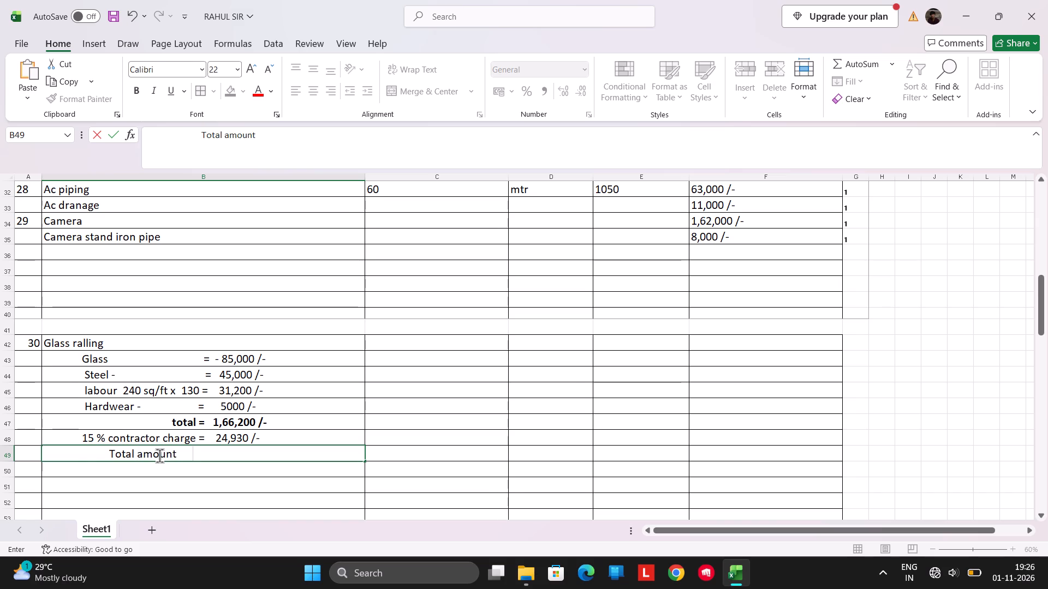
key("space")
key("space")
key("space")
type("=")
Add the amount 1,91,130/- after "Total amount =" in B49.
key("space")
key("1")
key("comma")
type("91,")
type("130")
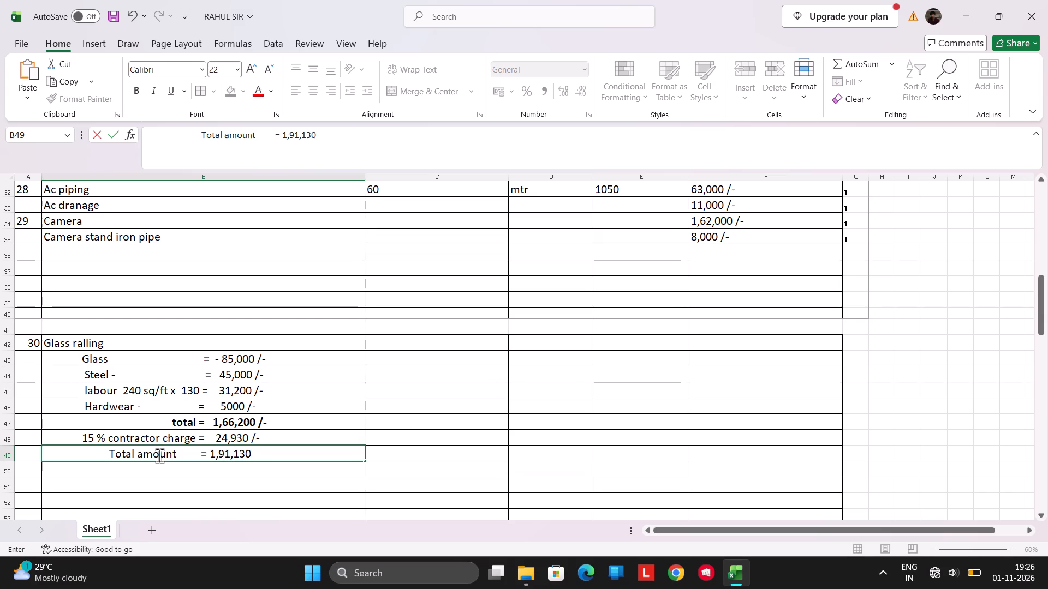
key("slash")
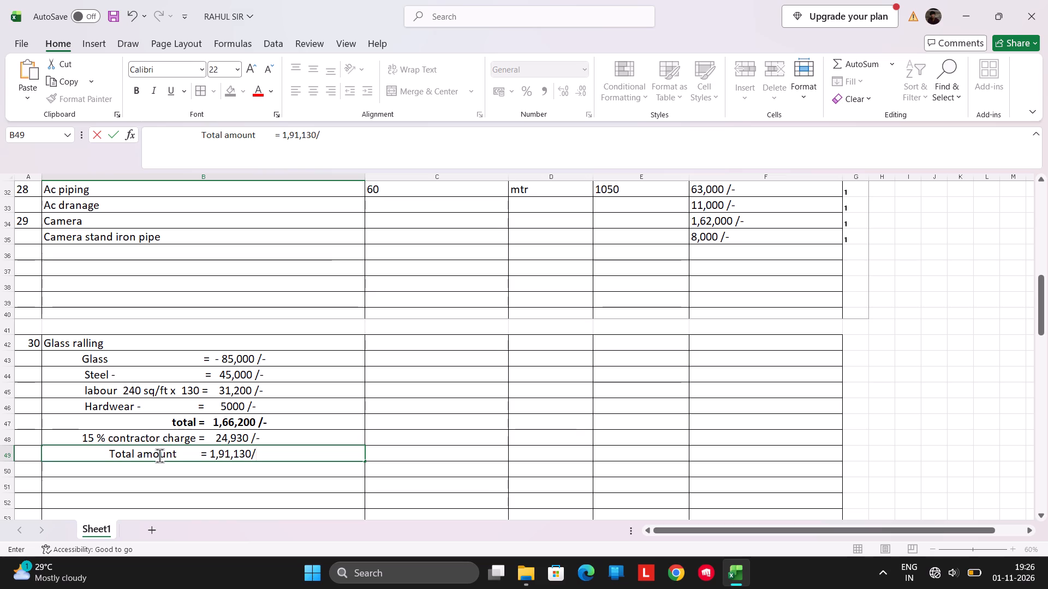
type("-")
key("space")
key("Right")
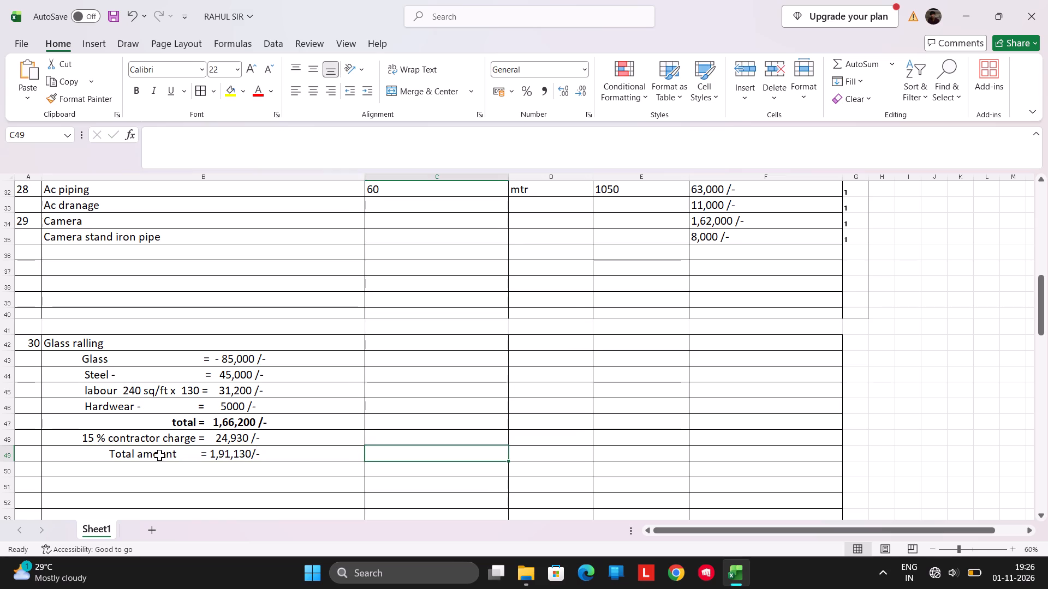
Enter 1,91,130 /- in F49, the amount column of the Total amount row.
key("Right")
key("Right")
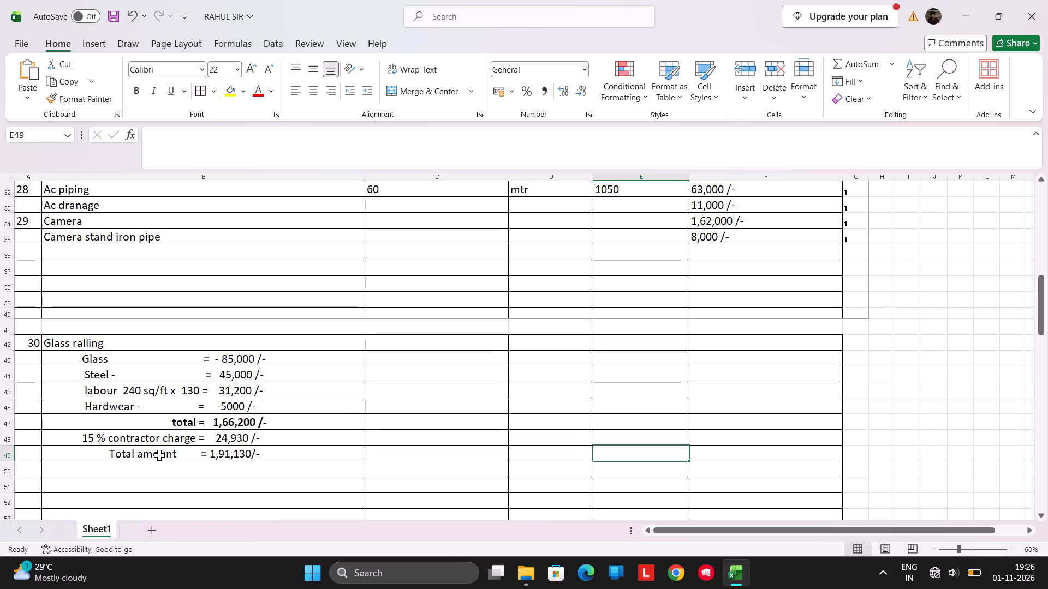
key("Right")
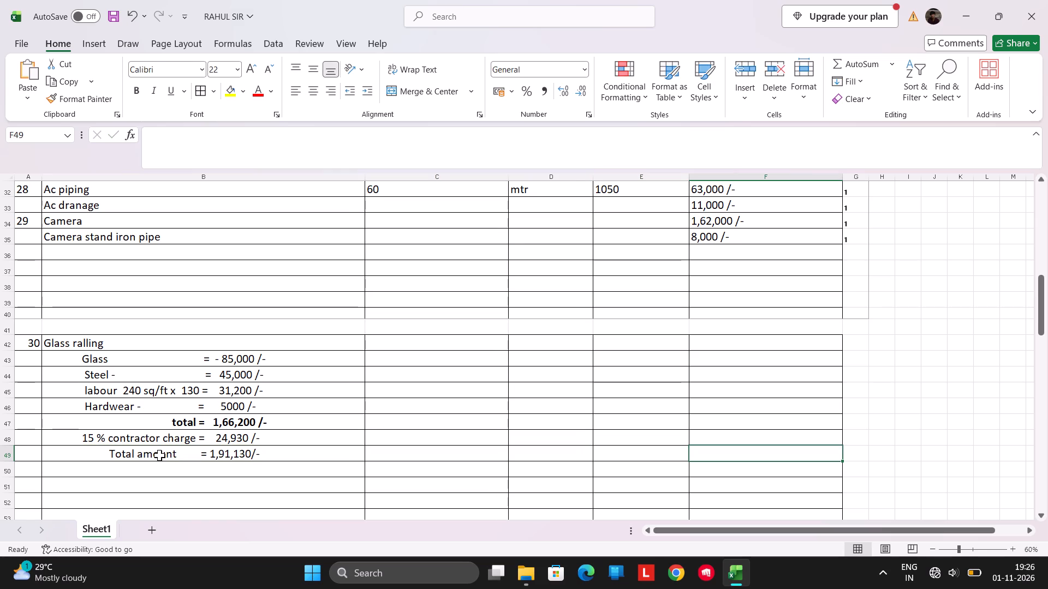
key("1")
key("comma")
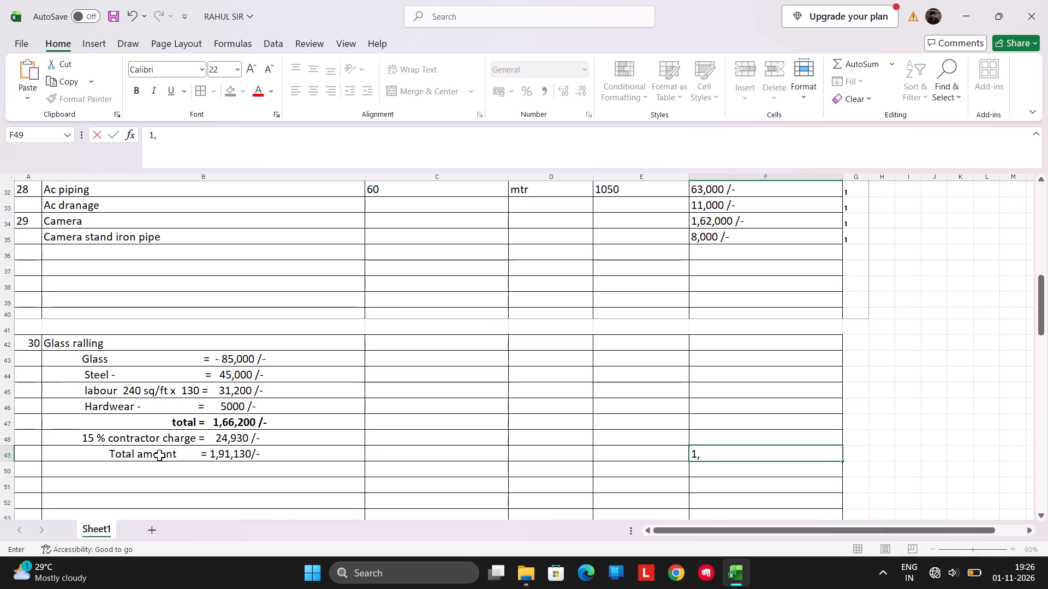
type("91")
key("comma")
type("130")
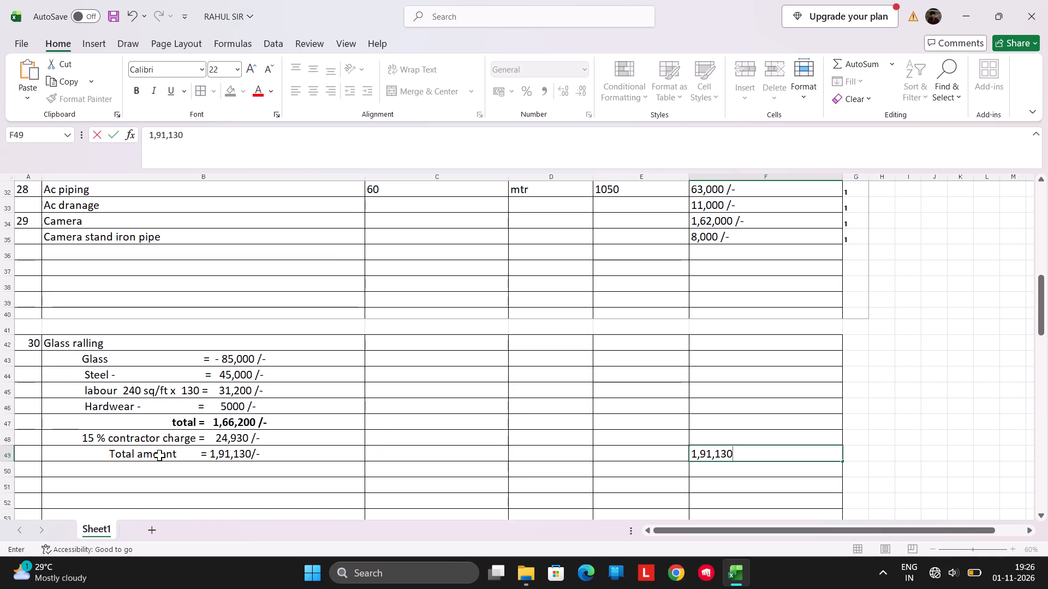
key("space")
type("/-")
key("space")
key("Down")
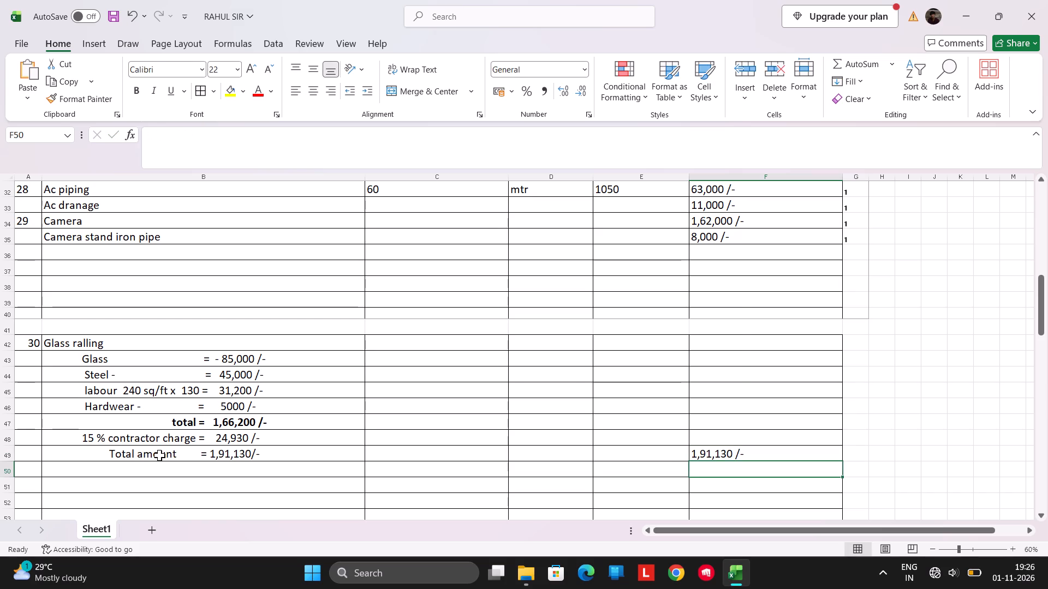
Enter item number 31 in A52, below the Glass ralling block.
left_click(36, 502)
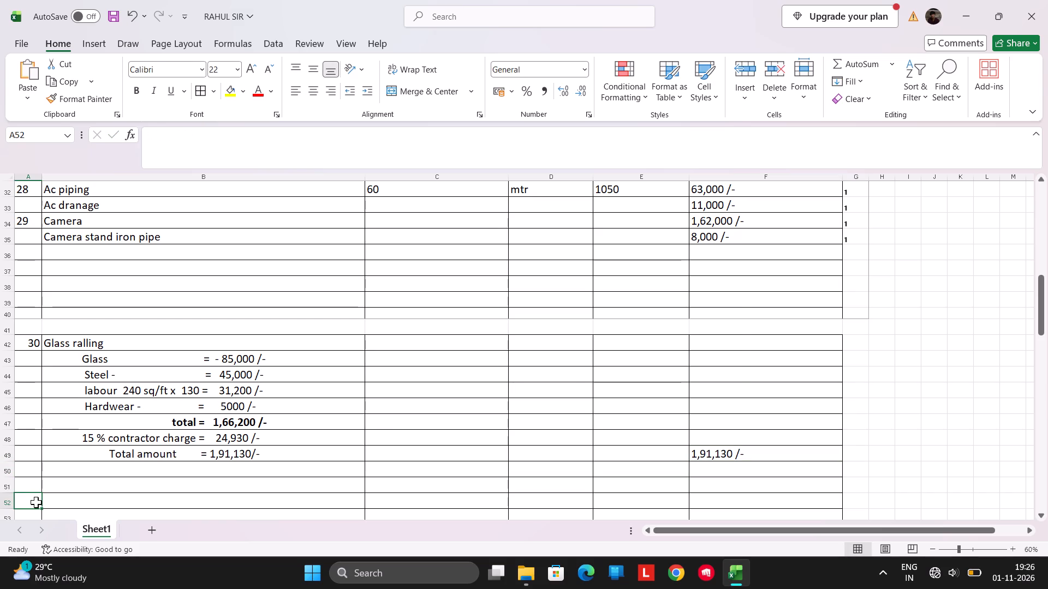
type("31")
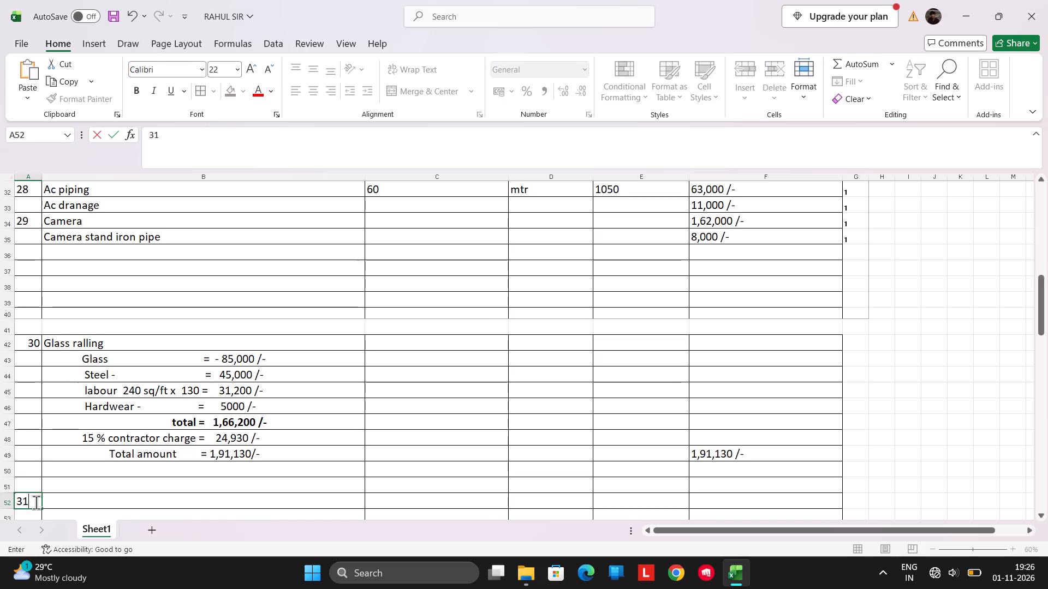
key("Return")
Enter "Granite stone" as the description of item 31 in B52.
left_click(67, 483)
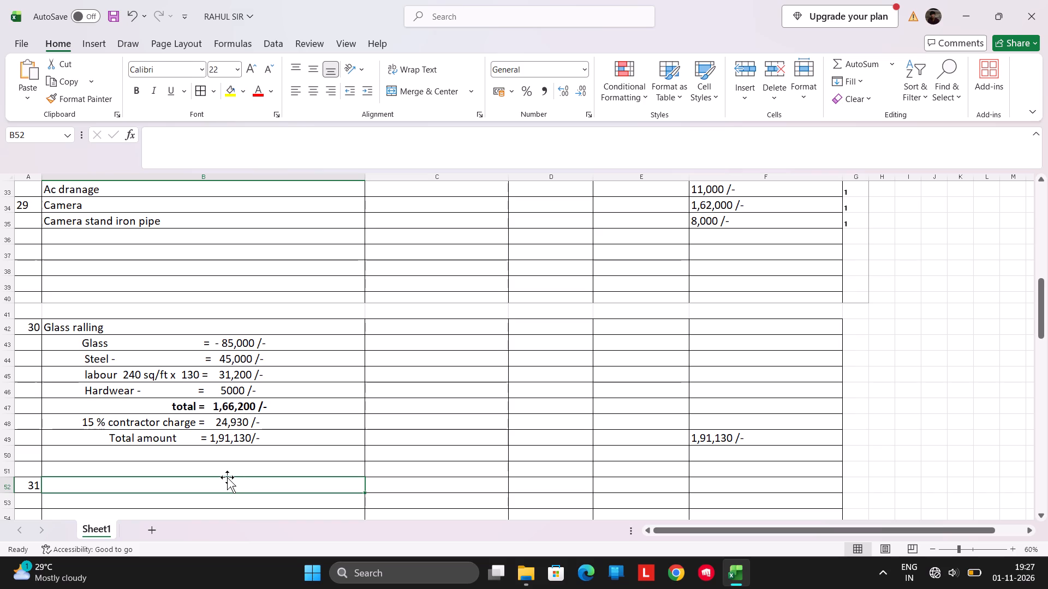
type("gra")
key("BackSpace")
key("BackSpace")
key("BackSpace")
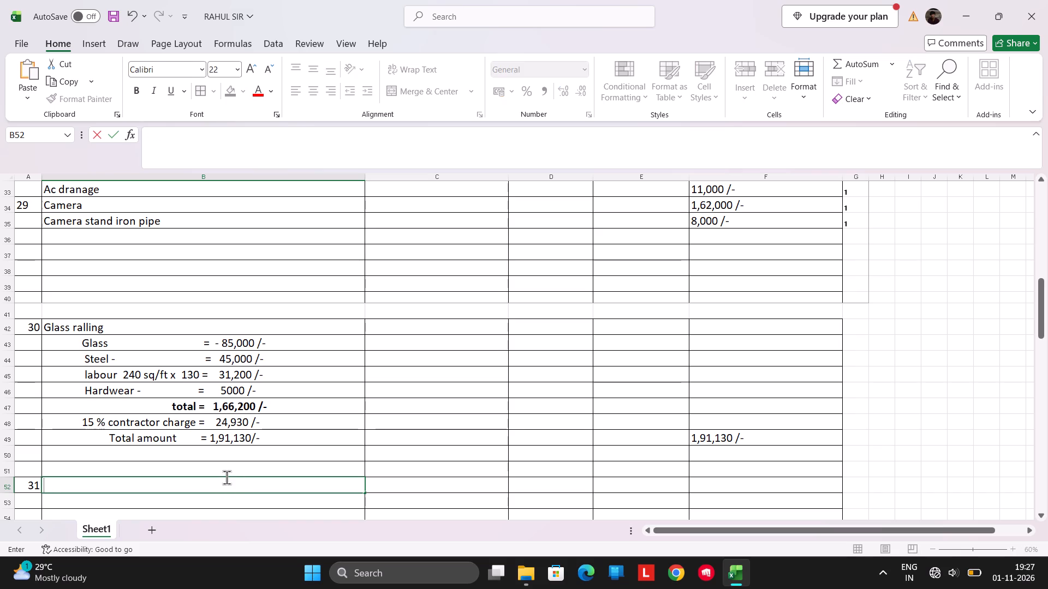
key("e")
key("BackSpace")
type("ranu")
key("BackSpace")
type("itr")
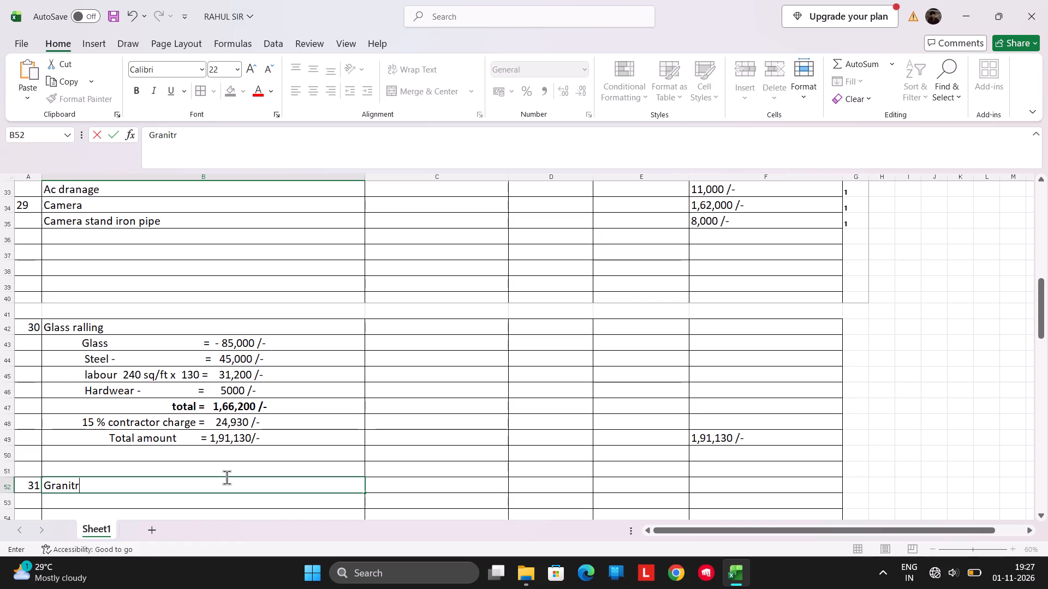
key("BackSpace")
type("e")
key("space")
type("stoon")
key("space")
key("BackSpace")
key("BackSpace")
key("BackSpace")
key("BackSpace")
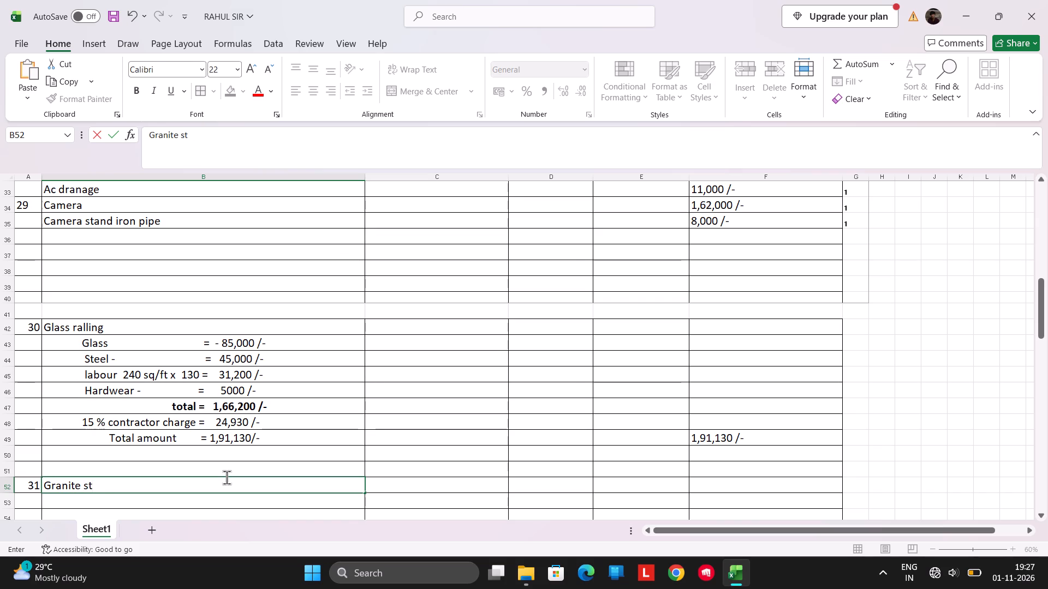
key("o")
type("n e")
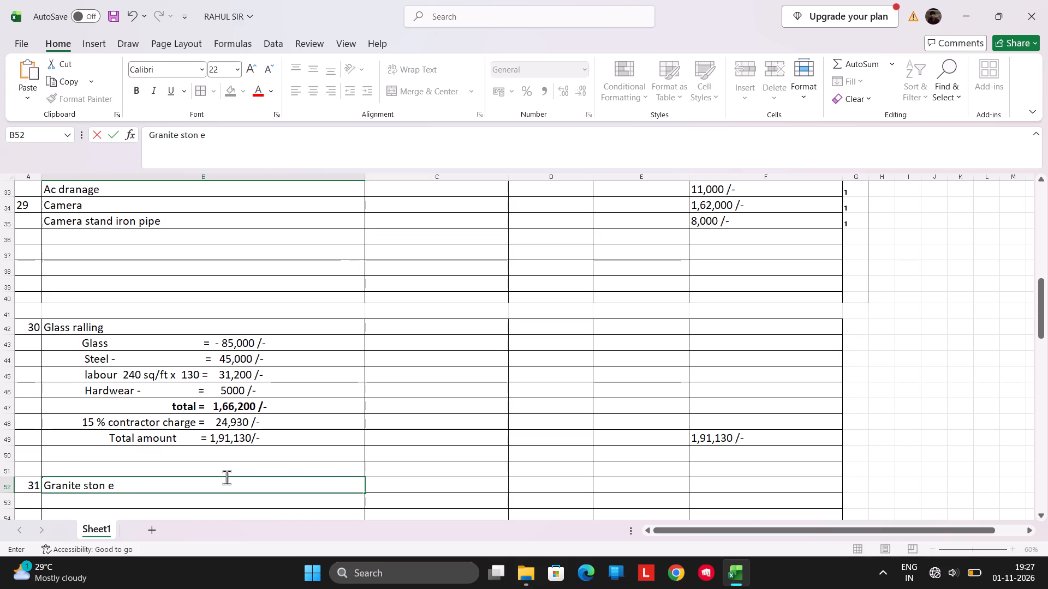
key("BackSpace")
key("BackSpace")
type("e")
key("space")
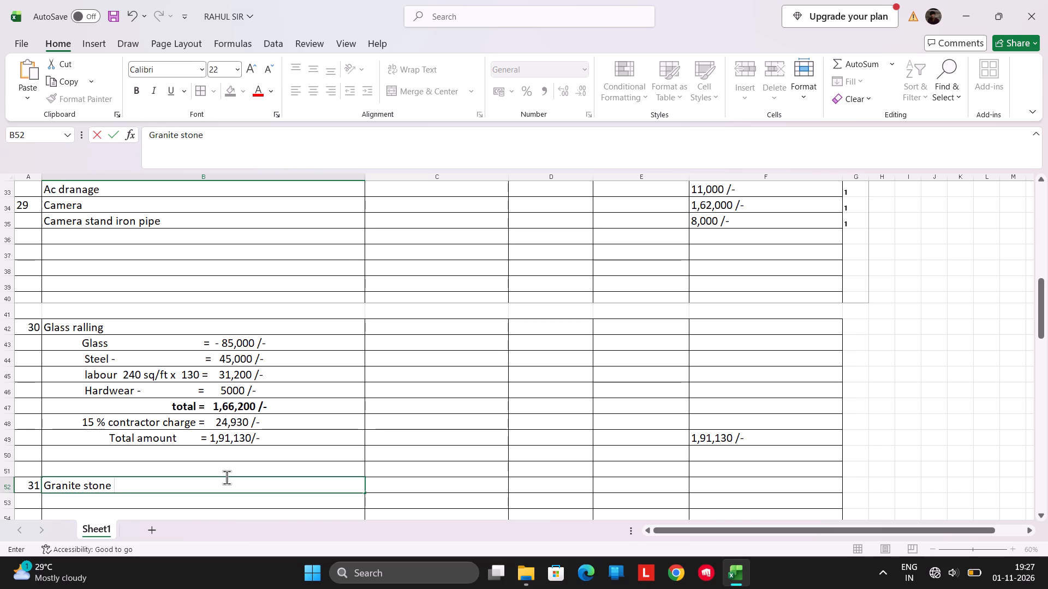
Enter the indented sub-item label "Black stone" in B53, below Granite stone.
left_click(165, 505)
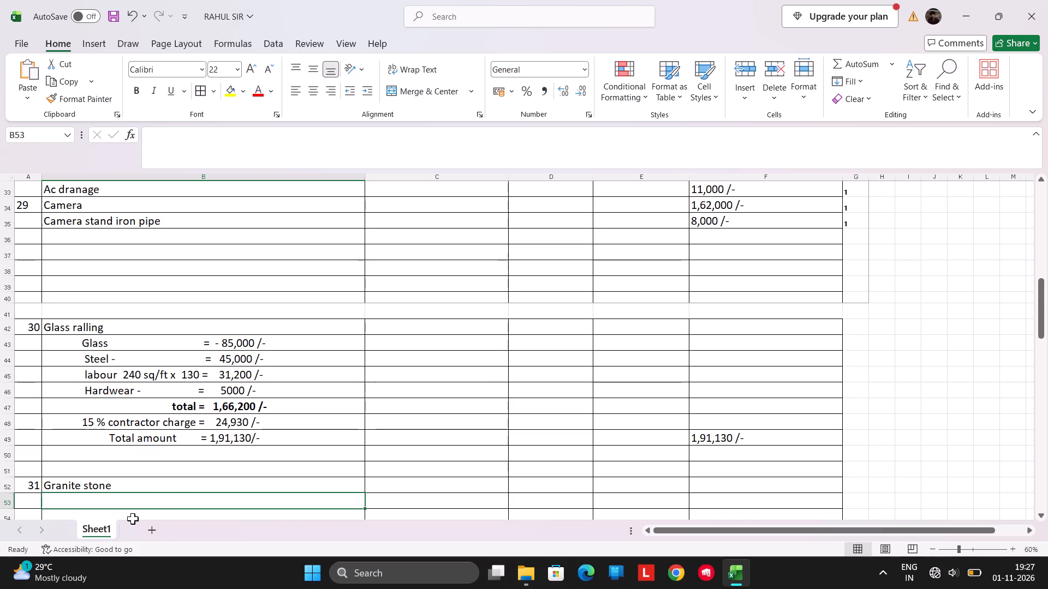
left_click(134, 504)
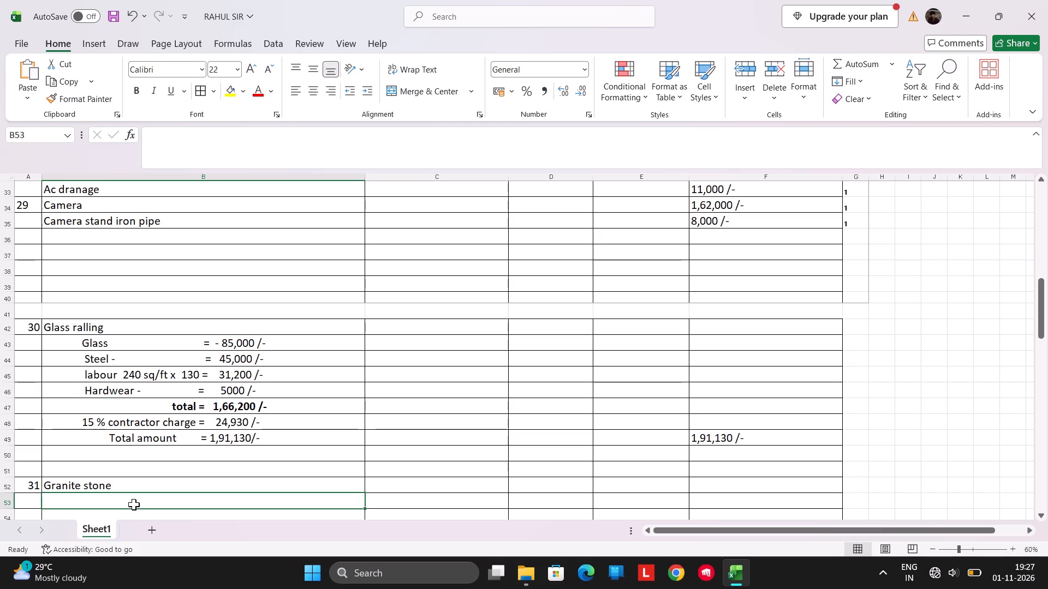
double_click(134, 504)
key("space")
key("space")
key("space")
key("space")
key("space")
key("space")
key("space")
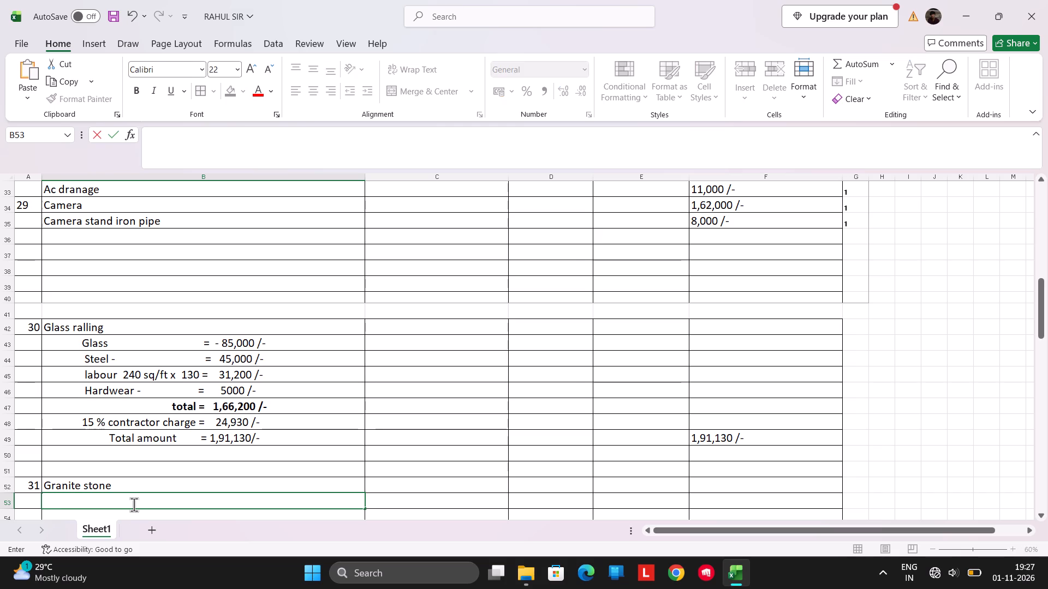
key("space")
key("space")
key("space")
key("space")
key("space")
key("space")
key("space")
key("b")
type("lack")
key("space")
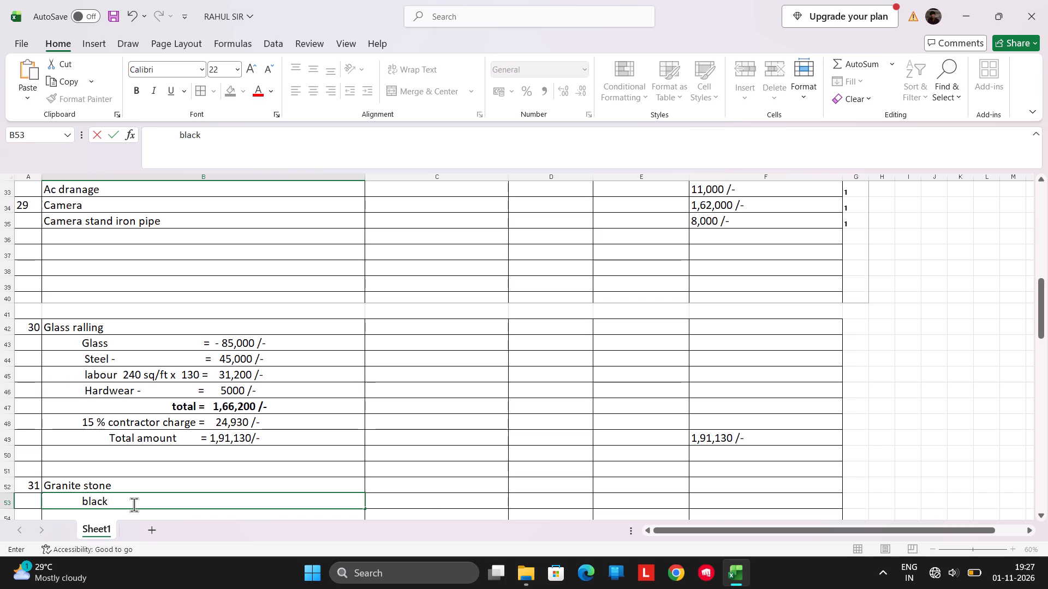
key("s")
key("t")
key("BackSpace")
key("BackSpace")
key("BackSpace")
key("BackSpace")
key("BackSpace")
key("BackSpace")
key("BackSpace")
key("BackSpace")
key("shift+s")
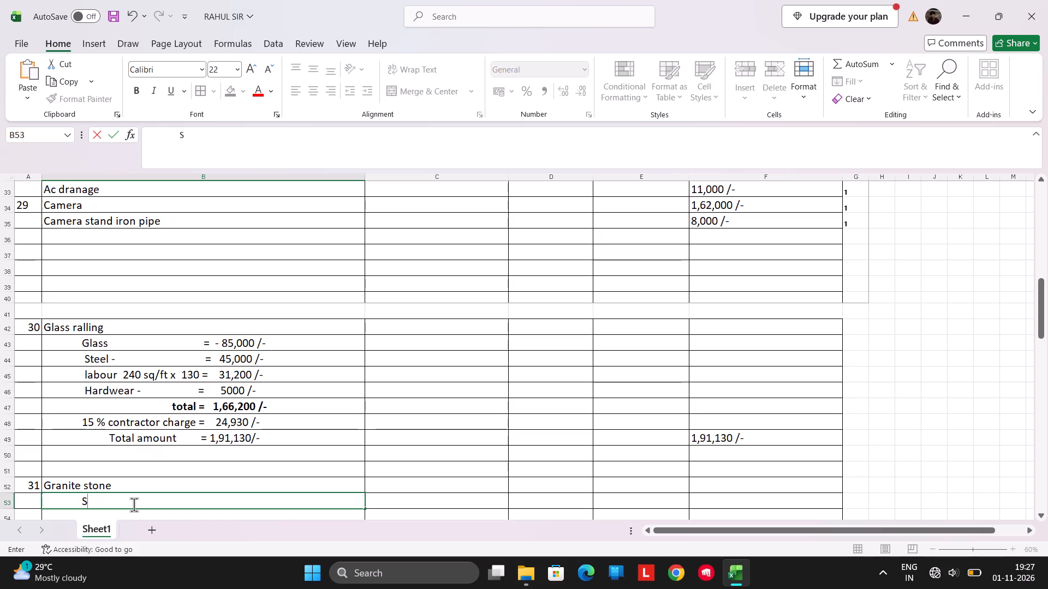
key("BackSpace")
key("shift+b")
type("la")
type("ck stonr")
key("space")
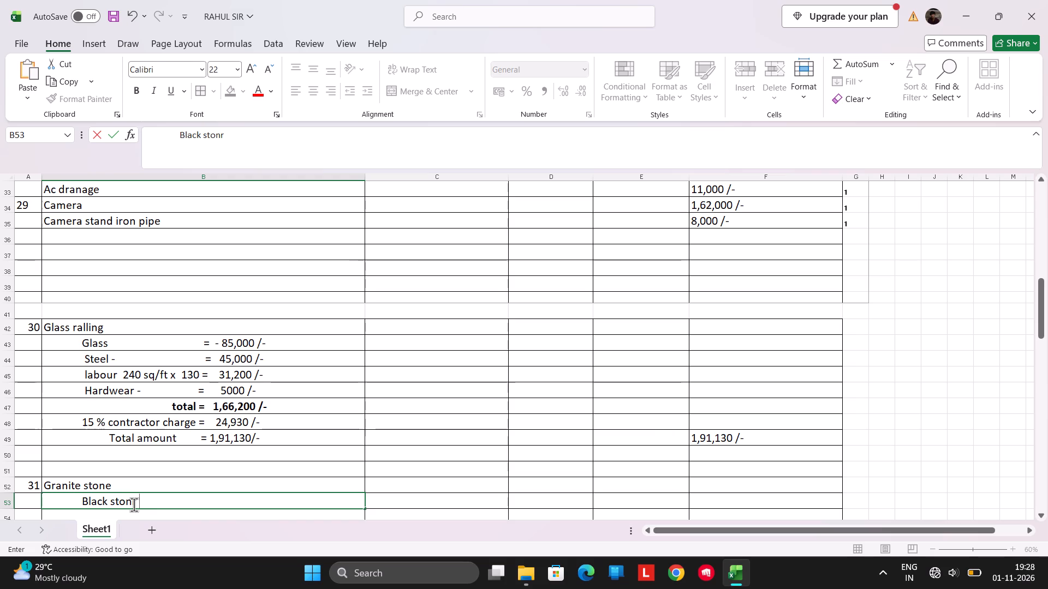
key("BackSpace")
key("BackSpace")
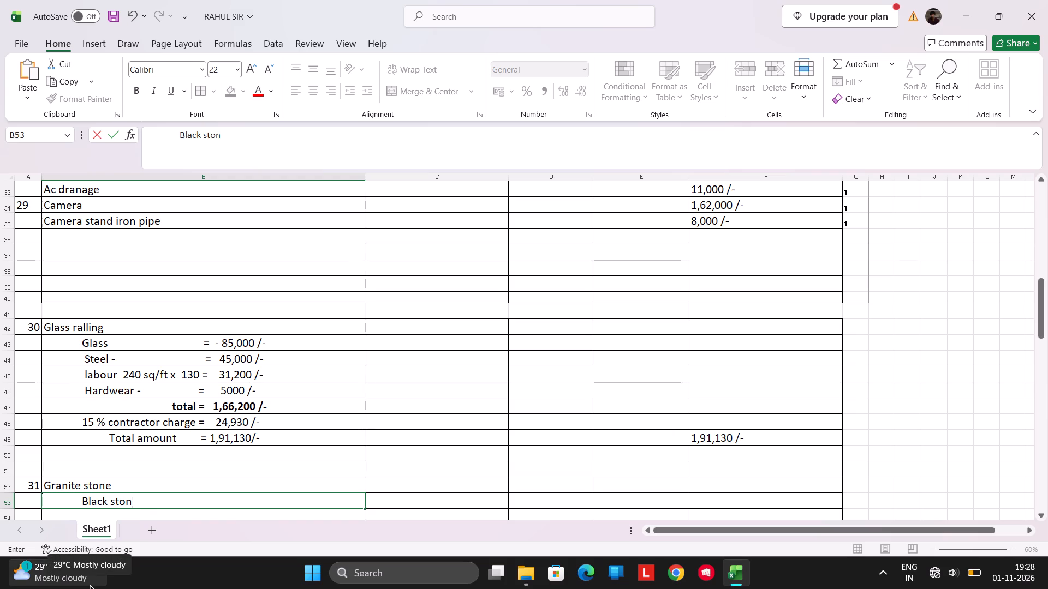
type("e")
key("space")
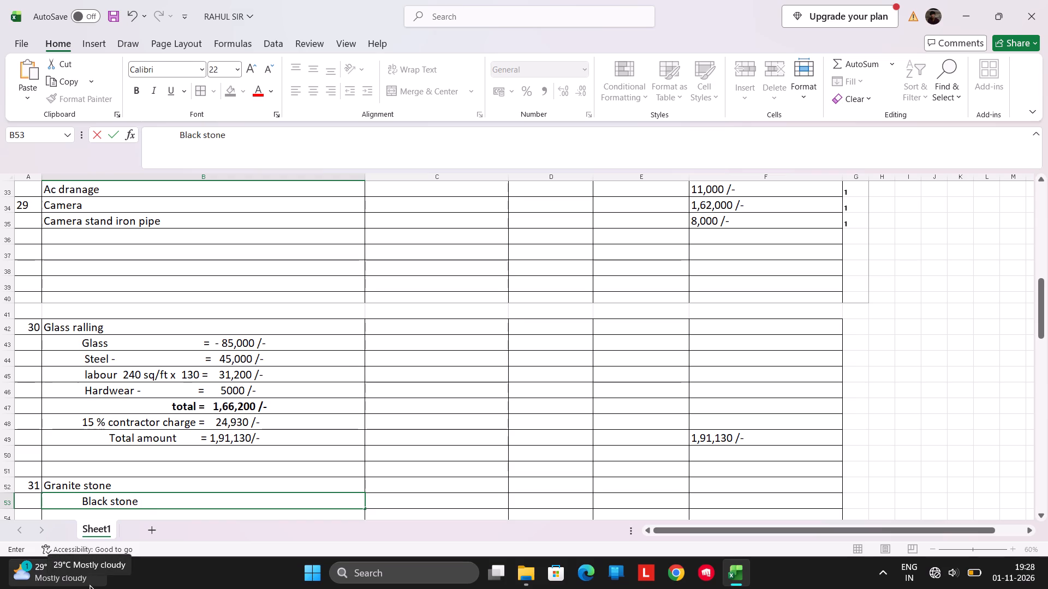
Add the calculation "-820 x160 = 1,31,200/-" after the Black stone label in B53.
key("minus")
type("820")
key("space")
key("x")
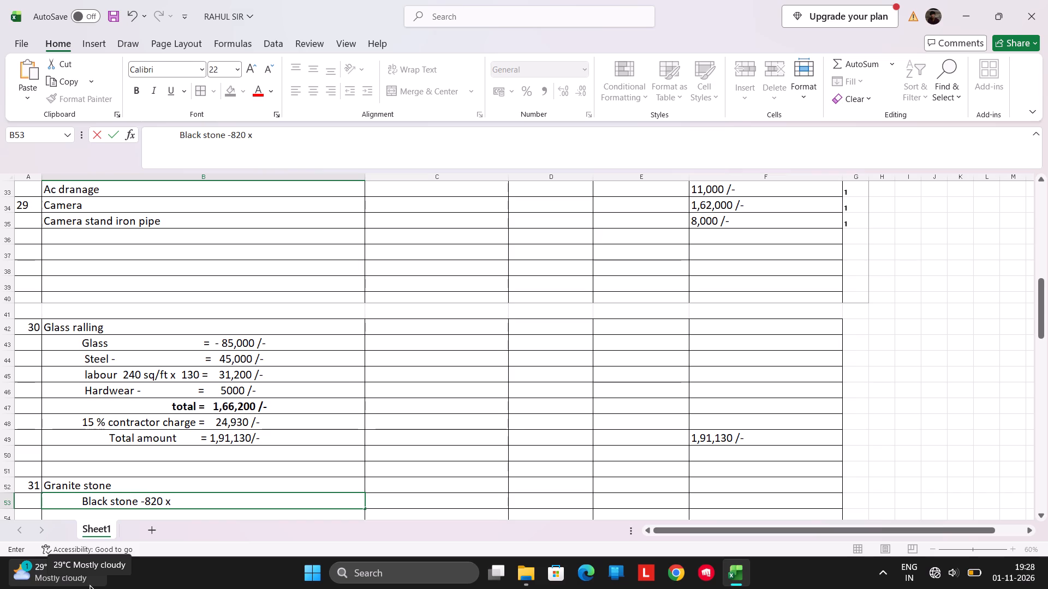
key("1")
type("60")
key("space")
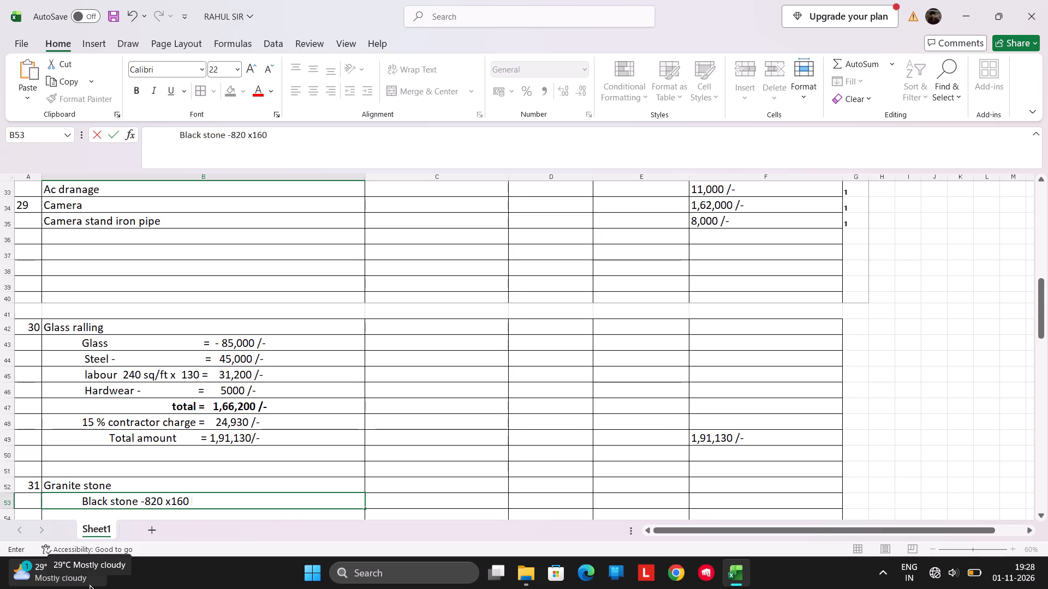
key("equal")
key("space")
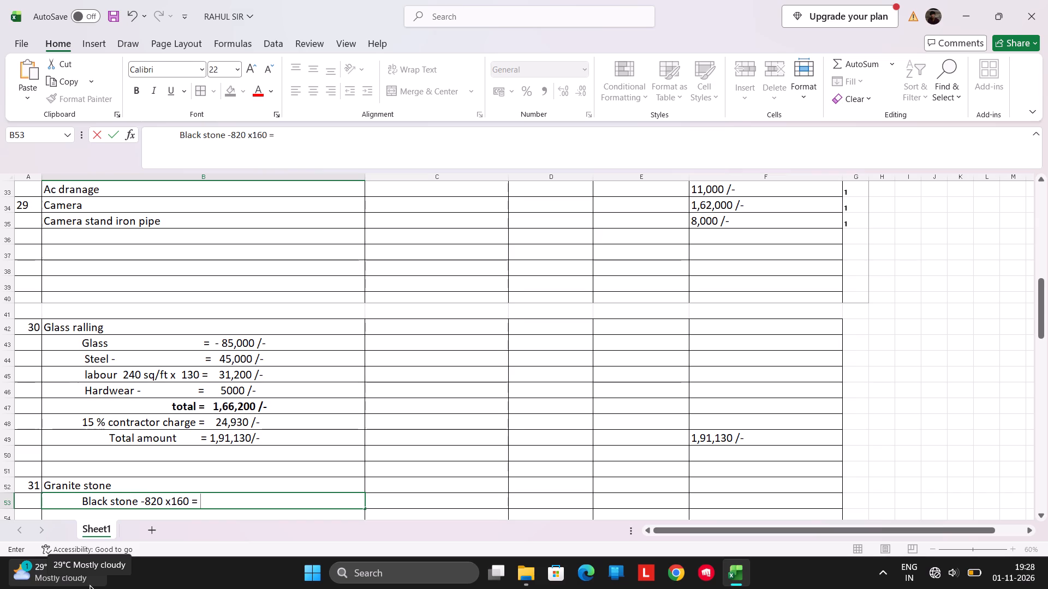
key("1")
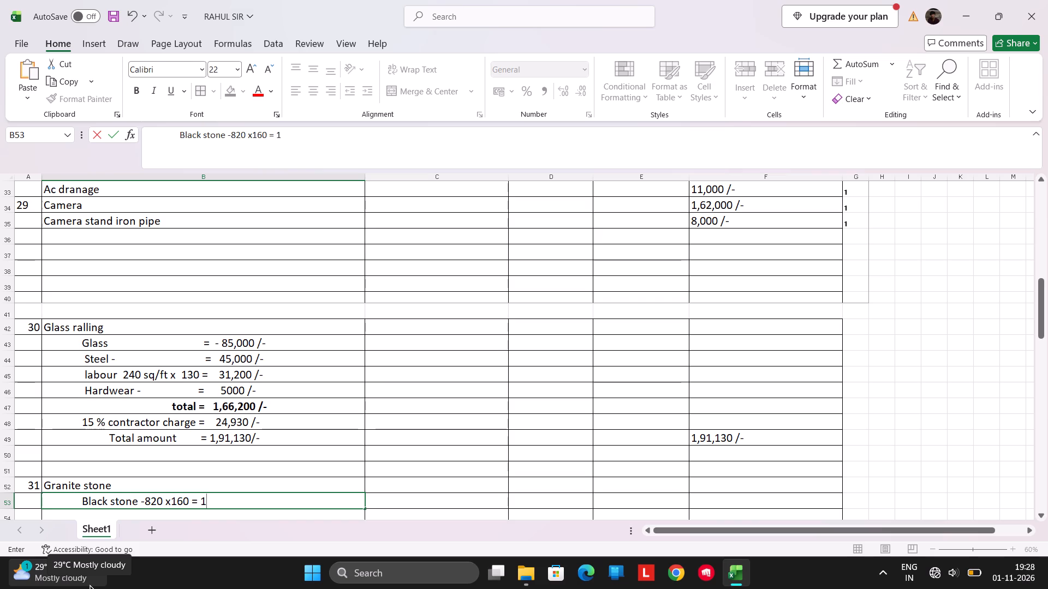
type(",31,3")
key("BackSpace")
type("200")
type("/-")
key("space")
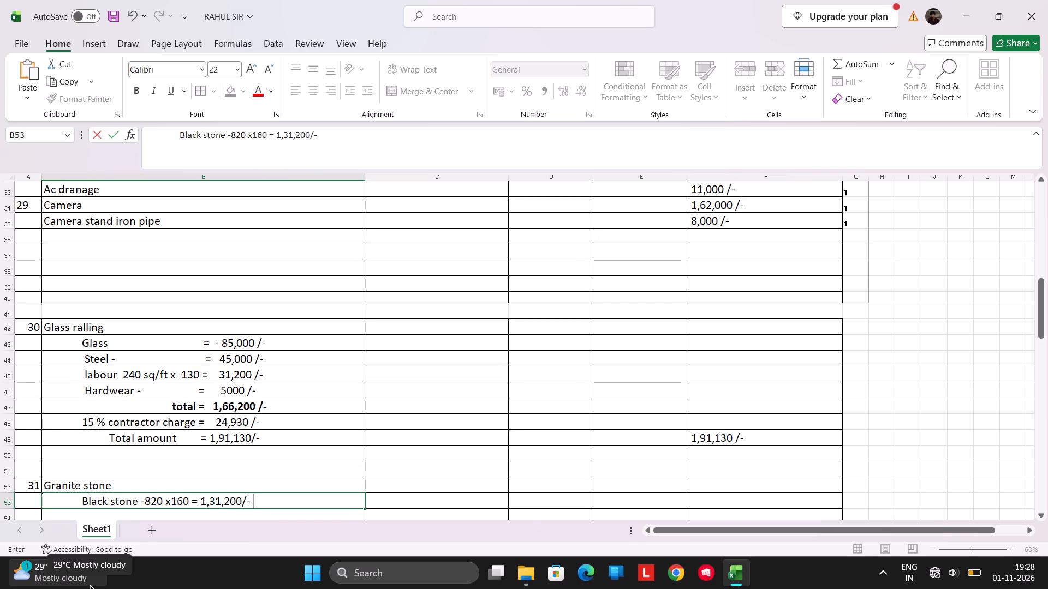
Enter the indented sub-item label "Black &white" in B54, below the Black stone line.
scroll(86, 576, "down", 1)
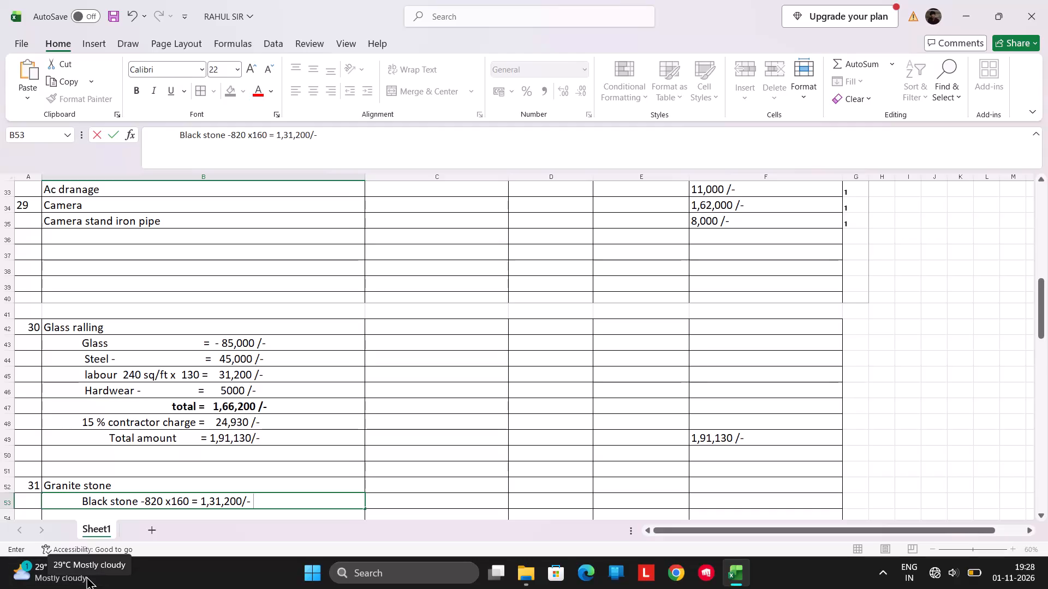
scroll(86, 576, "down", 1)
scroll(186, 488, "down", 3)
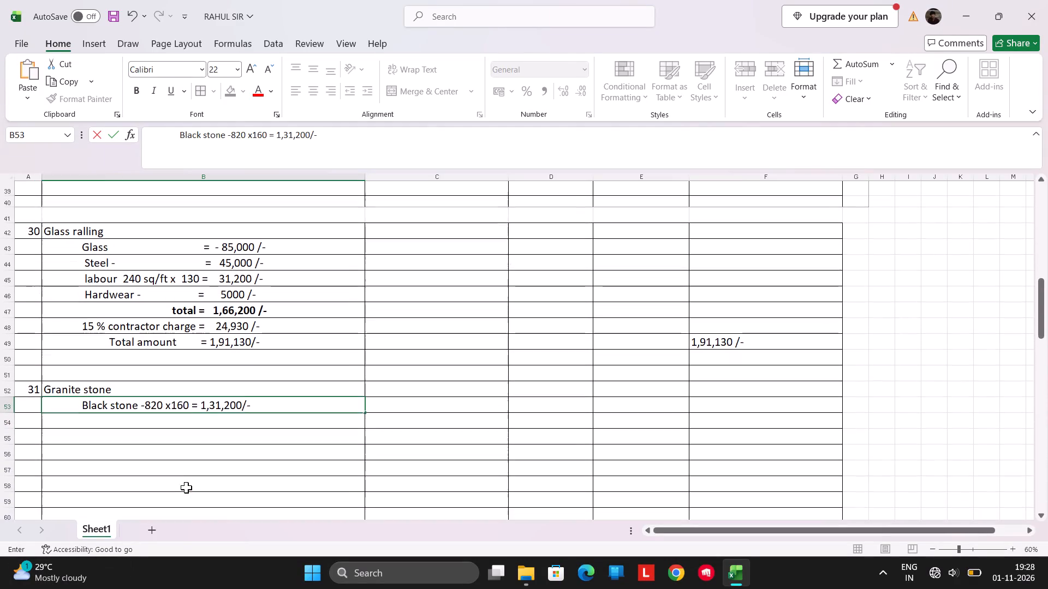
left_click(96, 422)
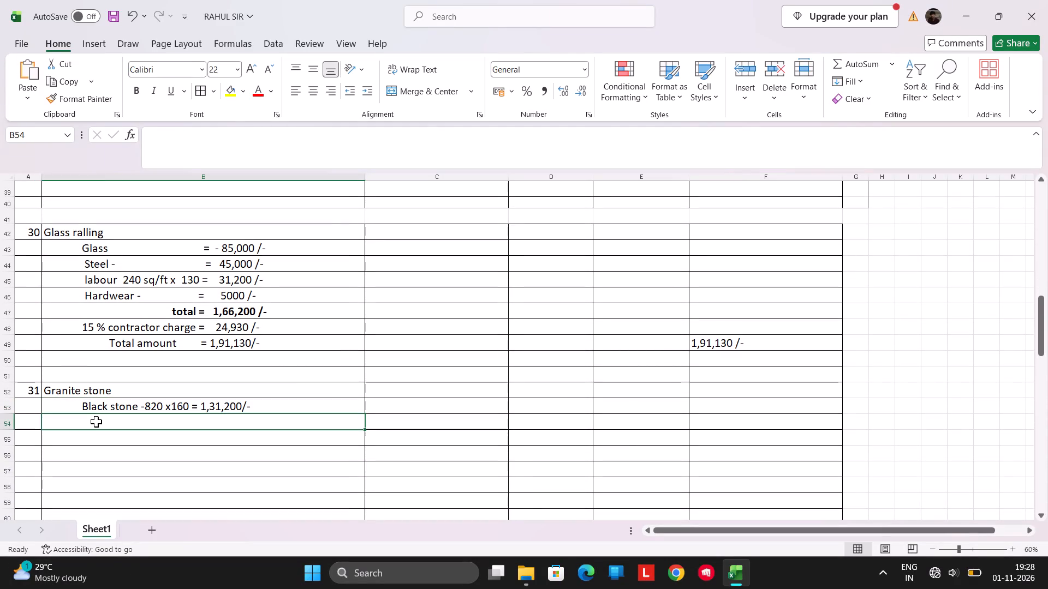
key("b")
key("BackSpace")
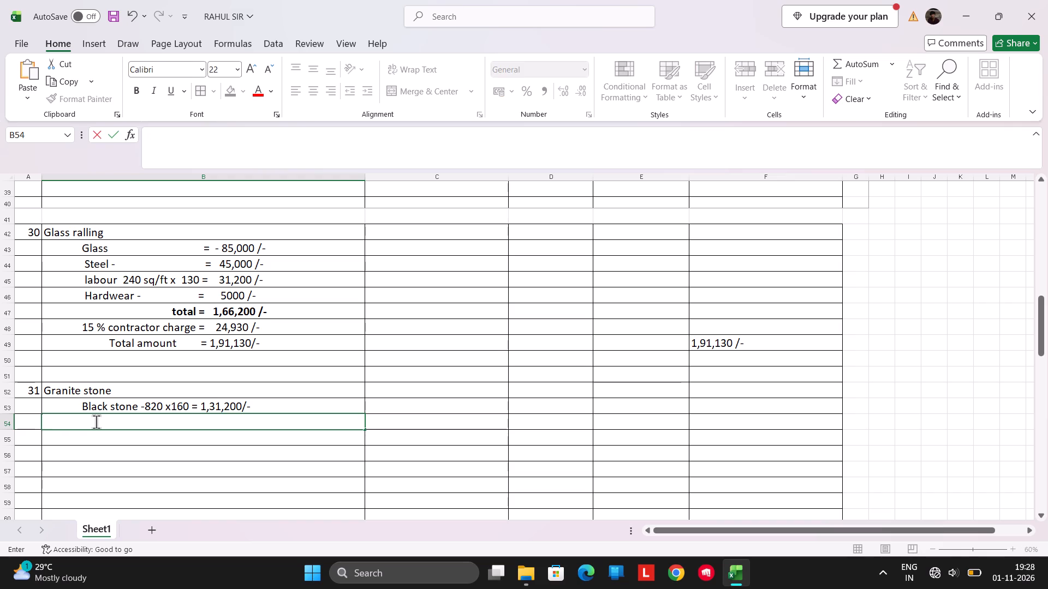
key("space")
key("space")
key("space")
key("space")
key("space")
key("space")
key("space")
key("space")
key("space")
key("BackSpace")
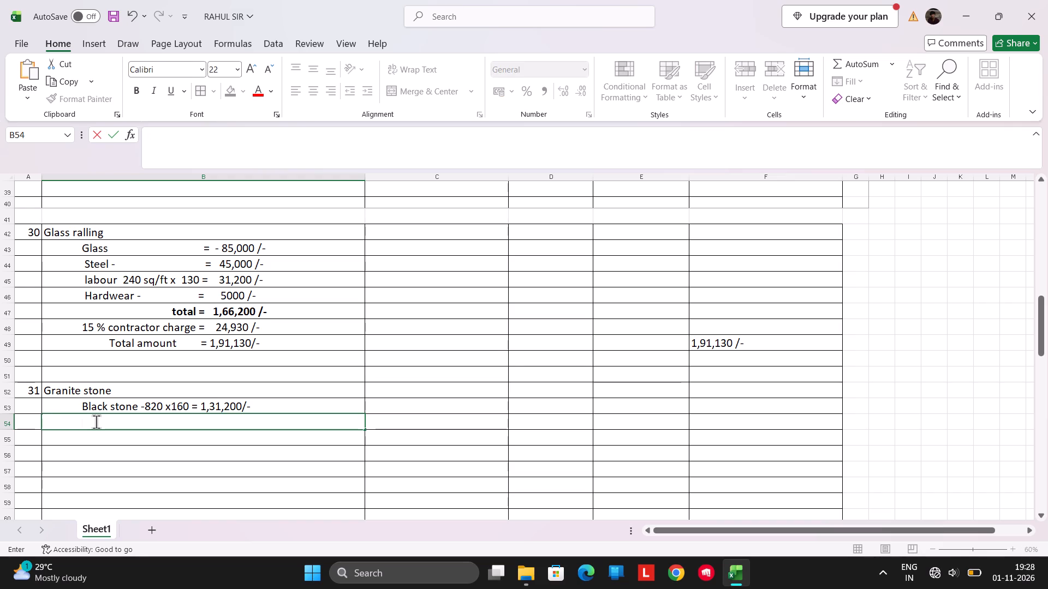
type("Bl")
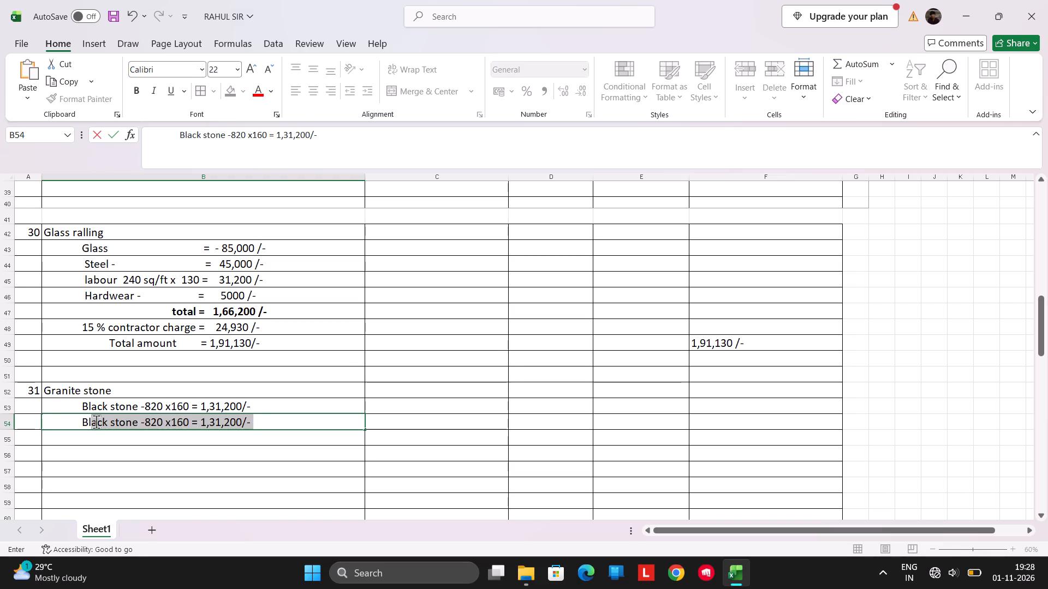
type("ack")
key("space")
key("shift+ampersand")
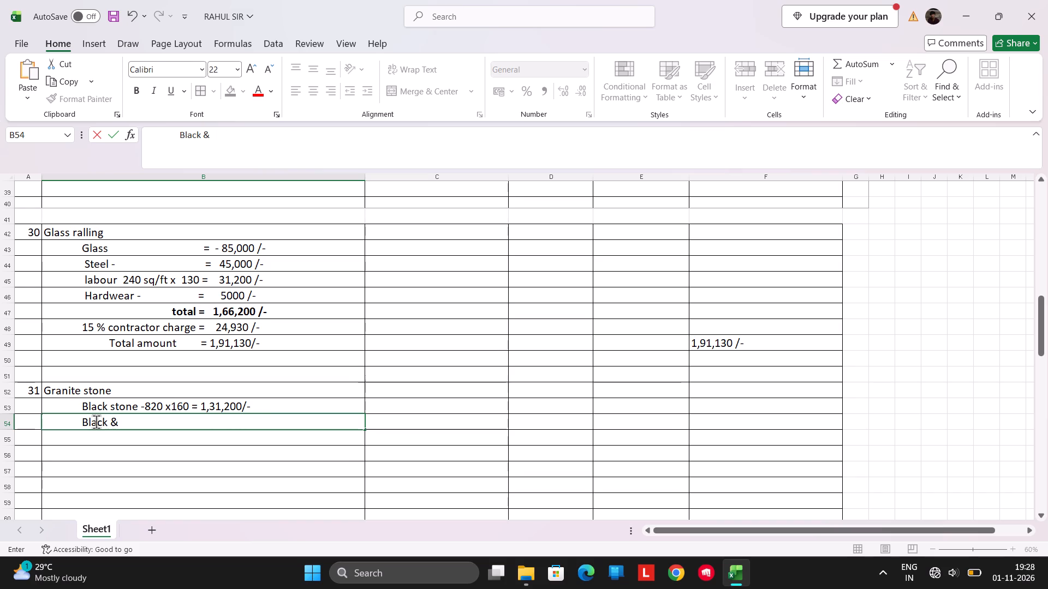
type("wi")
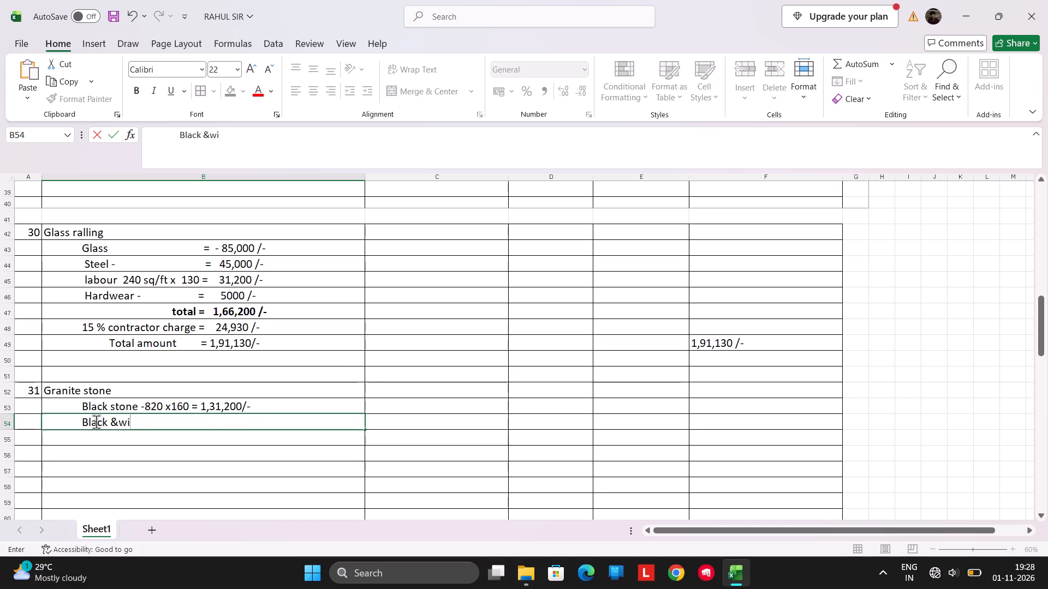
key("t")
key("BackSpace")
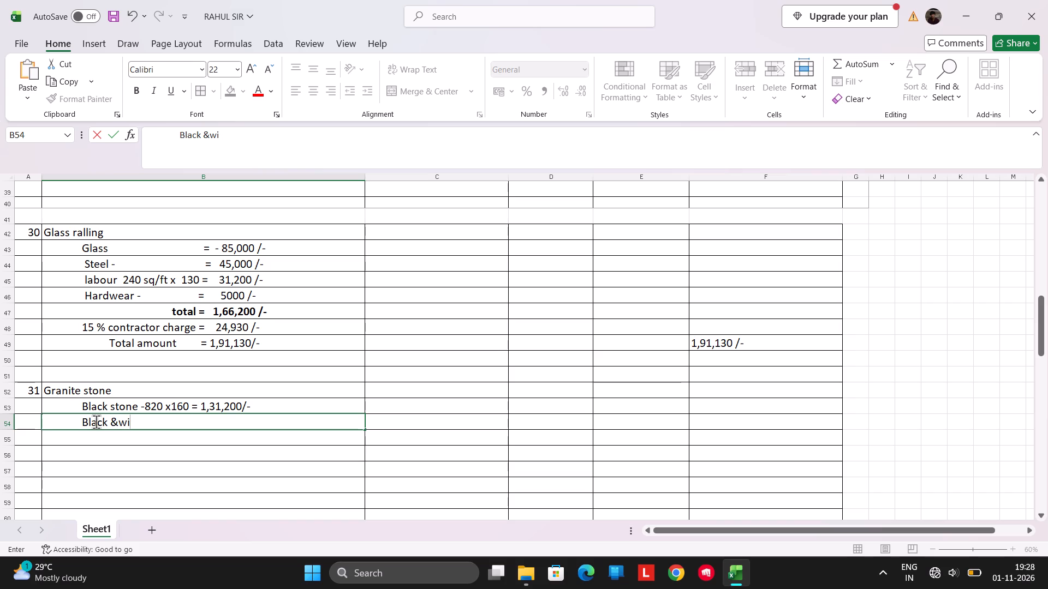
type("ght")
key("space")
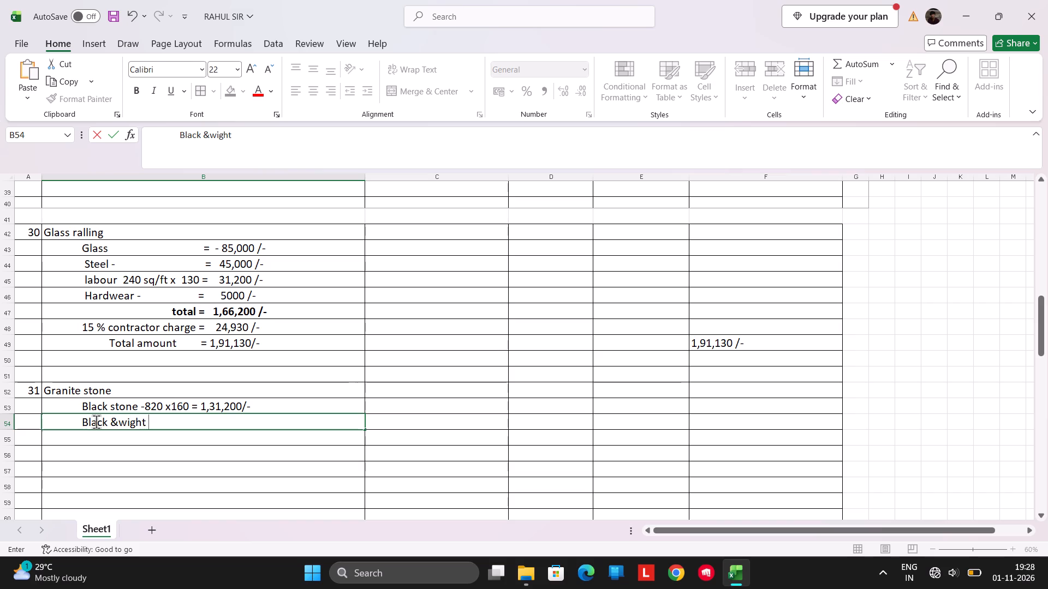
key("BackSpace")
key("BackSpace")
key("BackSpace")
key("BackSpace")
key("BackSpace")
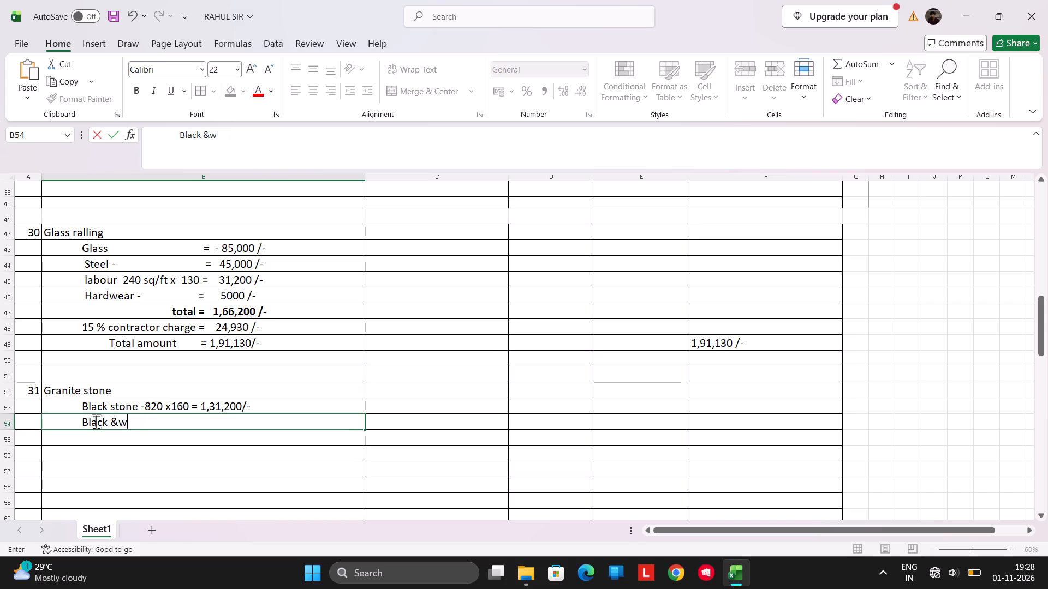
type("hi")
type("gt")
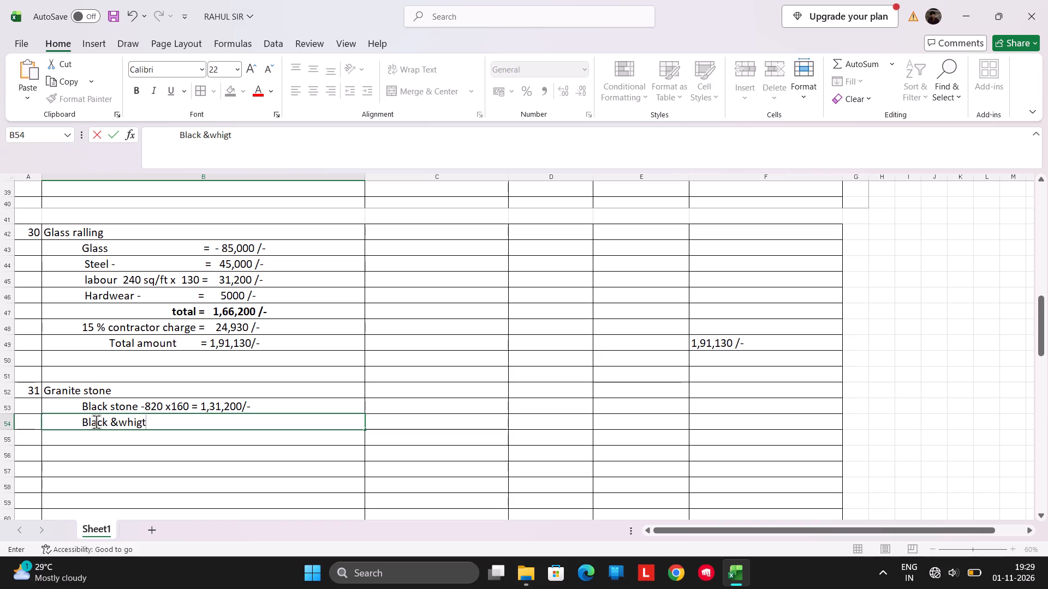
key("BackSpace")
type("ht")
key("space")
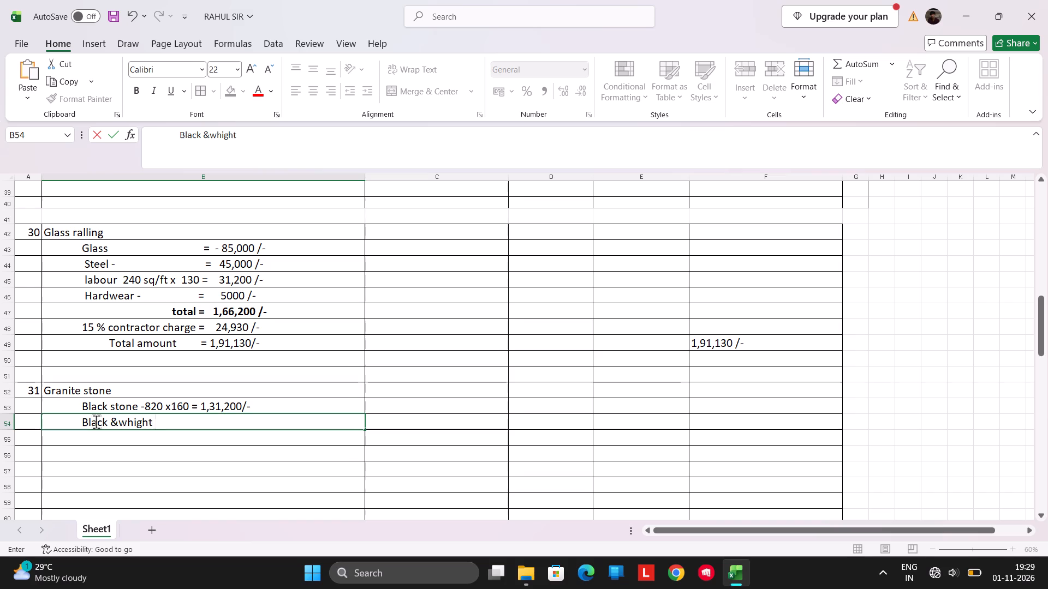
key("BackSpace")
key("BackSpace")
key("BackSpace")
key("BackSpace")
key("BackSpace")
key("BackSpace")
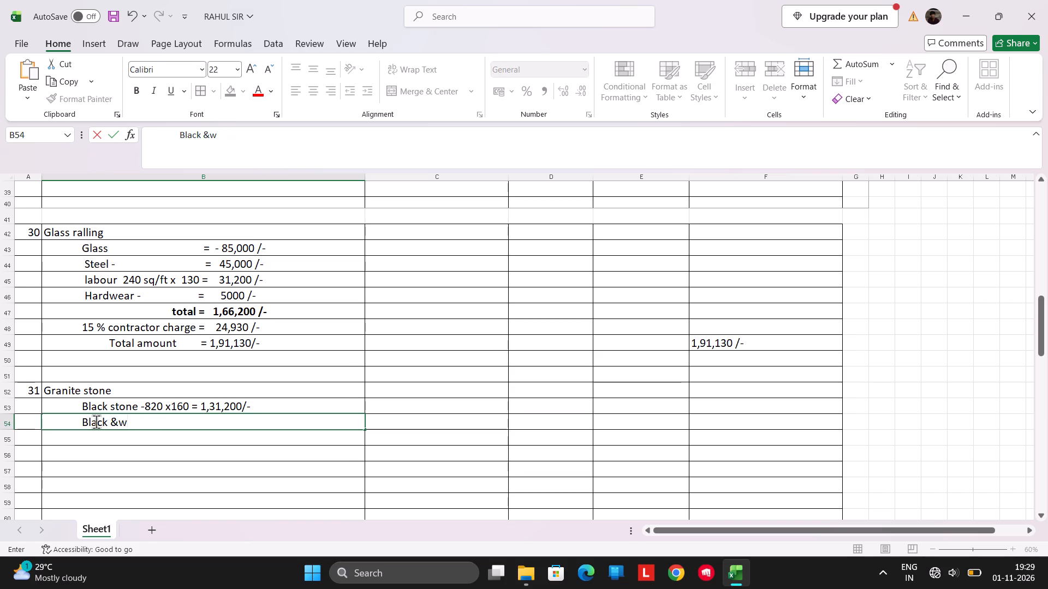
type("hite")
key("space")
Add the calculation "- 923x65=59,995/-" after the Black &white label in B54.
type("-")
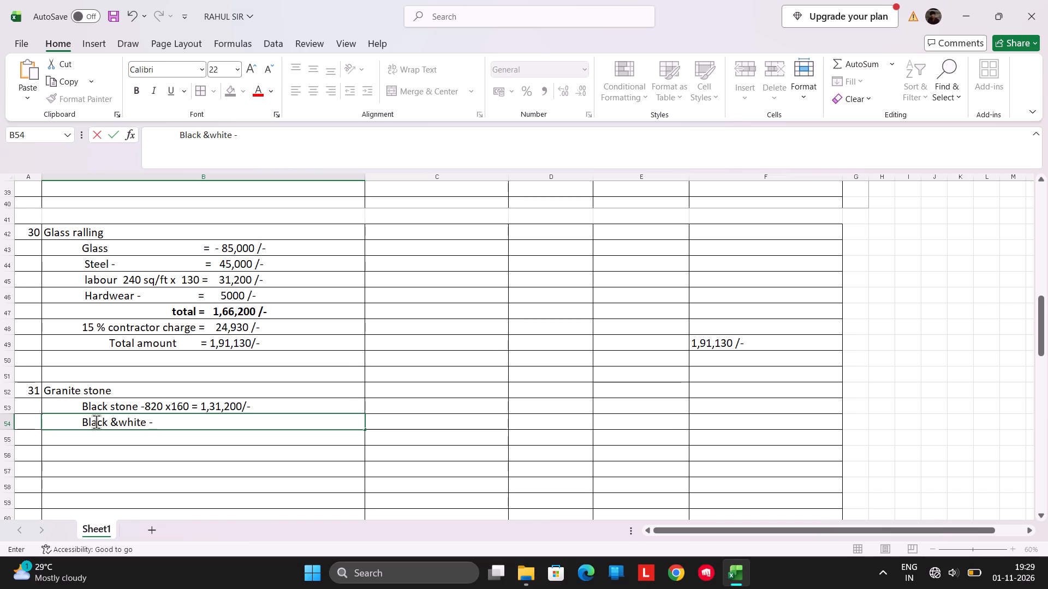
key("space")
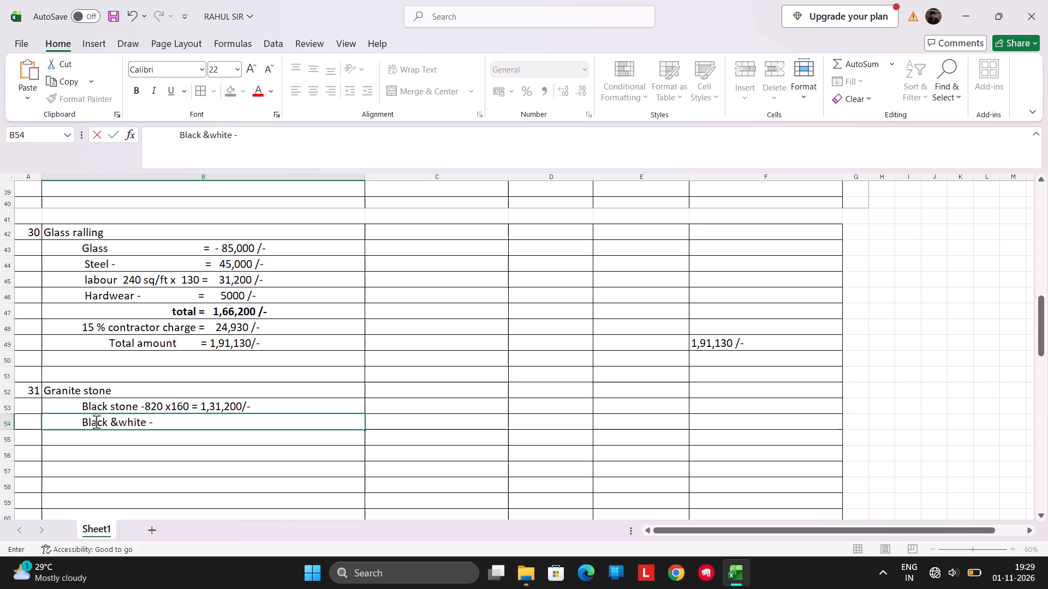
key("9")
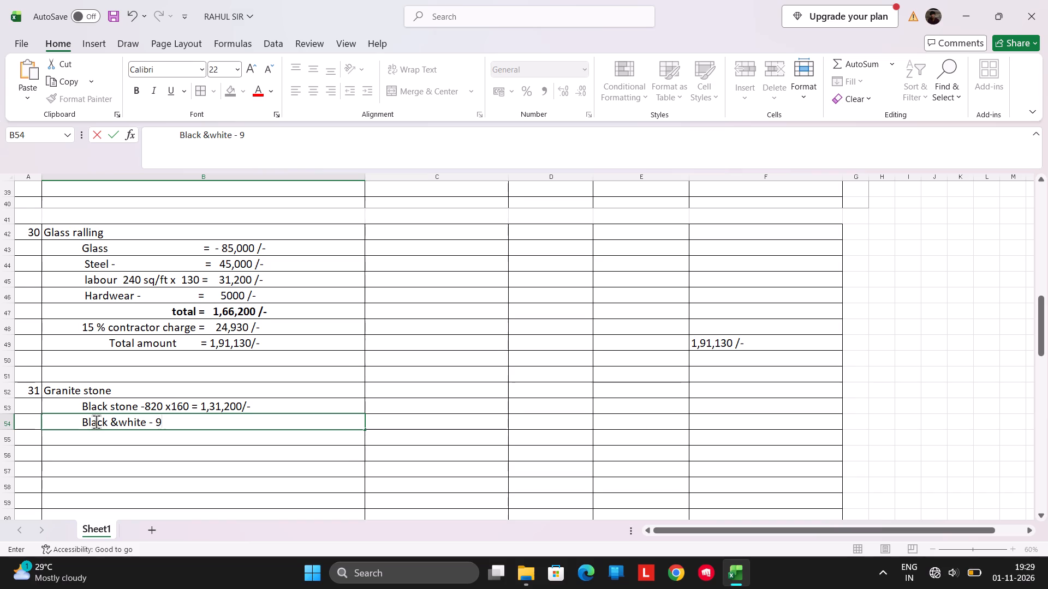
type("23")
key("x")
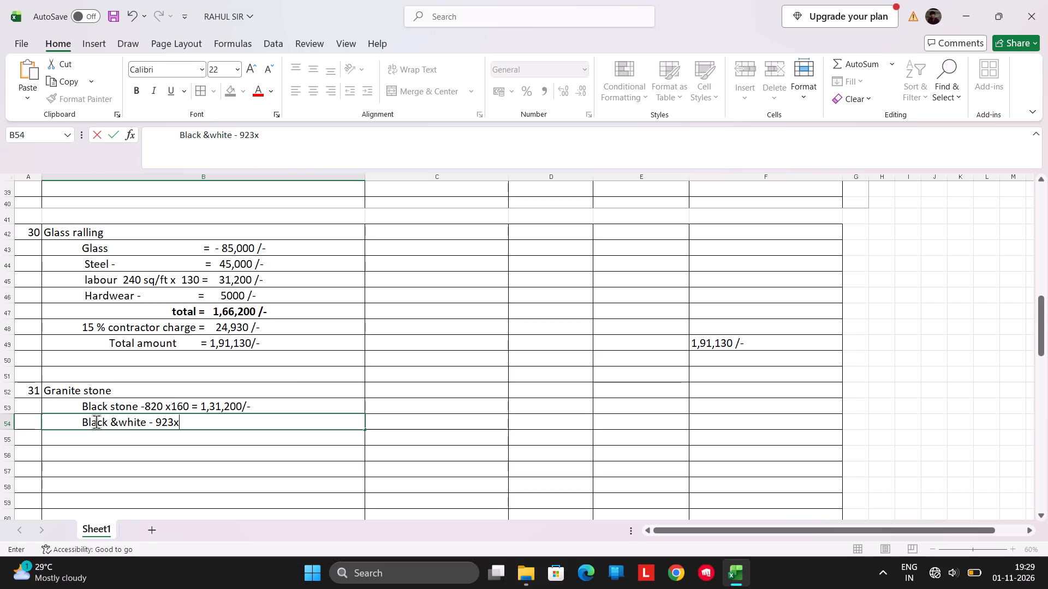
type("65")
key("equal")
key("5")
key("9")
key("comma")
type("995")
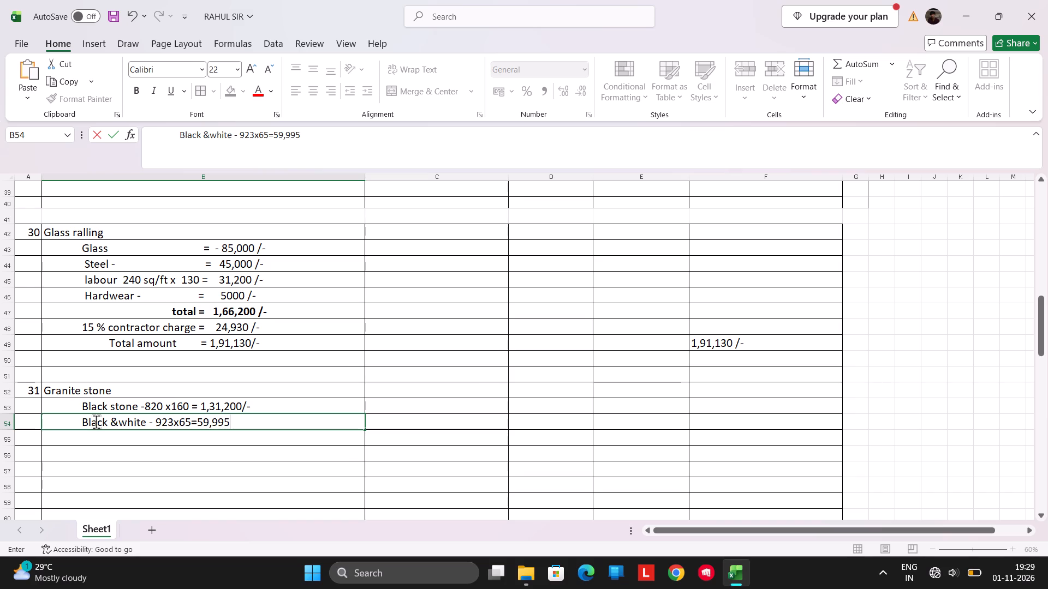
type("/-")
key("space")
key("Down")
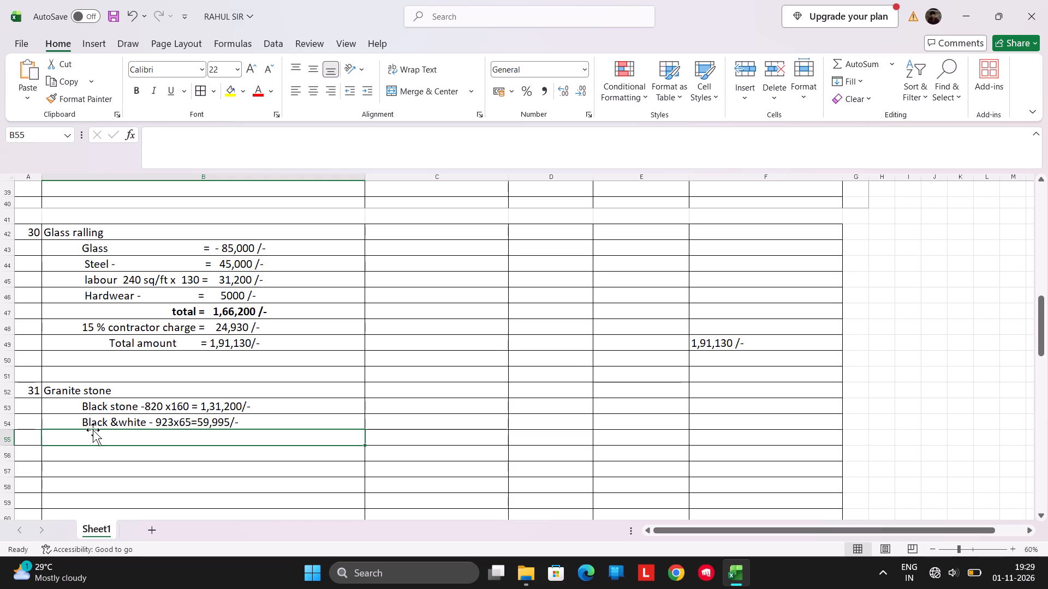
Enter the indented sub-item label "Cartage loding unloding" in B55, below the Black &white line.
double_click(86, 438)
key("space")
key("space")
key("space")
key("space")
key("space")
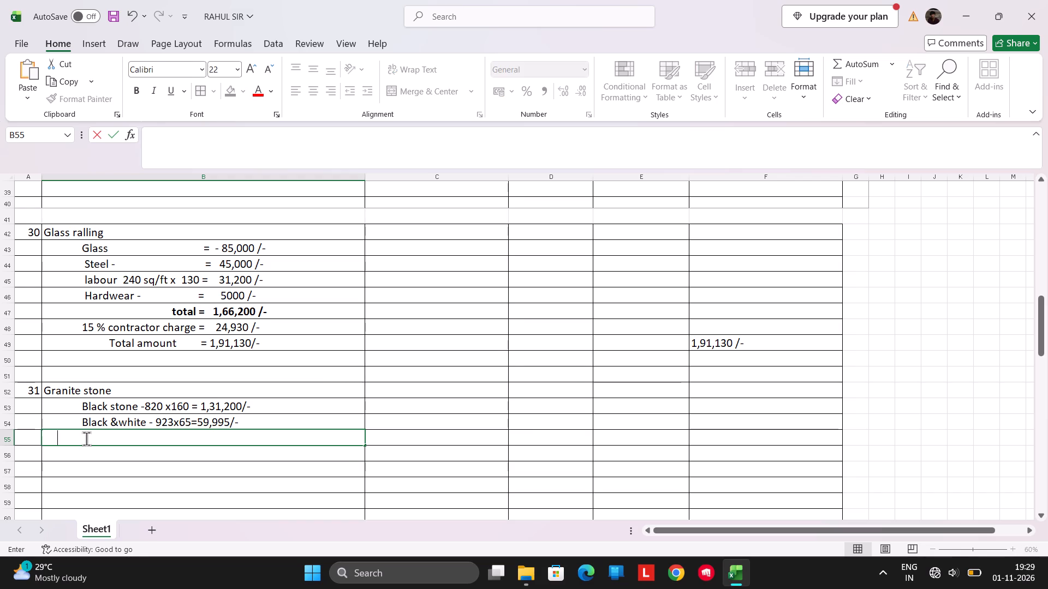
key("space")
key("space")
key("space")
key("space")
key("space")
key("space")
key("space")
key("space")
key("space")
type("car")
key("BackSpace")
key("BackSpace")
key("BackSpace")
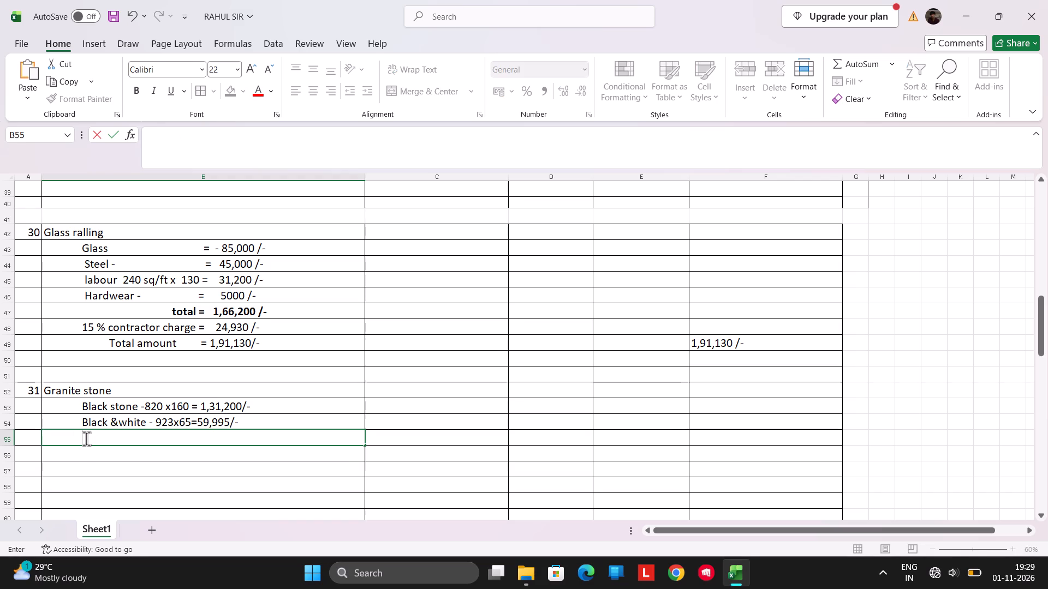
type("Ca")
key("r")
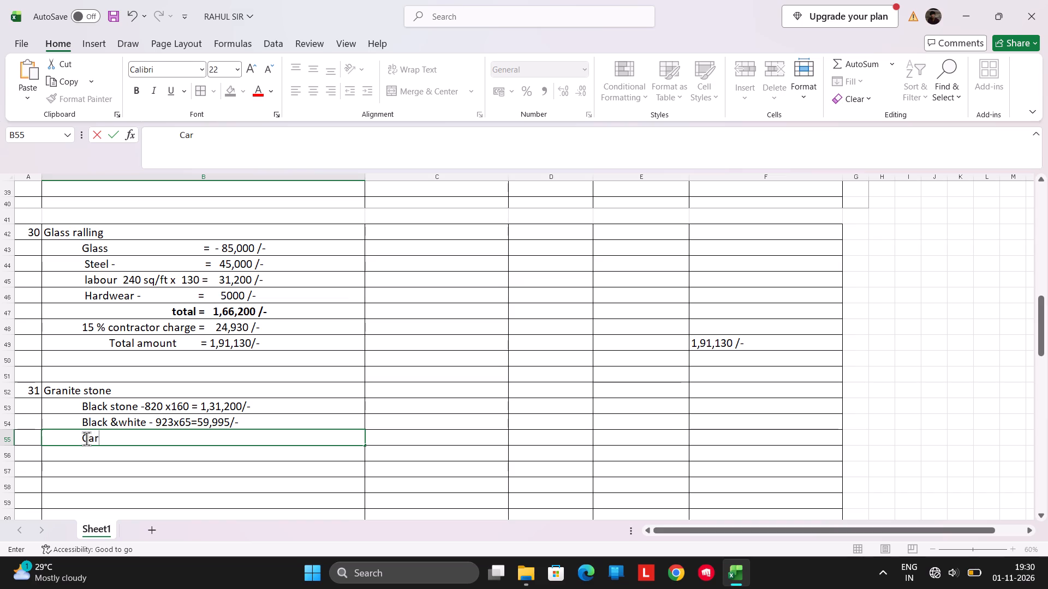
type("tage")
key("space")
type("loding unkl")
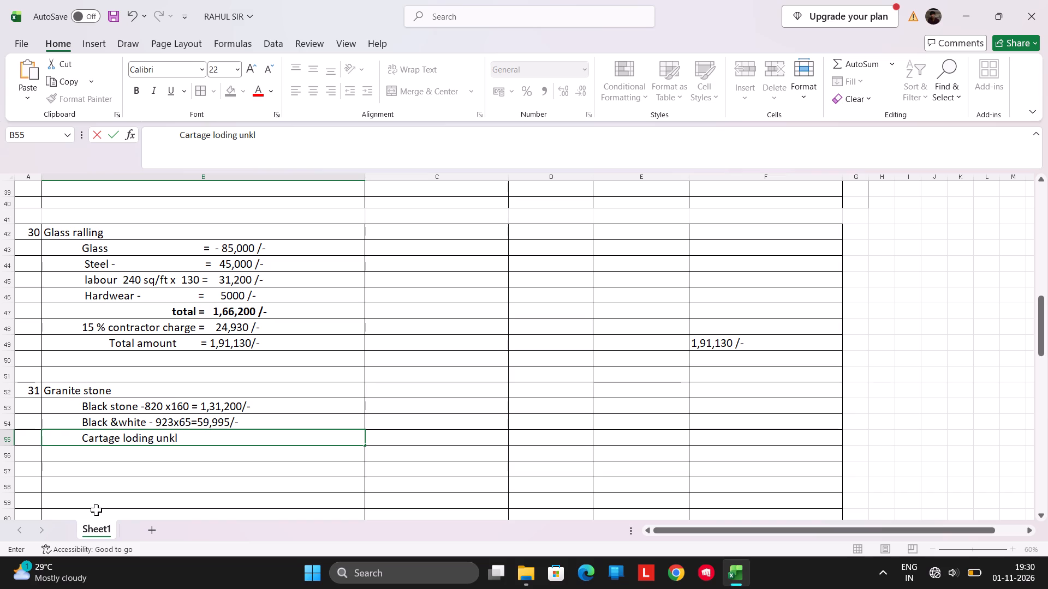
key("BackSpace")
key("BackSpace")
type("loding")
key("space")
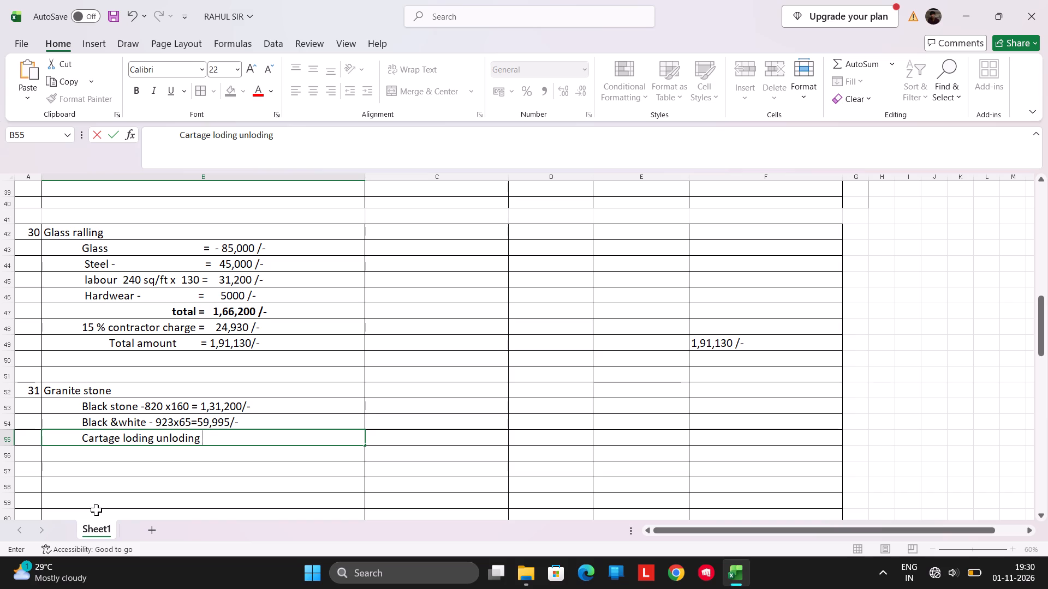
Add the amount "= 7500 -" after the Cartage loding unloding label in B55.
type("=")
key("space")
type("75")
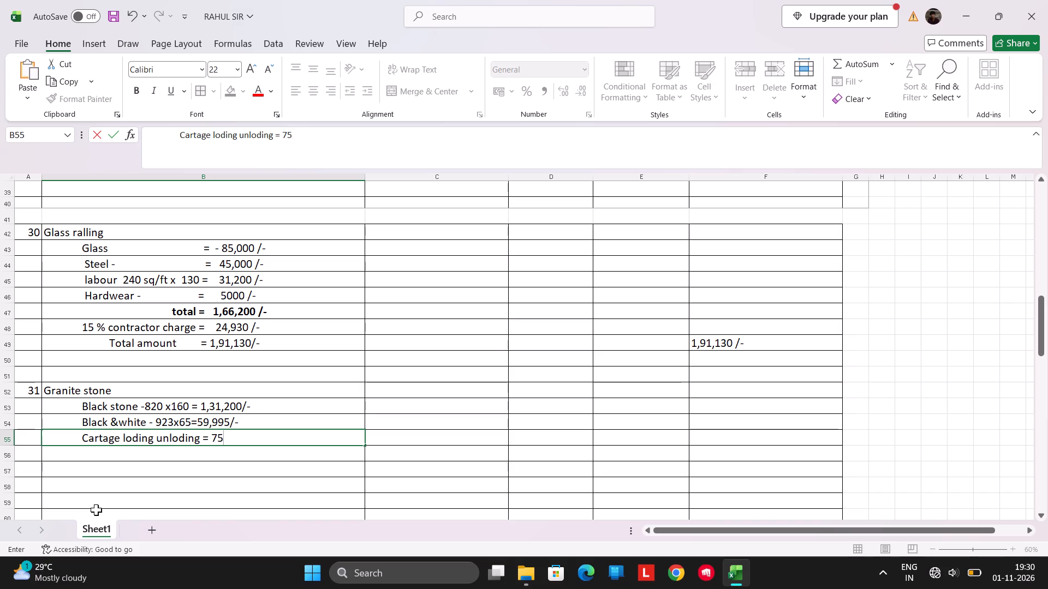
type("00")
key("space")
type("-")
key("space")
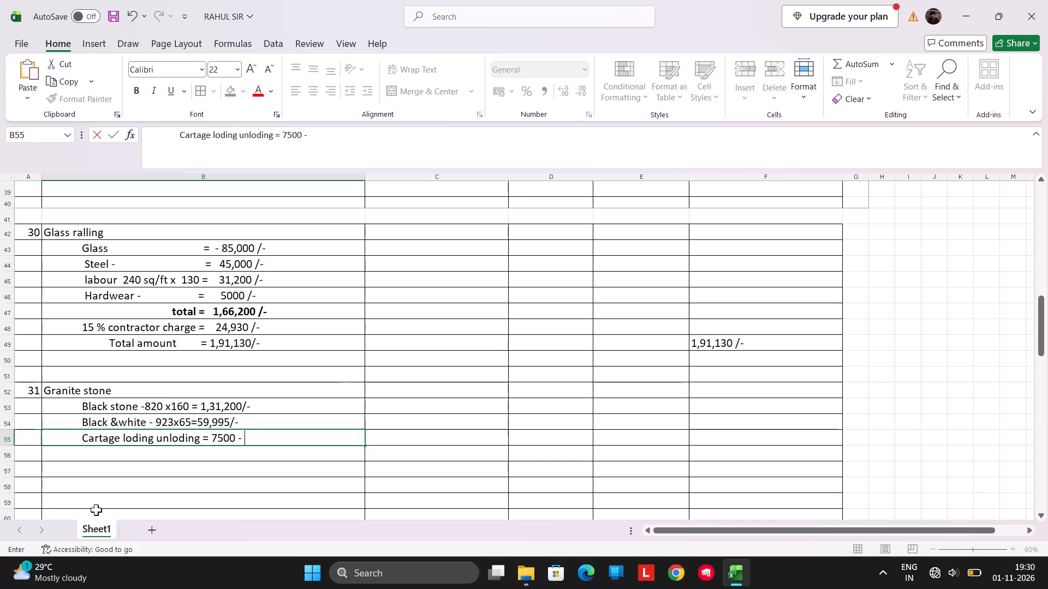
key("Down")
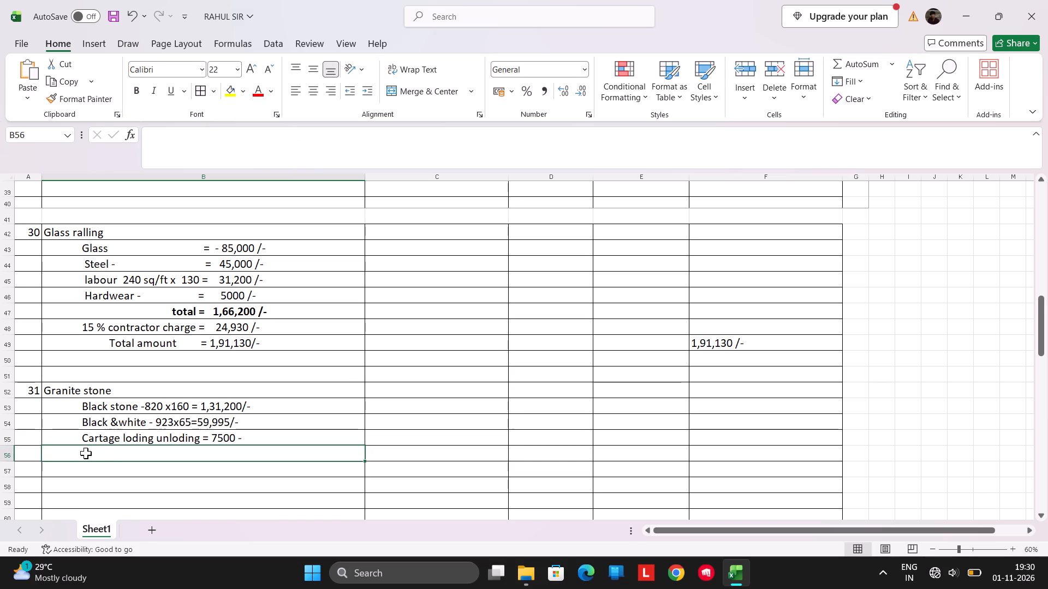
Enter the indented sub-item label "hardwear" in B56, below the cartage line.
double_click(86, 453)
key("space")
key("space")
key("space")
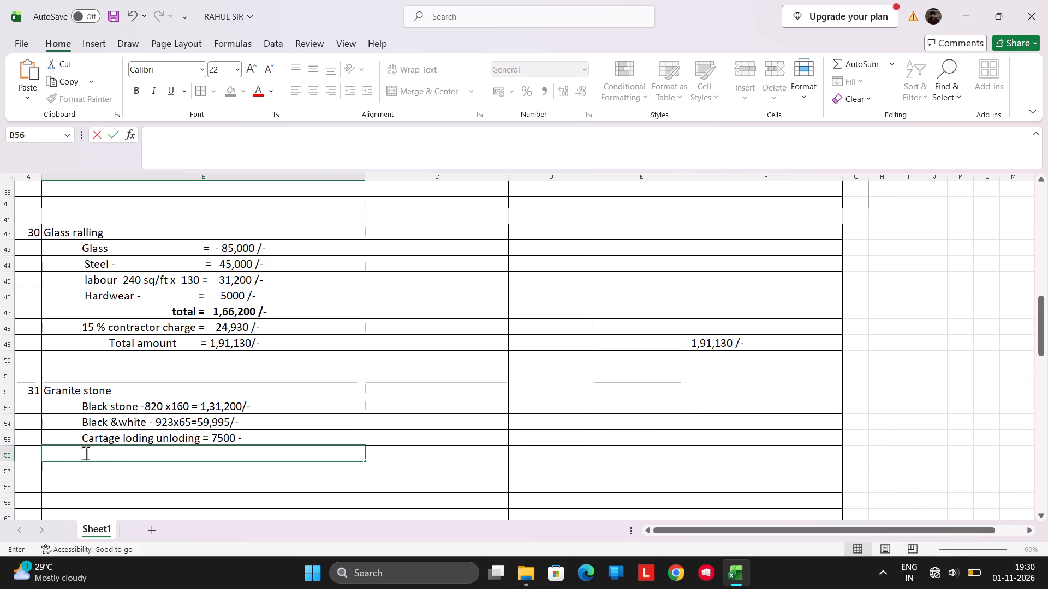
key("BackSpace")
key("BackSpace")
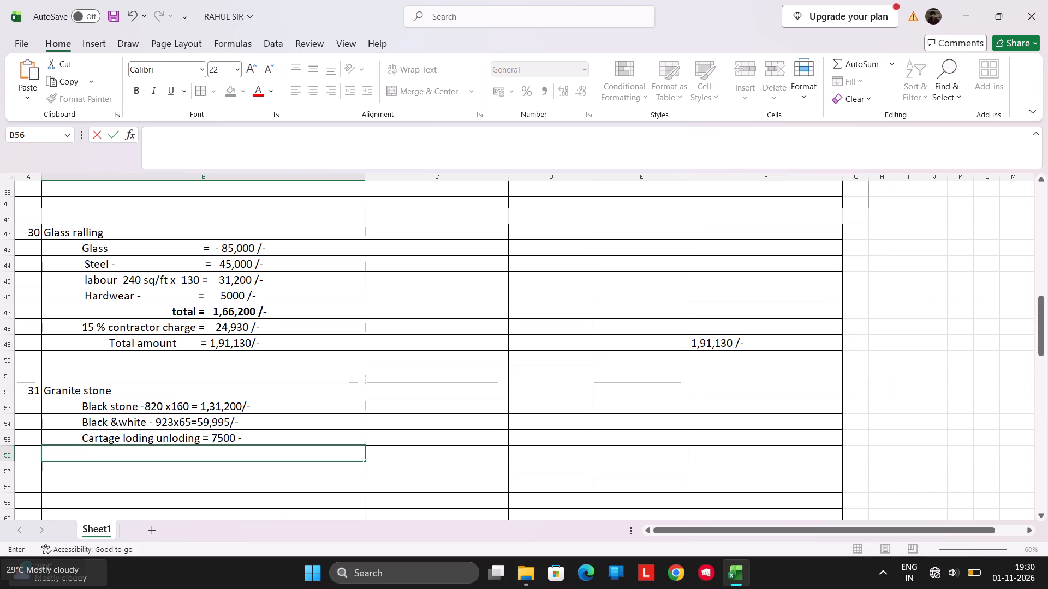
type("hard")
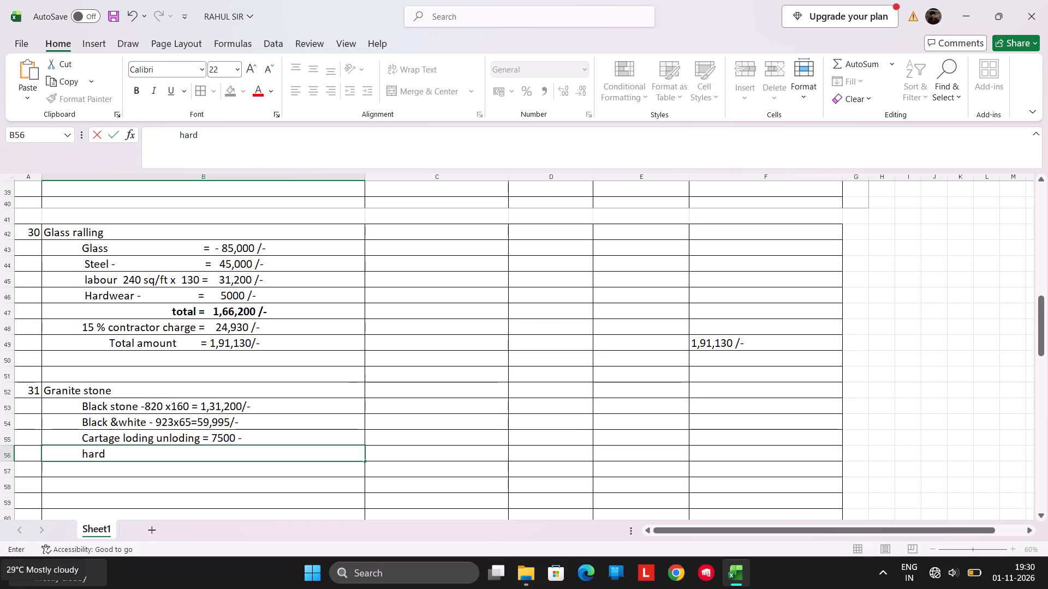
key("w")
type("ear")
Add the amount "= 4000 /-" after the hardwear label in B56, spaced to line up with the cartage line's equals sign.
key("space")
key("space")
key("space")
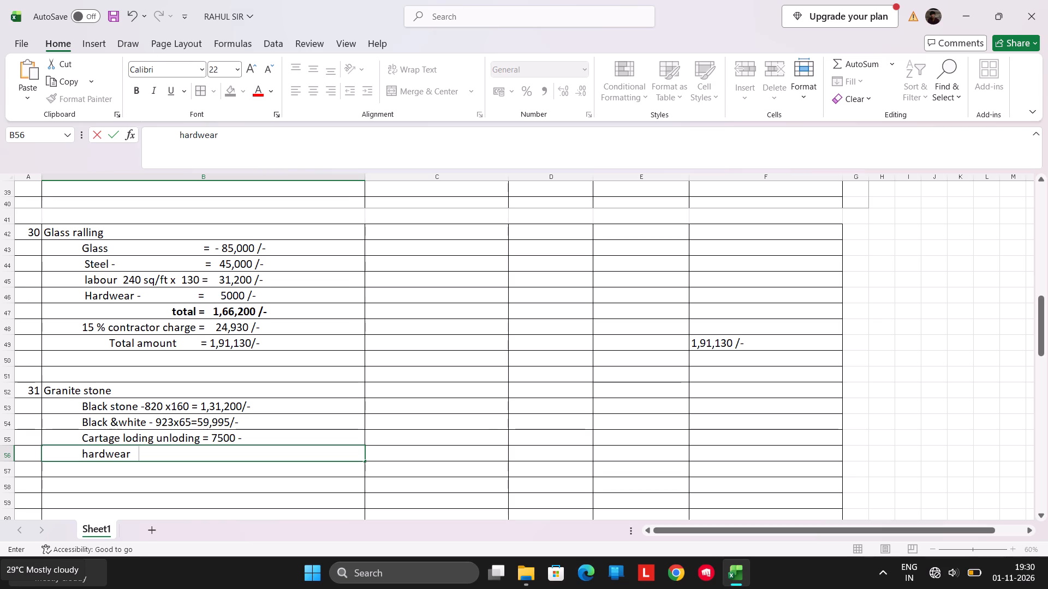
key("space")
key("space")
key("space")
key("space")
key("space")
key("space")
key("space")
key("space")
key("space")
key("space")
key("space")
key("space")
key("space")
key("space")
key("space")
key("space")
key("space")
key("space")
key("space")
key("space")
key("space")
key("space")
type("=")
key("space")
type("4000")
key("space")
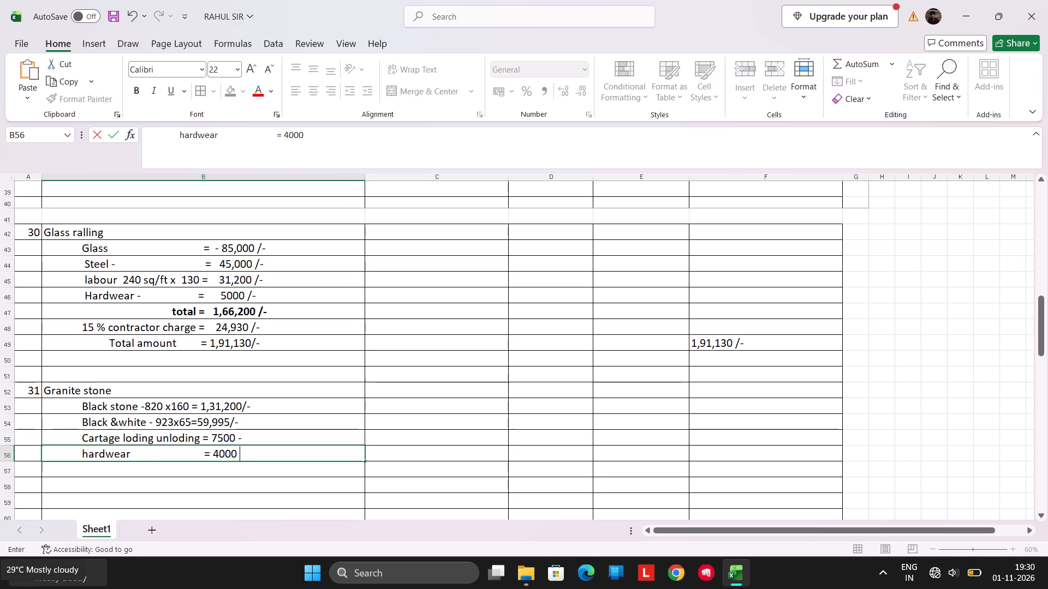
type("/=")
key("space")
key("BackSpace")
key("BackSpace")
type("-")
key("space")
key("Down")
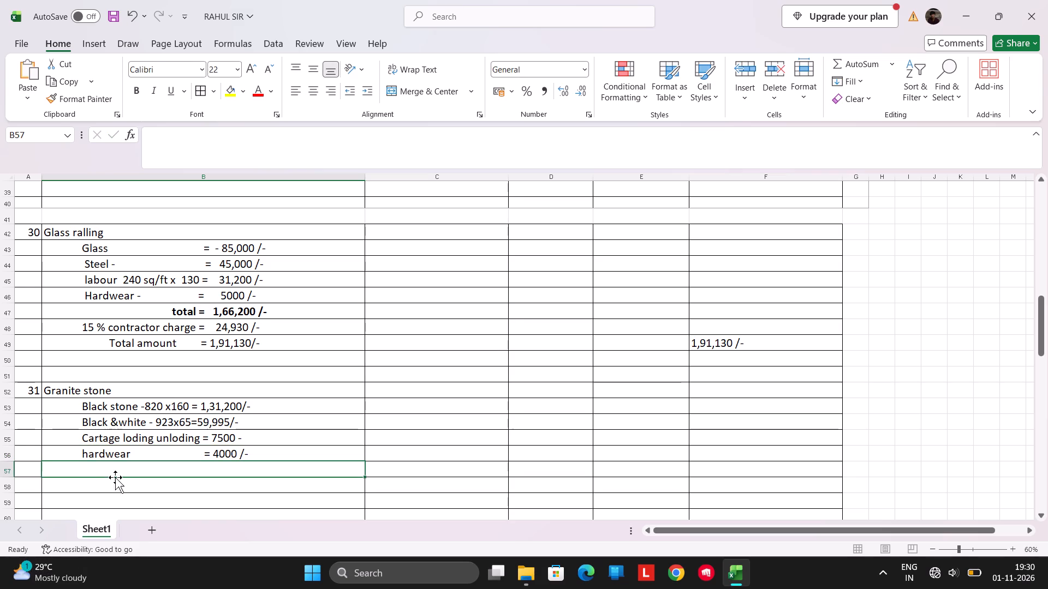
Enter the indented sub-item label "labour" in B57, below the hardwear line.
double_click(82, 469)
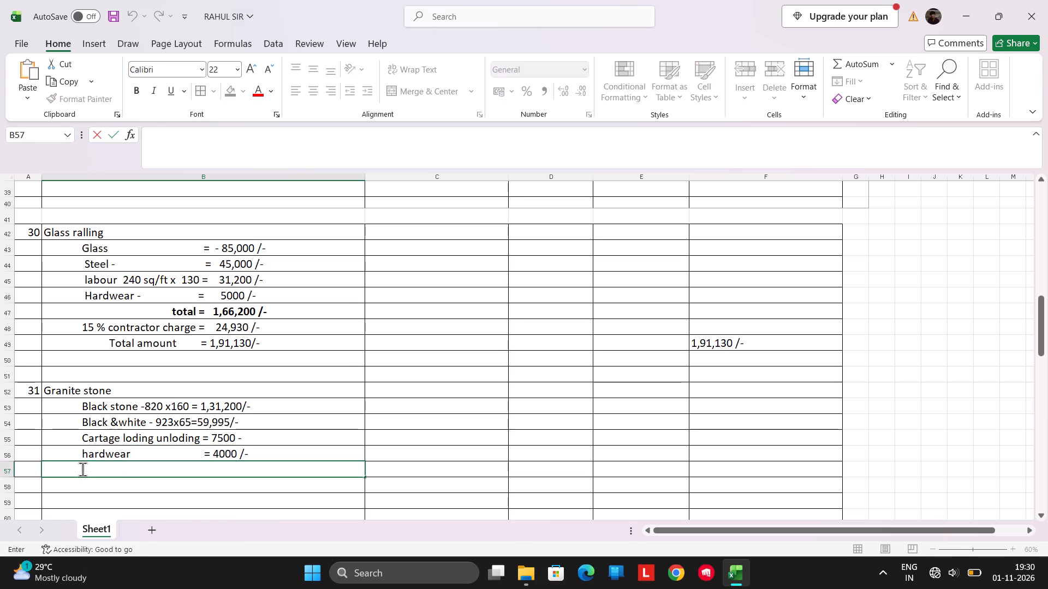
key("space")
key("space")
key("space")
key("space")
key("space")
key("space")
key("BackSpace")
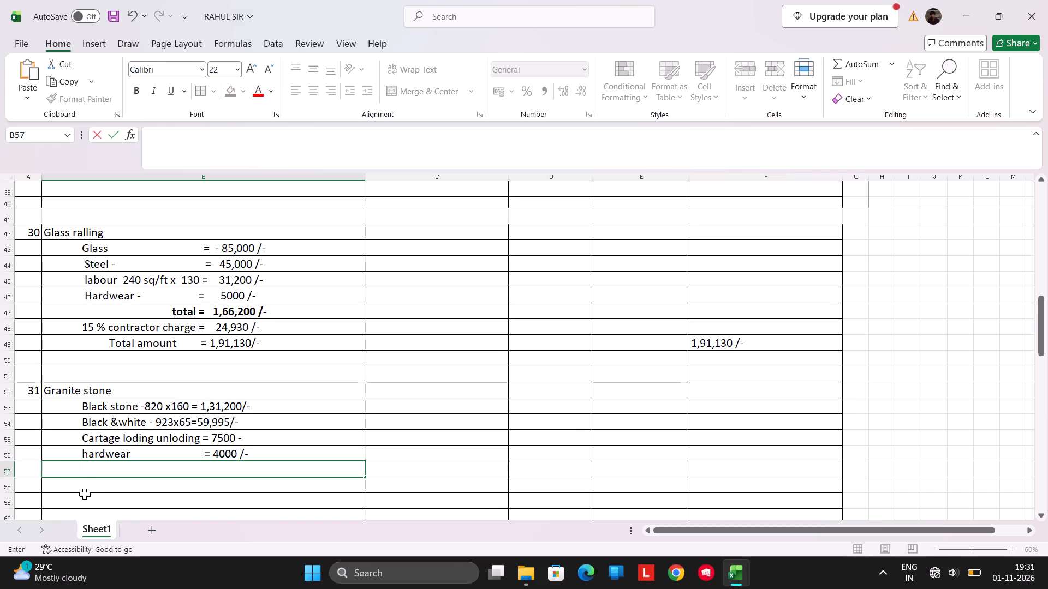
type("labo")
type("ur")
Add an equals sign after the labour label in B57, spaced to line up with the one in the hardwear line.
key("space")
key("space")
key("space")
key("space")
key("space")
key("space")
key("space")
key("space")
key("space")
key("space")
key("space")
key("space")
key("space")
key("space")
key("space")
key("space")
key("space")
key("space")
key("space")
key("space")
key("space")
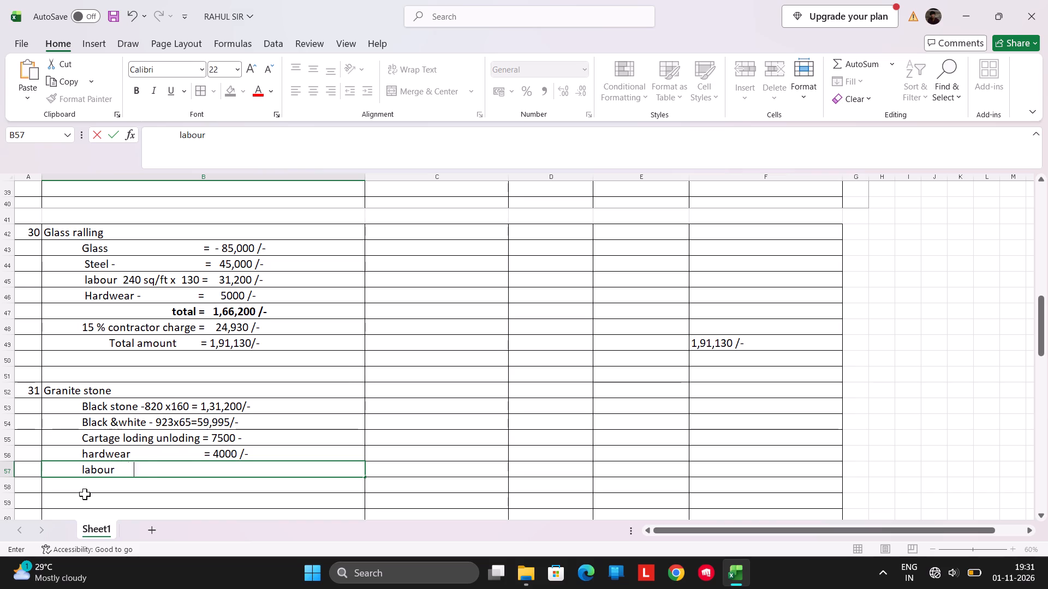
key("space")
key("space")
key("space")
key("space")
key("space")
key("equal")
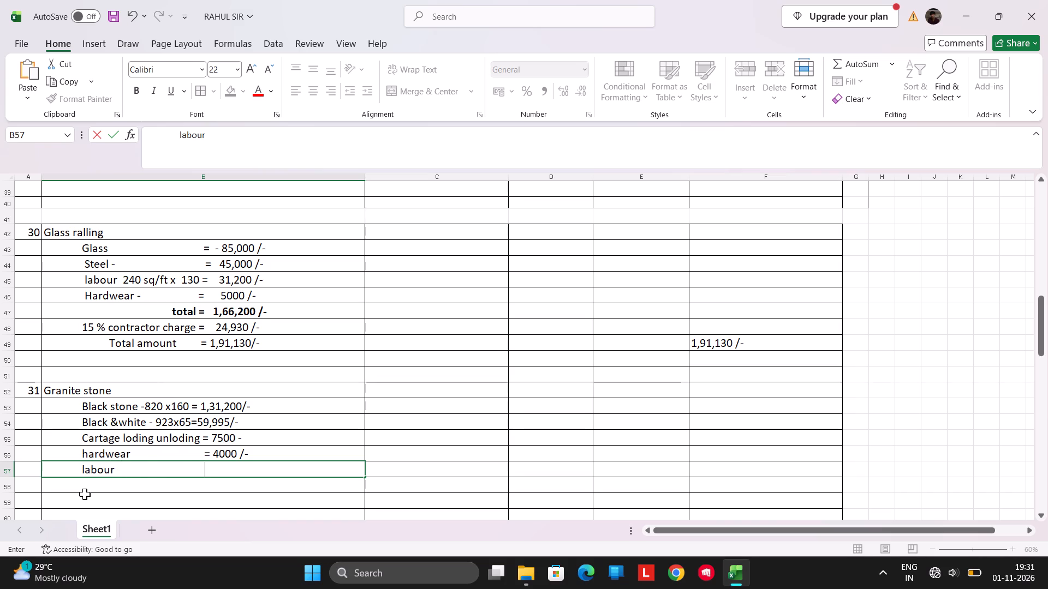
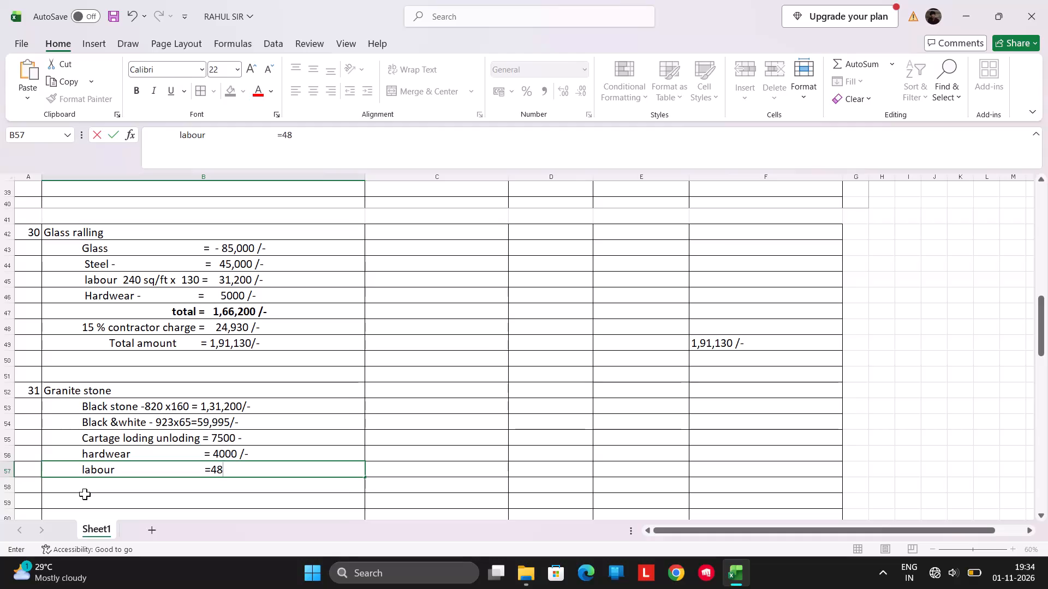
Complete the labour amount in B57 so it reads 48,000/- after the equals sign.
type(",000")
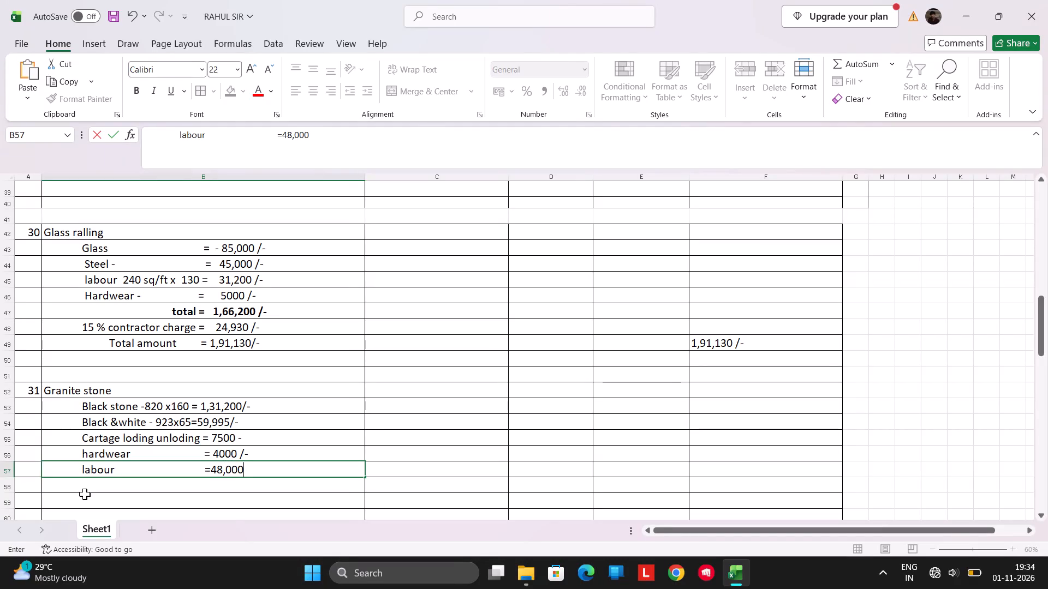
type("/-")
key("space")
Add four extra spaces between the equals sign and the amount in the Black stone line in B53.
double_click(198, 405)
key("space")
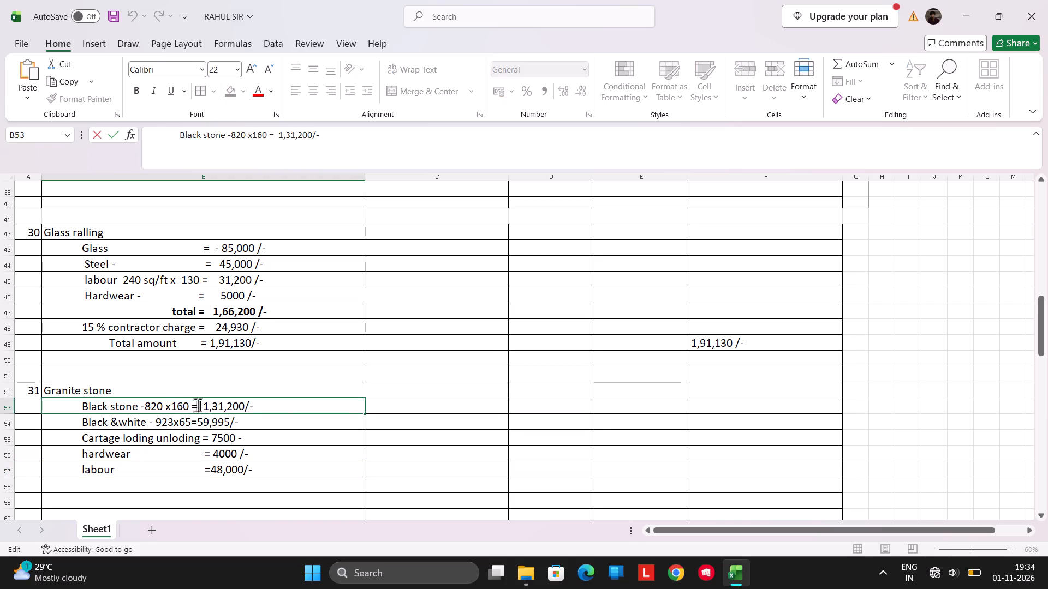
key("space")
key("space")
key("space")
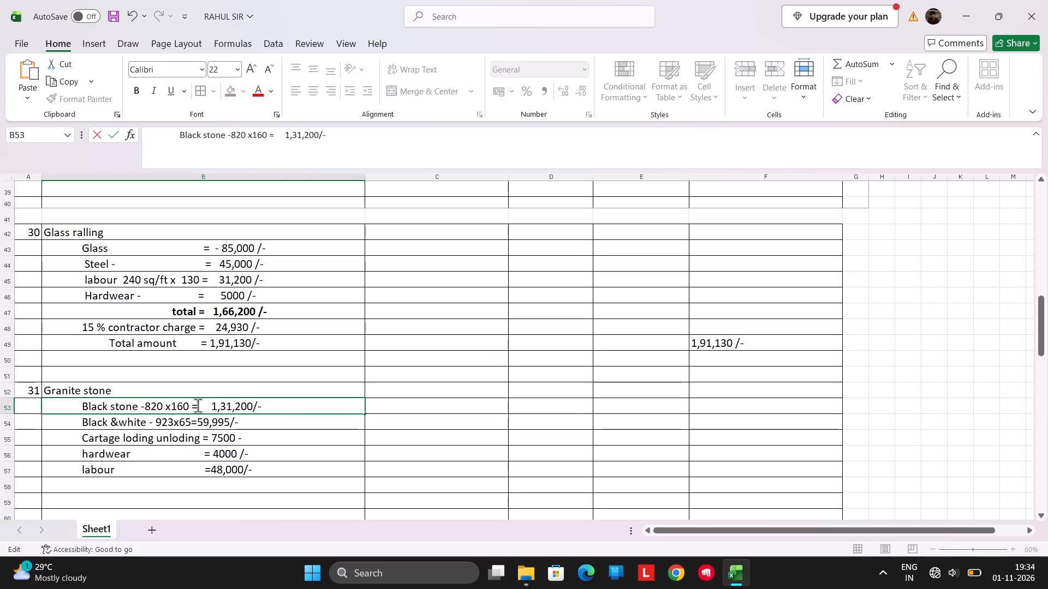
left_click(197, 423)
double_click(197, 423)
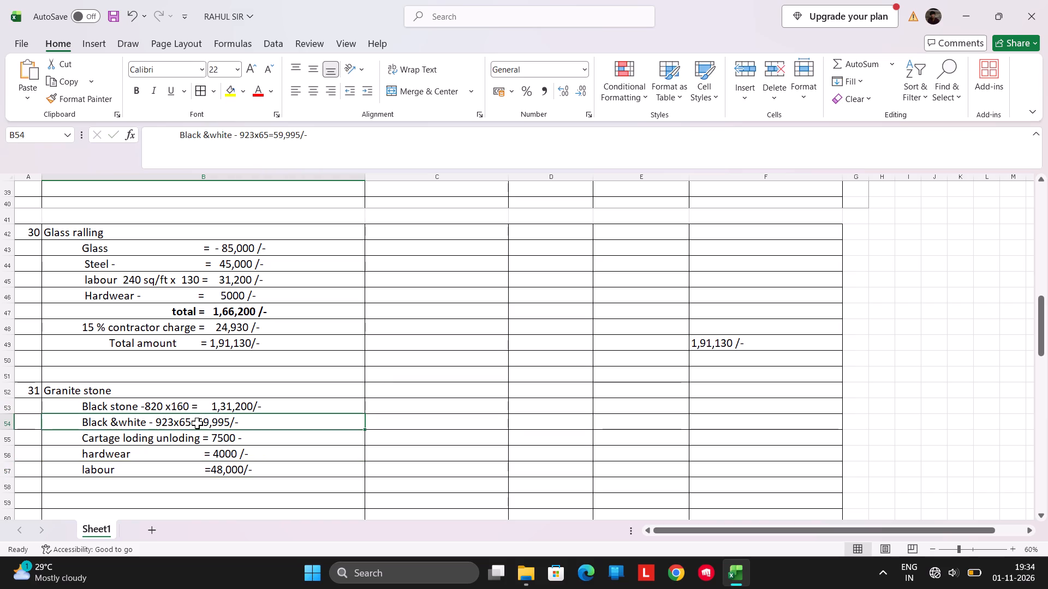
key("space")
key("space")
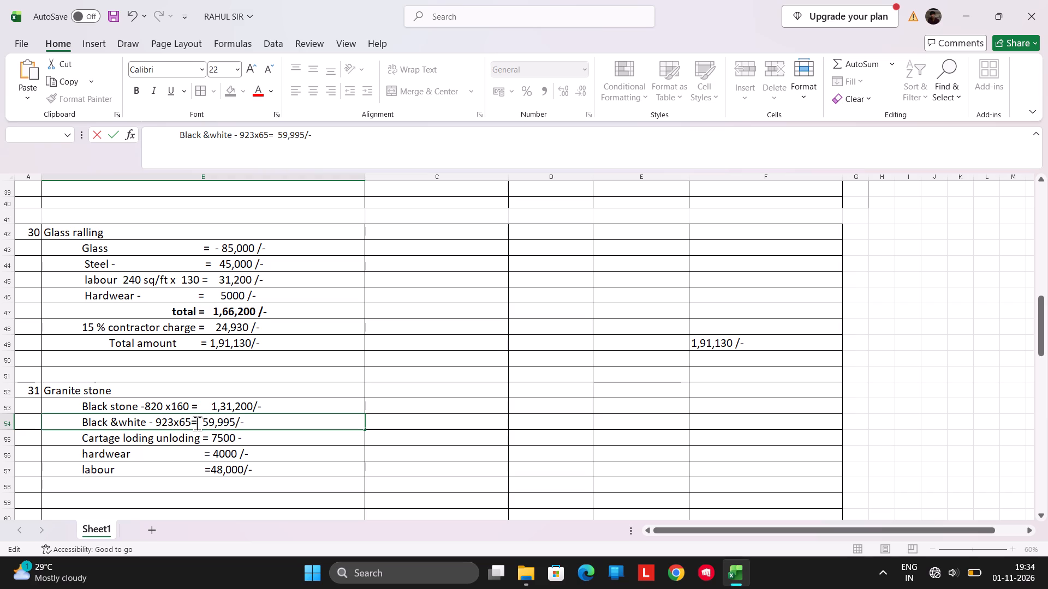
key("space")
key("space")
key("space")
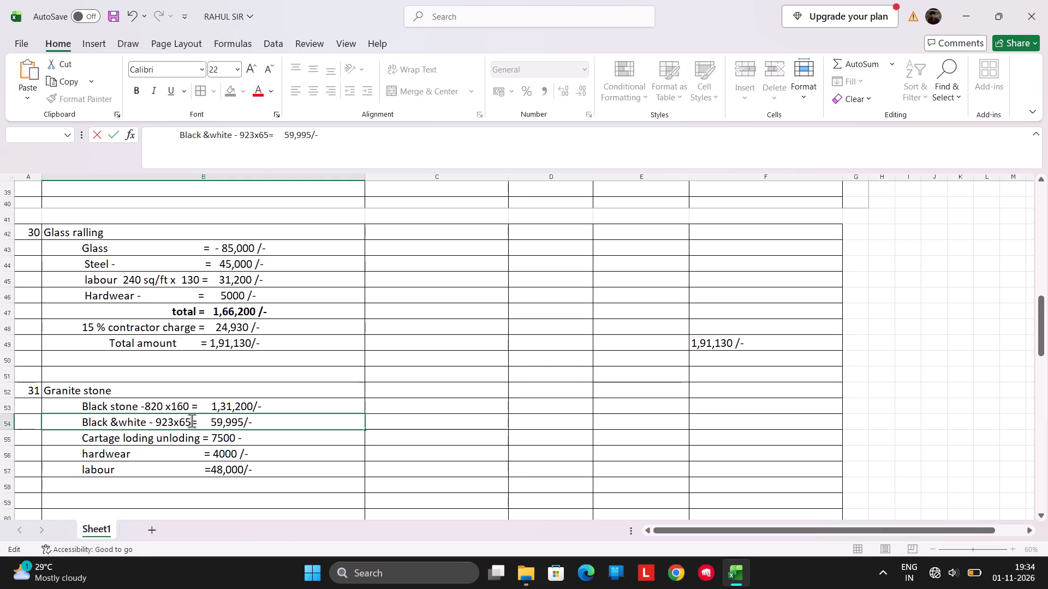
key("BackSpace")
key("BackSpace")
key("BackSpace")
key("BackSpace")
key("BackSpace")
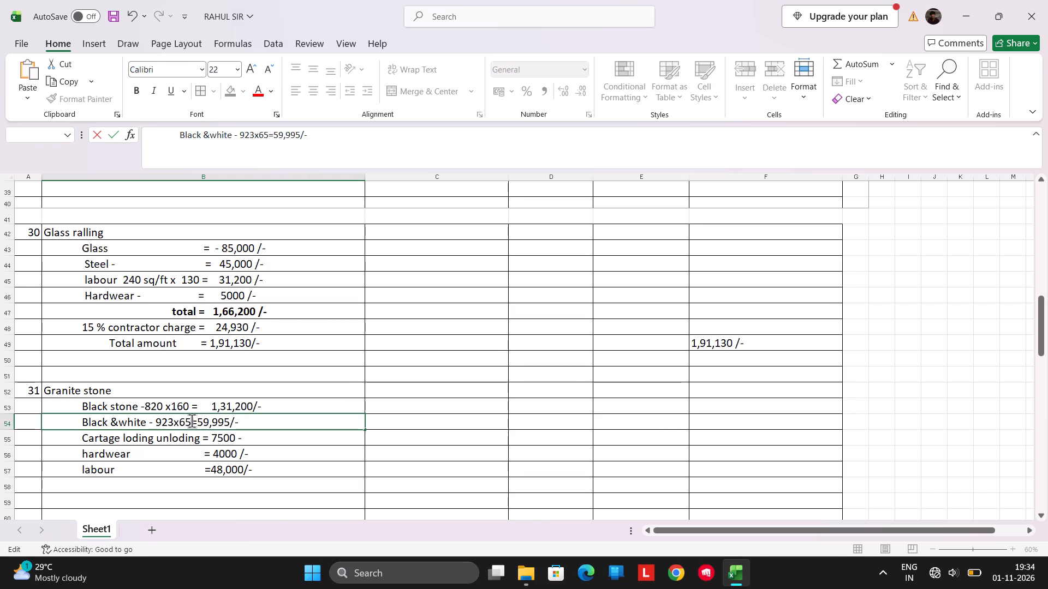
Insert five spaces before the equals sign in the Black &white line in B54, lining it up with the hardwear line's equals sign.
left_click(192, 420)
double_click(192, 420)
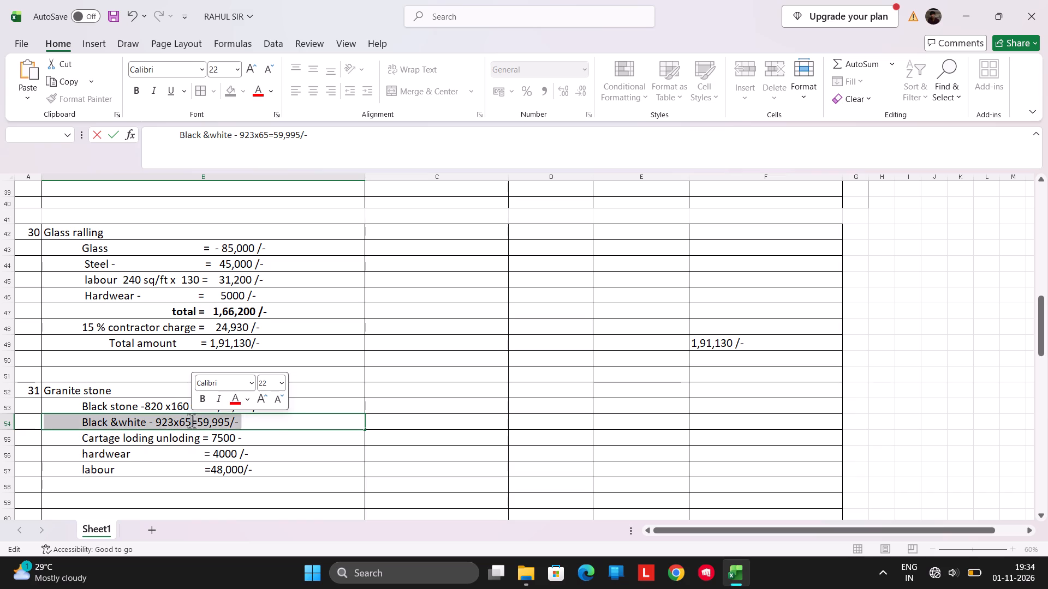
left_click(192, 420)
key("space")
key("space")
key("space")
key("space")
key("space")
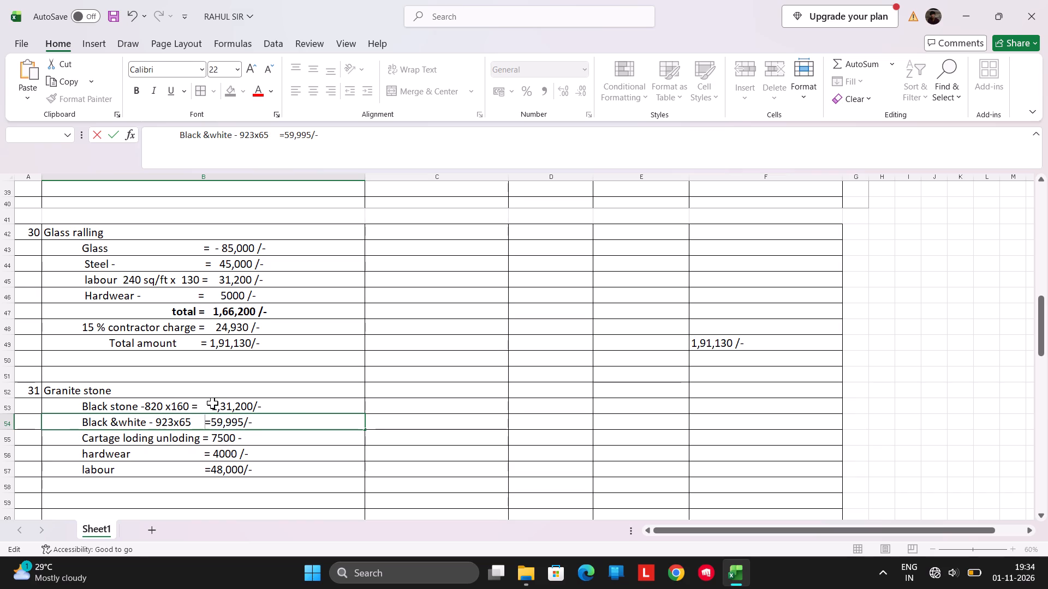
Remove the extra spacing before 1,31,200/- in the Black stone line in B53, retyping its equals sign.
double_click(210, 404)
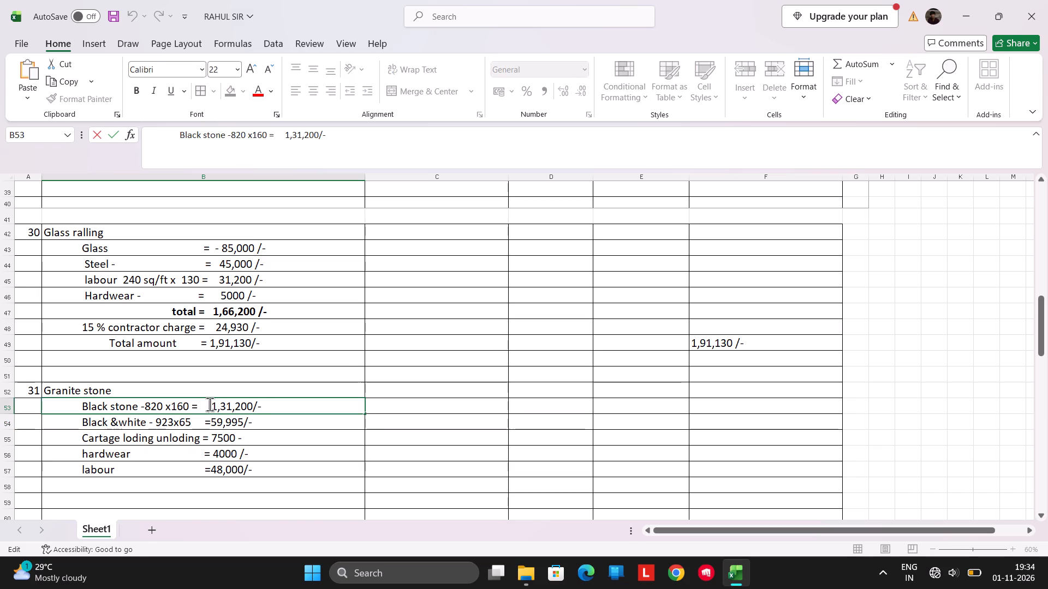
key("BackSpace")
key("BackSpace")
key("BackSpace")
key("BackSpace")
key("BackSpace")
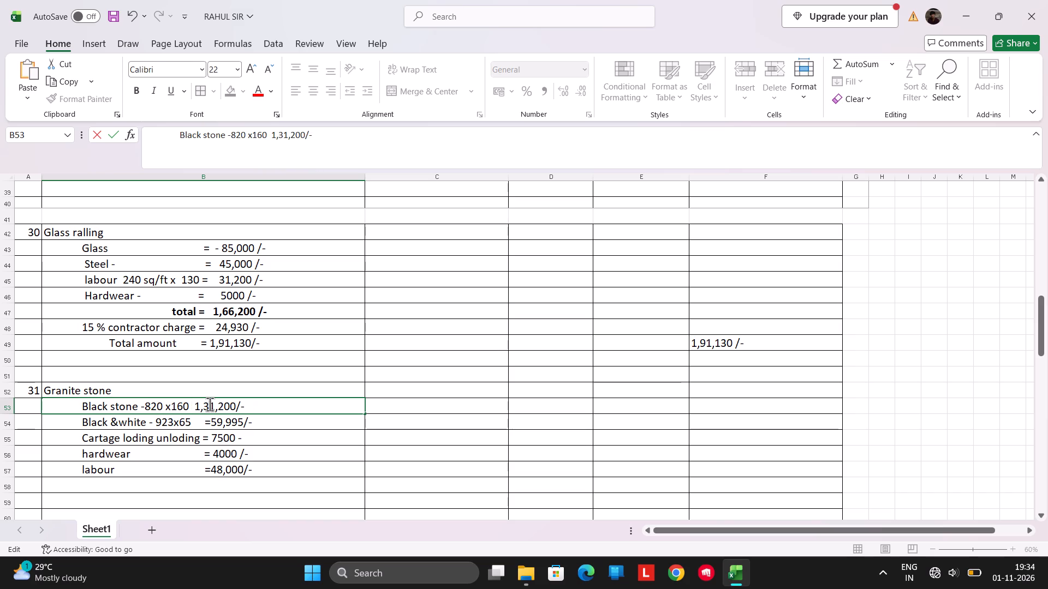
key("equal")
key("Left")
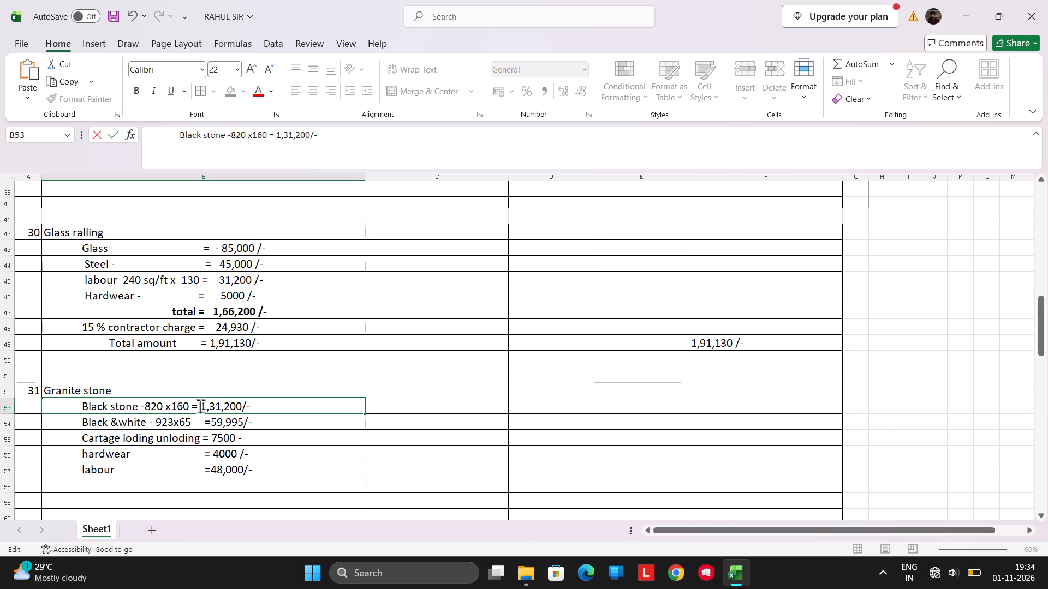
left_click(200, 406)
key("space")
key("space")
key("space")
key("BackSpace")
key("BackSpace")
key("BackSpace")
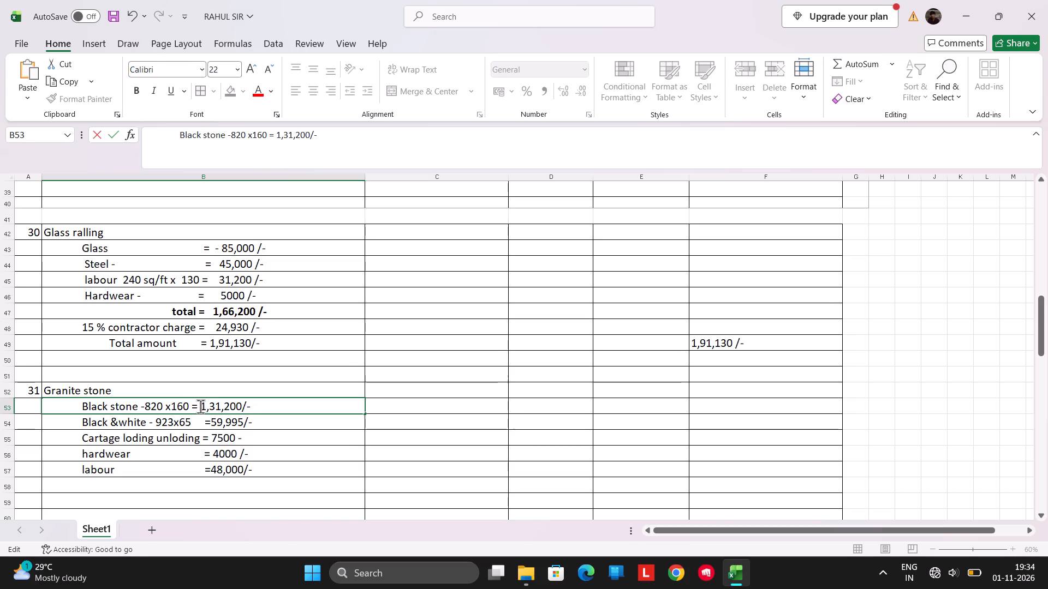
Insert four spaces before the equals sign in the Black stone line in B53, lining it up with the equals signs below.
key("Left")
key("Left")
key("space")
key("space")
key("space")
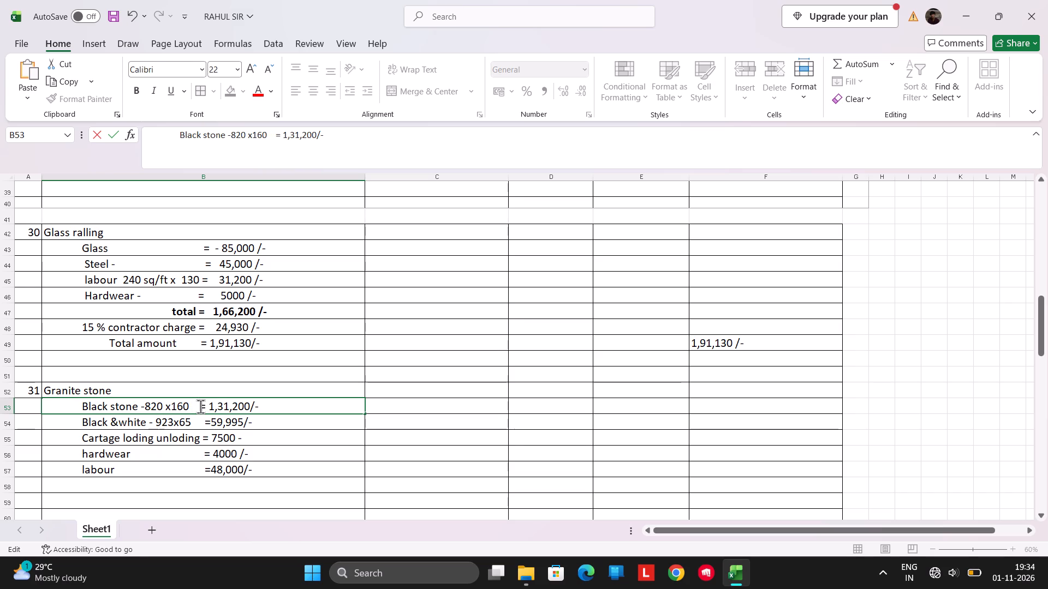
key("space")
Enter the label "Total" in B58 below the labour line, indented further than the sub-item labels.
scroll(200, 406, "down", 1)
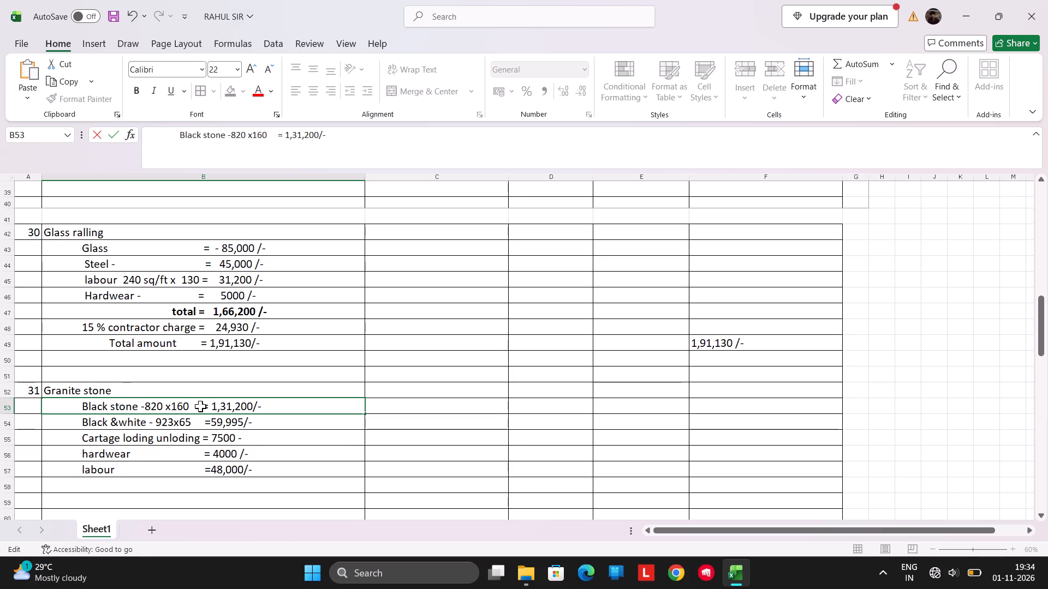
scroll(200, 406, "down", 1)
left_click(118, 298)
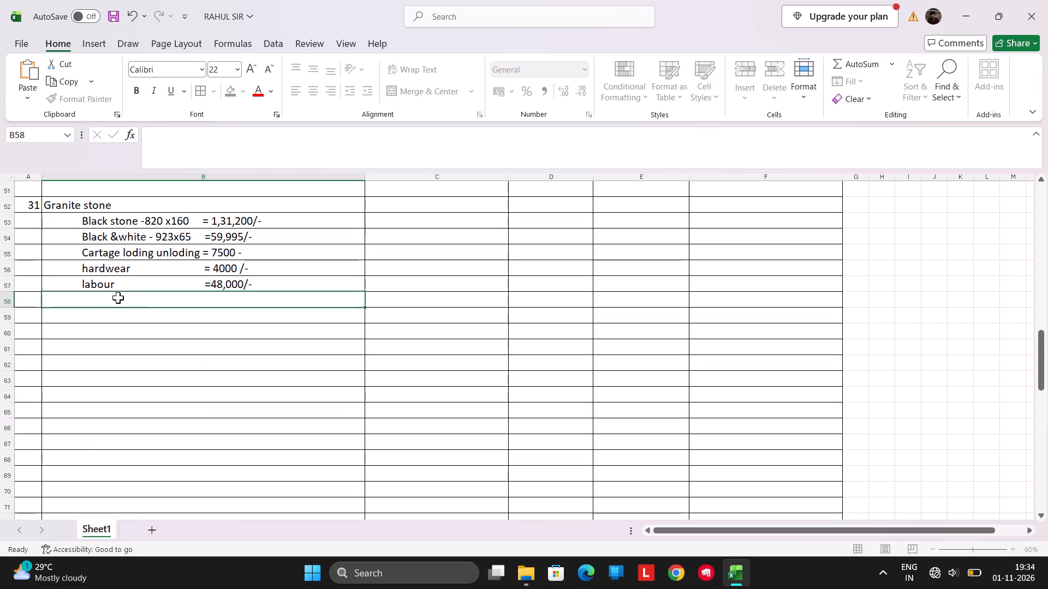
key("t")
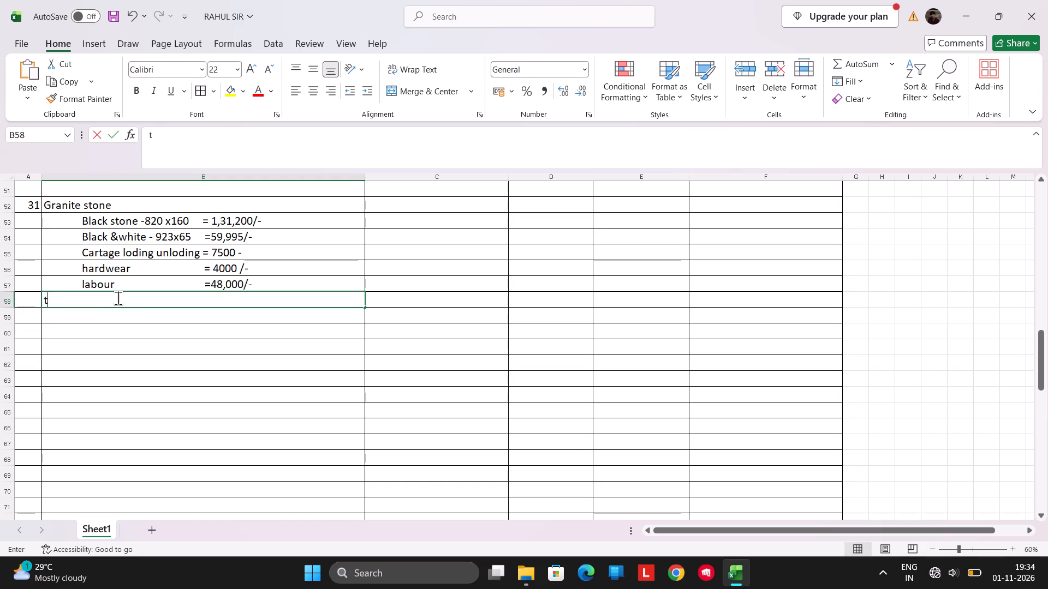
key("BackSpace")
key("space")
key("space")
key("space")
key("space")
key("space")
key("space")
key("space")
key("space")
key("space")
key("space")
key("space")
key("space")
key("space")
key("space")
key("space")
key("space")
key("space")
key("space")
key("space")
key("space")
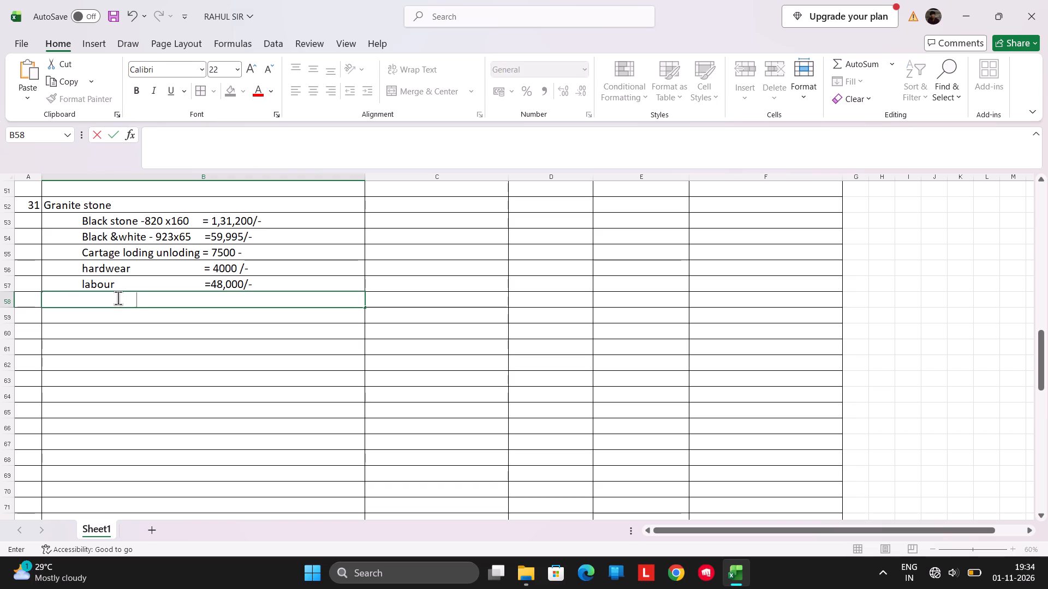
type("Total")
key("space")
Add a single equals sign and a space after the Total label in B58.
type("===")
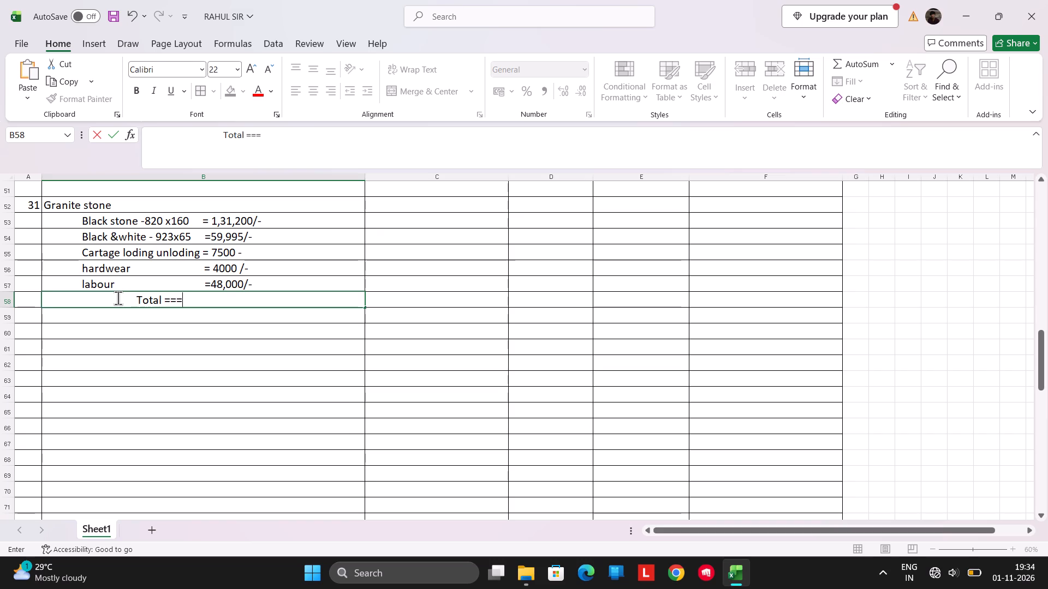
key("BackSpace")
key("BackSpace")
key("BackSpace")
left_click_drag(118, 298, 275, 326)
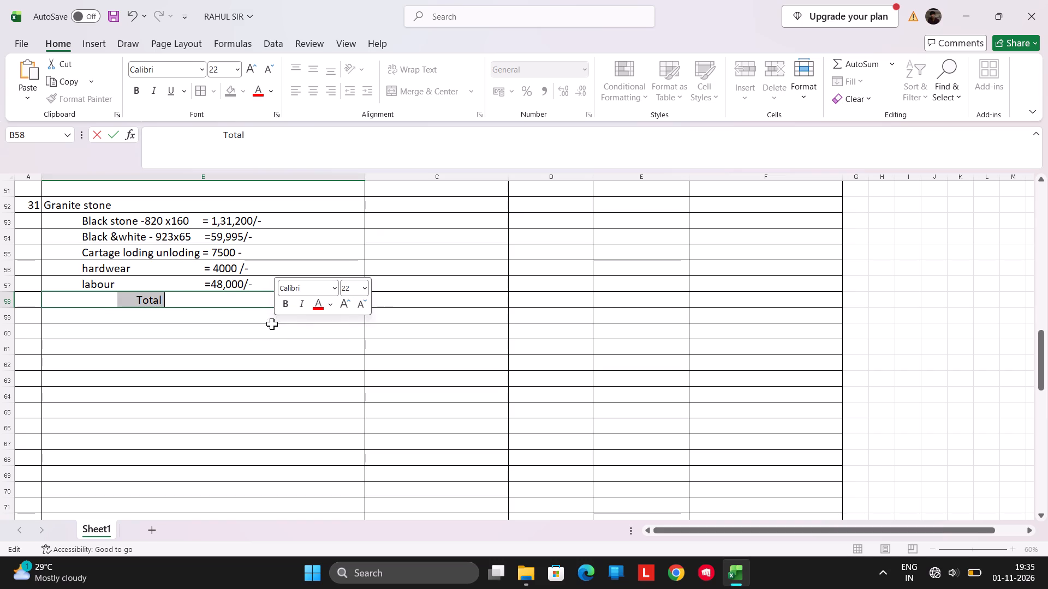
double_click(291, 311)
left_click(200, 300)
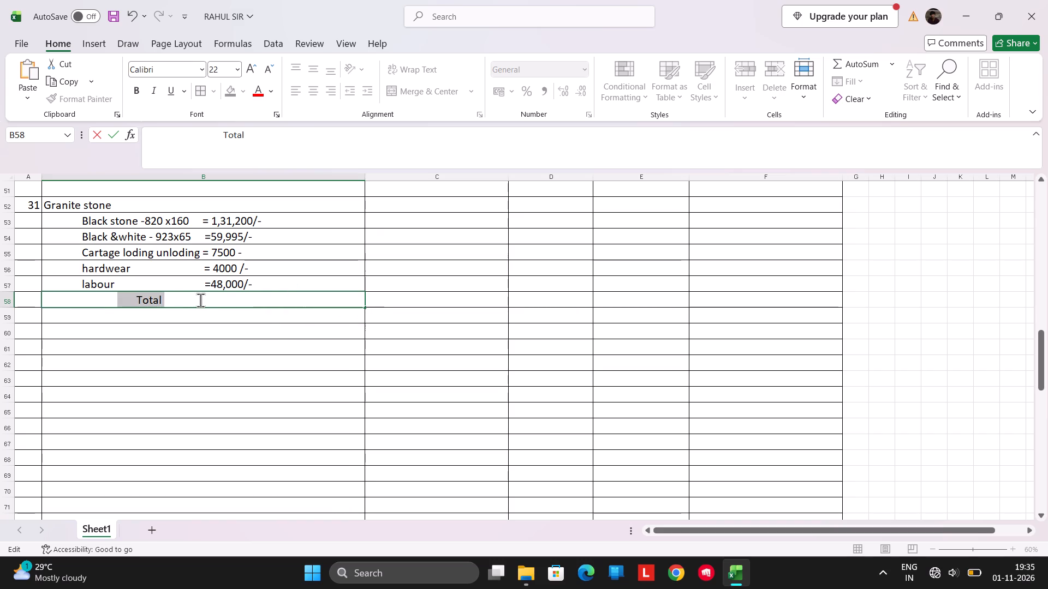
key("equal")
key("space")
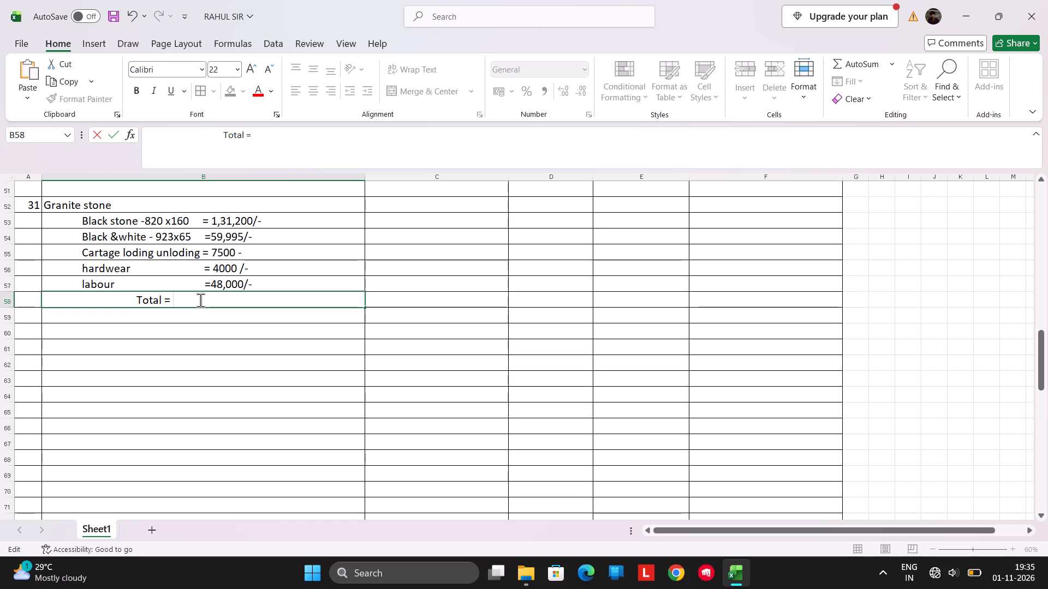
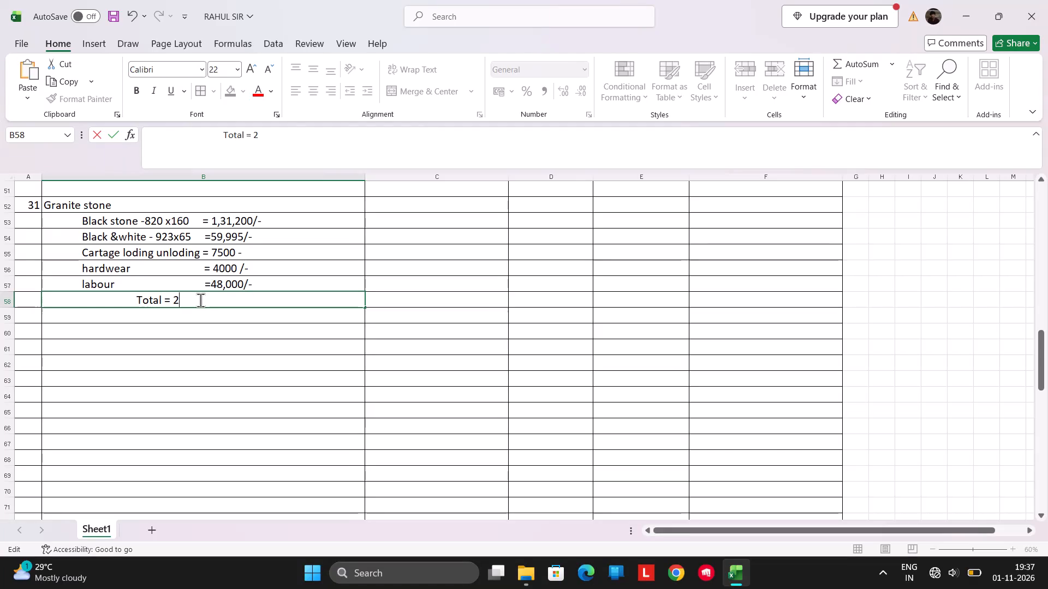
Clear the partly entered amount in B58 and insert 14 spaces before Total, bringing its equals sign under those above.
key("comma")
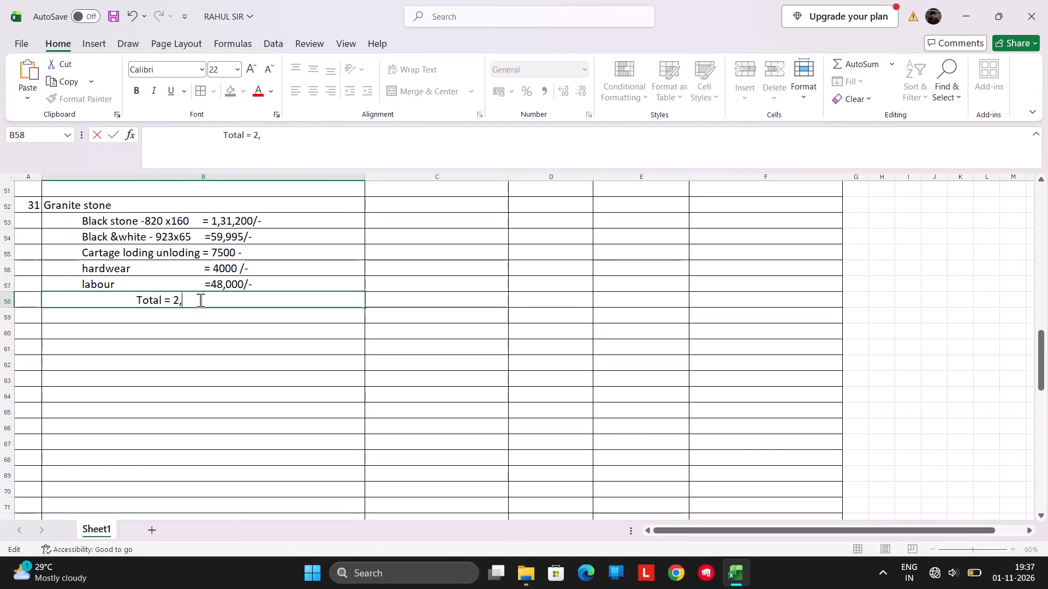
key("BackSpace")
key("BackSpace")
key("Left")
key("Left")
key("Left")
key("Left")
key("Left")
key("Left")
key("Left")
key("Left")
key("space")
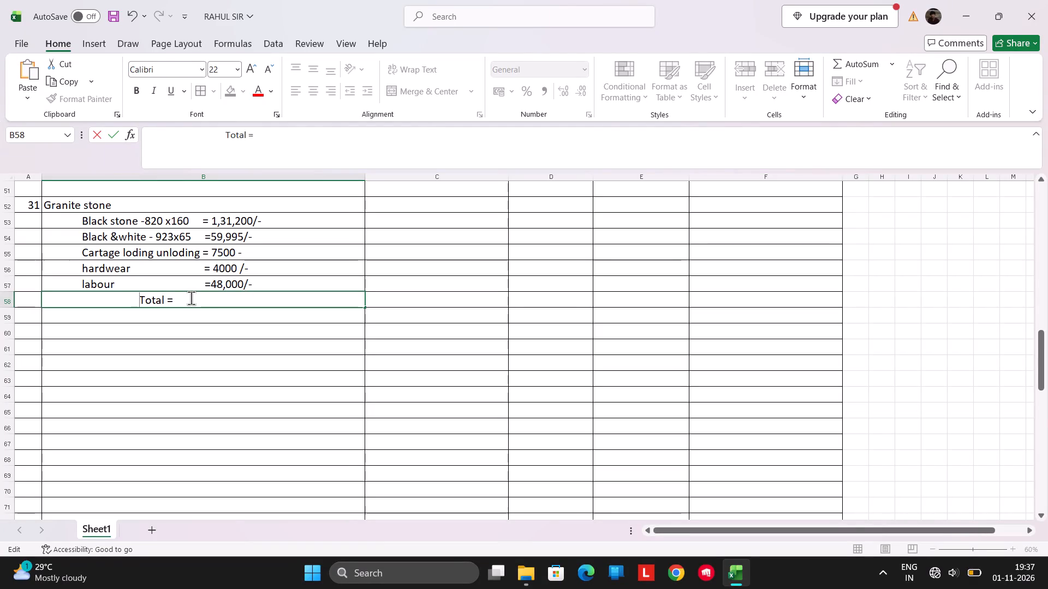
key("space")
key("space")
key("space")
key("space")
key("space")
key("space")
key("space")
key("space")
key("space")
key("space")
key("space")
key("space")
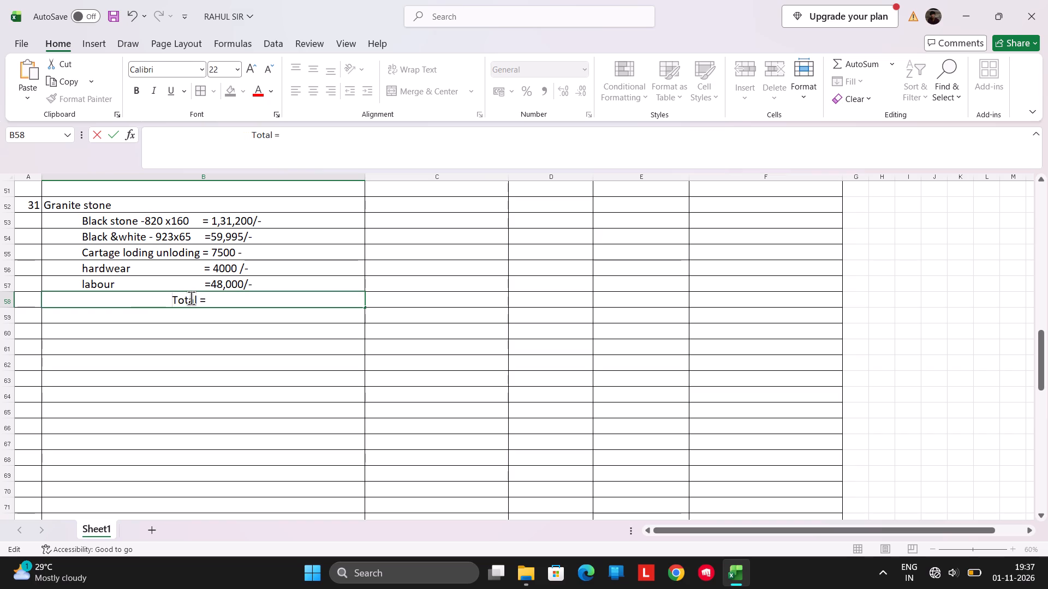
key("space")
Enter the amount 2,50,695/- after the equals sign in the Total line in B58.
key("Right")
key("Right")
key("Right")
key("Right")
key("Right")
key("Right")
key("Right")
key("2")
key("comma")
type("50")
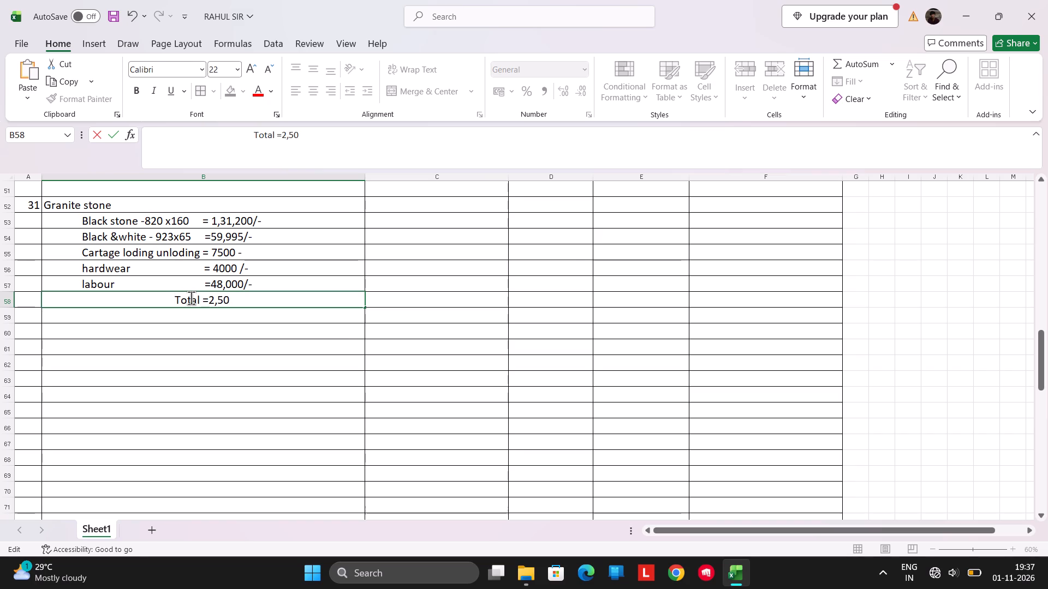
key("comma")
type("69")
key("5")
type("/-")
key("Down")
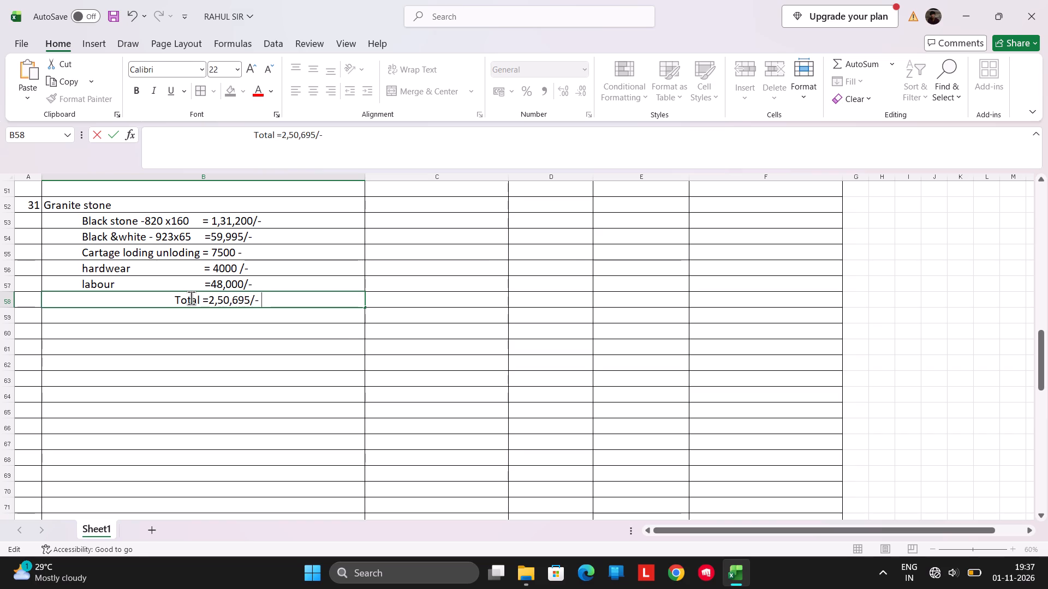
key("Return")
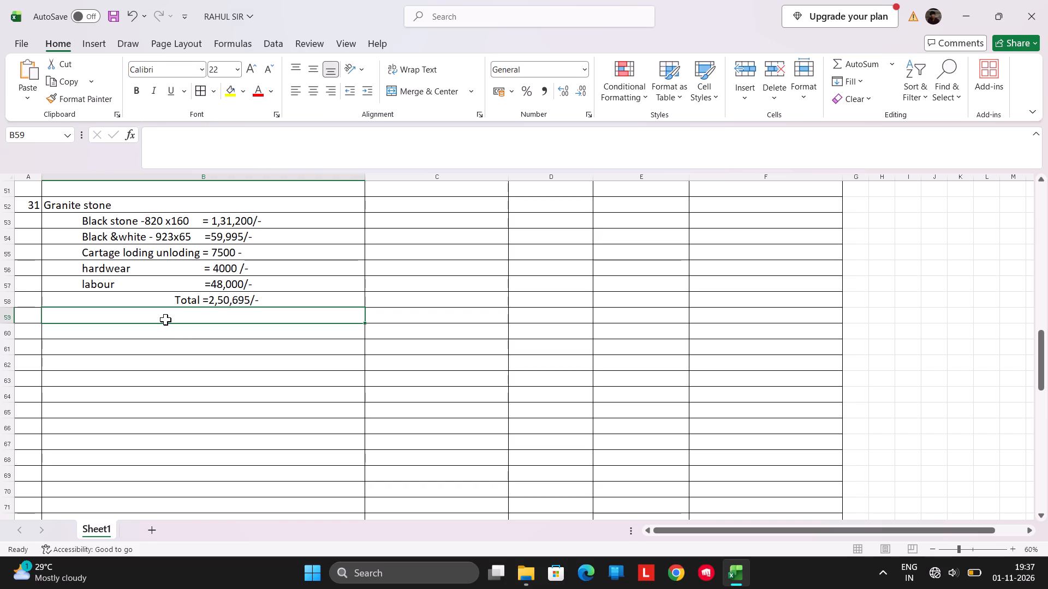
Enter "15% contractor charge =" in B59 below the Total line, indented to match the sub-item labels.
double_click(176, 314)
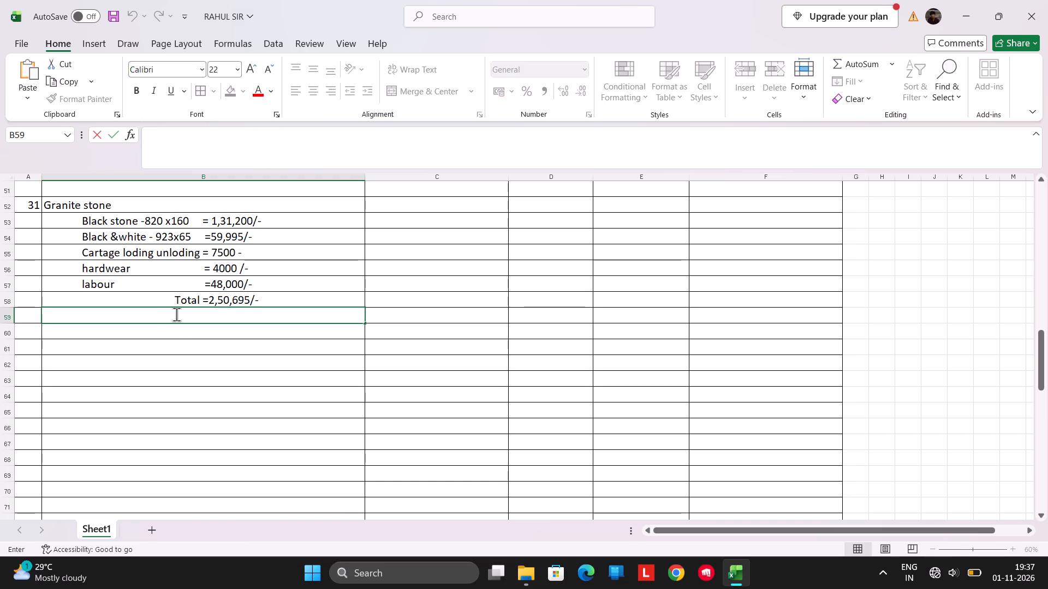
double_click(176, 314)
key("space")
key("space")
key("space")
key("space")
key("space")
key("space")
key("space")
key("space")
key("space")
key("space")
key("space")
key("space")
key("space")
key("space")
key("space")
key("space")
key("space")
key("space")
key("space")
key("space")
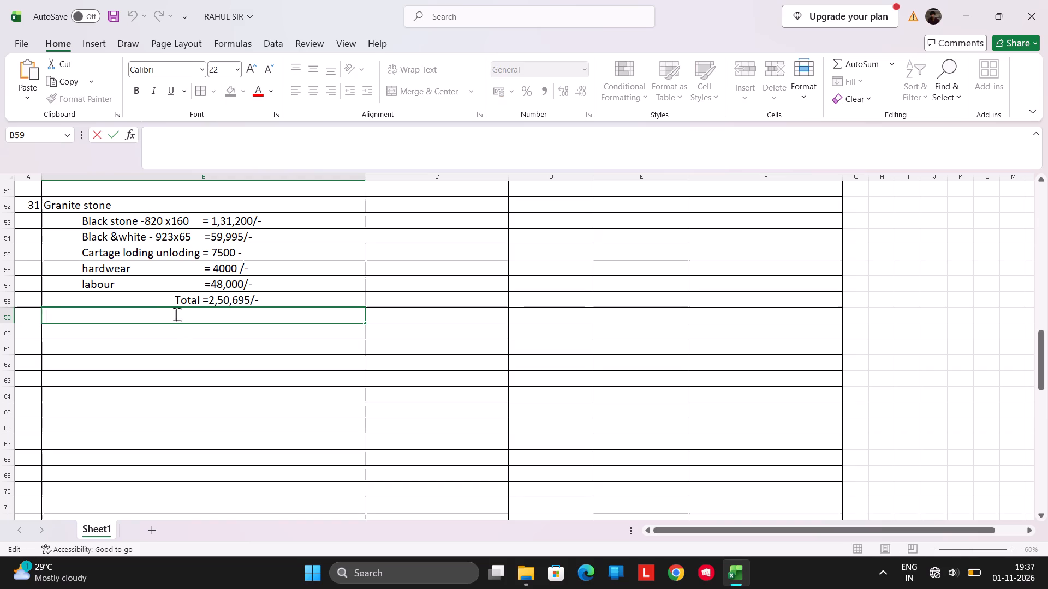
key("space")
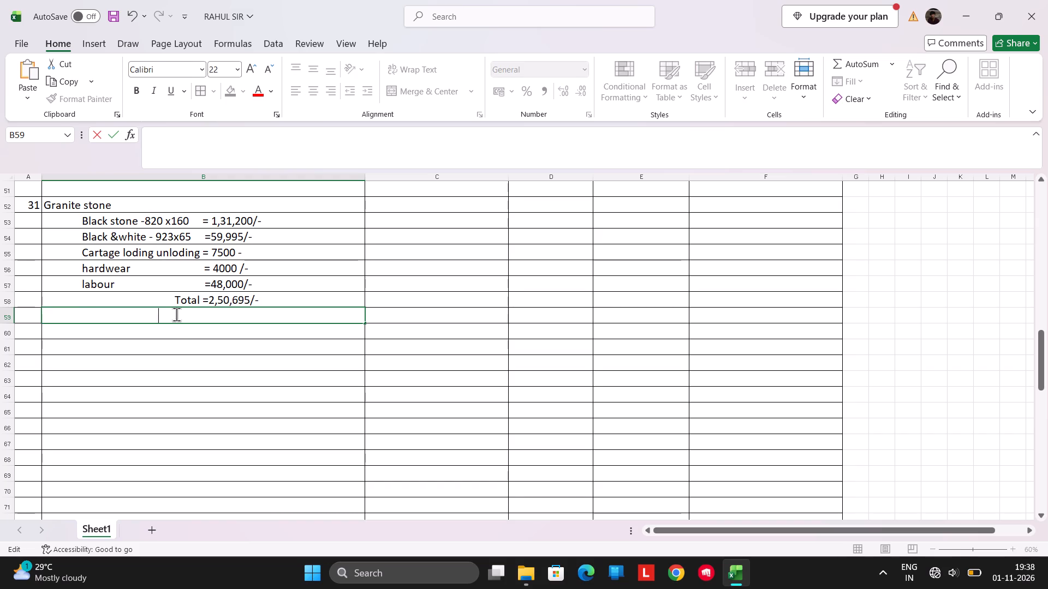
key("space")
key("BackSpace")
key("BackSpace")
key("BackSpace")
key("BackSpace")
key("BackSpace")
key("BackSpace")
key("BackSpace")
key("BackSpace")
key("BackSpace")
key("BackSpace")
key("BackSpace")
key("BackSpace")
key("BackSpace")
key("BackSpace")
key("BackSpace")
key("BackSpace")
key("BackSpace")
key("BackSpace")
key("BackSpace")
key("BackSpace")
key("BackSpace")
type("15")
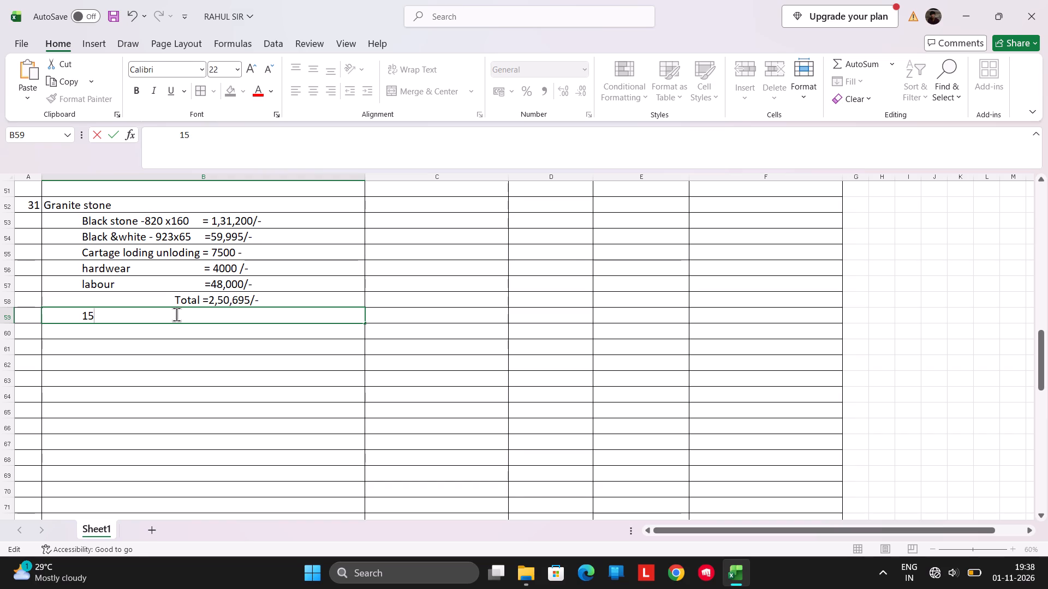
type("% contractor charge")
key("space")
type("=")
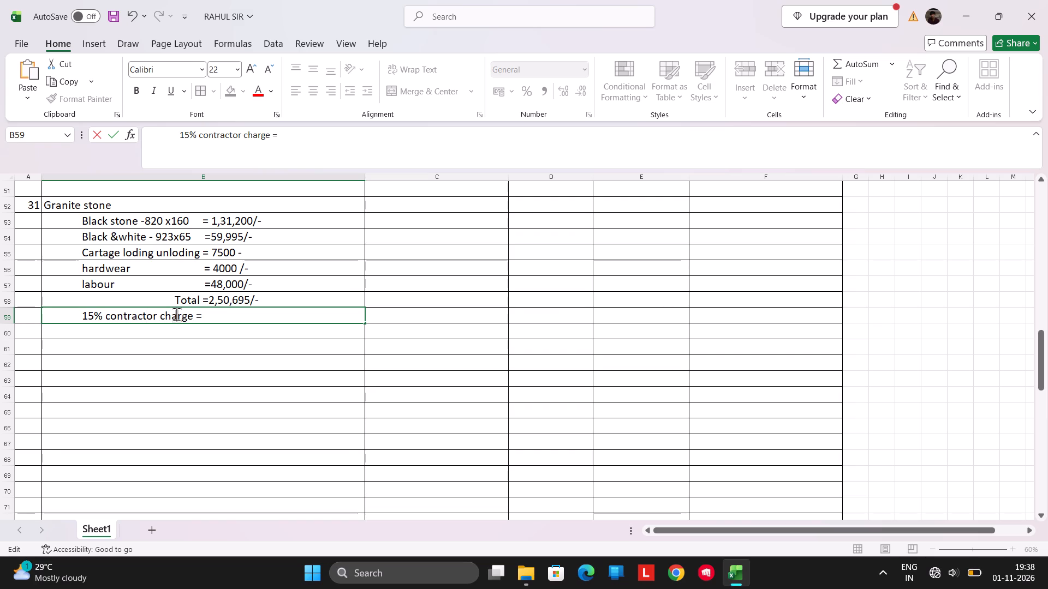
key("space")
Enter the label "total amount" in B60 below the contractor charge line, indented to match the sub-item labels.
left_click(171, 329)
double_click(118, 335)
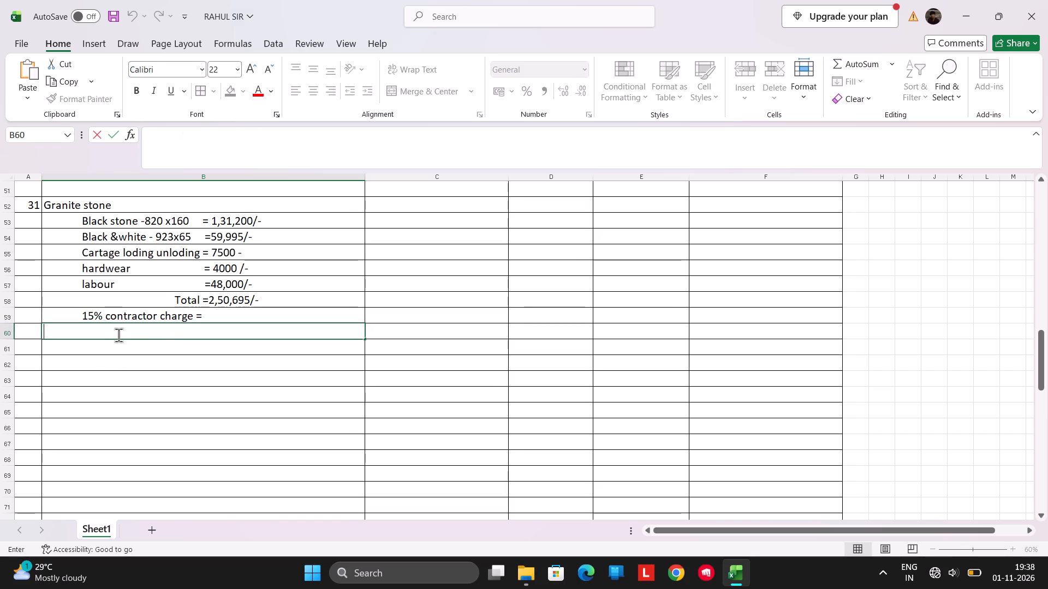
key("space")
key("space")
key("space")
key("space")
key("space")
key("space")
key("space")
key("space")
key("space")
key("space")
key("space")
key("space")
key("space")
key("space")
key("space")
key("space")
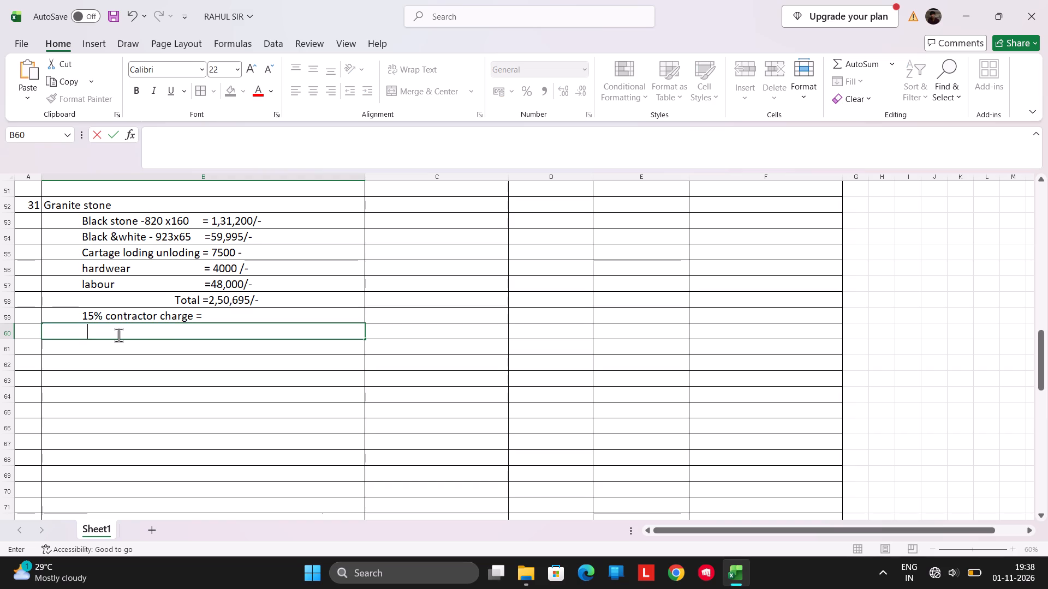
key("BackSpace")
key("BackSpace")
type("total a")
key("BackSpace")
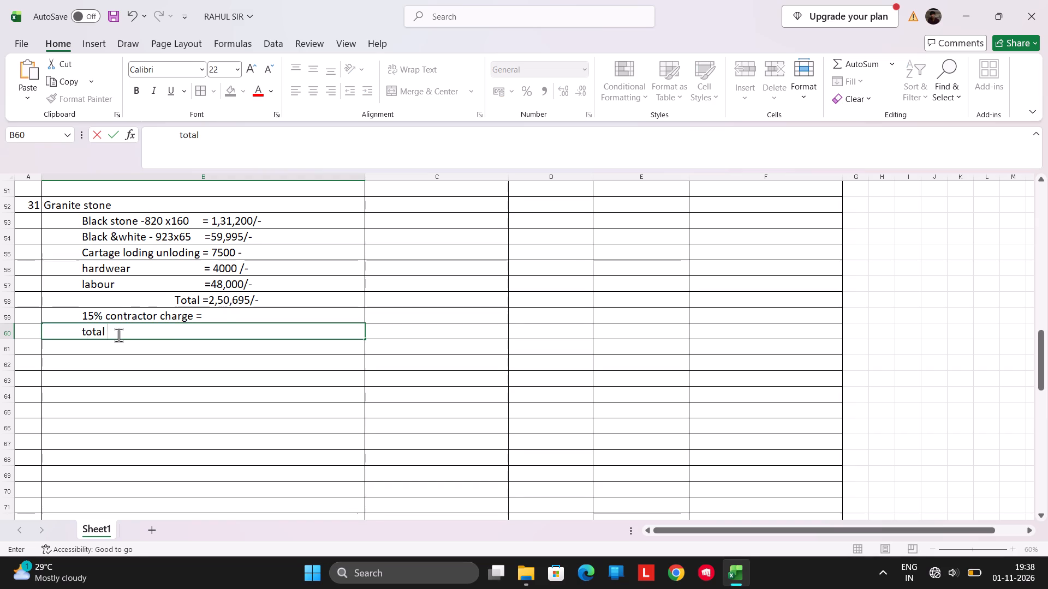
type("amountv")
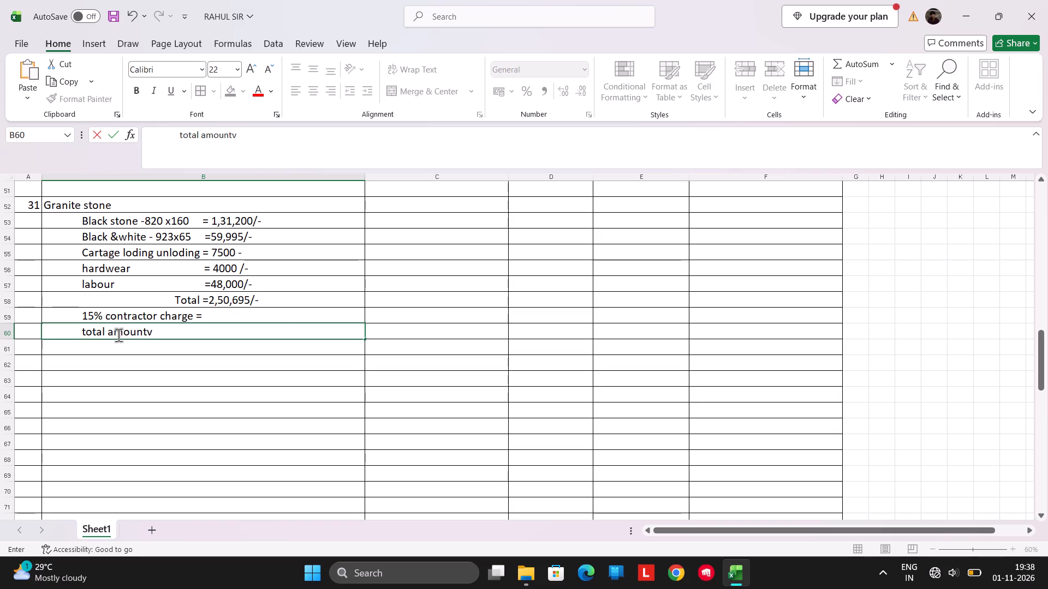
key("BackSpace")
Insert more leading spaces before "total amount" in B60 so its end nears the equals signs above.
key("Left")
key("Left")
key("Left")
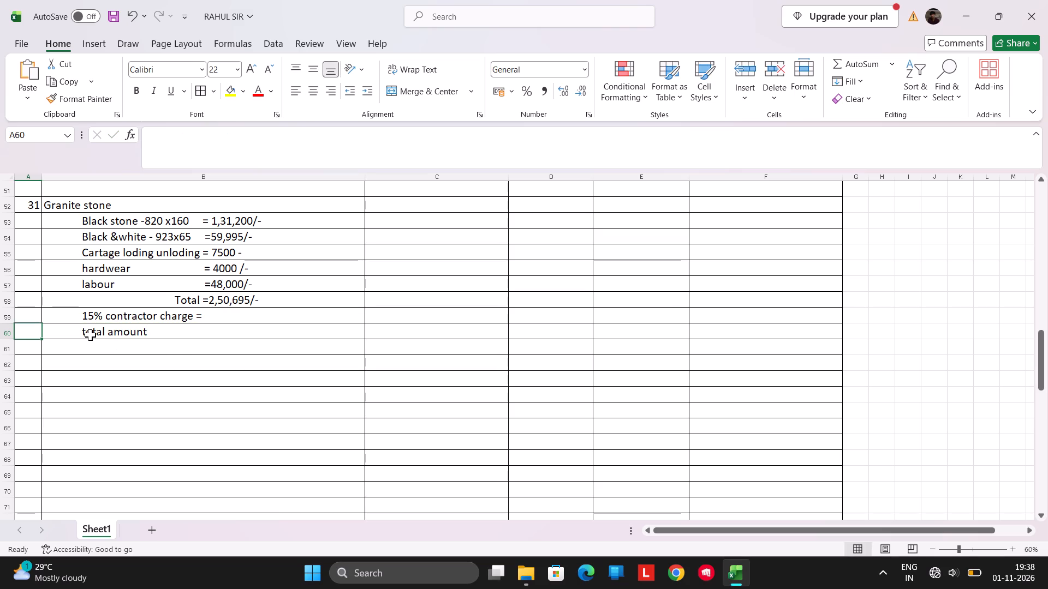
key("Right")
double_click(70, 331)
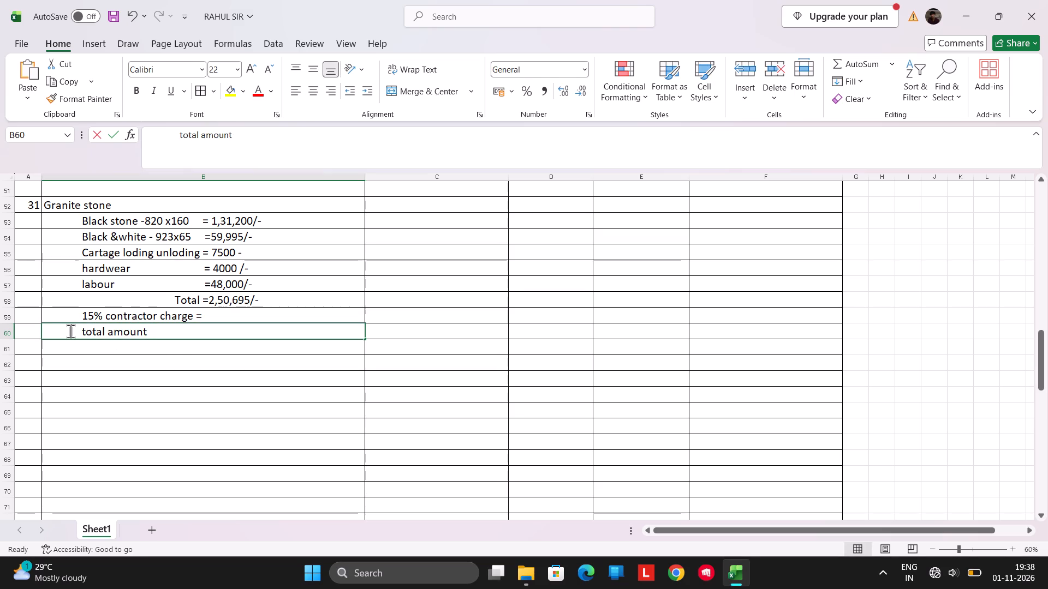
key("space")
key("space")
key("space")
key("space")
key("space")
key("space")
key("space")
key("space")
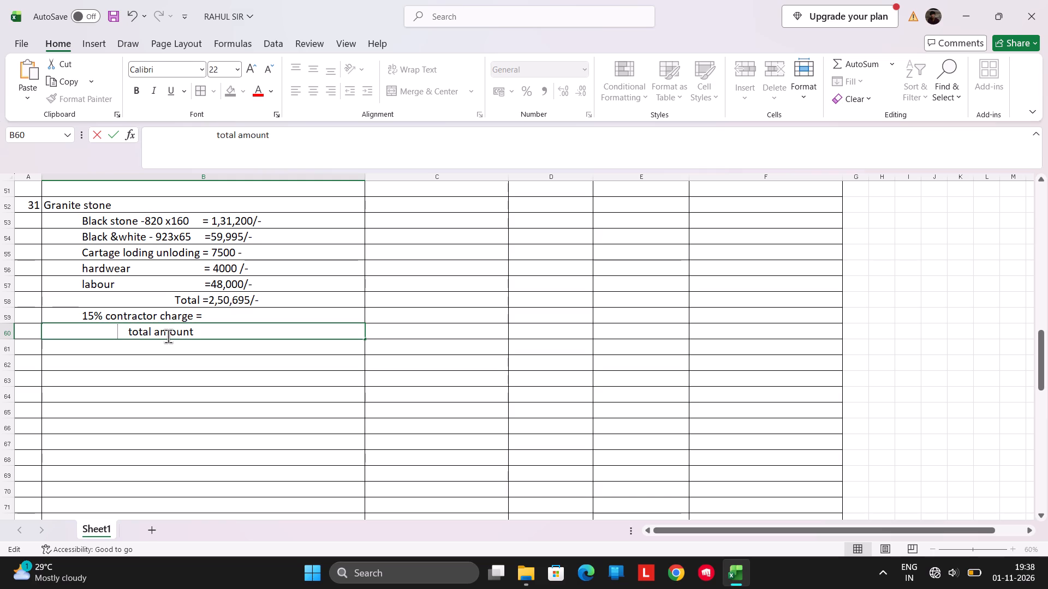
Add an equals sign directly after the total amount label in B60.
key("Right")
key("Right")
key("Right")
key("Right")
key("Right")
key("Right")
key("Right")
key("Right")
key("Right")
key("Right")
key("Right")
key("Right")
key("Right")
key("Right")
key("Right")
key("Right")
key("Right")
key("Right")
key("Right")
key("Right")
key("equal")
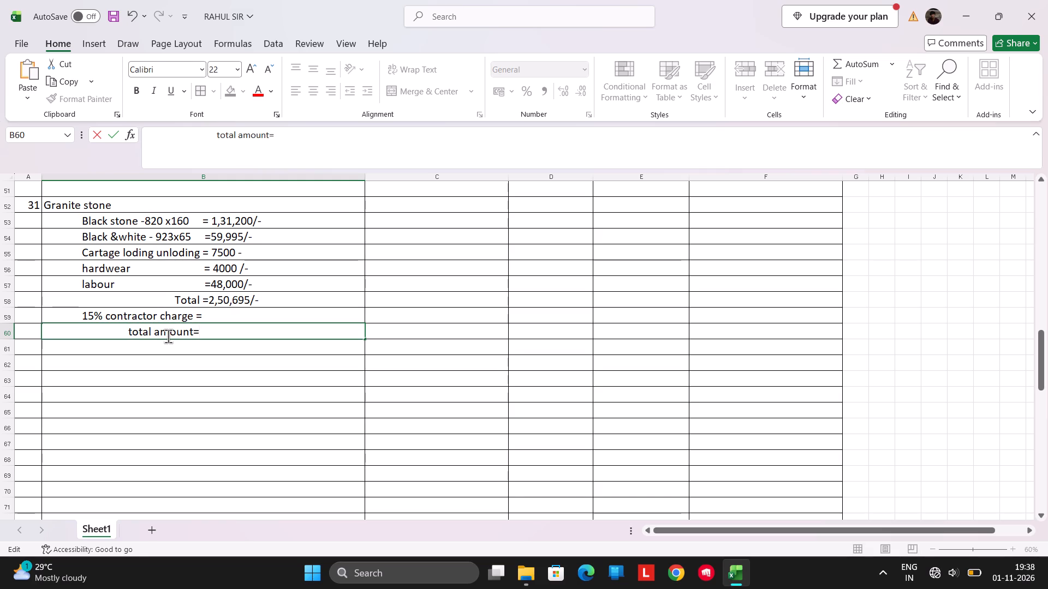
key("Right")
key("Right")
Enter the amount 2,88,299 after the equals sign of the total amount line in B60.
left_click_drag(123, 329, 124, 341)
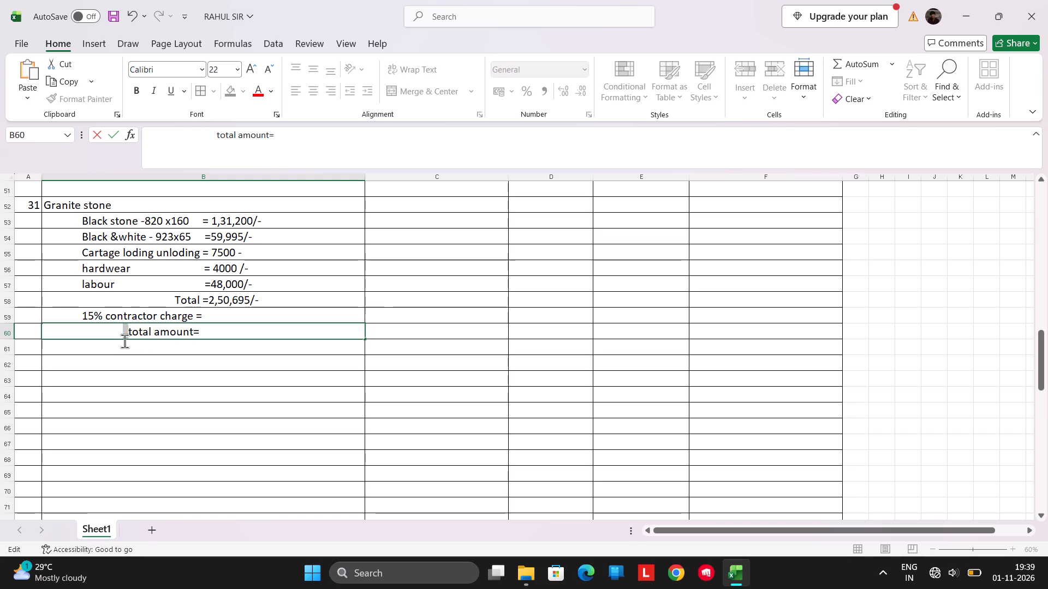
left_click_drag(124, 341, 133, 340)
left_click(234, 329)
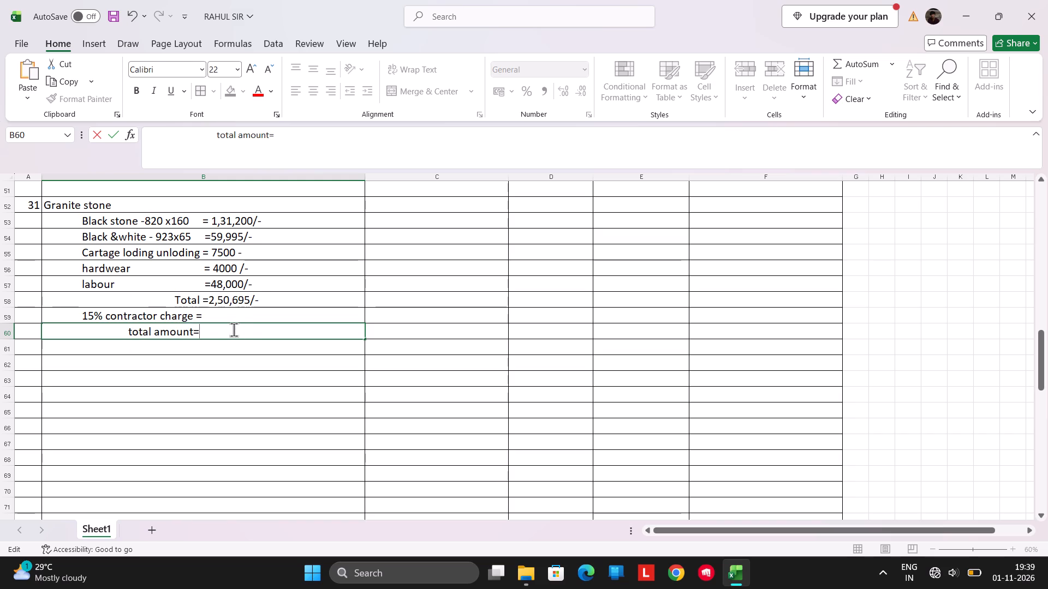
key("2")
key("comma")
type("88")
key("comma")
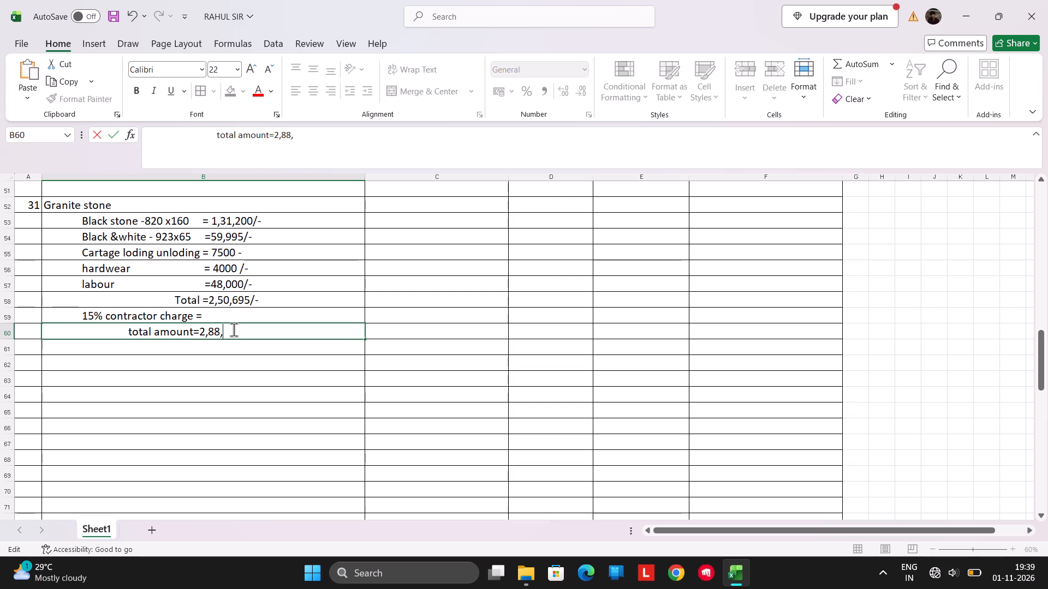
type("299")
Enter the amount 37,604.25/- after the equals sign of the 15% contractor charge line in B59.
double_click(213, 317)
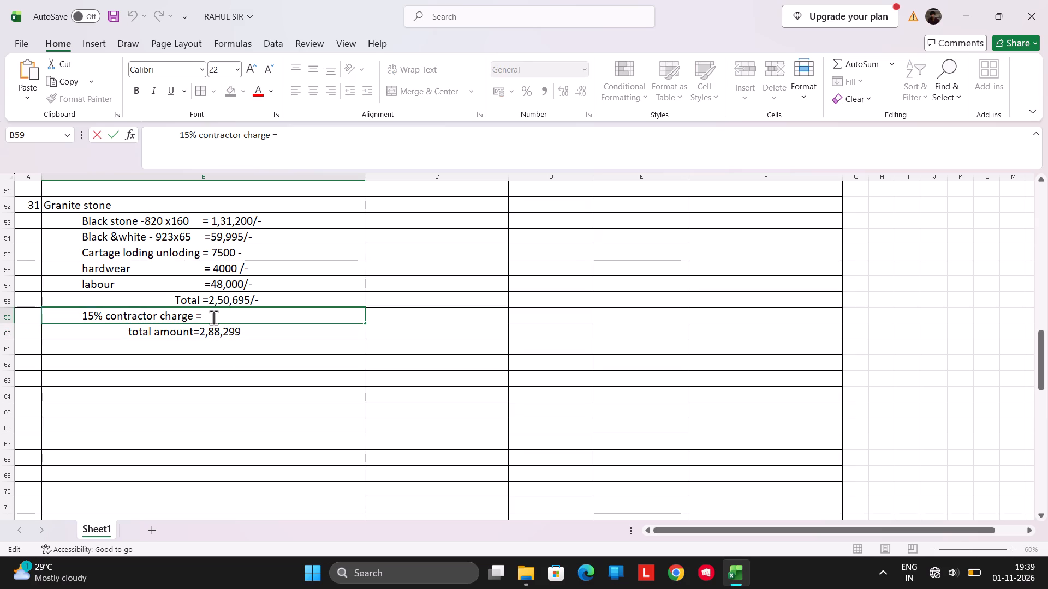
type("37")
key("comma")
key("6")
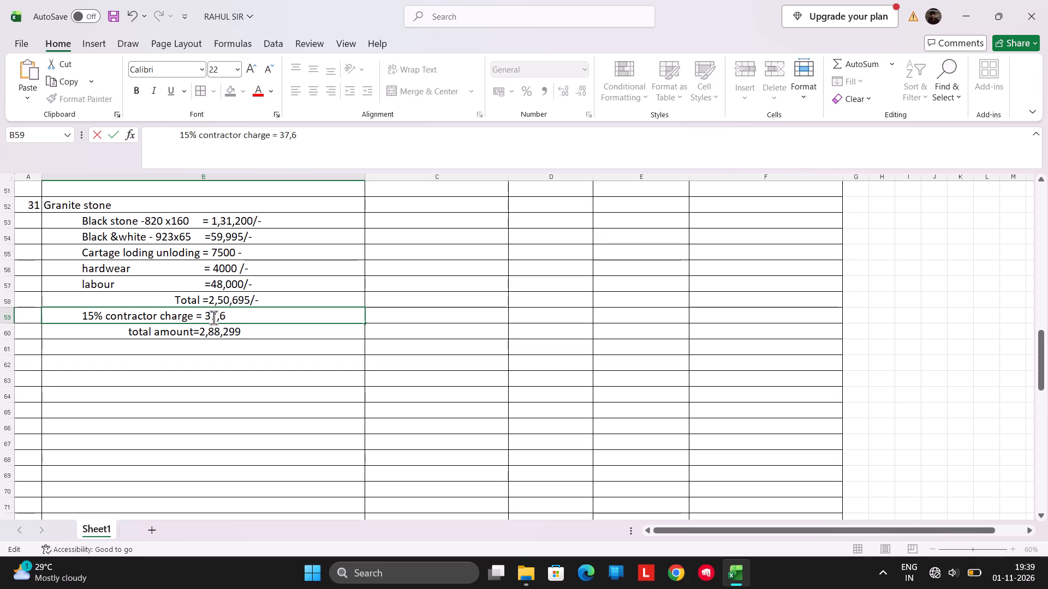
type("04")
key("period")
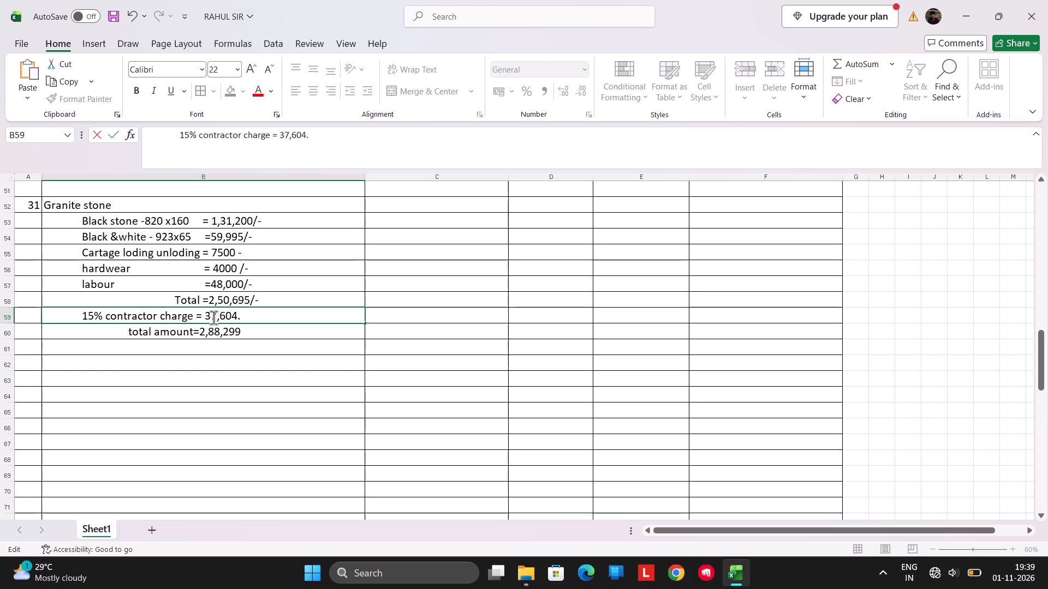
type("25")
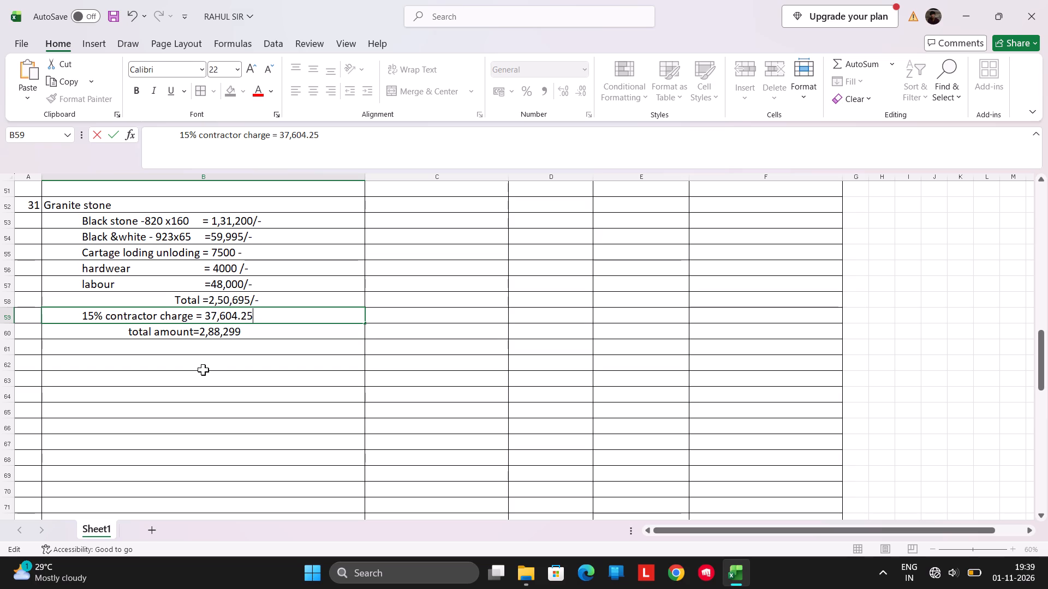
type("/-")
Make the total amount label and its figure in B60 bold.
left_click(116, 333)
left_click_drag(116, 333, 278, 332)
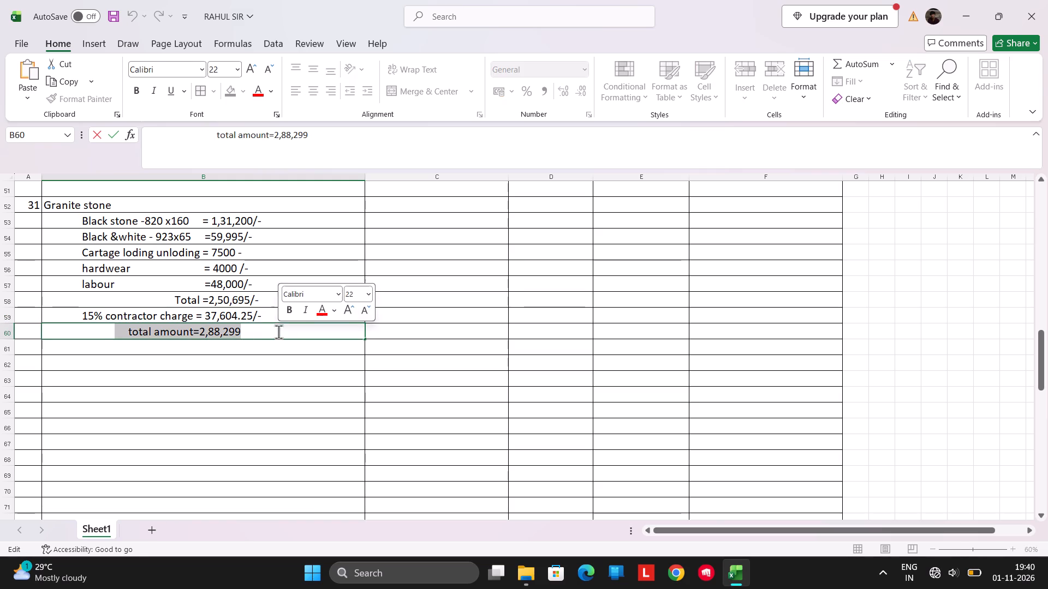
left_click(138, 94)
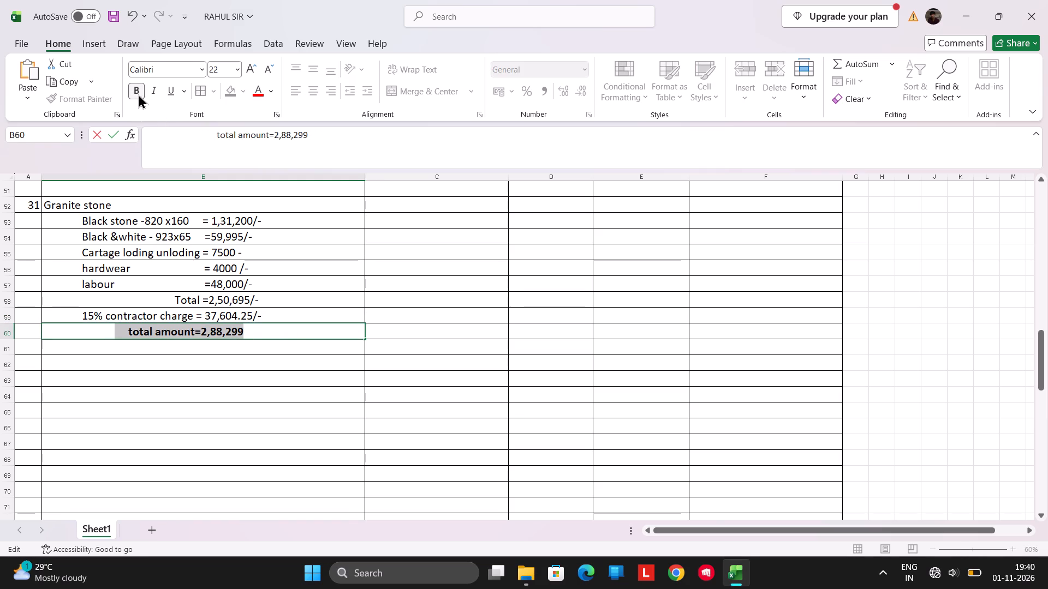
left_click(276, 363)
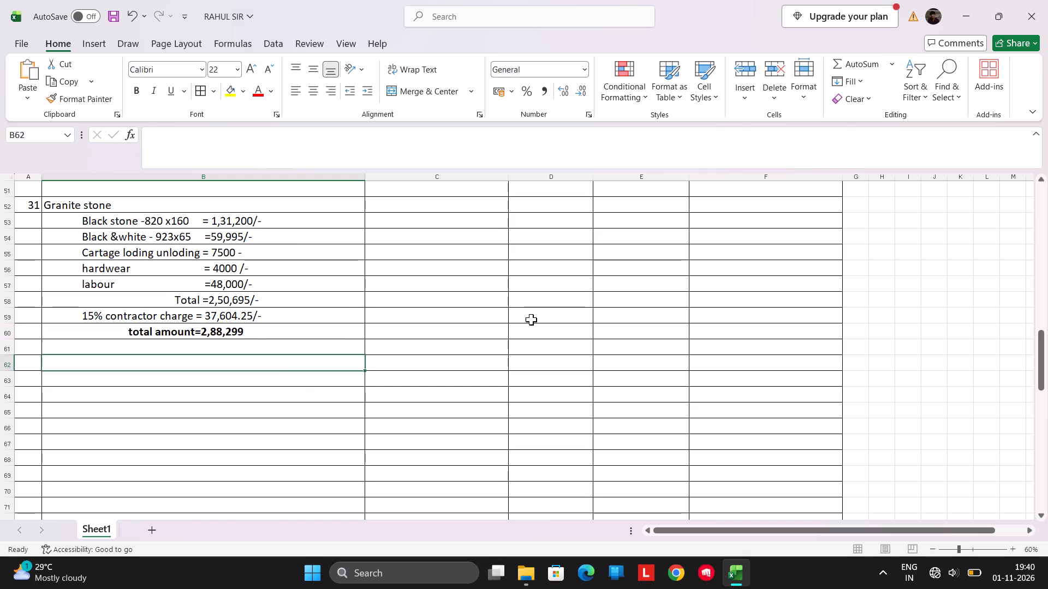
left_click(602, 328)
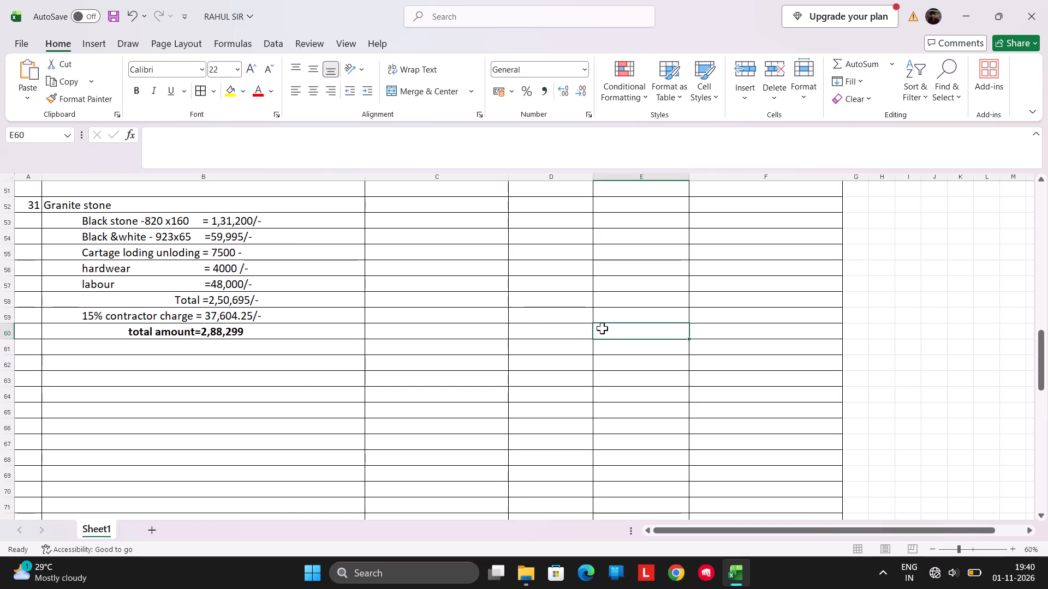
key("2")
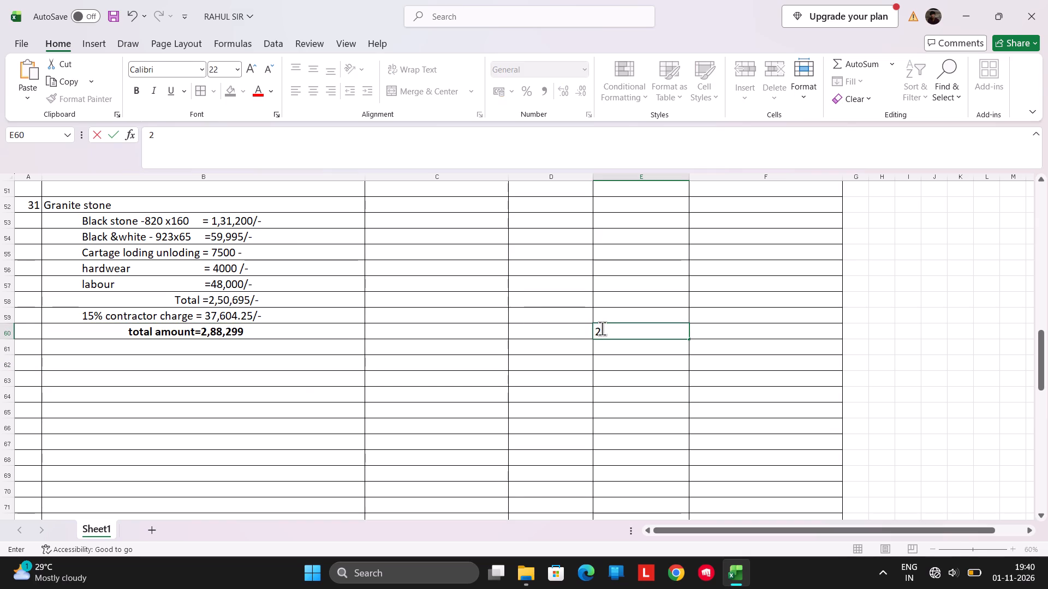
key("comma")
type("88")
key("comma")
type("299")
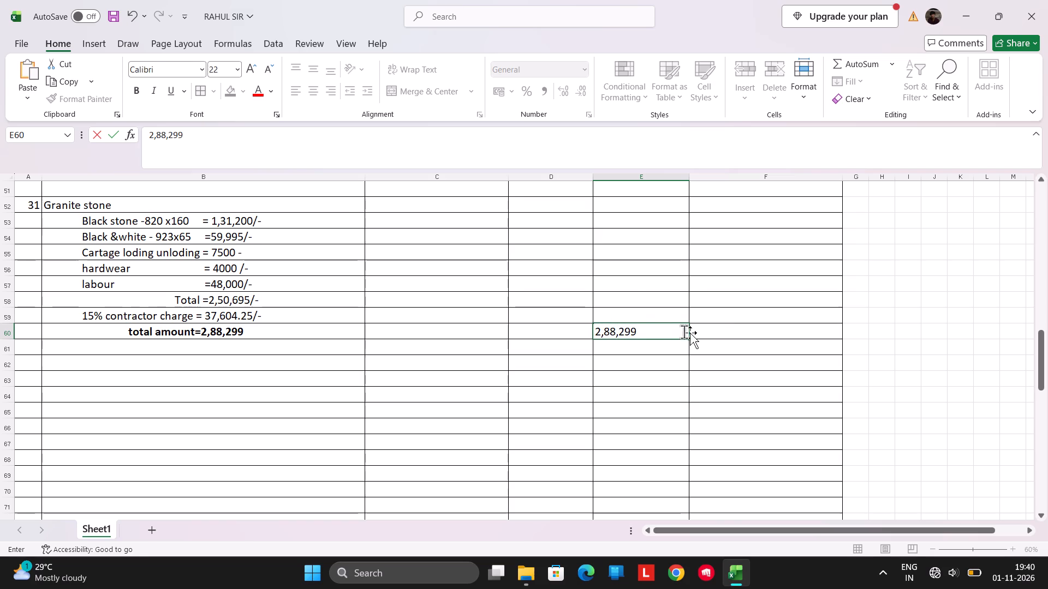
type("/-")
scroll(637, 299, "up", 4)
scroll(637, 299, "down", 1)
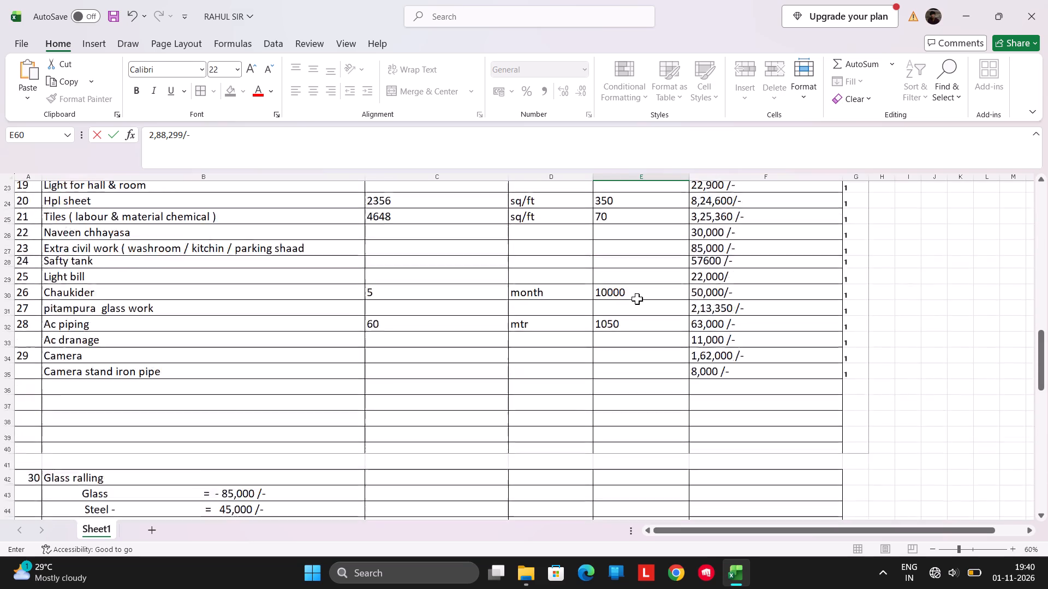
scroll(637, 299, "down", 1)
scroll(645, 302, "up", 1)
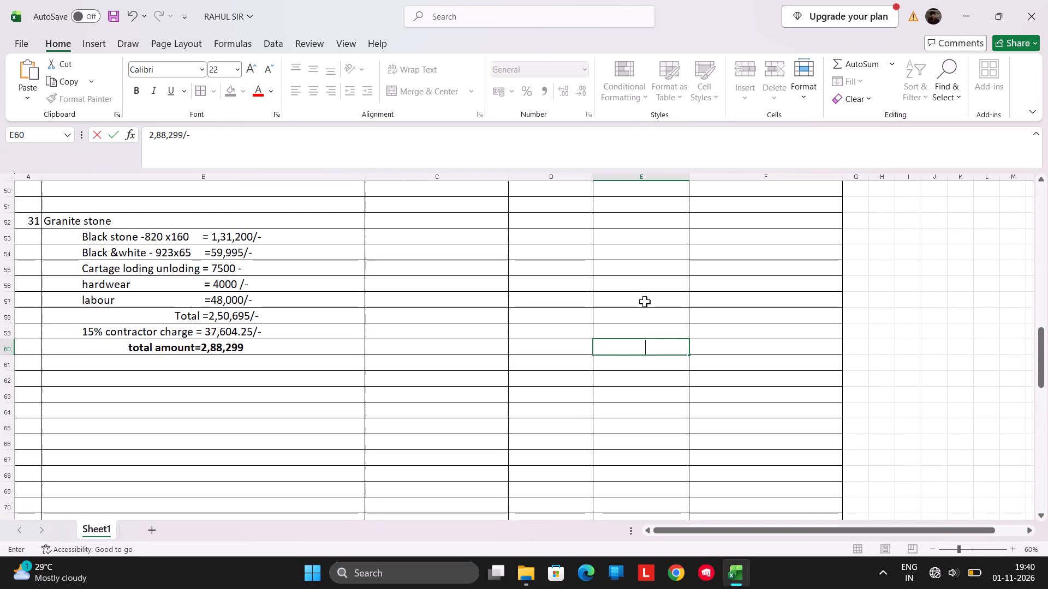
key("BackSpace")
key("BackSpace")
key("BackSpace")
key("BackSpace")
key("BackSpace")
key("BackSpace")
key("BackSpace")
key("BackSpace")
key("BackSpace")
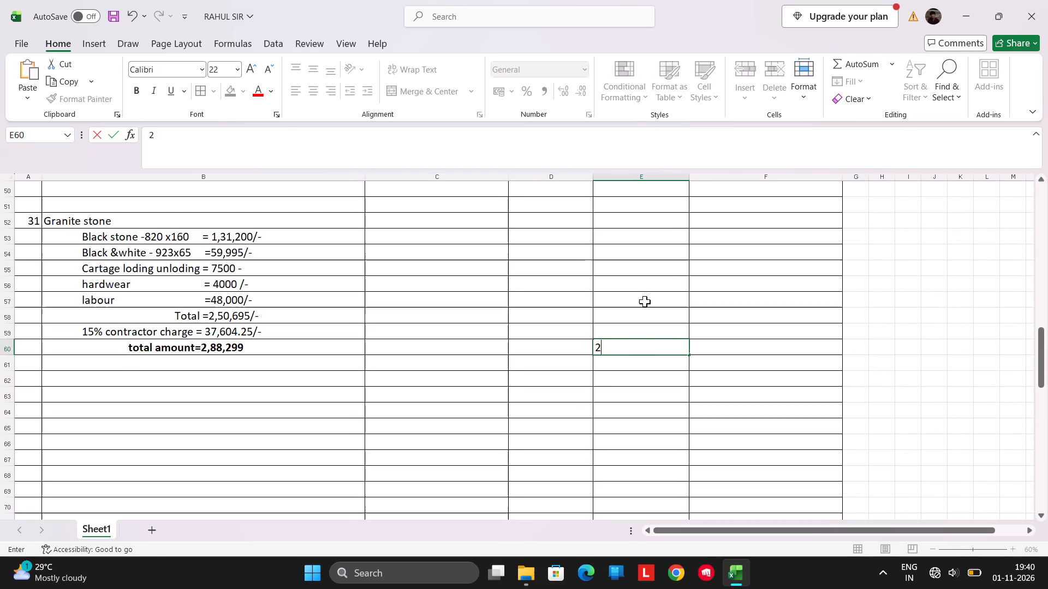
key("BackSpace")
Enter 2 in F60, in the amount column on the Granite stone total amount row.
key("Right")
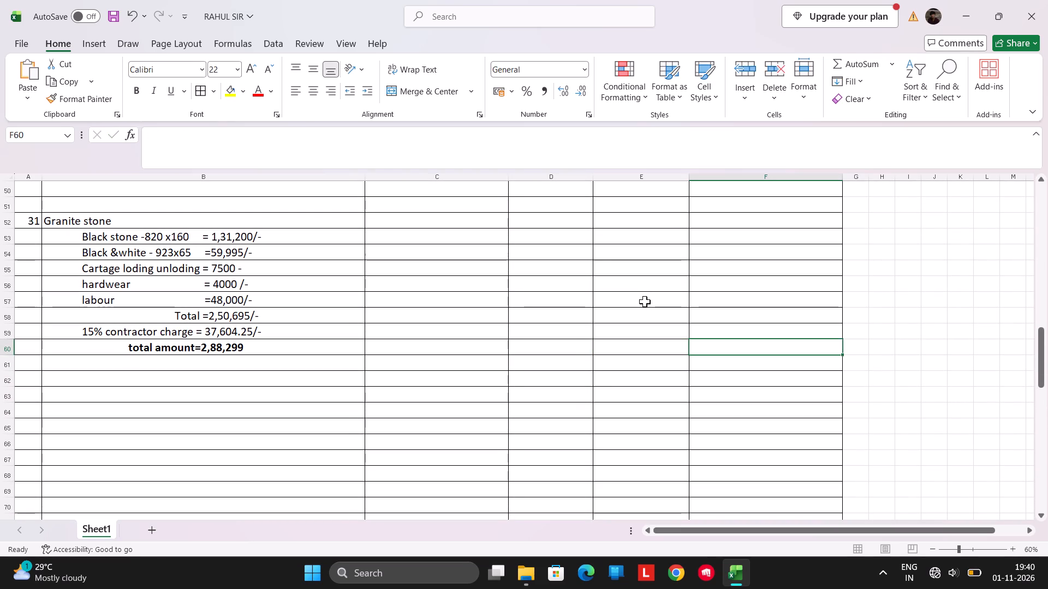
scroll(645, 302, "up", 2)
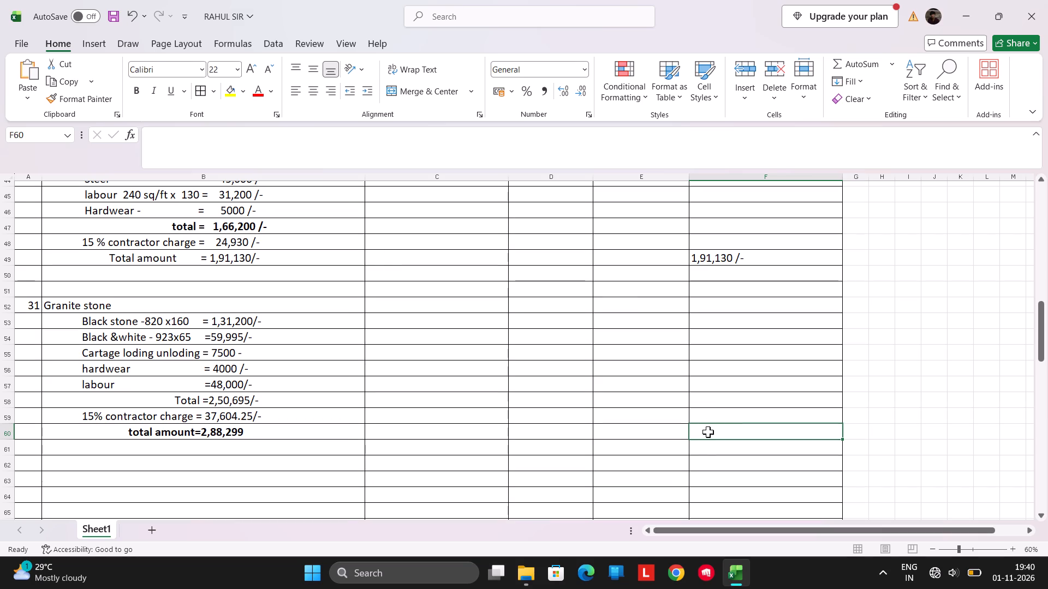
key("2")
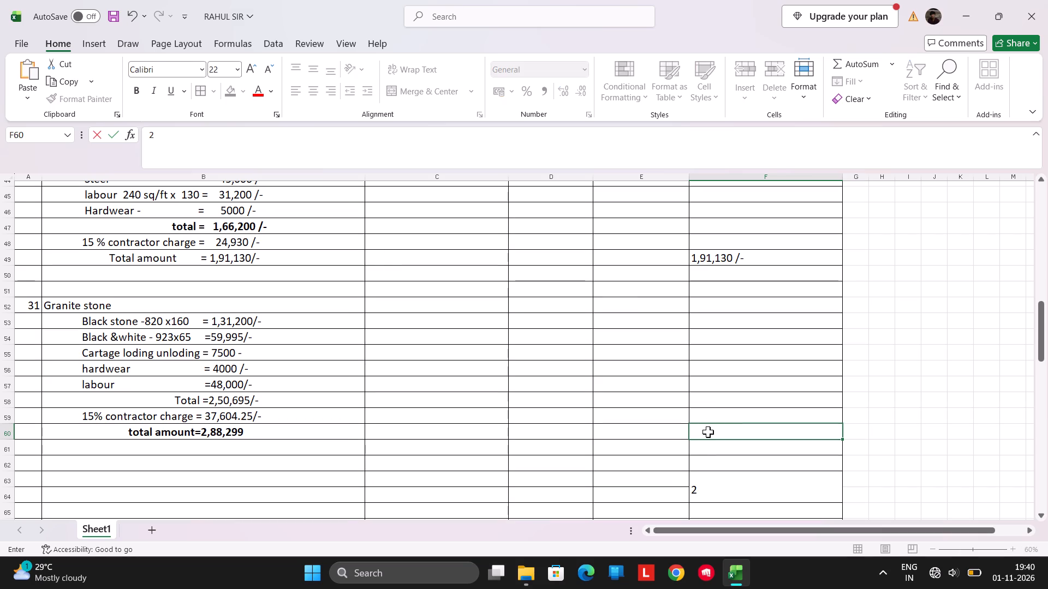
left_click(704, 431)
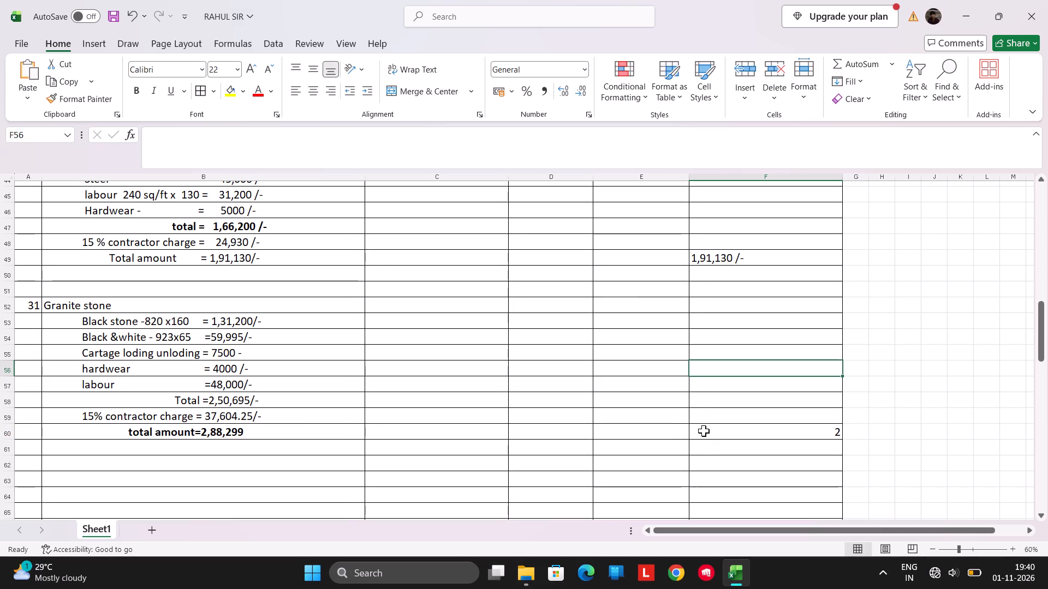
Enter the Granite stone total 2,88,299 in F56 of the amount column.
left_click(704, 431)
double_click(704, 431)
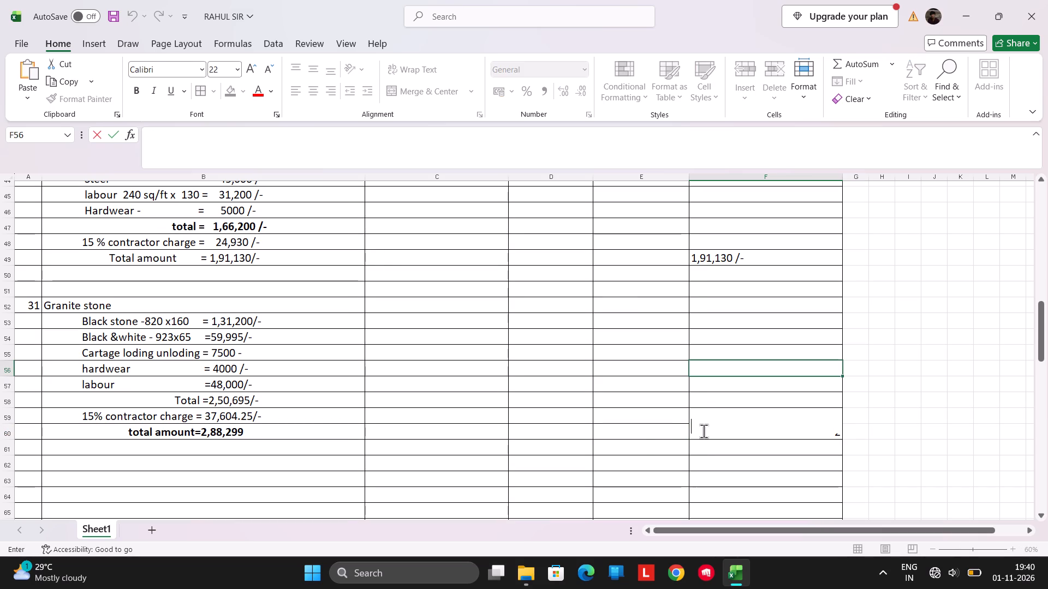
left_click(646, 449)
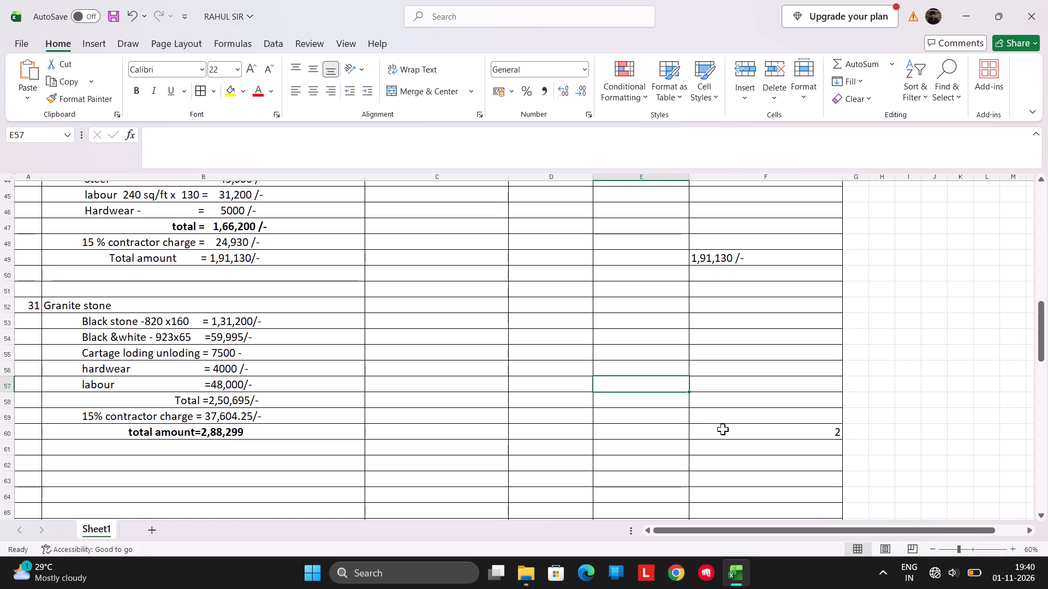
left_click(723, 429)
left_click(708, 435)
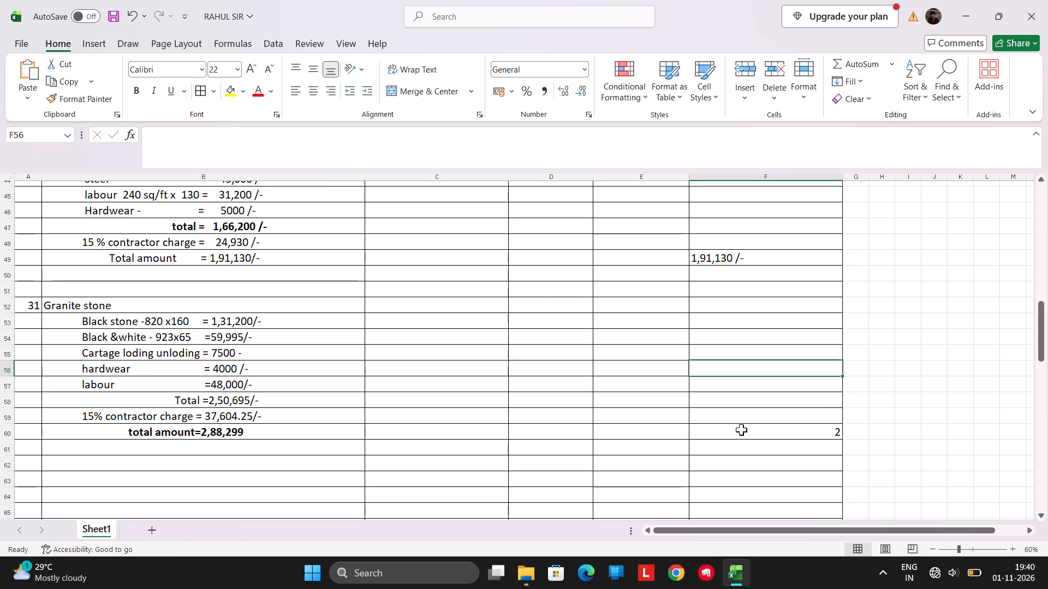
double_click(742, 429)
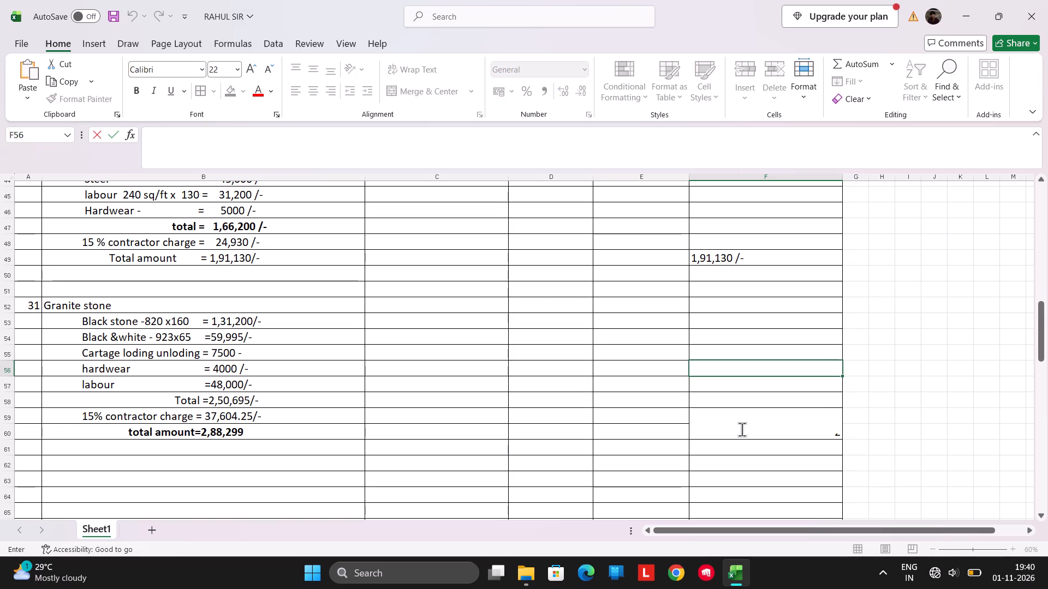
key("2")
key("comma")
type("88")
key("comma")
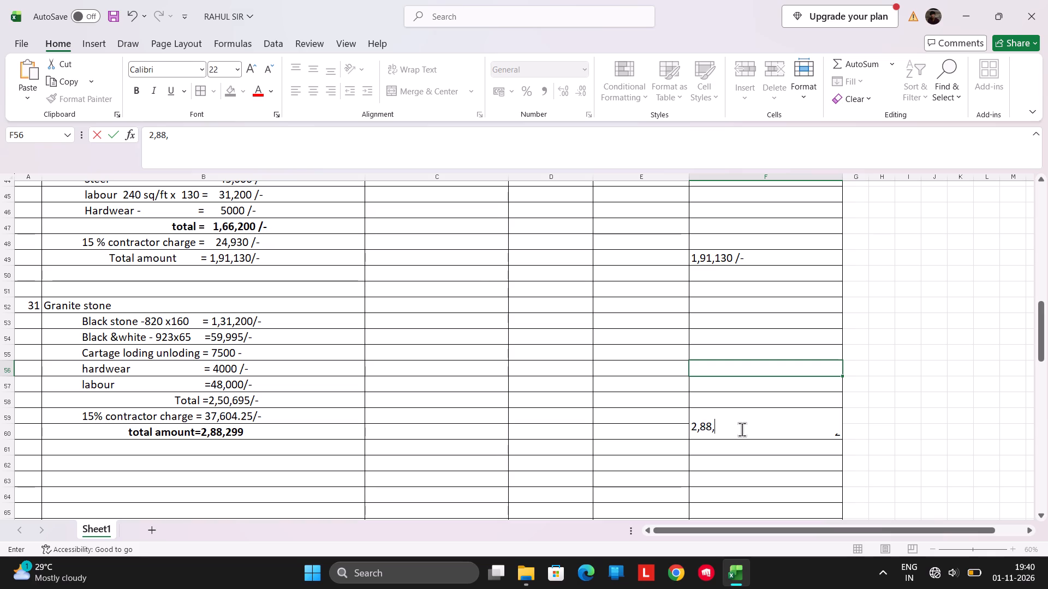
type("299")
key("Return")
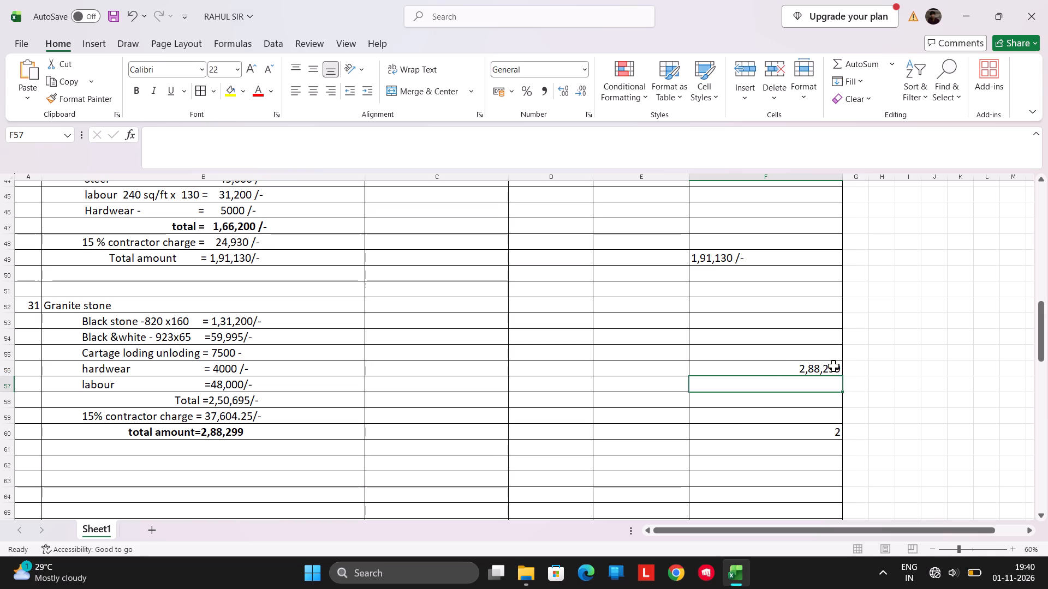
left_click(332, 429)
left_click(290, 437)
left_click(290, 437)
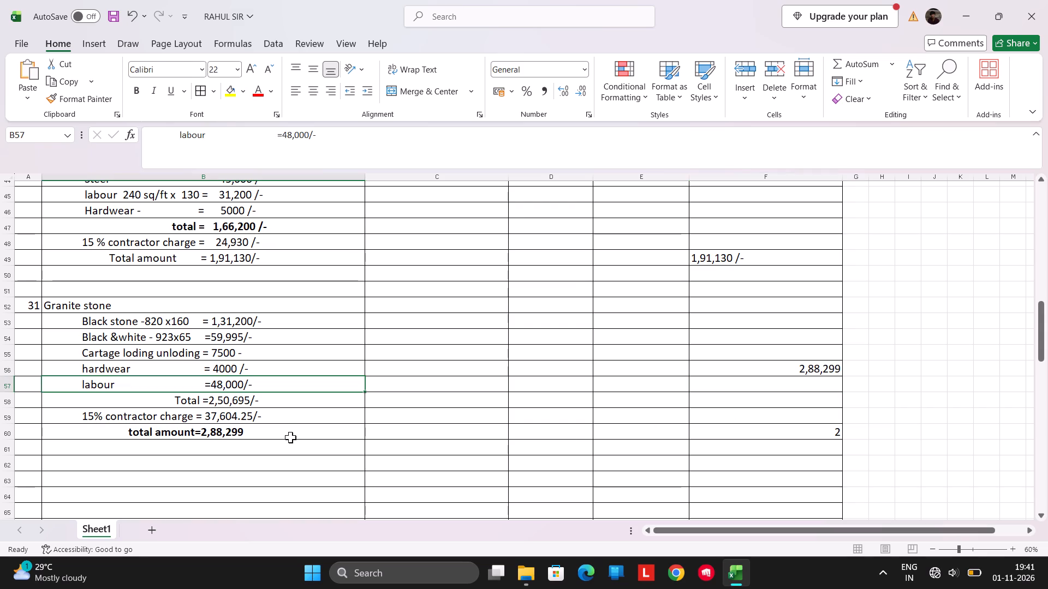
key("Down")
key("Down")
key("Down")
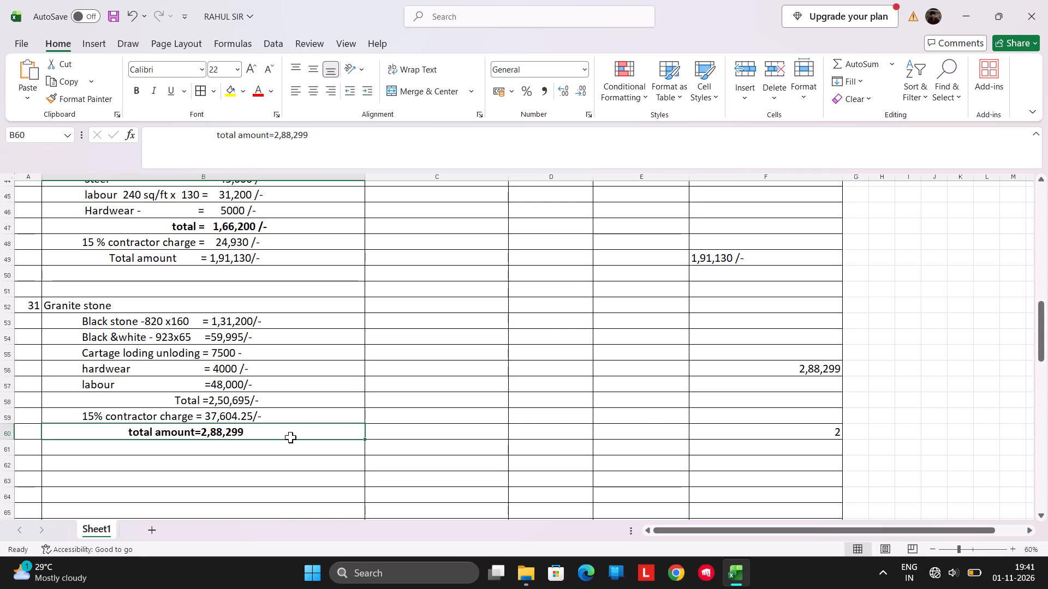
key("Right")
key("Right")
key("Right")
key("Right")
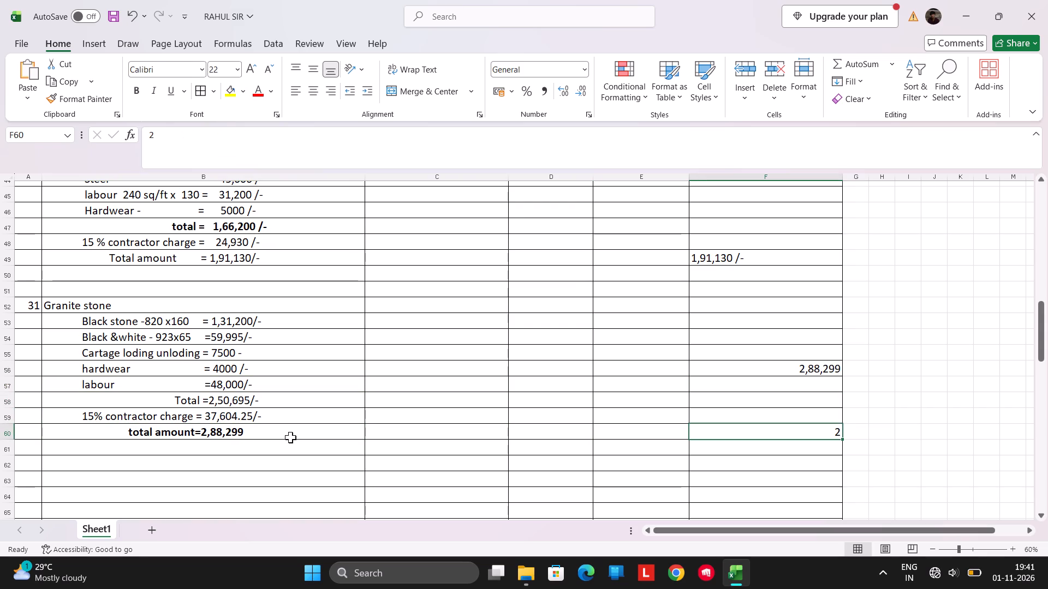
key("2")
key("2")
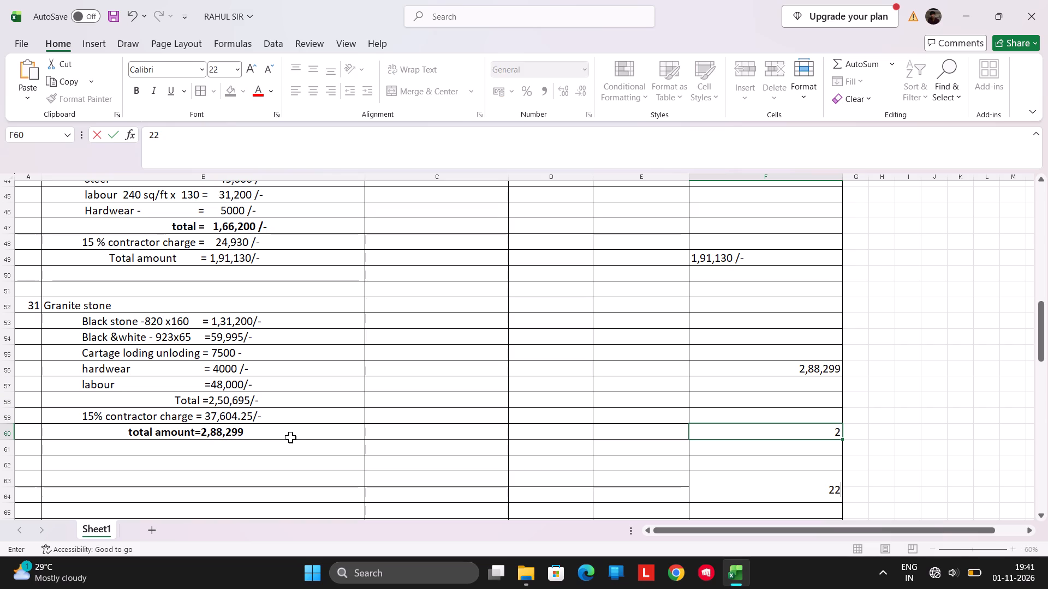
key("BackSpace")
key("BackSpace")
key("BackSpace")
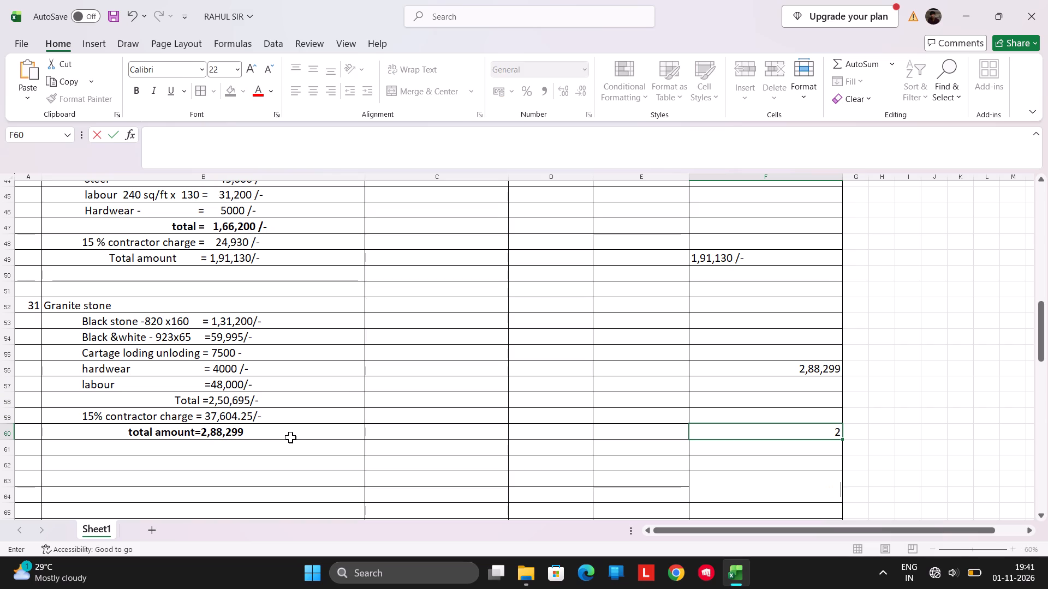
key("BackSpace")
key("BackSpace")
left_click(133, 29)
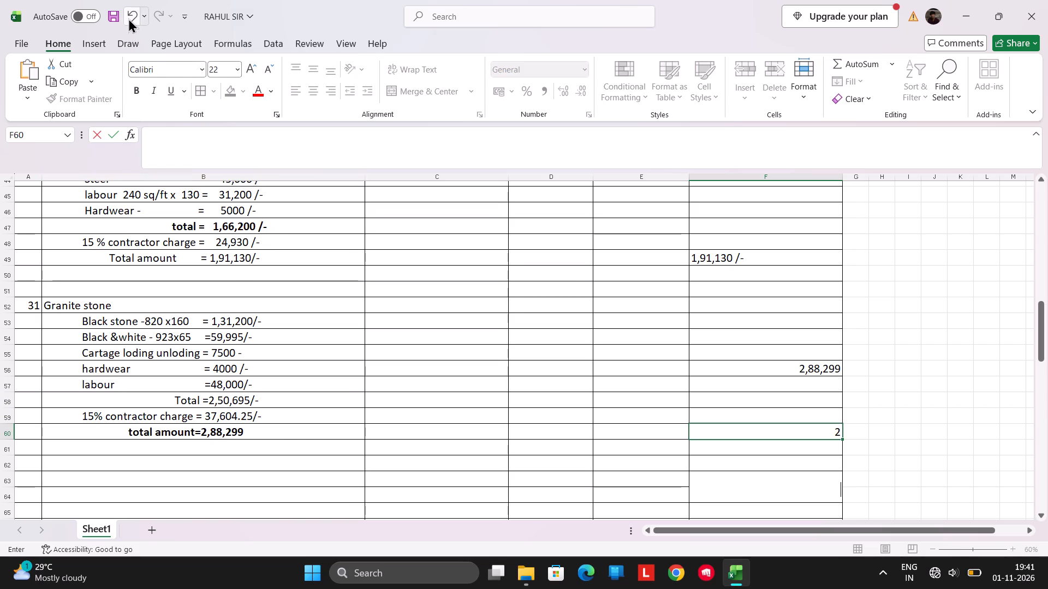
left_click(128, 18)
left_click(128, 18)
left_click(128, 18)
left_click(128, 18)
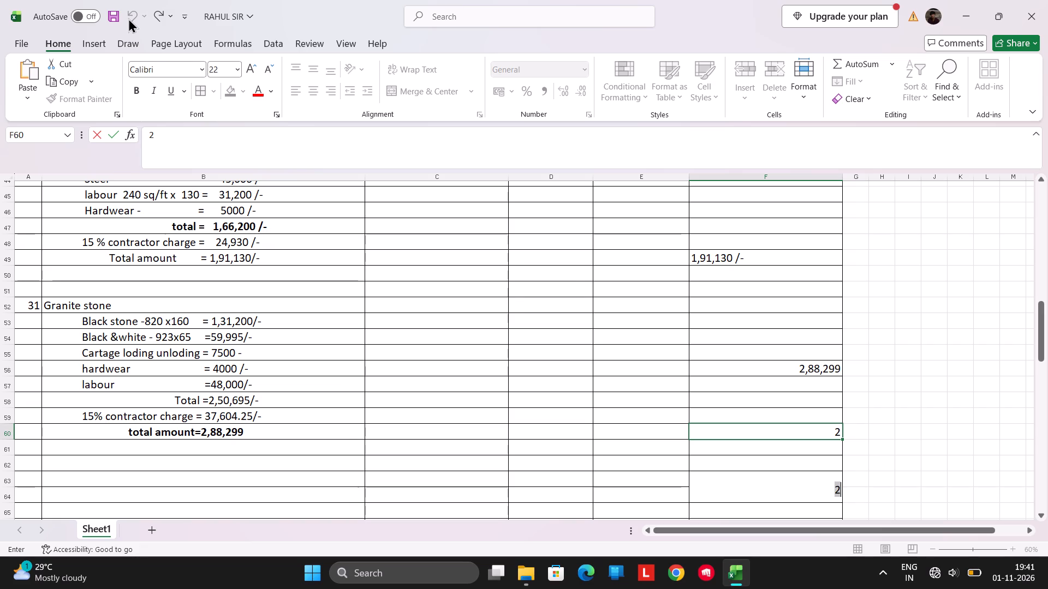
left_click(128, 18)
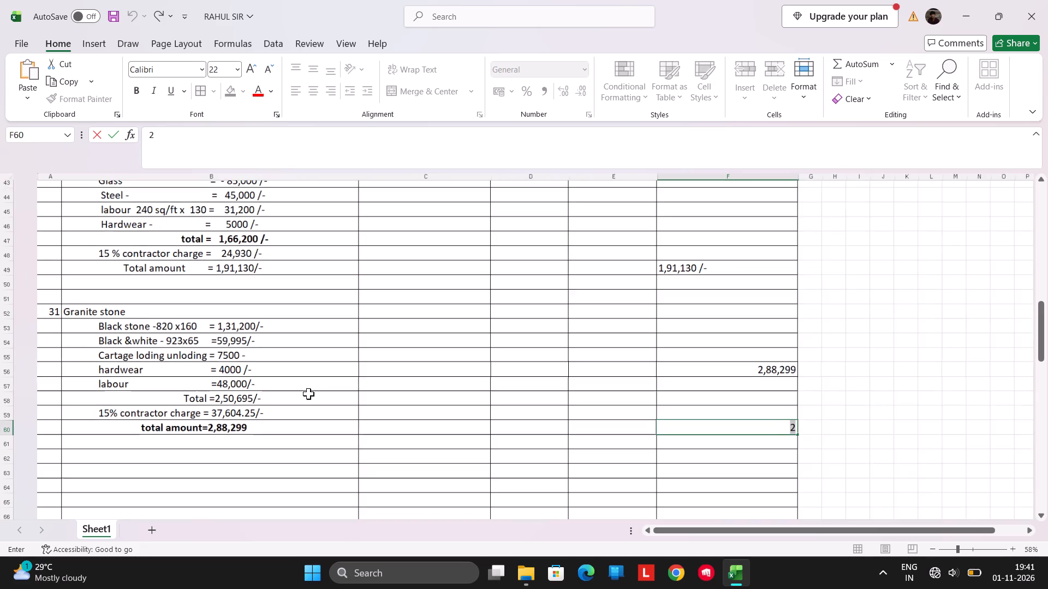
Replace the 2 in F60 on the Granite stone total amount row with 2,88,299/-.
scroll(308, 394, "down", 1, "ctrl")
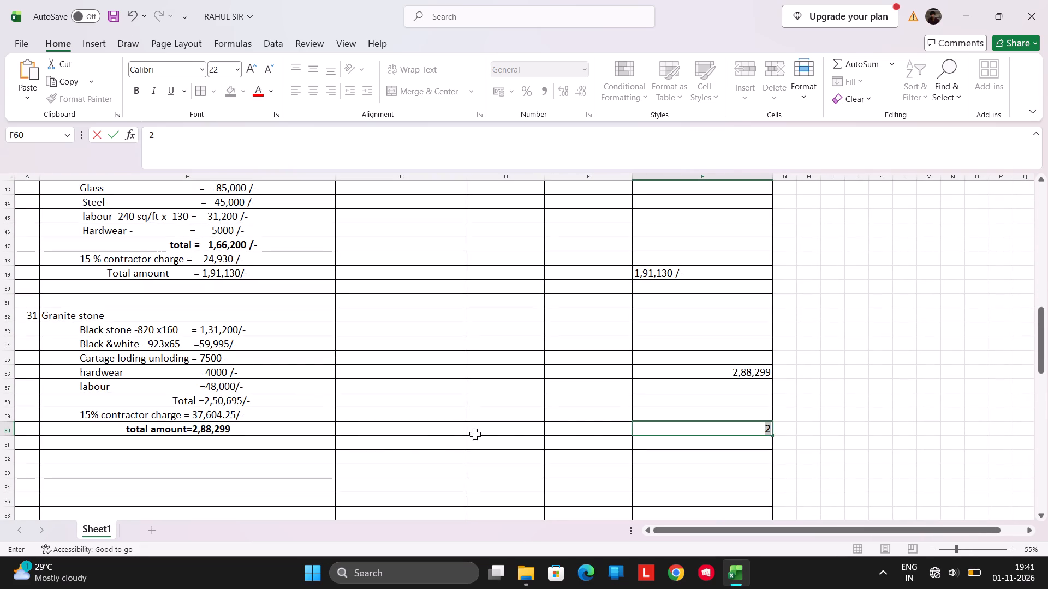
left_click(652, 426)
key("BackSpace")
key("BackSpace")
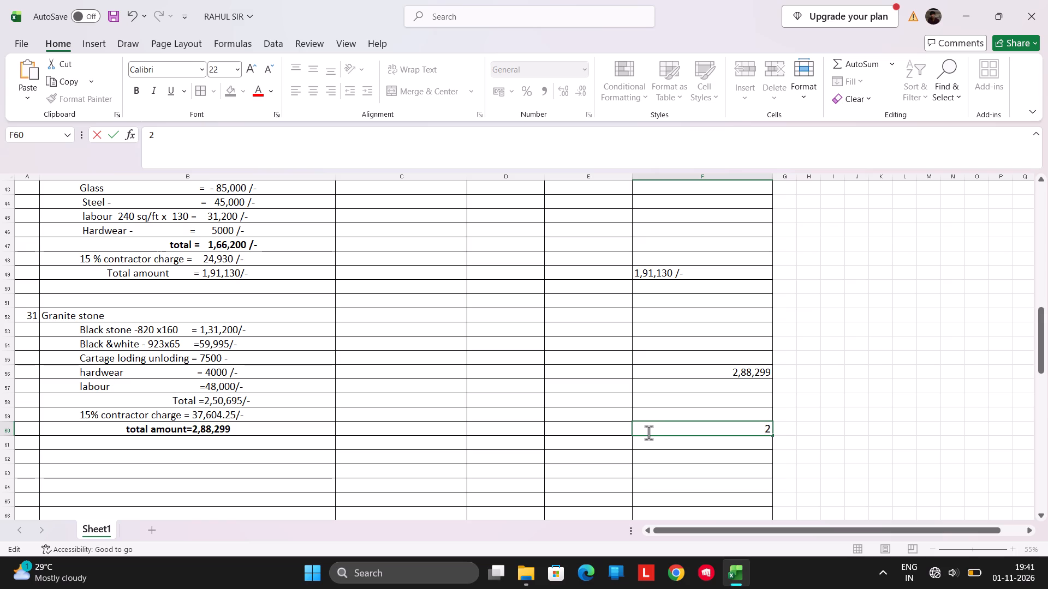
key("Right")
key("BackSpace")
key("Left")
key("Left")
key("Left")
key("2")
key("comma")
type("88")
key("comma")
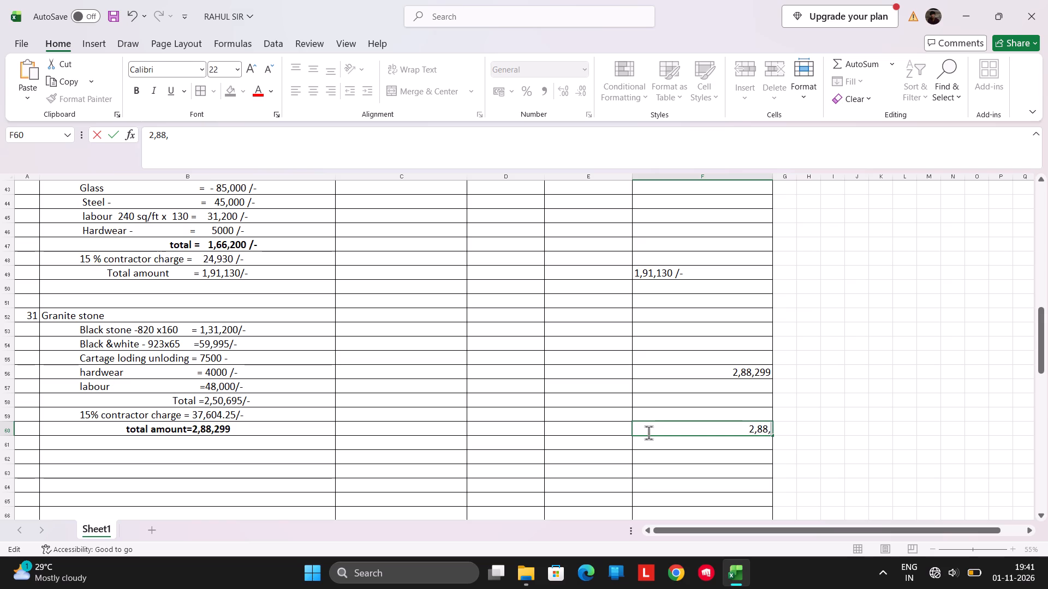
key("2")
type("99")
type("/-")
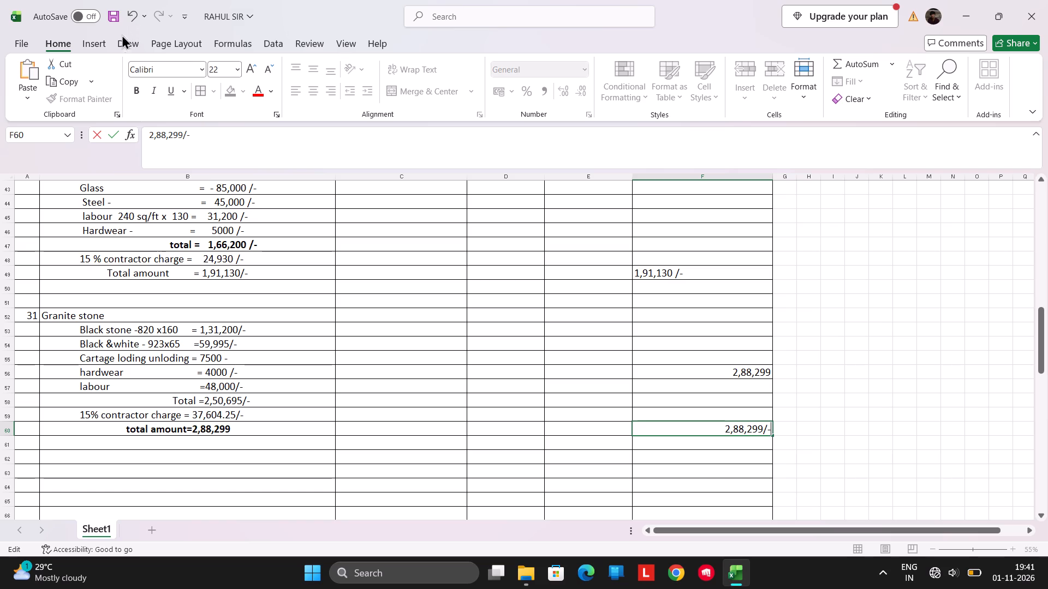
left_click(100, 45)
left_click(57, 40)
left_click(403, 434)
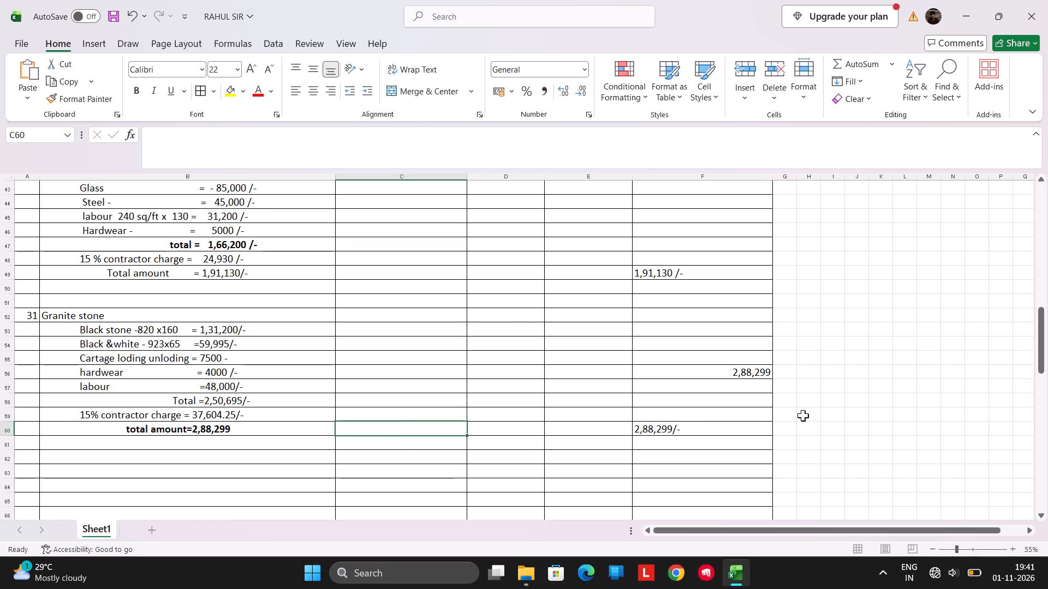
Delete the misplaced Granite stone total from F56 on the hardware row.
left_click(731, 370)
key("Delete")
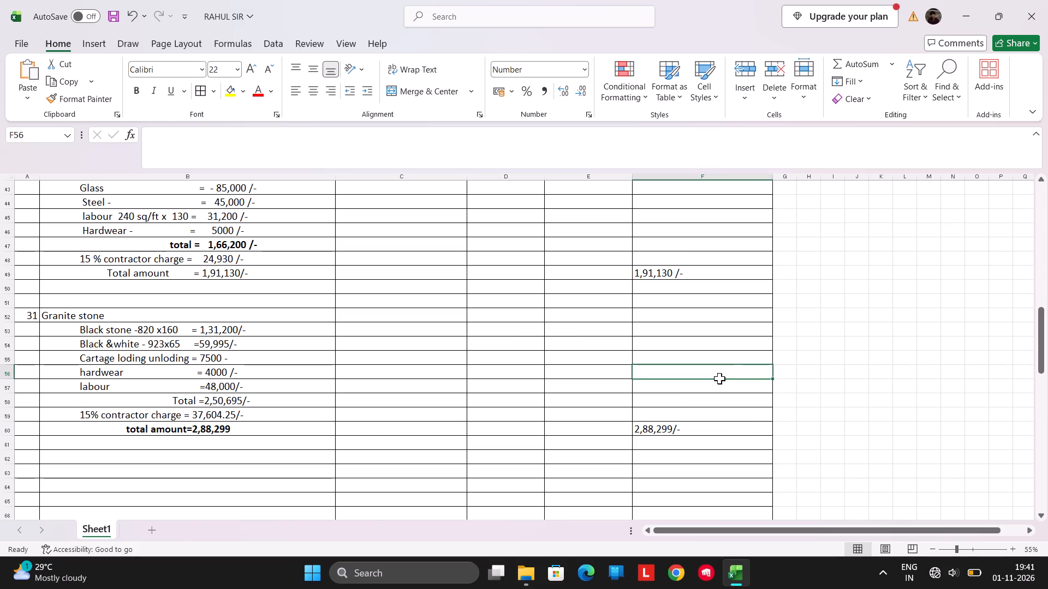
Enter serial number 32 in A63, below the Granite stone section.
scroll(550, 522, "down", 1)
double_click(550, 522)
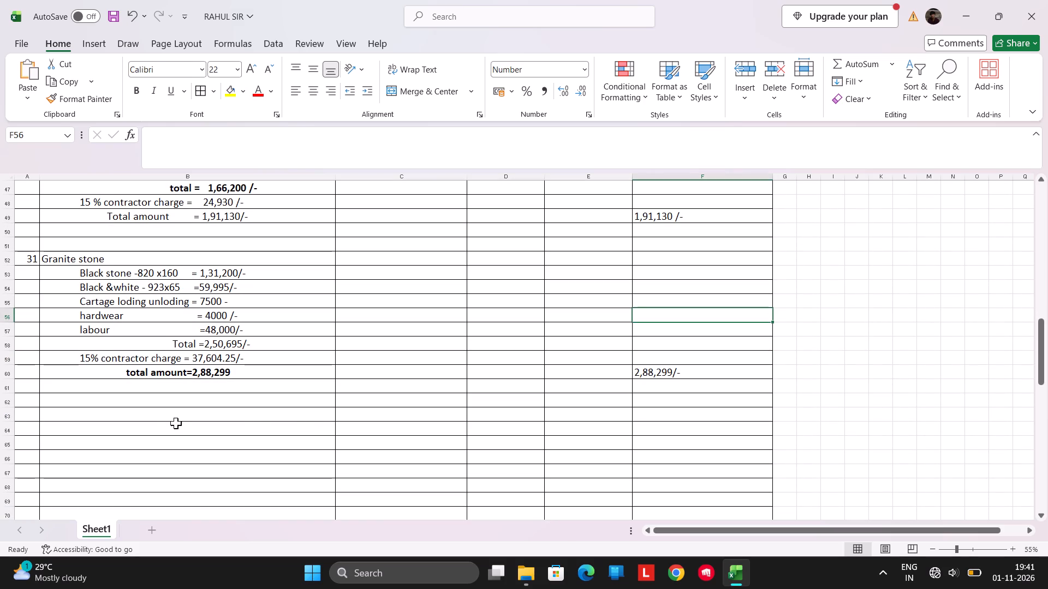
left_click(29, 418)
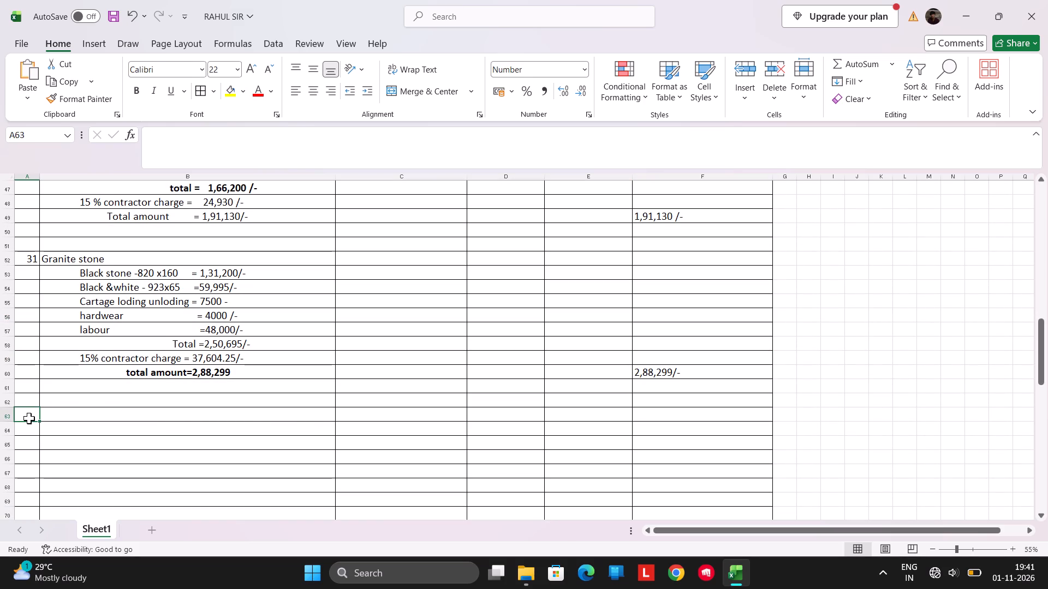
type("32")
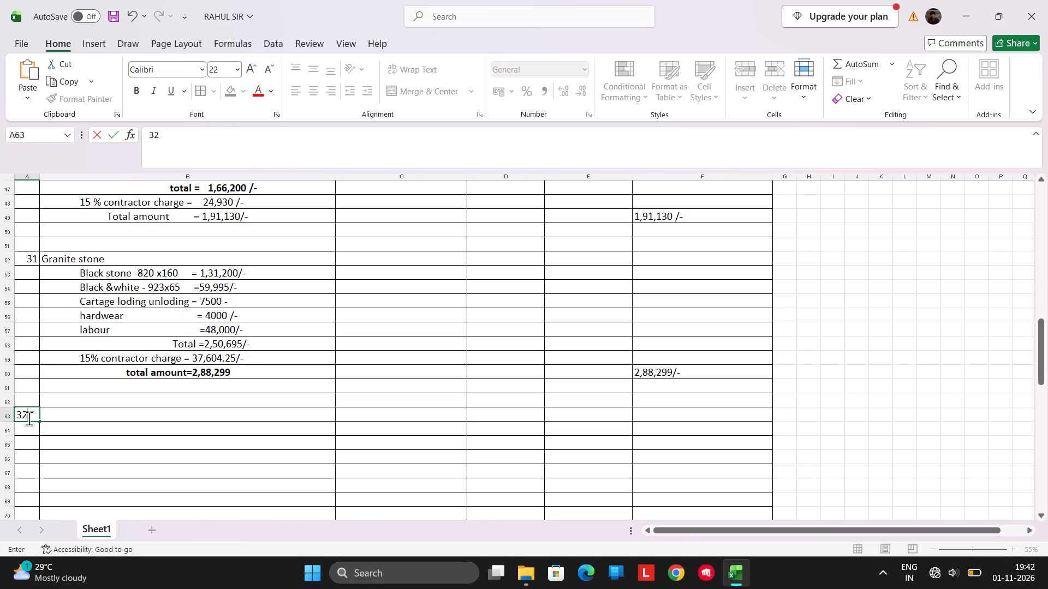
Look through the bill's item list from the heading down to the Granite stone section.
scroll(29, 418, "up", 11)
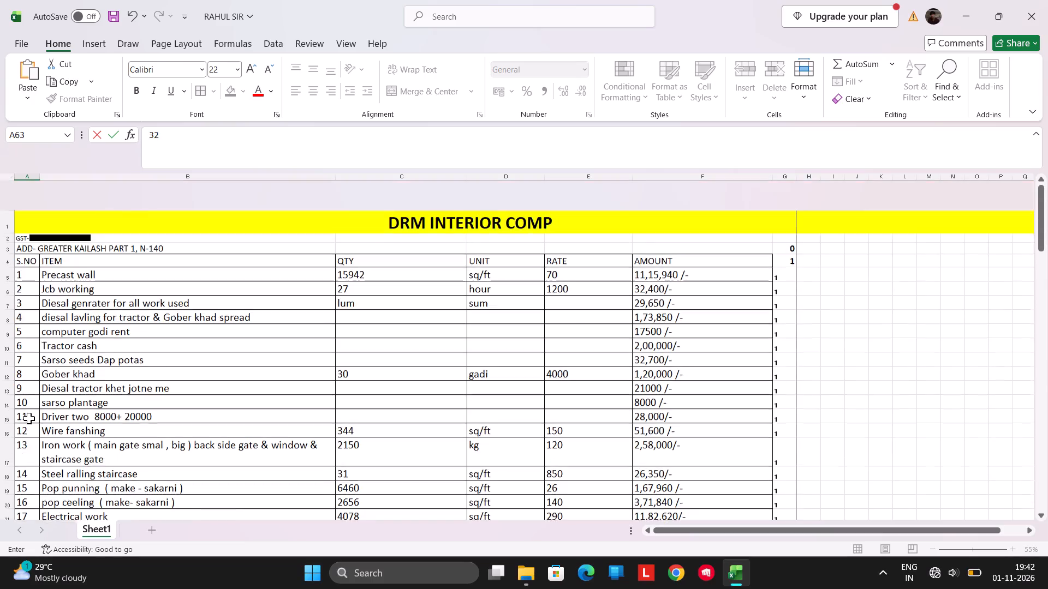
scroll(29, 418, "up", 3)
scroll(29, 418, "down", 1)
scroll(29, 418, "down", 4, "ctrl")
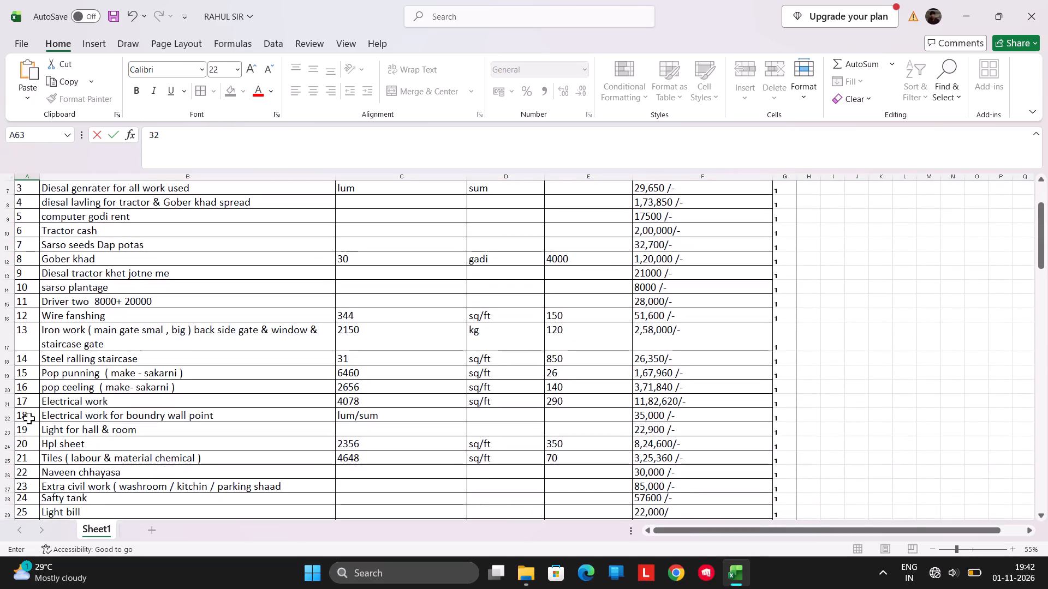
scroll(29, 418, "down", 6, "ctrl")
scroll(329, 290, "down", 2, "ctrl")
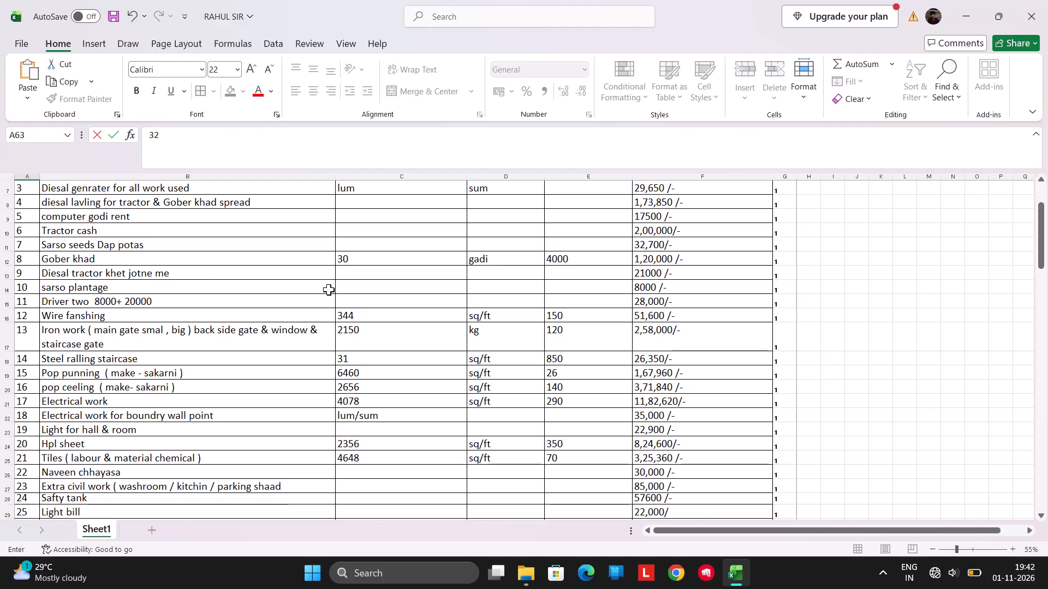
scroll(329, 290, "down", 7, "ctrl")
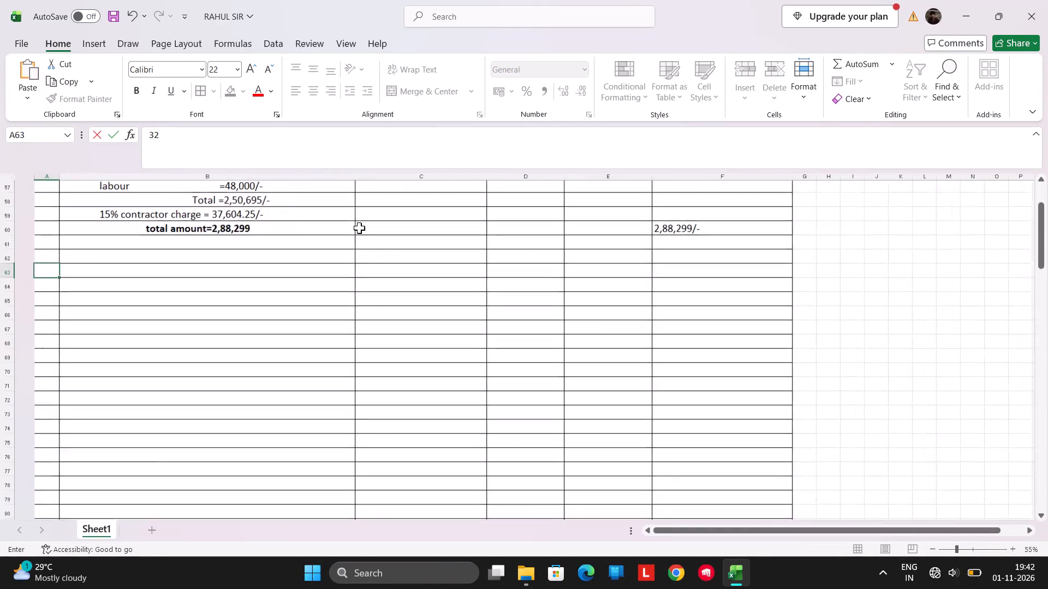
scroll(359, 228, "up", 4)
scroll(132, 439, "down", 1)
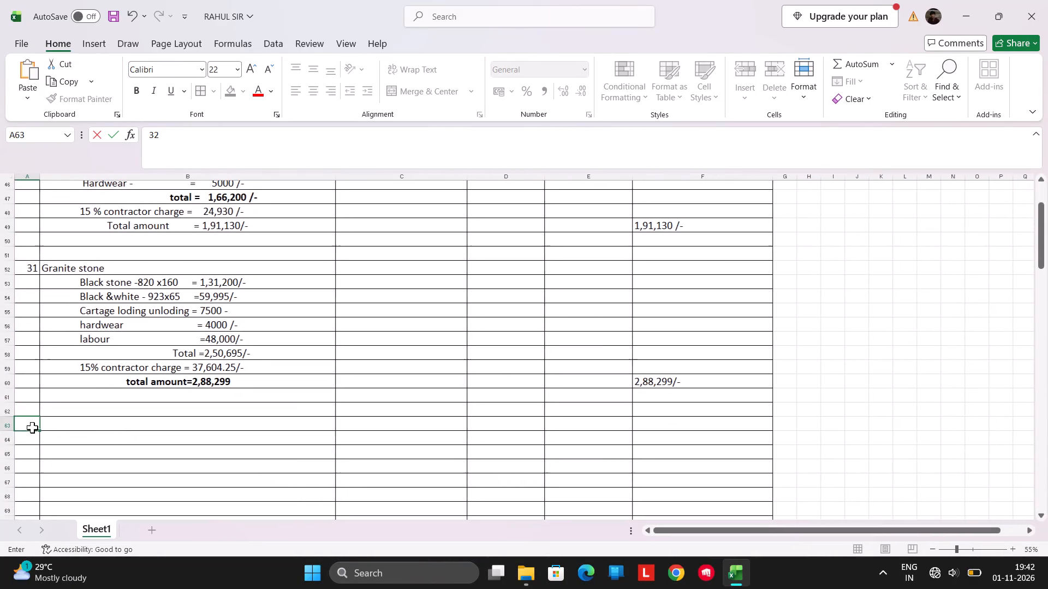
Enter the item name Paint in B63, beside serial number 32.
left_click(25, 424)
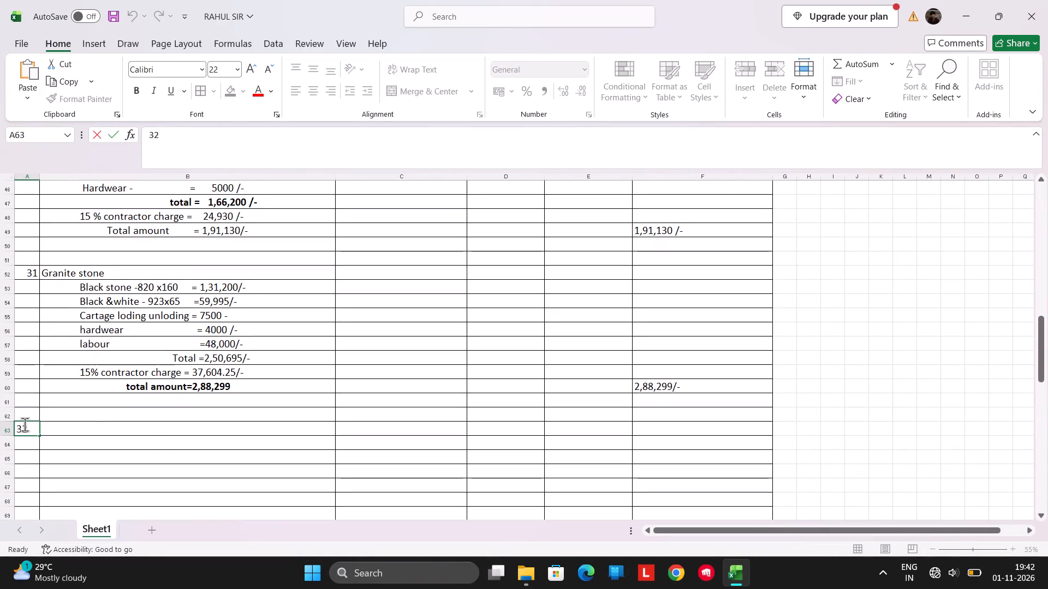
left_click(94, 422)
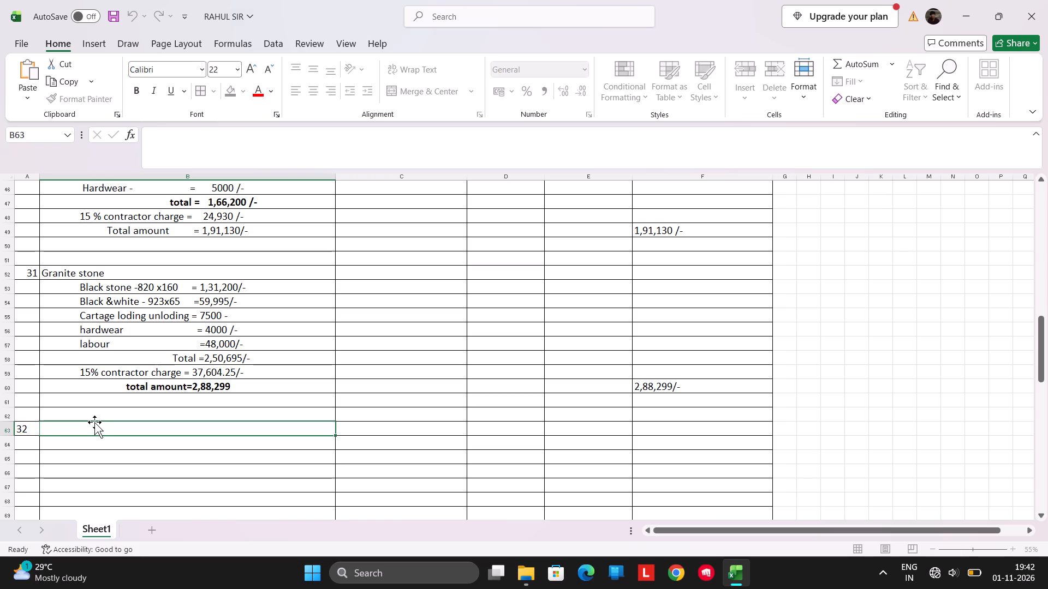
type("paint")
key("space")
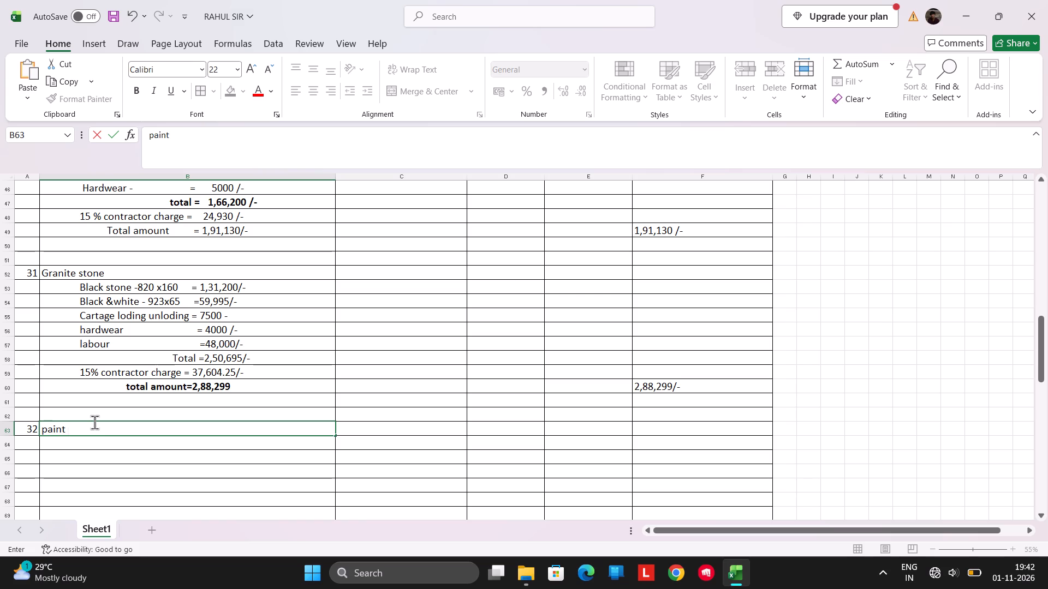
key("BackSpace")
key("BackSpace")
key("BackSpace")
key("BackSpace")
key("BackSpace")
key("BackSpace")
type("aint")
key("space")
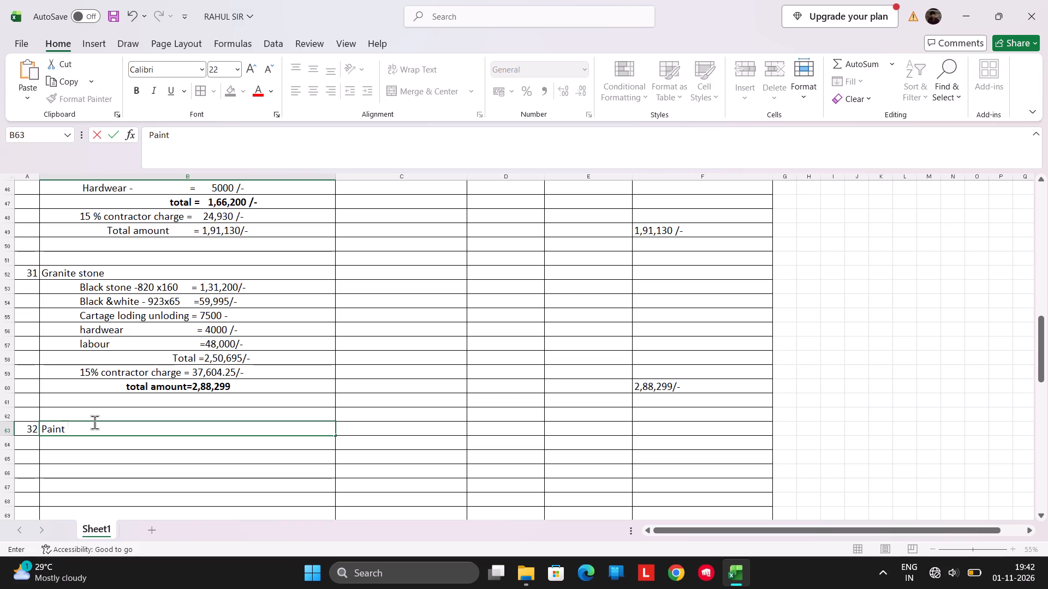
key("Return")
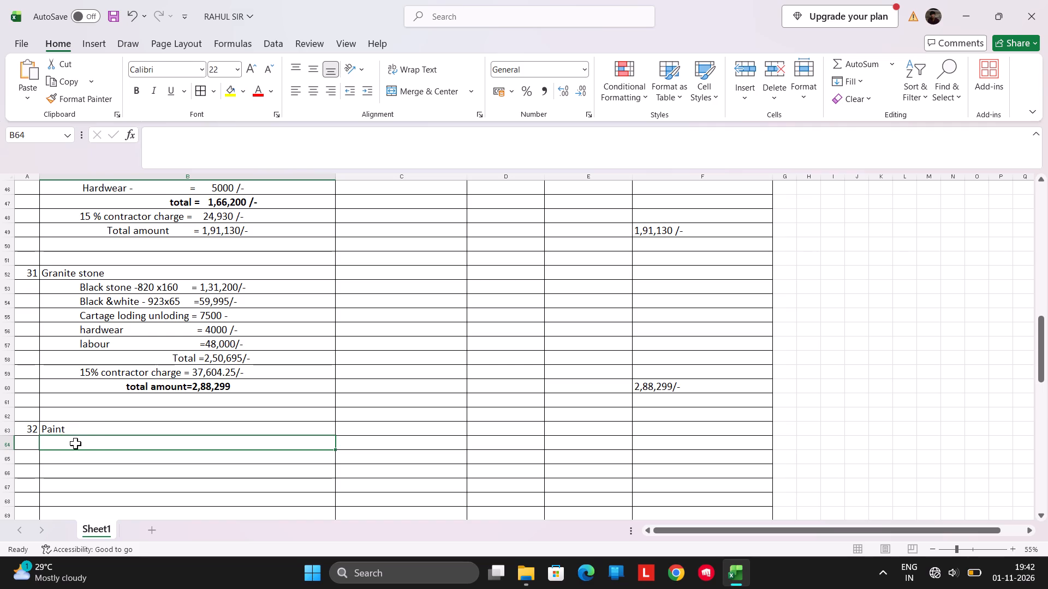
Enter the indented putty line "153 beg putty x590 = 90,270 /-" in B64 under Paint.
key("space")
key("space")
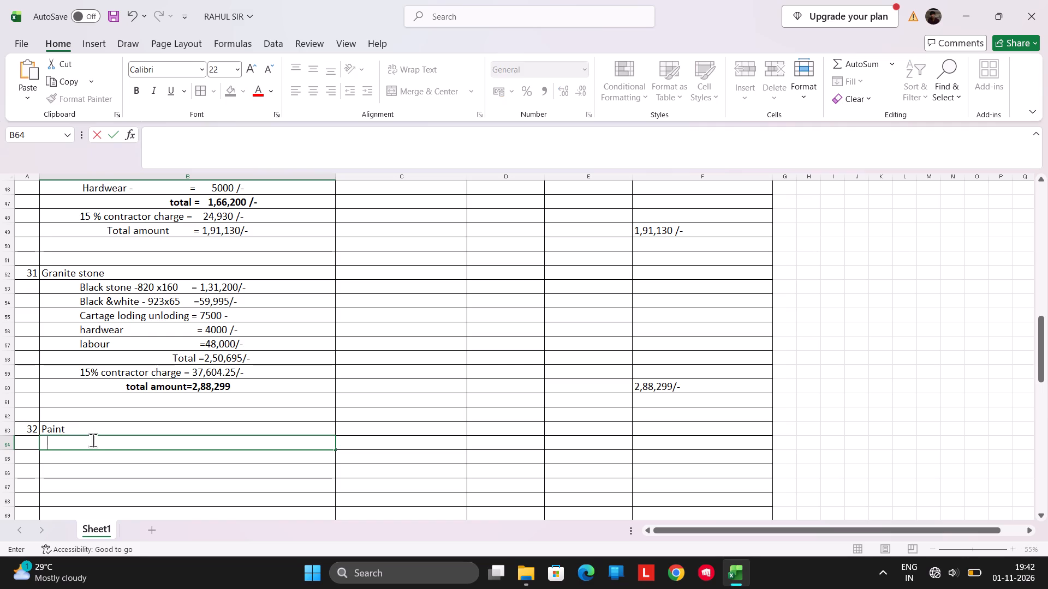
key("space")
key("space")
key("space")
key("space")
key("space")
key("space")
key("space")
key("space")
key("space")
key("space")
type("153")
key("space")
type("beg")
key("space")
key("p")
type("utty")
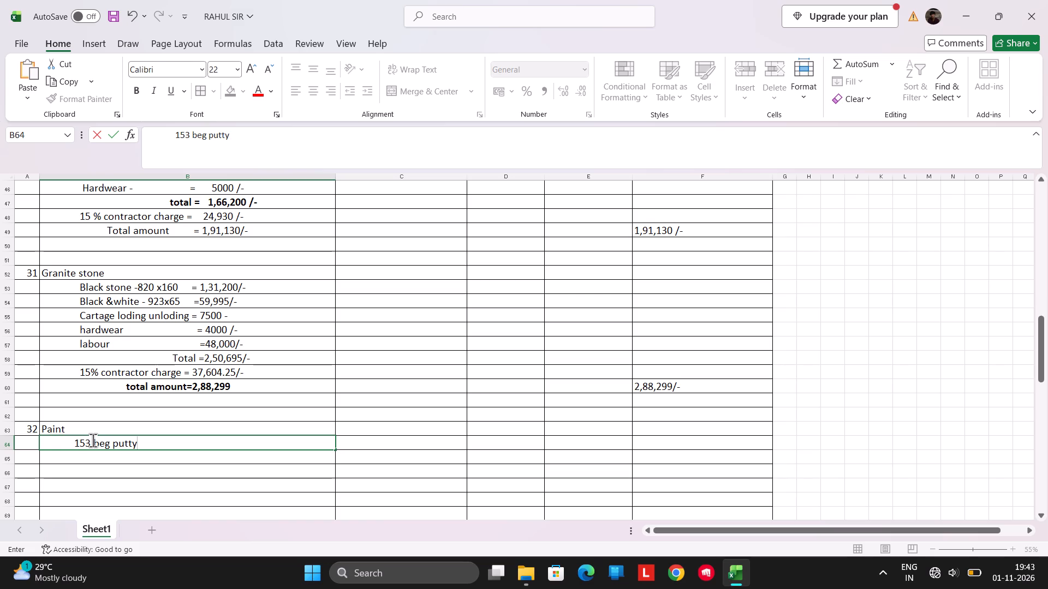
key("space")
key("x")
type("590")
key("space")
type("=")
key("space")
type("90")
key("comma")
key("2")
type("70")
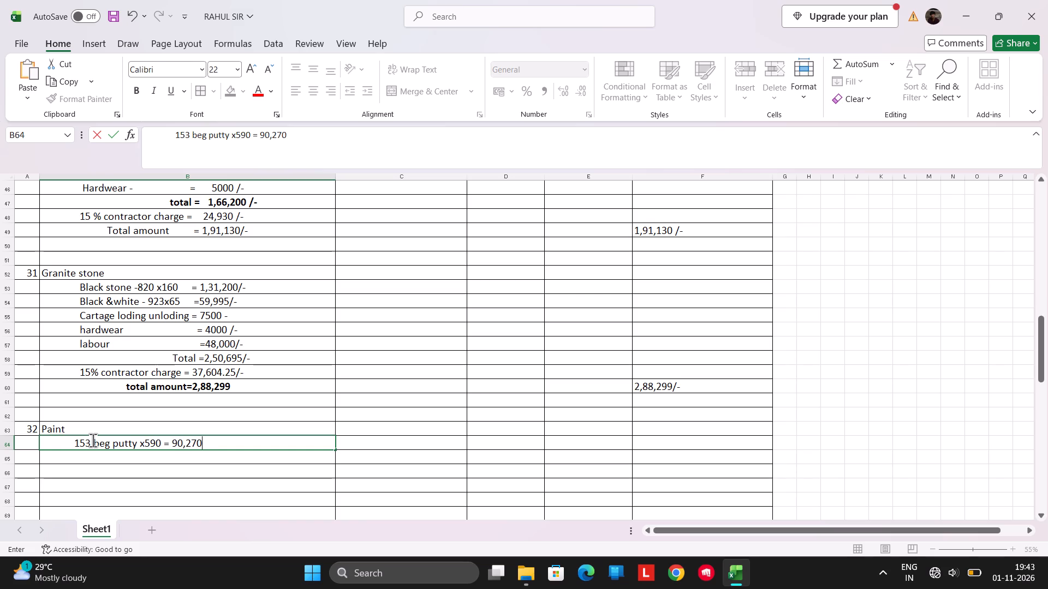
key("space")
type("/-")
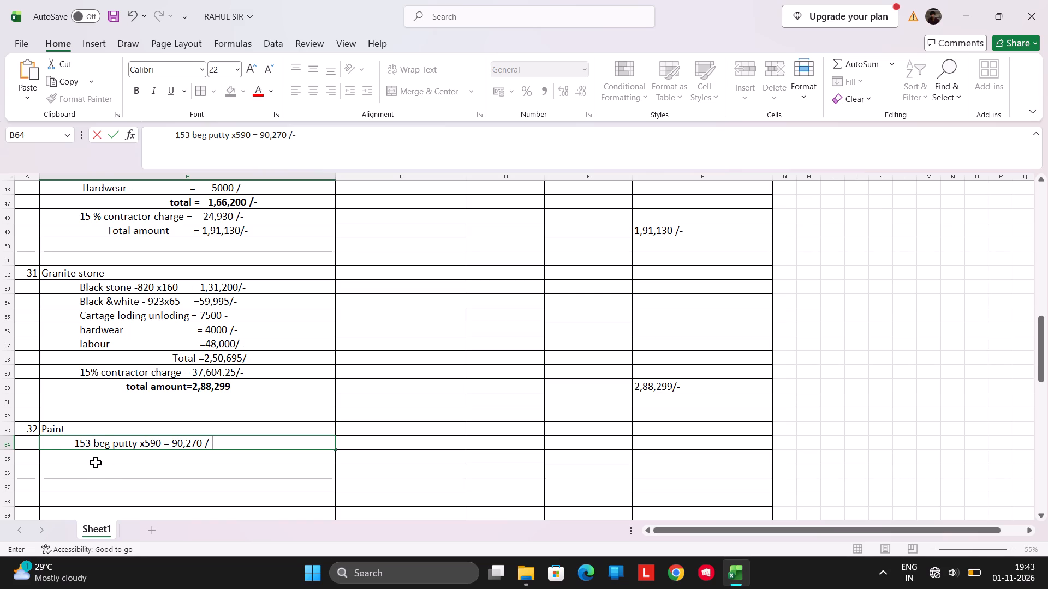
Enter the indented line "cartage = 4500 /-" in B65, with its equals sign spaced out to align with the putty line's.
double_click(92, 458)
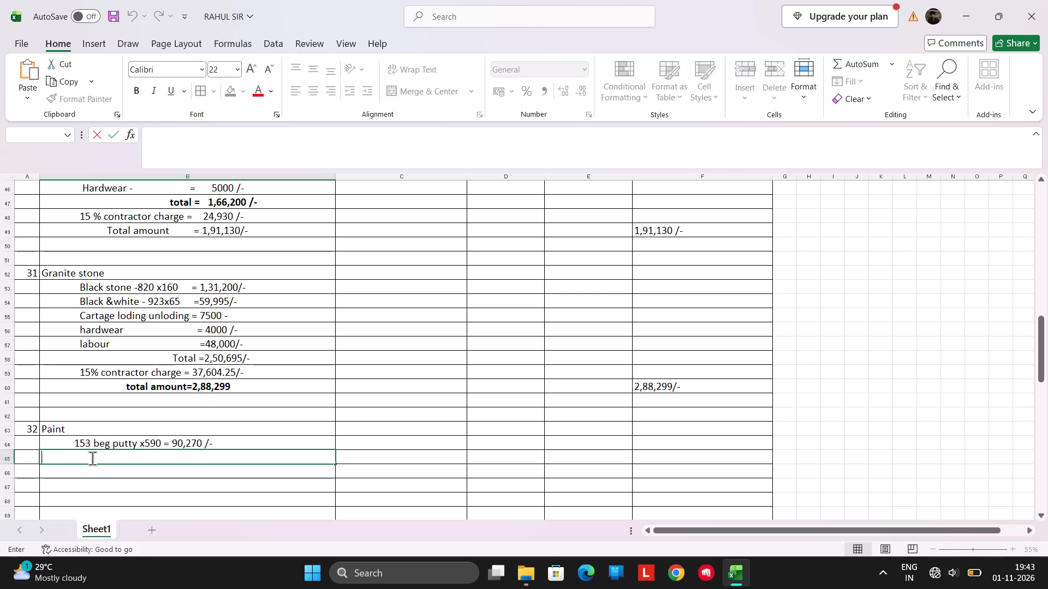
key("space")
key("space")
key("space")
key("space")
key("space")
key("space")
key("space")
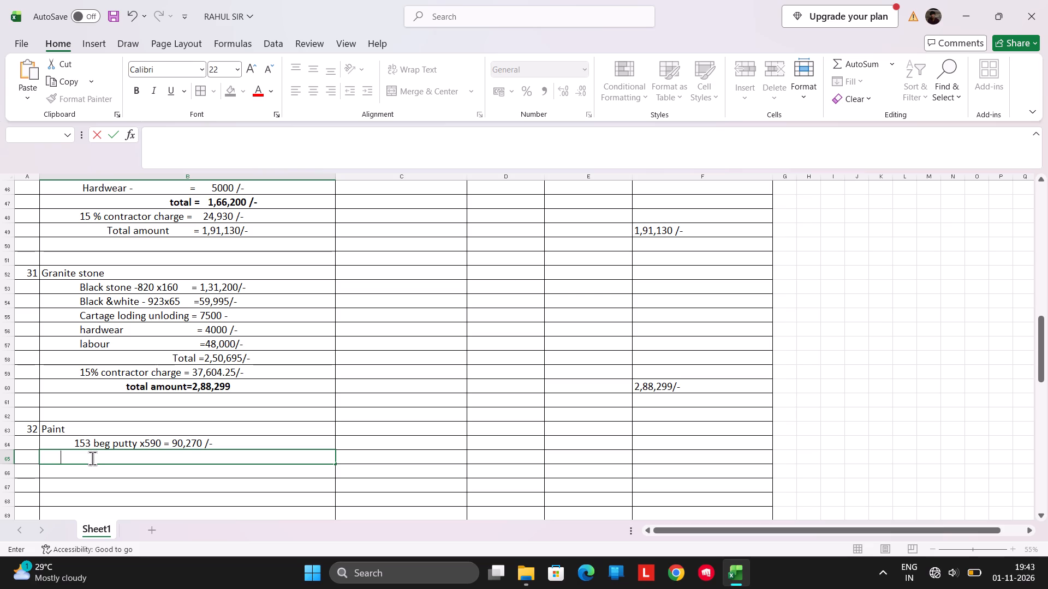
key("space")
key("space")
key("space")
key("space")
key("space")
key("space")
key("BackSpace")
type("cartage")
key("space")
key("space")
key("space")
key("space")
key("space")
key("space")
key("space")
key("space")
key("space")
key("space")
key("space")
key("space")
key("space")
key("space")
key("space")
key("space")
key("space")
key("space")
key("space")
key("space")
key("space")
key("equal")
key("space")
type("4500 .")
key("BackSpace")
type("/-")
key("space")
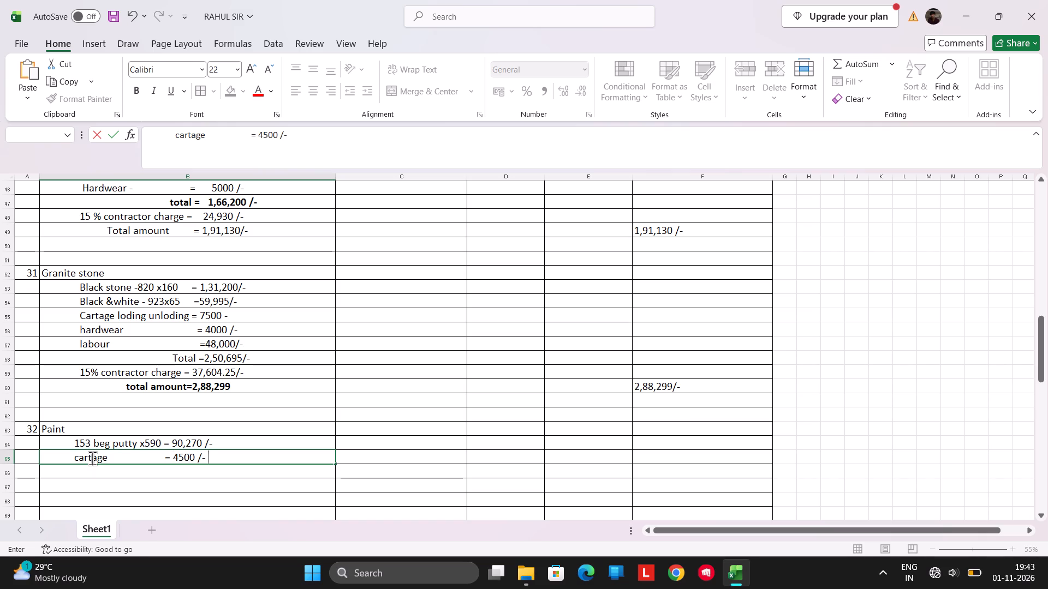
key("Down")
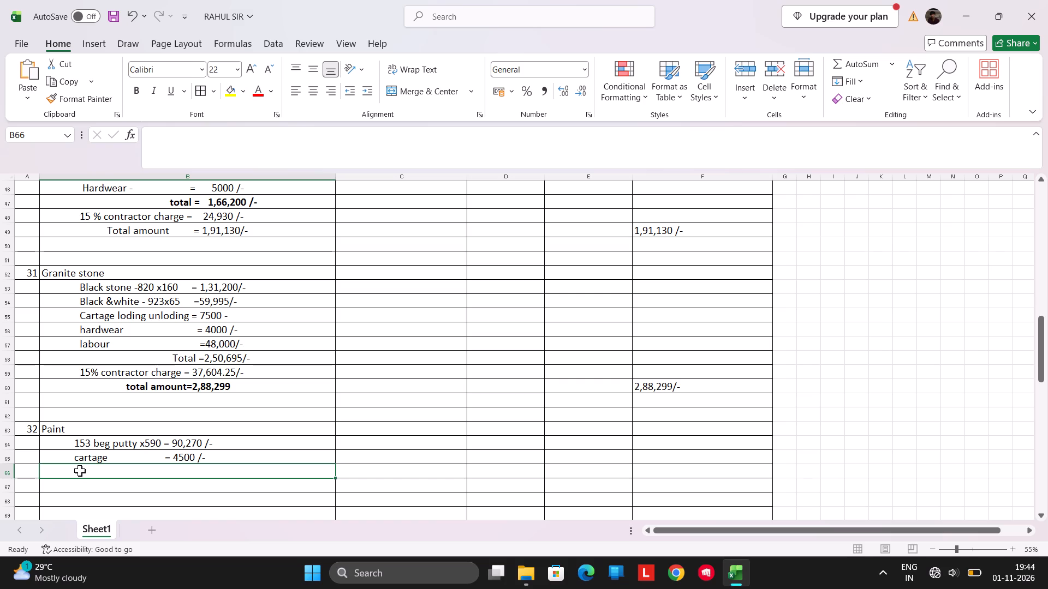
Enter the indented line "hardwear = 4400/-" in B66, with its equals sign spaced out to align with the cartage line's.
left_click(80, 471)
double_click(80, 471)
key("space")
key("space")
key("space")
key("space")
key("space")
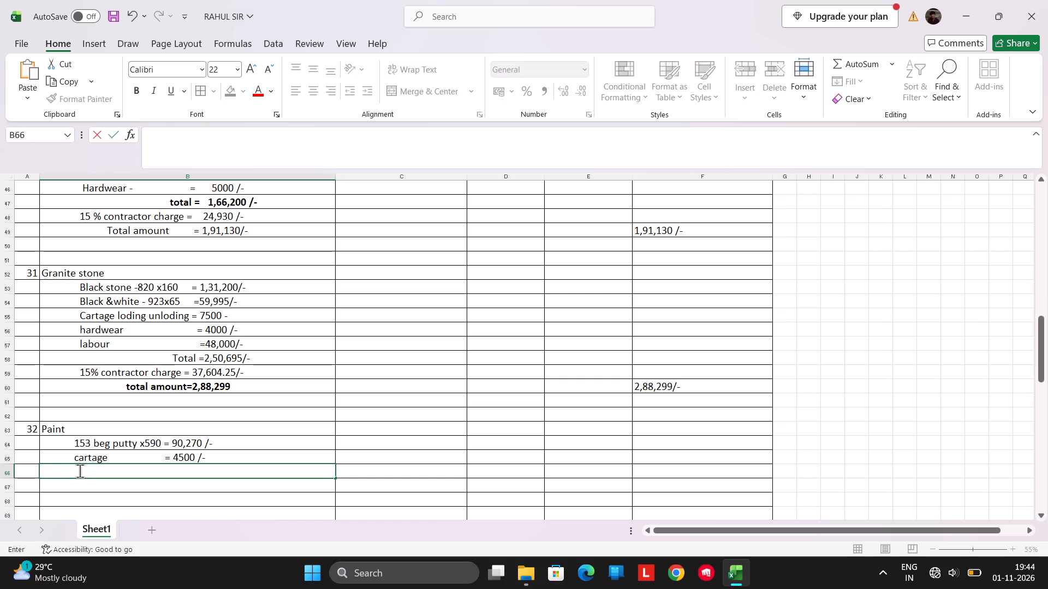
key("space")
key("space")
key("space")
key("space")
key("space")
key("space")
key("space")
type("hardwear")
key("space")
key("space")
key("space")
key("space")
key("space")
key("space")
key("space")
key("space")
key("space")
key("space")
key("space")
key("space")
key("space")
key("space")
key("space")
key("space")
key("space")
key("space")
key("space")
key("BackSpace")
key("BackSpace")
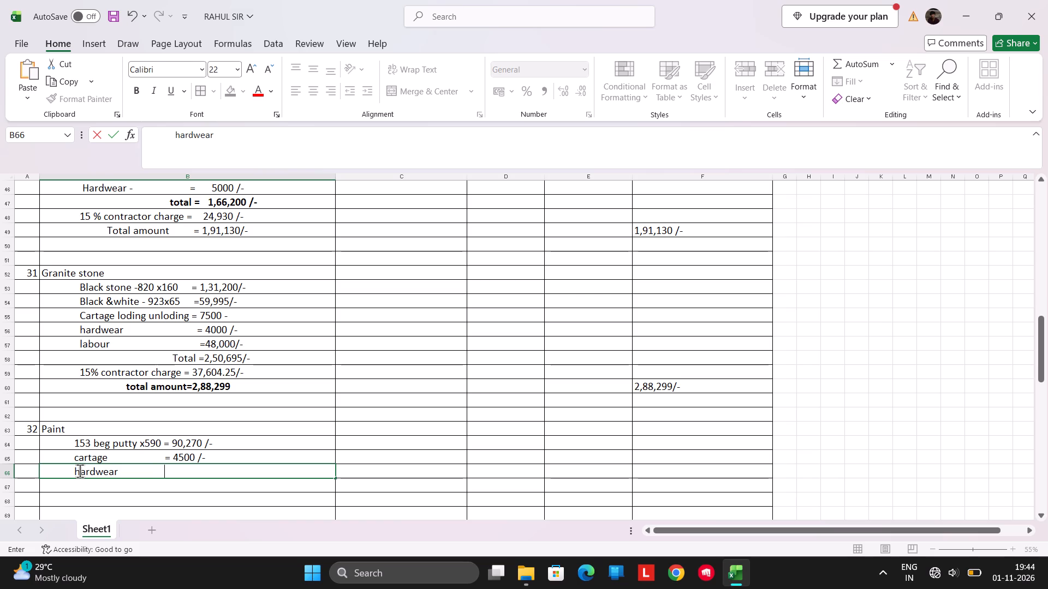
type("=")
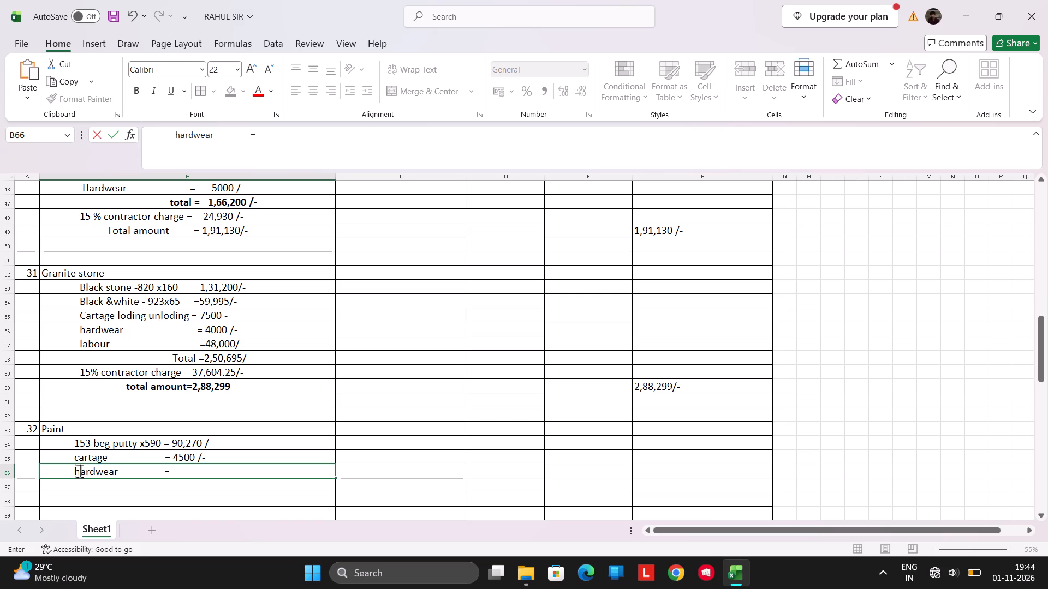
key("space")
type("4400")
type("/-")
key("space")
key("Return")
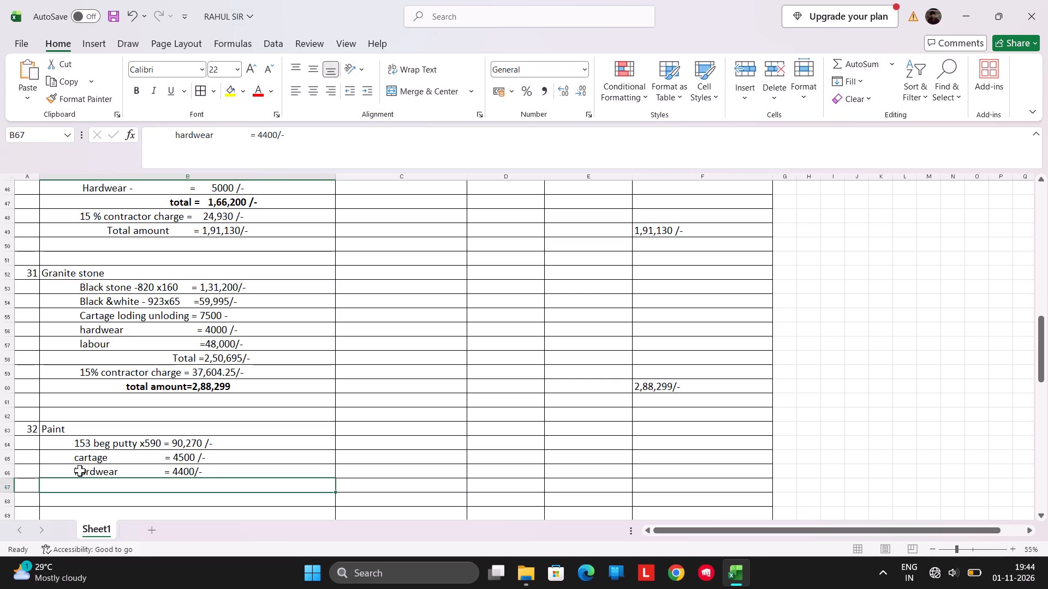
Enter the indented line "royal paint 6nos x 11200 = 67,200/-" in B67 under the hardwear line.
key("space")
key("space")
key("space")
key("space")
key("space")
key("space")
key("space")
key("space")
key("space")
key("space")
key("space")
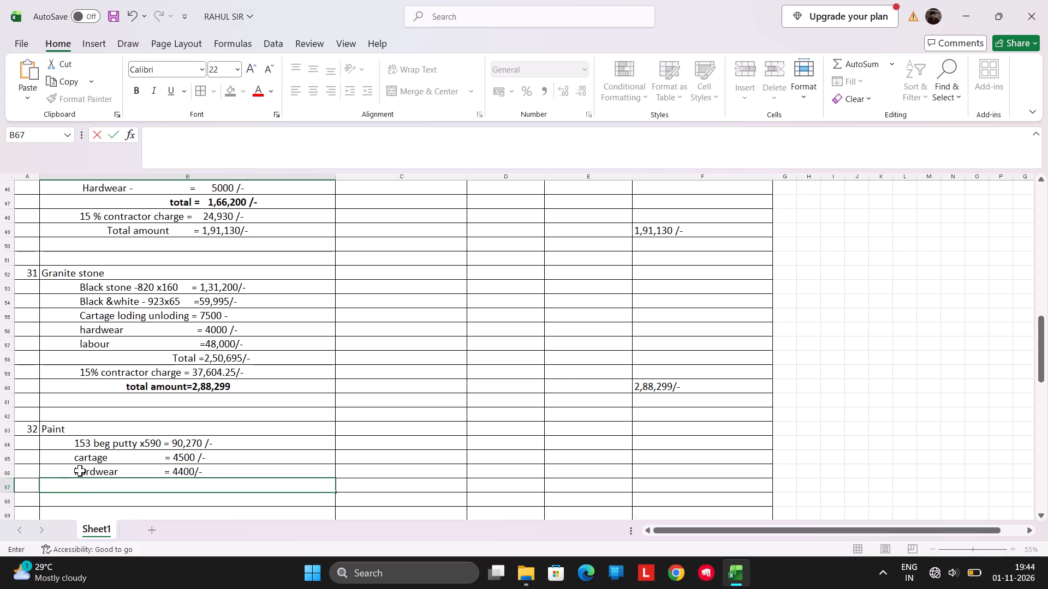
key("space")
type("royal")
key("space")
type("paint")
key("space")
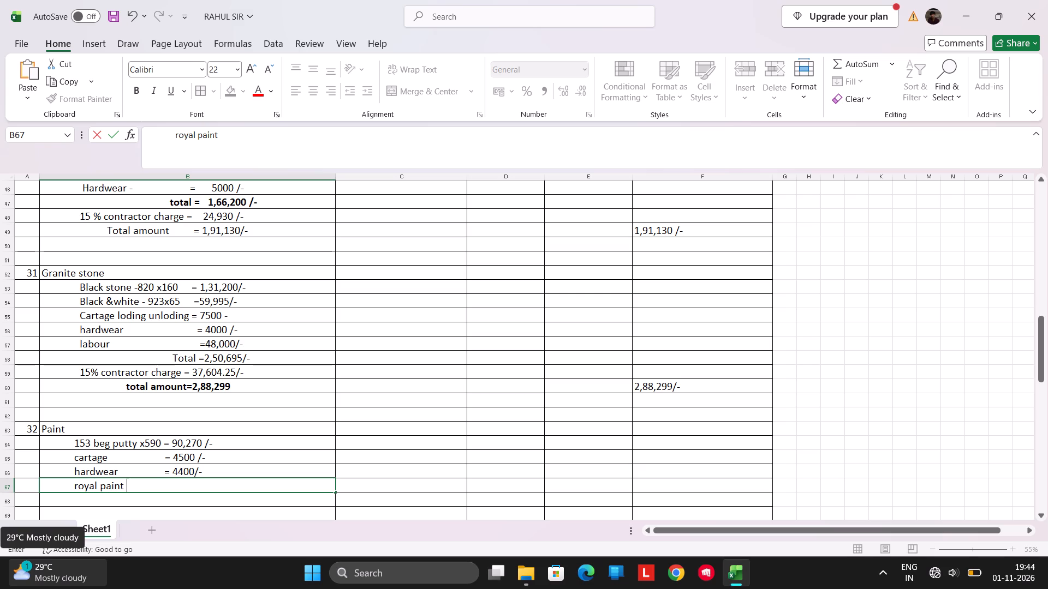
key("6")
type("nos")
key("space")
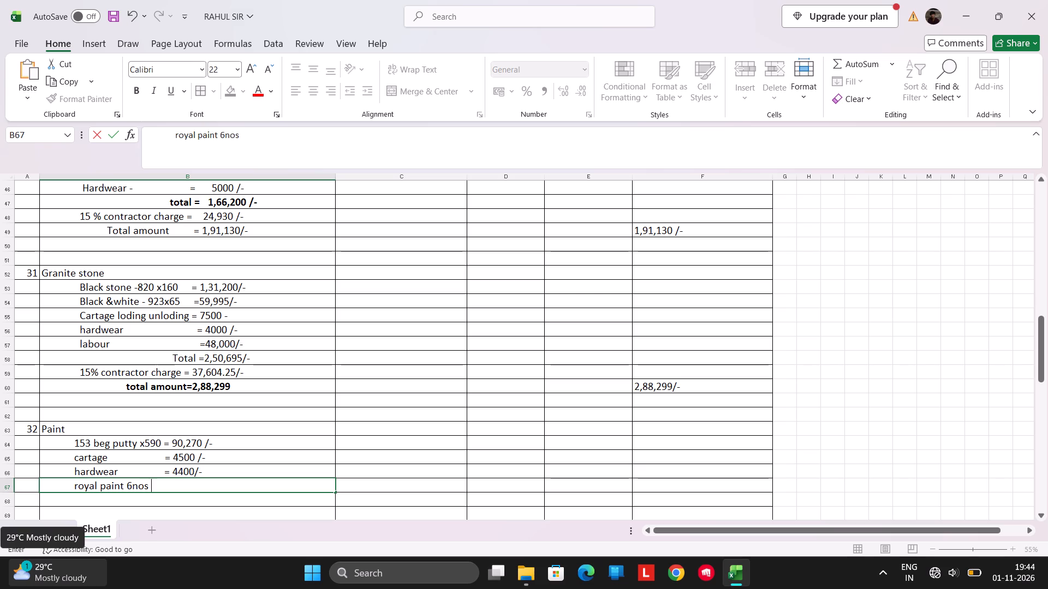
type("x")
key("space")
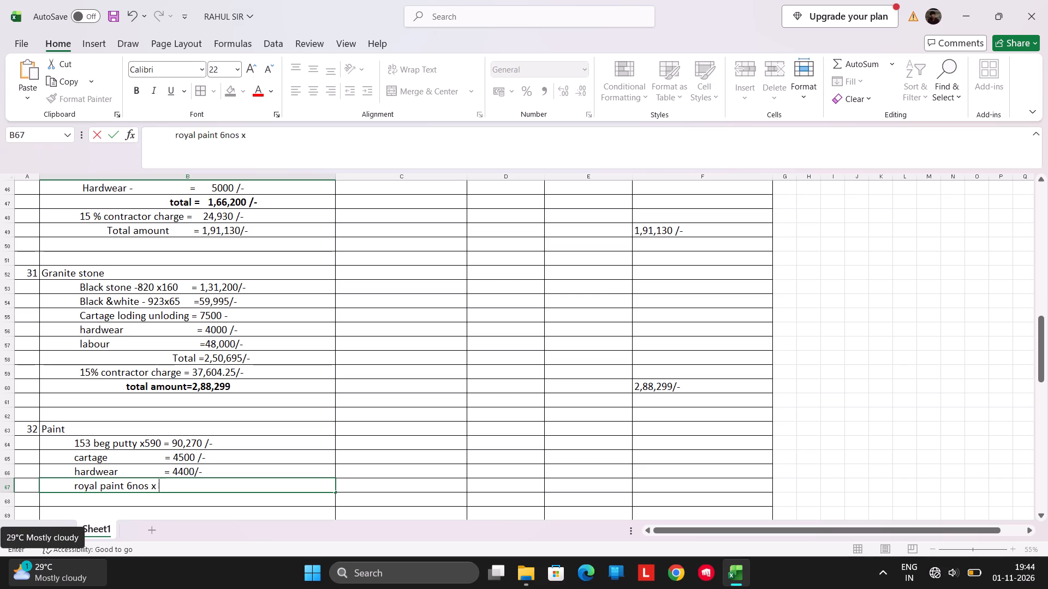
type("11200")
key("space")
type("=")
key("space")
type("67200")
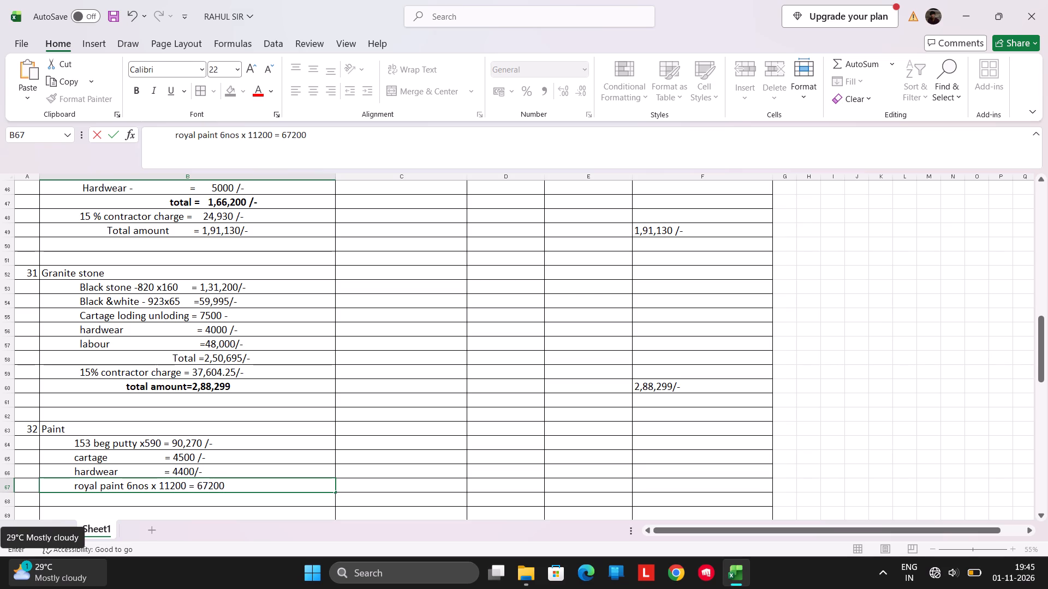
key("BackSpace")
key("BackSpace")
key("BackSpace")
type(",200")
type("/-")
key("space")
key("Return")
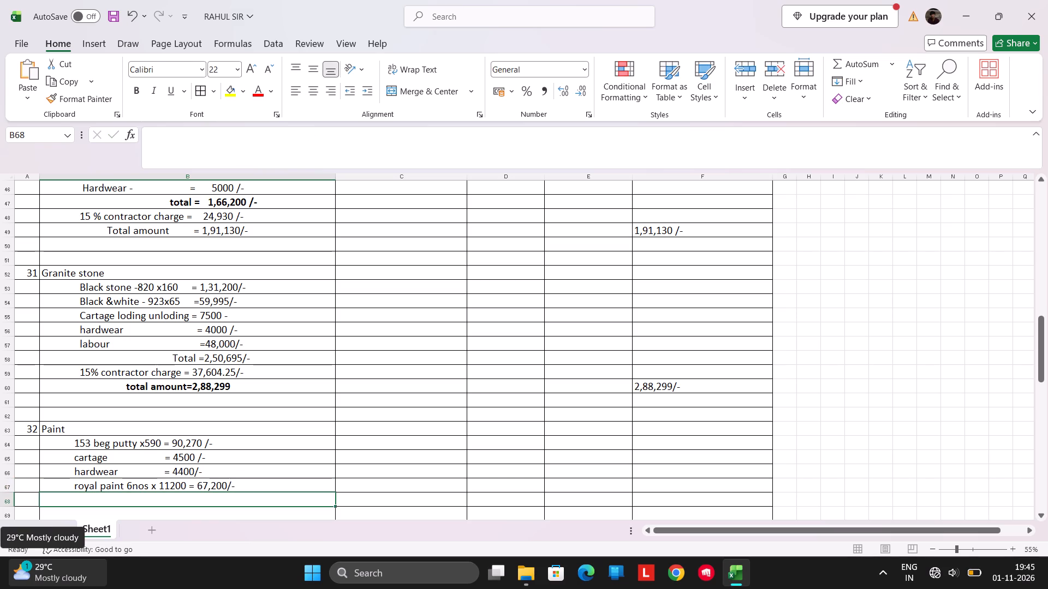
Enter the indented line "apex paint 14 nos x 5900 = 82,600 /-" in B68 under the royal paint line.
scroll(38, 588, "down", 2)
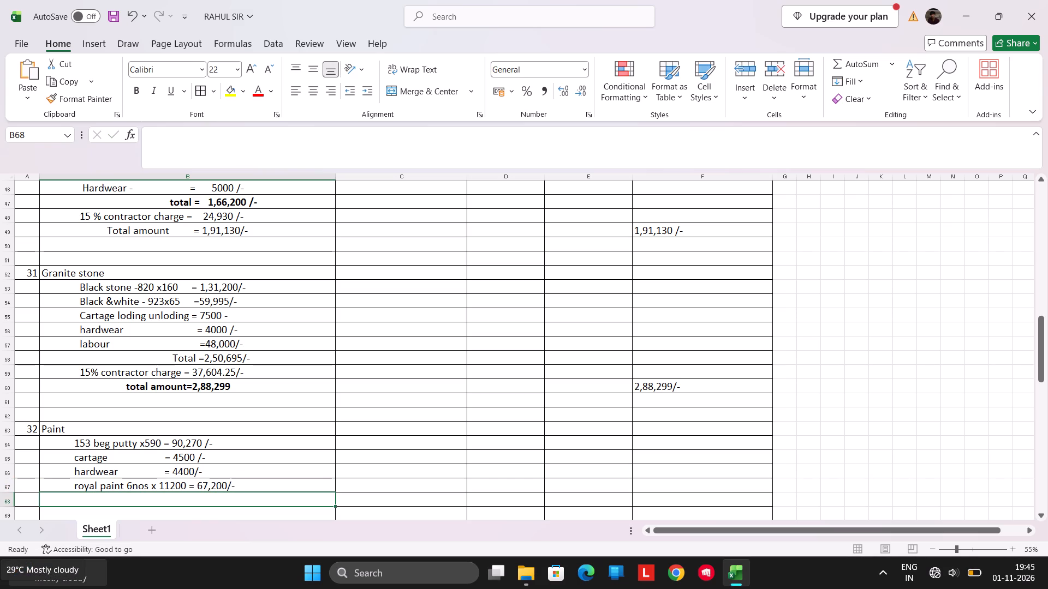
scroll(38, 588, "down", 1)
scroll(143, 438, "down", 1)
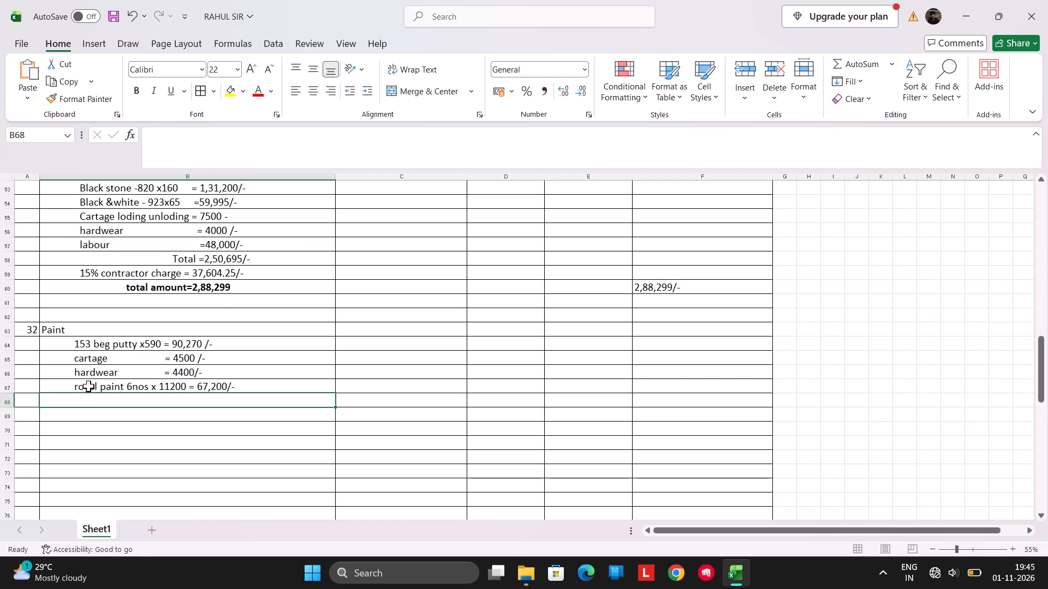
left_click(84, 396)
key("space")
key("space")
key("space")
key("space")
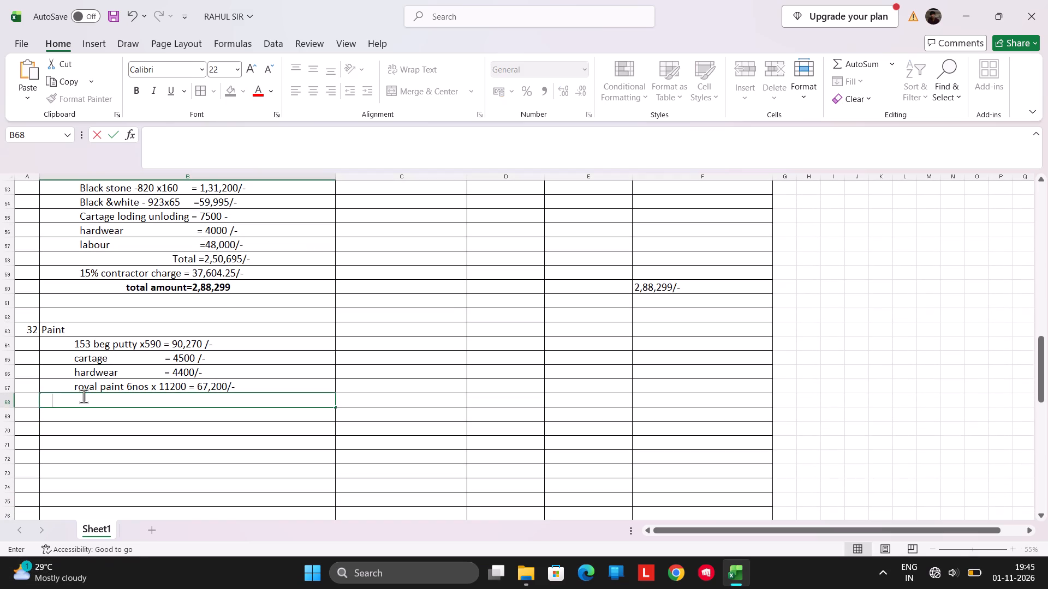
key("space")
key("space")
key("space")
key("space")
key("space")
key("space")
key("space")
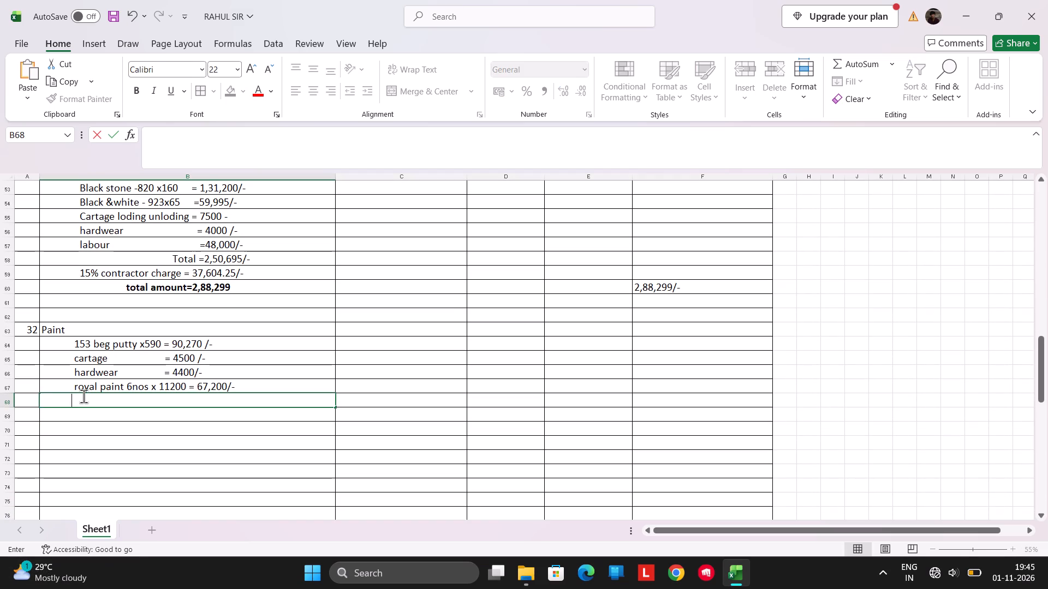
key("space")
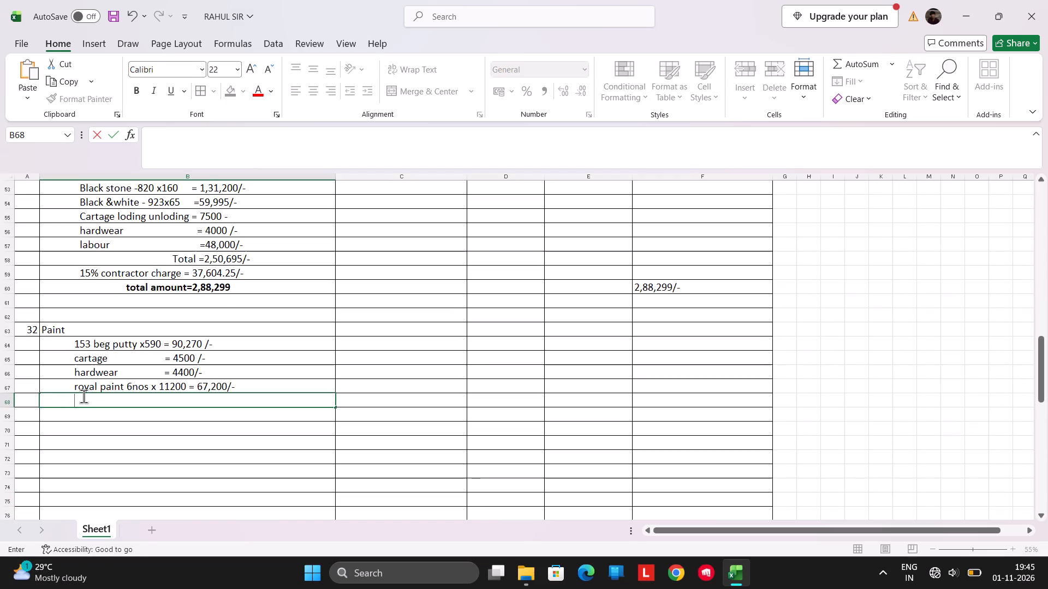
type("ap")
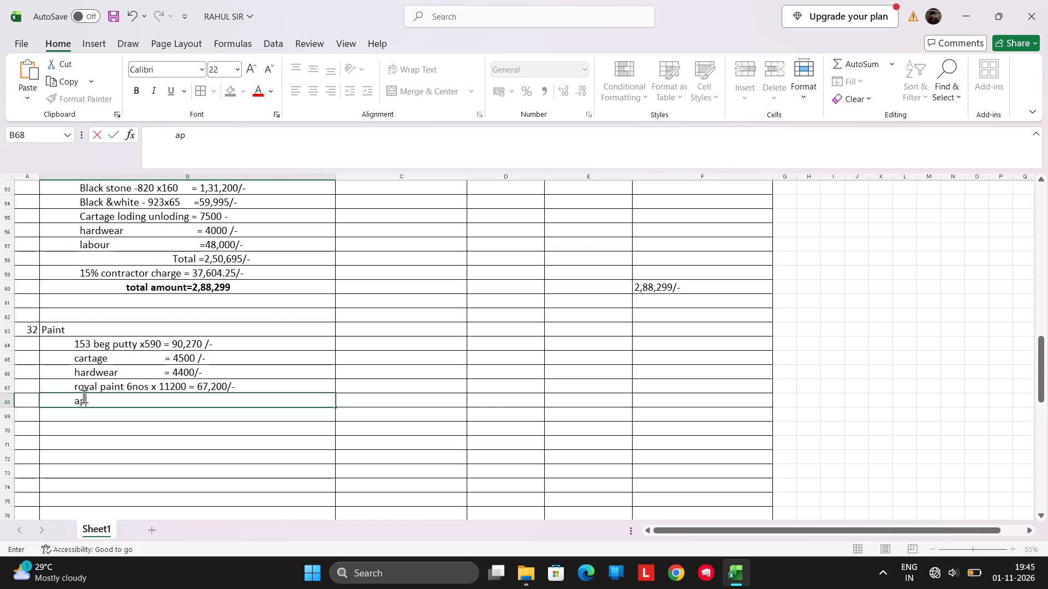
type("e")
key("space")
key("BackSpace")
type("x")
key("space")
type("paint")
key("space")
type("14 nos")
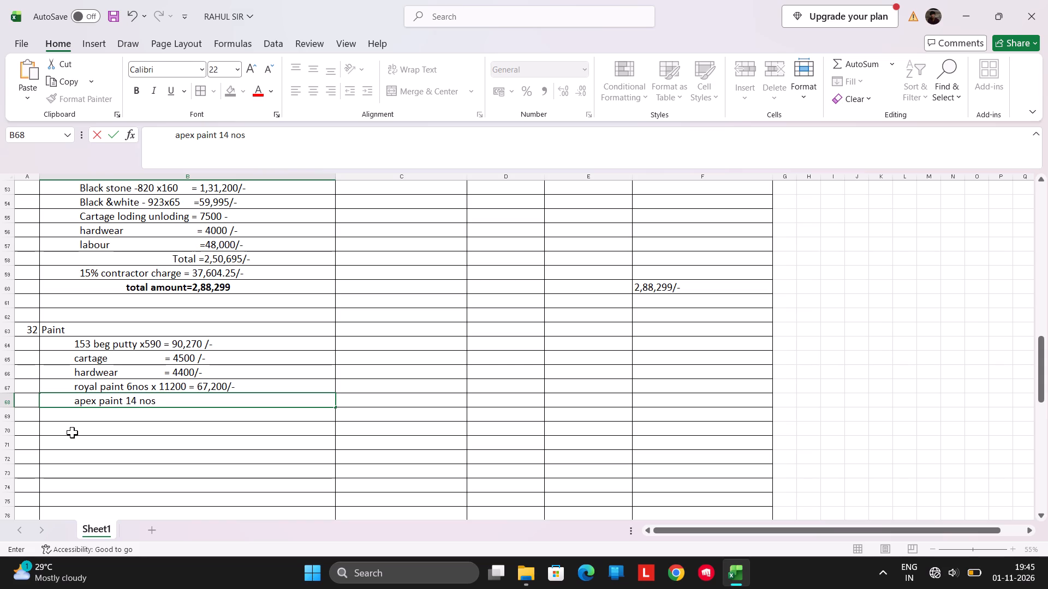
key("space")
type("x")
key("space")
type("5900")
key("space")
type("=")
key("space")
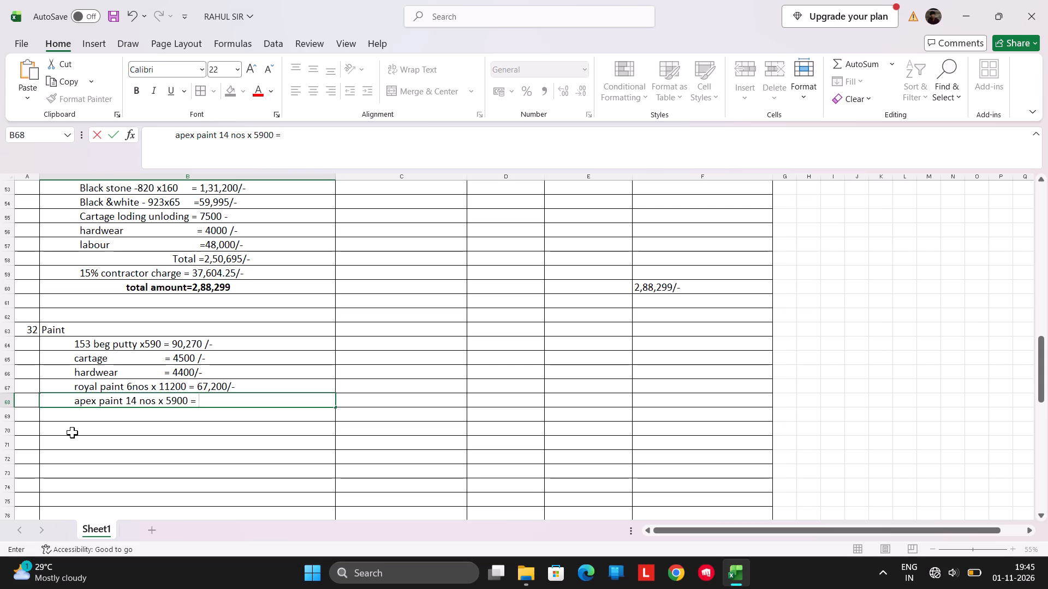
type("82")
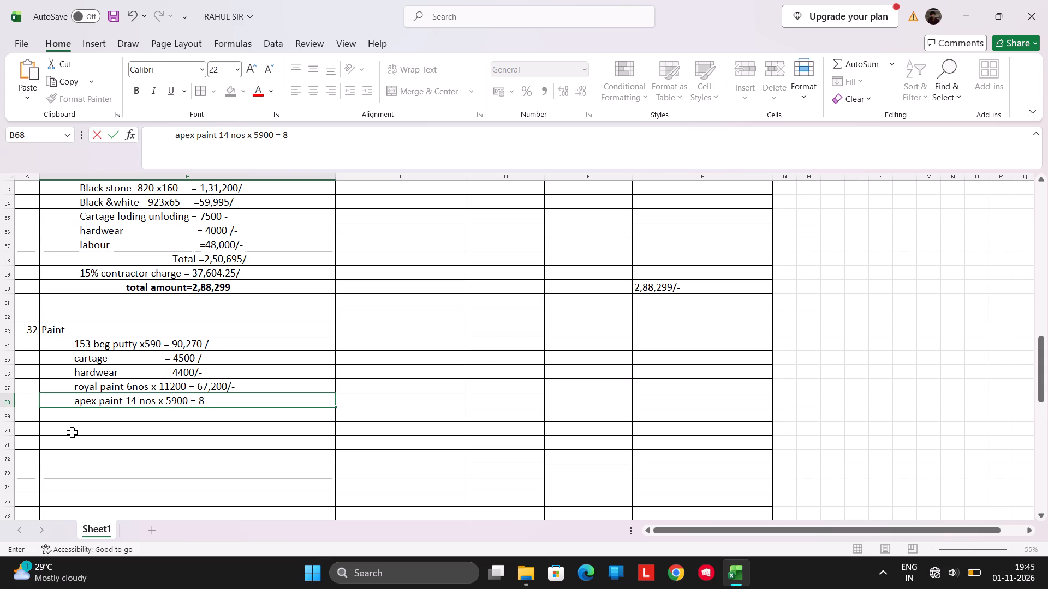
type("600")
key("BackSpace")
key("BackSpace")
key("BackSpace")
key("comma")
key("BackSpace")
key("comma")
type("600")
key("space")
key("slash")
key("minus")
Add spaces before the equals sign of the putty line in B64 to align it with the royal and apex paint lines.
left_click(164, 346)
double_click(164, 346)
key("space")
key("space")
key("space")
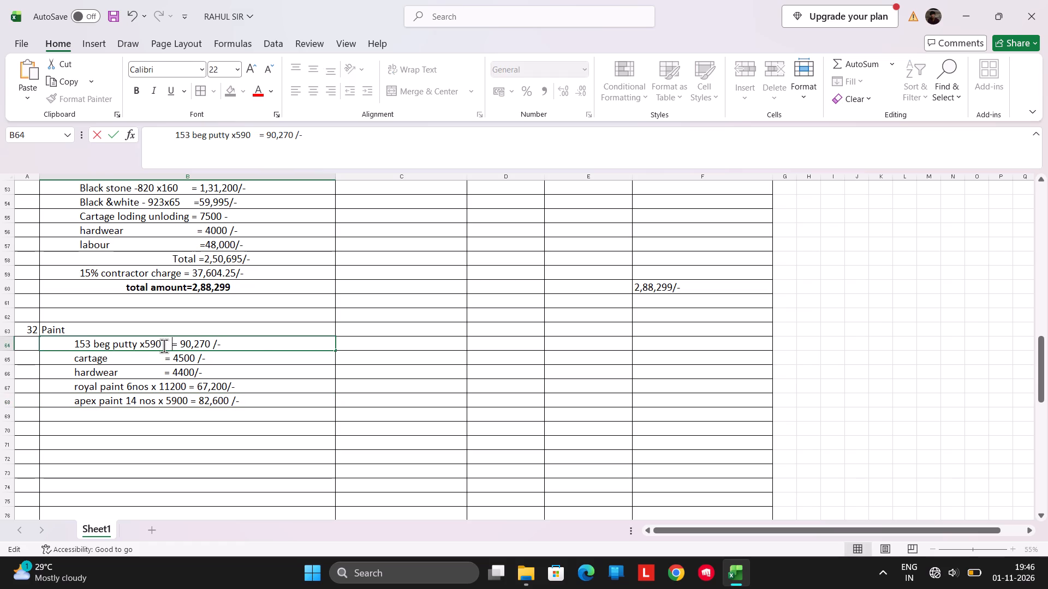
key("space")
key("space")
key("space")
key("space")
key("space")
key("space")
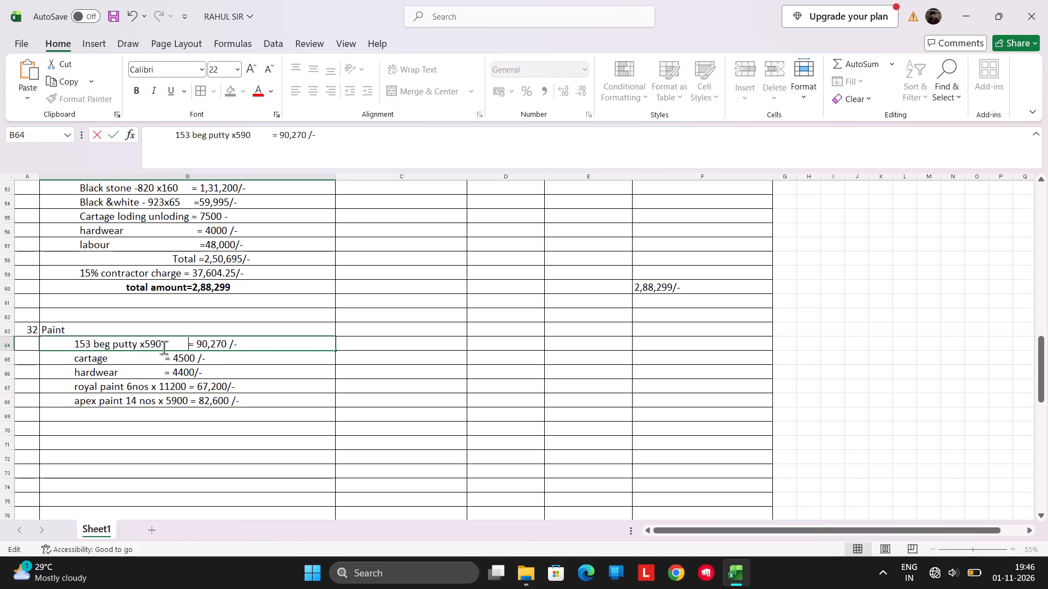
Add spaces before the equals sign of the cartage line in B65 to align it with the putty line's.
left_click(165, 359)
double_click(165, 359)
key("space")
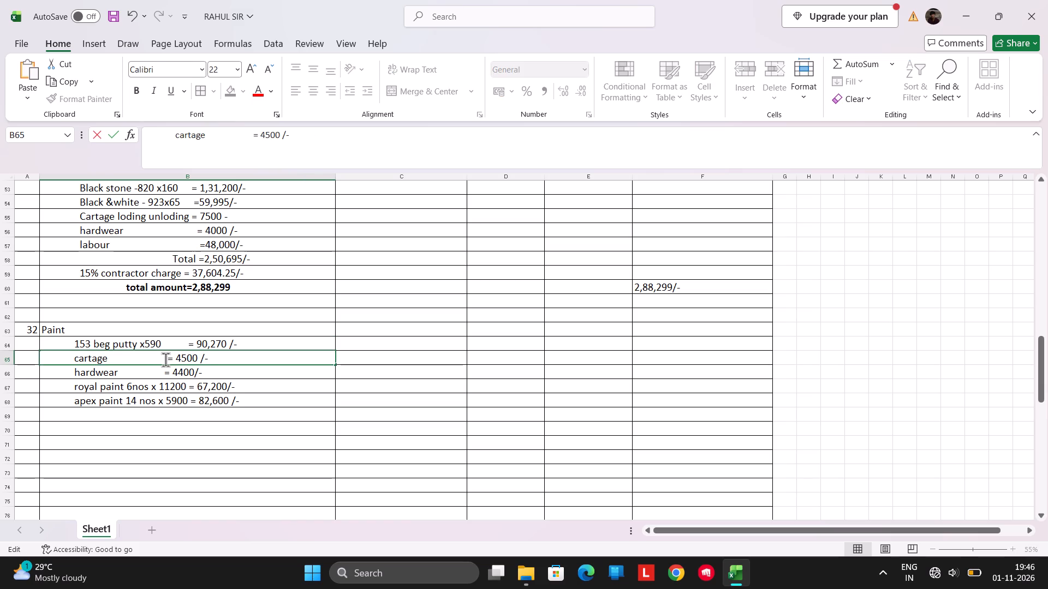
key("space")
key("space")
key("space")
key("space")
key("space")
key("space")
key("space")
key("space")
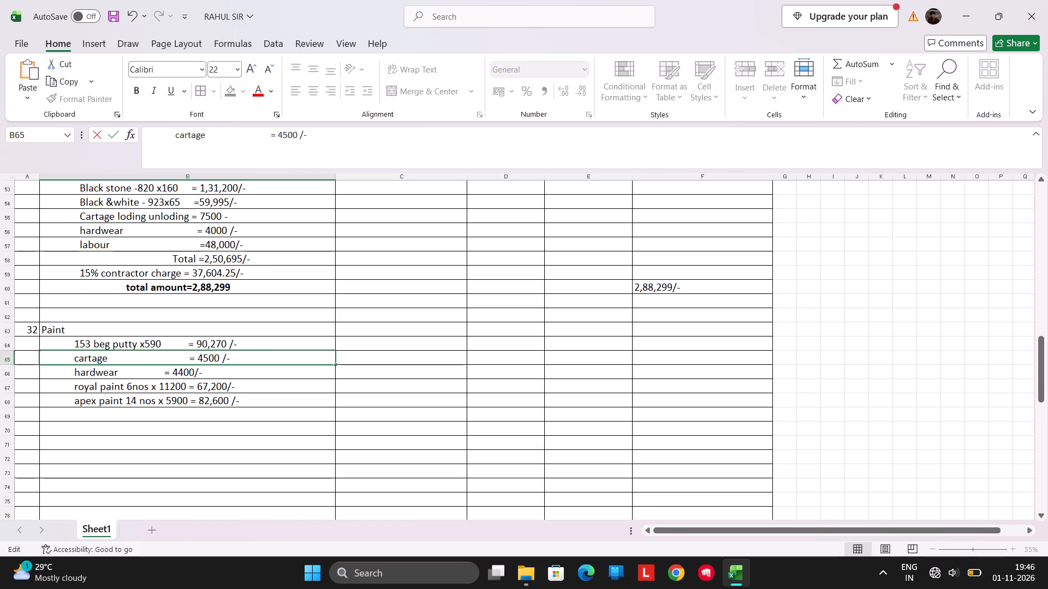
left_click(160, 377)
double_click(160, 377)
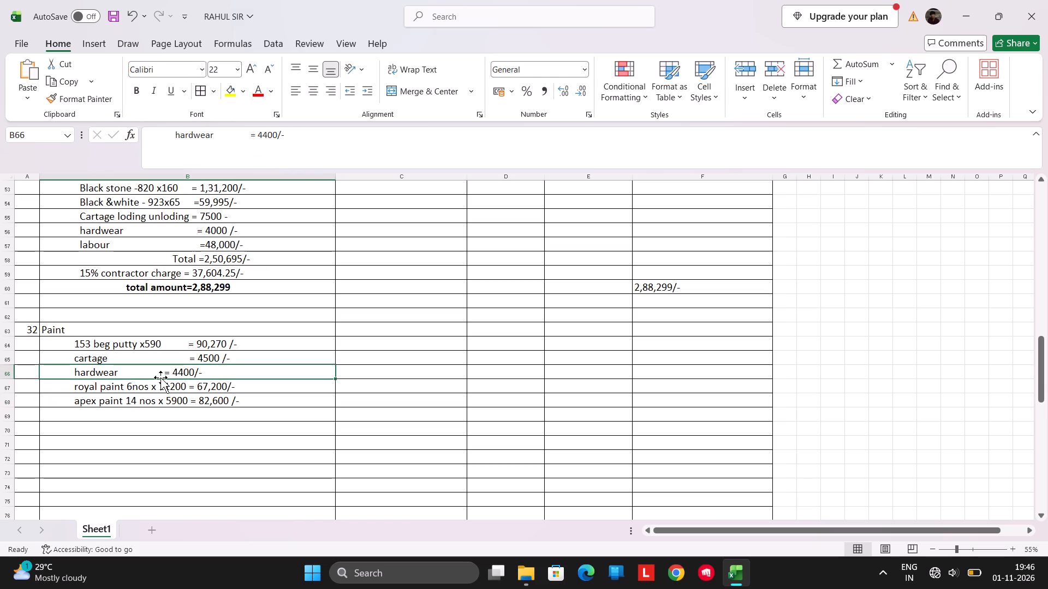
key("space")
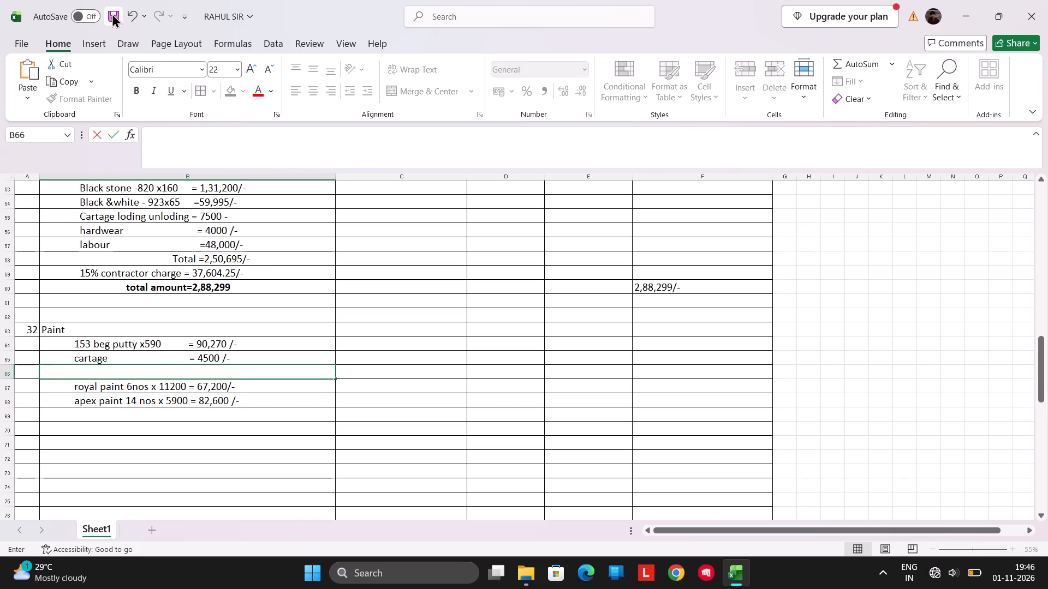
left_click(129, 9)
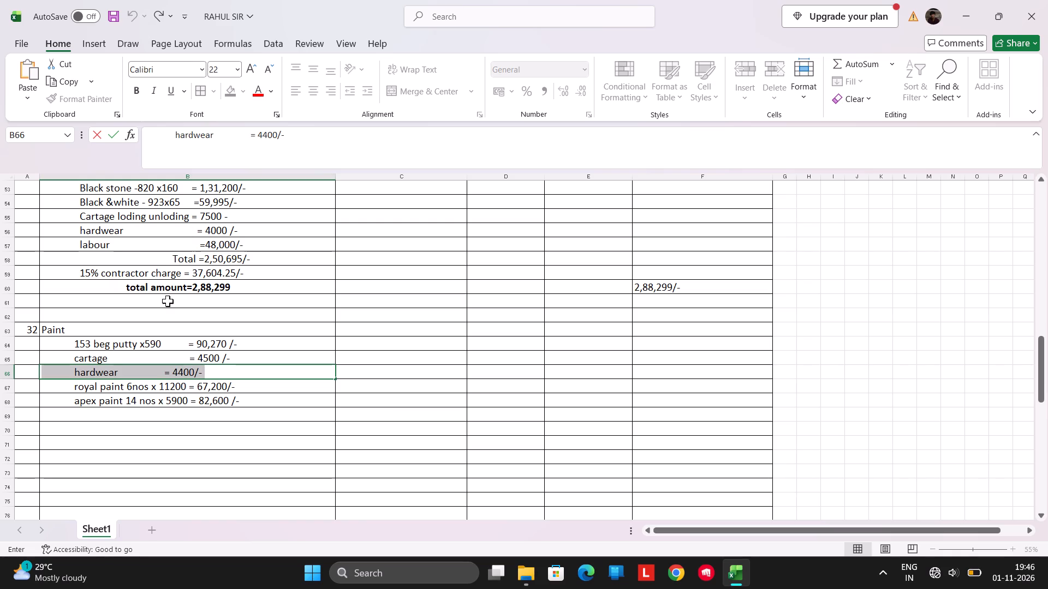
Add spaces before the equals sign of the hardwear line in B66 to align it with the cartage line's.
double_click(161, 368)
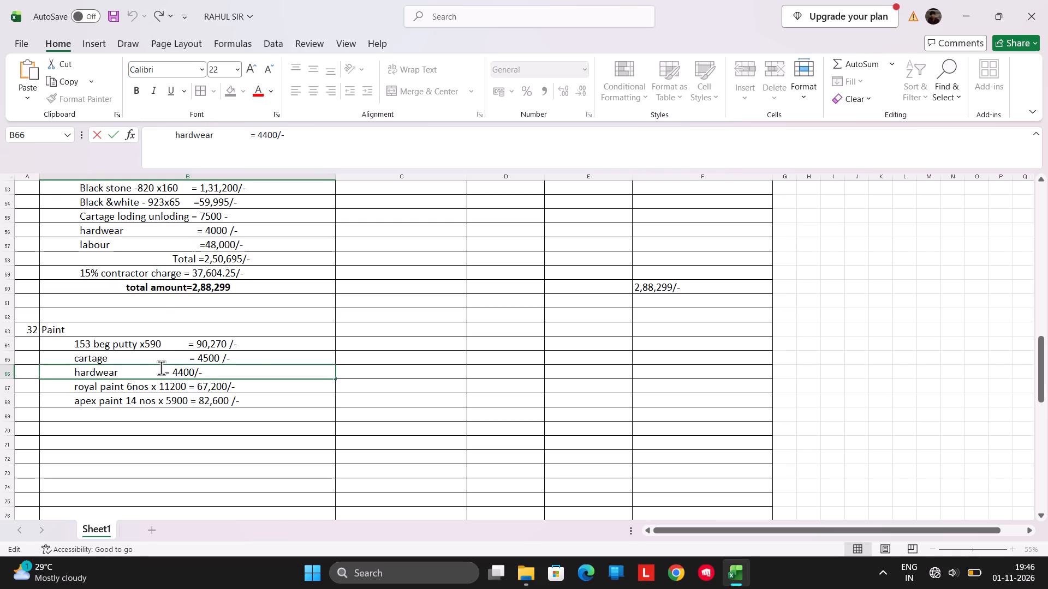
left_click(161, 368)
key("space")
key("space")
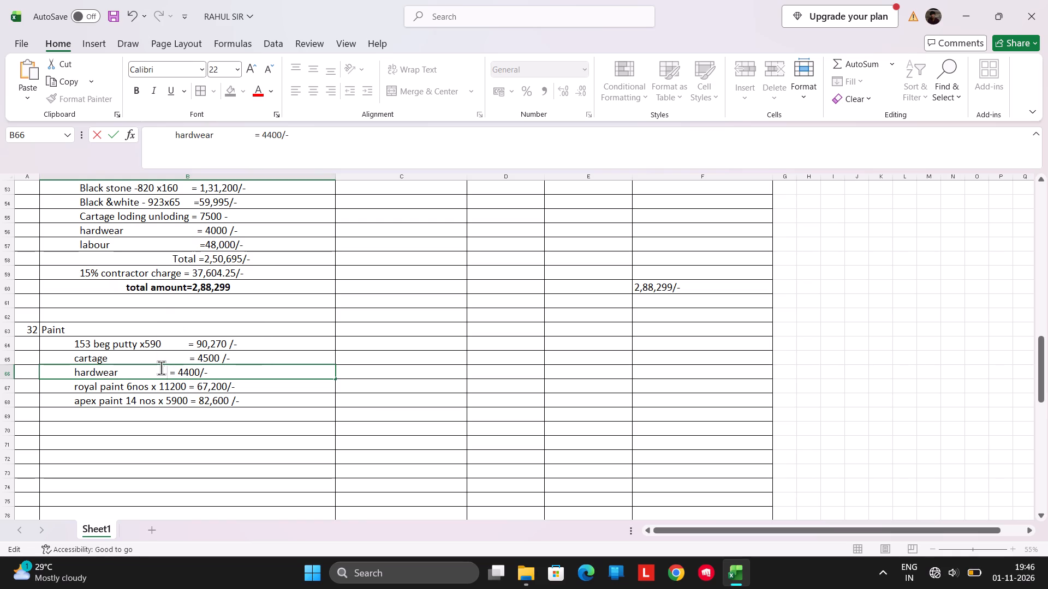
key("space")
key("space")
key("space")
key("space")
key("space")
key("space")
key("space")
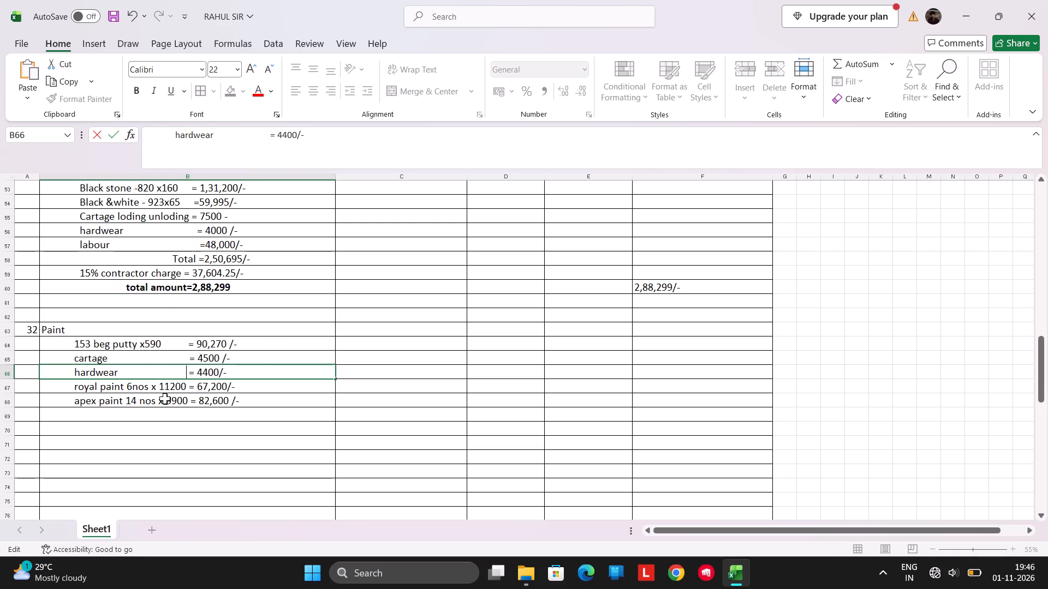
Enter the indented label "total =" in B69 under the apex paint line.
left_click(168, 414)
triple_click(168, 414)
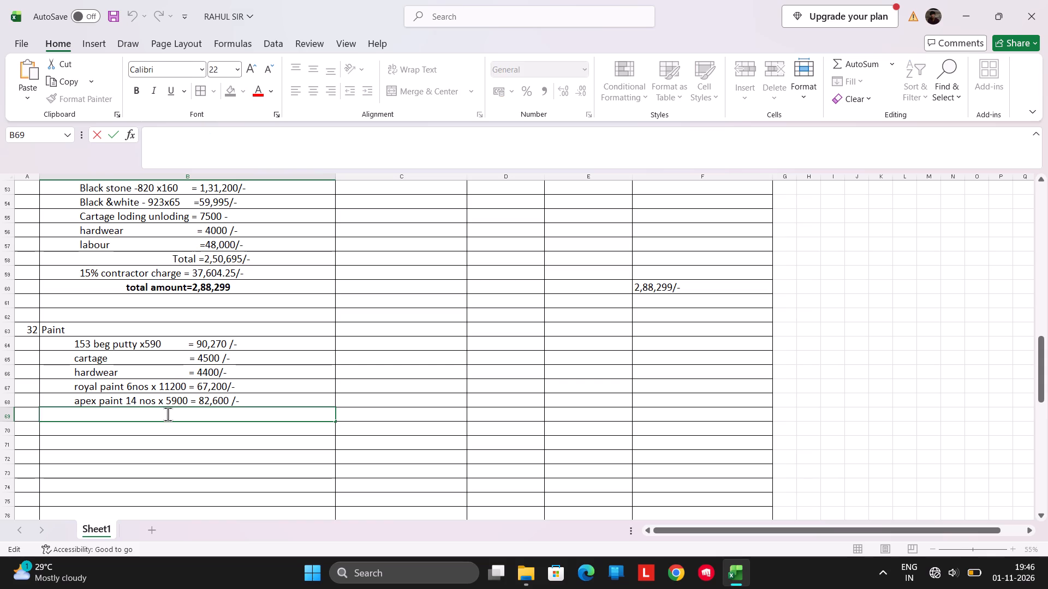
key("space")
key("space")
key("space")
key("space")
key("space")
key("space")
key("space")
key("space")
key("space")
key("space")
key("space")
key("space")
key("space")
key("space")
key("space")
key("space")
key("space")
key("space")
key("space")
key("space")
type("total")
key("space")
type("====")
key("BackSpace")
key("BackSpace")
key("BackSpace")
key("BackSpace")
key("equal")
Add more leading spaces before "total =" in B69 to bring its equals sign roughly under those of the lines above.
double_click(123, 413)
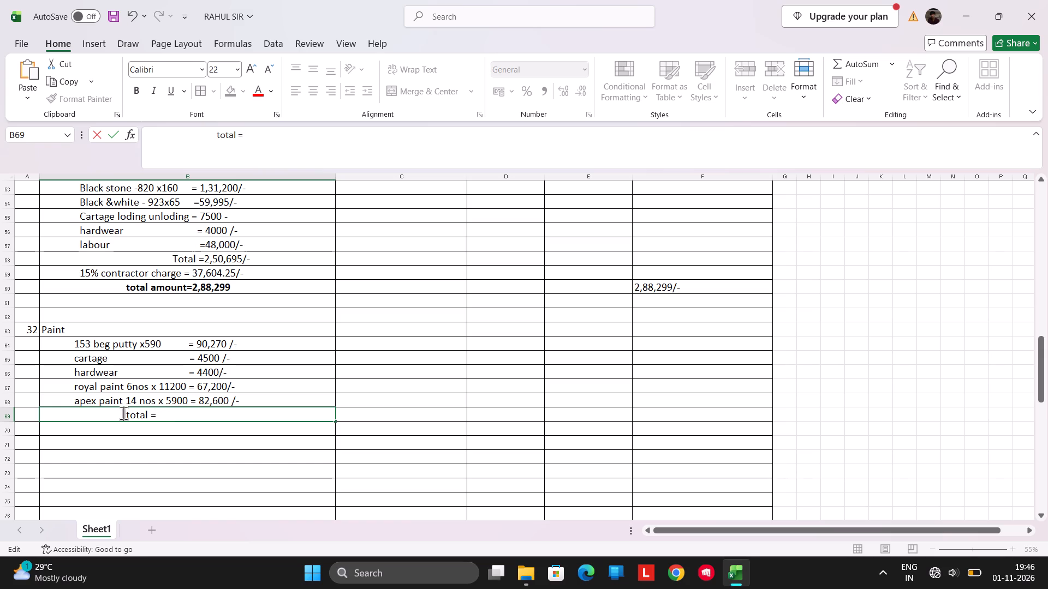
left_click(123, 413)
key("space")
key("space")
key("space")
key("space")
key("space")
key("space")
key("space")
key("space")
key("space")
key("space")
key("space")
key("space")
key("space")
key("space")
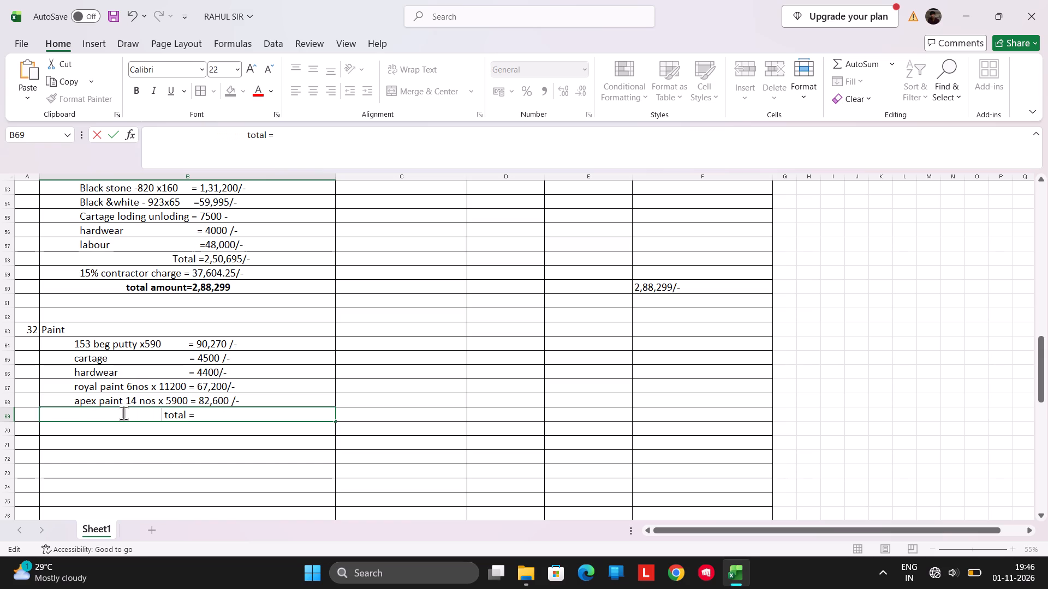
key("space")
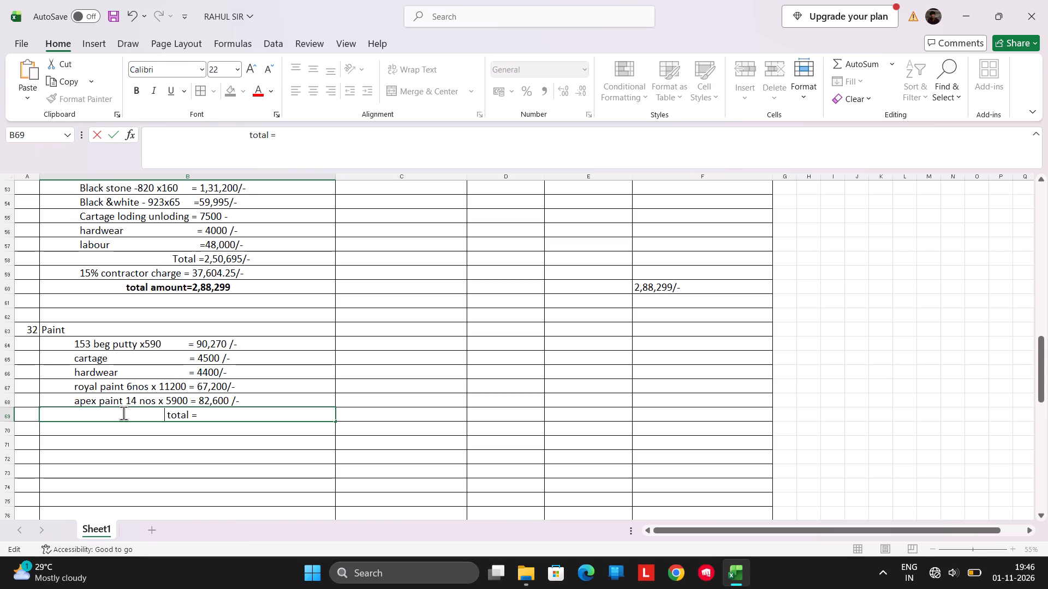
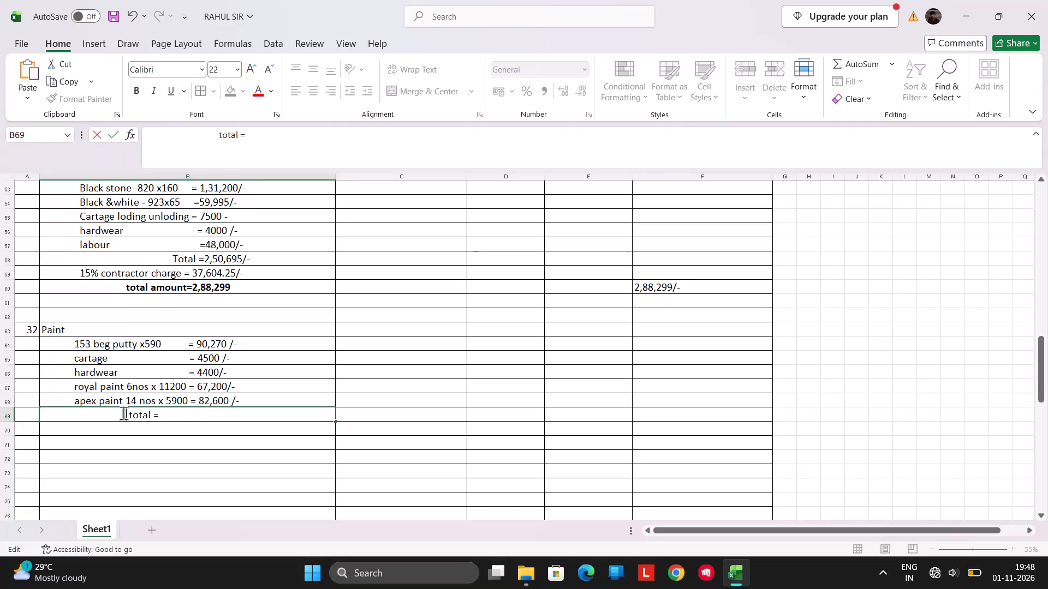
Replace the "total =" text in B69 with the label "labour", indented roughly in line with the paint cost lines above.
key("BackSpace")
key("BackSpace")
key("BackSpace")
key("BackSpace")
key("BackSpace")
key("BackSpace")
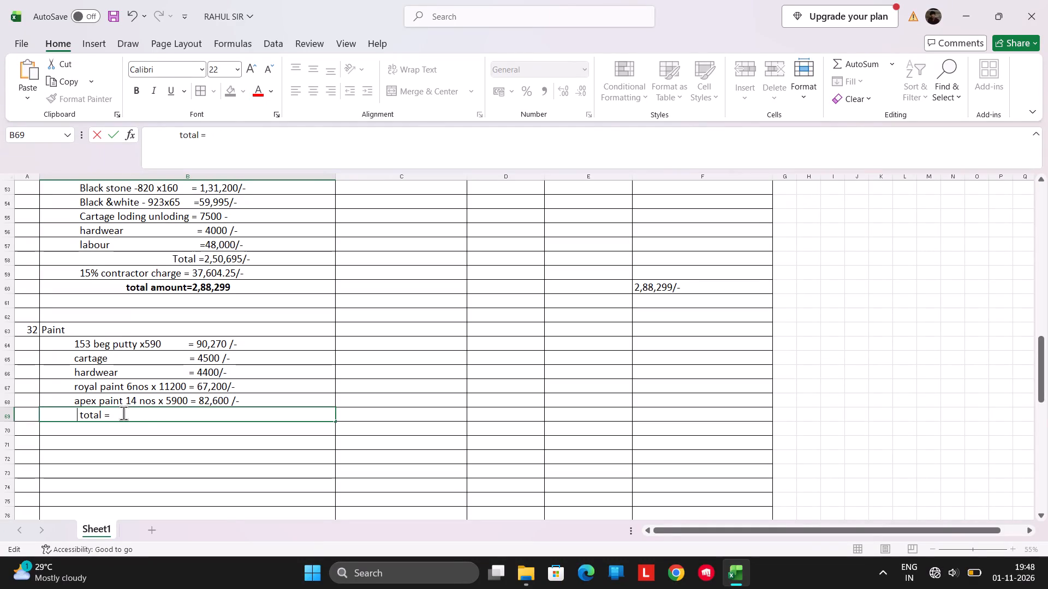
type("labour")
key("space")
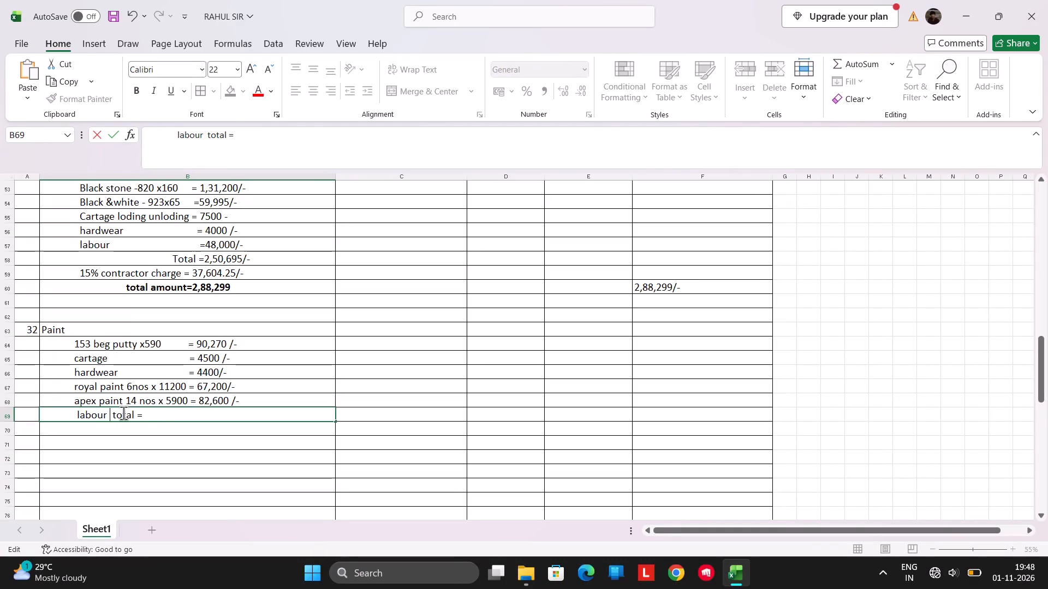
key("Right")
key("Right")
key("Right")
key("Right")
key("Right")
key("Right")
key("Right")
key("Right")
key("Right")
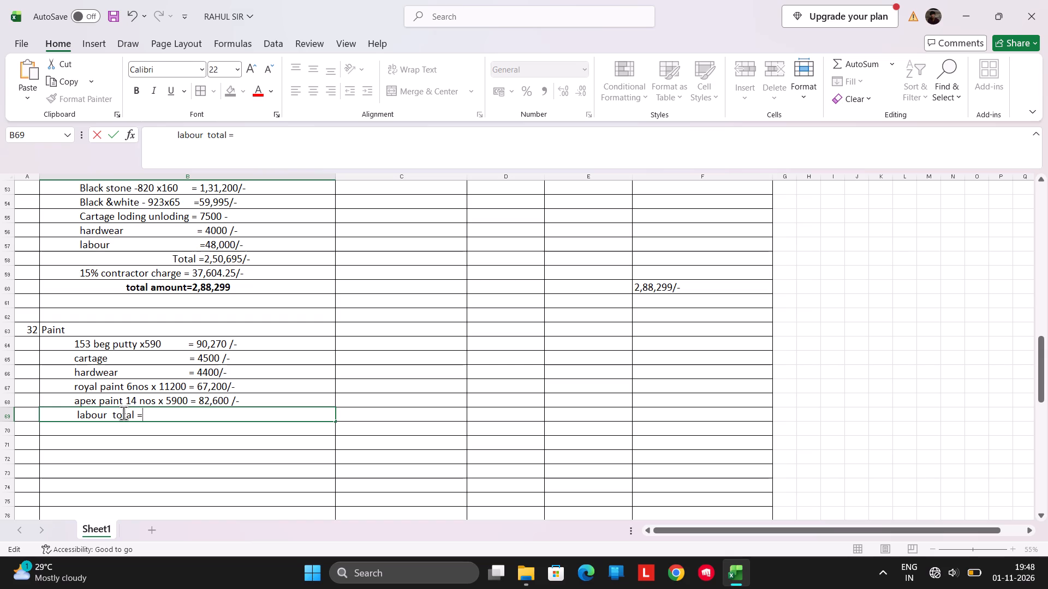
key("BackSpace")
key("BackSpace")
key("BackSpace")
key("BackSpace")
key("BackSpace")
key("BackSpace")
key("BackSpace")
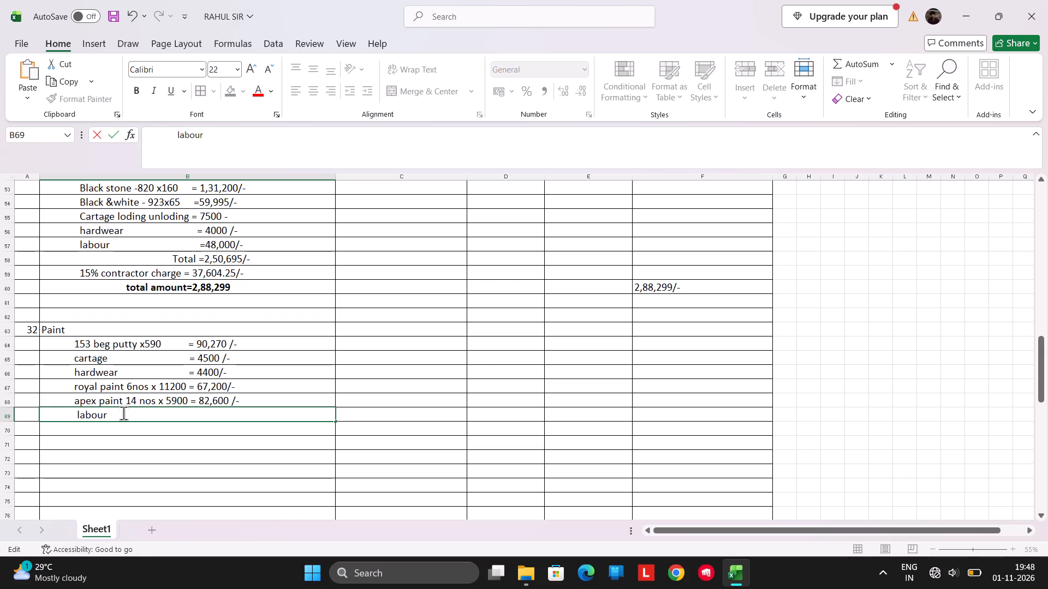
Add spaces and an equals sign after "labour" in B69, roughly aligned with the equals signs above.
key("space")
key("space")
key("space")
key("space")
key("space")
key("space")
key("space")
key("space")
key("space")
key("space")
key("space")
key("space")
key("space")
key("space")
key("space")
key("space")
key("space")
key("space")
key("space")
key("space")
key("space")
key("space")
key("equal")
Enter the labour amount 1,30,000/- after the equals sign in B69.
key("space")
type("13")
type(",00")
type("===")
key("BackSpace")
key("BackSpace")
key("BackSpace")
key("BackSpace")
key("BackSpace")
key("BackSpace")
key("BackSpace")
key("comma")
type("30")
type(",000")
type("/-")
key("space")
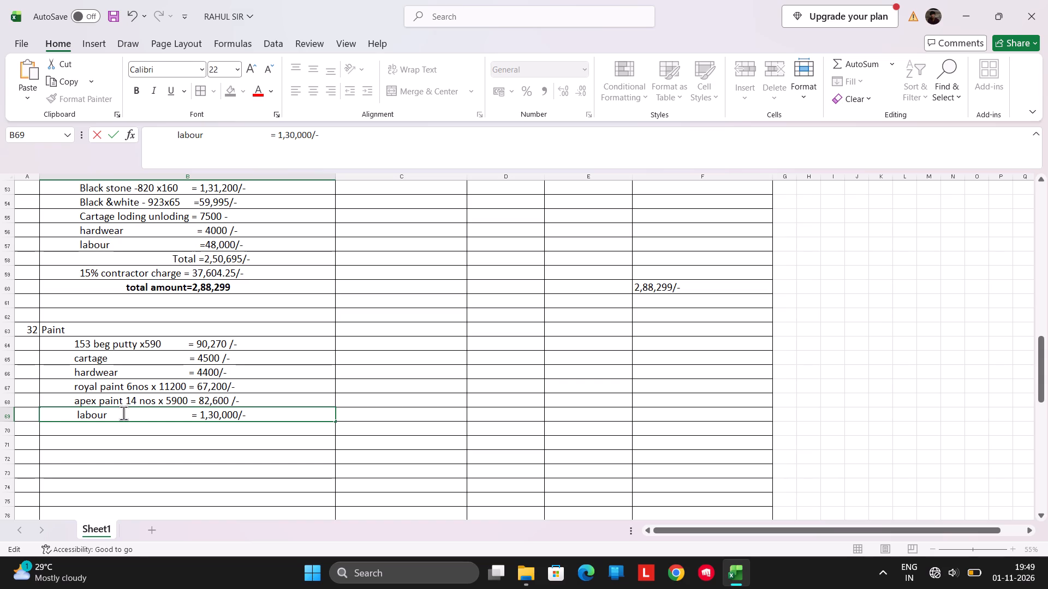
Enter the label "total =" in B70 under the labour line, indented further than the cost lines.
left_click(133, 430)
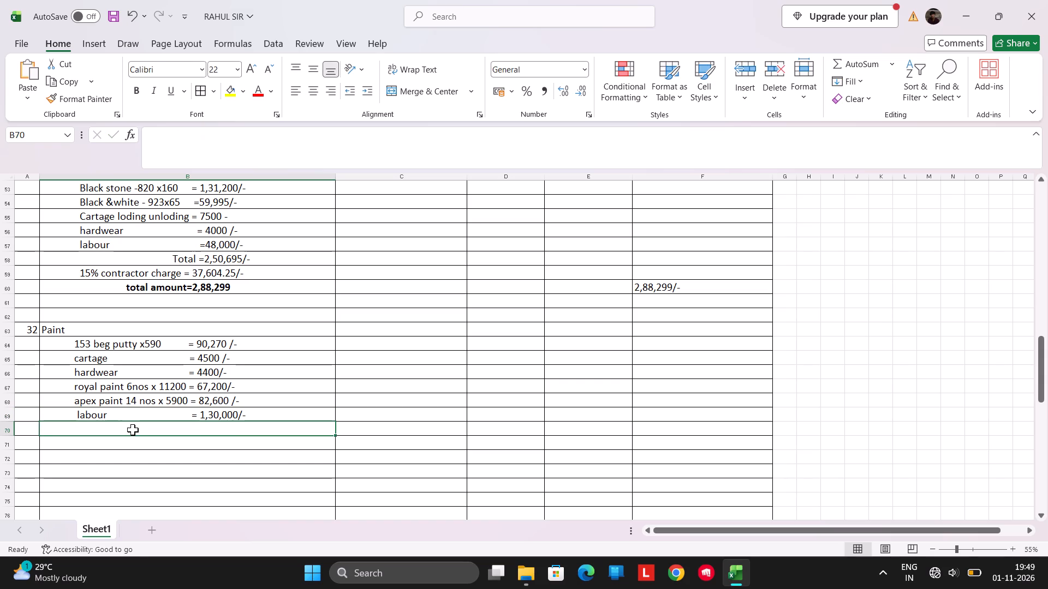
key("t")
key("BackSpace")
key("space")
key("space")
key("space")
key("space")
key("space")
key("space")
key("space")
key("space")
key("space")
key("space")
key("space")
key("space")
key("space")
key("space")
key("space")
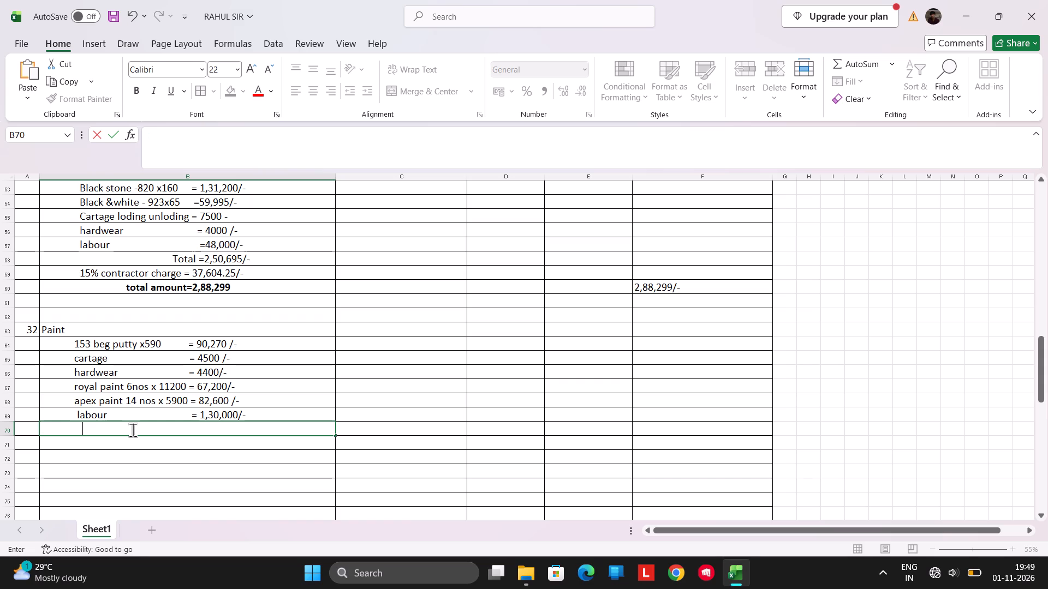
key("space")
key("space")
key("space")
key("space")
key("space")
key("space")
type("to")
type("al")
key("space")
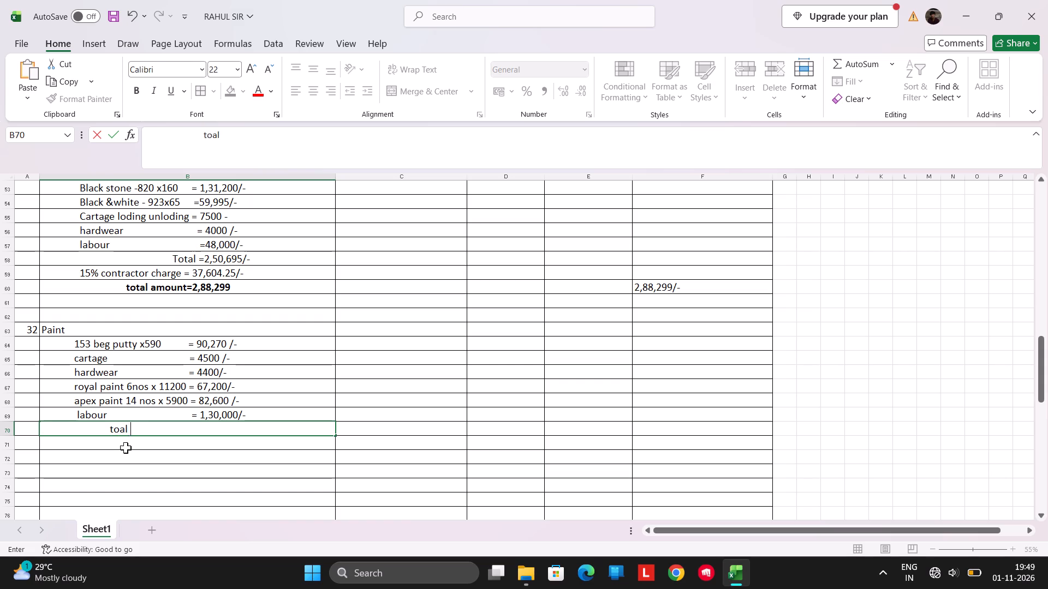
key("BackSpace")
key("BackSpace")
key("BackSpace")
type("tal")
key("space")
type("=")
key("space")
Complete the total line in B70 with the amount 3,78,970 /-.
key("3")
key("comma")
type("78")
type(",9")
type("70")
key("space")
type("/-")
key("space")
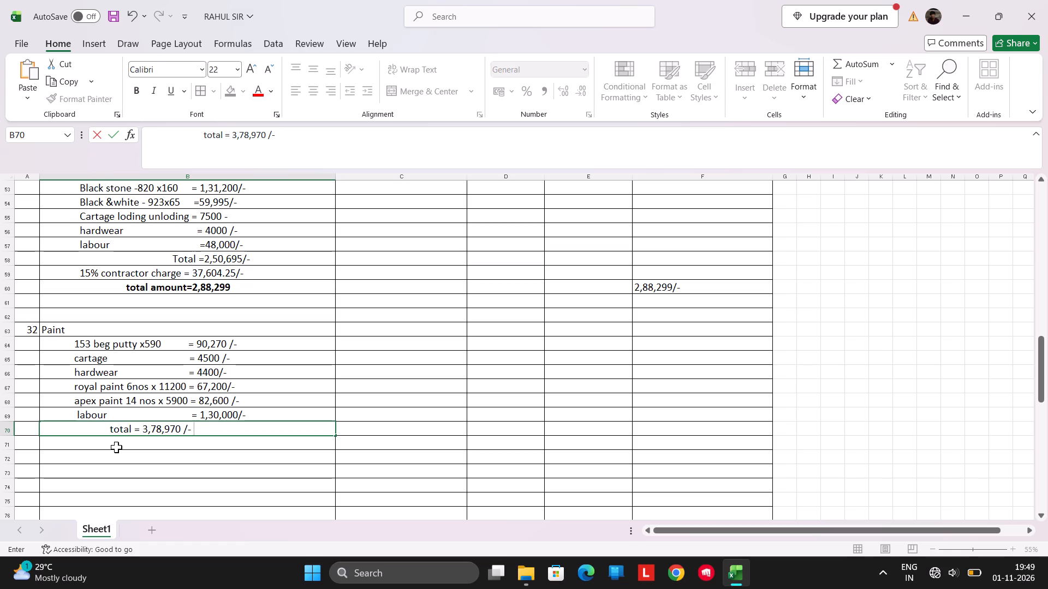
Enter "15% contractor charge =" in B71, indented like the labour line and with its equals sign under the labour line's.
key("Down")
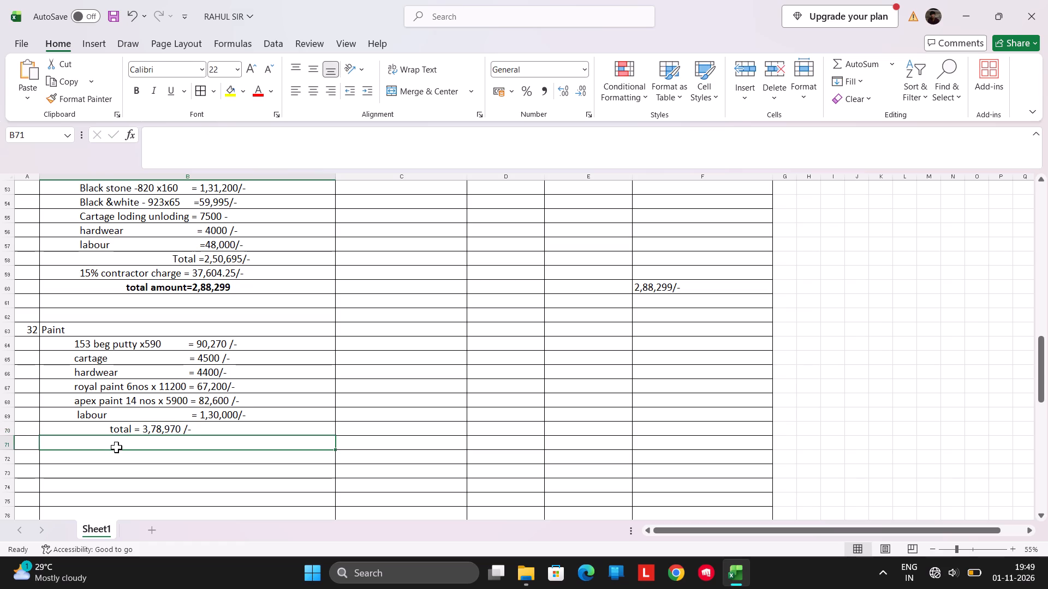
key("space")
key("space")
key("space")
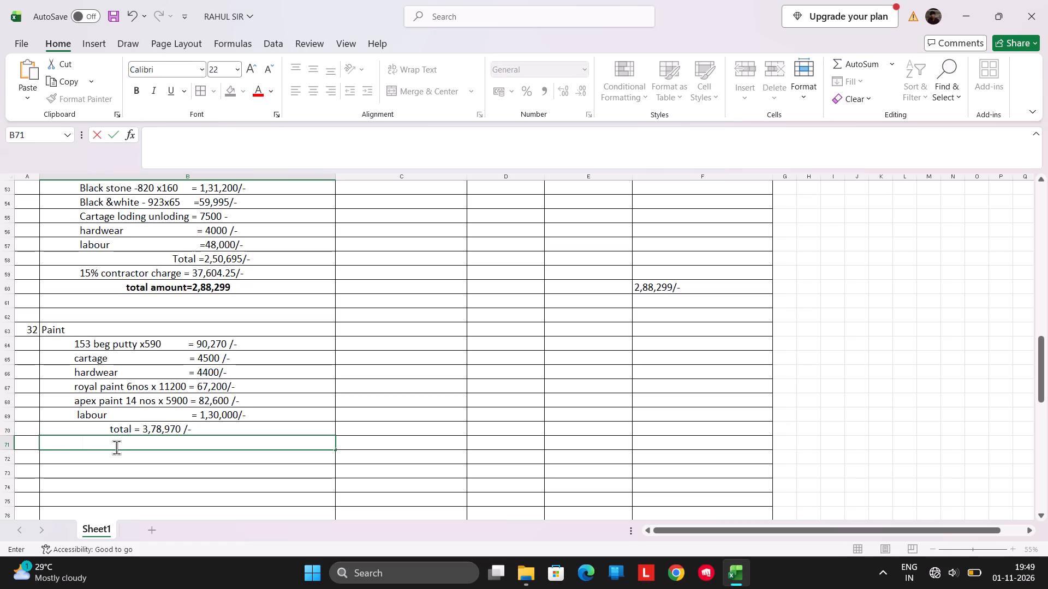
key("BackSpace")
key("BackSpace")
type("15%")
key("space")
type("contracr")
key("BackSpace")
type("tor cha")
type("rge")
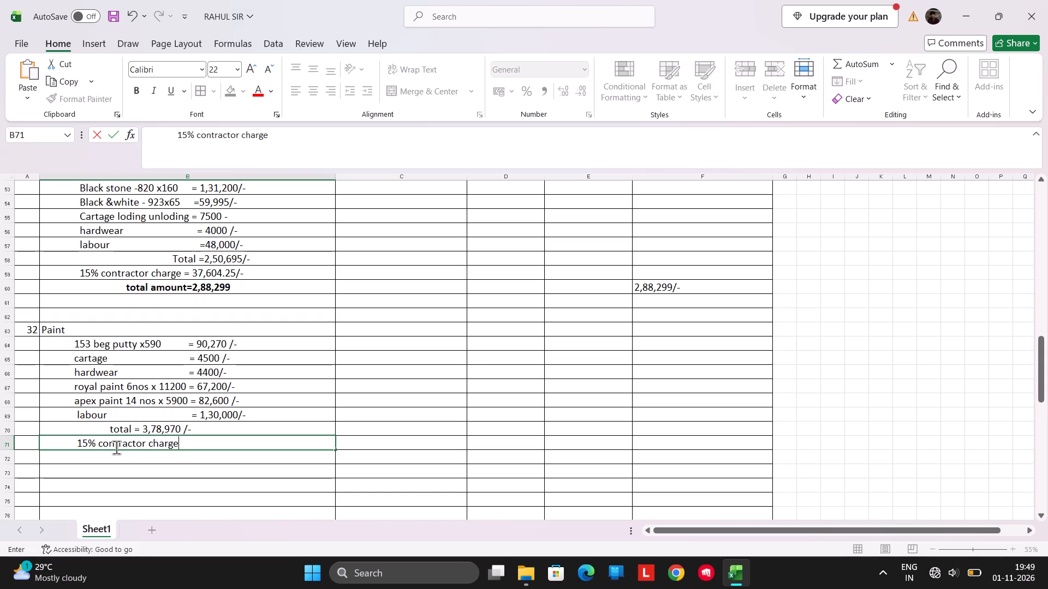
key("space")
key("space")
key("space")
key("space")
key("space")
type("=")
key("space")
Enter an indented total amount label in B72 under the contractor charge line.
left_click(110, 460)
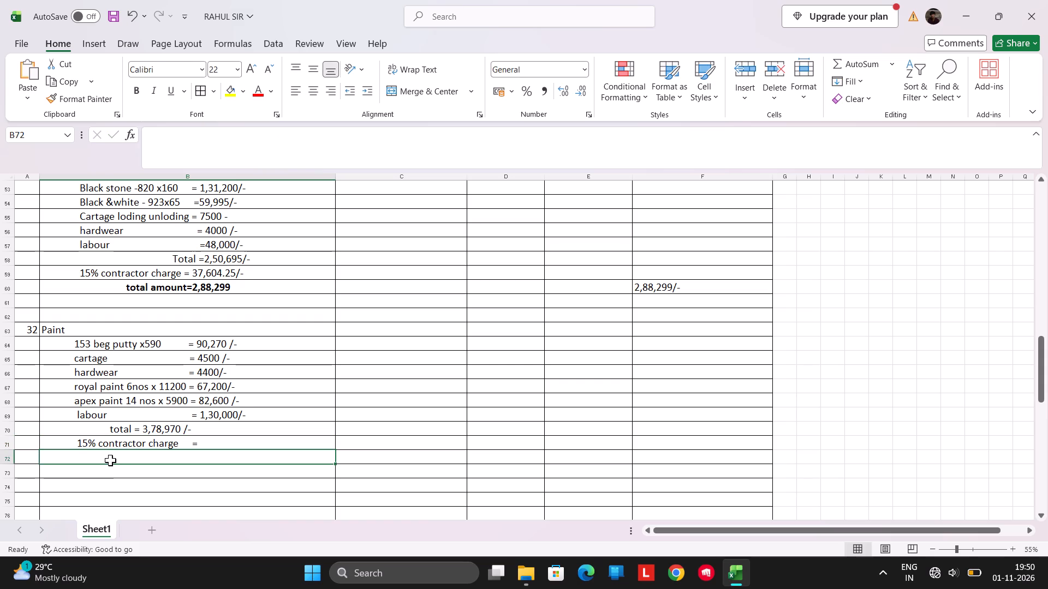
key("space")
key("space")
key("space")
key("space")
key("space")
key("space")
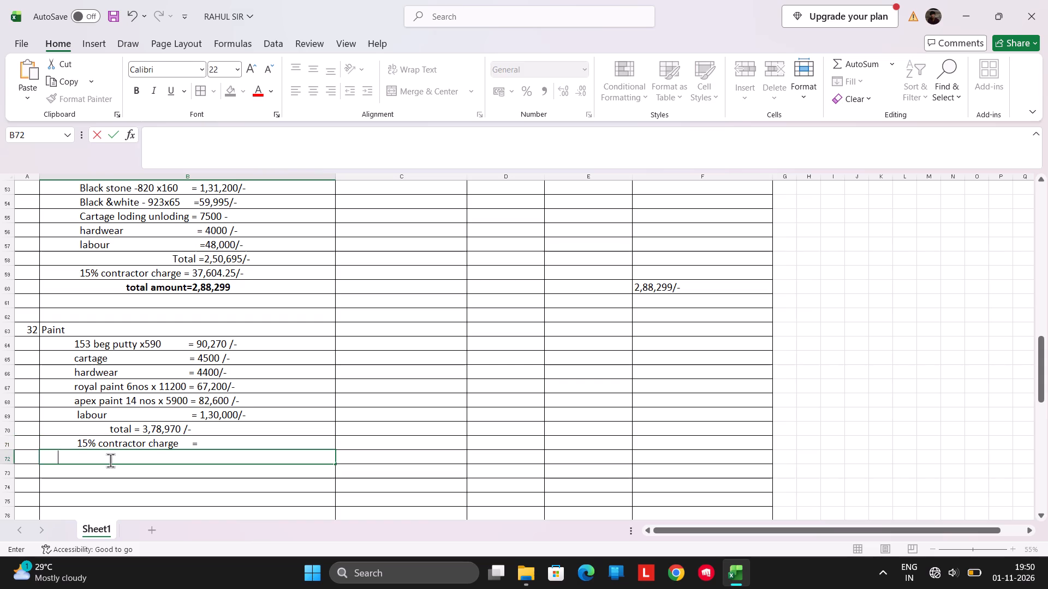
key("space")
key("space")
type("total amoumtbv")
key("BackSpace")
key("BackSpace")
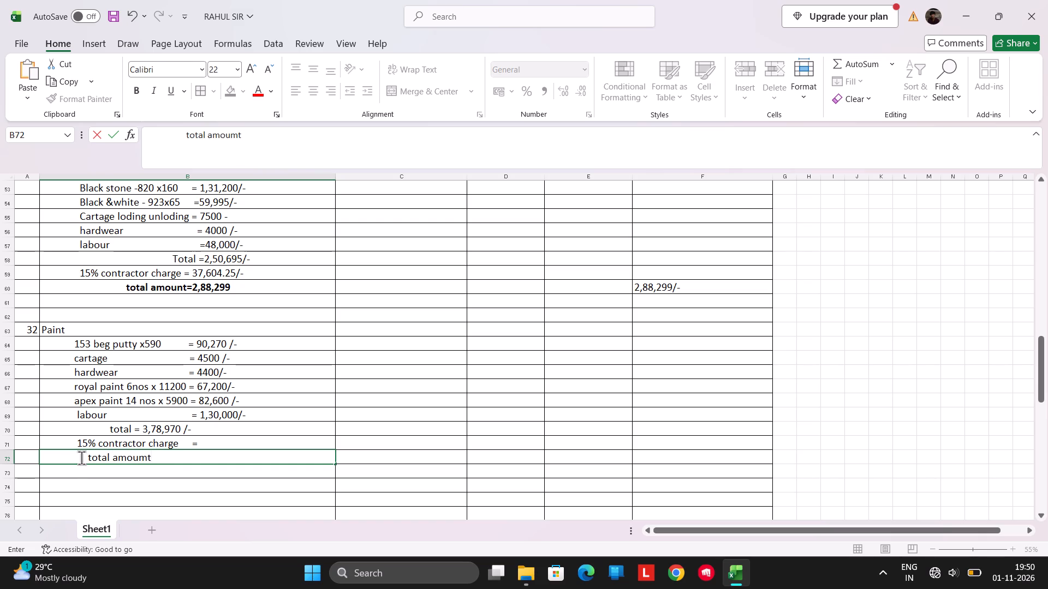
Make the total amount label in B72 bold.
left_click_drag(81, 458, 177, 459)
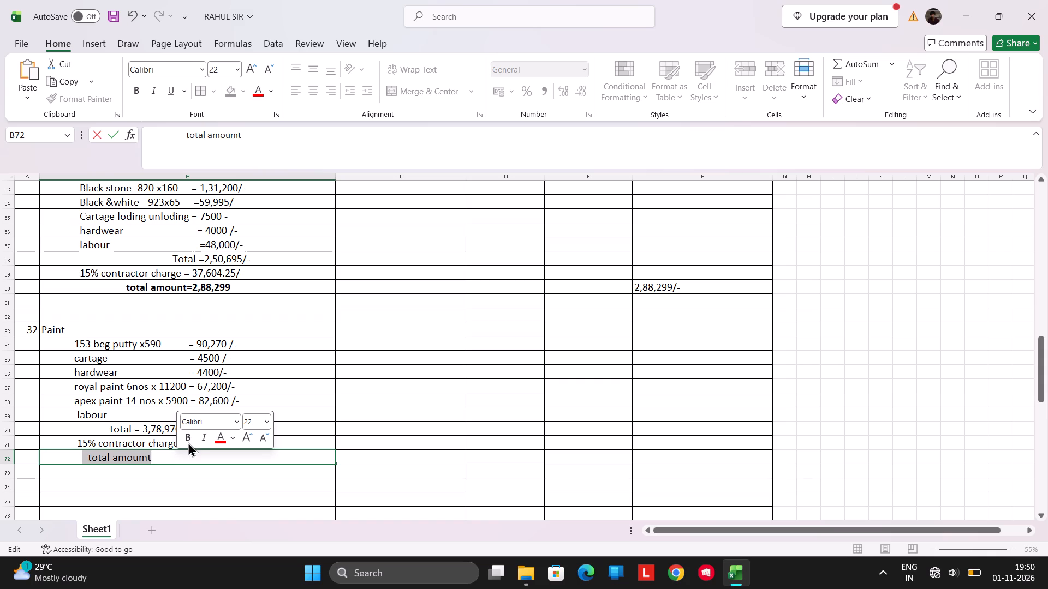
left_click(188, 440)
Correct the spelling of "amount" in the B72 label and add an equals sign after it.
left_click(171, 462)
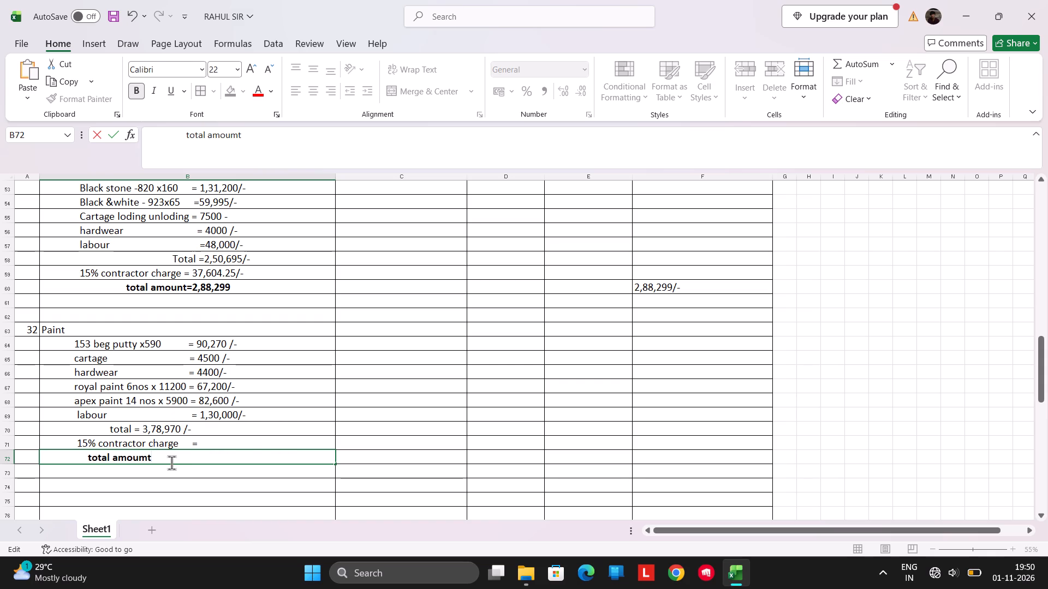
key("BackSpace")
key("BackSpace")
key("BackSpace")
key("BackSpace")
type("ount")
key("space")
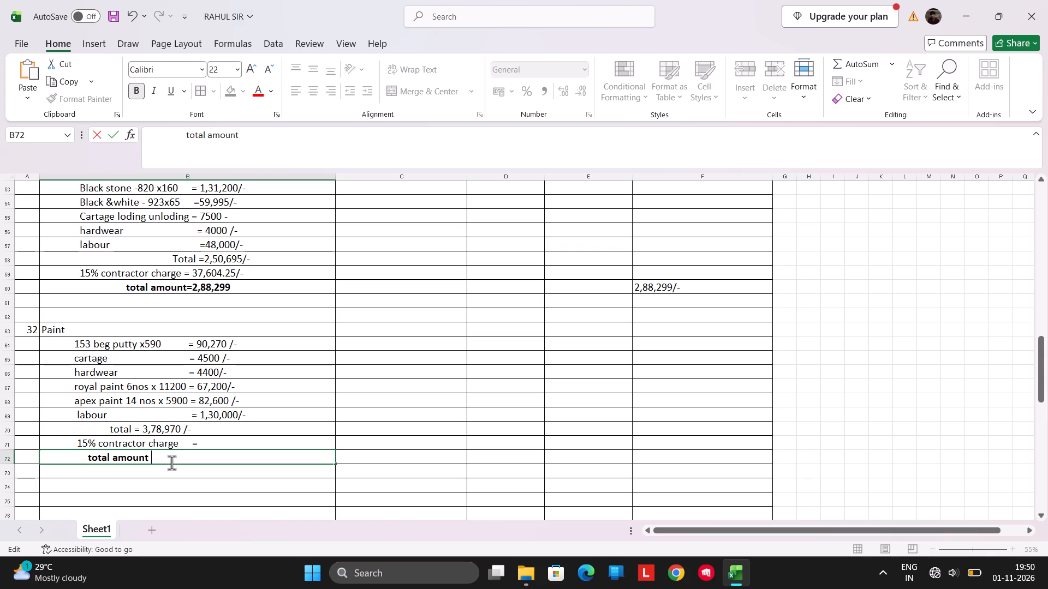
key("equal")
key("space")
Add the amount 4,35,815 after the equals sign of the total amount line in B72.
type("4.")
key("BackSpace")
key("comma")
type("35")
key("comma")
key("8")
type("15")
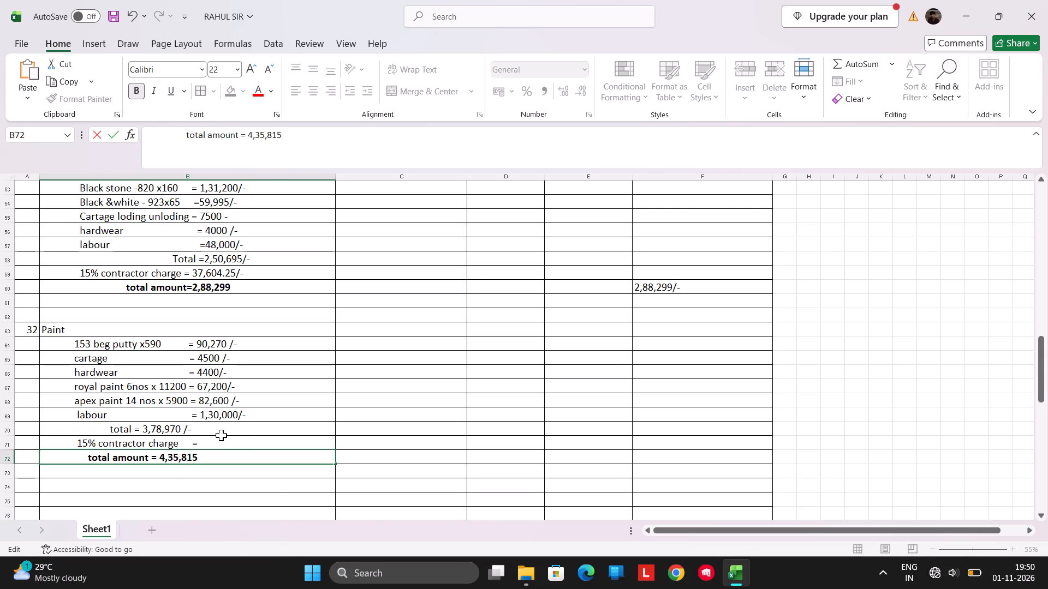
Add the amount 56,845 after the equals sign of the 15% contractor charge line in B71.
left_click(216, 441)
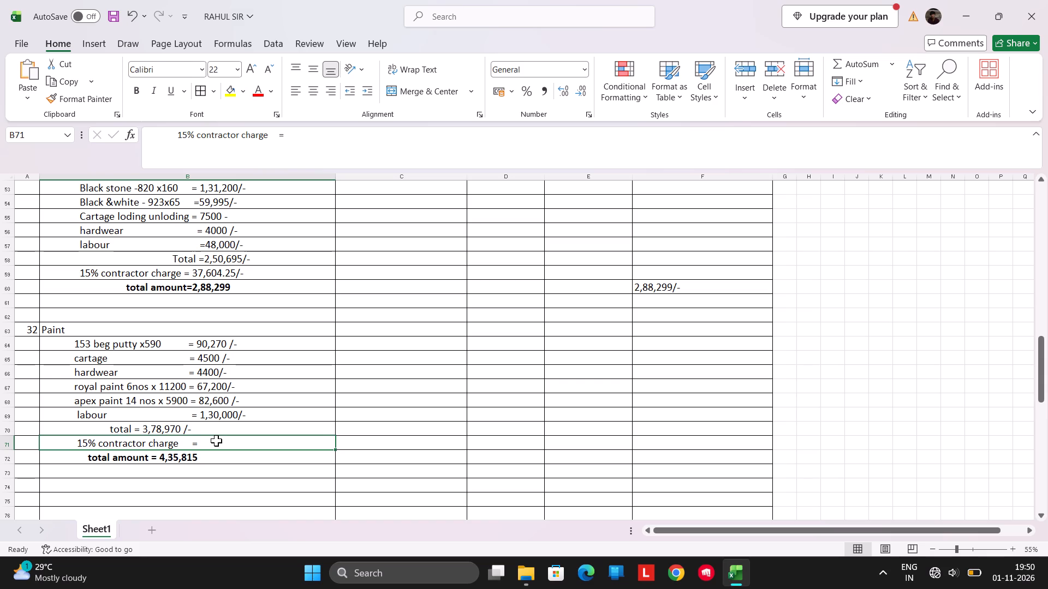
double_click(216, 441)
type("56")
key("8")
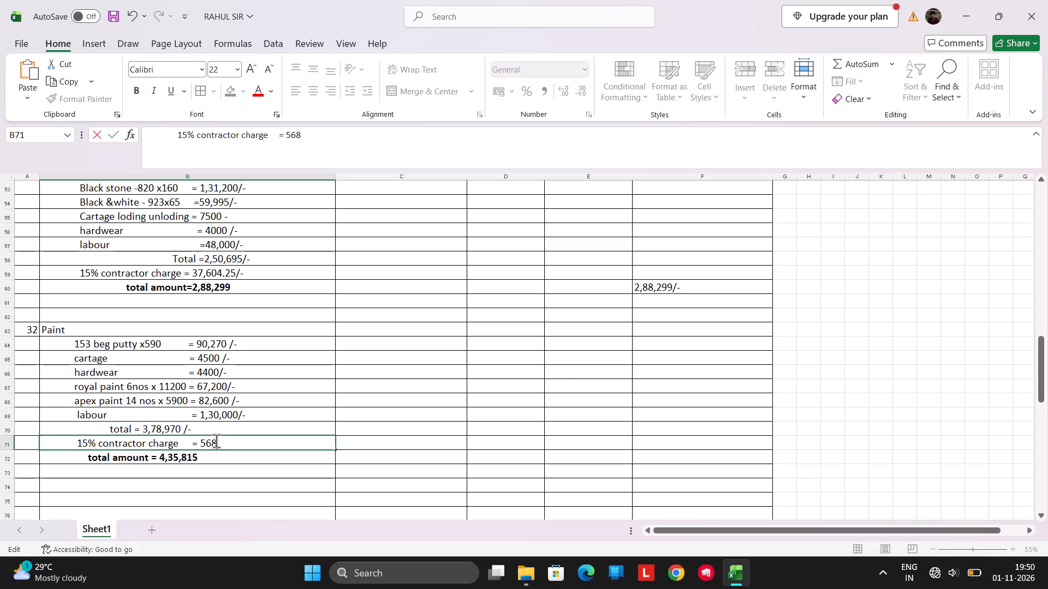
type("45")
left_click(210, 482)
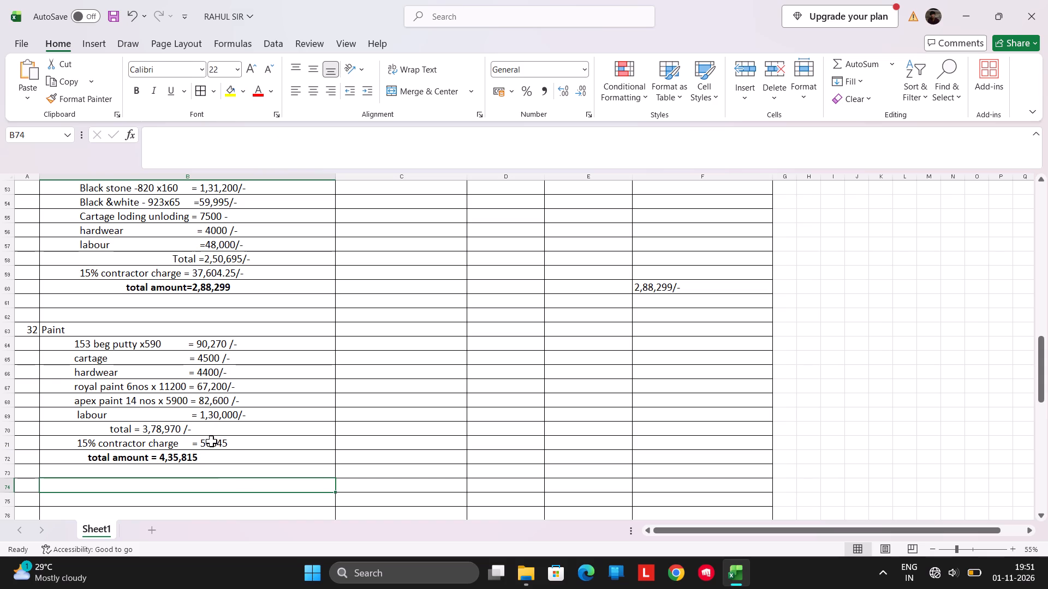
double_click(209, 440)
key("comma")
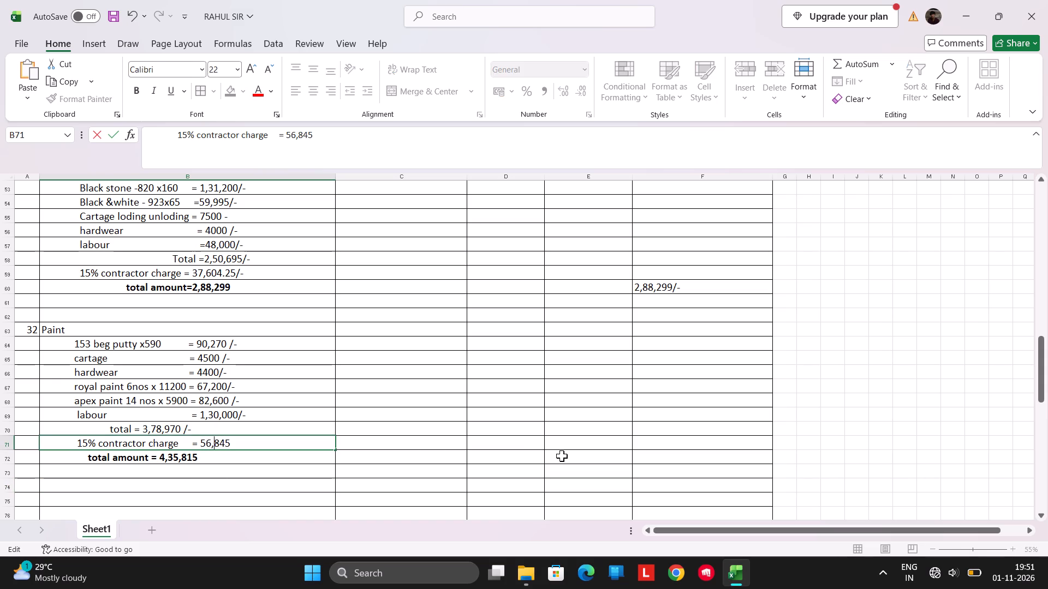
Enter the Paint item's total amount, 4,35,815, in F72 of the amount column.
left_click(242, 460)
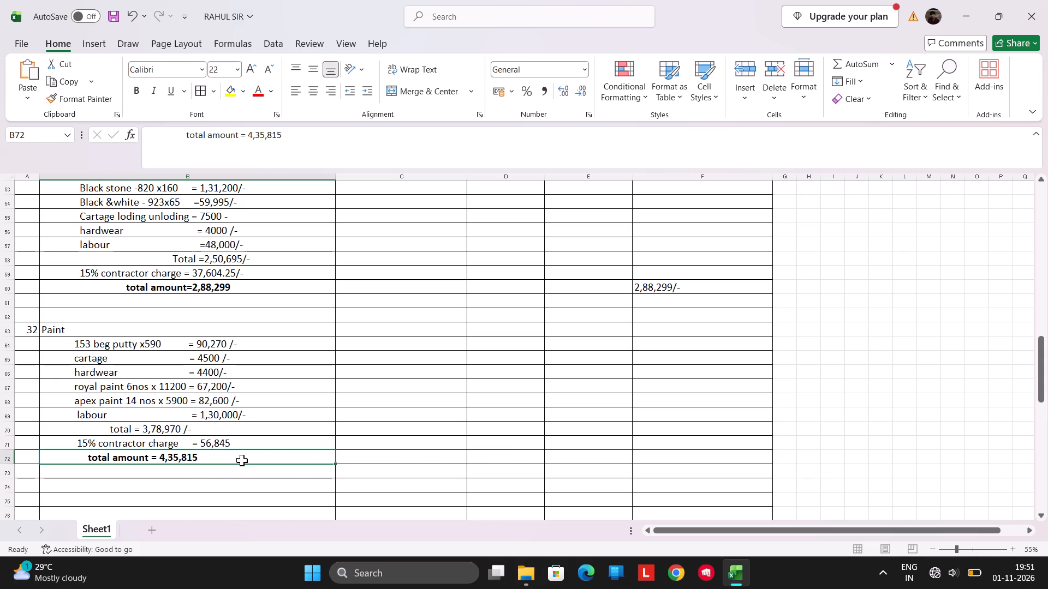
key("Right")
key("Right")
key("Right")
key("Right")
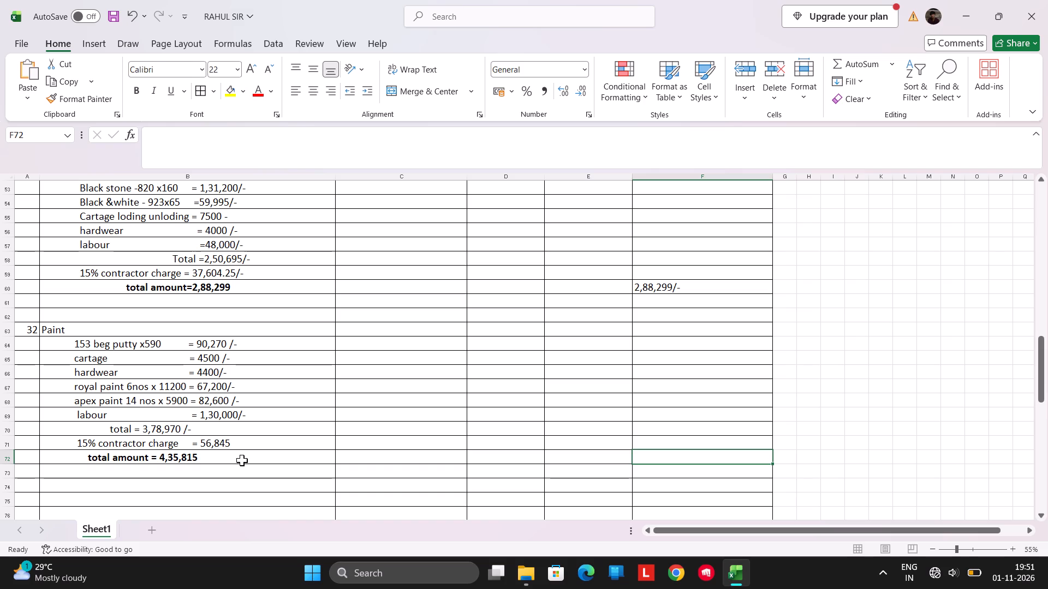
key("4")
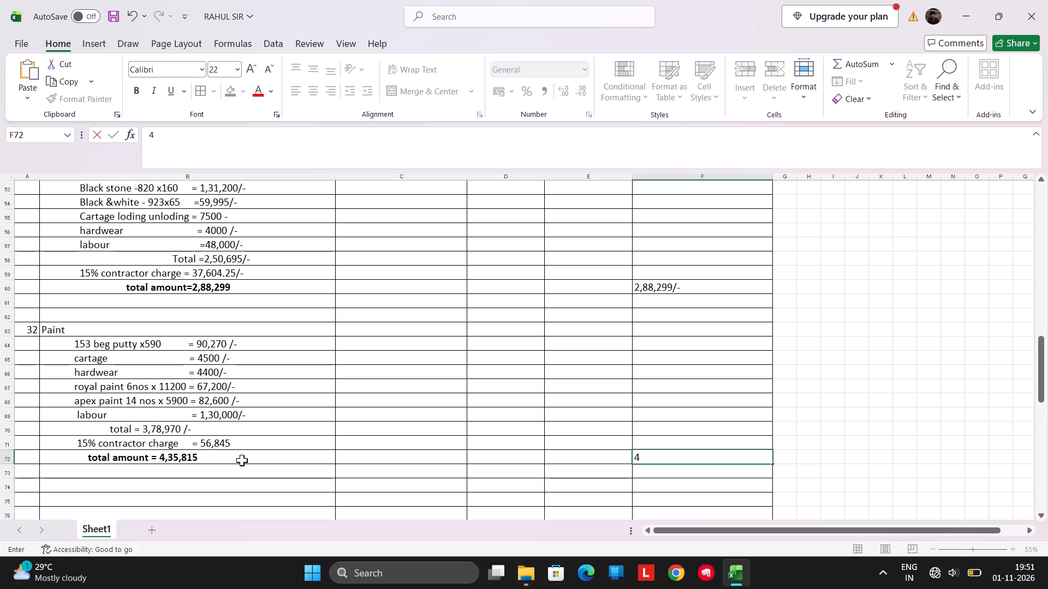
key("comma")
type("35")
key("comma")
key("8")
key("1")
key("5")
key("Return")
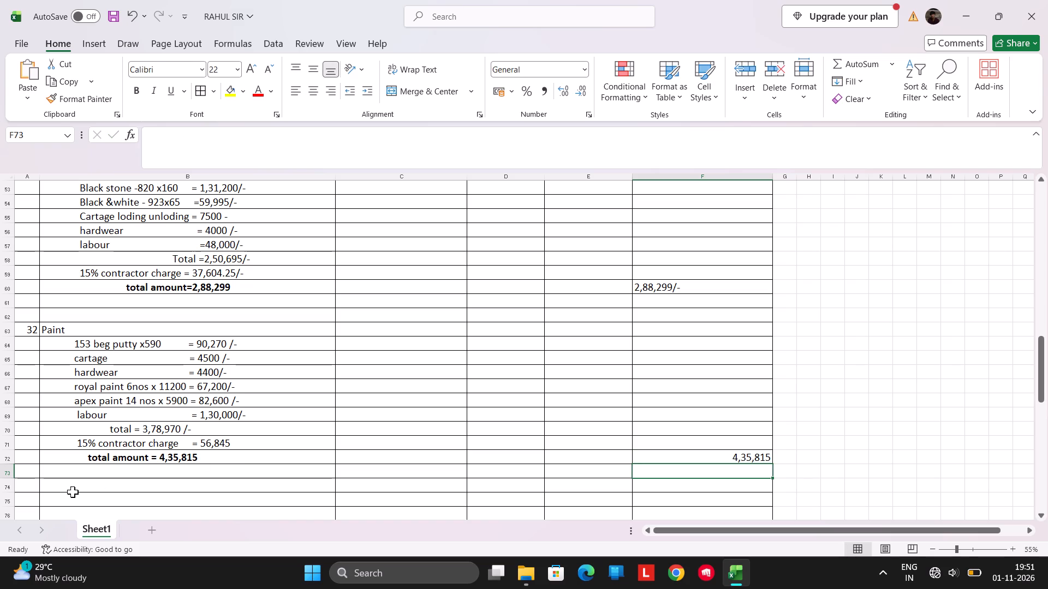
Left-align the Paint amount in F72.
left_click(121, 478)
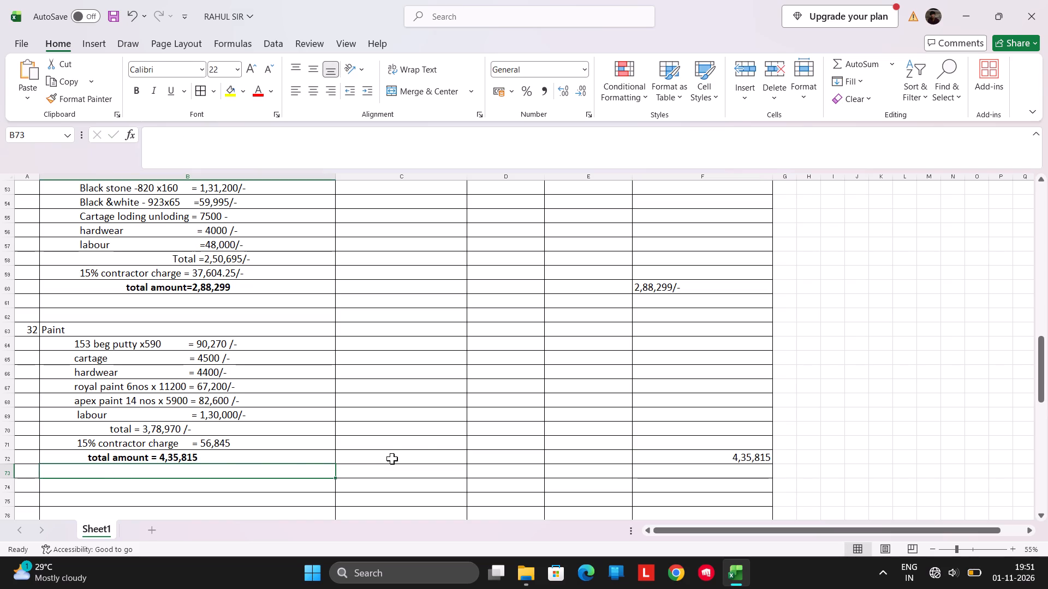
left_click(648, 462)
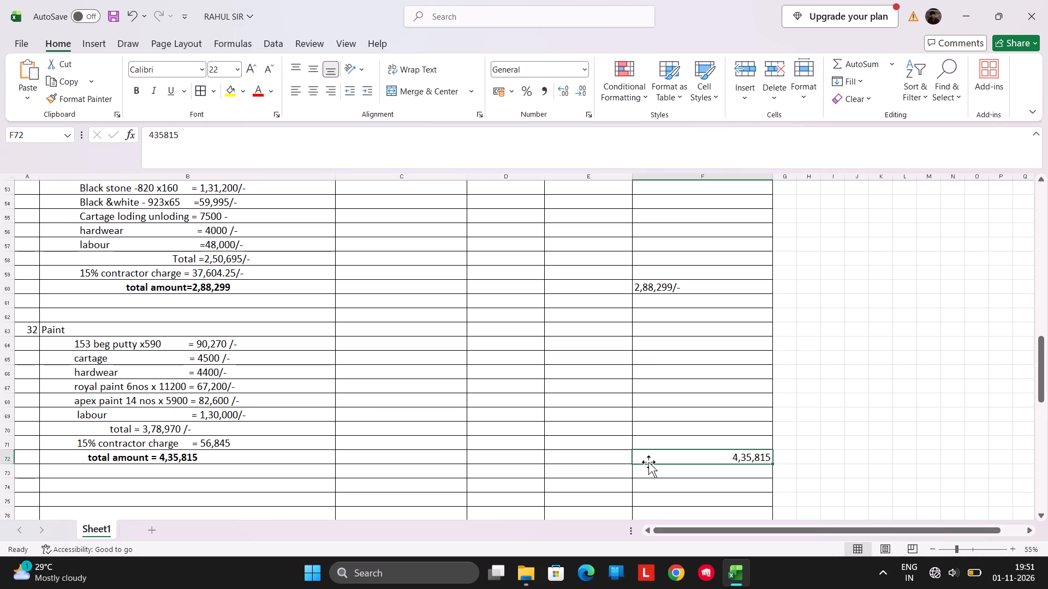
left_click(296, 88)
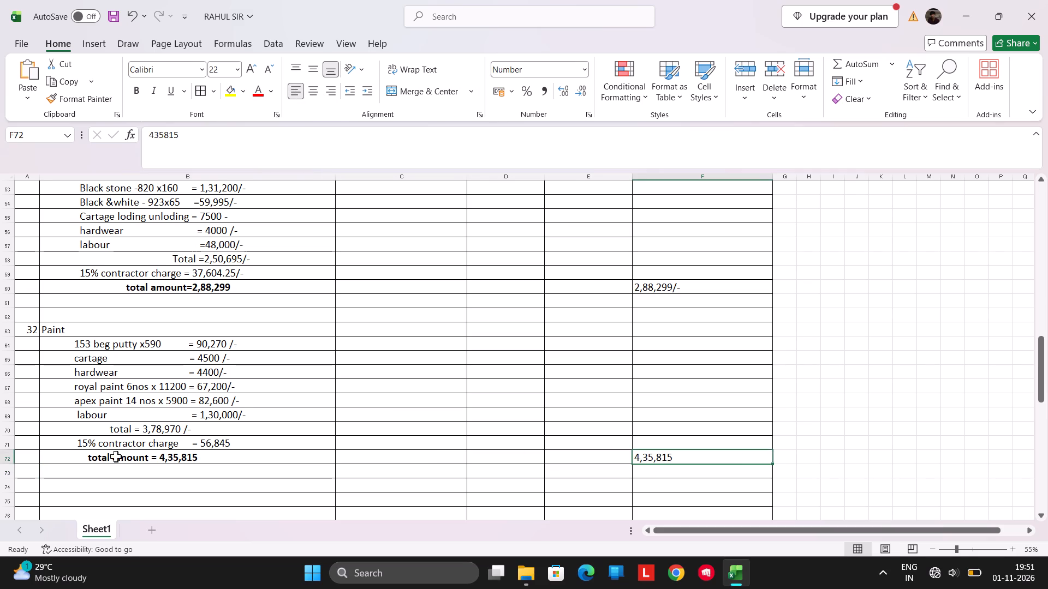
Start a new bill item in row 75 with number 33 in A75 and the title "parking shaad" in B75.
scroll(116, 456, "down", 1)
left_click(28, 473)
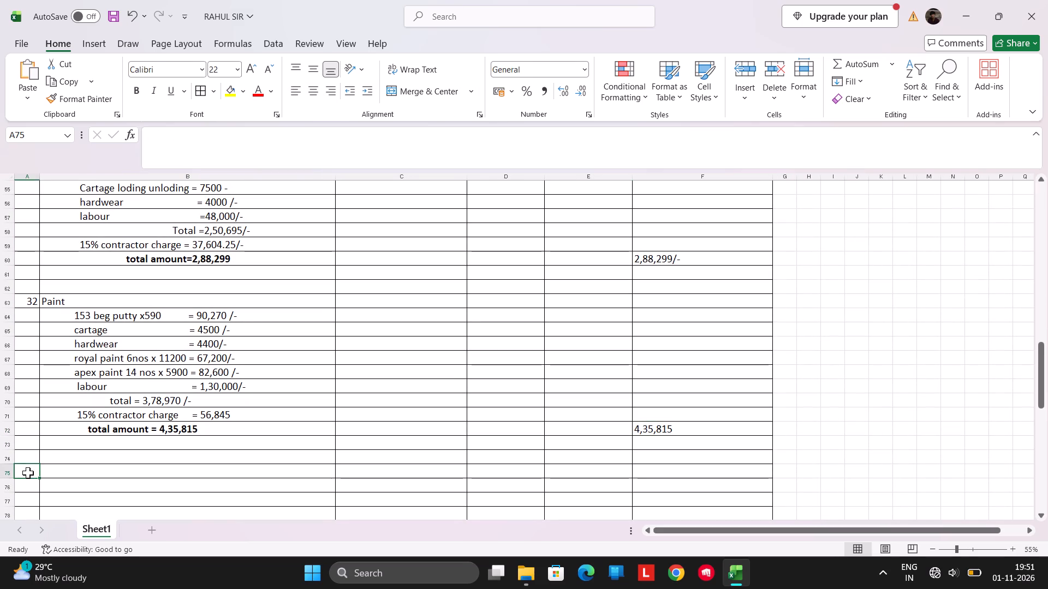
type("33")
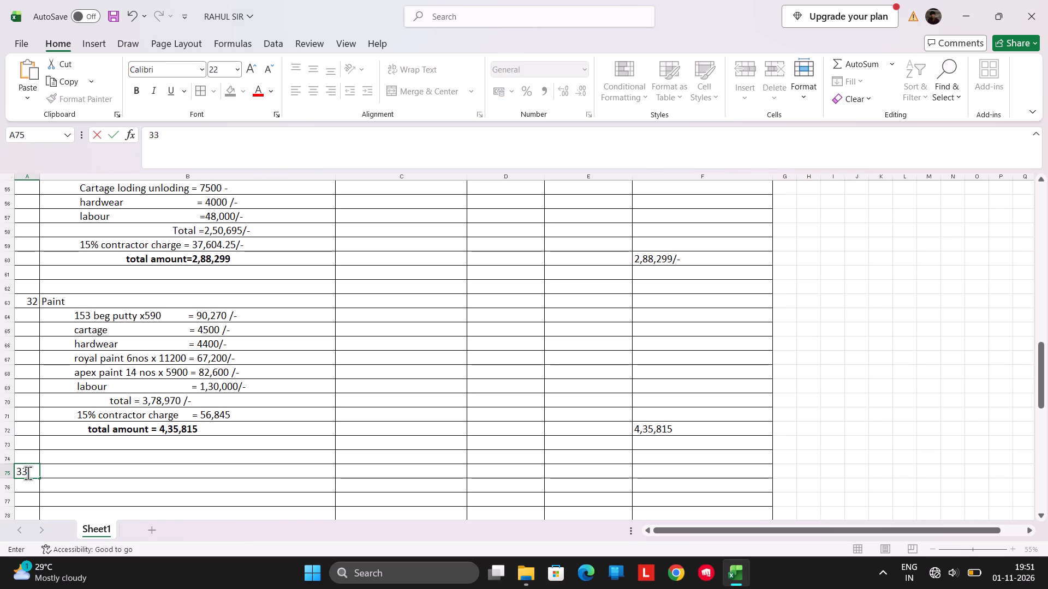
key("Return")
left_click(49, 473)
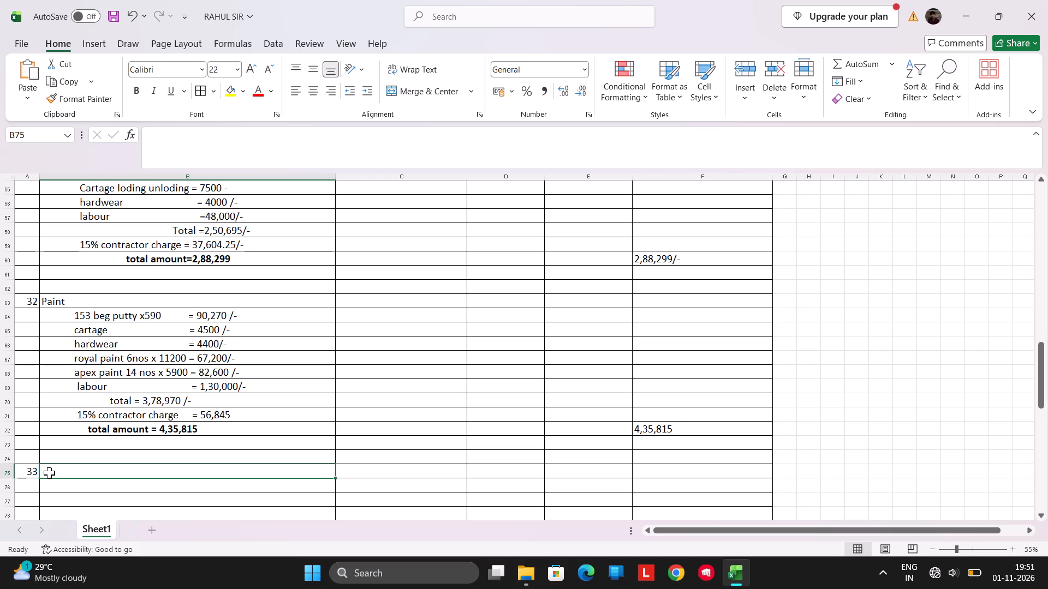
type("par")
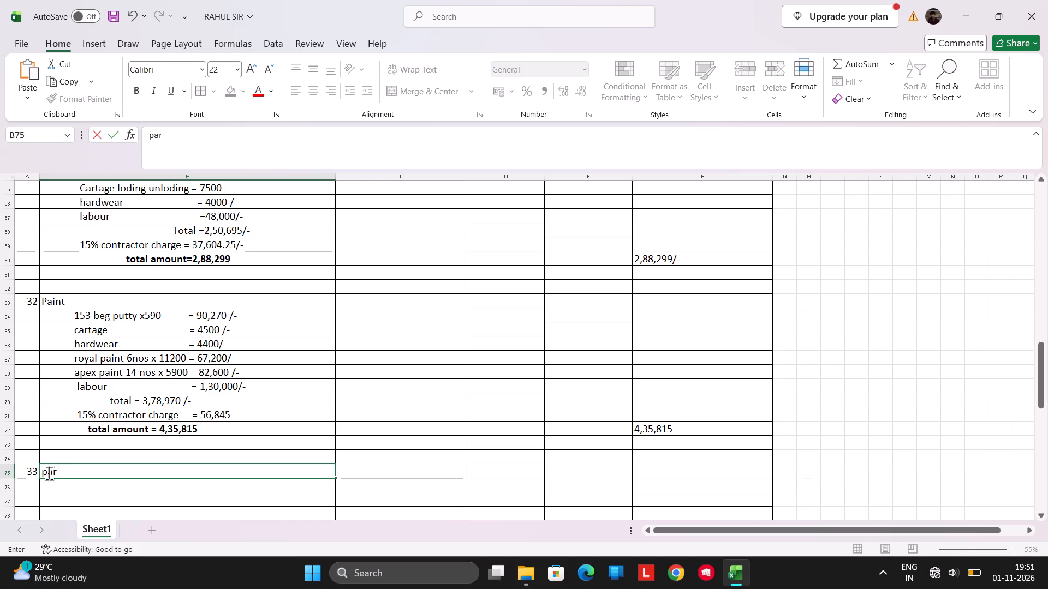
type("king shaadf")
key("space")
key("BackSpace")
key("BackSpace")
key("space")
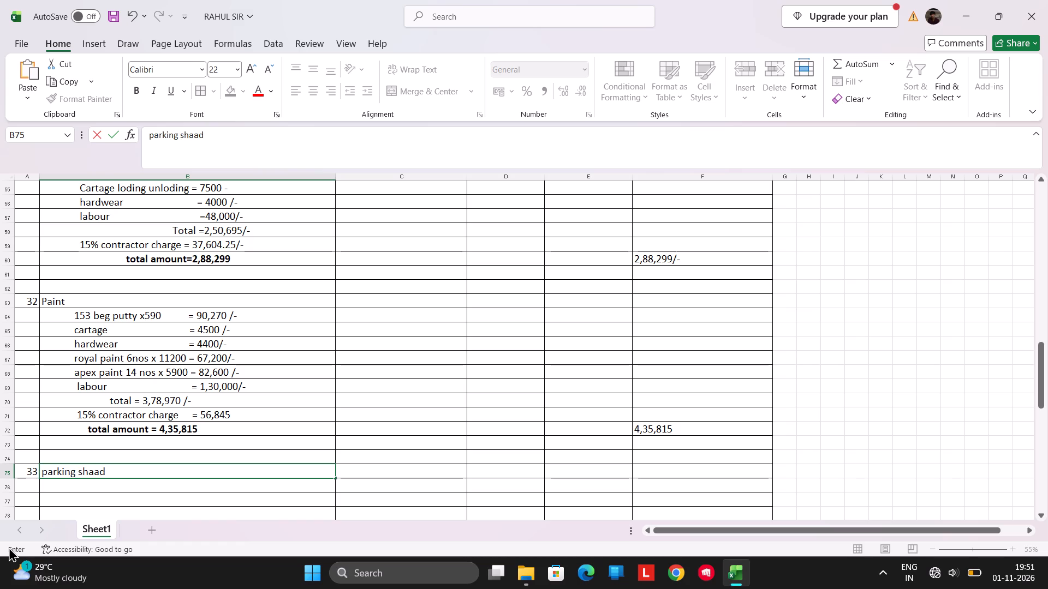
key("Return")
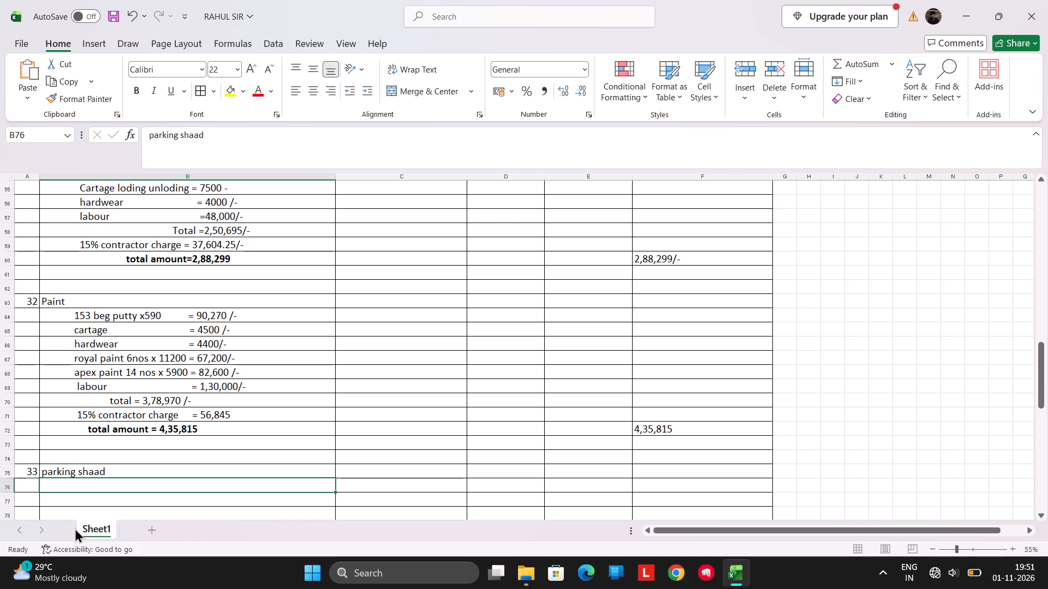
Enter the indented labour line "labour -540 sq/ft x 35= 18,900/-" in B76 under parking shaad.
key("space")
key("space")
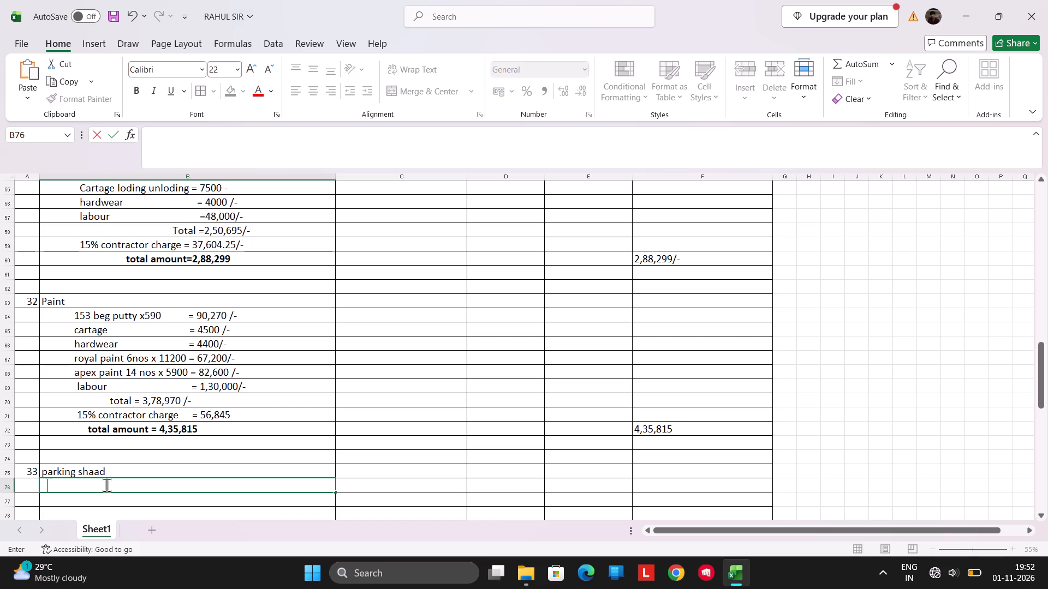
key("space")
key("space")
key("space")
key("space")
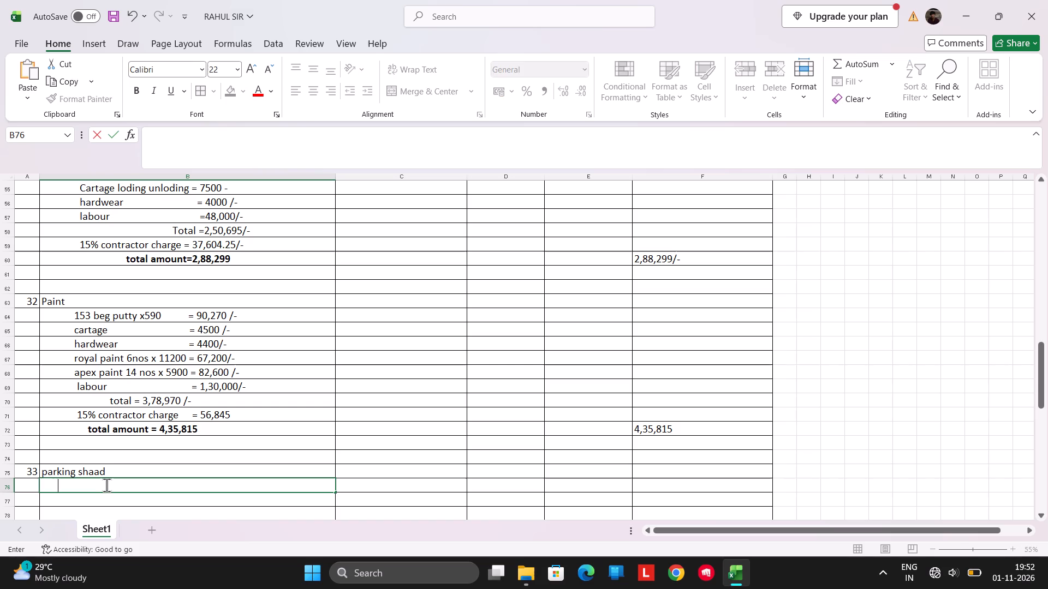
type("la")
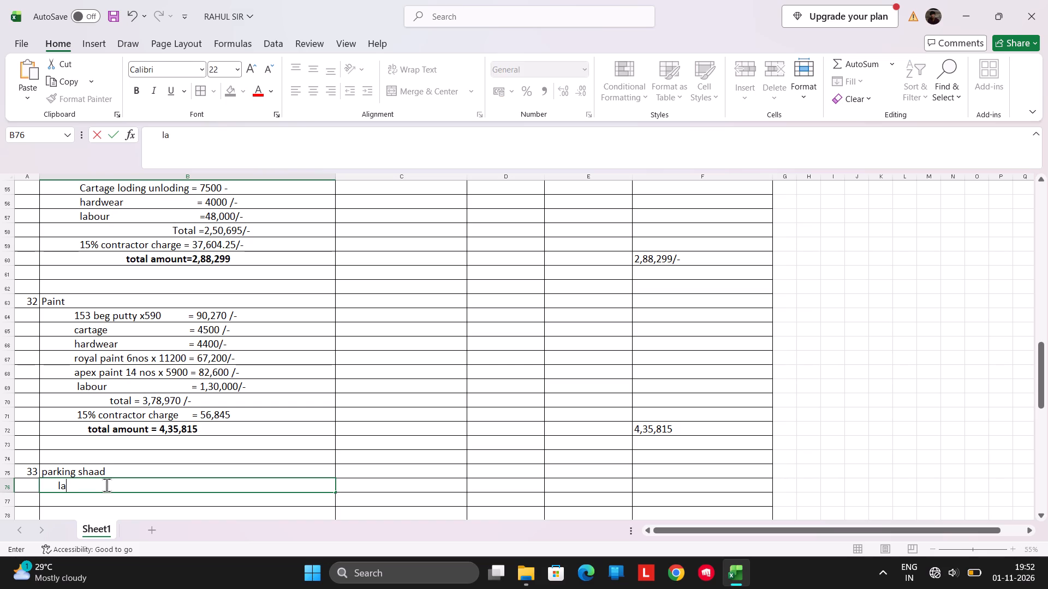
type("bour")
key("space")
key("minus")
type("540 sq")
type("/ft")
key("space")
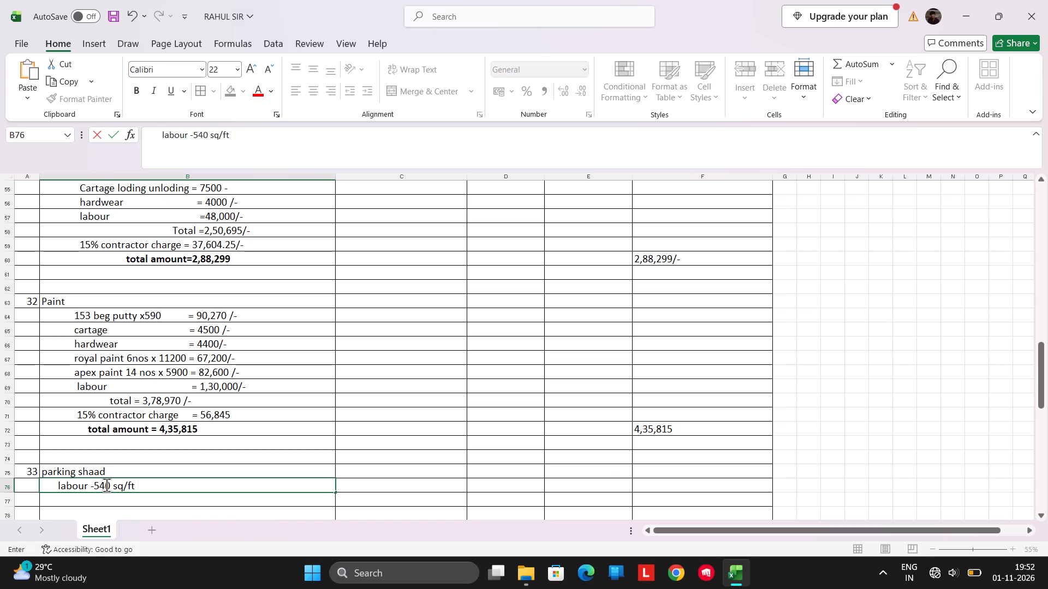
type("x")
key("space")
type("35")
key("equal")
key("space")
key("1")
key("8")
type("900 /-")
key("BackSpace")
key("BackSpace")
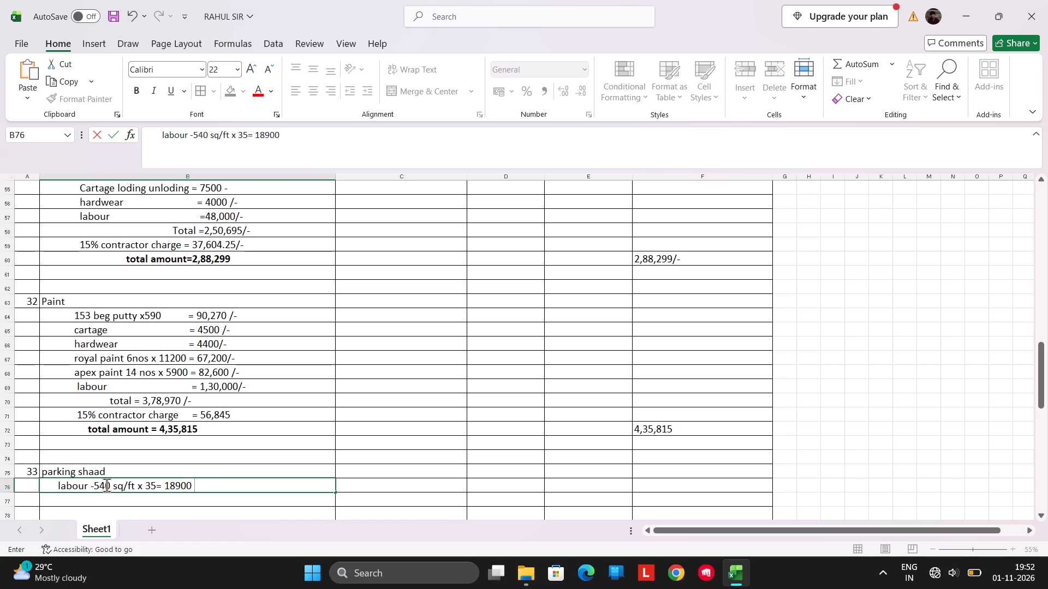
key("BackSpace")
key("BackSpace")
key("BackSpace")
key("BackSpace")
key("comma")
type("900")
type("/-")
key("space")
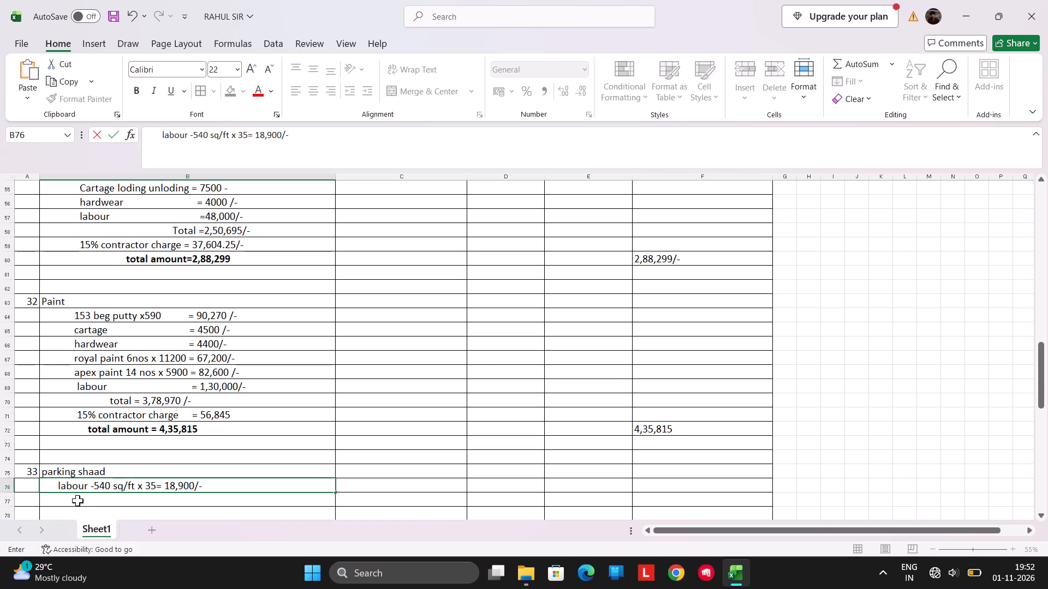
key("Return")
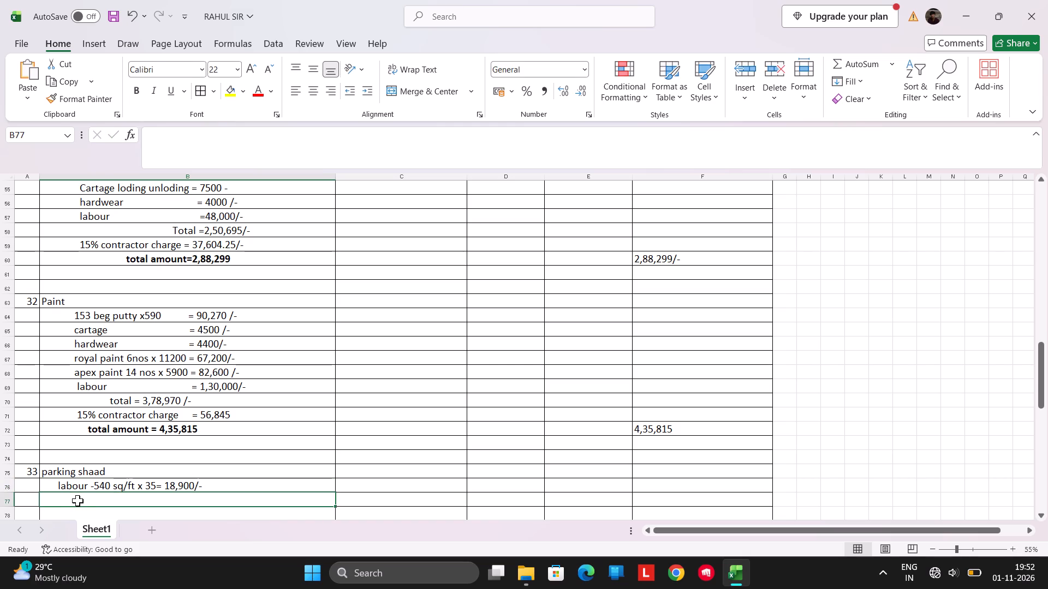
Enter the indented material line "iron pipe -290 kg x 88= 25,520/-" in B77 below the labour line.
key("space")
key("space")
key("space")
key("space")
key("space")
key("space")
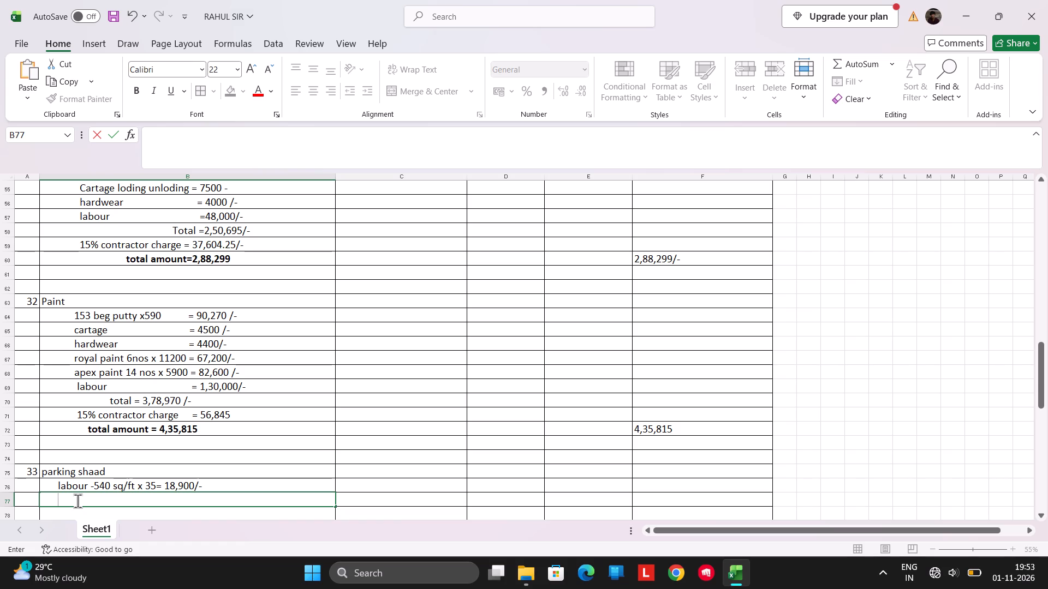
type("iron")
key("space")
type("pipe v")
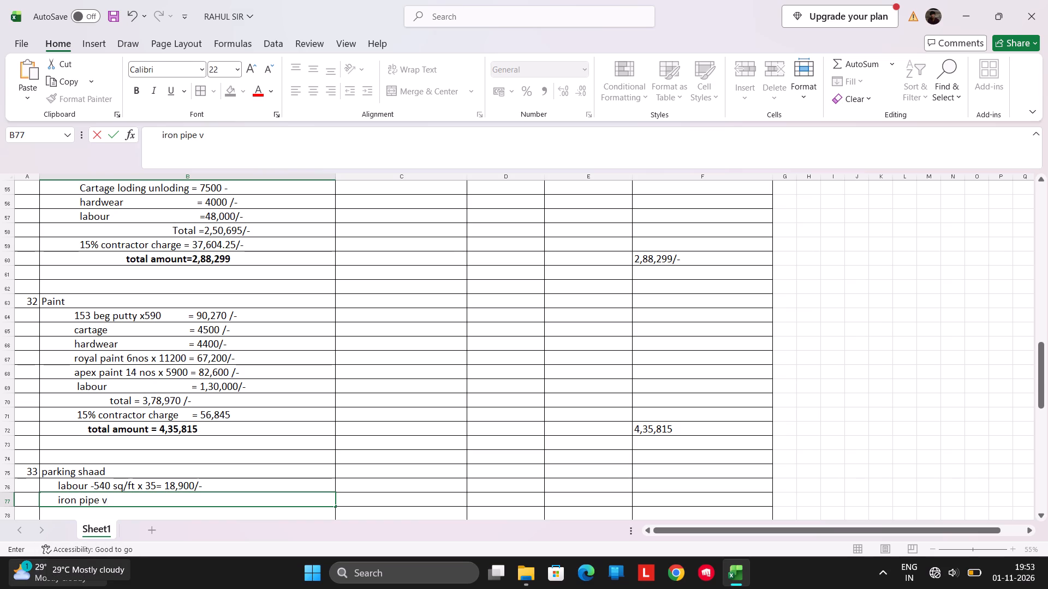
key("BackSpace")
key("minus")
key("2")
type("90")
key("space")
type("kg")
type("x")
key("space")
key("BackSpace")
key("BackSpace")
key("space")
type("x")
key("space")
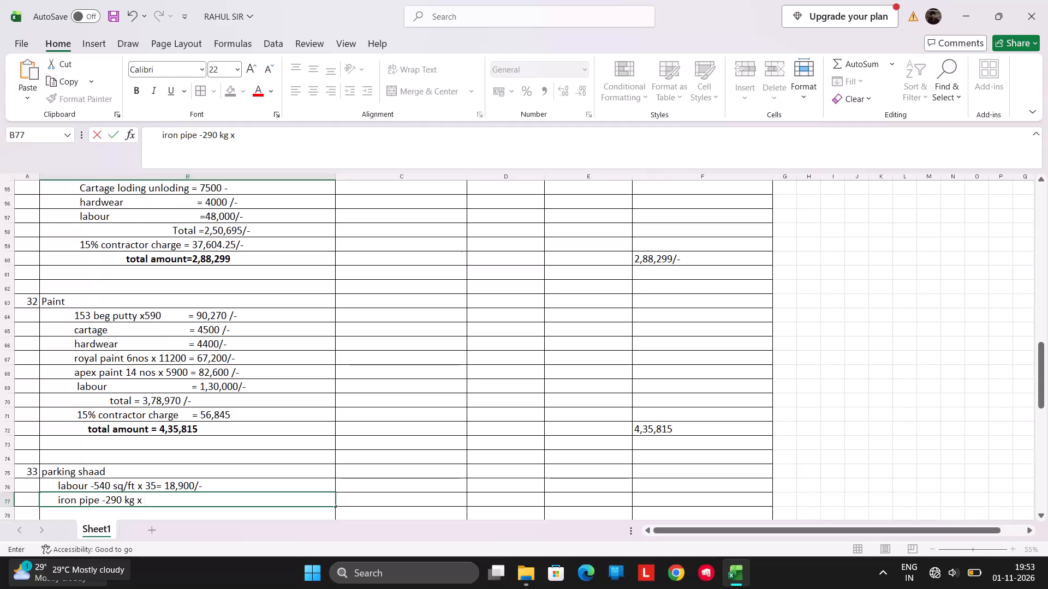
type("88")
type("=")
key("space")
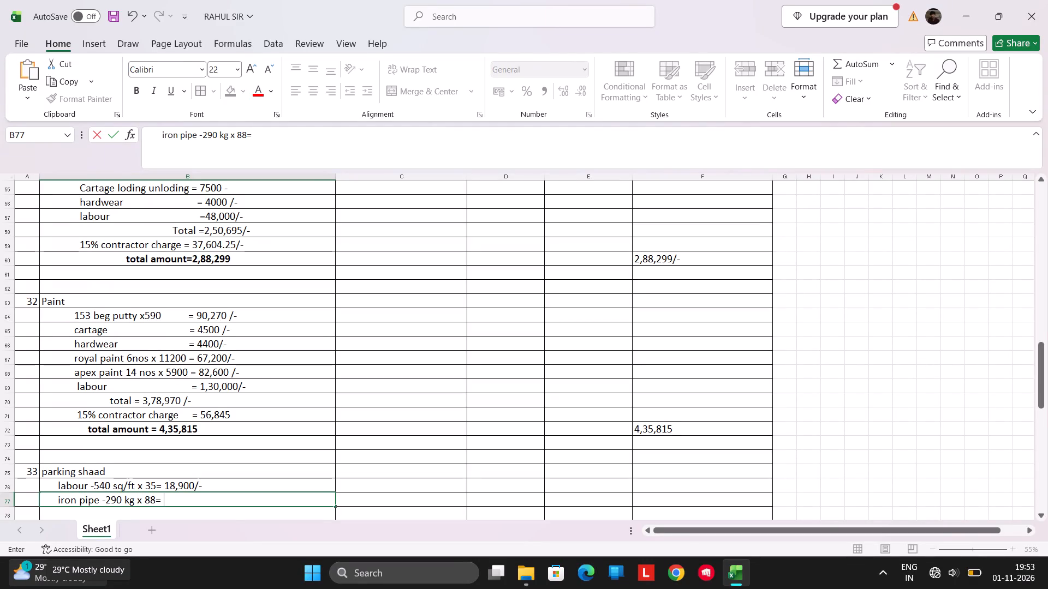
type("25")
key("comma")
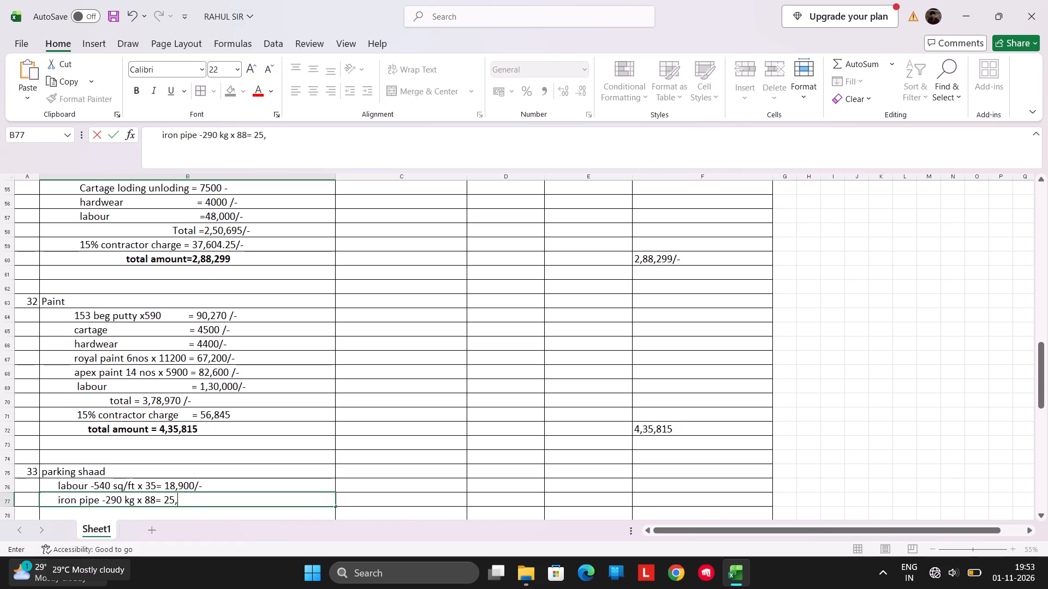
type("52")
key("0")
type("/-")
key("space")
Enter the indented material line "metrosheet =28,000/-" in B78 below the iron pipe line, with the equals sign roughly aligned with the lines above.
scroll(88, 588, "down", 2)
scroll(211, 443, "down", 1)
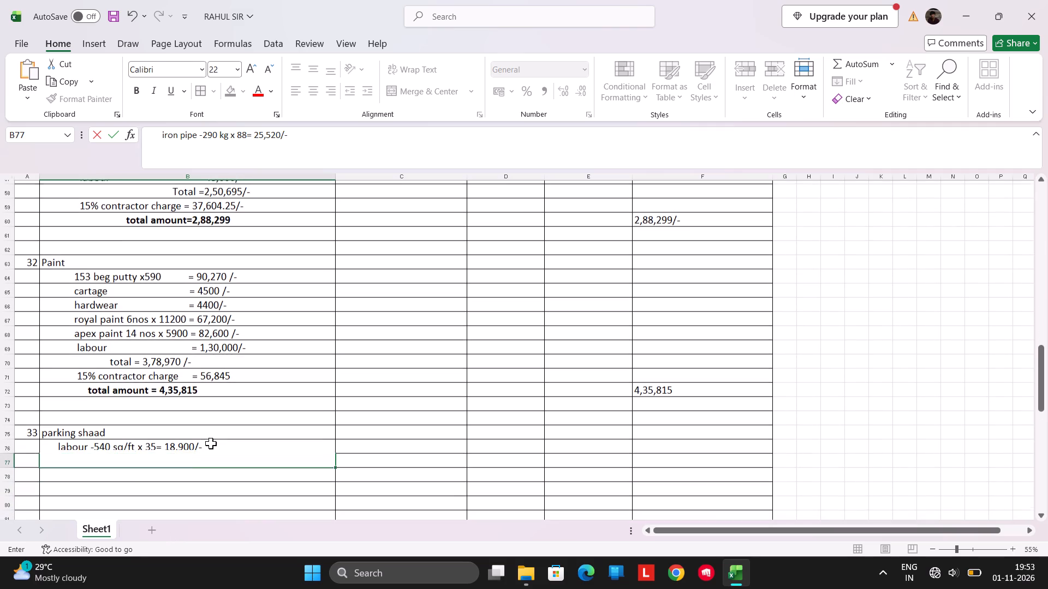
left_click(63, 476)
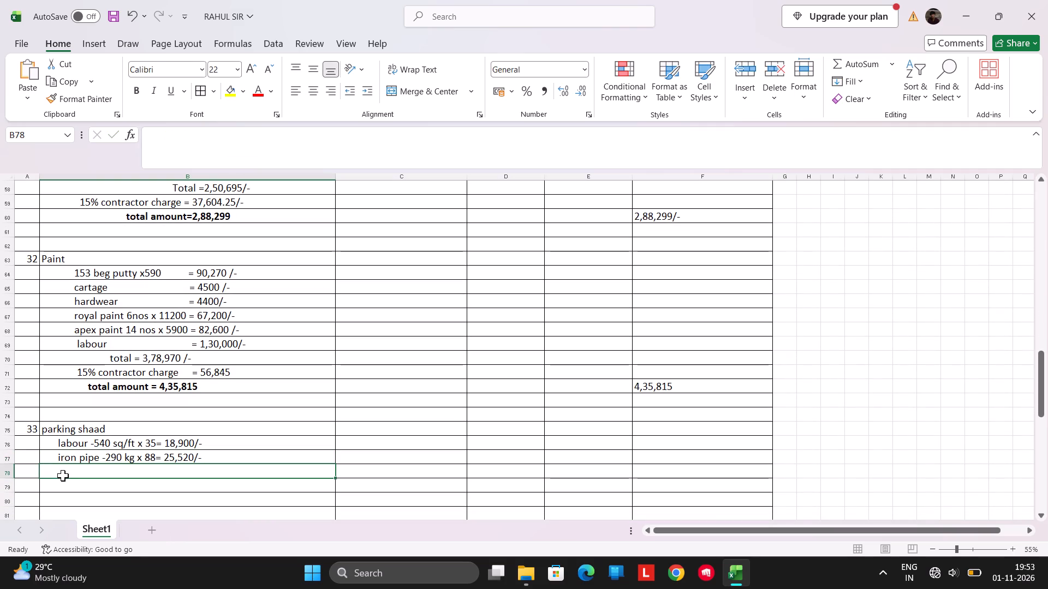
double_click(63, 476)
key("space")
key("space")
key("space")
key("space")
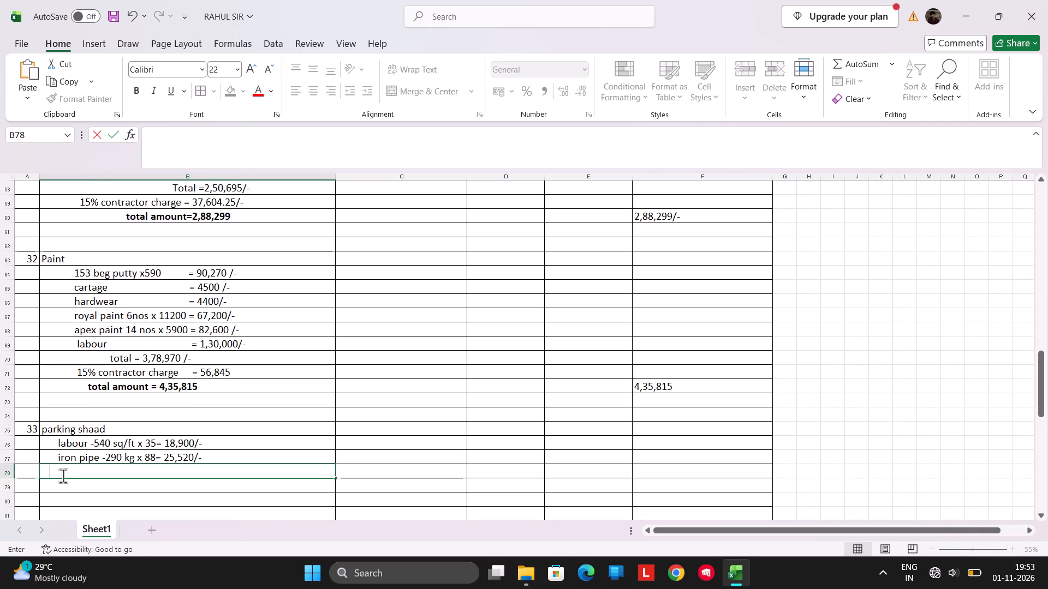
key("space")
key("space")
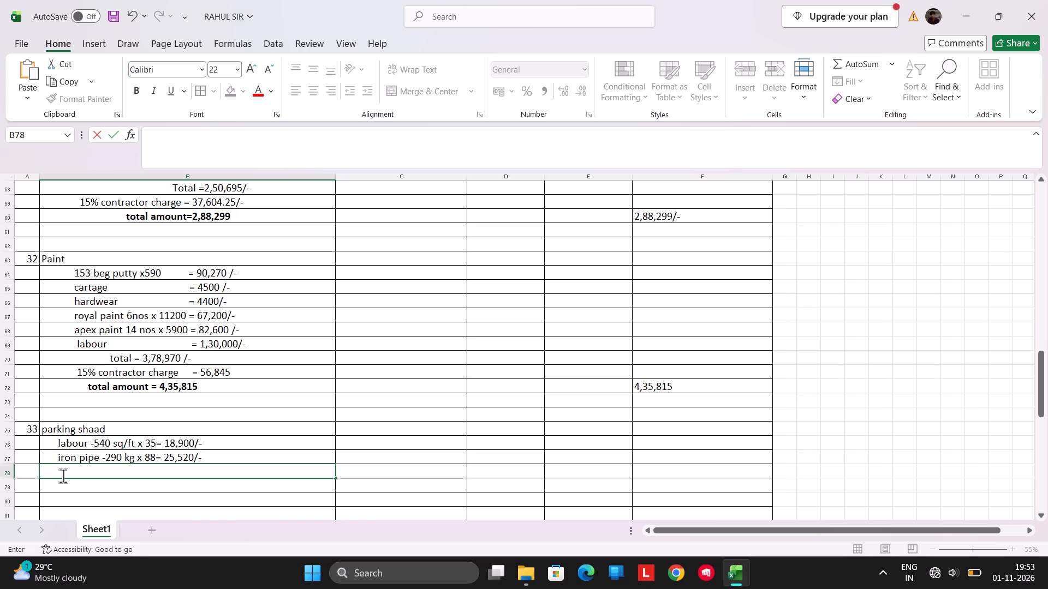
type("metro")
type("shee")
type("t")
key("space")
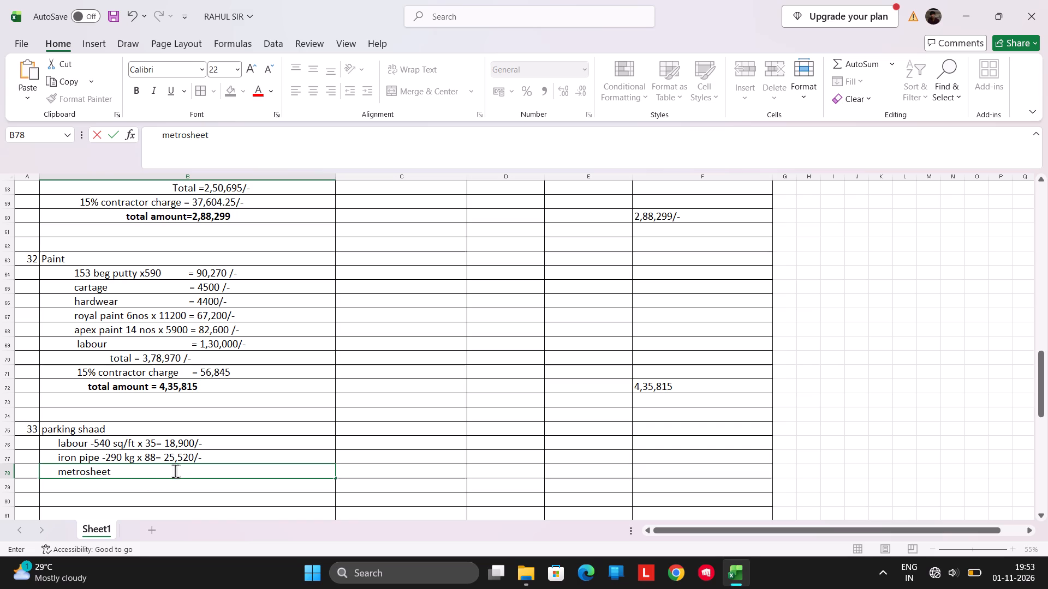
key("space")
key("space")
key("space")
key("space")
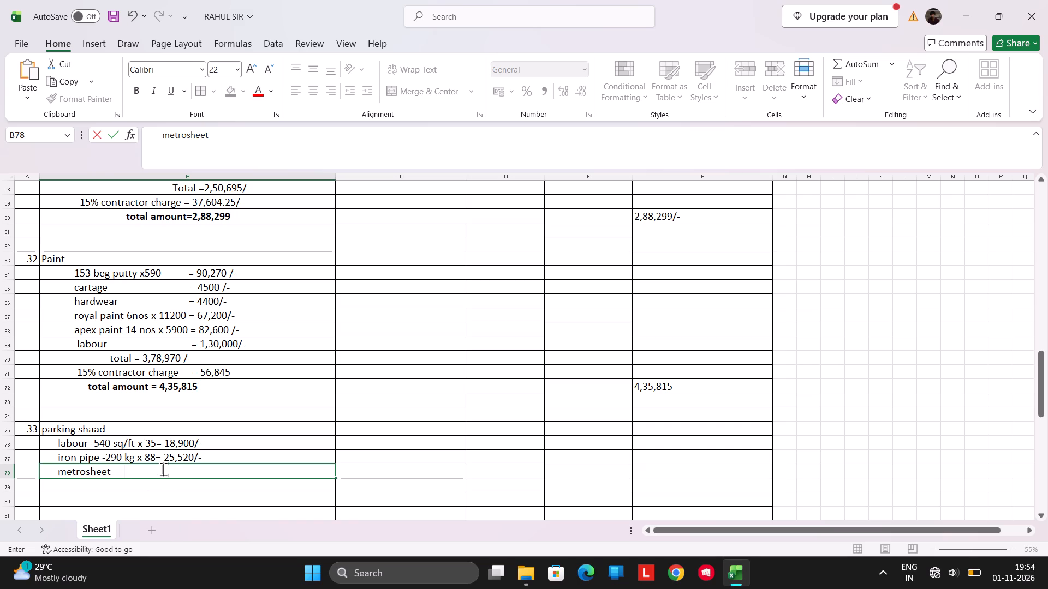
key("space")
key("space")
key("space")
key("space")
type("=")
type("28")
type("000")
key("BackSpace")
key("BackSpace")
key("BackSpace")
type(",000")
type("/-")
key("space")
Enter the further-indented subtotal line "total = 72,420 /-" in B79 below the metrosheet line, spacing the equals sign to match the lines above.
scroll(163, 469, "down", 1)
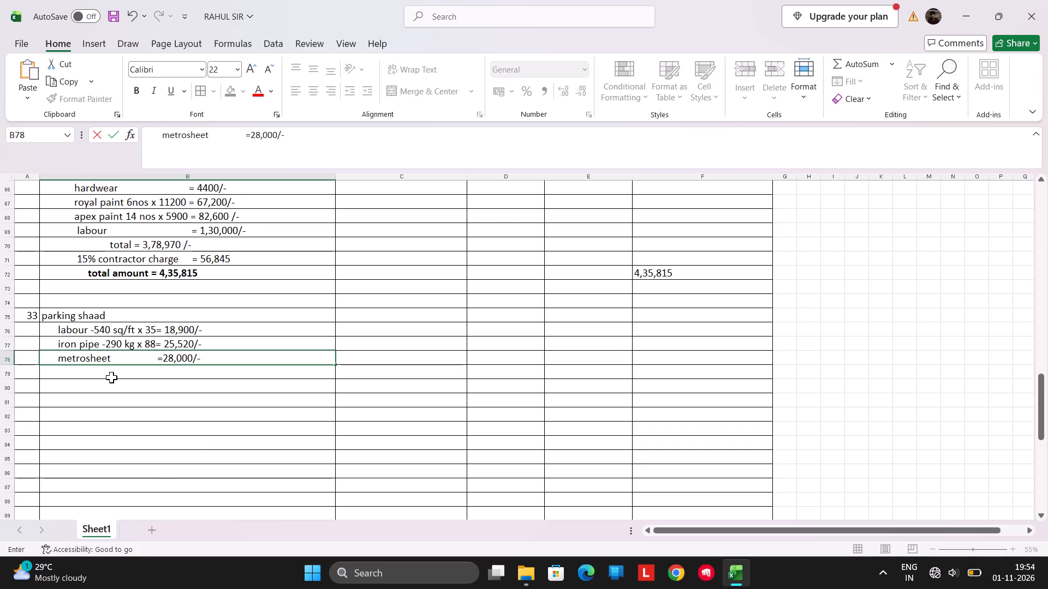
left_click(110, 377)
key("space")
key("space")
key("space")
key("space")
key("space")
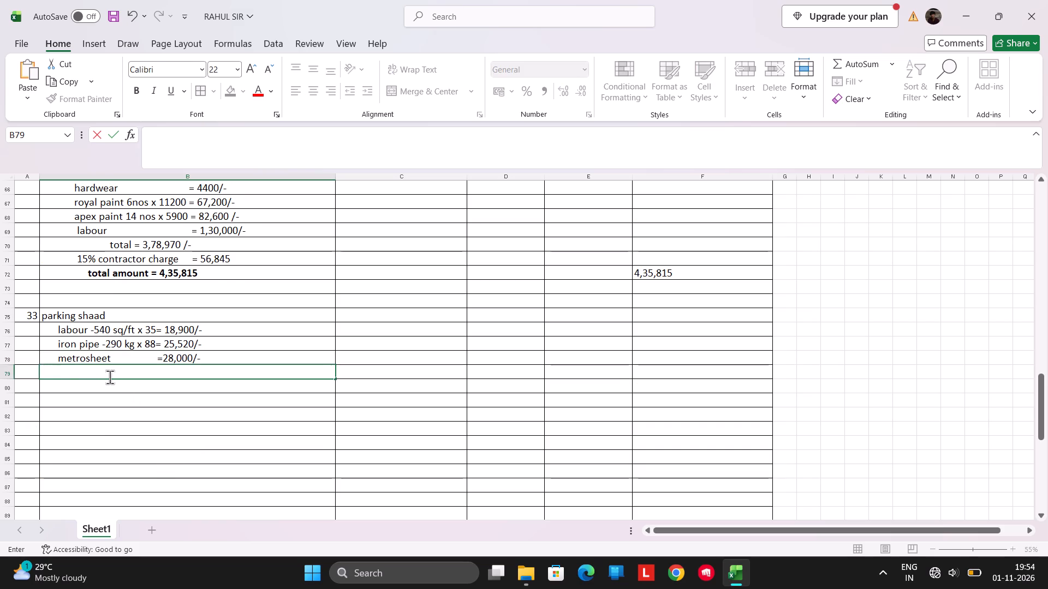
key("space")
key("space")
key("space")
key("space")
key("space")
key("space")
key("space")
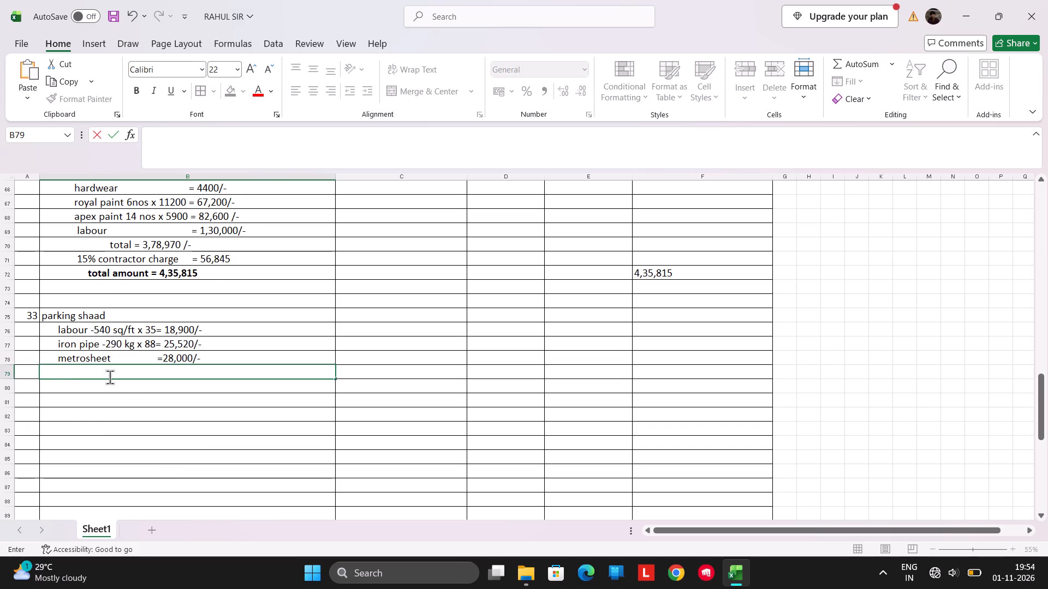
key("space")
key("space")
key("space")
type("tot")
type("al")
key("space")
type("72")
key("comma")
type("420")
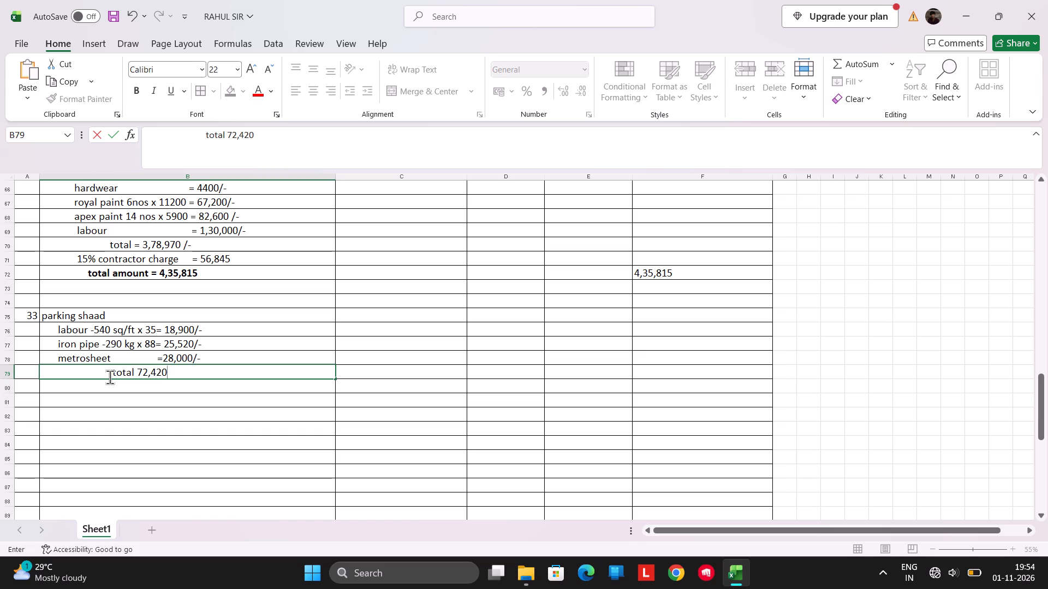
key("BackSpace")
key("BackSpace")
key("BackSpace")
key("BackSpace")
key("BackSpace")
key("BackSpace")
key("space")
key("space")
key("space")
key("space")
key("space")
key("space")
key("space")
type("=")
key("space")
type("72")
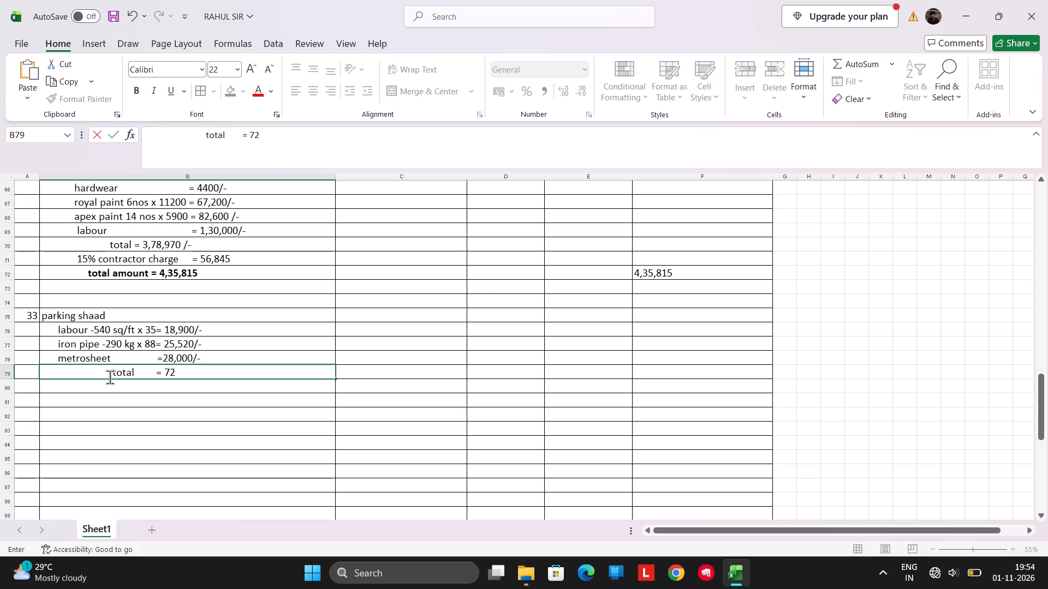
key("4")
type("20")
key("BackSpace")
key("BackSpace")
key("BackSpace")
key("comma")
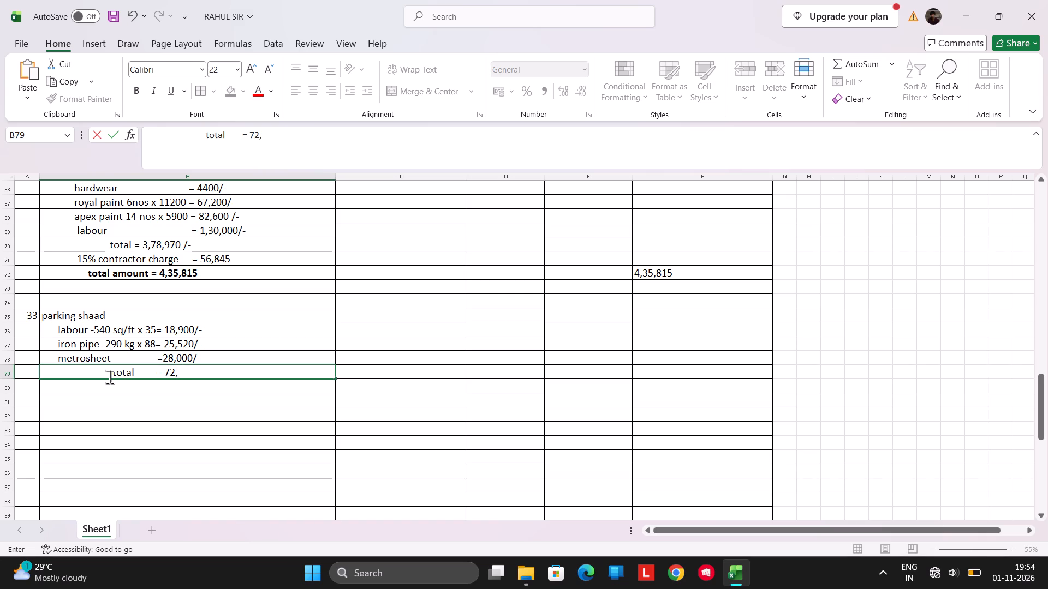
type("42")
key("9")
key("BackSpace")
type("0 /-")
key("space")
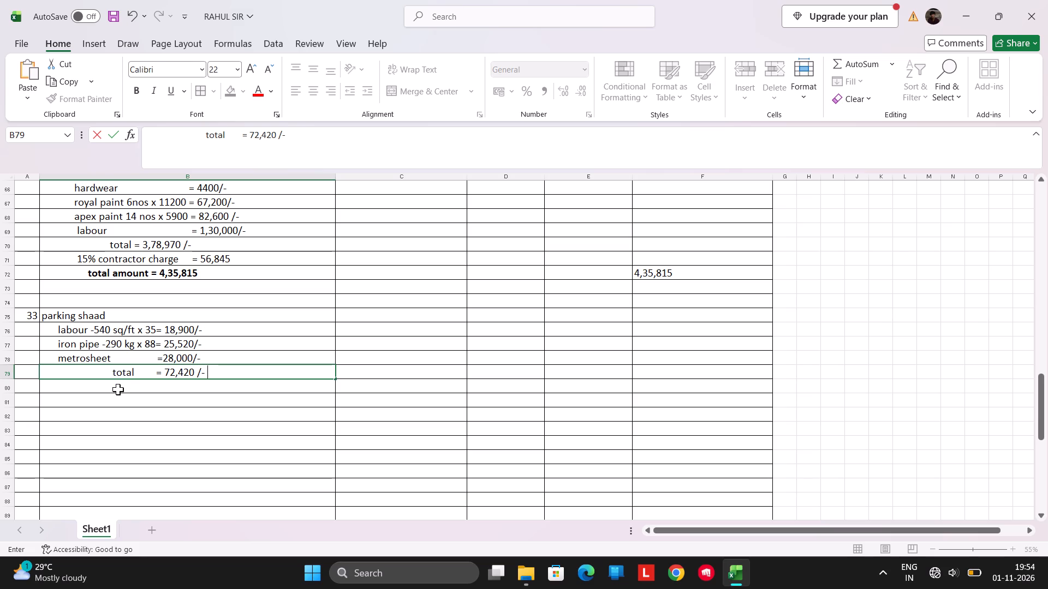
Enter the indented line "15% contractor charge = 10,863/-" in B80 below the parking shaad total.
left_click(117, 390)
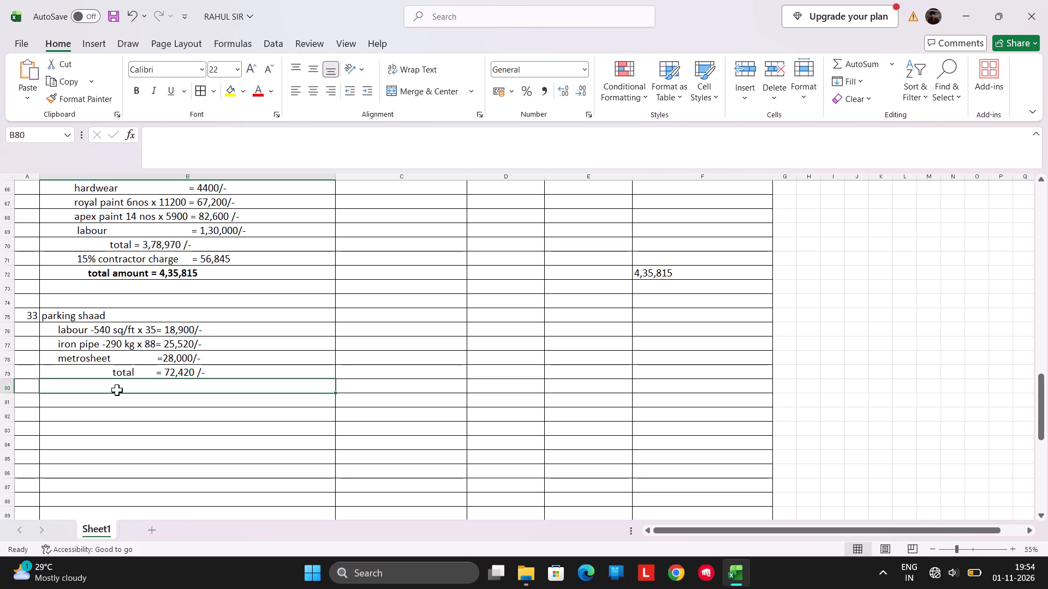
key("space")
key("space")
key("space")
key("space")
key("space")
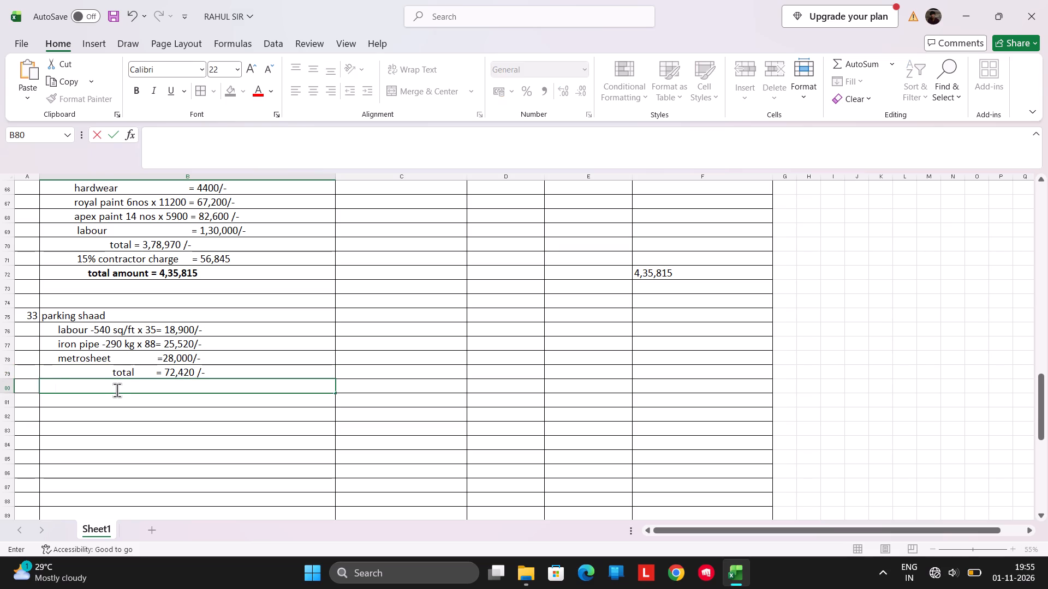
type("15")
key("shift+percent")
key("c")
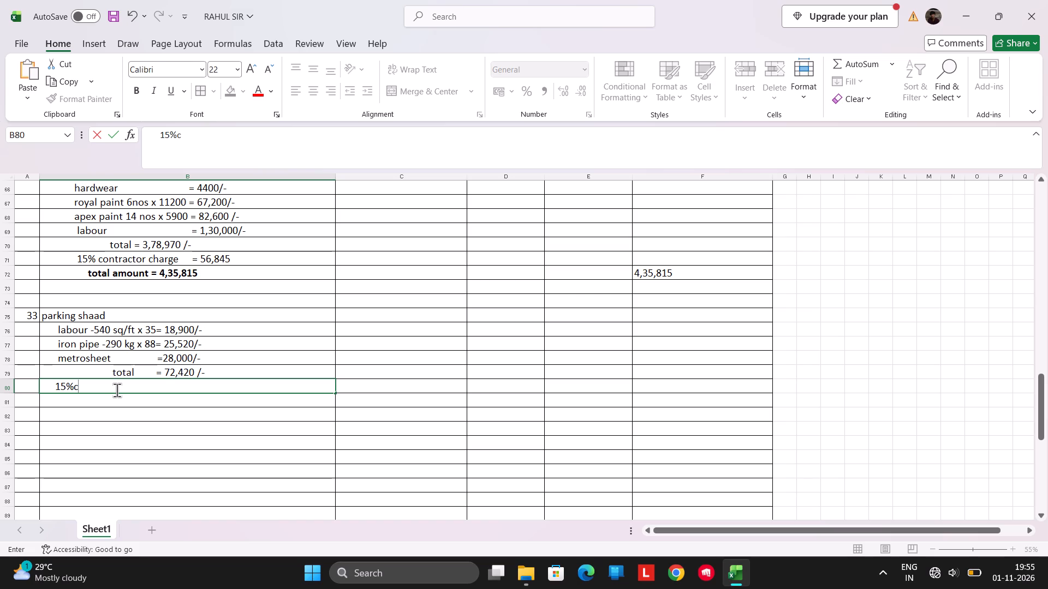
key("BackSpace")
key("space")
type("contractor charge")
key("space")
key("space")
type("=")
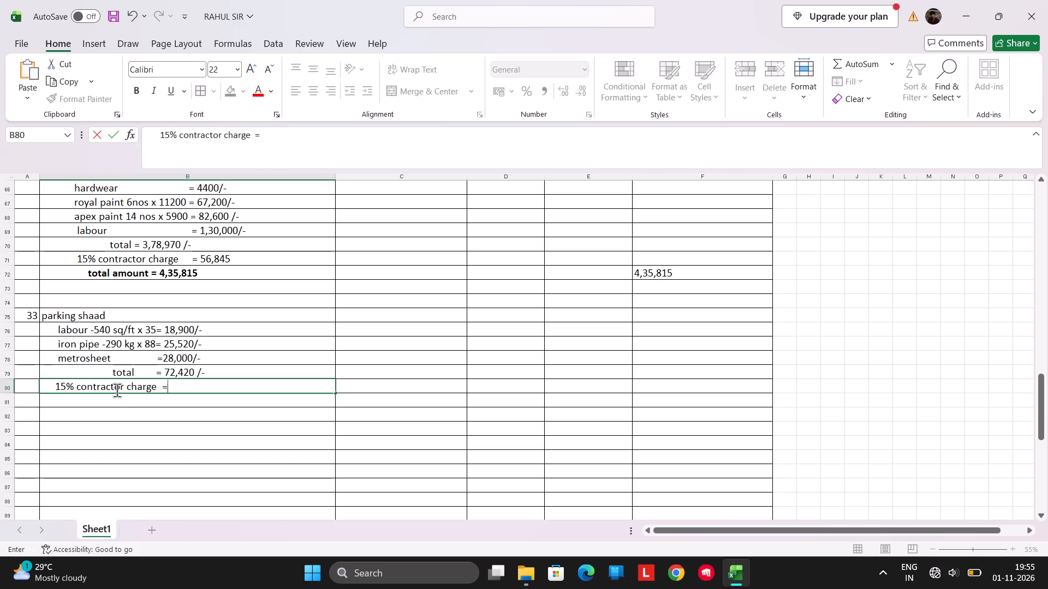
key("space")
type("10,")
type("86")
key("3")
type("/-")
key("Return")
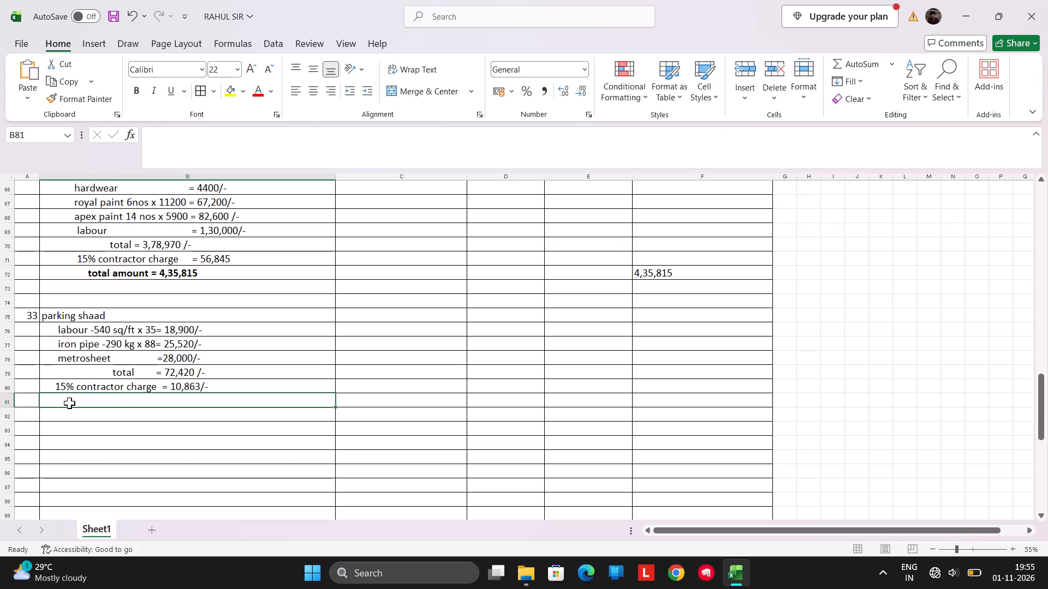
Start the final line in B81 with the label "total amount =", indented slightly further than the contractor charge line.
double_click(64, 400)
key("space")
key("space")
key("space")
key("space")
key("space")
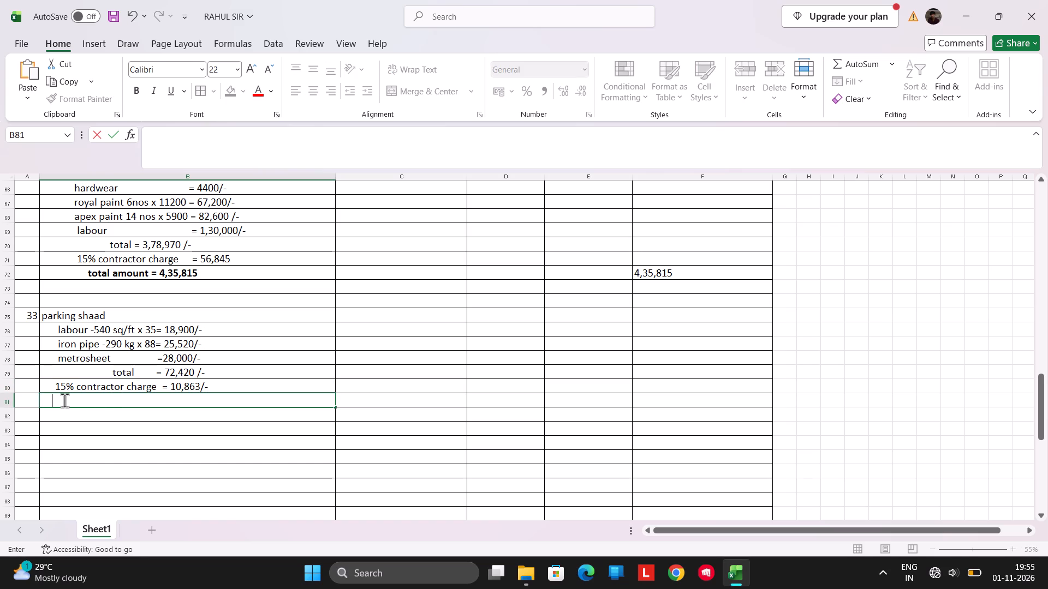
key("BackSpace")
key("BackSpace")
key("BackSpace")
key("BackSpace")
key("BackSpace")
key("BackSpace")
key("BackSpace")
key("BackSpace")
key("BackSpace")
key("BackSpace")
key("BackSpace")
key("BackSpace")
key("BackSpace")
key("BackSpace")
type("total amon")
key("BackSpace")
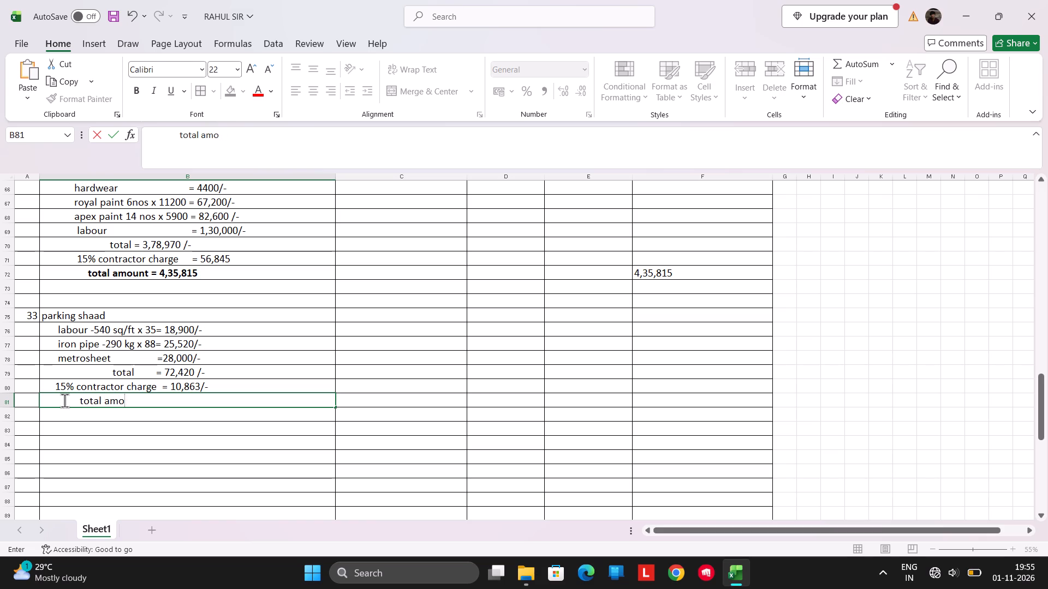
type("unt")
key("space")
key("equal")
Make the "total amount =" text in B81 bold, undoing any accidental overwrite of it.
left_click_drag(78, 401, 222, 401)
left_click(237, 384)
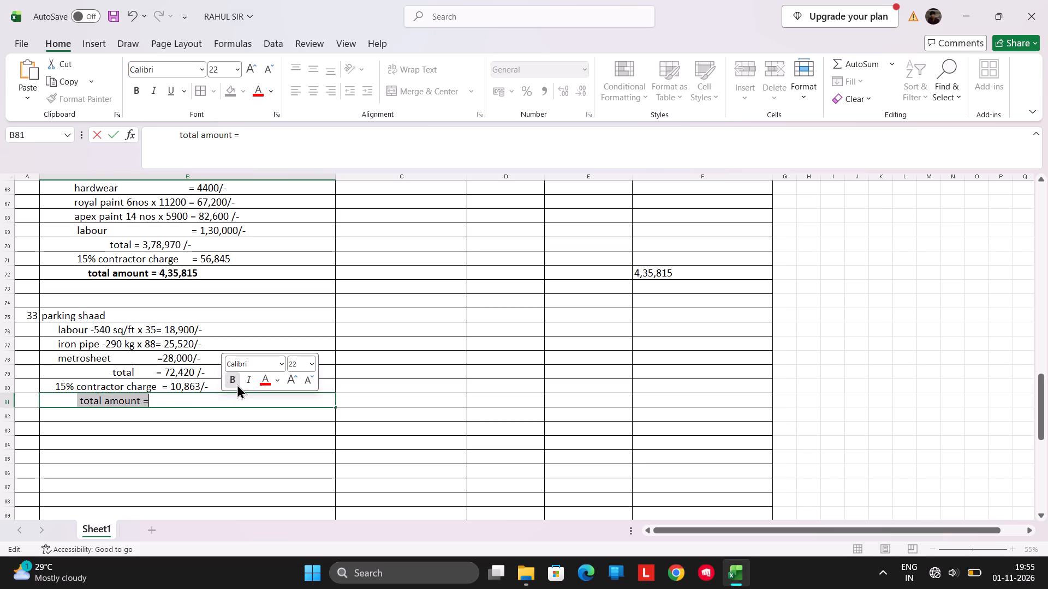
key("space")
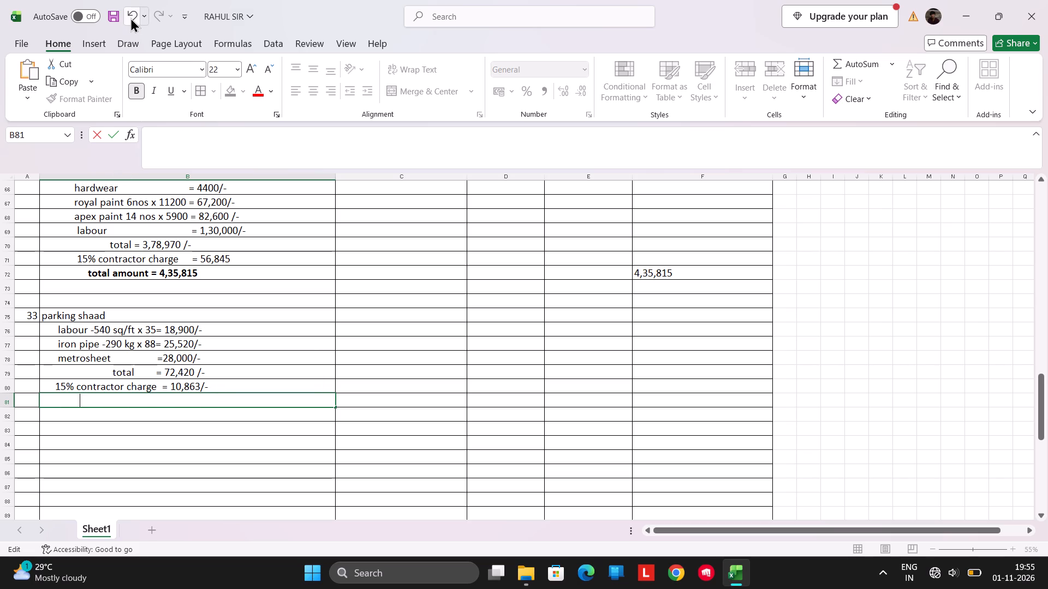
left_click(130, 17)
Complete the bold B81 line with the amount so it reads "total amount =83,283/-".
double_click(159, 403)
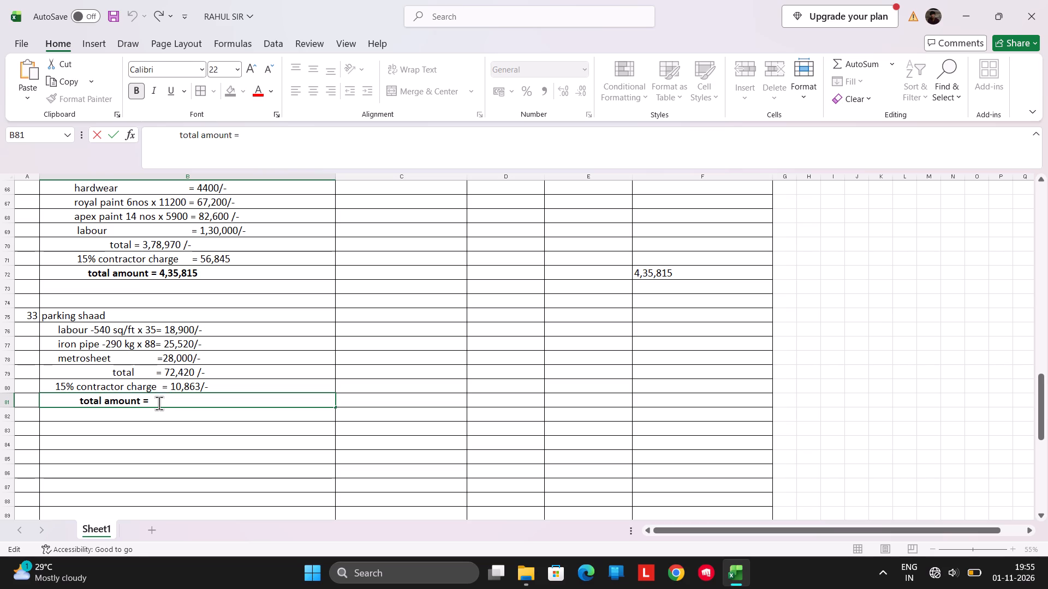
left_click(159, 403)
key("space")
key("space")
key("BackSpace")
key("BackSpace")
key("BackSpace")
key("equal")
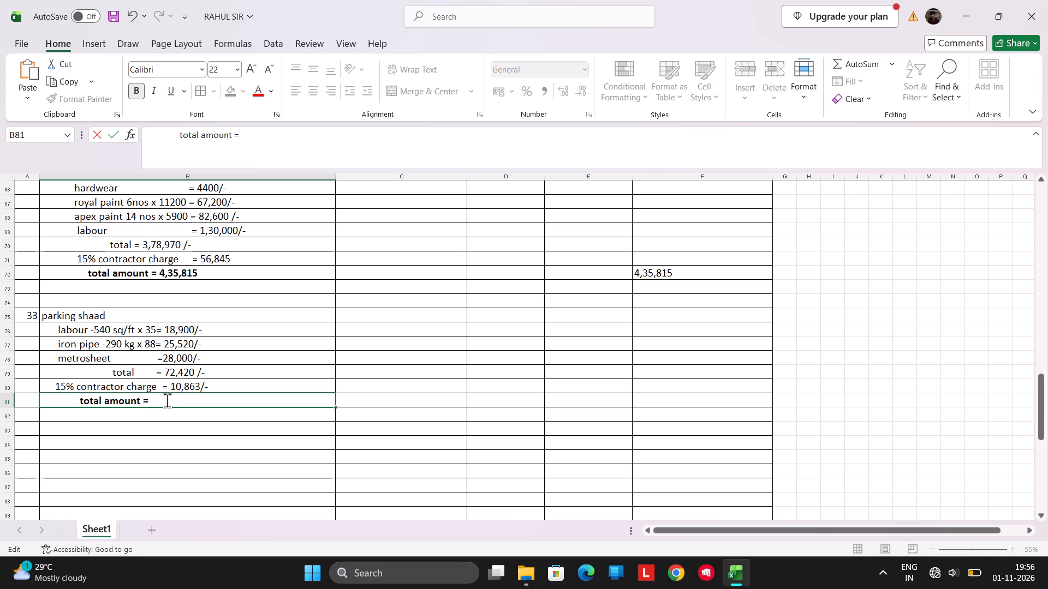
type("83")
key("comma")
key("2")
type("83")
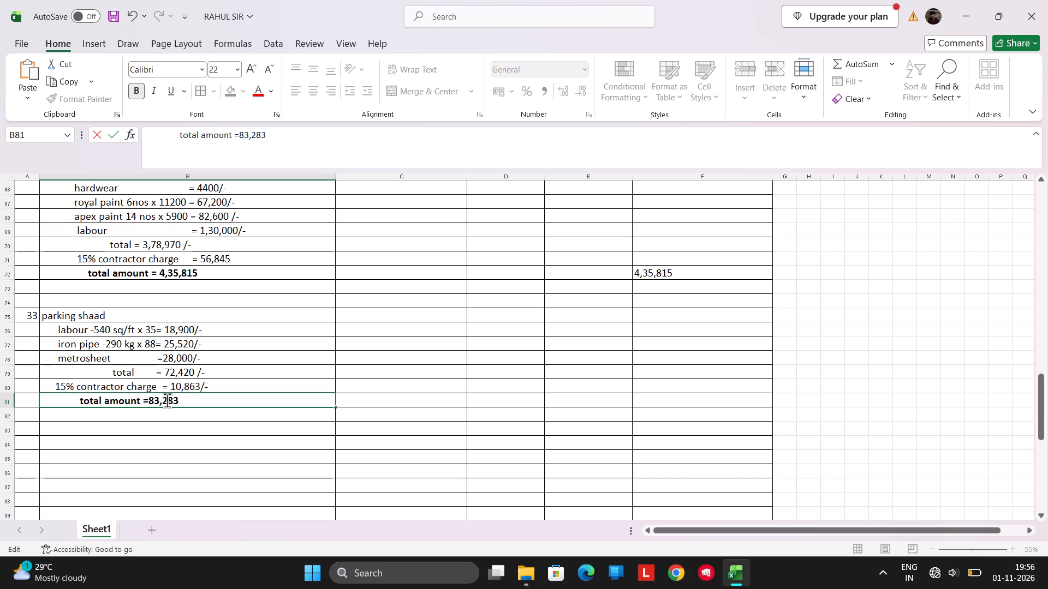
type("/-")
left_click(167, 400)
key("Right")
key("Right")
key("Right")
key("Return")
Enter the final amount "83,283/-" in F81, on the parking shaad total amount row.
key("Right")
key("Right")
key("Right")
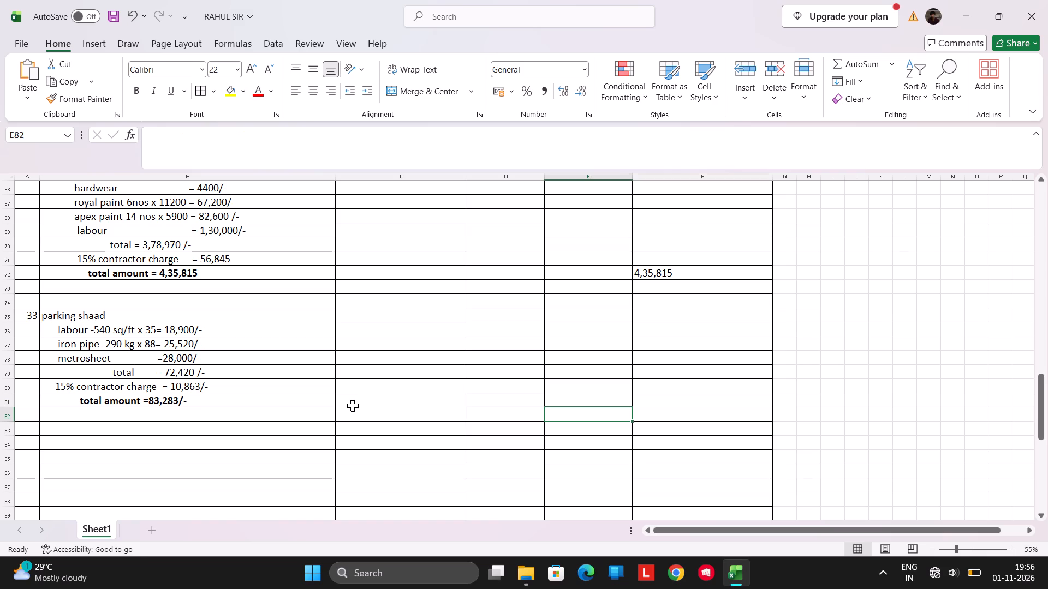
key("Right")
key("Up")
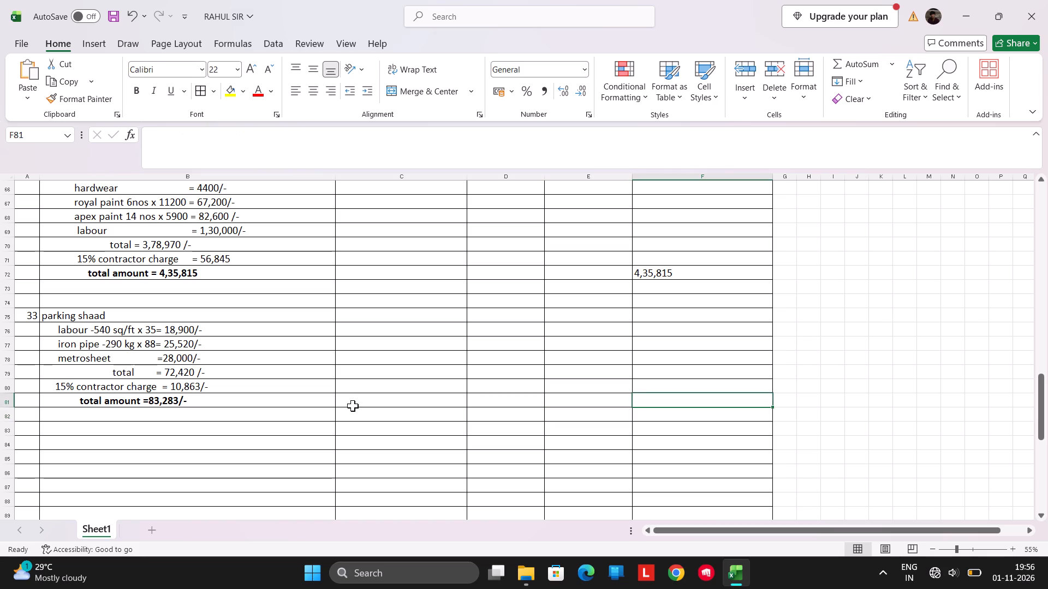
key("8")
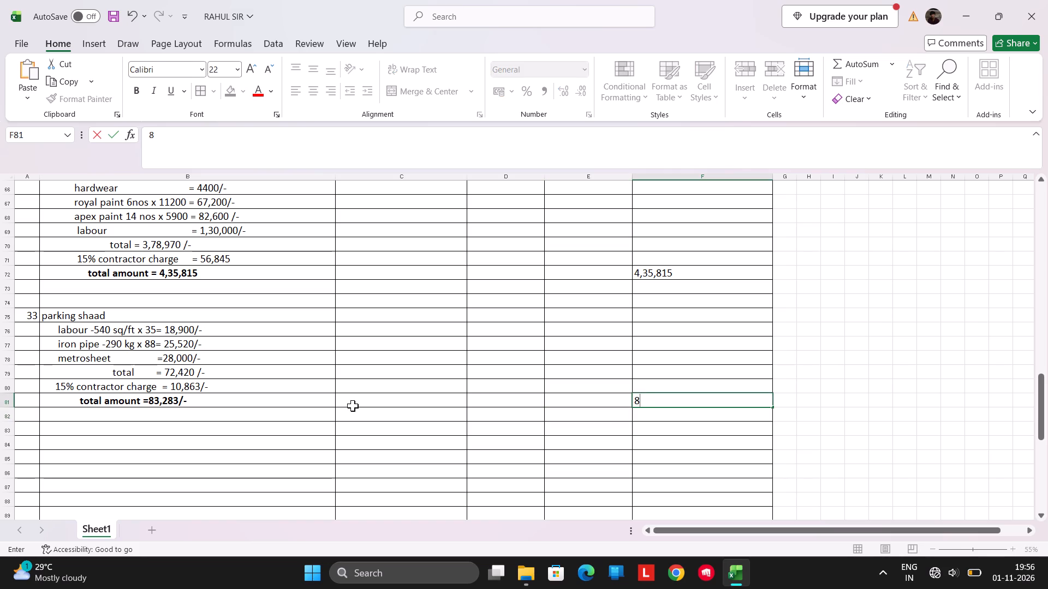
key("3")
key("comma")
key("2")
type("83")
type("/-")
Enter item number 34 in A84, below the parking shaad block.
left_click(31, 445)
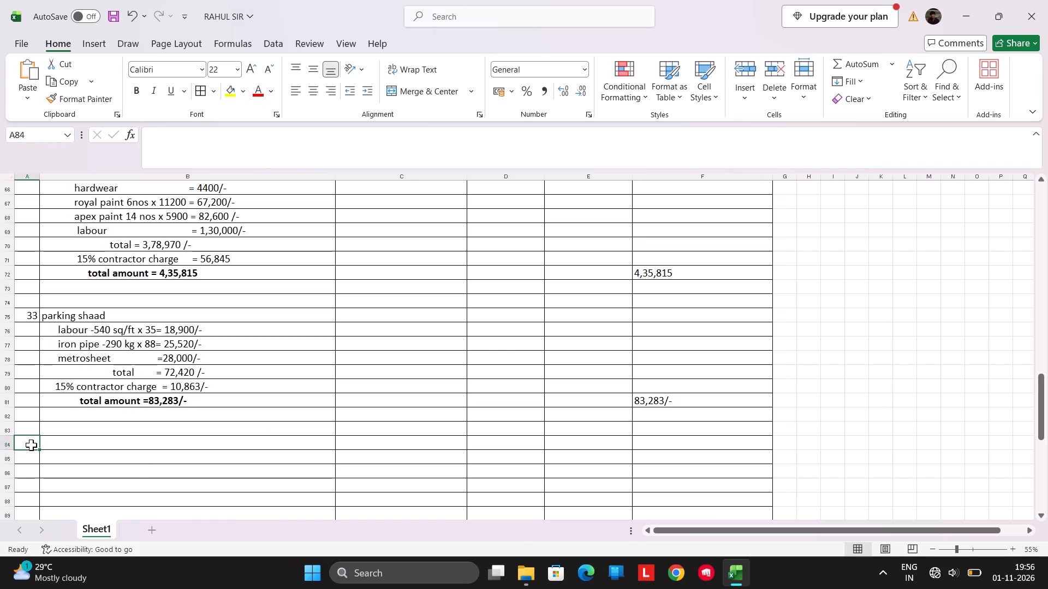
type("34")
key("Return")
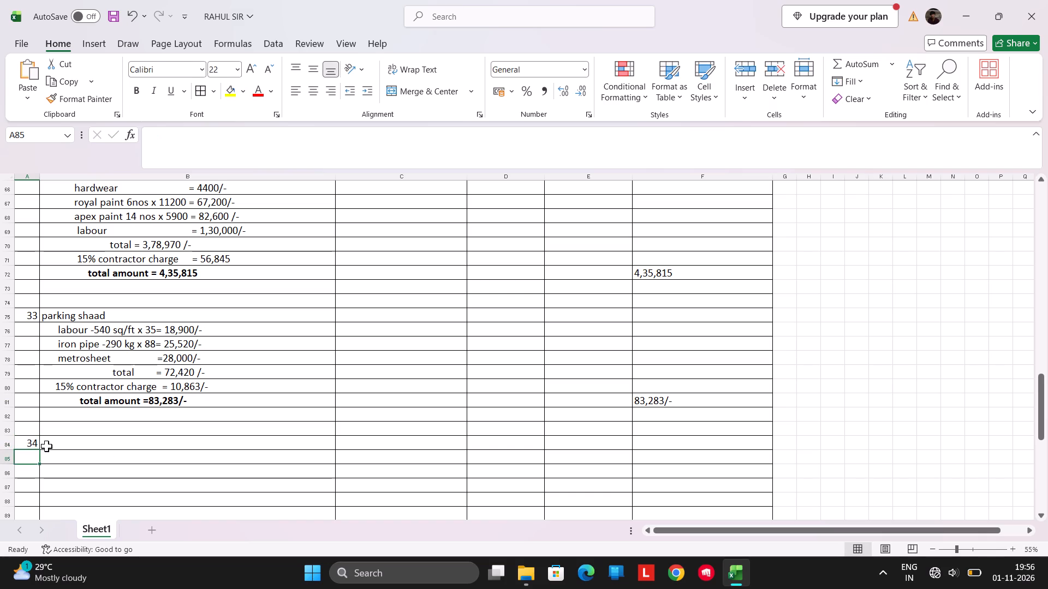
Enter the item 34 description "washroom fitting &kitchin fitting" in B84.
left_click(54, 442)
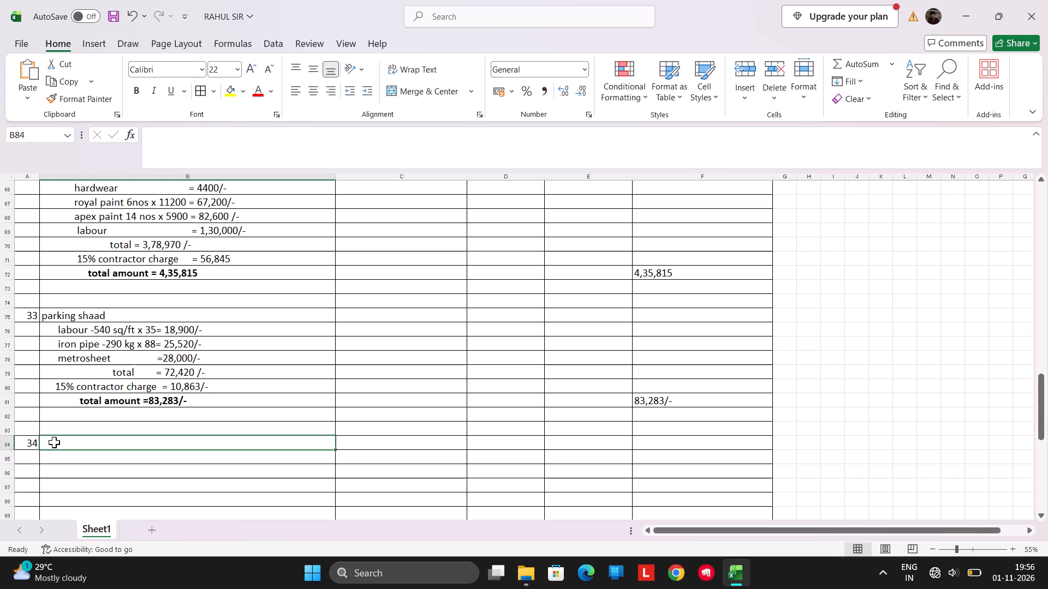
type("washroom g")
key("BackSpace")
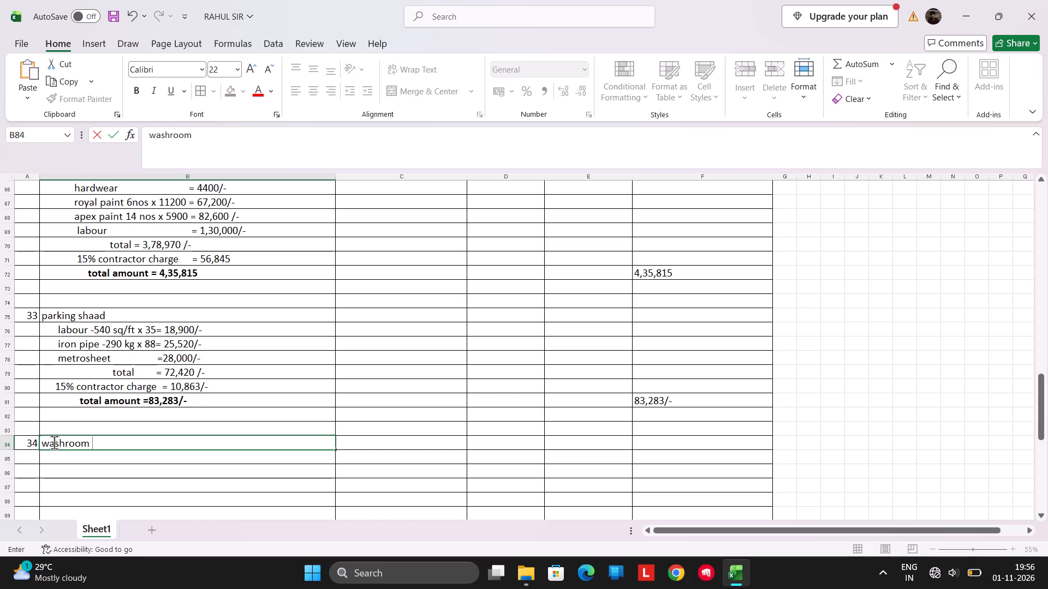
type("fitting")
key("space")
key("shift+ampersand")
type("kit")
type("chin")
key("space")
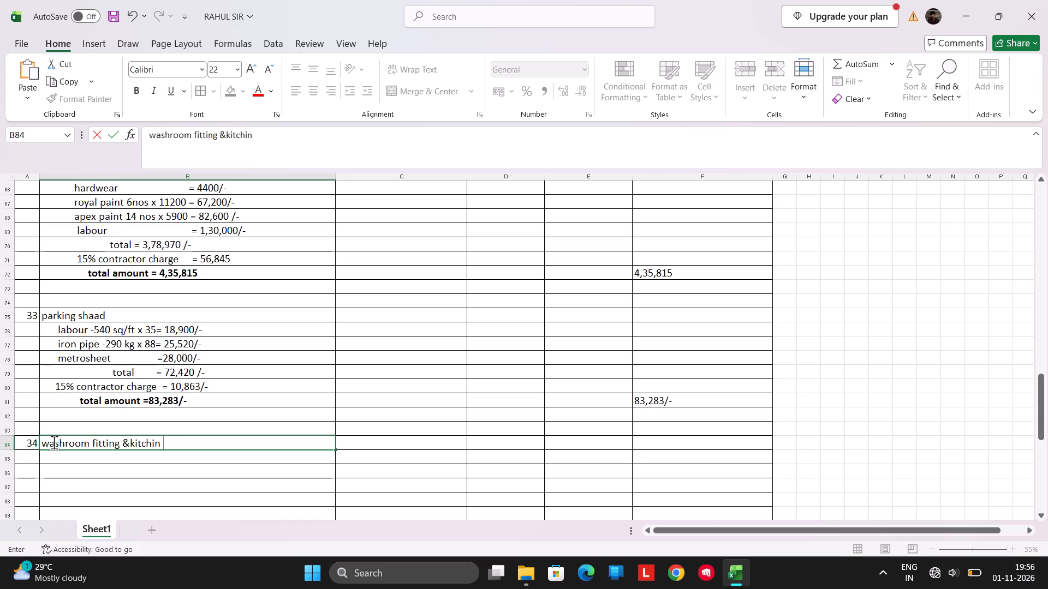
key("h")
key("BackSpace")
type("fitting")
key("space")
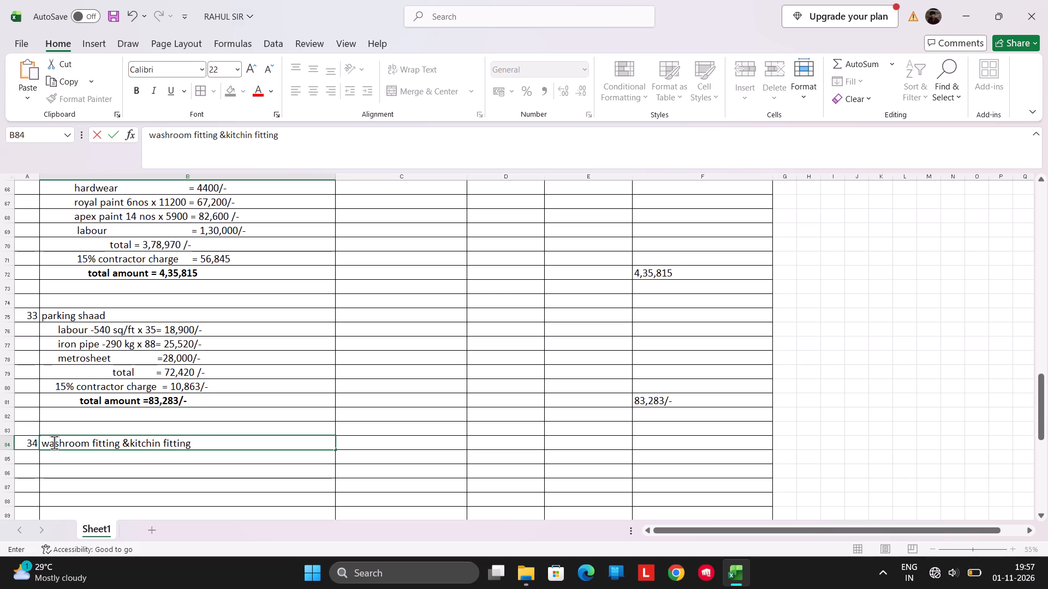
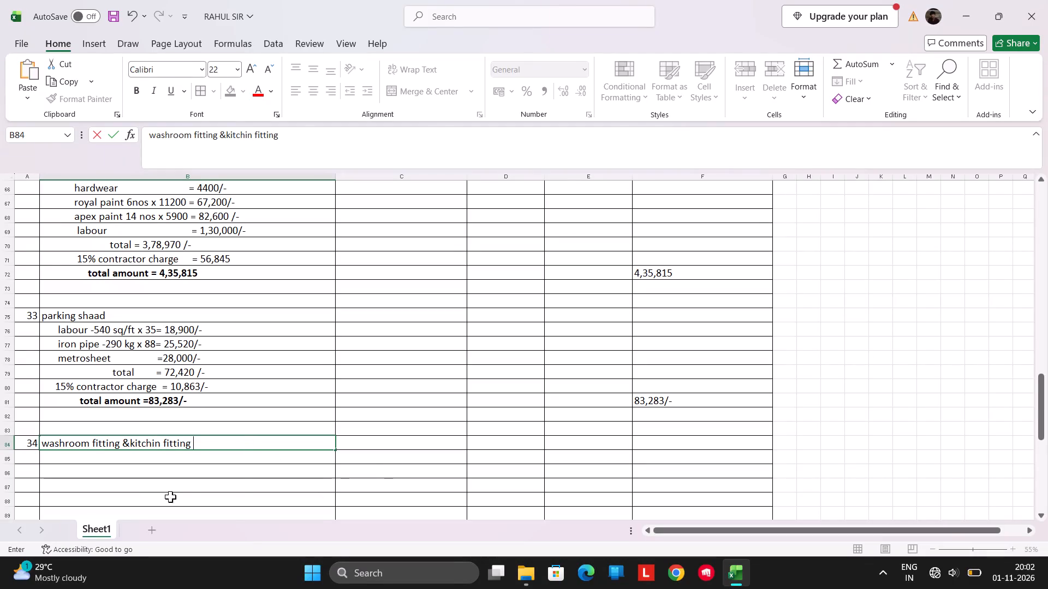
Enter the indented label "4''/6'' pipe fitting" in B85, under the washroom and kitchen fitting heading.
left_click(117, 455)
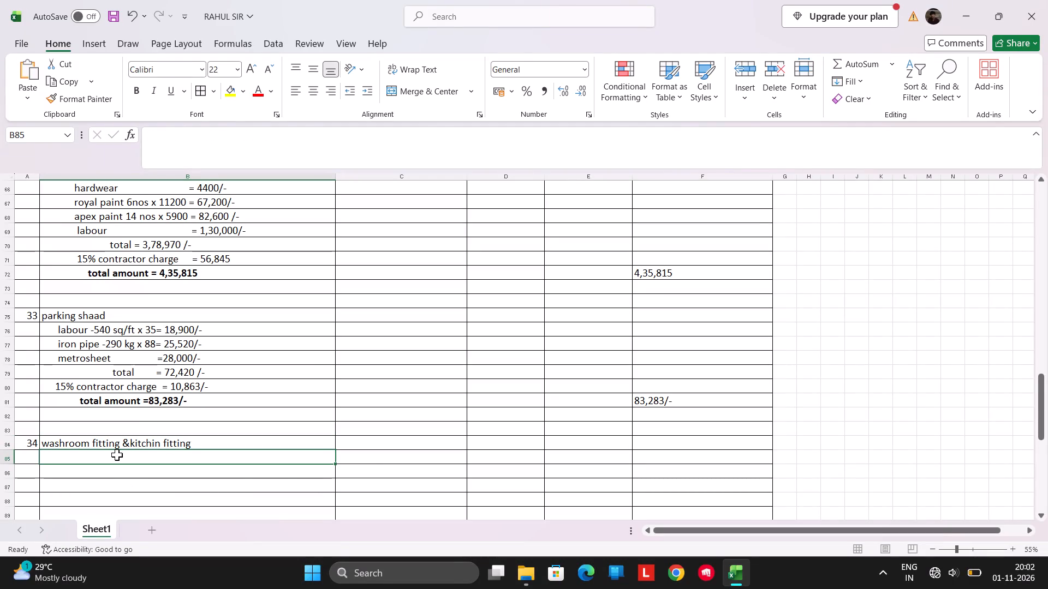
double_click(133, 456)
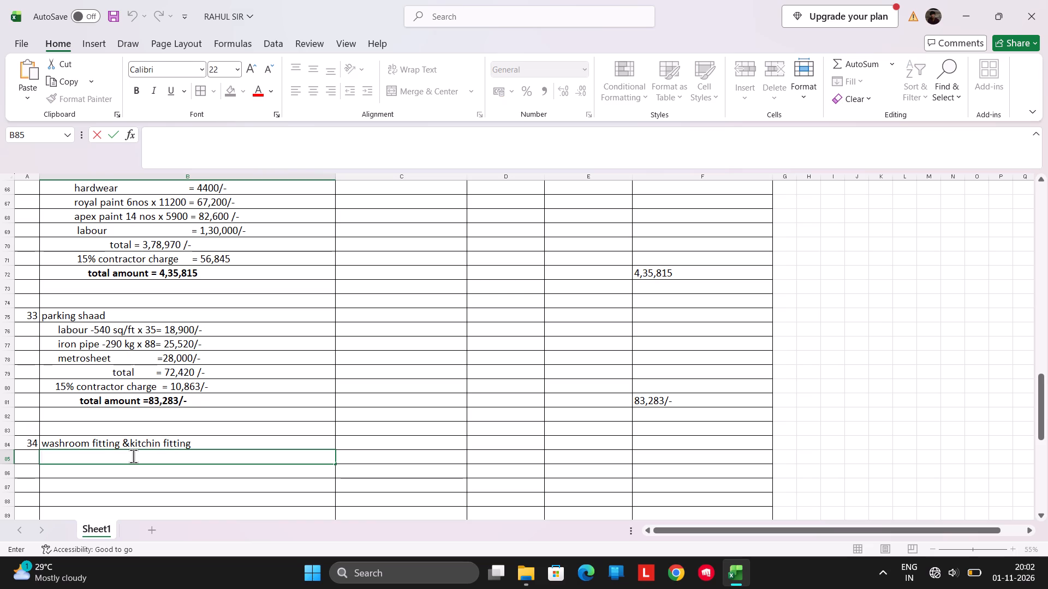
key("space")
key("space")
key("space")
key("space")
key("space")
key("space")
key("space")
key("space")
key("space")
key("4")
key("apostrophe")
key("apostrophe")
key("slash")
key("6")
type("'' pipe")
key("space")
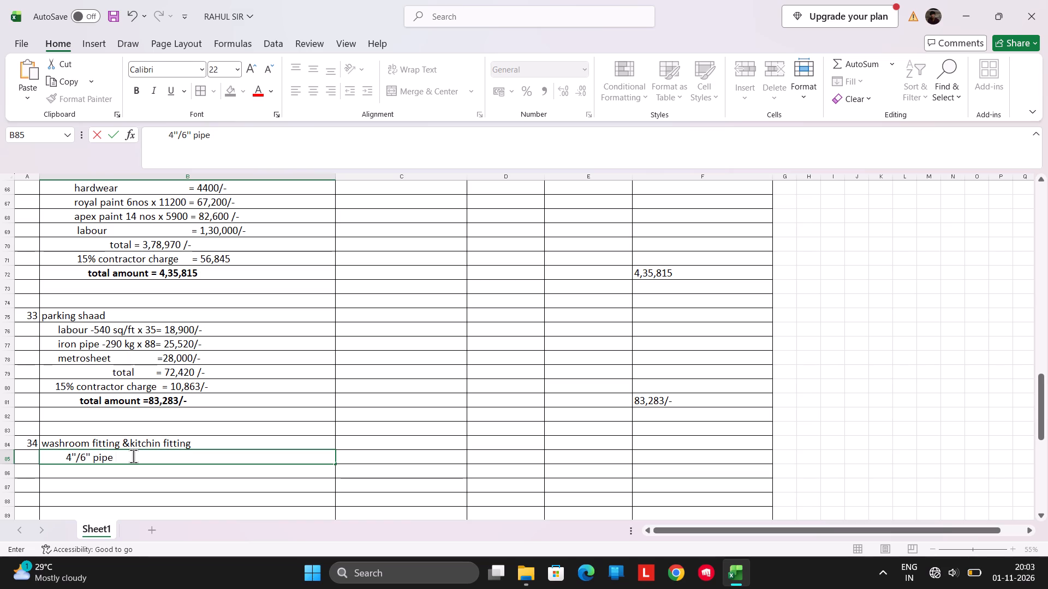
type("fitting")
key("space")
Complete the B85 pipe fitting line with the spaced-out amount "=90,000 /-".
key("space")
key("space")
key("space")
key("space")
key("space")
key("space")
key("space")
type("=")
type("9000")
key("BackSpace")
key("BackSpace")
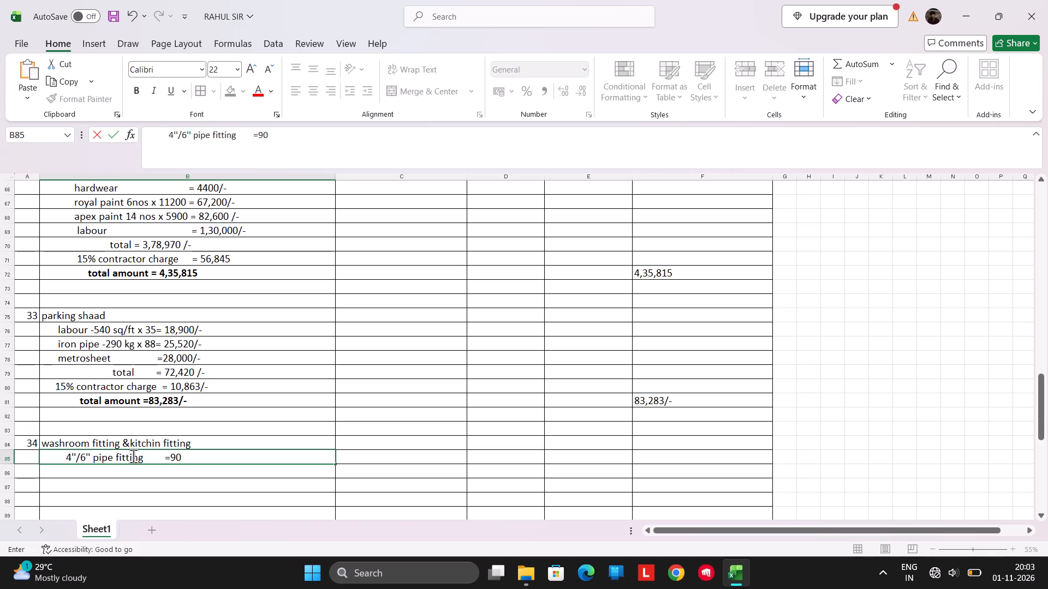
key("BackSpace")
type("0,000")
key("space")
key("minus")
key("BackSpace")
type("/-")
key("space")
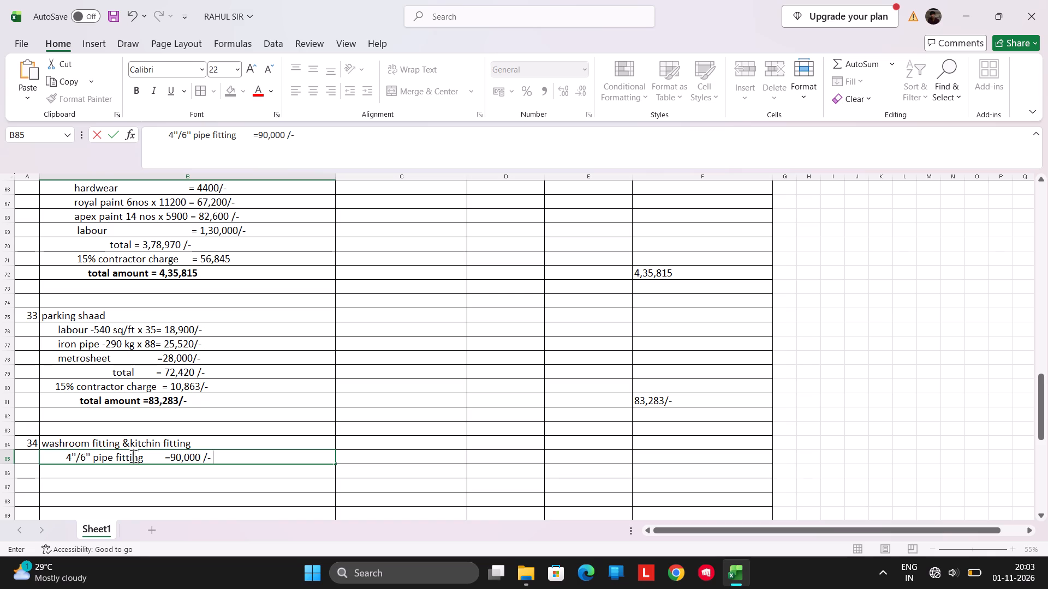
Start an indented line in B86, aligned under the pipe fitting line.
double_click(72, 474)
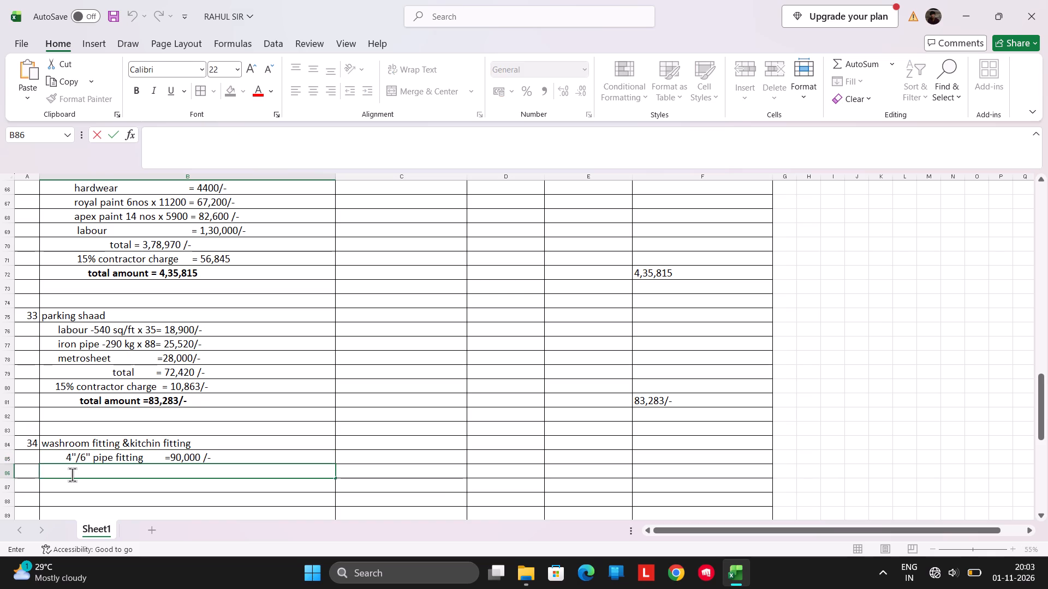
key("space")
key("space")
key("space")
key("space")
key("space")
key("space")
key("space")
key("space")
key("space")
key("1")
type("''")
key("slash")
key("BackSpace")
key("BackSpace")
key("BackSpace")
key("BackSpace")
Enter the label "outer fitting ( astral )" in the indented B86 line.
type("outer")
key("space")
type("fitt")
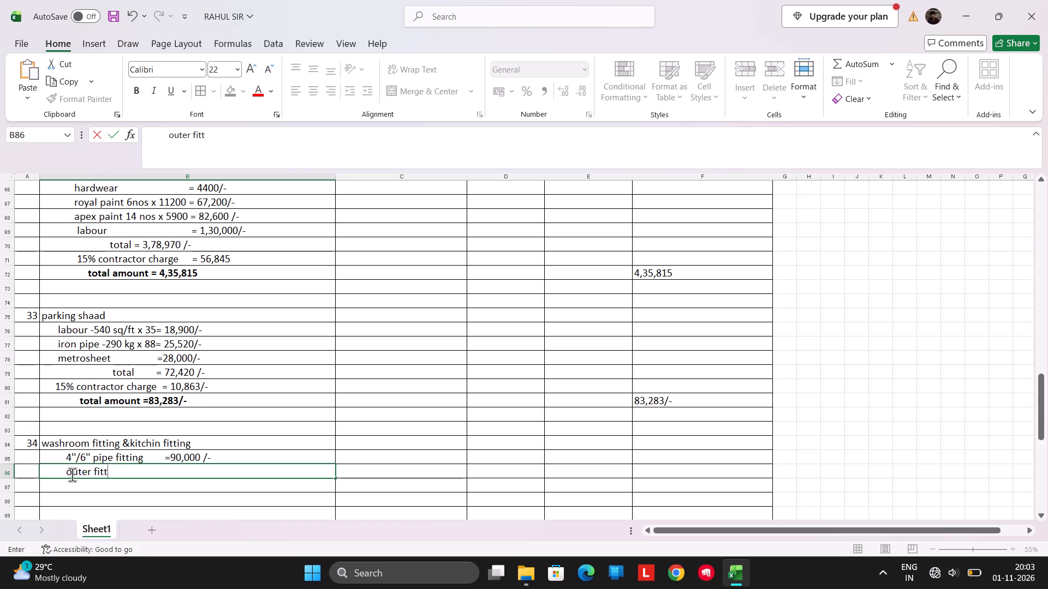
type("ing")
key("space")
type("(")
key("space")
type("astral")
key("space")
key("0")
key("BackSpace")
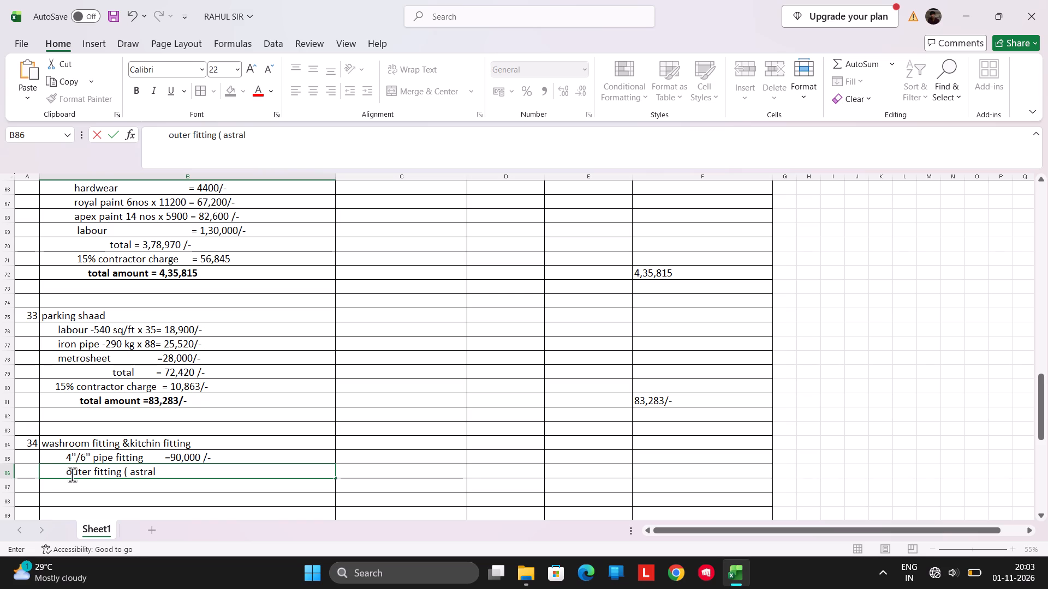
key("shift+parenright")
Complete the B86 outer fitting line with the amount "= 65,000/-".
type("=")
key("space")
type("65")
key("period")
key("BackSpace")
type(",000")
type("/-")
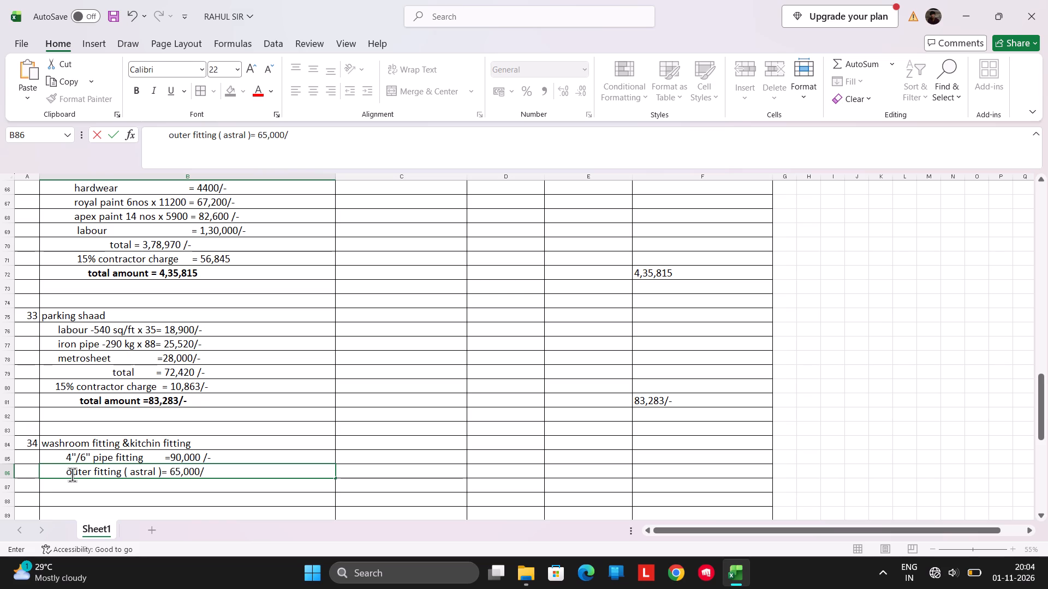
key("Return")
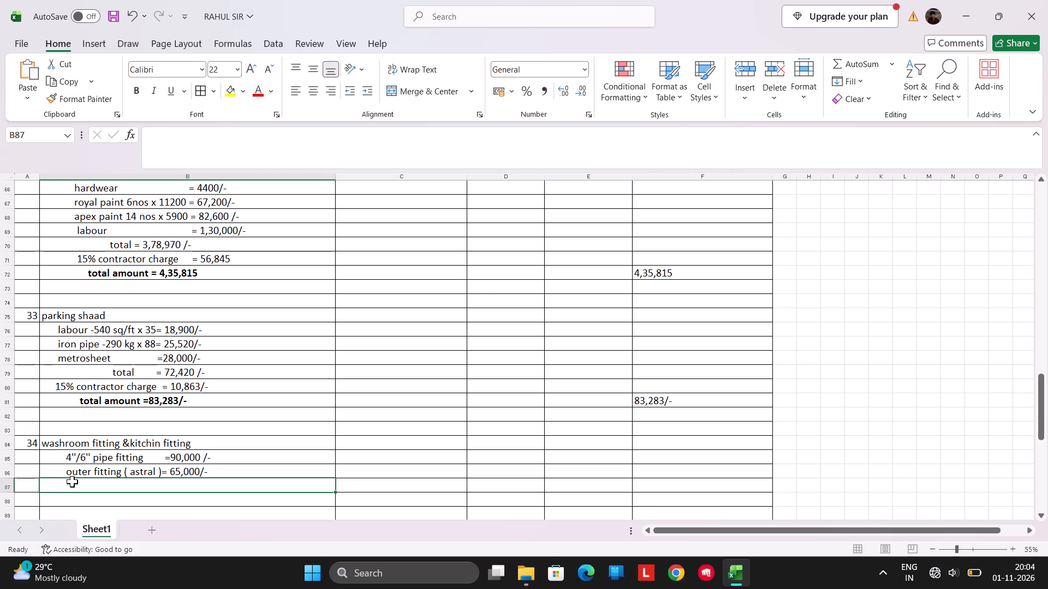
Enter the indented label "outer material" in B87, aligned under the outer fitting line.
double_click(72, 482)
key("space")
key("space")
key("space")
key("space")
key("space")
key("space")
key("space")
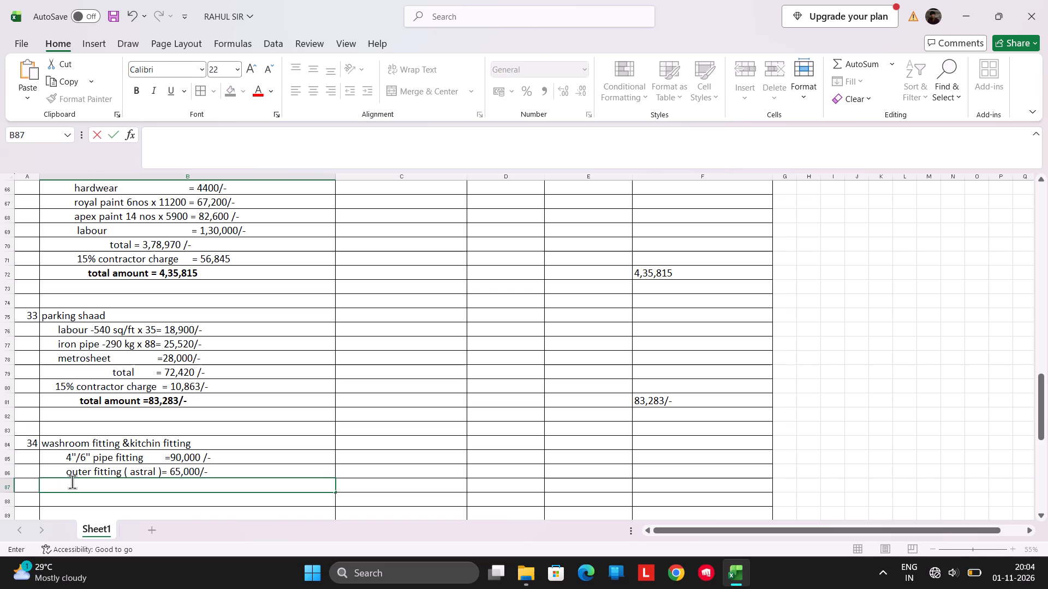
key("space")
key("space")
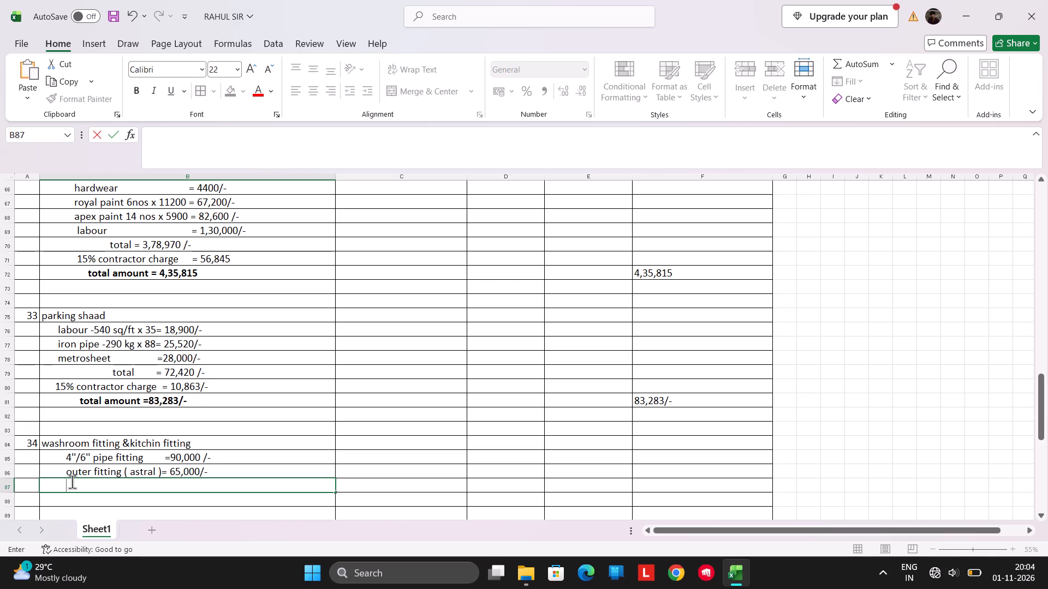
type("outer mater")
type("ail")
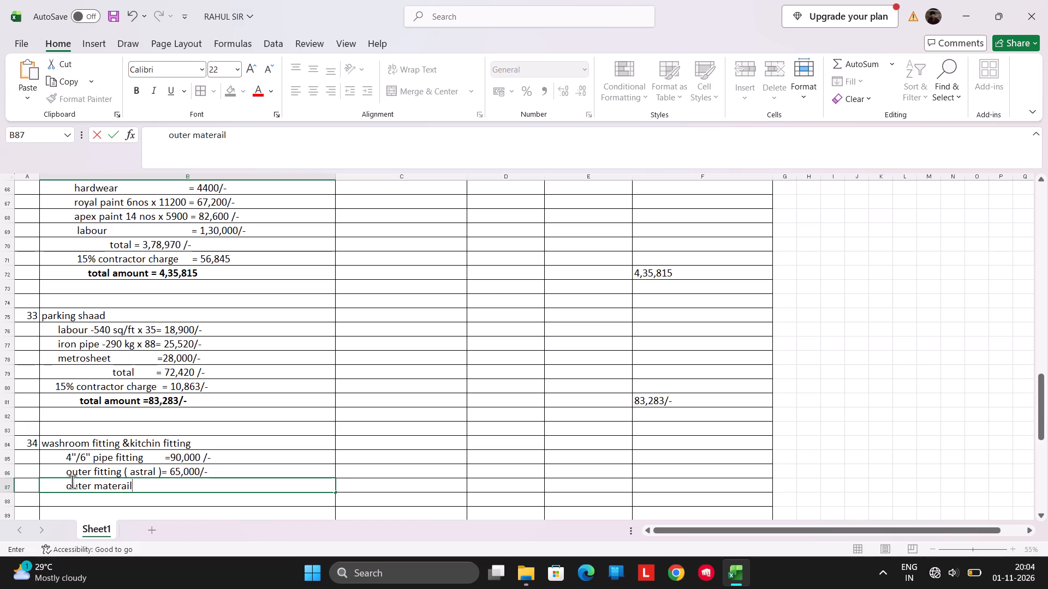
key("space")
key("BackSpace")
key("BackSpace")
key("BackSpace")
key("BackSpace")
type("ial")
Complete the B87 outer material line with the spaced-out amount "=2,20,000/-".
key("space")
key("space")
key("space")
key("space")
key("space")
key("space")
key("space")
key("space")
key("space")
key("space")
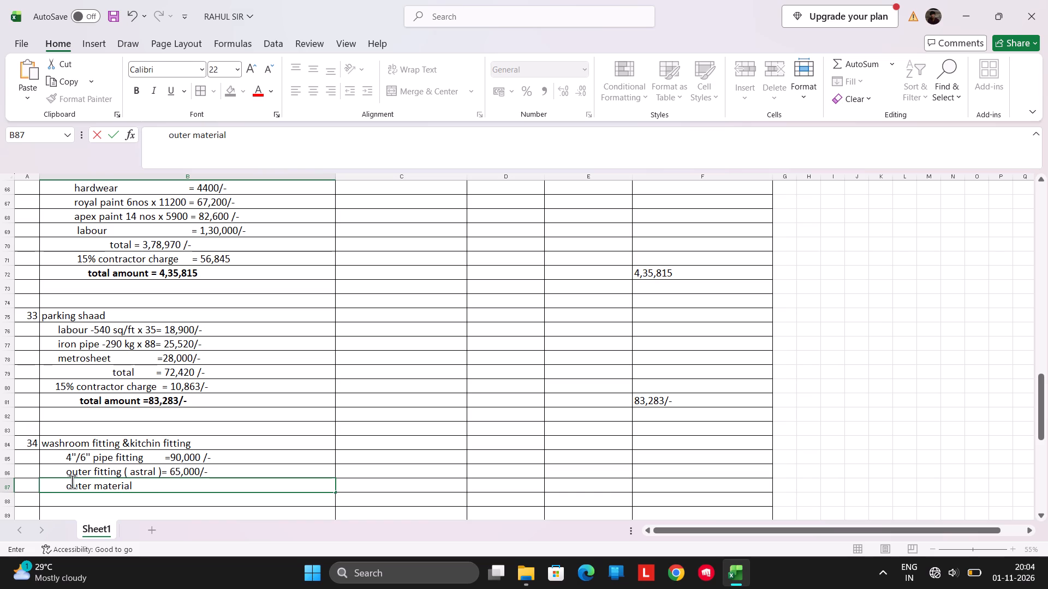
key("space")
key("equal")
key("2")
key("2")
key("BackSpace")
key("period")
key("BackSpace")
type(",20,000")
type("/-")
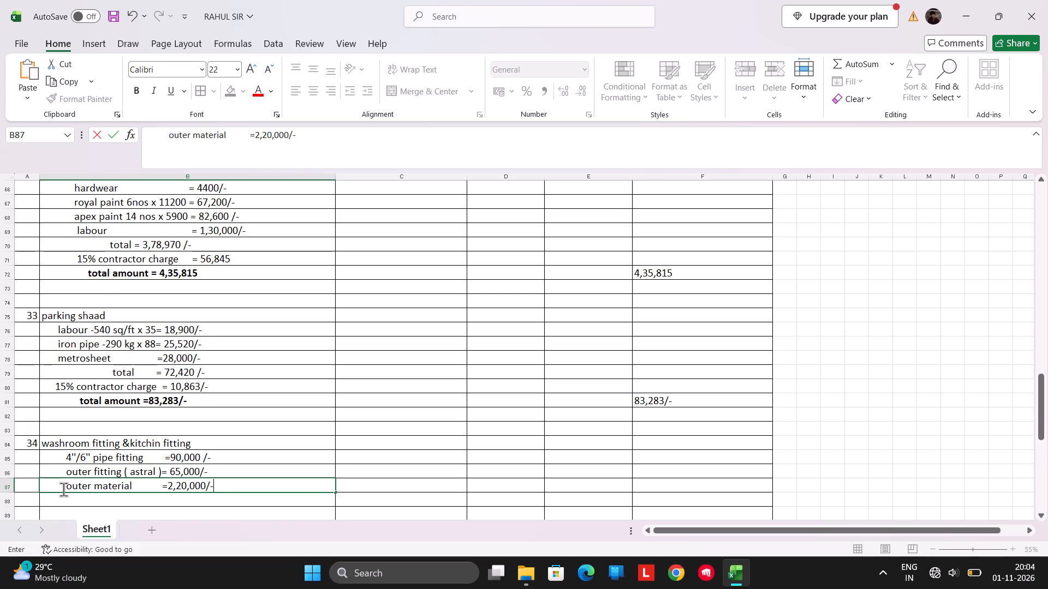
Enter the indented label "labour" in B88, aligned under the outer material line.
scroll(63, 489, "down", 1)
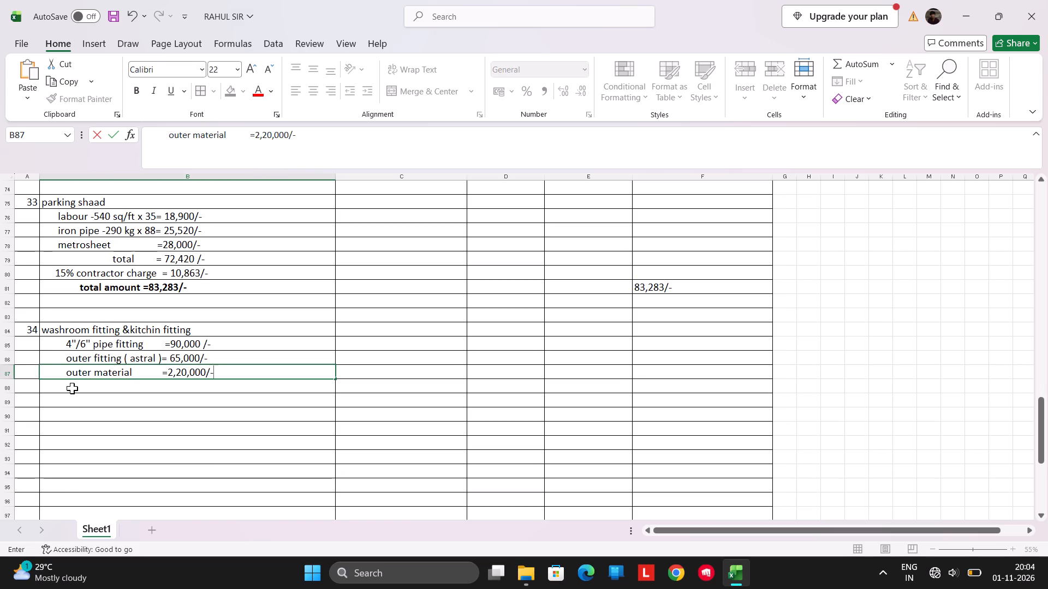
left_click(72, 388)
key("space")
key("space")
key("space")
key("space")
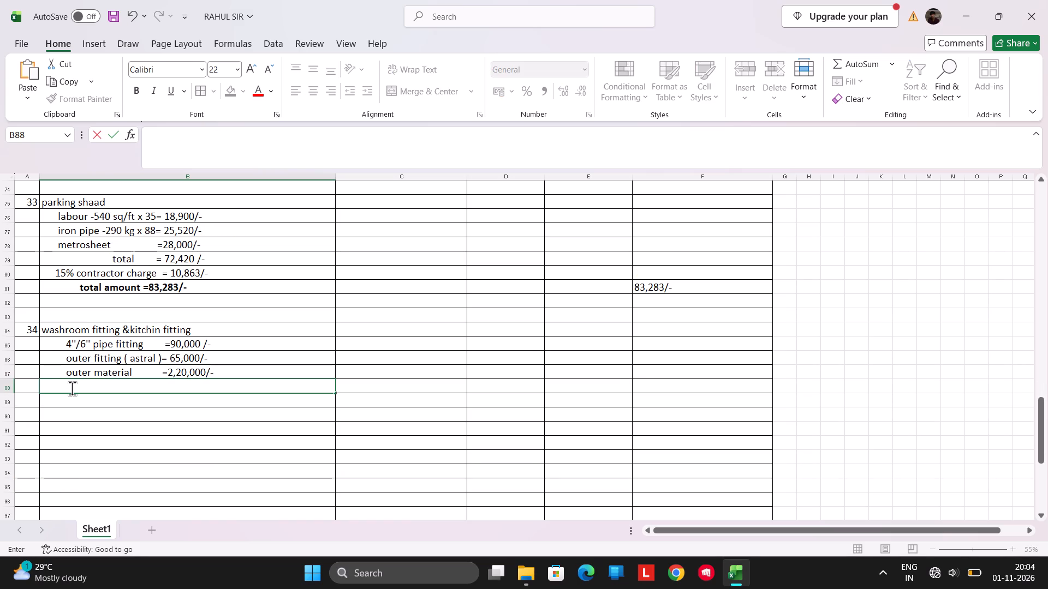
key("space")
key("space")
key("space")
key("space")
key("space")
type("labour")
Complete the B88 labour line with the amount "=90,000/-", spaced out to line up with the amounts above.
key("space")
key("space")
key("space")
key("space")
key("space")
key("space")
key("space")
key("space")
key("space")
key("space")
key("space")
key("space")
key("space")
key("space")
key("space")
key("space")
key("space")
key("space")
key("space")
key("space")
key("space")
key("equal")
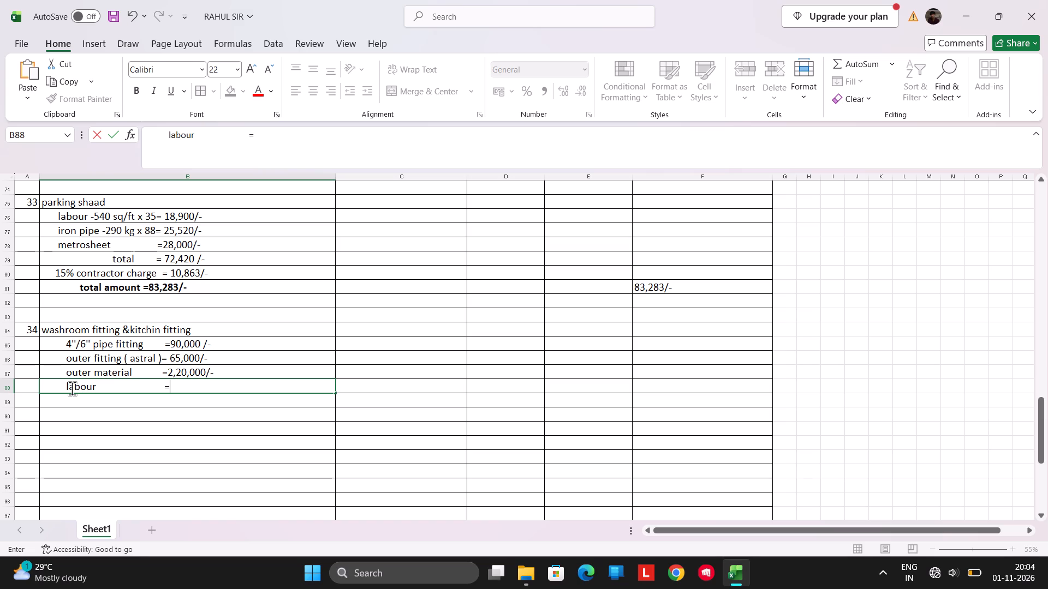
type("90")
type(",000")
type("/-")
Enter the indented label "water tank" in B89, aligned under the labour line.
left_click(74, 402)
double_click(74, 402)
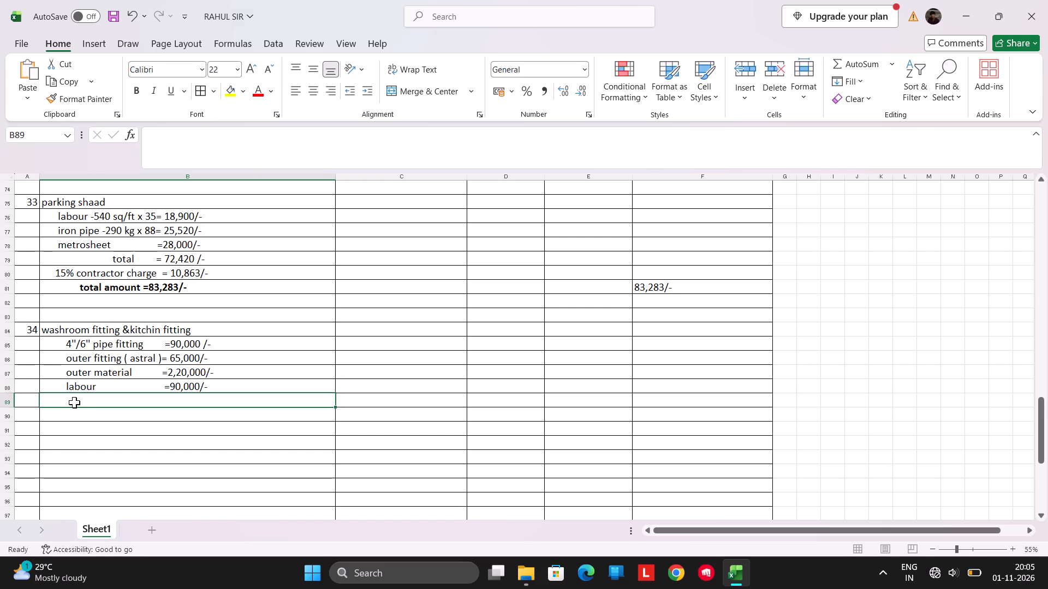
key("space")
key("space")
key("space")
key("space")
key("space")
key("space")
key("space")
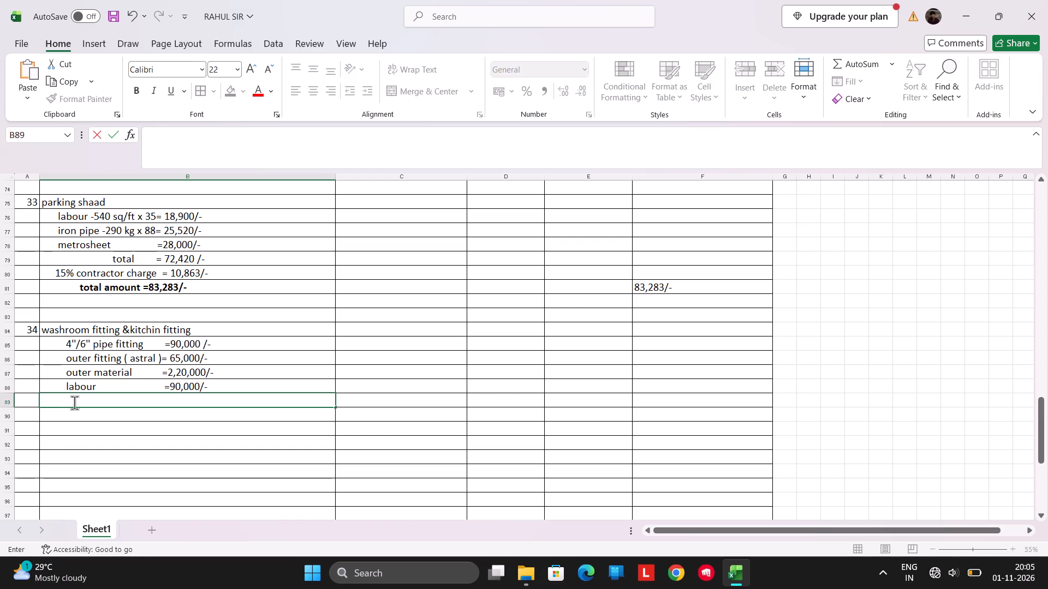
key("space")
key("space")
type("water")
key("space")
type("tamk")
key("space")
key("BackSpace")
key("BackSpace")
key("BackSpace")
type("nk")
Complete the B89 water tank line with the spaced-out amount "= 10,500 /-".
key("space")
key("space")
key("space")
type("=")
key("space")
key("space")
type("10500")
key("BackSpace")
key("BackSpace")
key("BackSpace")
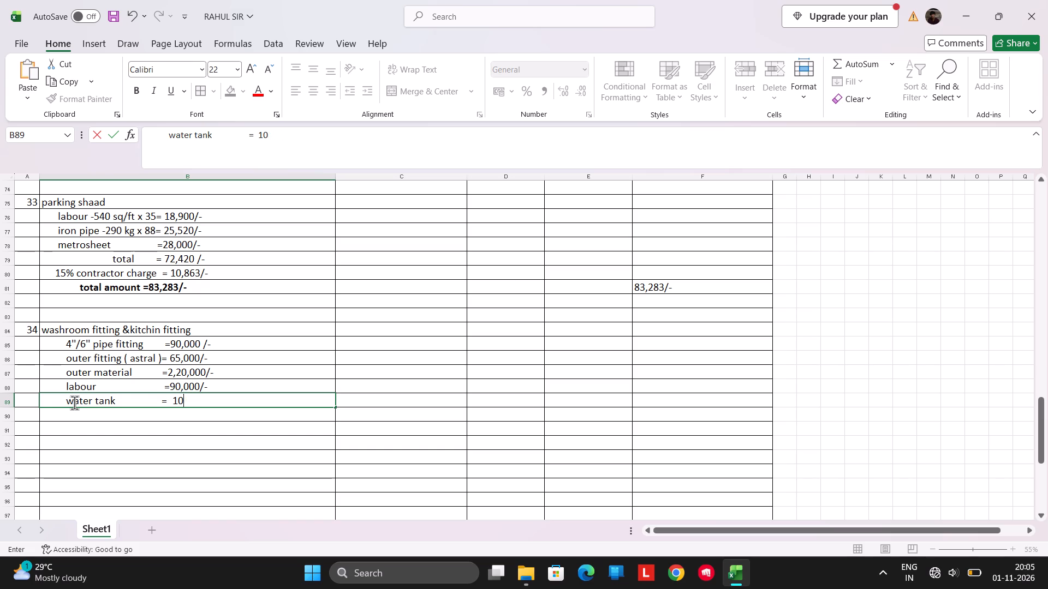
key("comma")
type("500 /-")
key("space")
key("Return")
Start a further-indented "total" line in B90 with its equals sign spaced out to line up with those above.
key("space")
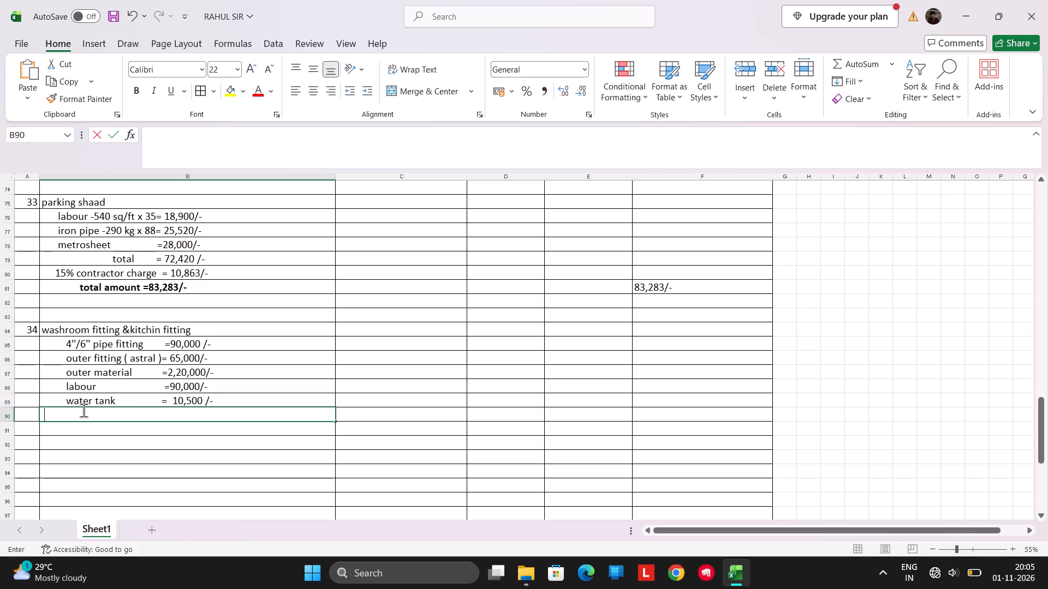
key("space")
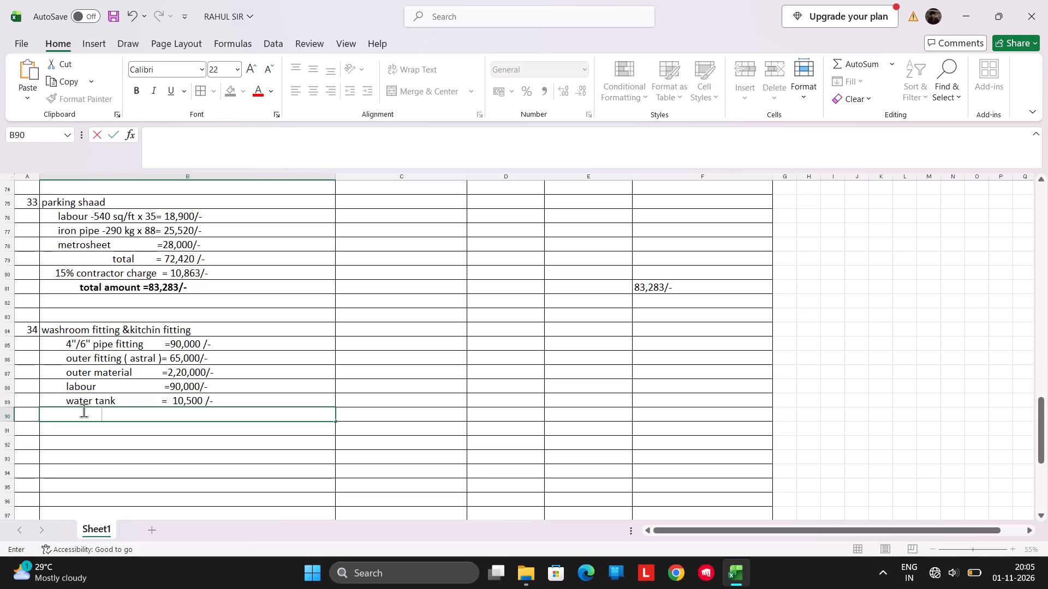
type("total")
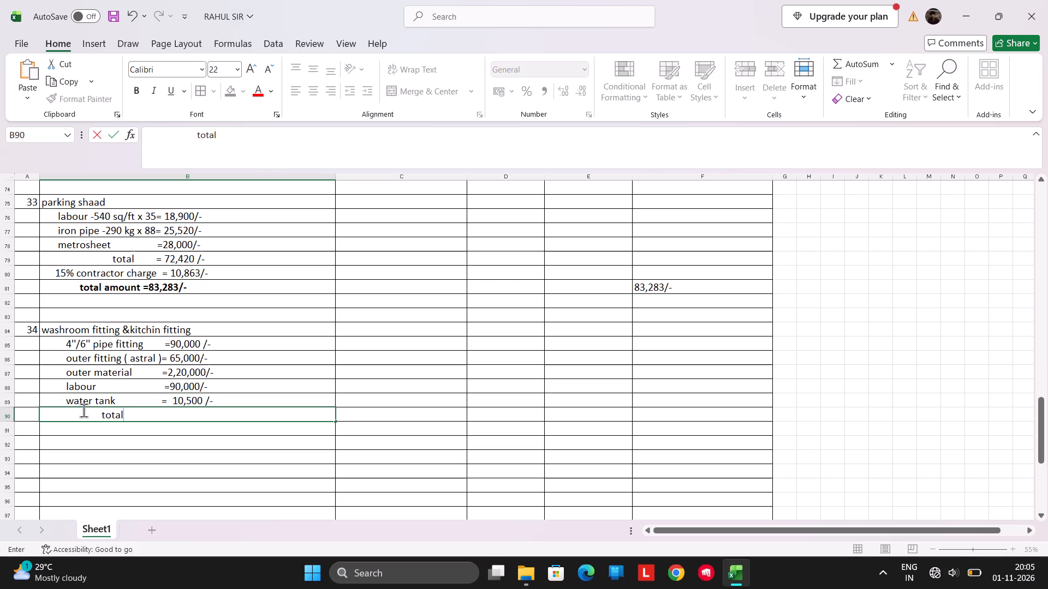
key("space")
key("equal")
key("equal")
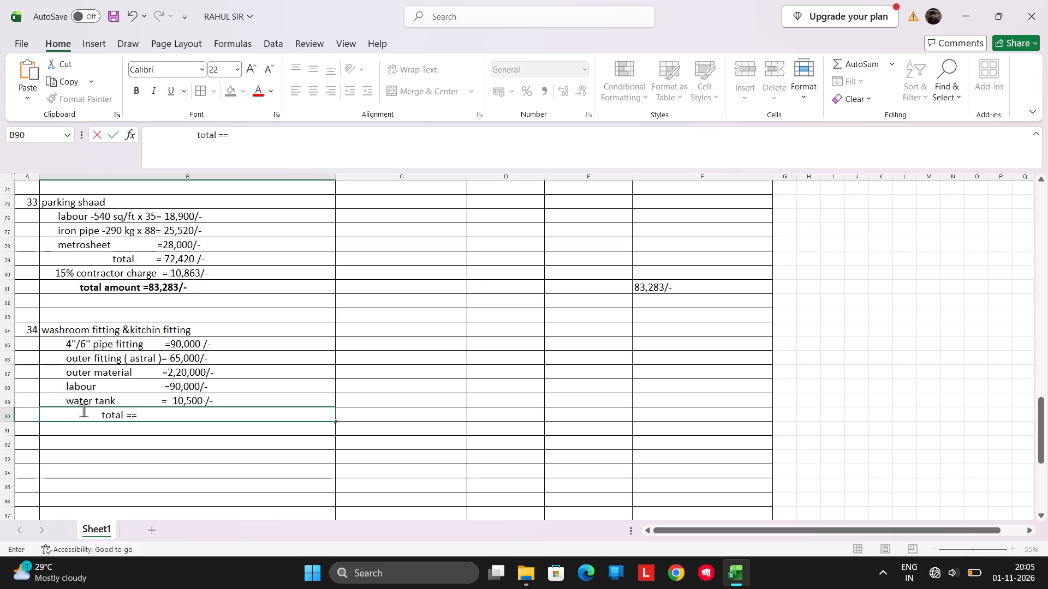
key("BackSpace")
key("BackSpace")
key("space")
key("space")
key("space")
key("space")
key("space")
key("space")
key("space")
key("space")
key("space")
key("space")
key("space")
key("space")
key("space")
type("=")
key("space")
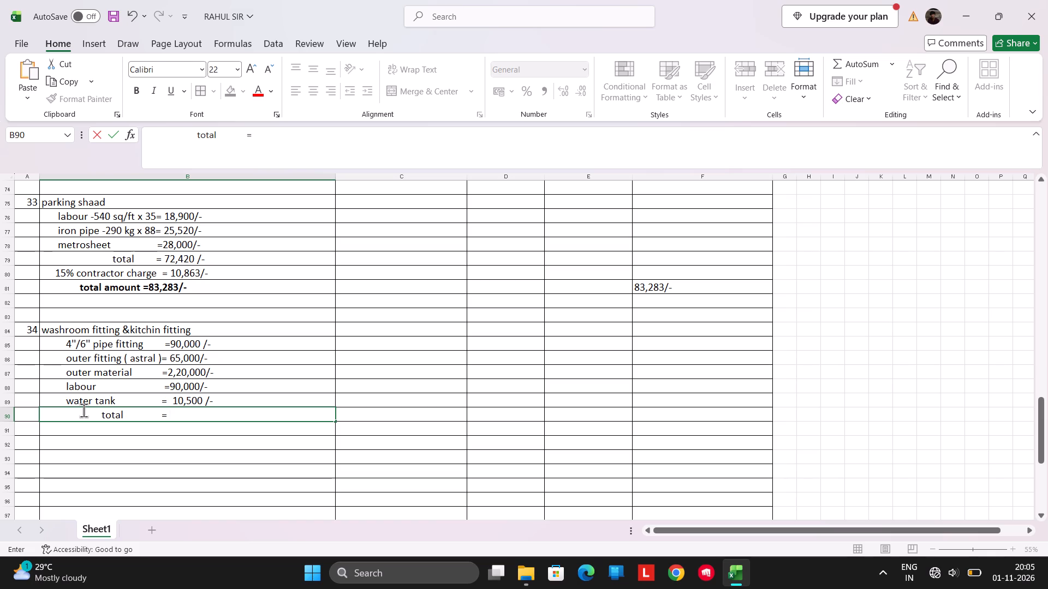
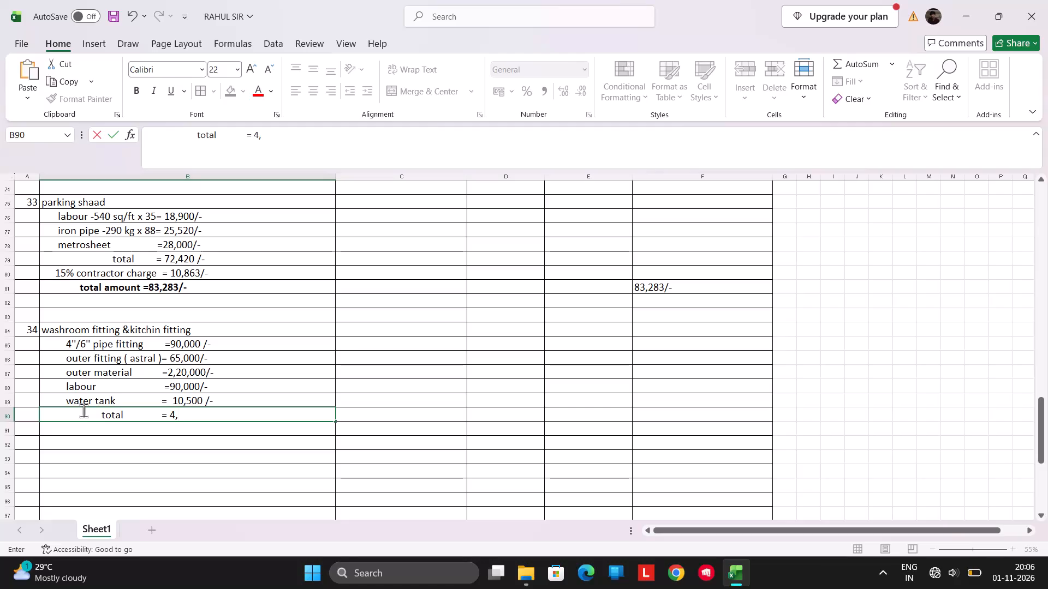
Complete the total line in B90 with the amount "4,75,500/-".
type("75")
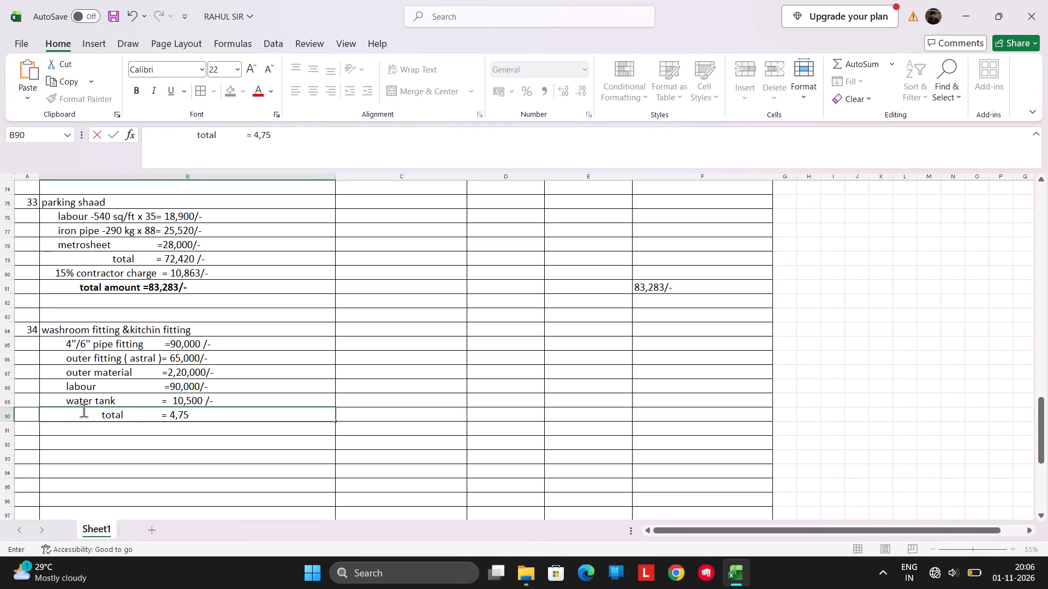
key("comma")
type("500")
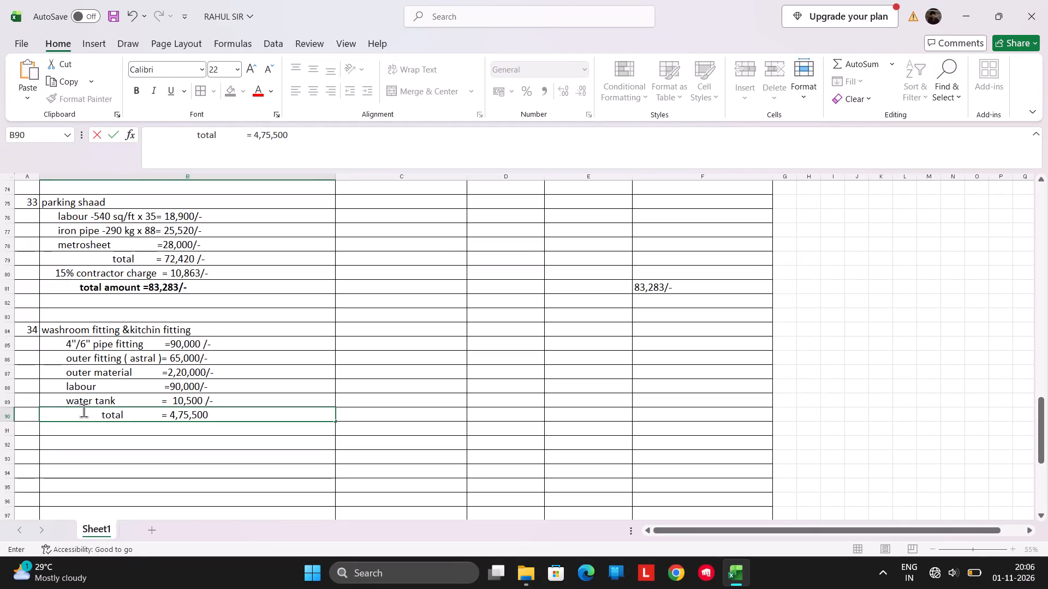
type("/-")
key("space")
key("BackSpace")
key("Return")
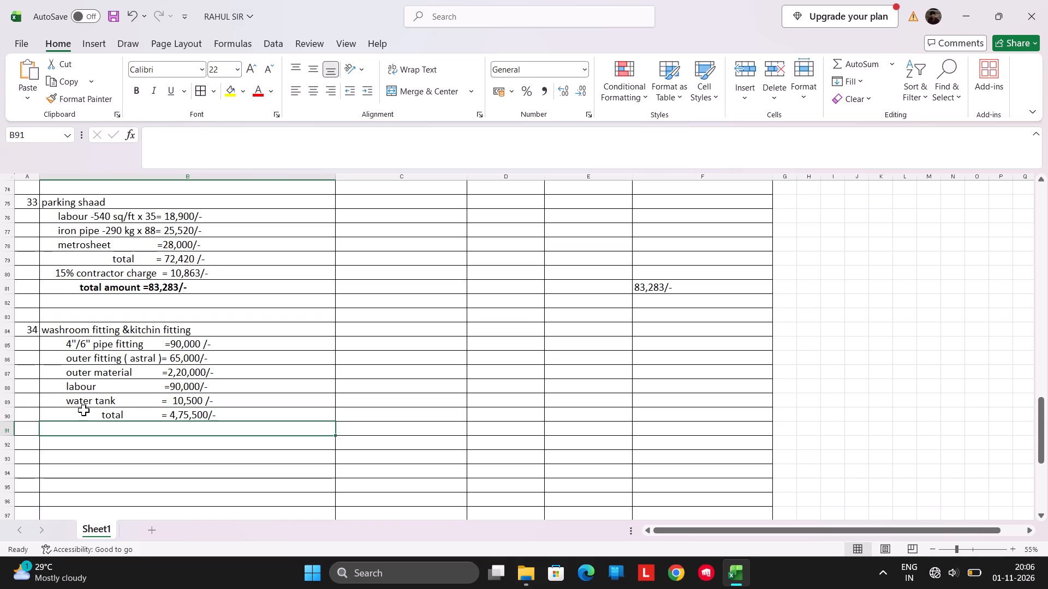
Enter the indented label "15% contractor charge =" in B91, leaving its amount blank.
key("space")
key("space")
key("space")
key("space")
key("space")
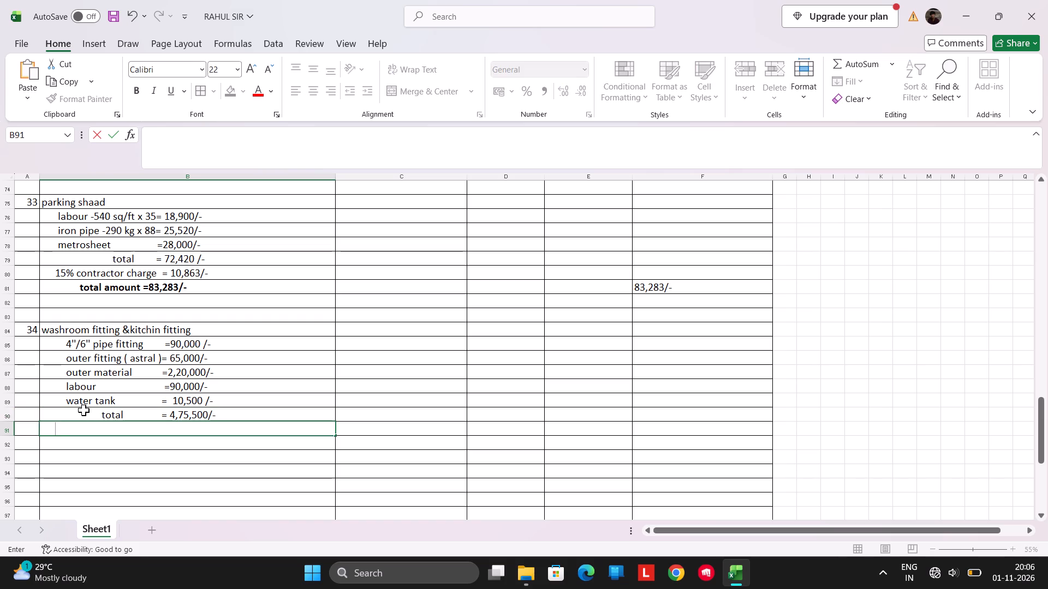
key("space")
key("space")
key("space")
type("15")
type("%")
key("space")
type("contractor charge")
key("space")
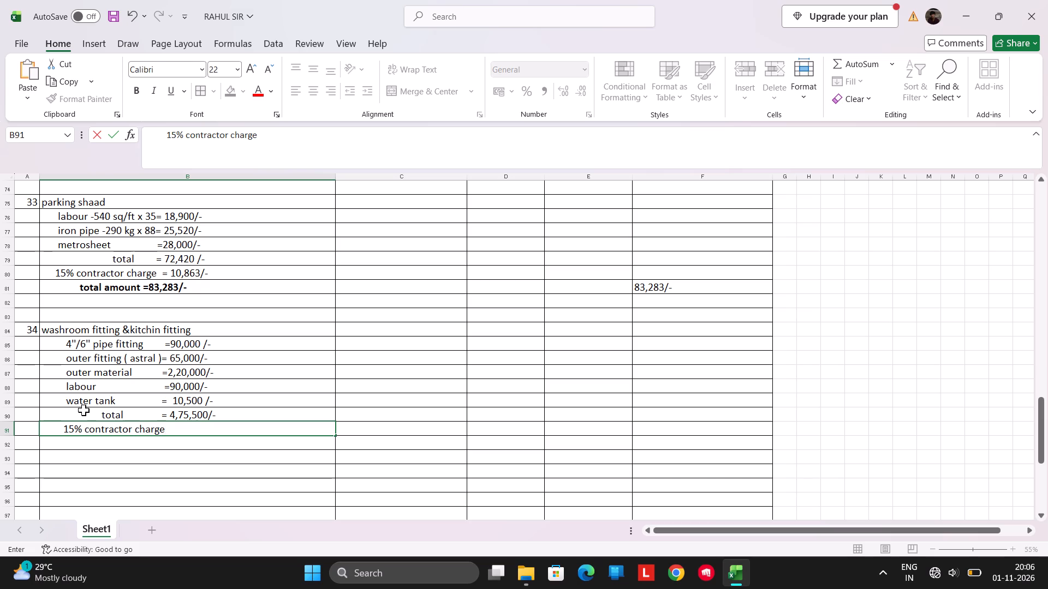
type("=")
key("space")
Start a deeply indented "Total amount =" line in B92, below the contractor charge line.
double_click(103, 449)
key("space")
key("space")
key("space")
key("space")
key("space")
key("space")
key("space")
key("space")
key("space")
key("space")
key("space")
key("space")
key("space")
key("space")
key("space")
key("space")
key("space")
key("space")
key("space")
key("space")
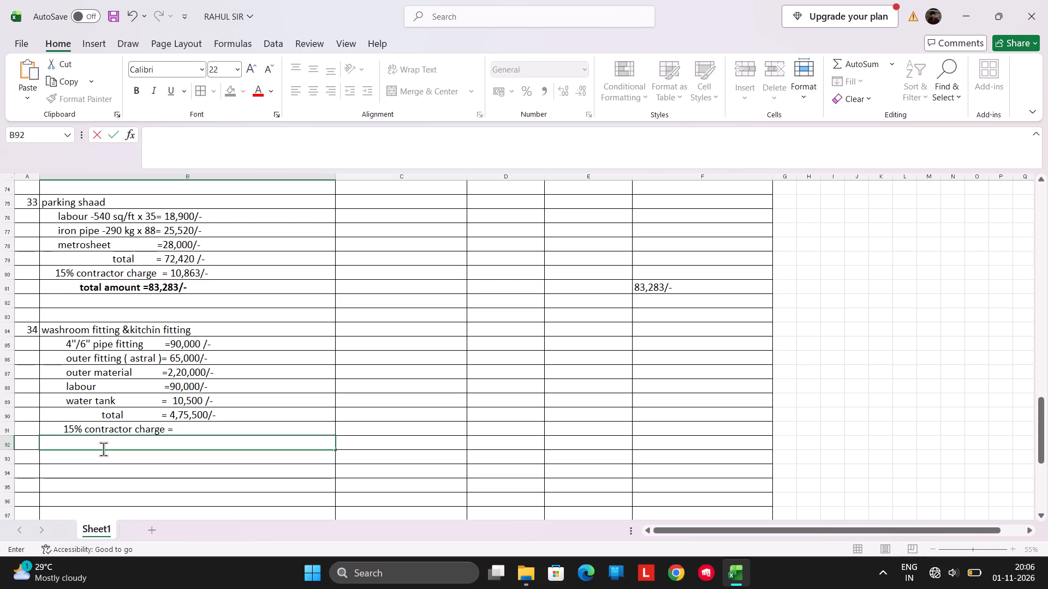
type("toyal")
key("space")
key("BackSpace")
key("BackSpace")
key("BackSpace")
key("BackSpace")
key("BackSpace")
key("BackSpace")
type("Total amount")
key("space")
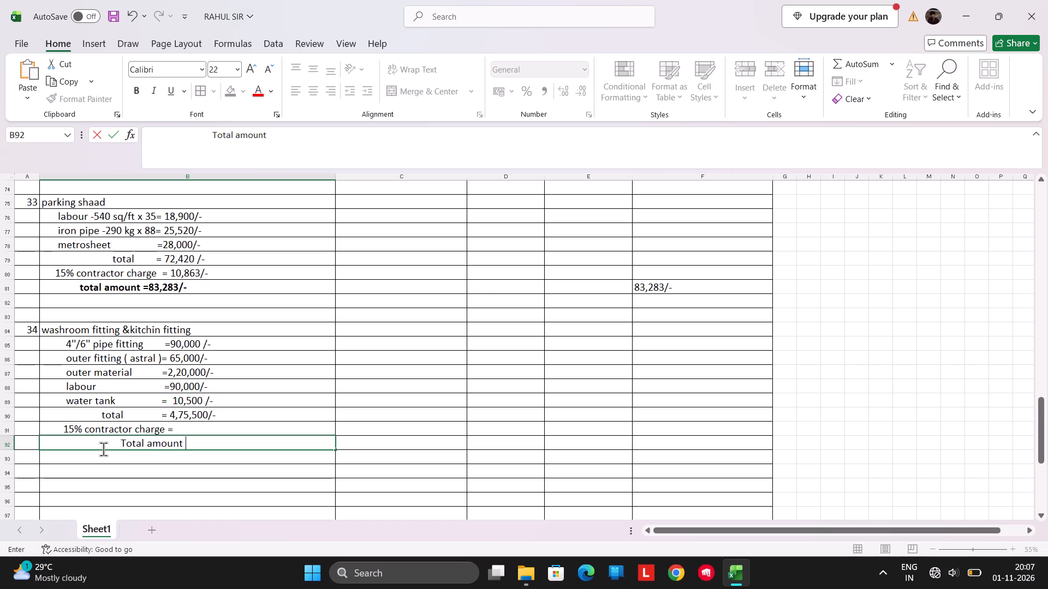
type("=")
key("space")
Complete the Total amount line in B92 with the amount "5,46,825/-".
key("5")
key("comma")
type("46")
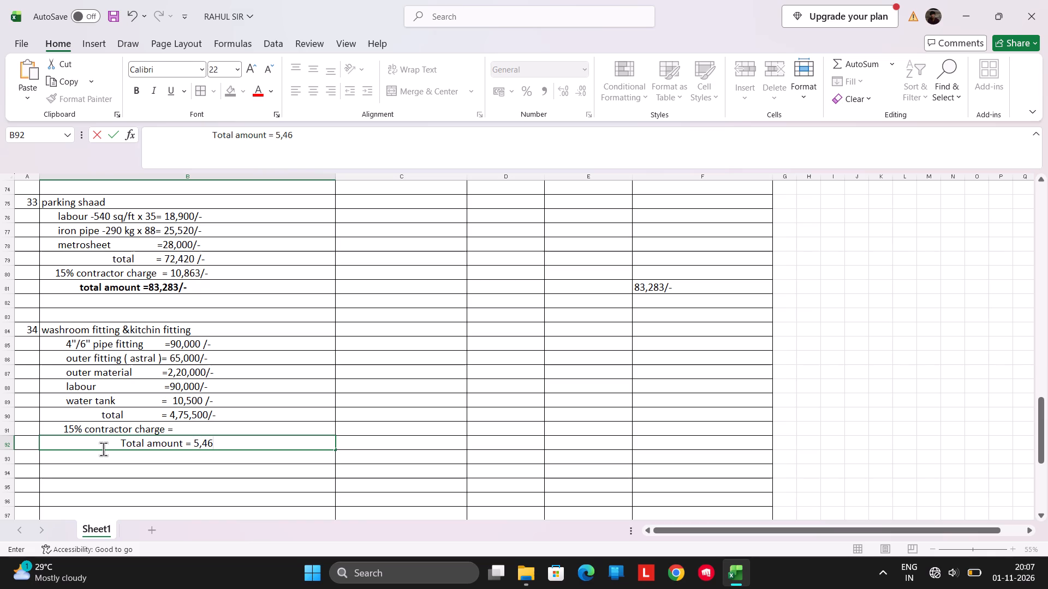
key("comma")
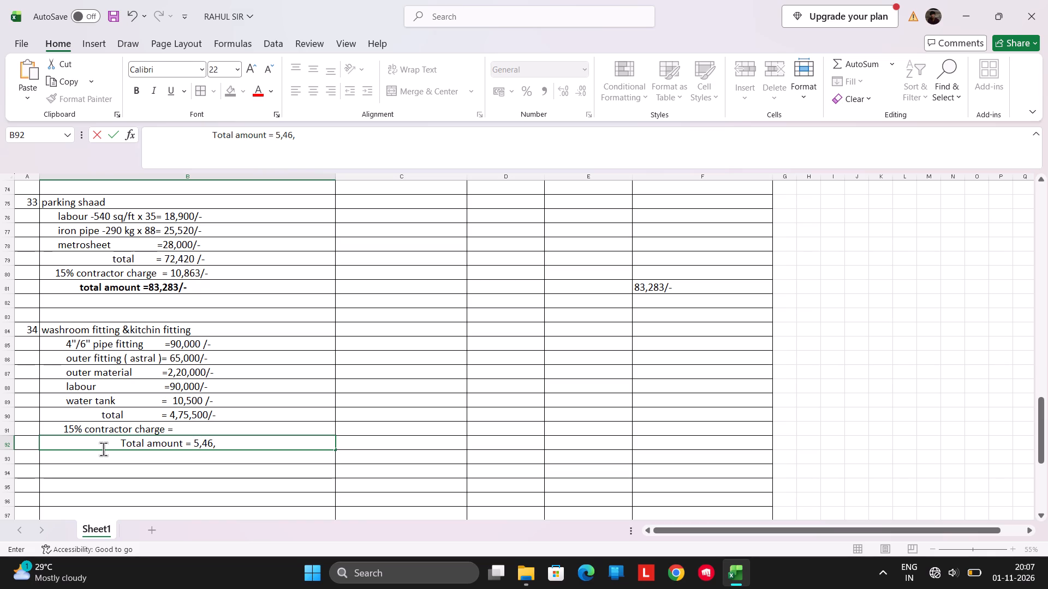
key("8")
key("2")
key("5")
type("/-")
Complete the 15% contractor charge line in B91 with the amount "71,325/-".
double_click(179, 425)
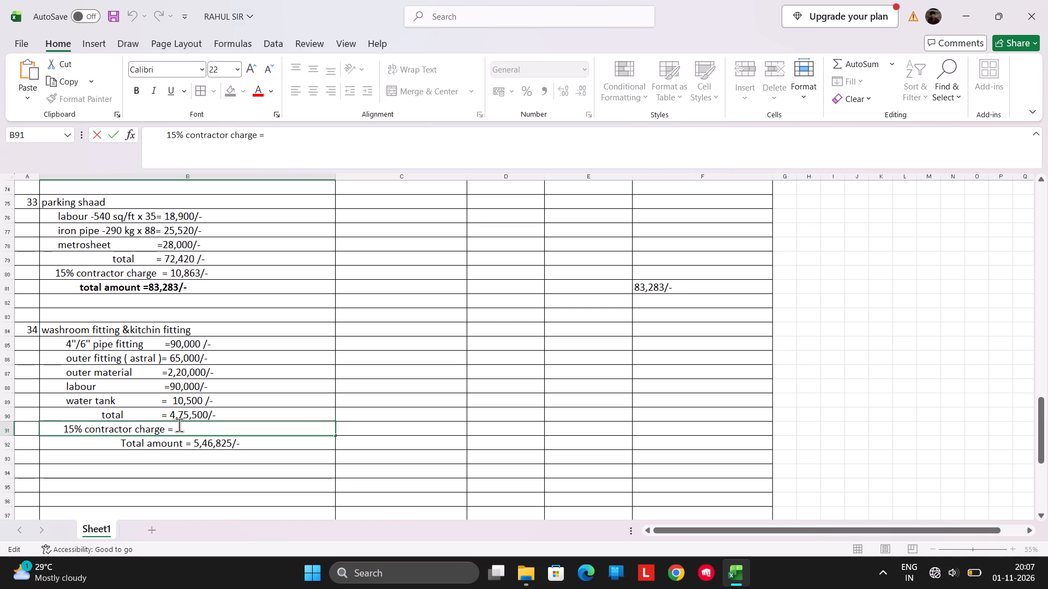
type("71")
type("325")
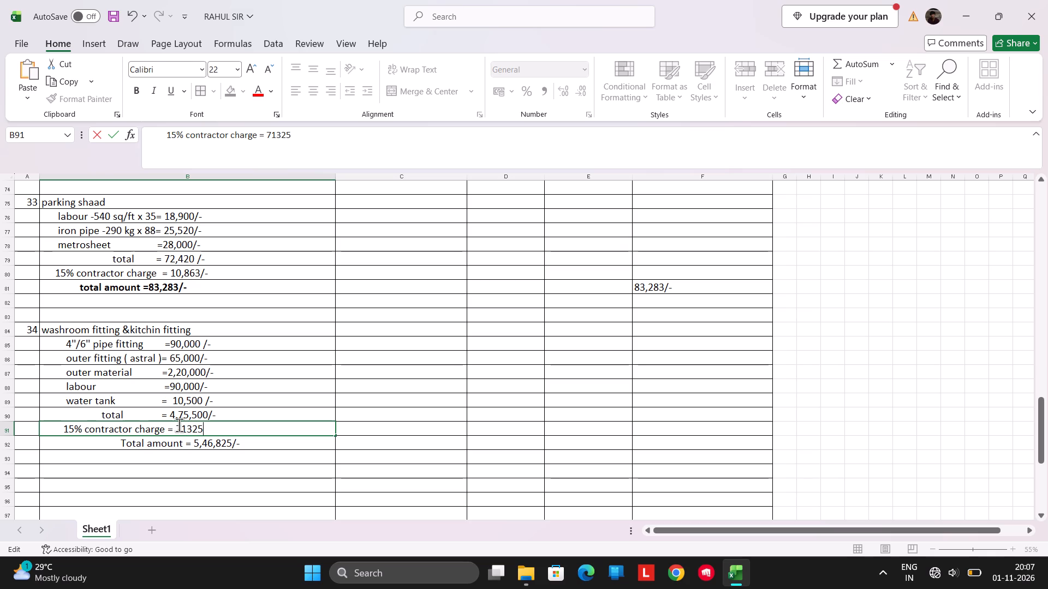
key("BackSpace")
key("BackSpace")
key("BackSpace")
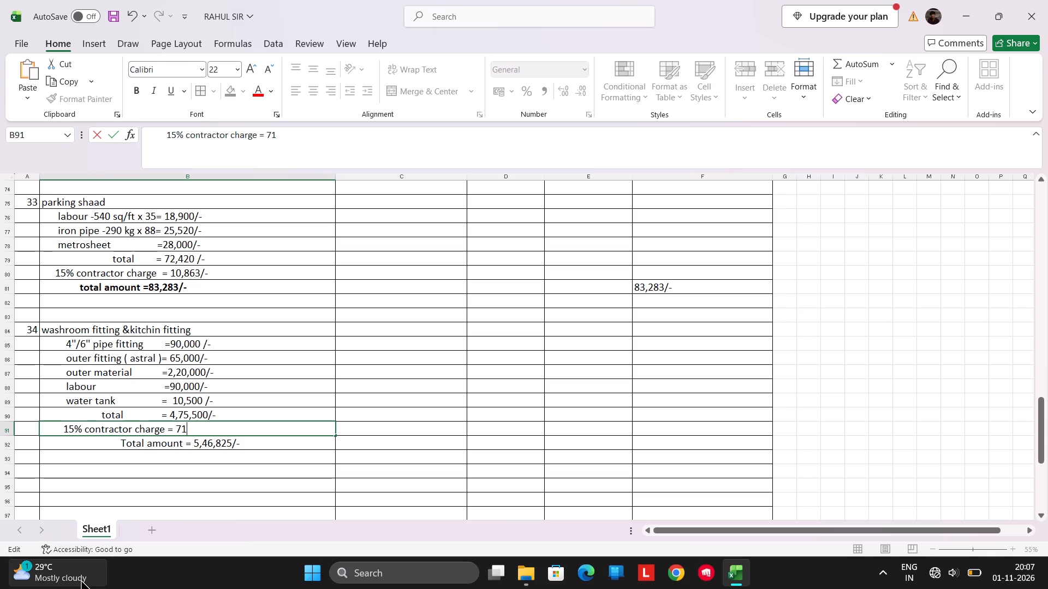
key("comma")
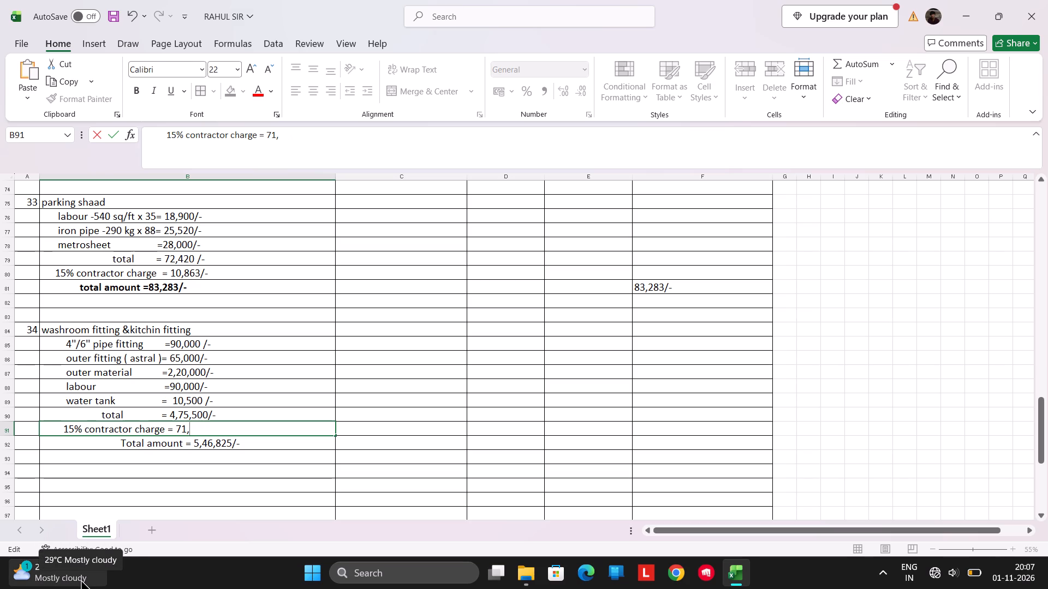
type("32")
key("5")
type("/-")
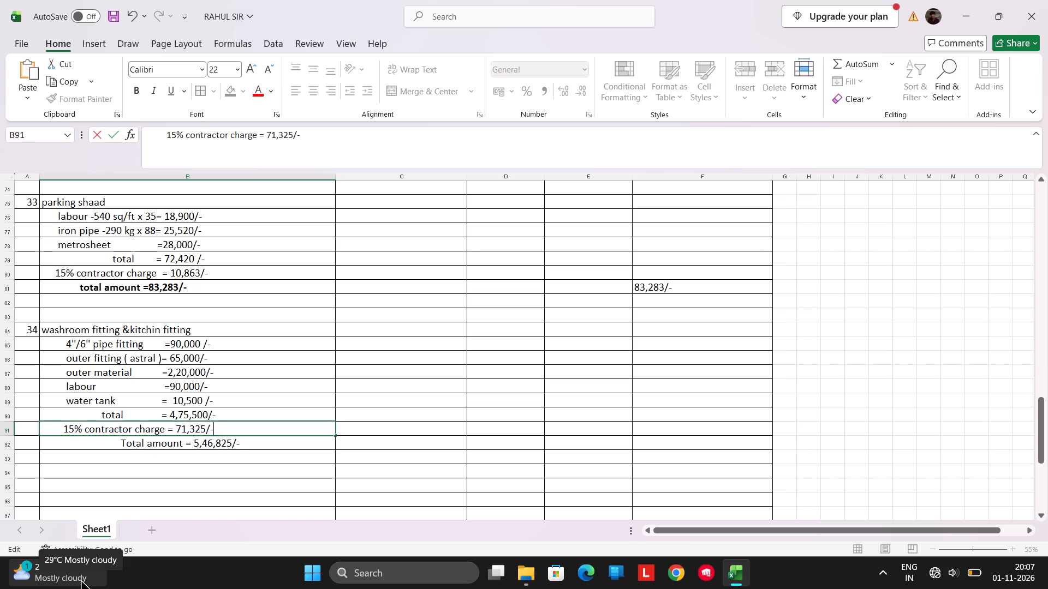
key("space")
Reduce the leading indent of the Total amount line in B92 so it starts roughly under the "total" label in B90.
double_click(113, 445)
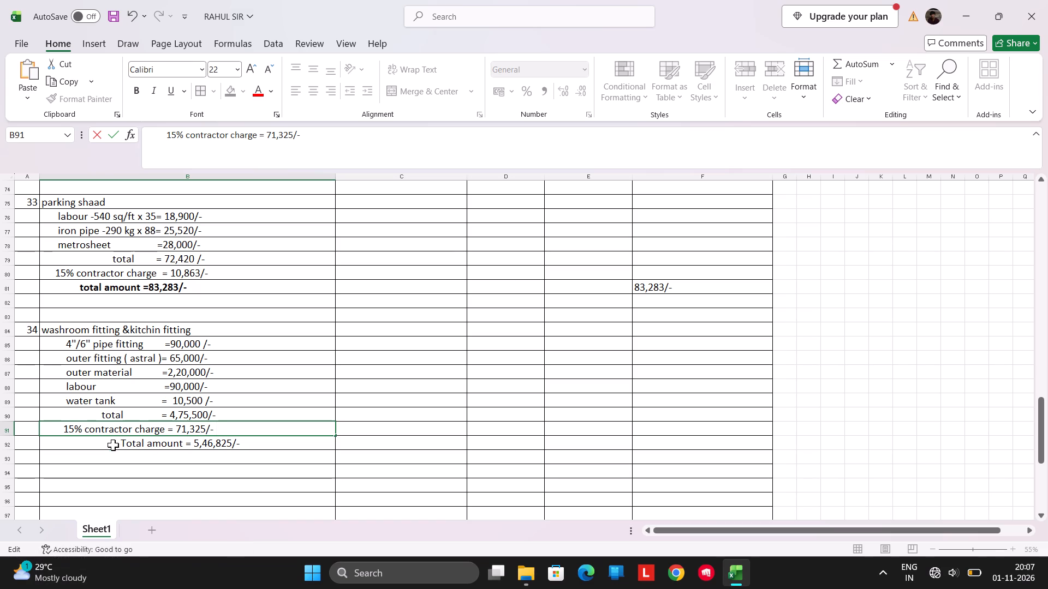
key("space")
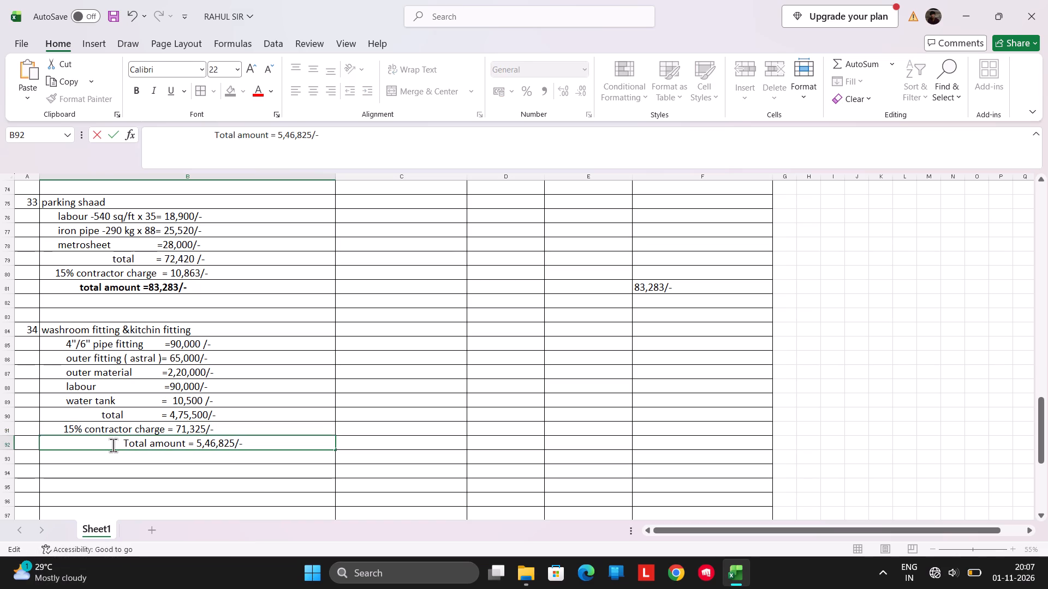
key("BackSpace")
key("BackSpace")
key("BackSpace")
key("BackSpace")
key("BackSpace")
key("BackSpace")
key("BackSpace")
key("BackSpace")
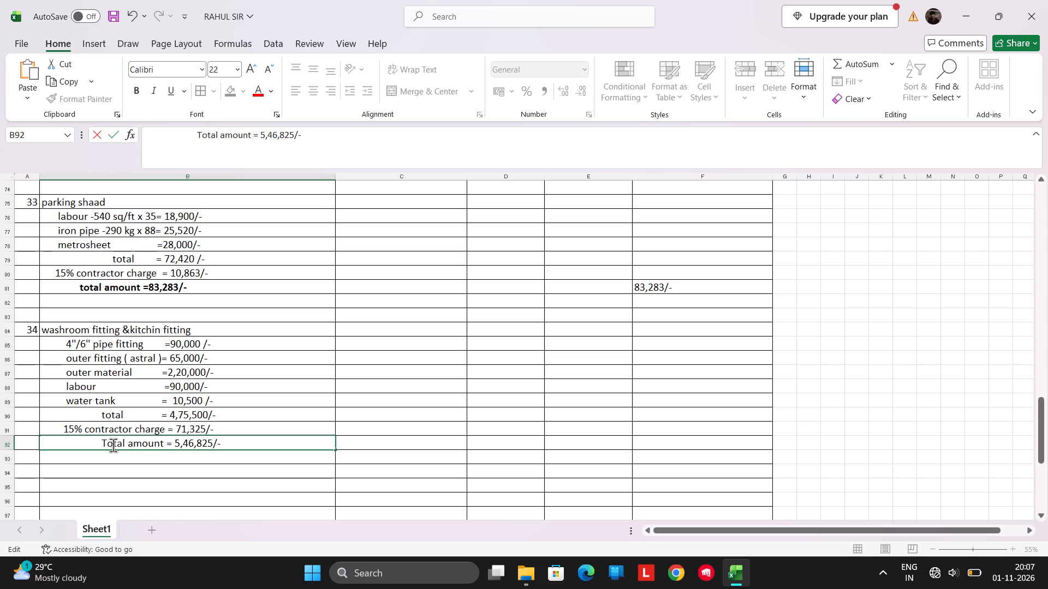
key("BackSpace")
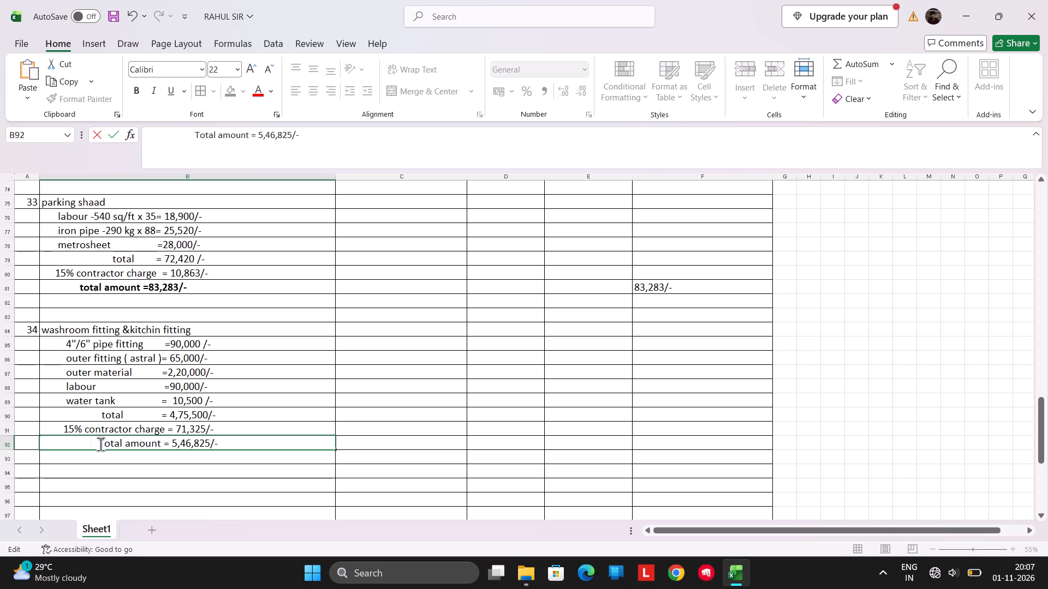
Make the "Total amount = 5,46,825/-" text in B92 bold.
left_click_drag(98, 440, 264, 426)
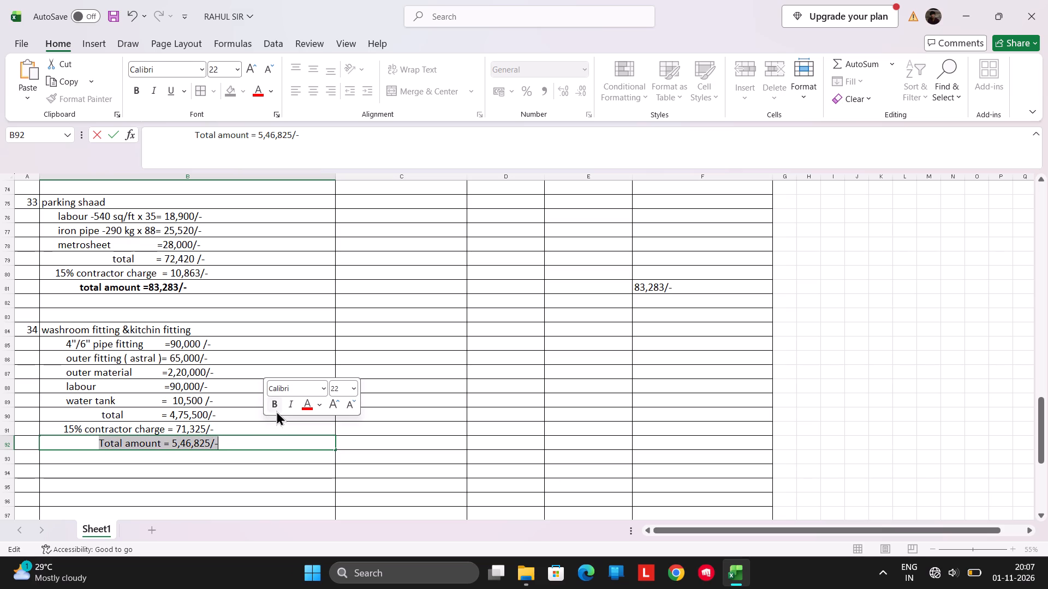
left_click(276, 408)
key("Right")
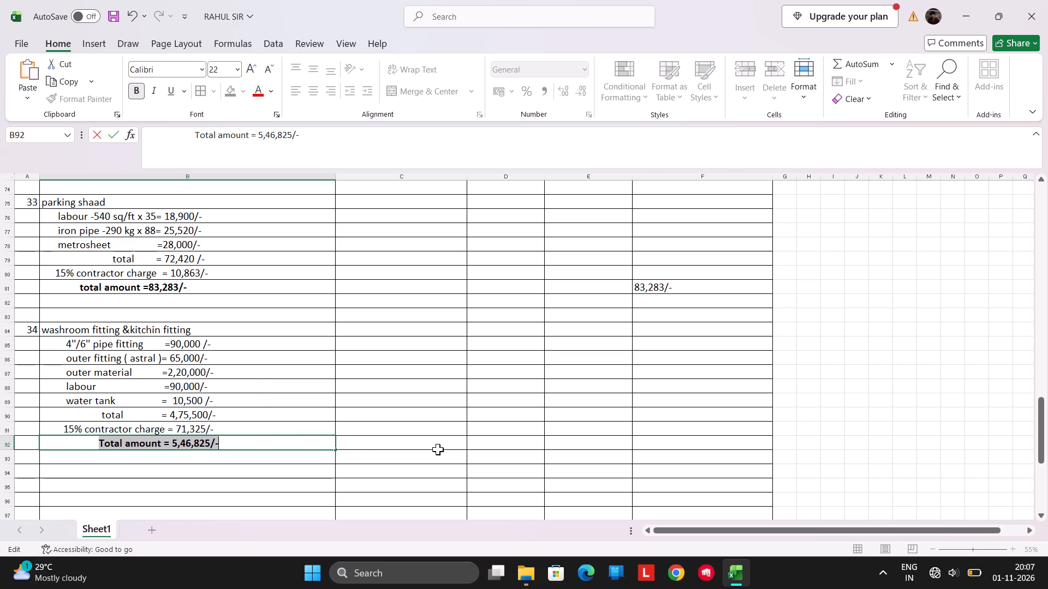
key("Right")
key("Right")
key("Right")
key("Right")
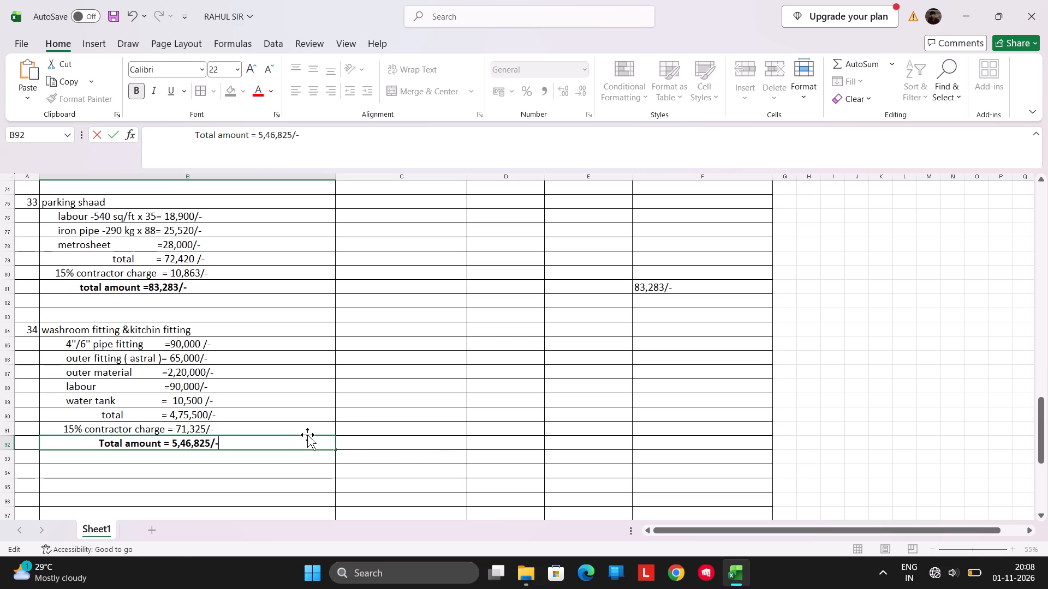
Move the contents of the Total amount cell B92 to F91 in the amount column.
left_click_drag(306, 435, 682, 435)
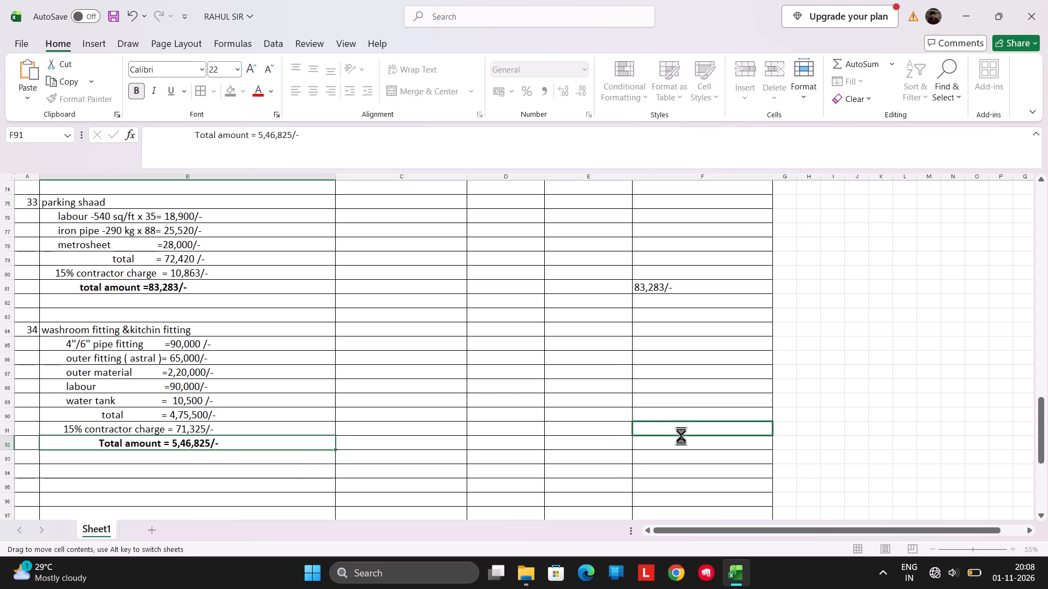
Undo the move of the Total amount line to F91 and its preceding formatting edit, back to B92.
left_click(669, 439)
left_click(314, 460)
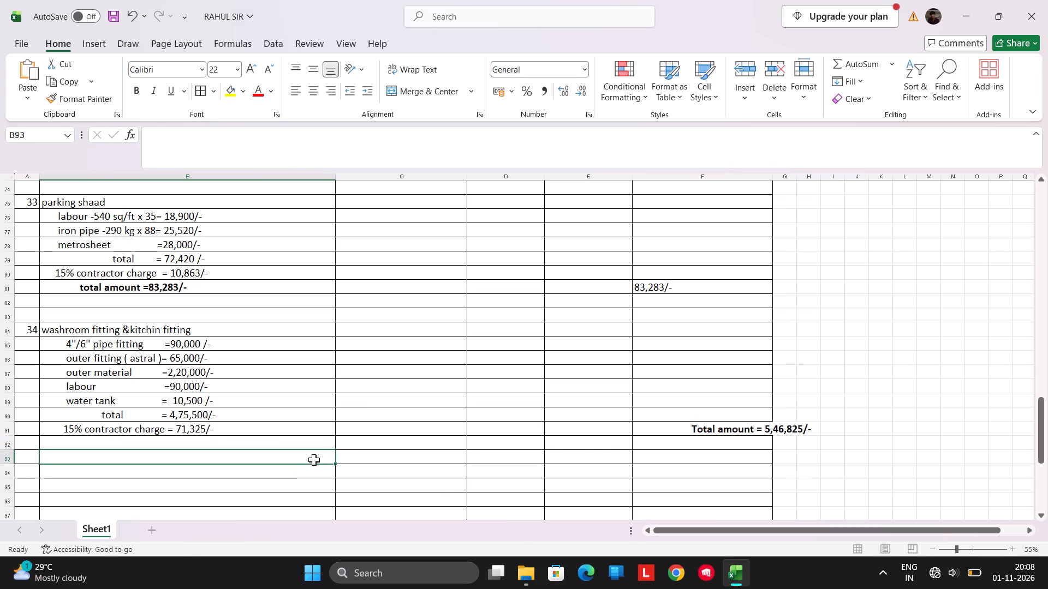
left_click_drag(716, 429, 656, 459)
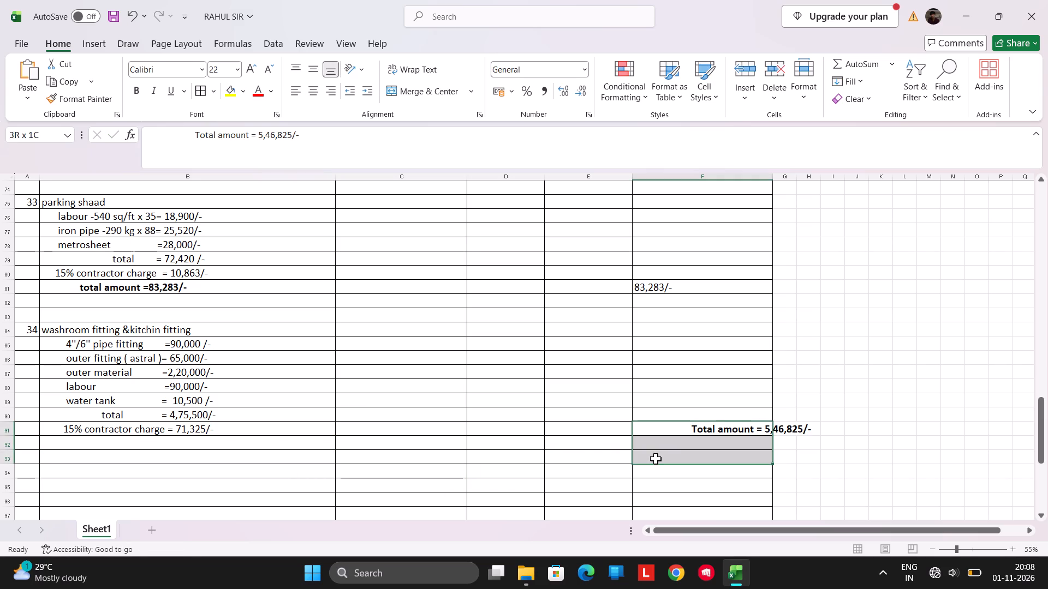
left_click_drag(656, 459, 738, 413)
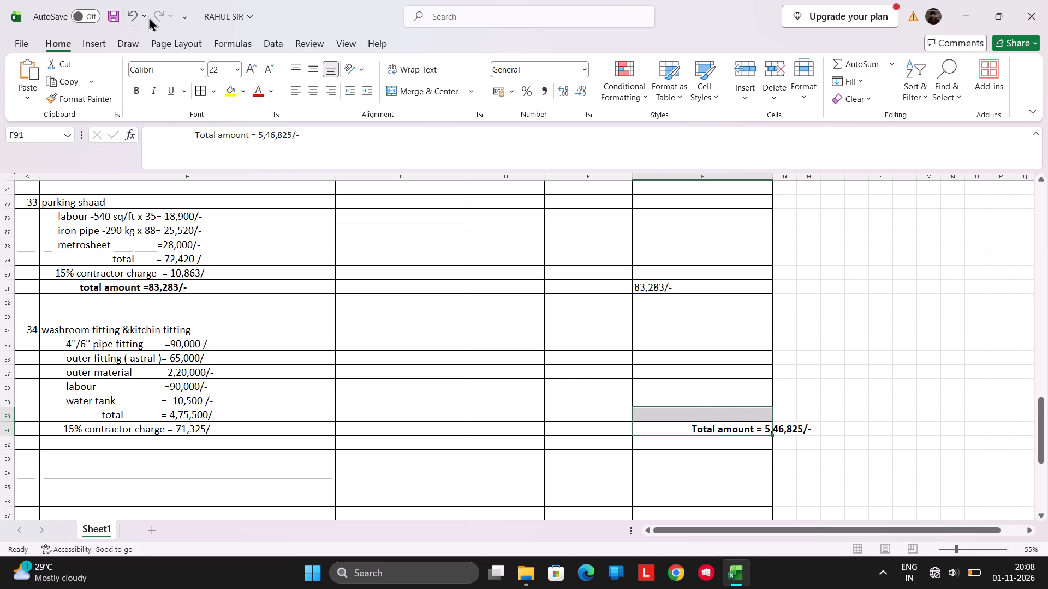
left_click(134, 13)
left_click(134, 13)
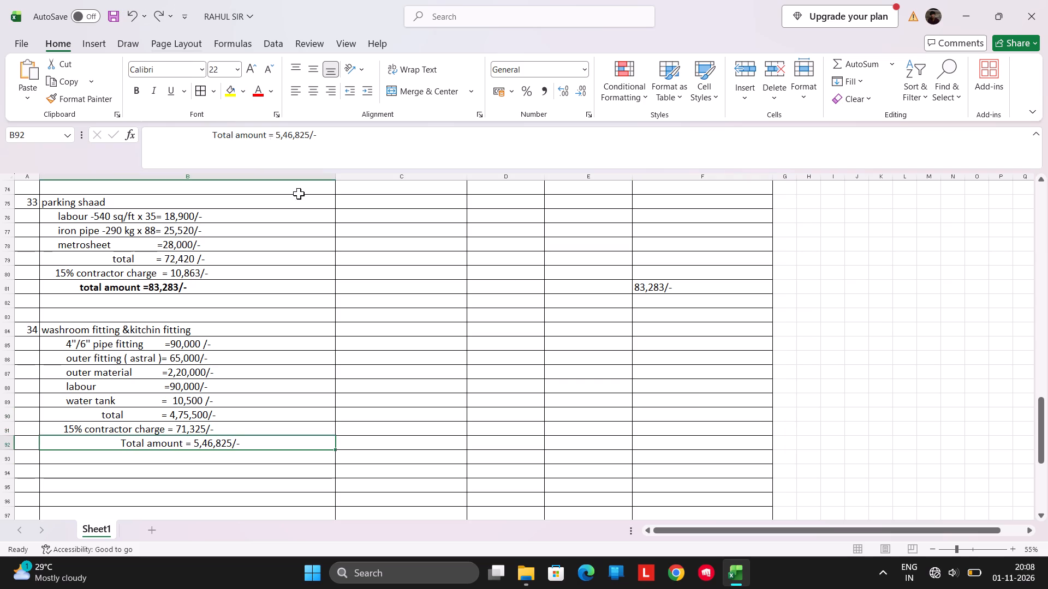
Make the "Total amount = 5,46,825/-" text in B92 bold.
double_click(118, 443)
left_click_drag(118, 443, 317, 442)
left_click(329, 415)
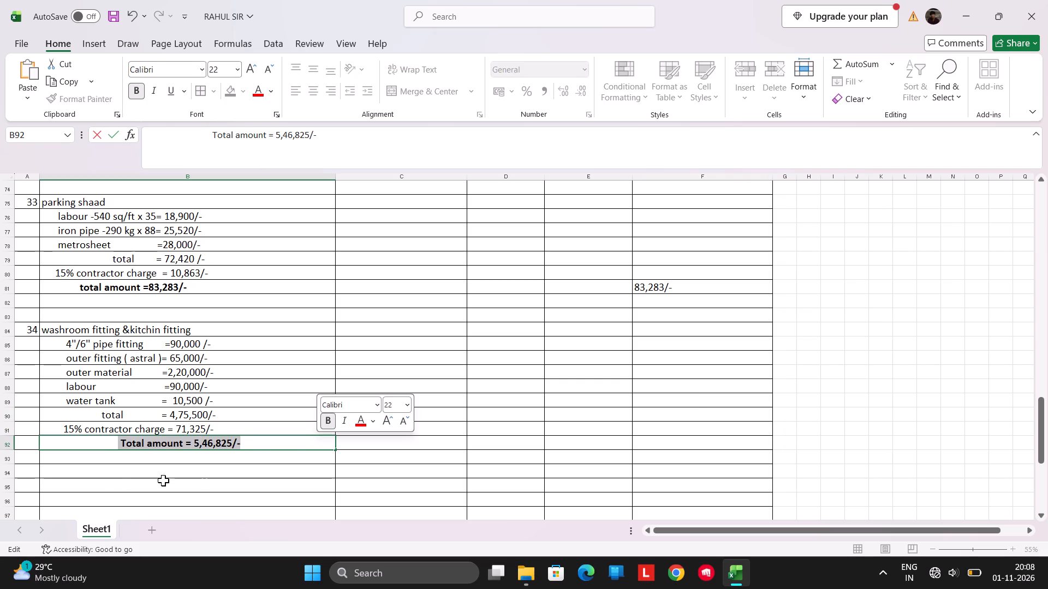
Reduce the leading indent of the Total amount line in B92 so it starts under the "total" label in B90.
double_click(110, 446)
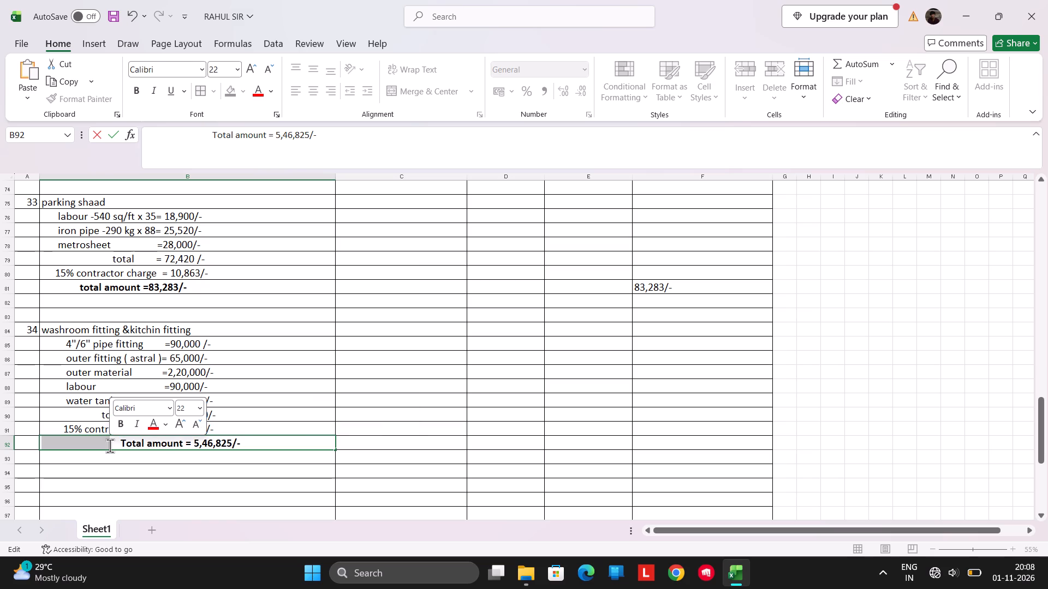
key("BackSpace")
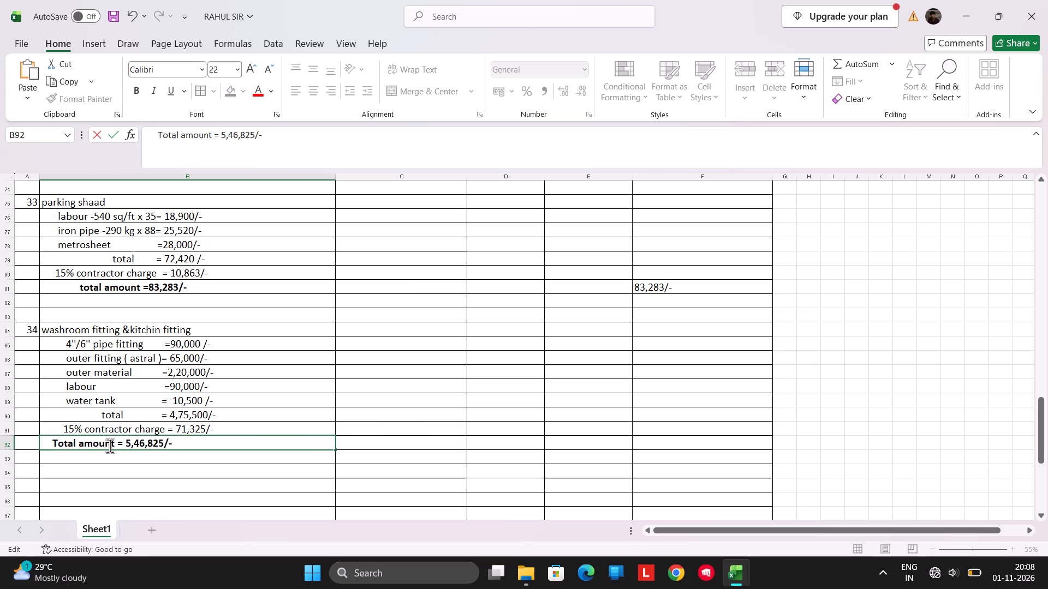
key("space")
key("space")
key("space")
key("space")
key("space")
key("space")
key("space")
key("space")
key("space")
key("space")
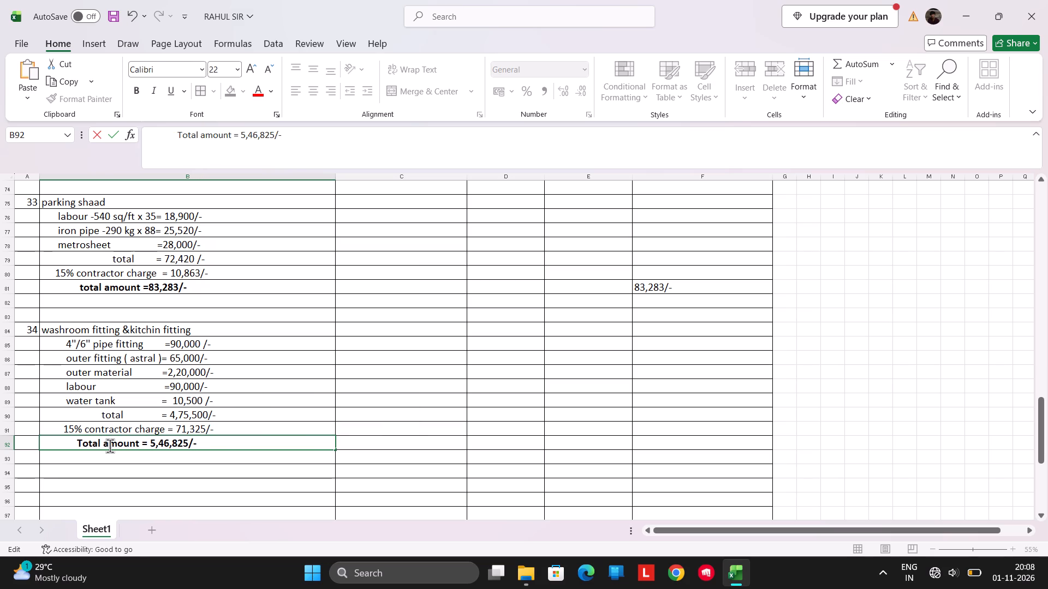
key("space")
key("space")
key("space")
key("space")
key("space")
key("space")
key("space")
key("space")
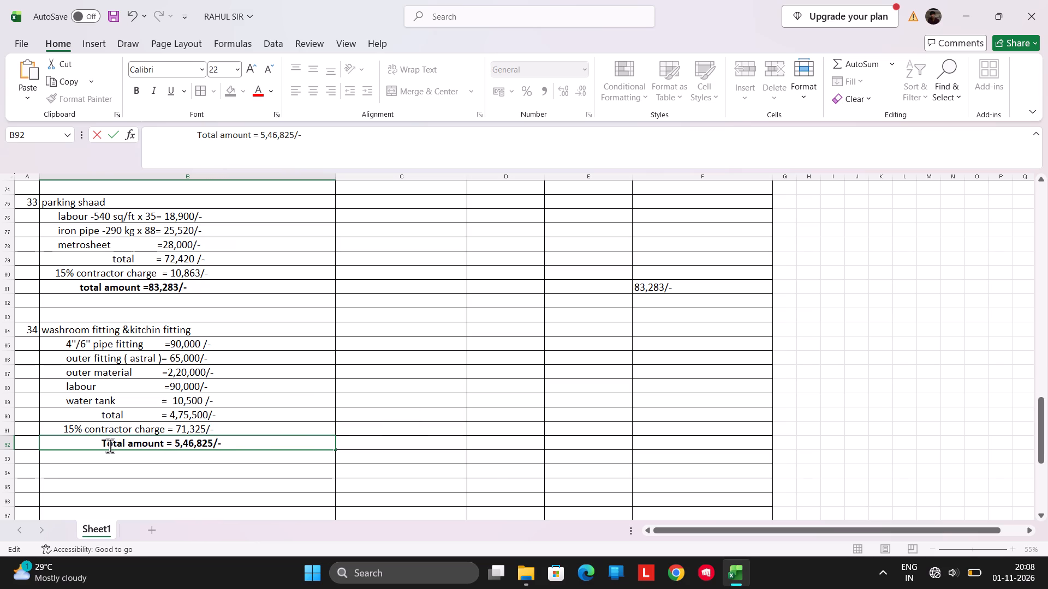
key("Right")
key("Right")
key("Right")
key("Right")
key("Right")
key("Right")
key("Right")
key("Right")
key("Right")
key("Right")
key("Right")
key("Right")
key("Right")
key("Right")
key("Right")
key("Right")
key("Right")
key("Right")
key("Right")
key("Right")
key("Right")
key("Right")
key("Right")
key("Right")
key("Right")
key("Return")
Enter "5,46,825/-" in the amount column cell F92, beside item 34's Total amount line.
key("Right")
key("Right")
key("Right")
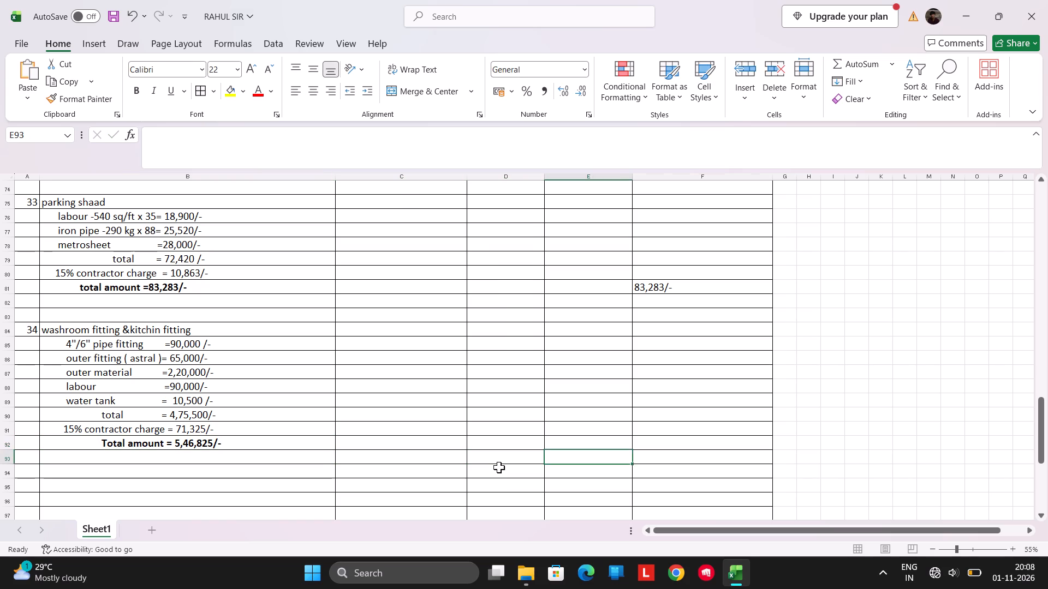
key("Right")
key("Up")
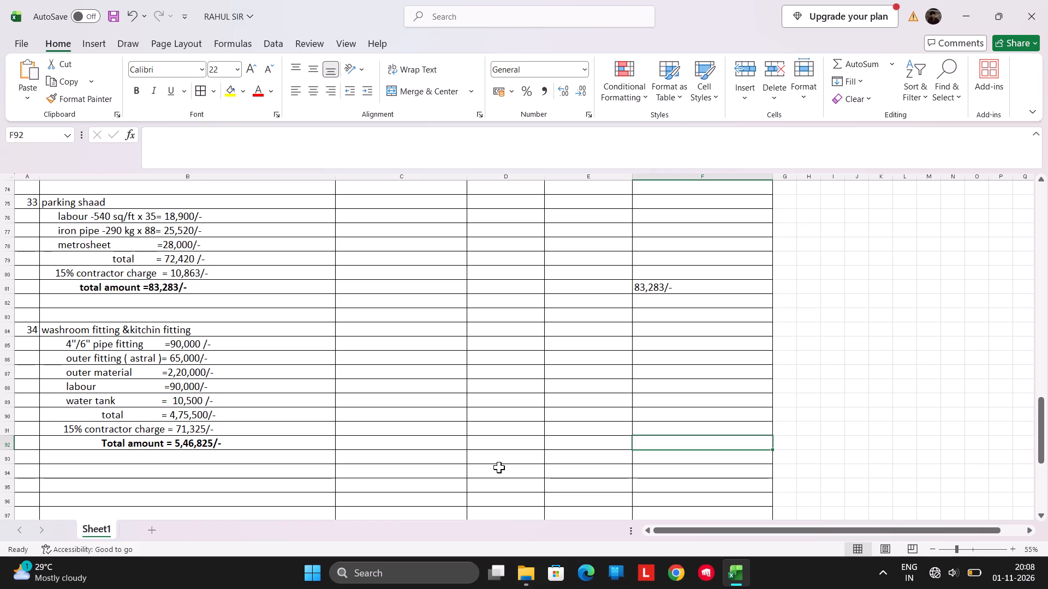
key("5")
key("comma")
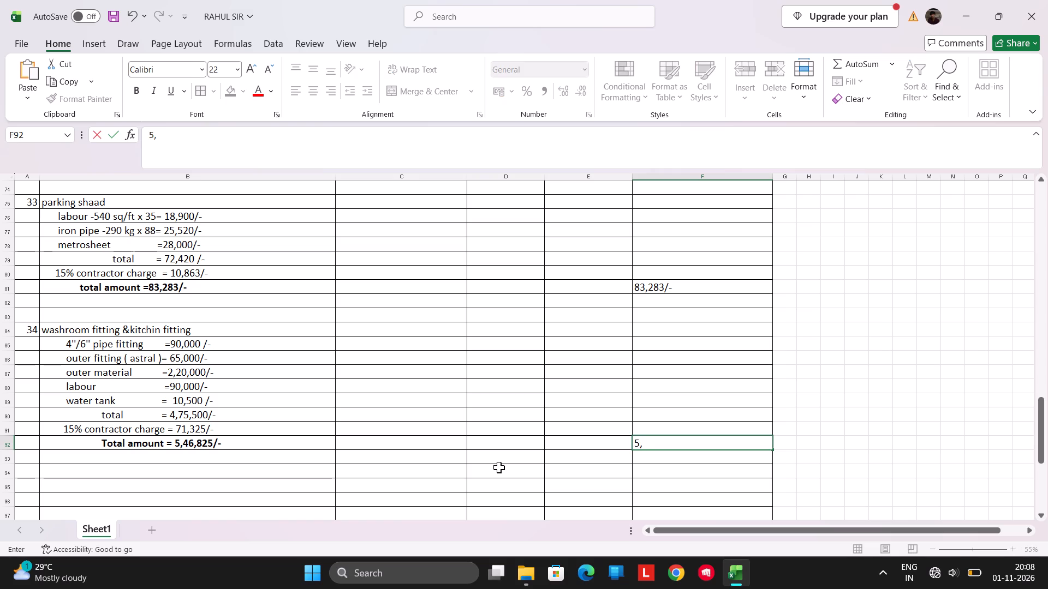
type("46,")
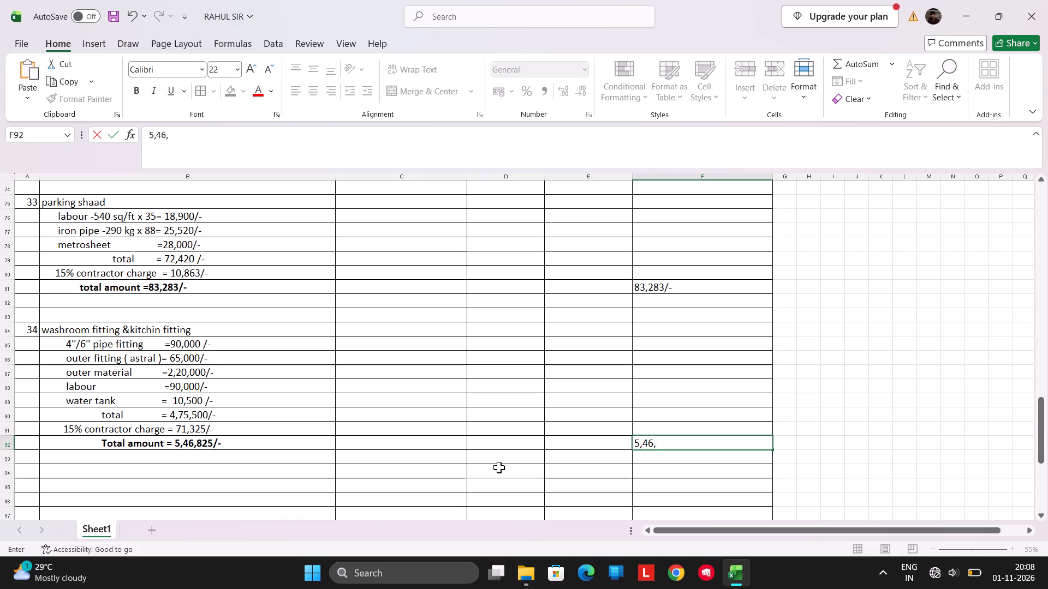
key("8")
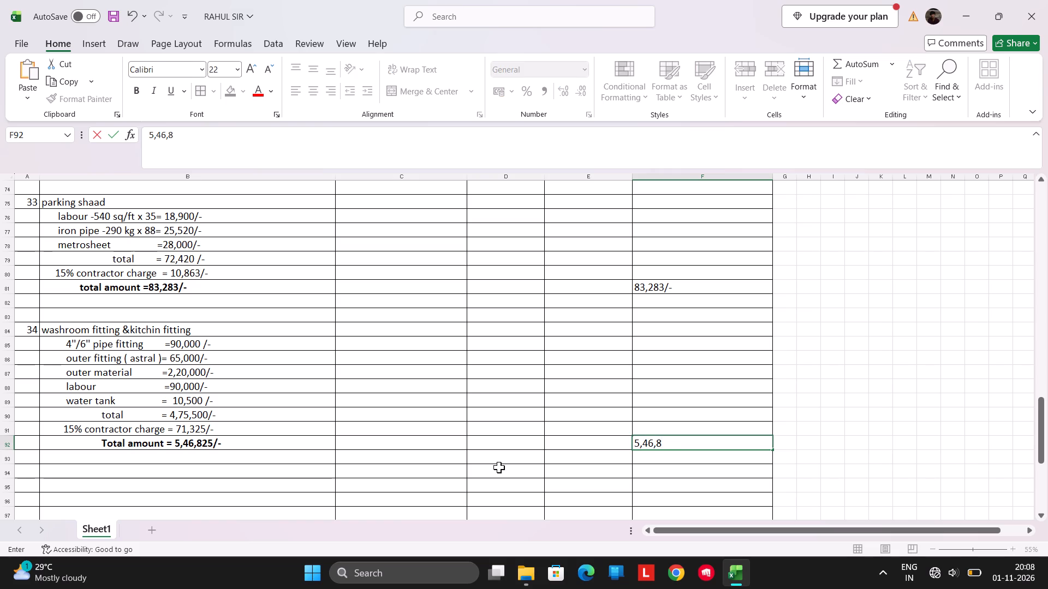
type("25")
type("/-")
key("Return")
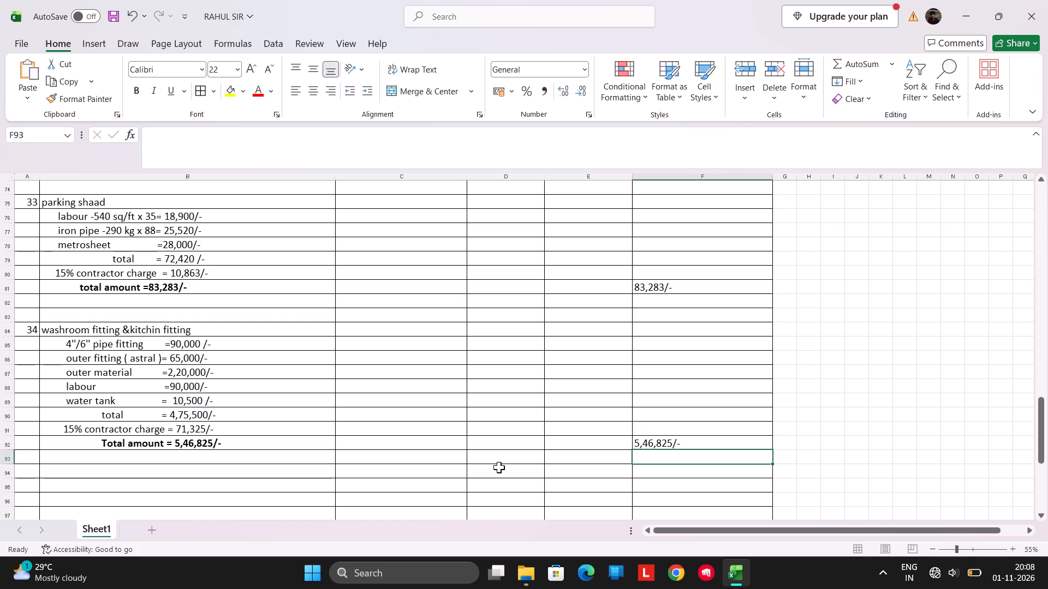
Enter serial number 35 in A94 for the next bill item.
left_click(25, 474)
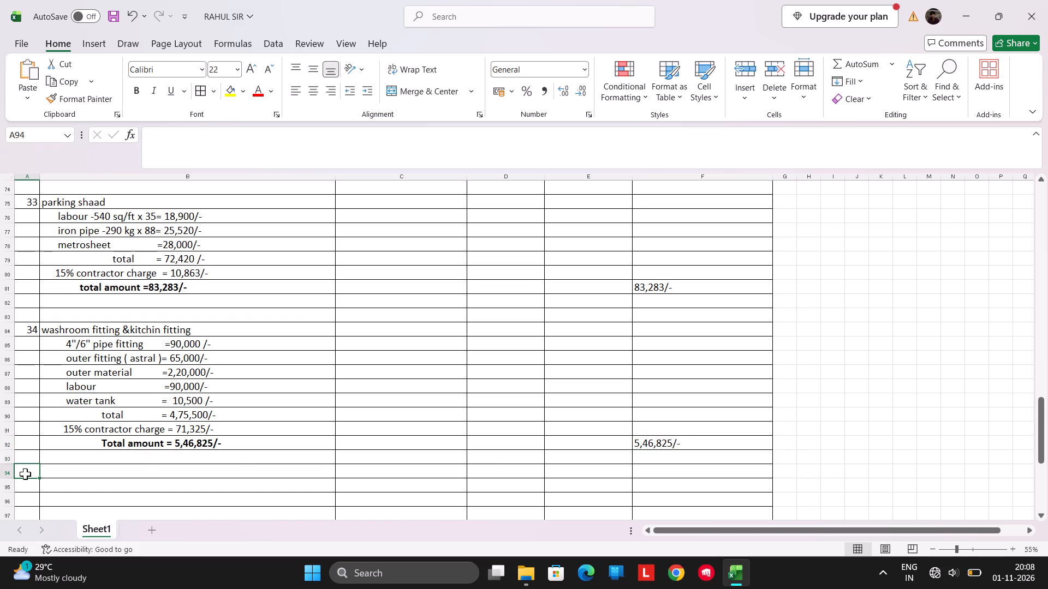
type("35")
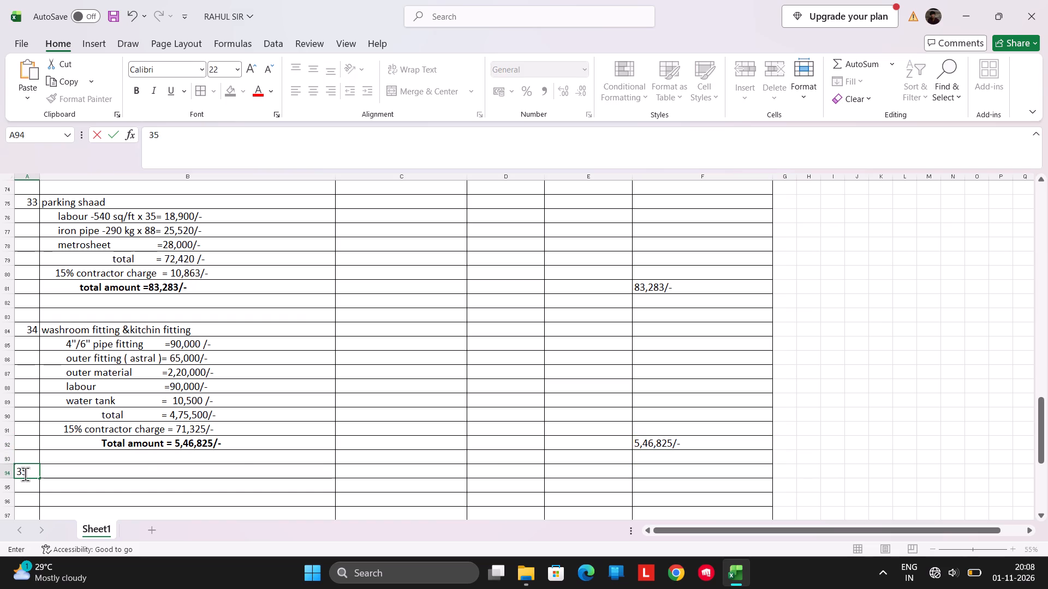
key("Return")
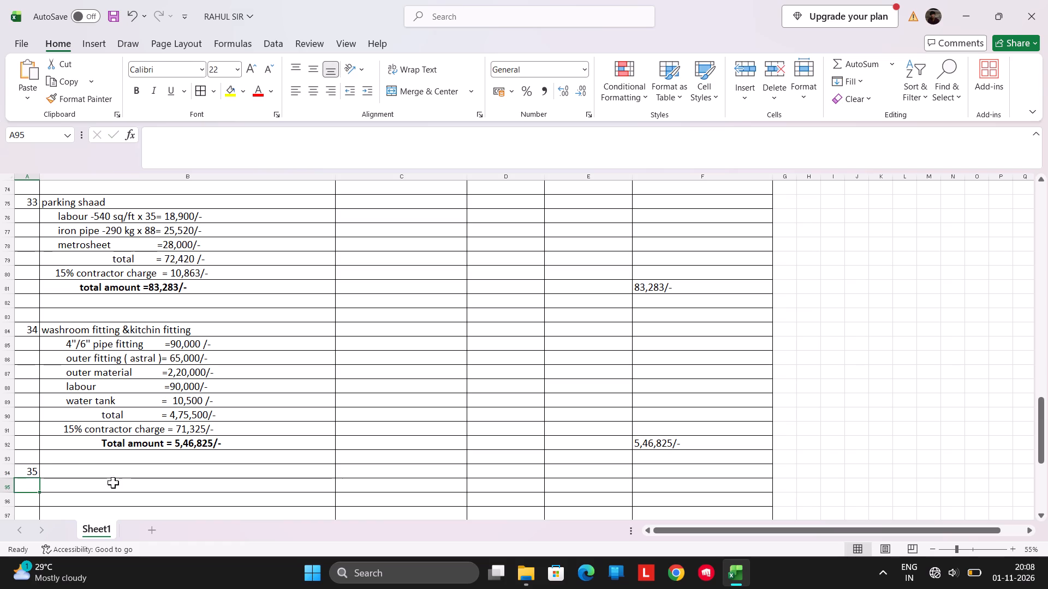
Review the bill's existing items and amounts from the top of the sheet down to the new item 35 row.
left_click(76, 467)
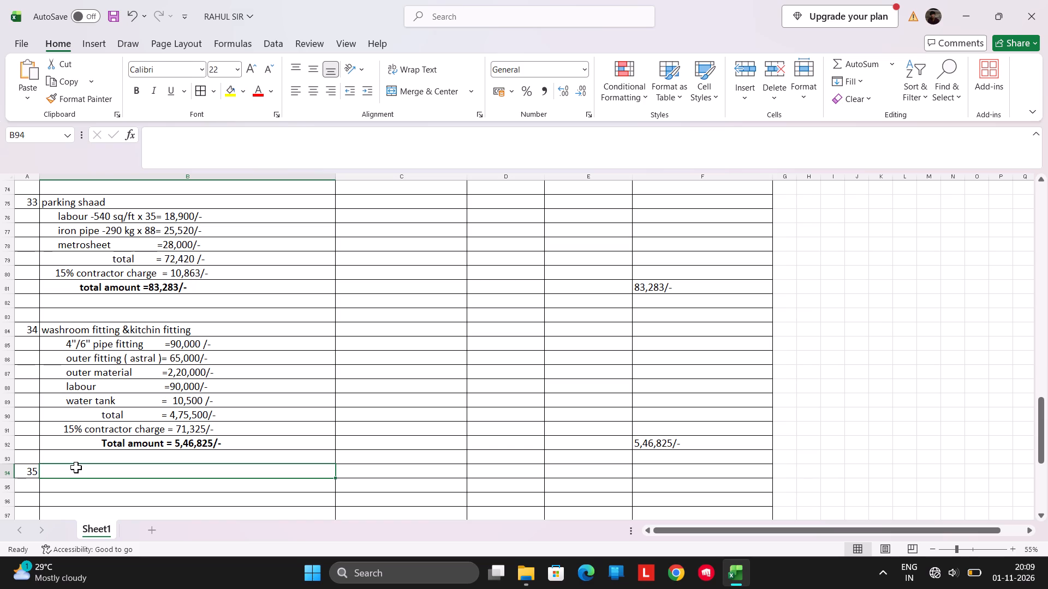
scroll(221, 346, "up", 3)
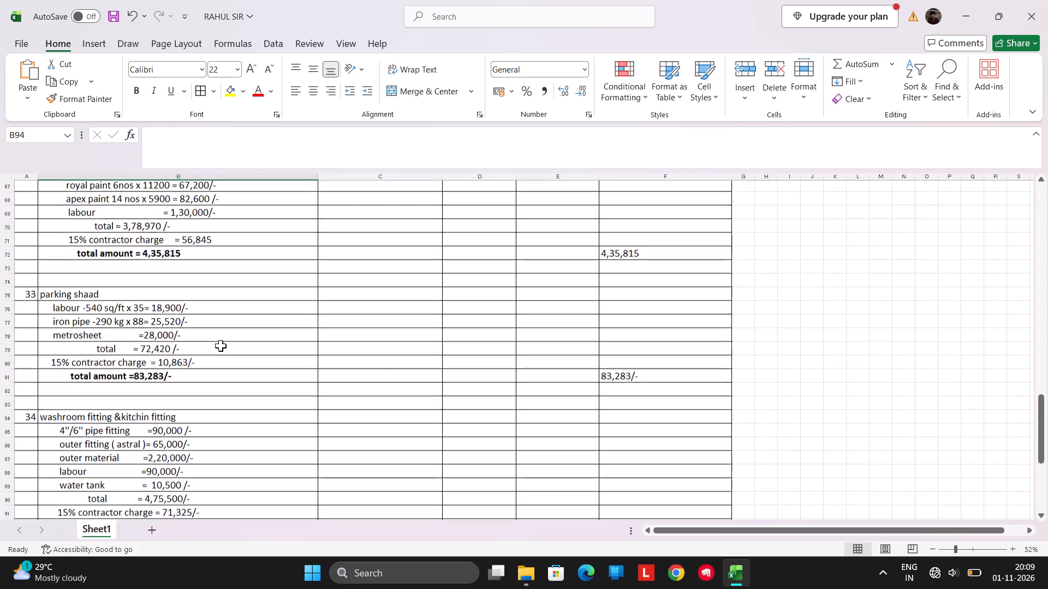
scroll(221, 346, "up", 2)
scroll(221, 346, "right", 1)
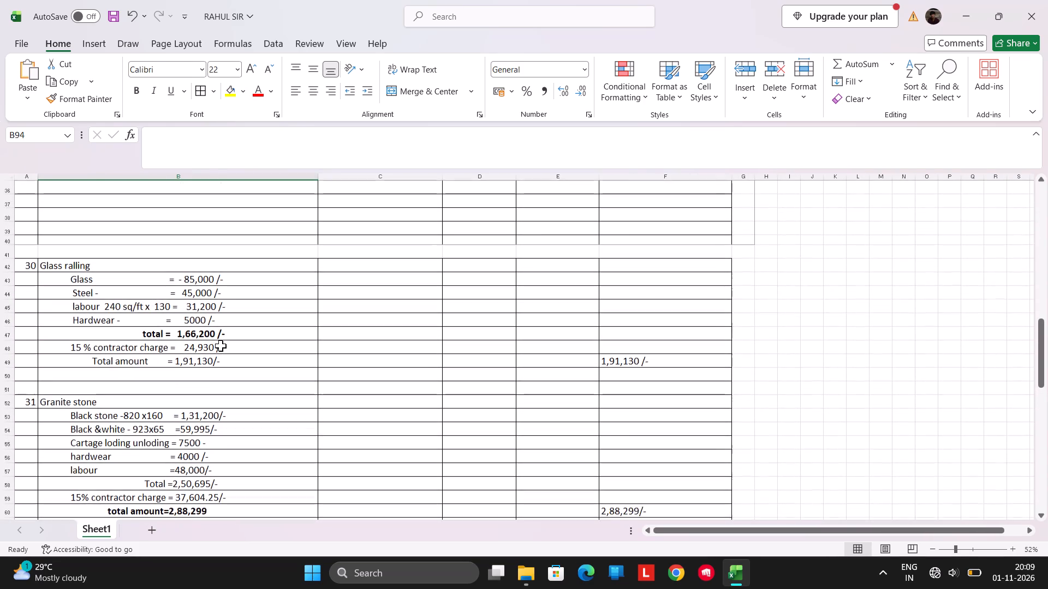
scroll(221, 346, "right", 1)
scroll(221, 346, "down", 6)
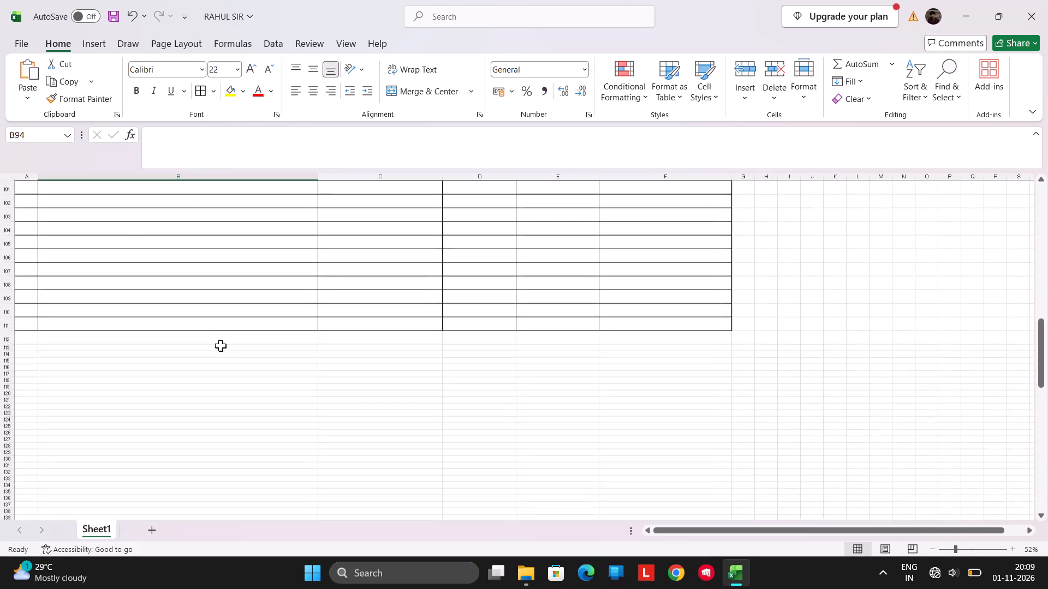
scroll(221, 346, "down", 1)
scroll(221, 346, "up", 11)
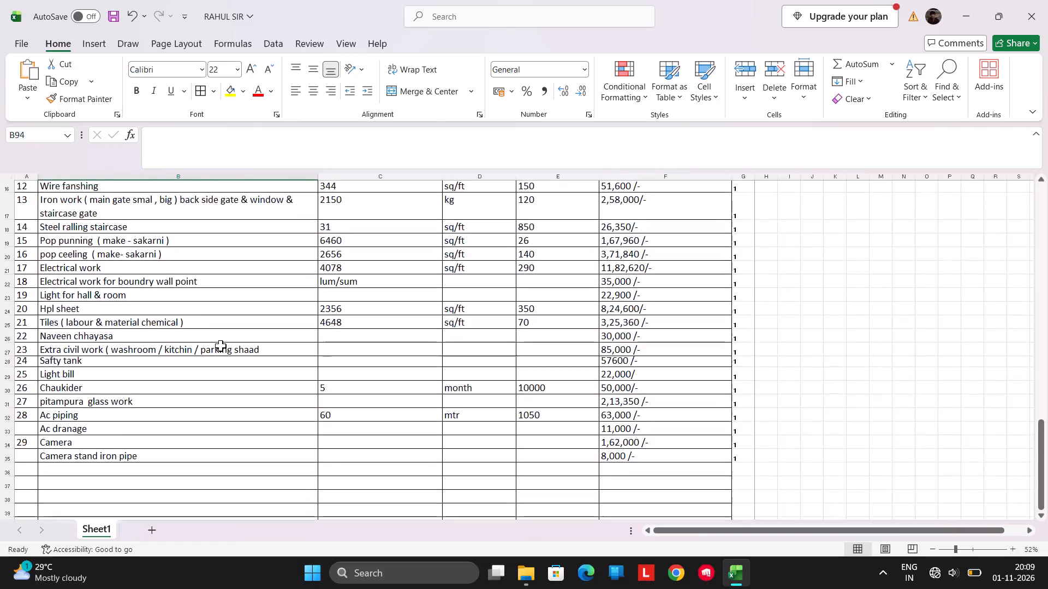
scroll(221, 346, "up", 2)
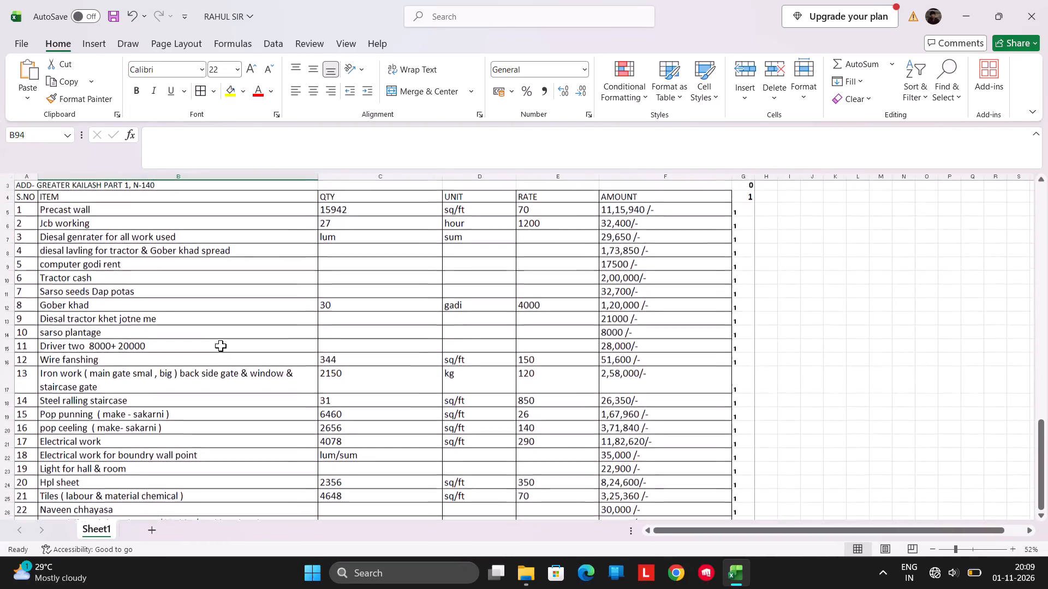
scroll(221, 346, "up", 2)
scroll(221, 346, "down", 6)
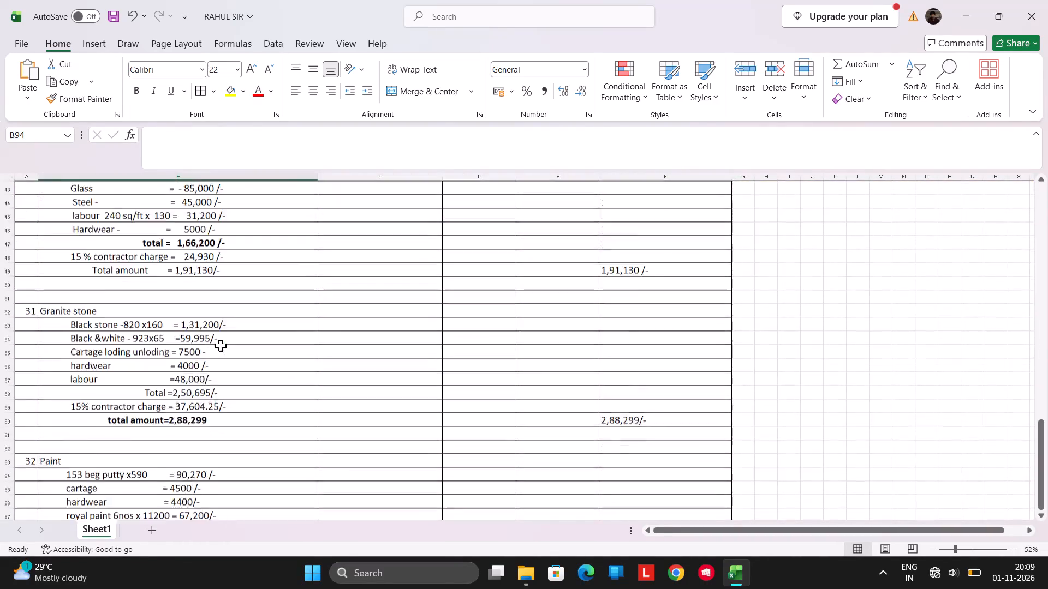
scroll(221, 346, "down", 3)
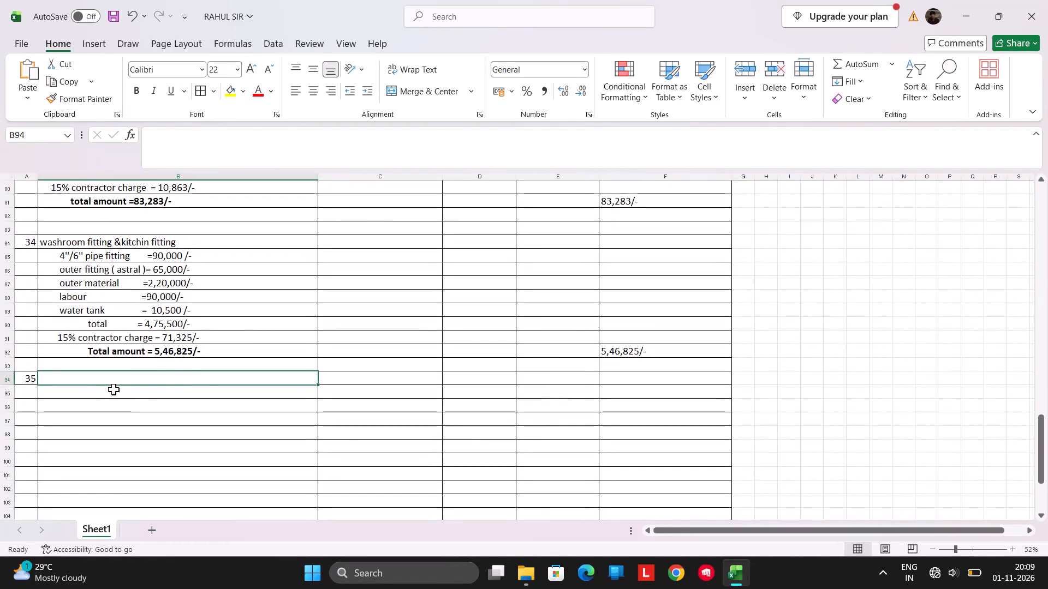
Open the item description cell B94 beside serial number 35 for editing.
double_click(75, 380)
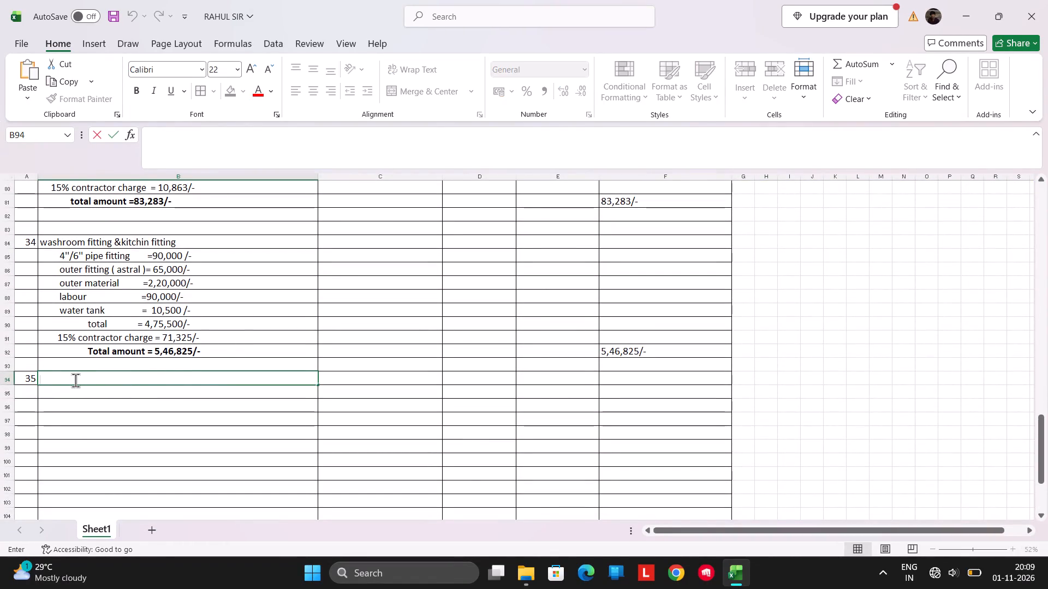
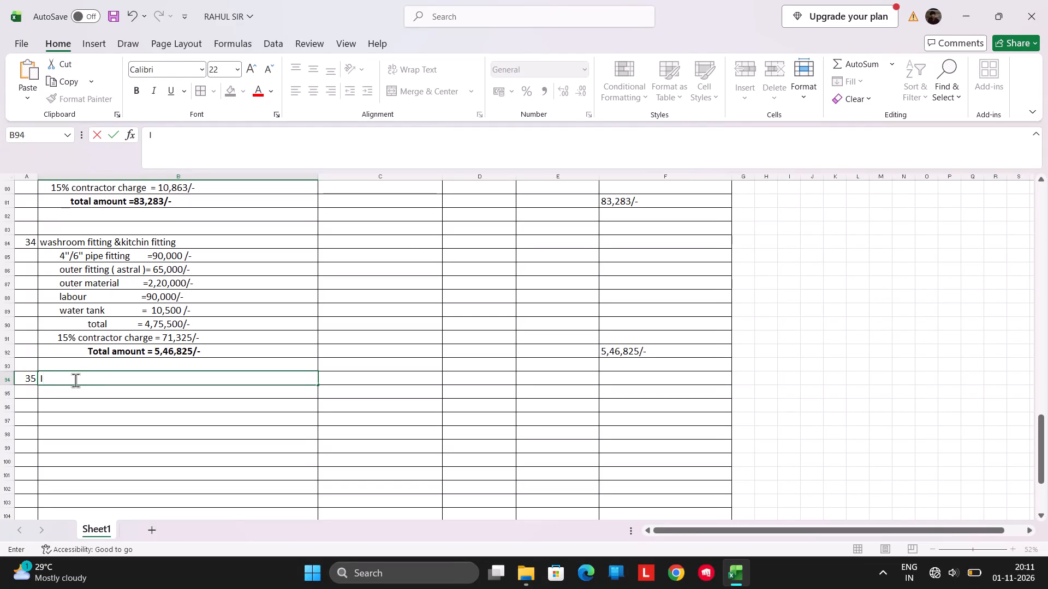
Complete the item 35 heading in B94 as "Interlocking tiles".
key("n")
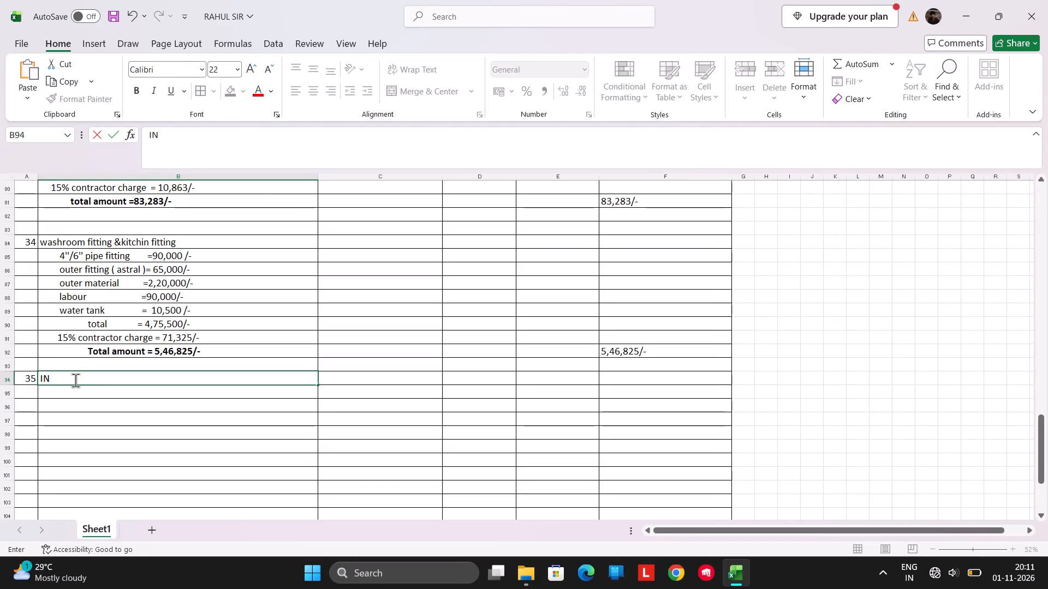
key("BackSpace")
type("nter")
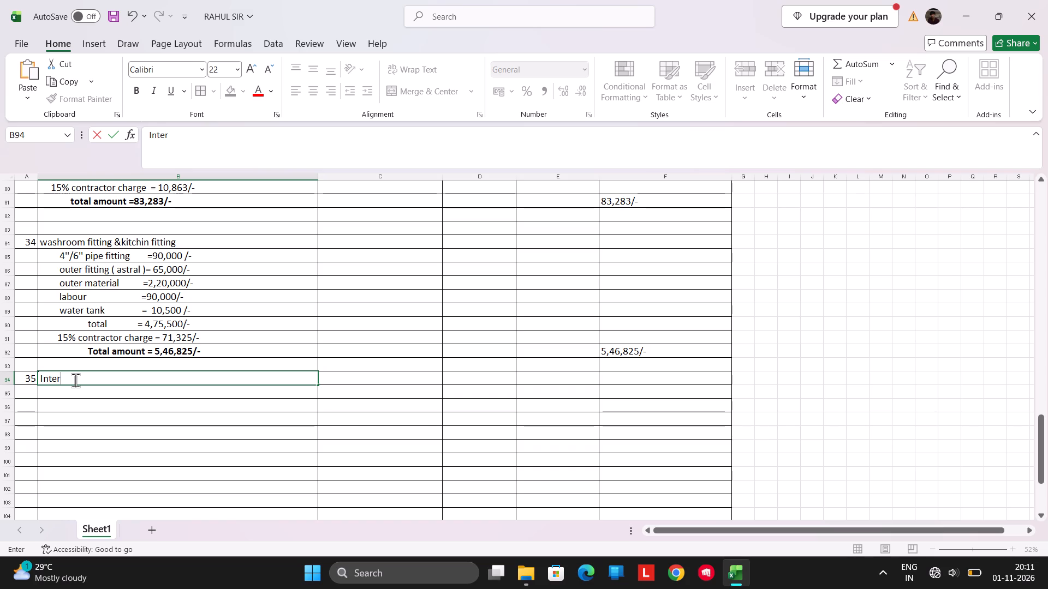
type("locking y")
key("BackSpace")
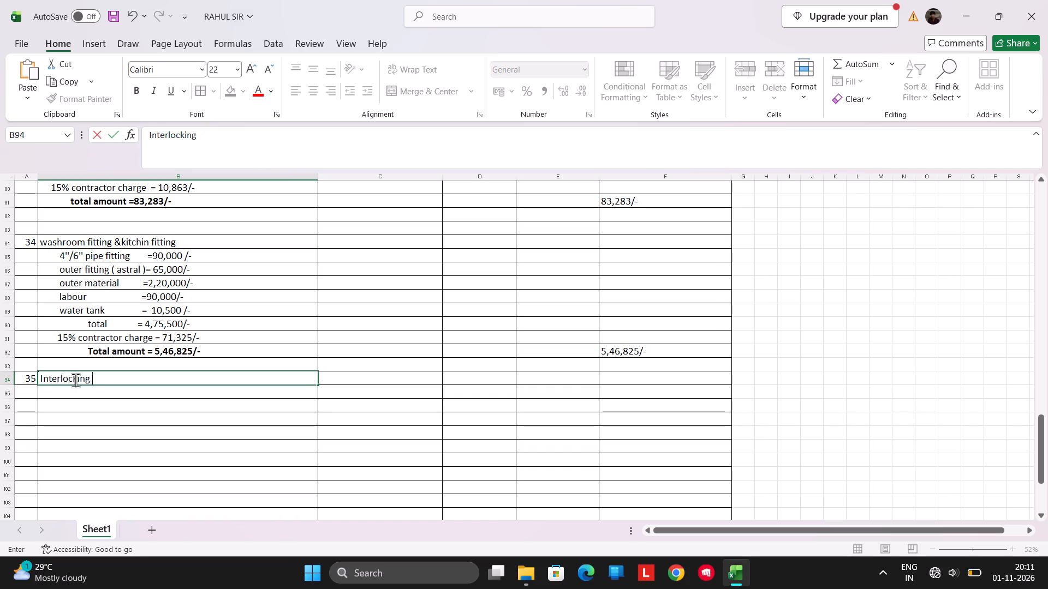
type("tiles")
key("space")
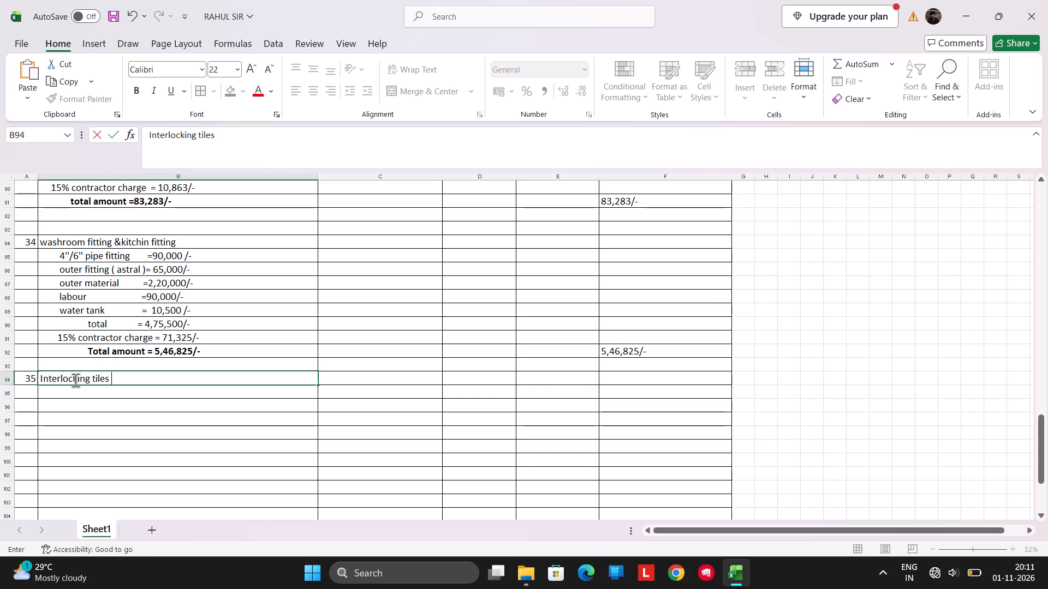
Begin the first detail line of item 35 in B95 with the label "tiles", indented by several spaces.
left_click(72, 393)
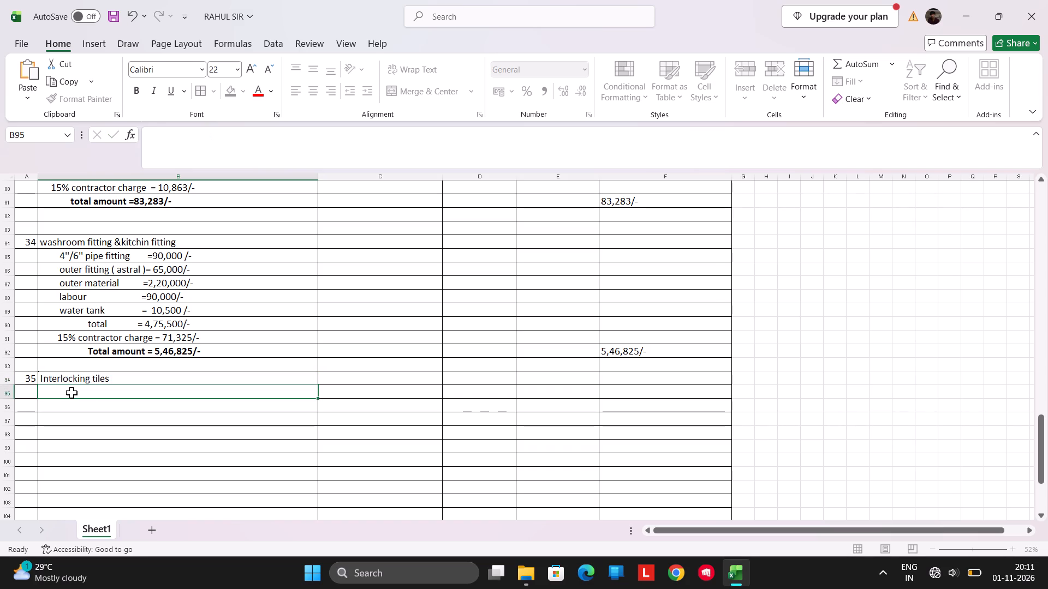
key("space")
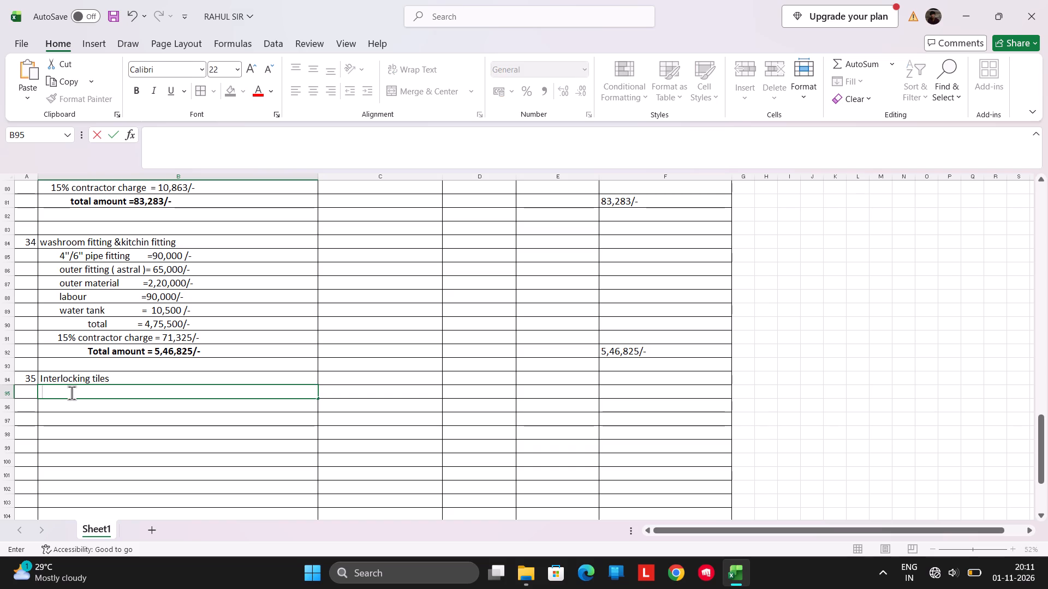
type("tiles")
key("space")
key("BackSpace")
key("BackSpace")
key("BackSpace")
key("BackSpace")
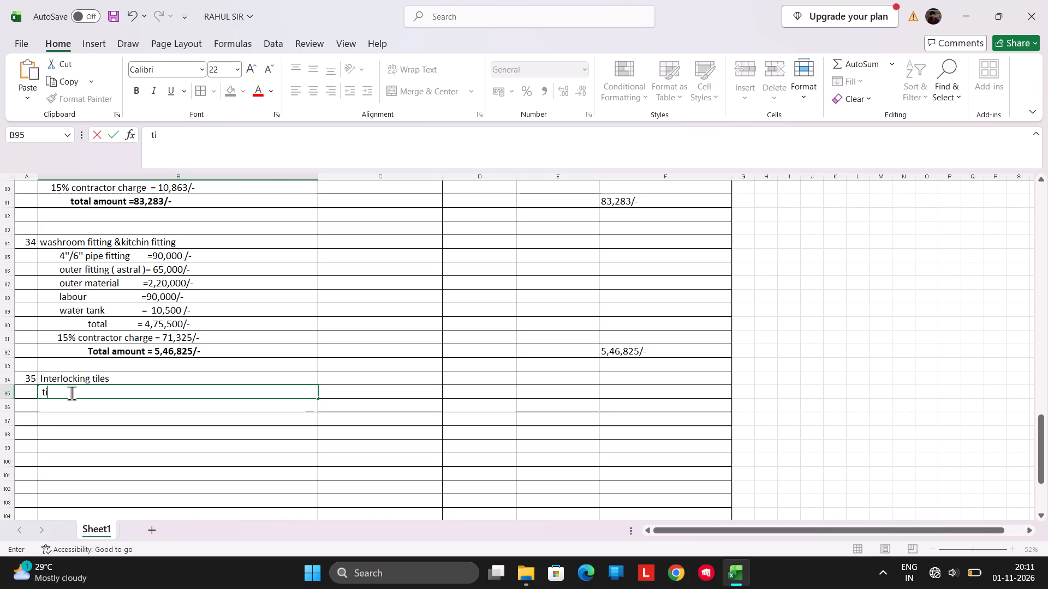
key("BackSpace")
key("BackSpace")
key("space")
key("space")
key("space")
key("space")
key("space")
key("space")
key("space")
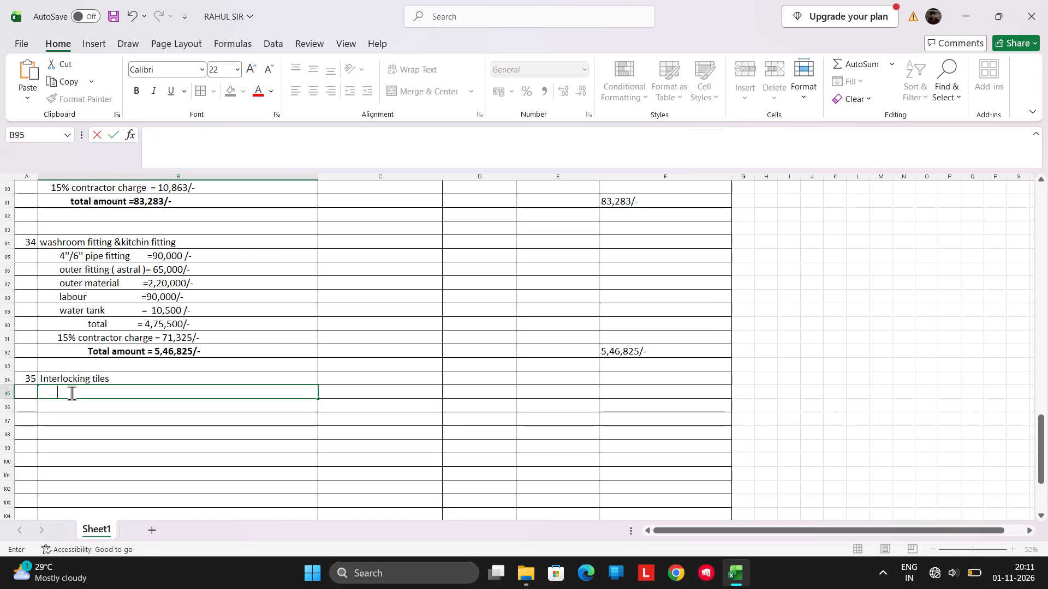
key("space")
key("BackSpace")
key("BackSpace")
type("tiles")
key("space")
Continue the tiles line in B95 with "9500x 15" and an equals sign set off by a wide gap.
type("9500")
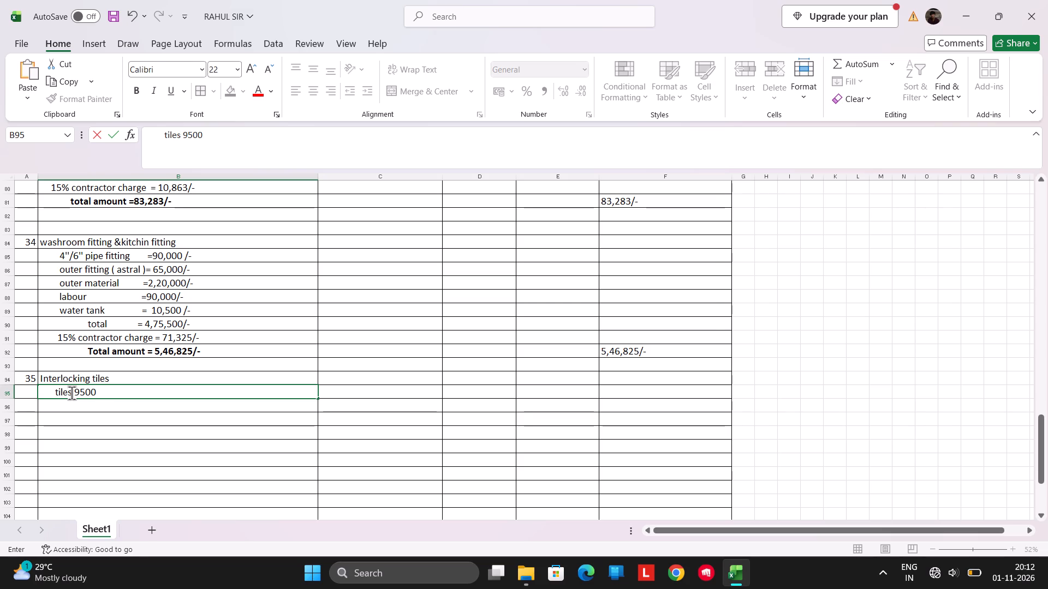
type("x")
key("space")
type("14")
key("BackSpace")
key("5")
key("space")
type("=")
key("BackSpace")
key("BackSpace")
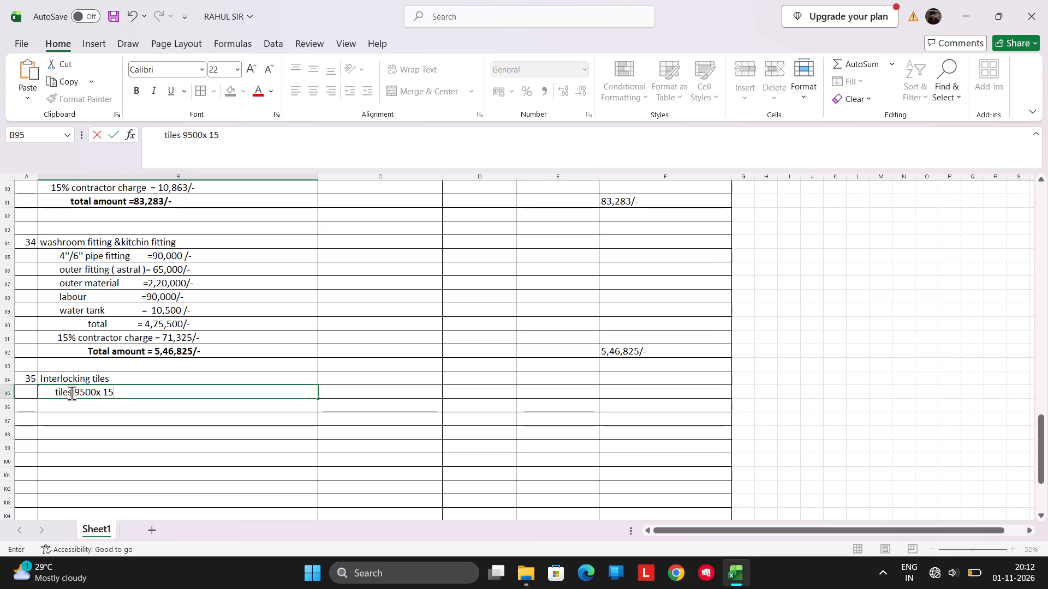
key("space")
key("space")
key("space")
key("space")
key("space")
key("space")
key("space")
key("space")
key("space")
key("space")
key("space")
key("space")
key("space")
key("space")
type("=")
key("space")
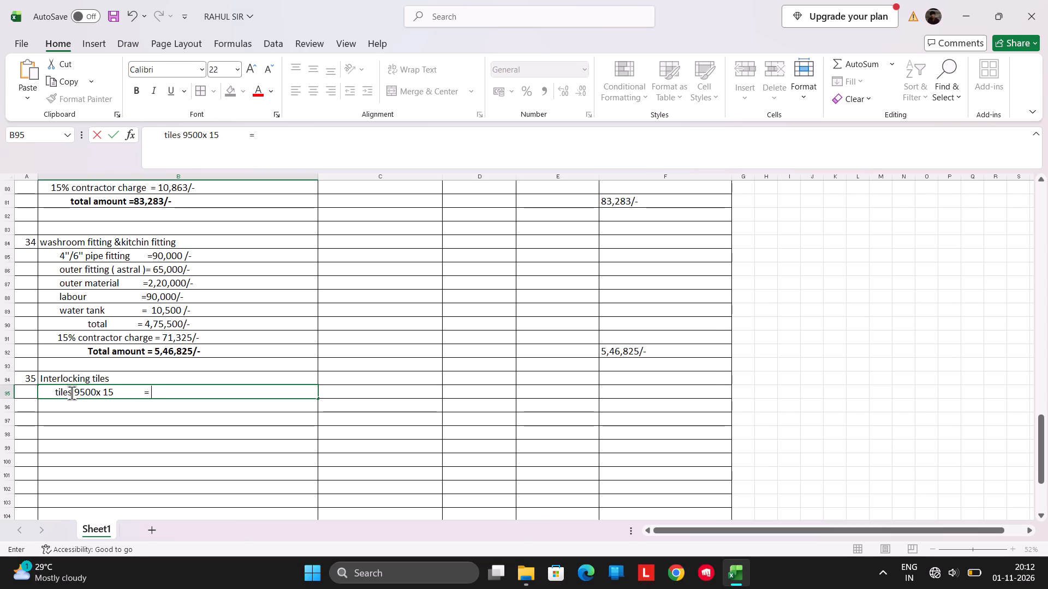
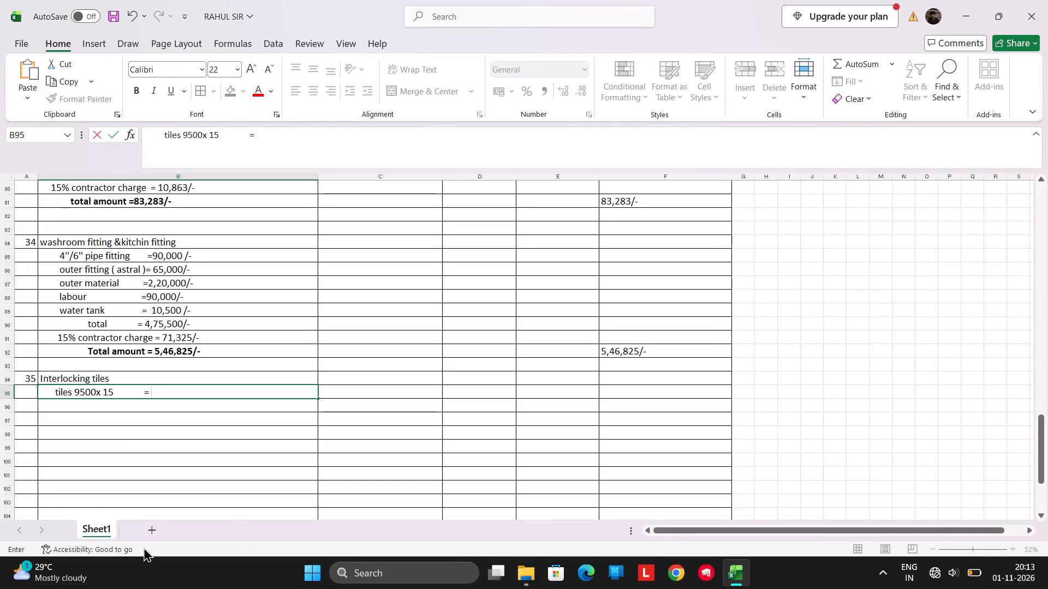
Complete the tiles line in B95 with the amount 1,42,500/- following the equals sign.
type("1,")
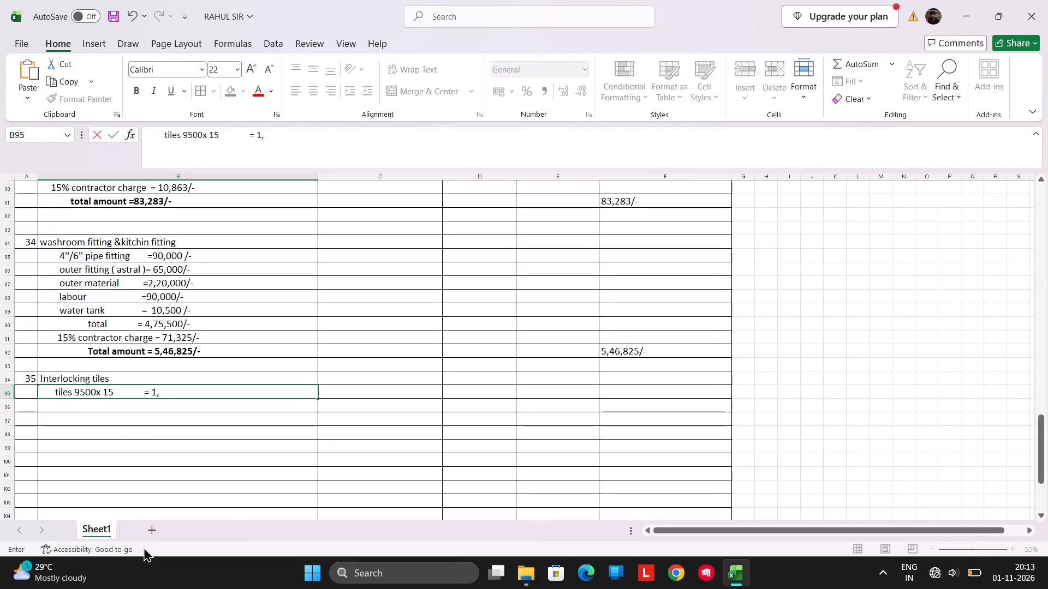
type("42")
key("comma")
type("500")
type("/=")
key("BackSpace")
type("-")
key("space")
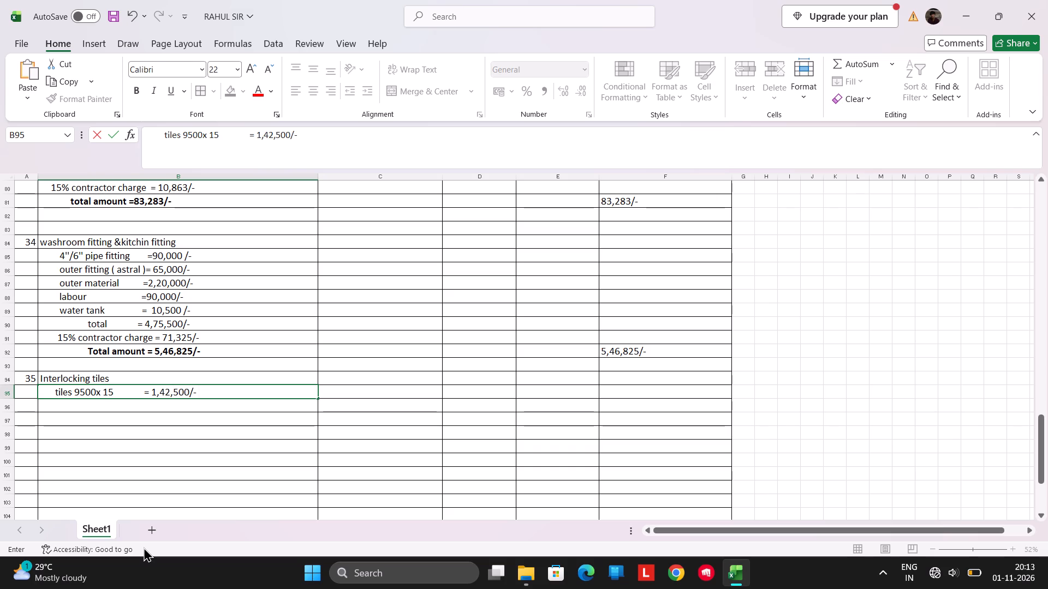
Begin the second detail line of item 35 in B96 with the label "Jsb", indented to line up with the tiles line.
left_click(64, 409)
double_click(64, 409)
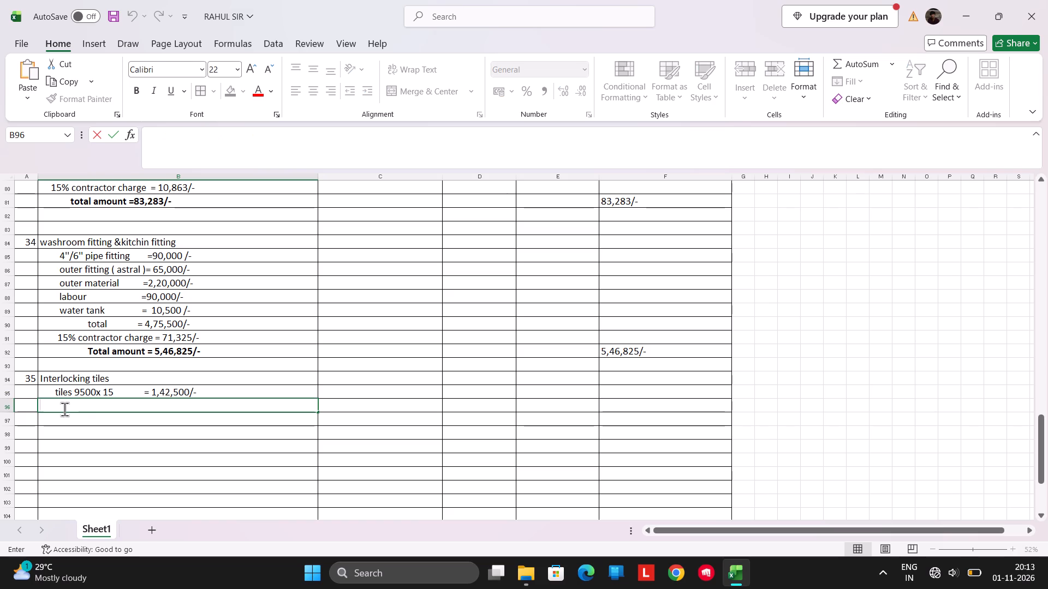
key("space")
key("space")
key("space")
key("space")
key("space")
key("space")
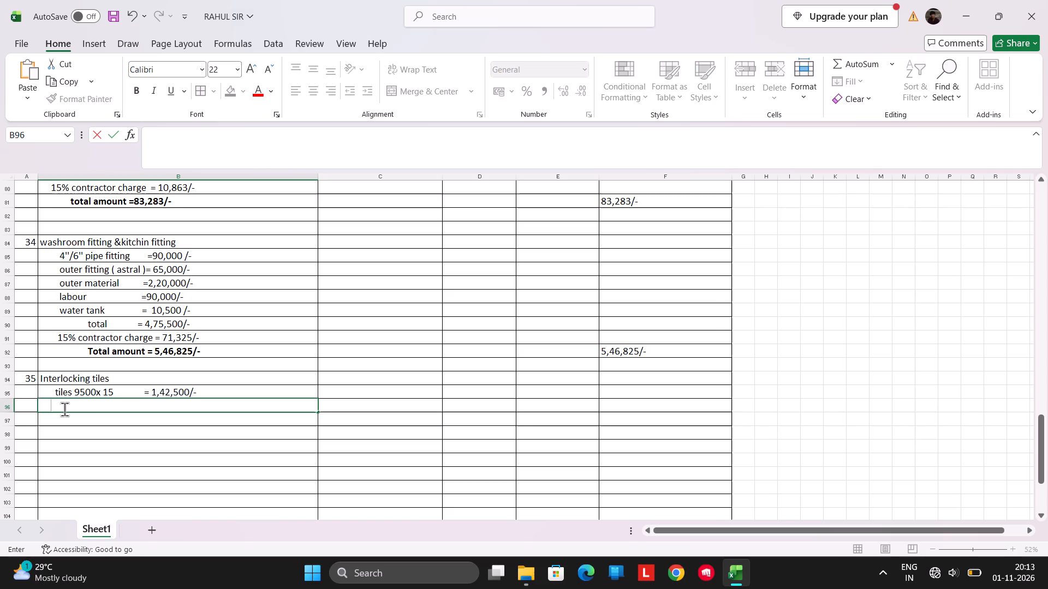
key("space")
key("space")
key("BackSpace")
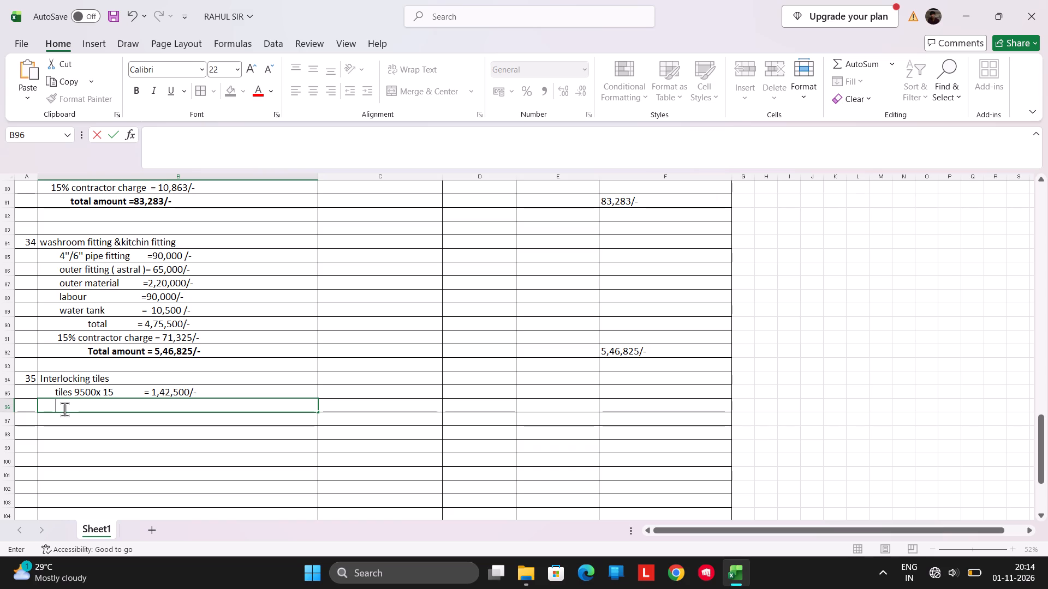
type("jsb")
key("BackSpace")
key("BackSpace")
key("BackSpace")
key("j")
key("BackSpace")
type("sb")
key("space")
key("space")
key("space")
Continue the Jsb line in B96 with "35000x3" and an equals sign, spaced to line up with the one above.
key("3")
type("5000")
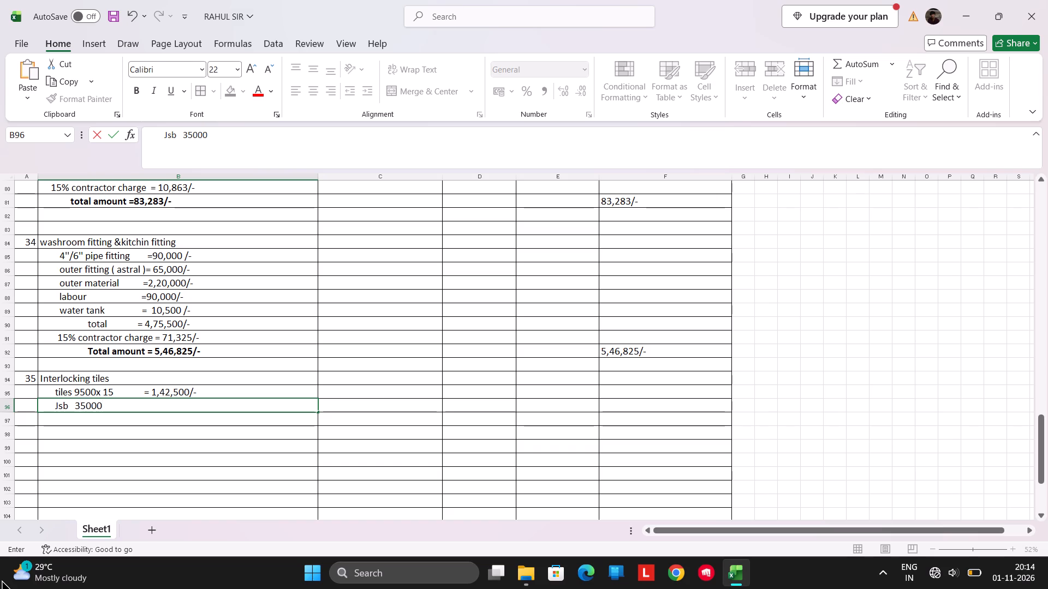
type("x3")
key("space")
key("space")
key("space")
key("space")
key("space")
key("space")
key("space")
key("space")
key("space")
key("space")
key("space")
key("space")
key("space")
key("space")
key("space")
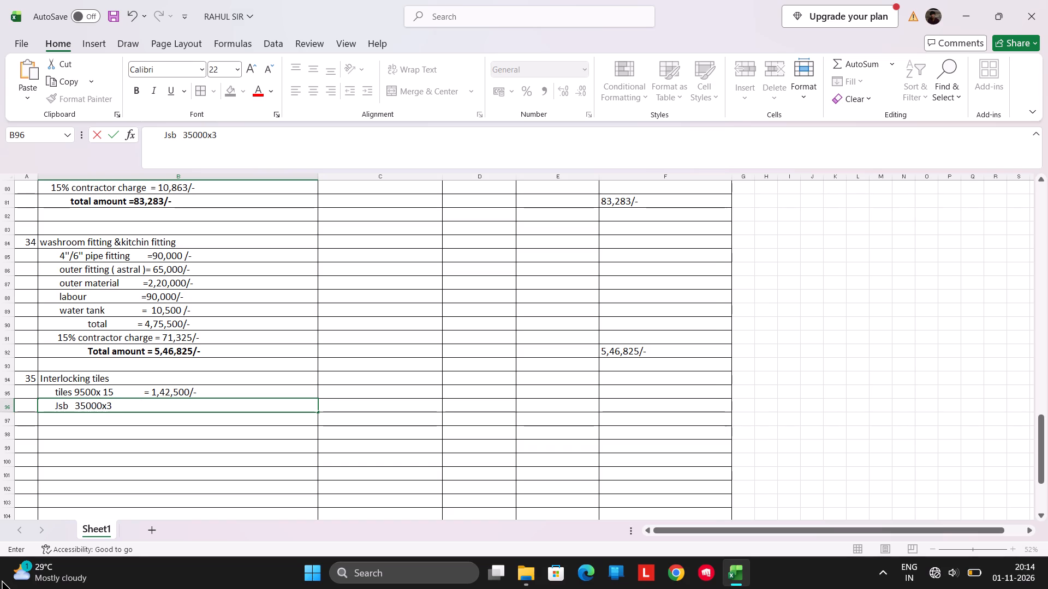
key("equal")
Complete the Jsb line in B96 with the amount 1,05,000/-.
type("1,")
type("05,000")
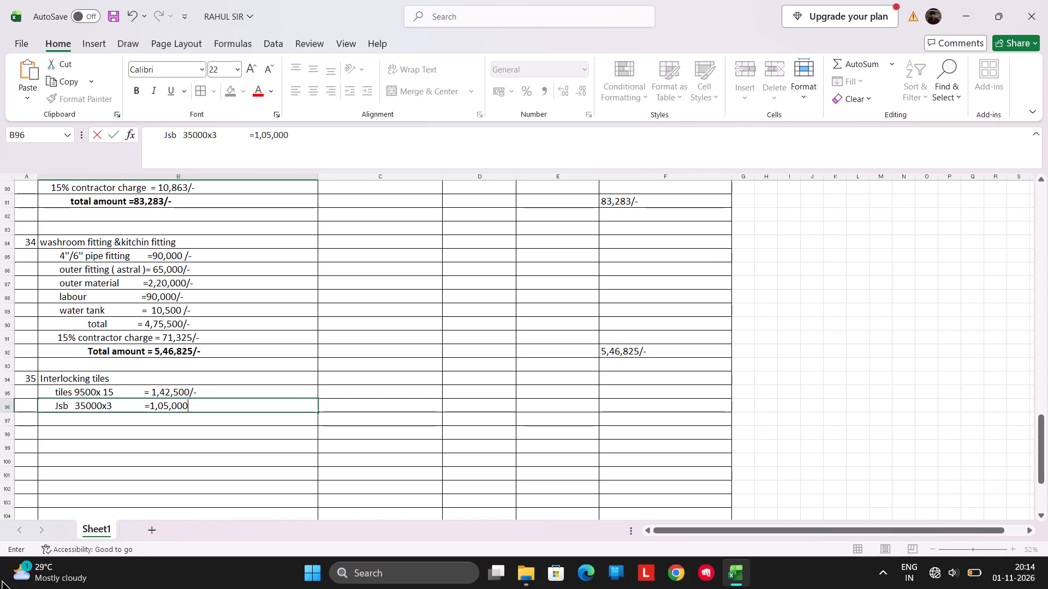
key("slash")
key("minus")
key("Return")
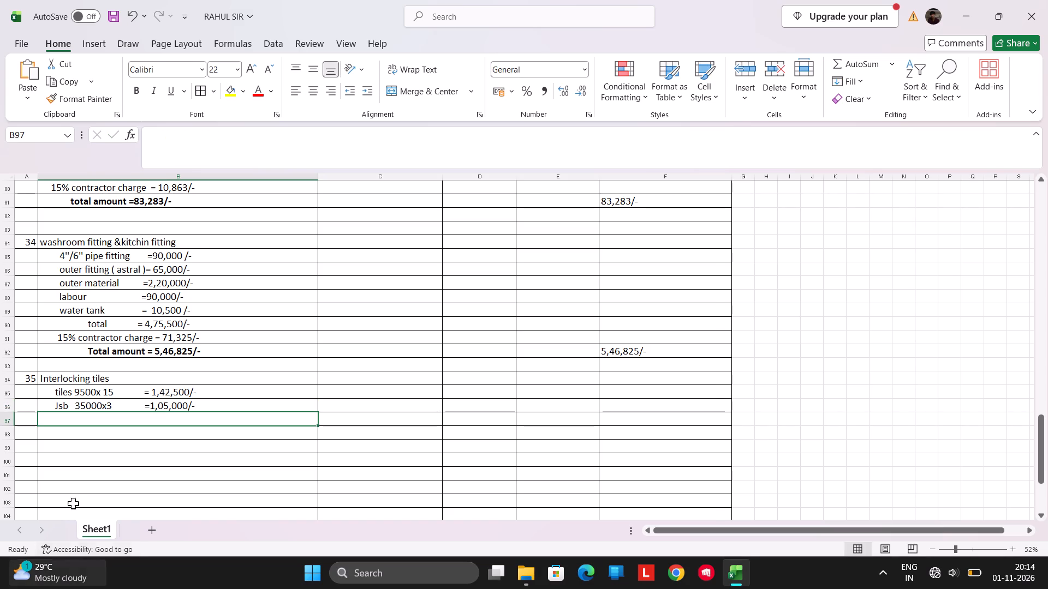
Begin the third detail line of item 35 in B97 with the label "lavling", indented like the lines above.
double_click(53, 417)
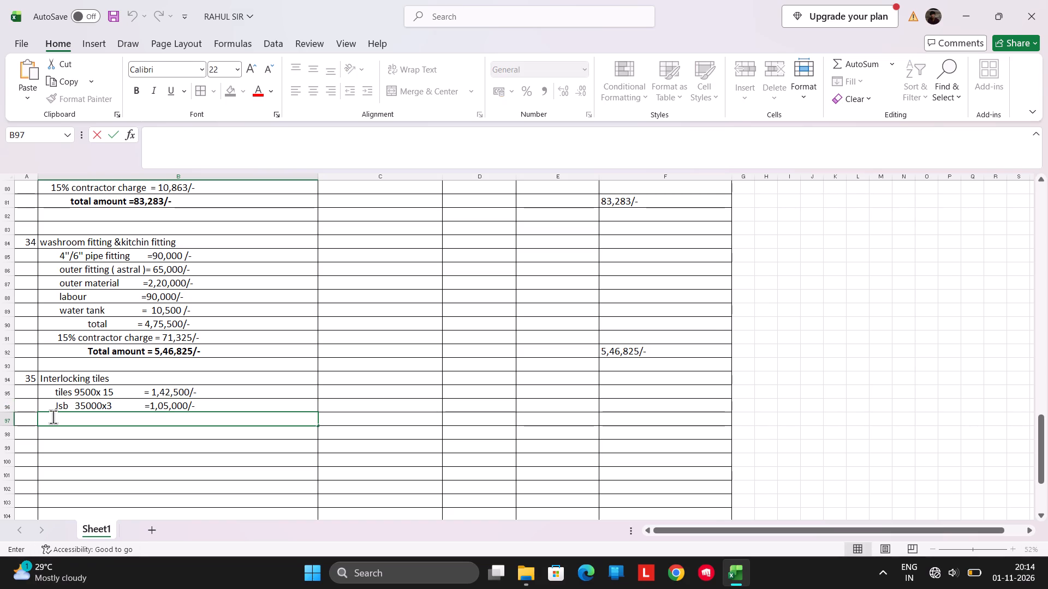
key("space")
key("space")
key("space")
key("space")
key("space")
key("space")
key("space")
type("la")
type("vling")
key("space")
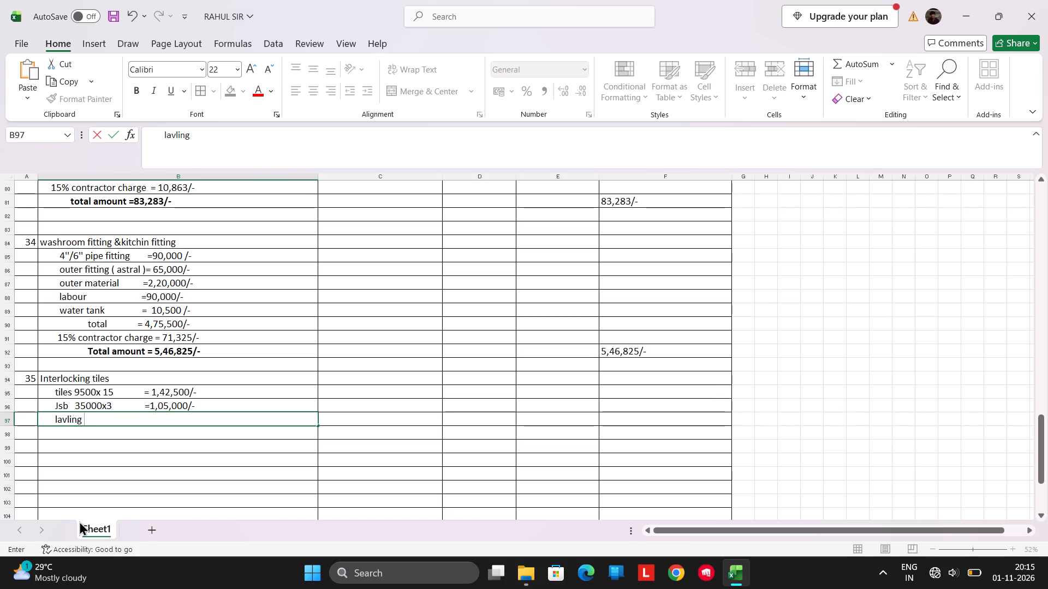
Complete the lavling line in B97 with an equals sign aligned under those above and the amount 20,000/-.
key("space")
key("space")
key("space")
key("space")
key("space")
key("space")
key("BackSpace")
type("=")
key("space")
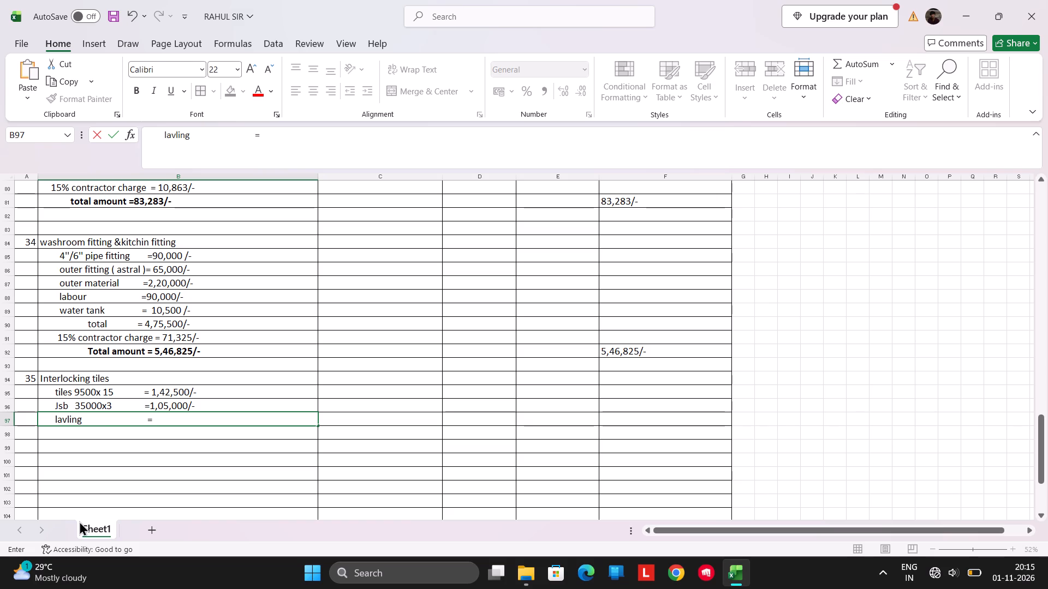
key("BackSpace")
key("BackSpace")
key("BackSpace")
type("=")
key("space")
key("2")
key("0")
type(",000")
type("/-")
key("space")
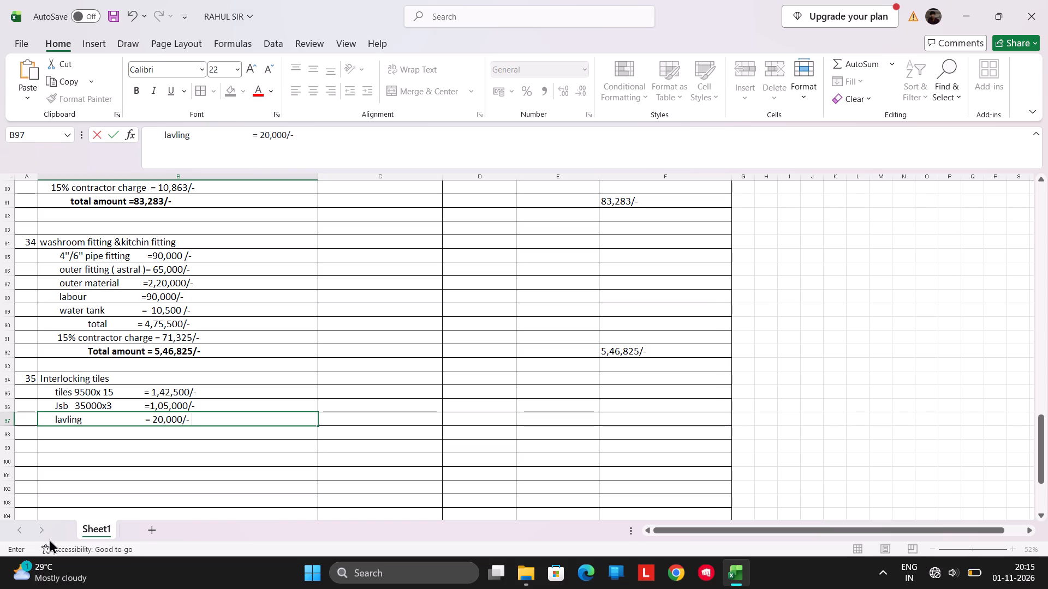
Begin the fourth detail line of item 35 in B98 with the label "rodi dust cement", indented like the lines above.
left_click(63, 437)
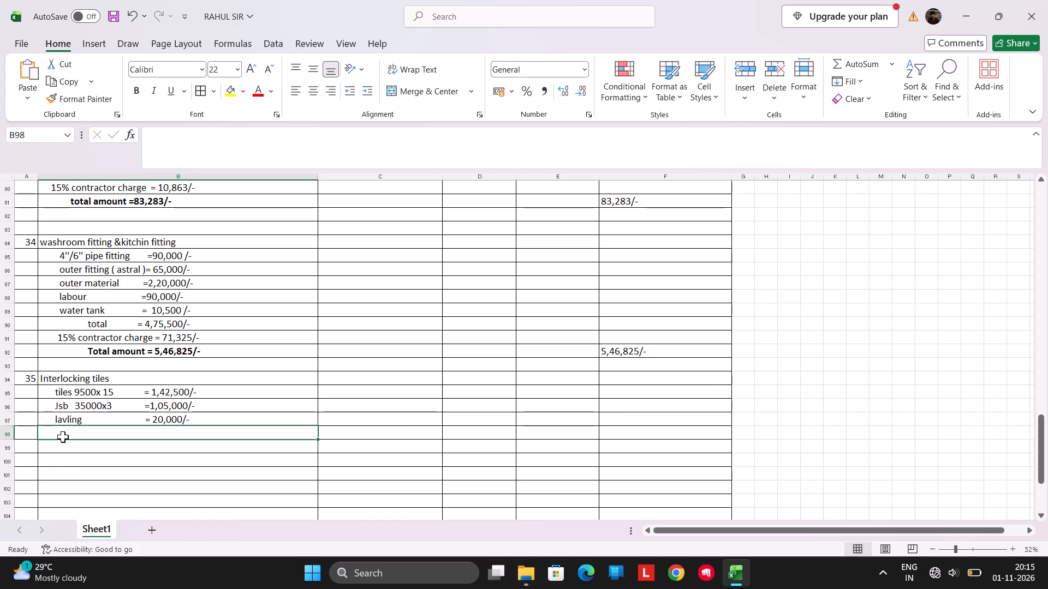
key("space")
key("space")
key("space")
key("space")
key("space")
key("space")
key("space")
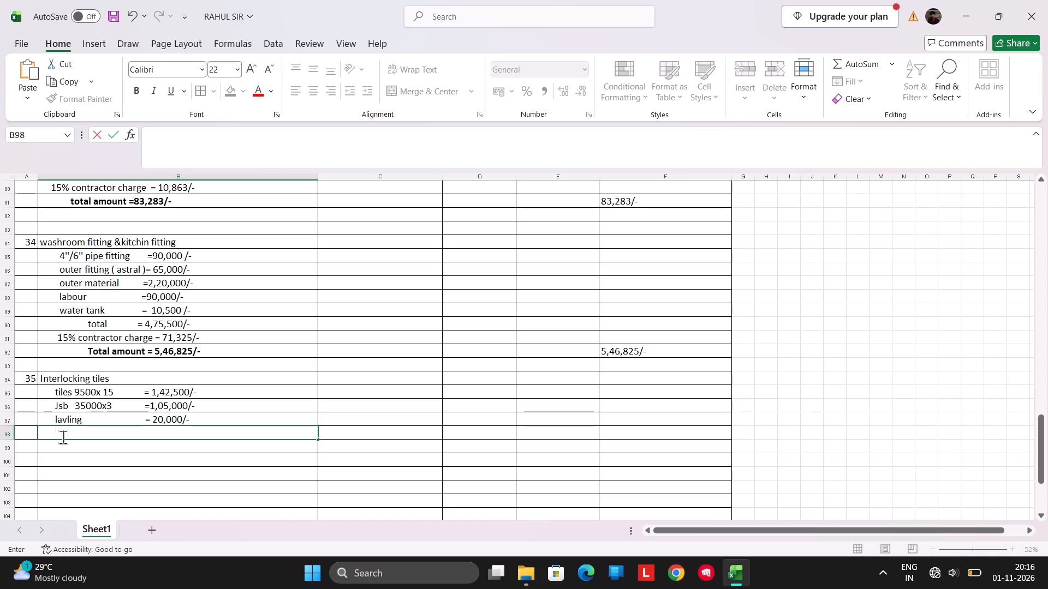
type("rodi")
key("space")
type("dust")
key("space")
type("cem")
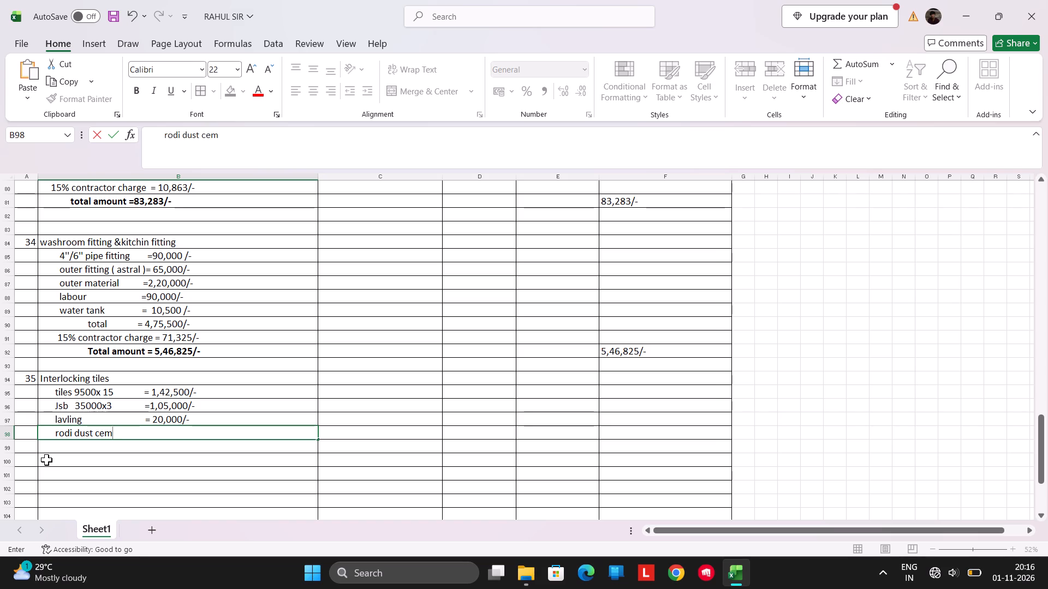
type("ent")
Complete the rodi dust cement line in B98 with an equals sign aligned under those above and the amount 40,000 /-.
key("space")
key("space")
key("space")
key("space")
key("space")
key("space")
key("space")
key("space")
key("space")
key("equal")
key("space")
type("40")
type(",000 /-")
key("space")
key("Return")
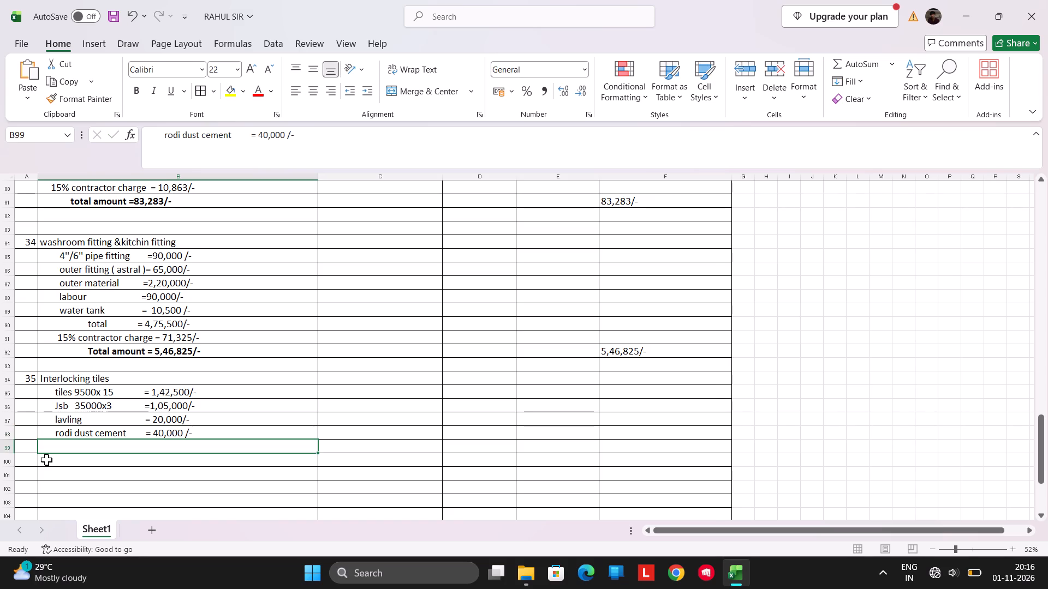
Begin the fifth detail line of item 35 in B99 with the label "rati", indented like the lines above.
double_click(56, 449)
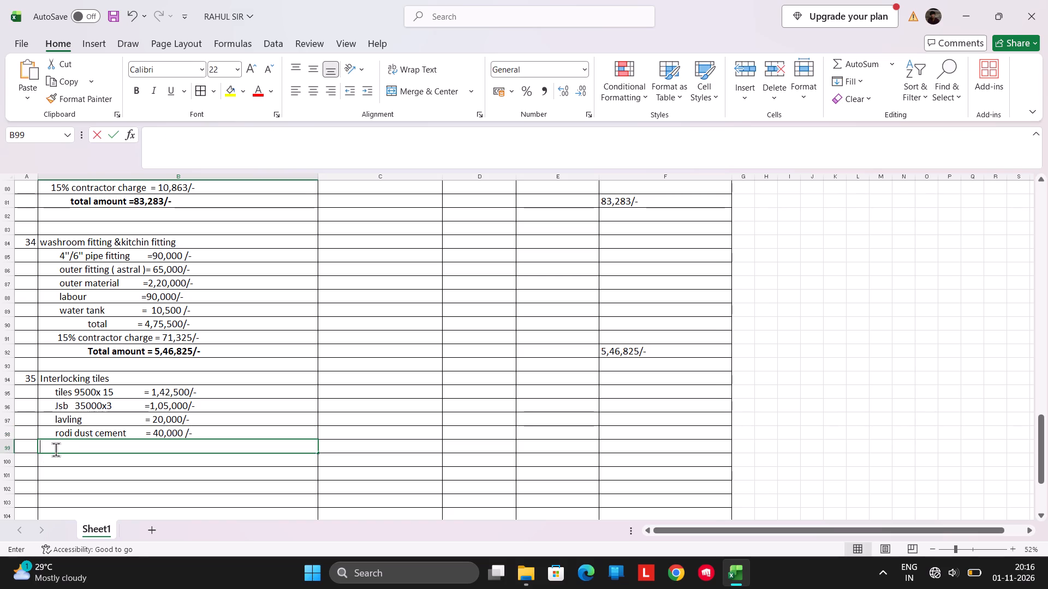
key("space")
key("space")
key("space")
key("space")
key("space")
key("space")
key("space")
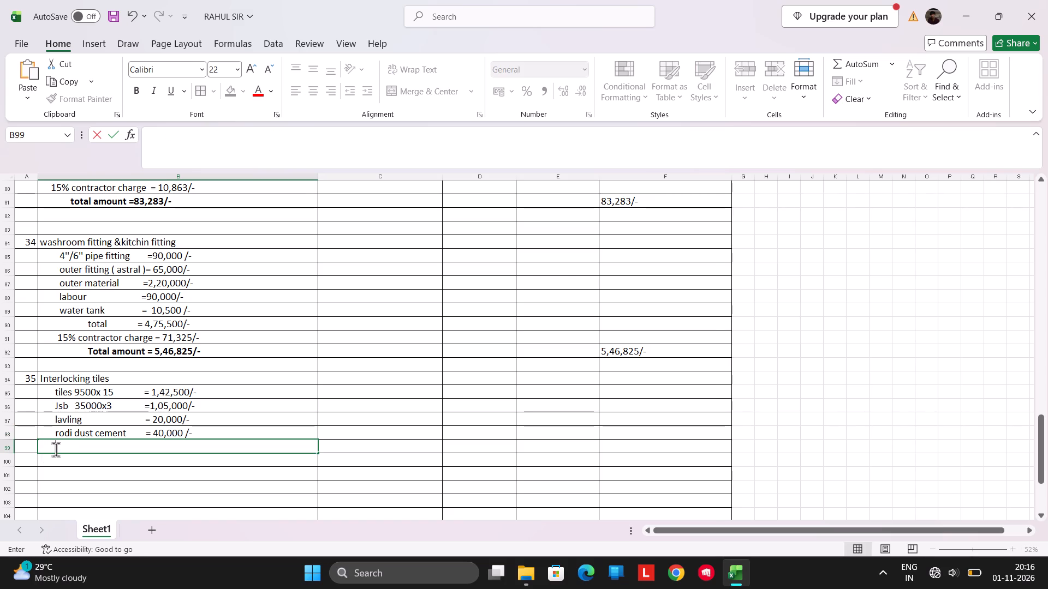
type("ra")
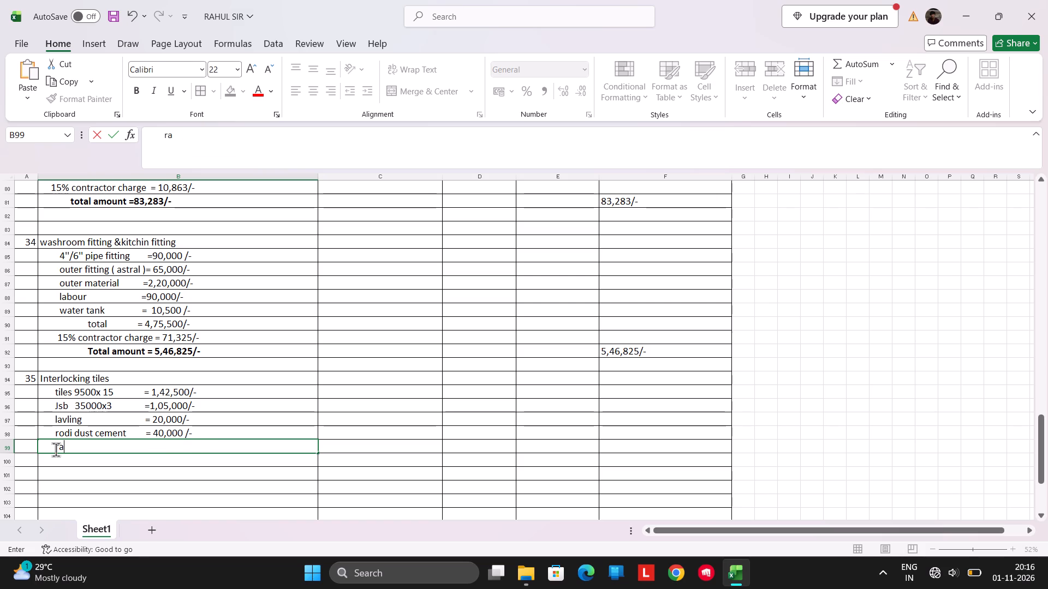
type("ti")
key("space")
key("space")
Continue the rati line in B99 with "4 gadi x 2500" and an equals sign, spaced to line up with those above.
type("4")
key("space")
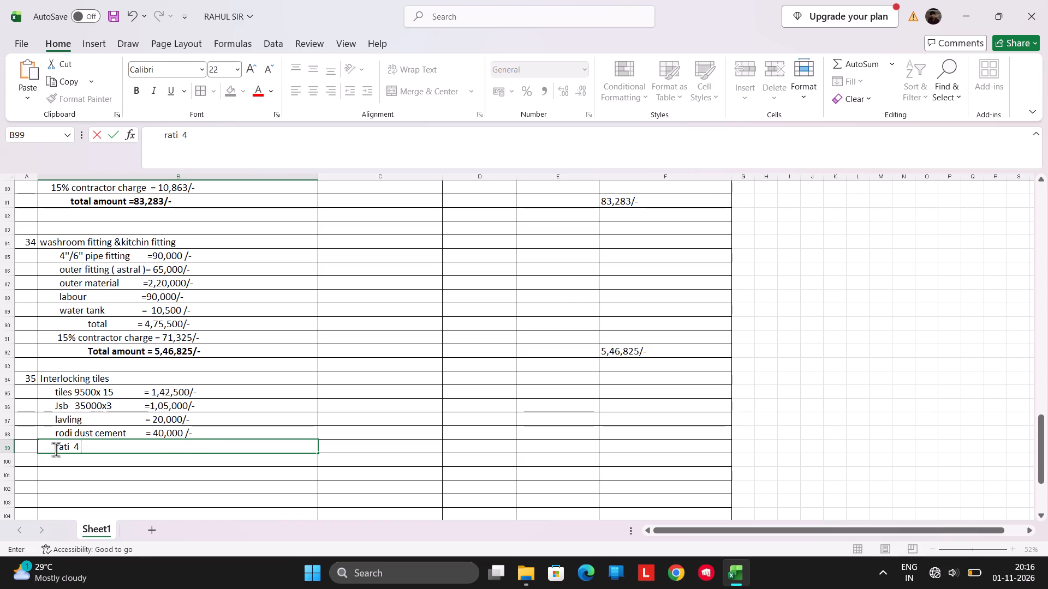
type("gadi")
key("space")
type("x")
key("space")
type("25000")
key("BackSpace")
key("space")
key("space")
key("space")
key("space")
key("space")
key("space")
key("space")
type("=")
Complete the rati line in B99 with the amount 10,000 /-.
key("space")
type("10000")
key("BackSpace")
key("BackSpace")
key("BackSpace")
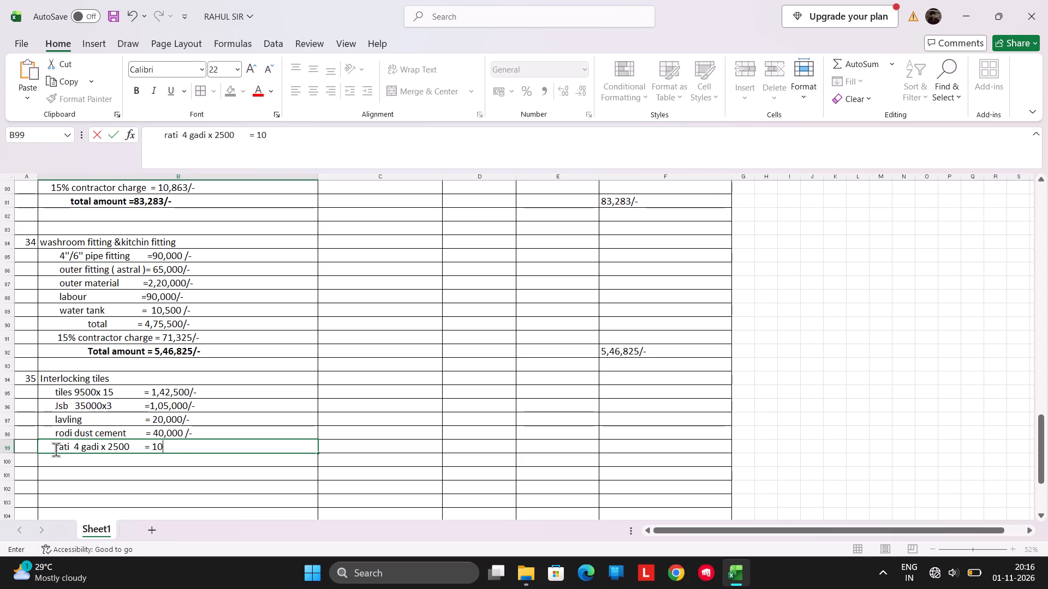
type(",000")
key("space")
type("/-")
key("space")
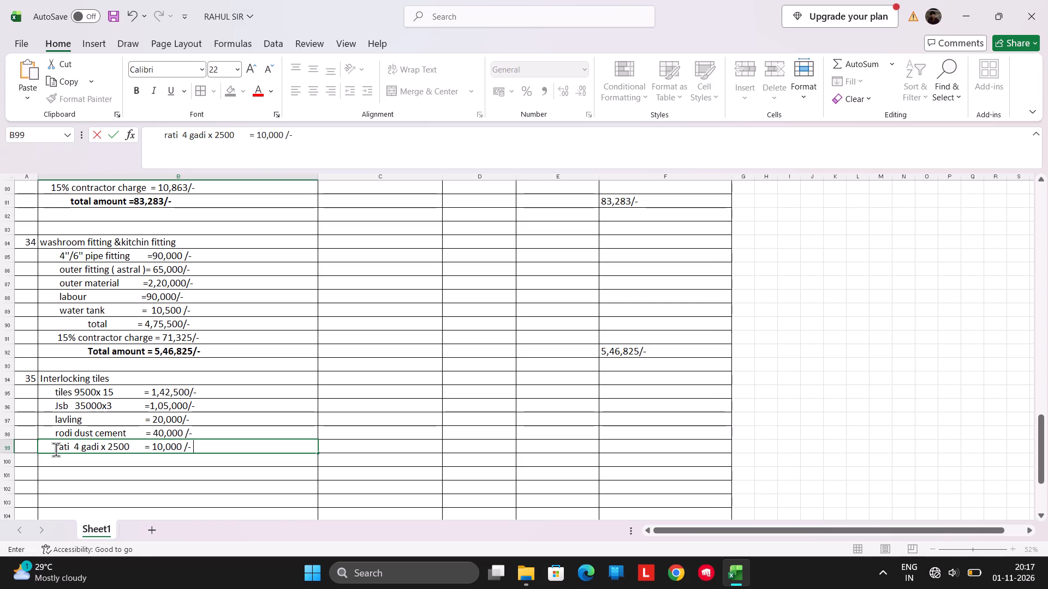
Start the subtotal line of item 35 in B100 with the label "total", indented further than the detail lines.
left_click(72, 462)
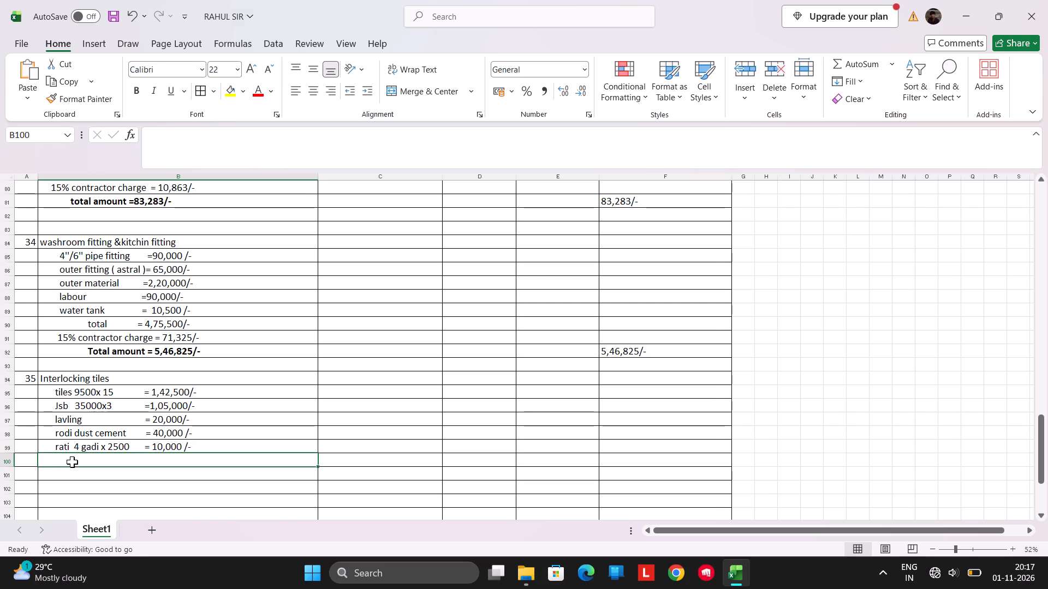
key("space")
key("space")
key("space")
key("space")
key("space")
key("space")
key("space")
key("space")
key("space")
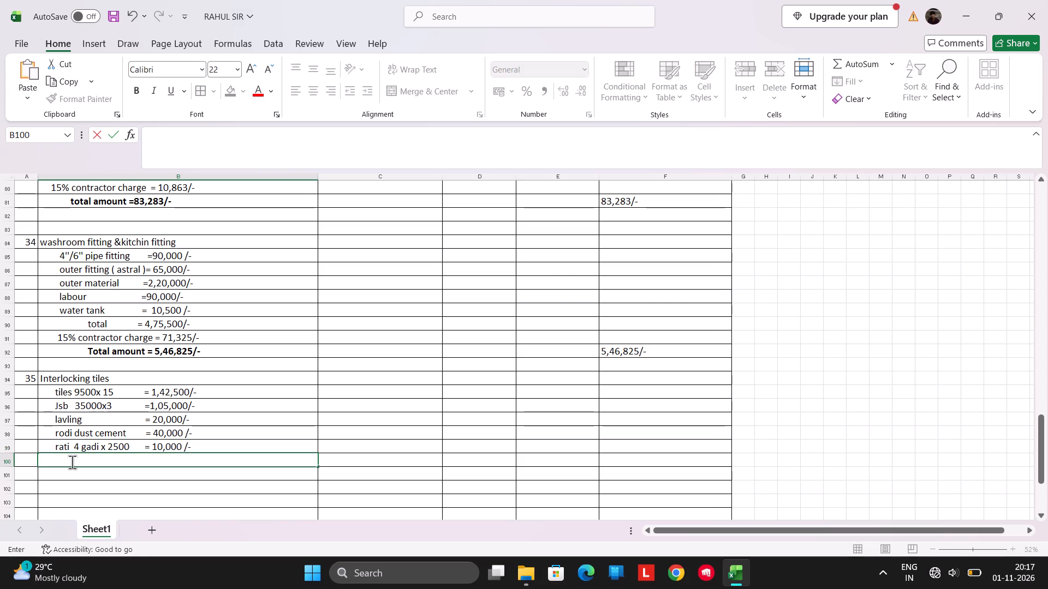
type("to")
key("t")
type("al")
Add a single equals sign after "total" in B100, spaced to line up with the equals signs above.
key("space")
type("====")
key("BackSpace")
key("BackSpace")
key("BackSpace")
key("BackSpace")
key("BackSpace")
key("space")
key("space")
key("space")
key("space")
key("space")
key("space")
key("space")
key("space")
key("space")
key("space")
key("space")
key("space")
key("space")
key("space")
key("space")
key("space")
type("=")
Complete the total line in B100 with the amount 3,17,500/-.
key("space")
key("3")
type(",17,")
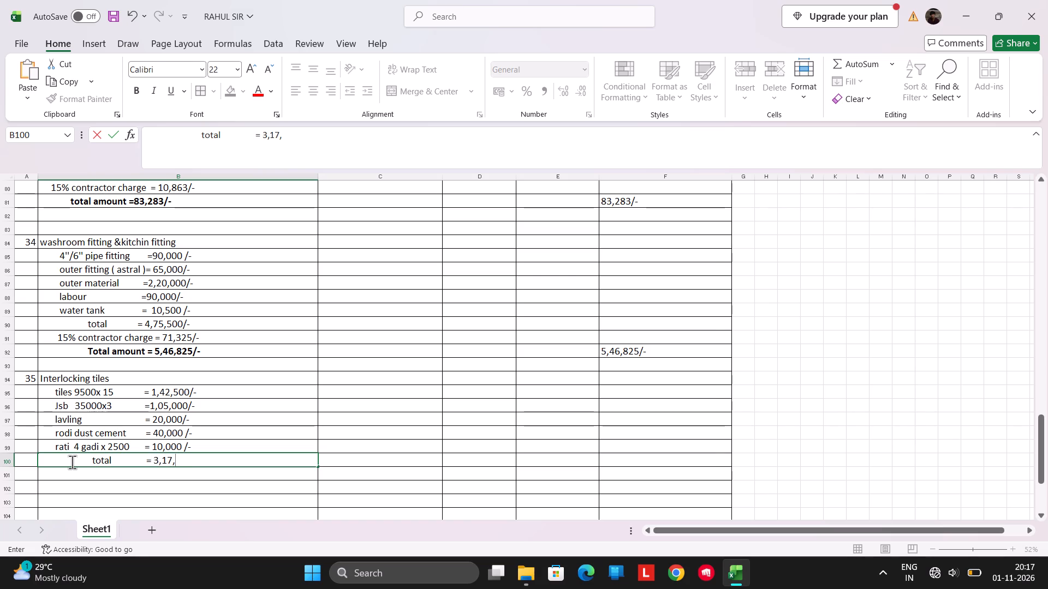
type("500")
type("/=")
key("space")
key("BackSpace")
key("BackSpace")
type("-")
key("space")
key("Return")
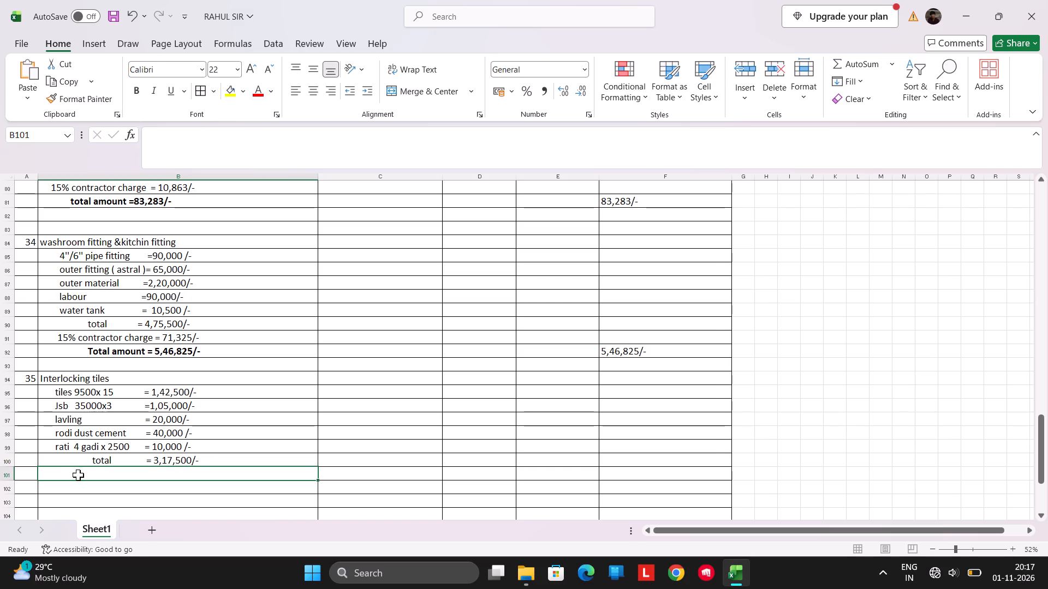
Start the contractor charge line of item 35 in B101 with the label "15% contracractor charge", indented like the detail lines.
double_click(78, 474)
key("space")
key("space")
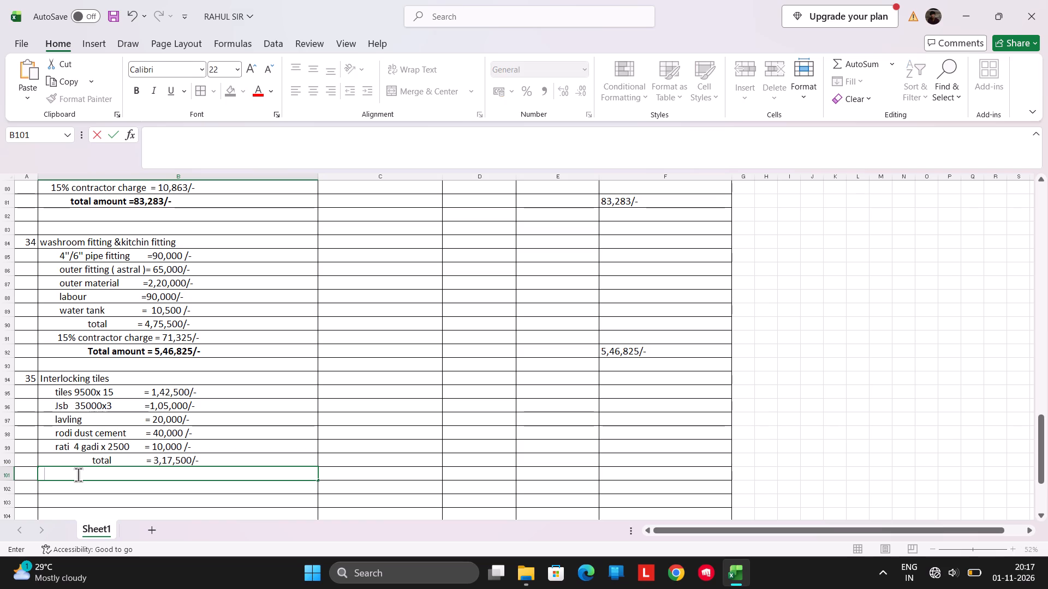
key("space")
key("space")
key("space")
key("space")
key("space")
type("15% con")
type("tracr=t")
key("BackSpace")
key("BackSpace")
key("a")
key("c")
type("tor chargr")
key("BackSpace")
type("e")
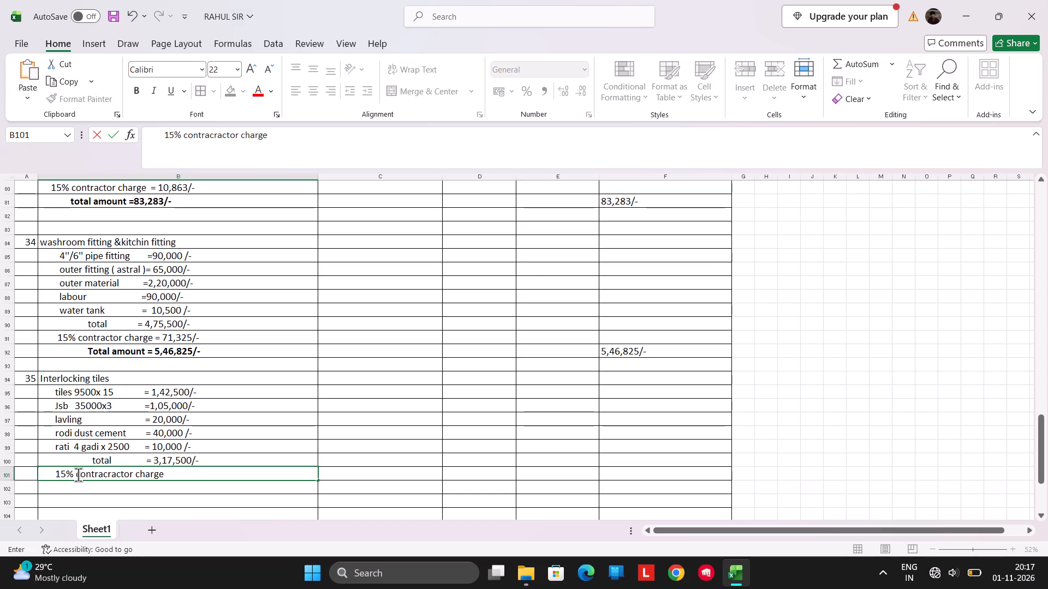
Complete the contractor charge line in B101 with an equals sign and the amount 47,625.
key("space")
type("=")
key("space")
type("47")
key("comma")
key("6")
key("2")
key("5")
key("Return")
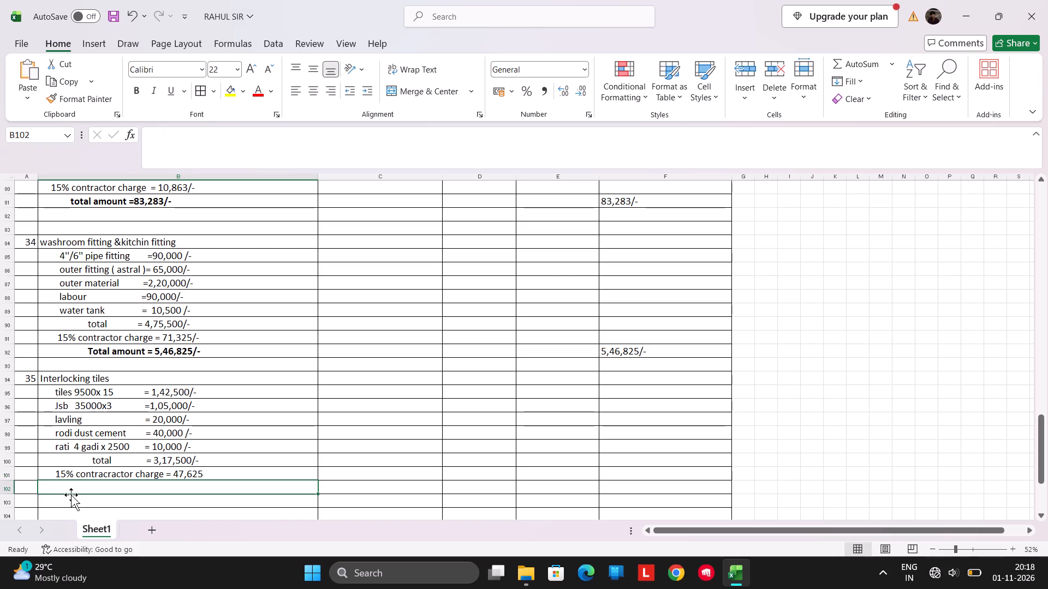
Start the final line of item 35 in B102 with the label "total amount", indented further than the contractor charge line.
double_click(65, 490)
key("space")
key("space")
key("space")
key("space")
key("space")
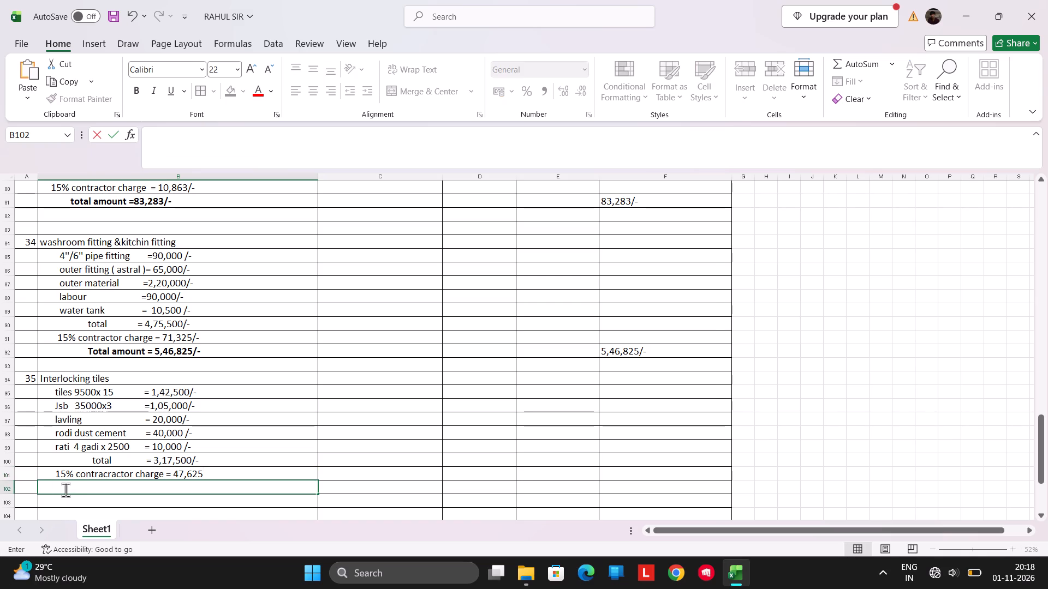
key("space")
key("space")
key("space")
key("space")
key("space")
type("total amount")
key("space")
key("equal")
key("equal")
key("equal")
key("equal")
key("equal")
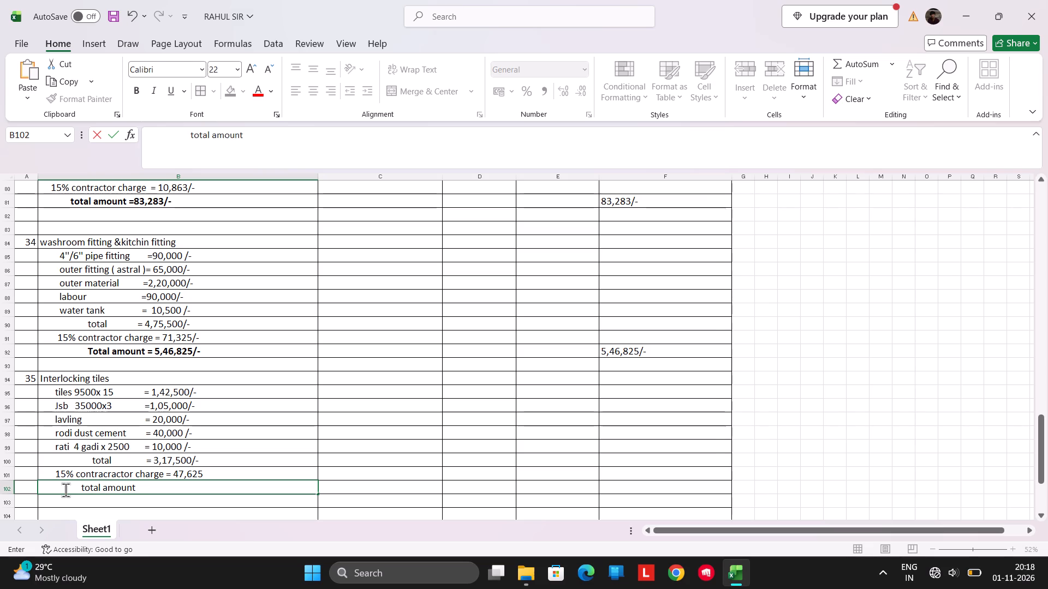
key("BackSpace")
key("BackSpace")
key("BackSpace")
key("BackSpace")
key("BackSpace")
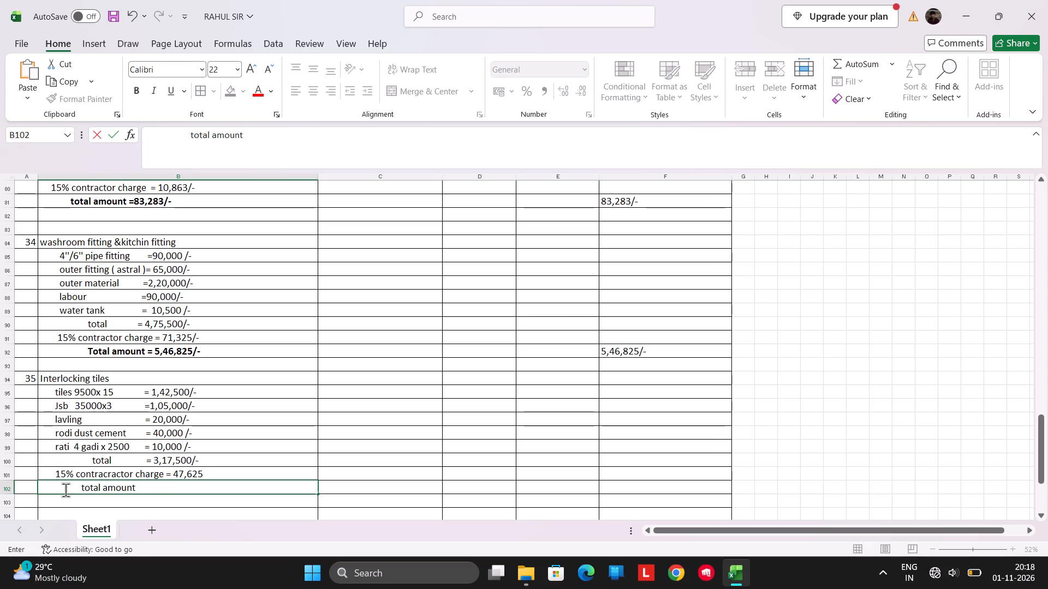
Complete the total amount line in B102 with a spaced equals sign and the amount 3,65,125.
key("space")
key("space")
key("space")
key("space")
type("=")
key("space")
key("3")
key("comma")
key("6")
type("5,")
type("12")
key("5")
left_click_drag(74, 474, 72, 495)
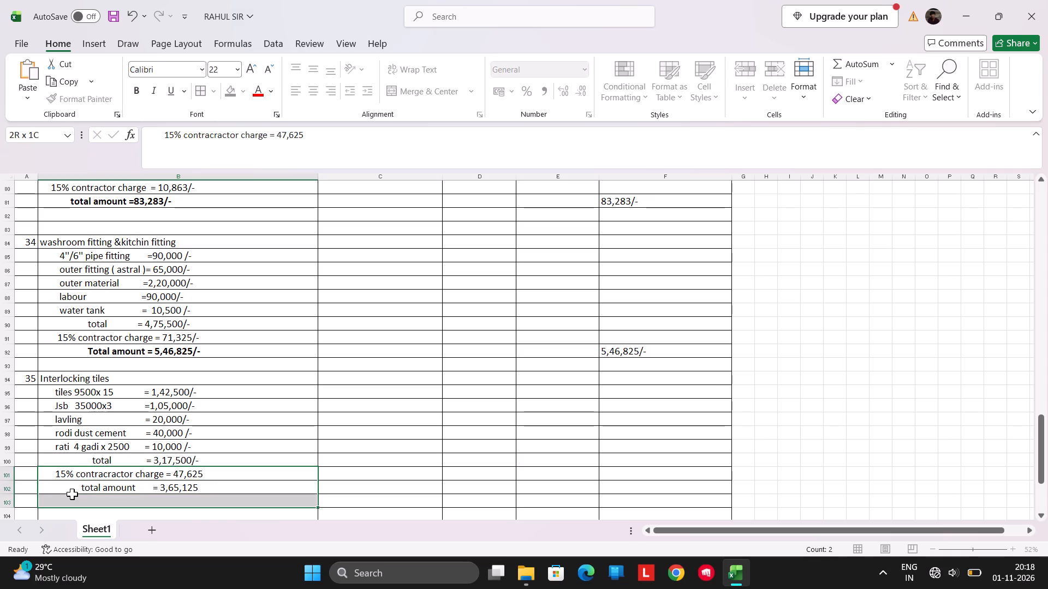
Make the "total amount = 3,65,125" text in B102 bold.
left_click_drag(72, 495, 80, 486)
left_click(76, 488)
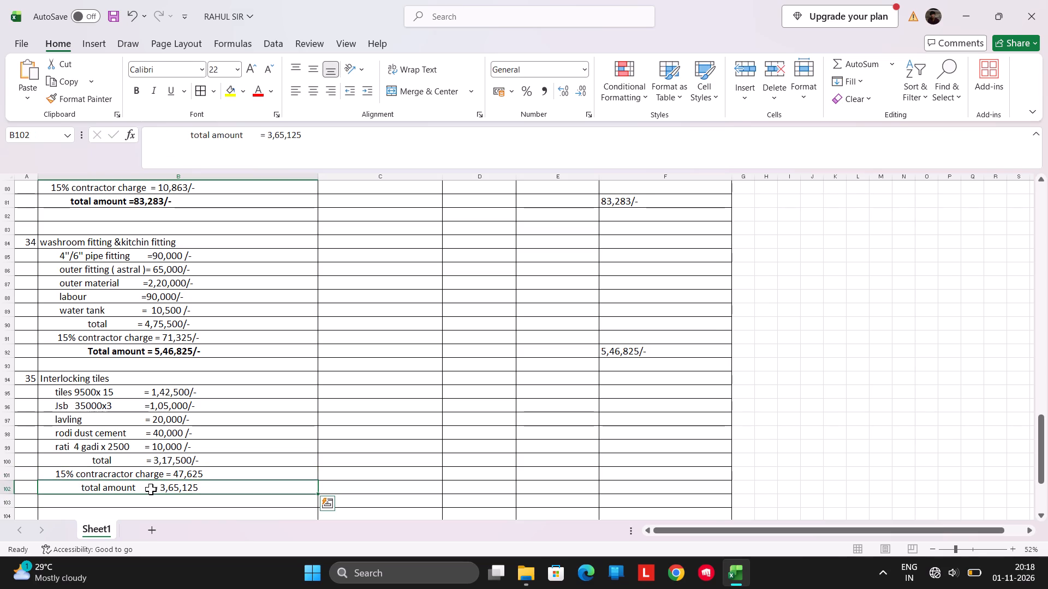
left_click(73, 487)
left_click(73, 487)
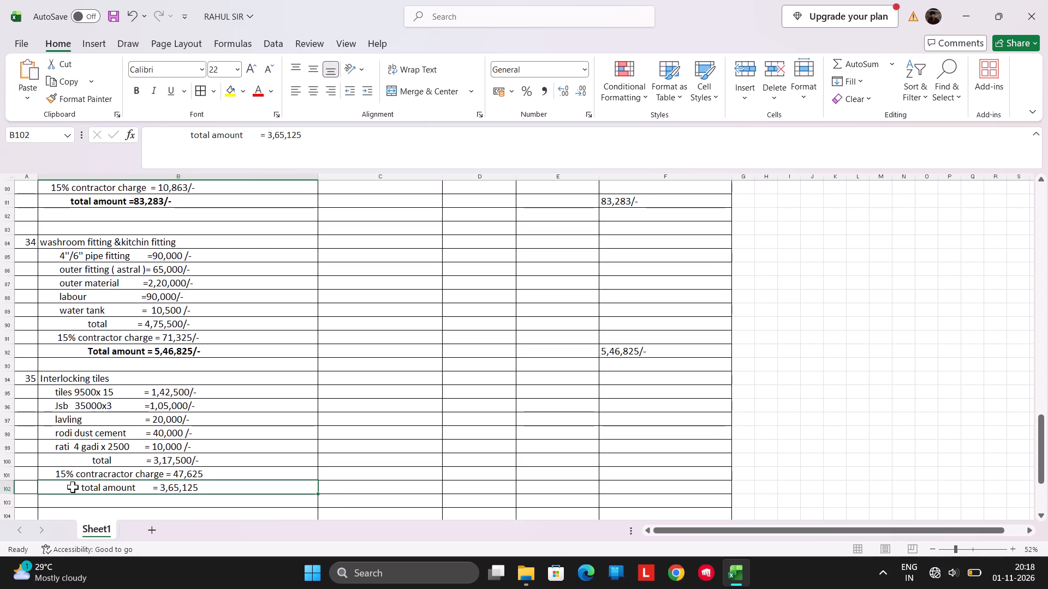
double_click(73, 487)
left_click_drag(73, 487, 219, 477)
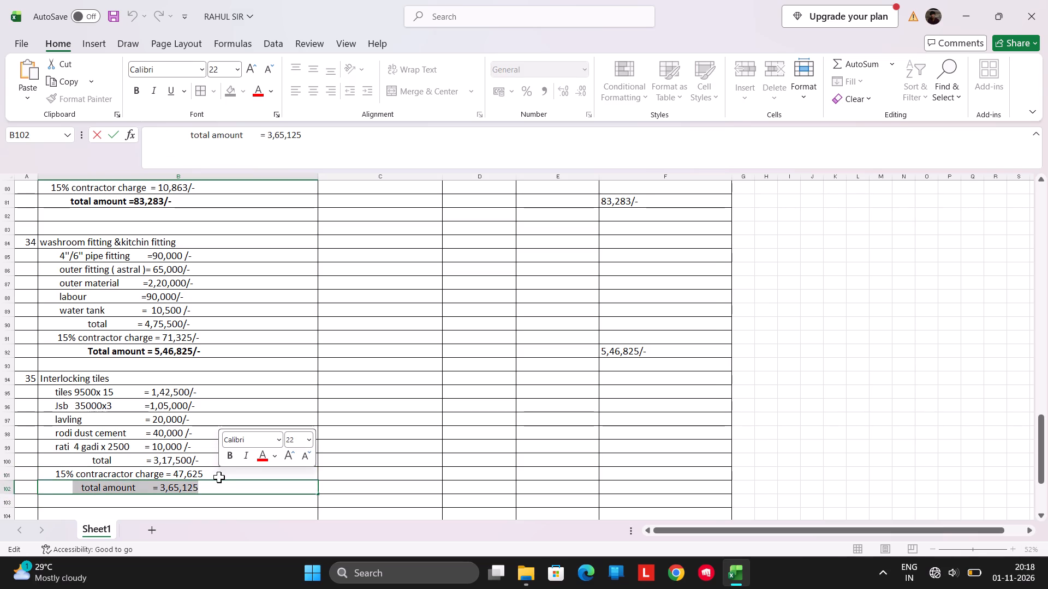
left_click(232, 452)
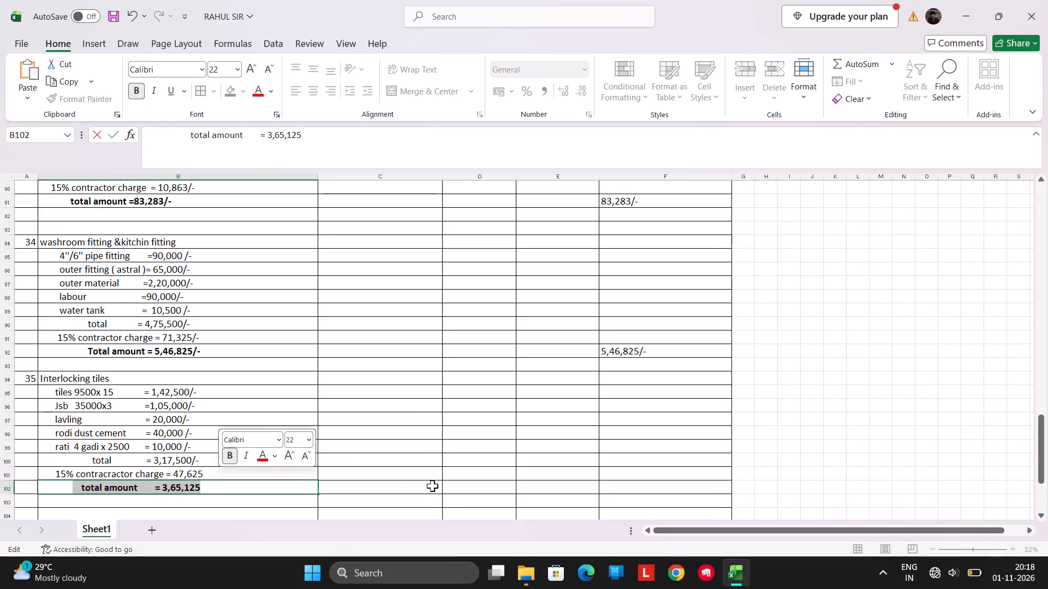
left_click(291, 489)
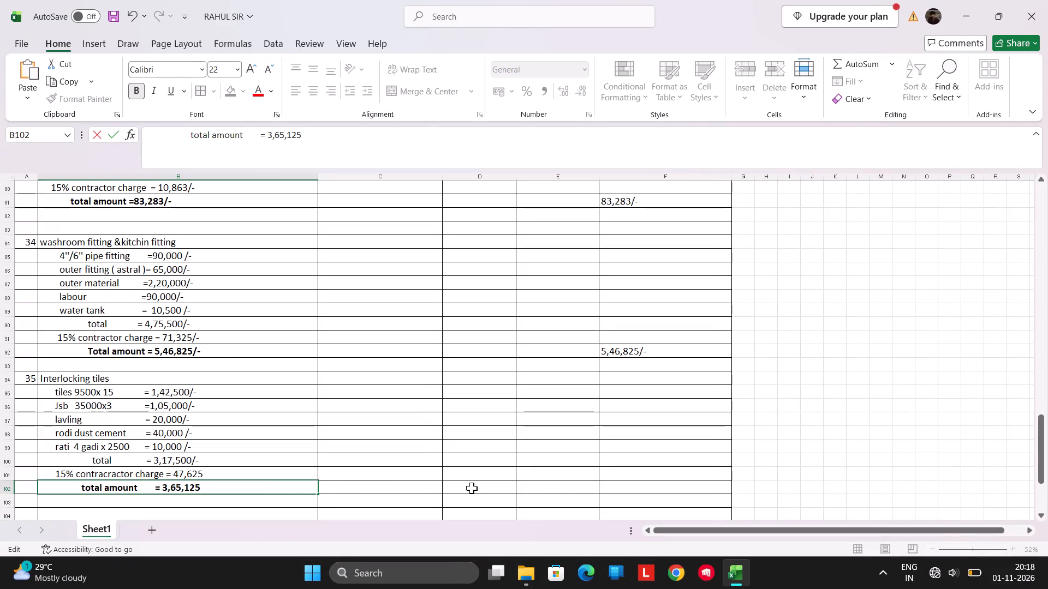
Enter item 35's total amount 3,65,125 in the amount column, in F102.
left_click(608, 489)
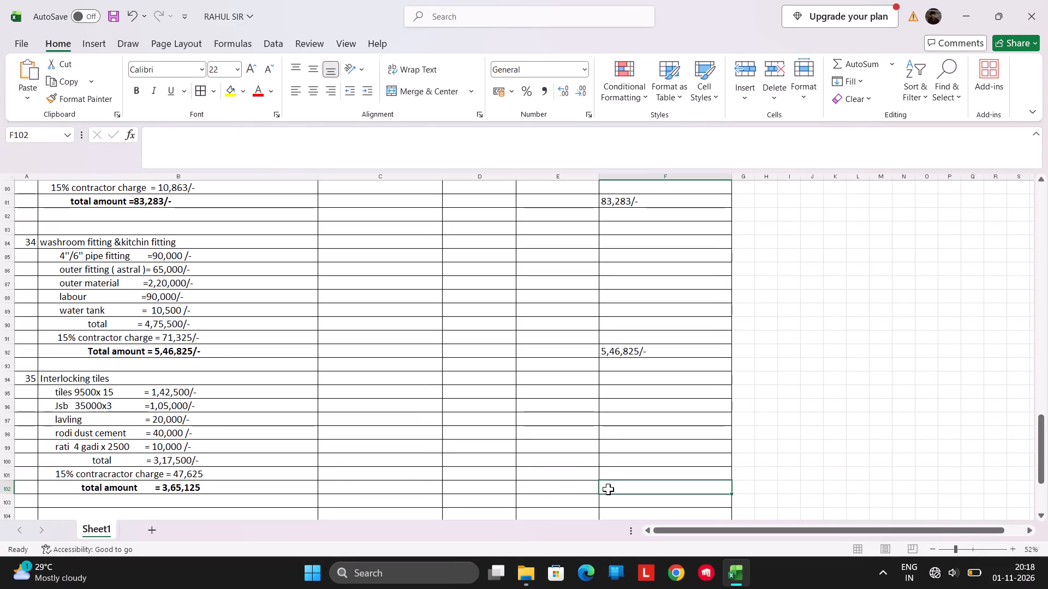
key("3")
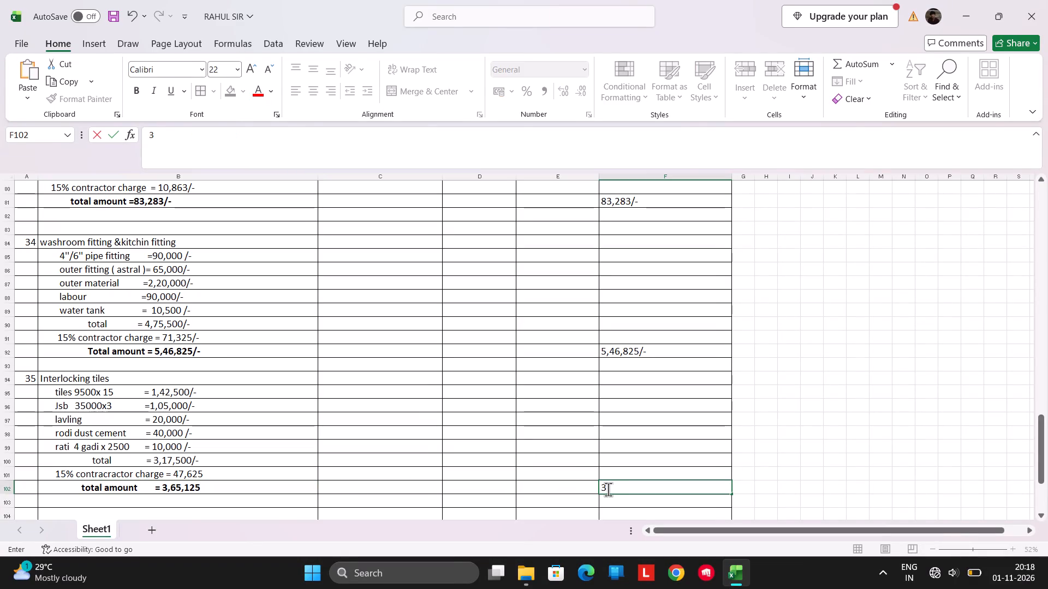
key("comma")
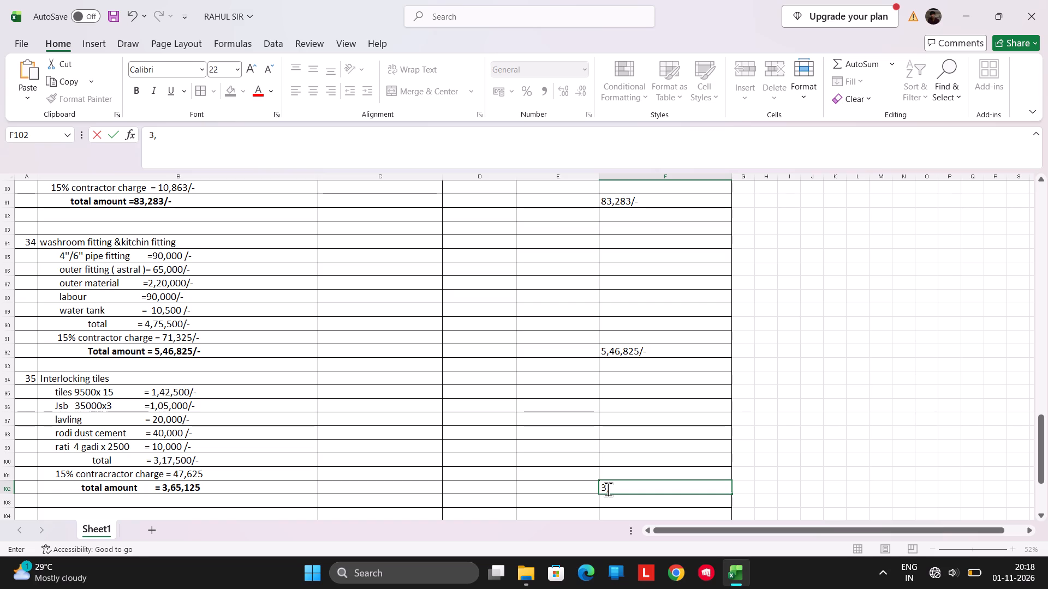
type("65")
type(",125")
key("Return")
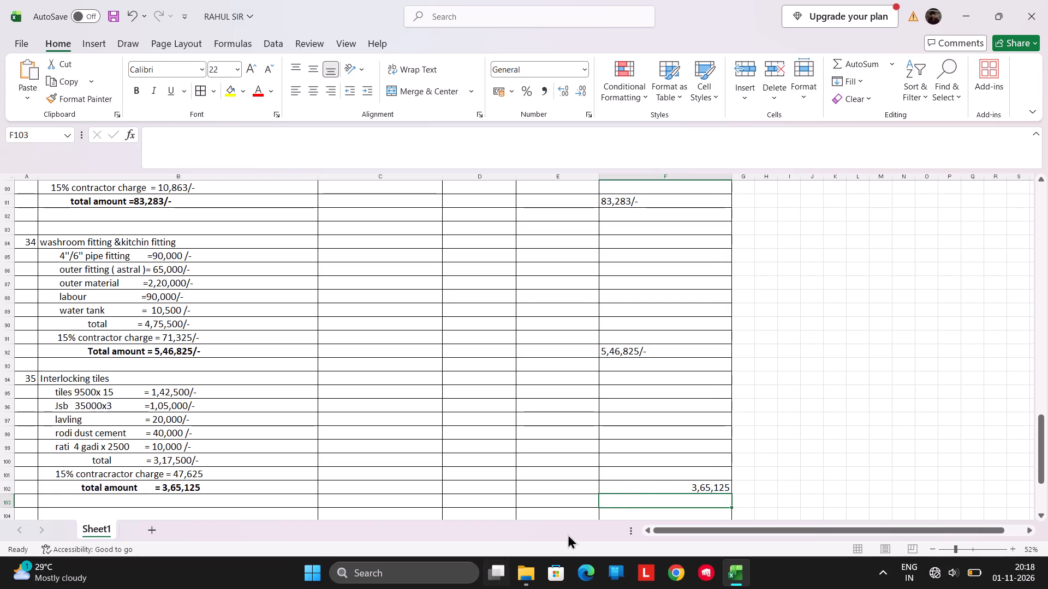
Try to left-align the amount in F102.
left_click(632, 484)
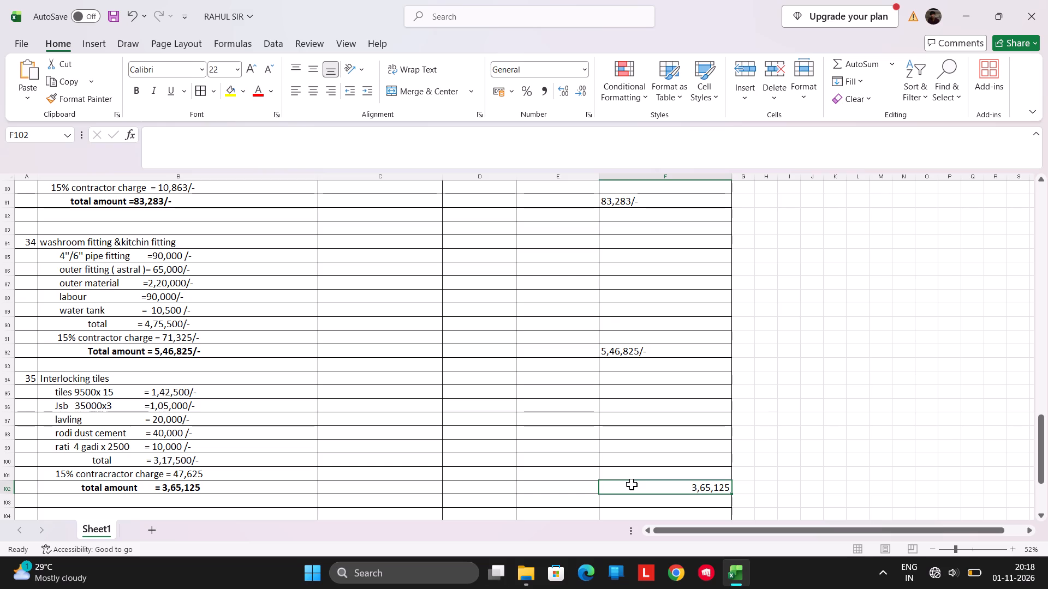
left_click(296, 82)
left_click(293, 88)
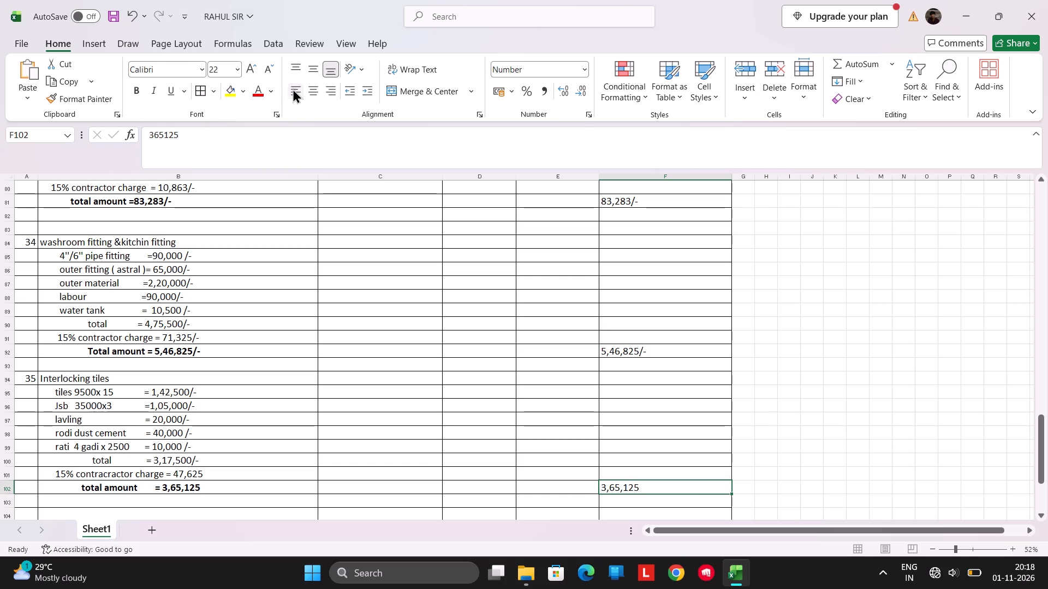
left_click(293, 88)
Enter the next item number, 36, in A105.
scroll(147, 395, "down", 1)
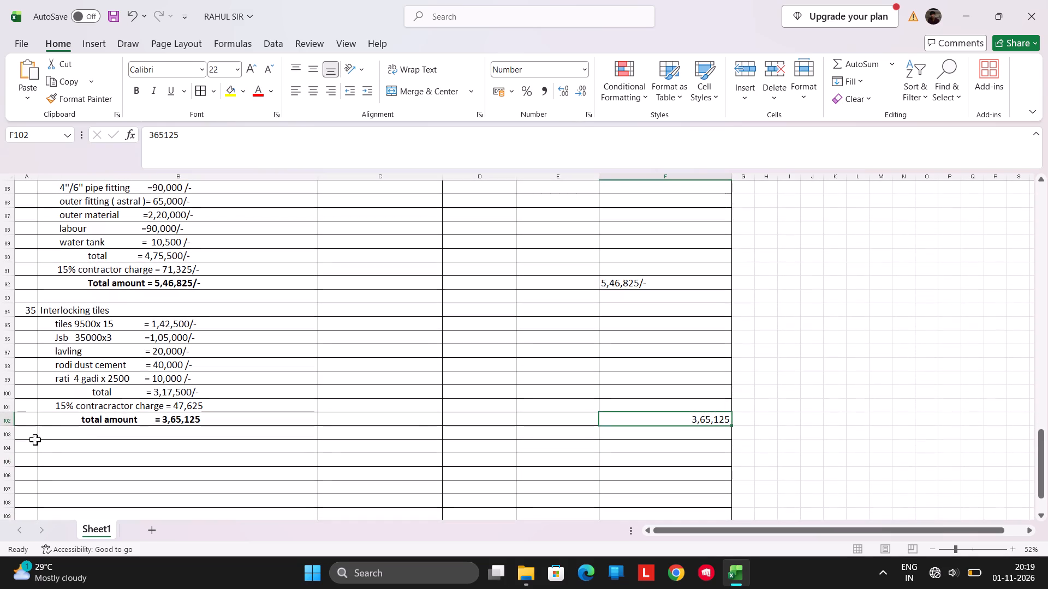
left_click(29, 464)
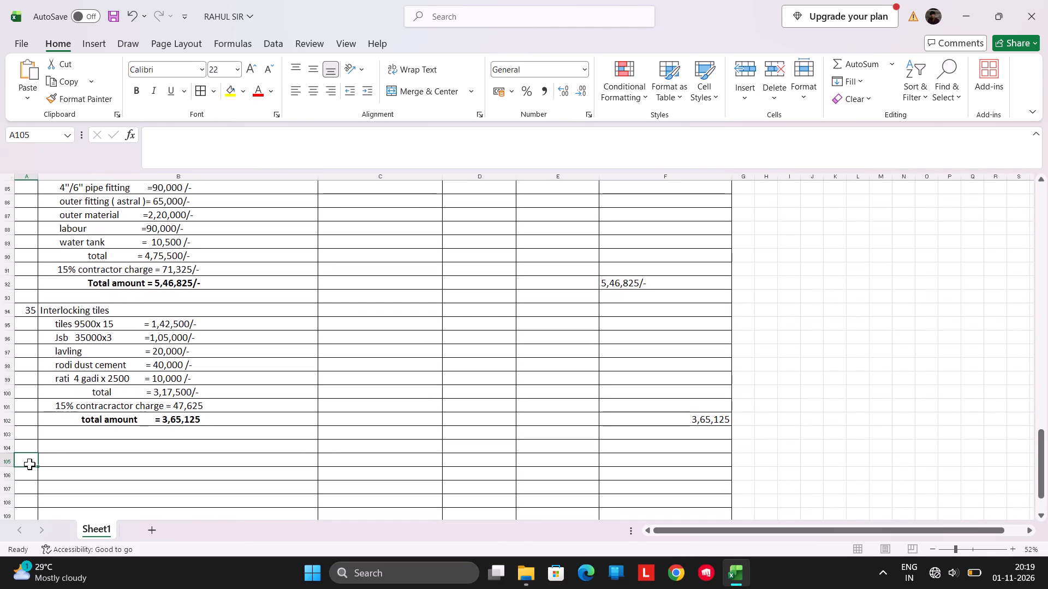
type("36")
key("Return")
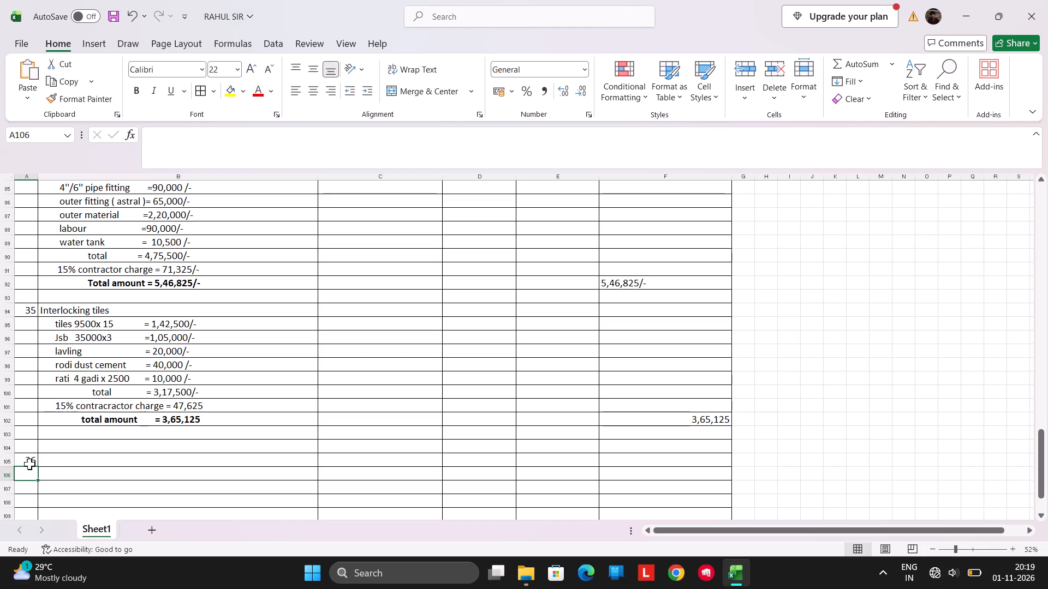
Start the heading of item 36 in B105 with the text "waterproofing".
left_click(57, 463)
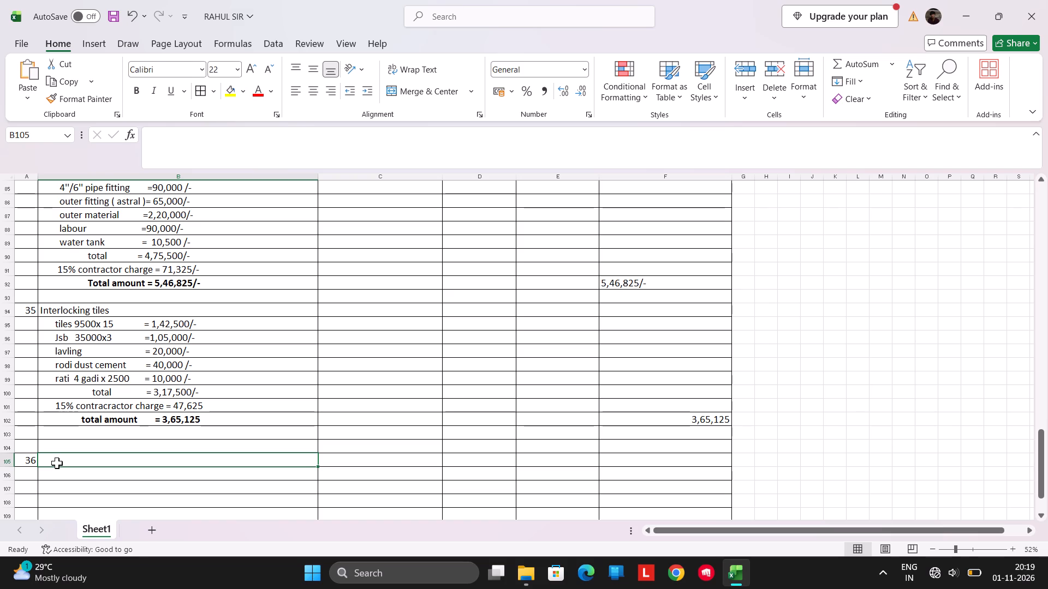
type("water")
type("pr")
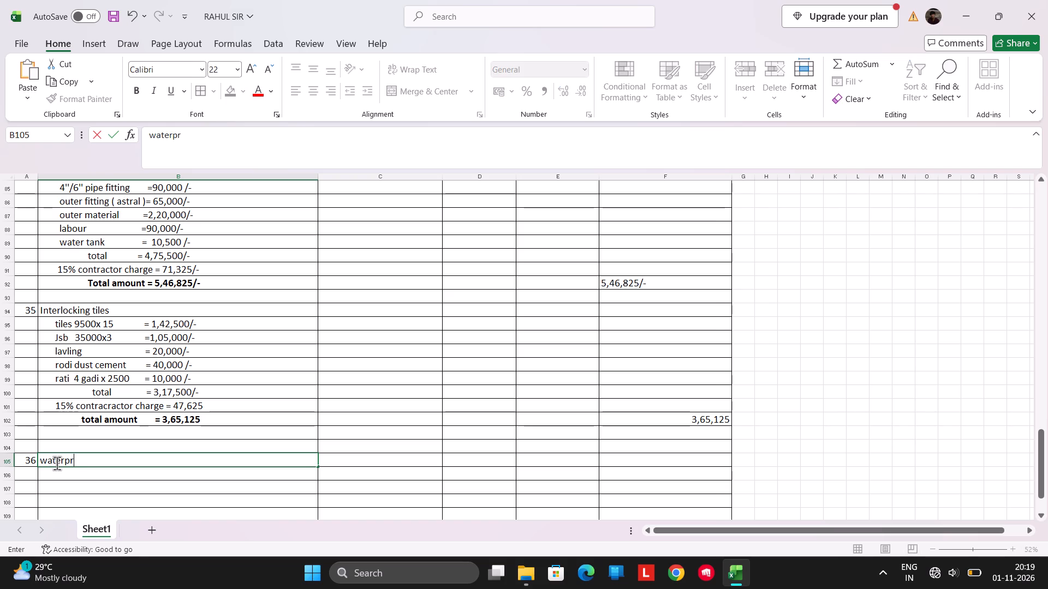
type("oo")
type("fing")
key("space")
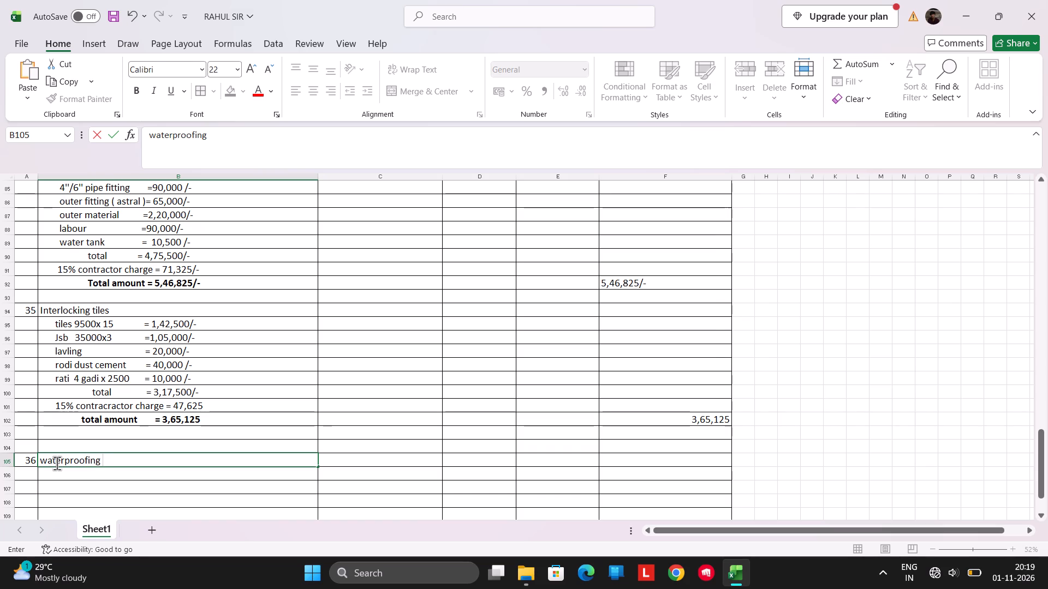
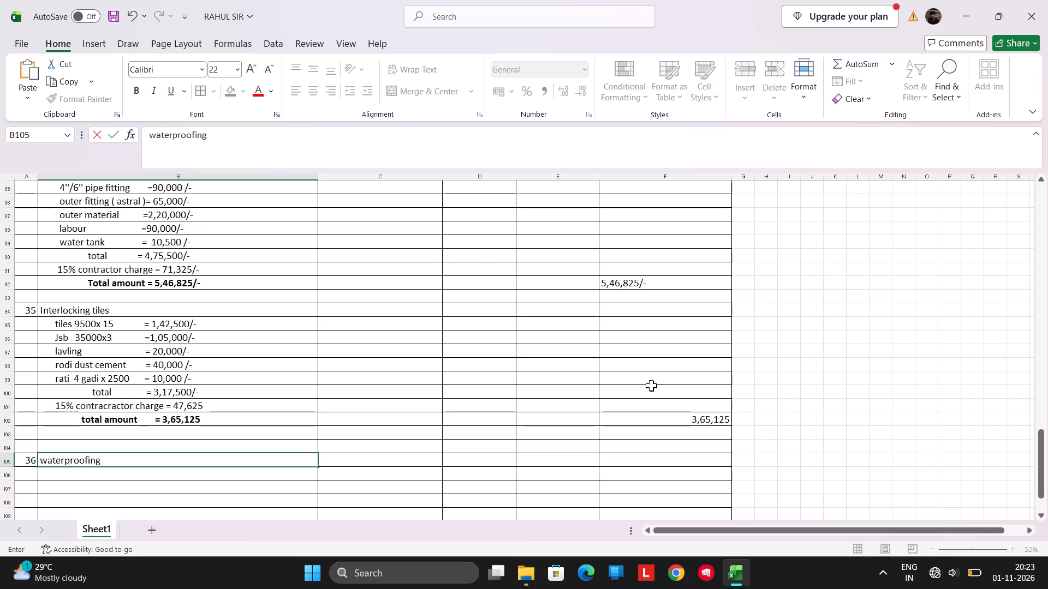
Left-align item 35's total amount in F102.
left_click(687, 428)
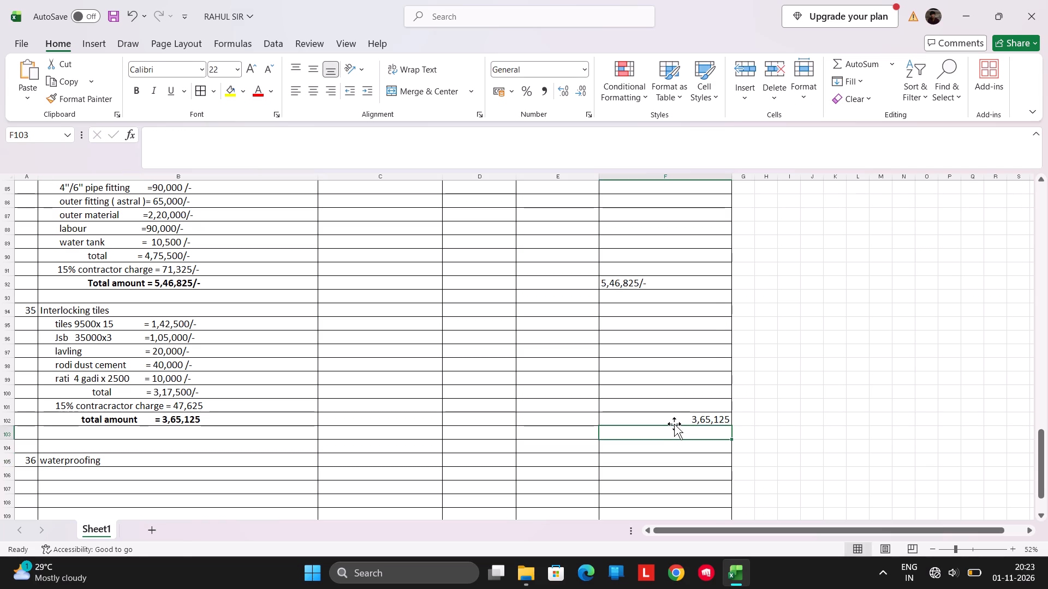
left_click(674, 424)
left_click(648, 422)
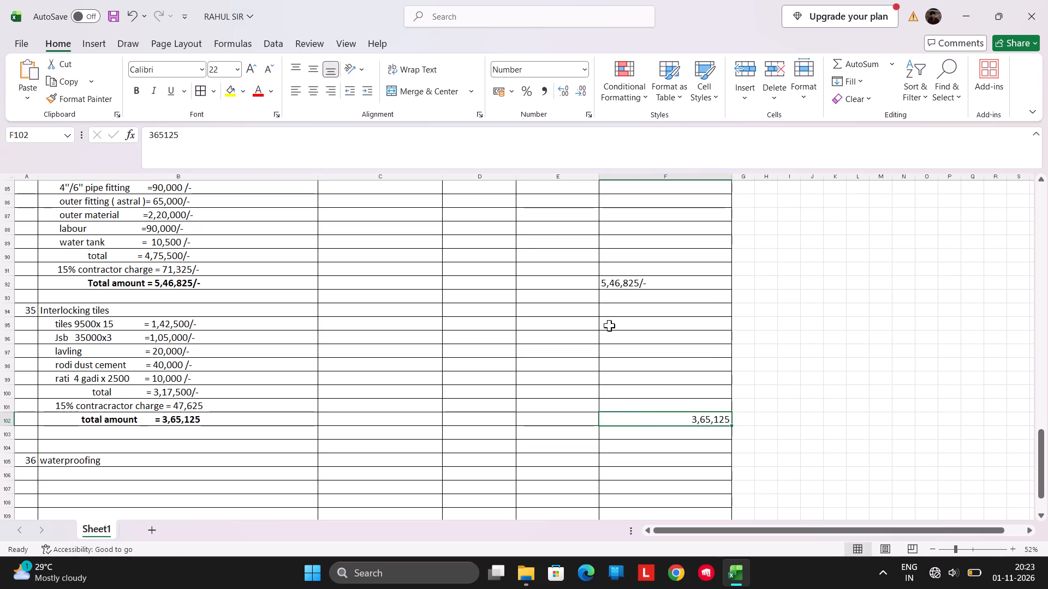
left_click(299, 88)
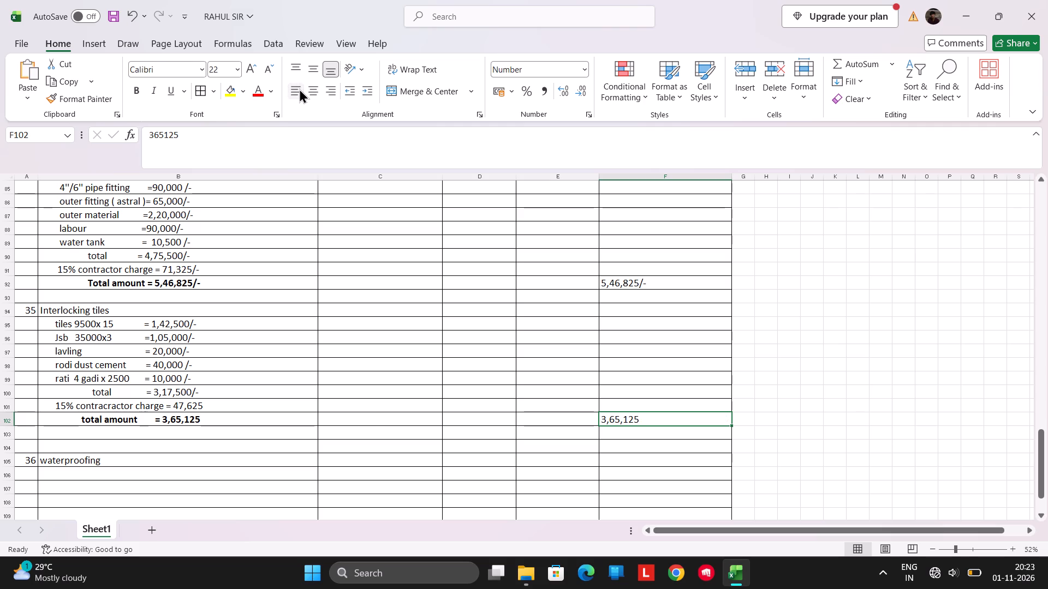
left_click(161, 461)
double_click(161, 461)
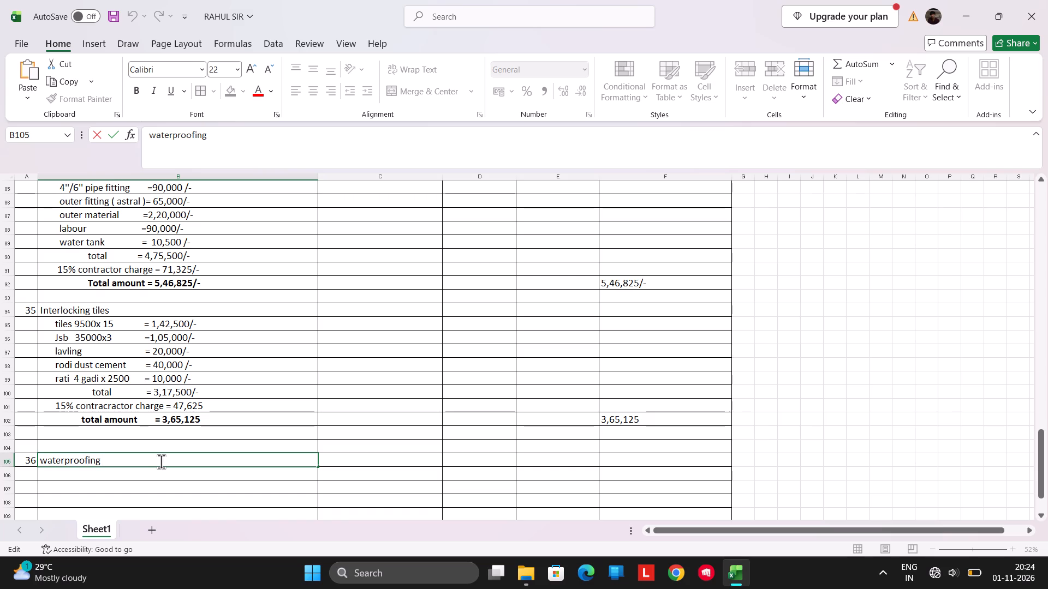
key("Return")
Start the first waterproofing line in B106 with the indented label "brick tiles".
double_click(97, 476)
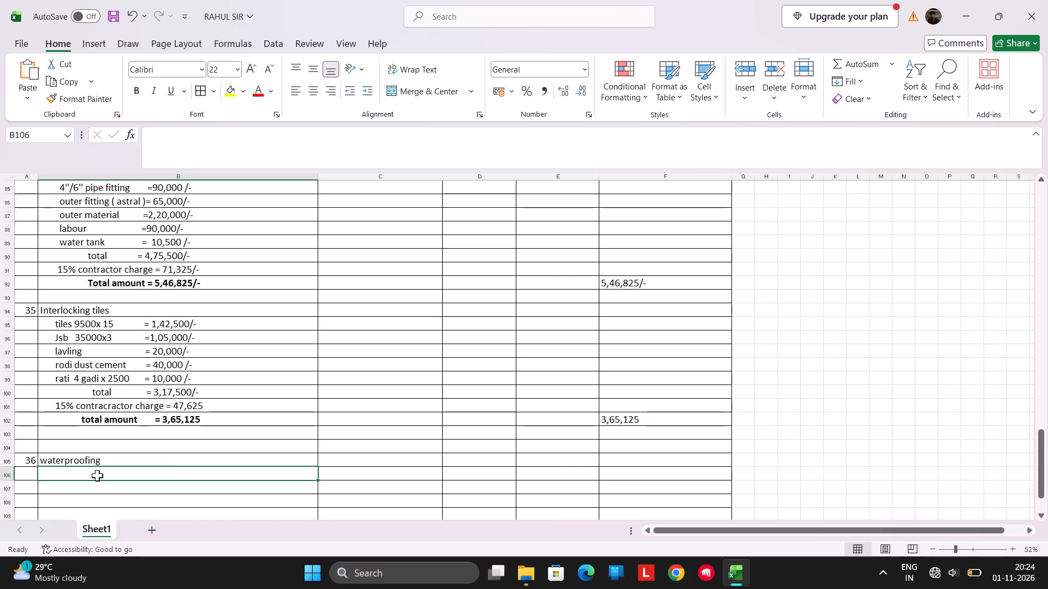
key("space")
key("space")
key("space")
key("space")
key("space")
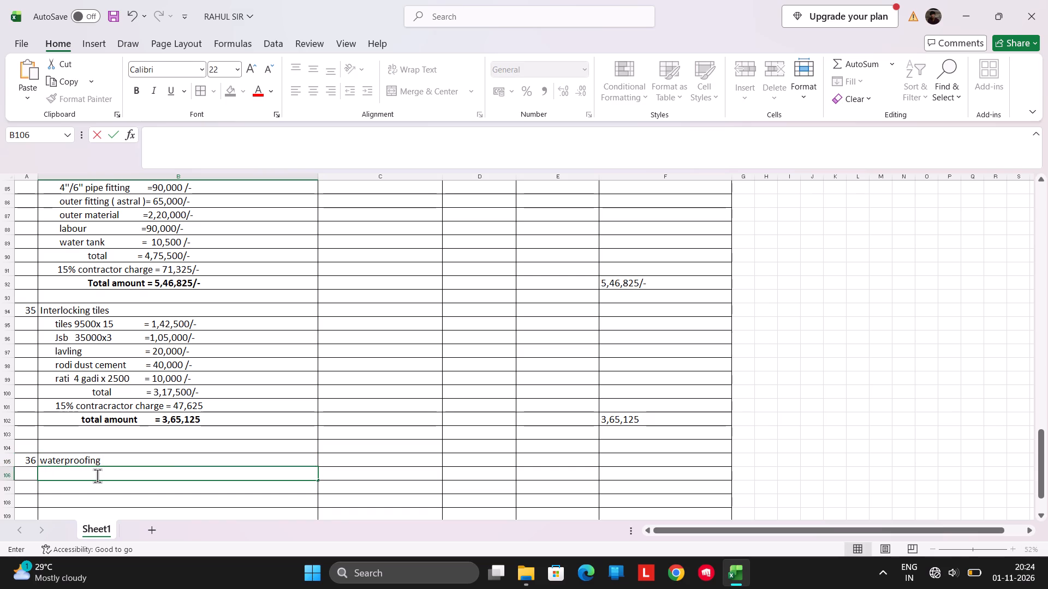
key("space")
key("space")
key("b")
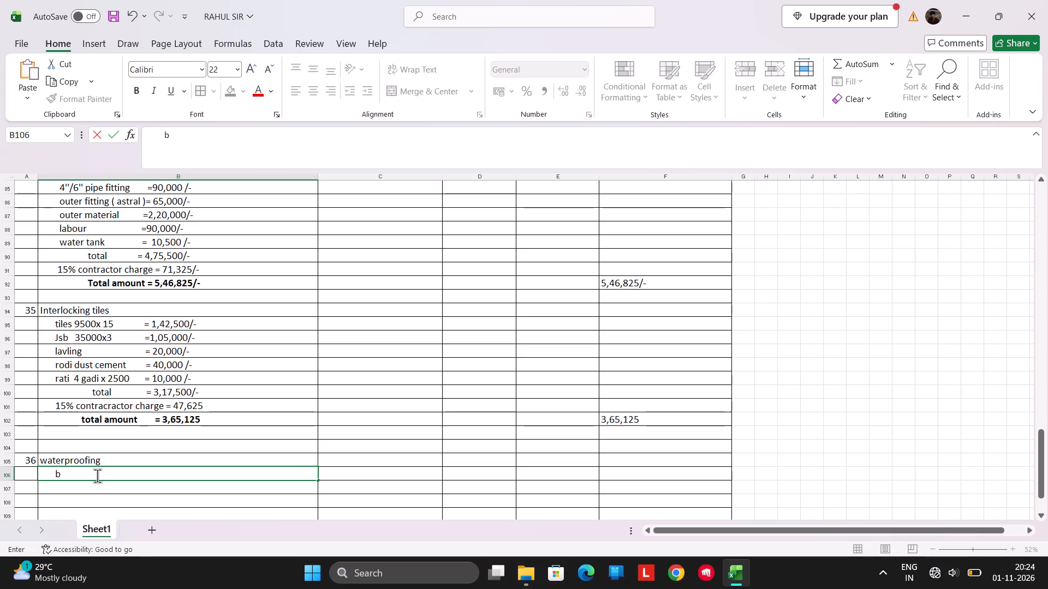
key("r")
key("i")
type("ck ti")
type("les")
key("space")
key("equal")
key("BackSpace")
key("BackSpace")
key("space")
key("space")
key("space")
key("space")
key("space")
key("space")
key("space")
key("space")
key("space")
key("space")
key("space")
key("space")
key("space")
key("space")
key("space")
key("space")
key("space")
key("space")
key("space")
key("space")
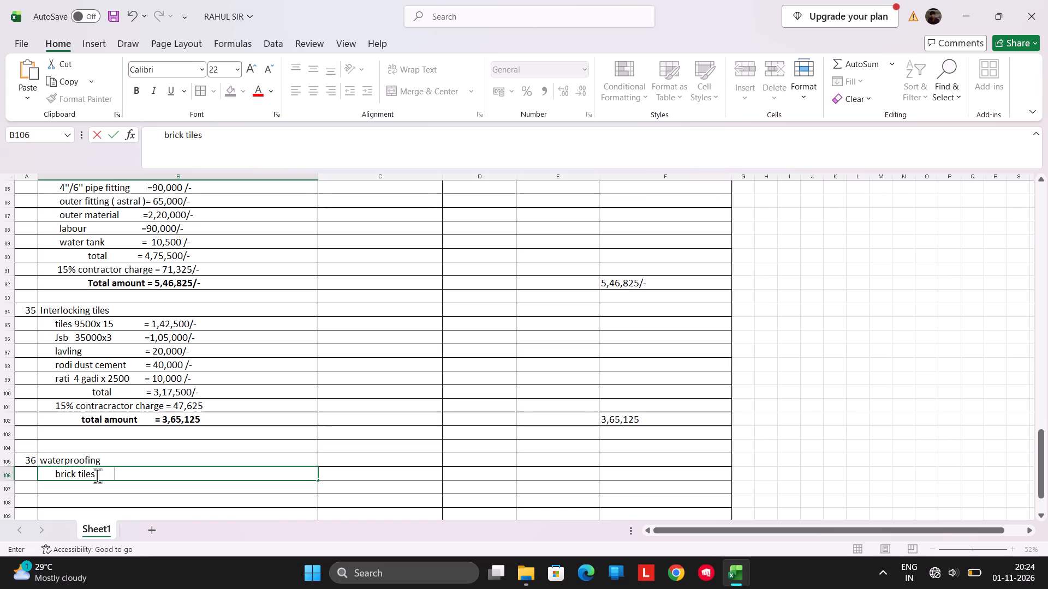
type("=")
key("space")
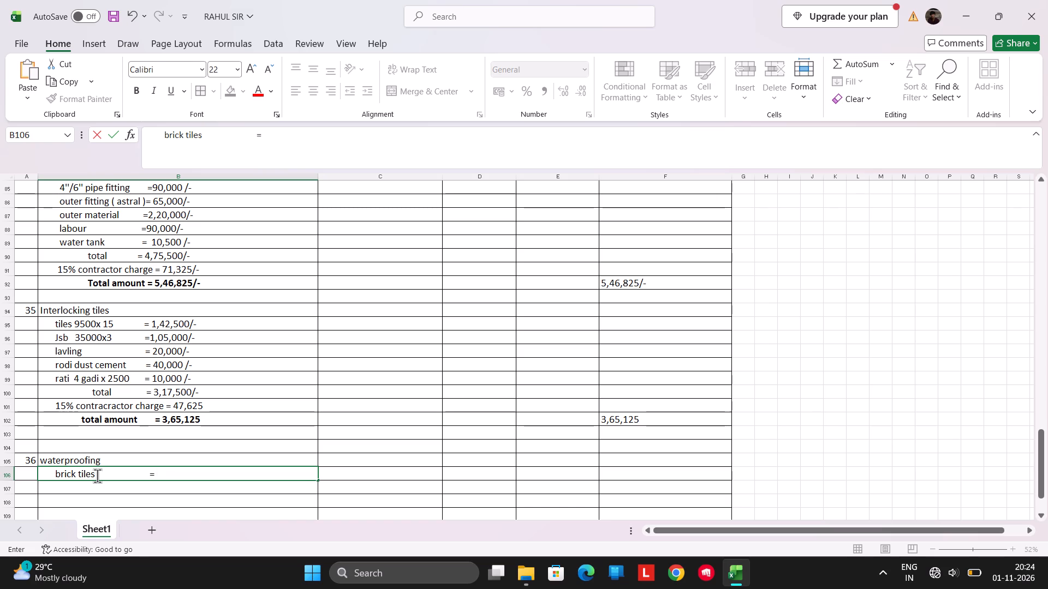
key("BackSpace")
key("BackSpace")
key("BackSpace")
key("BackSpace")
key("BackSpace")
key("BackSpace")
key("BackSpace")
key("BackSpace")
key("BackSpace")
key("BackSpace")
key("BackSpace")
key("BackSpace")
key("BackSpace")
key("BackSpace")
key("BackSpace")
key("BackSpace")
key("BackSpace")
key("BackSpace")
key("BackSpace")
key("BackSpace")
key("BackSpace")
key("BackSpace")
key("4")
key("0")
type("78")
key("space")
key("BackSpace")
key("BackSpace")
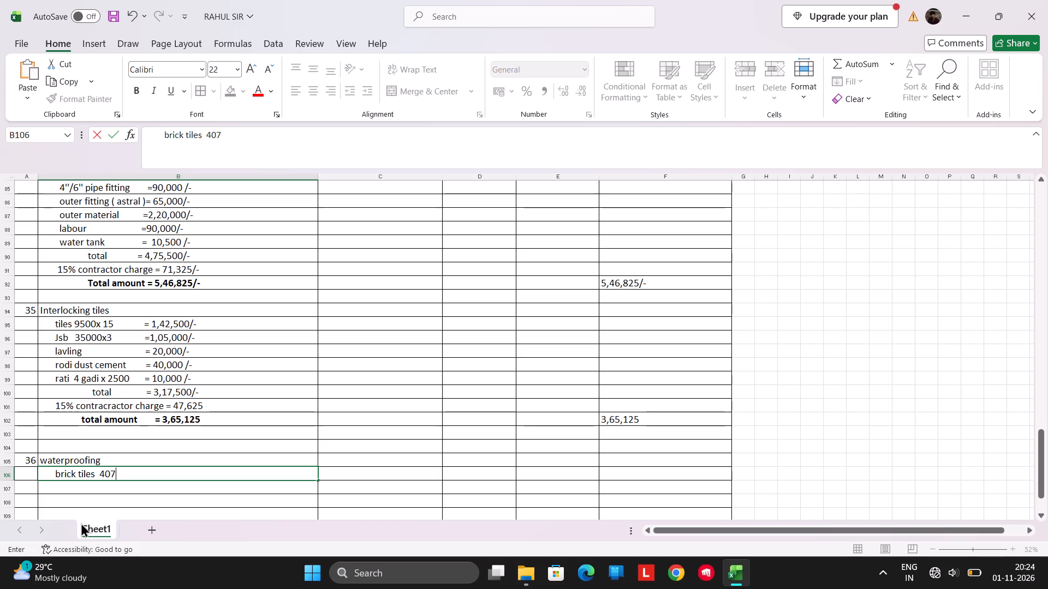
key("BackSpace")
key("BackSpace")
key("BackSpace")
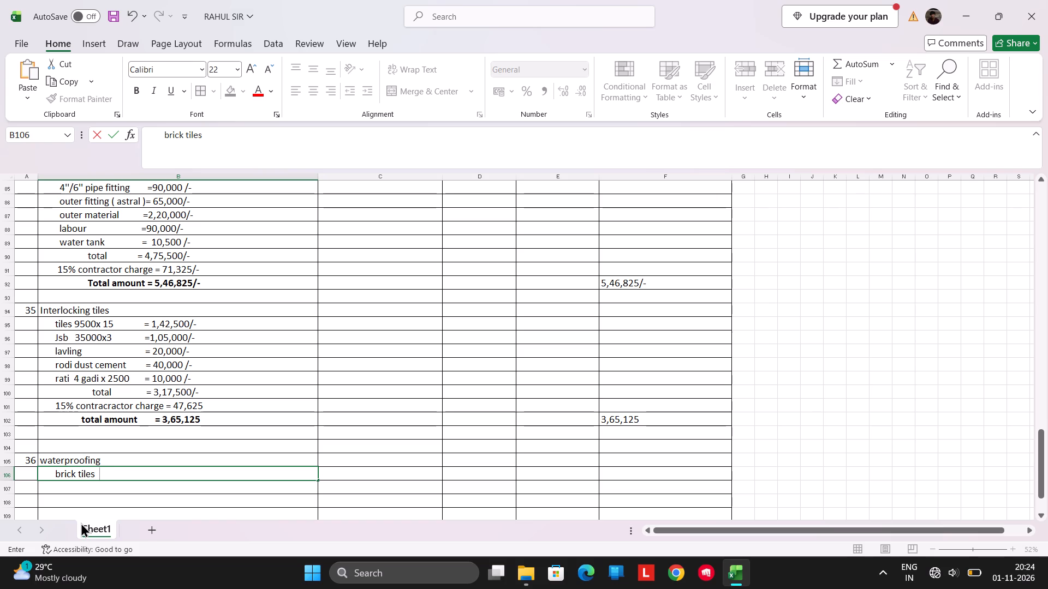
Complete the brick tiles line in B106 with the calculation "11500 x 8 = 92,000 /-".
type("11")
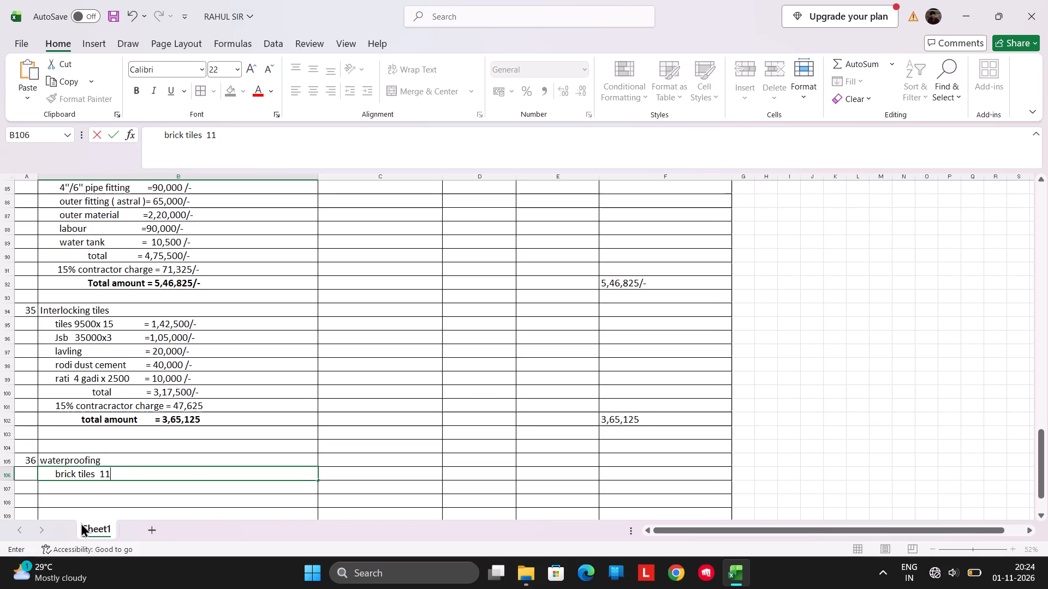
key("5")
type("00")
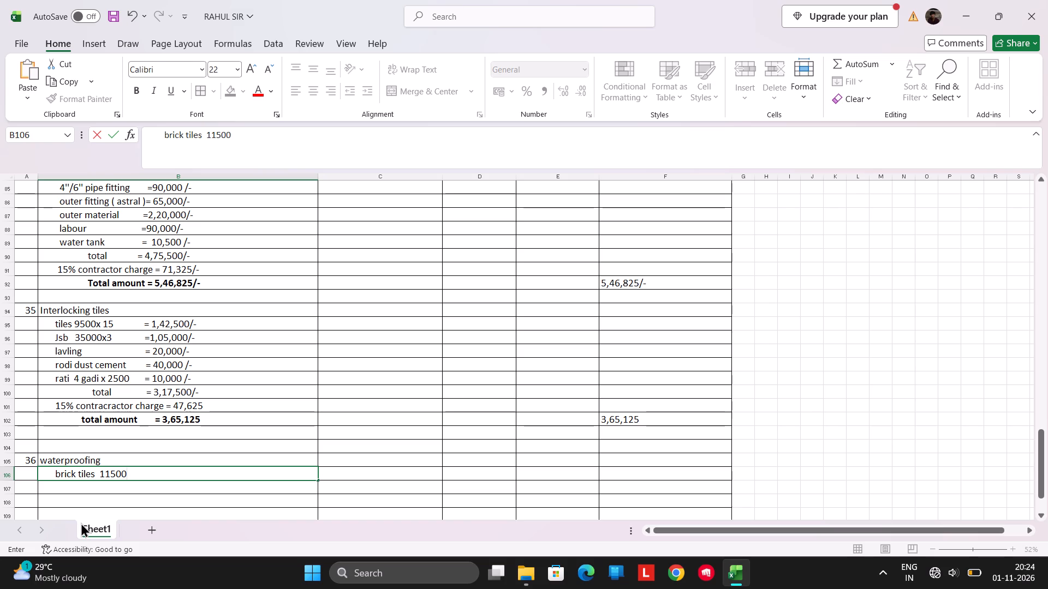
key("x")
key("BackSpace")
key("space")
type("x")
key("space")
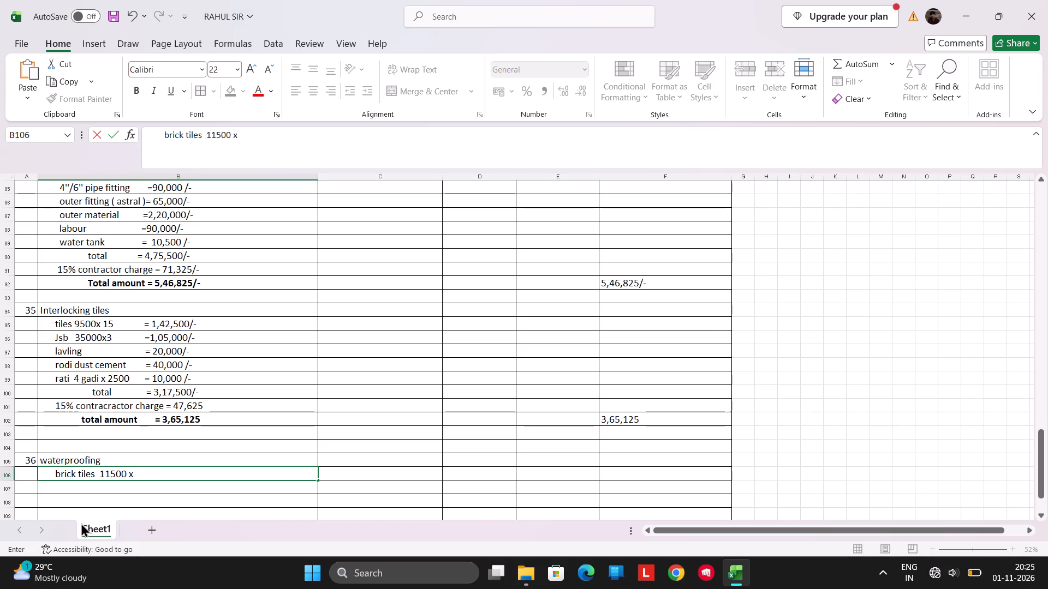
type("8")
key("space")
type("=")
key("space")
type("92")
type(",000")
key("space")
type("/-")
key("space")
left_click_drag(81, 522, 65, 530)
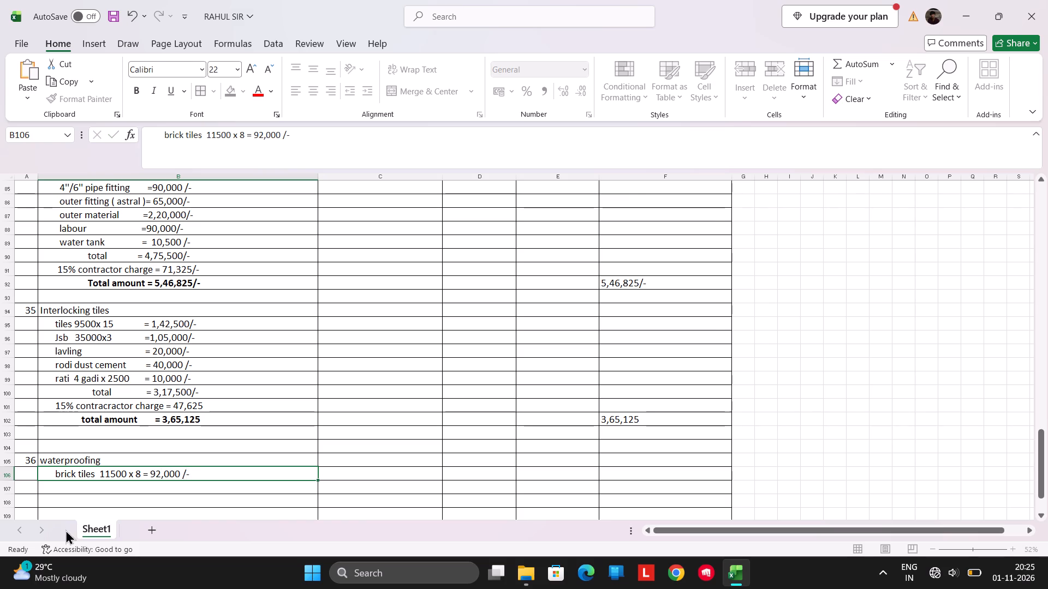
left_click_drag(65, 530, 67, 491)
Start the second waterproofing line in B107 with the indented label "roof area".
scroll(73, 485, "down", 1)
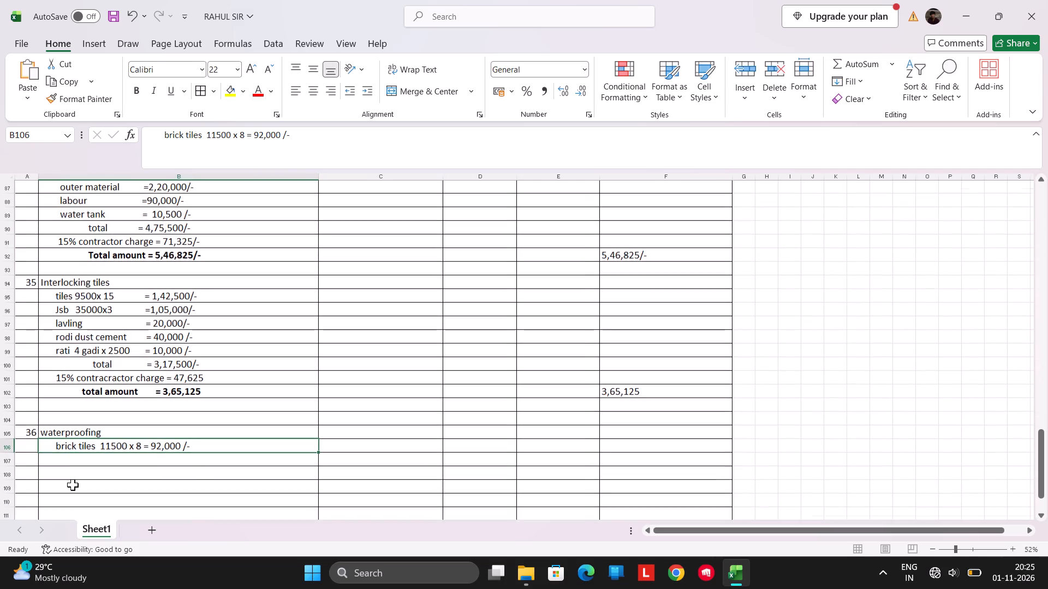
scroll(73, 485, "down", 1)
left_click(70, 464)
double_click(70, 464)
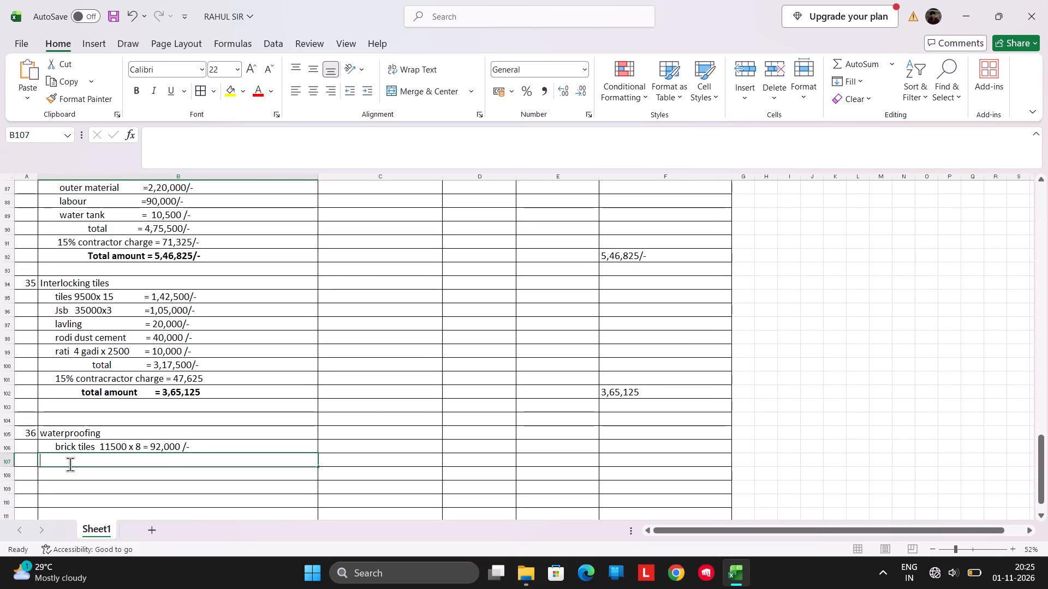
key("space")
key("space")
key("space")
key("space")
key("space")
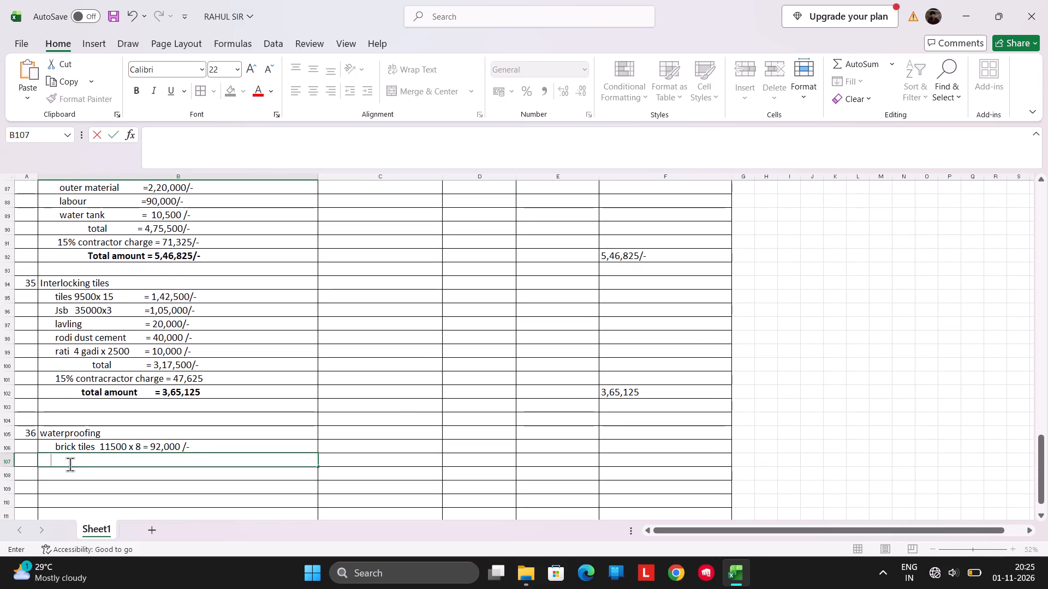
key("space")
key("space")
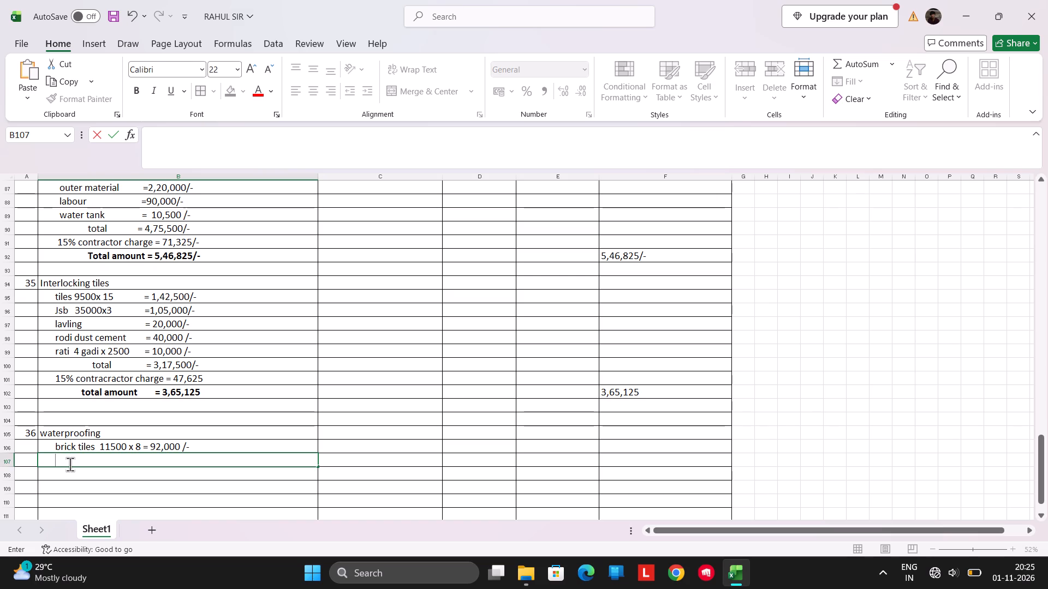
key("r")
type("oo")
type("f agrea")
key("BackSpace")
key("BackSpace")
key("BackSpace")
key("BackSpace")
type("rea")
key("space")
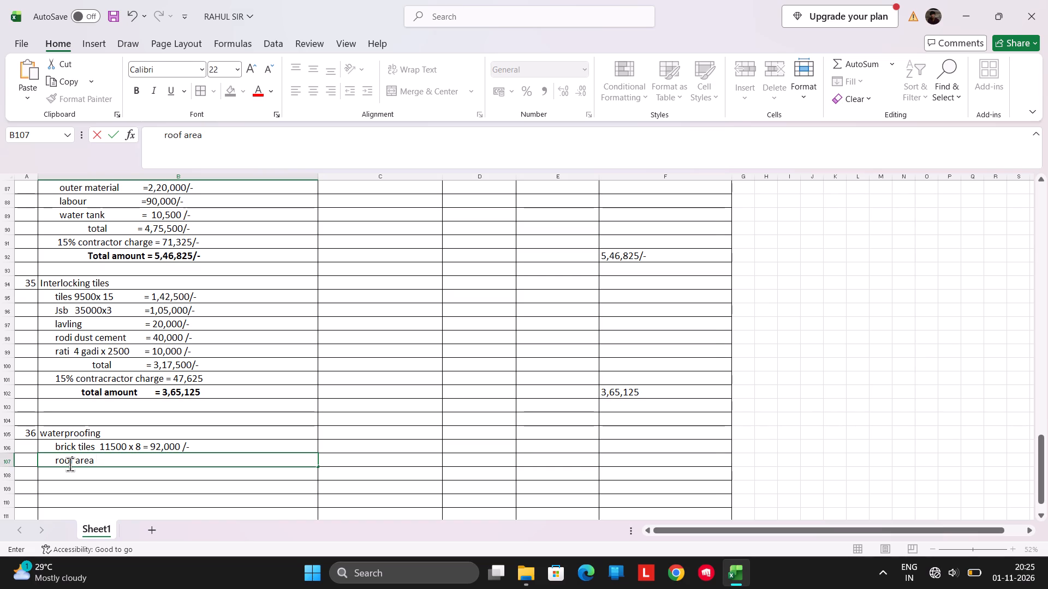
Complete the roof area line in B107 with the calculation "4078 x 22 =89,716 /-".
type("40")
key("7")
key("8")
key("space")
type("x")
key("space")
type("22")
key("space")
key("space")
key("space")
key("space")
key("equal")
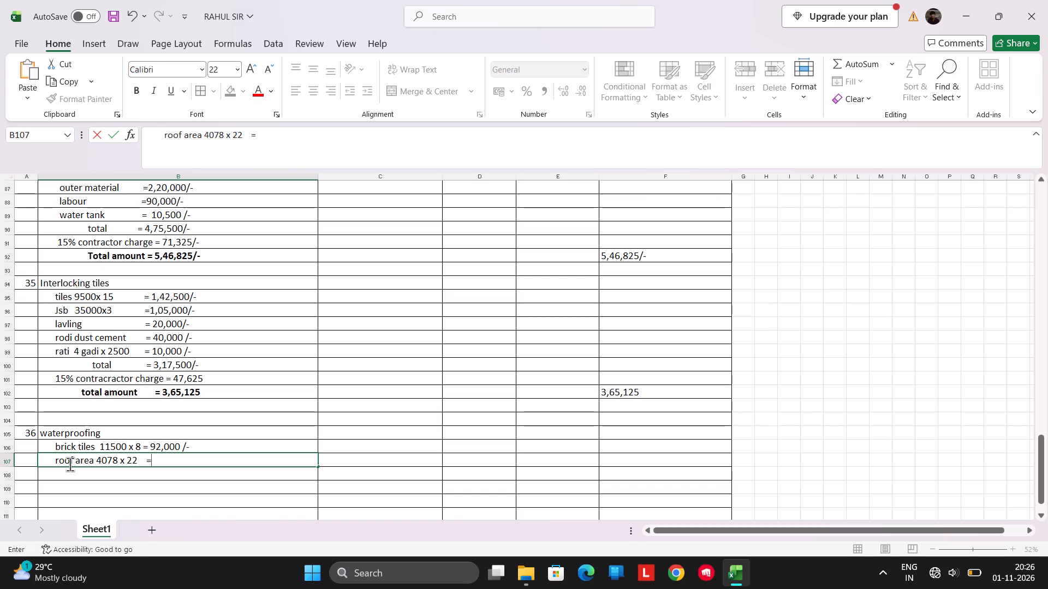
type("89")
key("comma")
type("71")
type("6")
key("space")
type("/-")
key("space")
key("Return")
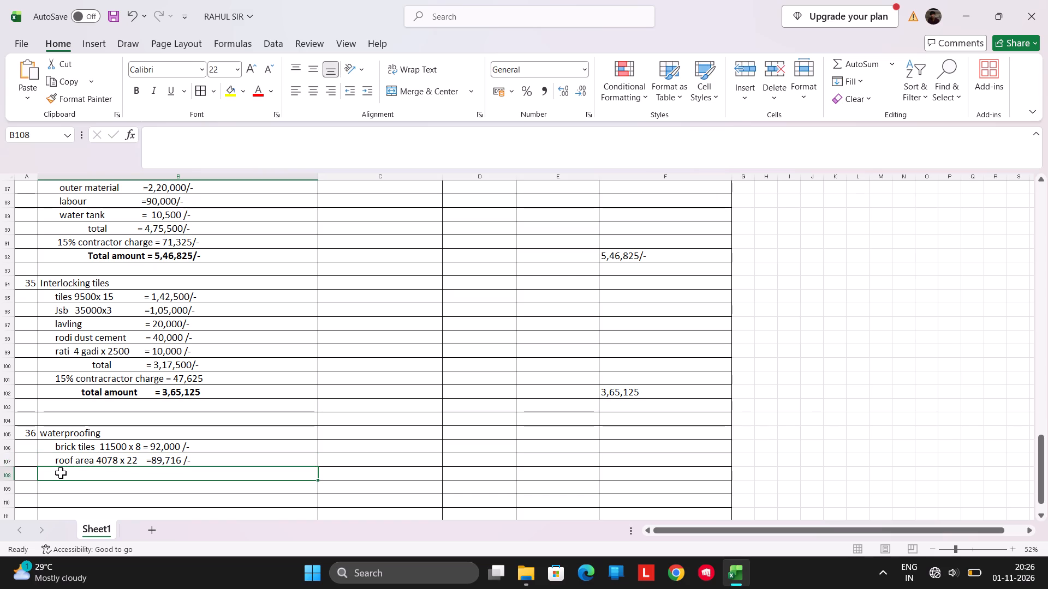
Begin the third waterproofing line in B108, indented to match the lines above.
double_click(59, 473)
key("space")
key("space")
key("space")
key("space")
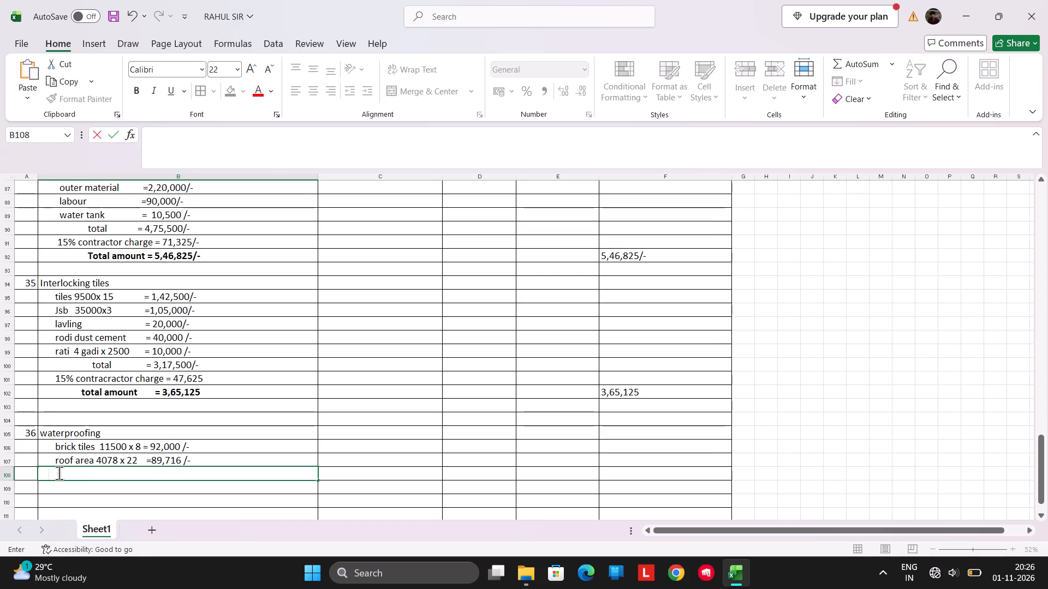
key("space")
key("space")
key("space")
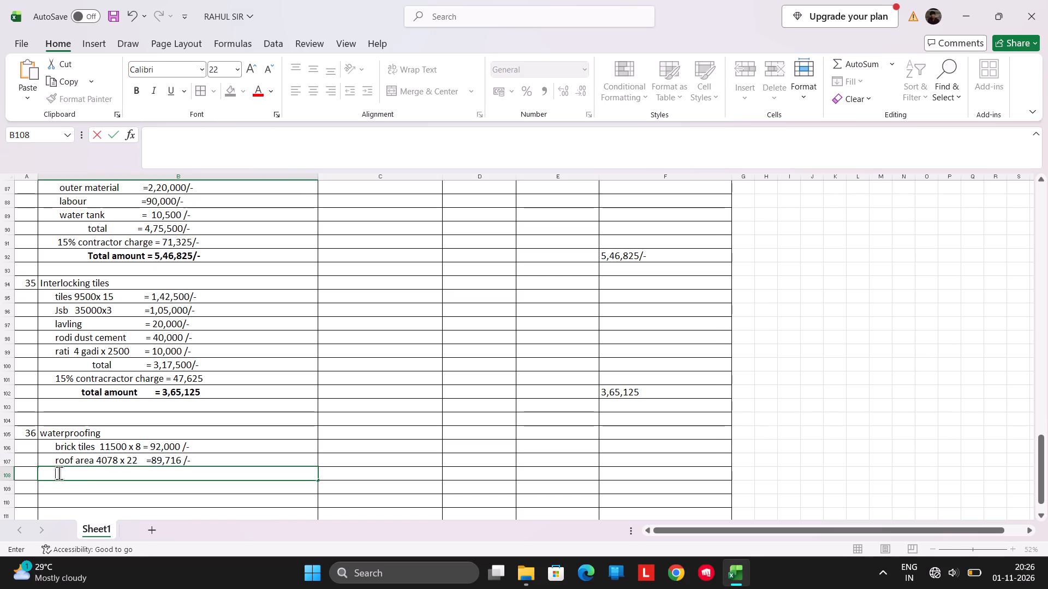
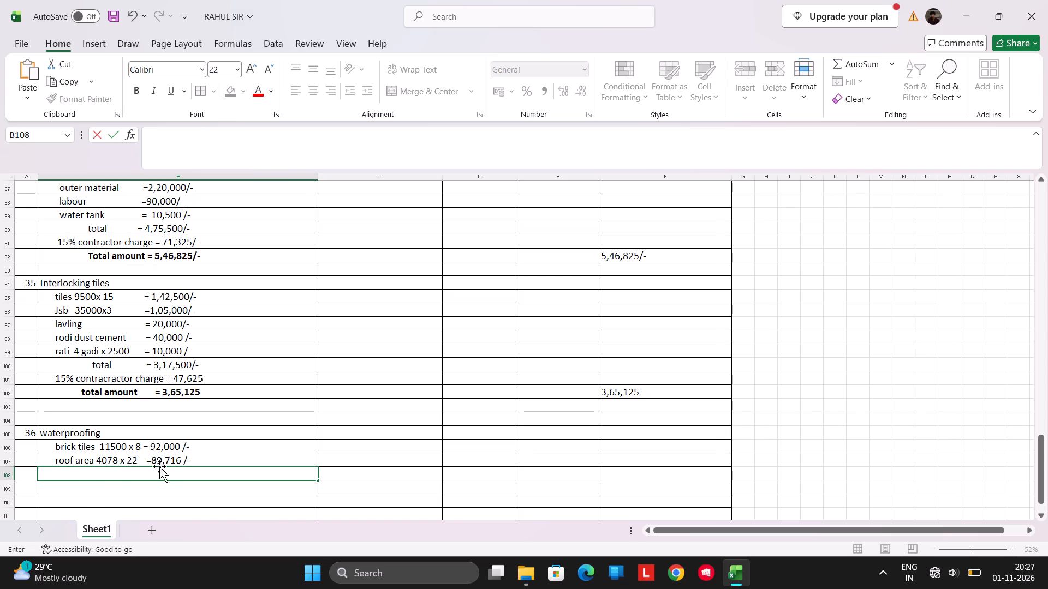
Append the note "(tarcol)" to the end of the roof area line in B107.
double_click(200, 460)
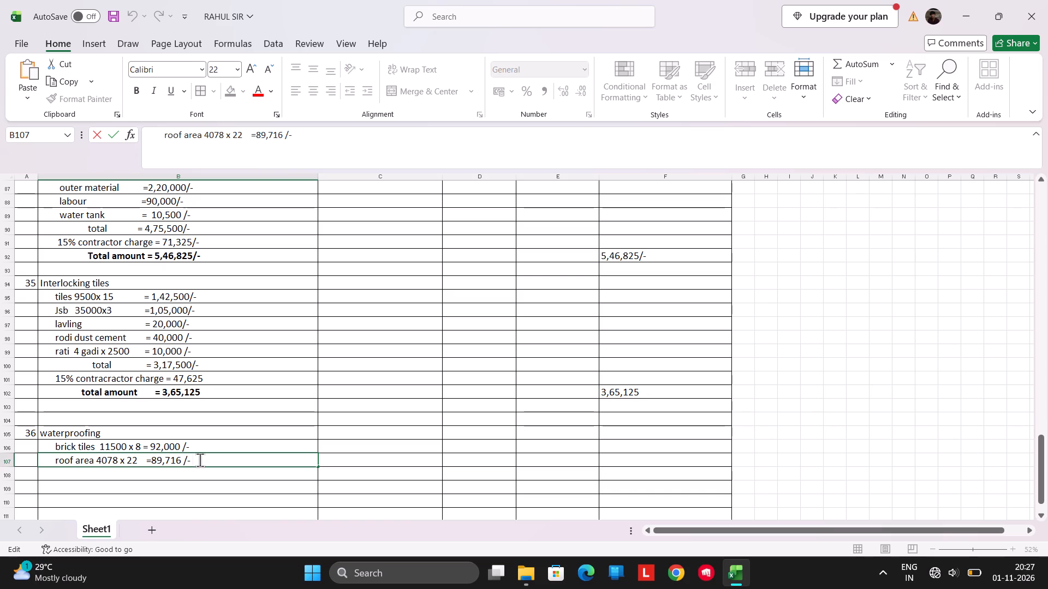
key("9")
key("BackSpace")
key("shift+parenleft")
type("ta")
key("r")
type("col")
key("shift+parenright")
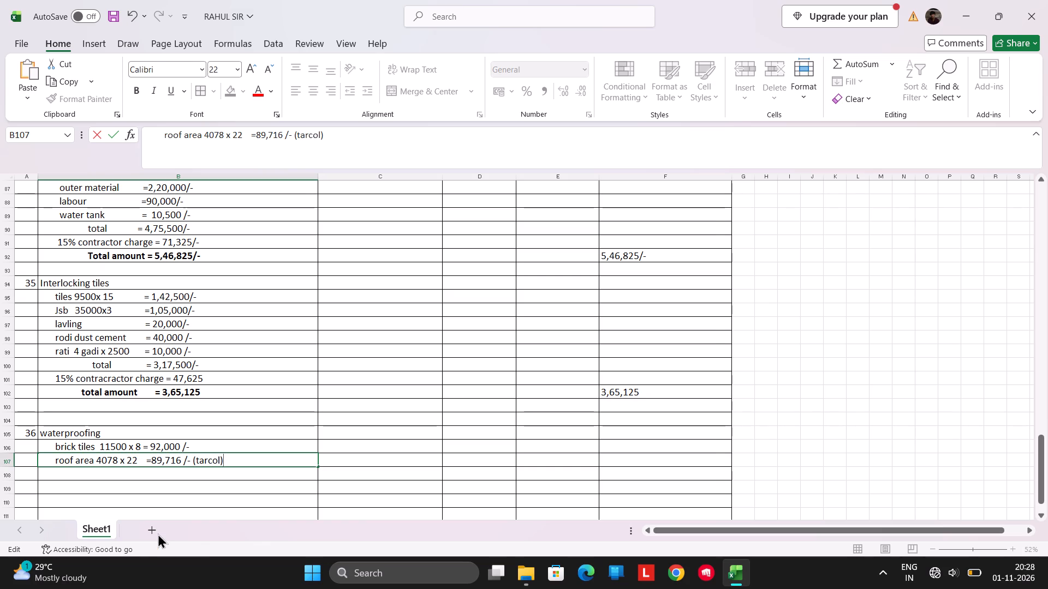
Enter the label "brick unloding" after the indent in B108 as the third waterproofing line.
left_click(65, 473)
double_click(65, 473)
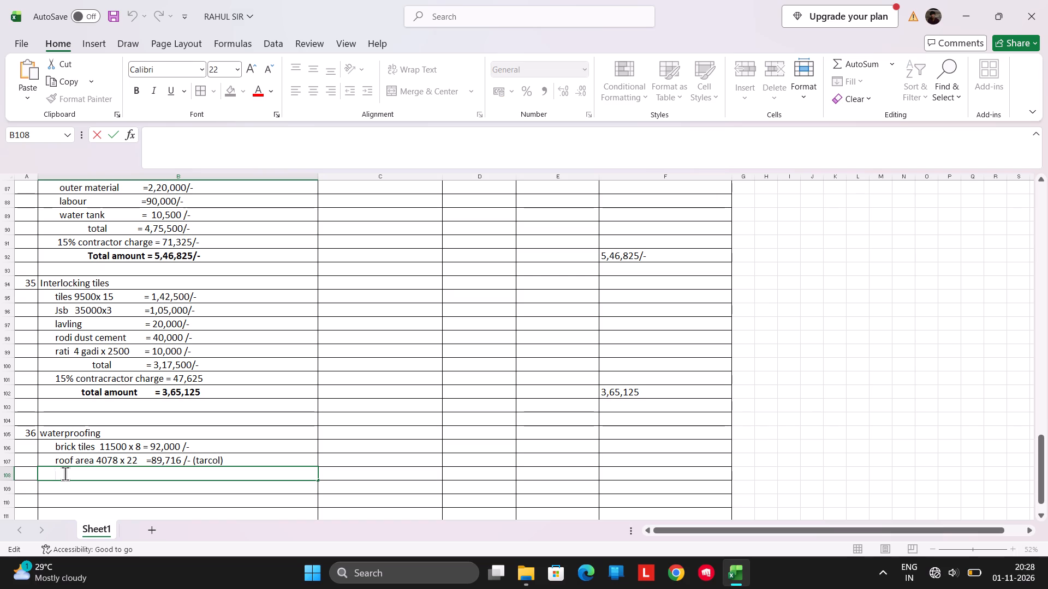
type("bri")
type("cl")
key("BackSpace")
key("k")
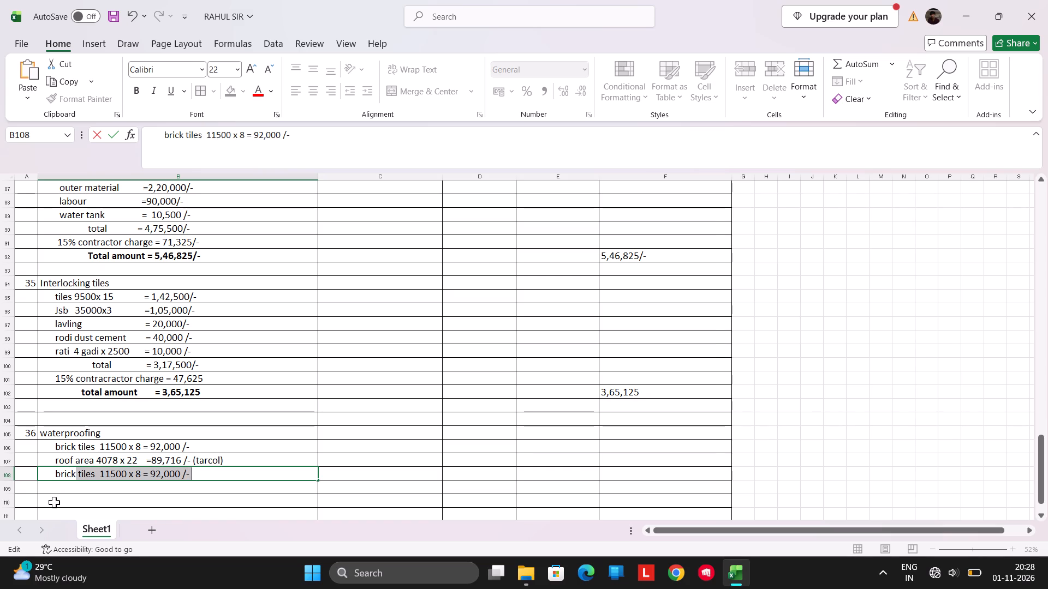
key("space")
type("unloding")
key("space")
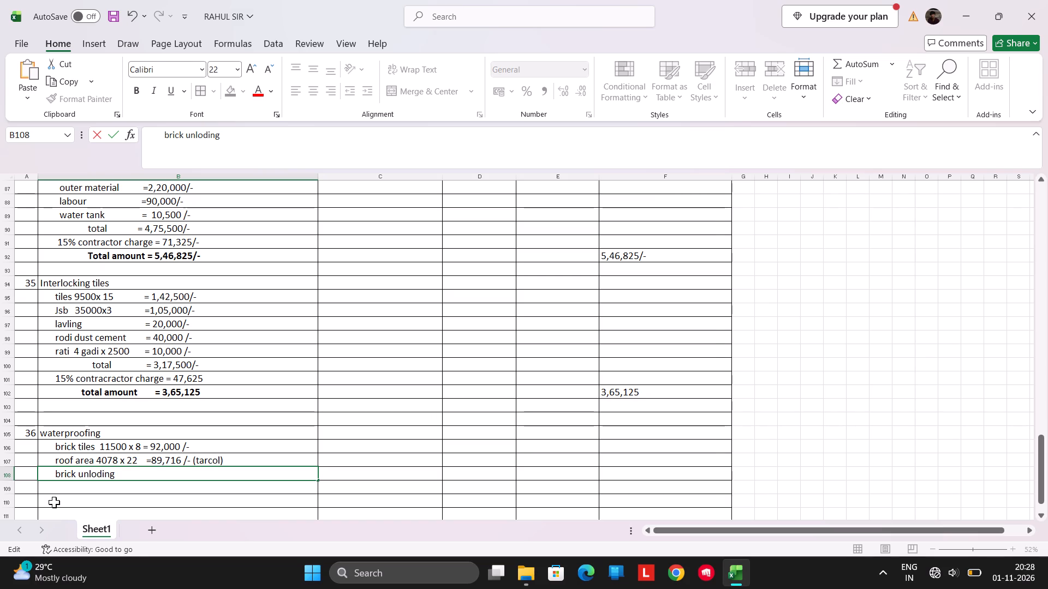
Space out the brick unloding line in B108 and add an equals sign aligned with the one in the line above.
key("equal")
key("BackSpace")
key("space")
key("space")
key("space")
key("space")
key("space")
key("space")
key("BackSpace")
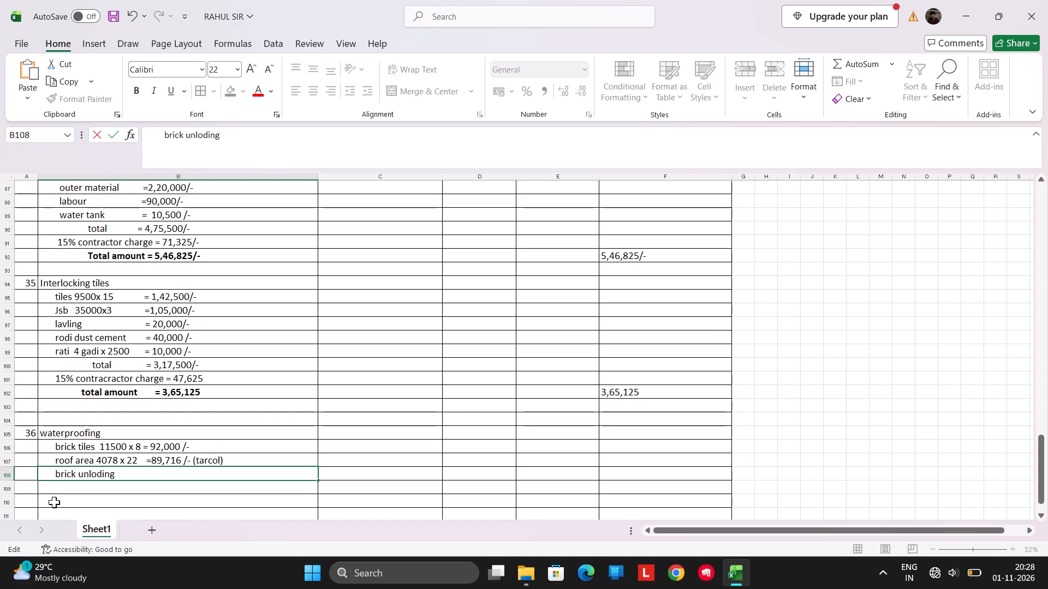
key("BackSpace")
key("BackSpace")
key("equal")
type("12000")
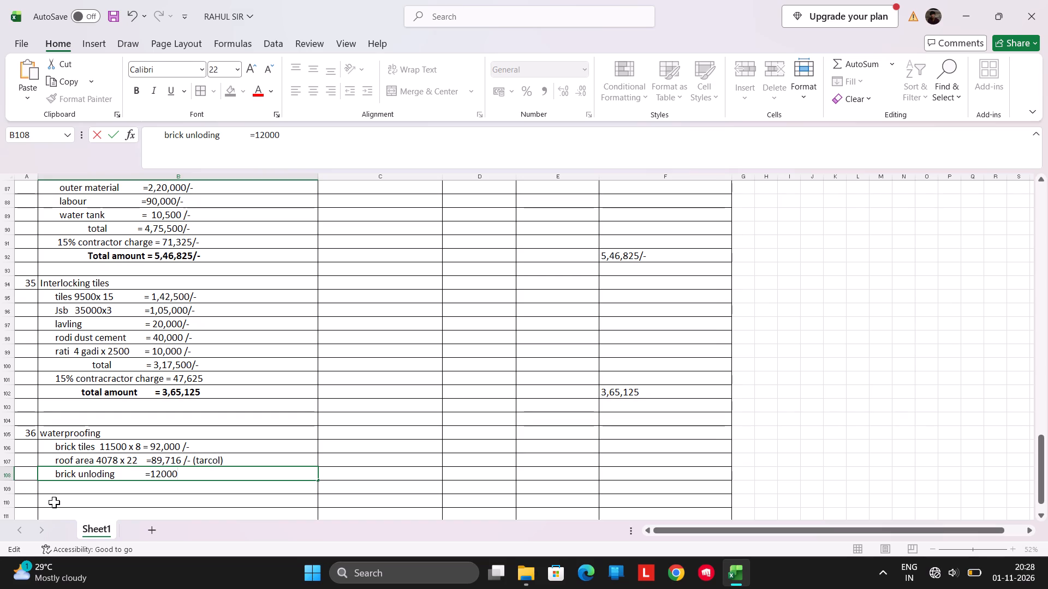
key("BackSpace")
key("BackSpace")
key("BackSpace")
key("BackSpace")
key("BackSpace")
Complete the brick unloding line in B108 with the amount "8,000 /-".
key("8")
type("000")
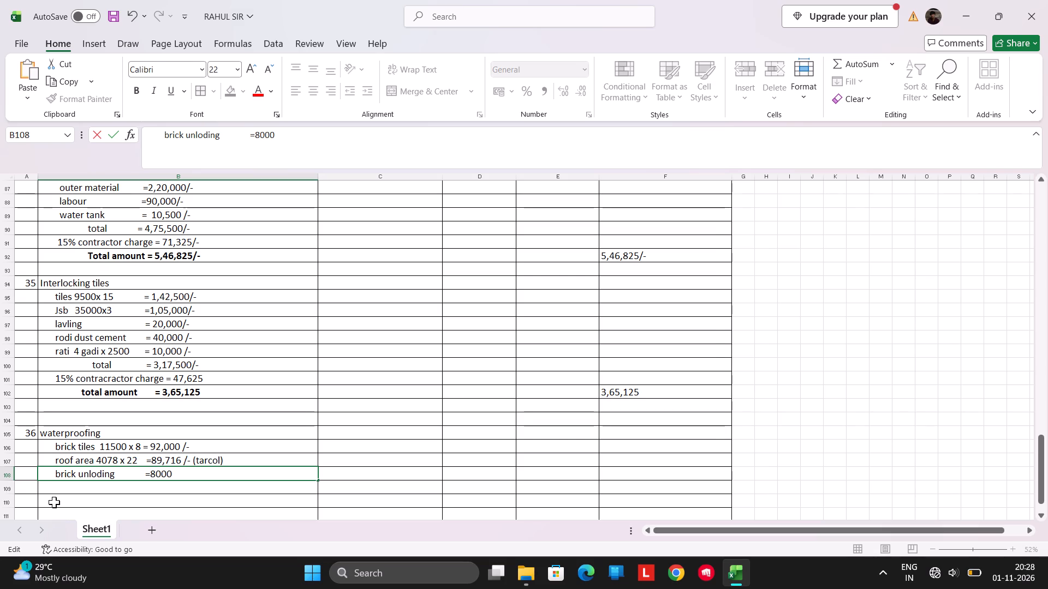
key("BackSpace")
key("BackSpace")
key("BackSpace")
type(",000")
key("space")
type("/-")
key("space")
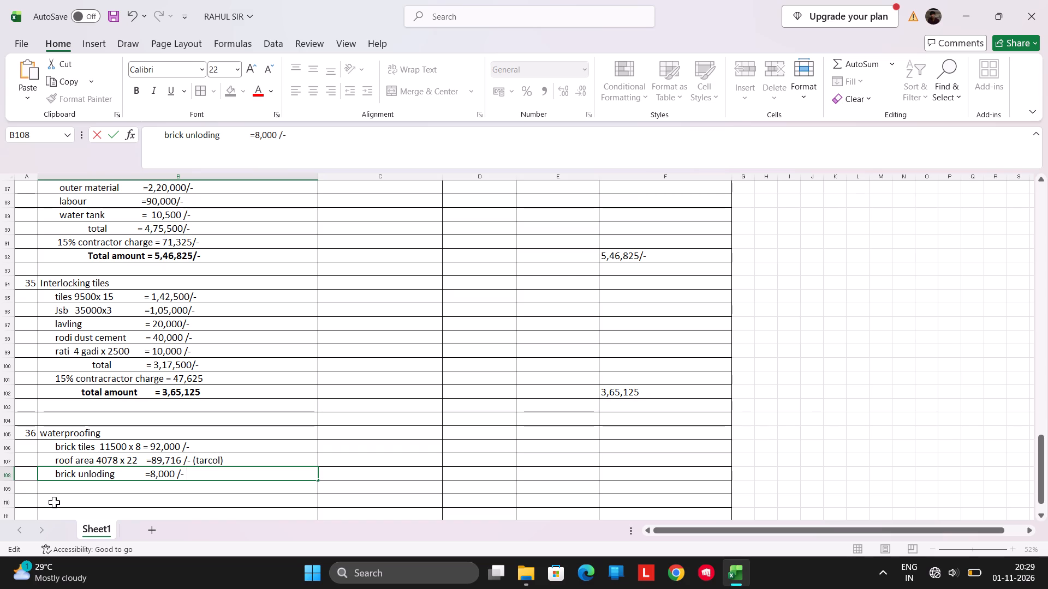
key("Return")
Start the fourth waterproofing line in B109 with the label "cement", indented to match the lines above.
double_click(62, 490)
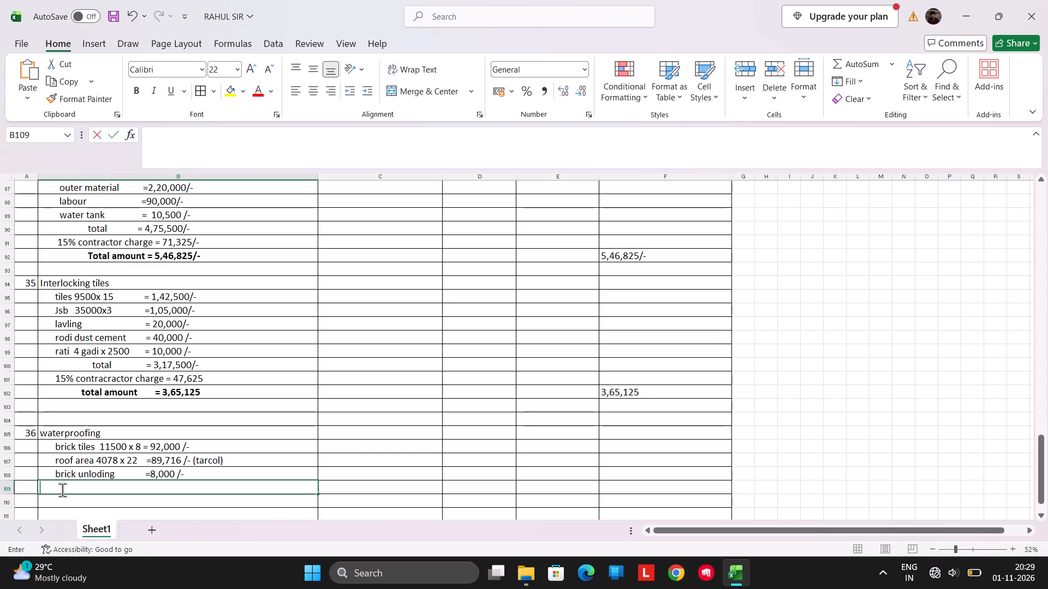
key("space")
key("space")
key("space")
key("space")
key("space")
key("space")
key("space")
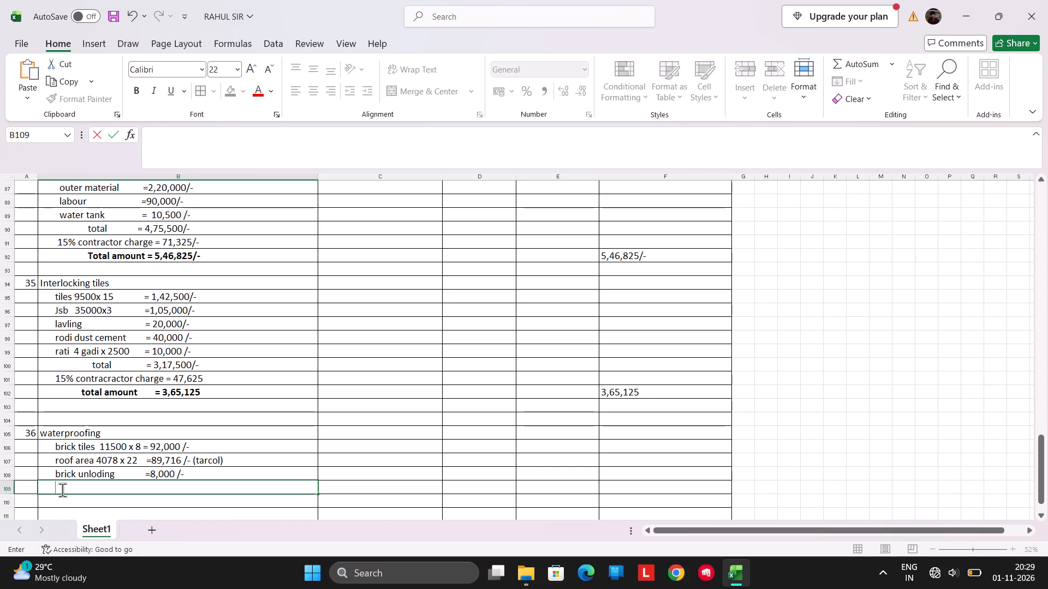
type("ce")
key("m")
key("e")
type("nt")
key("space")
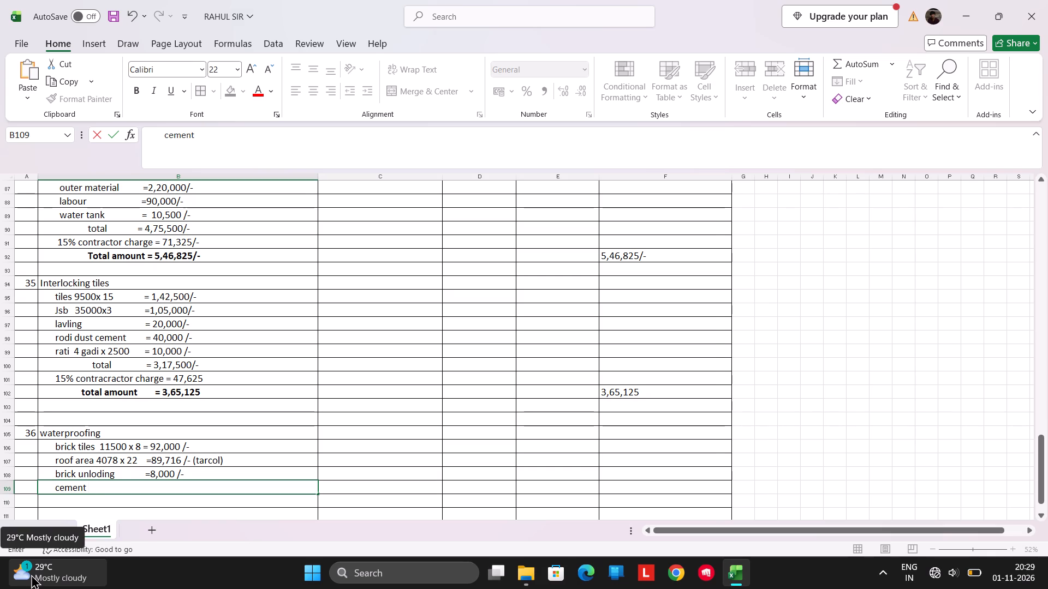
Add the quantity "46 beg" to the cement line in B109, spaced apart from the label.
key("4")
key("BackSpace")
key("space")
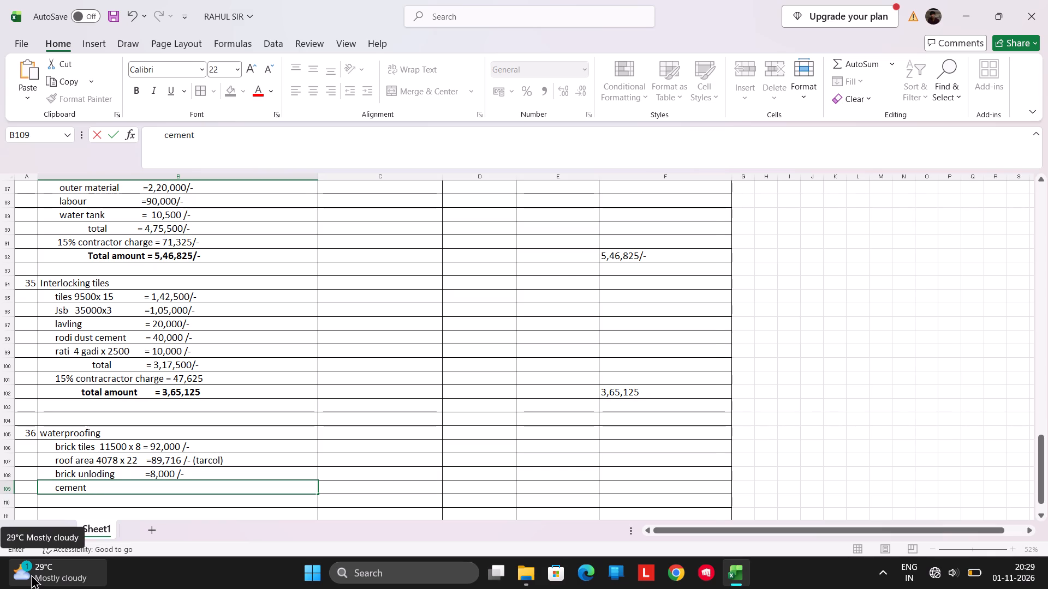
key("space")
key("space")
key("space")
type("46")
type("be")
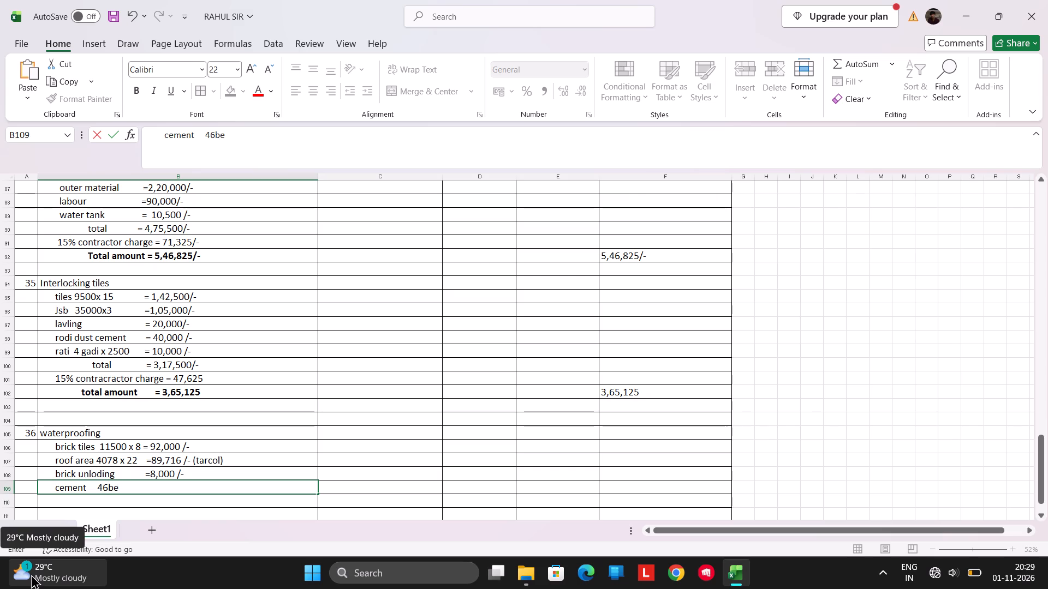
key("BackSpace")
key("BackSpace")
key("b")
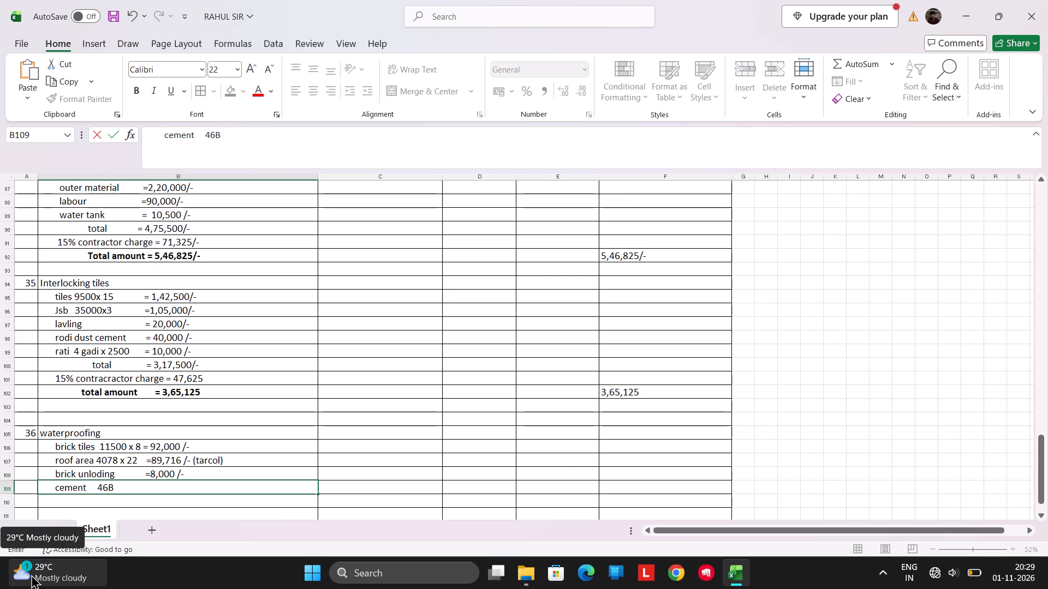
key("BackSpace")
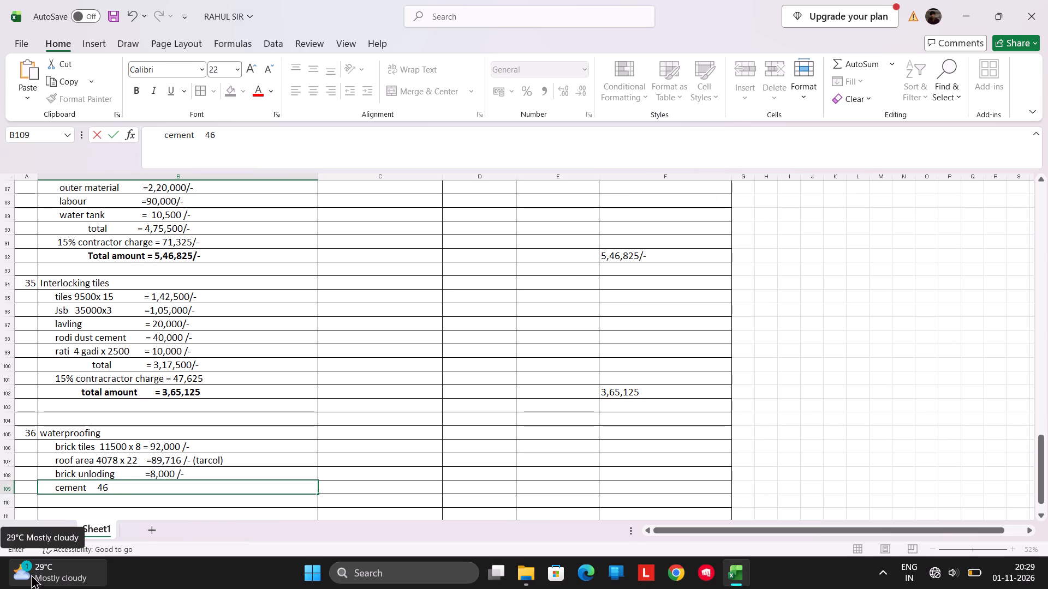
key("space")
type("beg")
key("space")
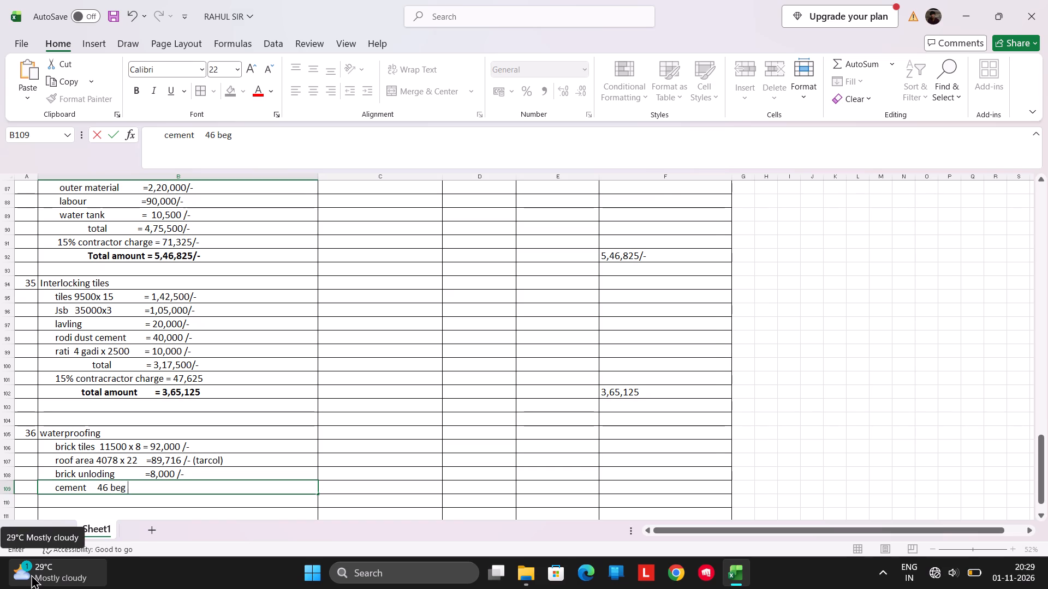
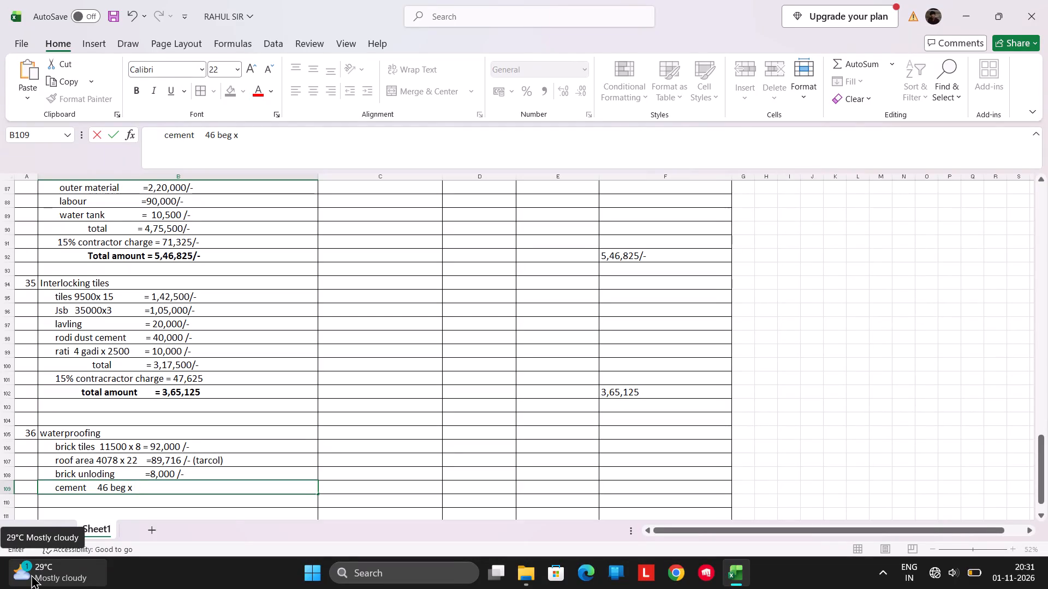
Complete the cement line in B109 with the rate 360 and the amount "=16,560".
type("360")
key("space")
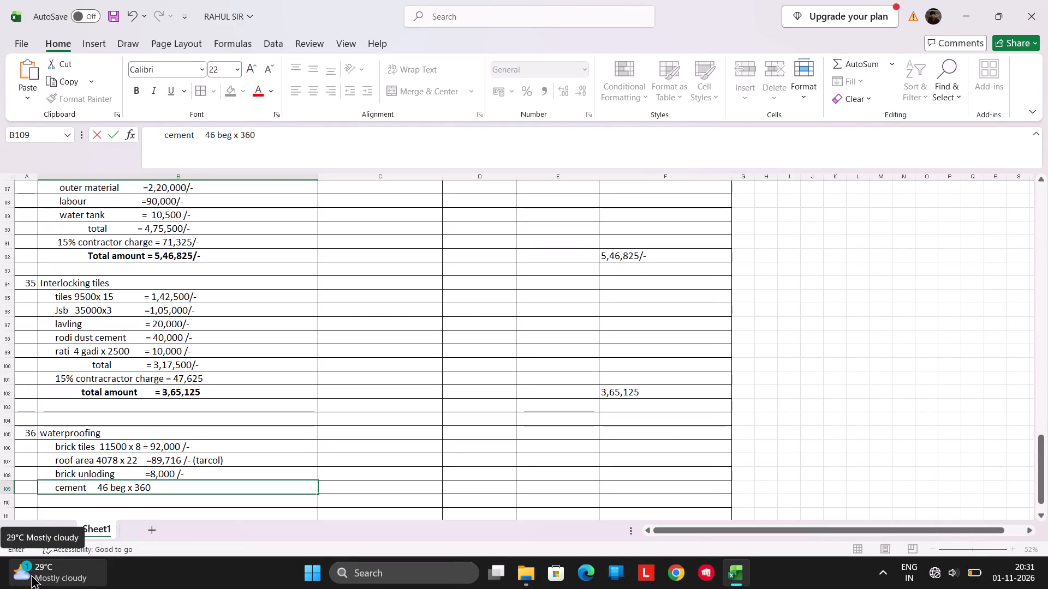
key("equal")
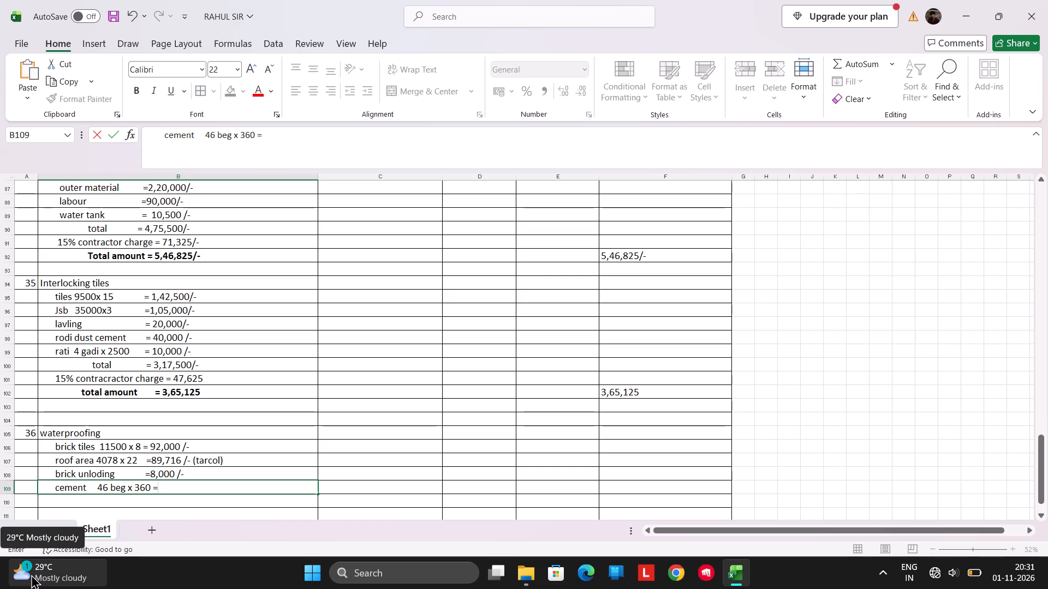
key("1")
key("6")
key("comma")
type("560")
key("space")
key("Return")
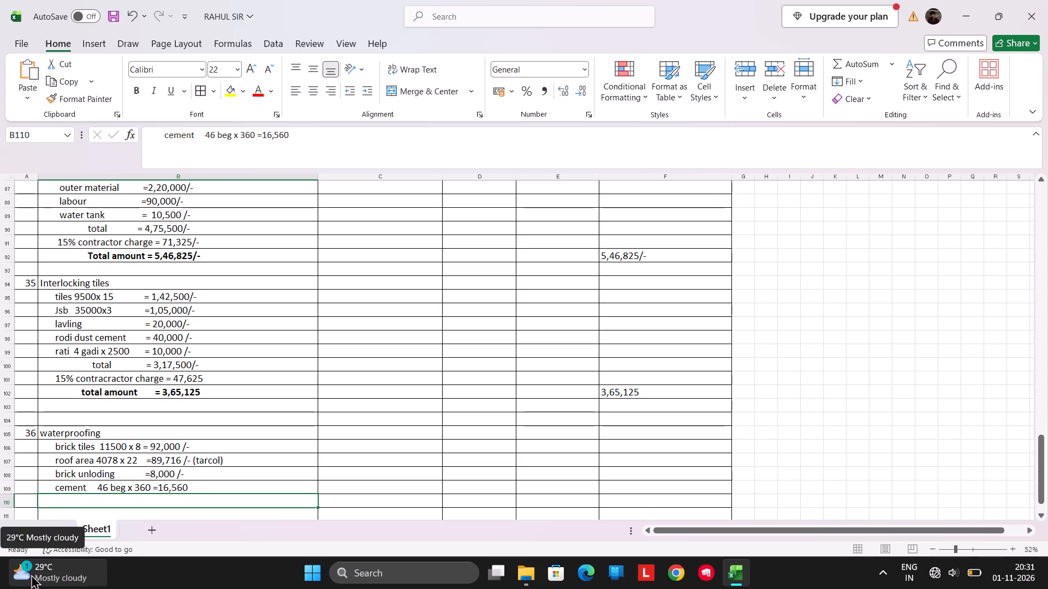
Start the fifth waterproofing line in B110 with the label "dust", indented to match the lines above.
double_click(57, 499)
key("space")
key("space")
key("space")
key("space")
key("space")
key("space")
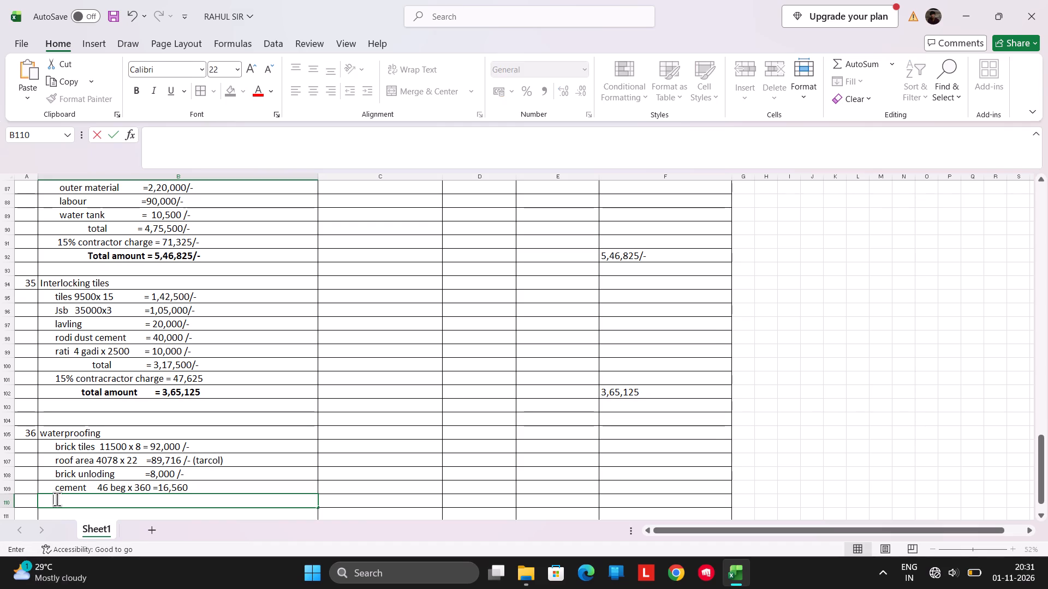
key("space")
type("dust")
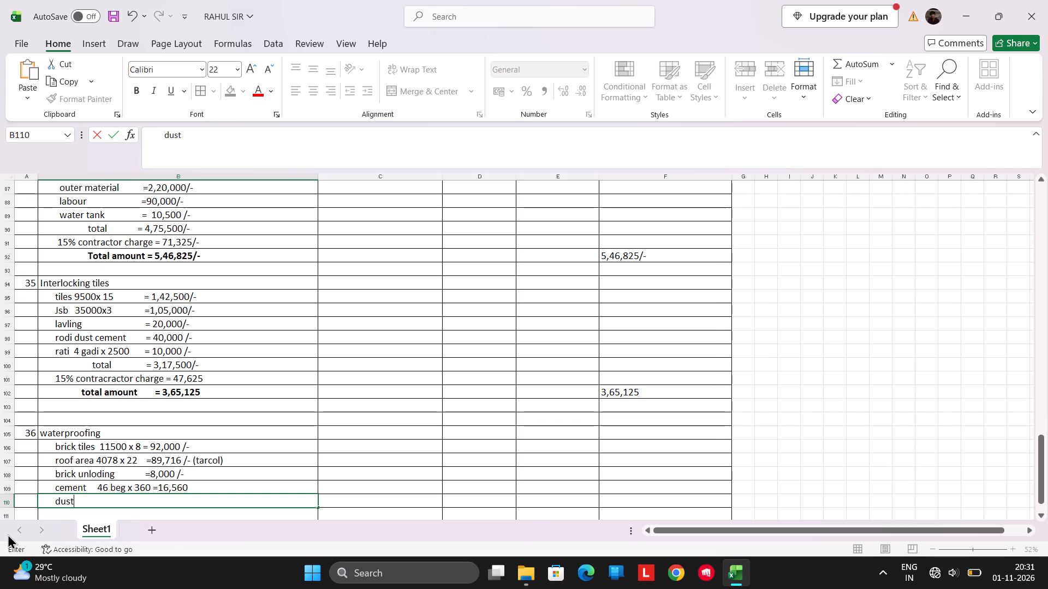
Add "300 foot x 65" to the dust line in B110, spaced to align with the cement quantity above.
key("space")
key("space")
key("space")
key("space")
key("space")
key("space")
key("space")
key("space")
key("space")
key("space")
key("space")
type("300")
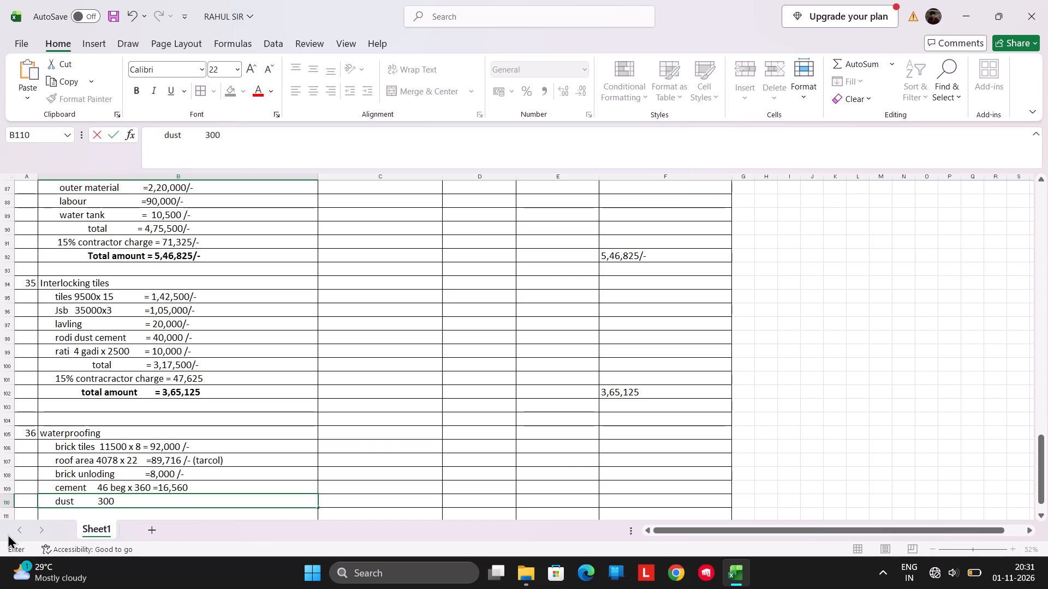
key("space")
type("foot")
key("space")
type("x")
key("space")
type("65")
Complete the dust line in B110 with the amount "= 19,500 /-".
key("space")
type("= 1")
key("BackSpace")
key("BackSpace")
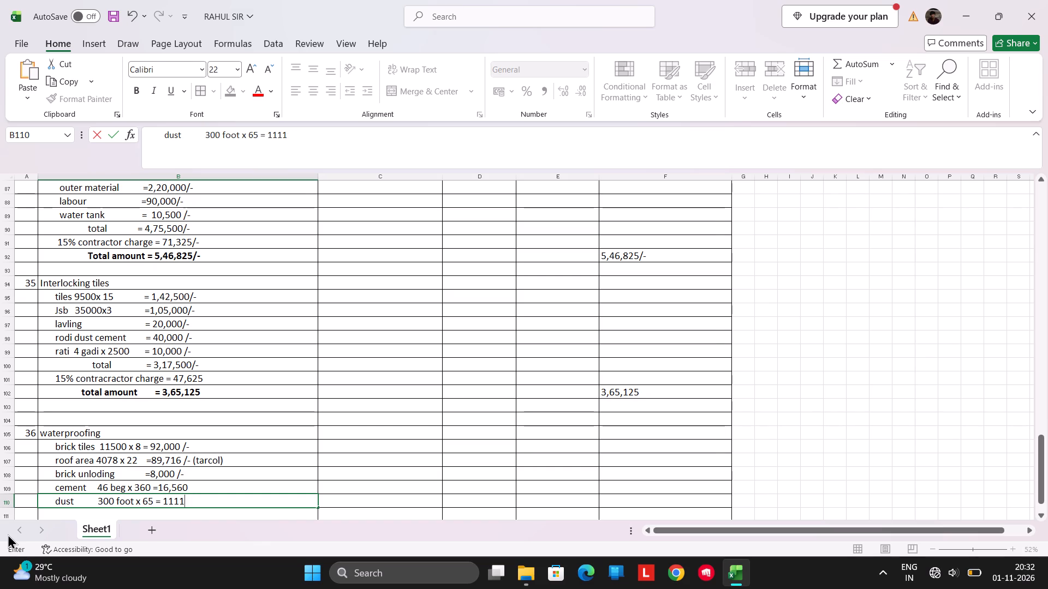
key("BackSpace")
key("BackSpace")
key("BackSpace")
key("9")
key("comma")
key("5")
type("00")
key("space")
type("/-")
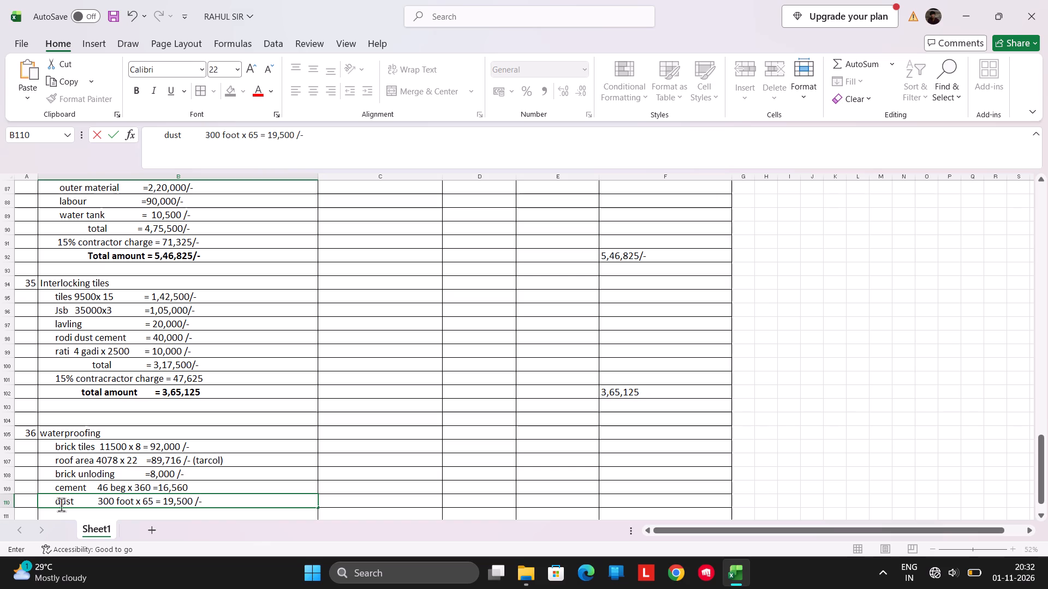
Append "/-" to the amount at the end of the cement line in B109.
double_click(192, 486)
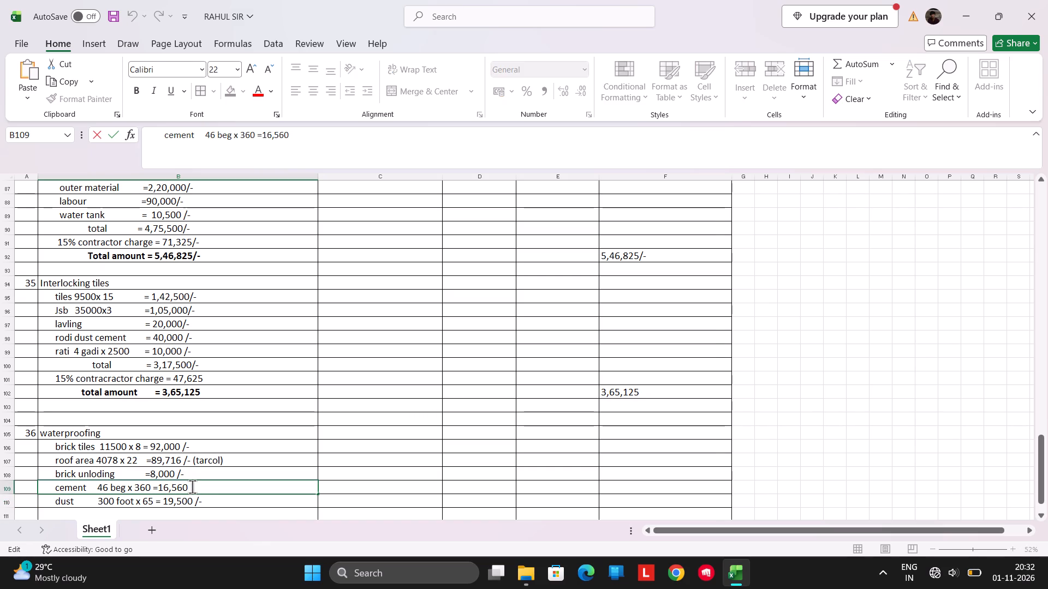
type("/-")
key("space")
scroll(178, 510, "down", 2)
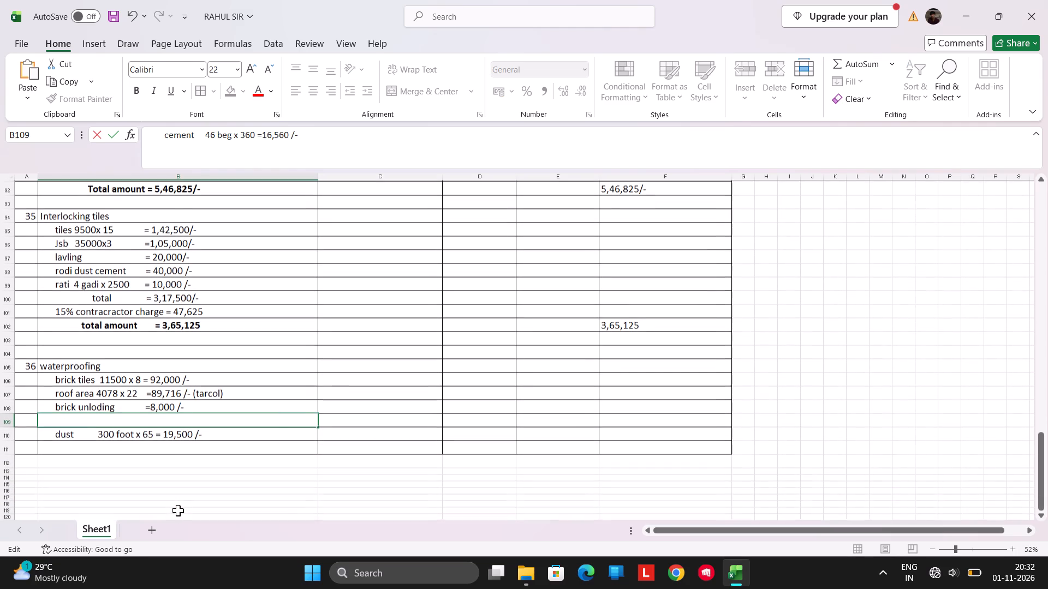
left_click(151, 446)
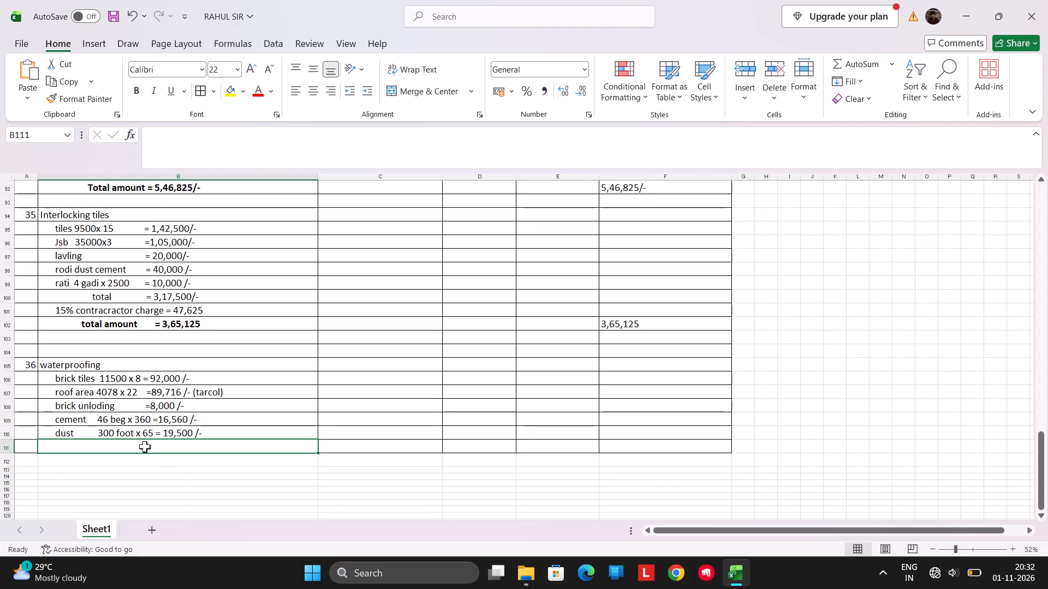
Extend the table by giving A112:F115 borders around all cells and font size 22.
left_click_drag(15, 459, 439, 501)
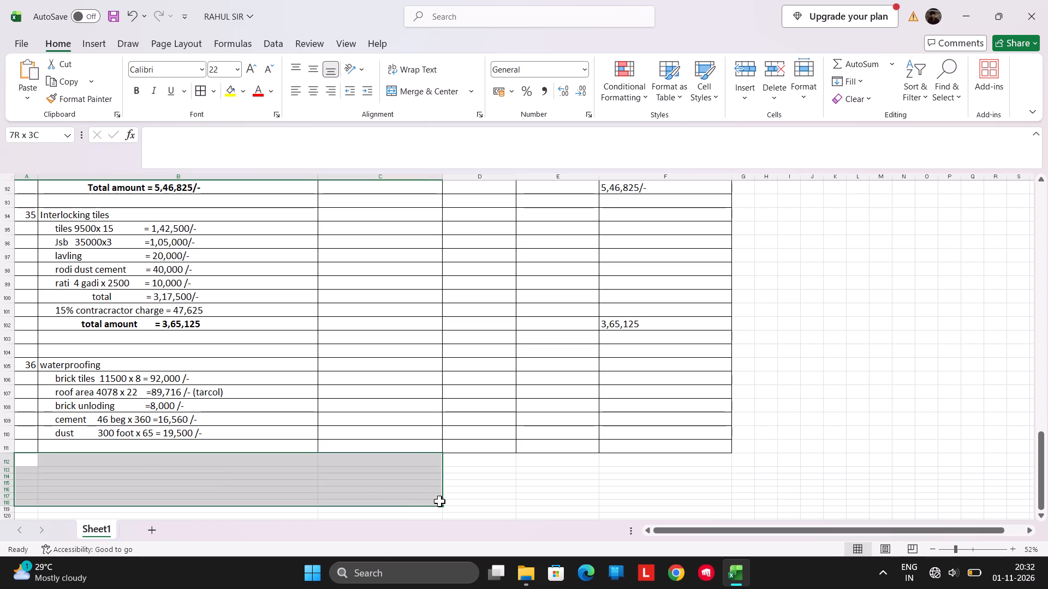
left_click_drag(439, 501, 720, 484)
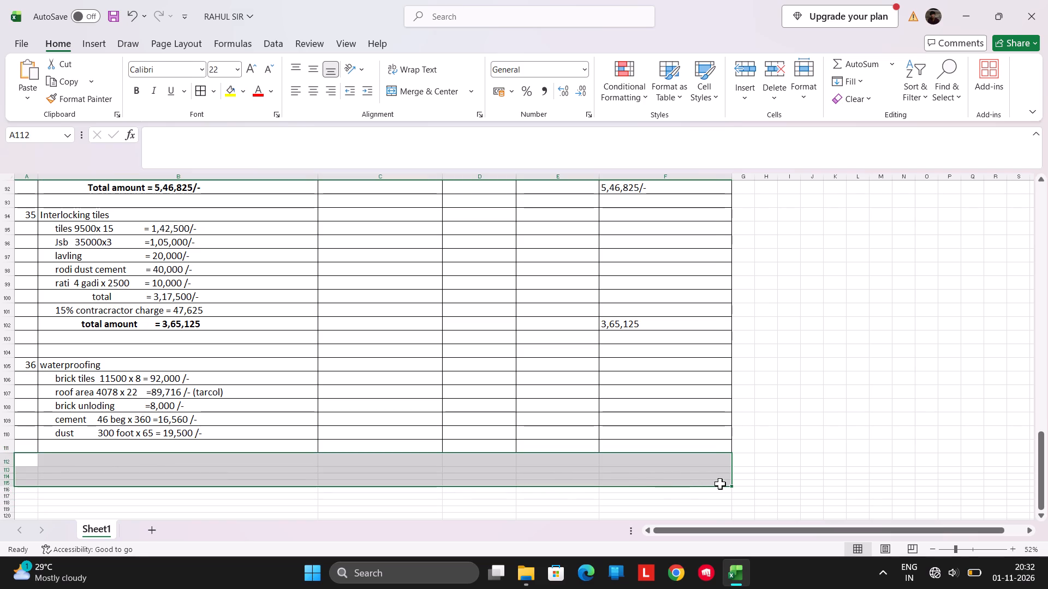
left_click(212, 92)
left_click(230, 232)
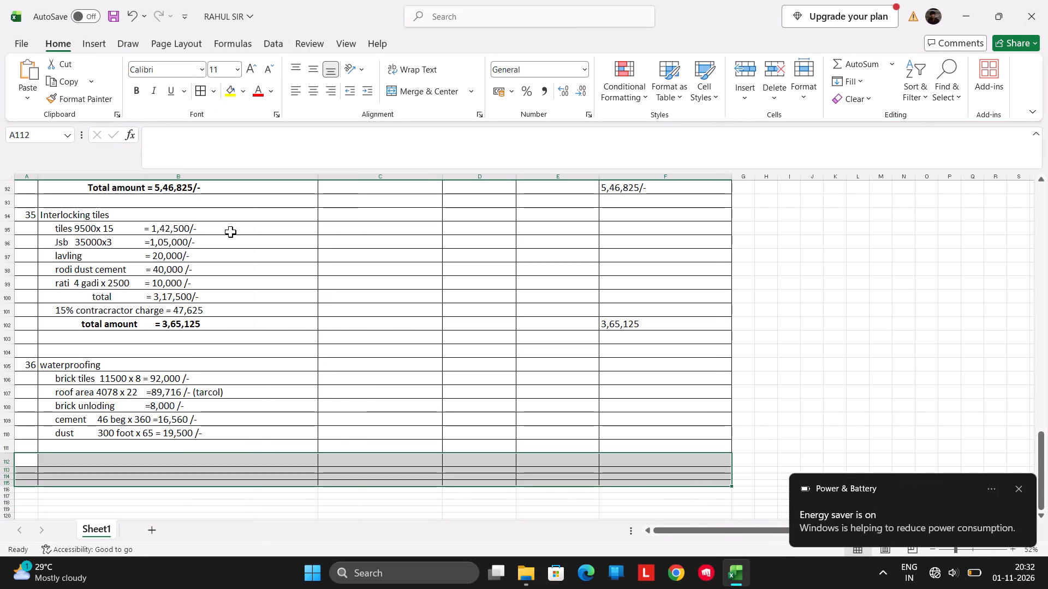
left_click(238, 63)
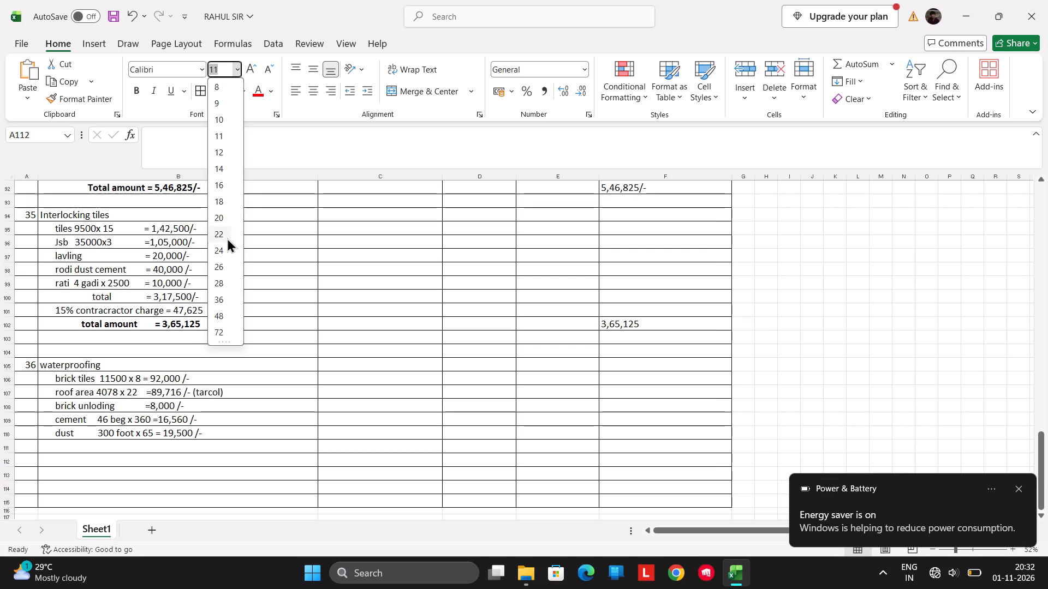
left_click(227, 238)
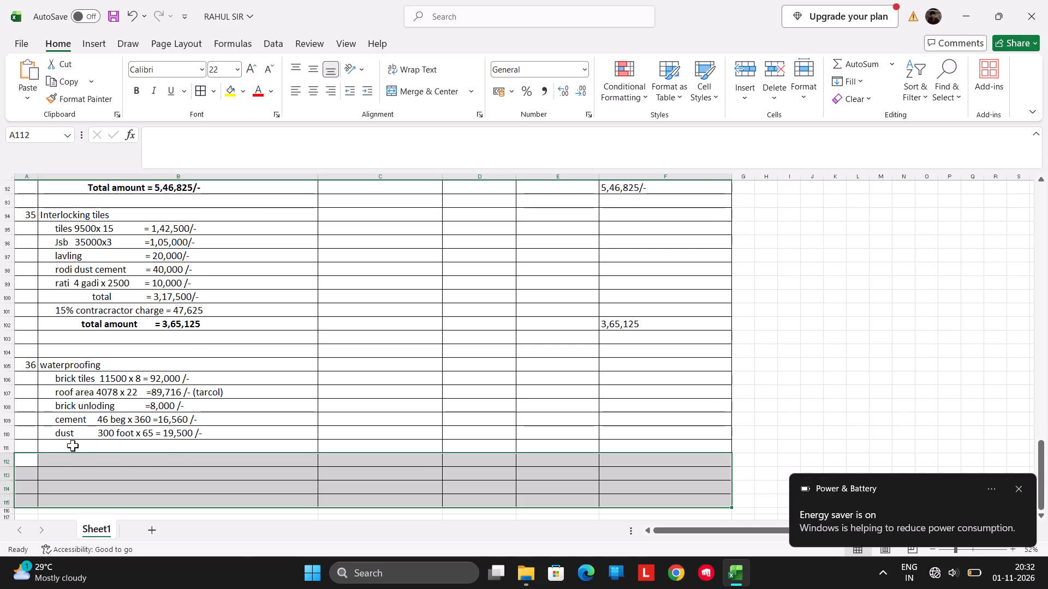
Start the total line in B111 with the label "Total", indented below the dust line.
left_click(73, 444)
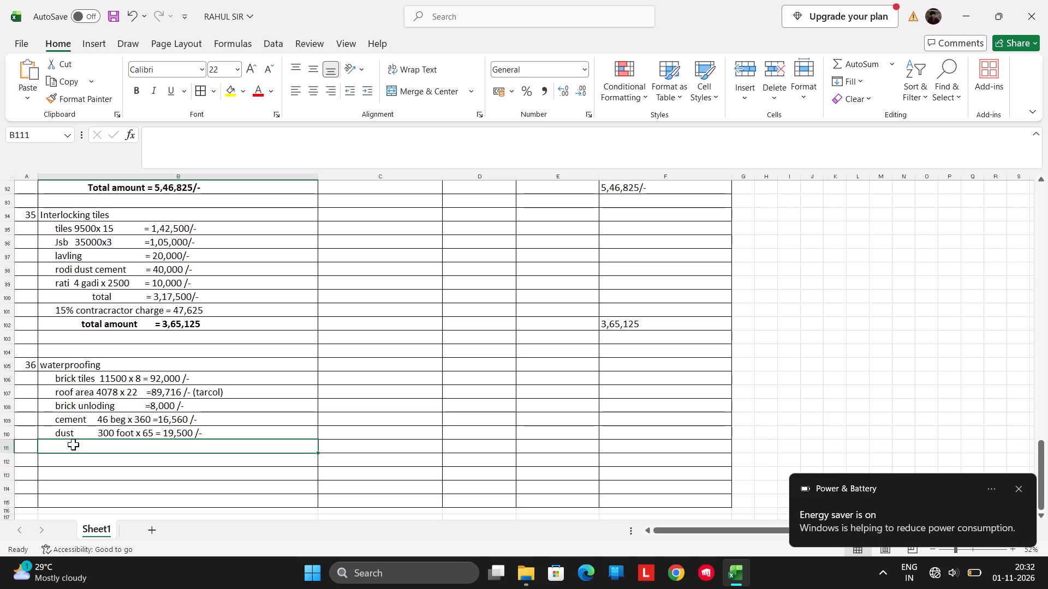
key("t")
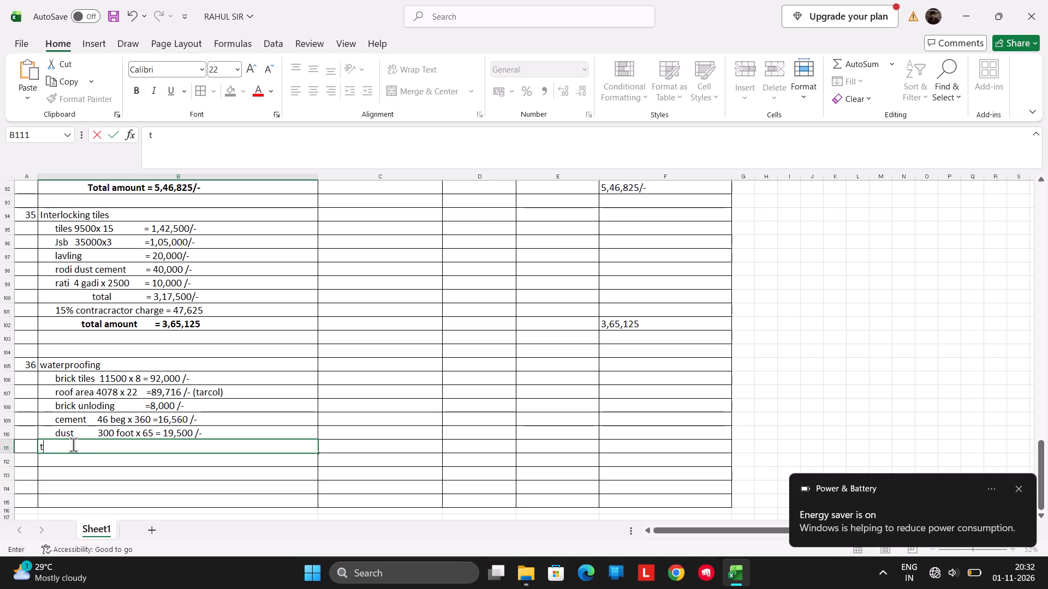
key("BackSpace")
key("space")
key("space")
key("space")
key("space")
key("space")
key("space")
type("otal")
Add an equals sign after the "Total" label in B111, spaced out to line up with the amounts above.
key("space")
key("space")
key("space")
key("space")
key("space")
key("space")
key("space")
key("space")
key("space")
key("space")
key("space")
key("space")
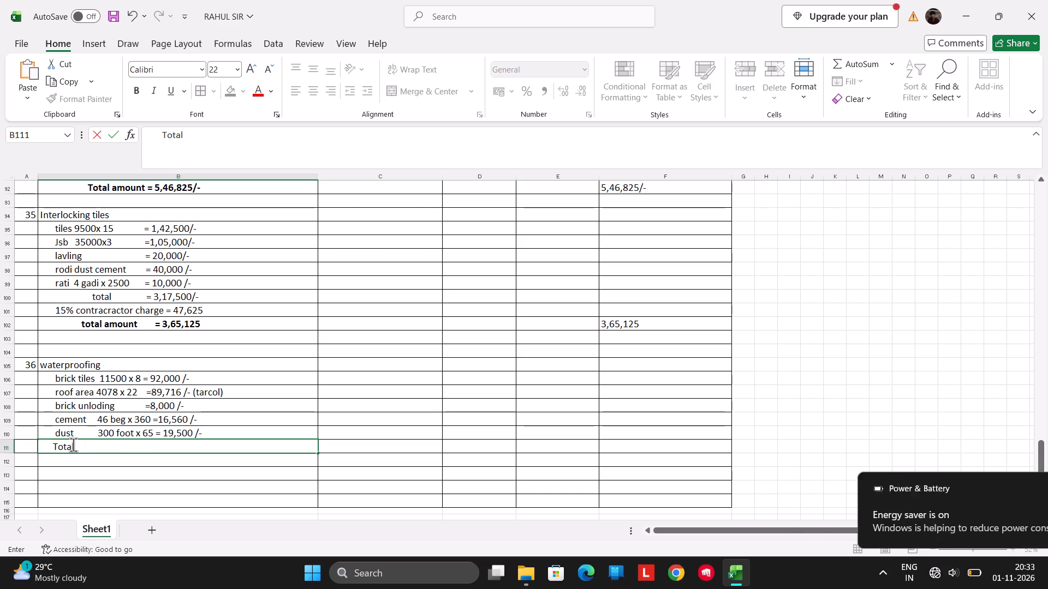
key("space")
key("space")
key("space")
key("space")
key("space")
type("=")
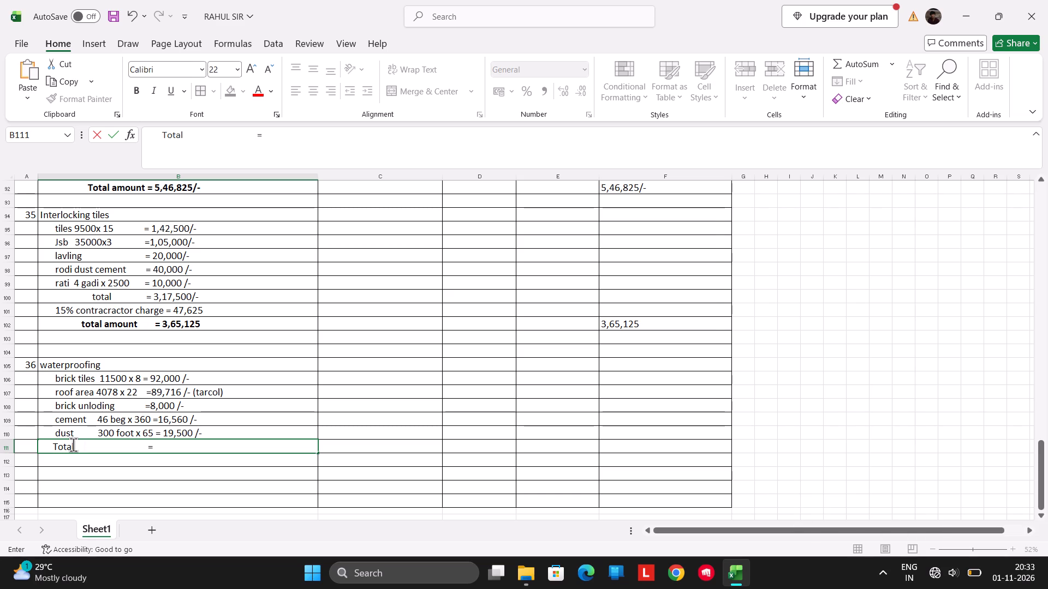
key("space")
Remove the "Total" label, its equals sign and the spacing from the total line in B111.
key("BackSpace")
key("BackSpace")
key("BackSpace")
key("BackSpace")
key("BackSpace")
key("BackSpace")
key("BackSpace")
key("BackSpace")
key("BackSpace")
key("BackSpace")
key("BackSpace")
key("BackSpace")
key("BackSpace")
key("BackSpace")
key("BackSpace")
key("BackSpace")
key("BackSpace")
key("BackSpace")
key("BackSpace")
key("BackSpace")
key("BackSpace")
Restart the total line in B111 with a leading indent below the dust line.
key("space")
key("space")
key("space")
key("space")
key("space")
key("space")
key("BackSpace")
key("BackSpace")
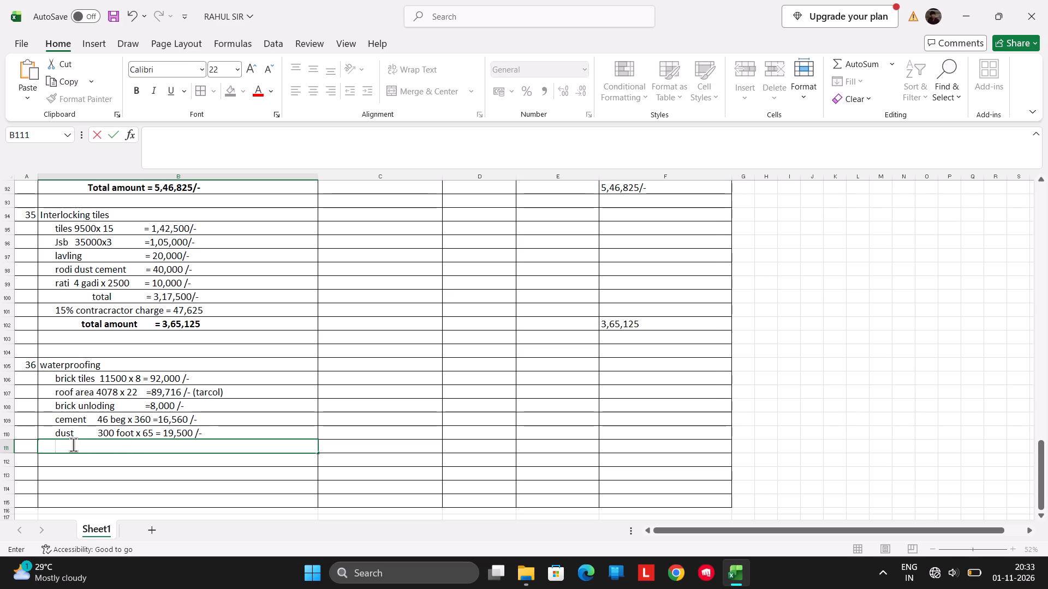
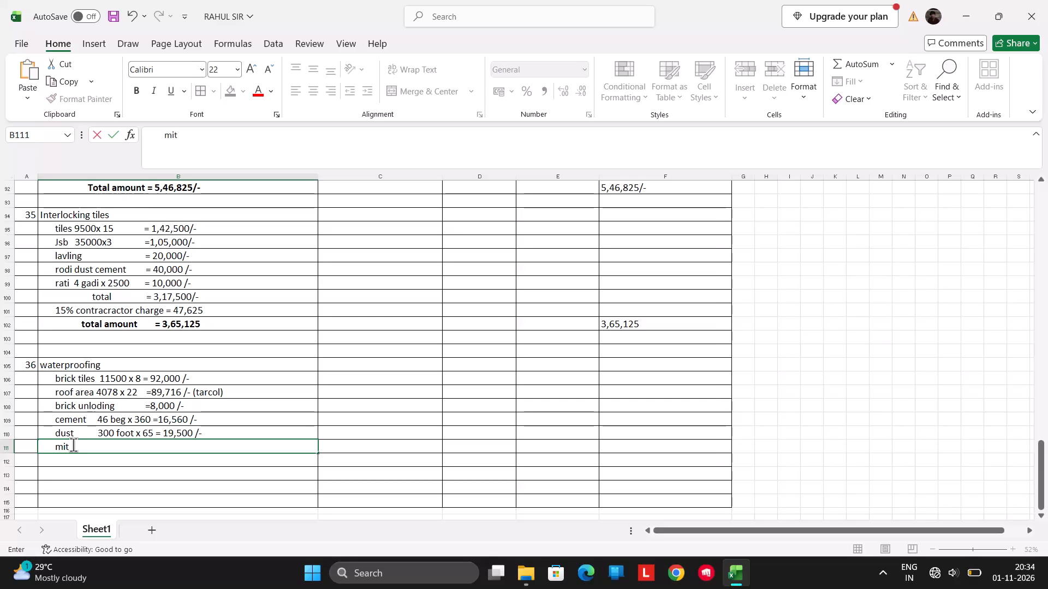
Complete the cost line label in B111 as "mitti unloduing".
type("i")
key("space")
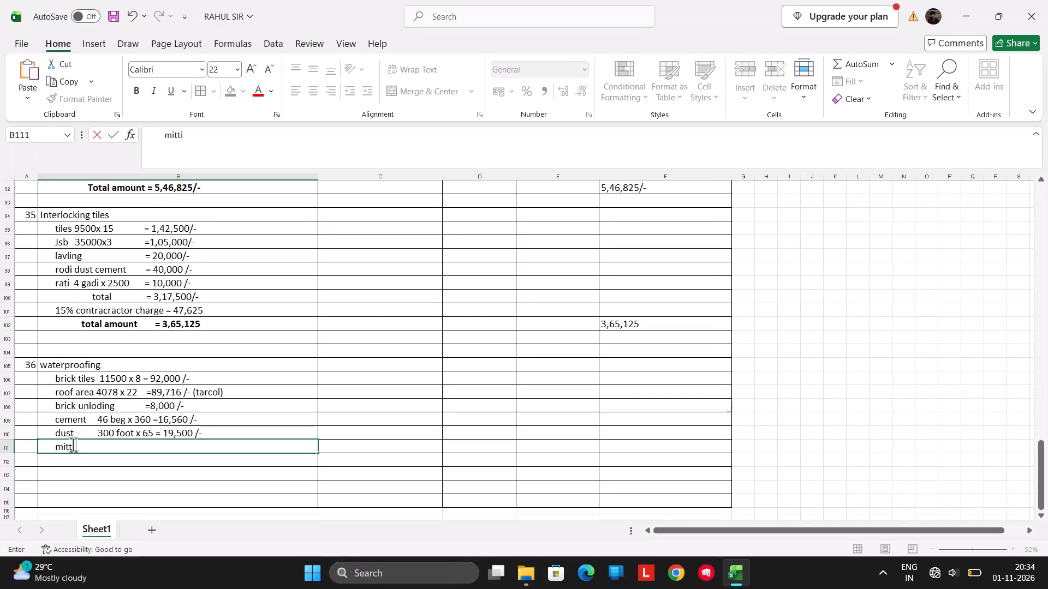
type("unlodo")
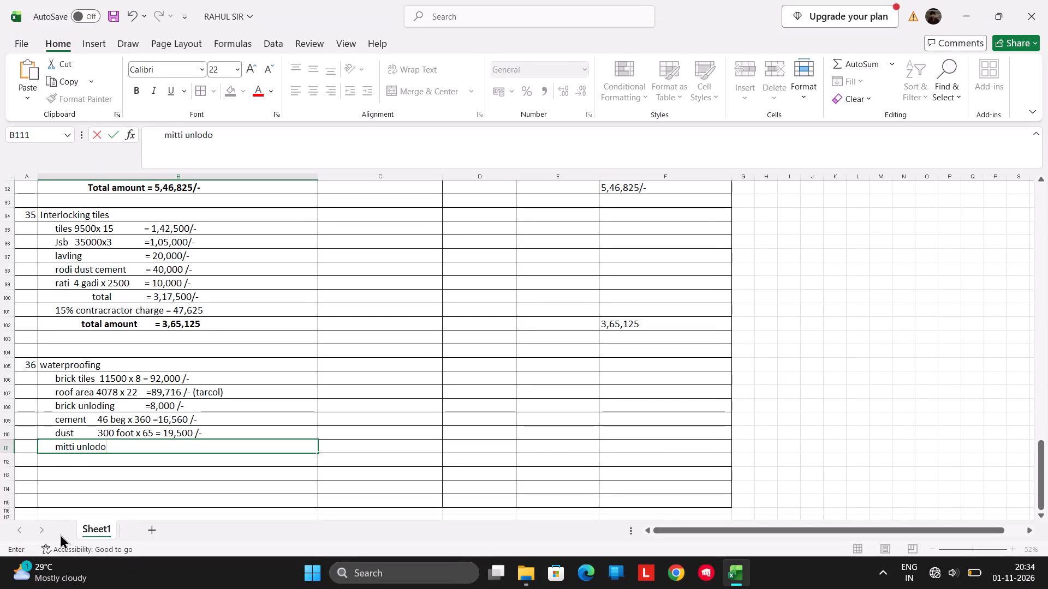
key("BackSpace")
type("uingf")
key("BackSpace")
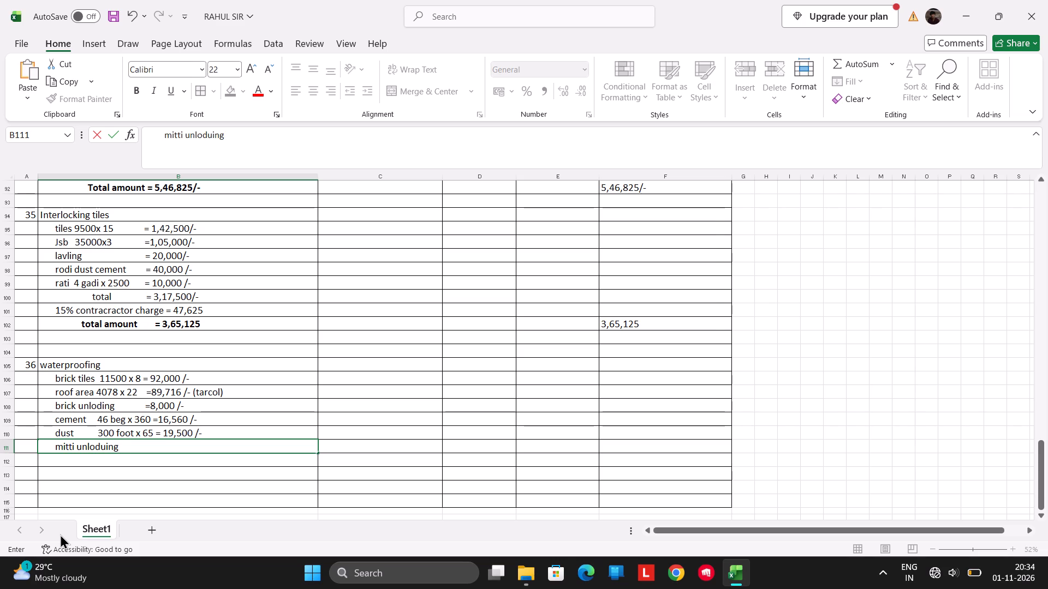
Add an equals sign after "mitti unloduing" in B111, spaced out to line up roughly with the equals signs above.
key("space")
key("space")
key("space")
key("space")
key("space")
key("space")
key("space")
key("space")
key("space")
key("space")
key("space")
key("space")
key("space")
key("space")
key("equal")
Enter the amount "14000 /-" after the equals sign in B111 and finish the mitti line.
key("space")
key("1")
type("4000 /=")
key("asterisk")
key("BackSpace")
key("BackSpace")
type("-")
key("space")
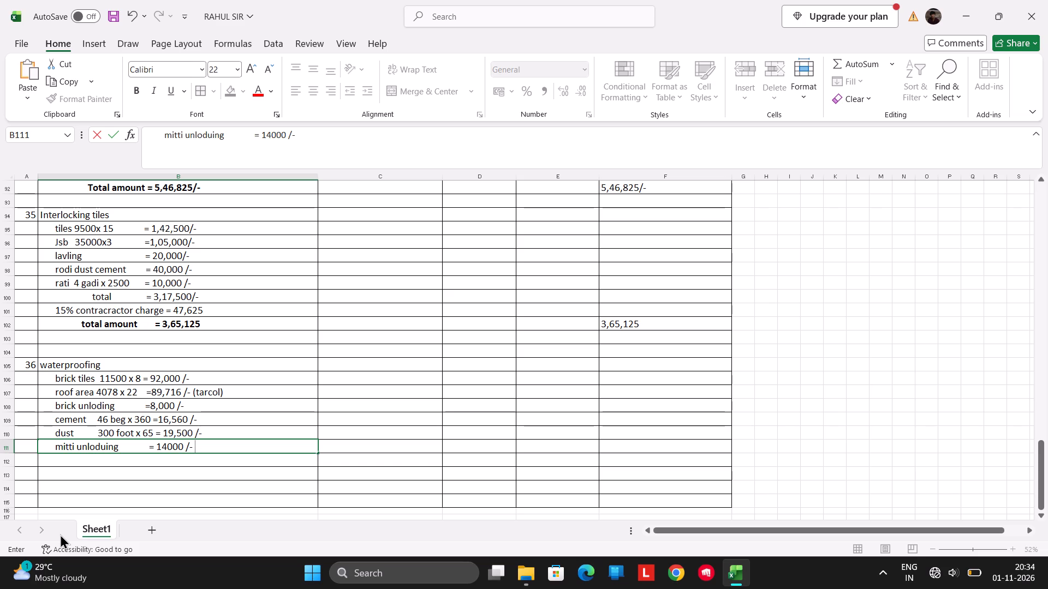
key("Return")
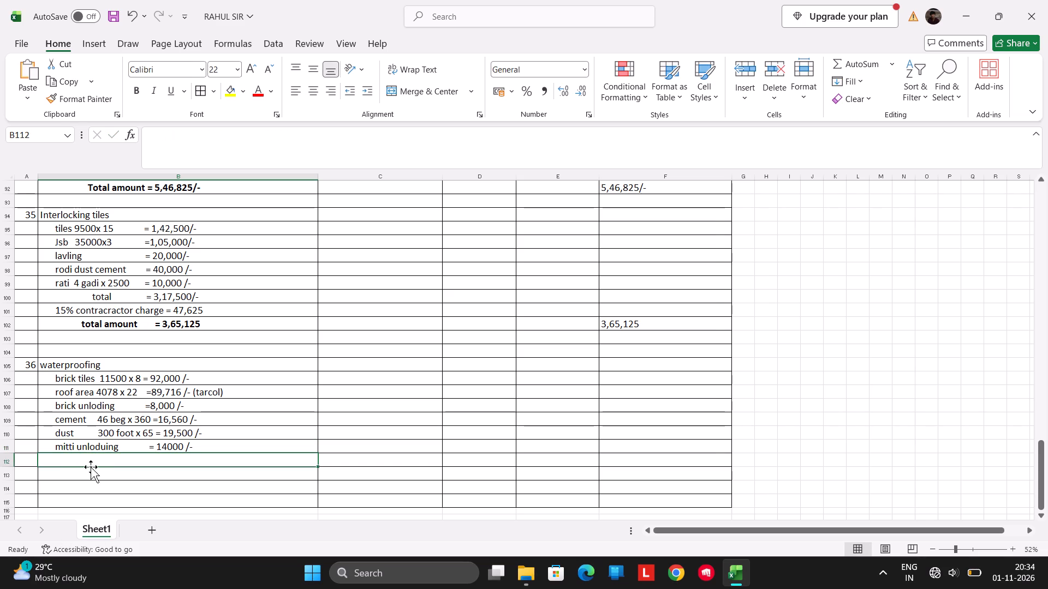
Start the cost line in B112 with the label "mistri labour", indented to match the lines above.
double_click(68, 461)
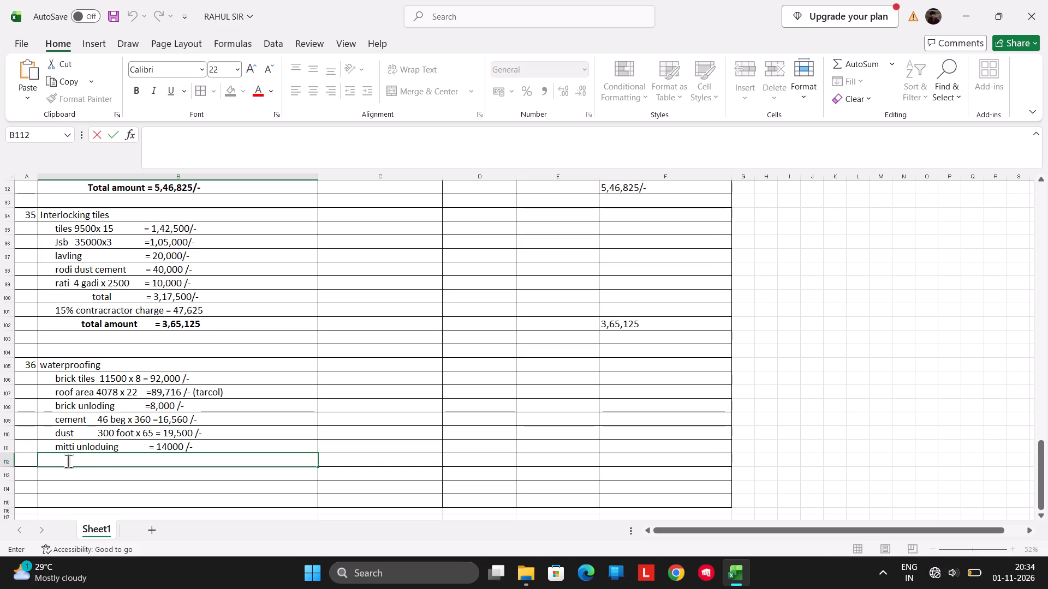
key("space")
key("space")
key("space")
key("space")
key("space")
key("space")
key("space")
type("mistri labour")
key("space")
Add an equals sign after "mistri labour" in B112, spaced out to line up with the one in B111.
key("space")
key("space")
key("space")
key("space")
key("space")
key("space")
key("space")
key("space")
key("space")
key("space")
key("space")
key("space")
key("space")
key("space")
key("space")
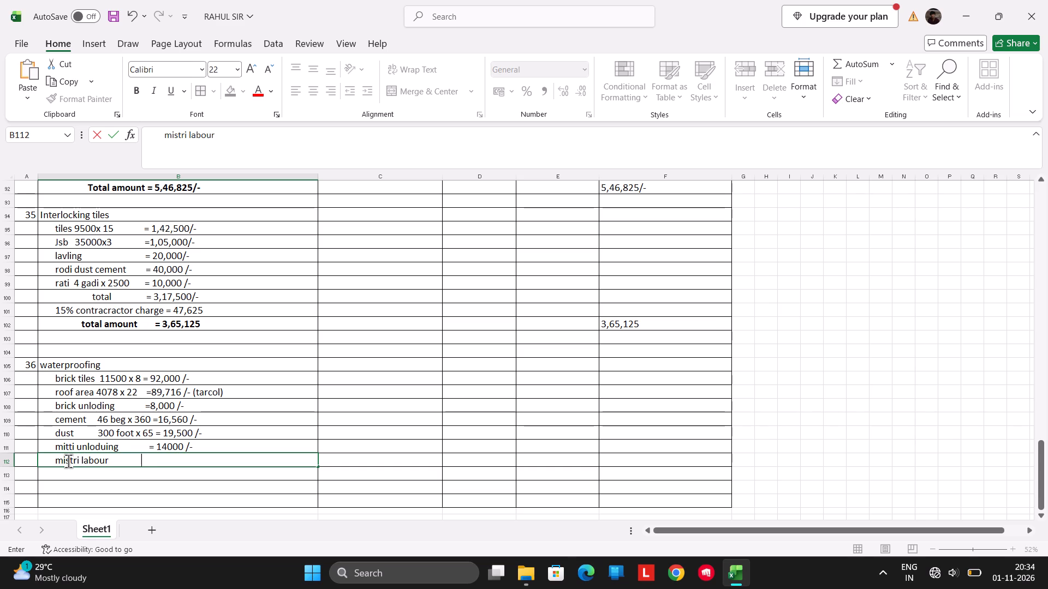
key("space")
key("space")
type("=")
Enter the amount "15000 /-" after the equals sign on the mistri labour line in B112.
key("space")
type("15000 /=")
key("BackSpace")
type("-")
key("space")
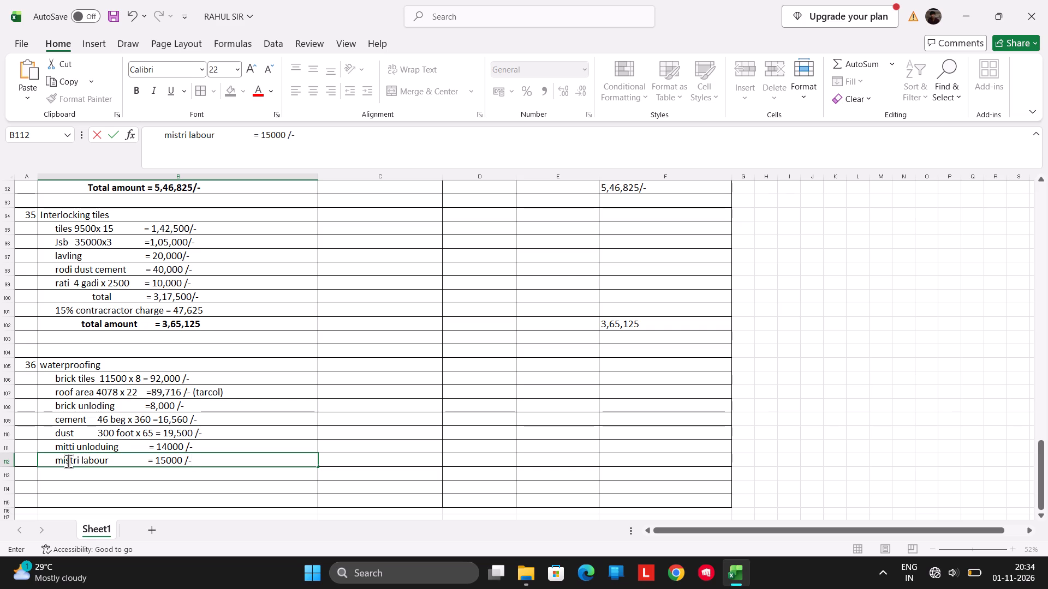
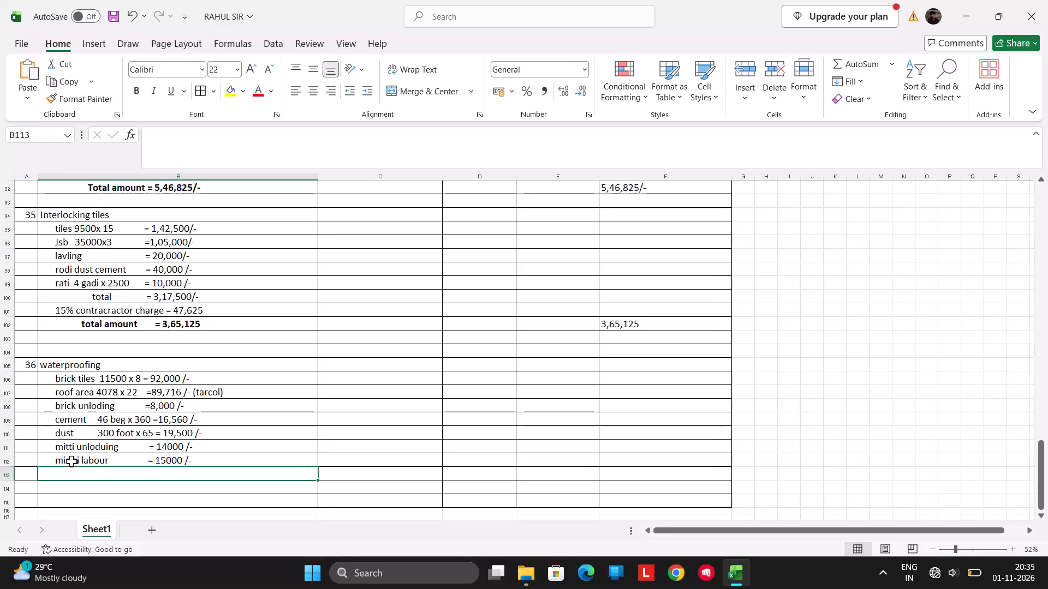
Start a summary line in B113 with the deeply indented label "Total" followed by a spaced-out equals sign.
key("t")
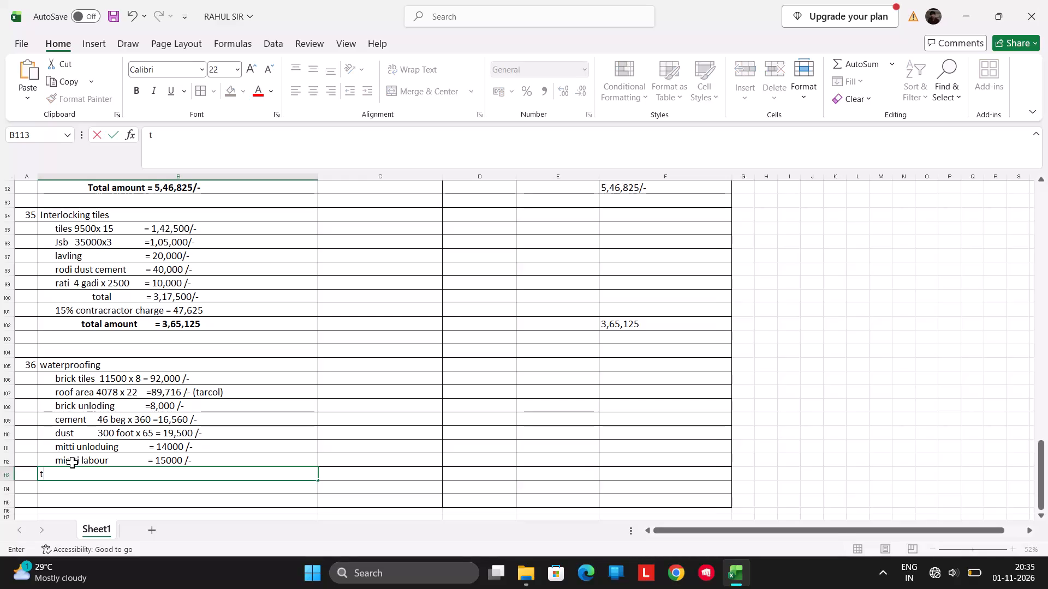
key("BackSpace")
key("space")
key("space")
key("space")
key("space")
key("space")
key("space")
key("space")
key("space")
key("space")
key("space")
key("space")
key("space")
key("space")
key("space")
key("space")
key("space")
key("space")
key("space")
key("space")
key("space")
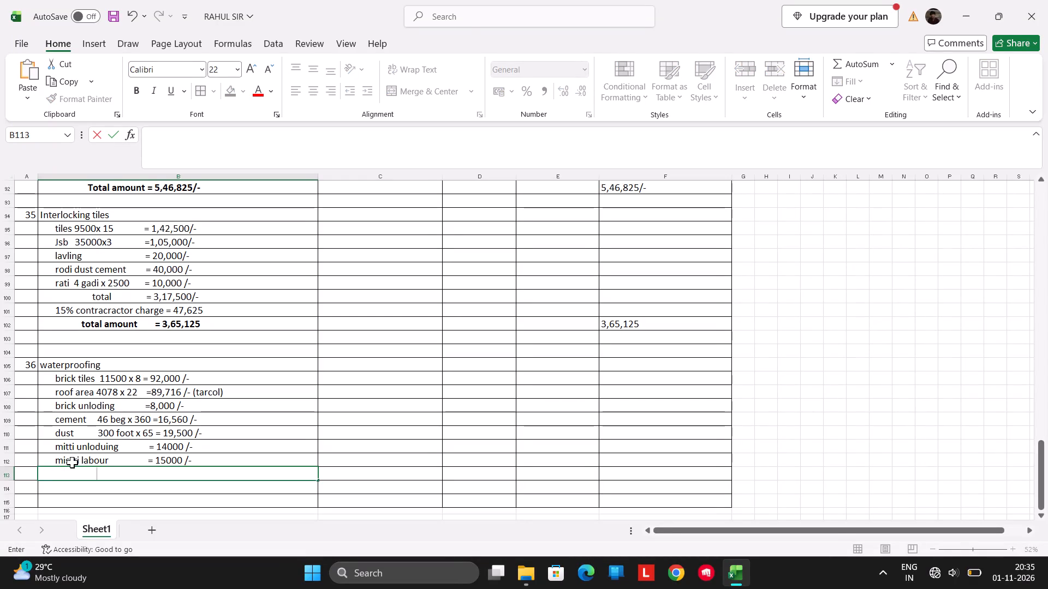
type("otal")
key("space")
key("space")
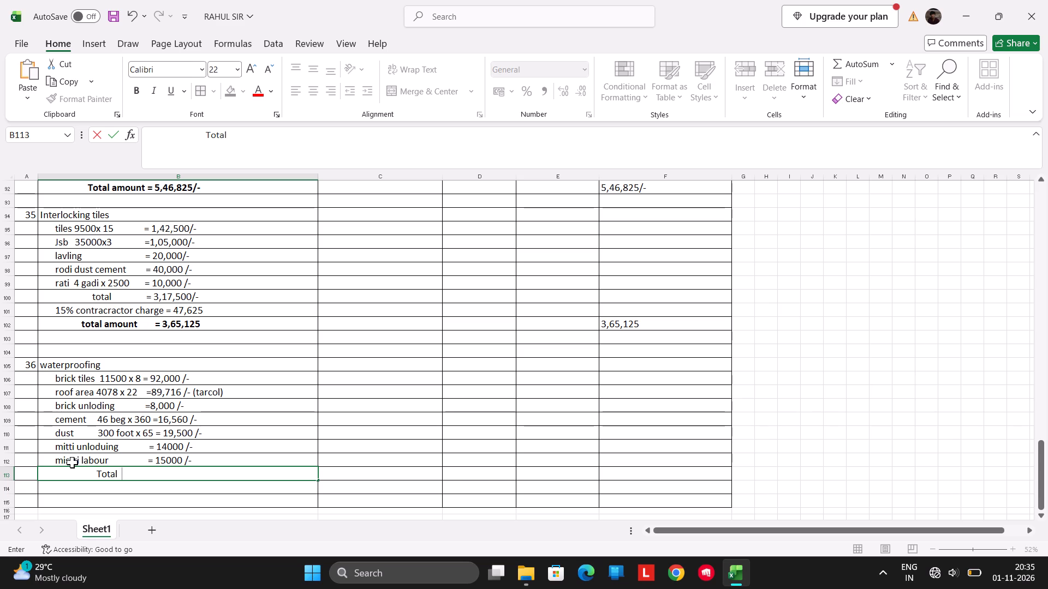
key("space")
type("=")
key("space")
Enter the amount "2,54,776" after the equals sign on the Total line in B113 and finish the line.
key("2")
key("comma")
type("54")
key("comma")
type("77")
key("6")
key("Return")
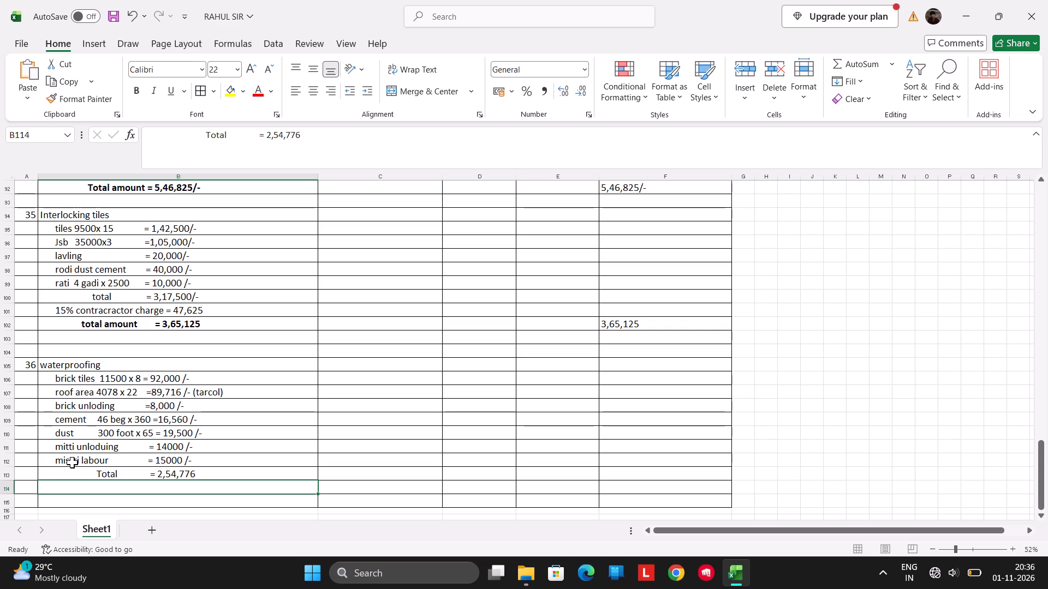
Add the line "15 % contractor charge =" in B114, indented to match the cost lines and without an amount.
key("space")
key("space")
key("space")
key("space")
key("space")
key("space")
key("space")
key("space")
key("space")
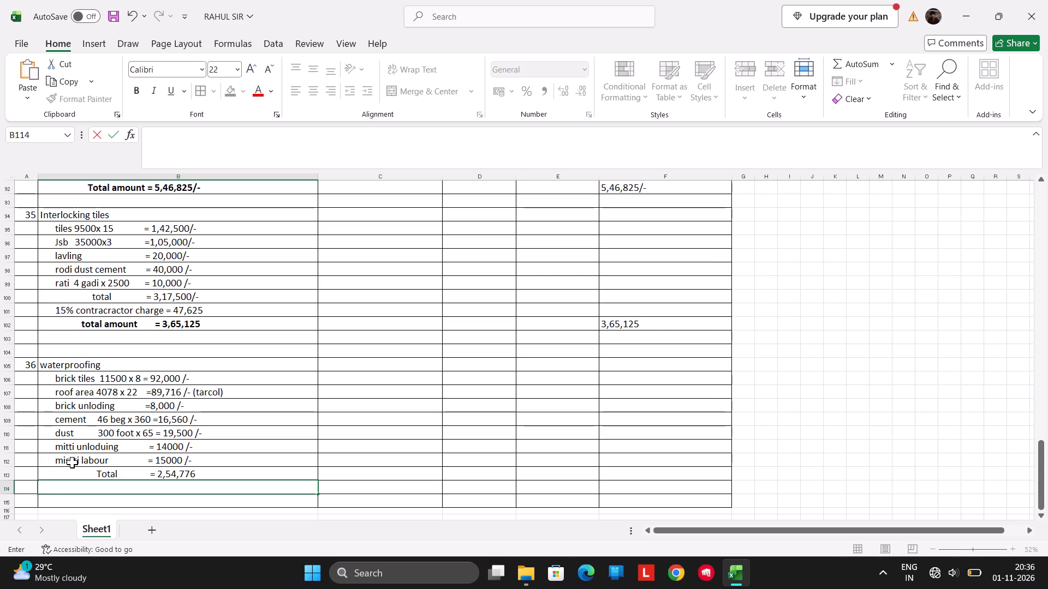
key("BackSpace")
key("BackSpace")
type("15 % contractor charge =")
key("space")
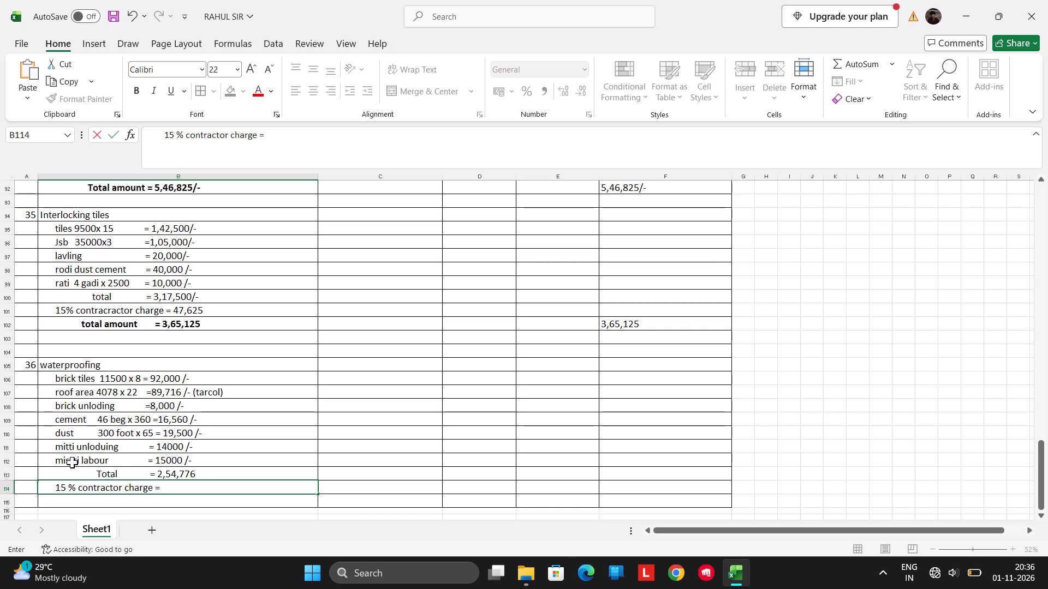
key("Return")
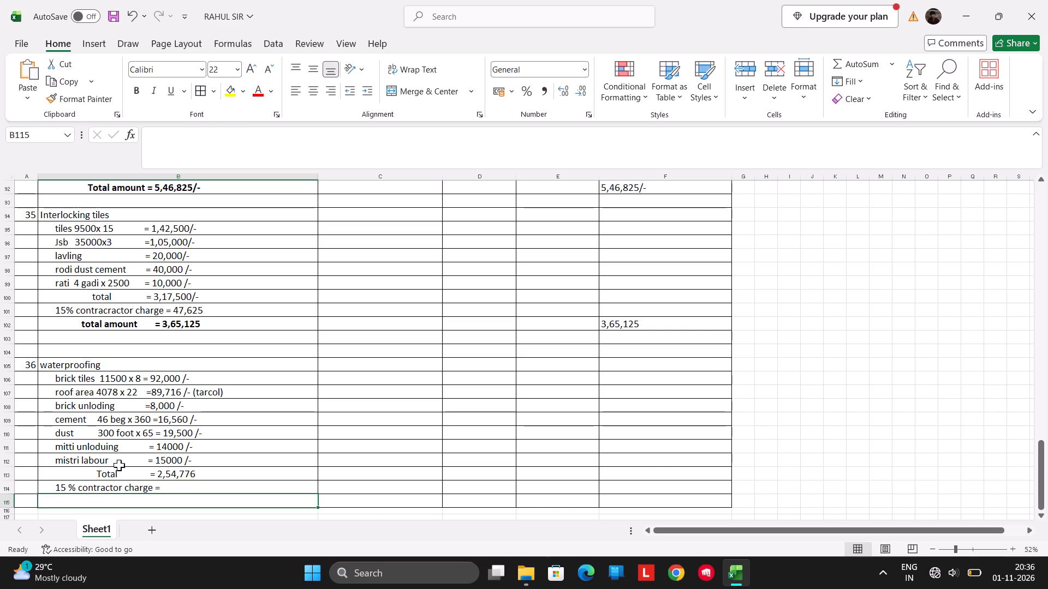
Start the final line in B115 with the label "total amount =", indented to line up with "Total" in B113.
key("space")
key("space")
key("space")
key("space")
key("space")
key("space")
key("space")
key("space")
key("space")
key("space")
key("space")
key("space")
key("space")
key("space")
key("space")
key("space")
key("space")
key("space")
key("space")
key("space")
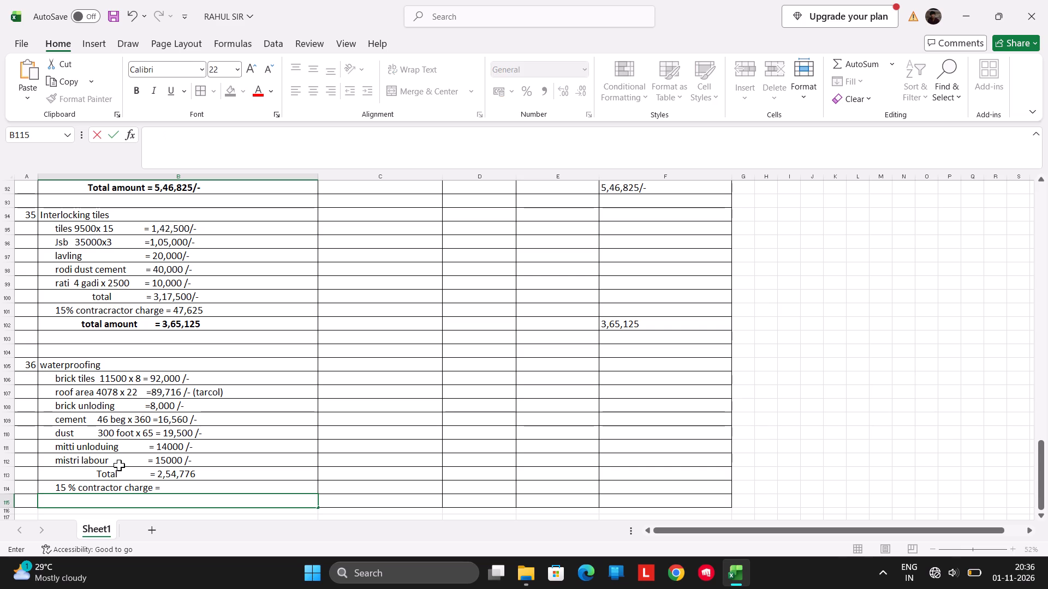
type("total ami")
key("BackSpace")
key("o")
type("unt")
key("space")
key("minus")
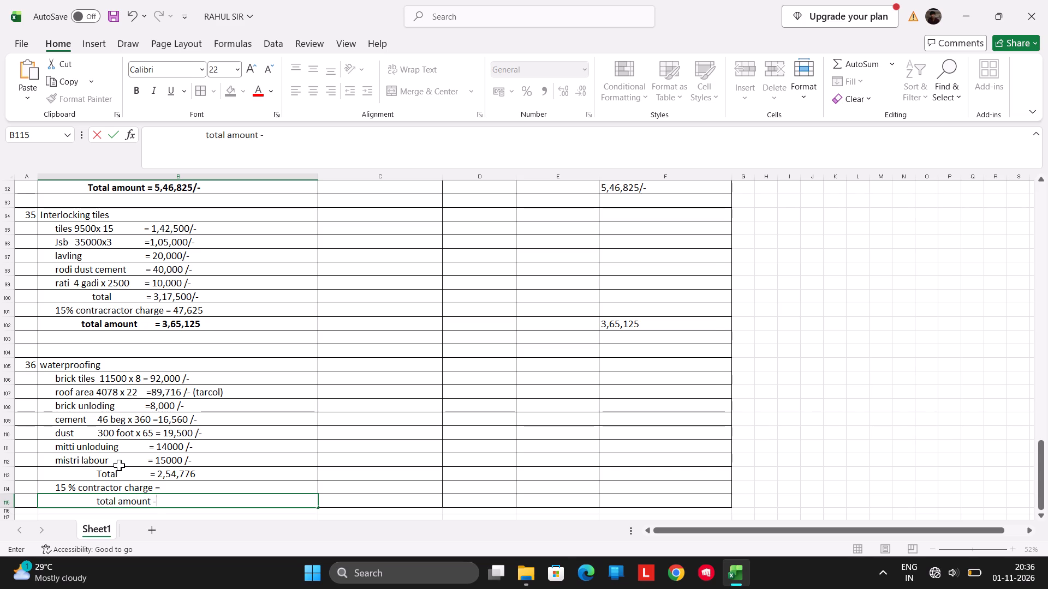
key("BackSpace")
type("=")
key("space")
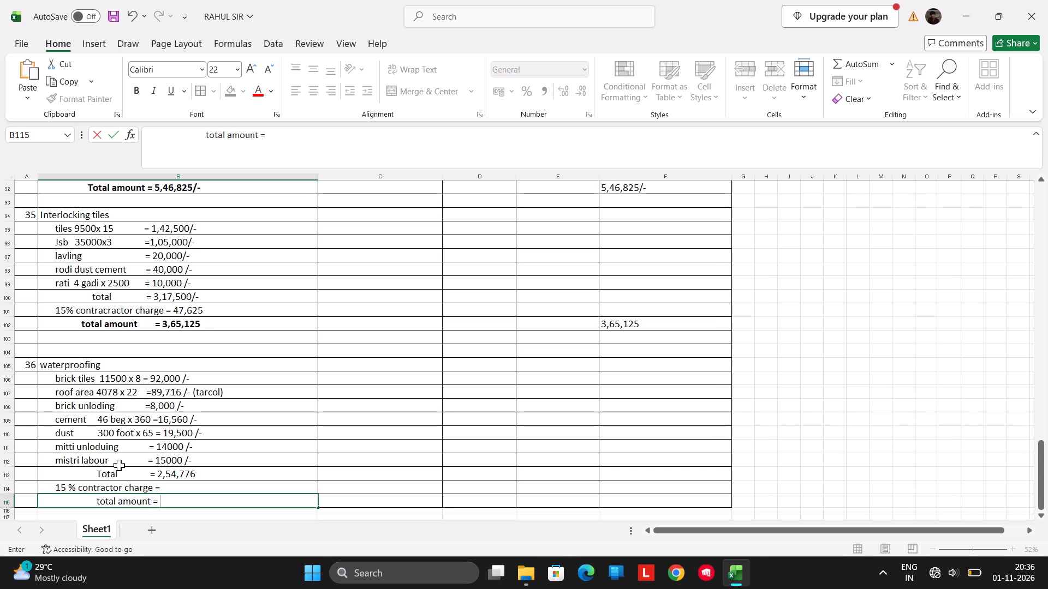
Enter the amount "2,92,992.4/-" after the equals sign on the total amount line in B115.
key("2")
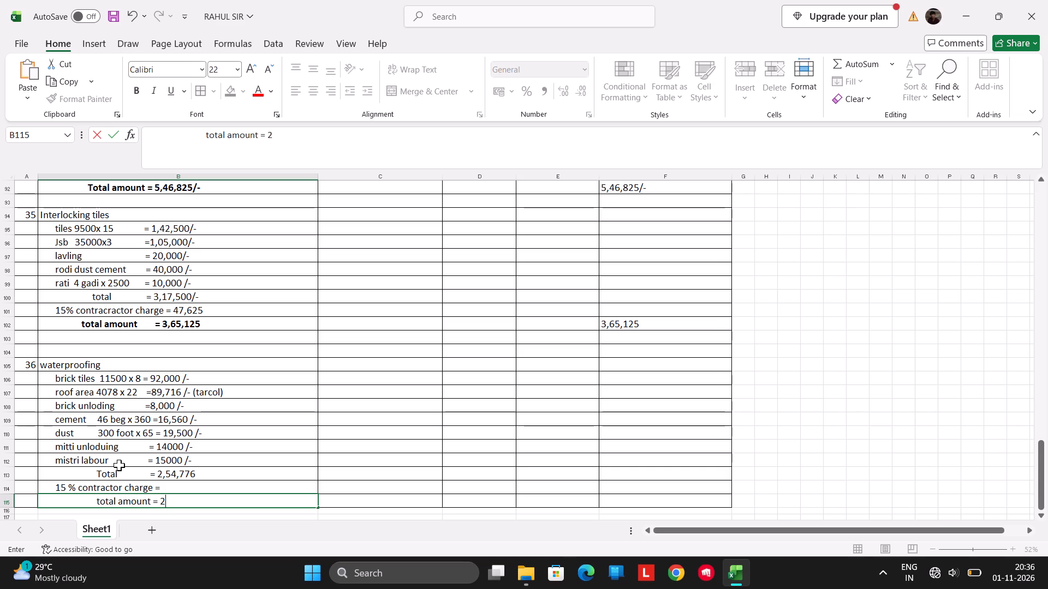
key("9")
key("BackSpace")
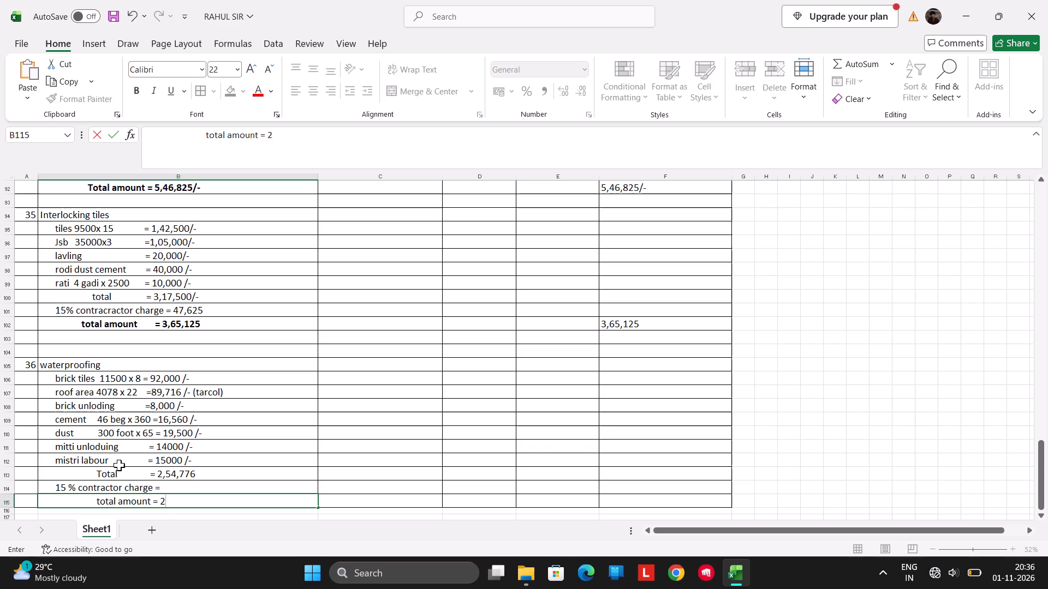
type(",9")
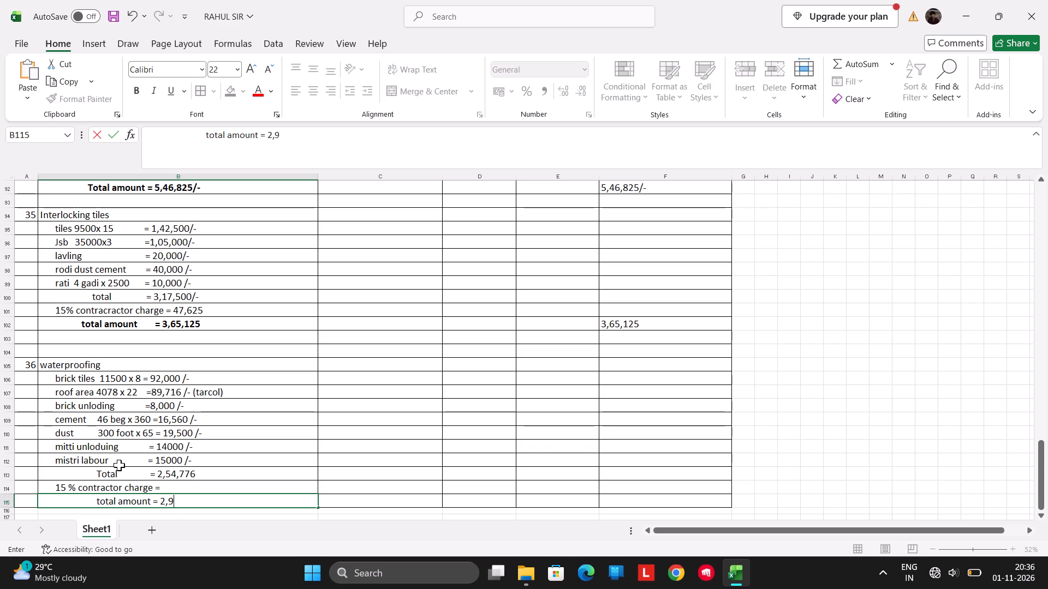
key("2")
key("comma")
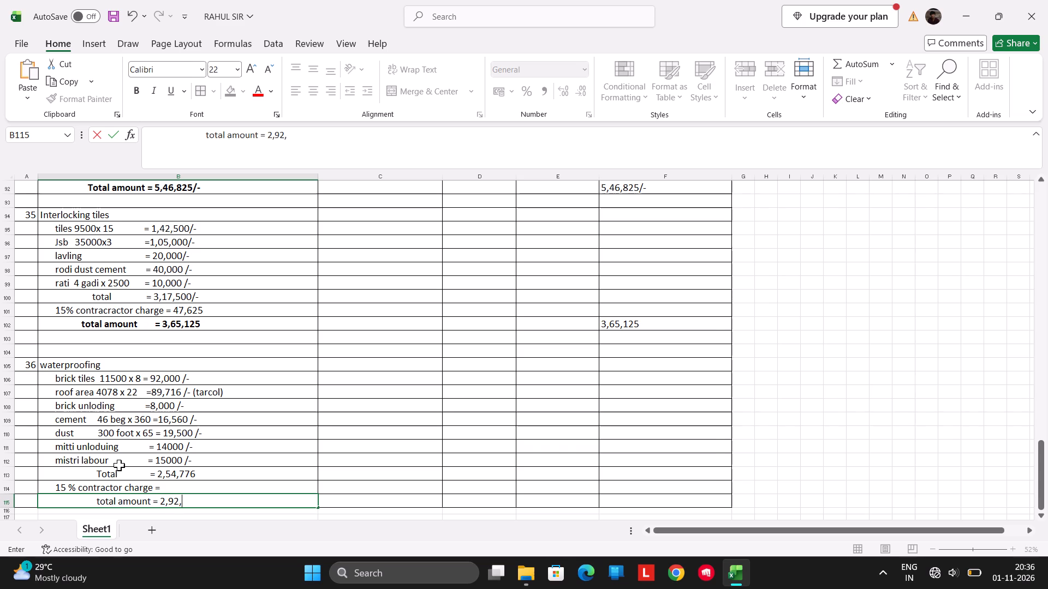
type("99")
key("2")
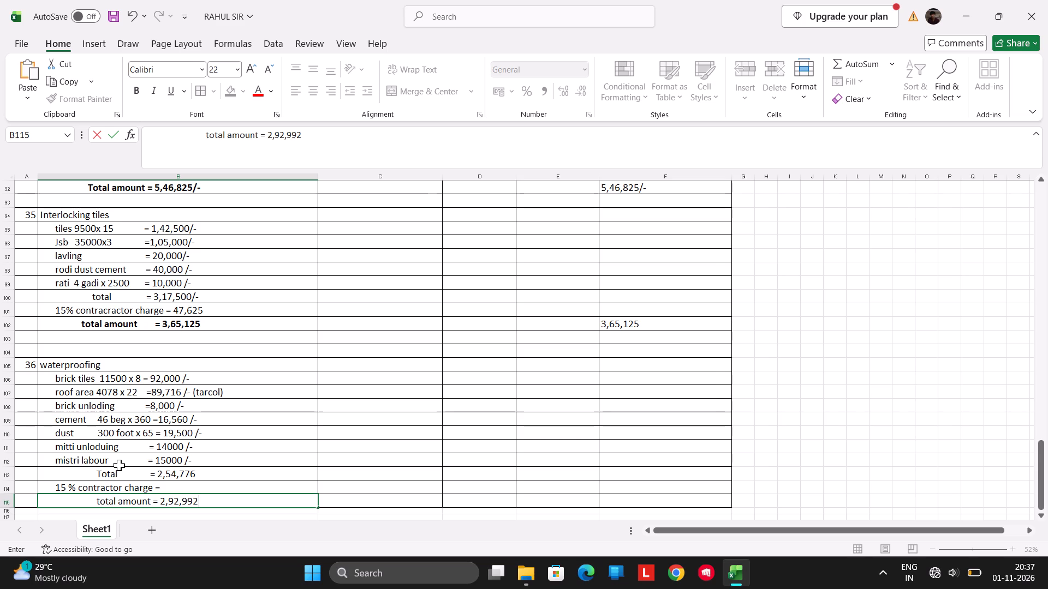
type(".4")
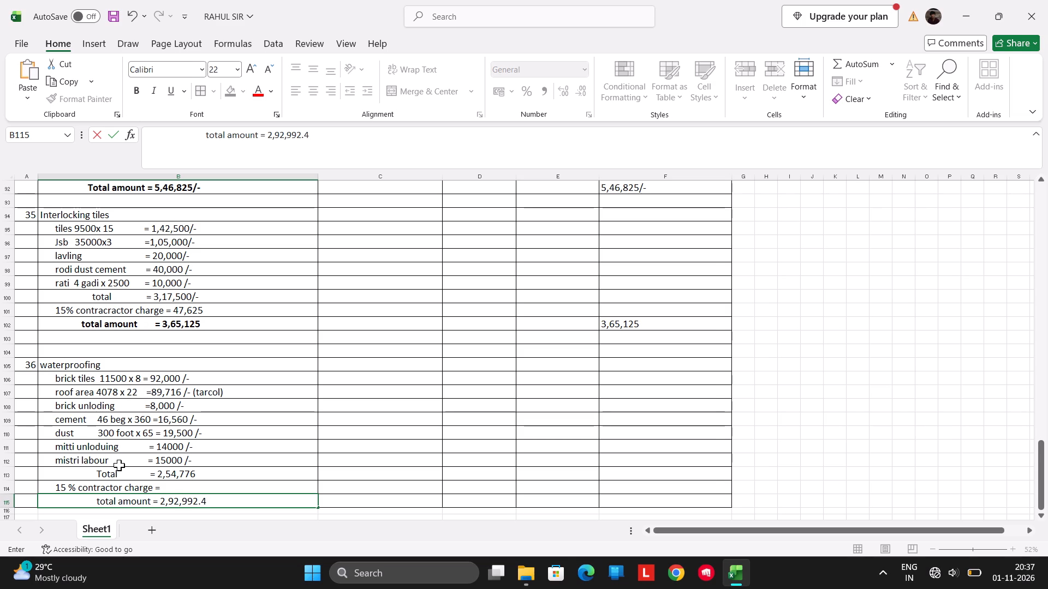
type("/-")
key("space")
Add the amount "38,216.4/-" after the equals sign on the 15 % contractor charge line in B114.
double_click(171, 483)
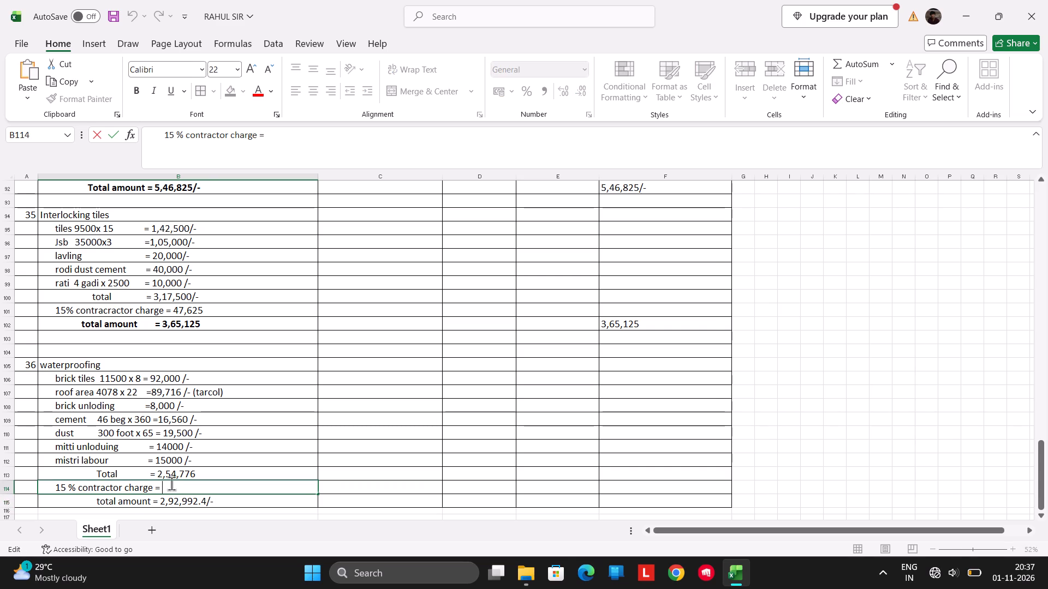
key("3")
key("8")
key("comma")
type("21")
key("6")
type(".4")
key("slash")
key("minus")
Make the waterproofing total amount text in B115 bold, like the total amount line of item 35.
left_click(90, 504)
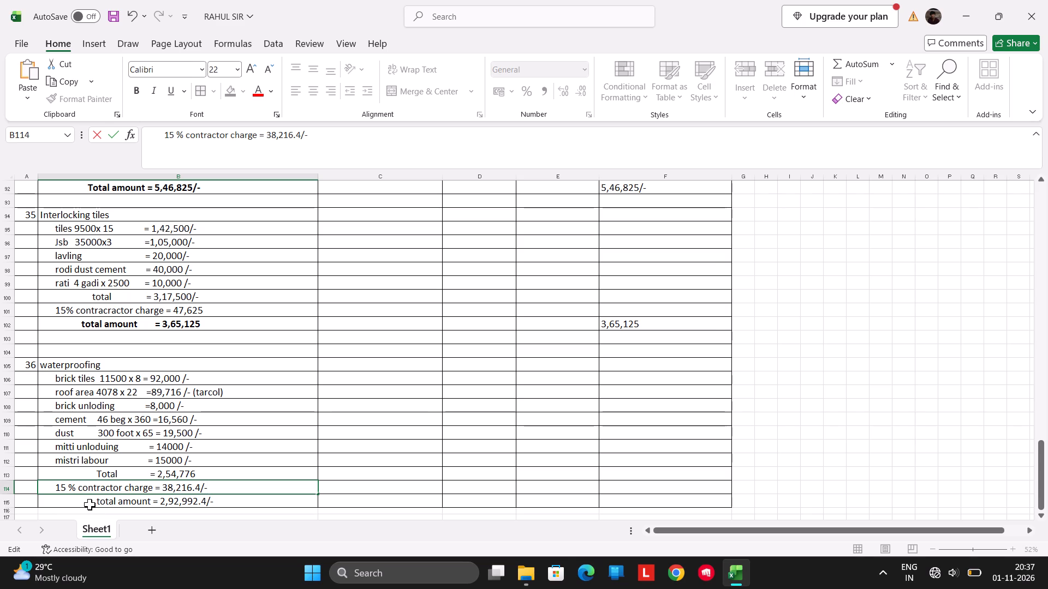
left_click(92, 498)
left_click_drag(92, 500, 98, 501)
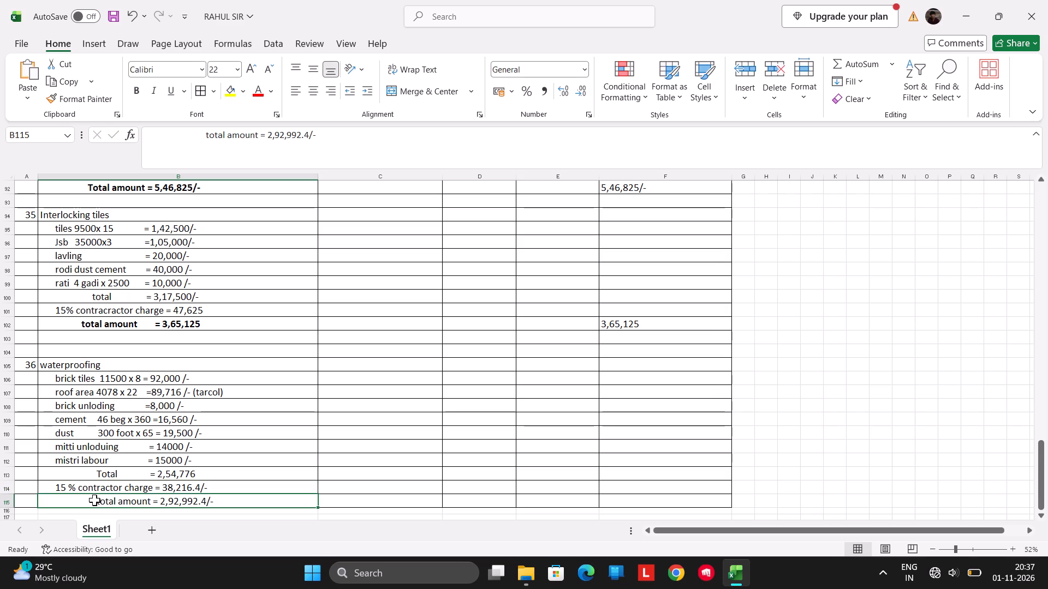
left_click_drag(98, 501, 208, 502)
left_click(82, 500)
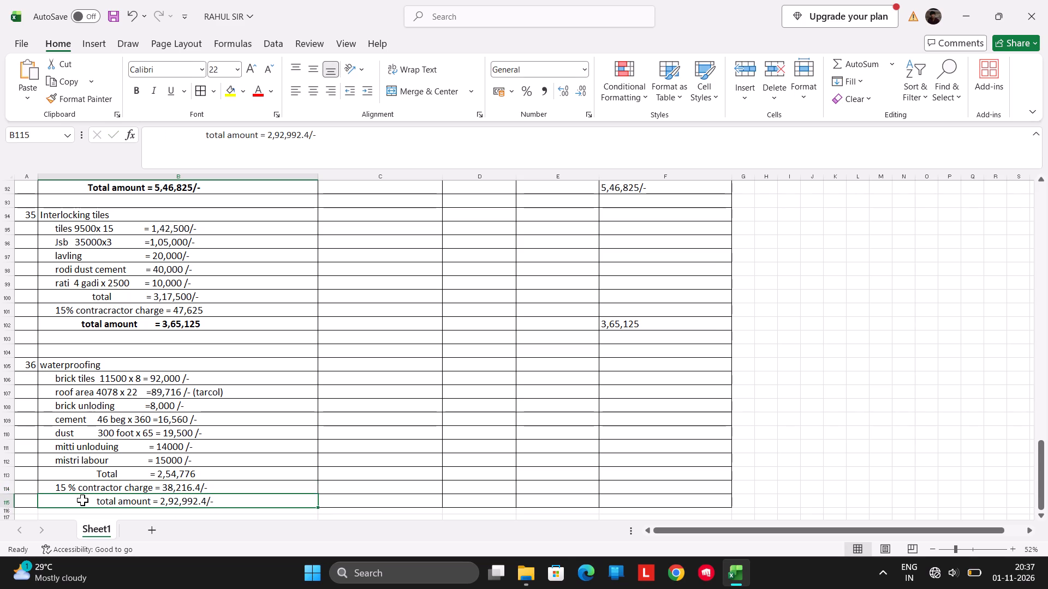
left_click(233, 489)
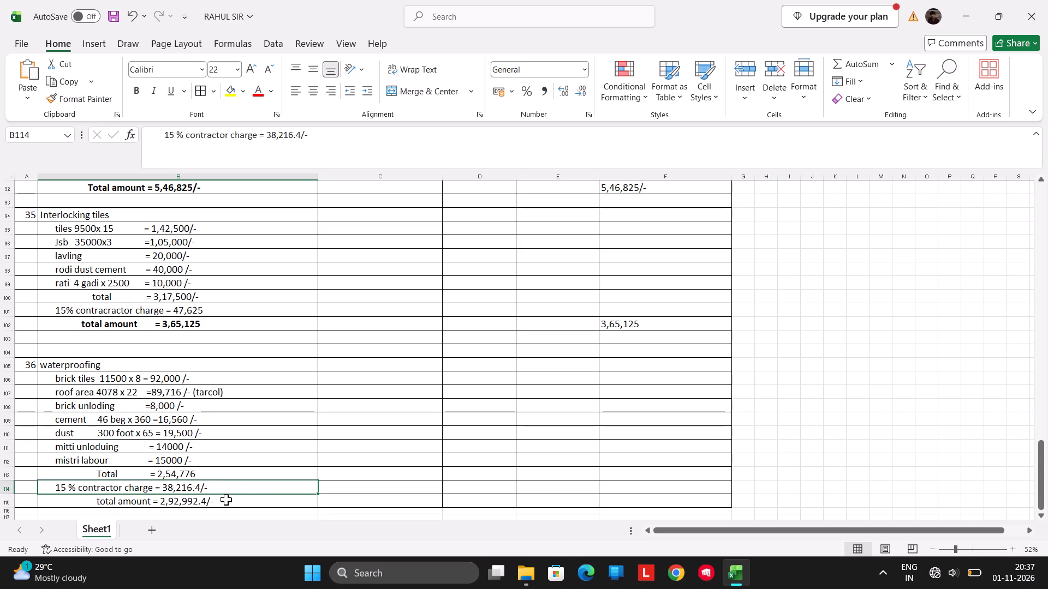
left_click(224, 502)
left_click_drag(224, 502, 94, 503)
left_click(107, 486)
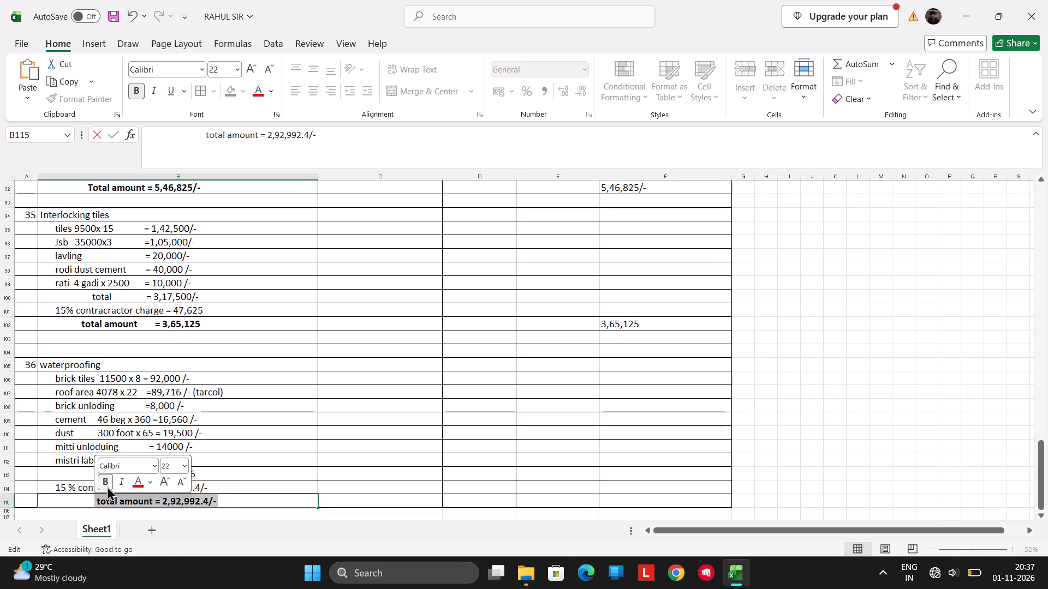
left_click(255, 506)
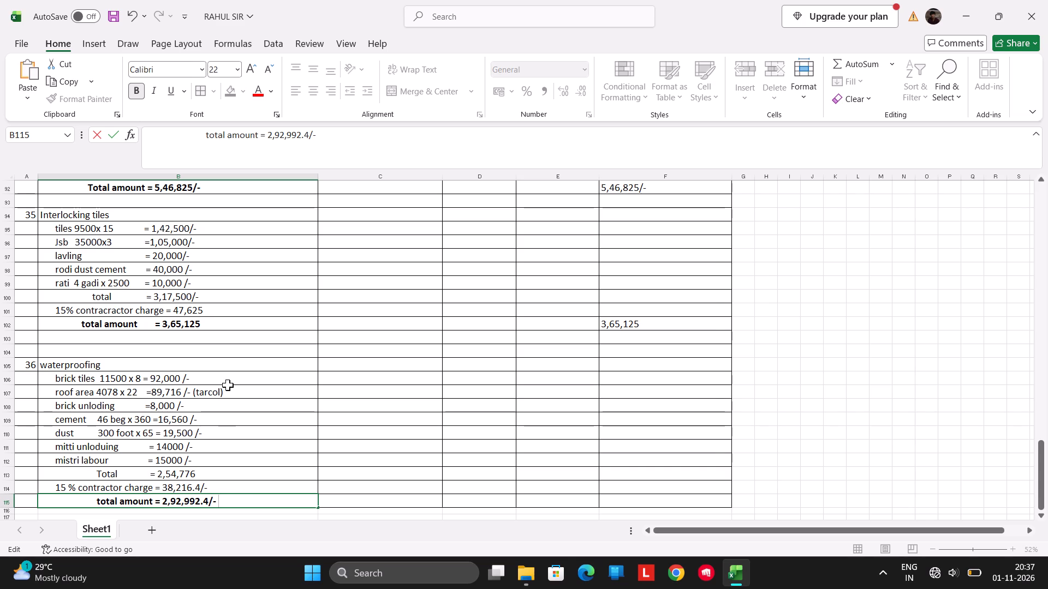
Enter the waterproofing total "2,92,992/-" in the amount column at F115, on the total amount row of item 36.
left_click(609, 503)
key("2")
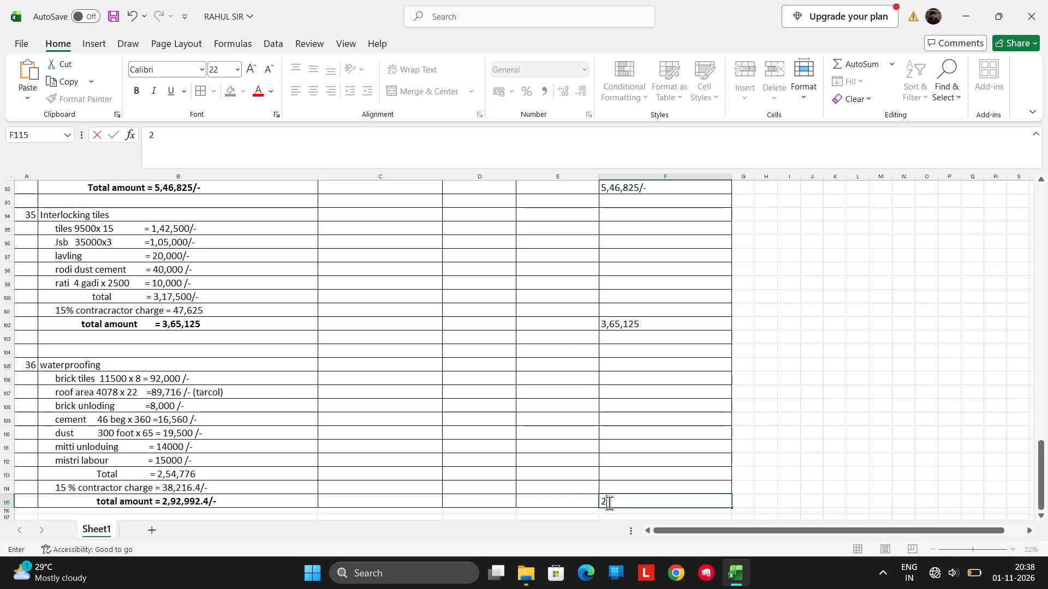
key("comma")
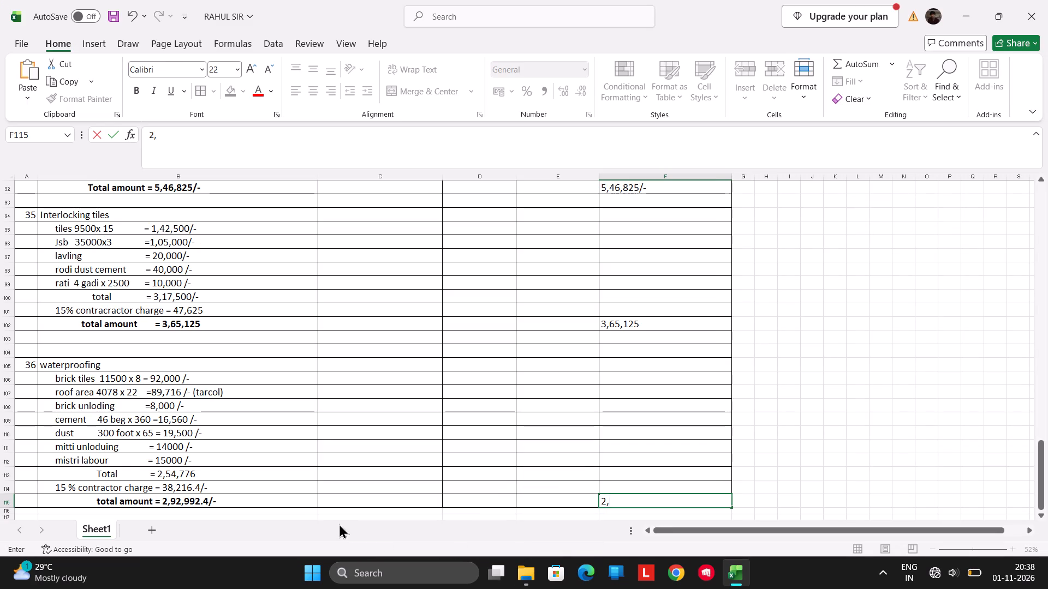
type("92")
key("comma")
type("99")
key("2")
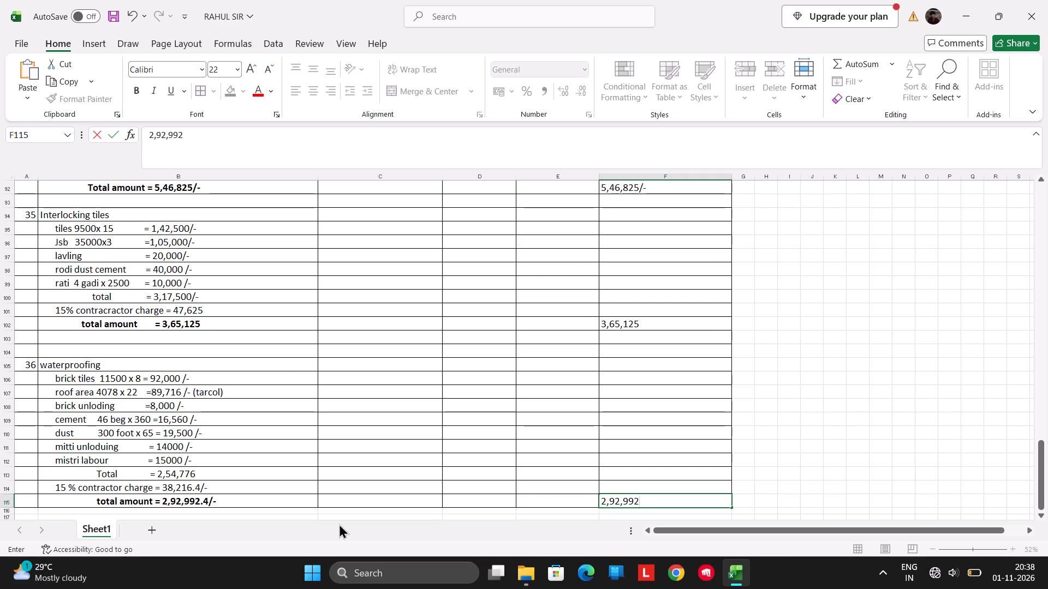
type("/-")
scroll(339, 524, "down", 1)
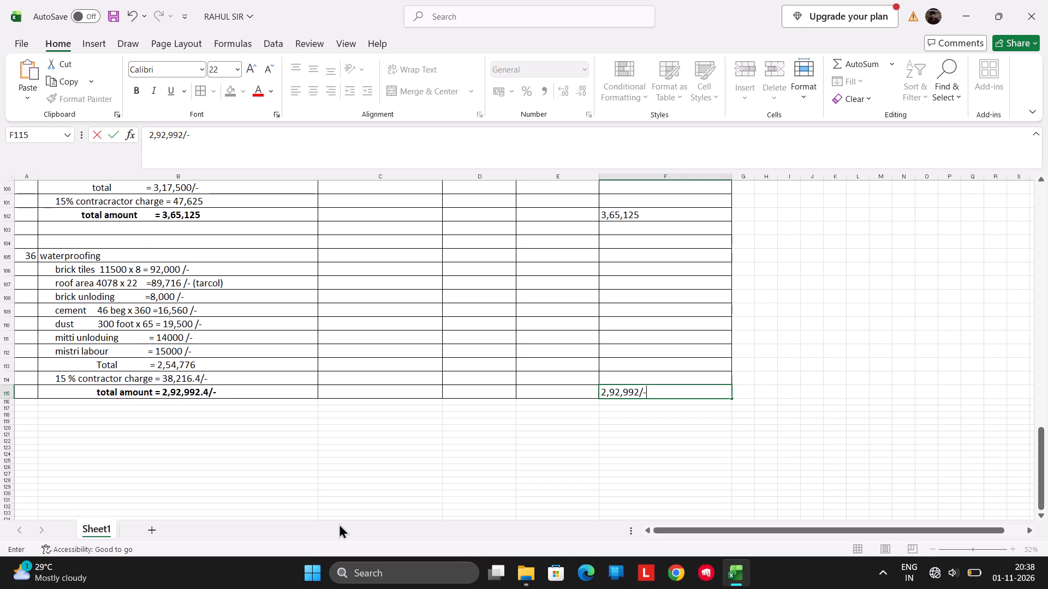
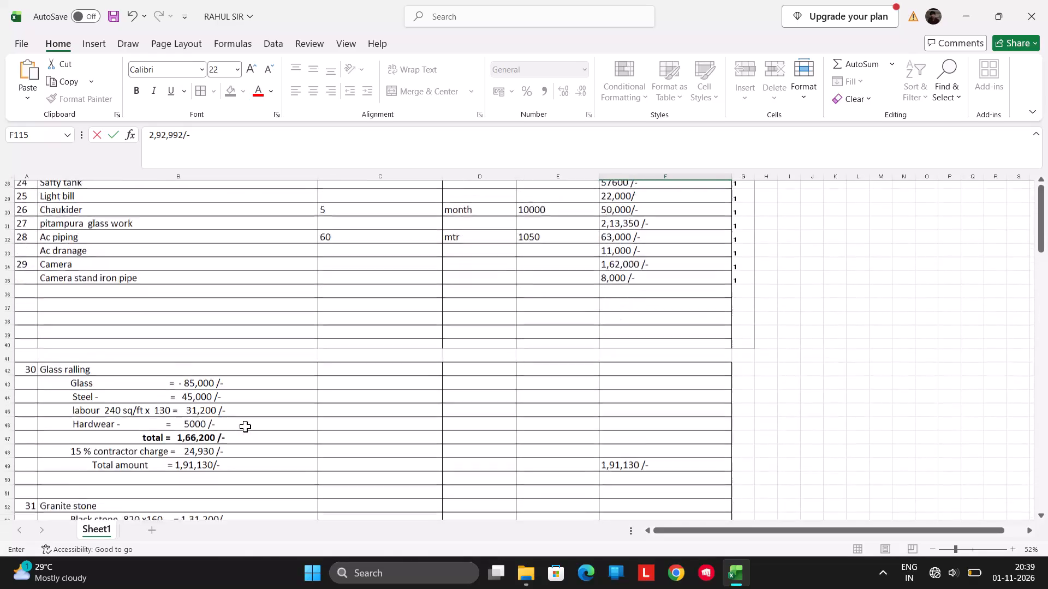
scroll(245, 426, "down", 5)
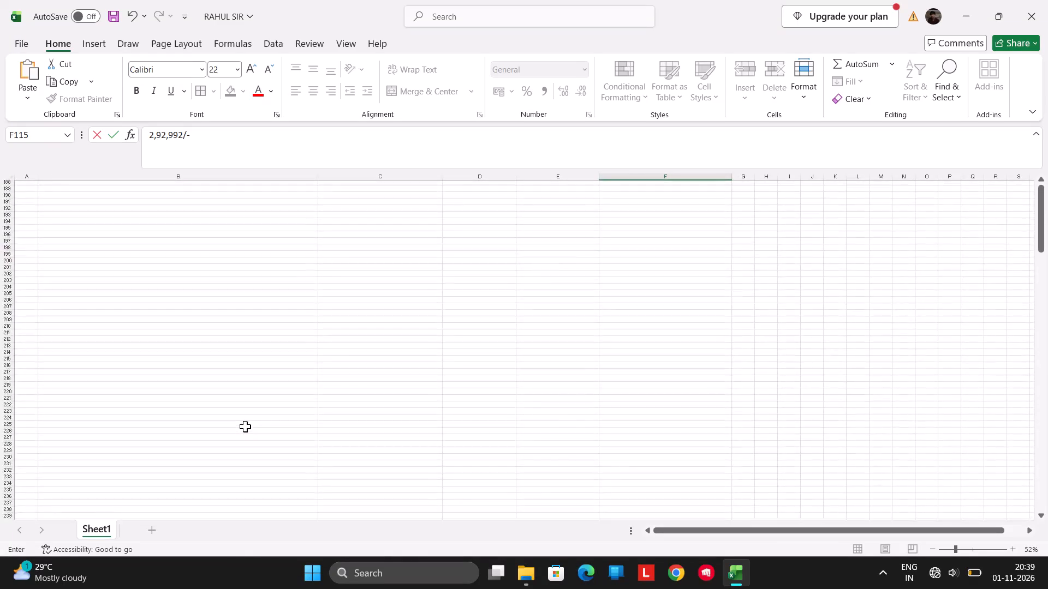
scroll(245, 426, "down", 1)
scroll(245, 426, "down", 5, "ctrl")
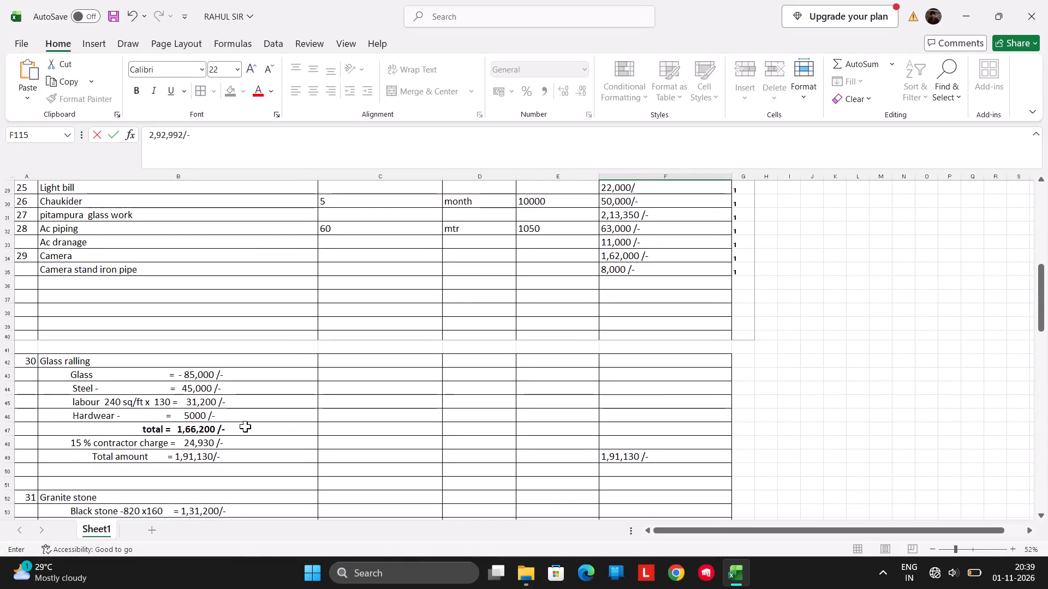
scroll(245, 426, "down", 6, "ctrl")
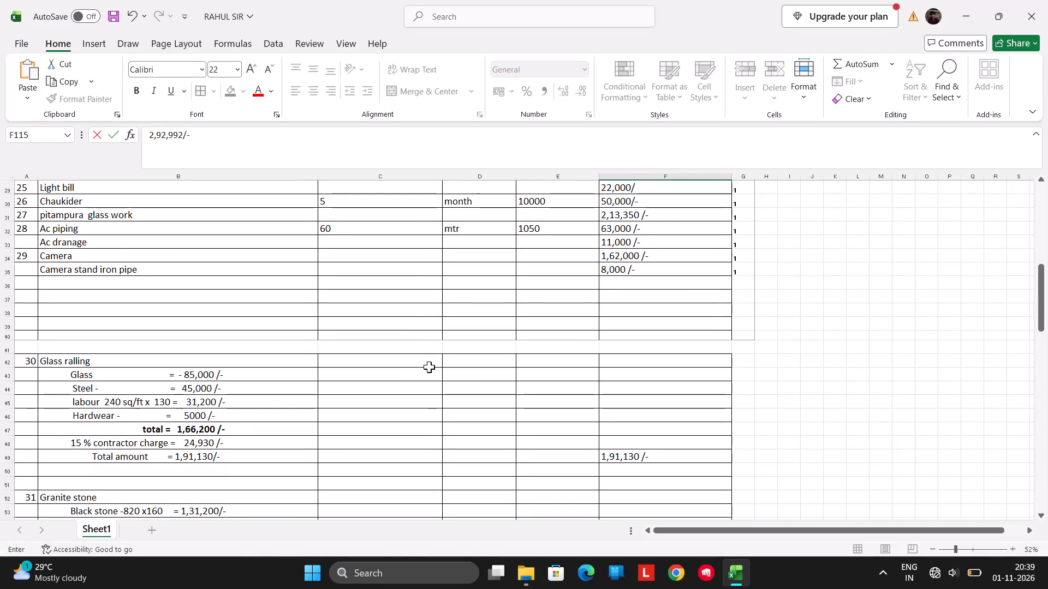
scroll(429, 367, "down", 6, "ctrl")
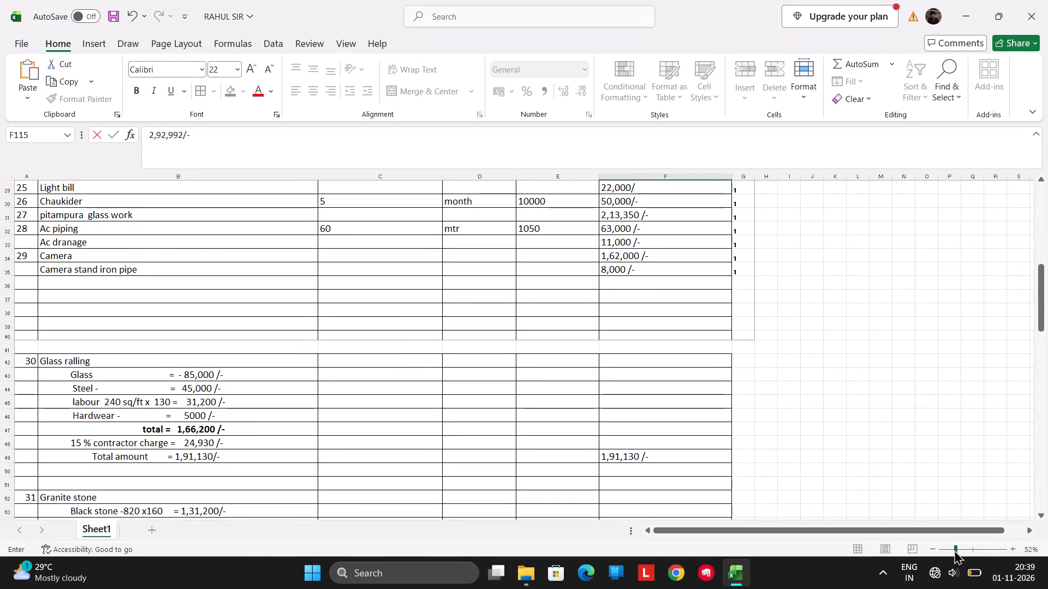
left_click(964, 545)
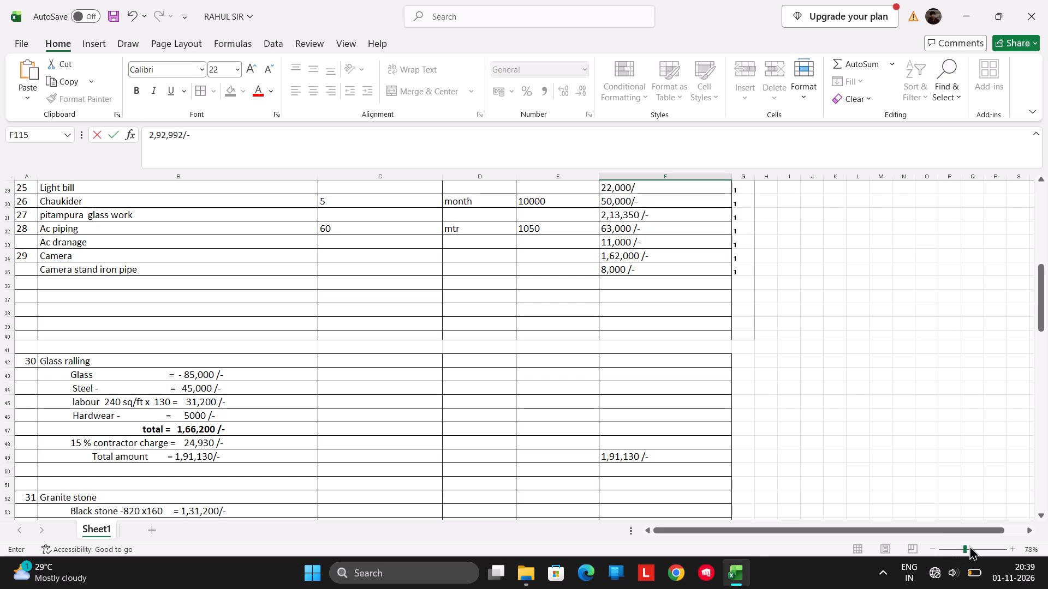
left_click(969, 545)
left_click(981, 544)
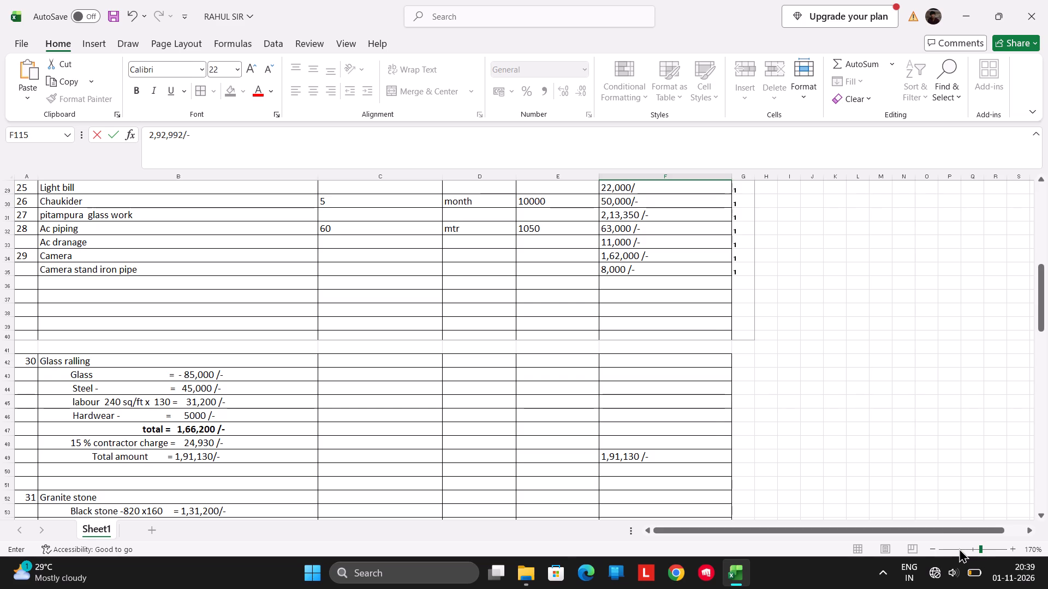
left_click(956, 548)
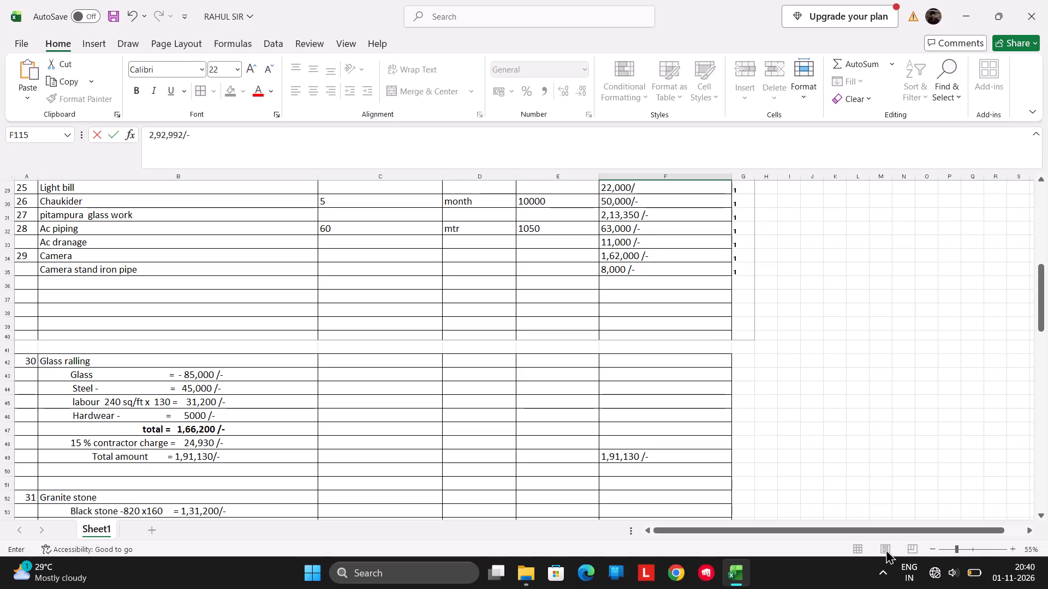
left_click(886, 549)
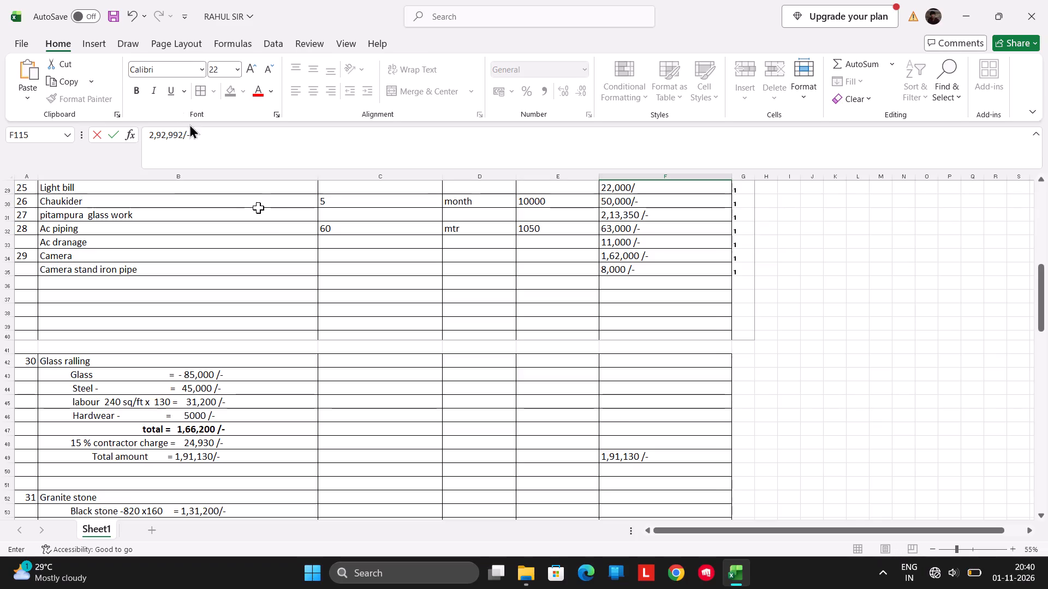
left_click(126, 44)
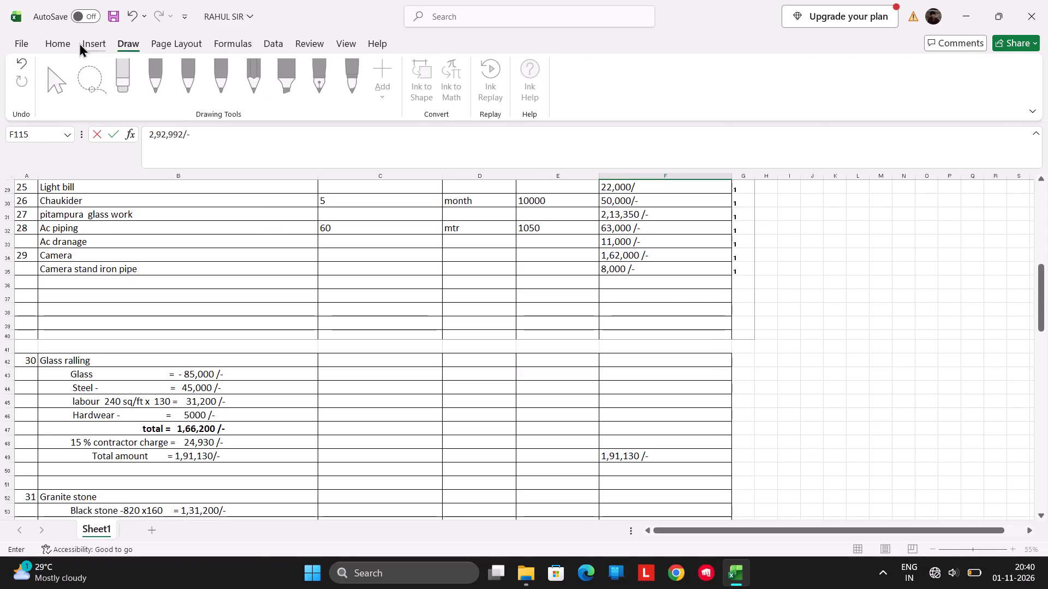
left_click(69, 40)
Commit the waterproofing amount entry in F115 and display the sheet in Page Layout view from its first page.
scroll(307, 354, "down", 2, "ctrl")
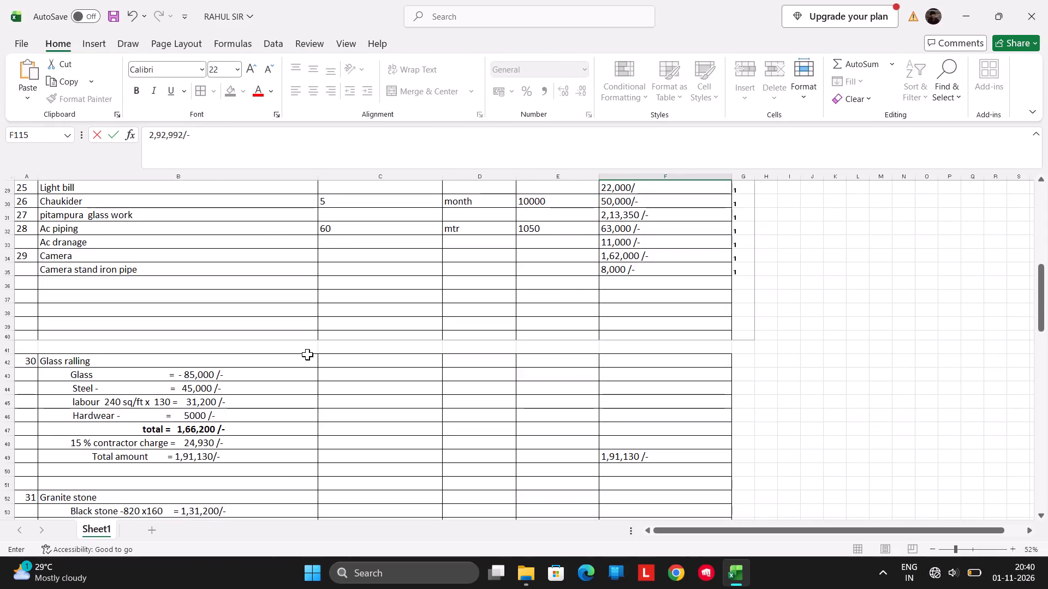
scroll(273, 472, "up", 7)
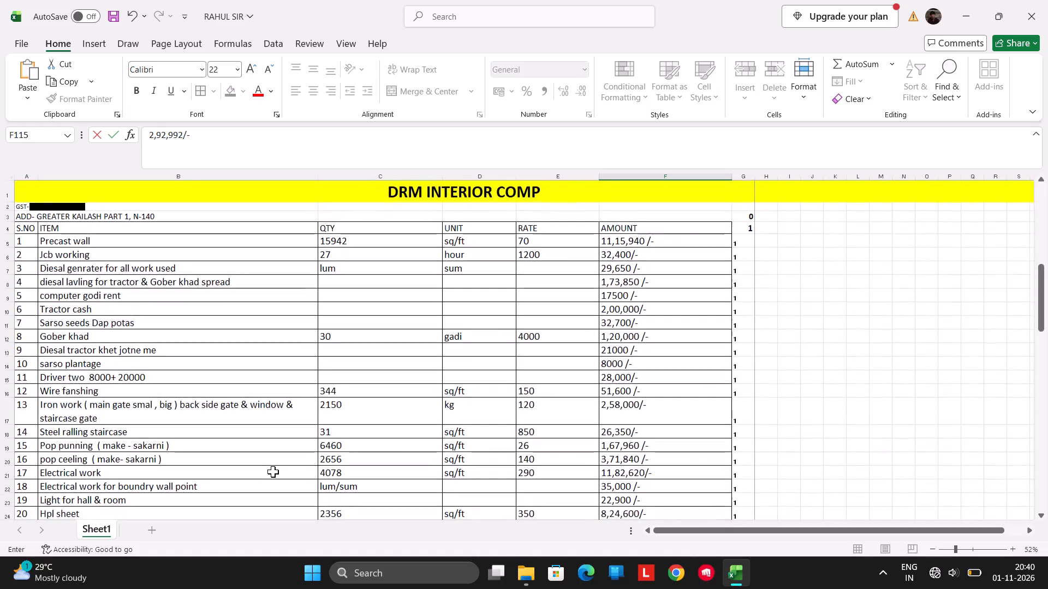
scroll(283, 465, "right", 7)
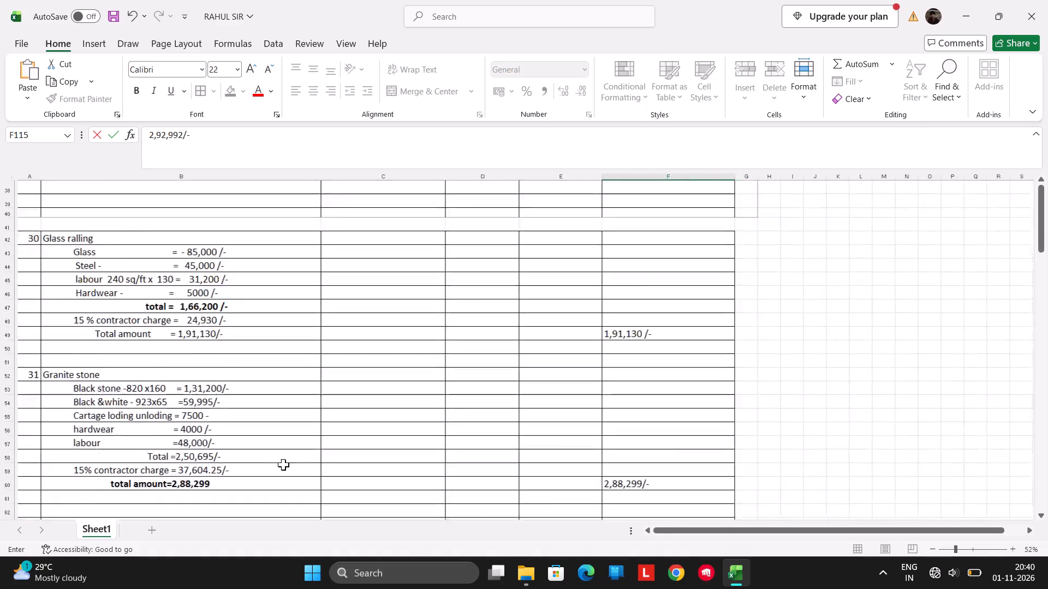
scroll(283, 465, "down", 5)
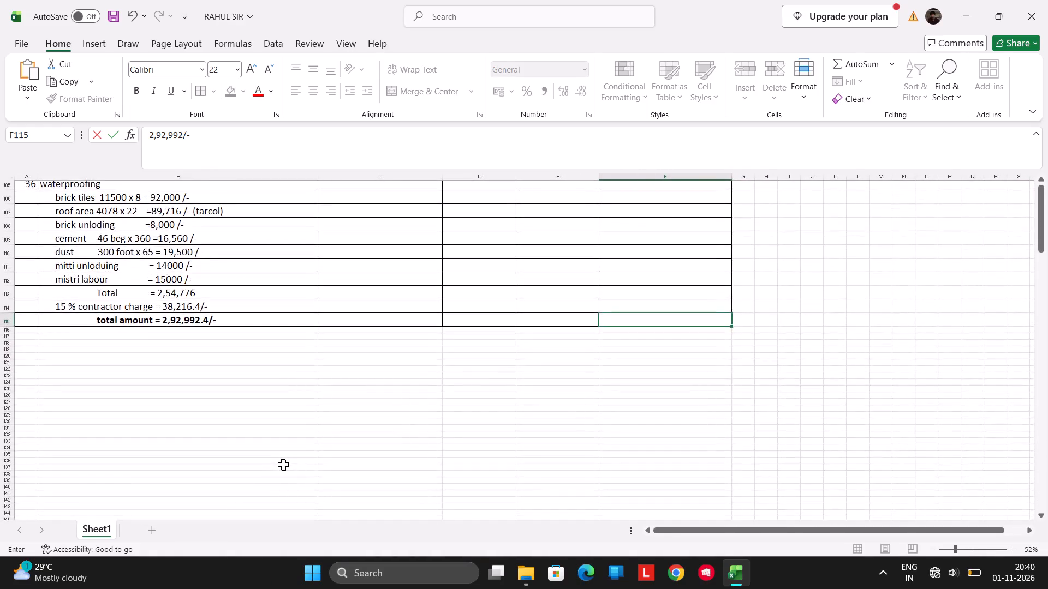
scroll(283, 465, "down", 2)
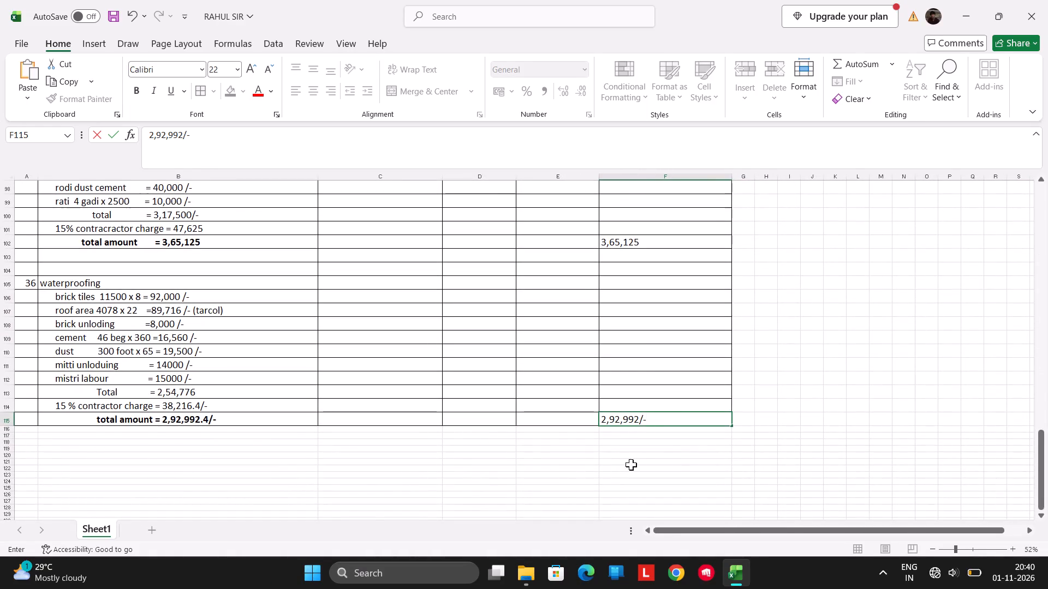
left_click(682, 396)
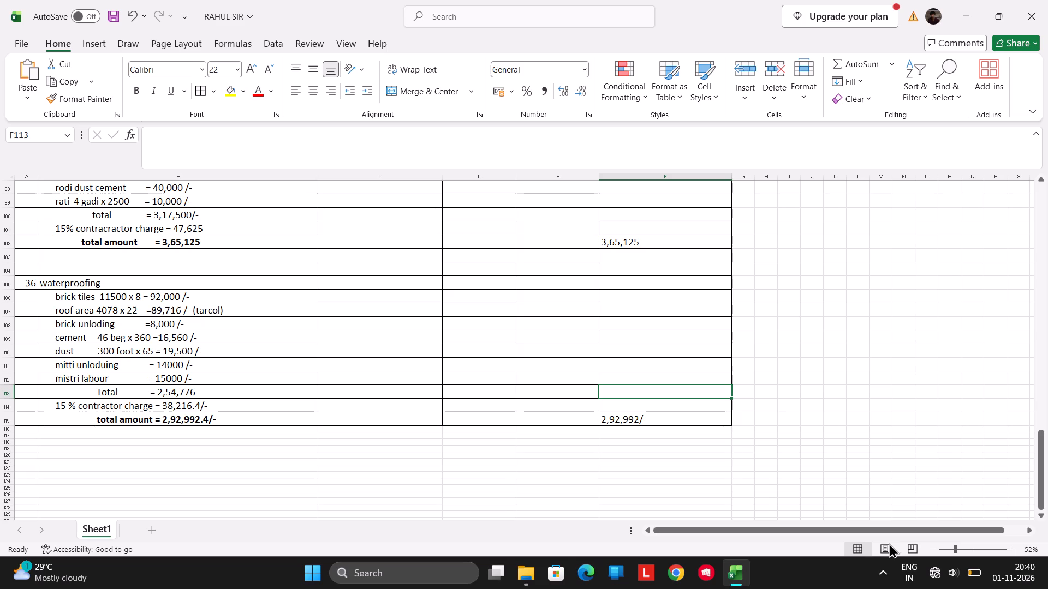
left_click(891, 543)
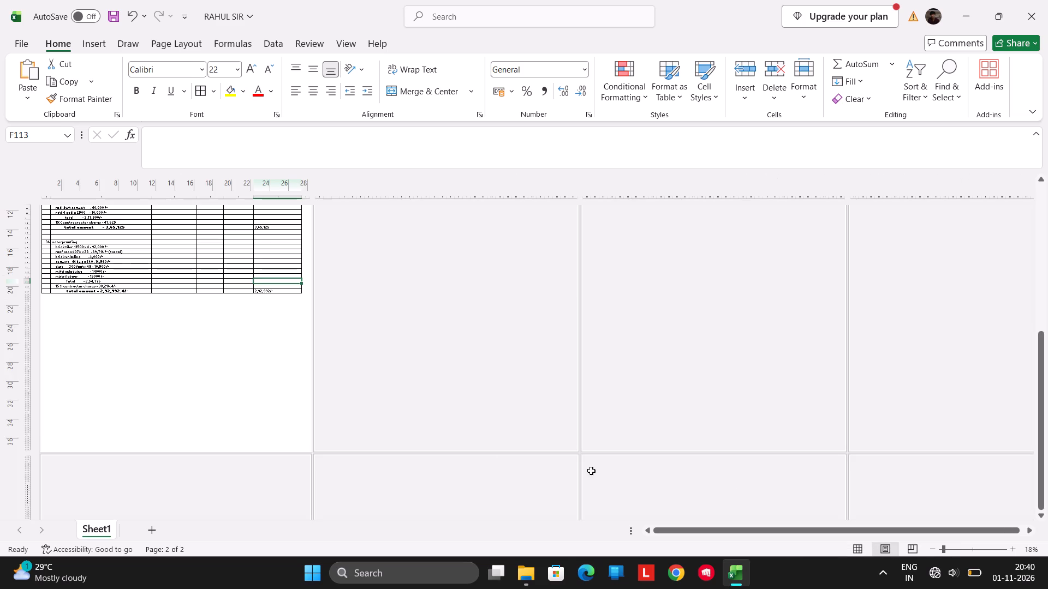
scroll(282, 409, "up", 7)
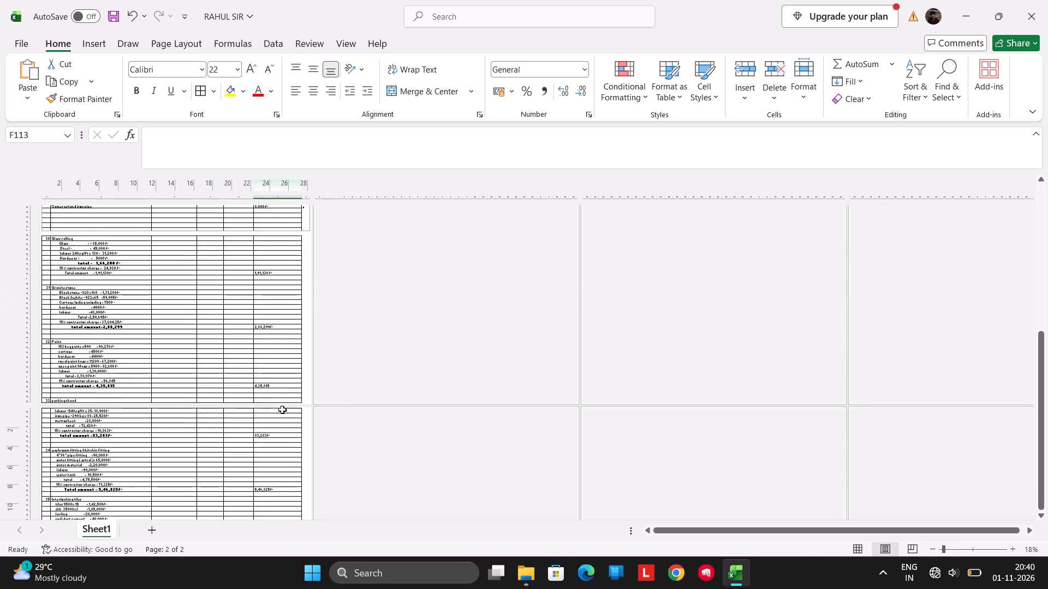
scroll(282, 409, "up", 4)
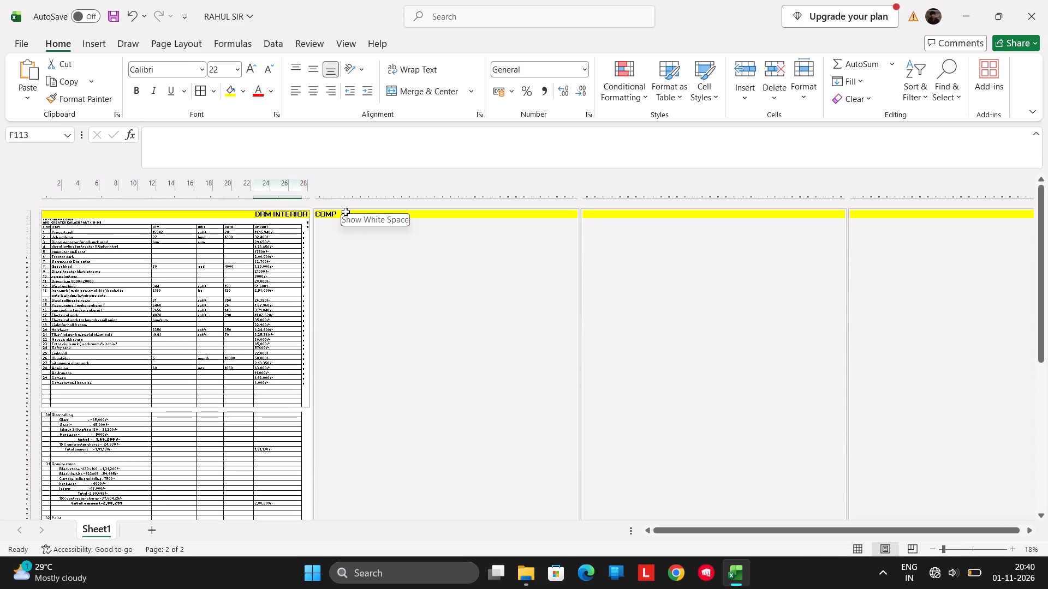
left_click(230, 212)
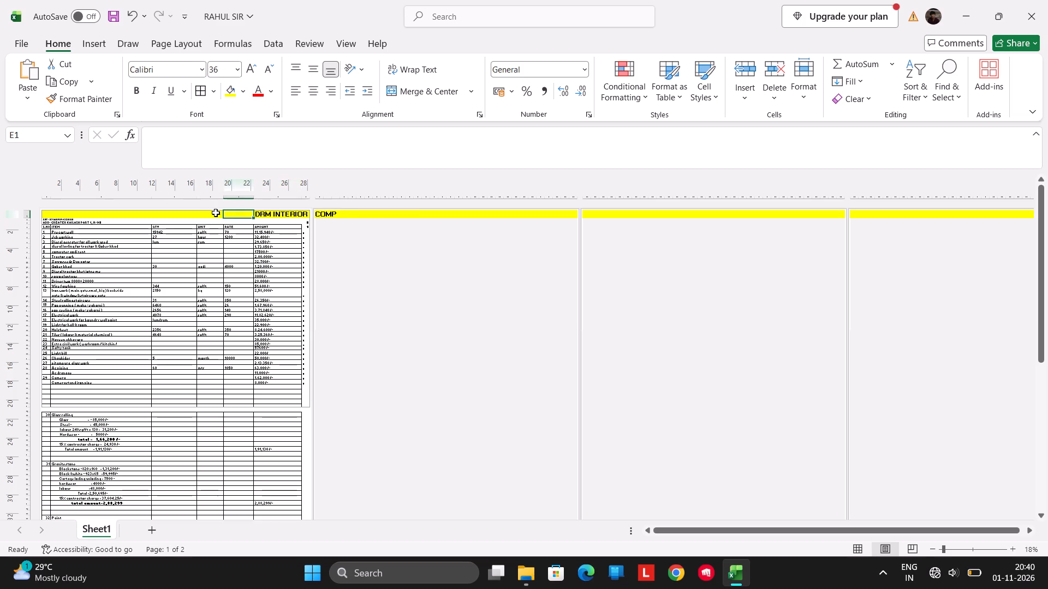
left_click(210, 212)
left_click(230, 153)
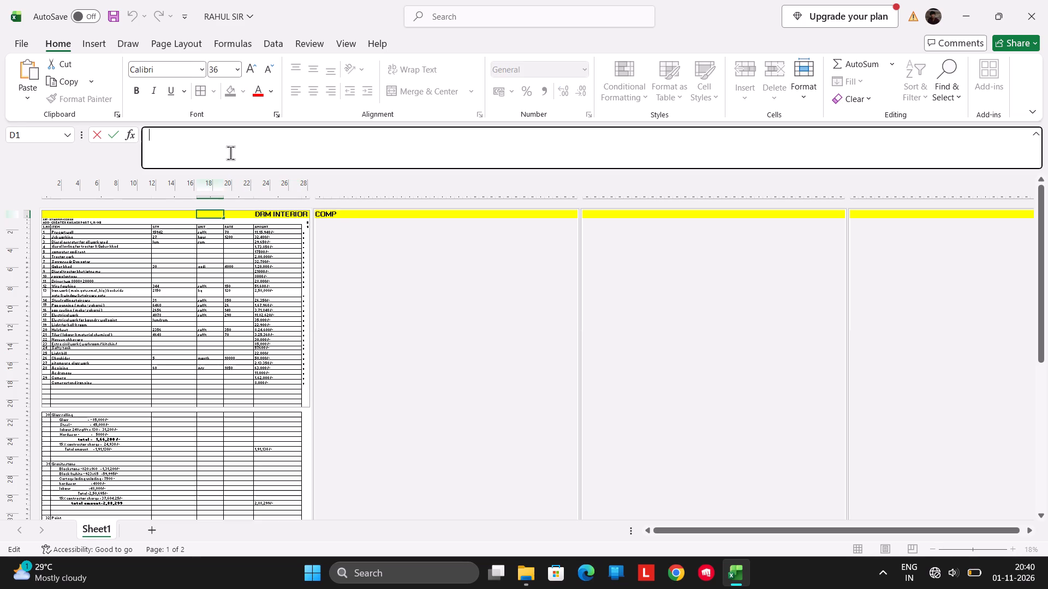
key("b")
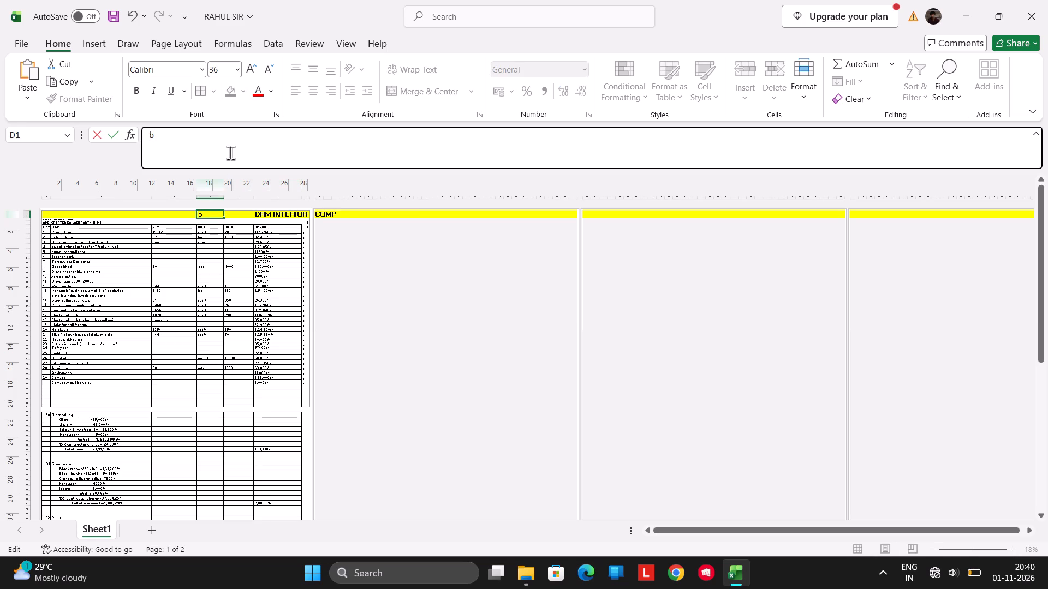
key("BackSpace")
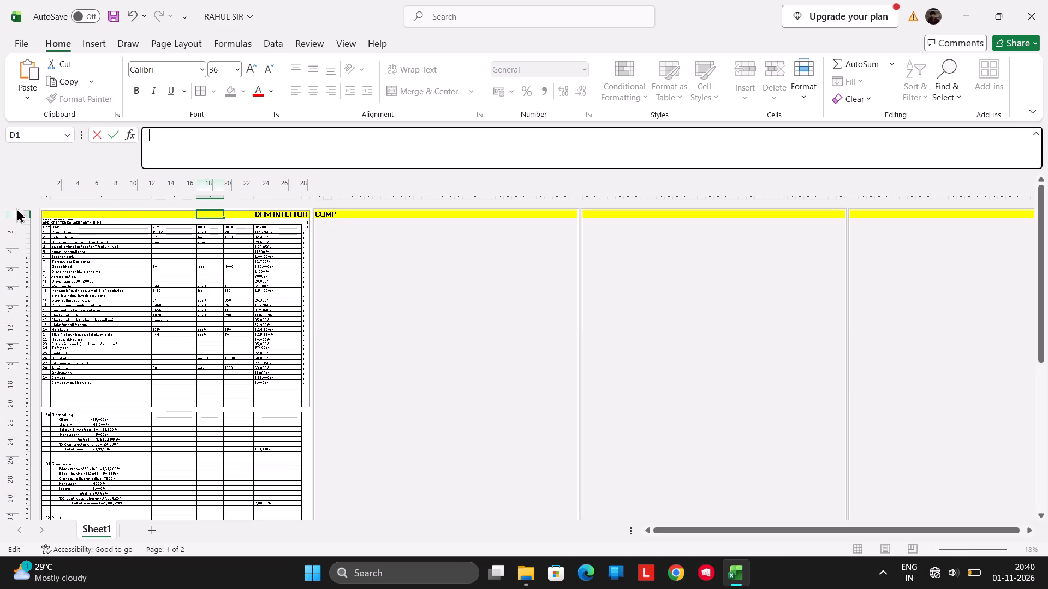
Delete the long run of leading spaces before the title "DRM INTERIOR COMP" in A1.
left_click(16, 209)
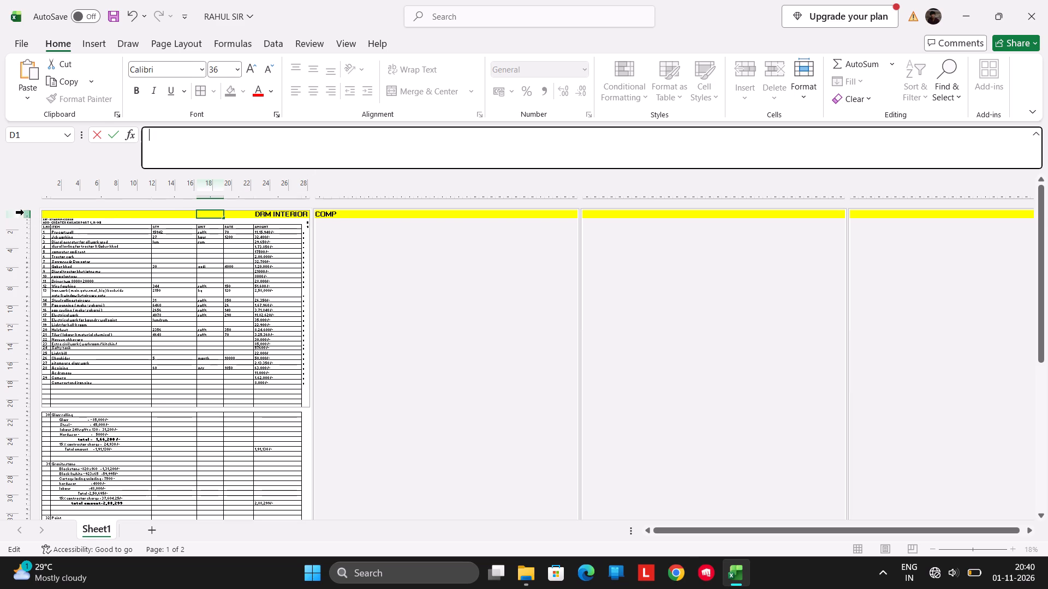
left_click(24, 212)
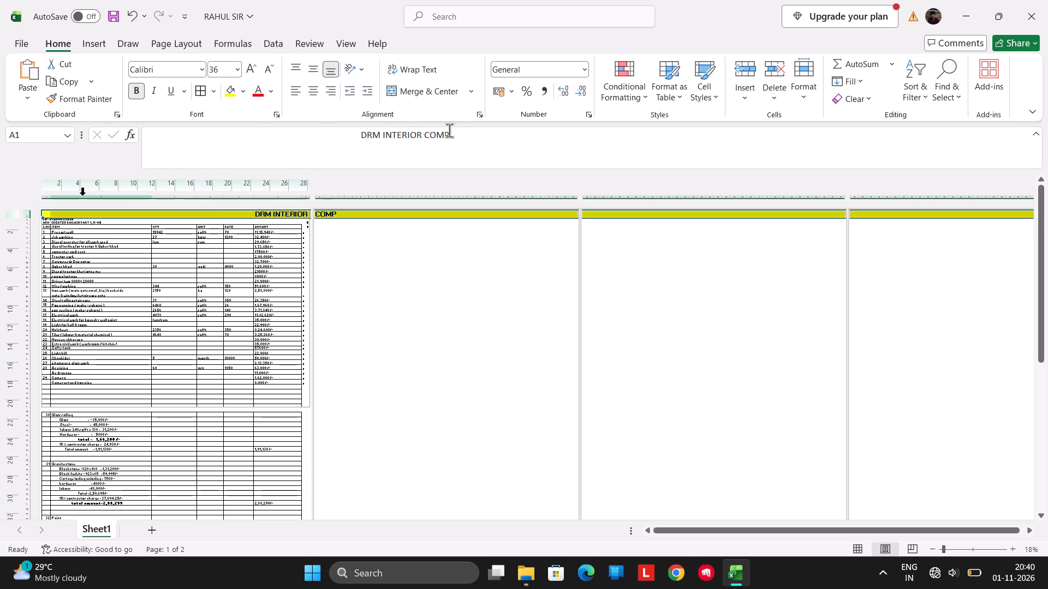
left_click(356, 133)
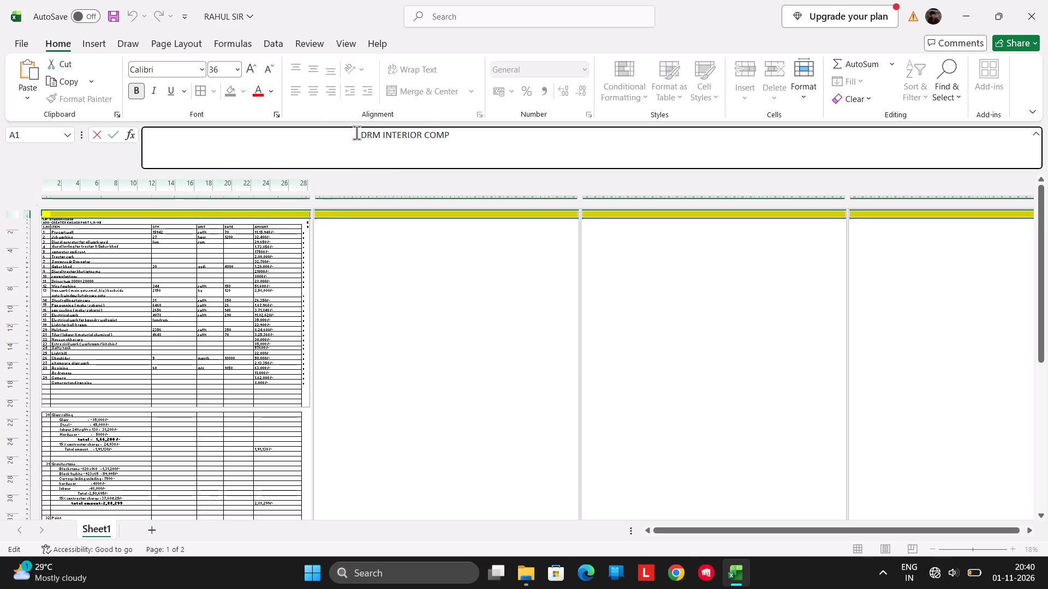
double_click(356, 133)
key("BackSpace")
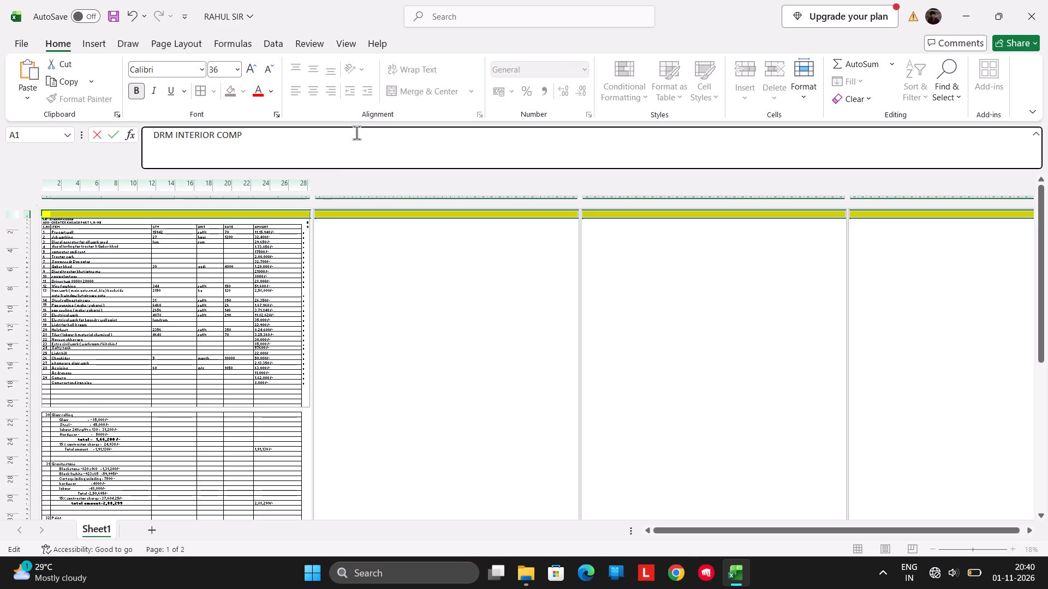
key("Return")
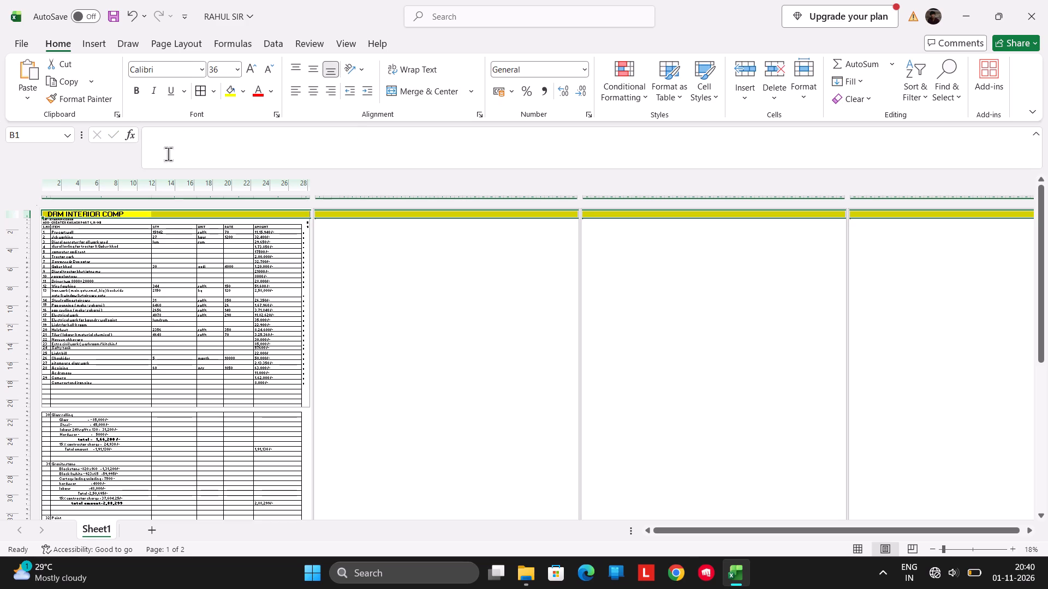
Insert six spaces before the title "DRM INTERIOR COMP" in A1 to shift it towards the middle of the first page.
left_click(15, 212)
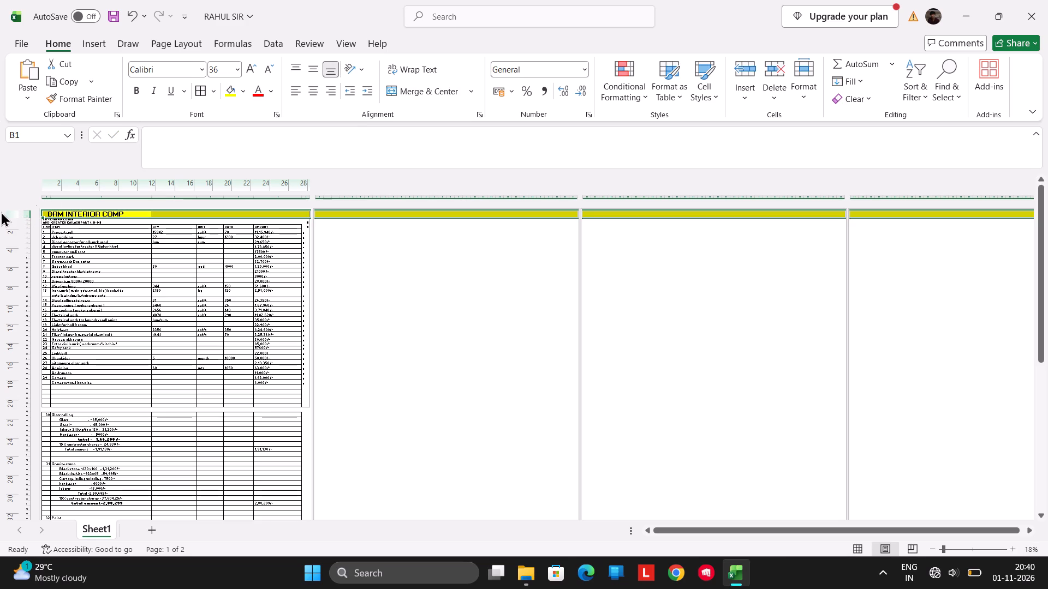
left_click(1, 210)
double_click(22, 212)
left_click(29, 239)
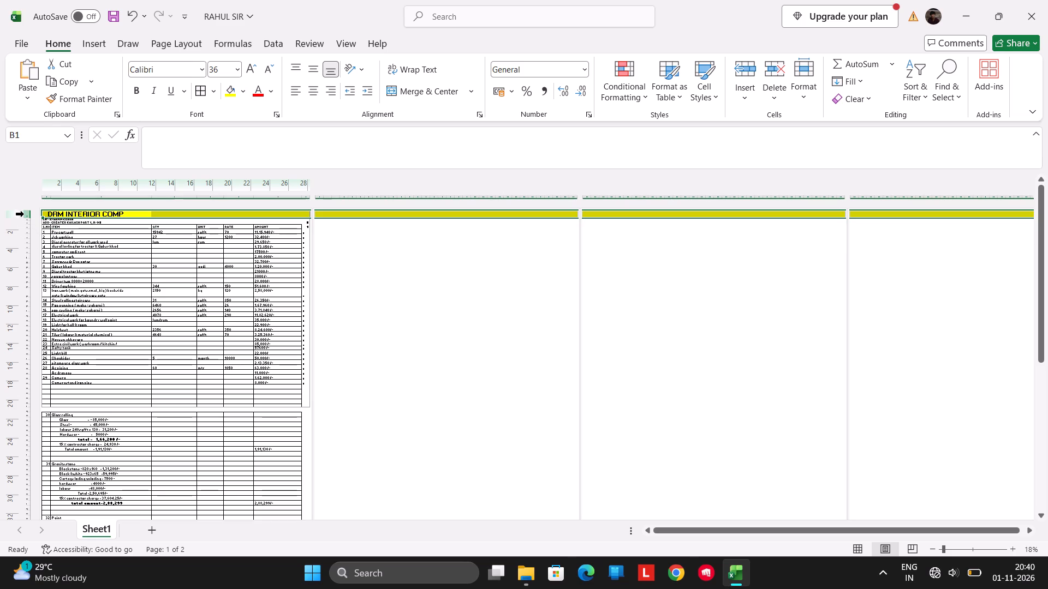
left_click(24, 213)
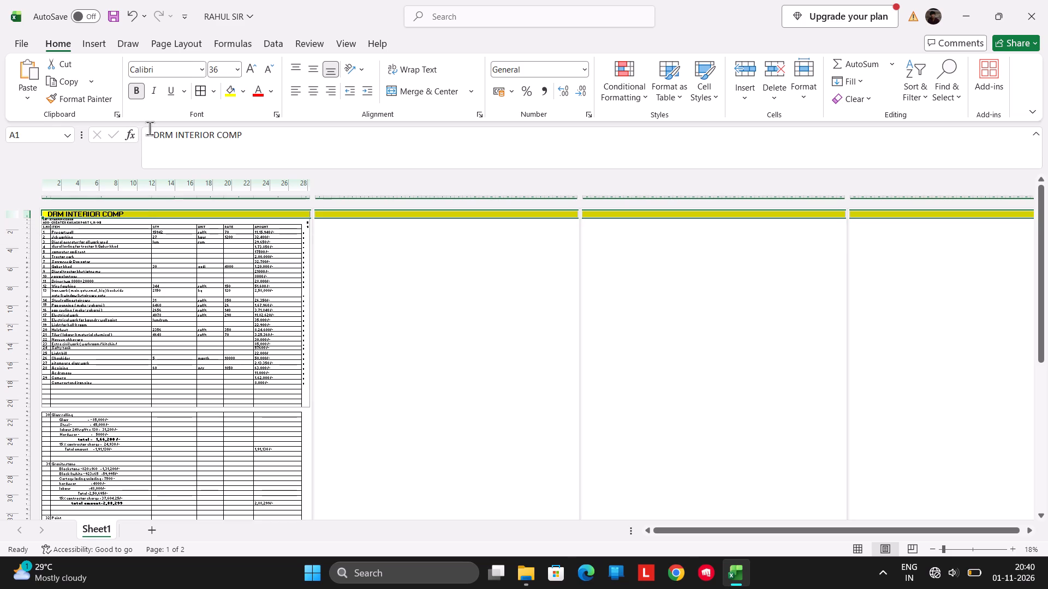
double_click(150, 132)
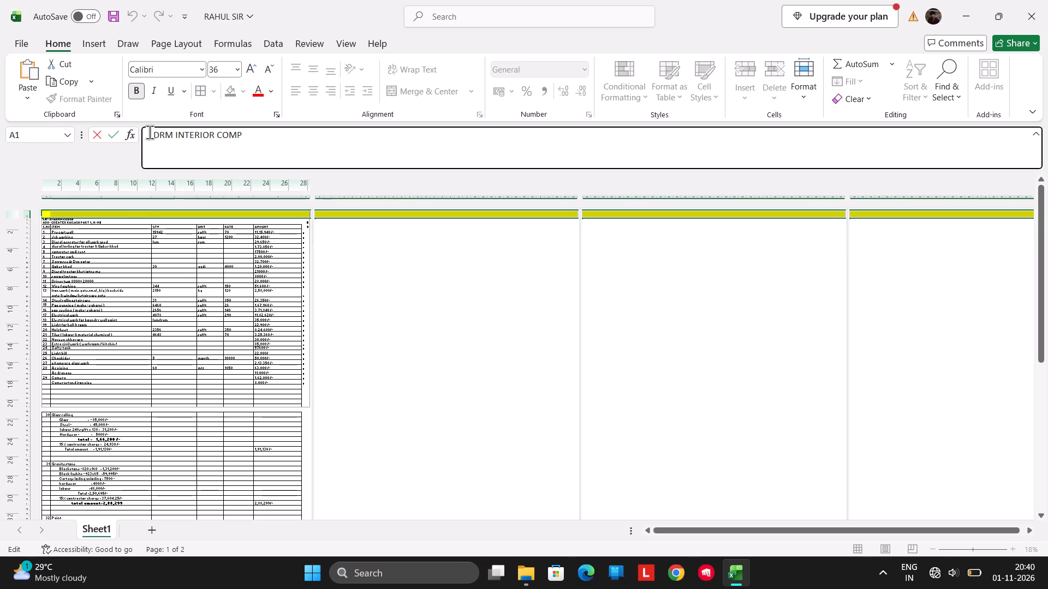
key("space")
key("space")
key("space")
key("space")
key("space")
key("space")
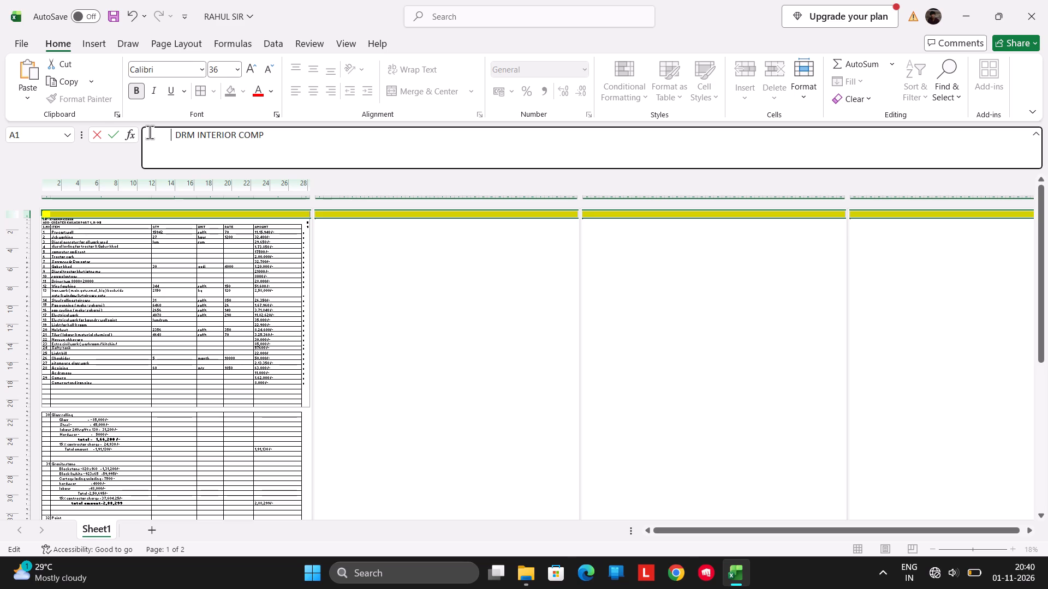
key("Return")
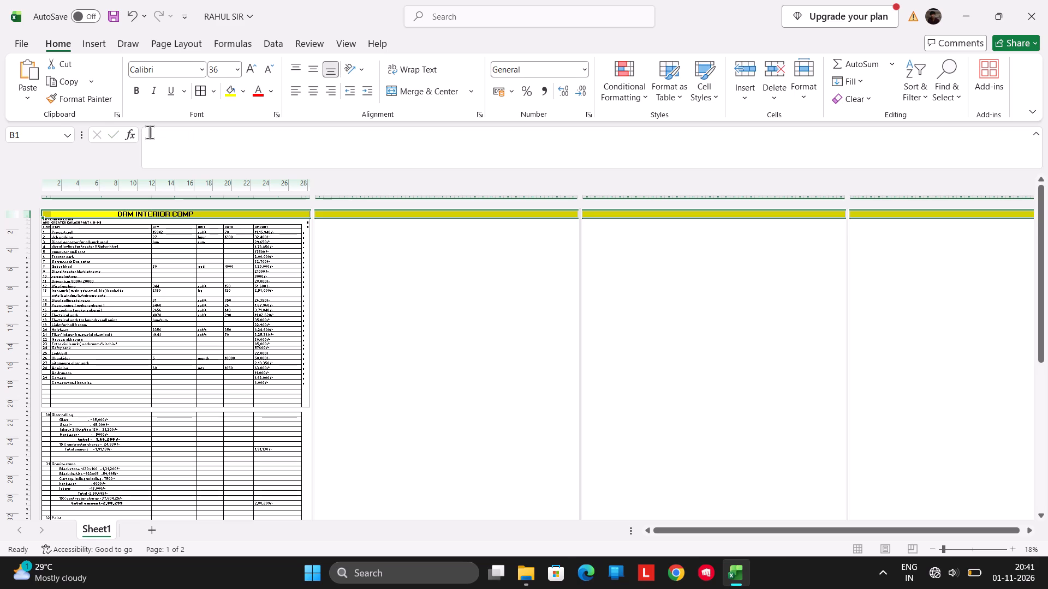
left_click(440, 219)
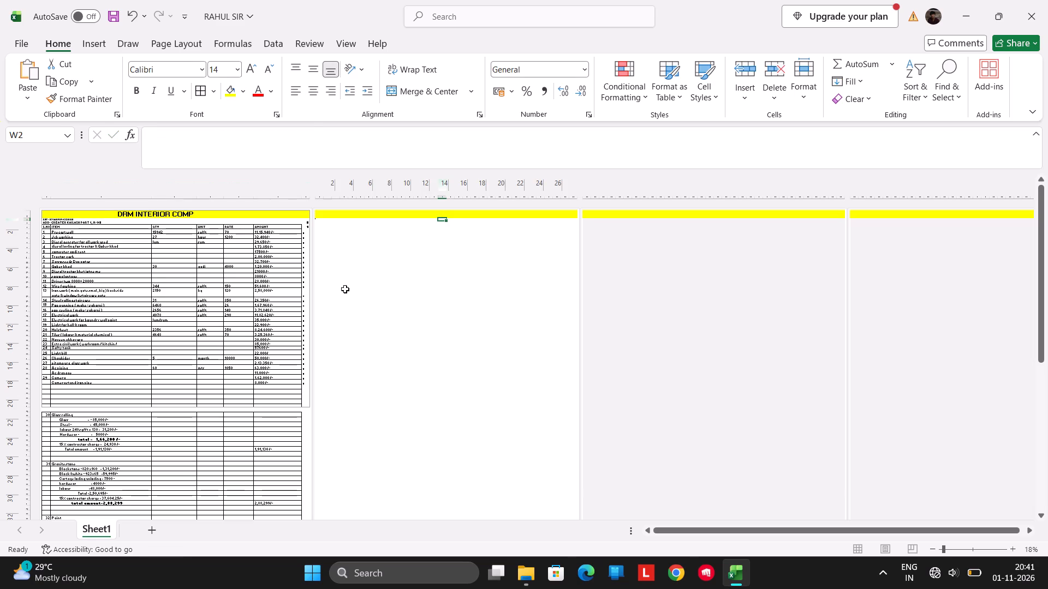
Look through the estimate's pages at a readable size, from the company title and first items down to item 36, waterproofing.
scroll(343, 289, "down", 2)
scroll(343, 289, "right", 1)
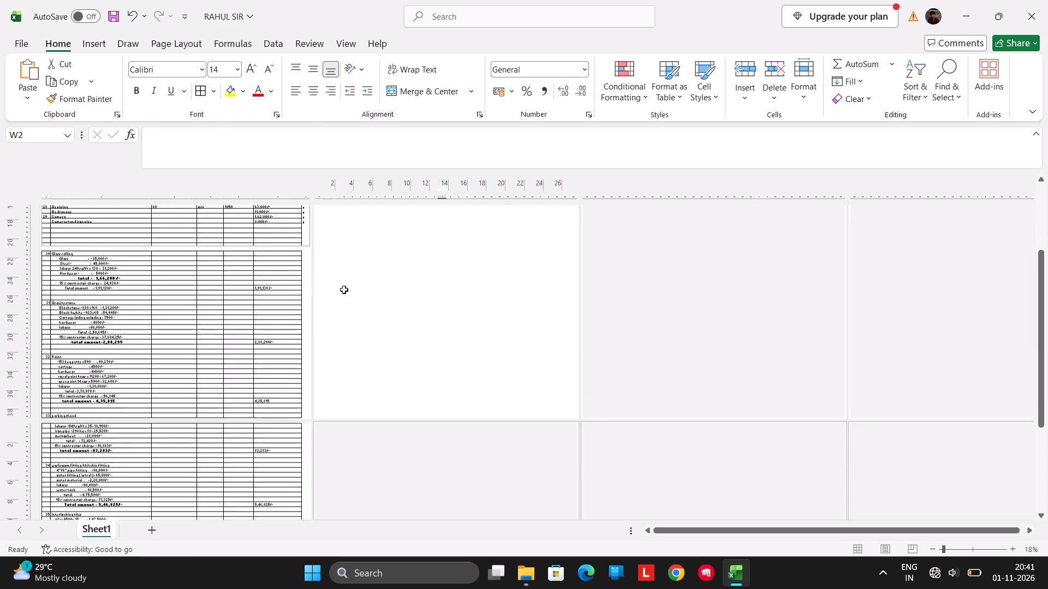
scroll(343, 289, "right", 1)
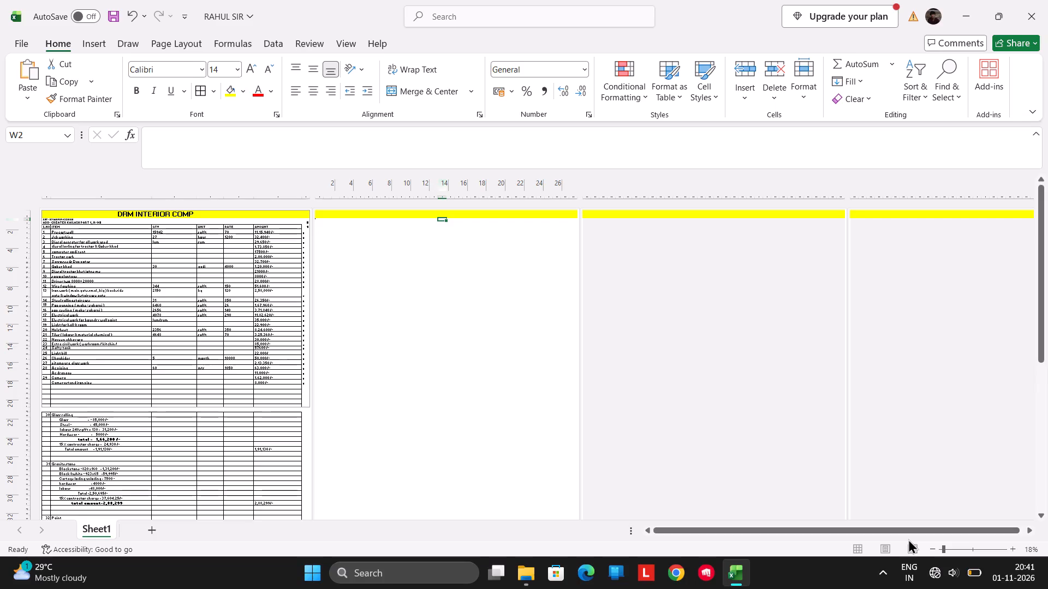
left_click(908, 539)
left_click(914, 554)
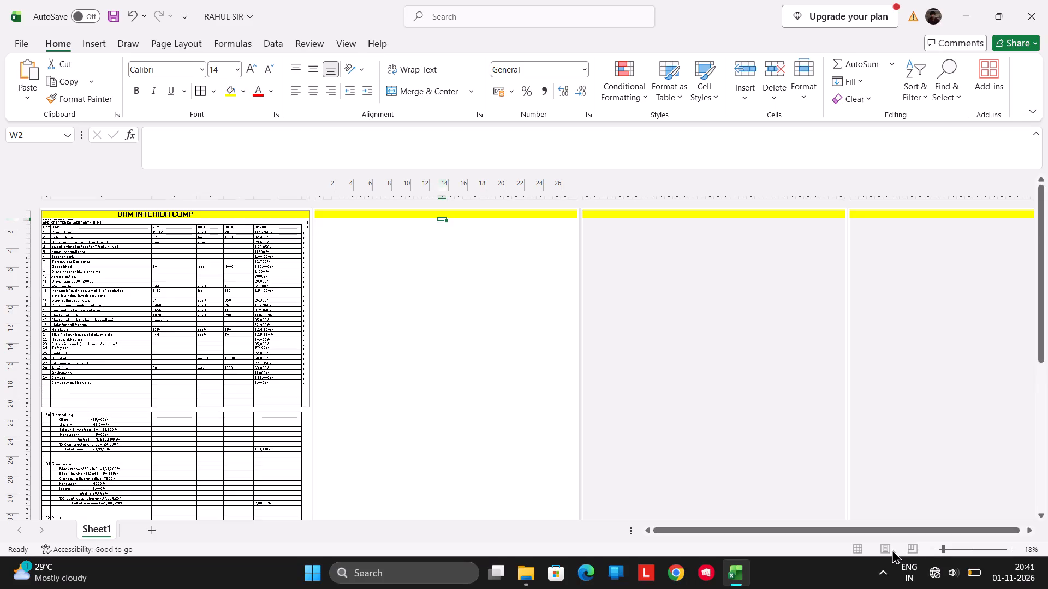
left_click_drag(891, 548, 861, 545)
left_click(861, 545)
left_click(946, 549)
left_click(962, 547)
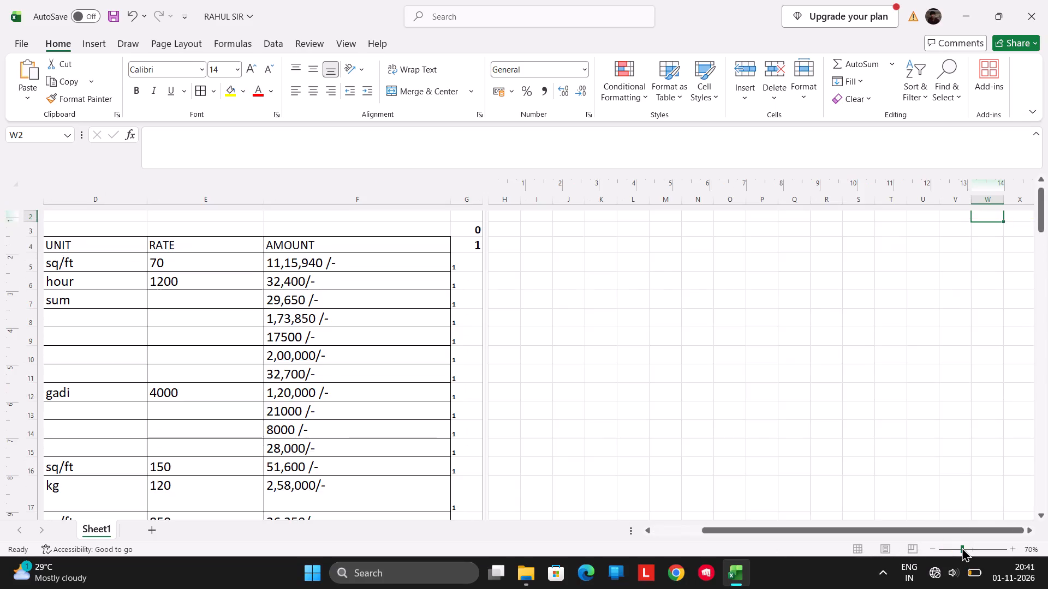
scroll(109, 387, "right", 8)
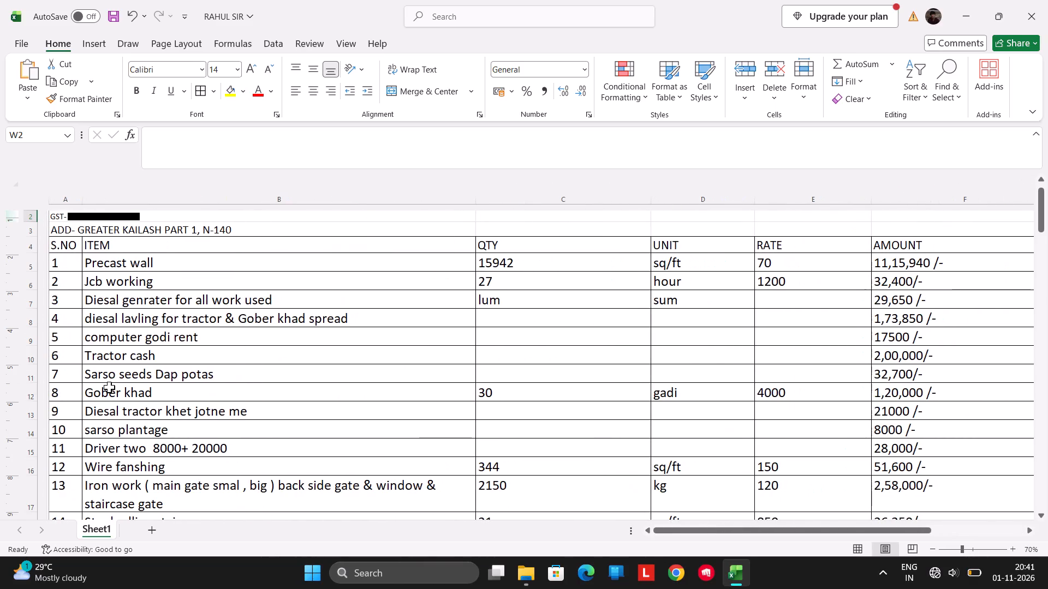
scroll(109, 387, "down", 1)
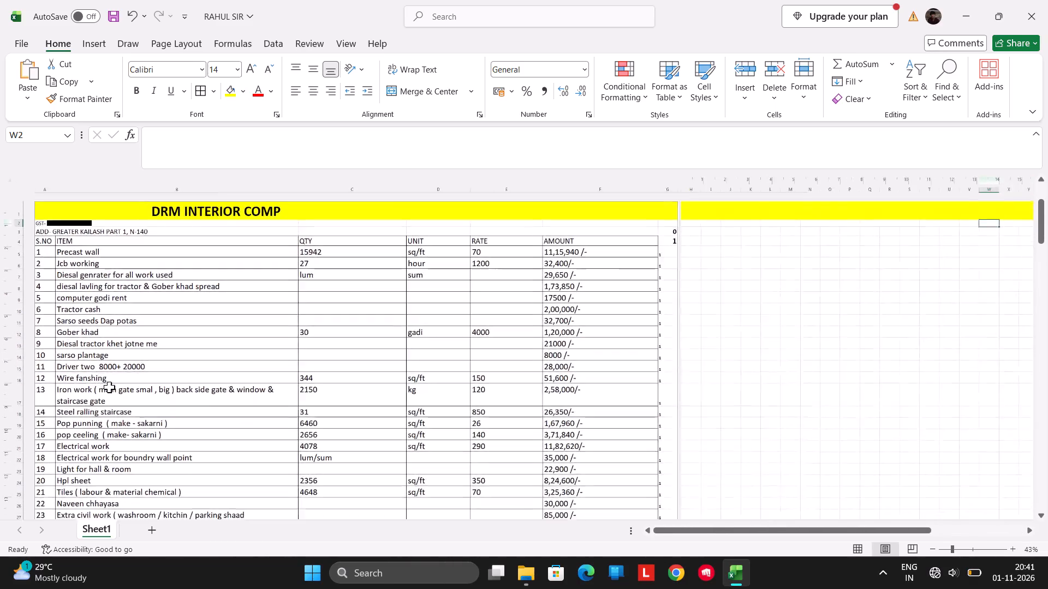
scroll(109, 387, "down", 5)
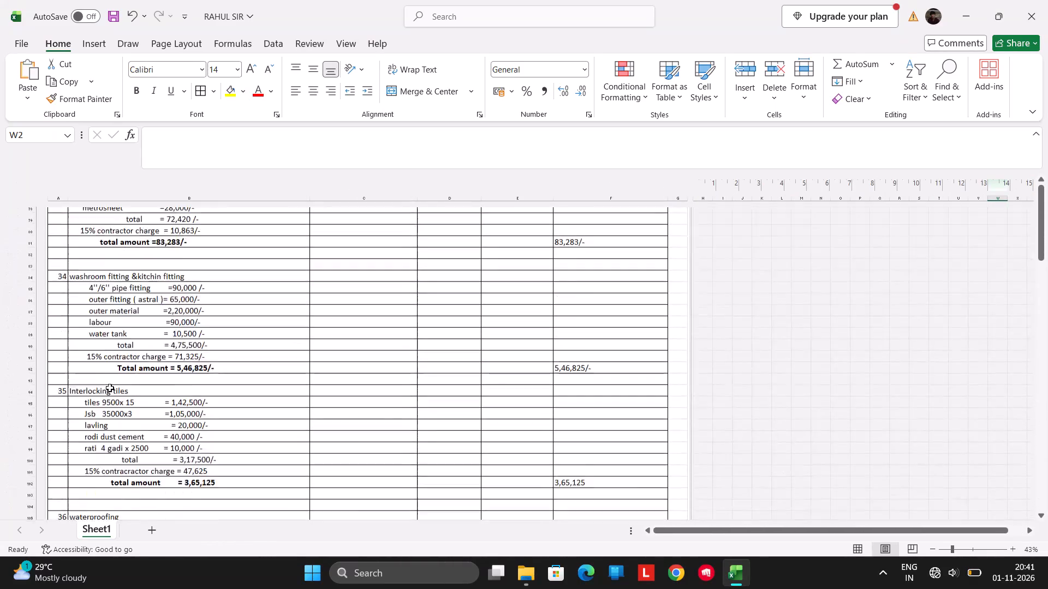
scroll(109, 387, "down", 1)
scroll(109, 387, "up", 2)
scroll(109, 387, "down", 1)
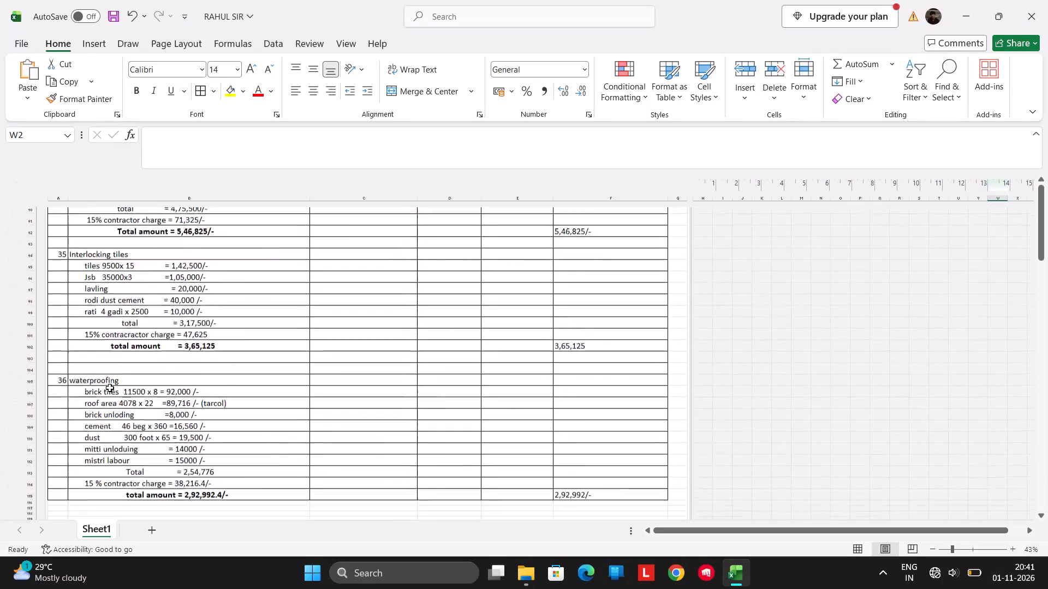
scroll(109, 387, "down", 1)
scroll(109, 387, "up", 1)
scroll(109, 387, "down", 2)
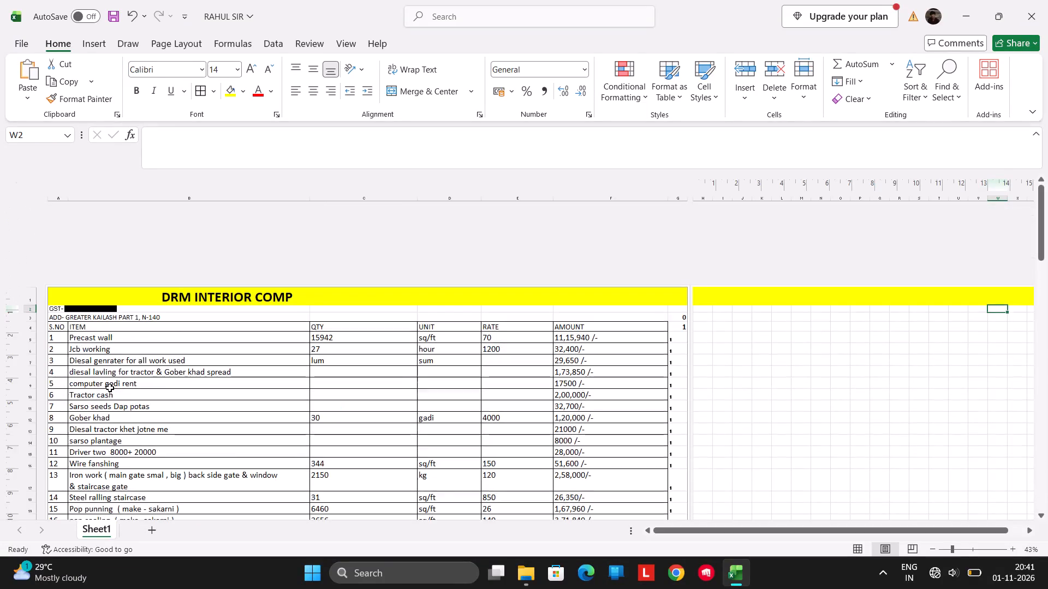
scroll(109, 387, "down", 4)
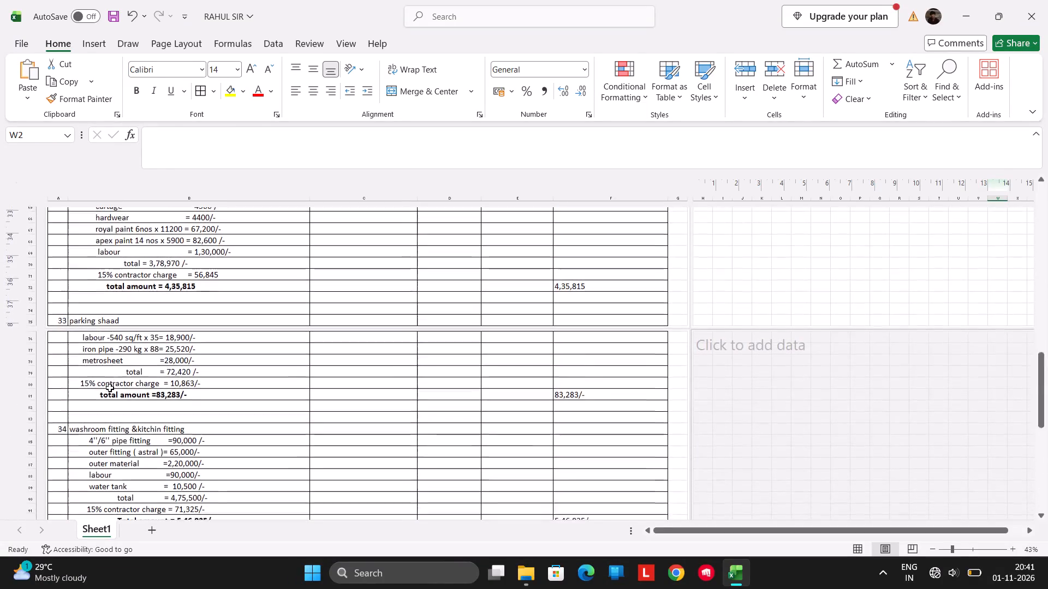
scroll(109, 387, "down", 1)
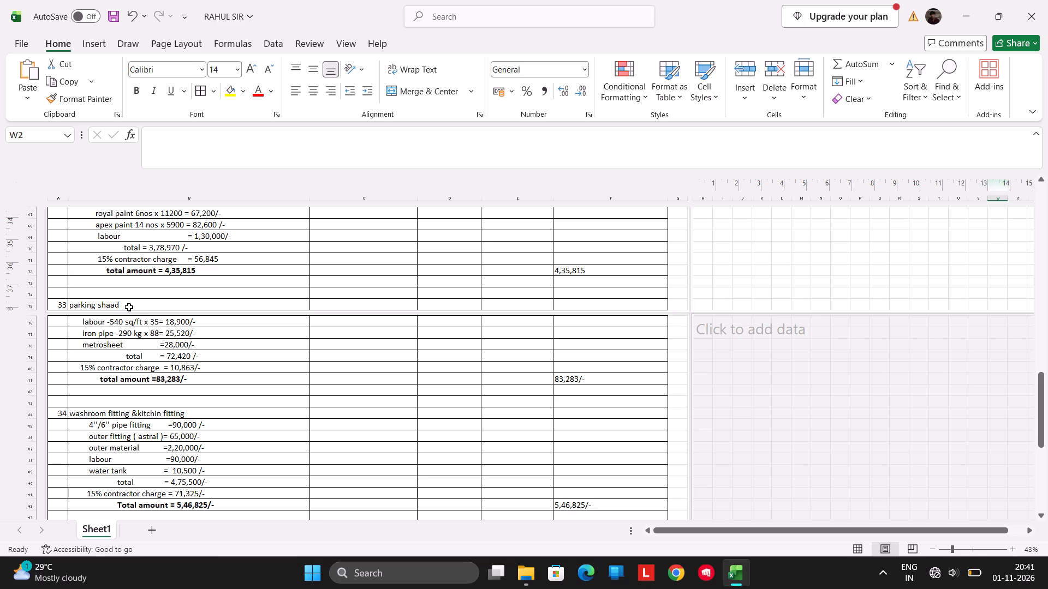
Save the RAHUL SIR workbook with cell A82 selected.
left_click(59, 388)
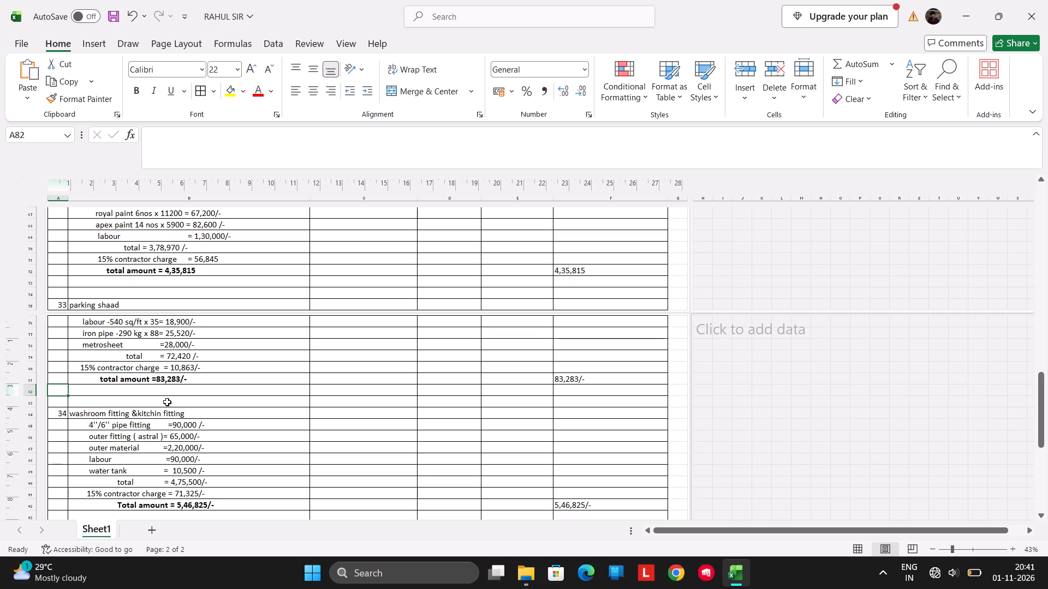
left_click(116, 17)
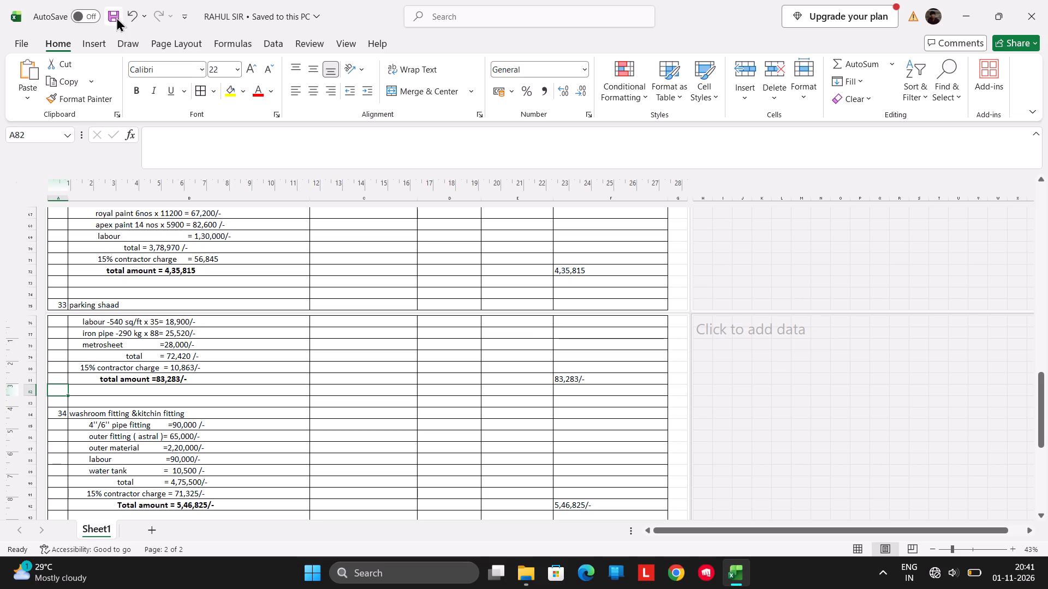